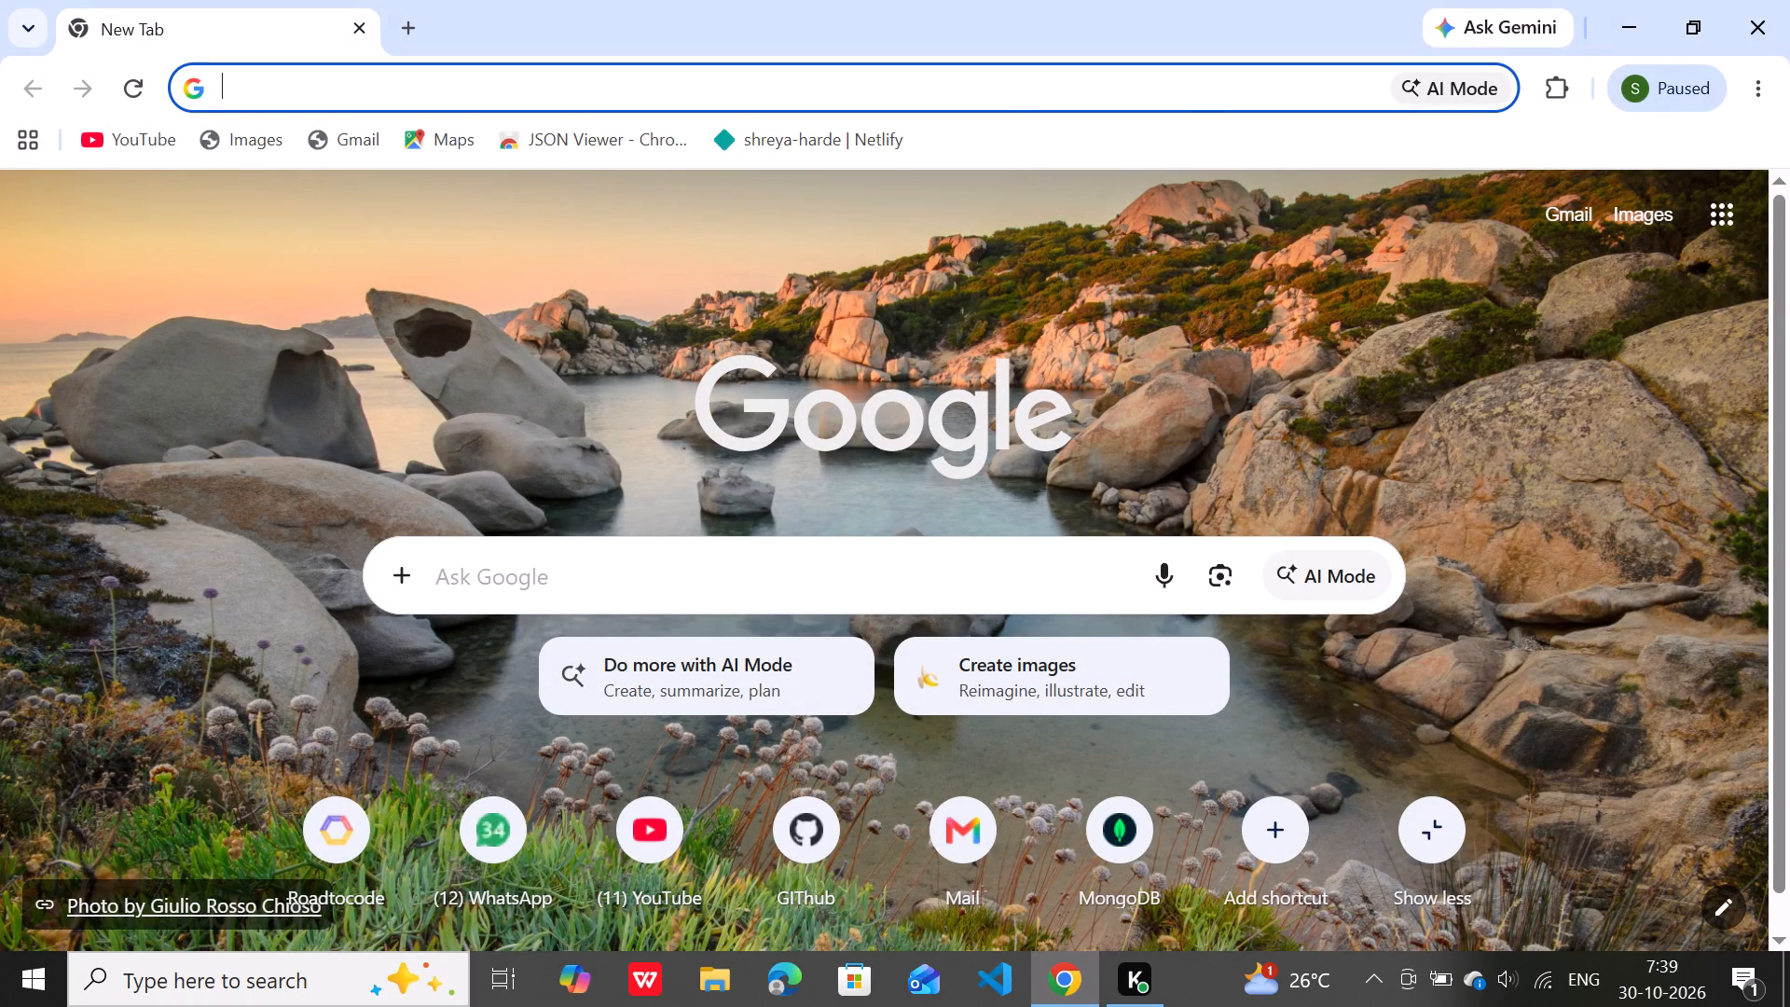
Start entering a web search or site address in the new tab.
left_click(398, 82)
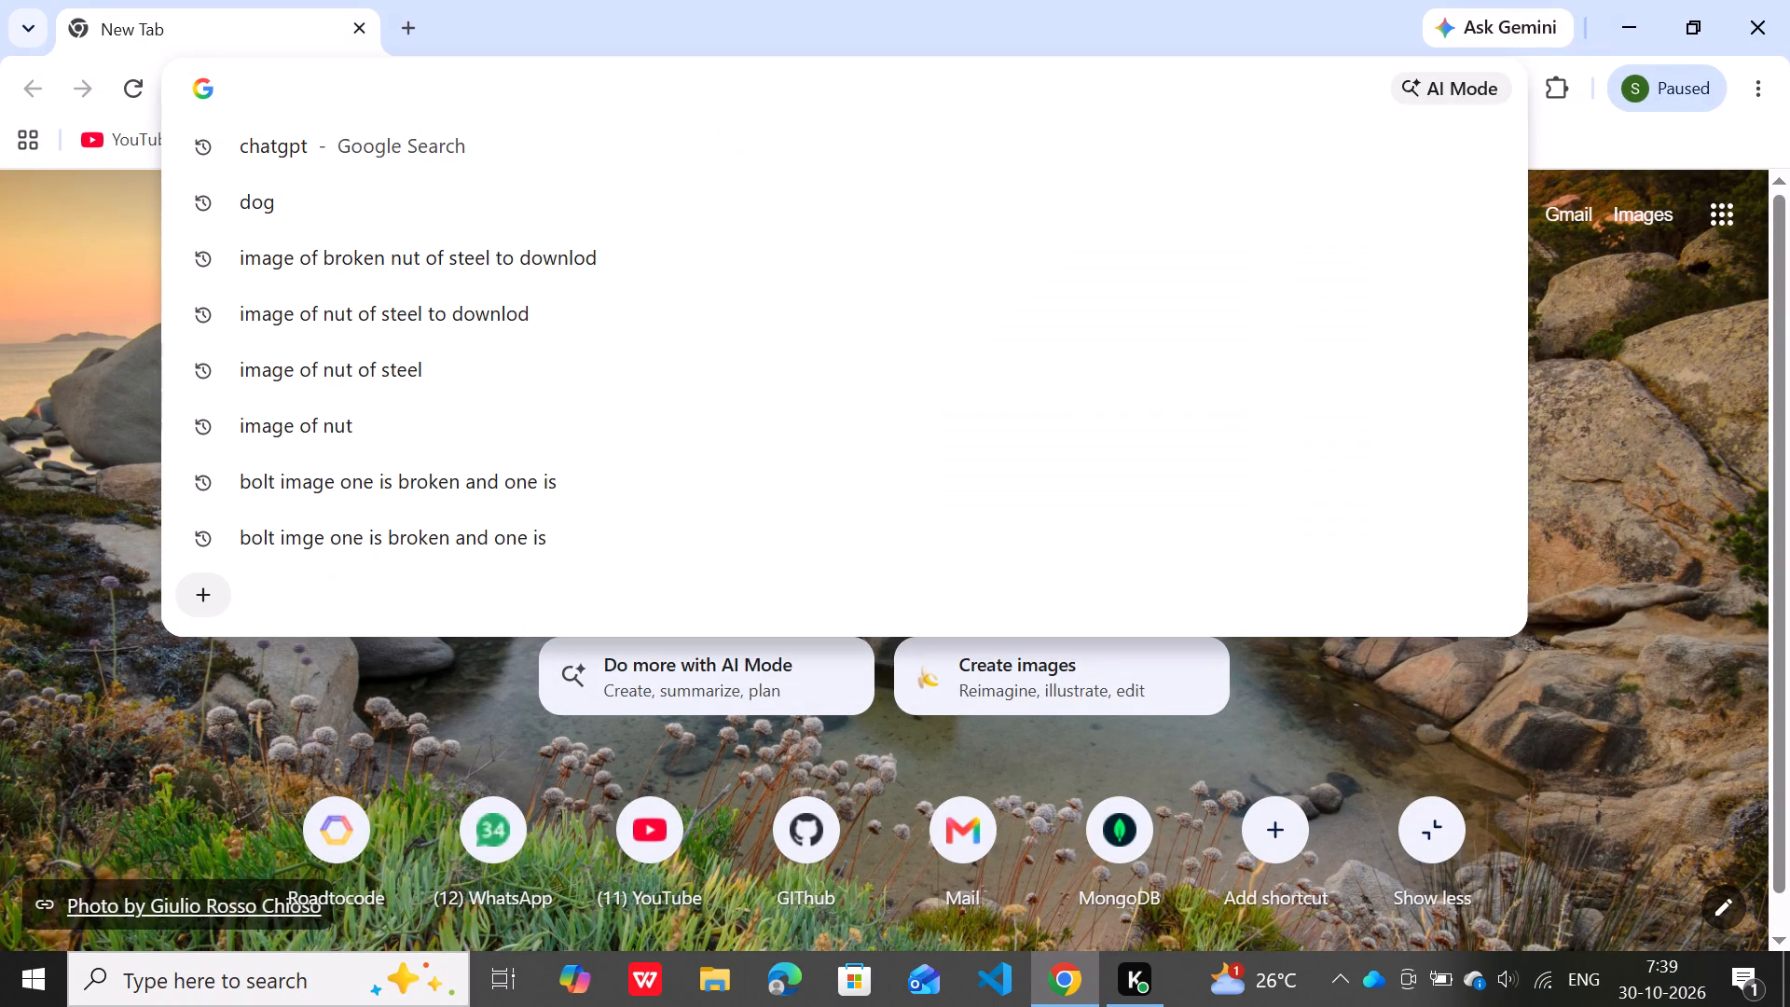
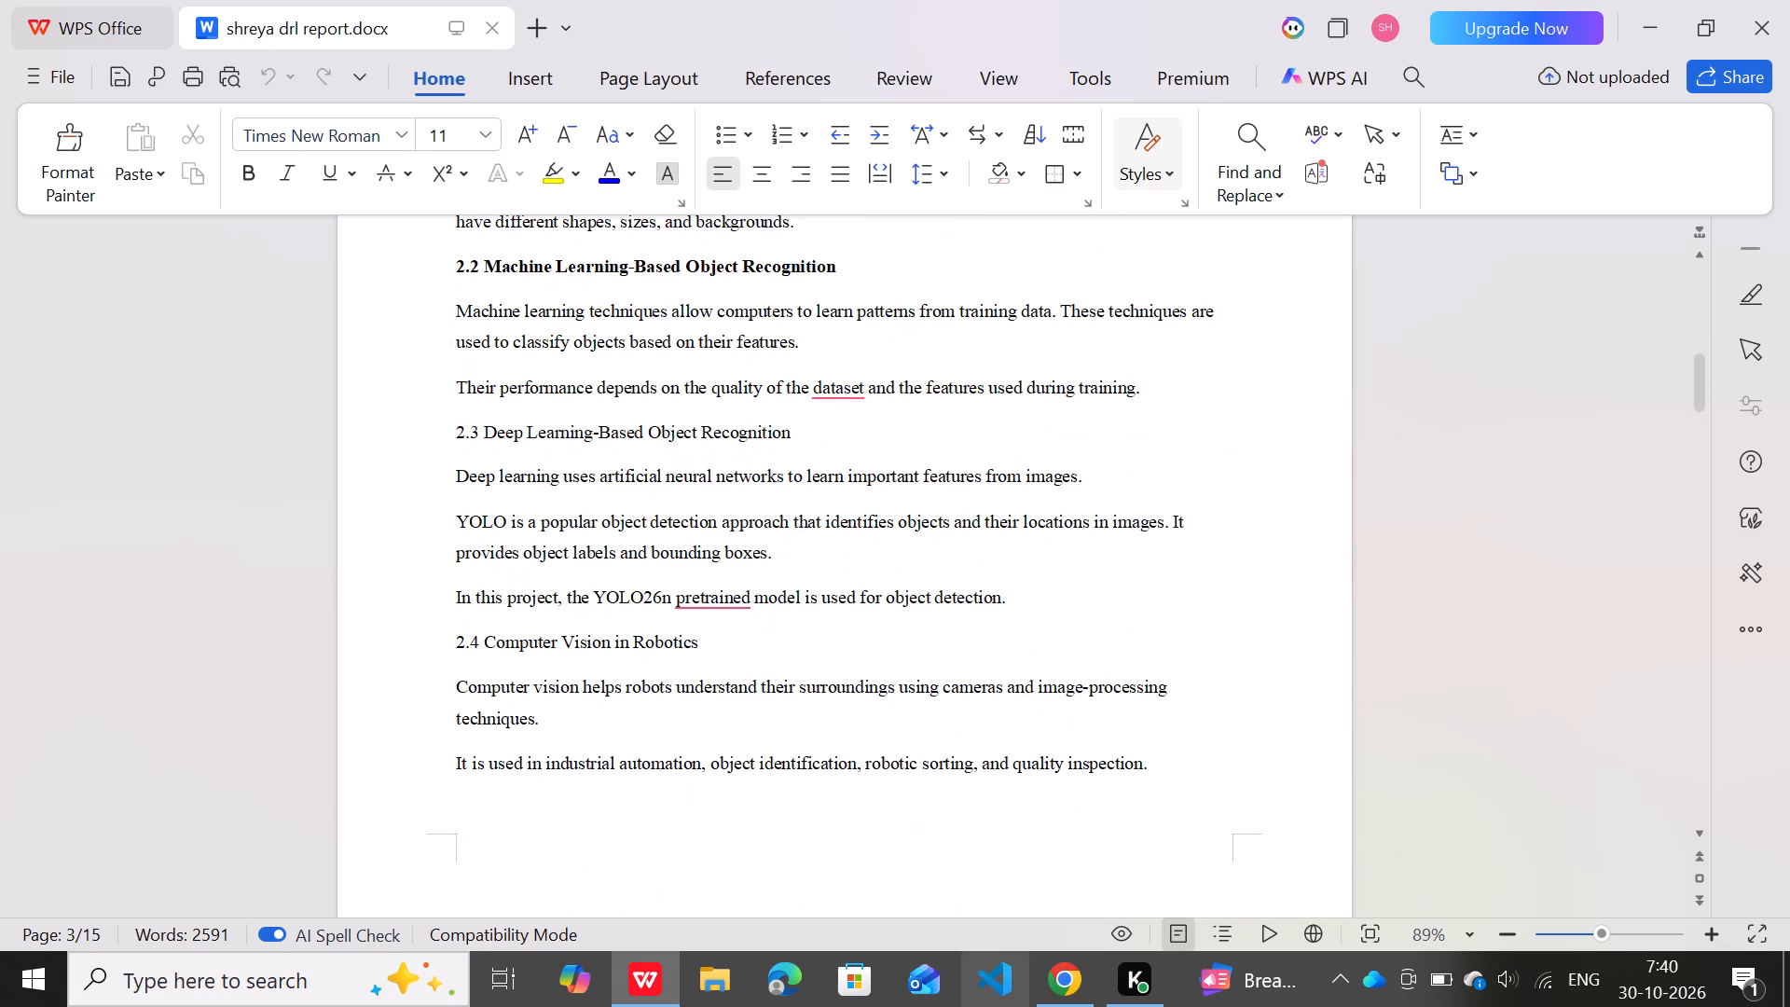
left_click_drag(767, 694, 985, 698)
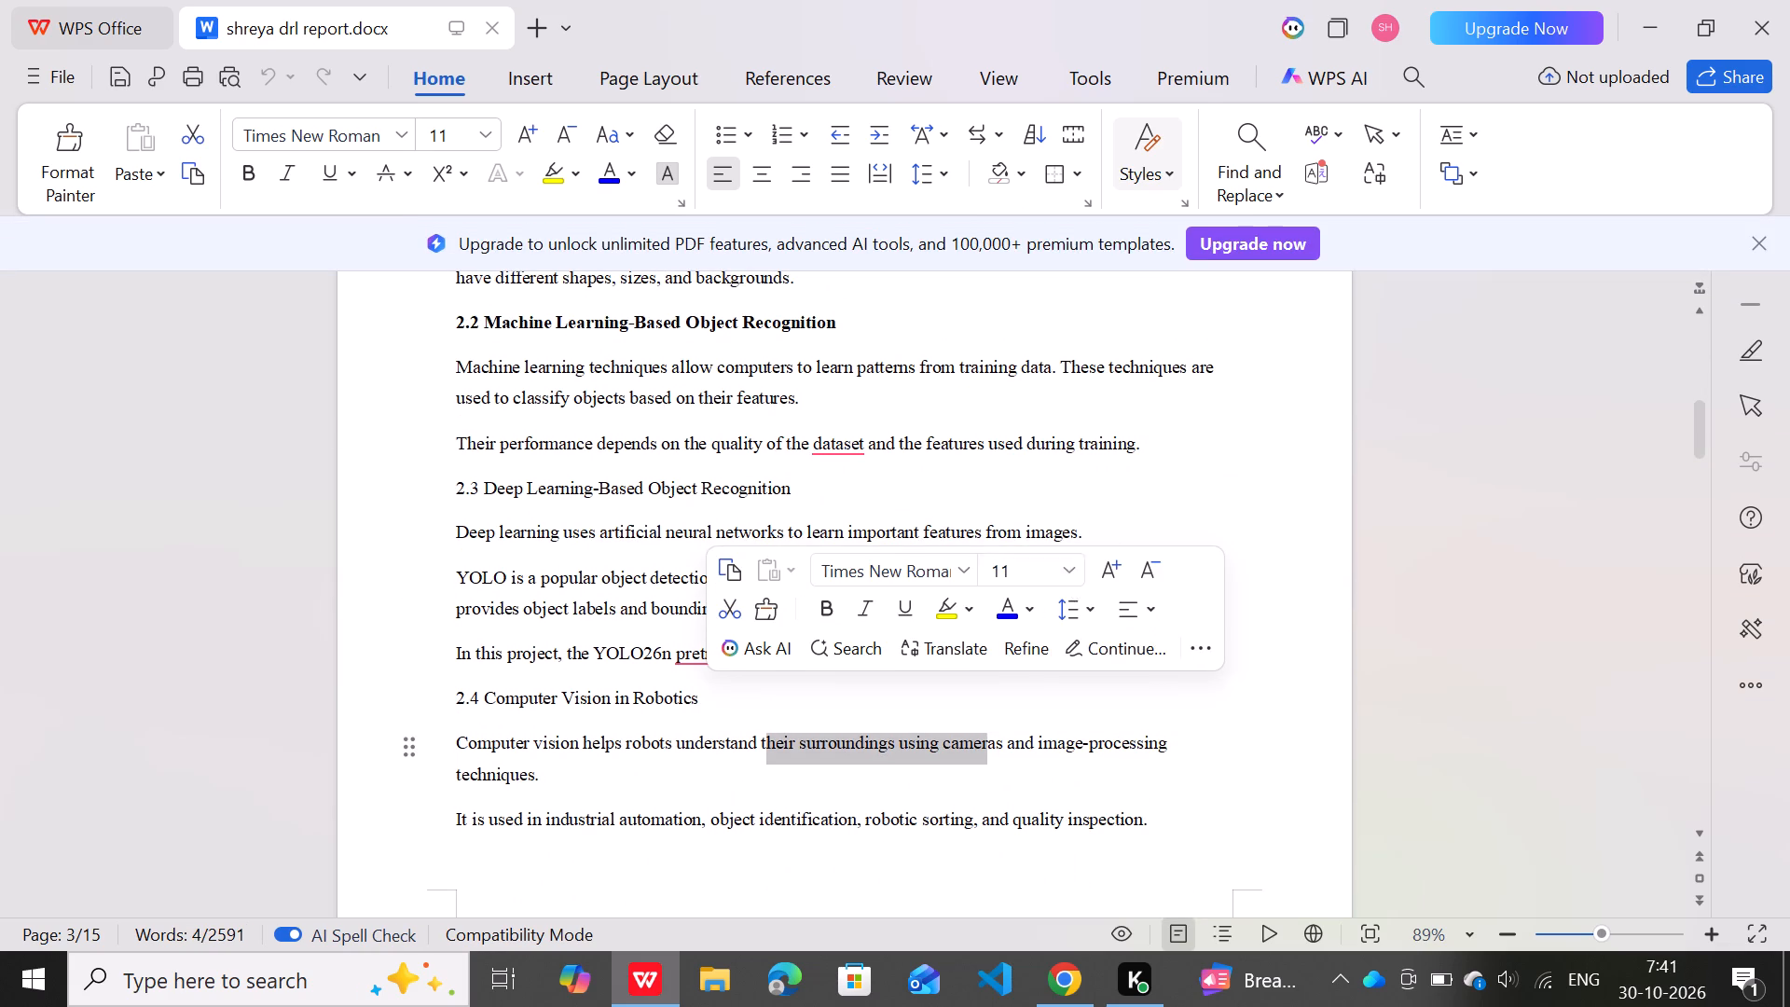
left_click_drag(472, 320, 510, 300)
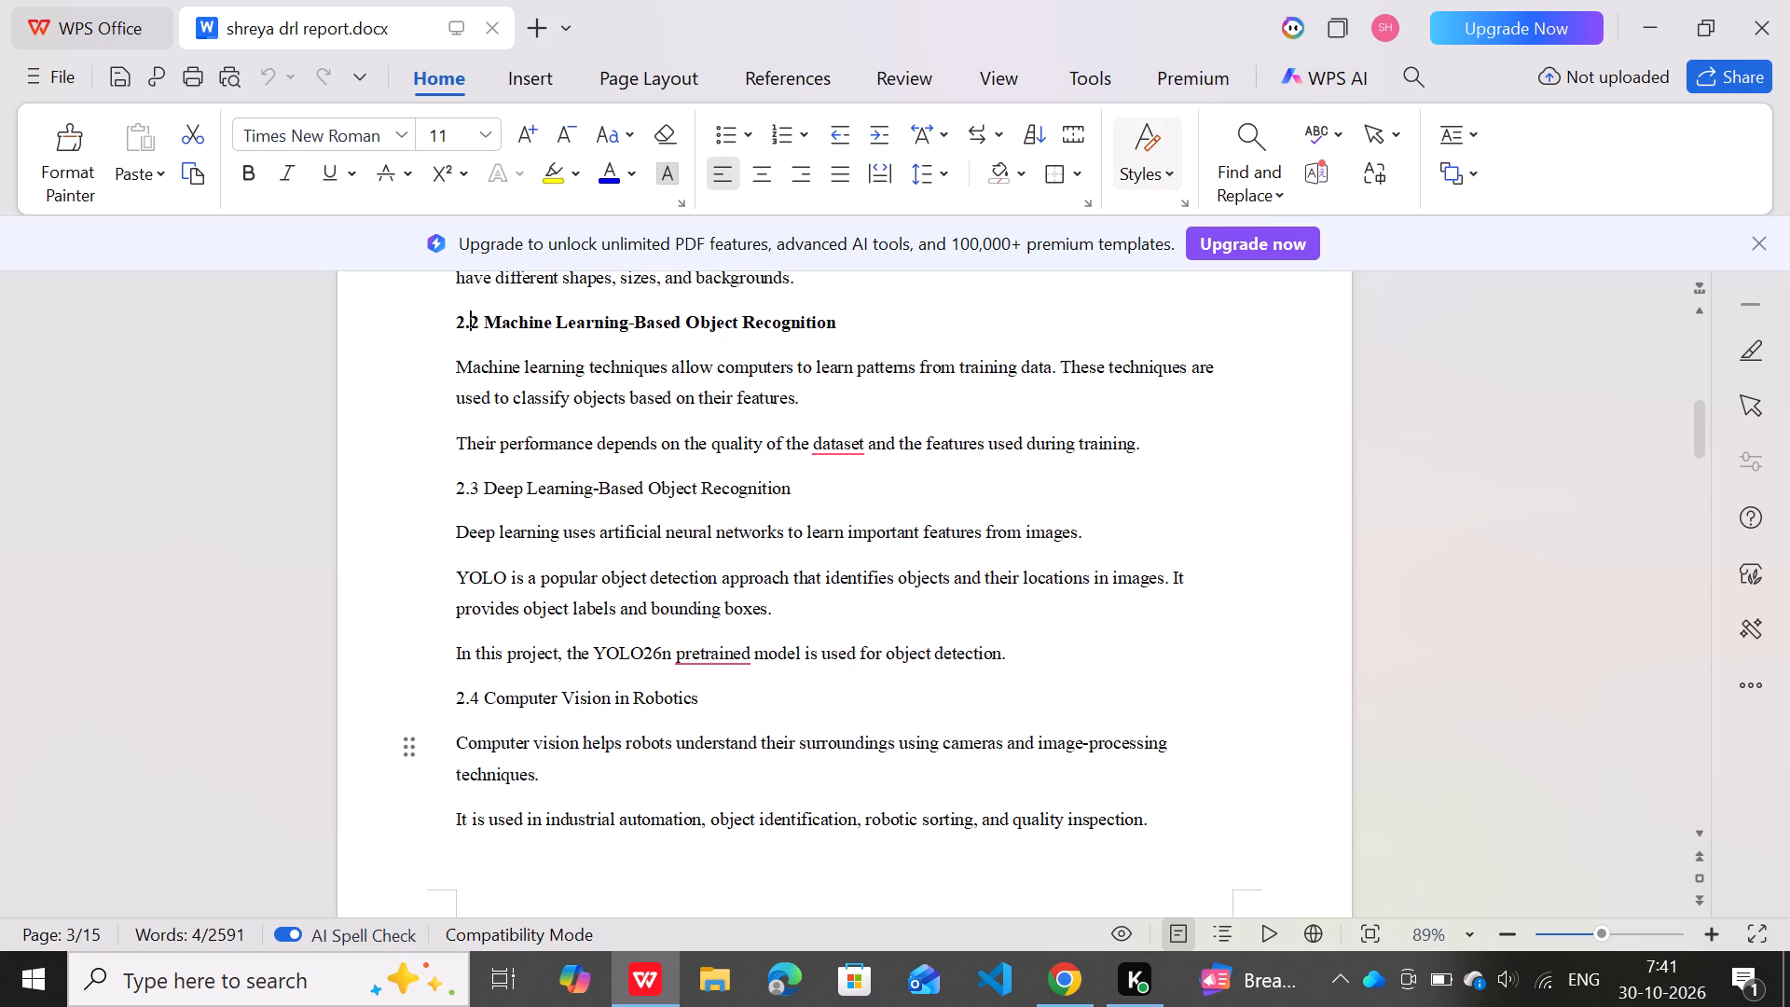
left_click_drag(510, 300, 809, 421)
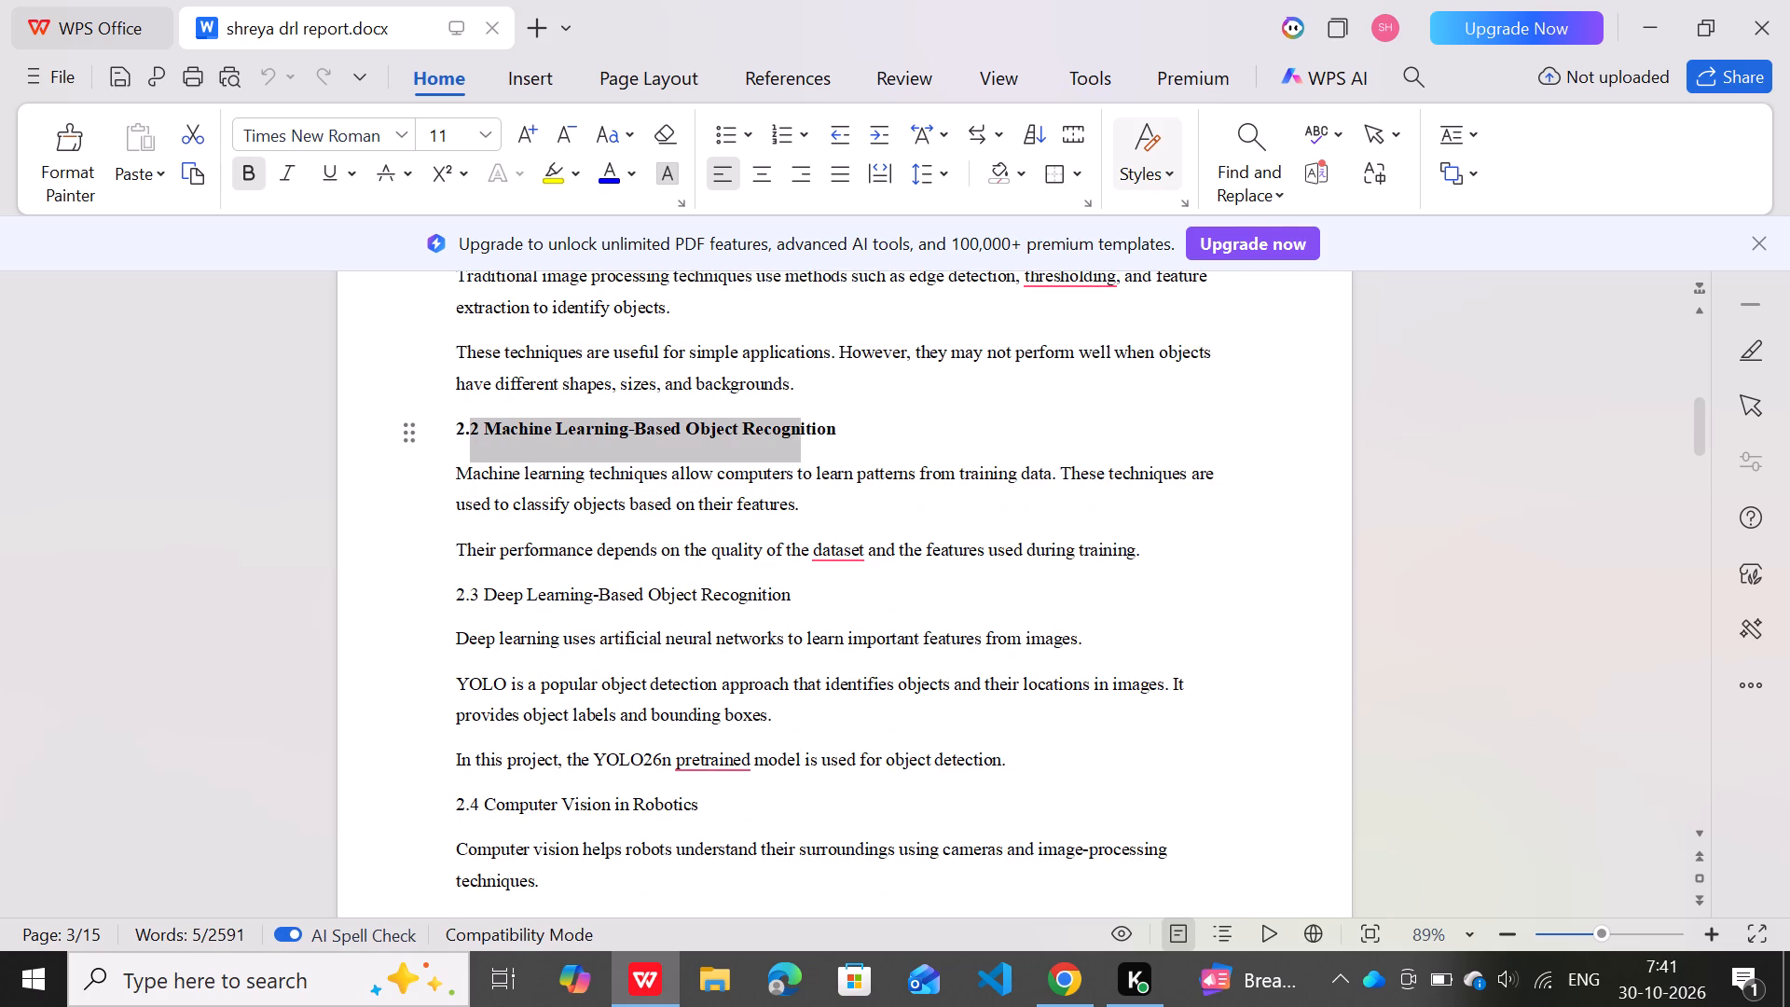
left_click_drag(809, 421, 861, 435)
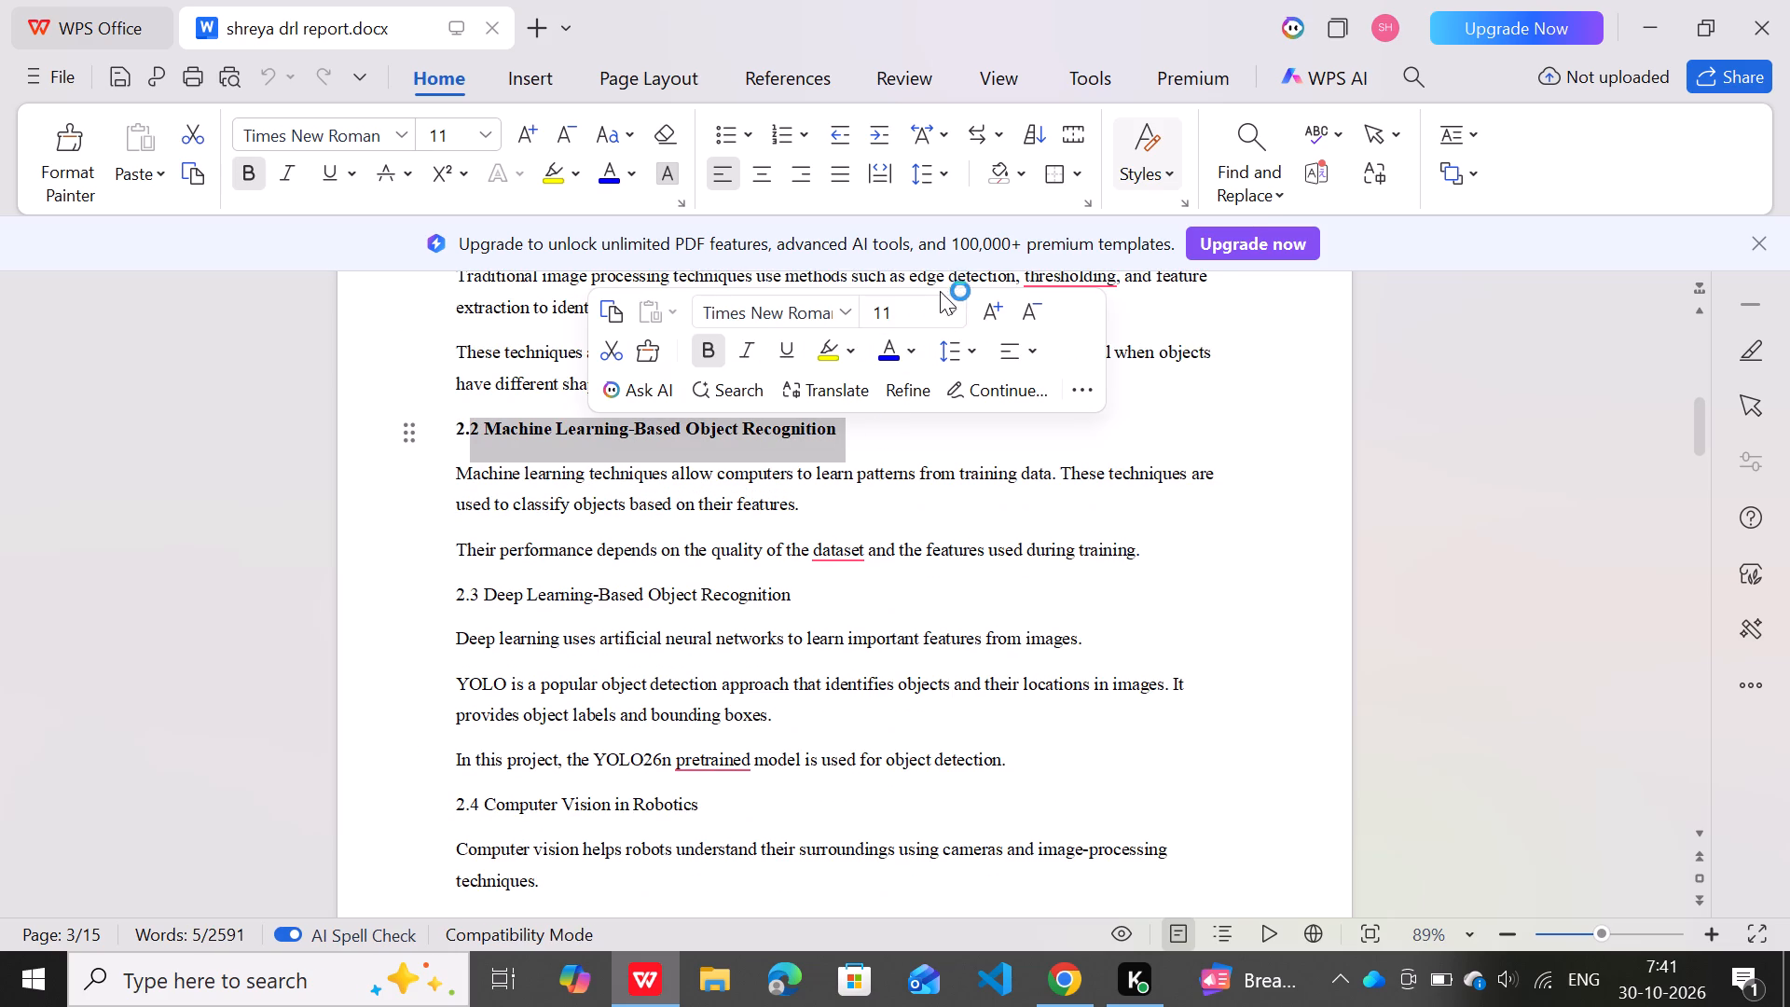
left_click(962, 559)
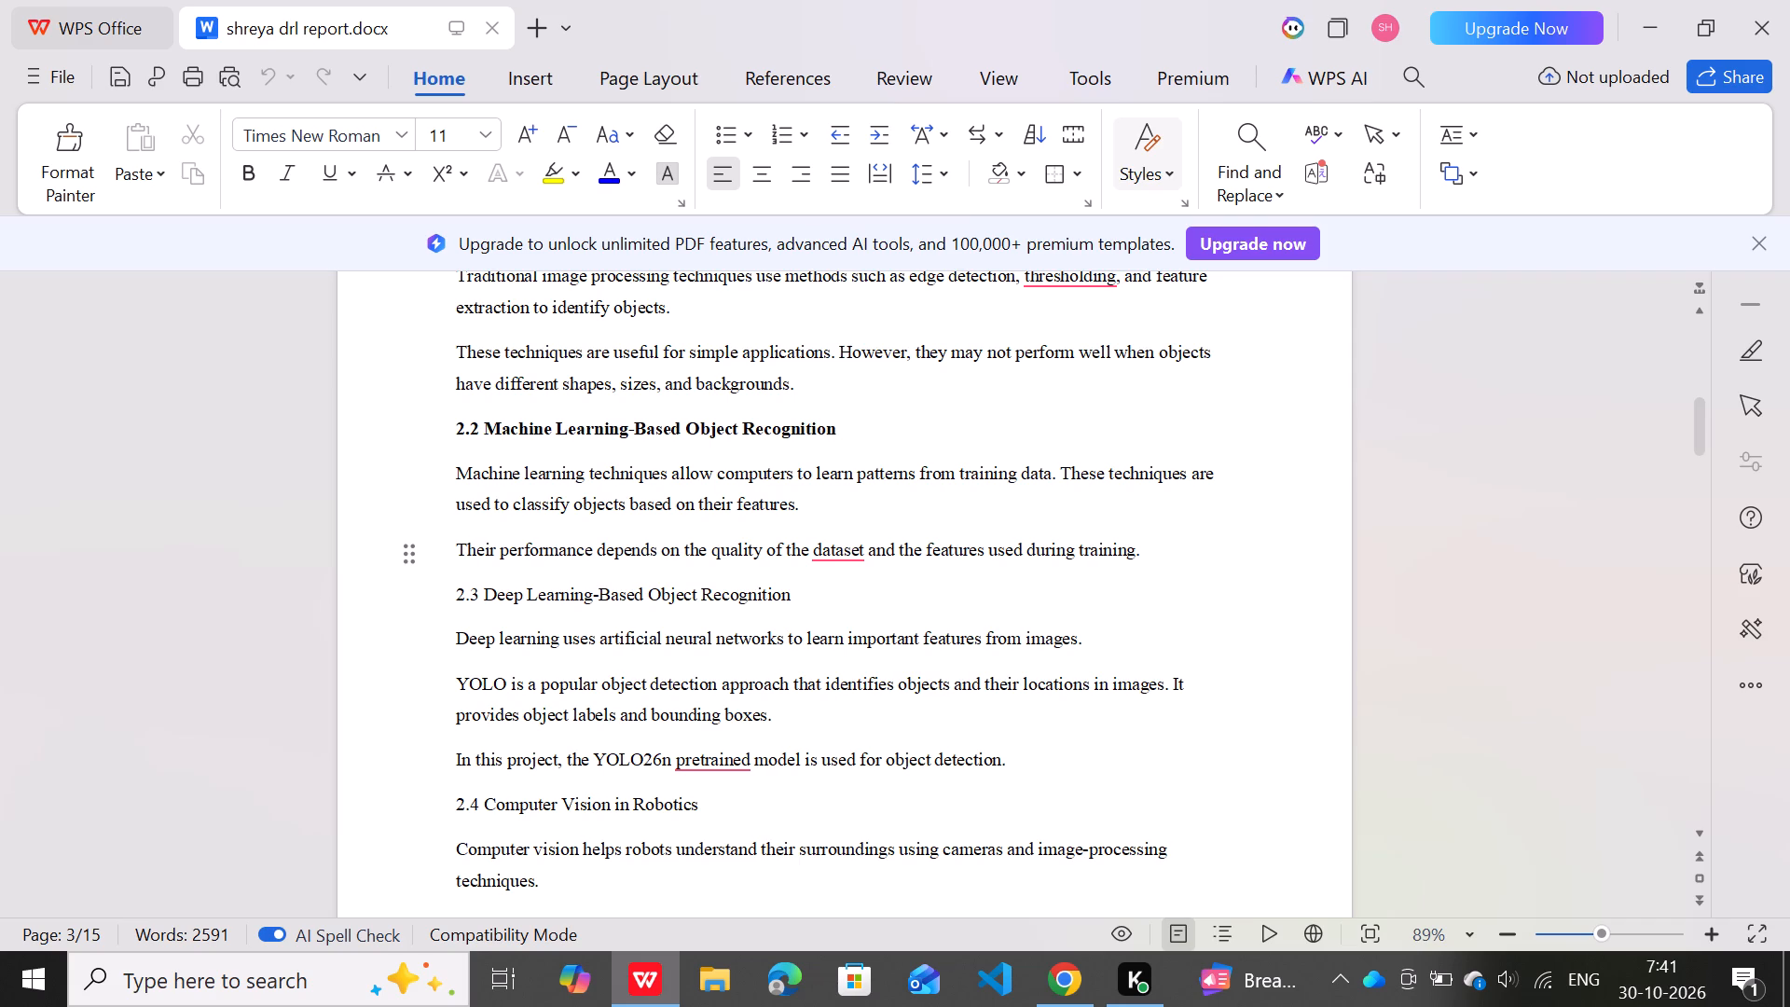
Set the font size of the entire report, from the ABSTRACT heading through the last reference, to 12.
scroll(962, 559, "up", 10)
scroll(991, 1006, "up", 1)
scroll(1125, 602, "up", 13)
scroll(1125, 602, "up", 20)
scroll(1125, 602, "up", 2)
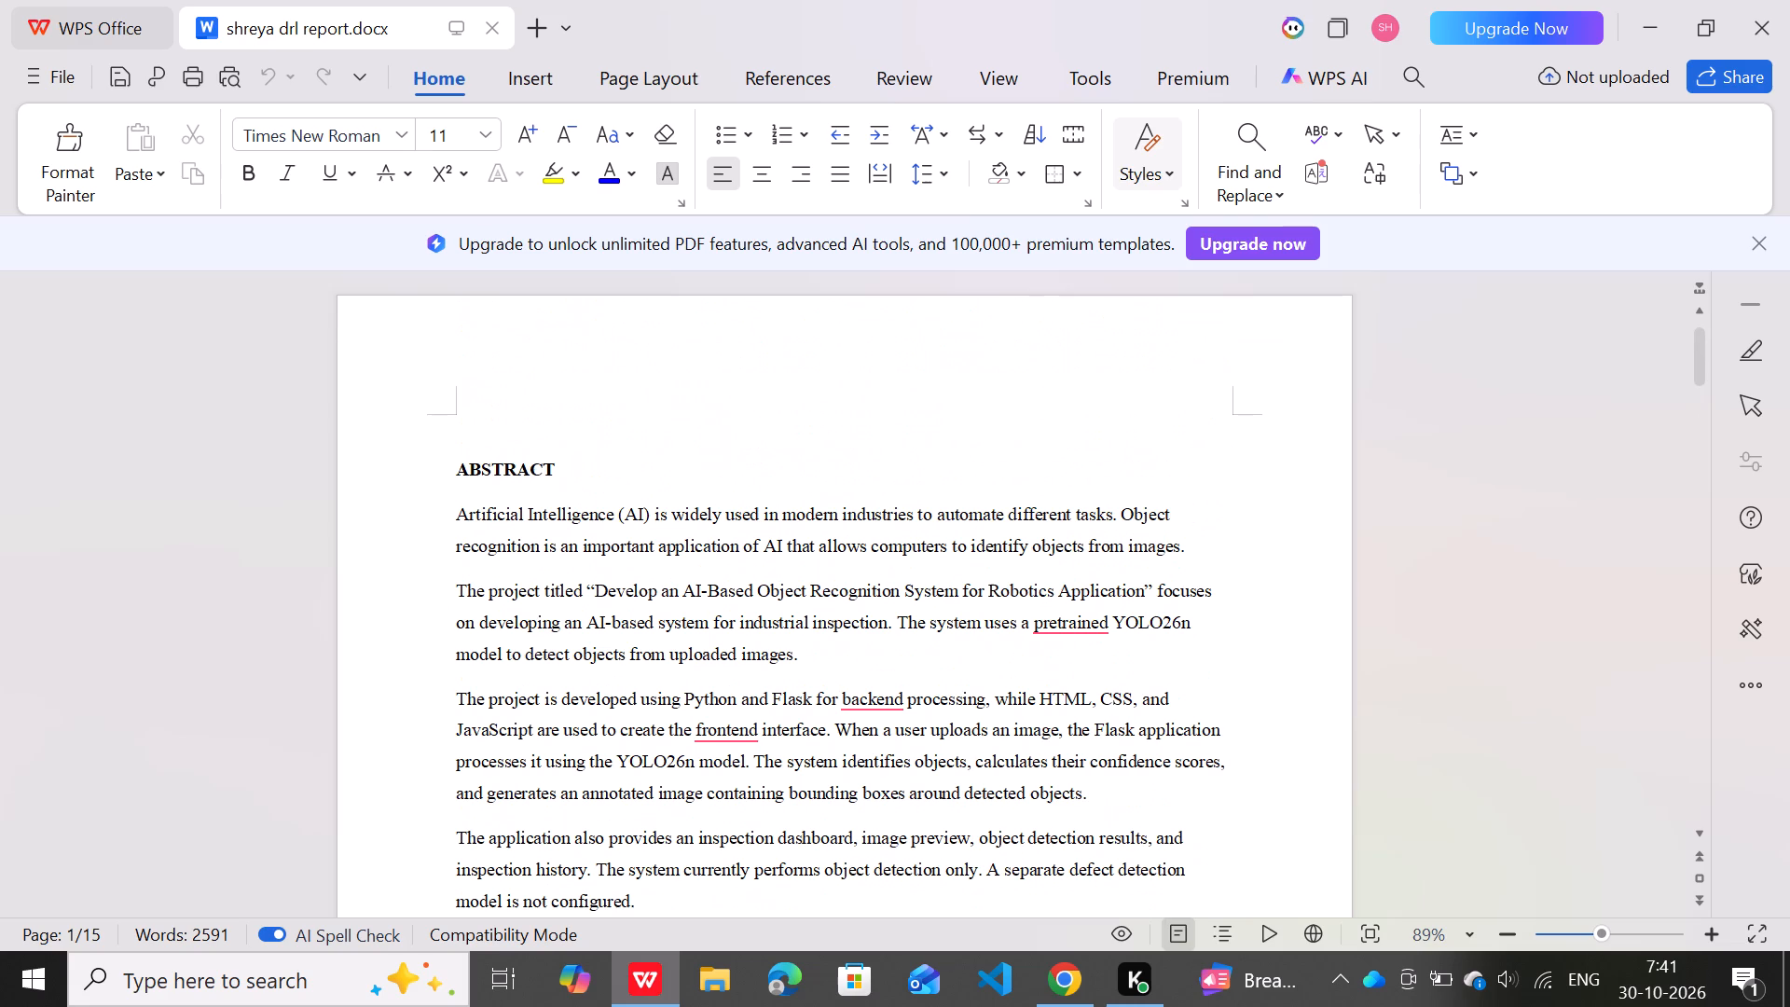
scroll(1125, 602, "up", 4)
left_click_drag(456, 464, 1019, 986)
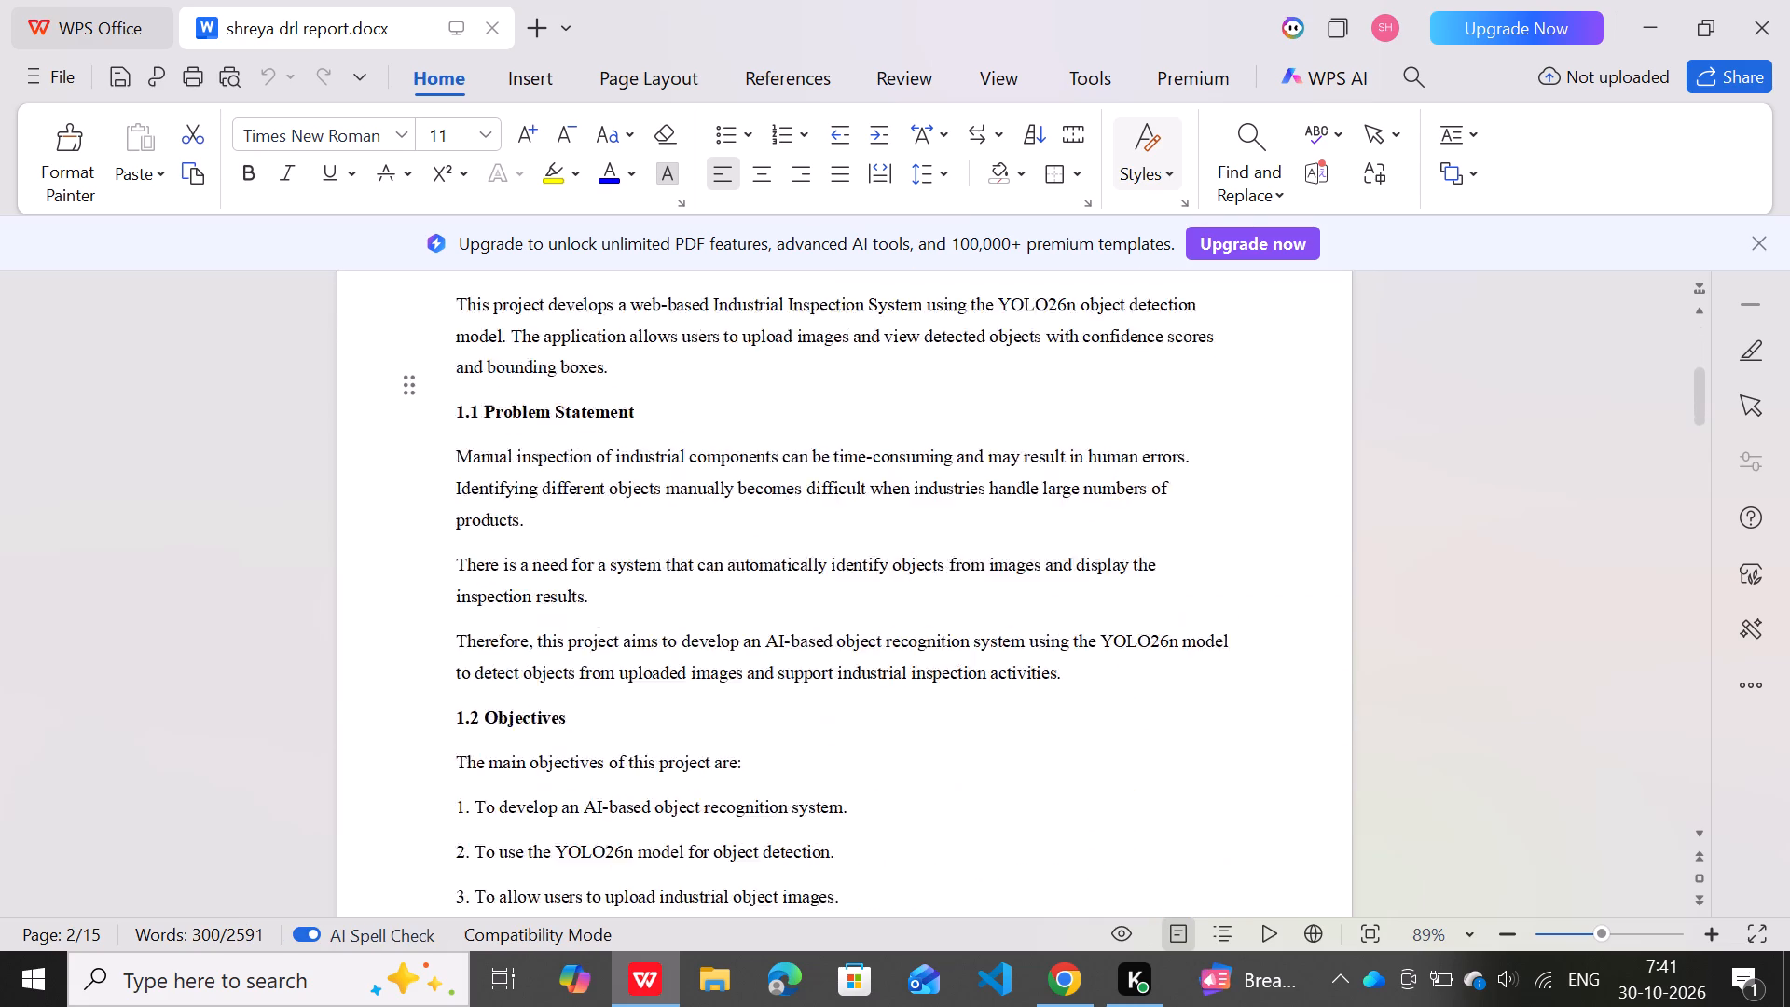
left_click_drag(1019, 986, 1019, 975)
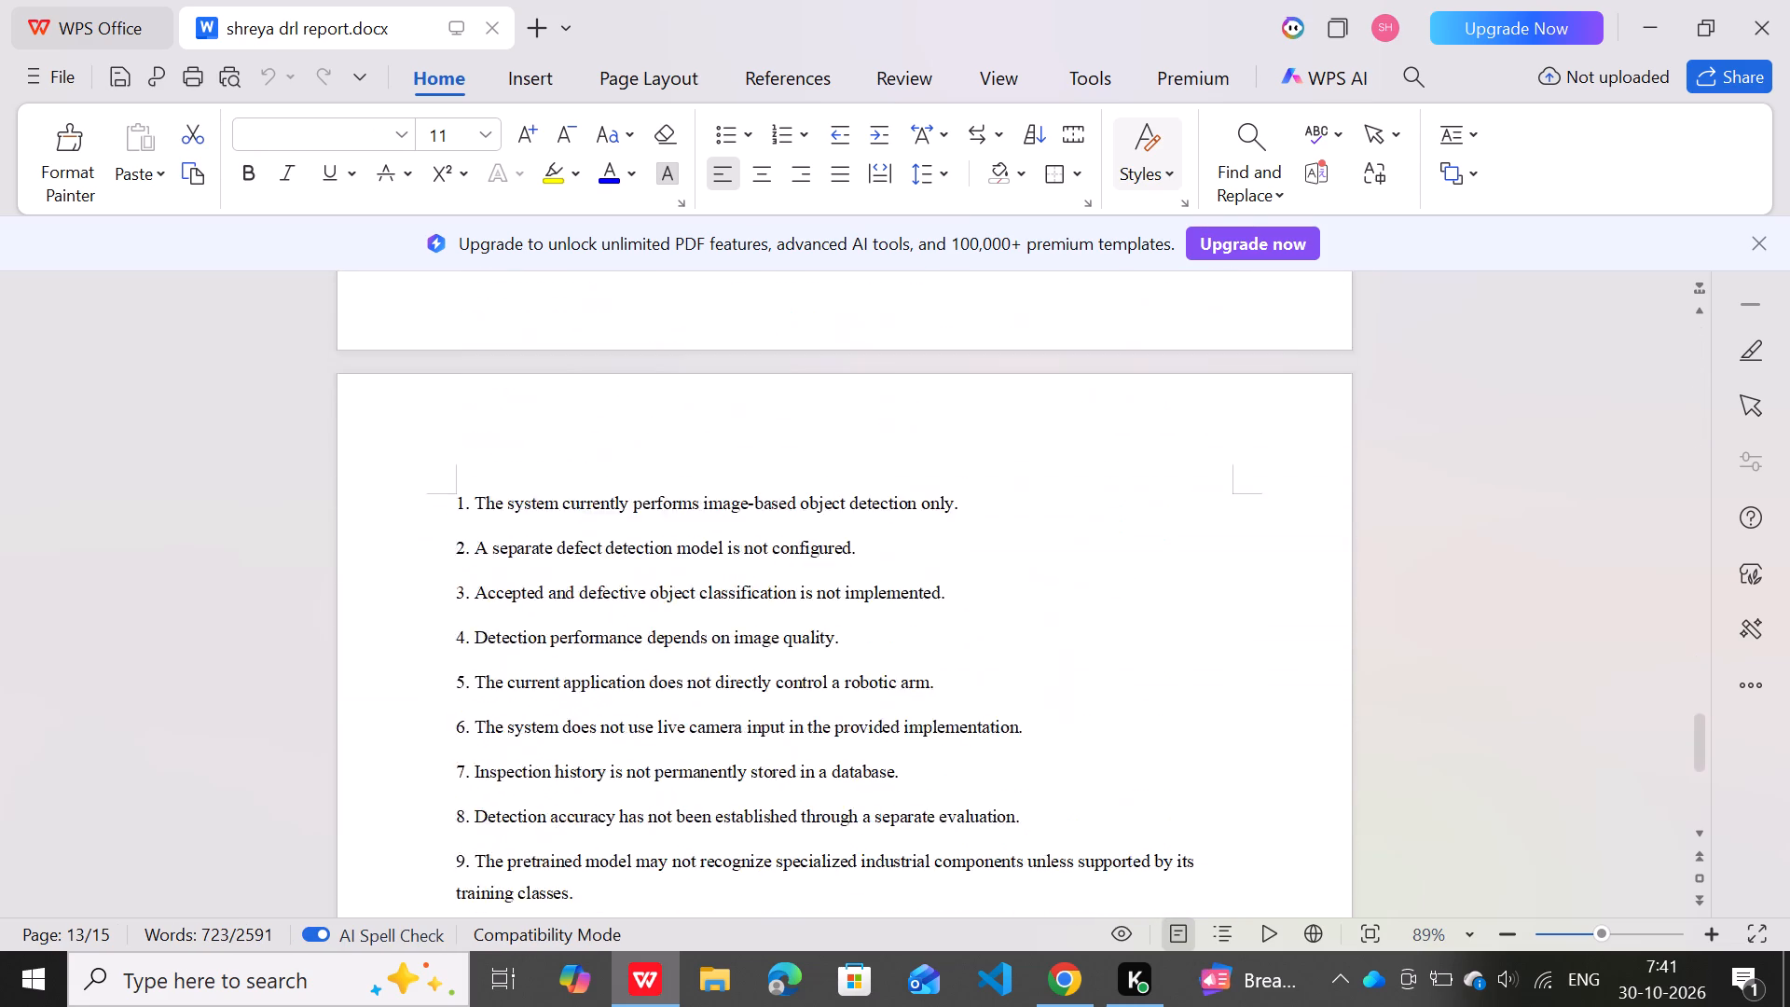
left_click_drag(1019, 975, 1123, 773)
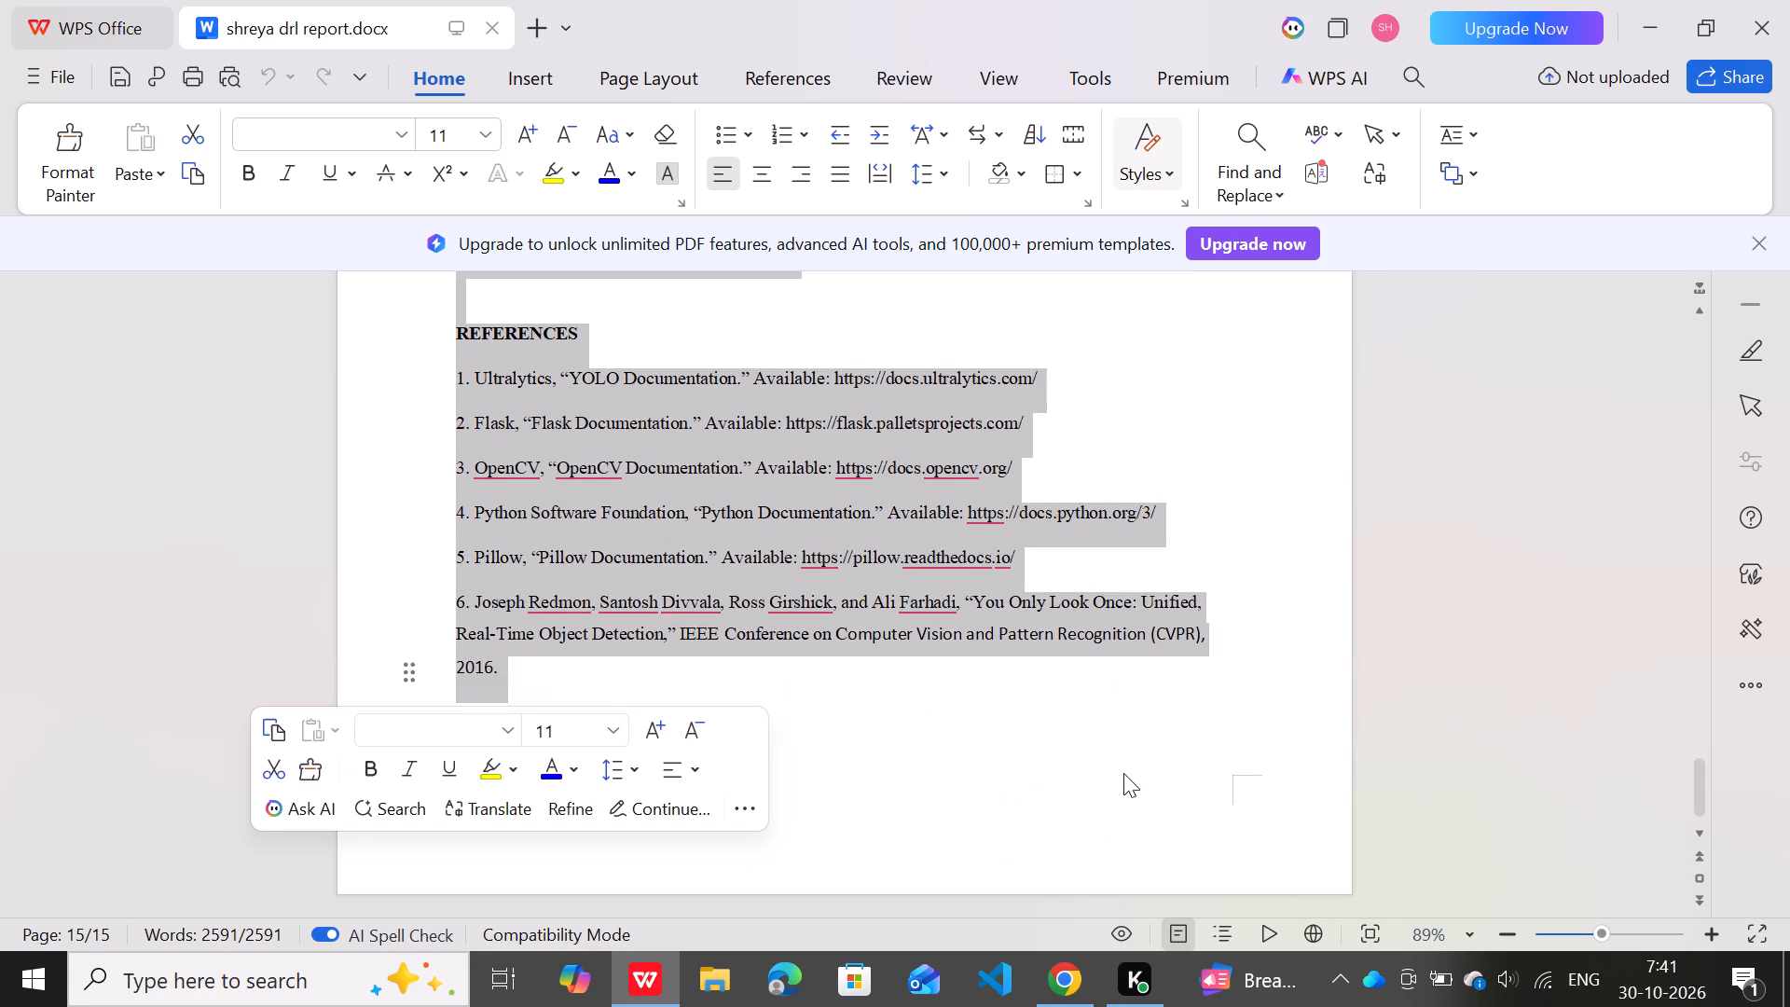
right_click(1123, 773)
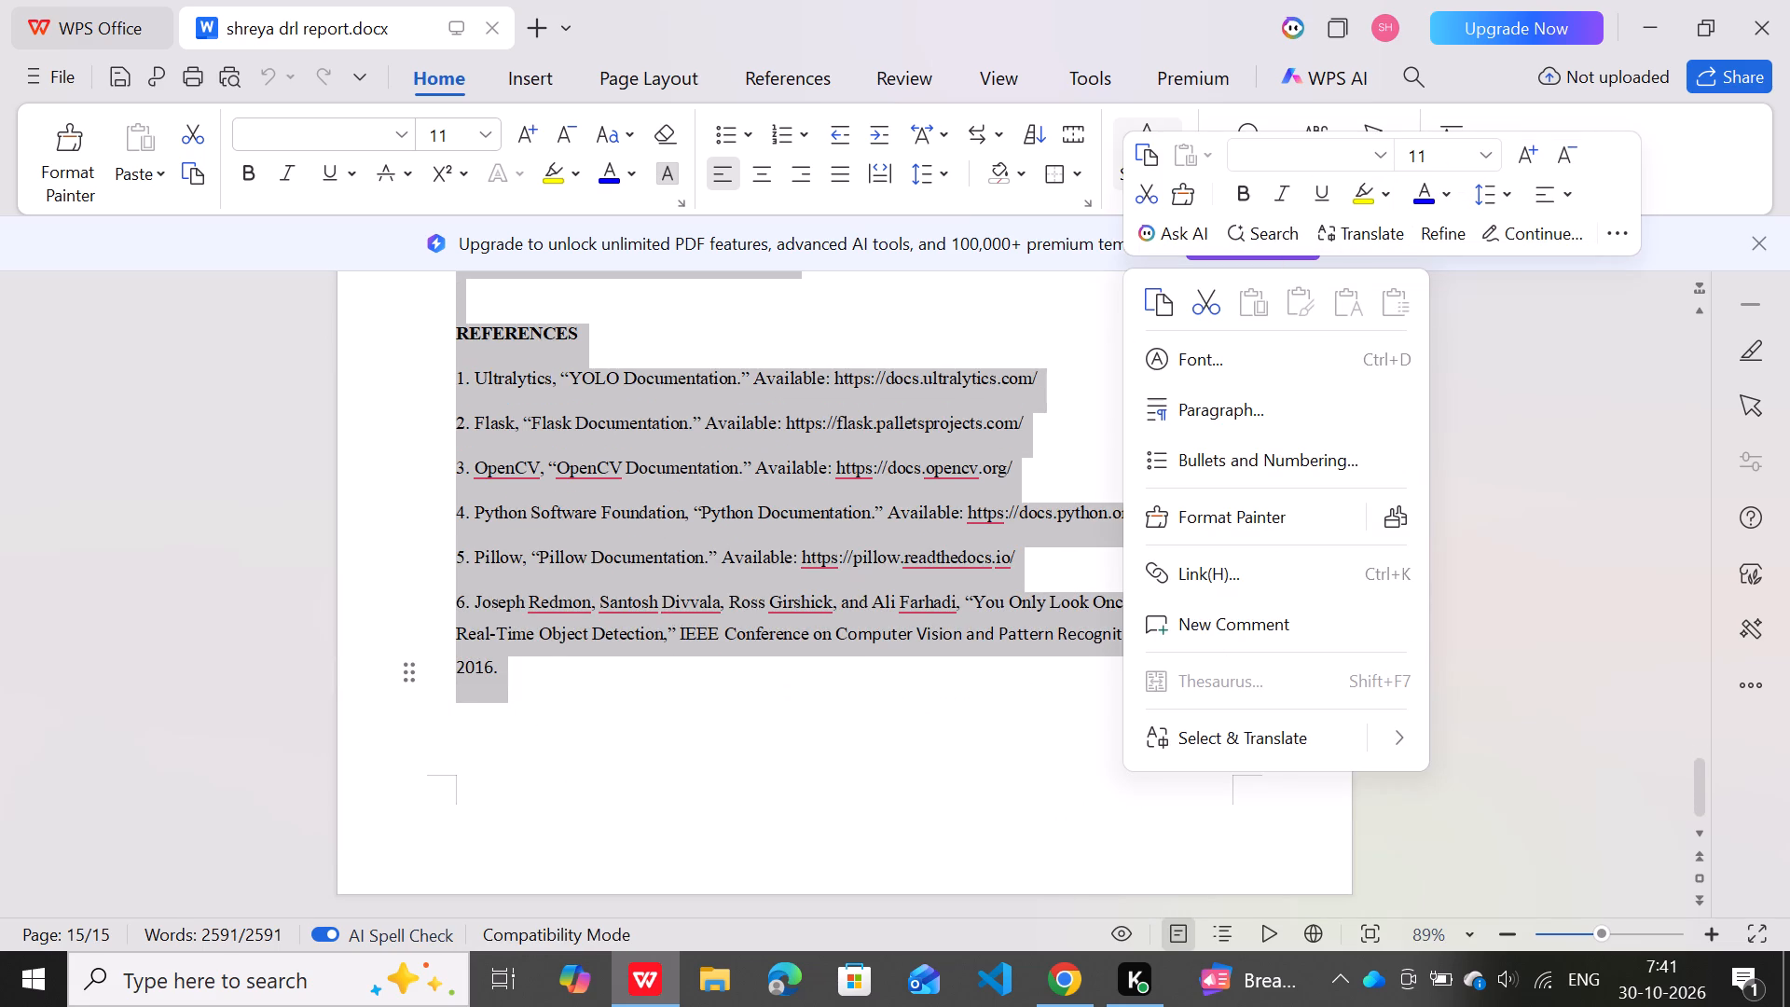
left_click(1476, 149)
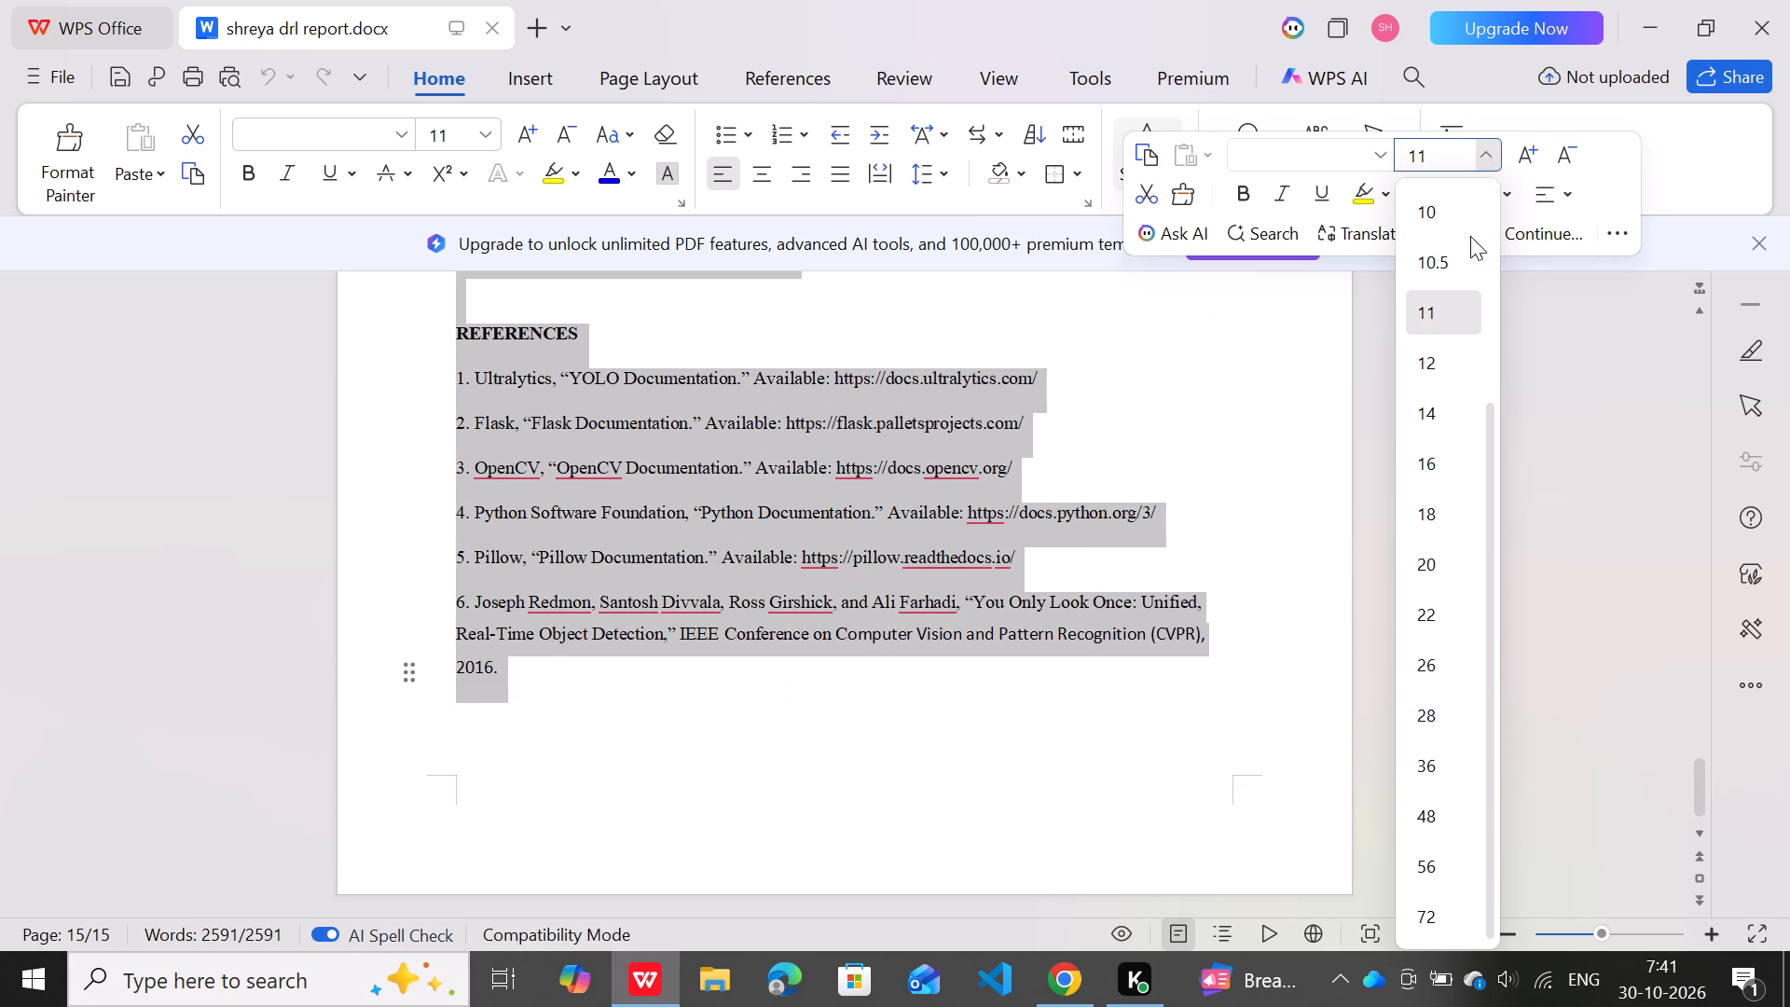
left_click(1427, 376)
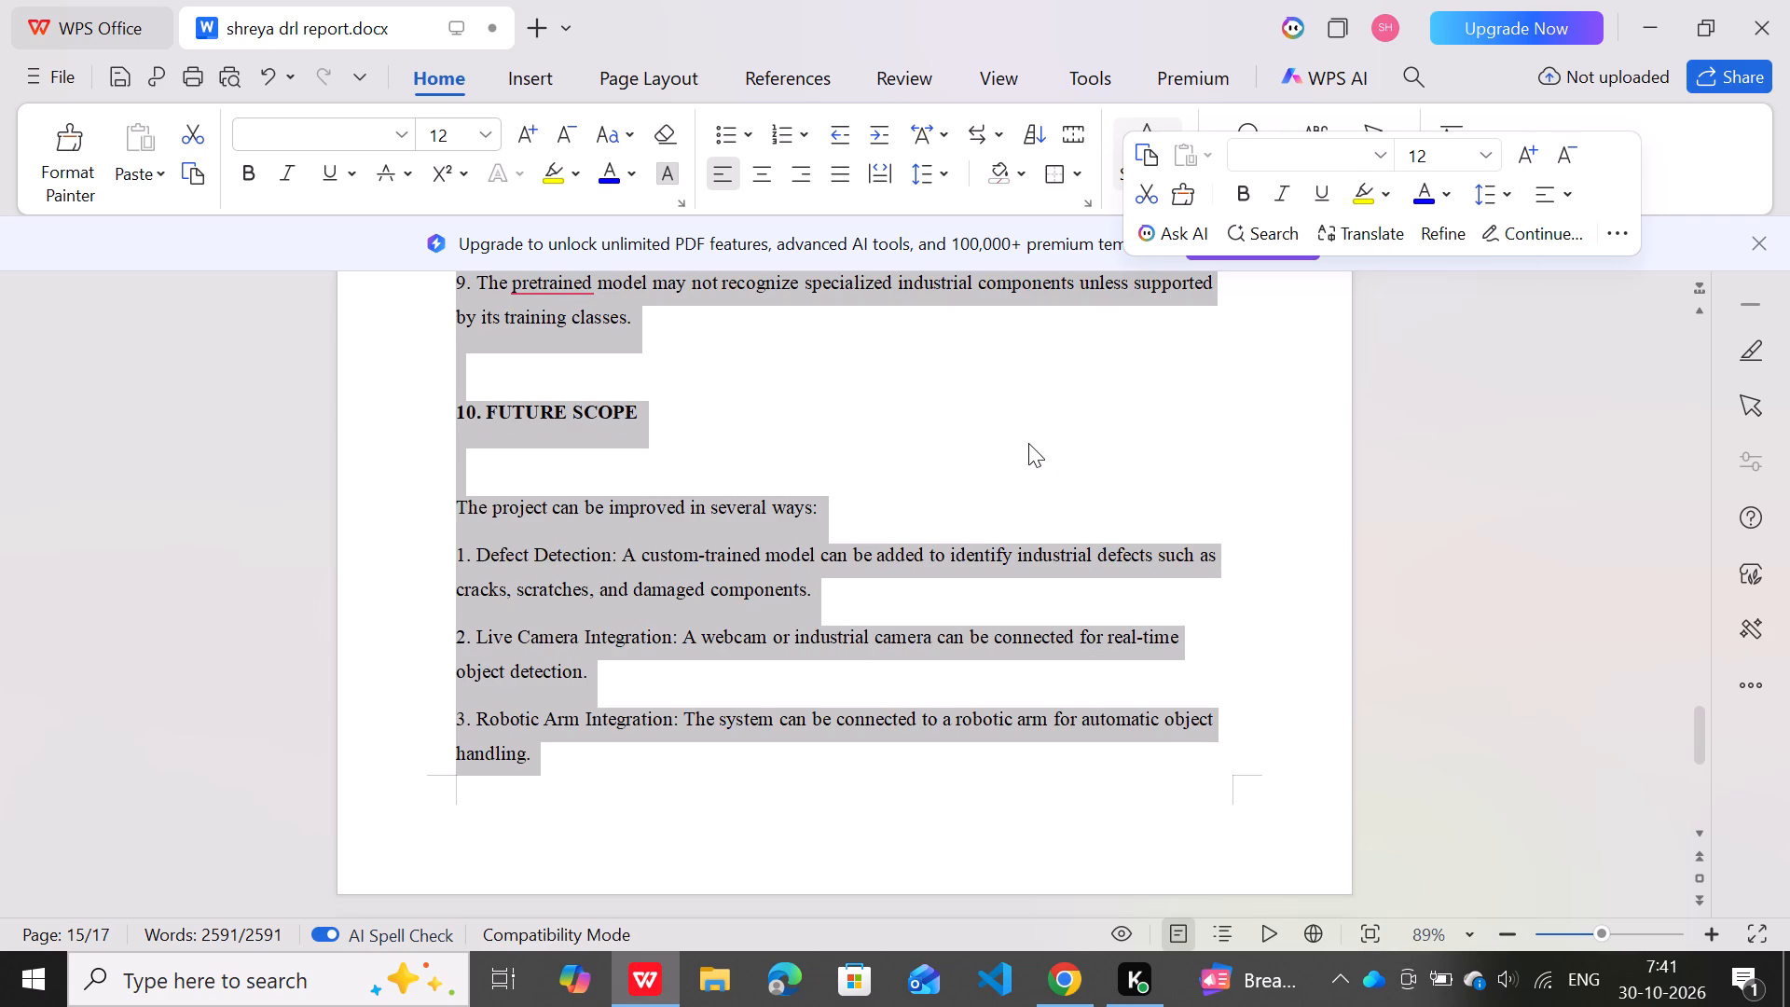
left_click(1034, 427)
Set the font size of the "10. FUTURE SCOPE" heading to 14.
scroll(1034, 427, "up", 1)
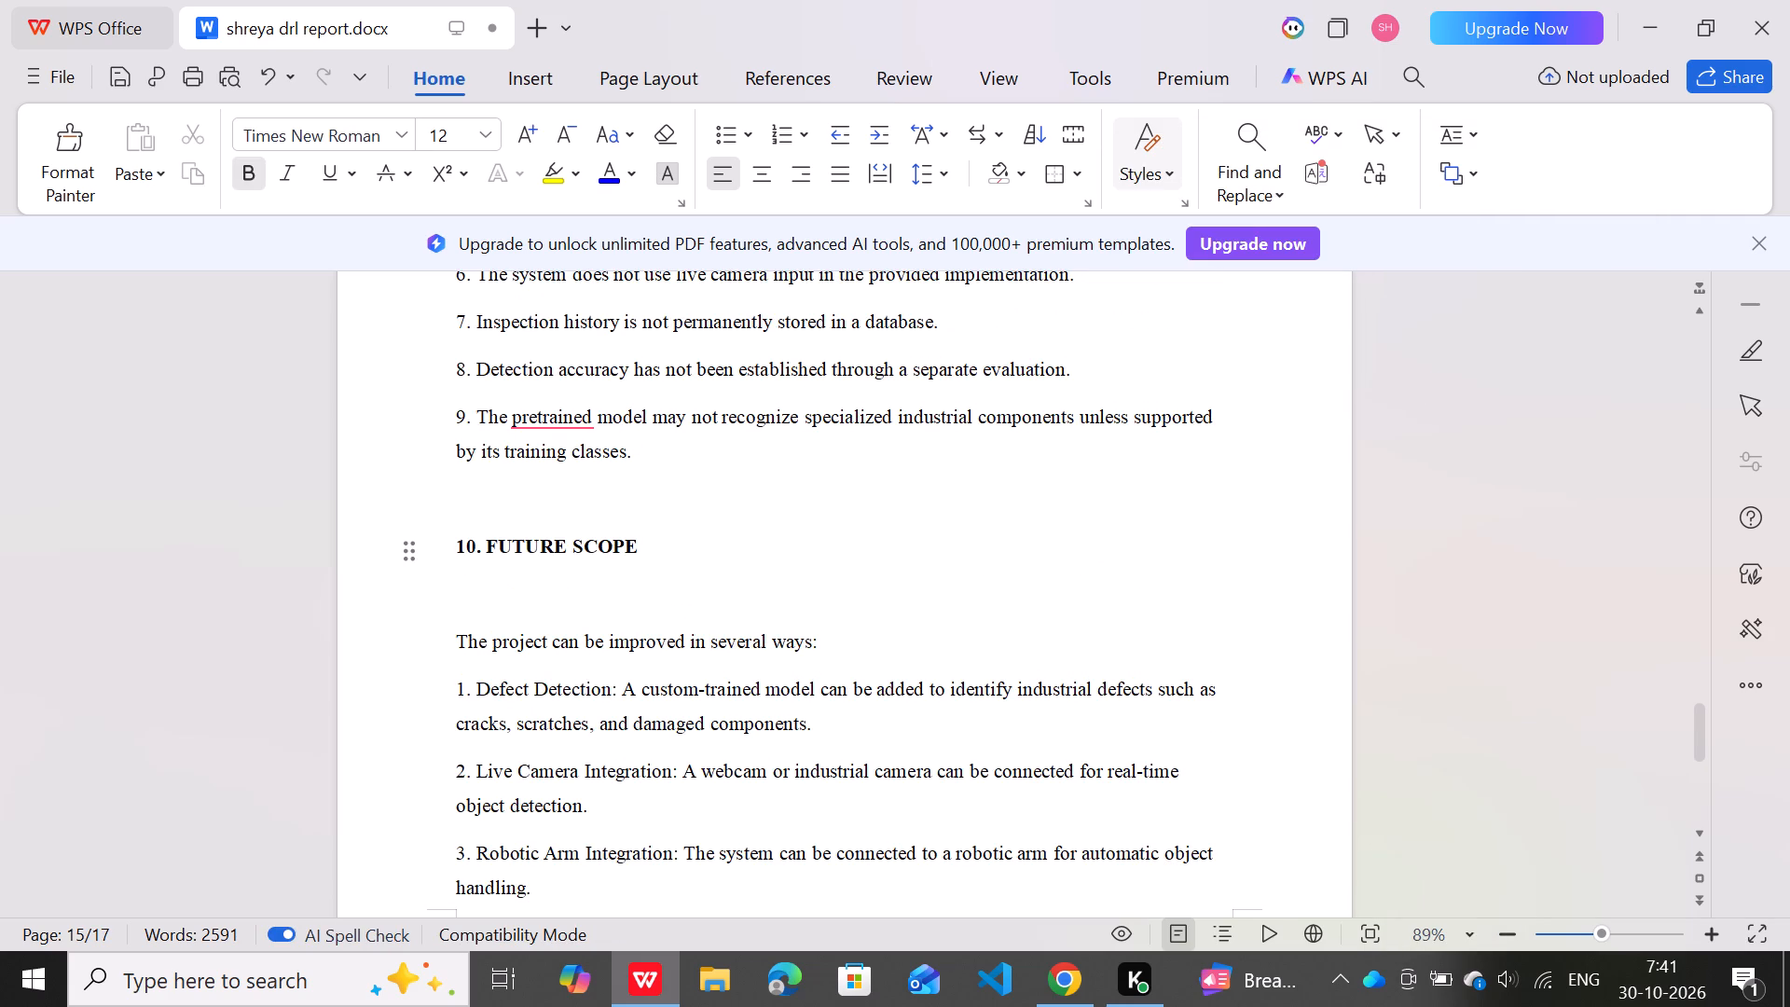
left_click_drag(660, 544, 461, 549)
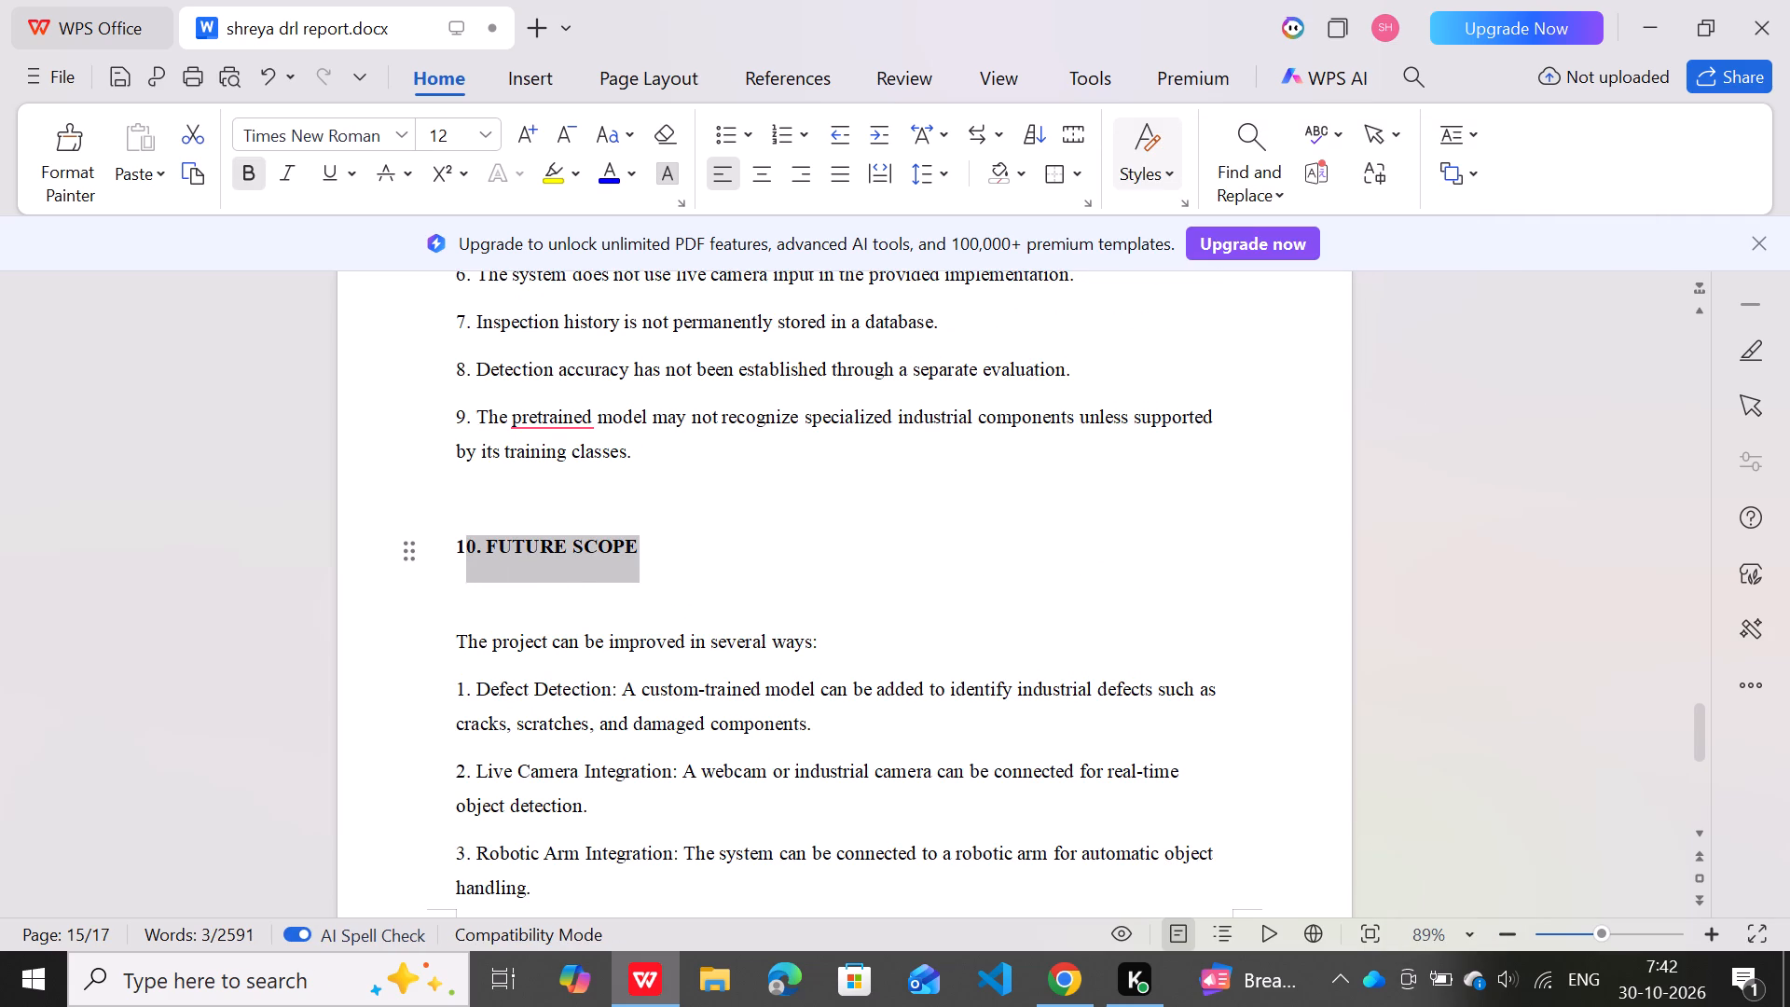
left_click_drag(461, 549, 443, 548)
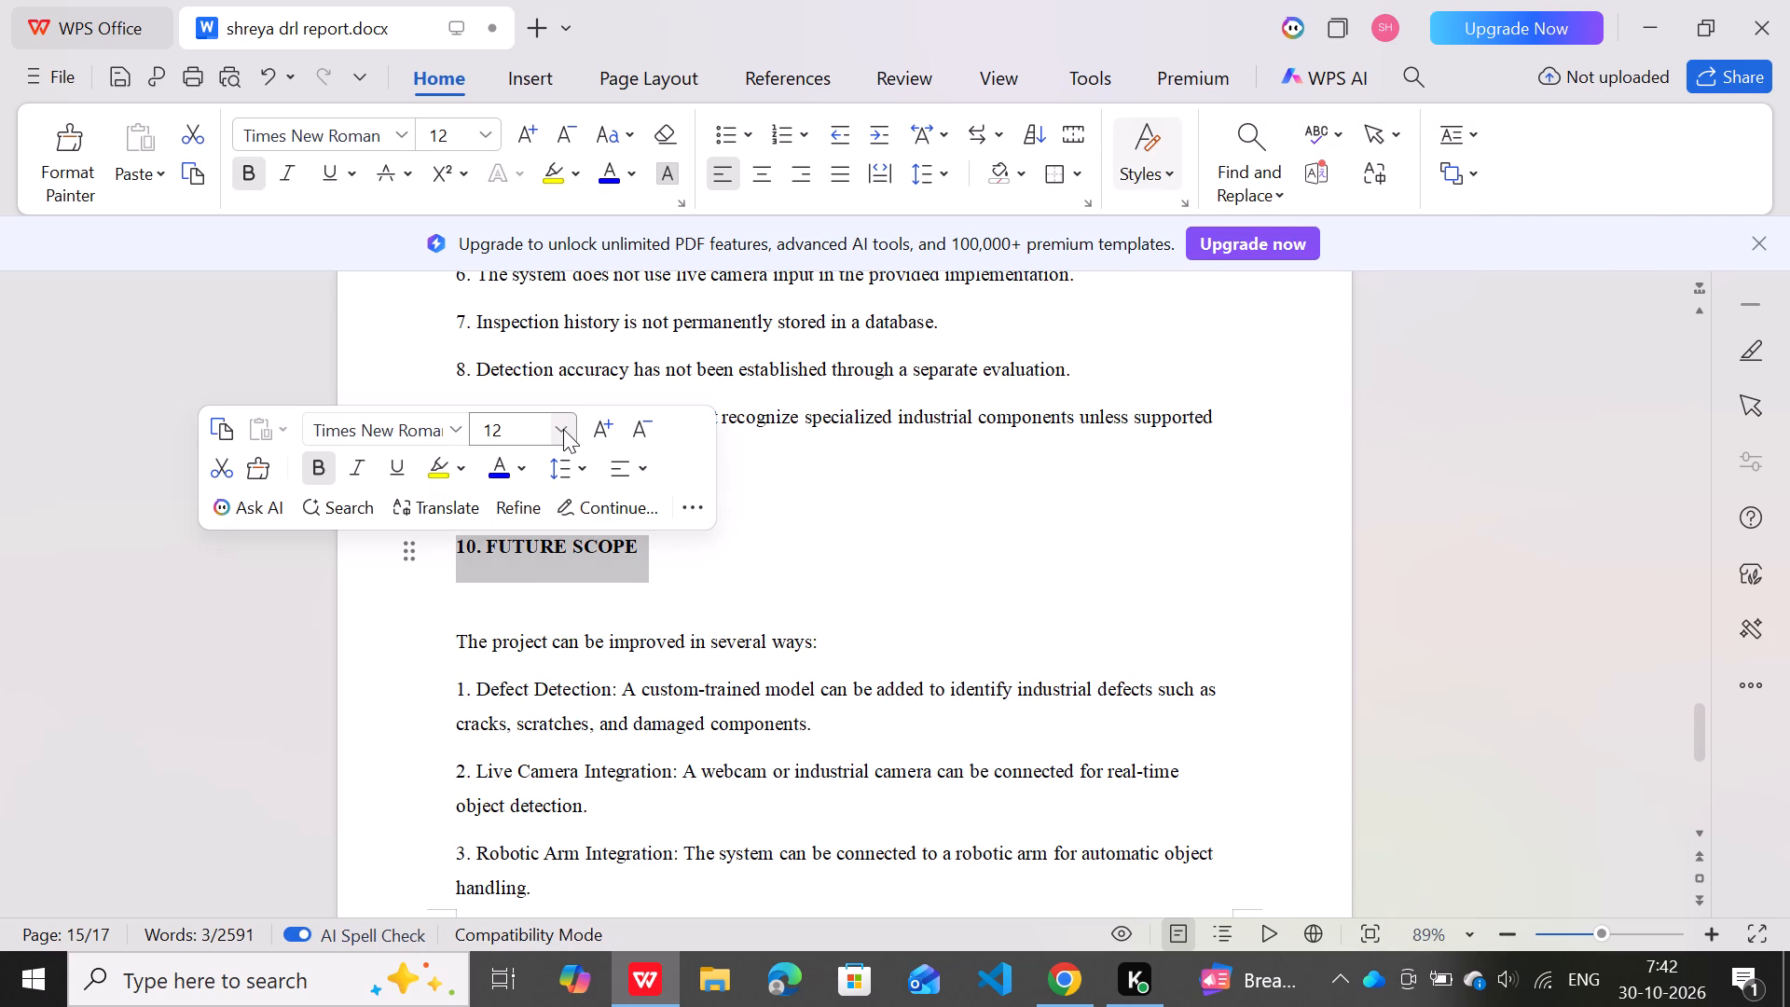
left_click(563, 428)
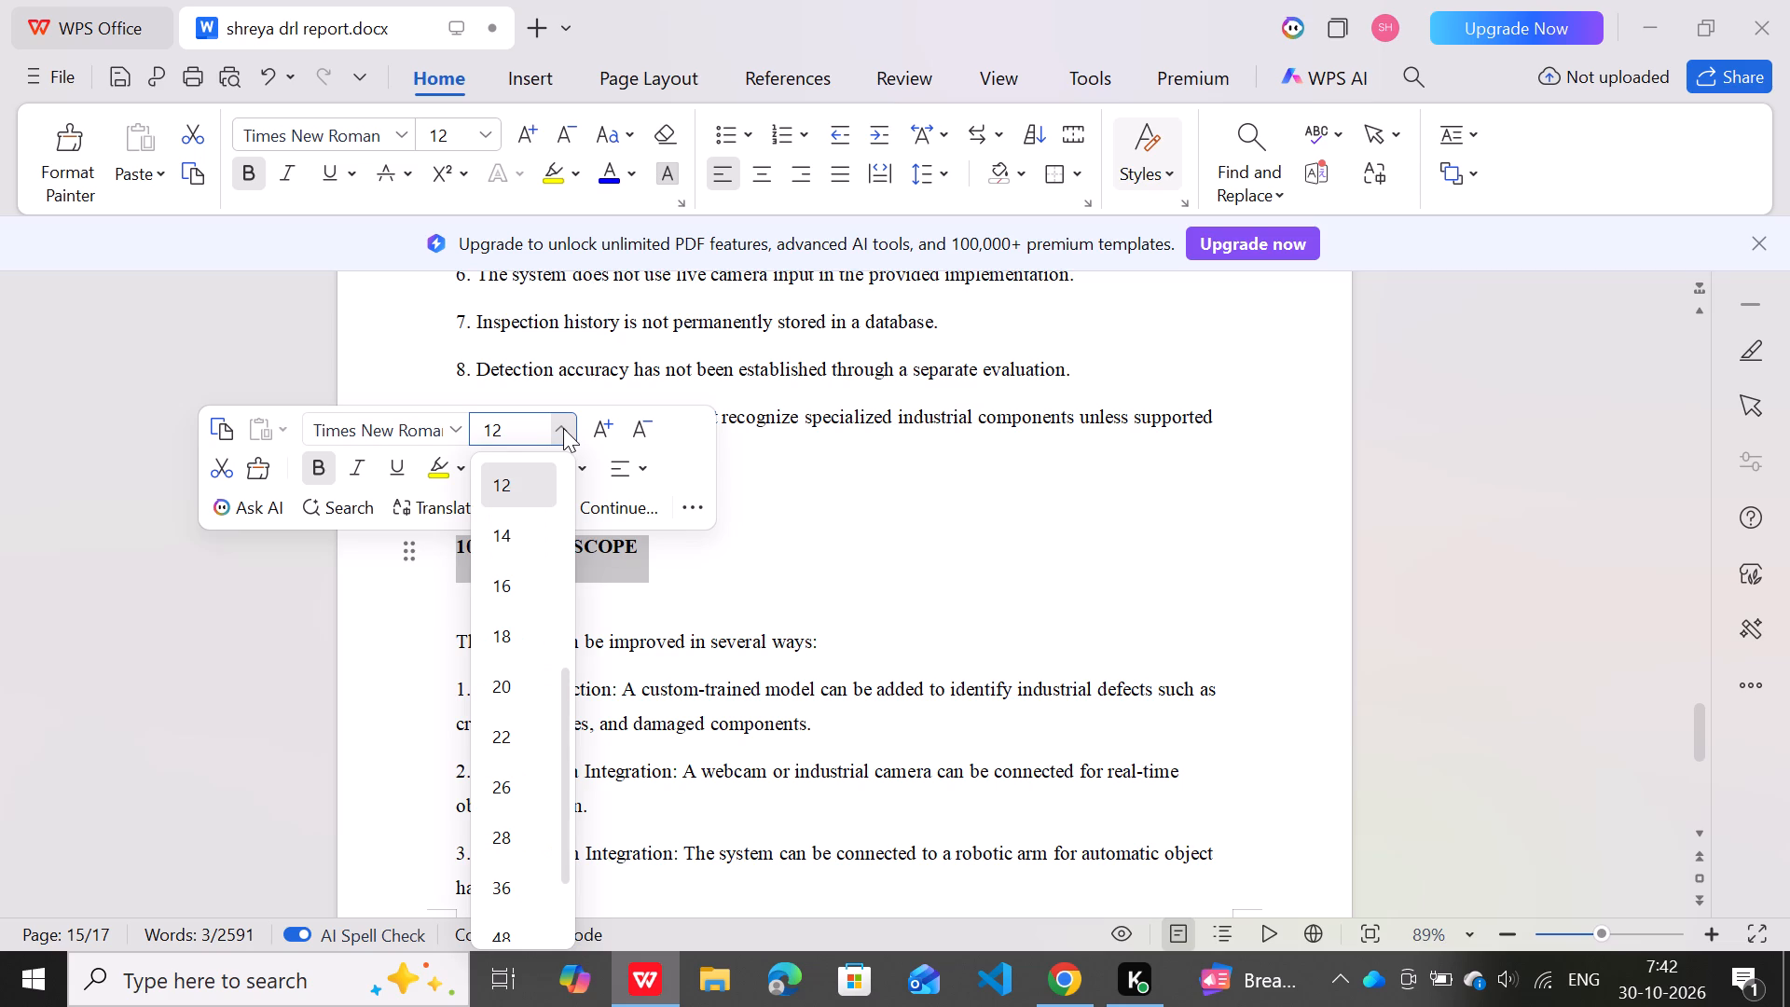
key("ctrl+a")
scroll(901, 498, "up", 16)
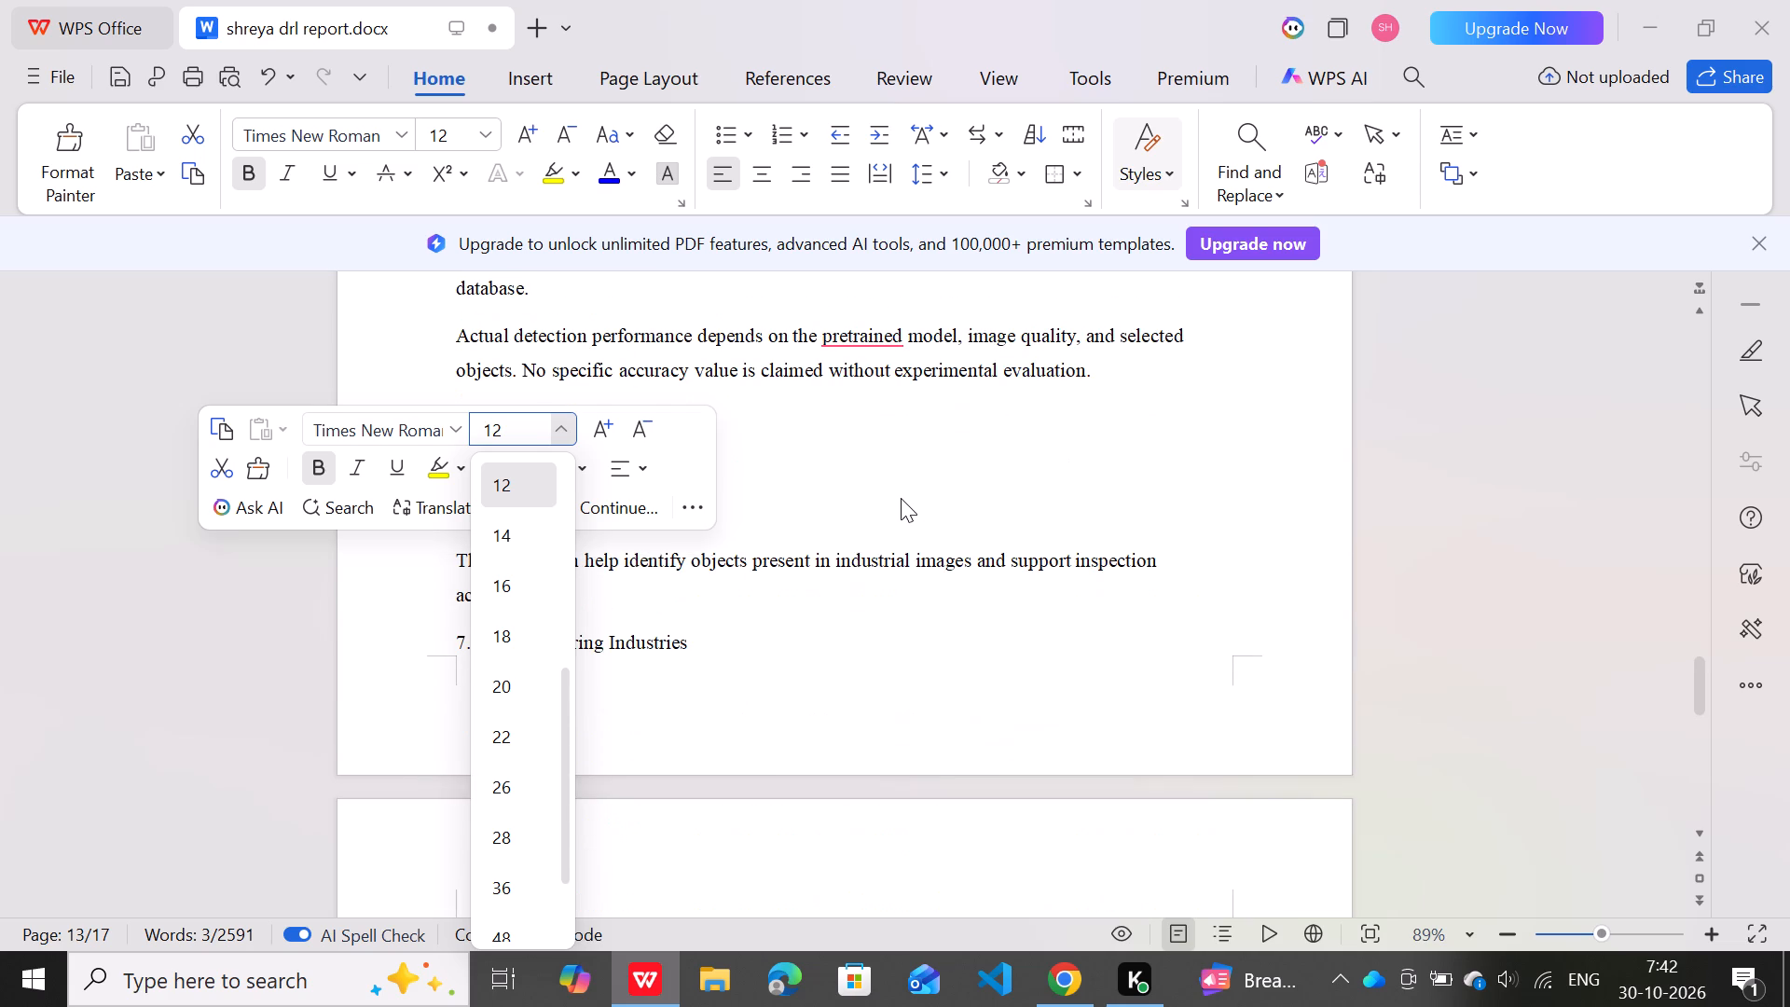
left_click(507, 530)
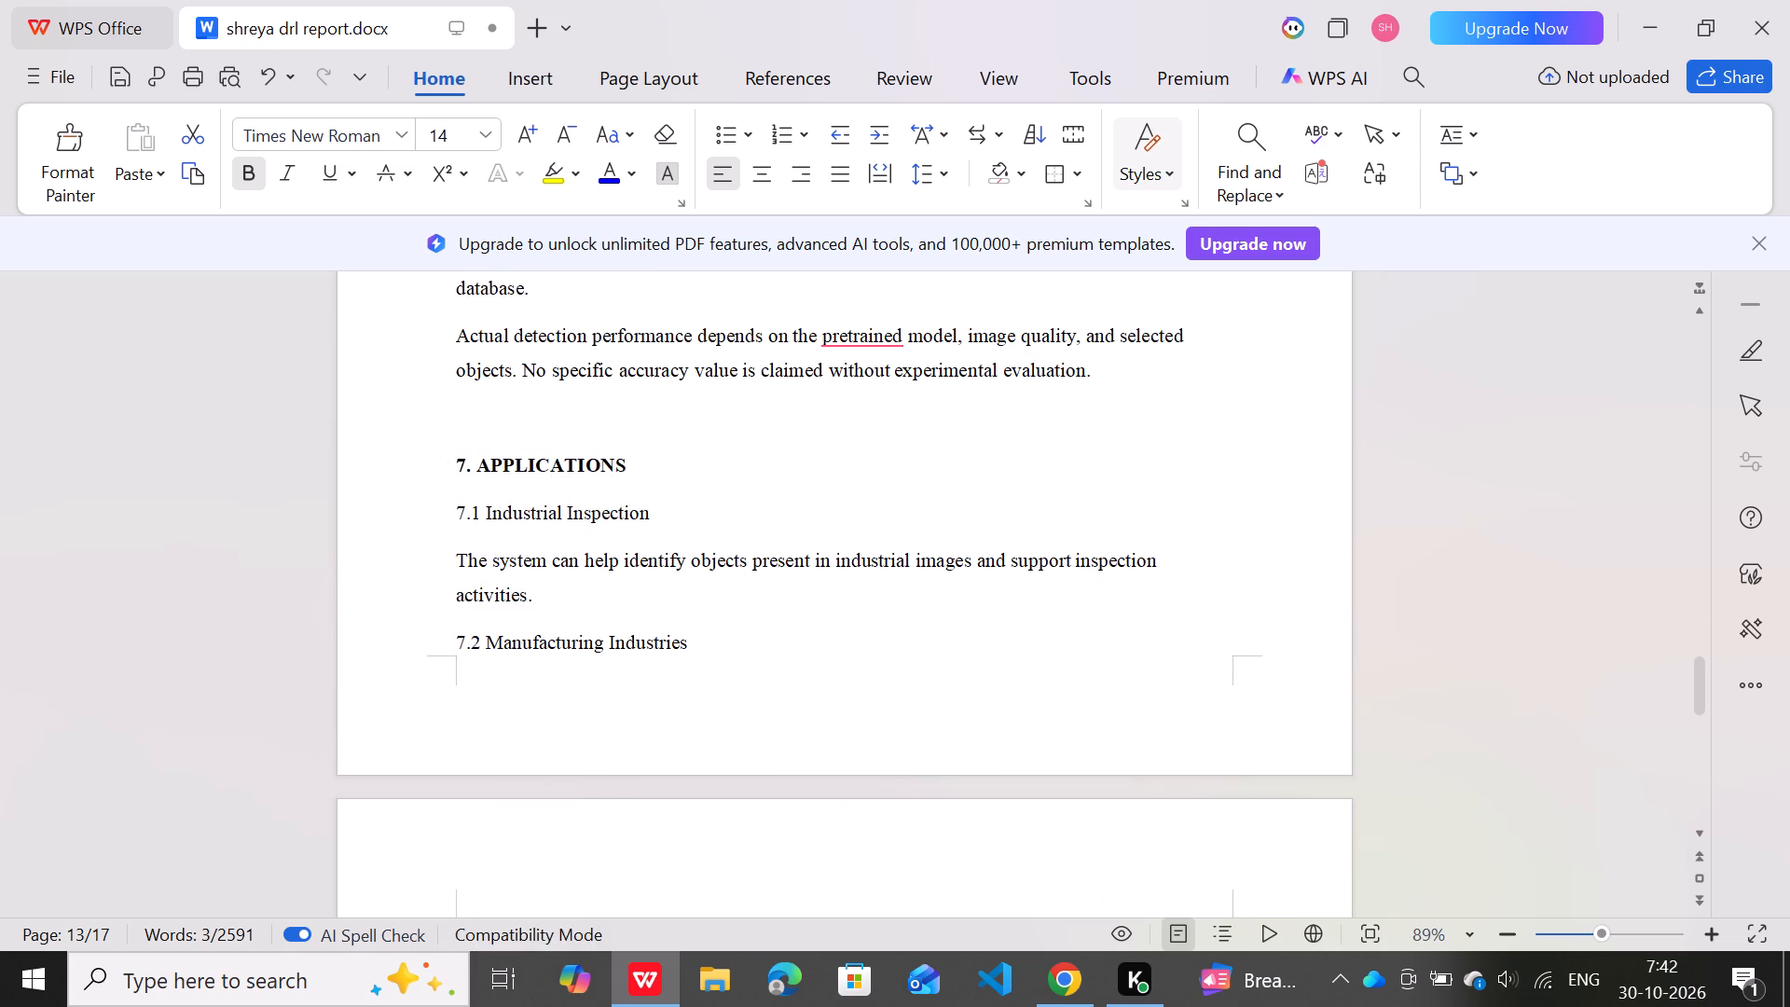
left_click(914, 433)
Check the font size of the "8. ADVANTAGES" and "7. APPLICATIONS" headings.
scroll(690, 651, "down", 1)
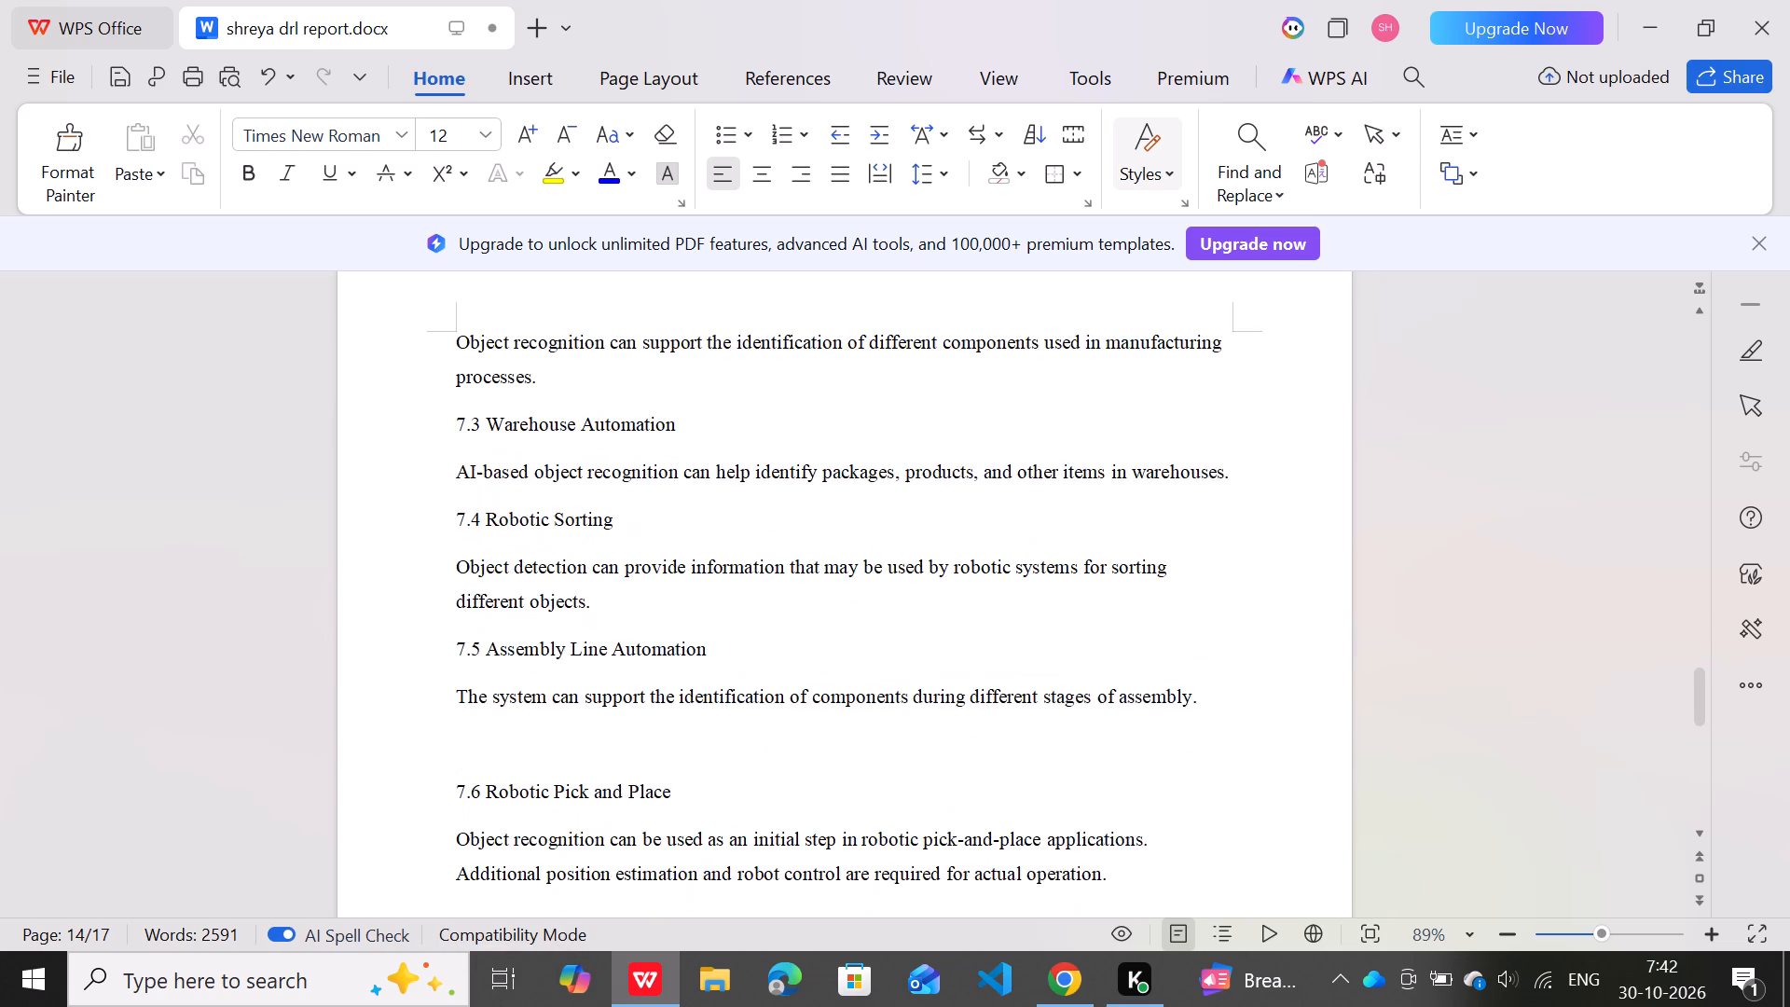
scroll(690, 651, "down", 3)
left_click_drag(629, 678, 477, 736)
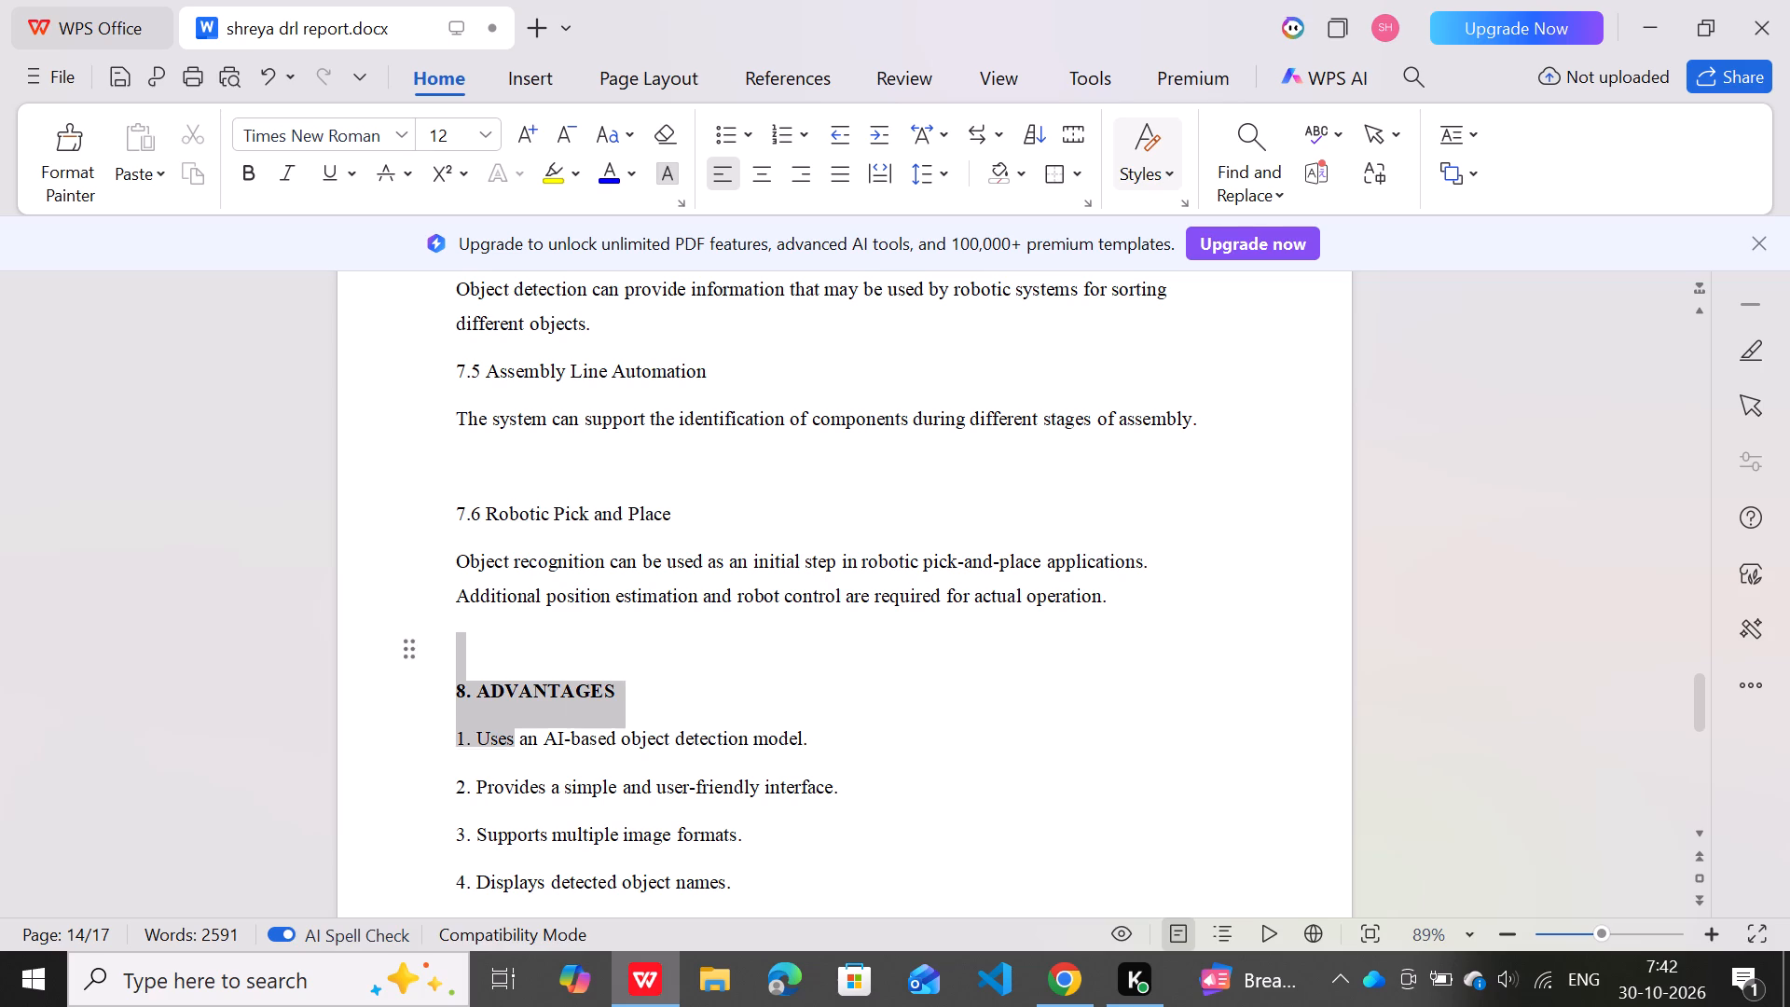
left_click_drag(477, 736, 437, 712)
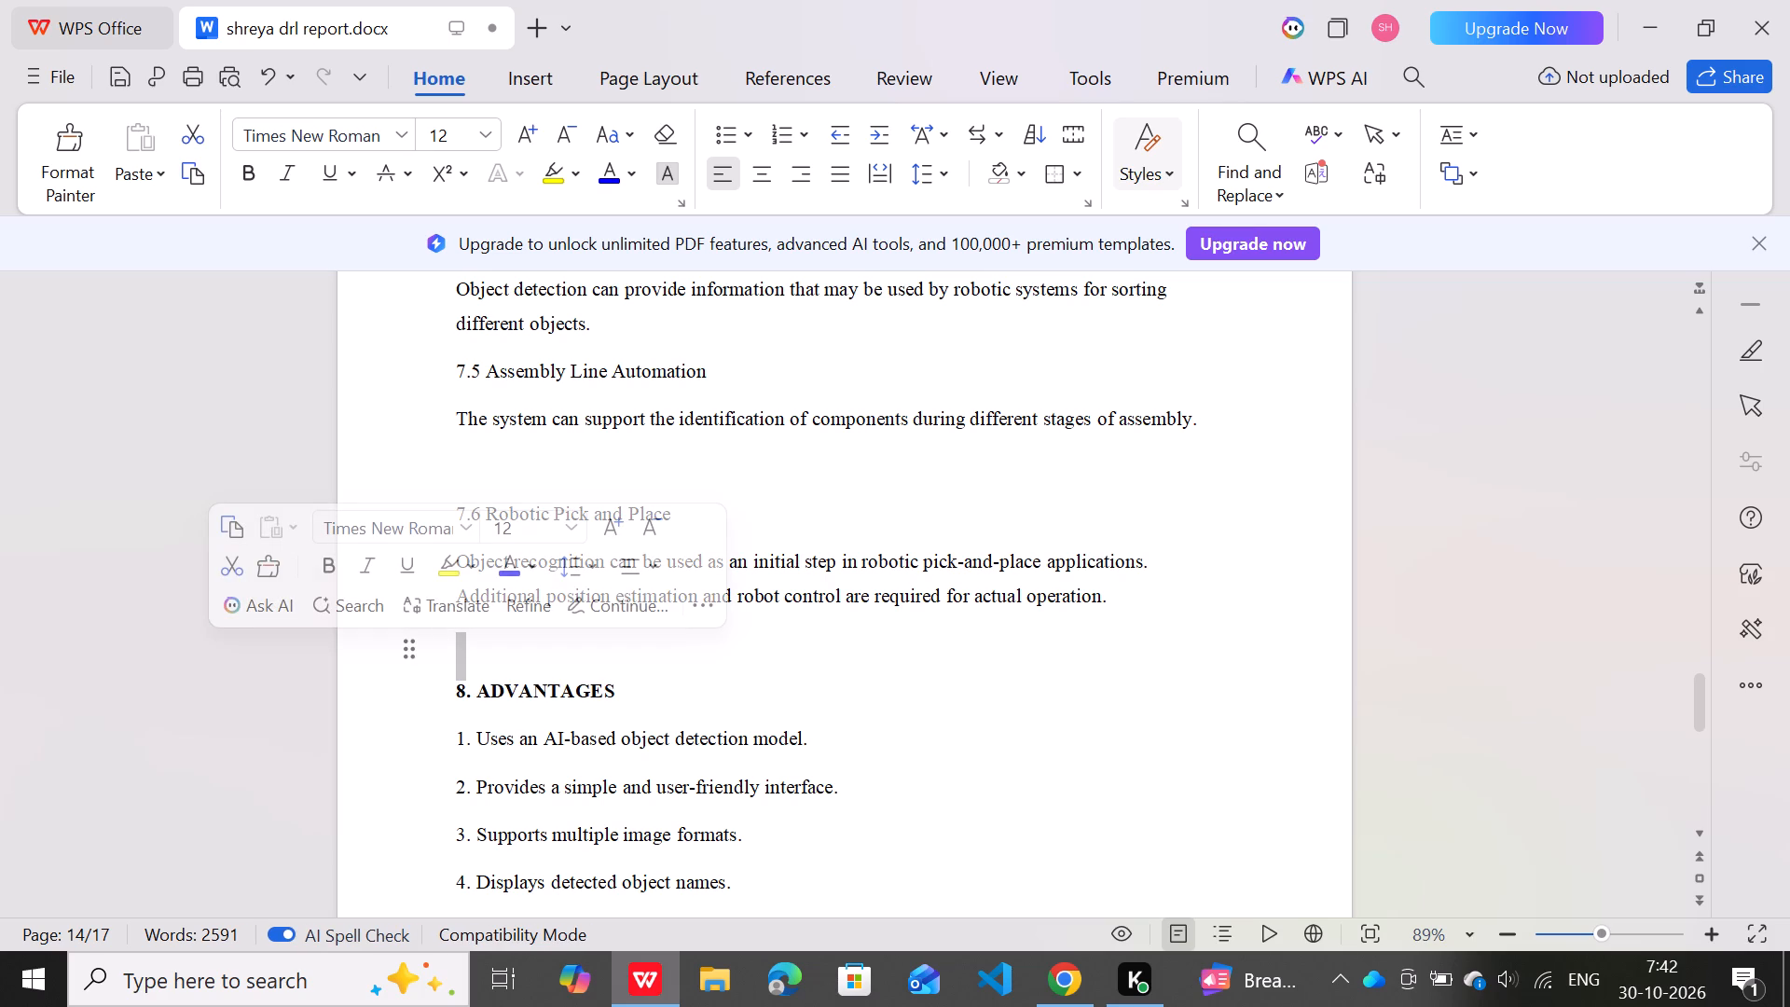
left_click_drag(626, 690, 434, 693)
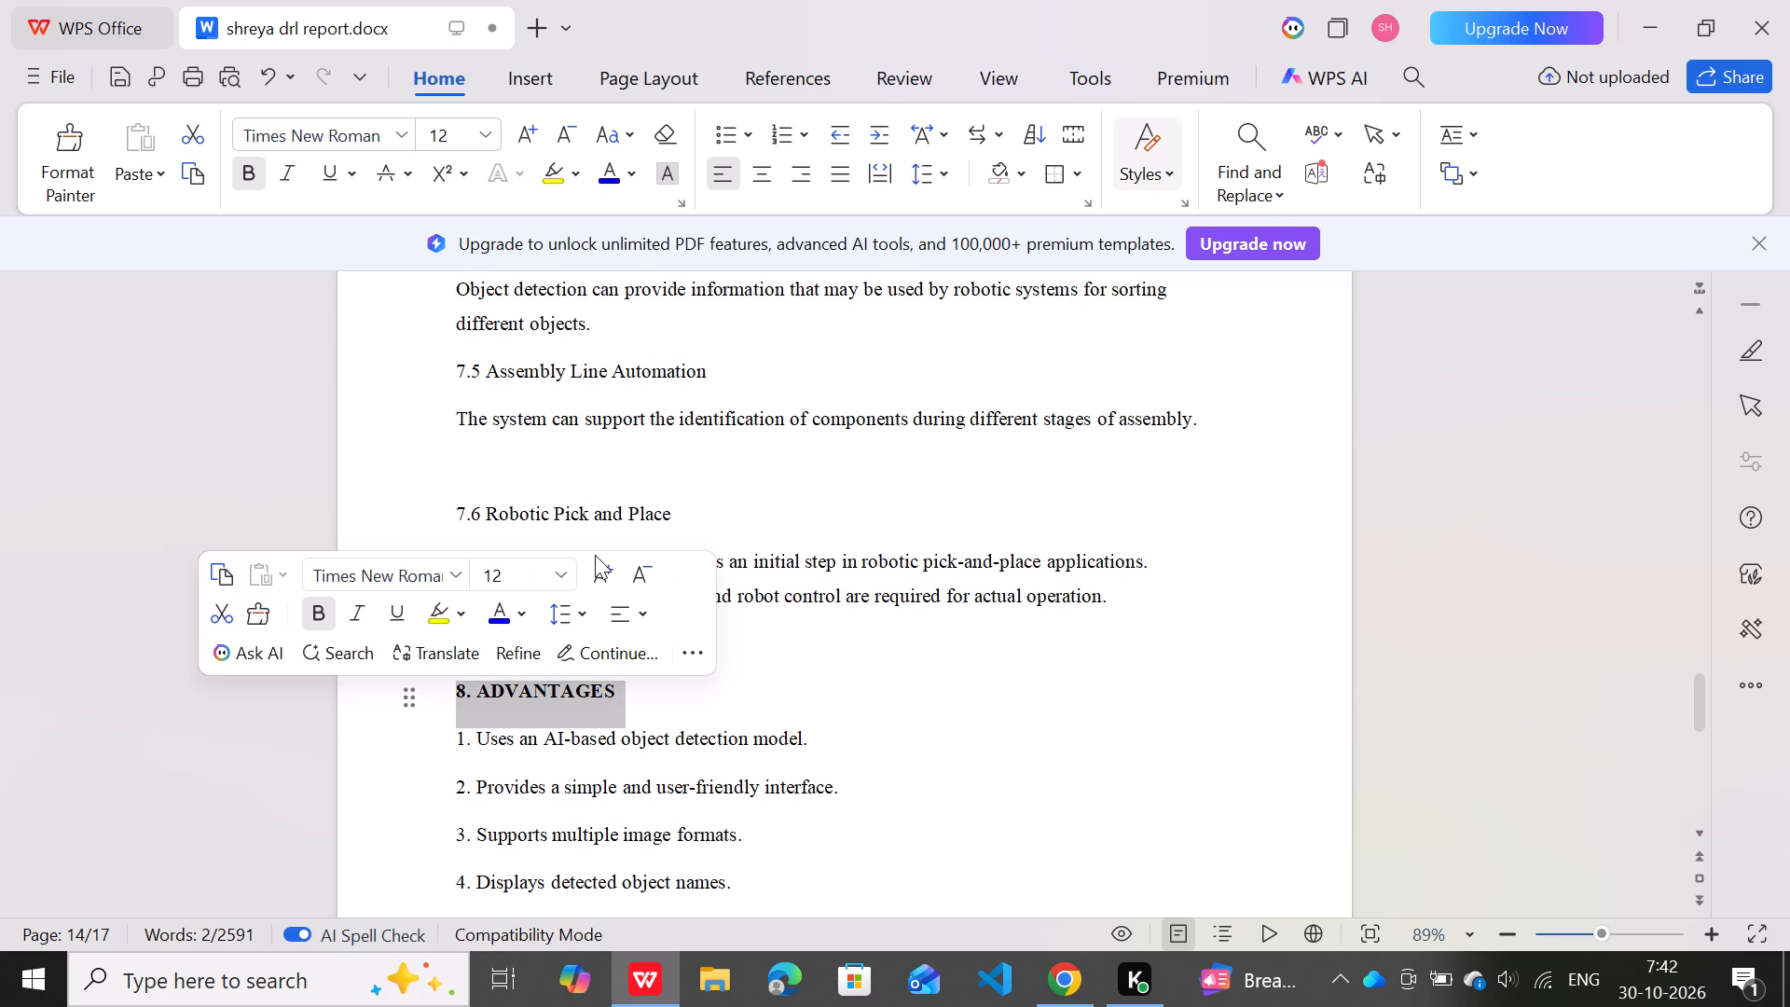
left_click(836, 513)
scroll(836, 513, "up", 7)
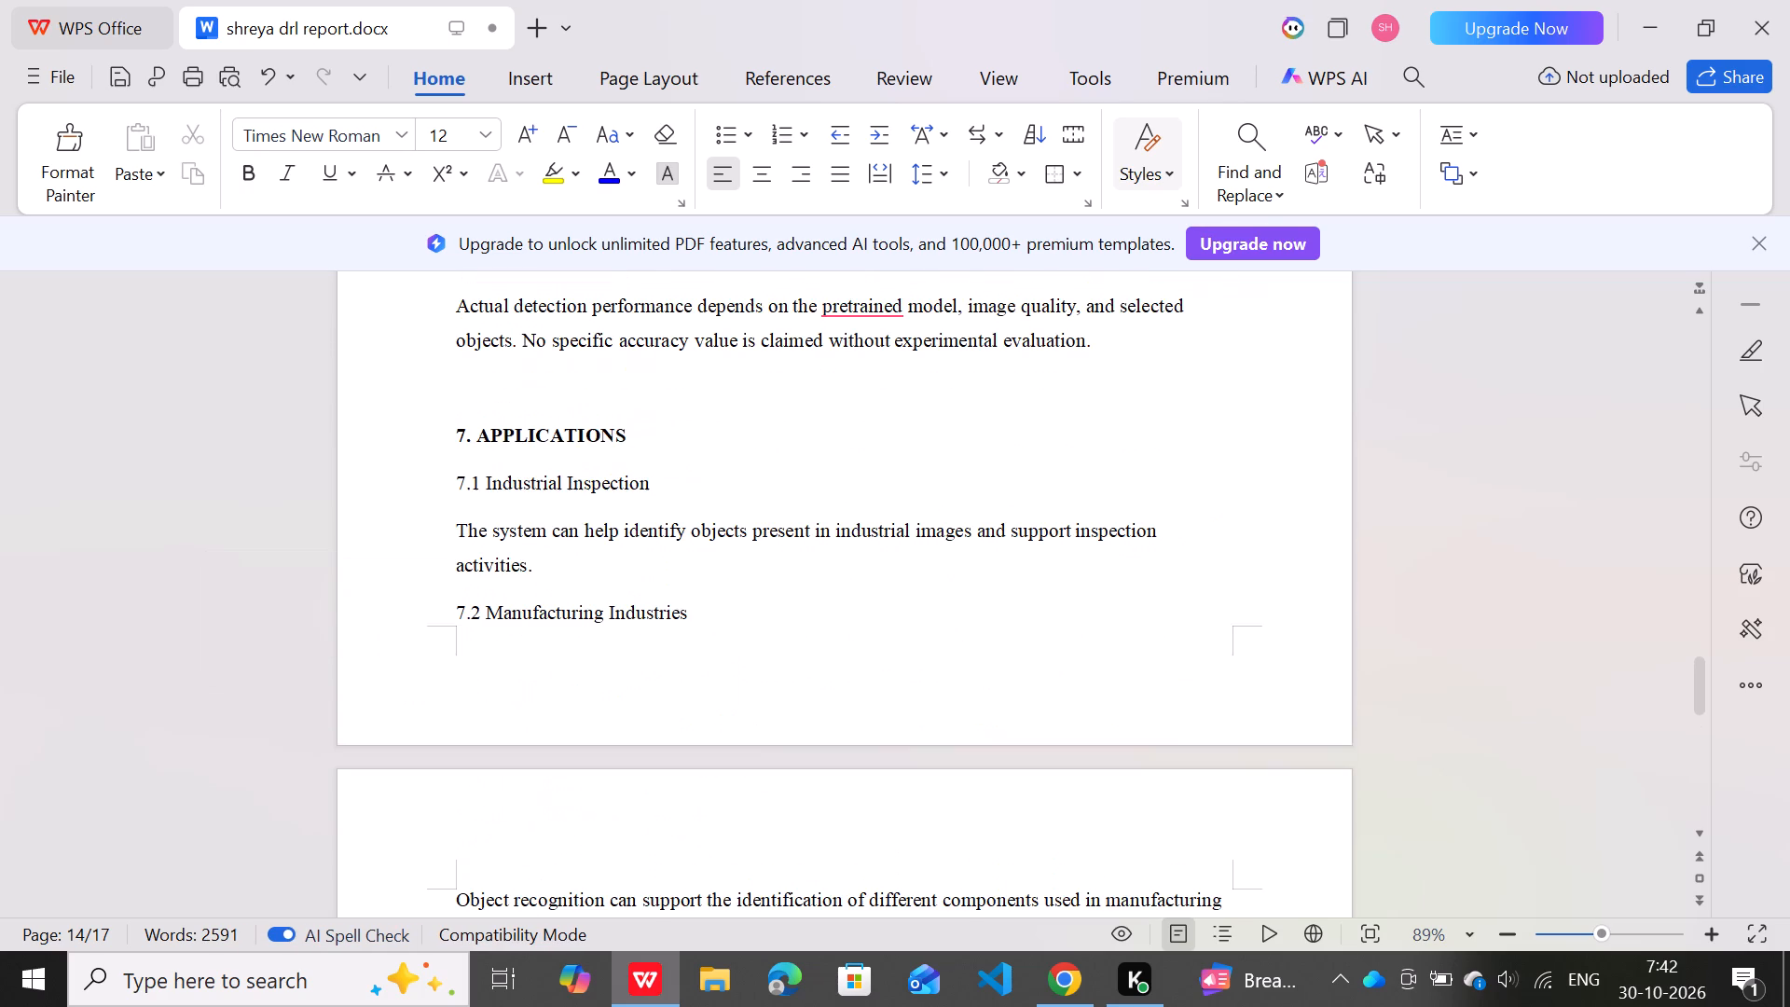
scroll(836, 513, "up", 1)
left_click_drag(639, 436, 463, 451)
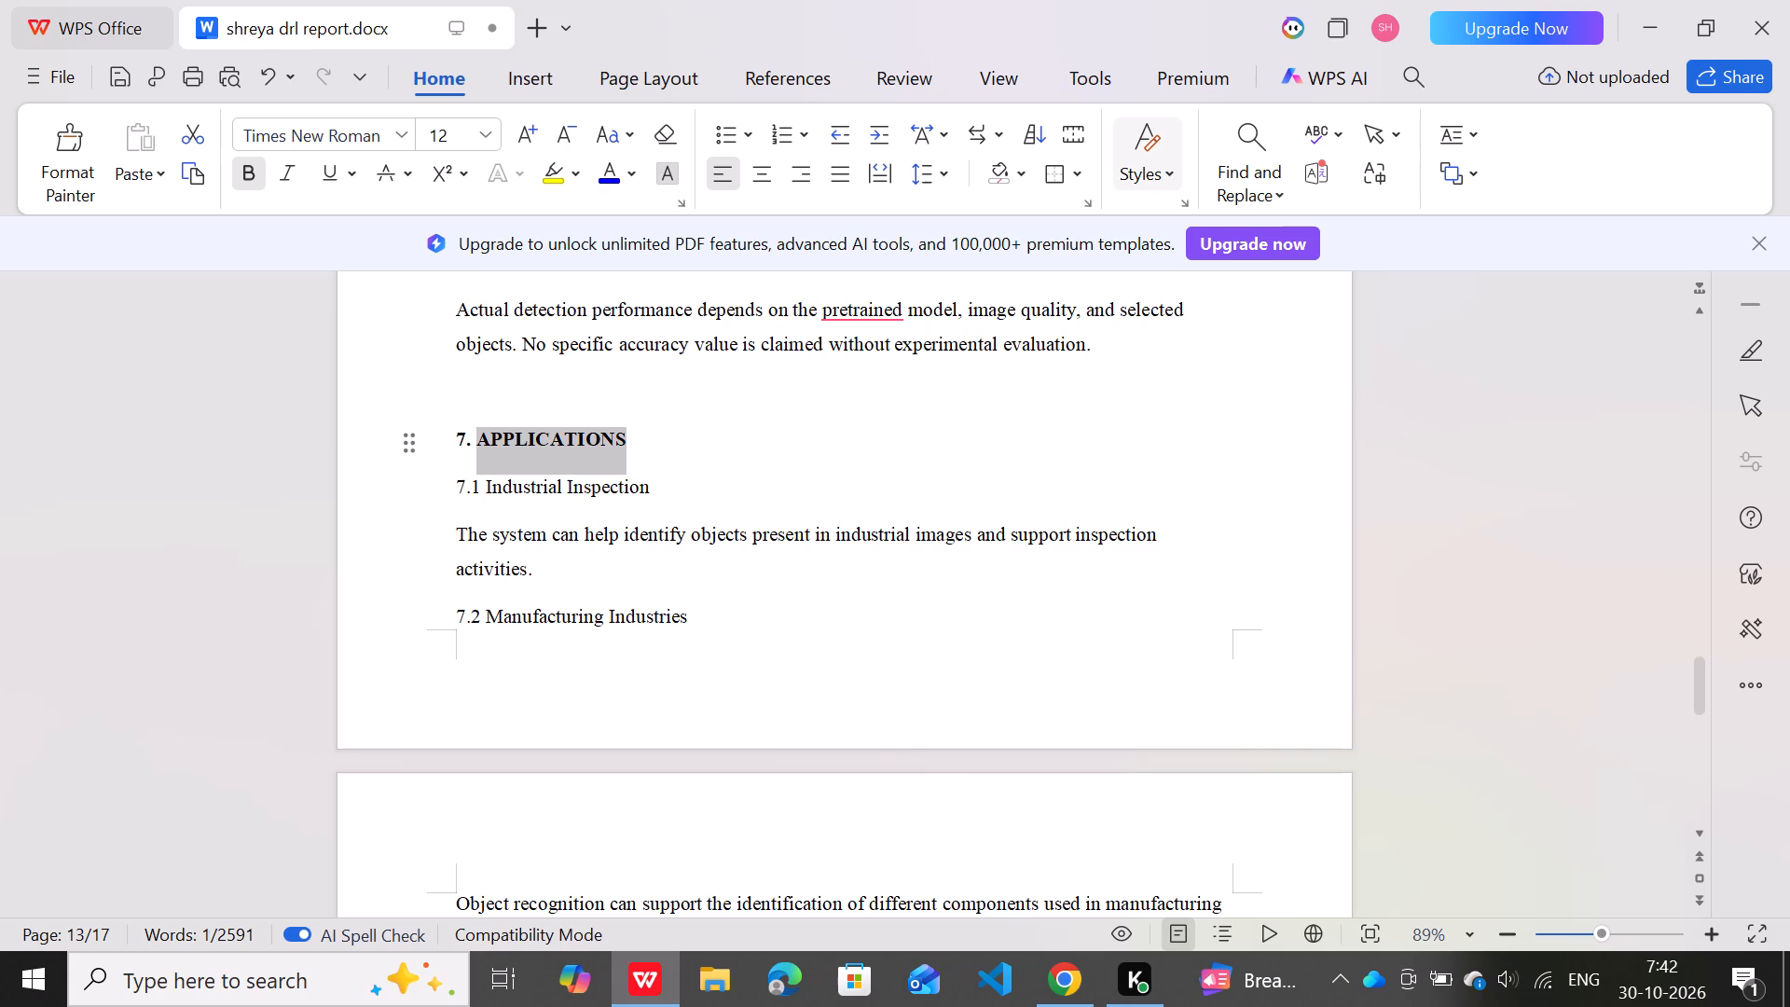
left_click_drag(463, 451, 451, 447)
left_click(798, 418)
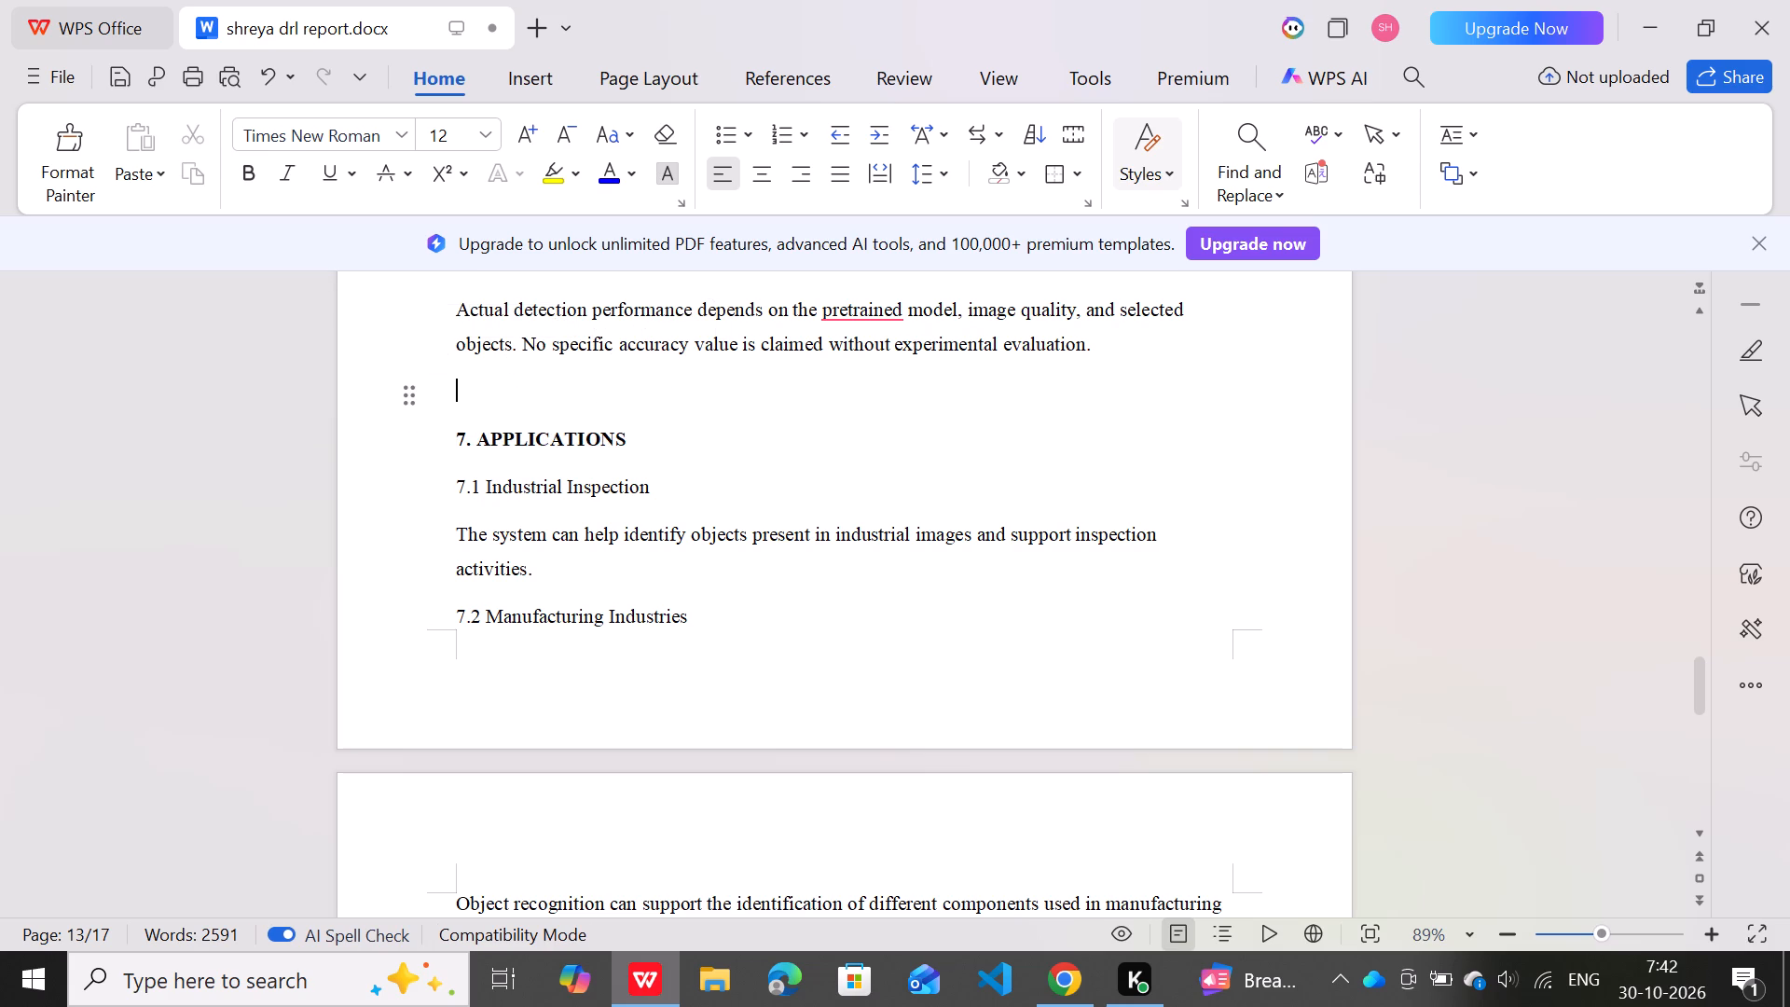
Check the font size of the "7. APPLICATIONS" heading and review the formatting of the preceding sections back to the OUTPUT heading.
left_click_drag(641, 436, 411, 438)
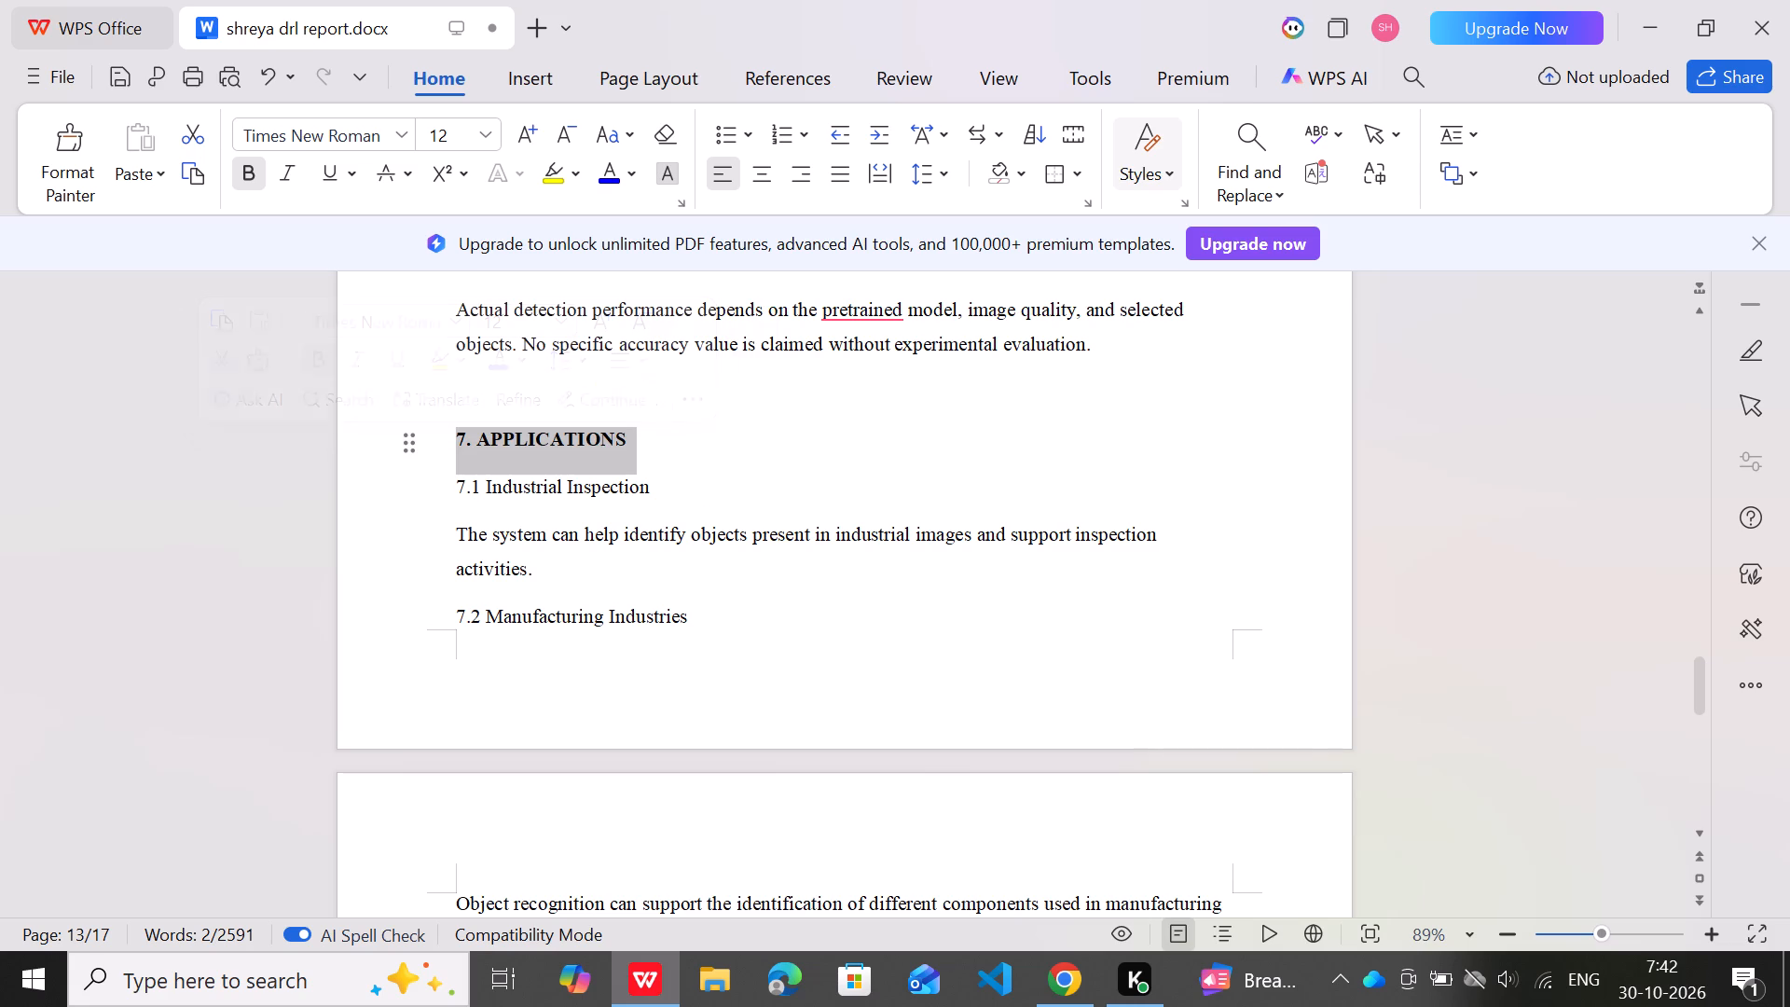
left_click(966, 441)
scroll(966, 441, "up", 5)
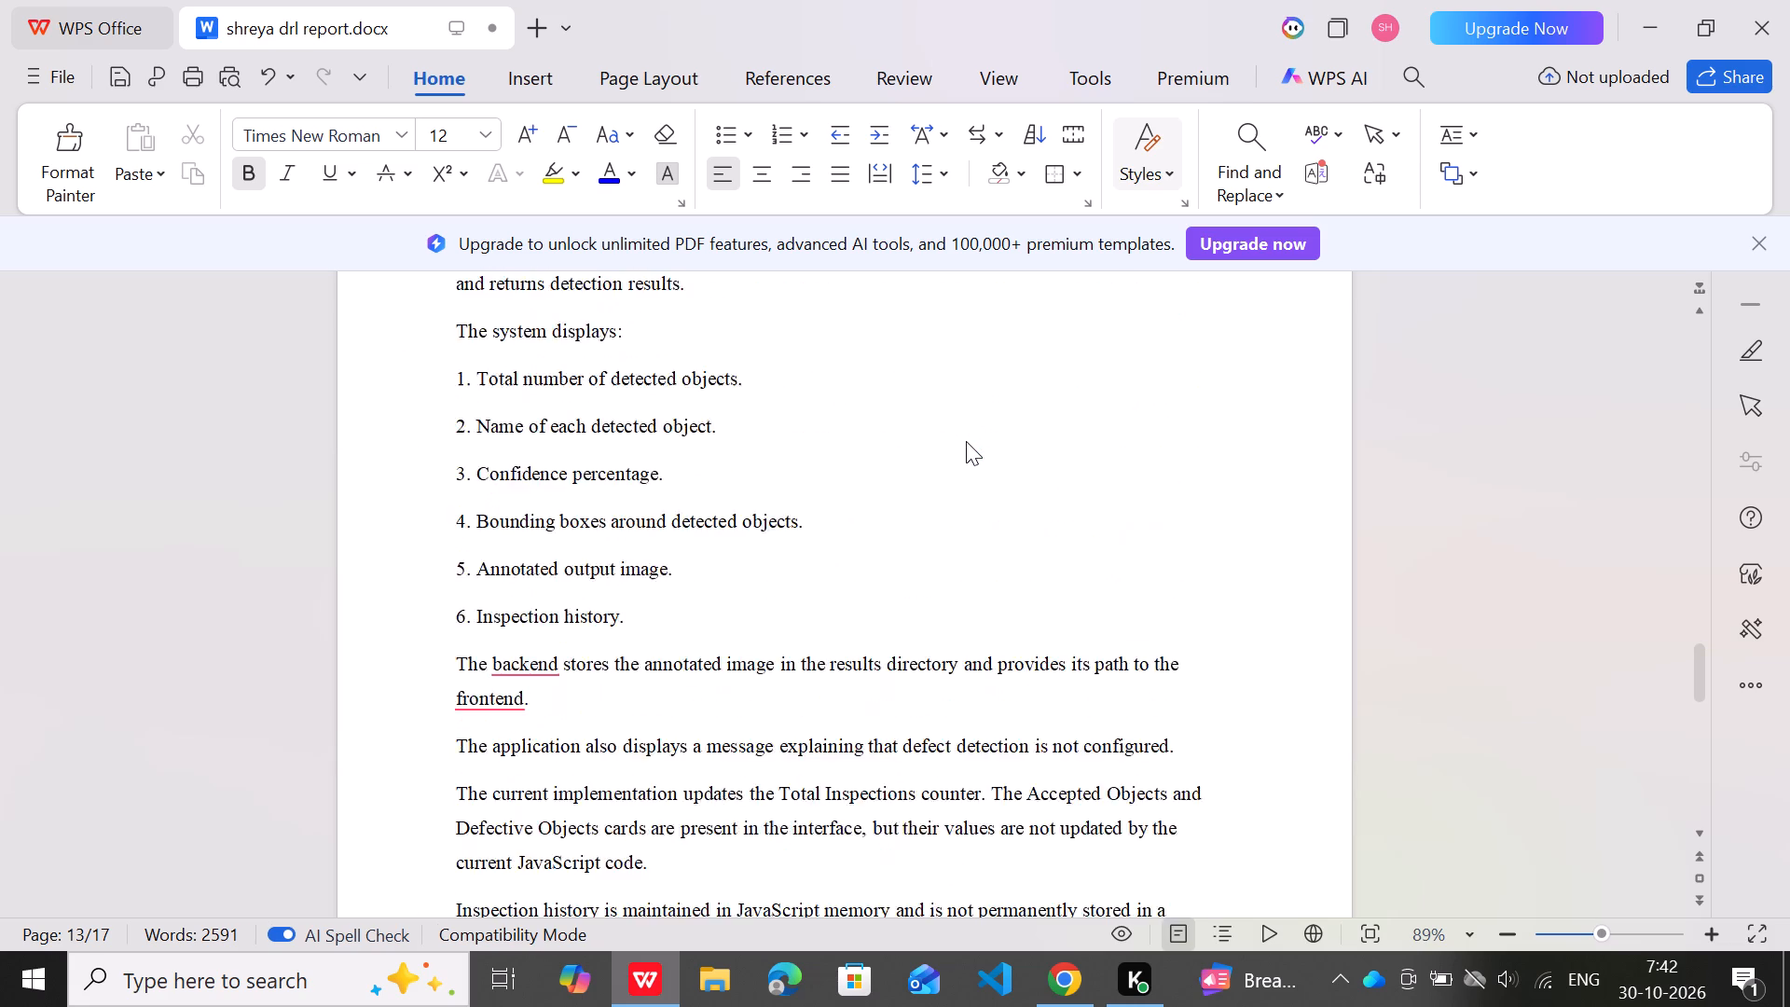
scroll(966, 441, "up", 18)
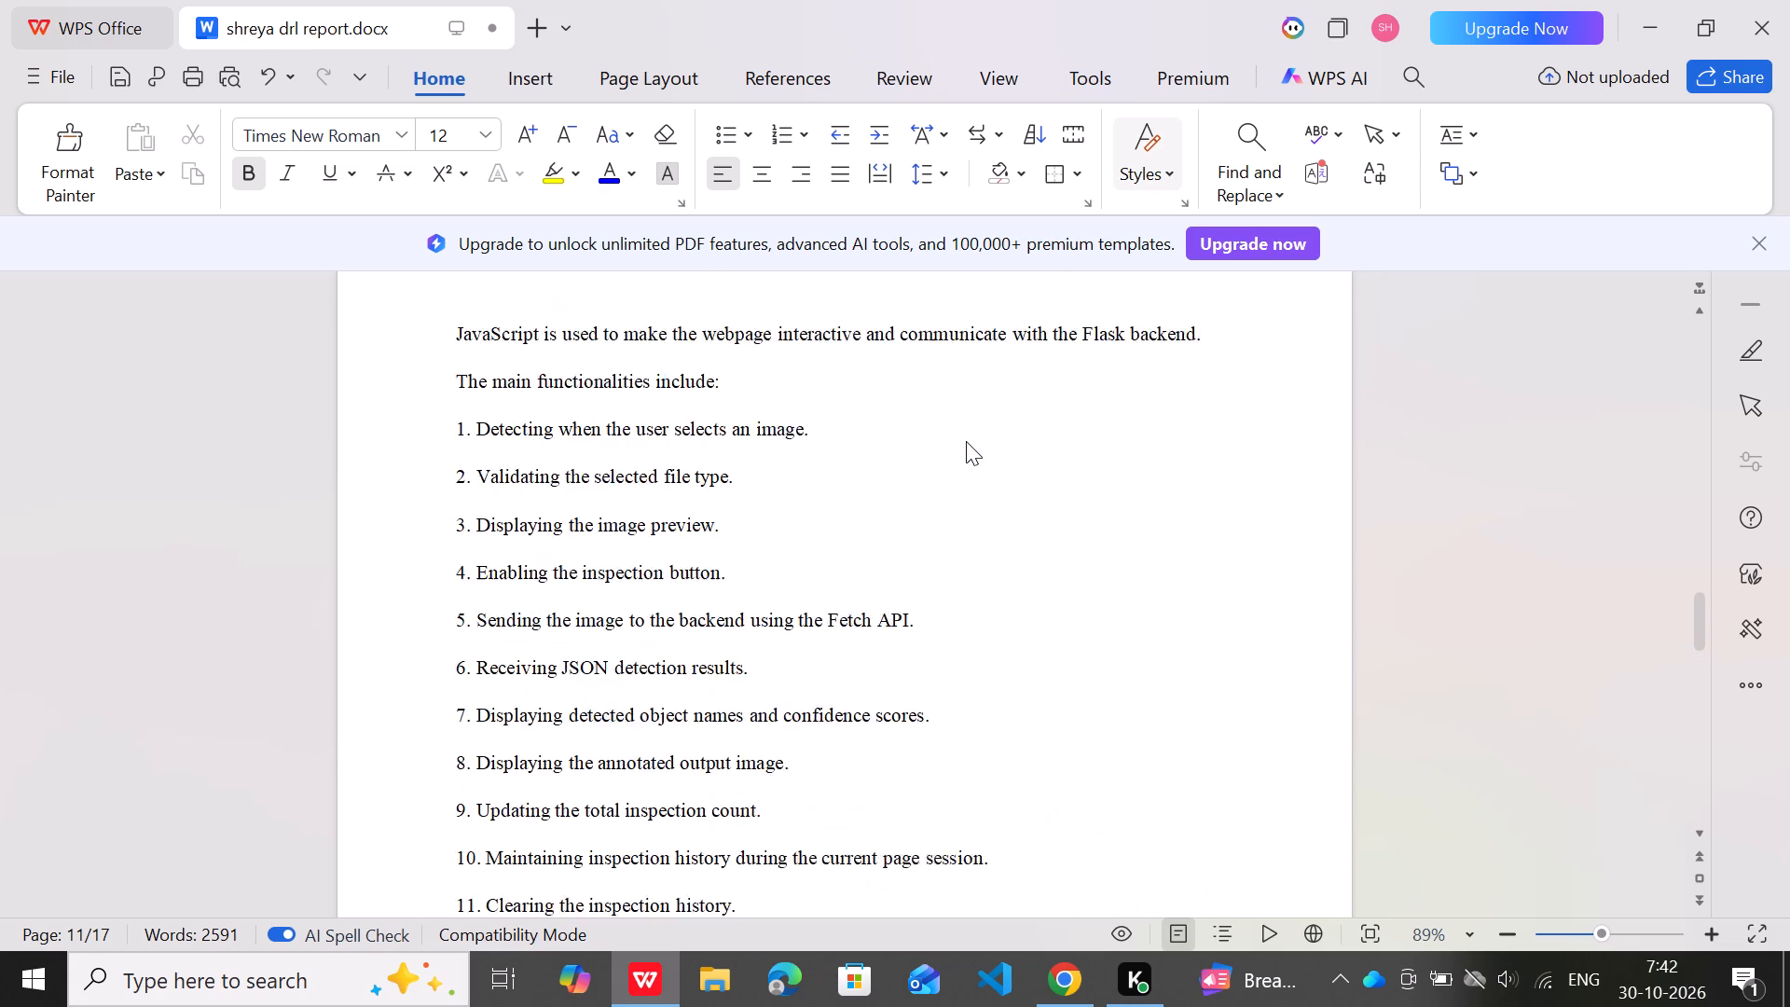
scroll(966, 441, "up", 10)
scroll(984, 548, "up", 17)
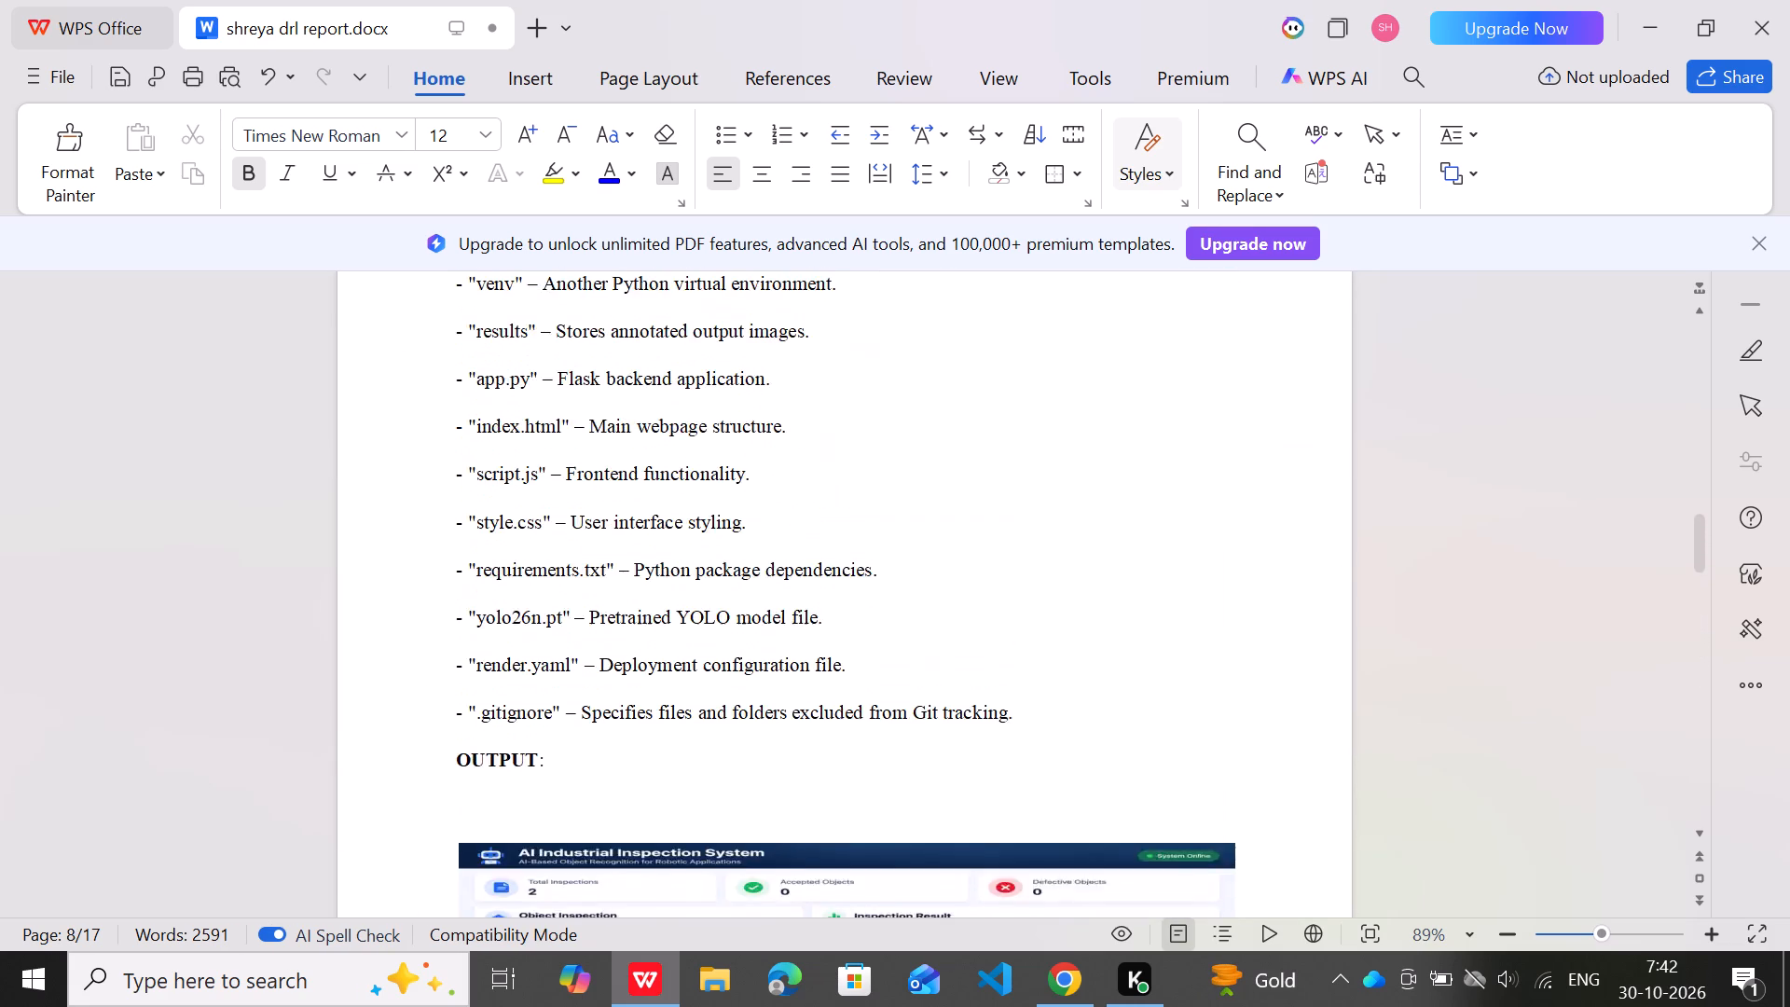
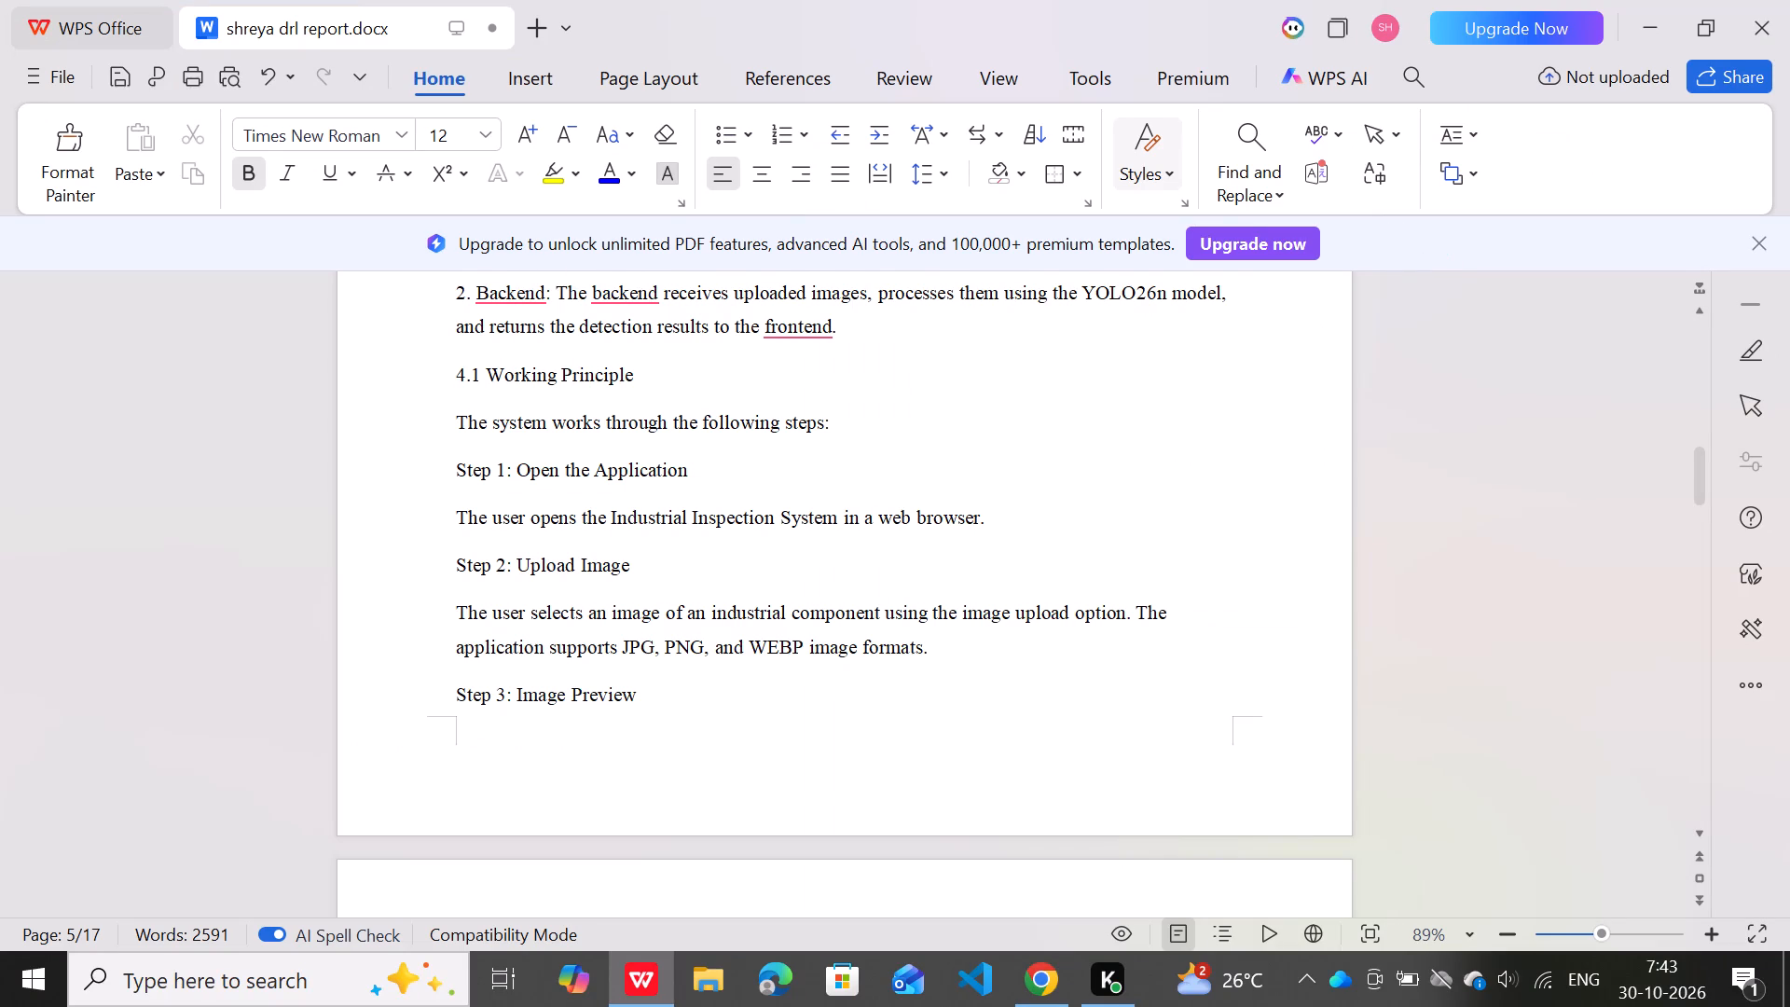
Review the formatting of the report's headings and text from the abstract and introduction through to the OUTPUT section.
scroll(970, 326, "up", 12)
scroll(970, 326, "up", 11)
scroll(970, 326, "up", 16)
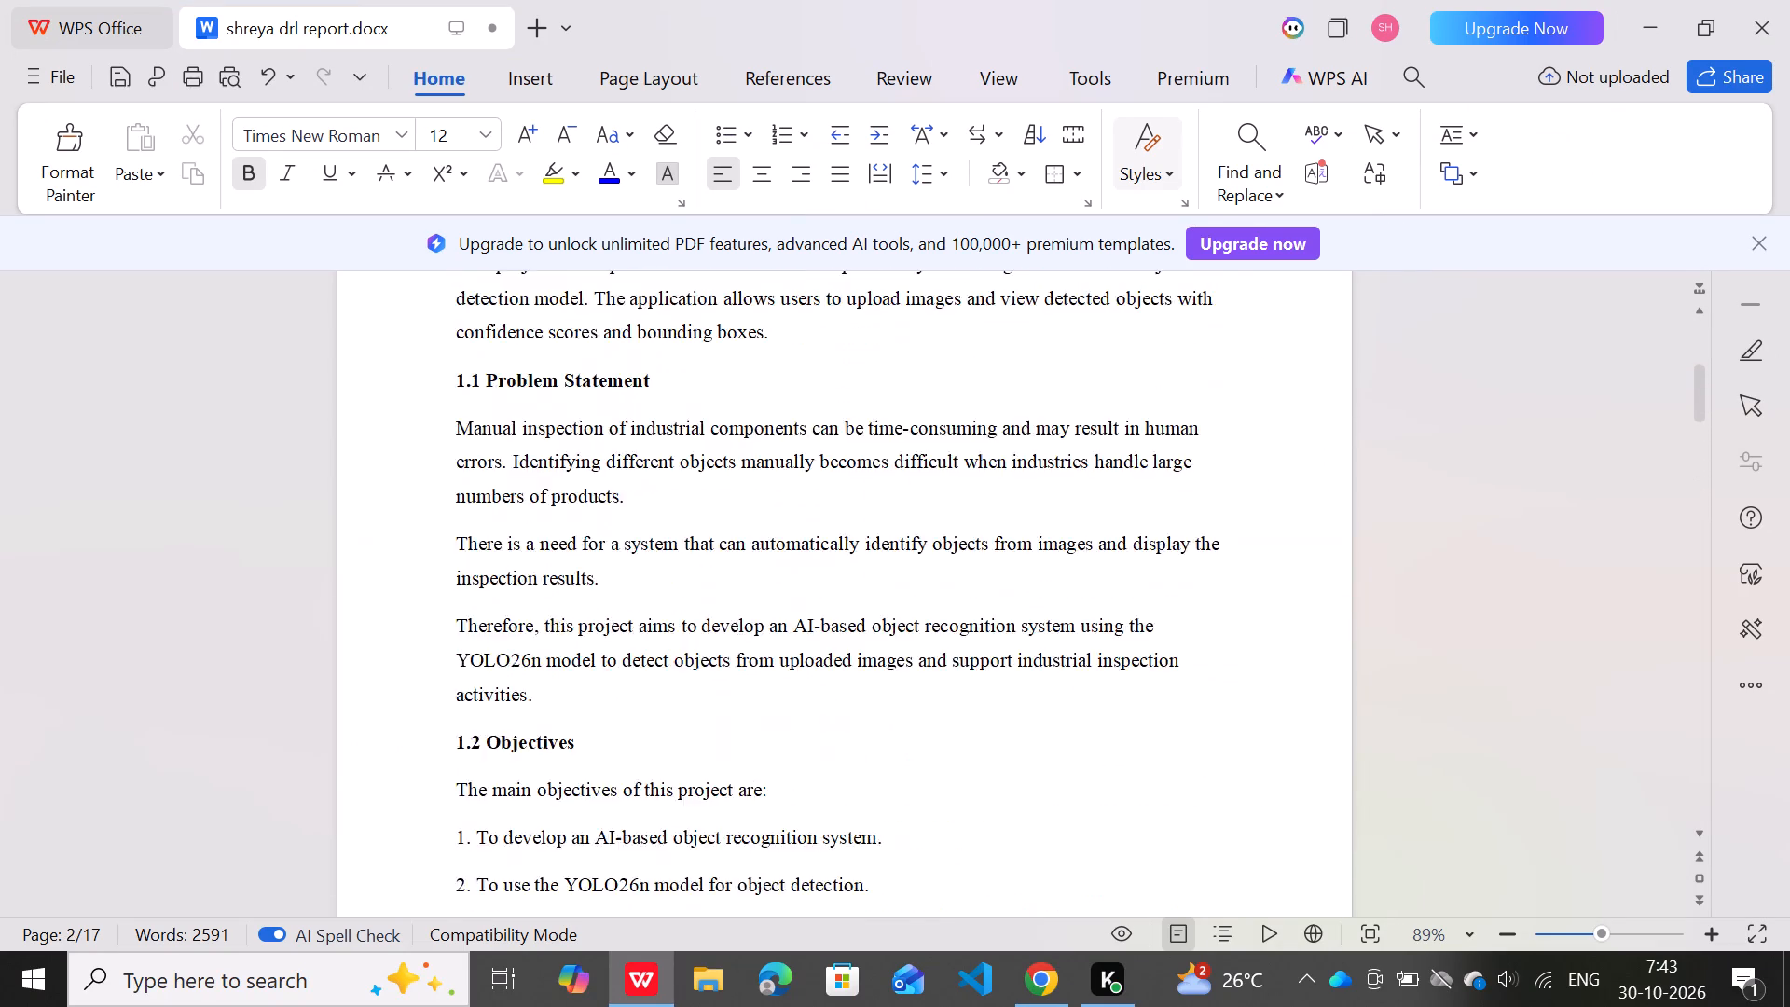
scroll(970, 326, "up", 19)
scroll(970, 326, "down", 4)
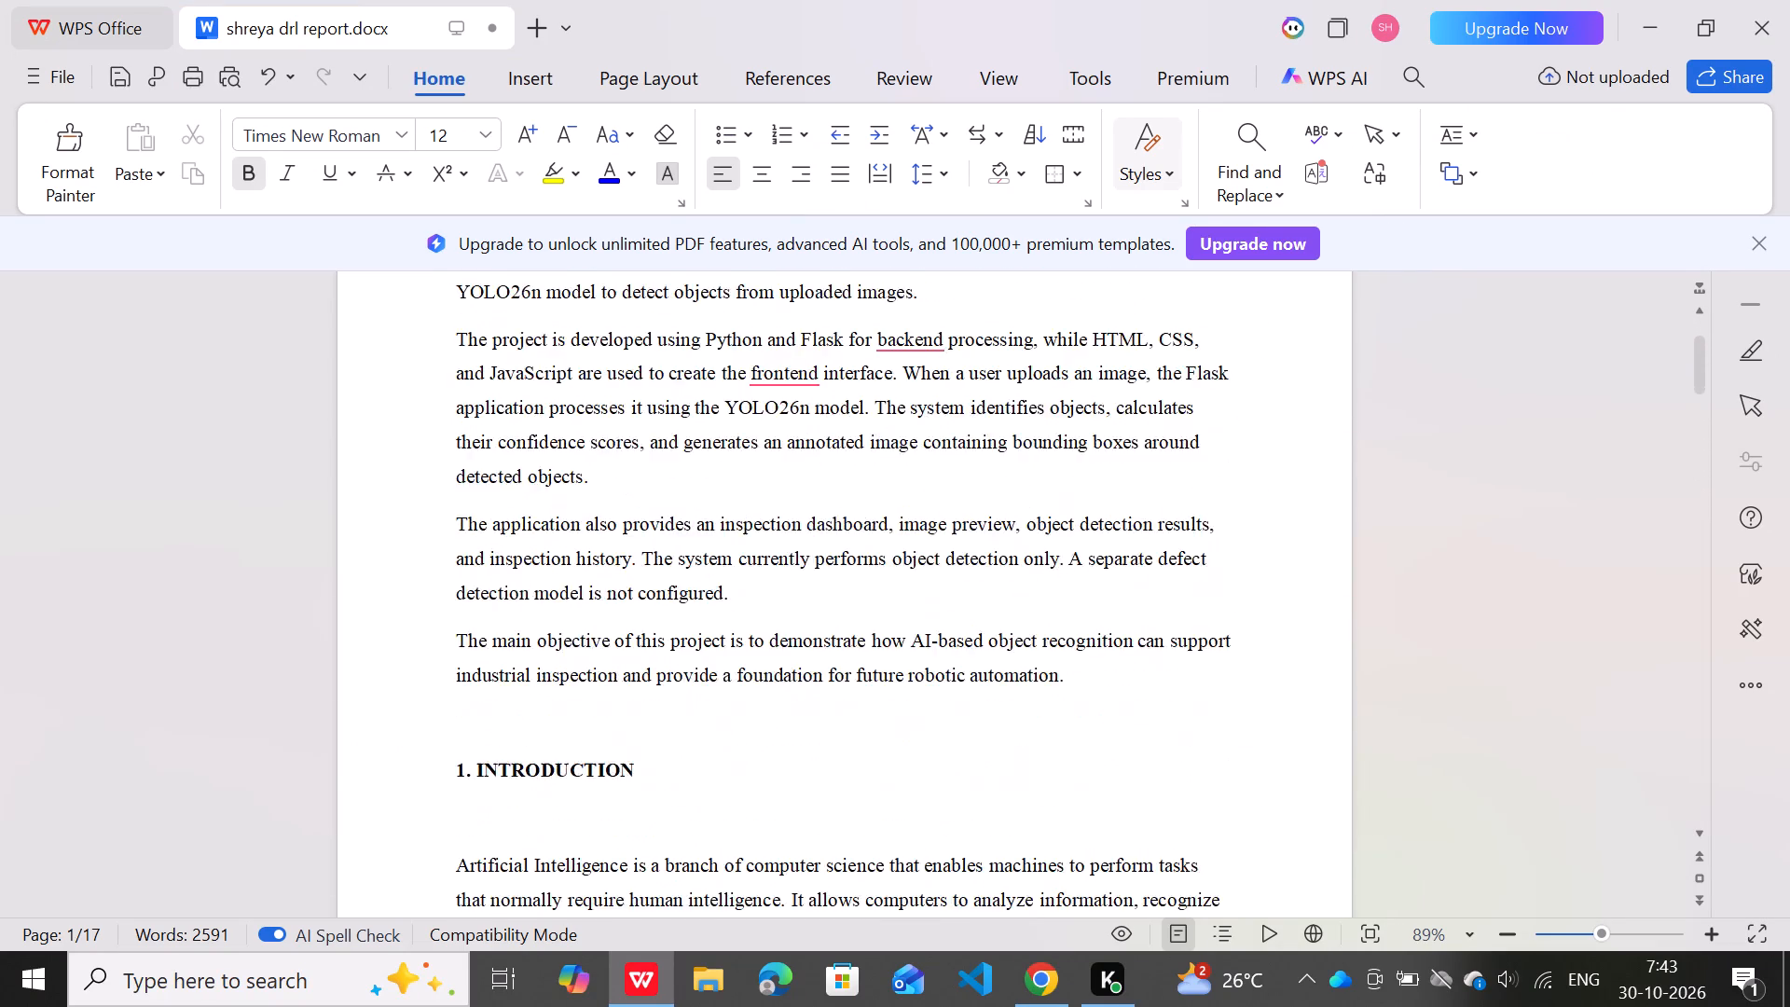
scroll(970, 326, "down", 2)
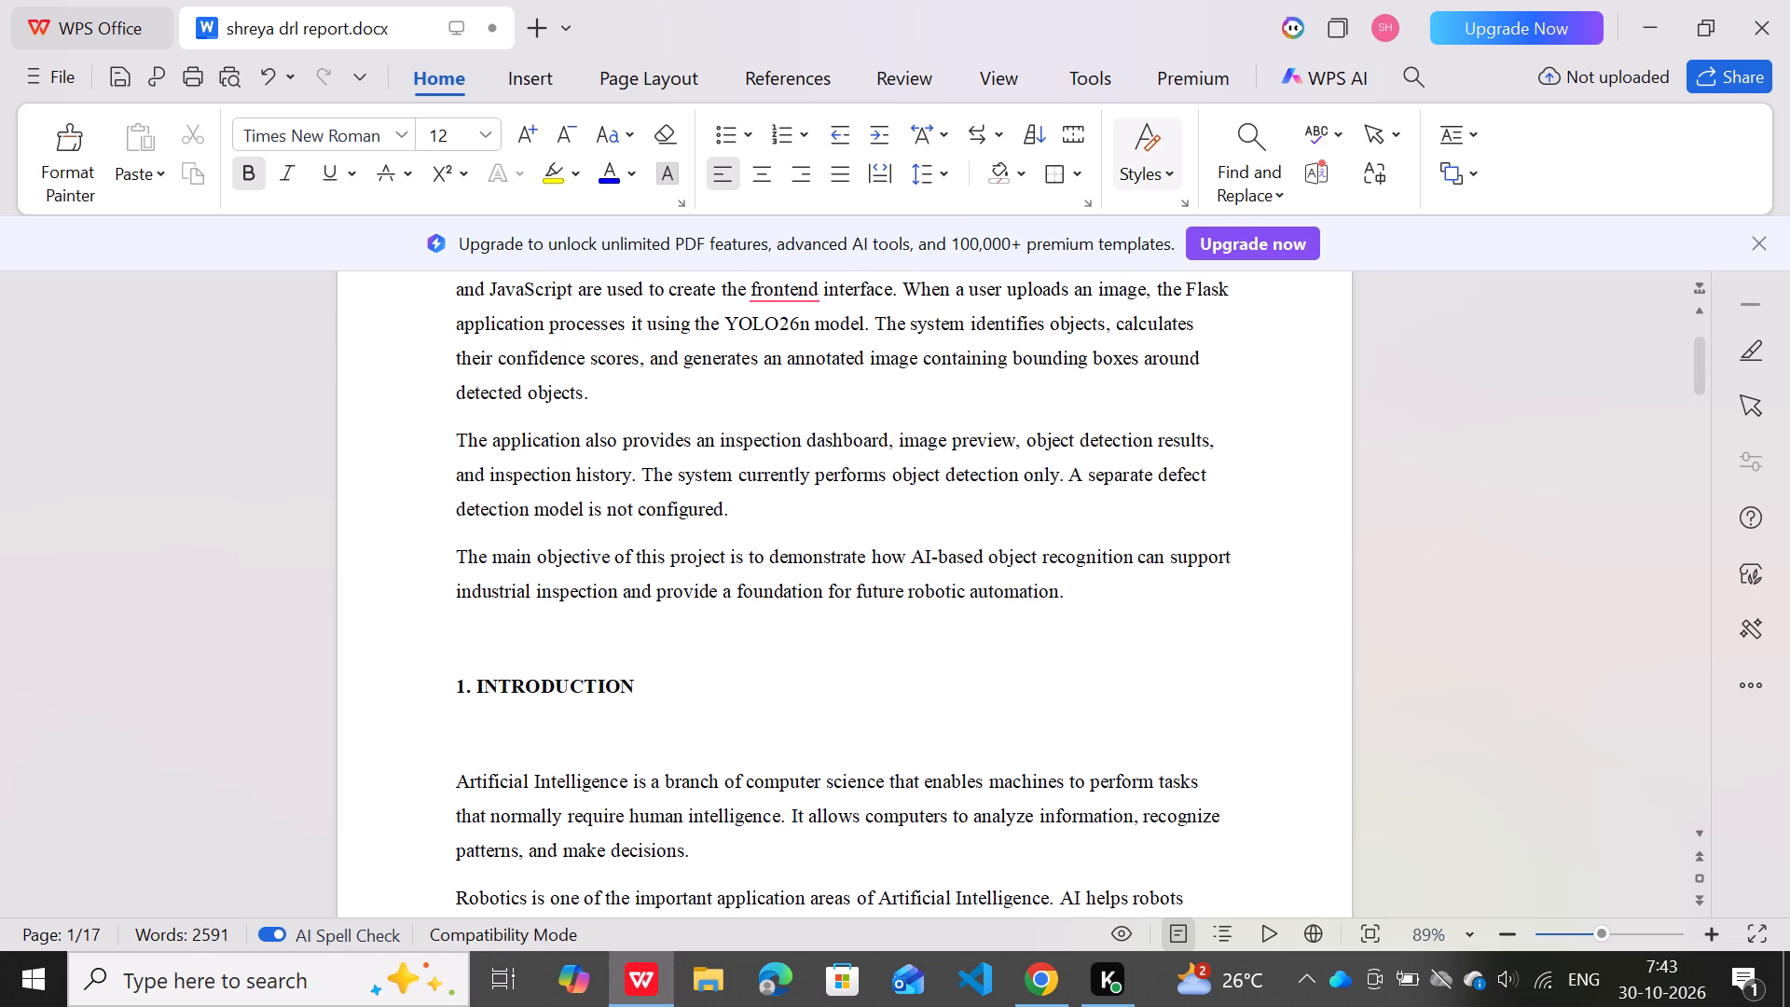
scroll(970, 326, "down", 3)
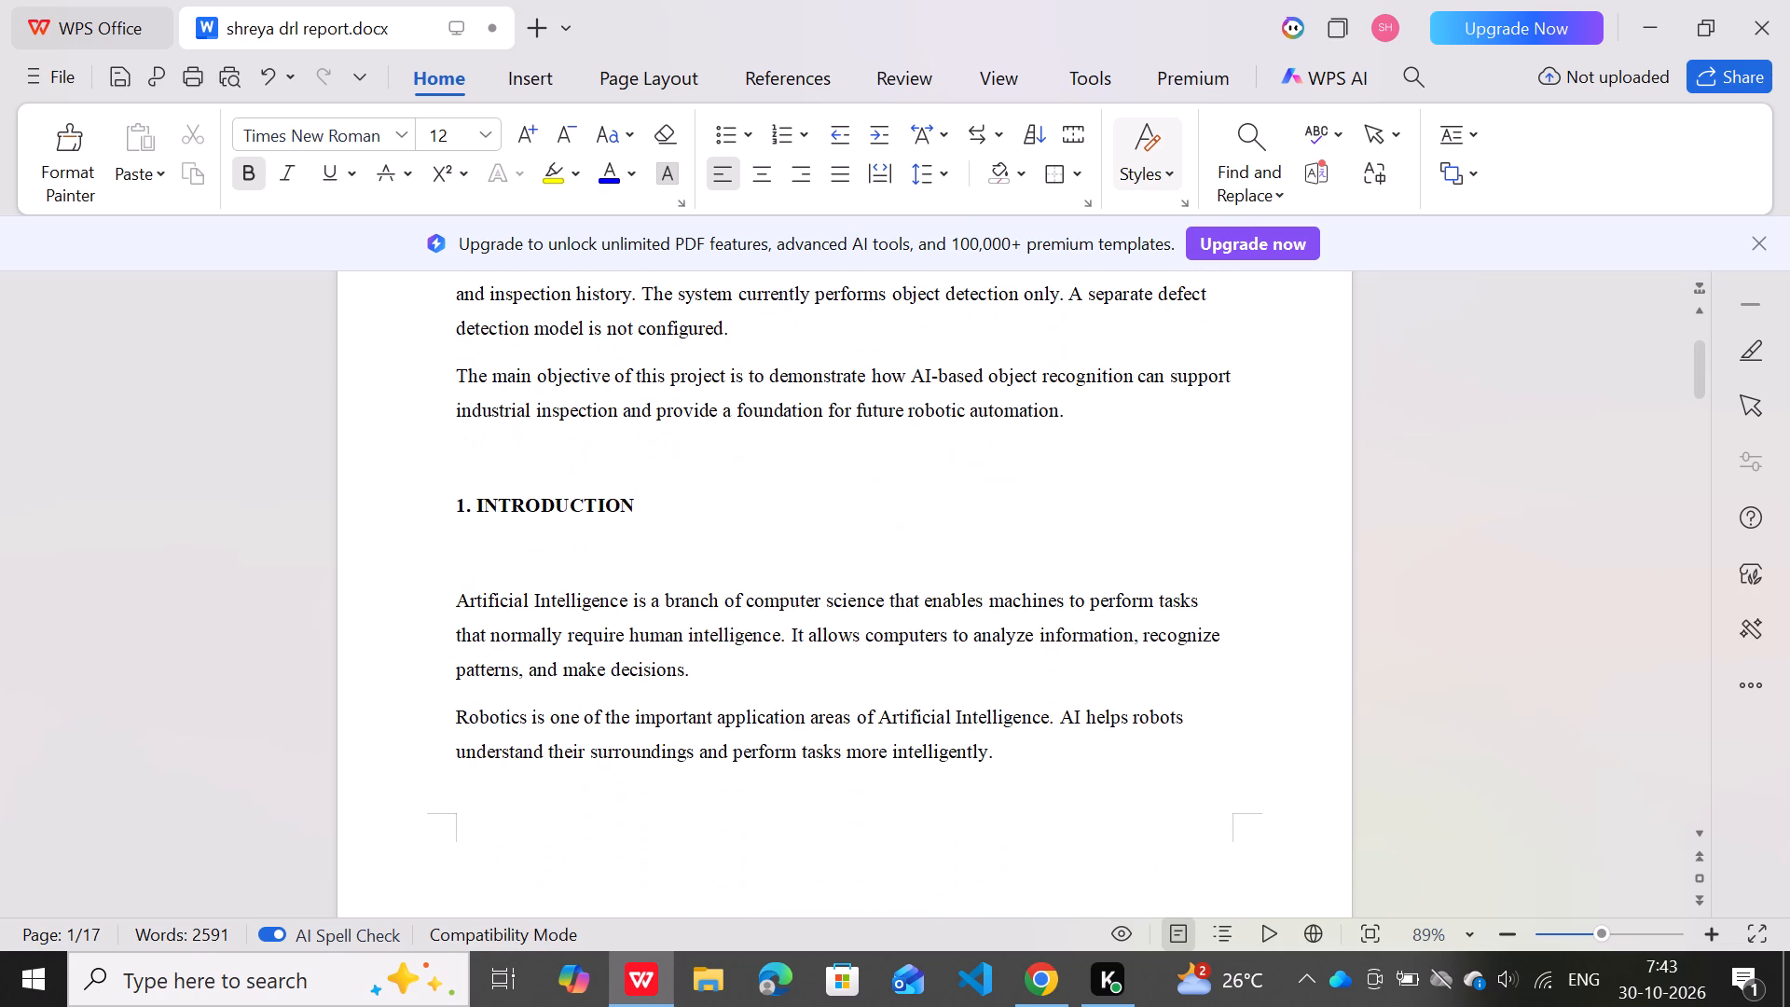
scroll(970, 326, "down", 5)
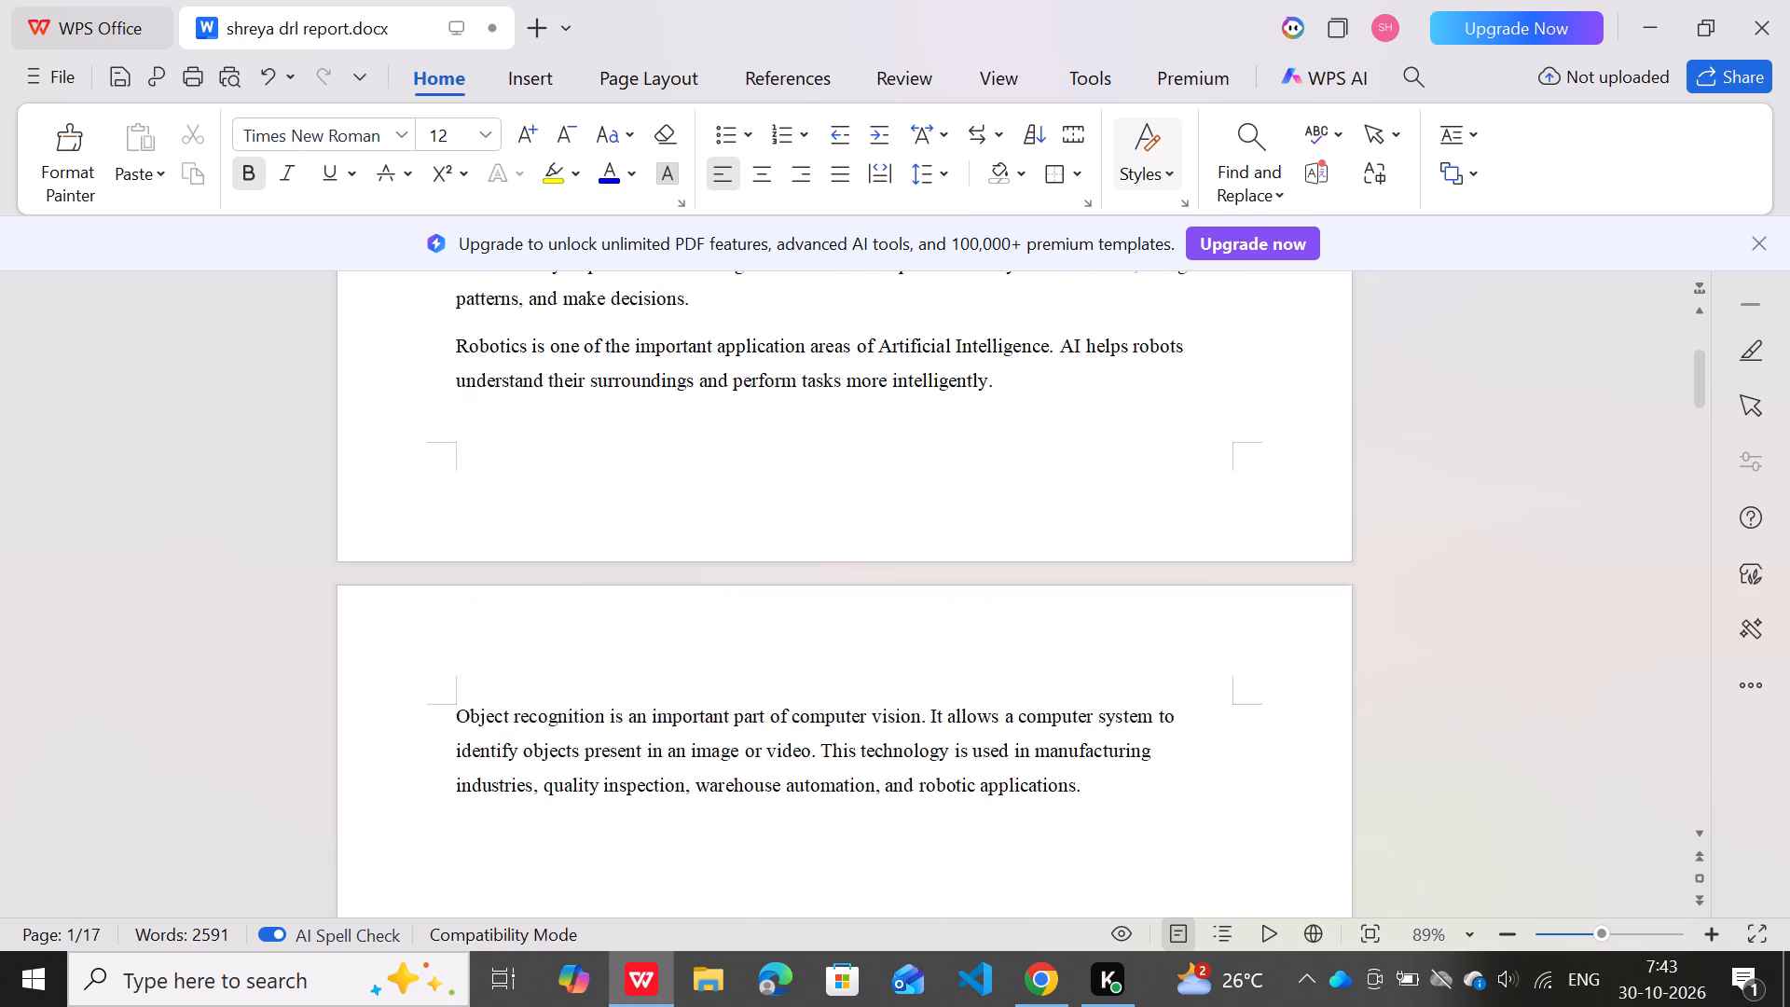
scroll(970, 326, "down", 2)
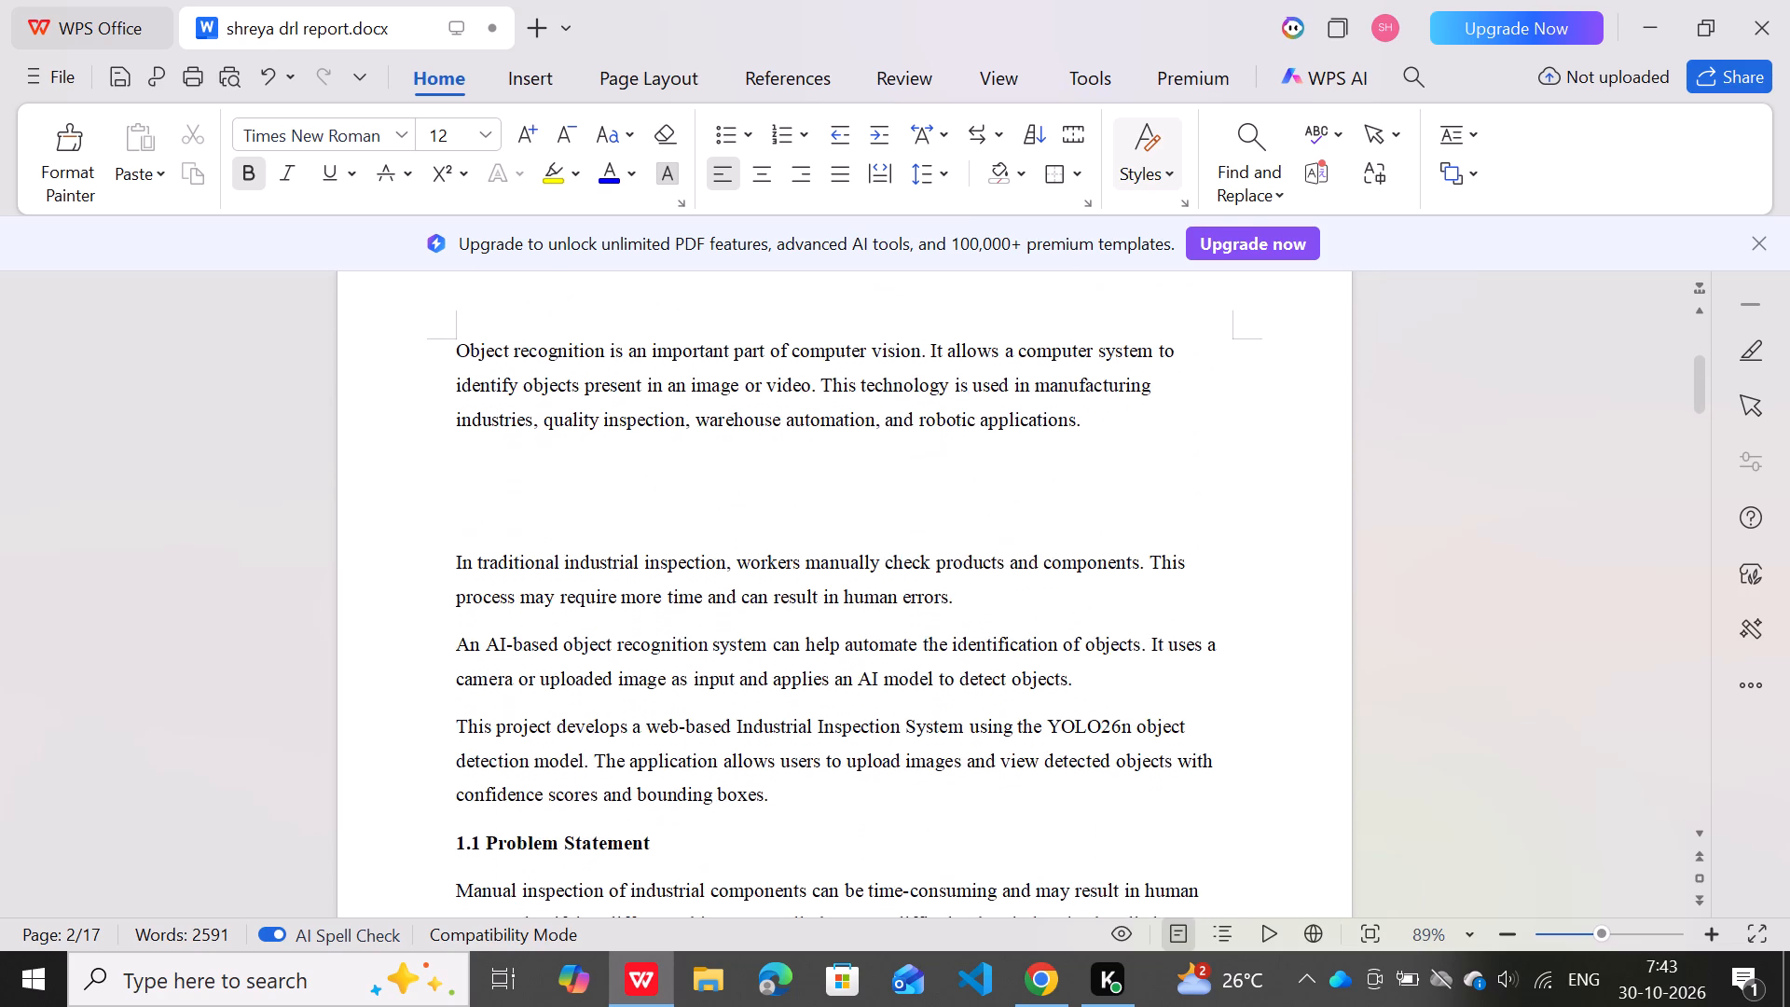
scroll(970, 326, "down", 7)
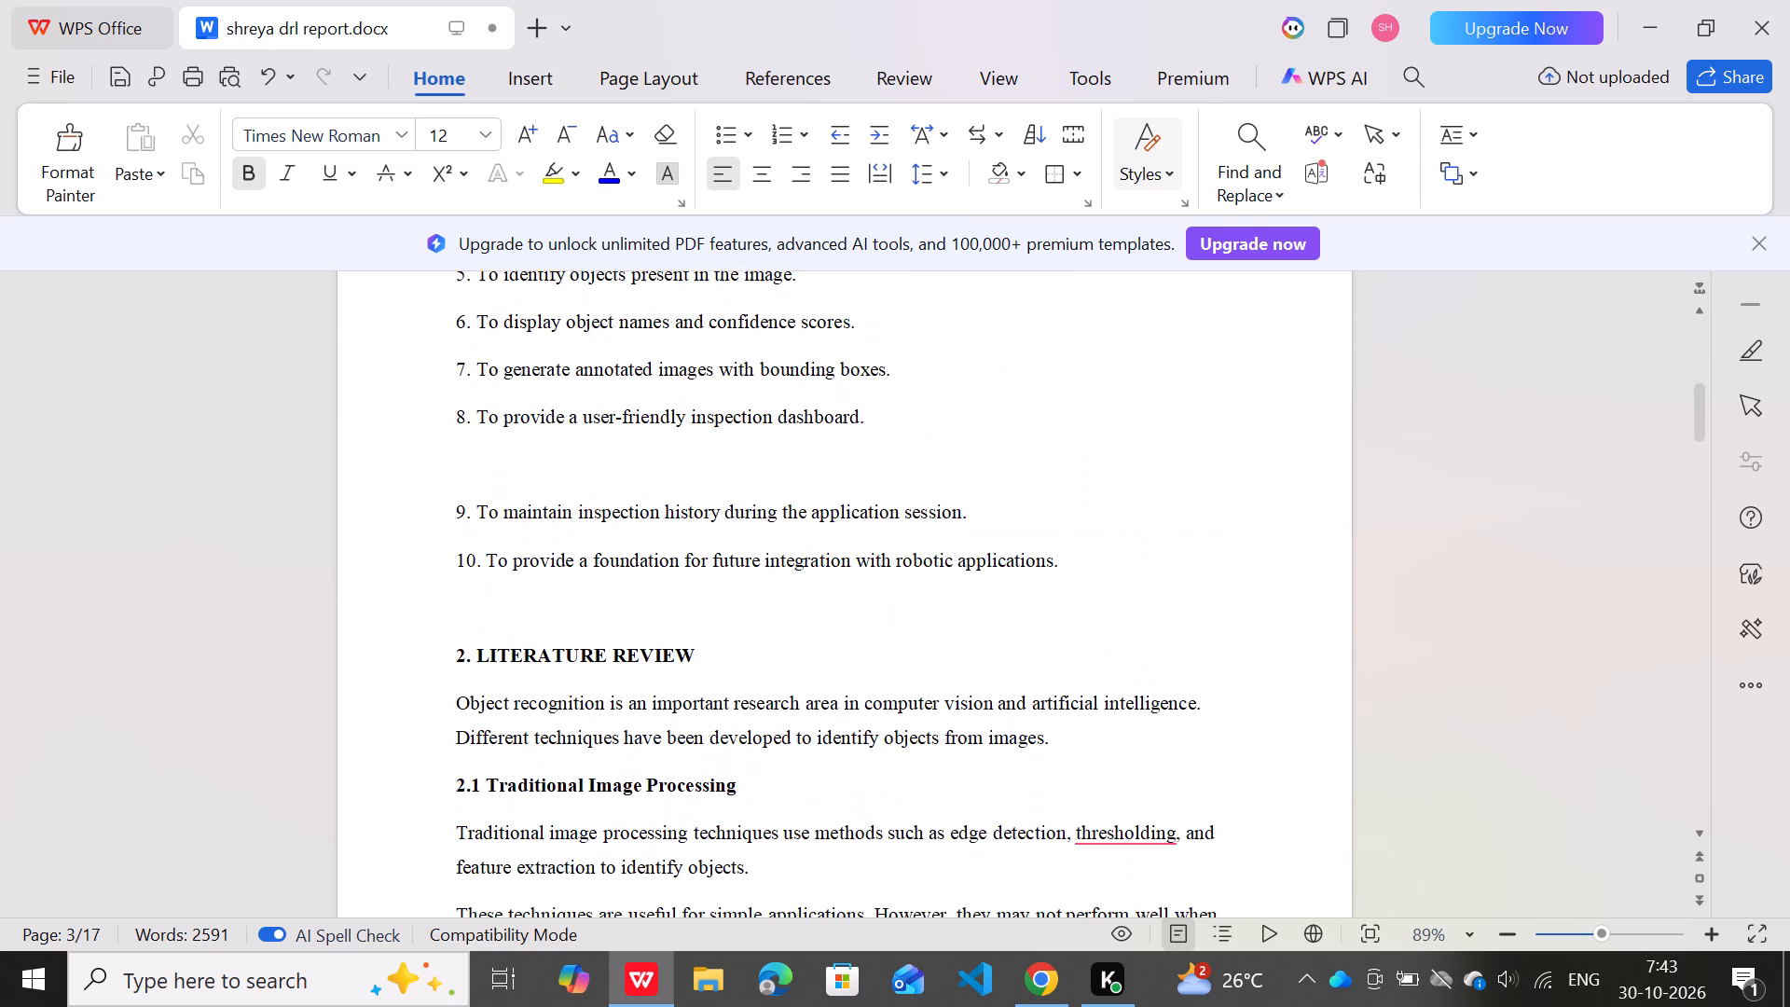
scroll(970, 326, "down", 1)
scroll(974, 445, "down", 18)
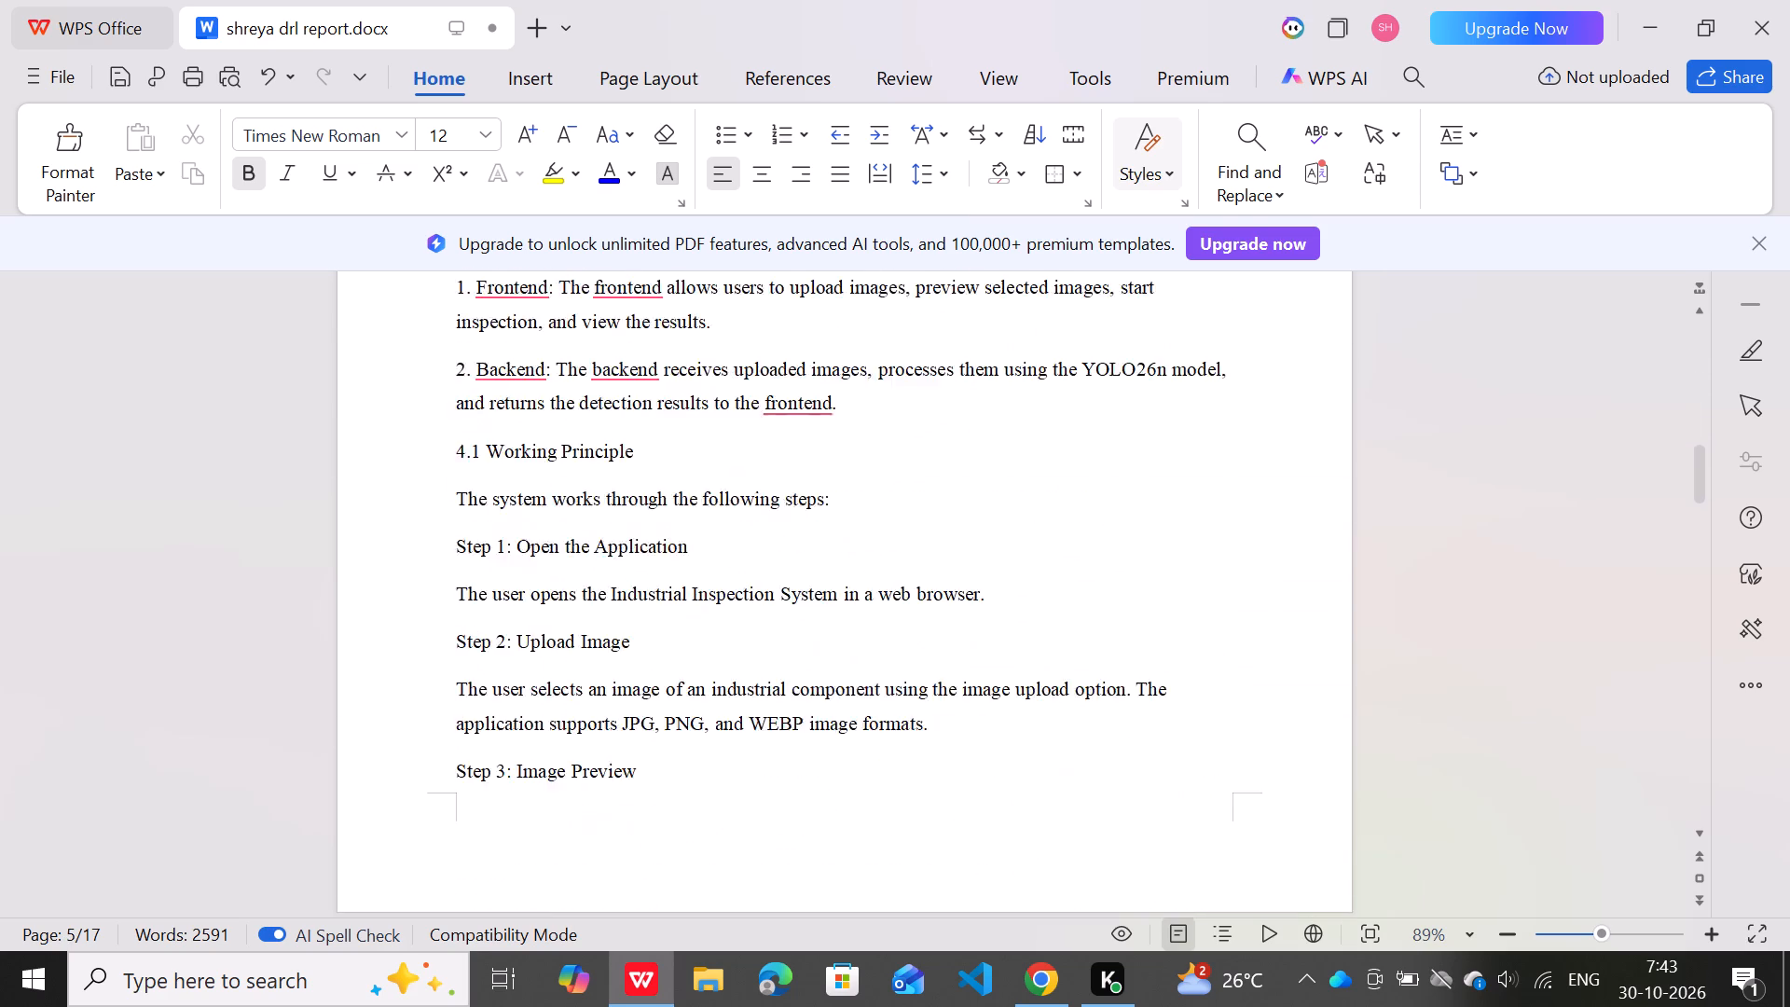
scroll(974, 445, "down", 20)
scroll(974, 445, "down", 3)
scroll(974, 445, "up", 9)
scroll(974, 445, "down", 1)
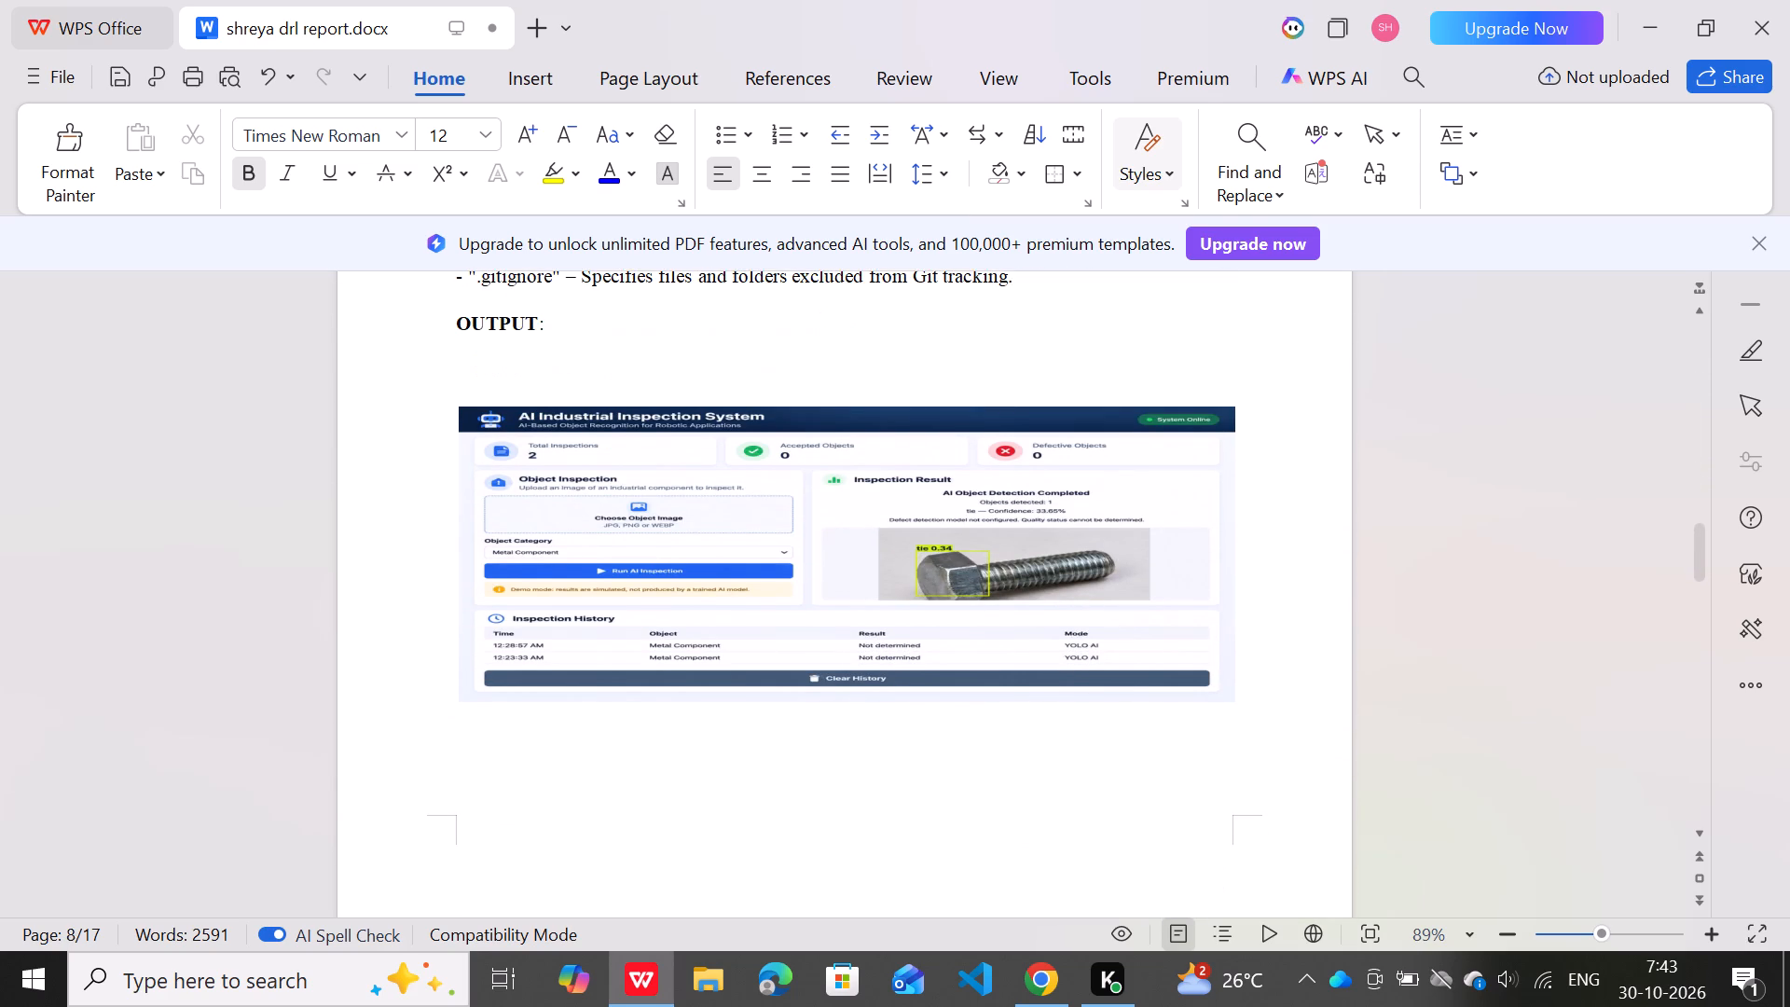
Select the AI Industrial Inspection System screenshot under the OUTPUT heading.
left_click(902, 582)
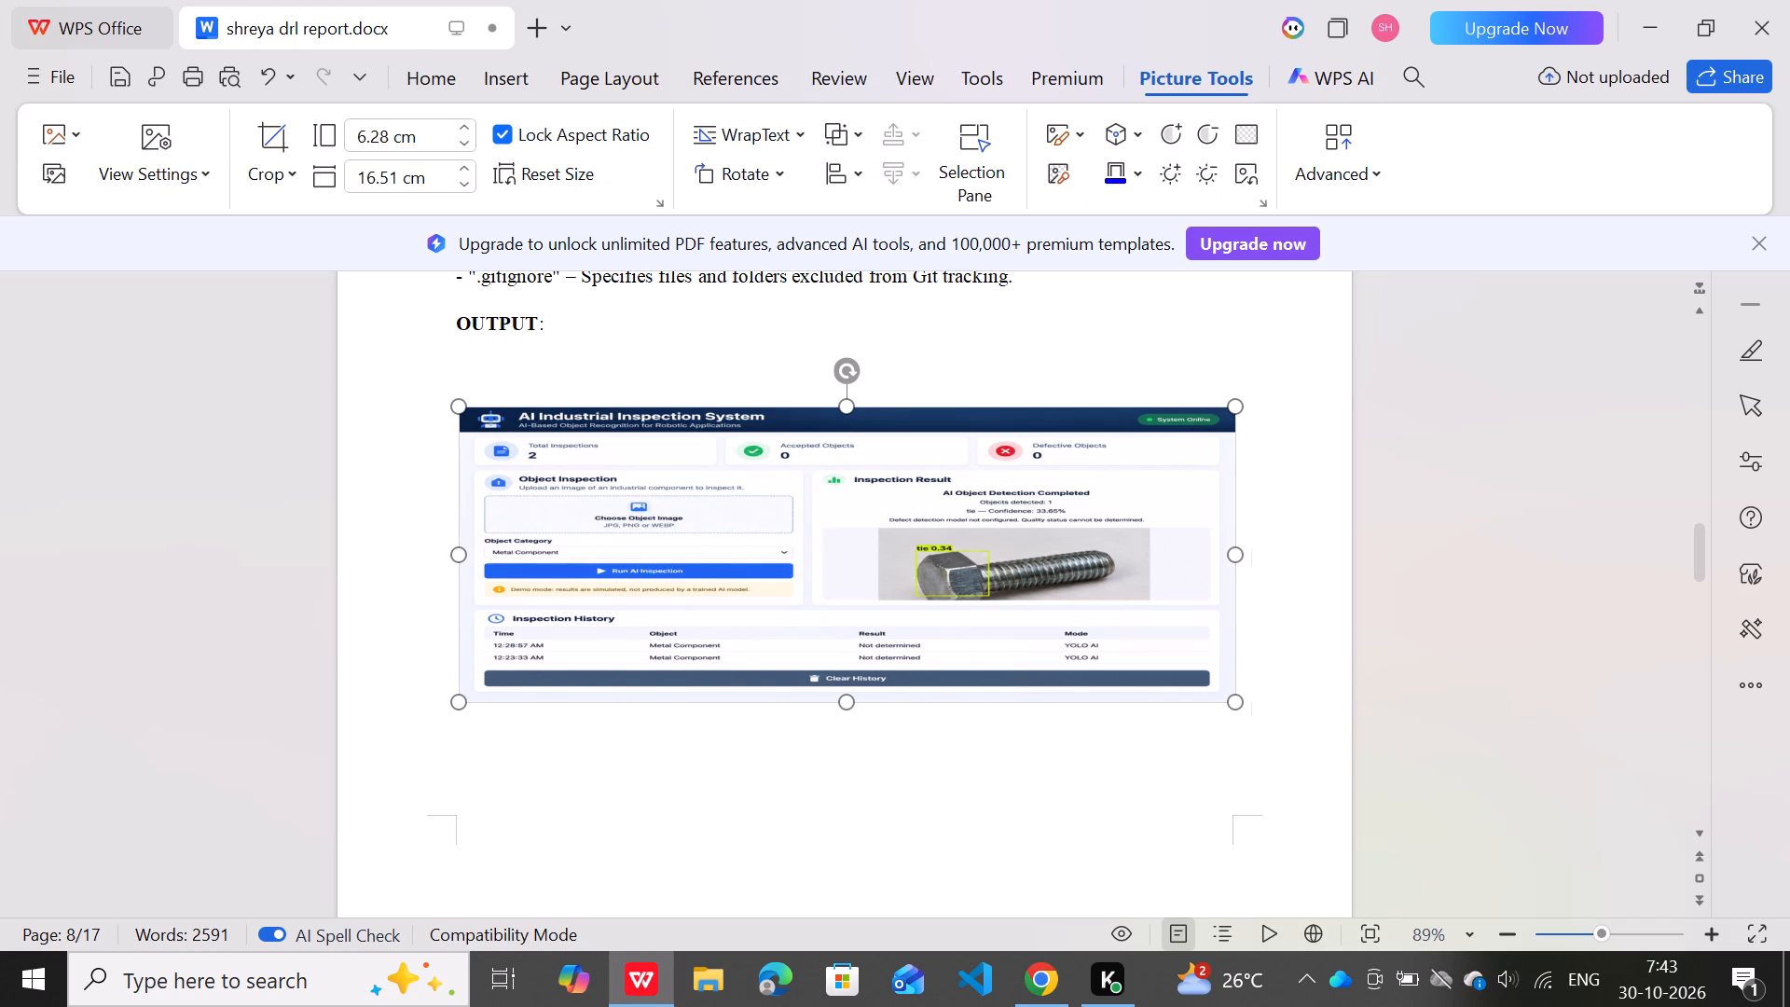
Stretch the inspection system screenshot under the OUTPUT heading vertically to a height of about 7.43 cm.
left_click_drag(849, 706, 848, 760)
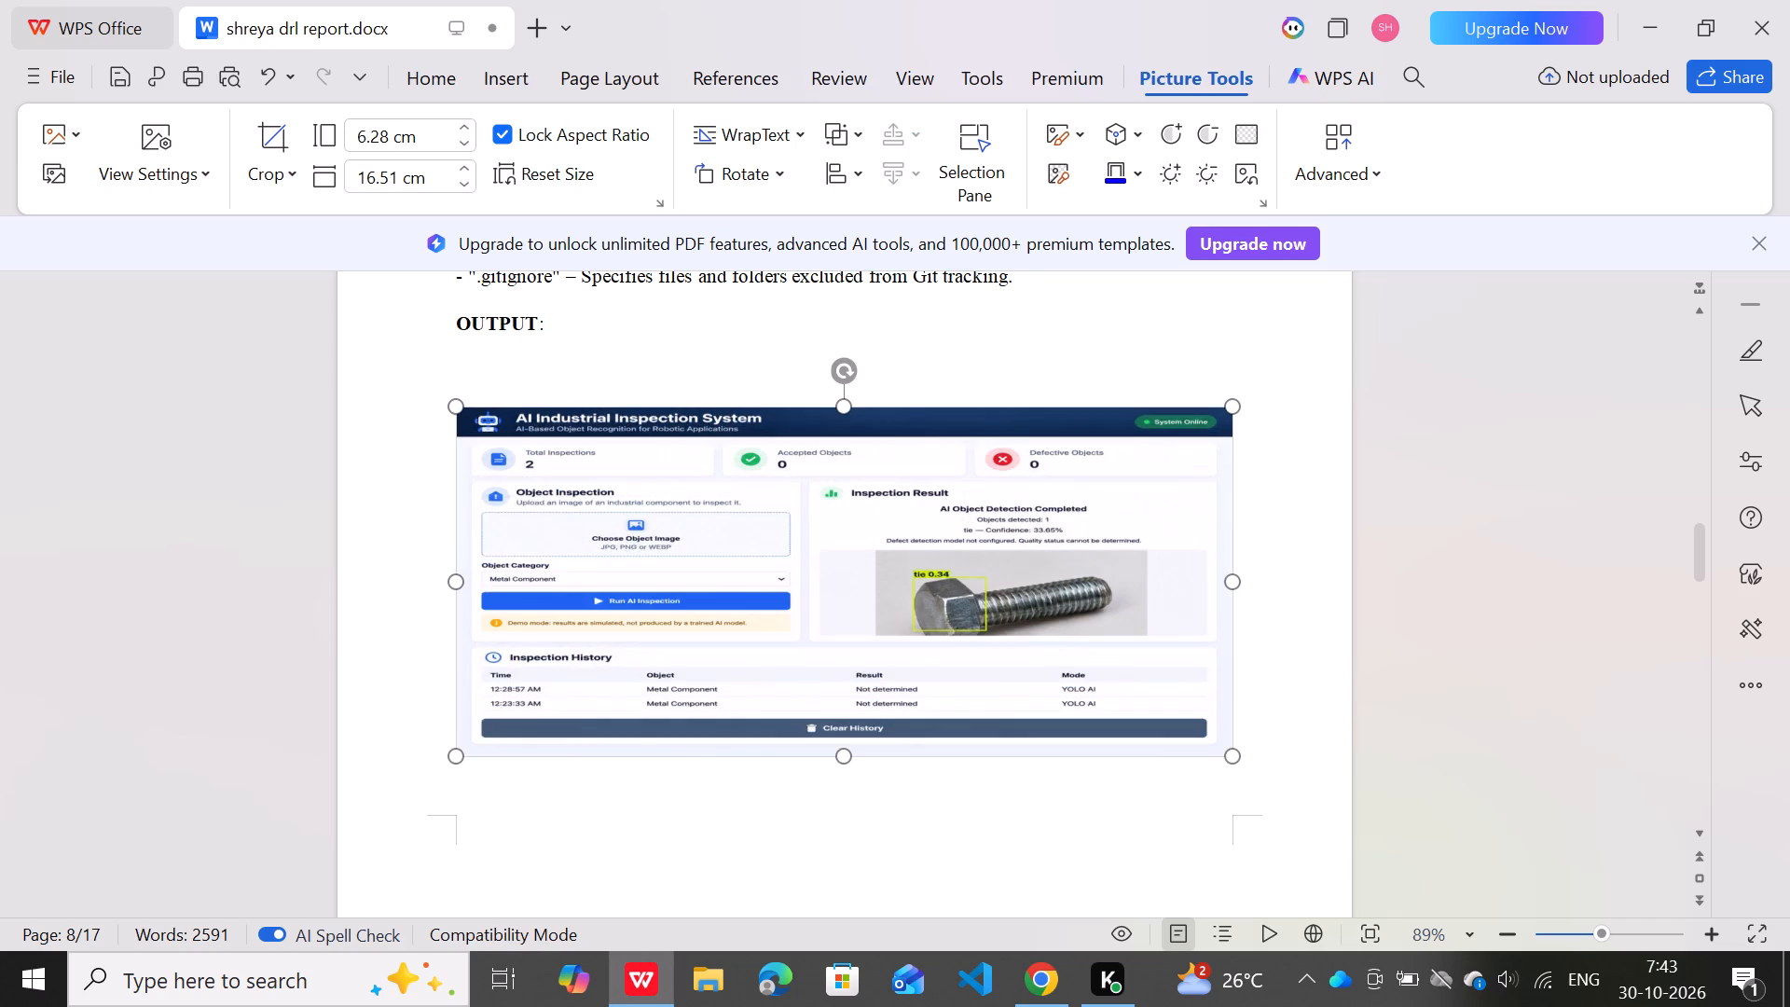
left_click(971, 848)
Select the section 5 body text from the blank line under "5. SYSTEM IMPLEMENTATION" through the ".gitignore" entry.
scroll(971, 848, "down", 8)
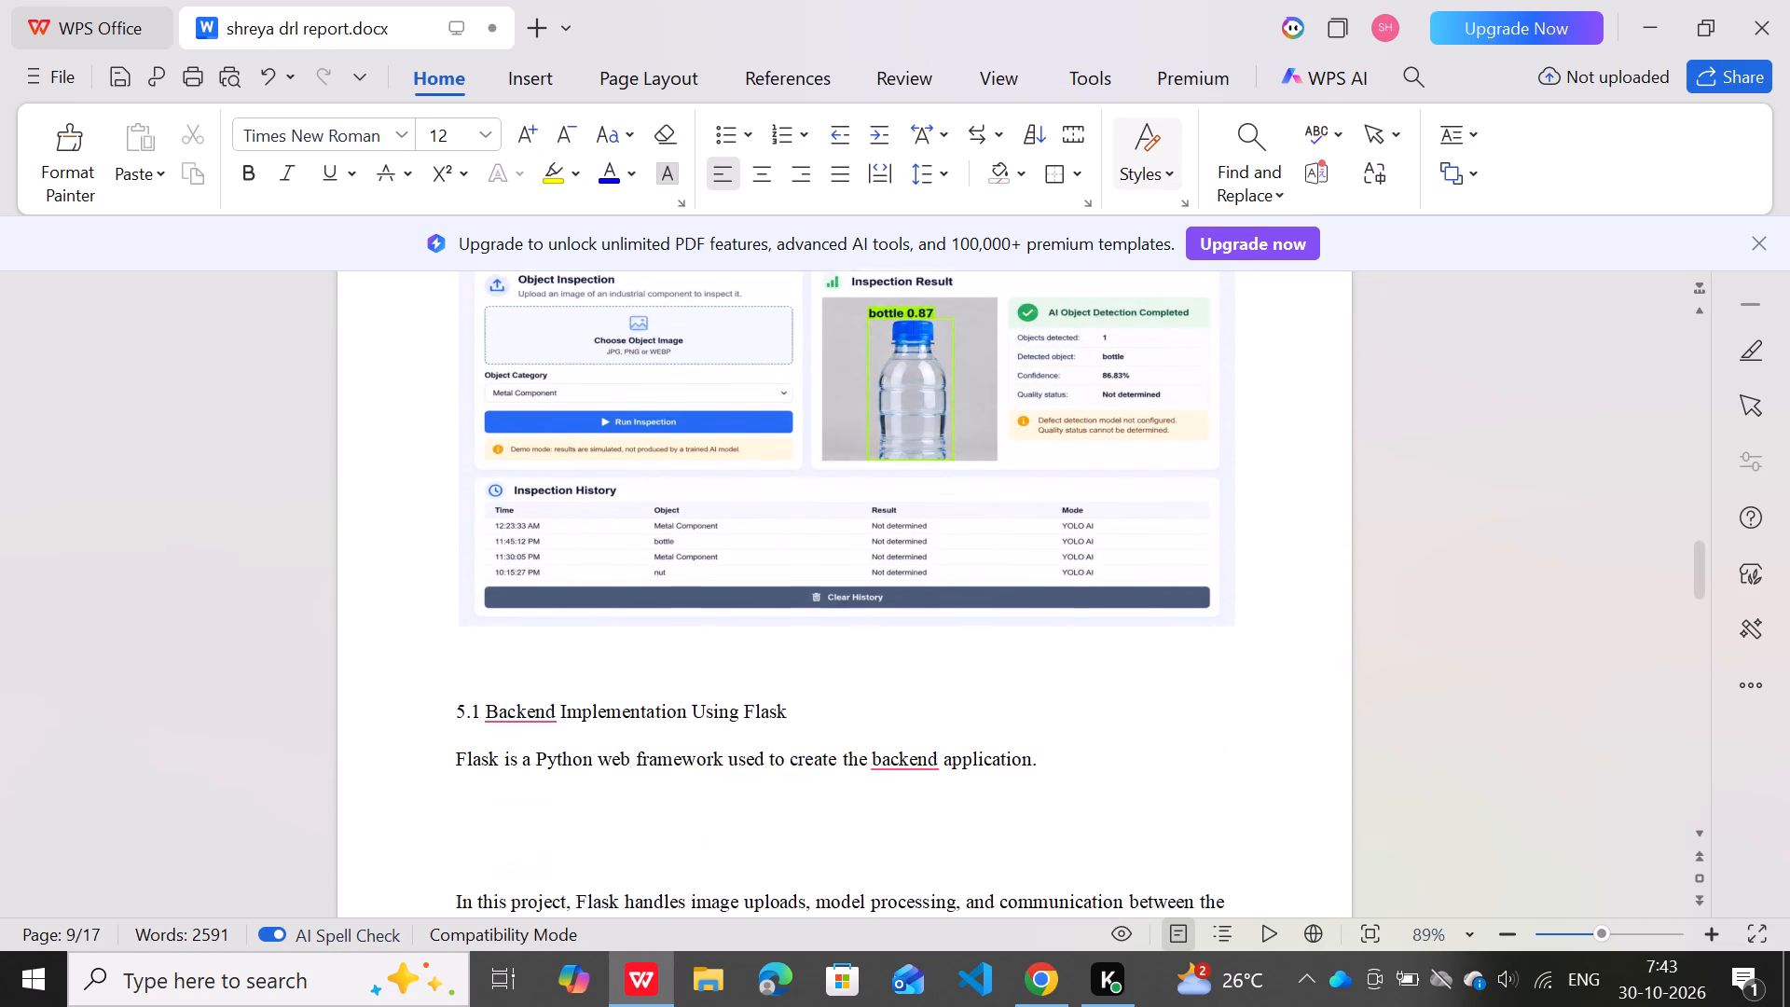
scroll(971, 848, "down", 1)
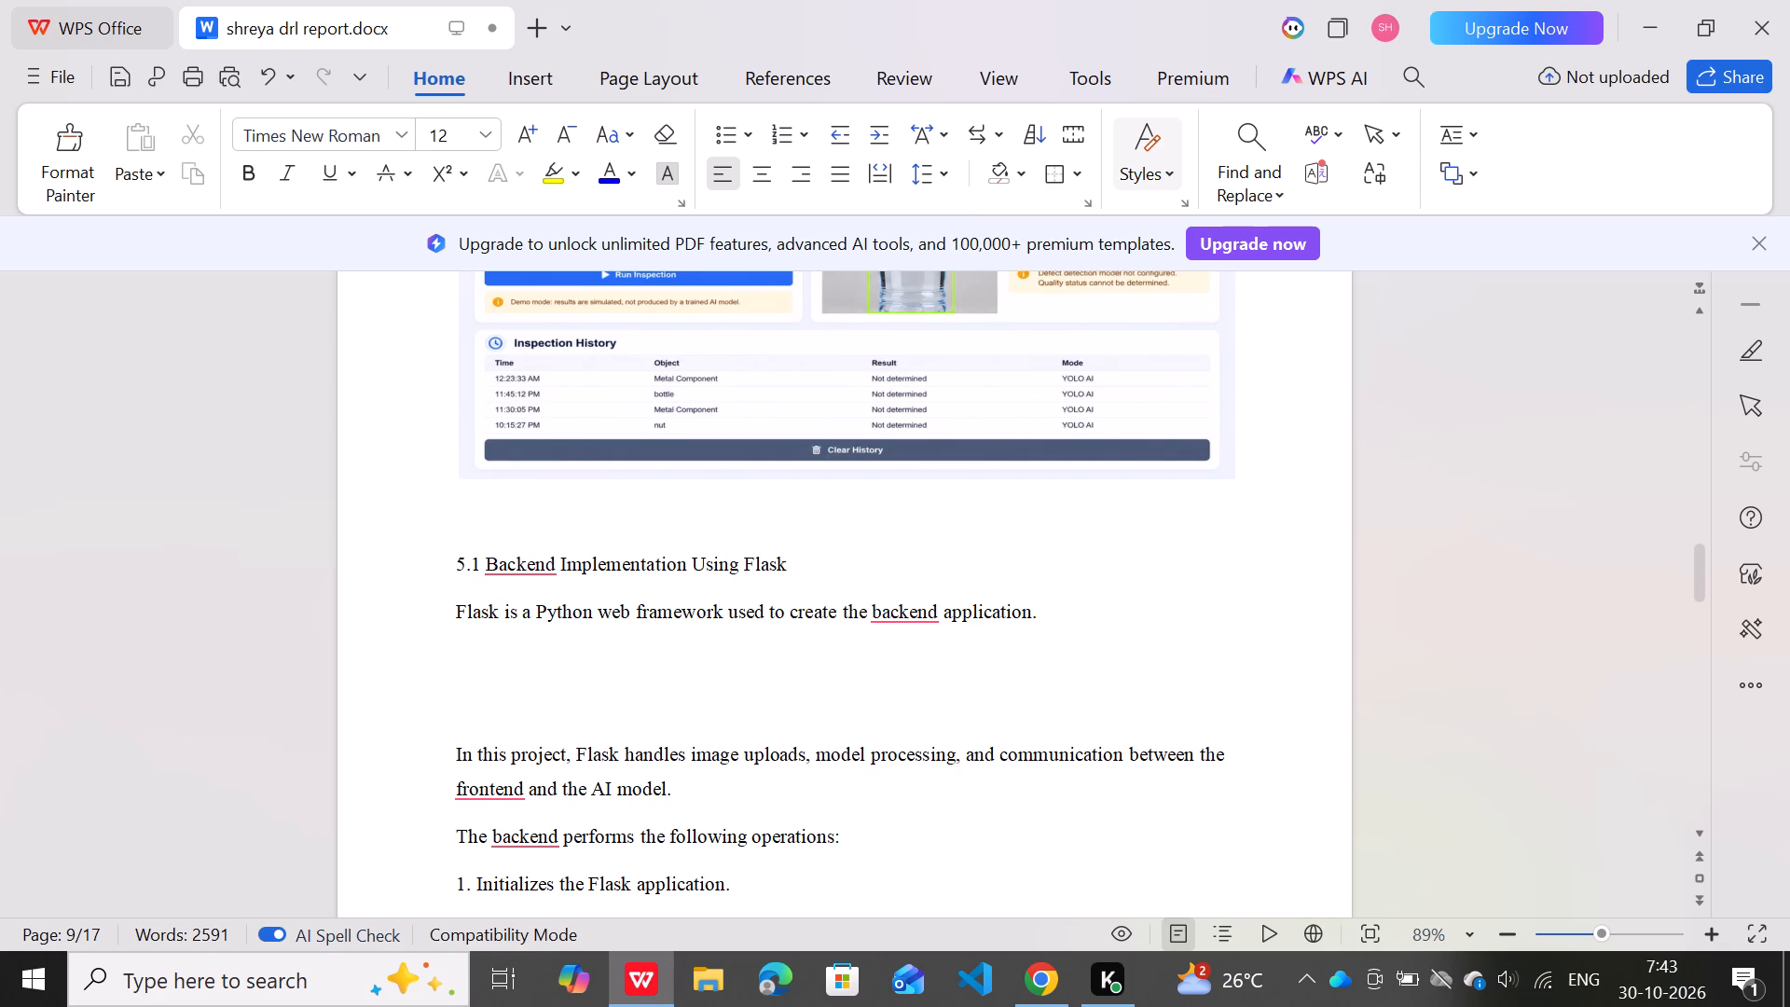
scroll(971, 848, "up", 11)
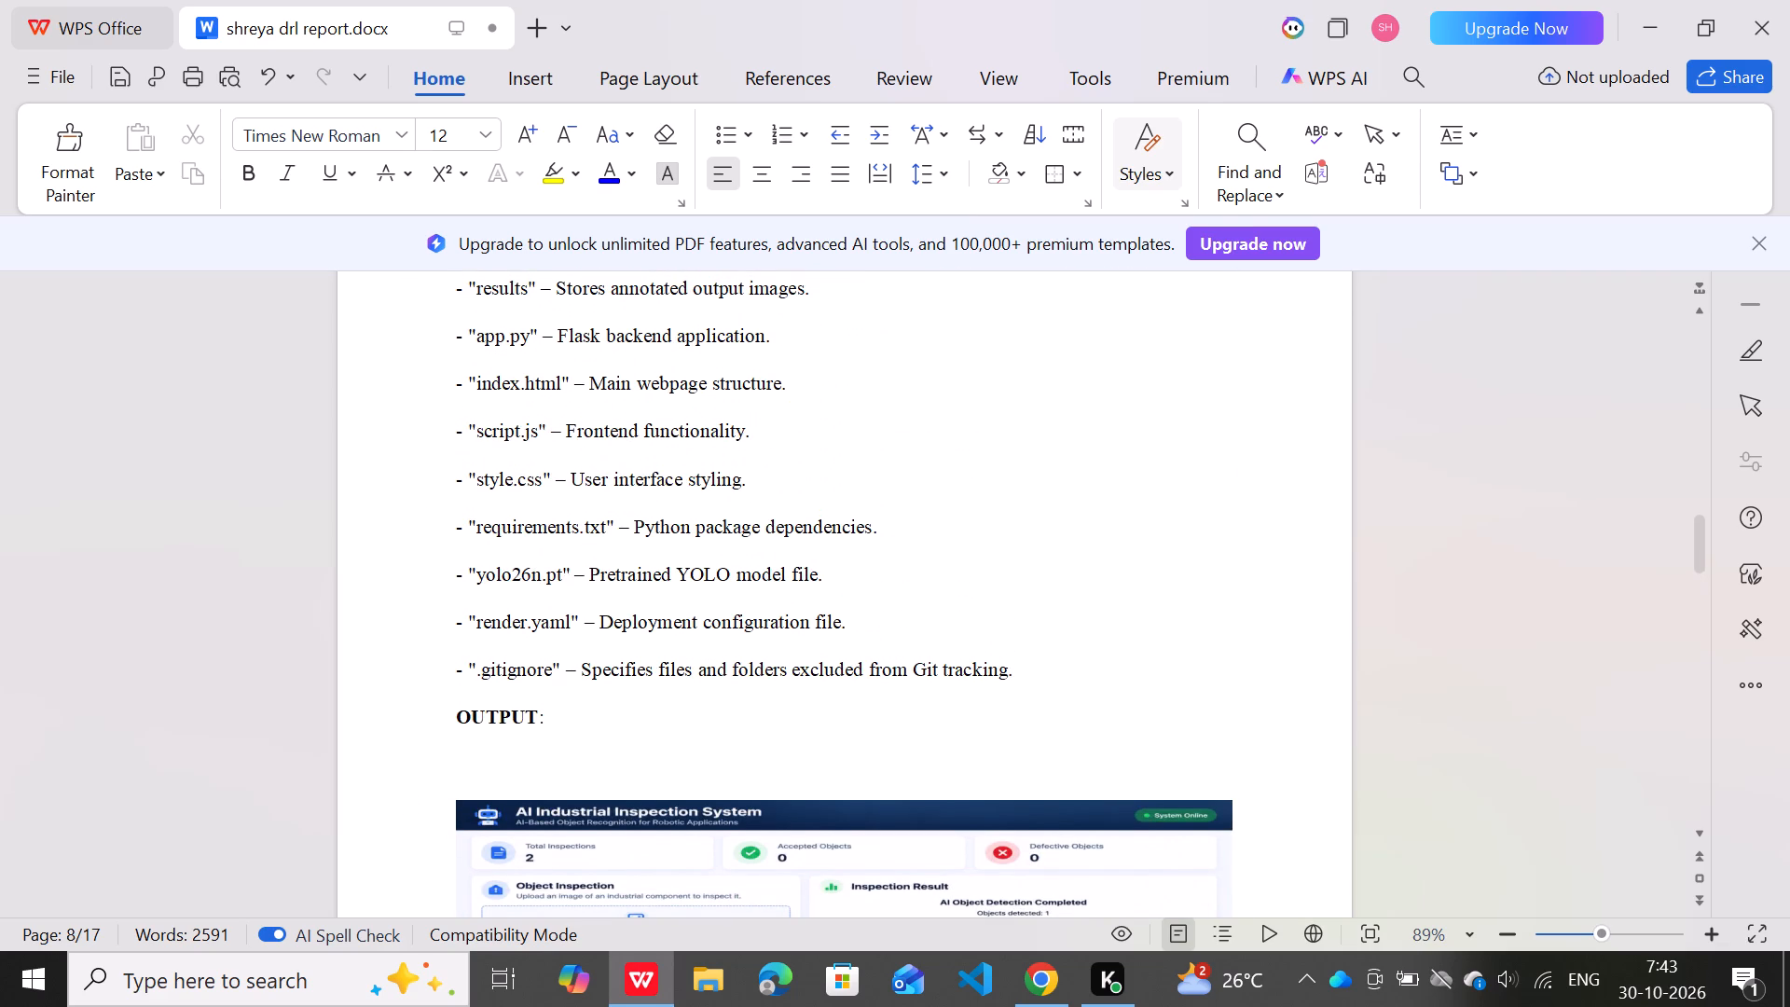
scroll(971, 848, "up", 2)
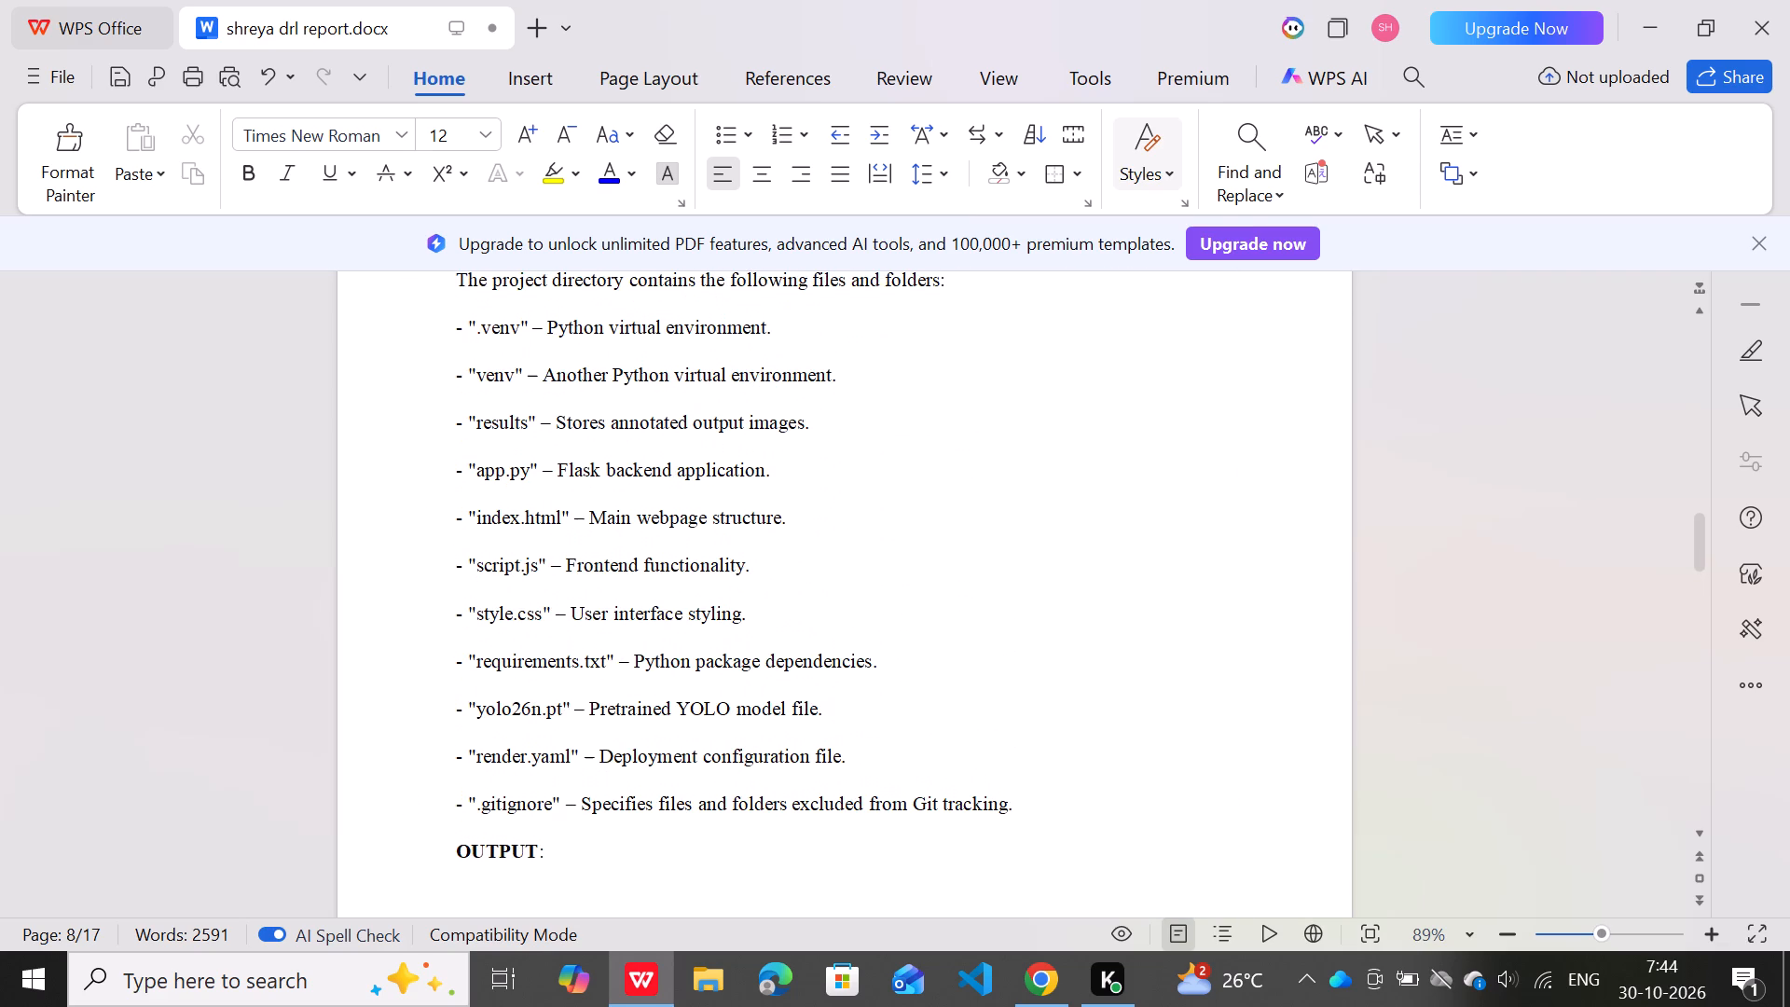
left_click_drag(1034, 810, 417, 276)
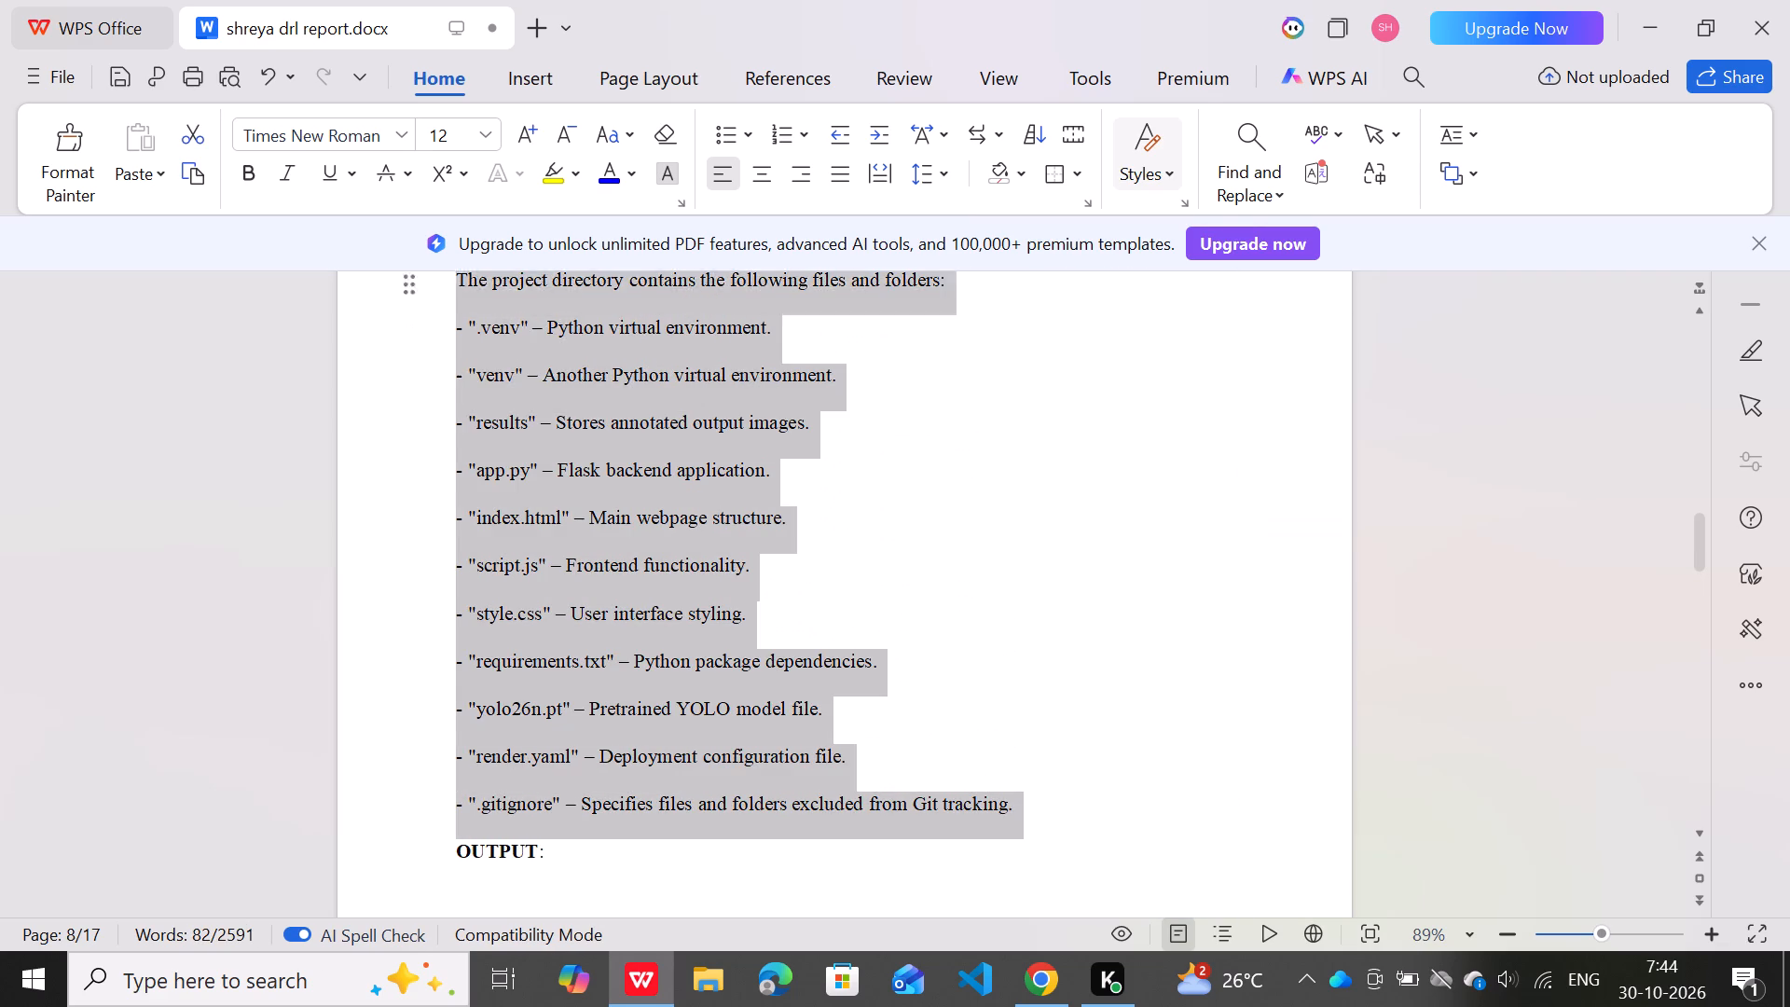
left_click_drag(417, 276, 437, 384)
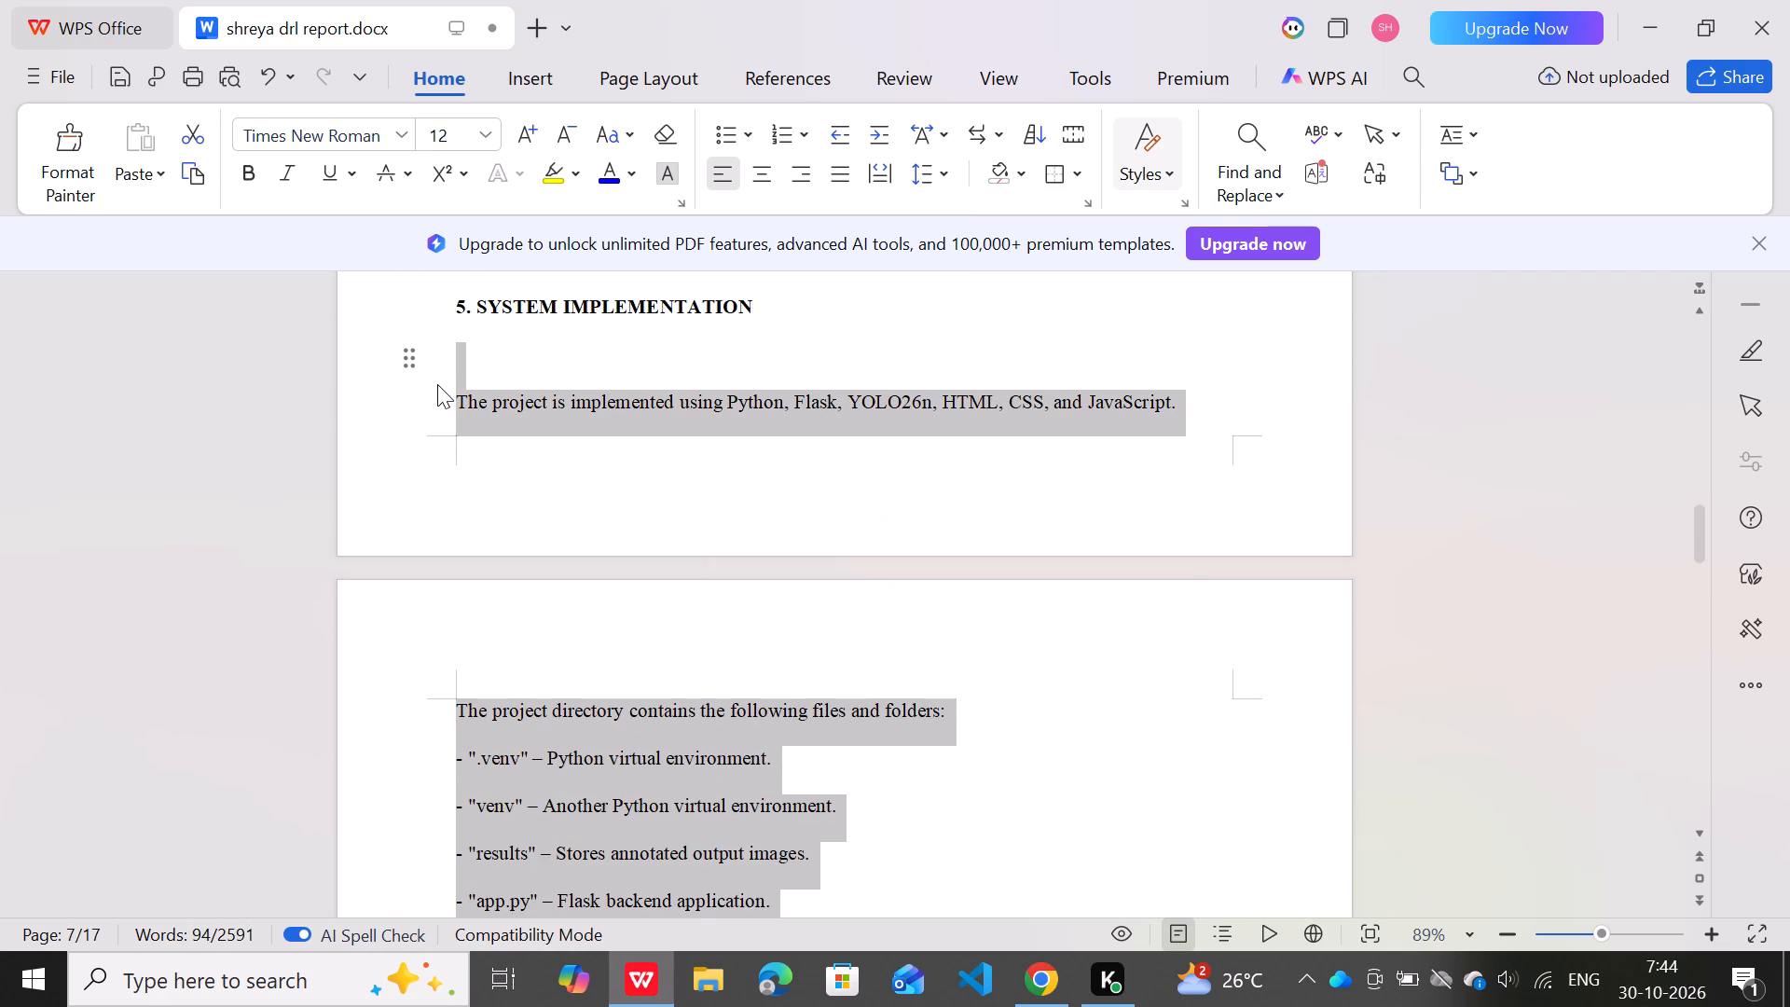
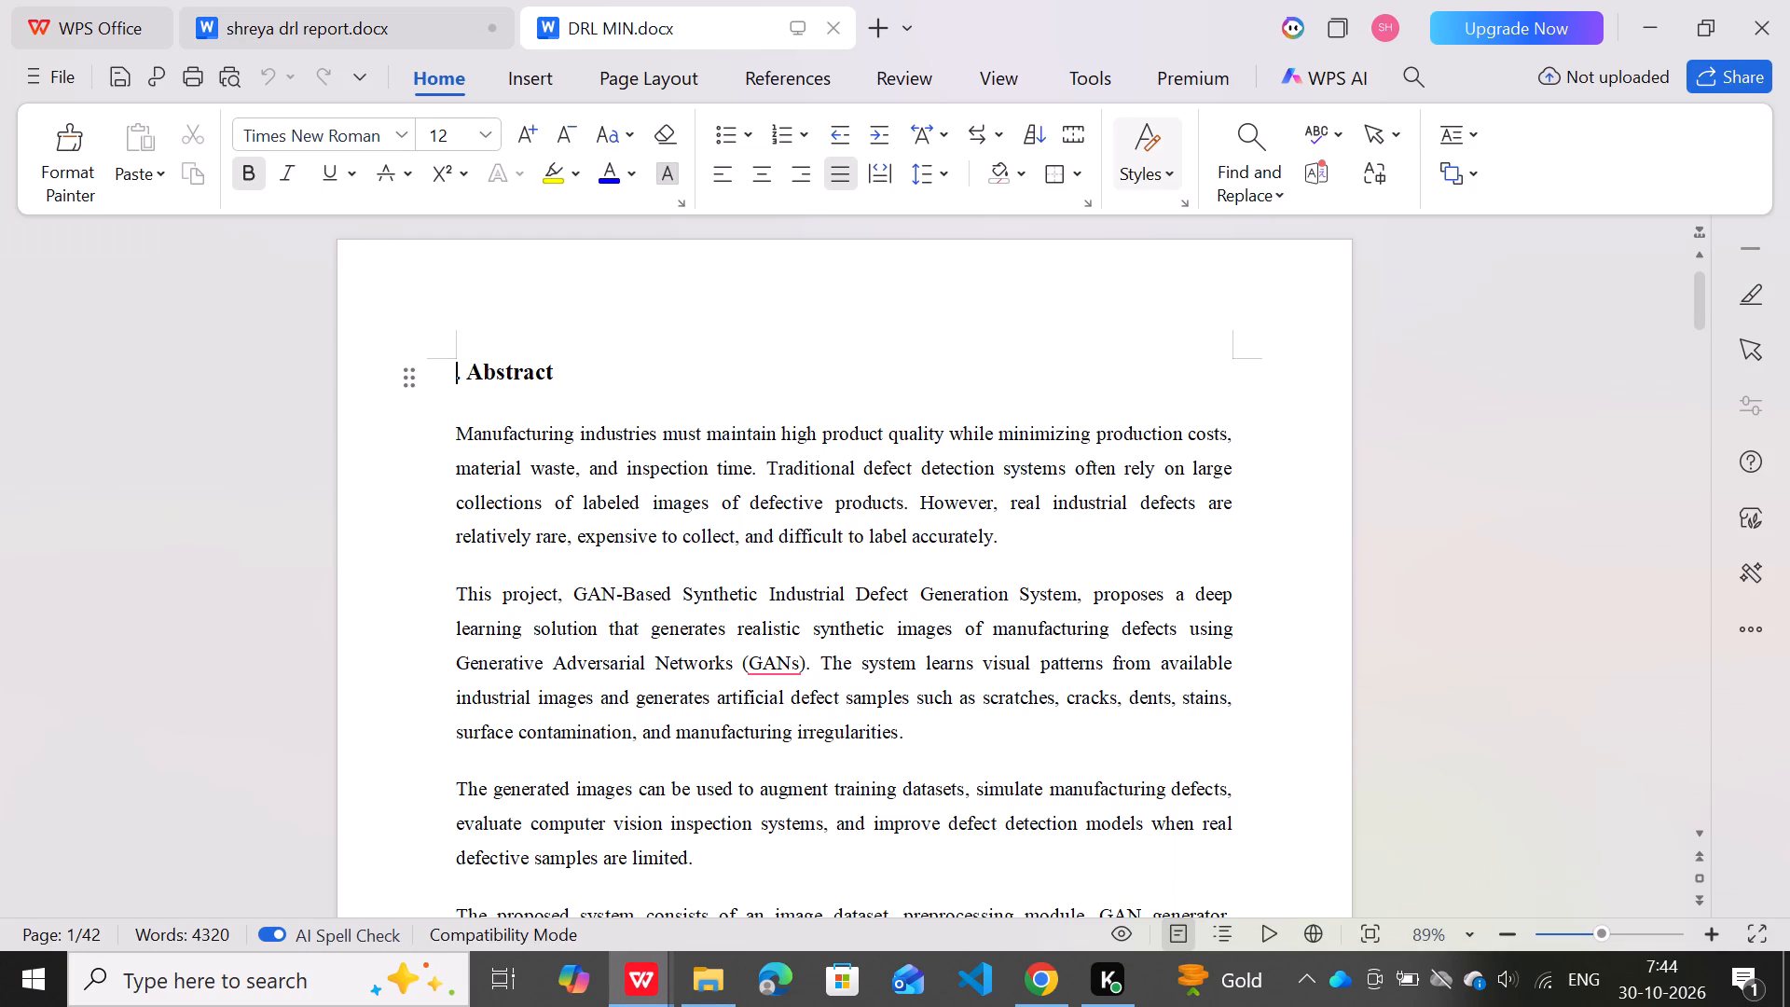
Examine the DRL MIN.docx report's sections, images and code layout from the Abstract through the "Core PyTorch model example" listing.
scroll(916, 680, "down", 9)
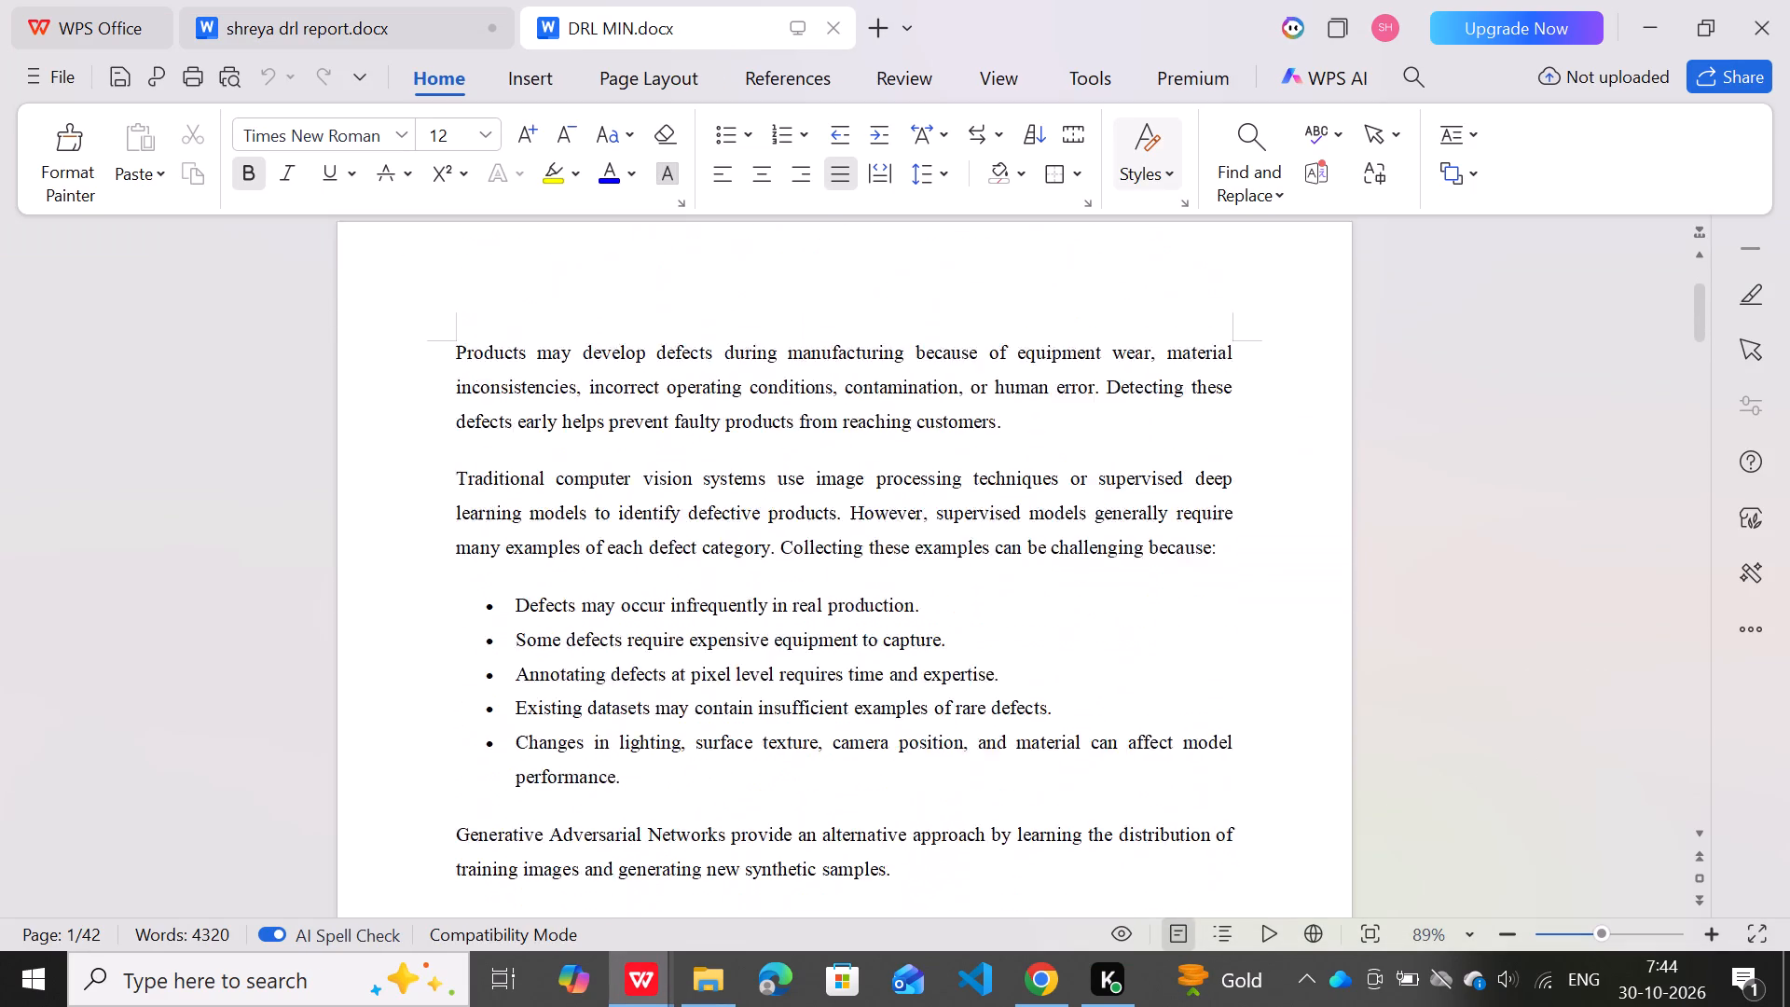
scroll(916, 680, "down", 20)
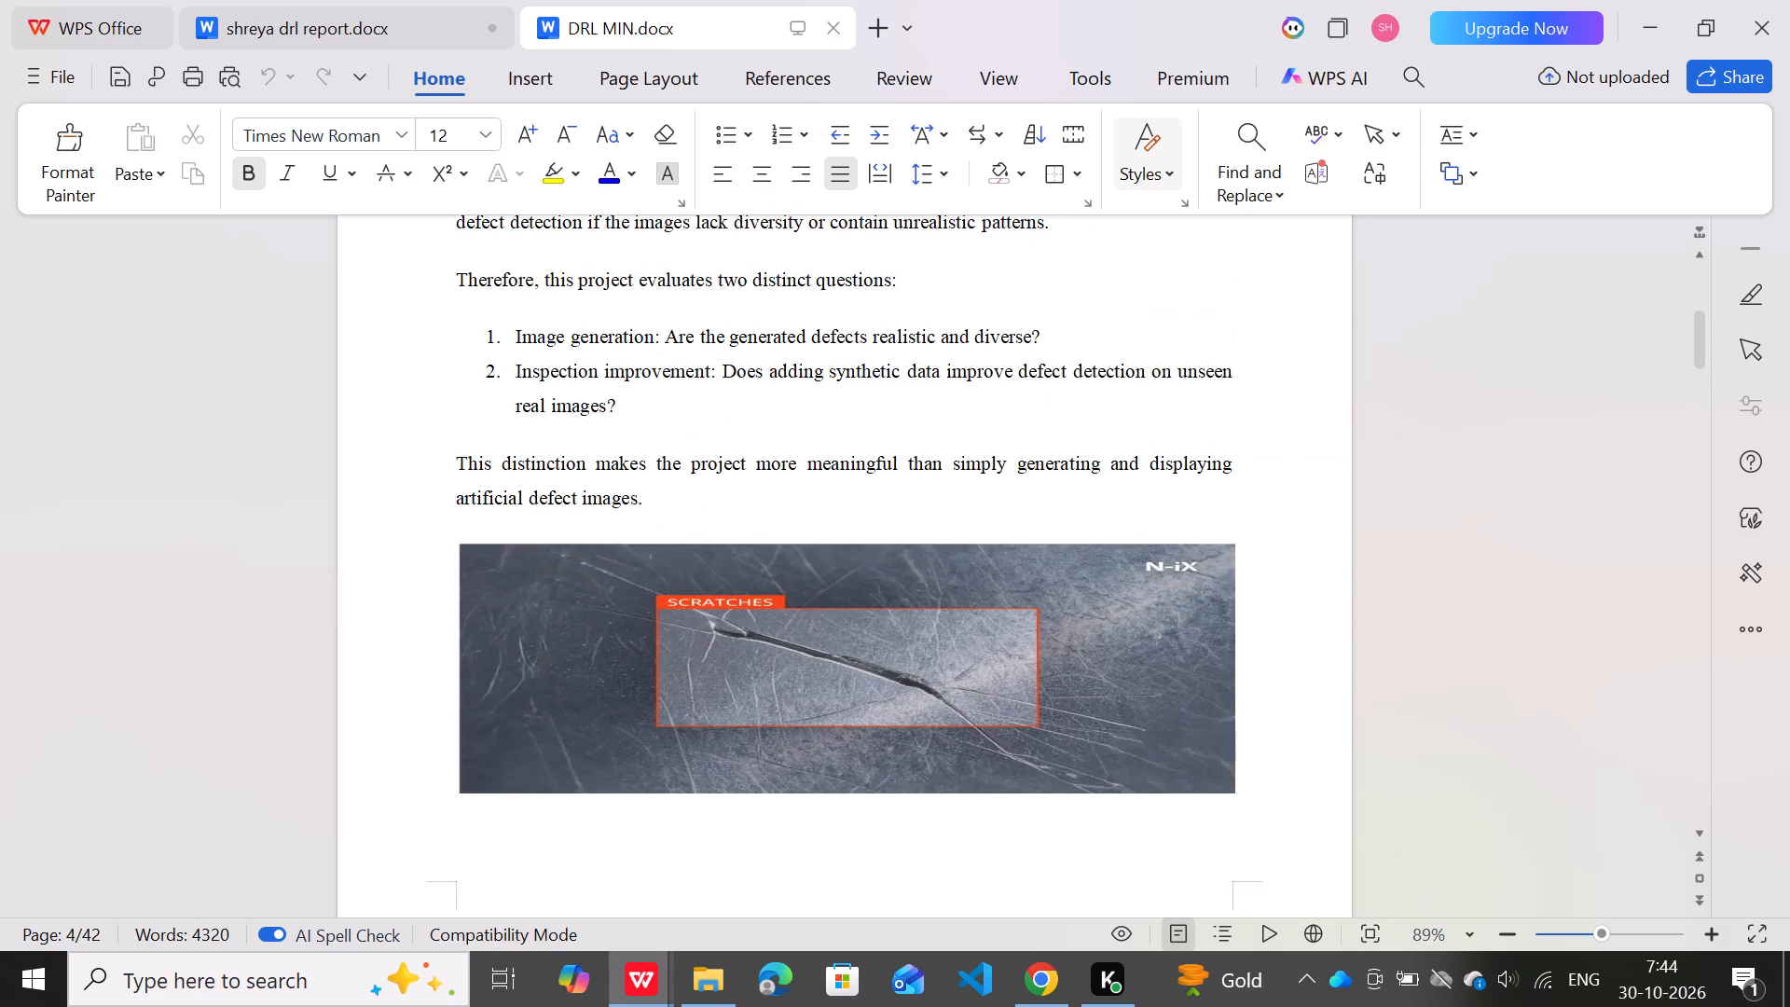
scroll(916, 680, "down", 20)
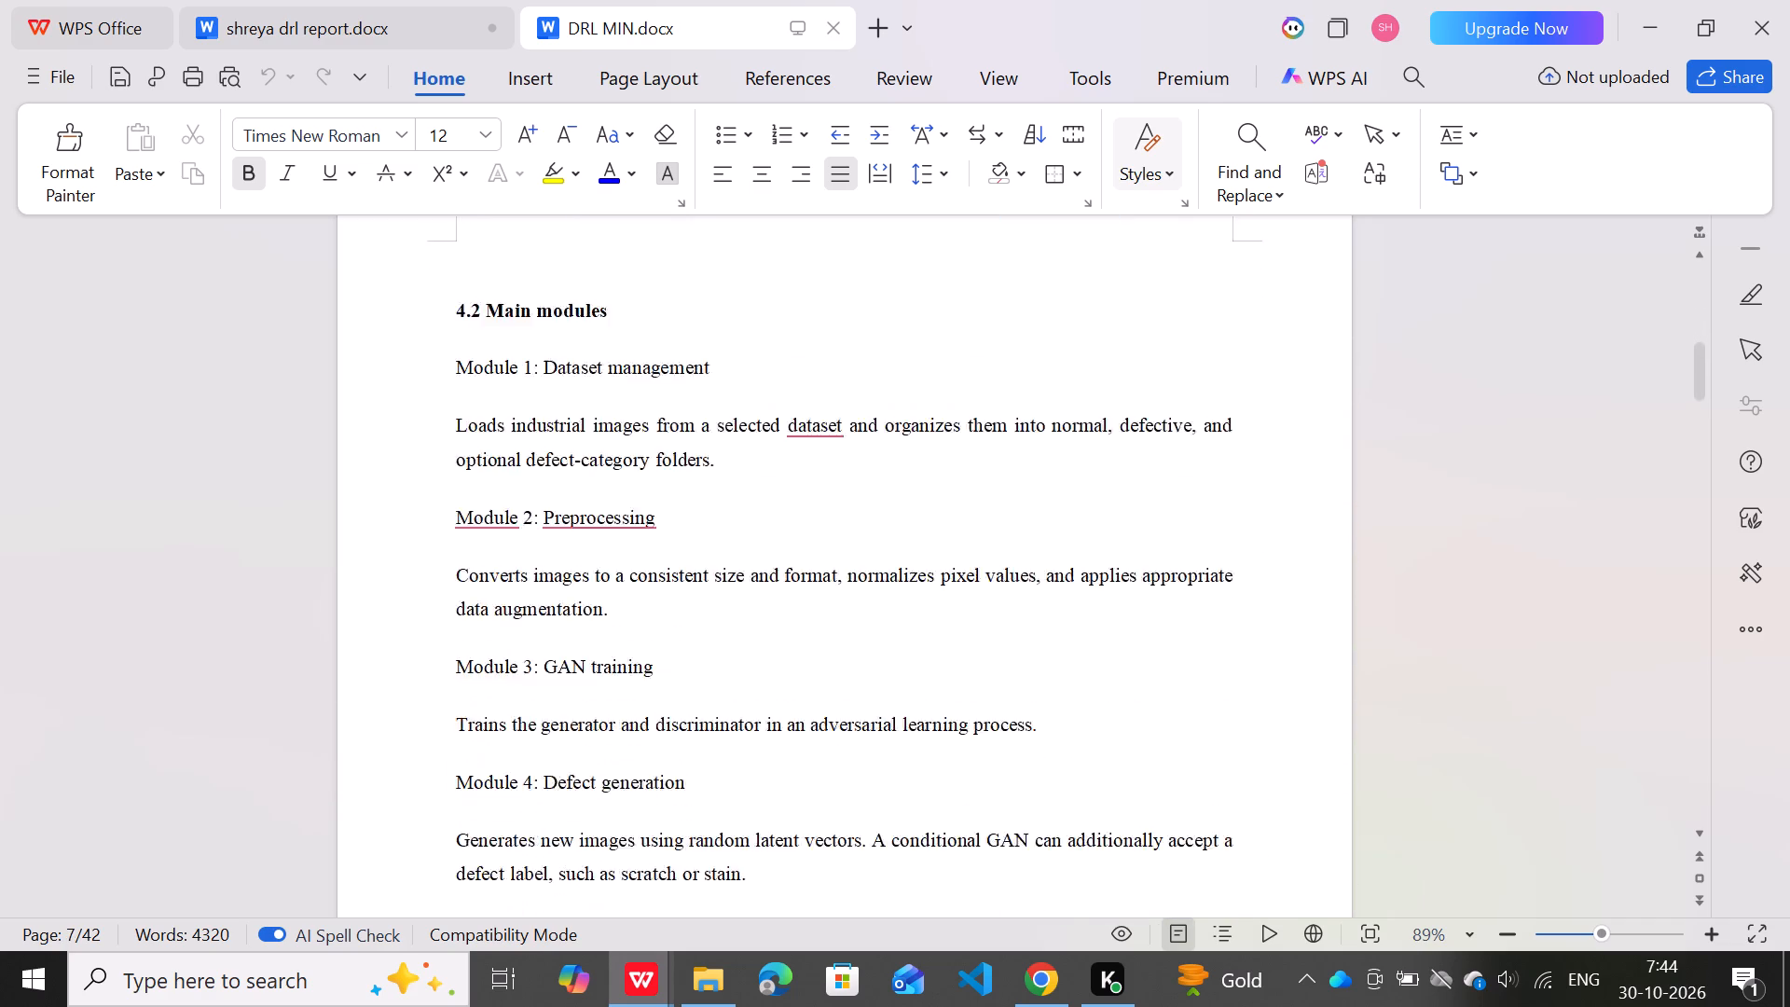
scroll(916, 680, "down", 20)
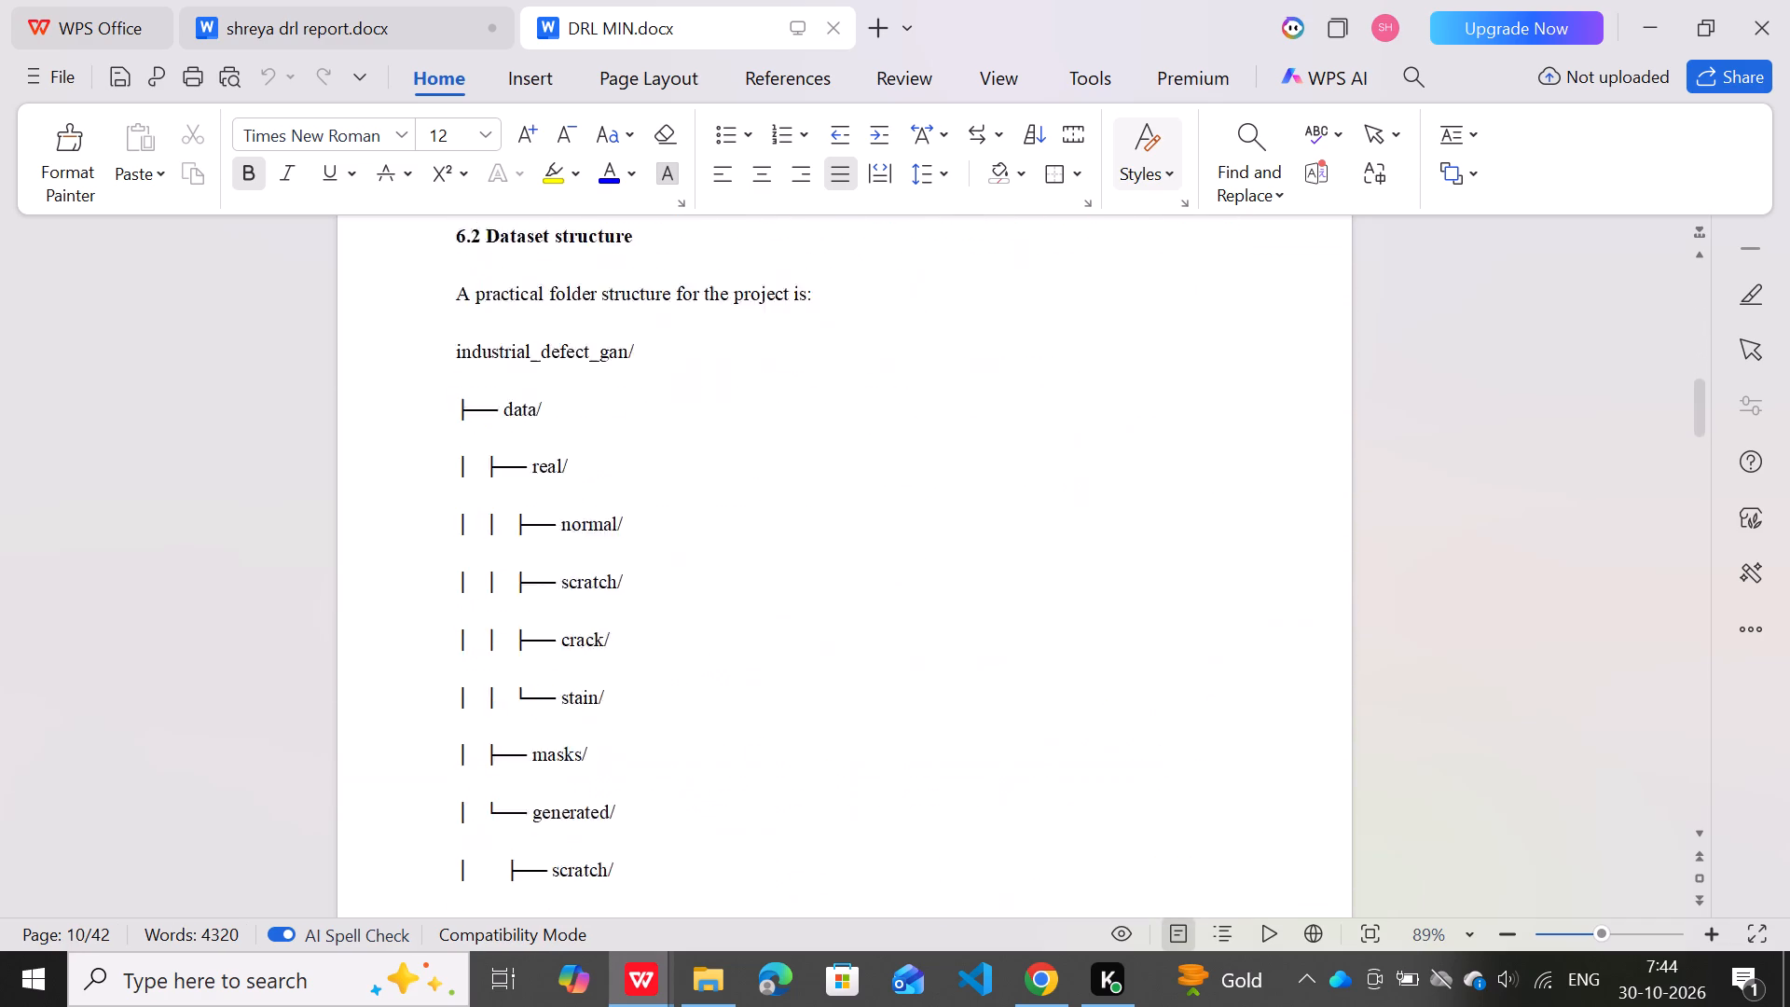
scroll(916, 680, "down", 4)
scroll(916, 680, "up", 9)
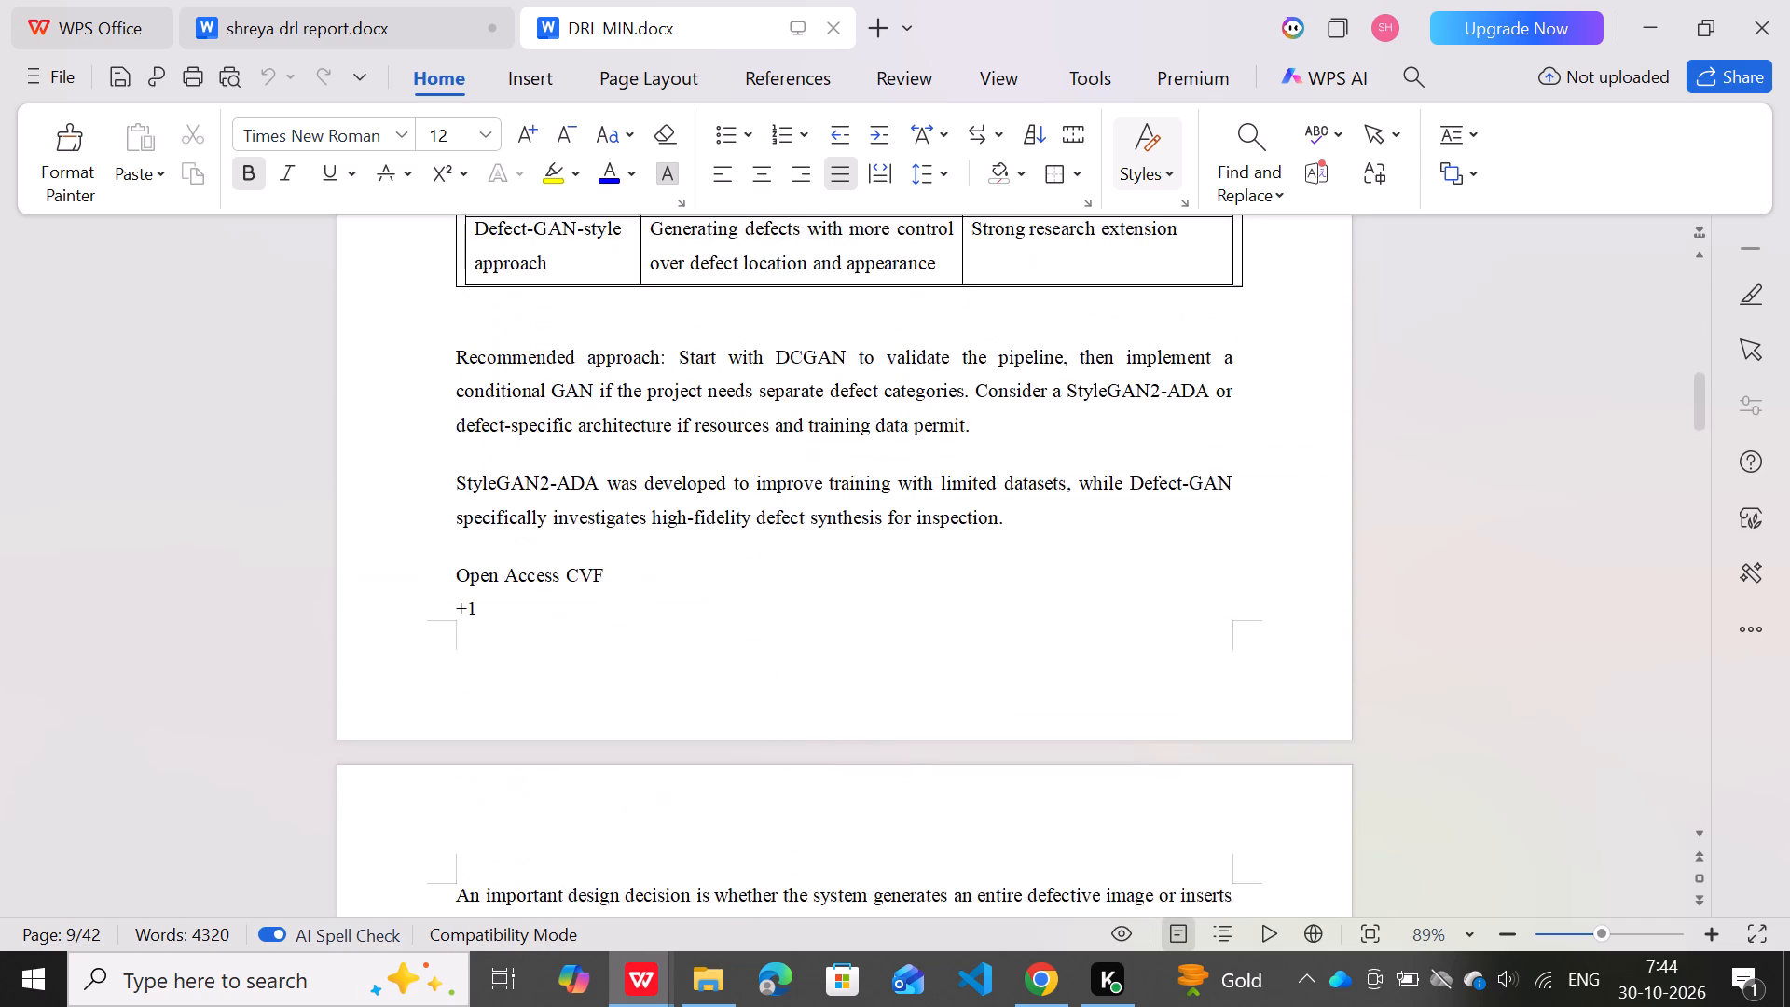
scroll(916, 680, "down", 4)
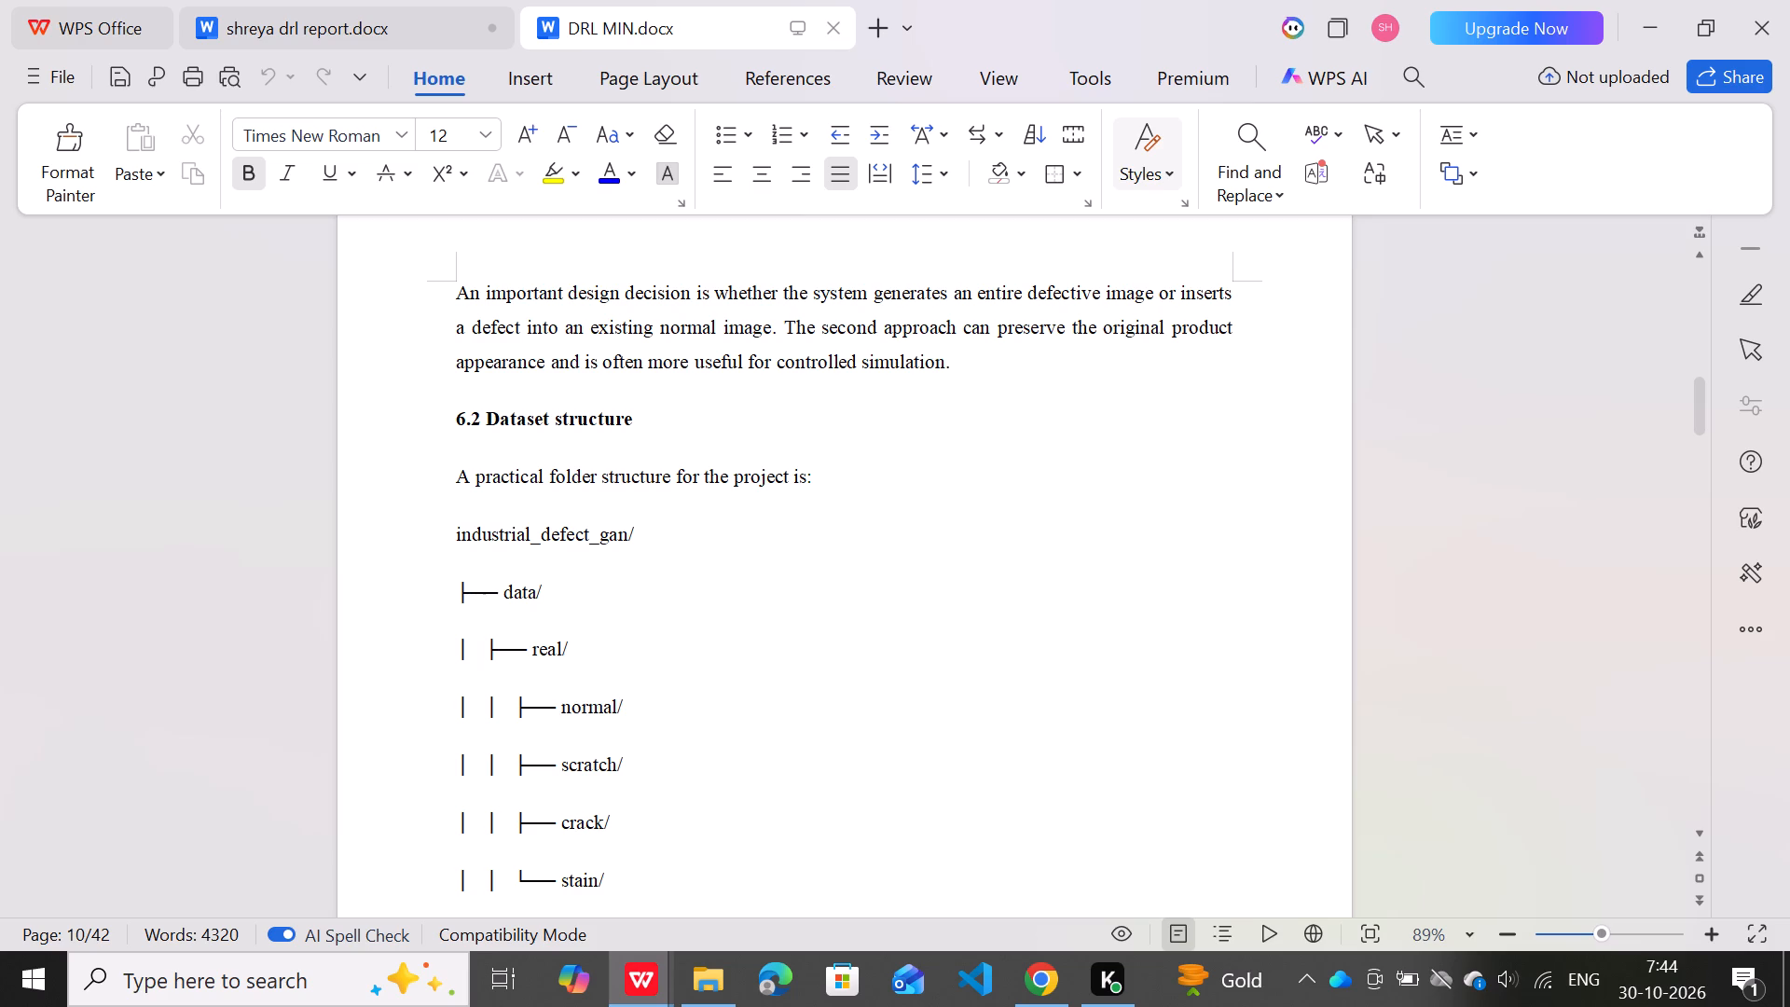
scroll(916, 680, "down", 15)
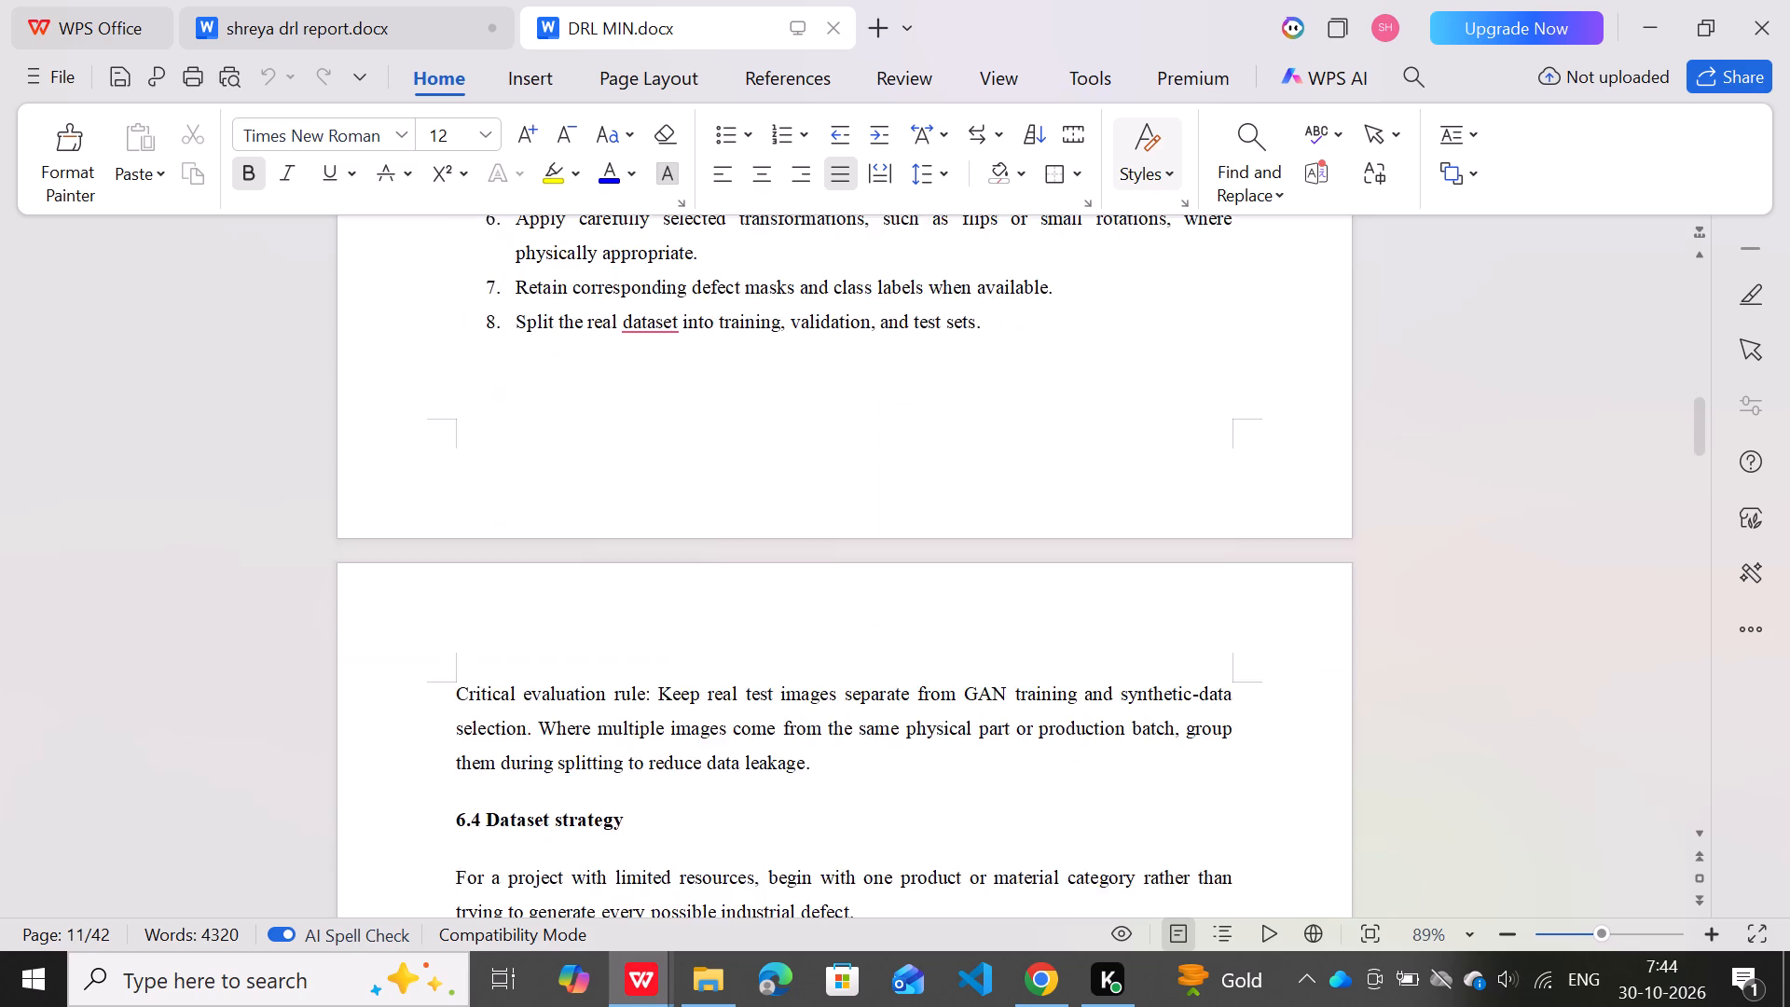
scroll(916, 680, "up", 3)
scroll(916, 680, "down", 2)
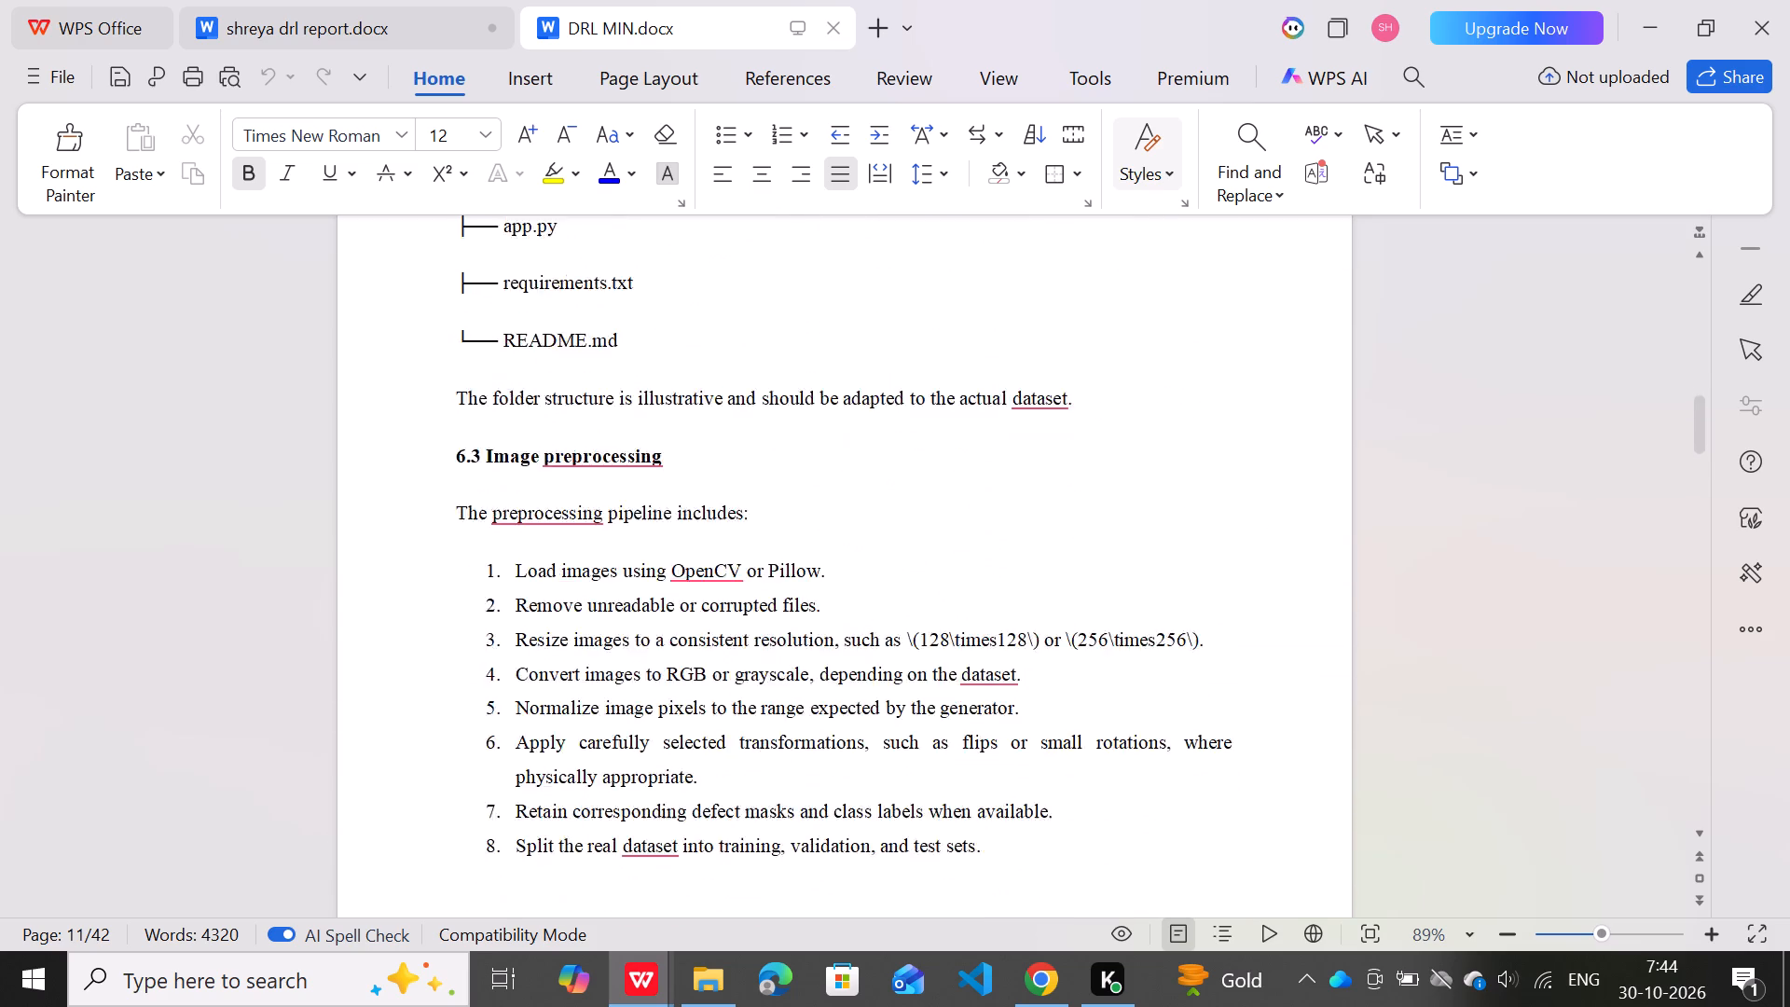
scroll(916, 680, "down", 12)
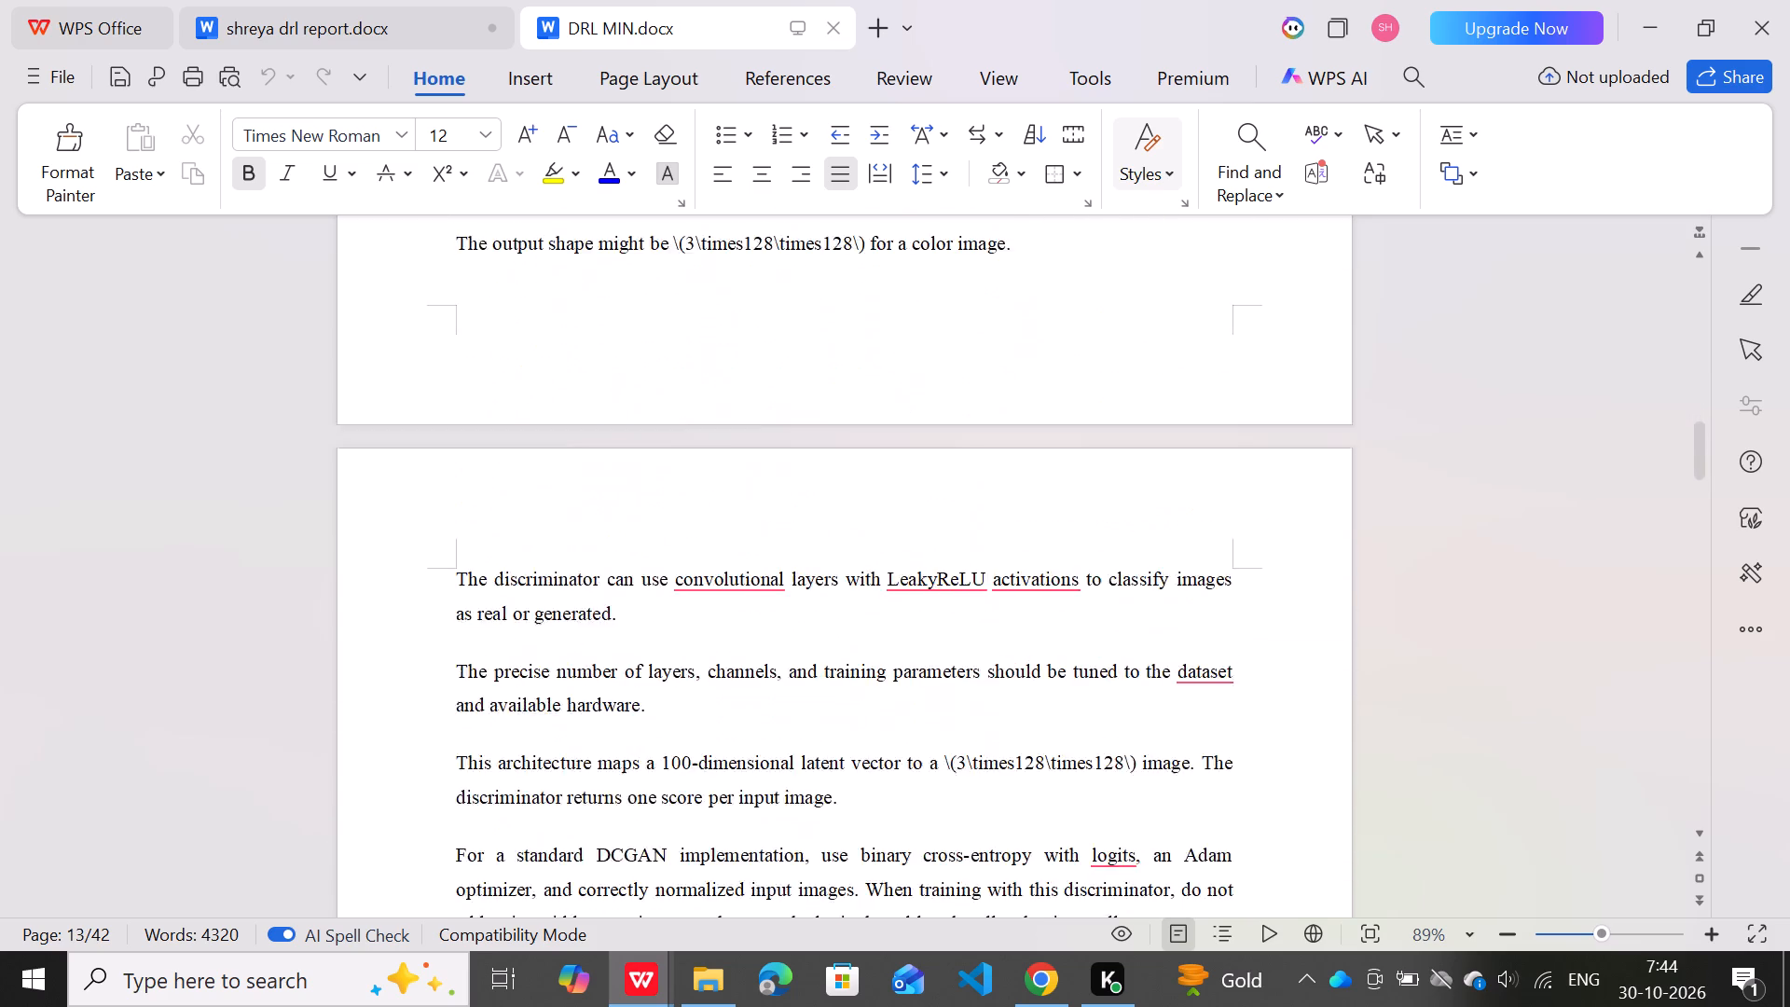
scroll(916, 680, "down", 7)
scroll(916, 680, "up", 6)
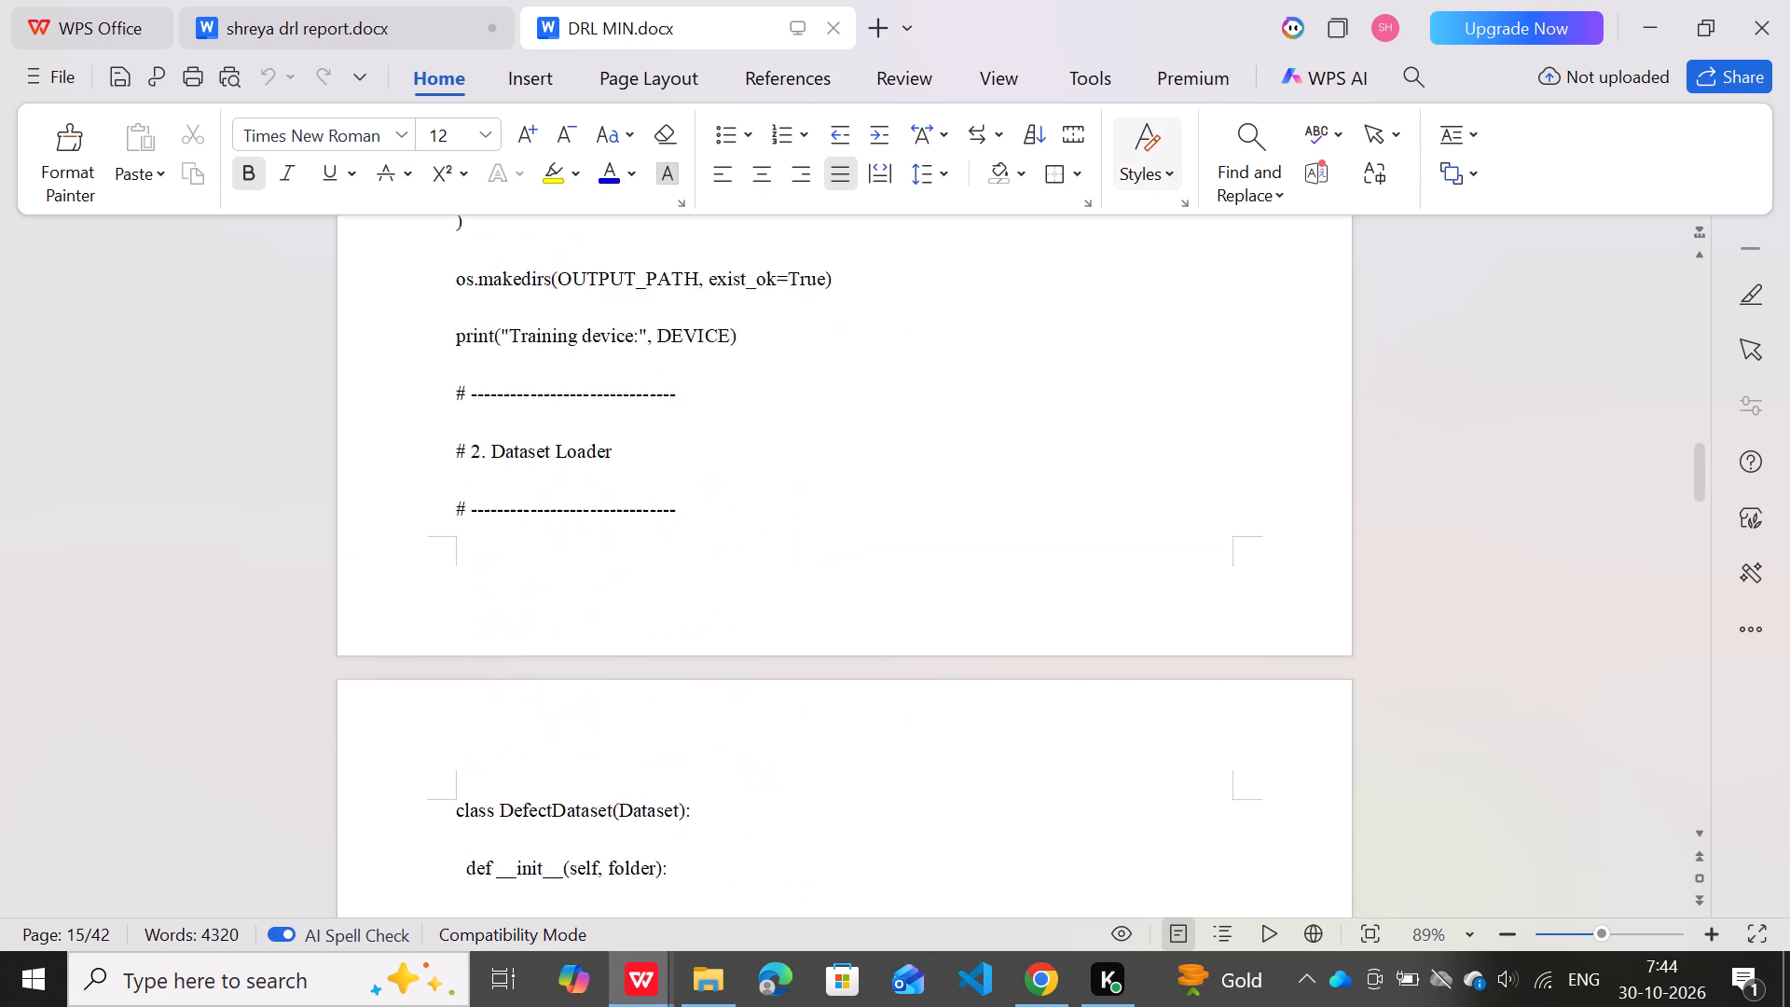
scroll(916, 680, "up", 7)
scroll(916, 680, "down", 2)
scroll(916, 680, "up", 2)
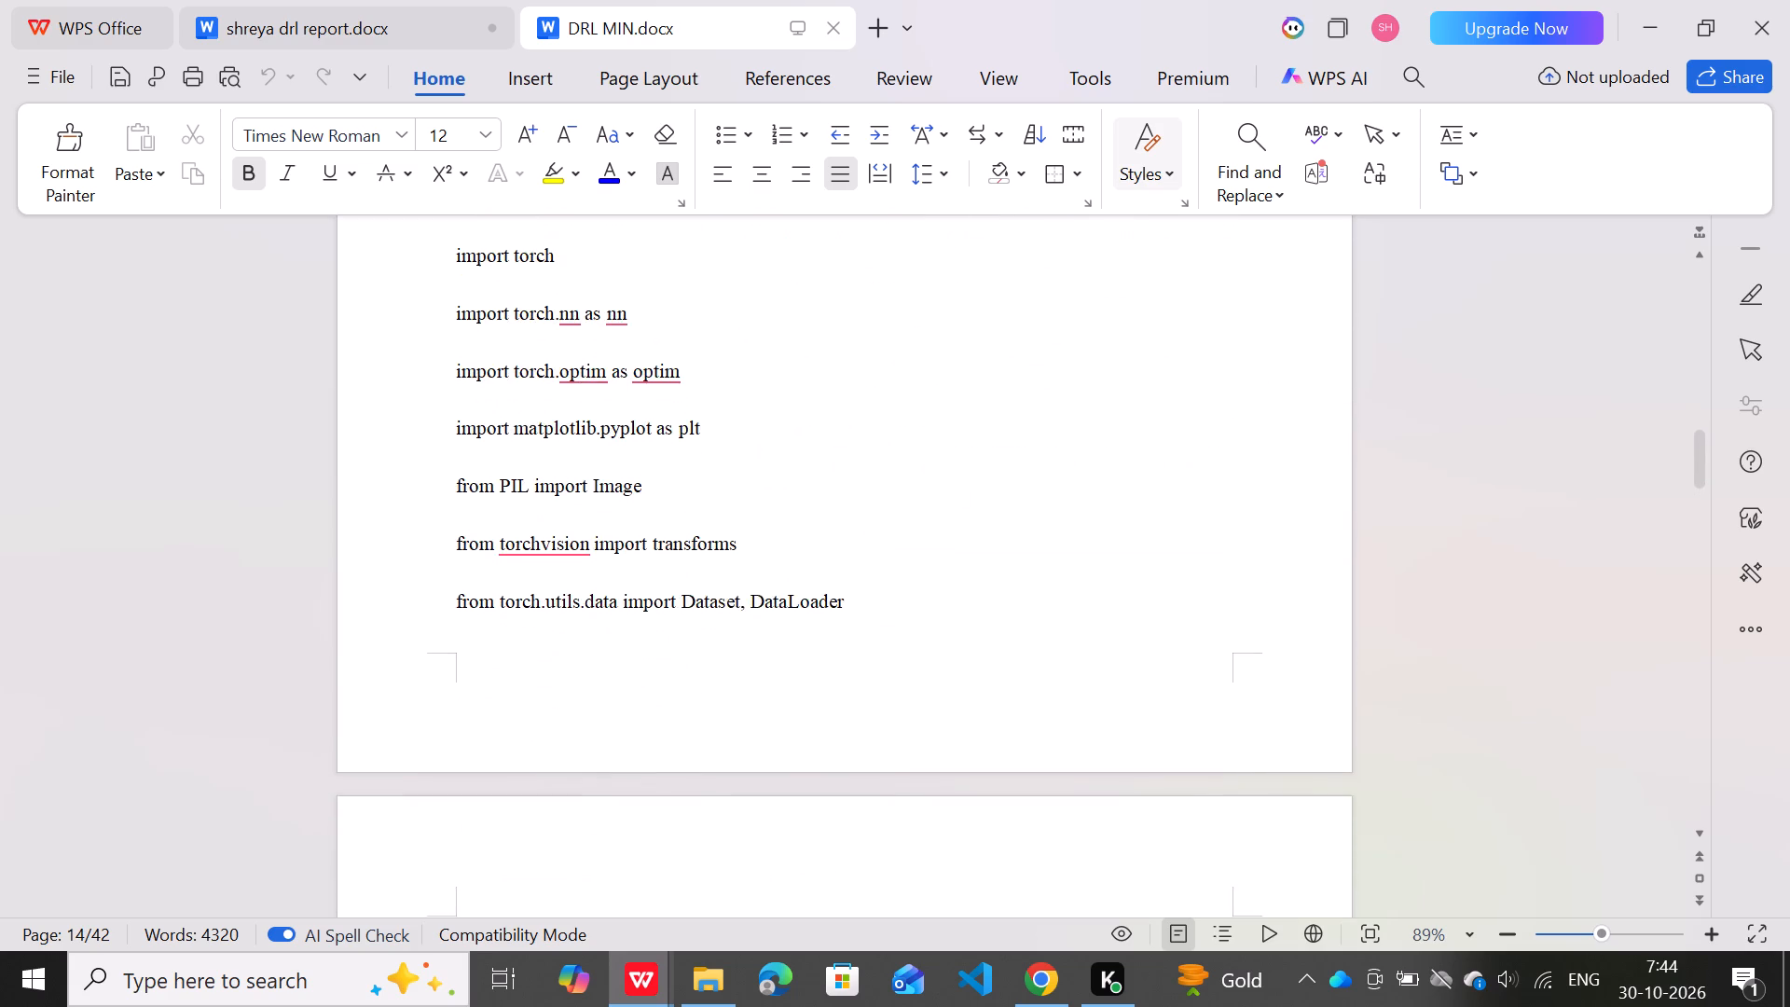
scroll(916, 680, "up", 1)
scroll(916, 680, "down", 1)
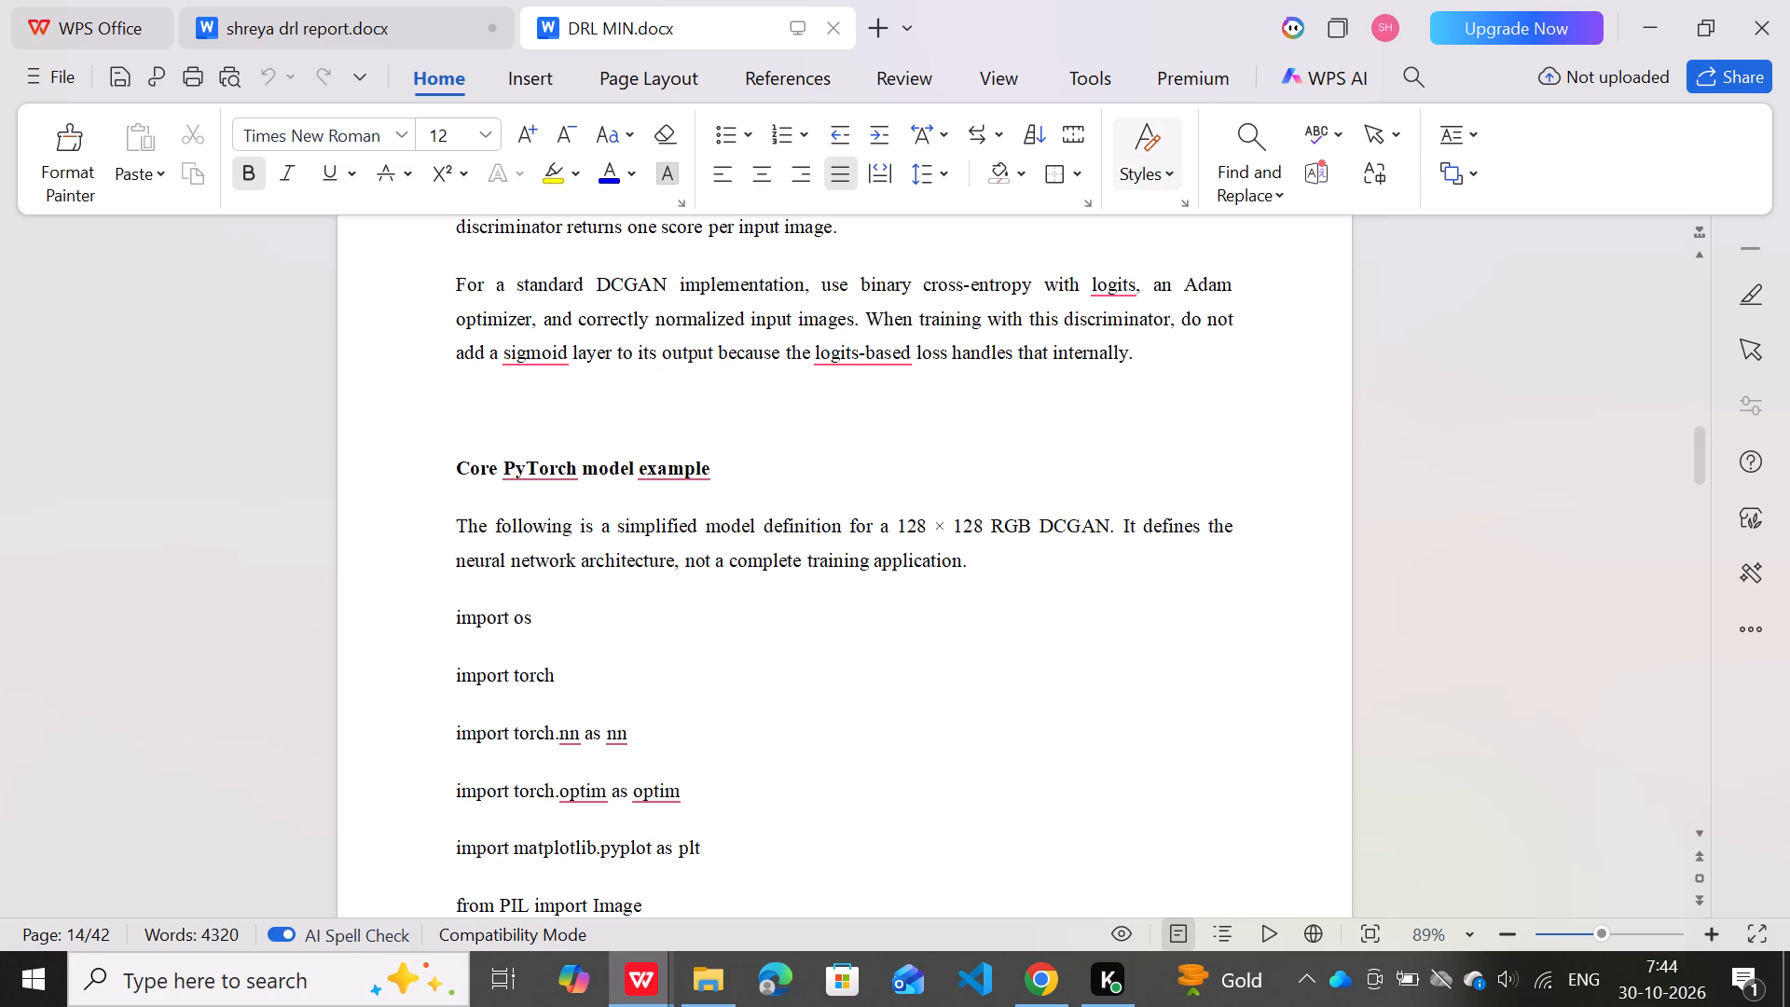
Select the words "PyTorch model example" in the "Core PyTorch model example" heading.
left_click_drag(721, 466, 506, 476)
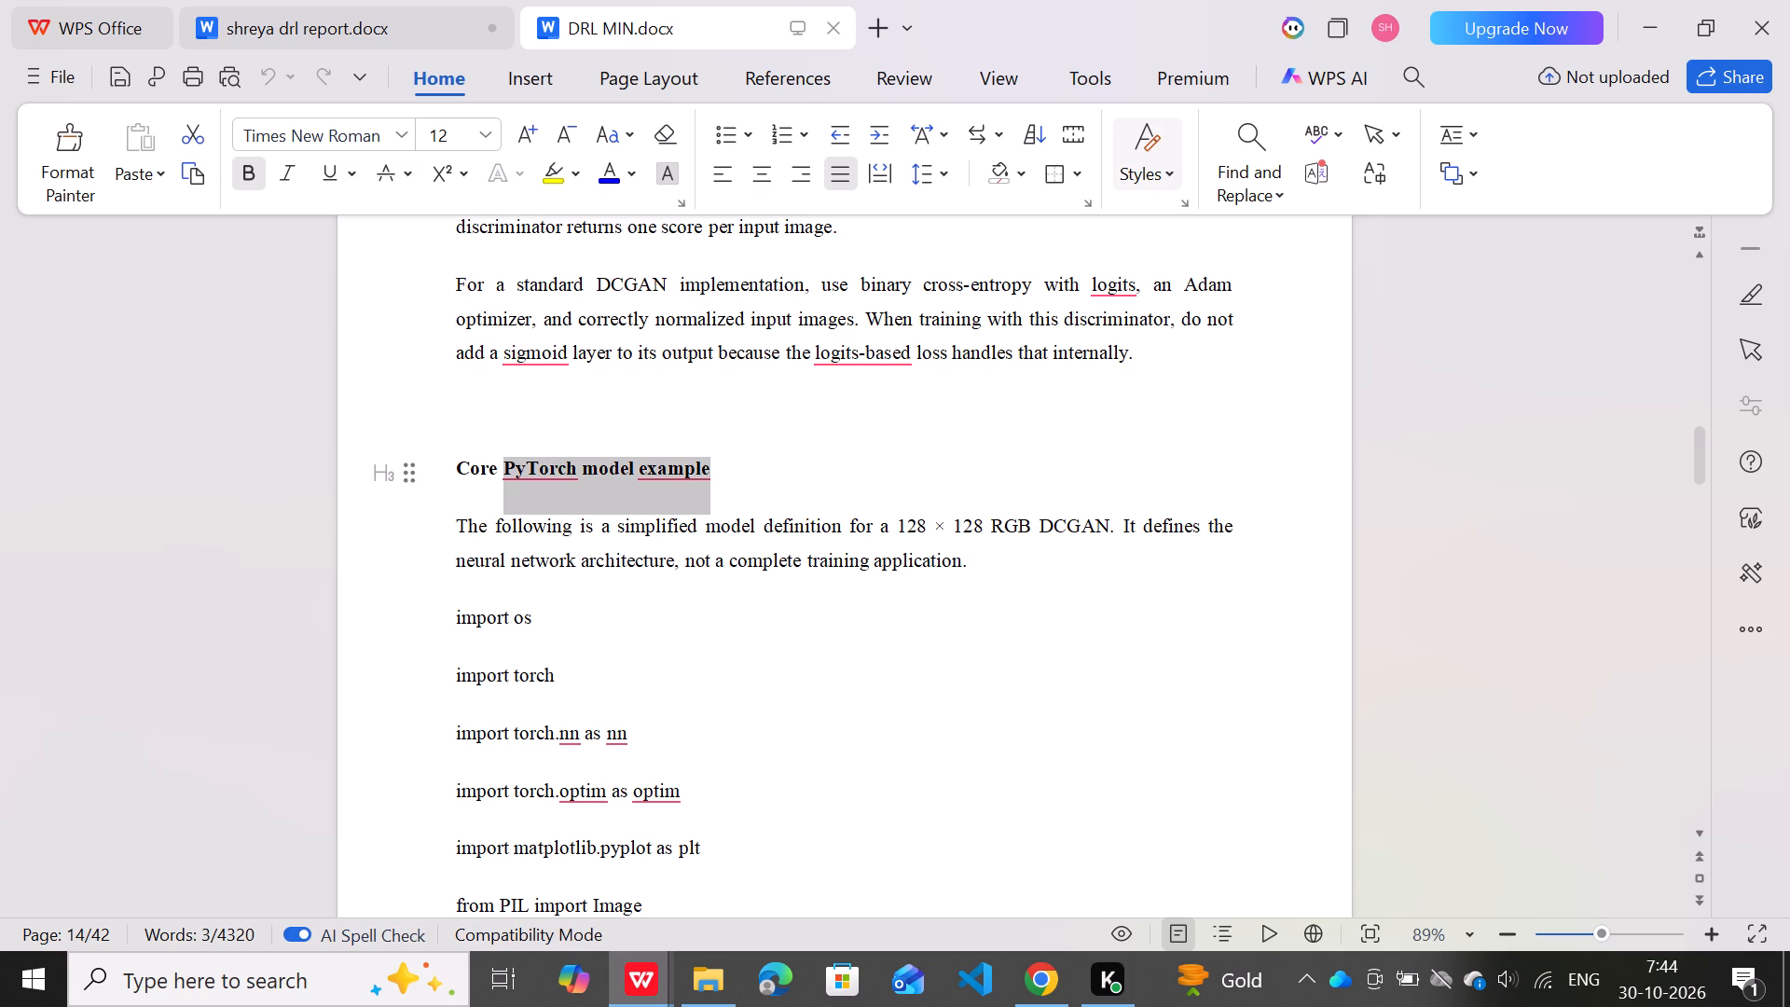
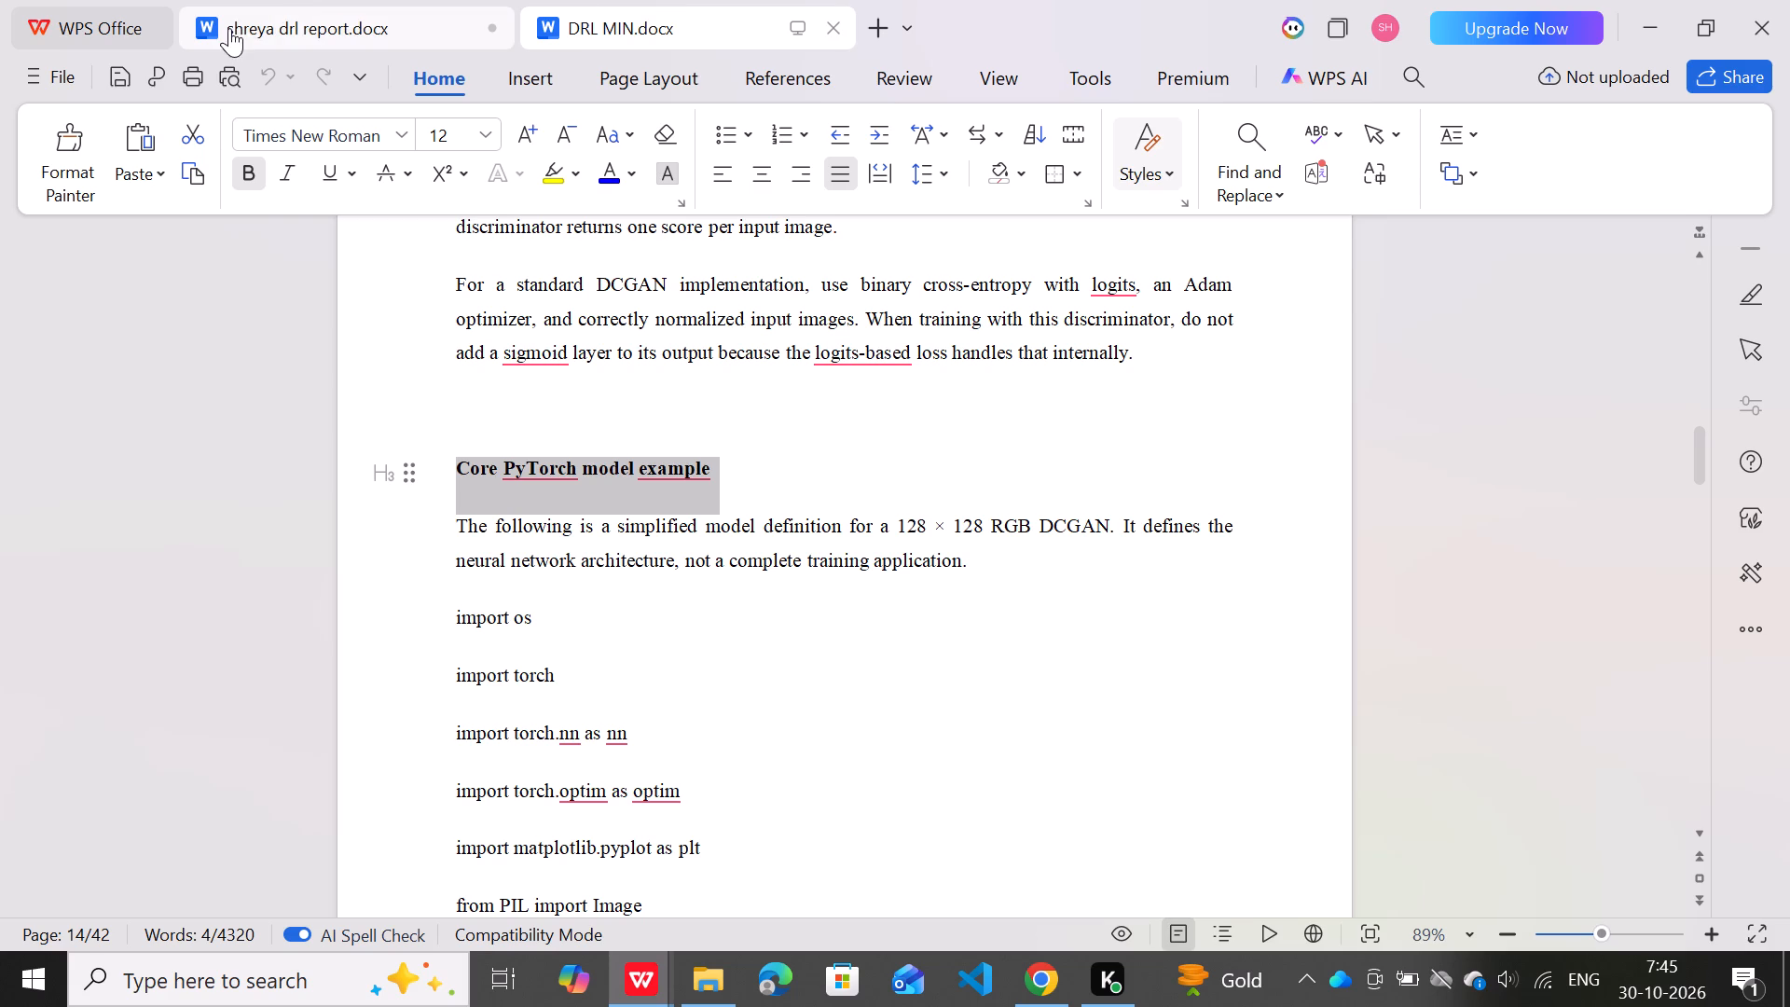
Copy the text "Dataset structure" from the "6.2 Dataset structure" heading in DRL MIN.docx.
scroll(806, 728, "up", 7)
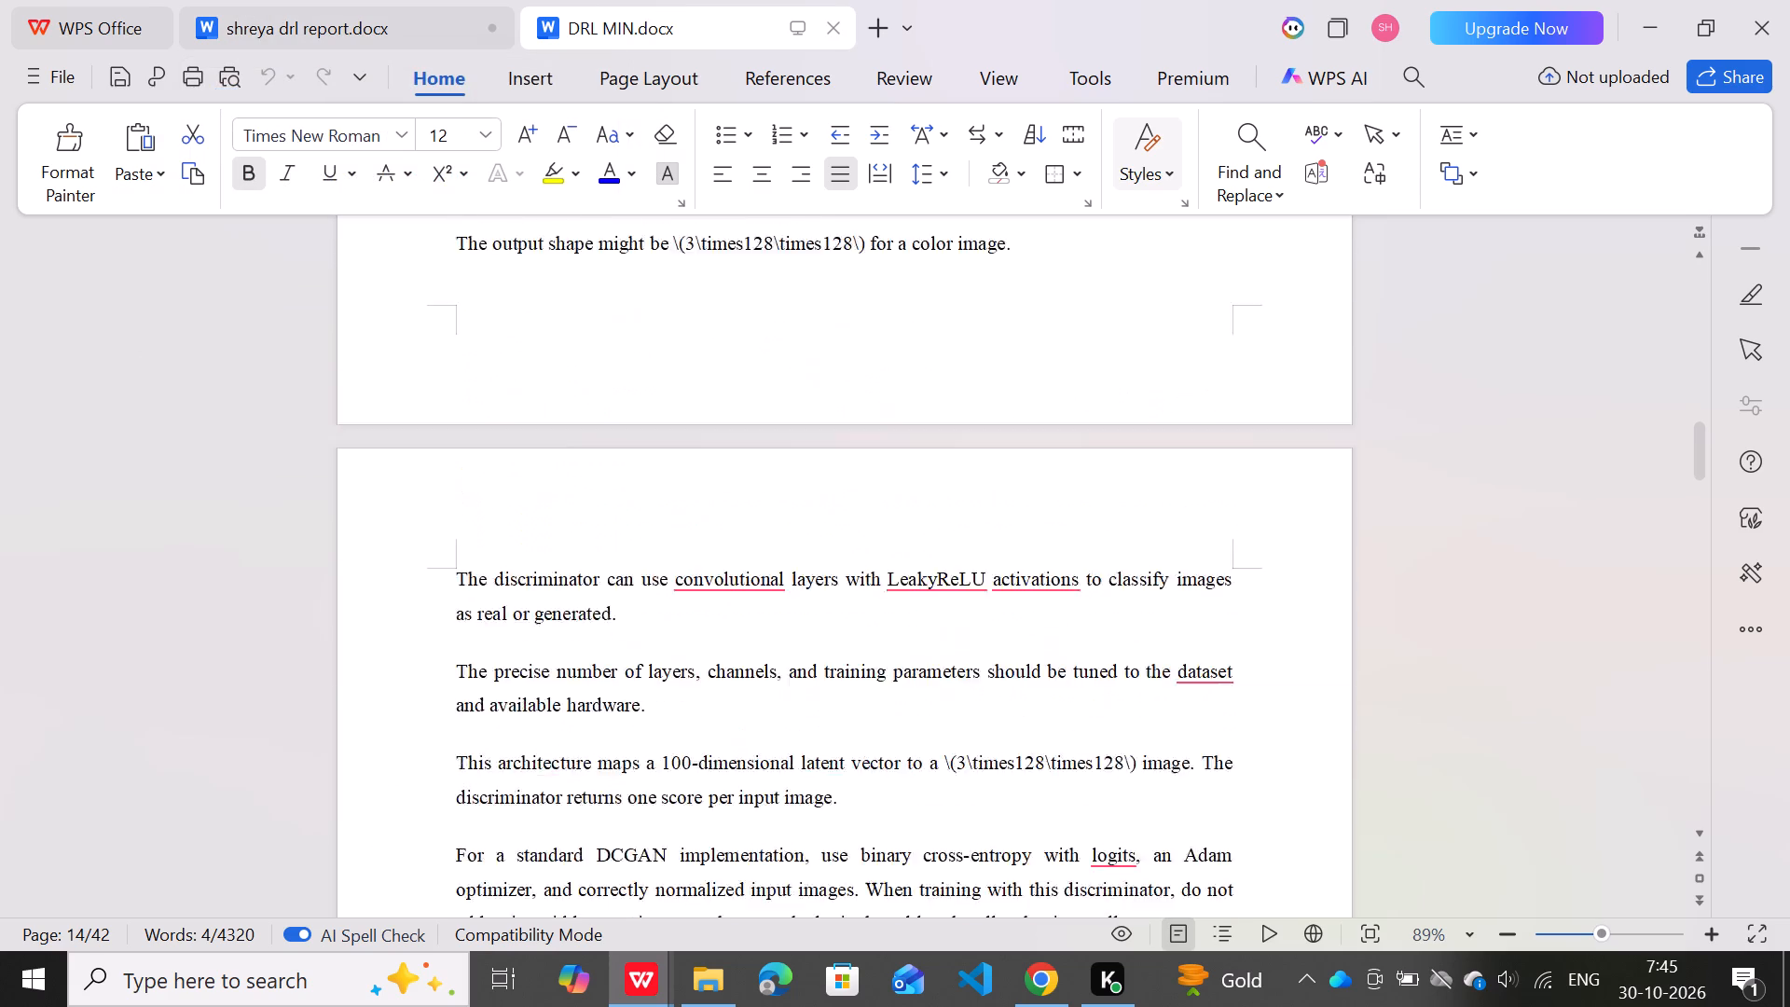
scroll(806, 728, "up", 15)
scroll(806, 728, "up", 9)
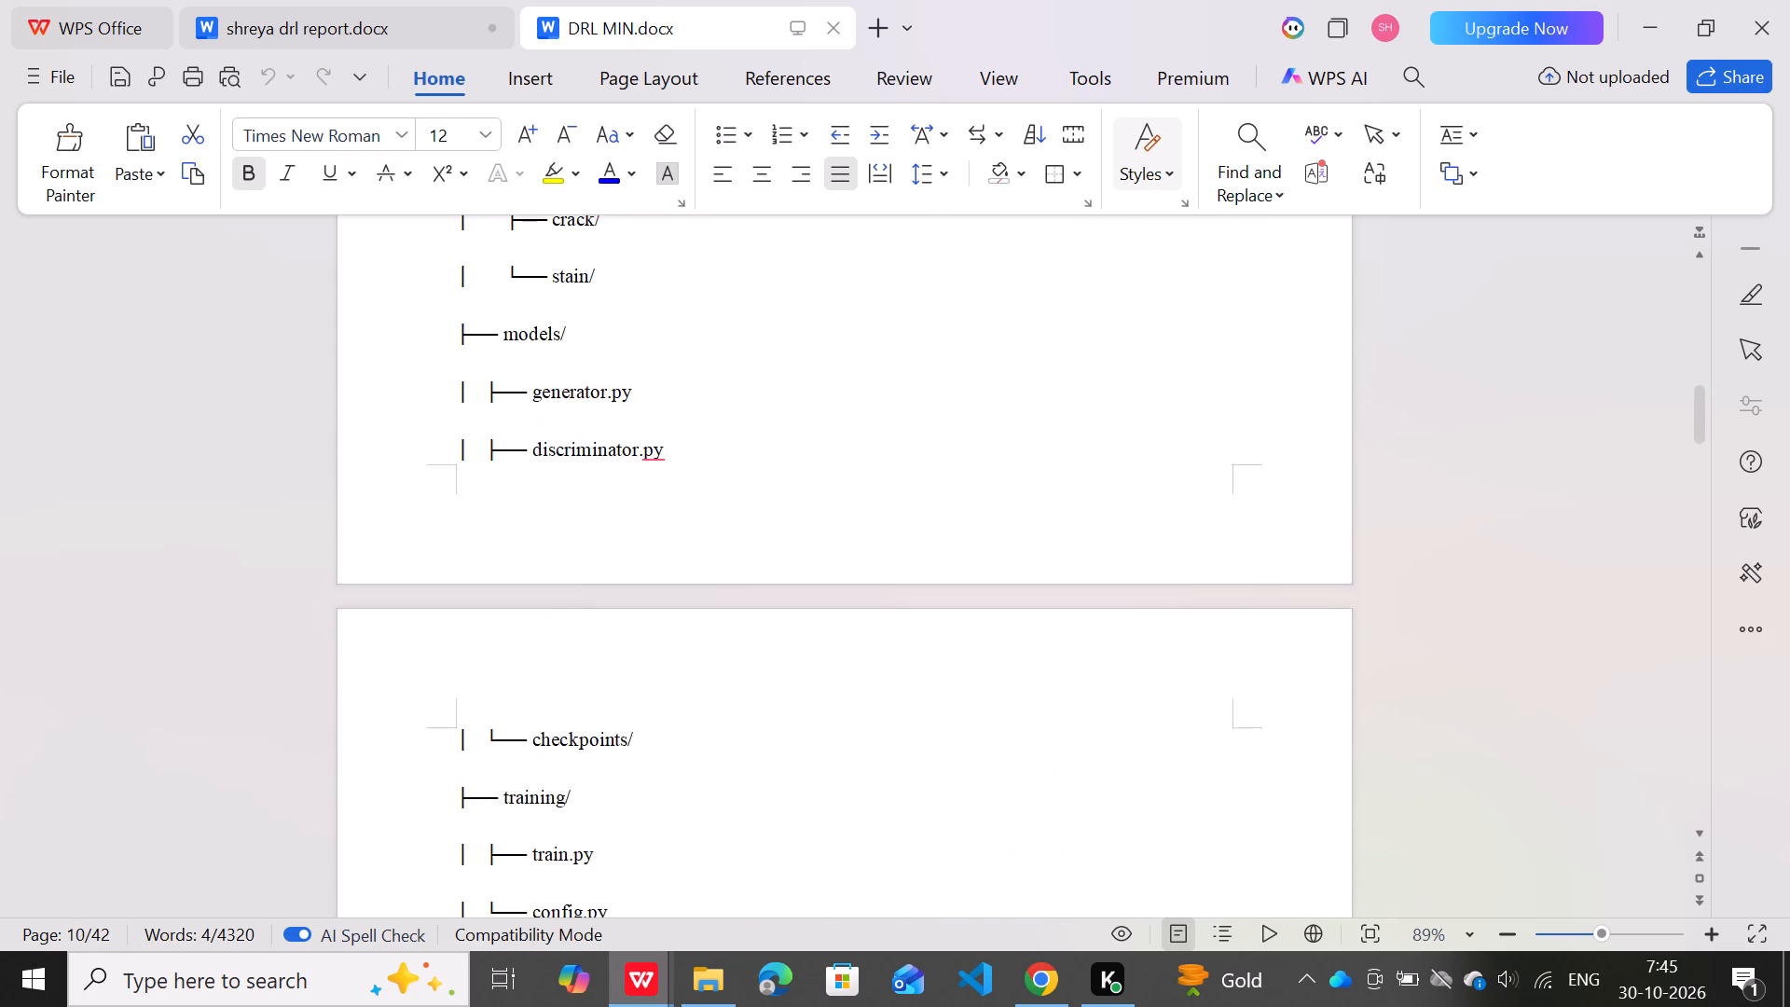
scroll(806, 728, "up", 9)
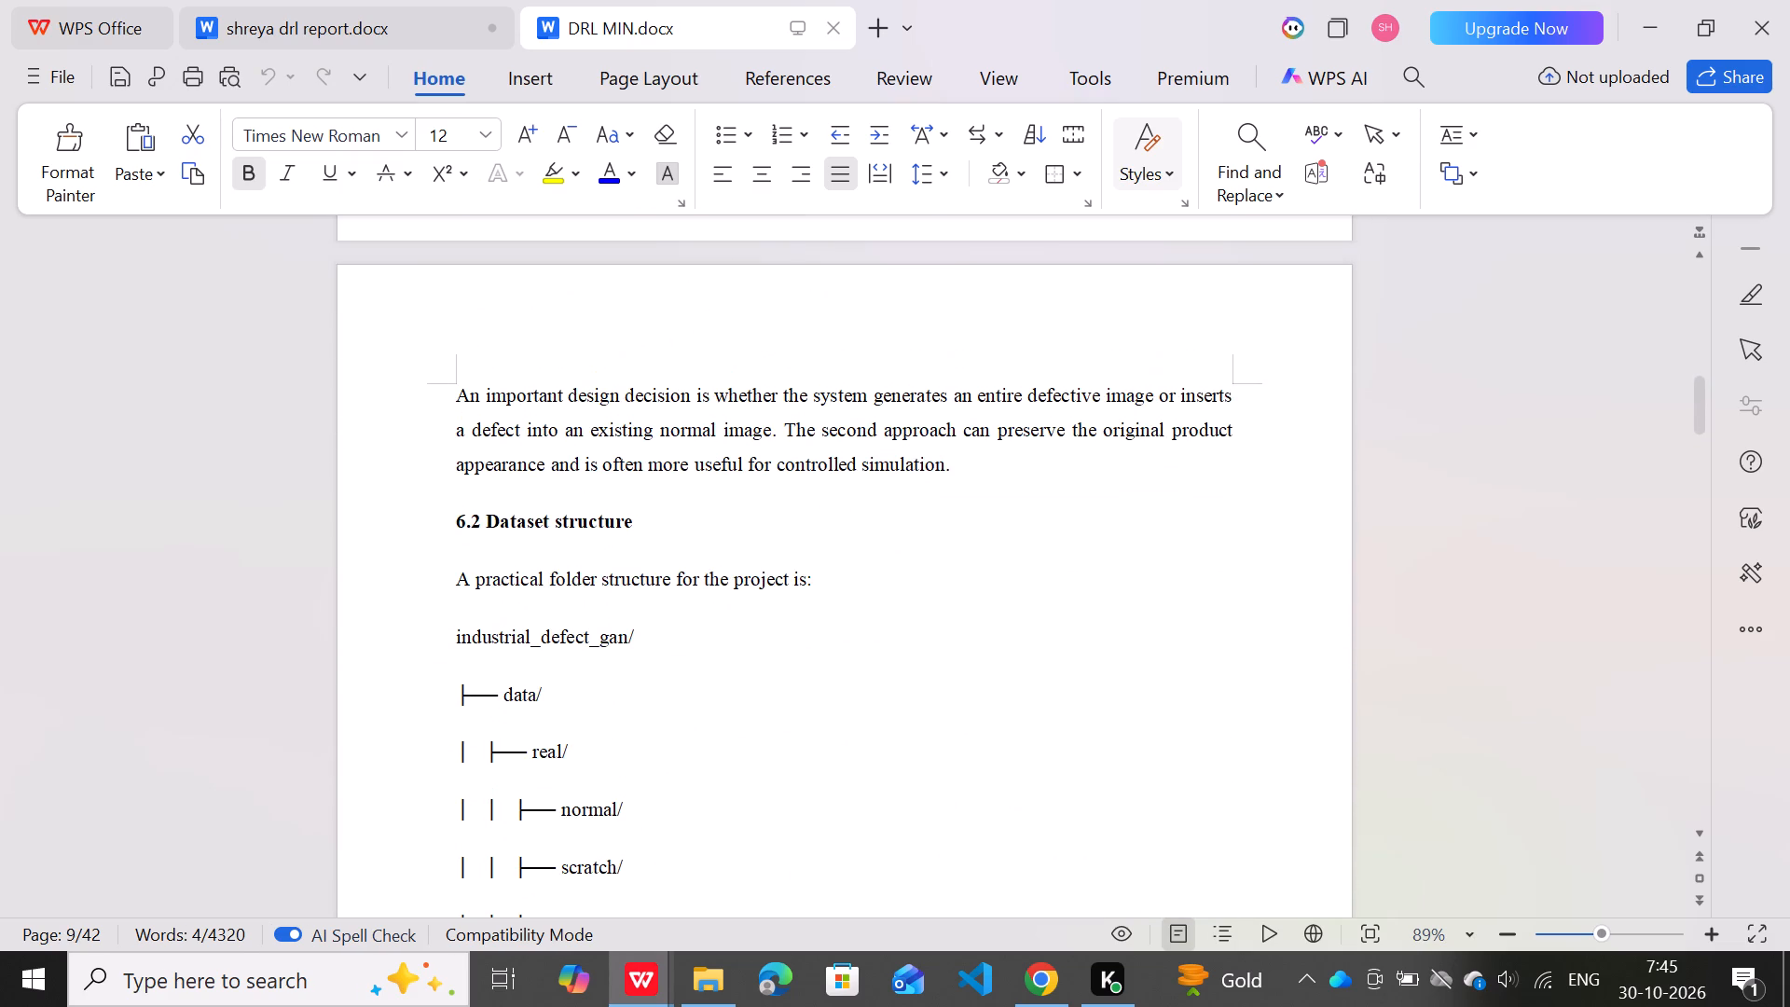
left_click_drag(643, 518, 479, 519)
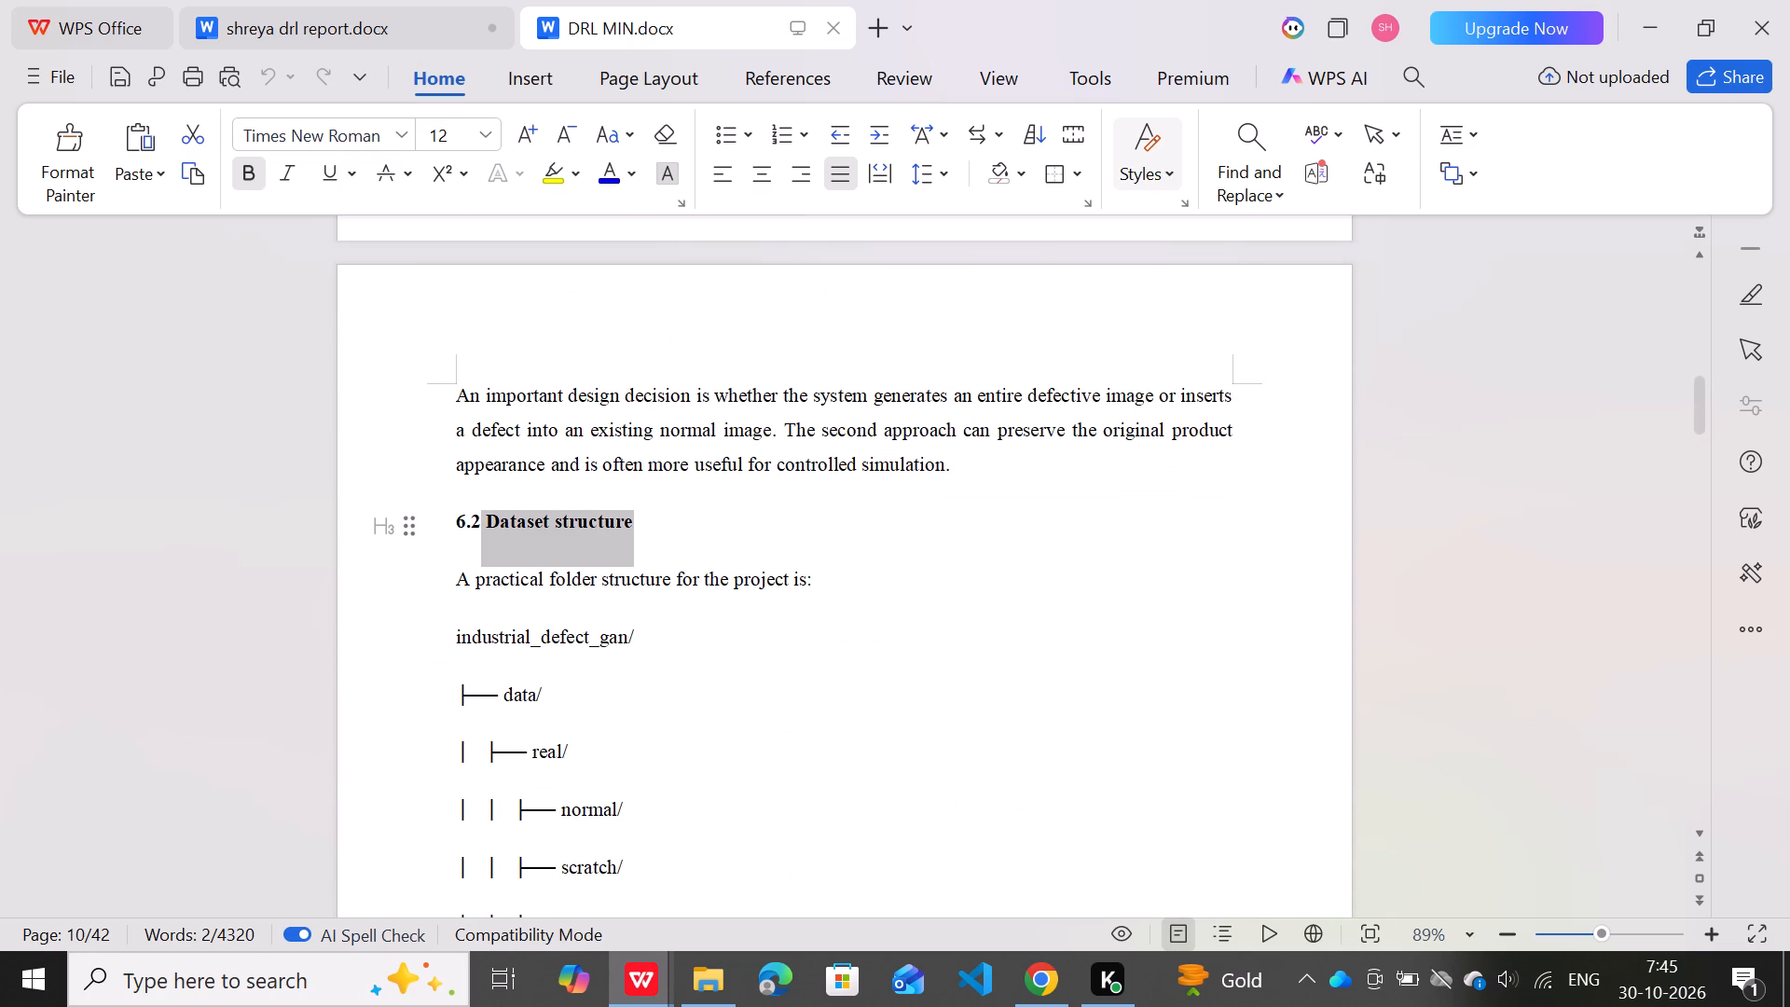
key("ctrl+c")
Switch to the project report and examine its headings and layout from the problem statement through the project directory and output section.
left_click(394, 0)
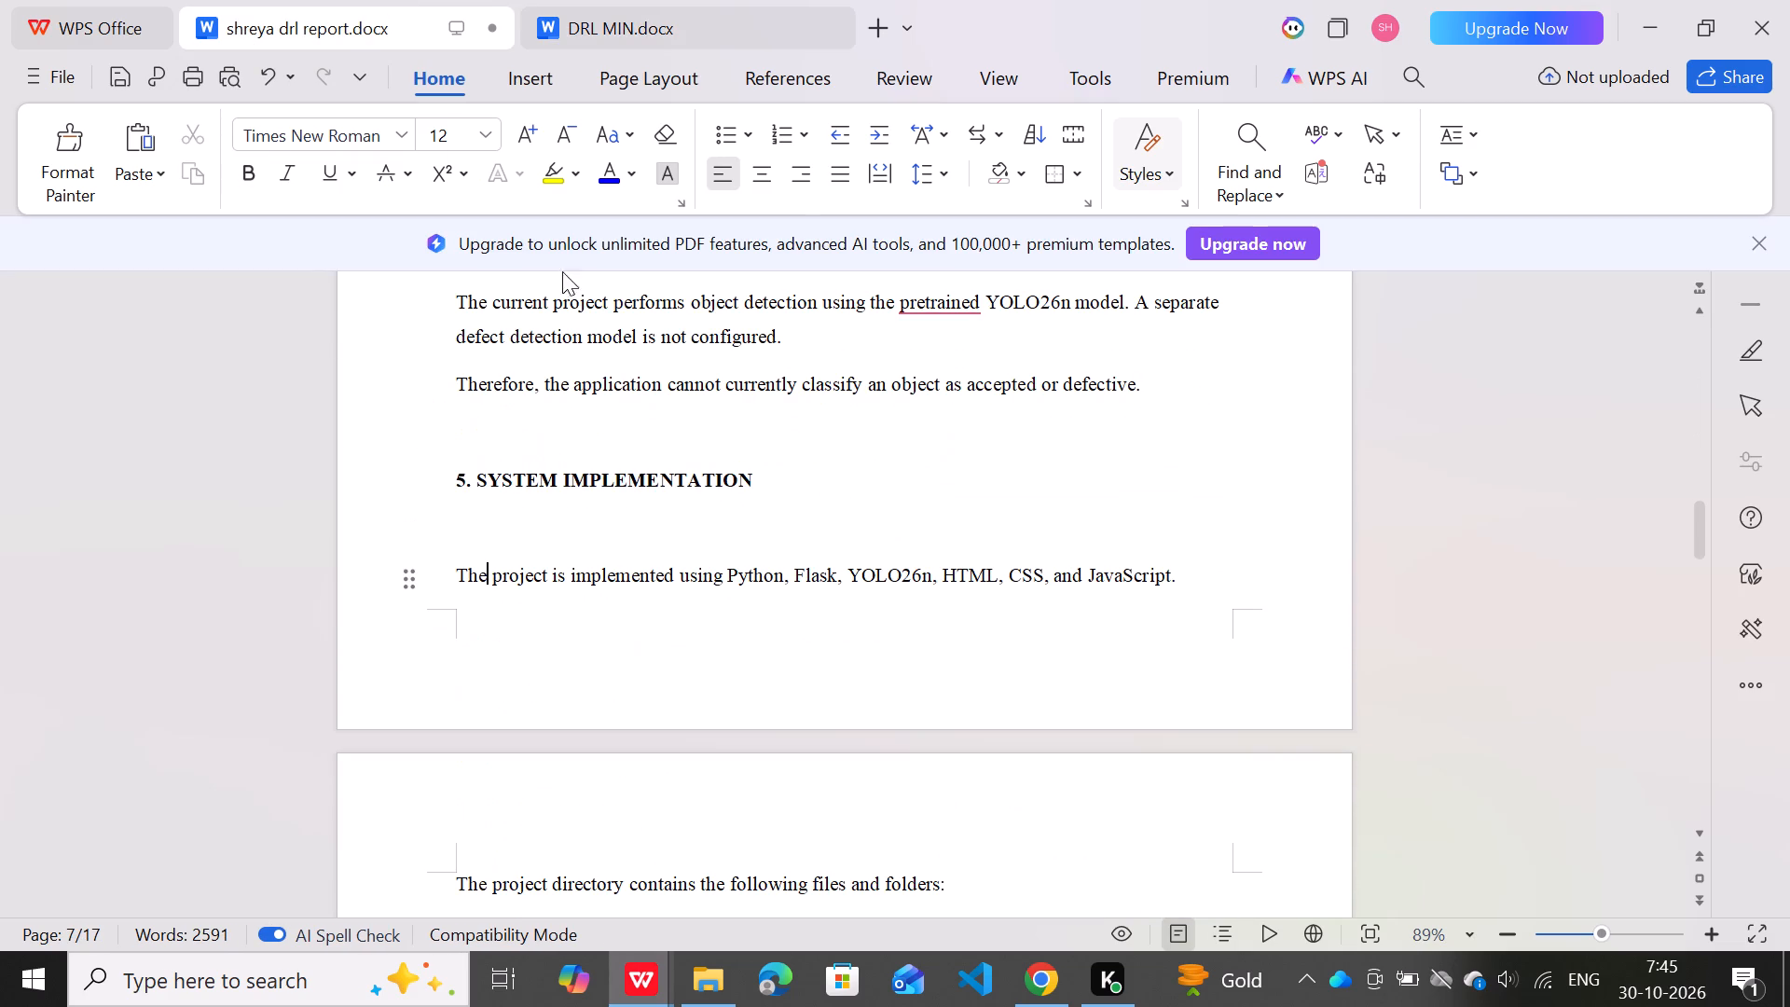
scroll(830, 610, "up", 2)
scroll(830, 610, "down", 4)
scroll(830, 610, "up", 1)
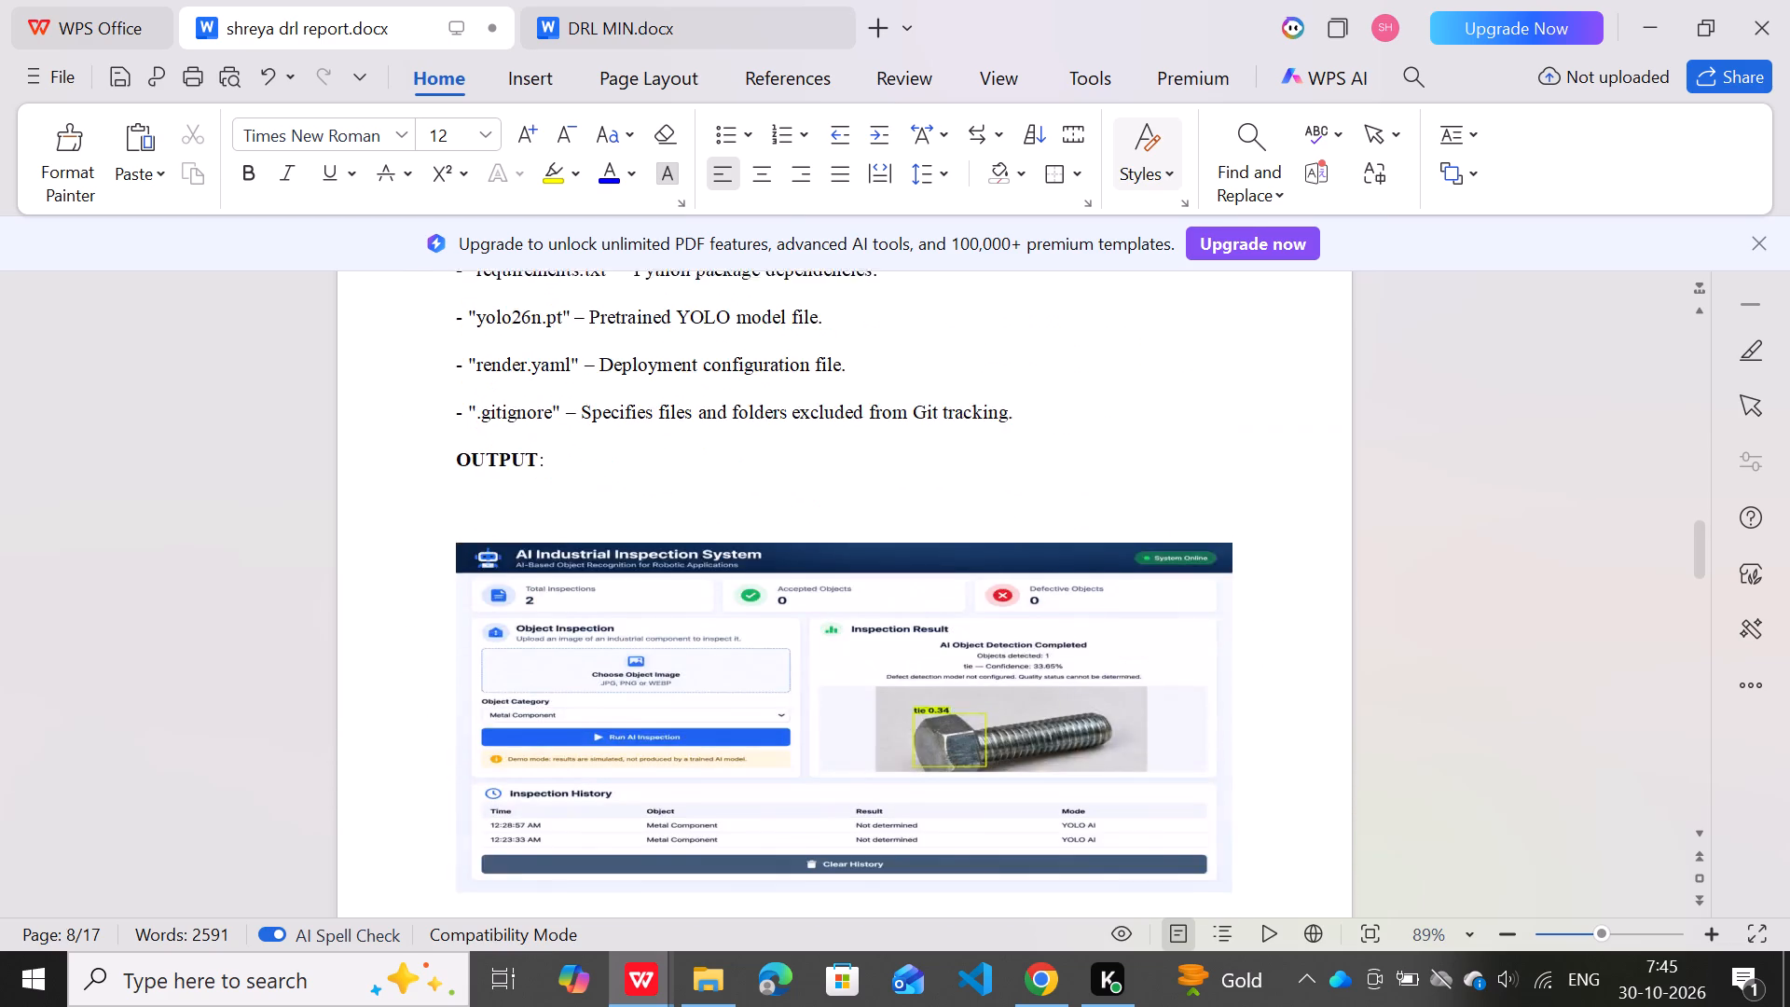
scroll(830, 610, "up", 10)
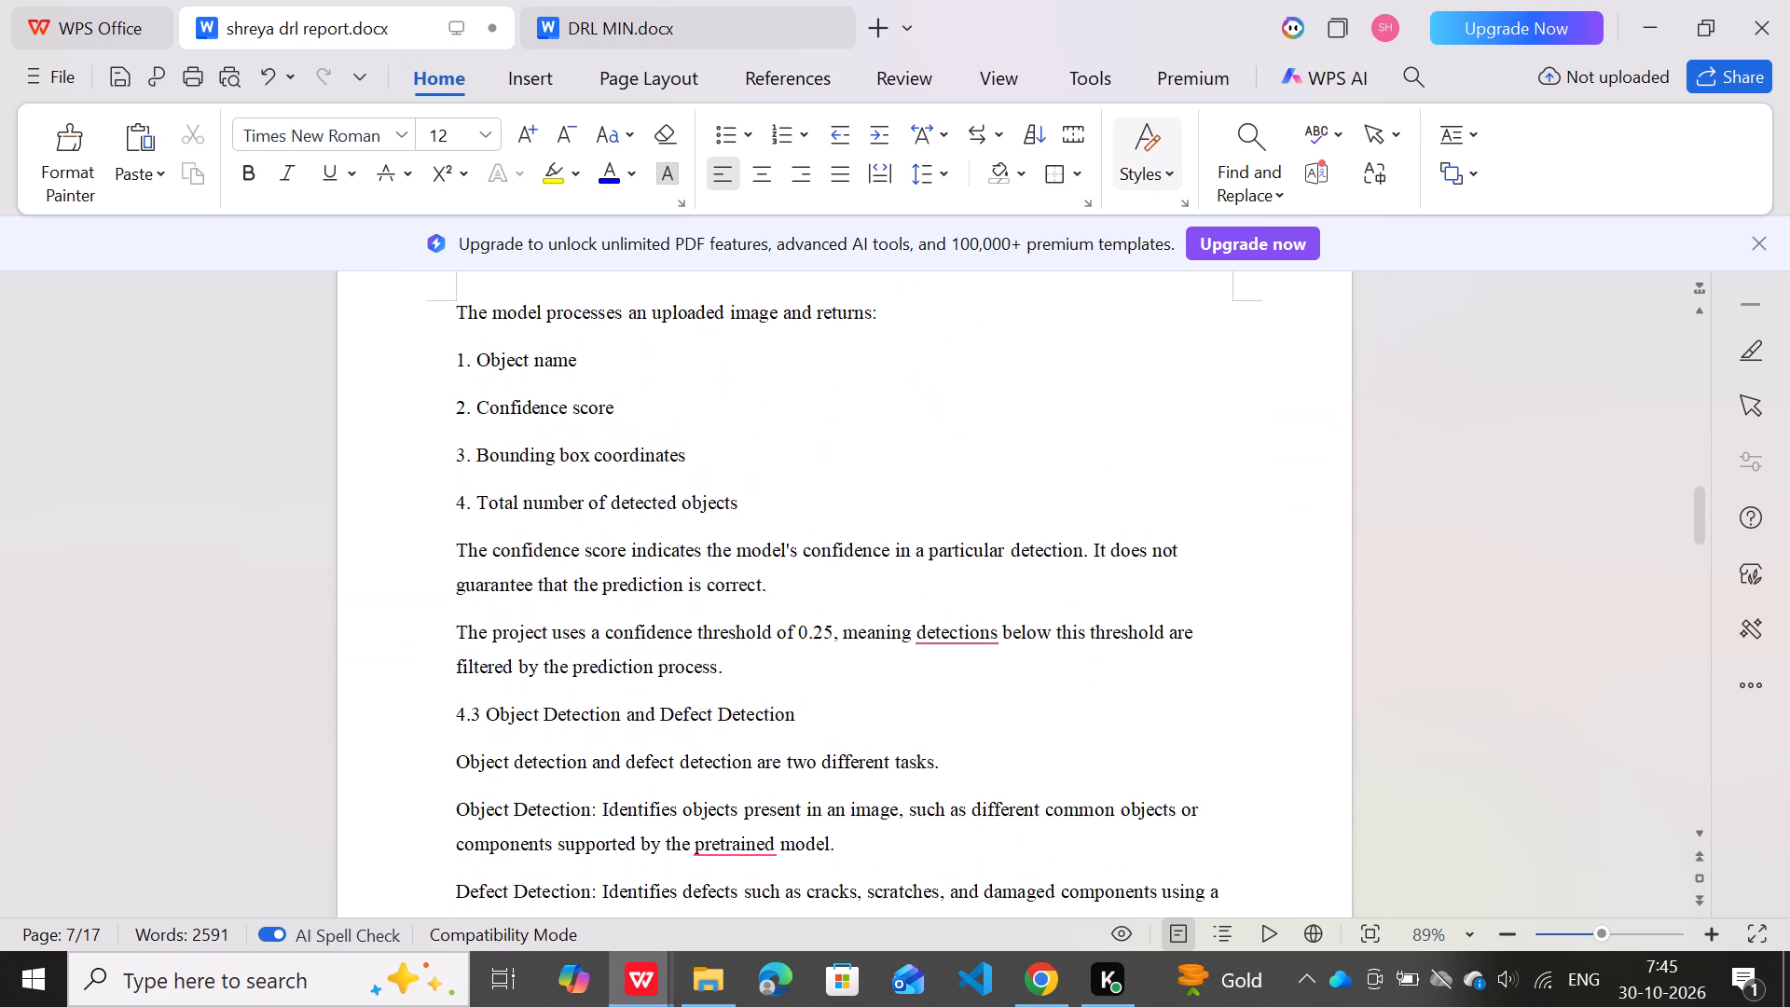
scroll(830, 610, "up", 11)
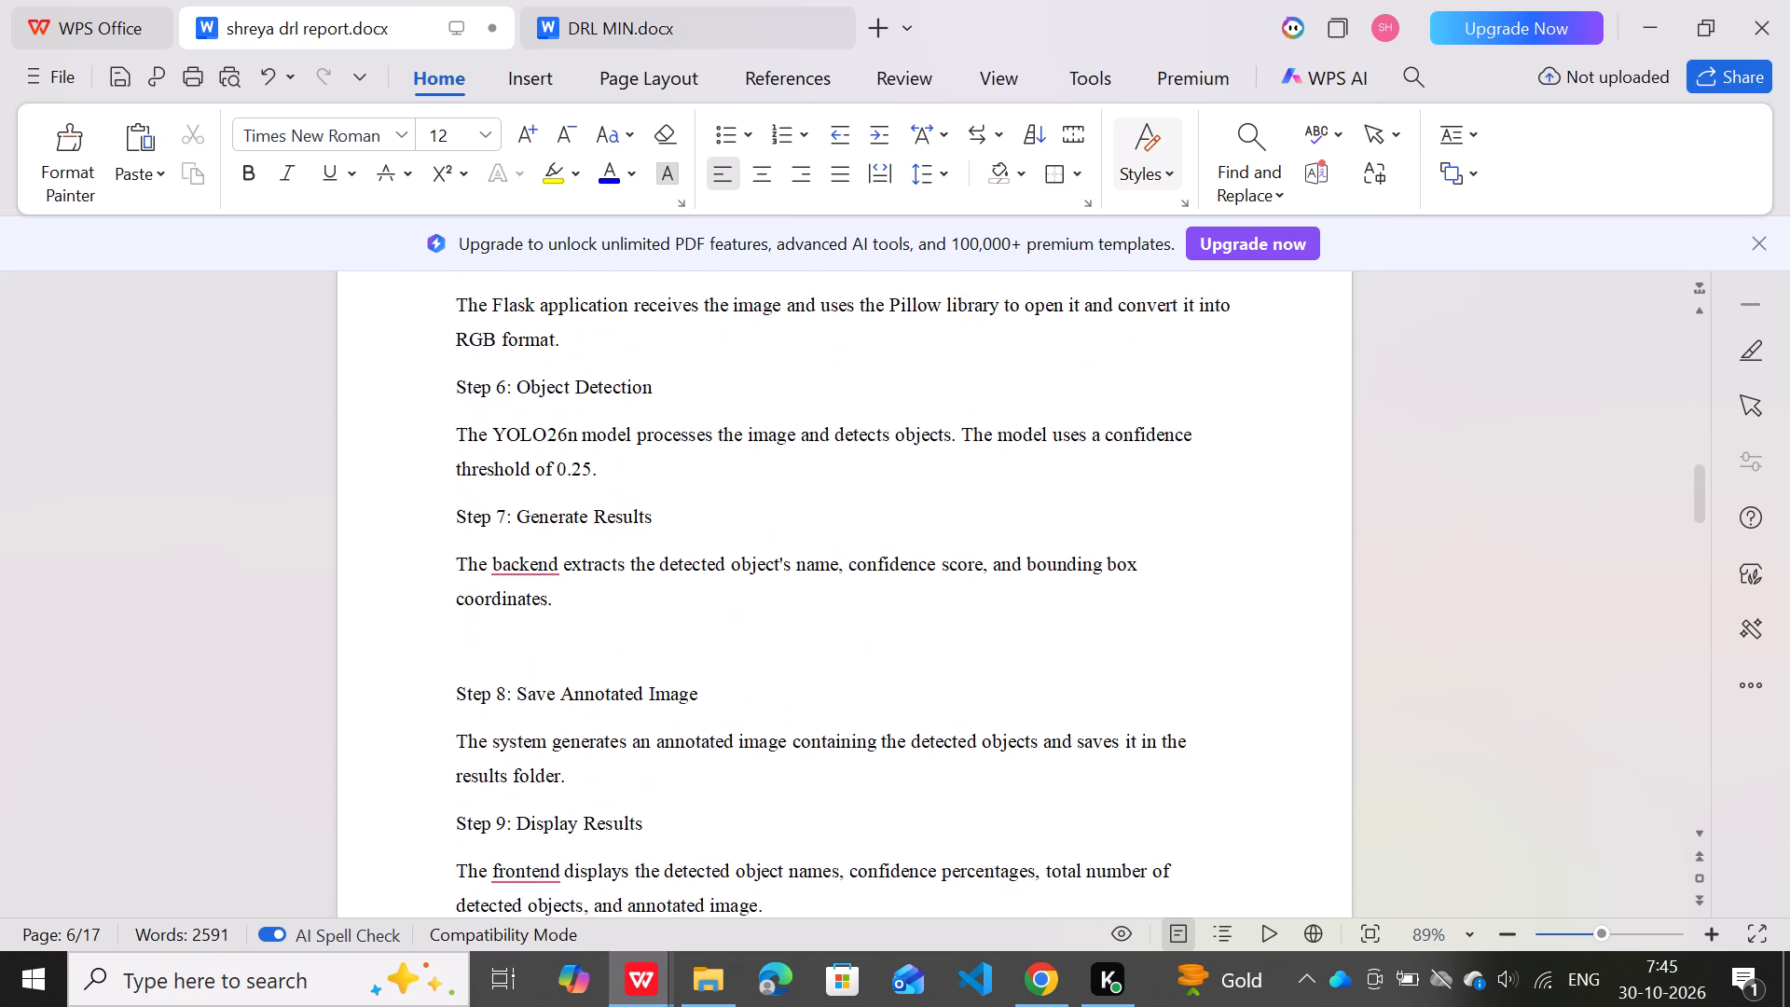
scroll(830, 610, "up", 6)
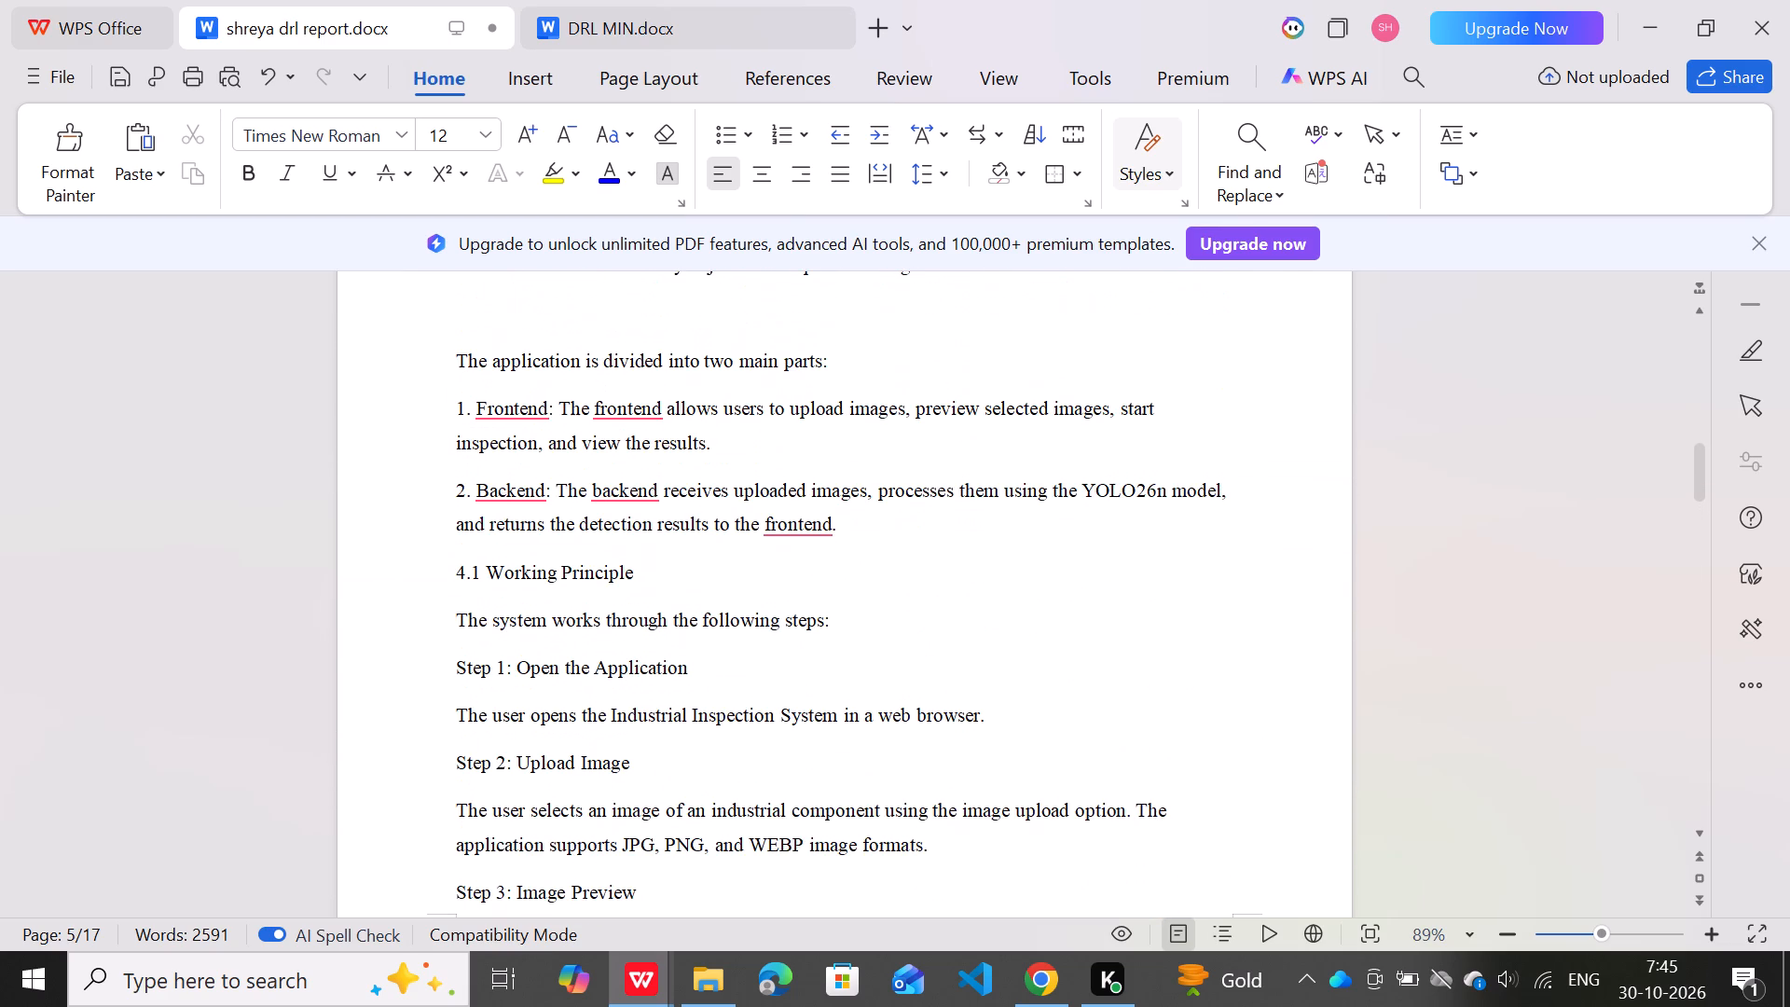
scroll(830, 610, "up", 2)
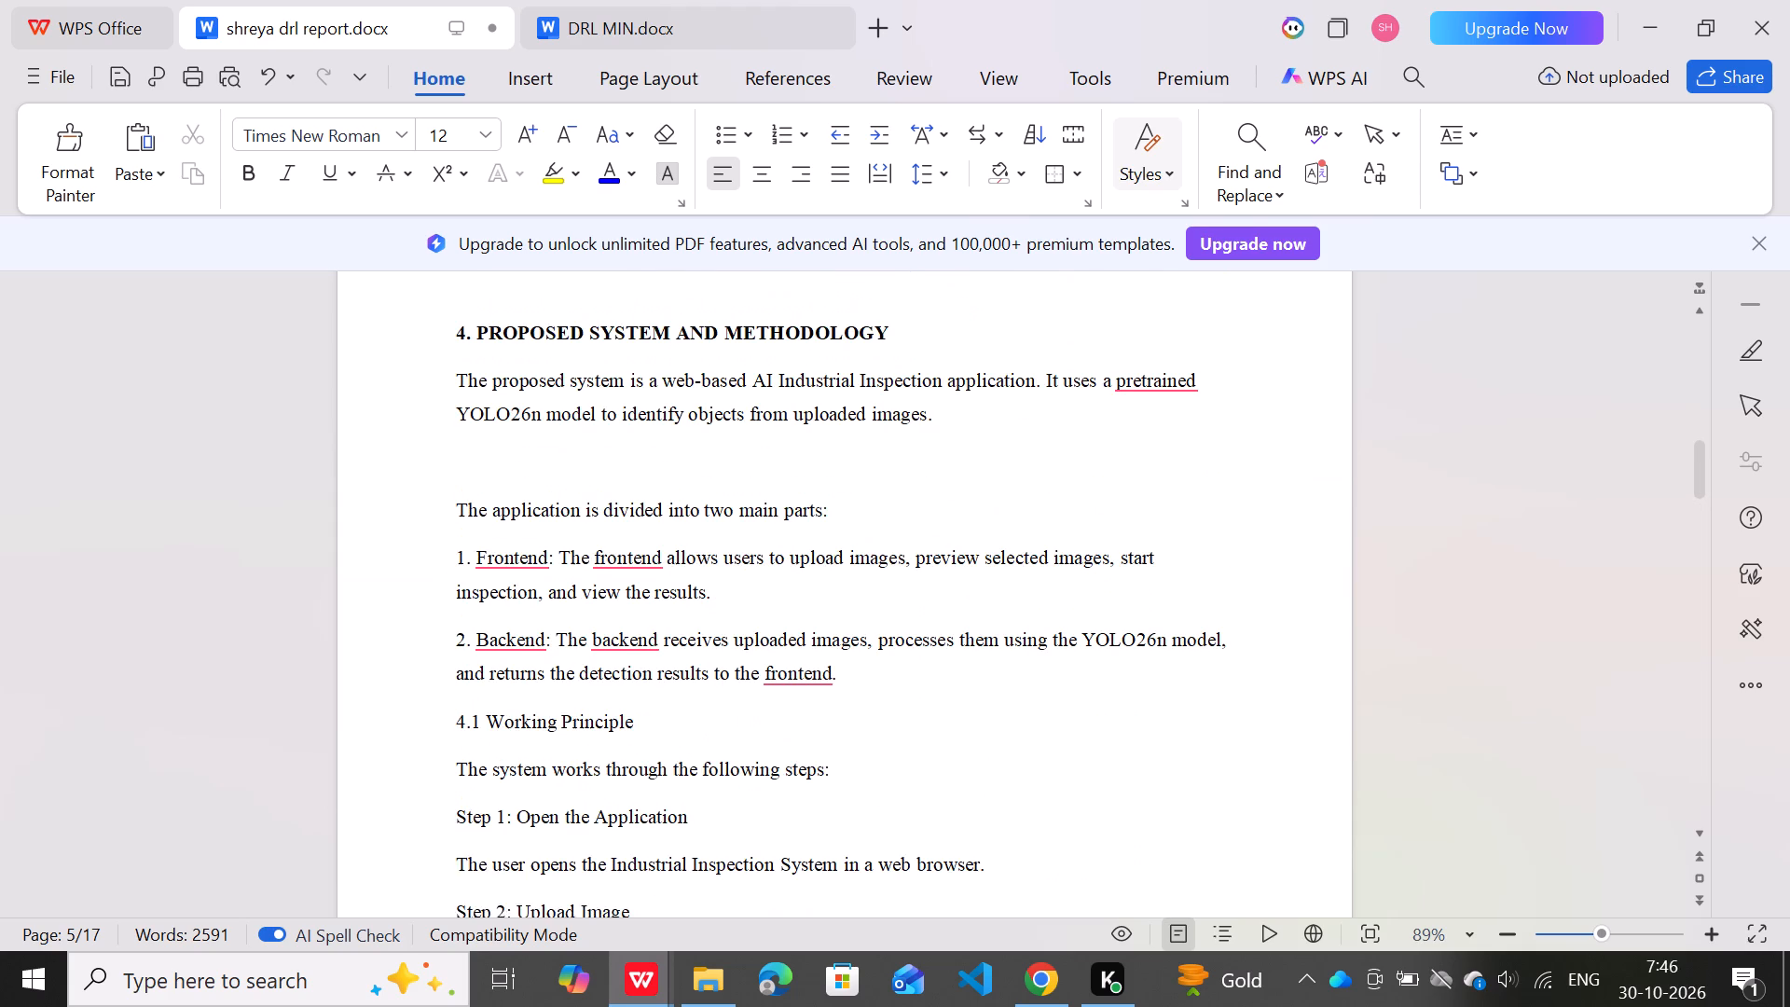
scroll(830, 610, "up", 10)
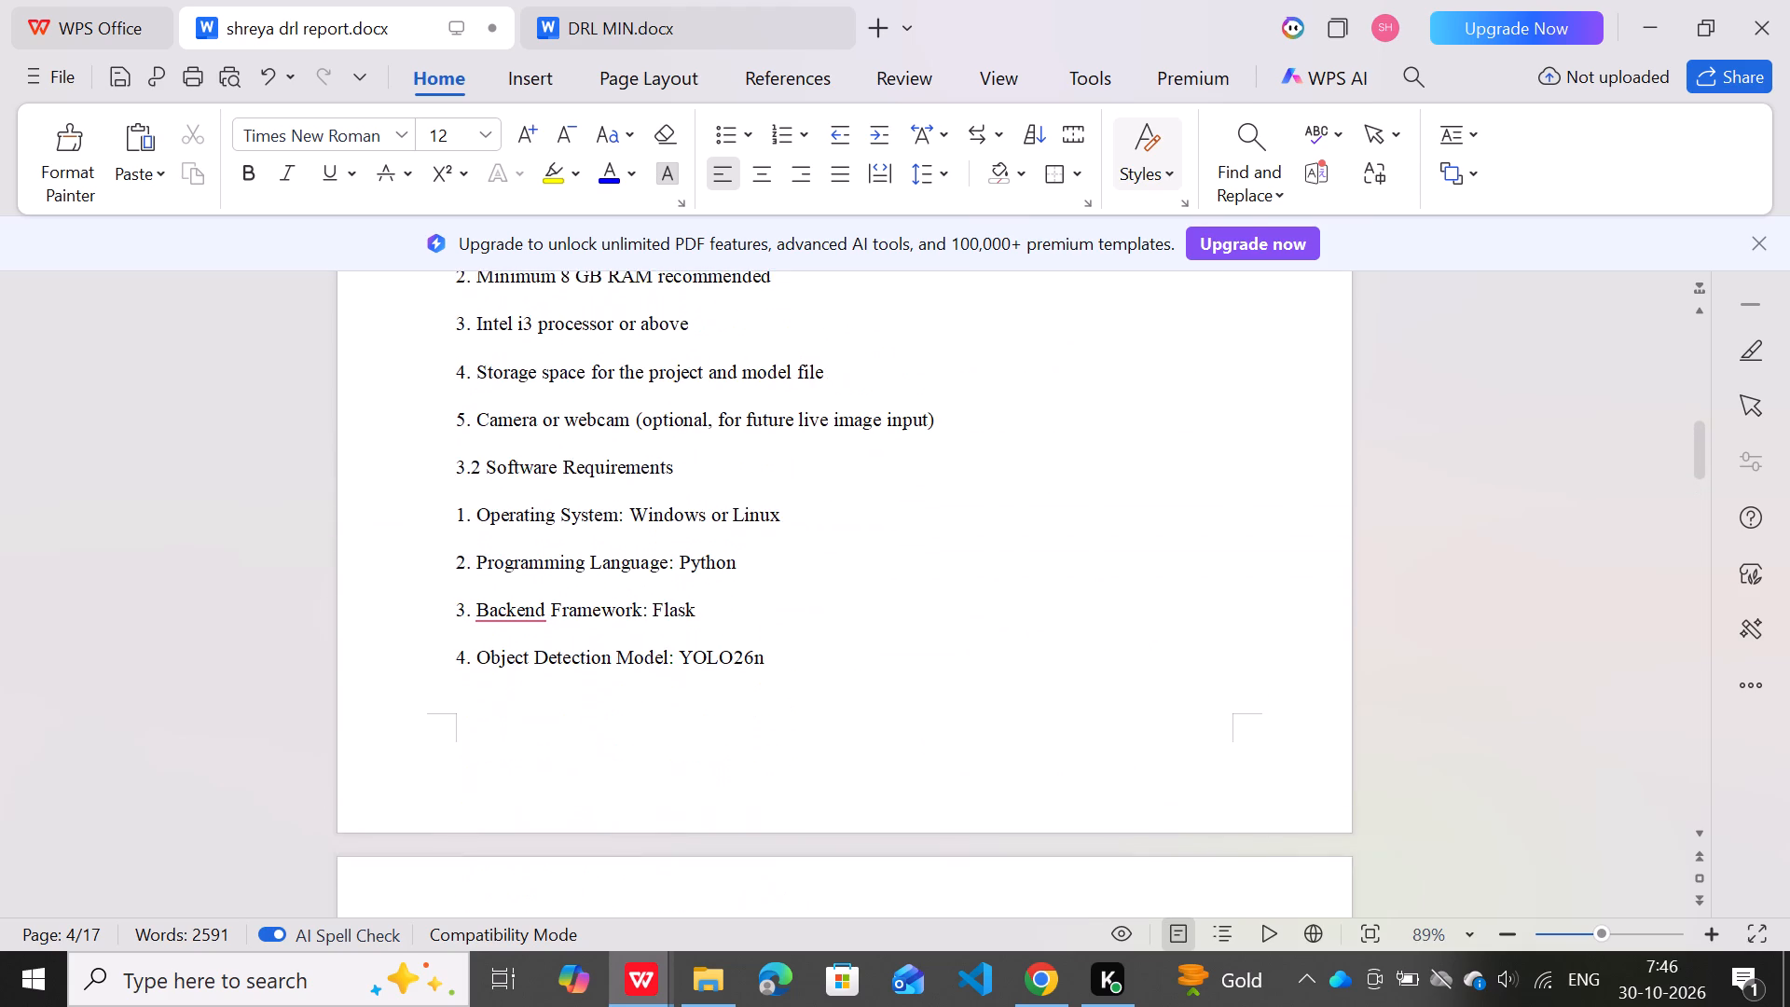
scroll(830, 613, "up", 7)
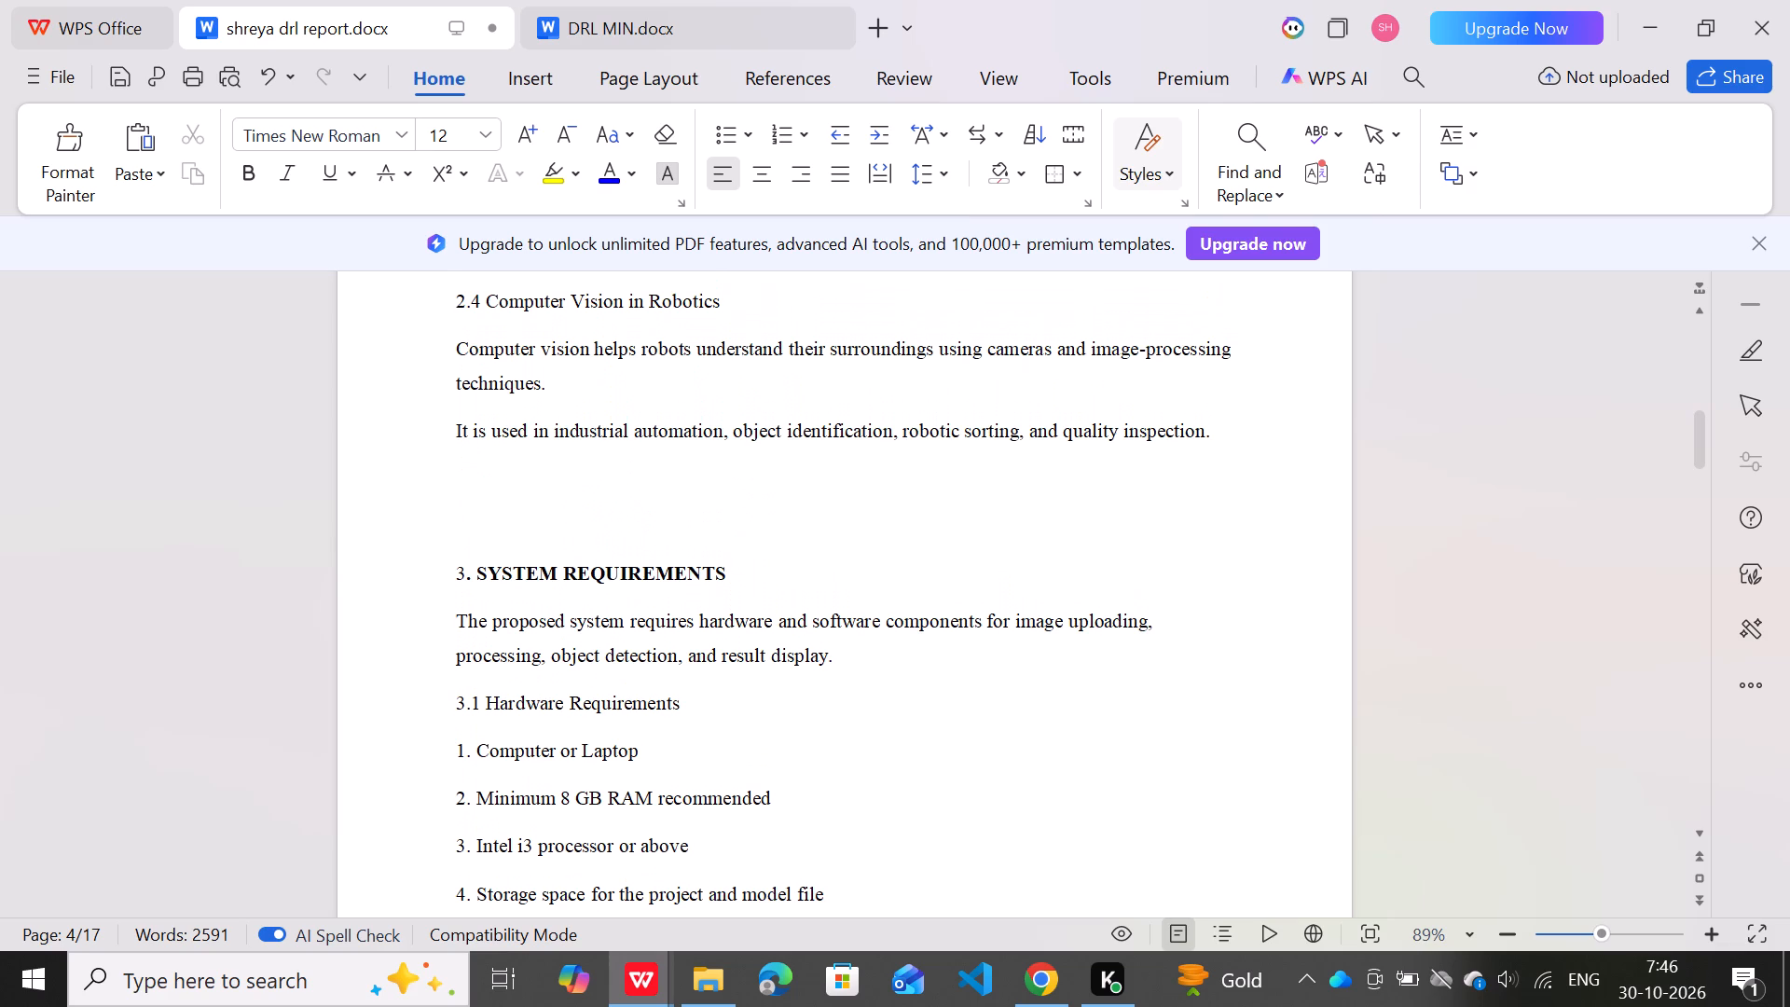
scroll(830, 613, "up", 11)
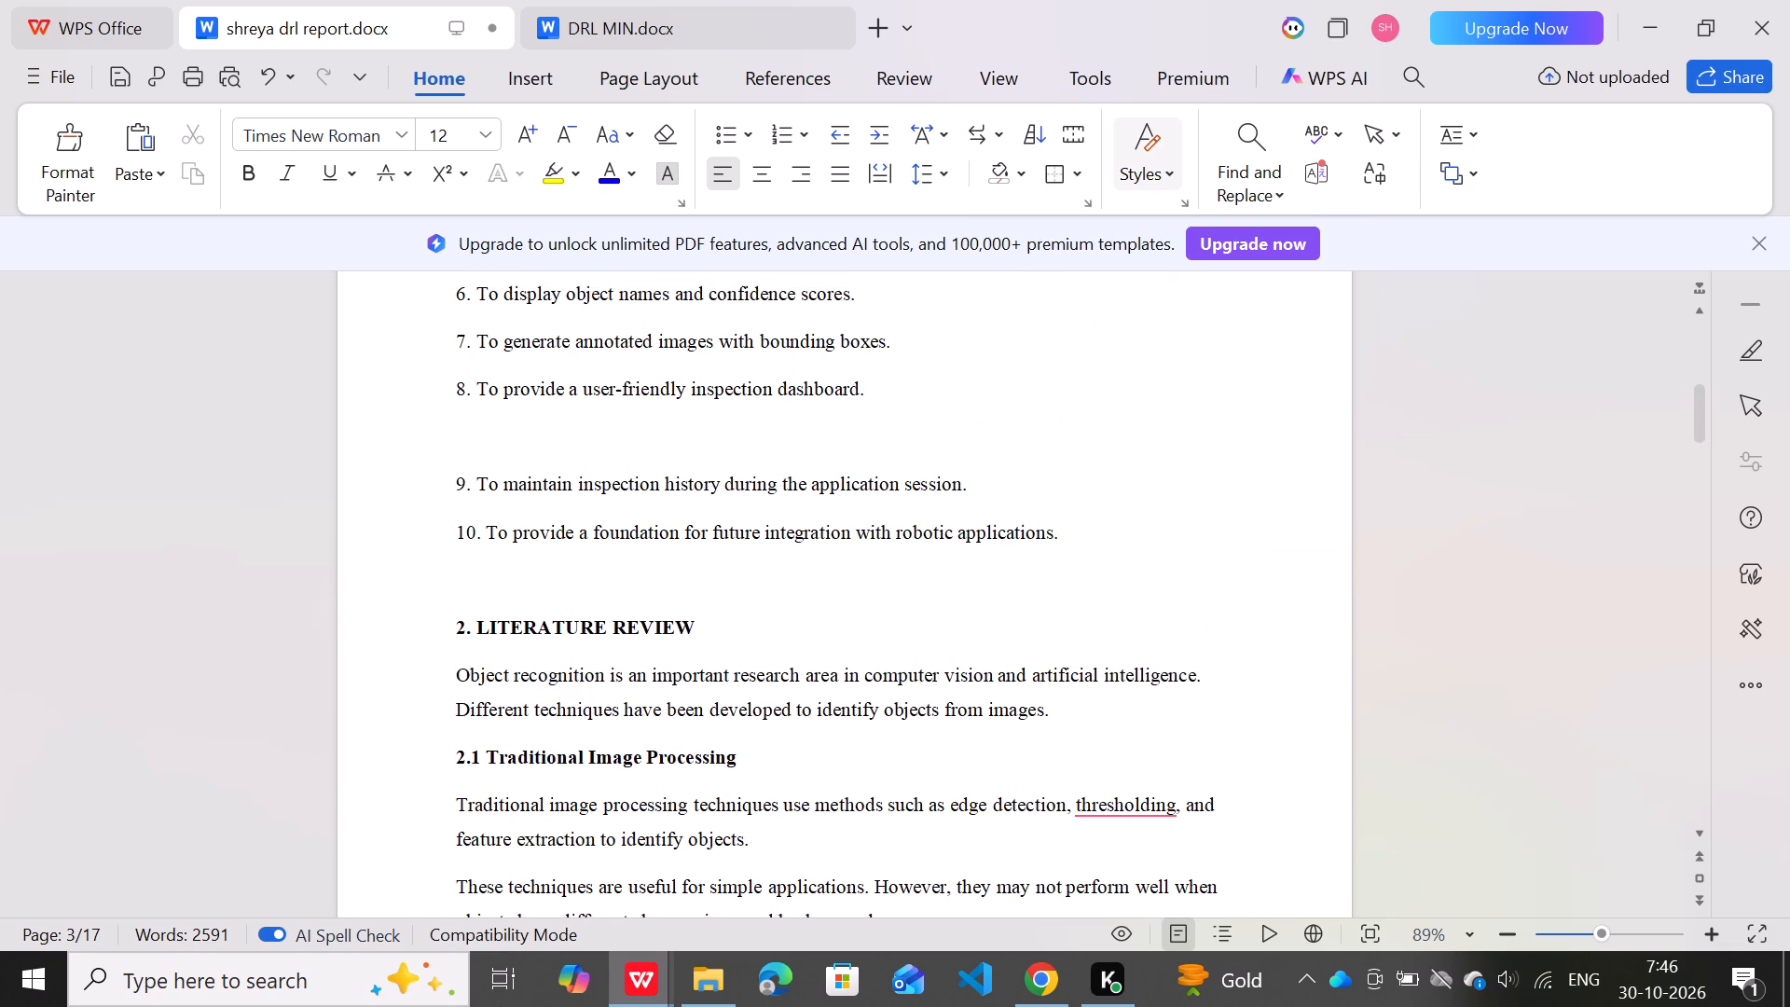
scroll(830, 613, "up", 2)
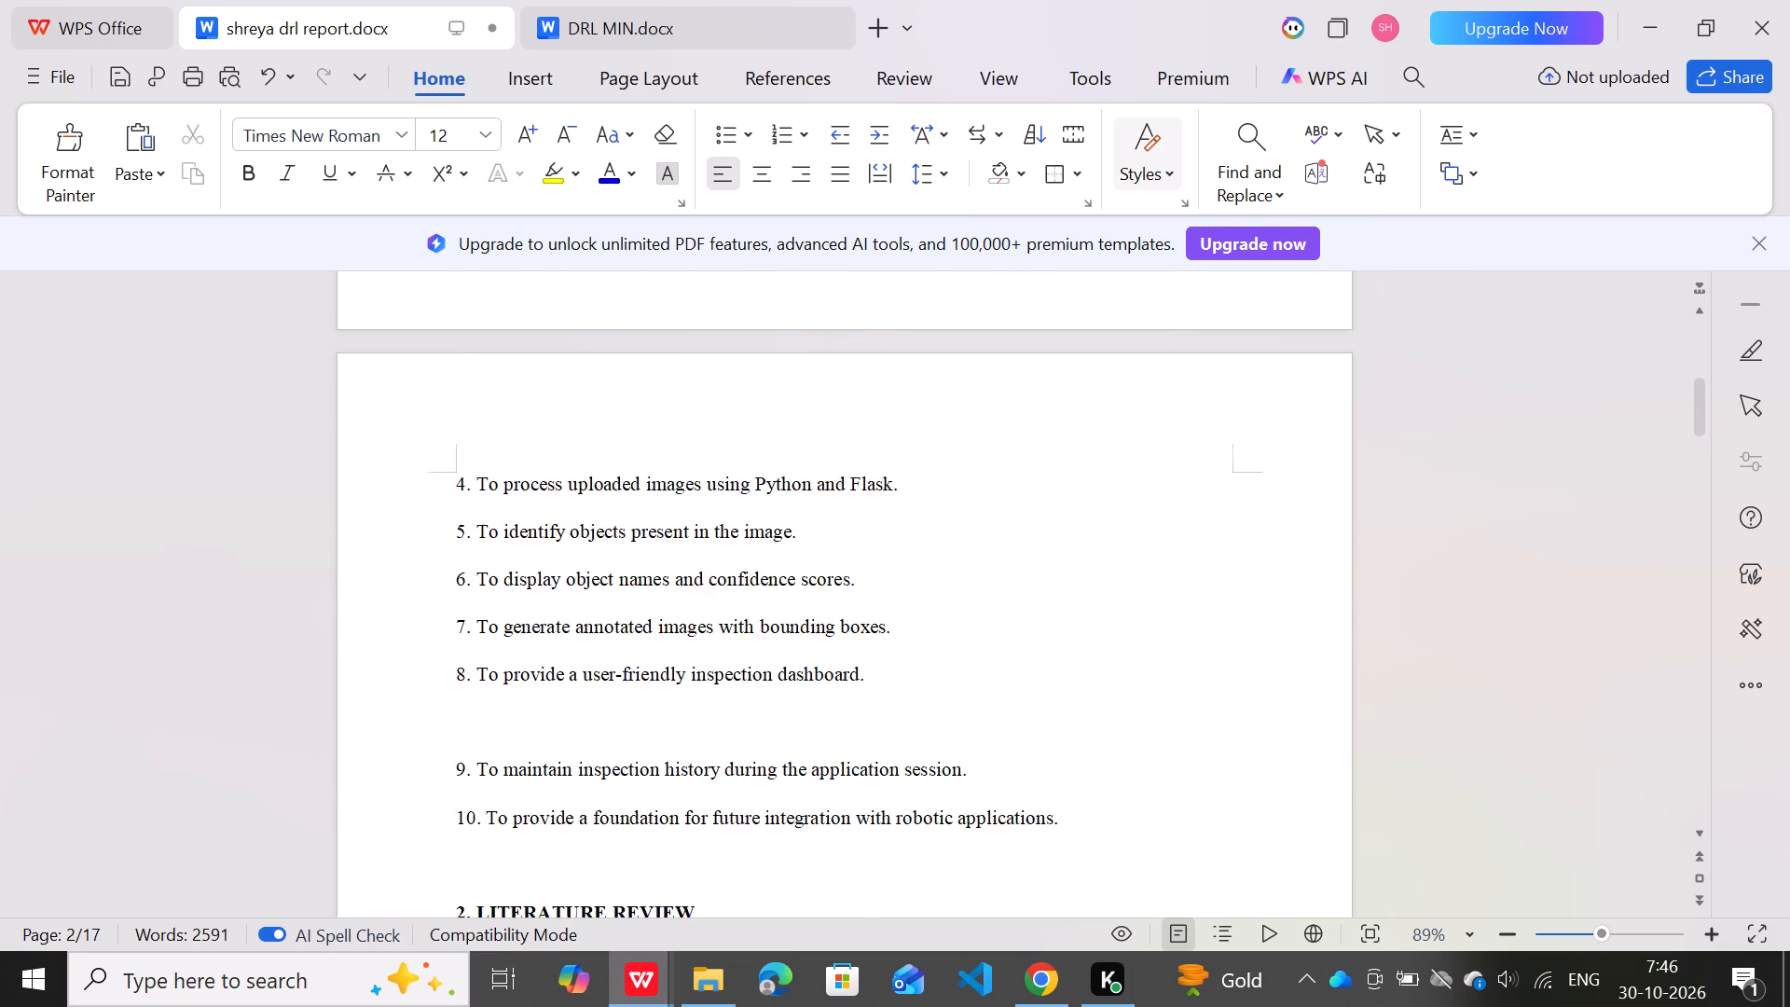
scroll(830, 613, "up", 8)
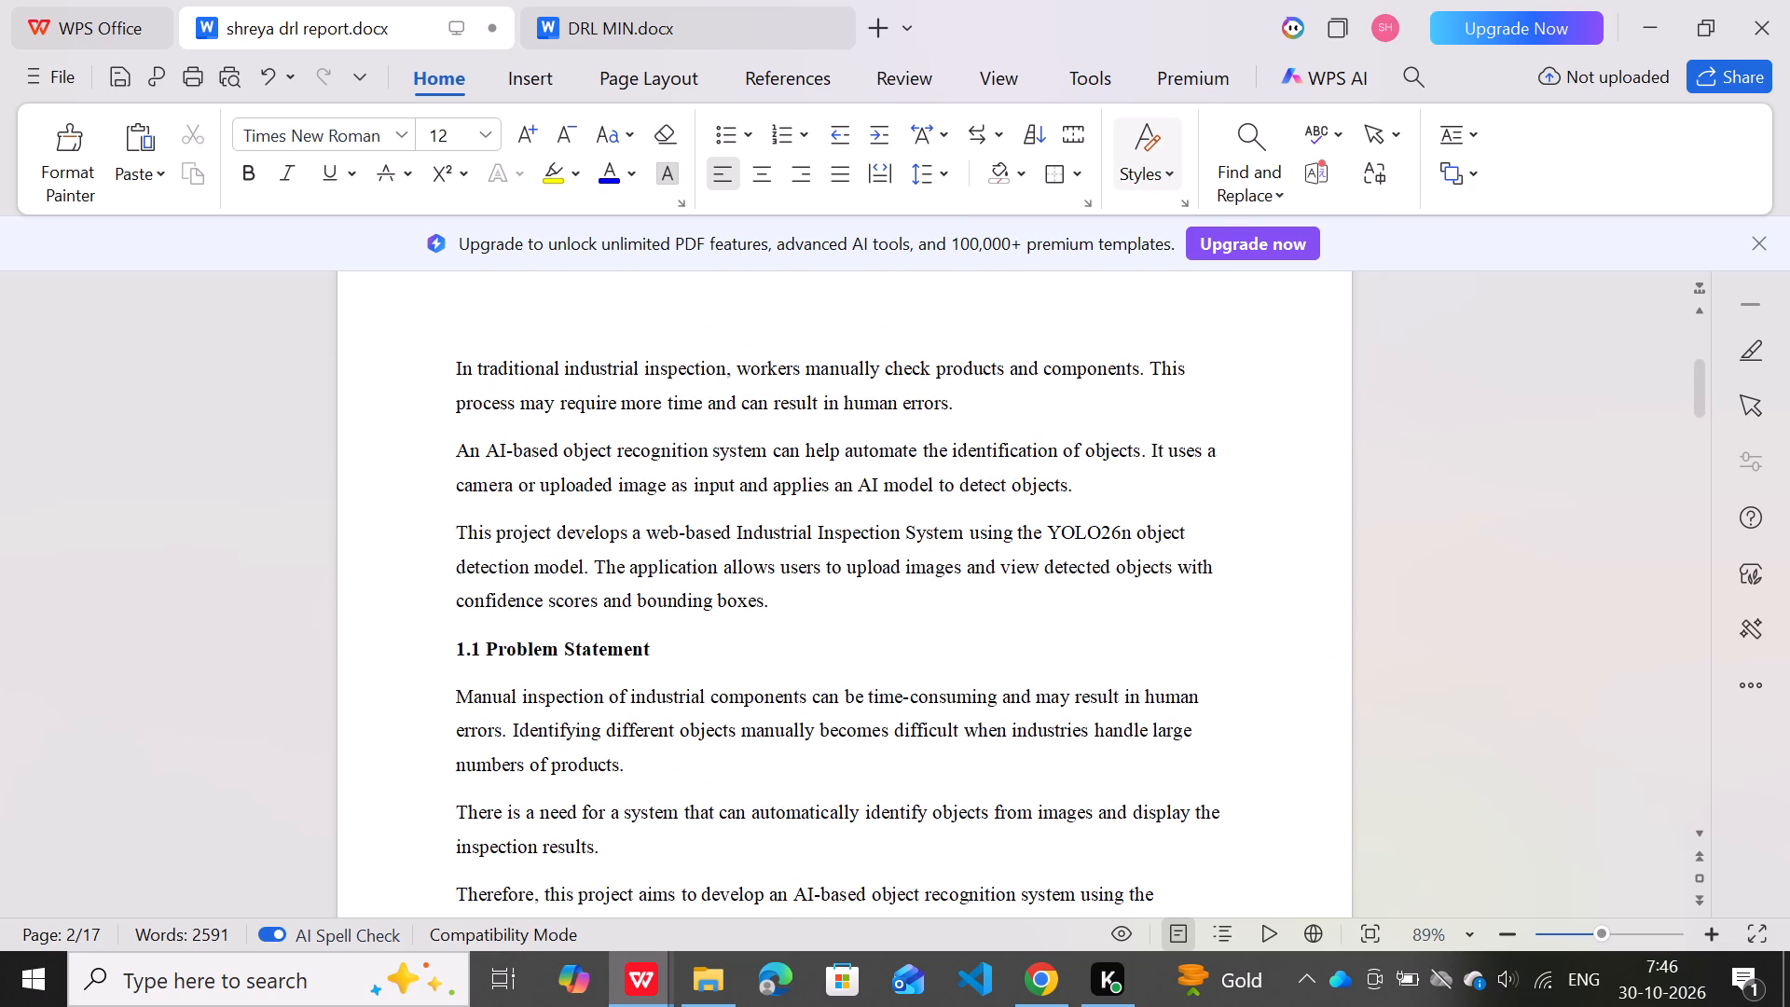
scroll(830, 613, "up", 1)
scroll(830, 613, "down", 16)
scroll(830, 613, "down", 6)
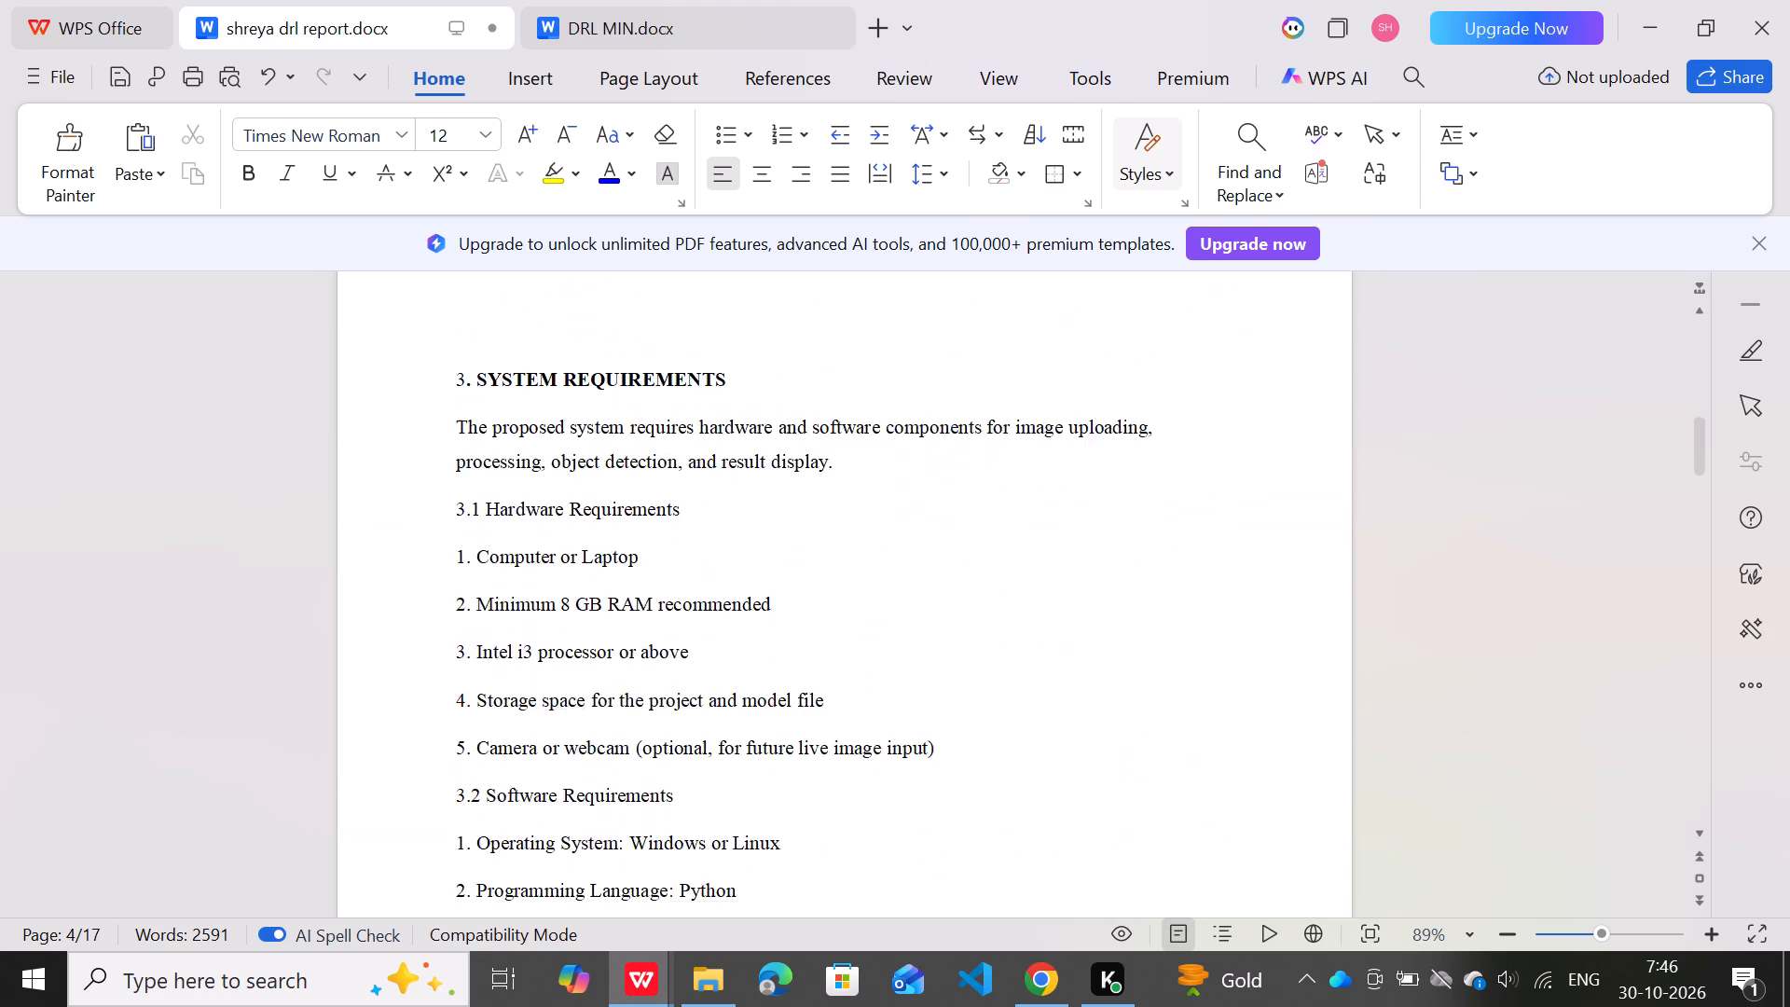
scroll(830, 613, "down", 1)
scroll(830, 613, "up", 2)
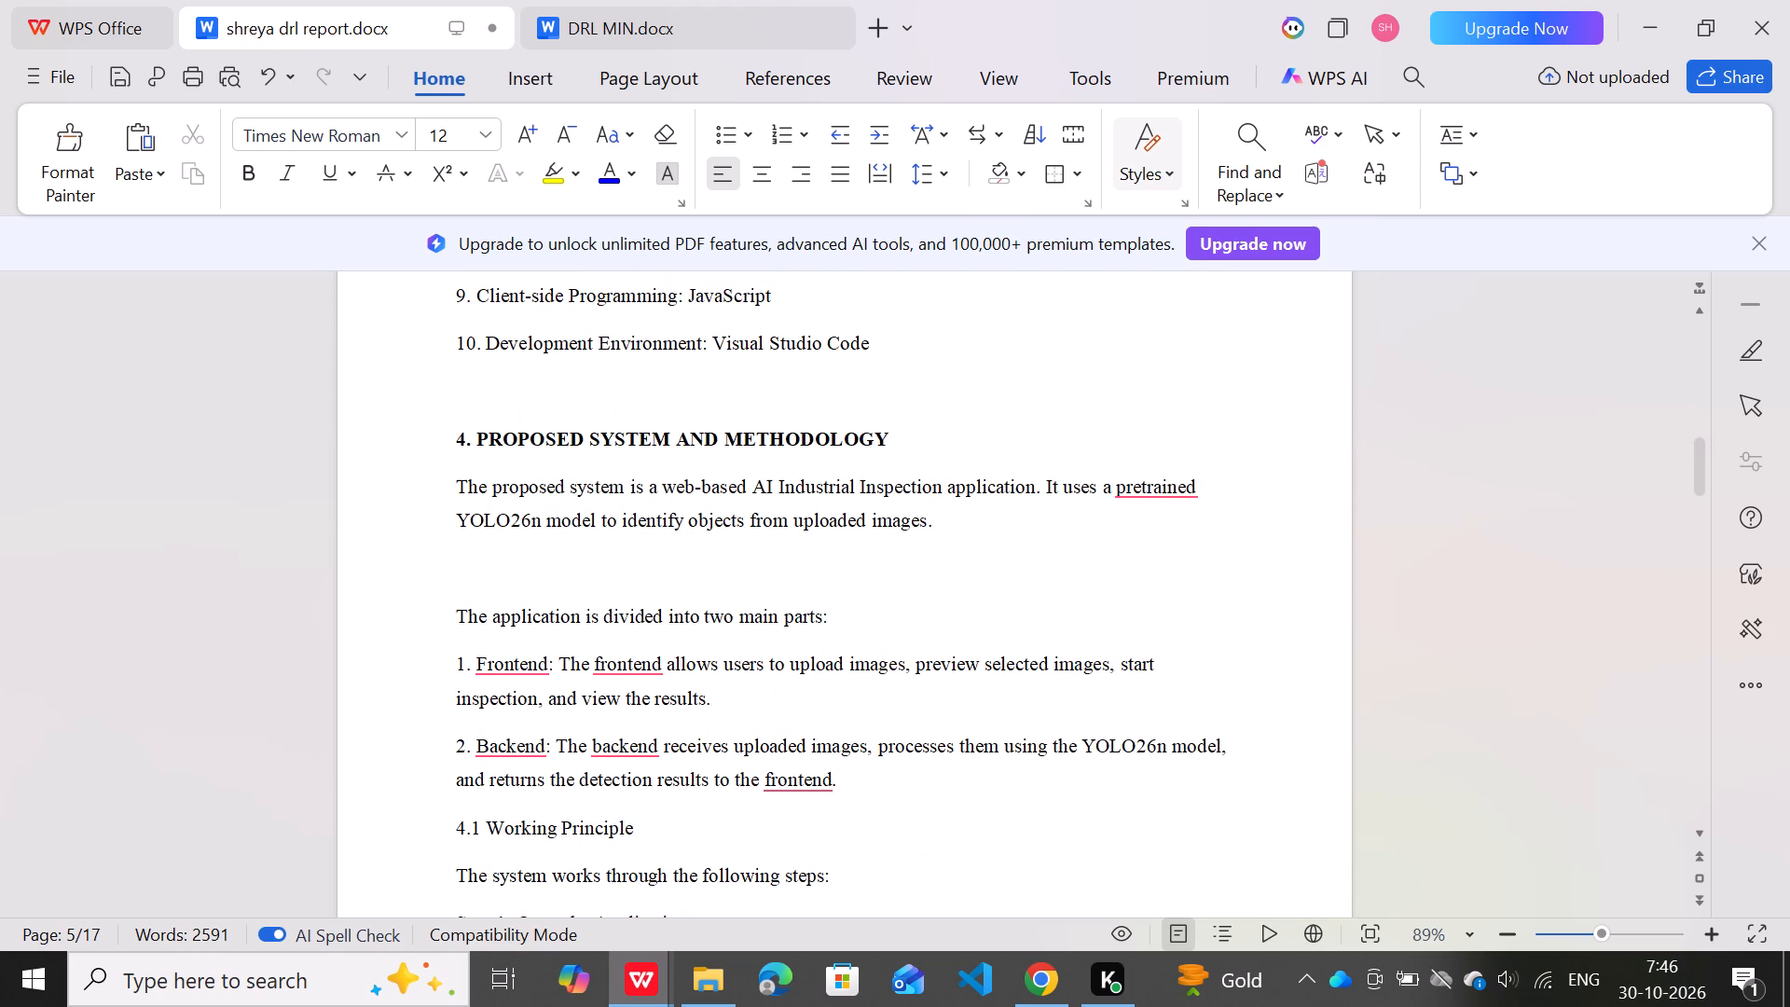
scroll(830, 613, "up", 4)
scroll(830, 613, "down", 1)
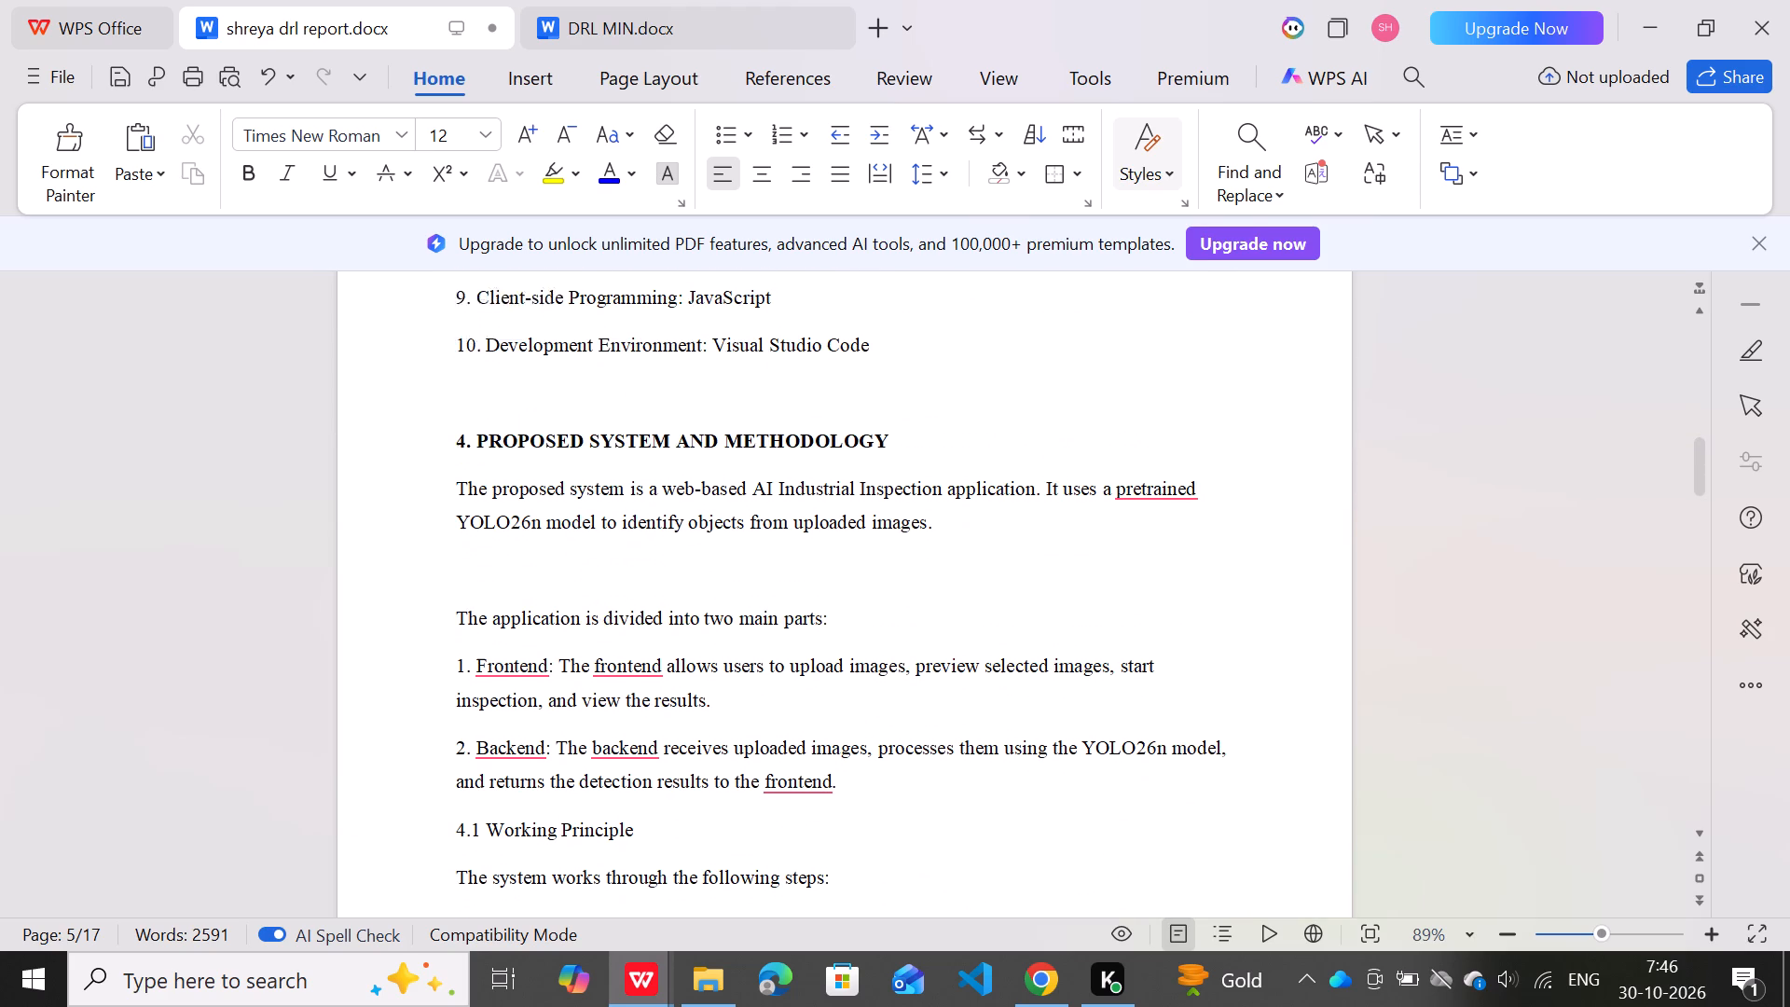
scroll(830, 613, "down", 1)
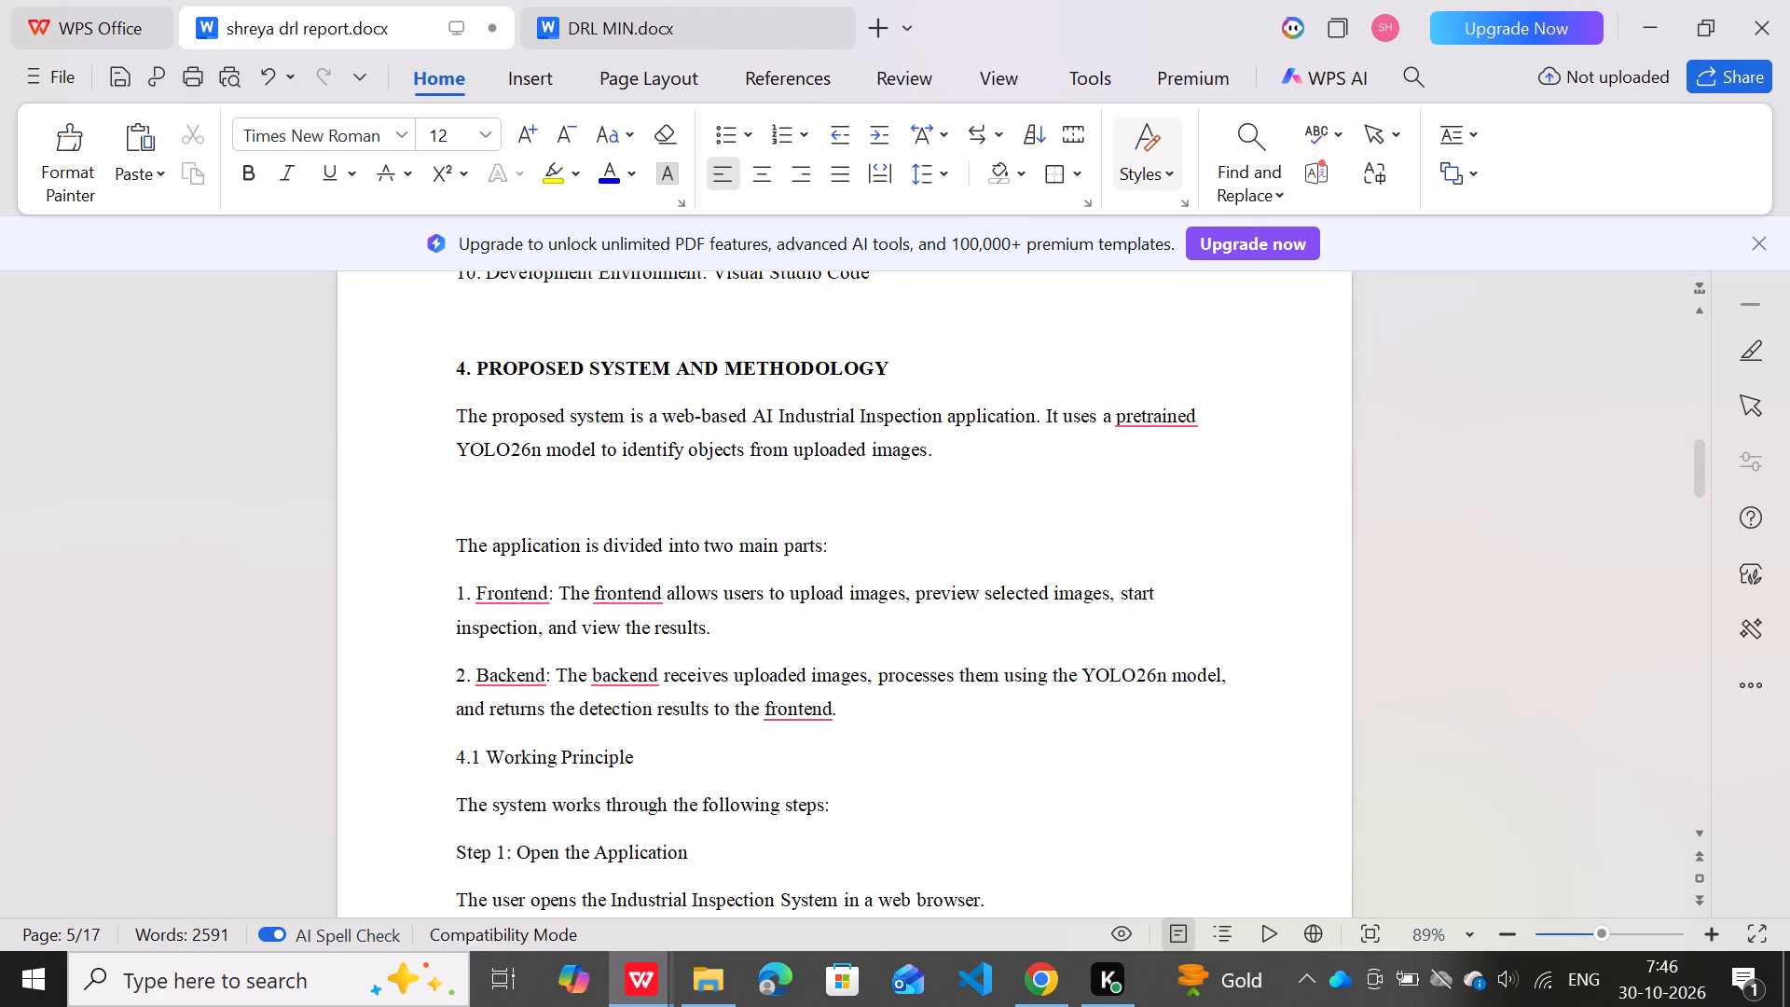
scroll(830, 613, "down", 5)
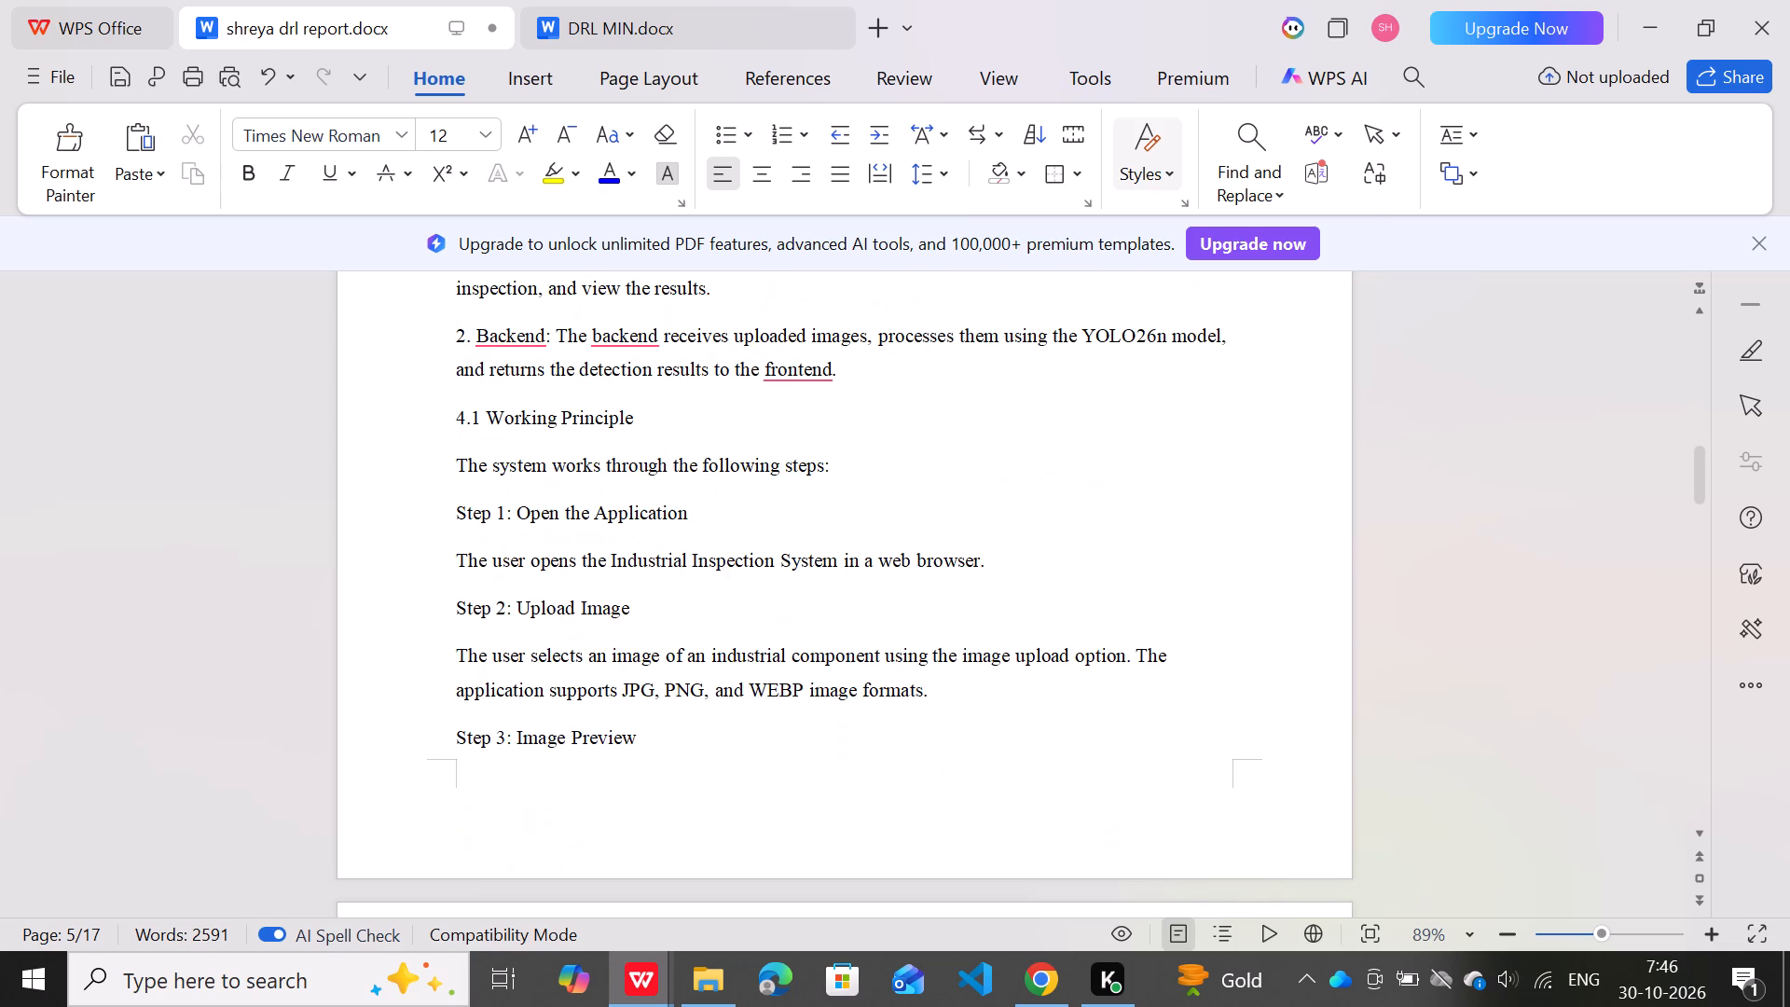
scroll(830, 613, "down", 7)
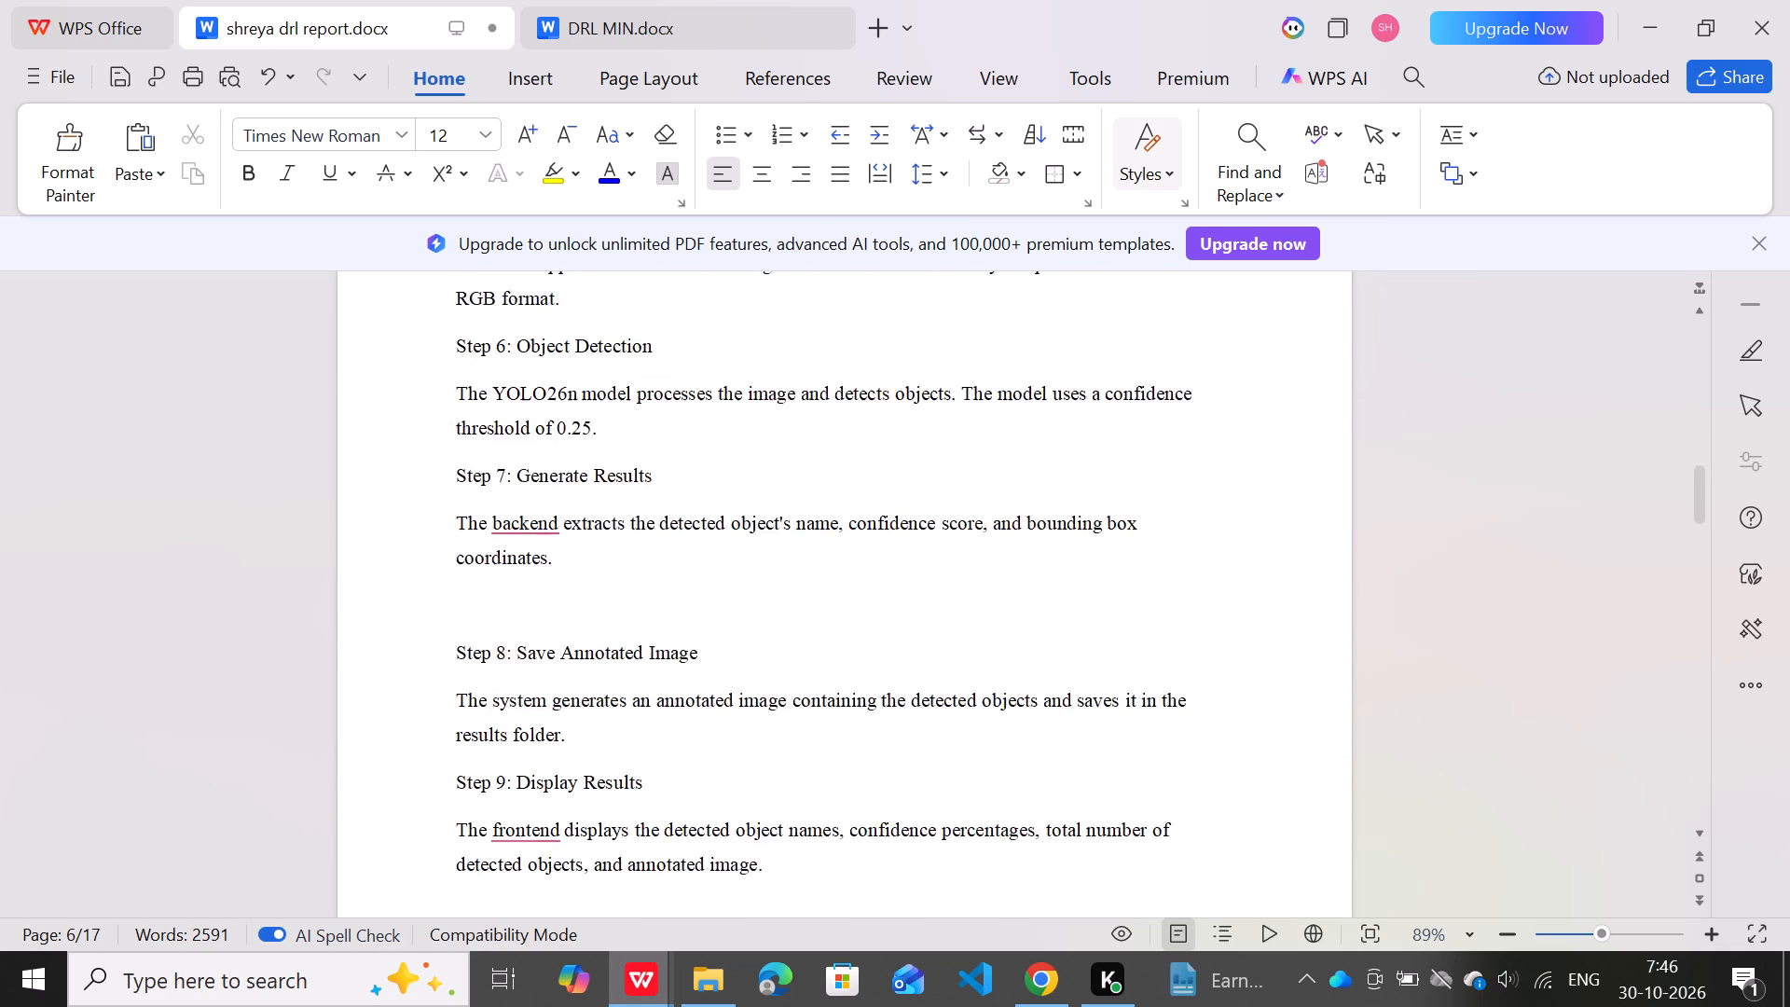
scroll(830, 613, "down", 7)
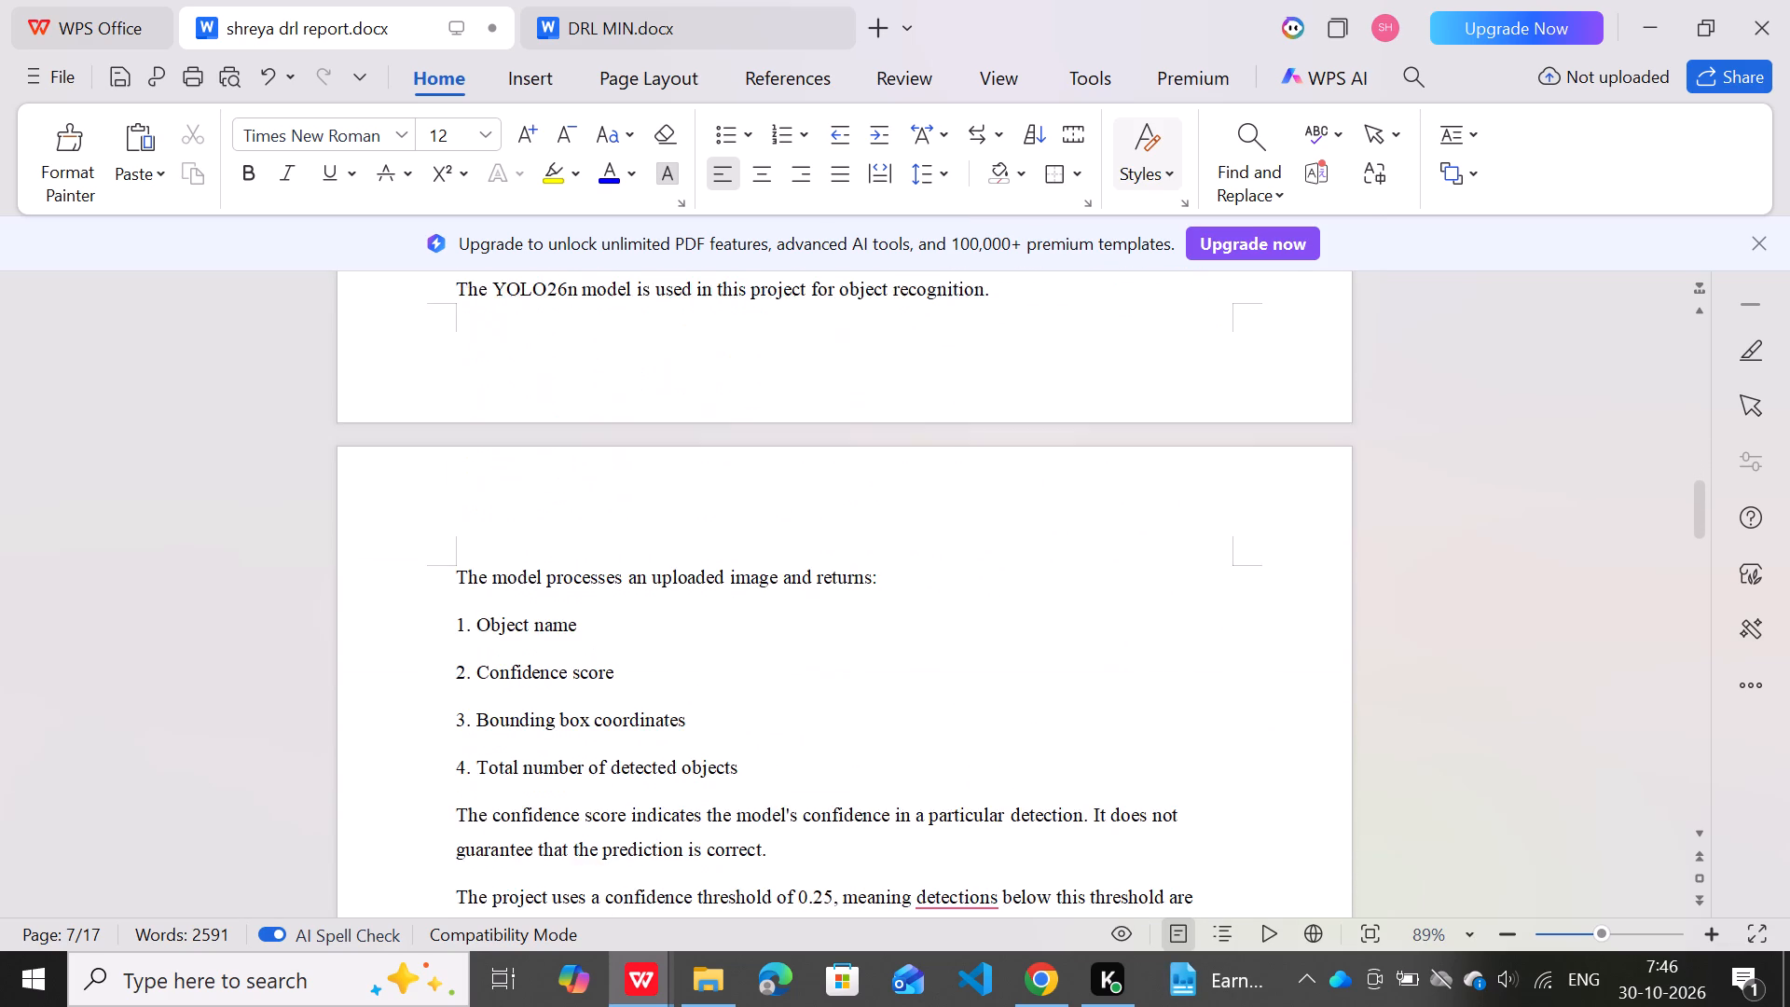
scroll(830, 613, "down", 10)
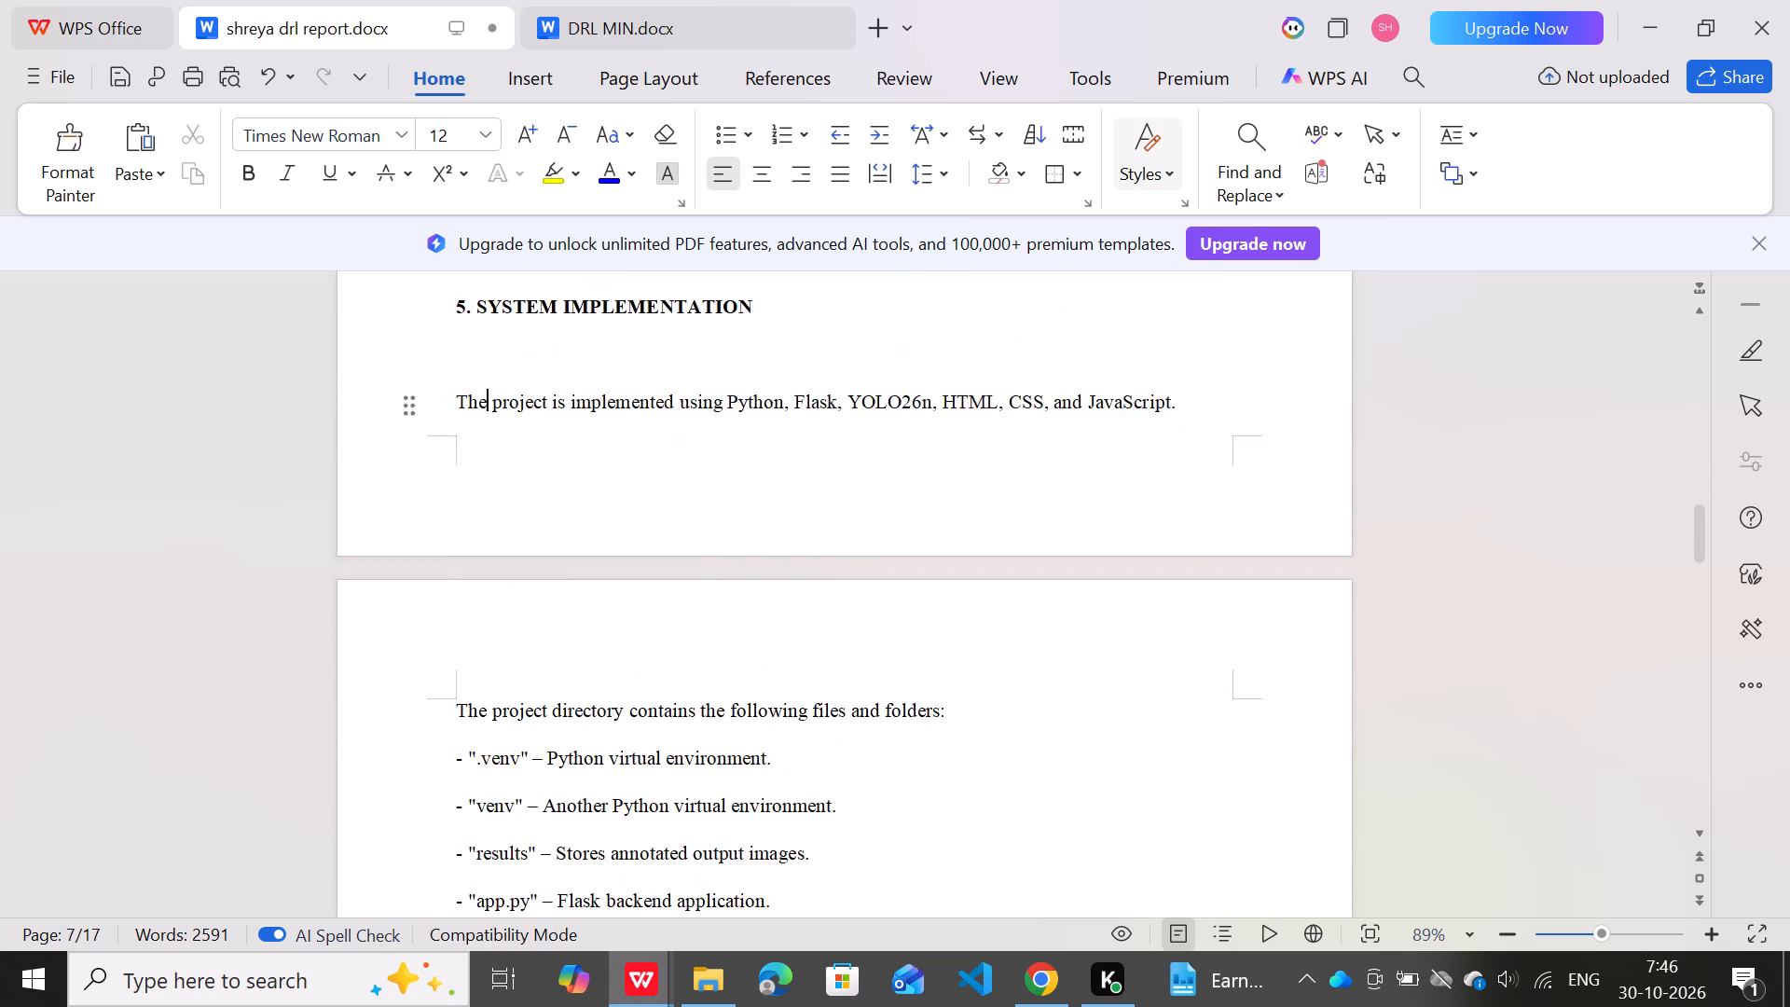
Replace the words "SYSTEM IMPLEMENTATION" in the section 5 heading with the copied text "Dataset structure".
scroll(830, 613, "up", 1)
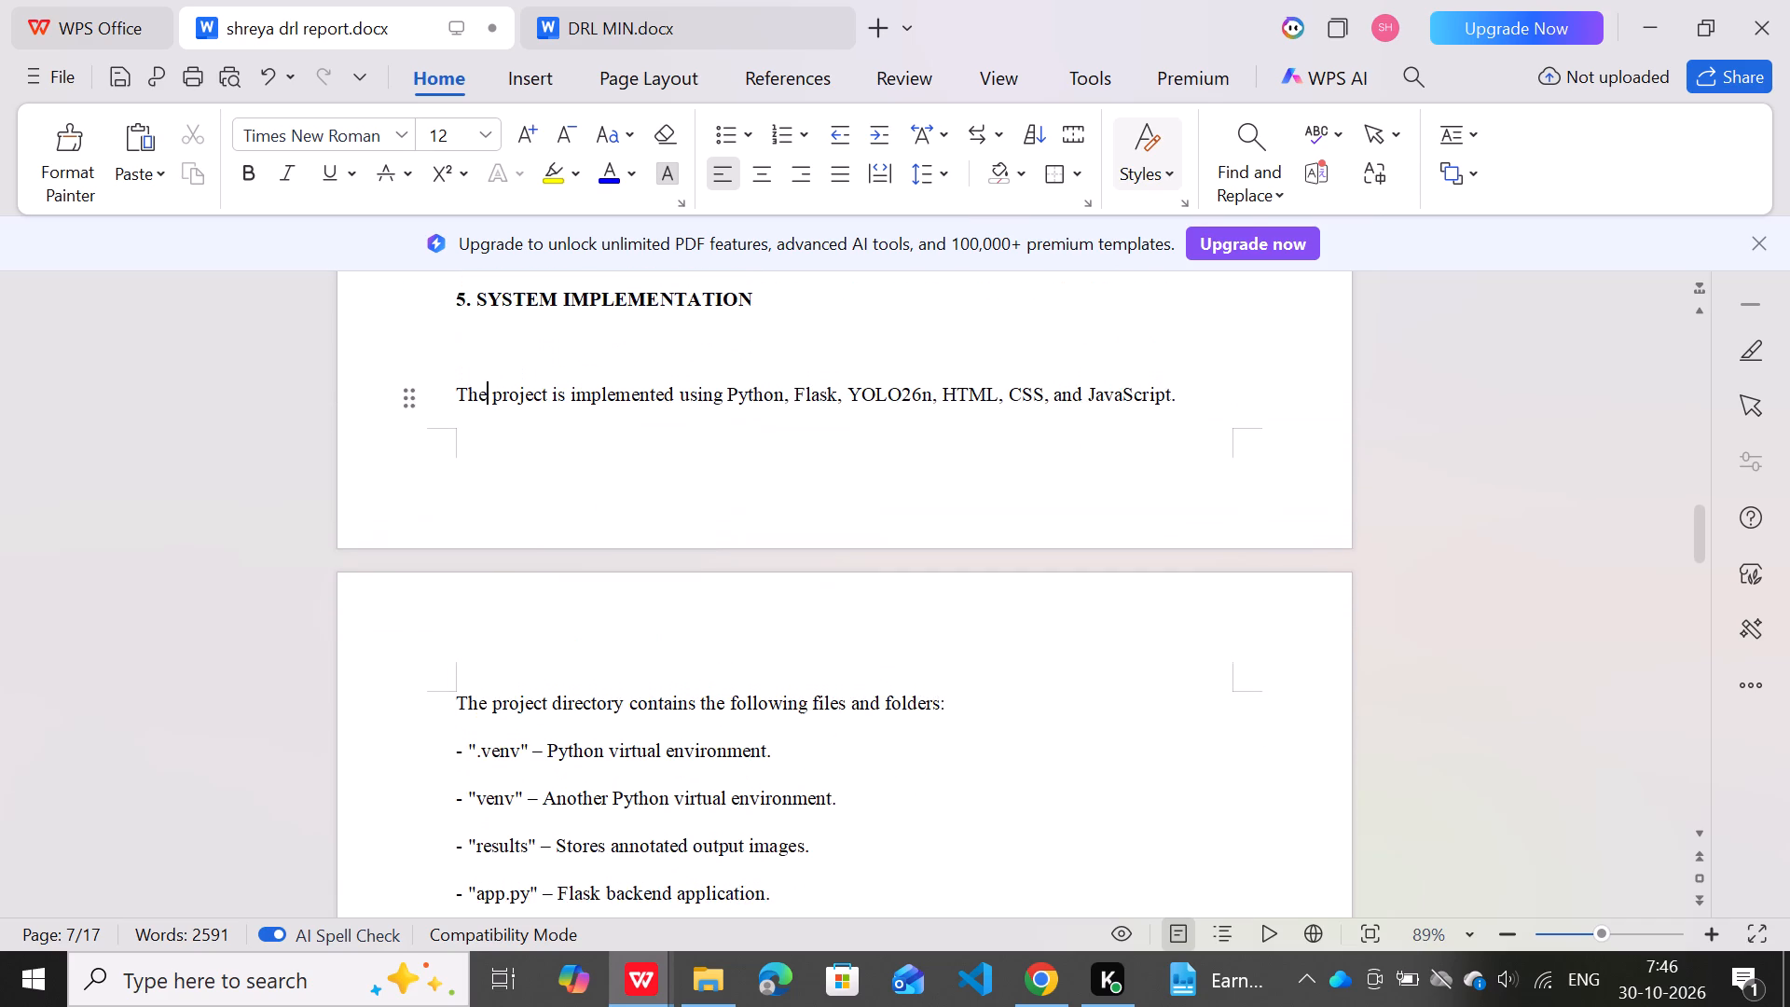
scroll(830, 613, "up", 1)
left_click_drag(776, 347, 545, 352)
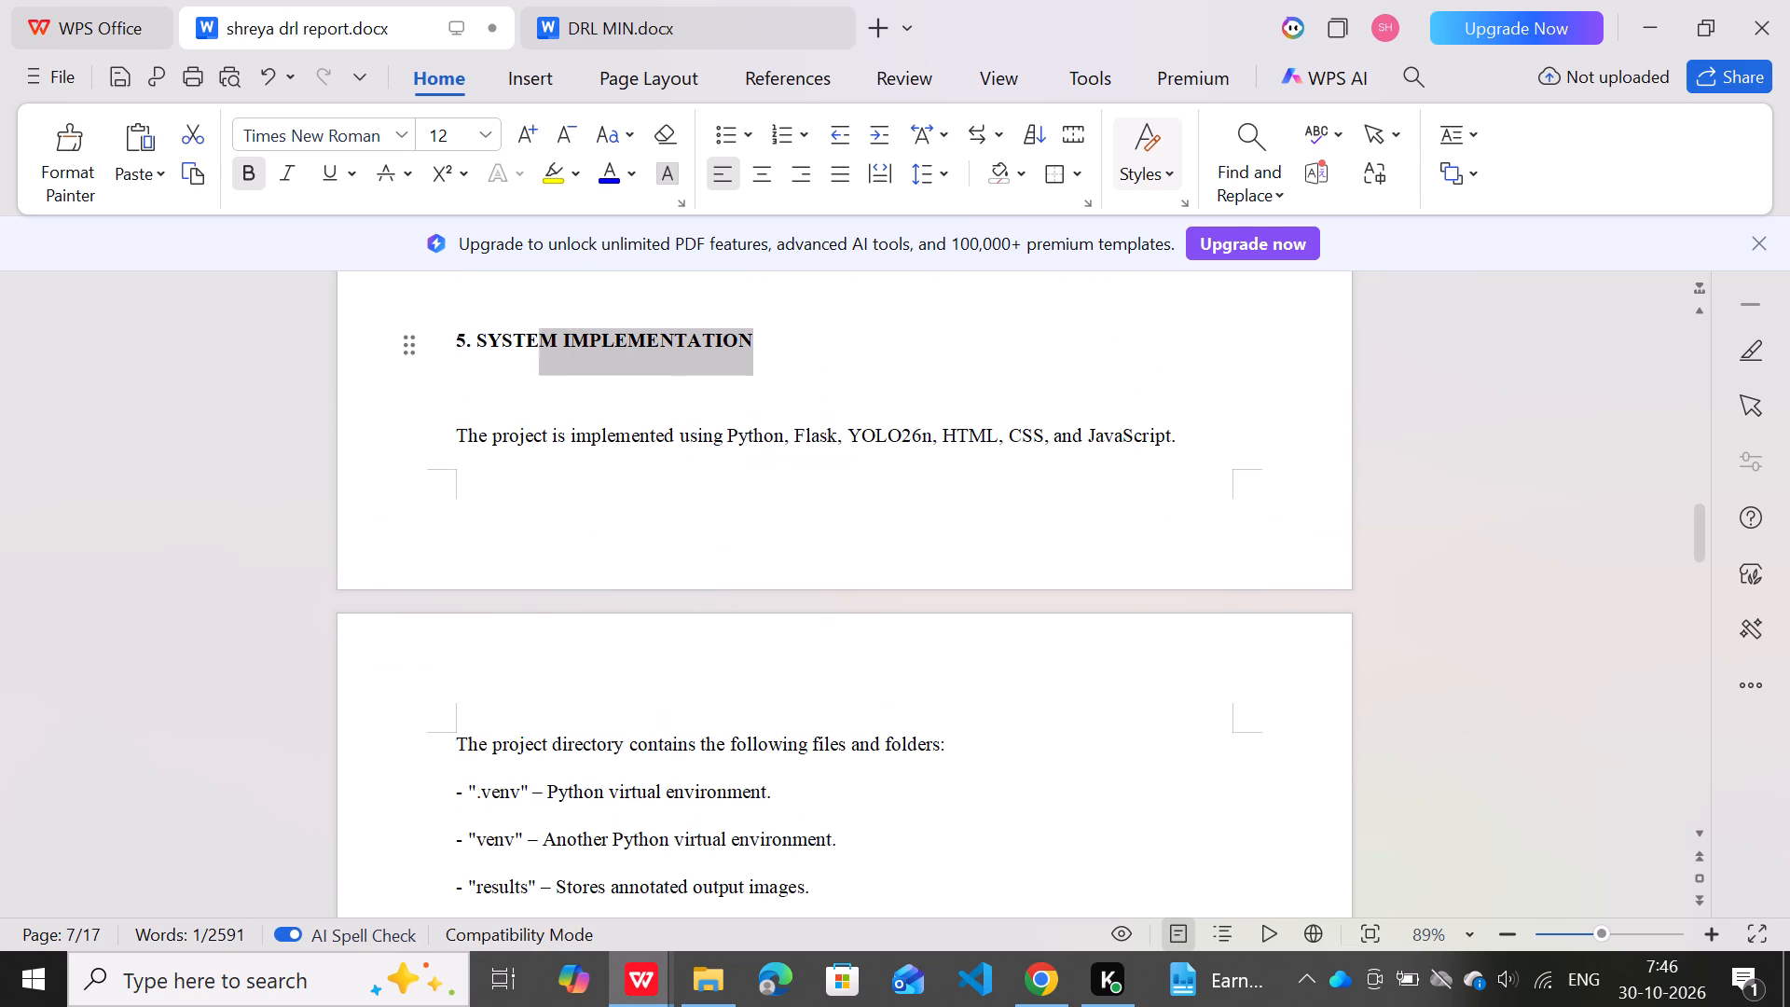
left_click_drag(545, 352, 478, 345)
key("ctrl+v")
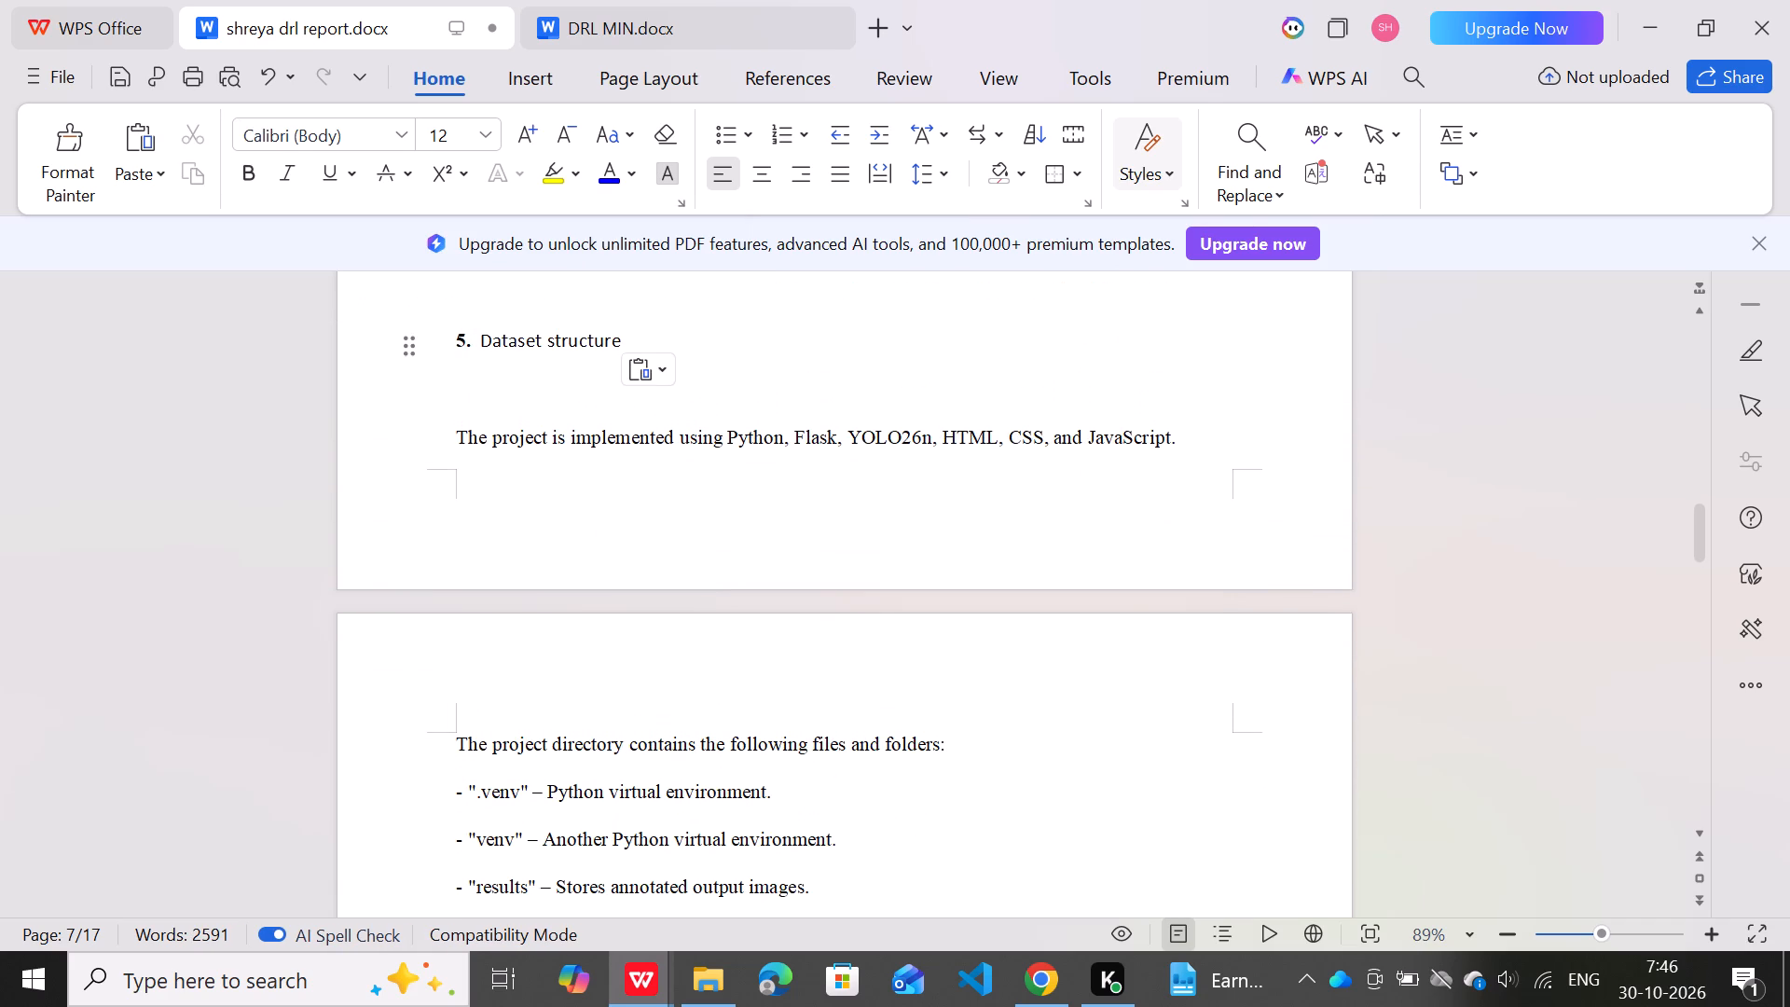
Format the words "Dataset structure" in the section 5 heading as Times New Roman, size 14, bold.
left_click_drag(634, 330, 475, 341)
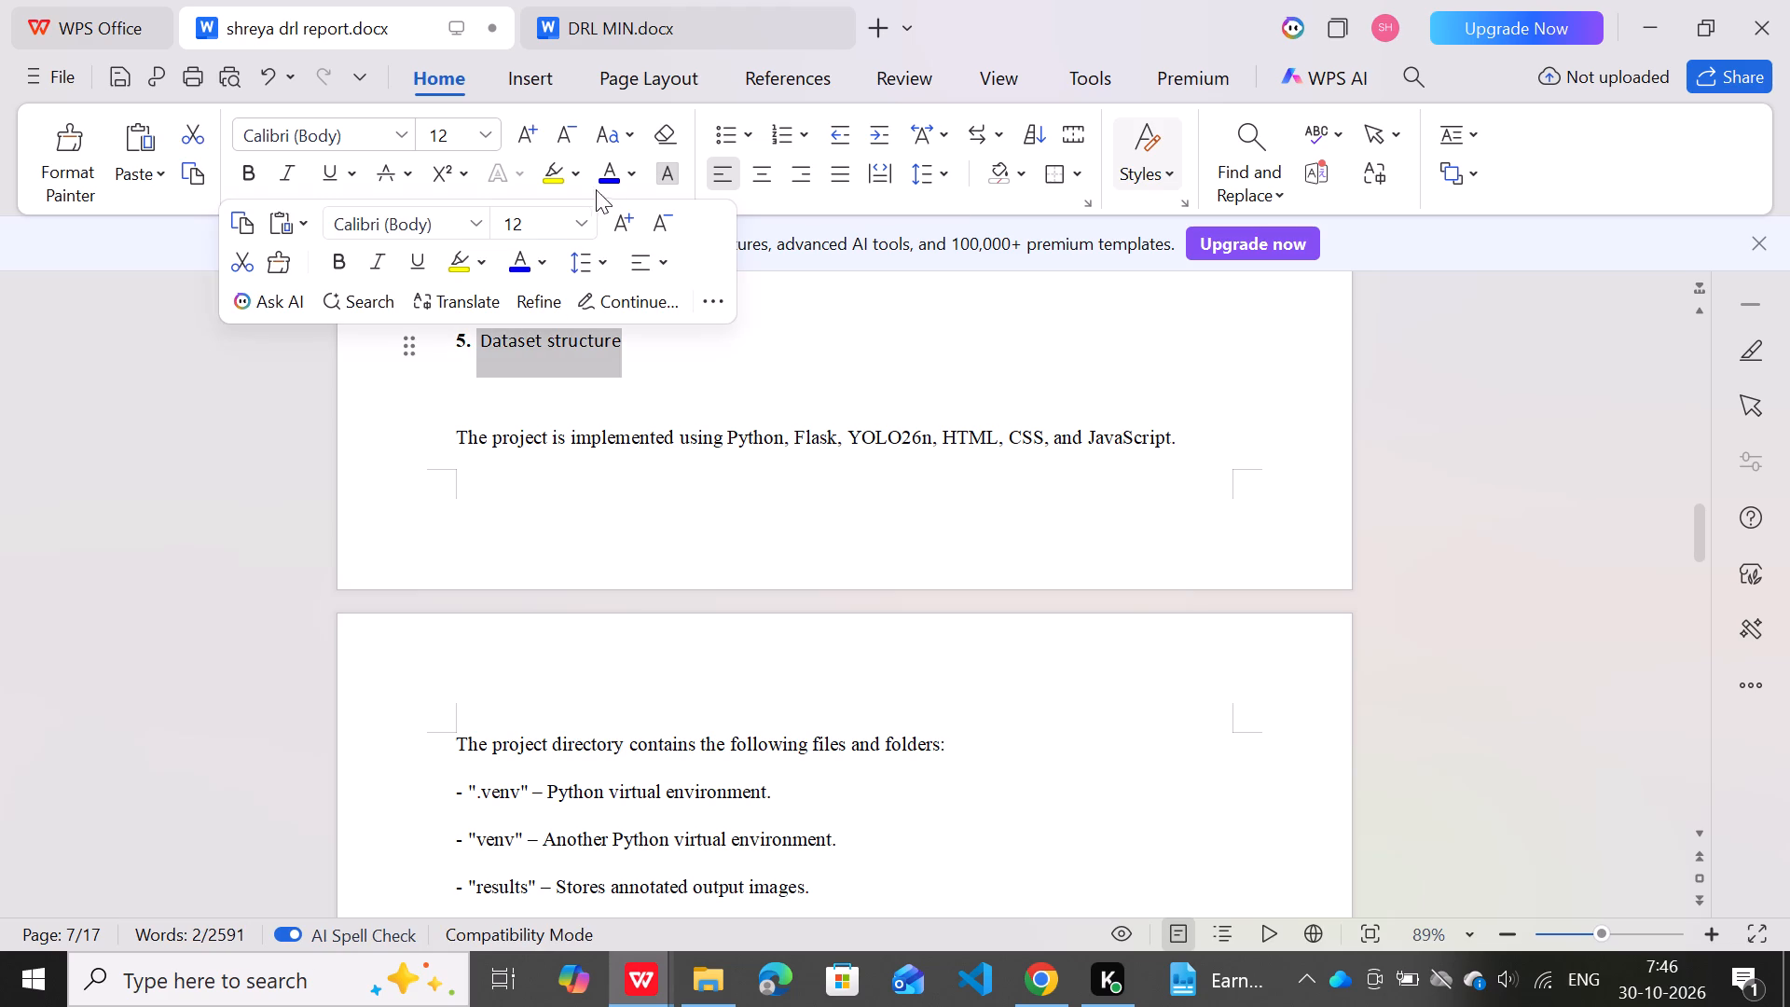
left_click(453, 227)
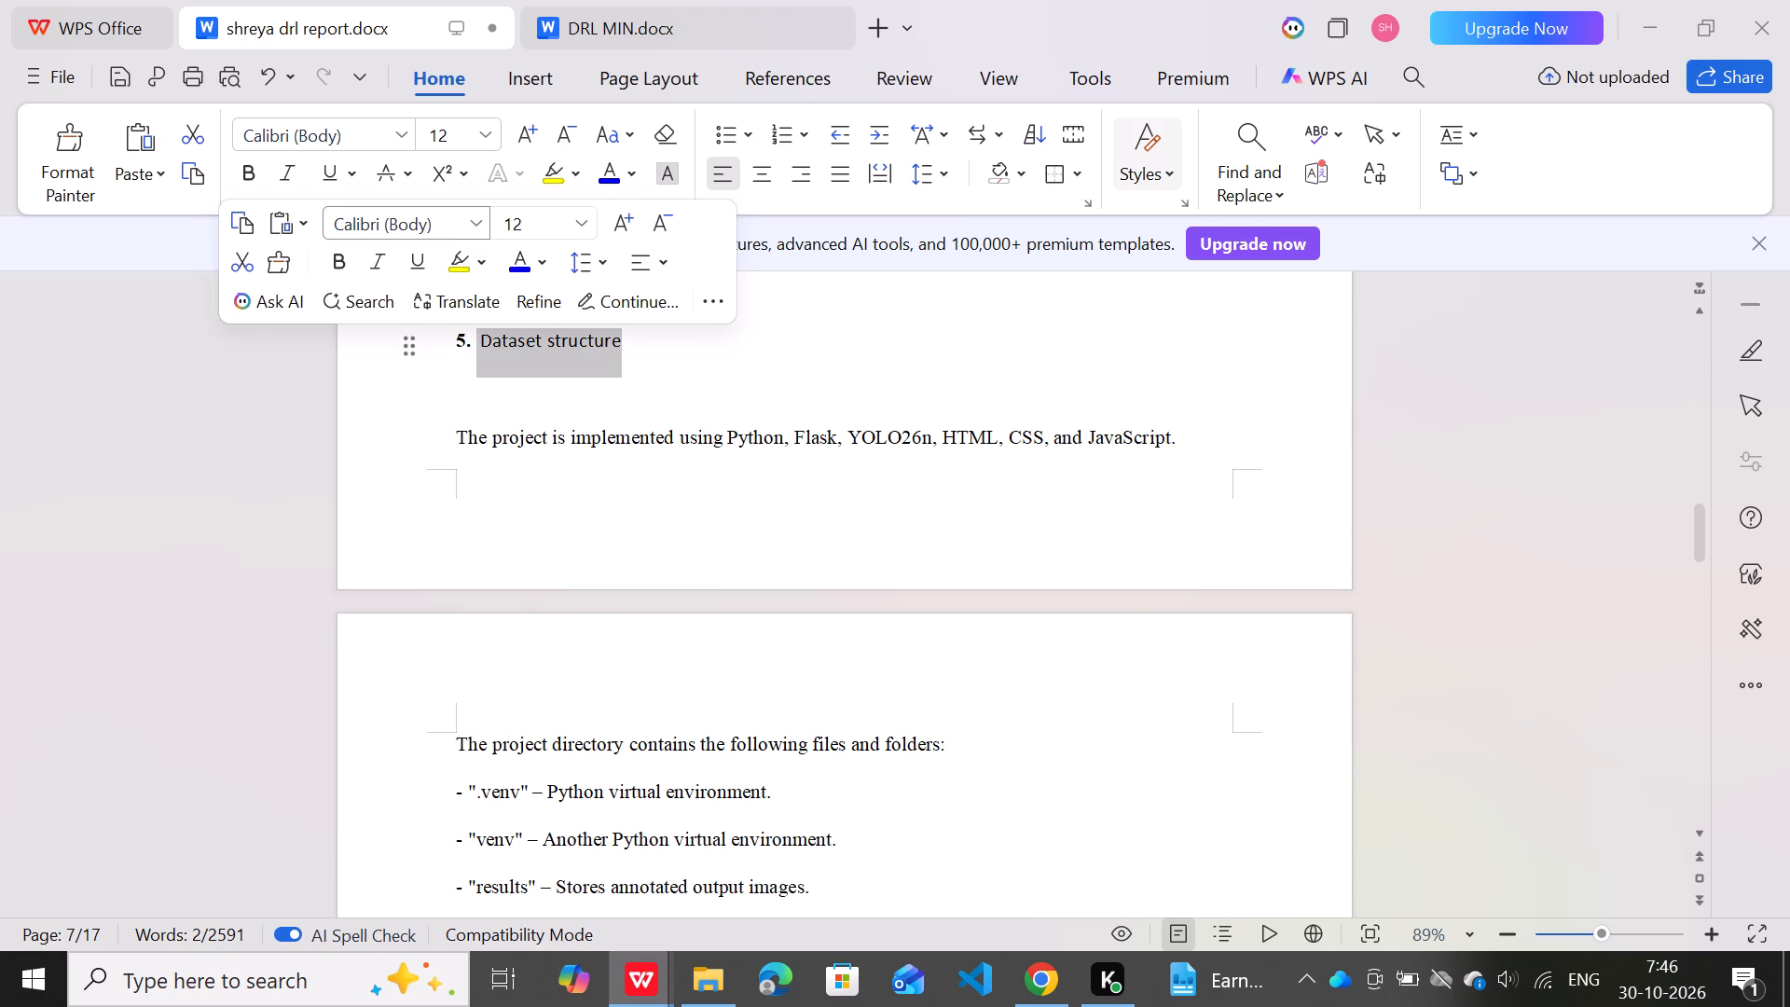
left_click(473, 223)
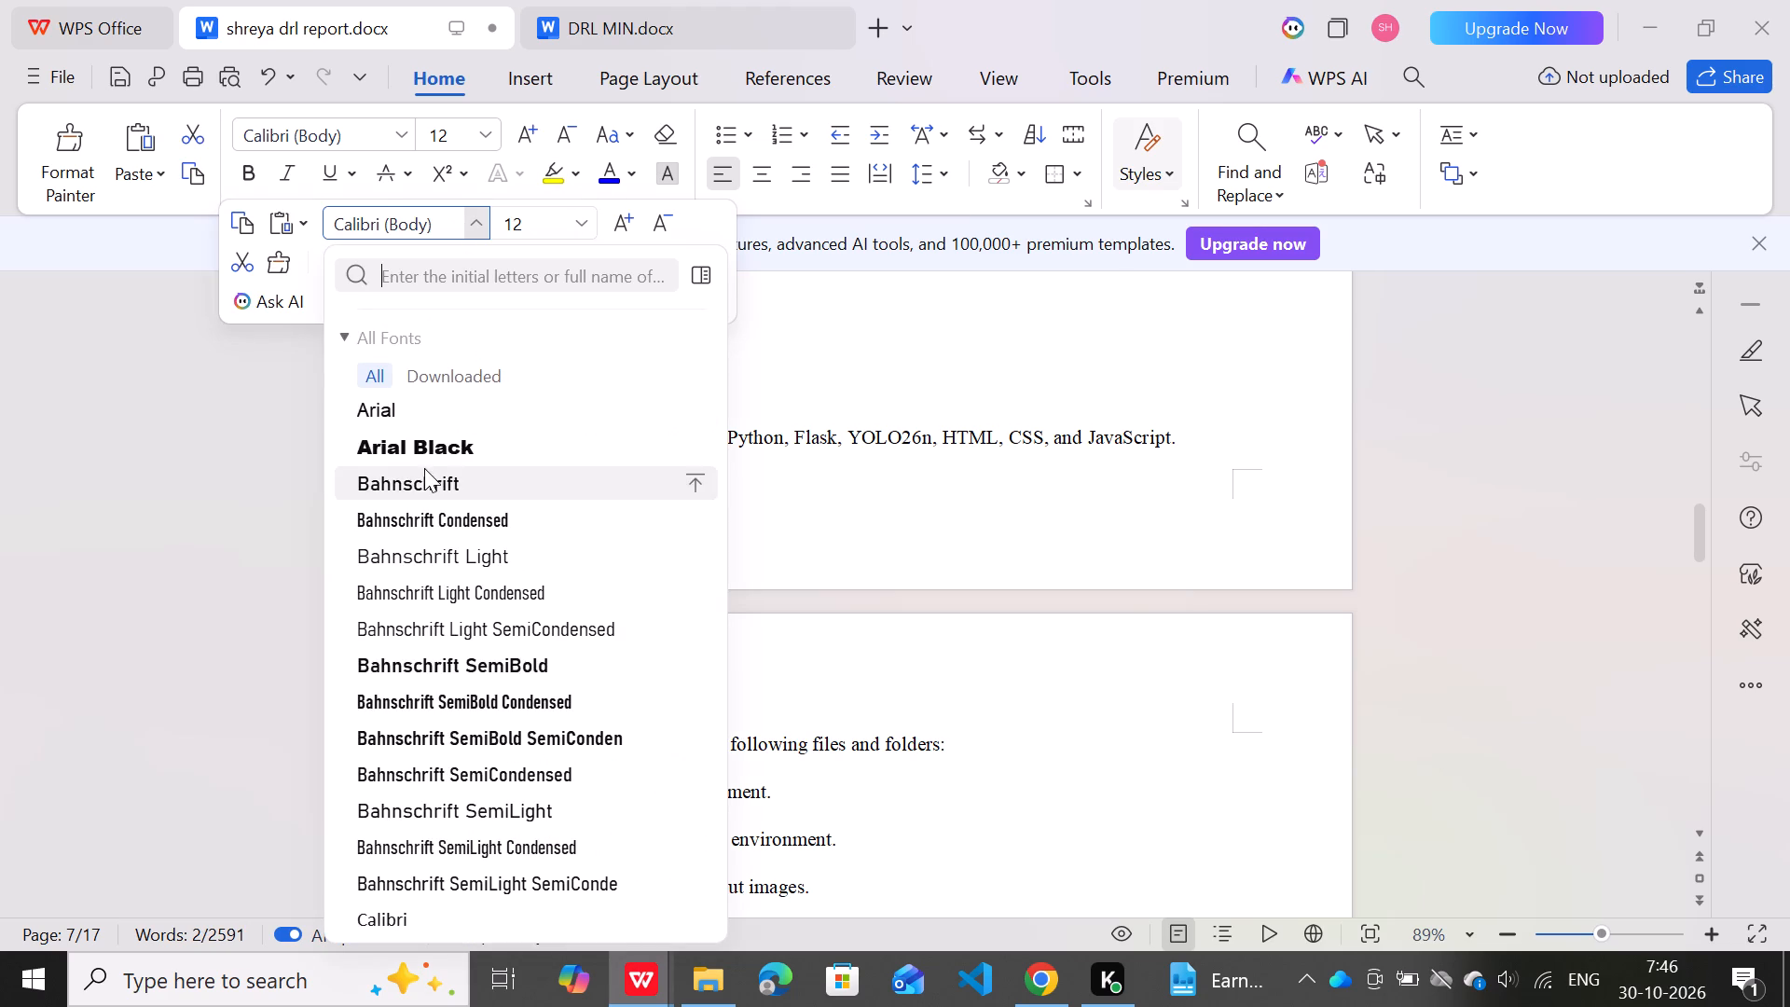
left_click(489, 270)
type("time")
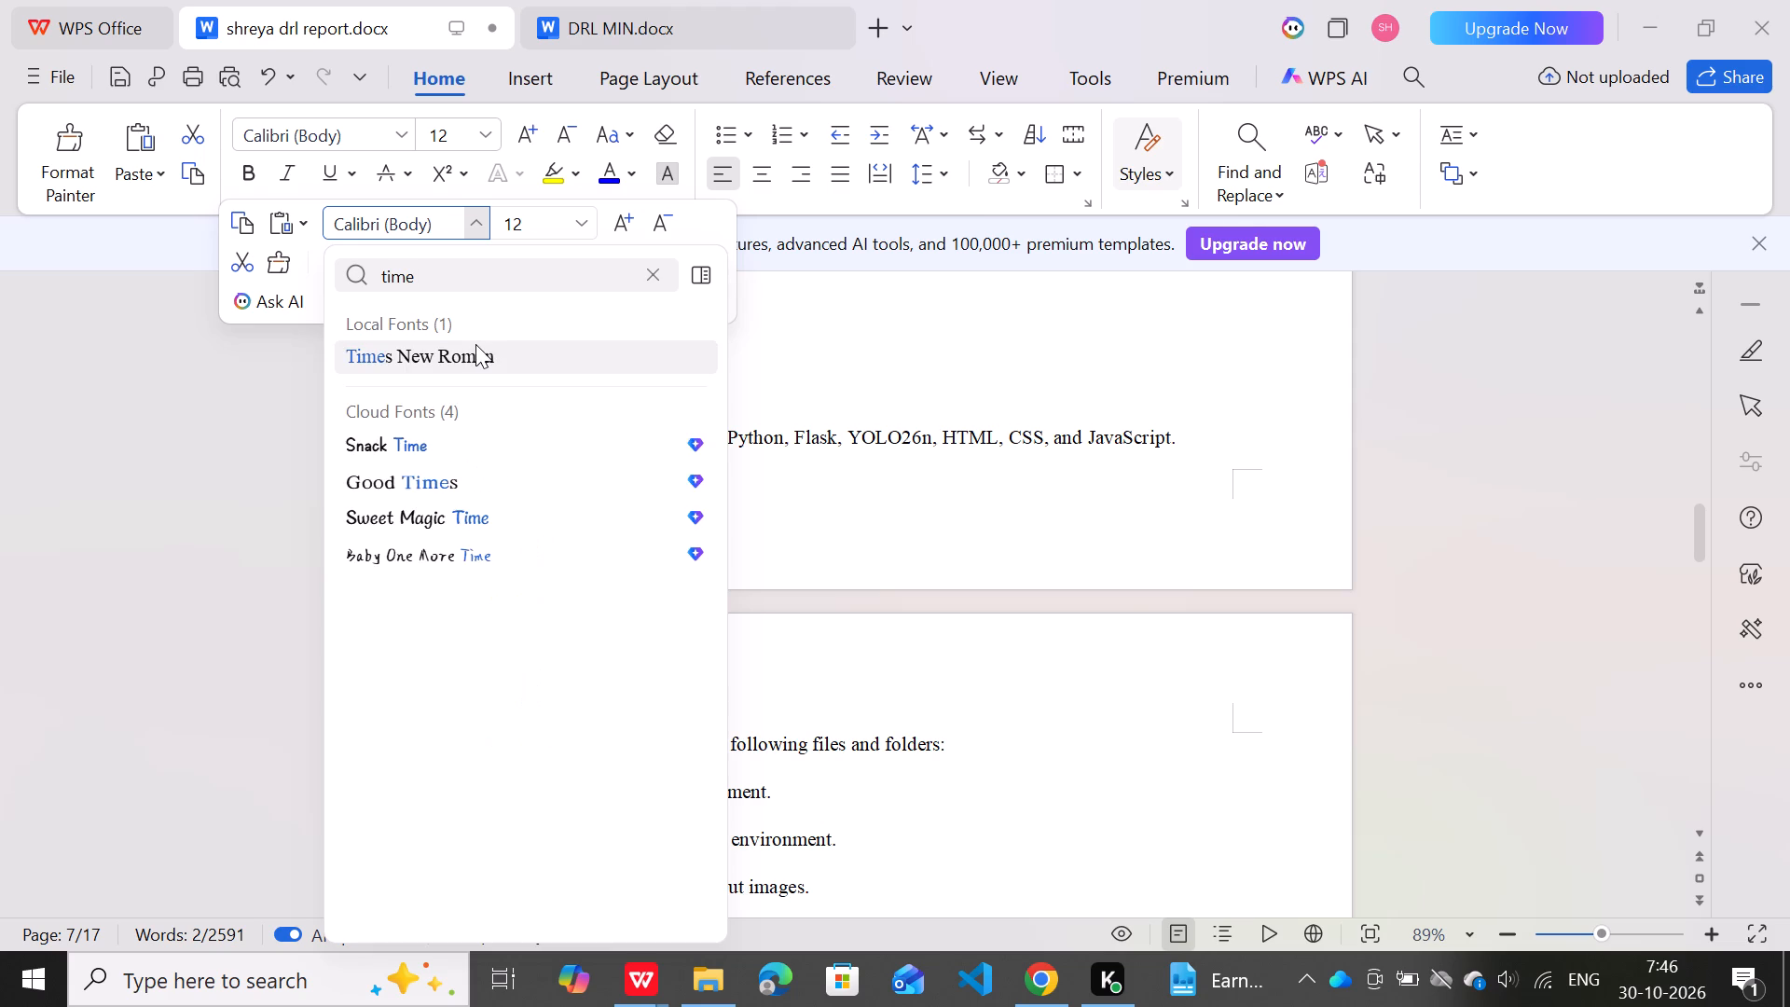
left_click(475, 345)
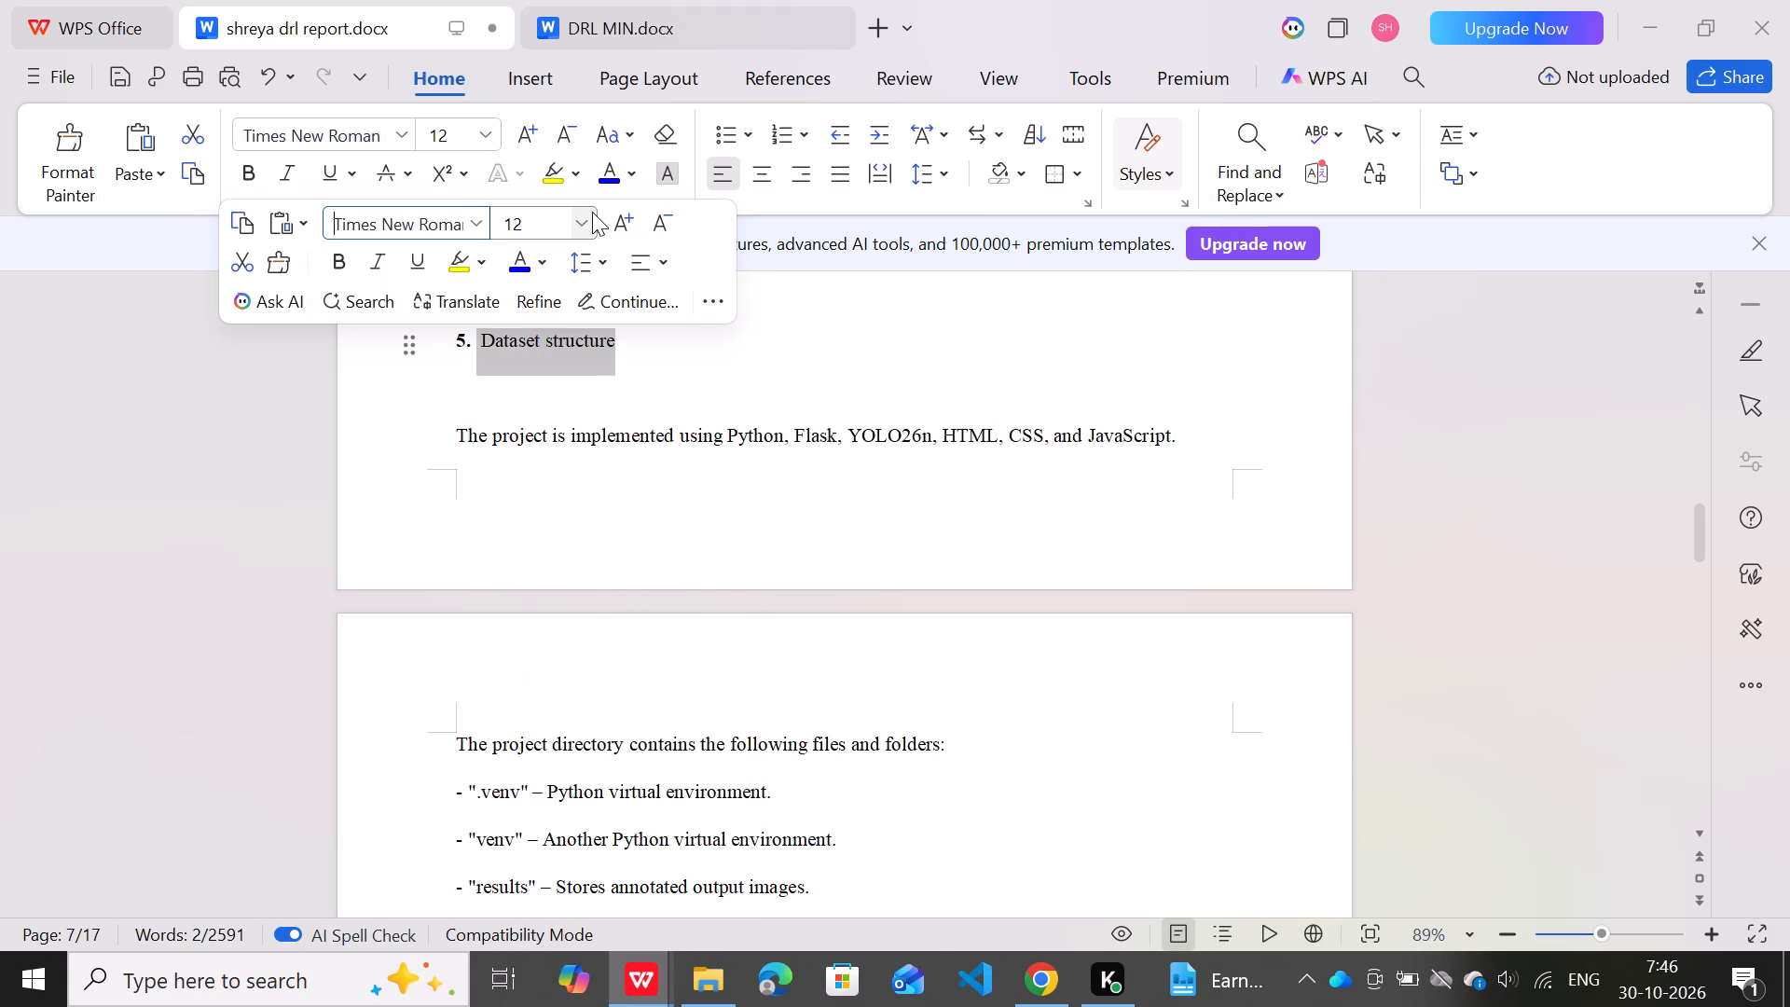
left_click(592, 212)
left_click(532, 448)
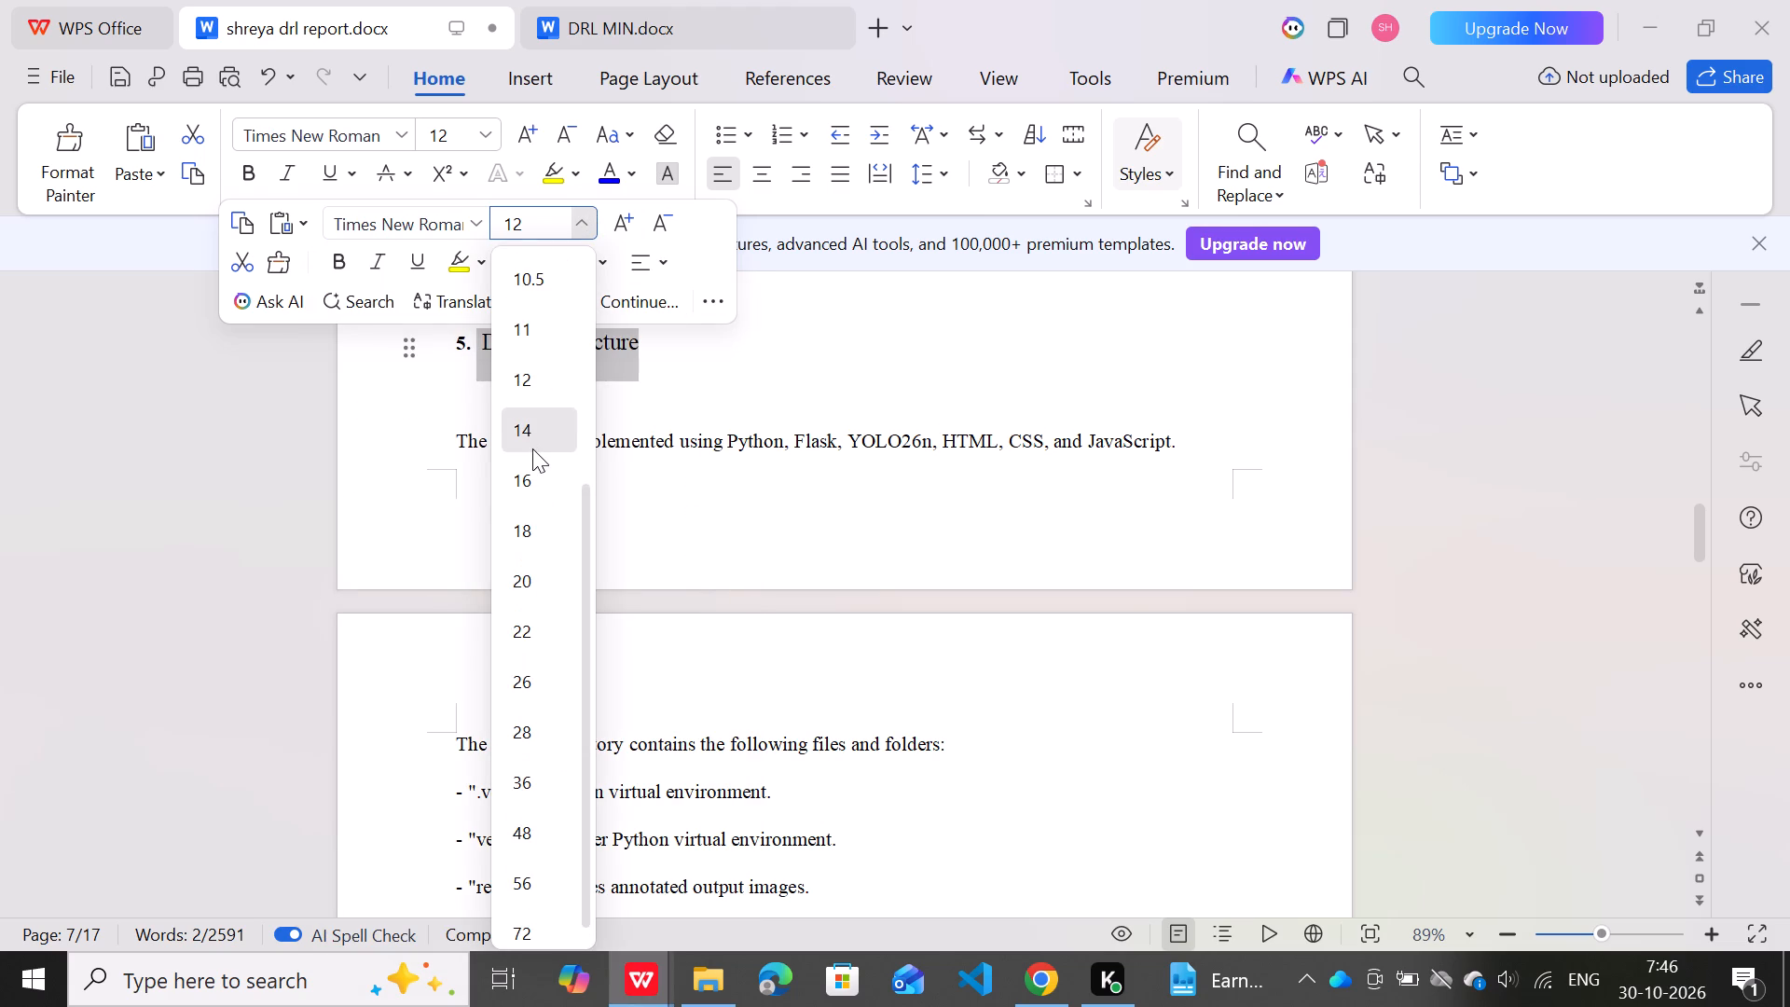
left_click(339, 262)
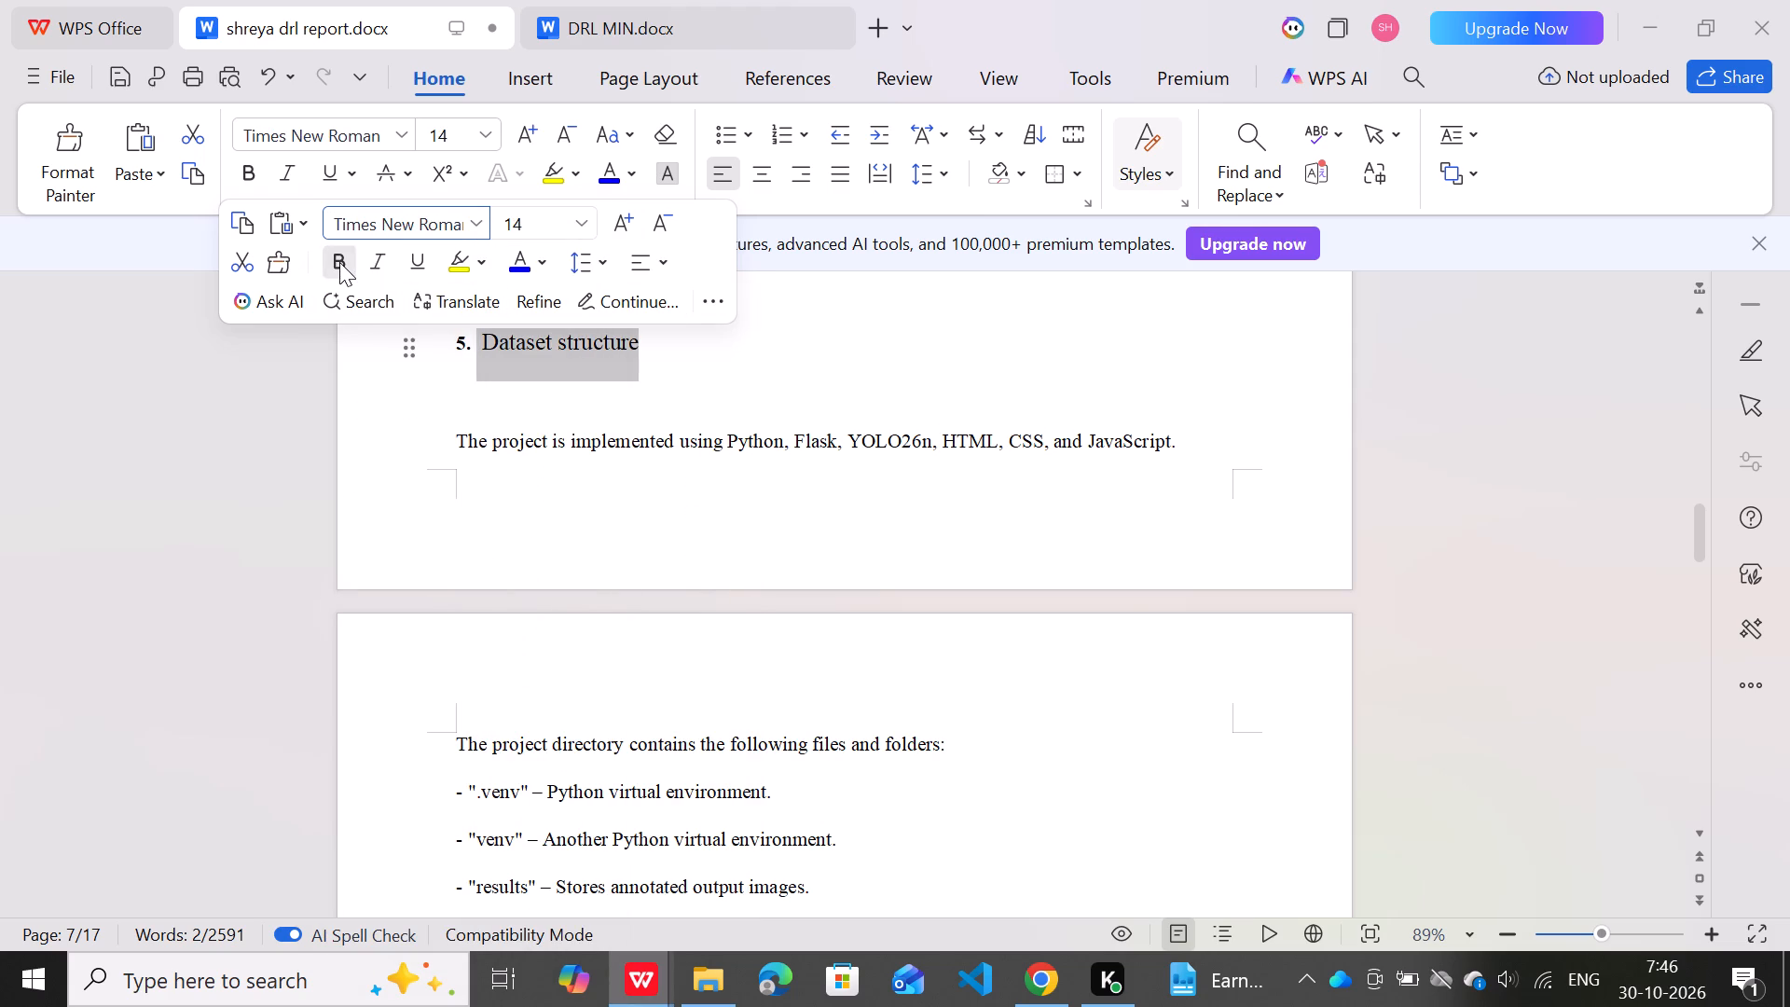
left_click(919, 424)
Insert three blank lines above the "5. Dataset structure" heading so that the section starts on the next page.
scroll(919, 424, "right", 1)
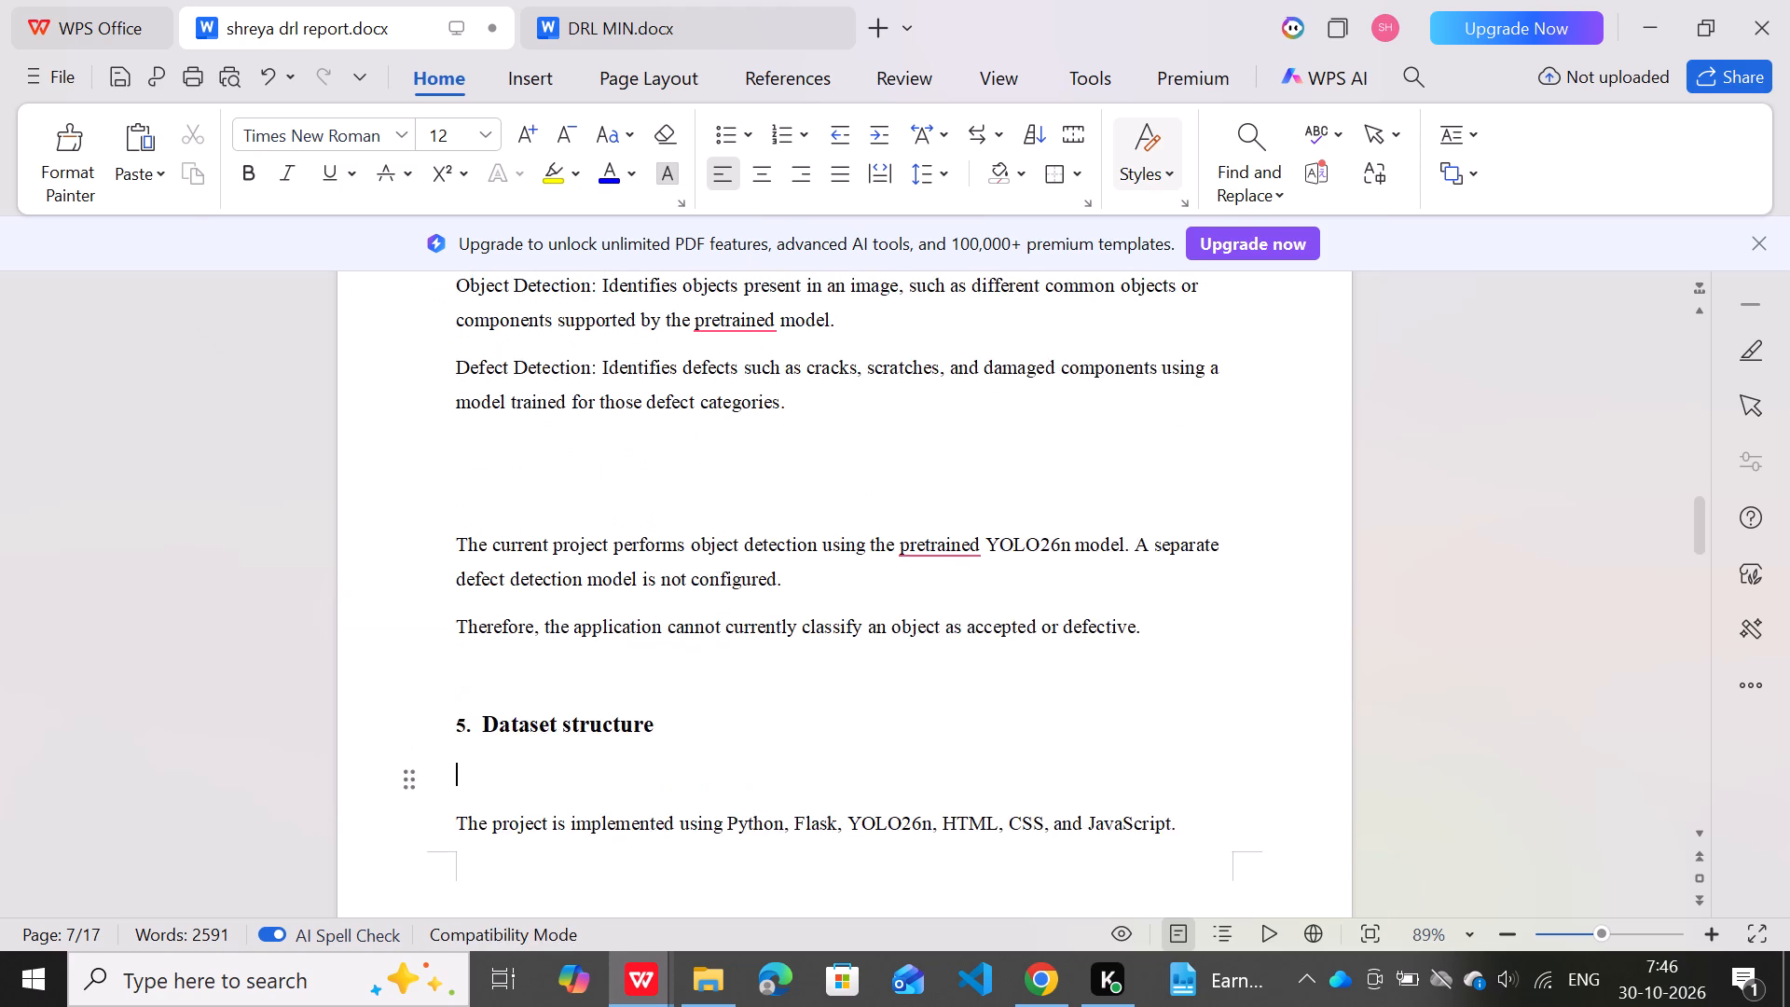
scroll(919, 424, "right", 1)
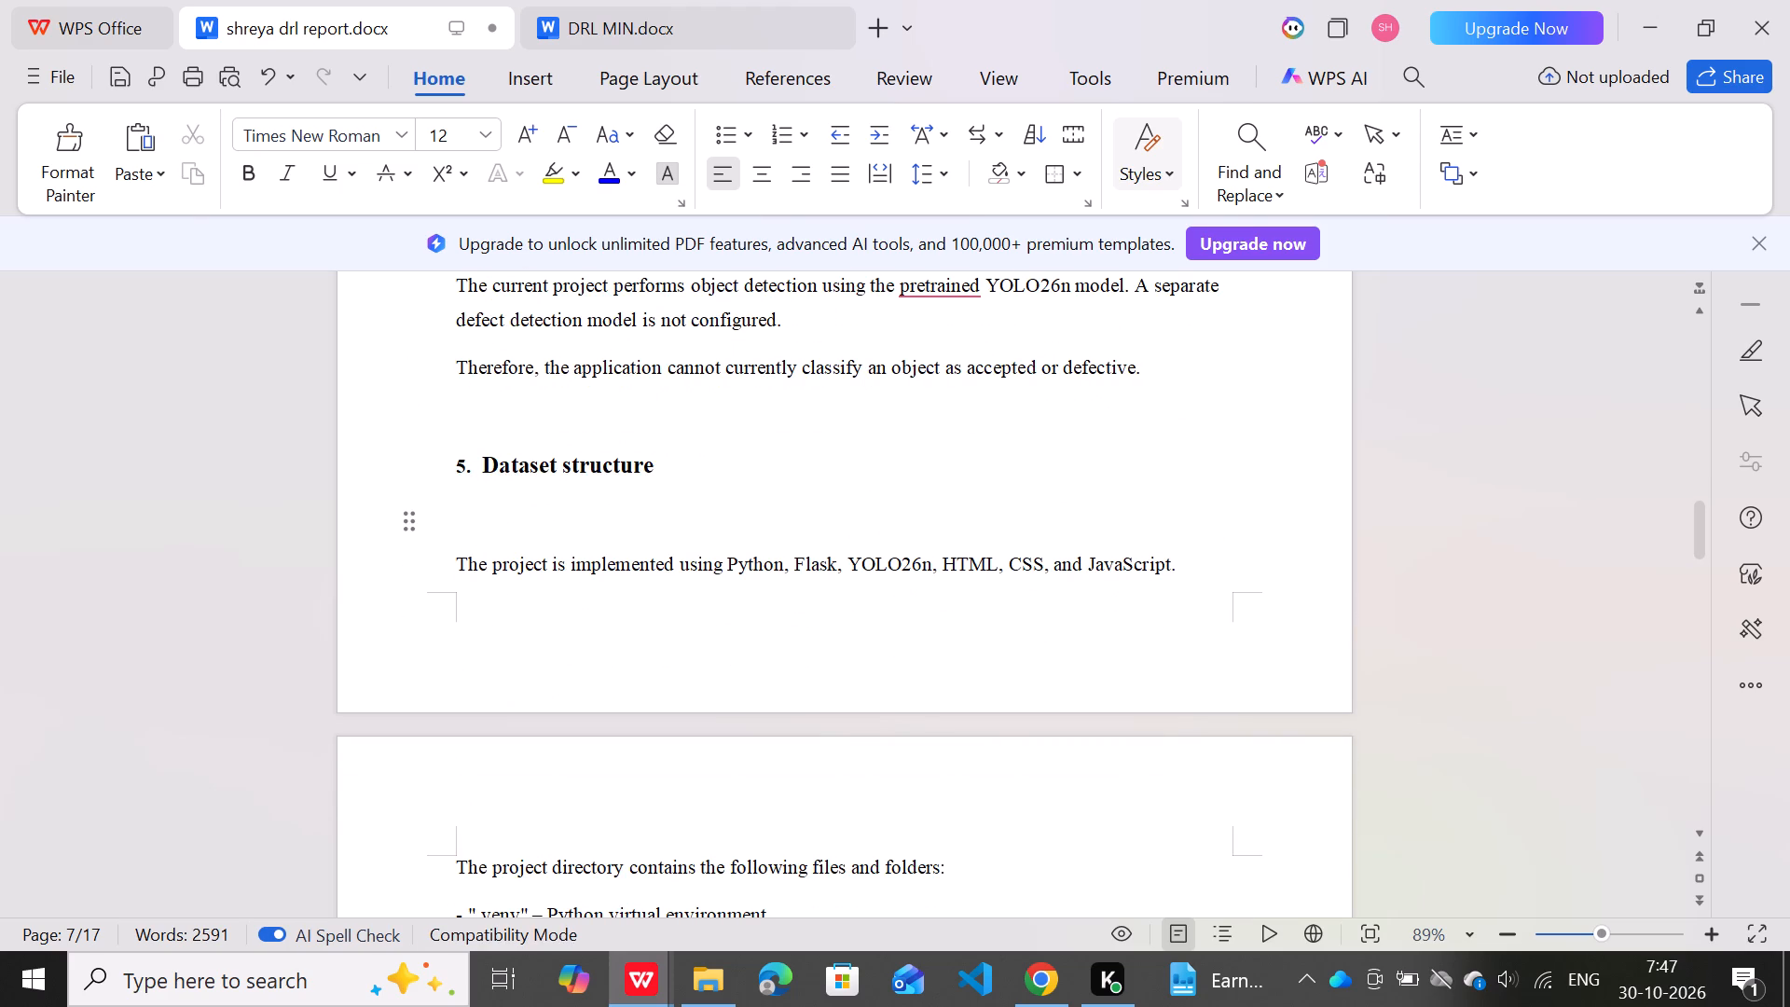
left_click(462, 408)
key("Return")
key("Return")
key("Return")
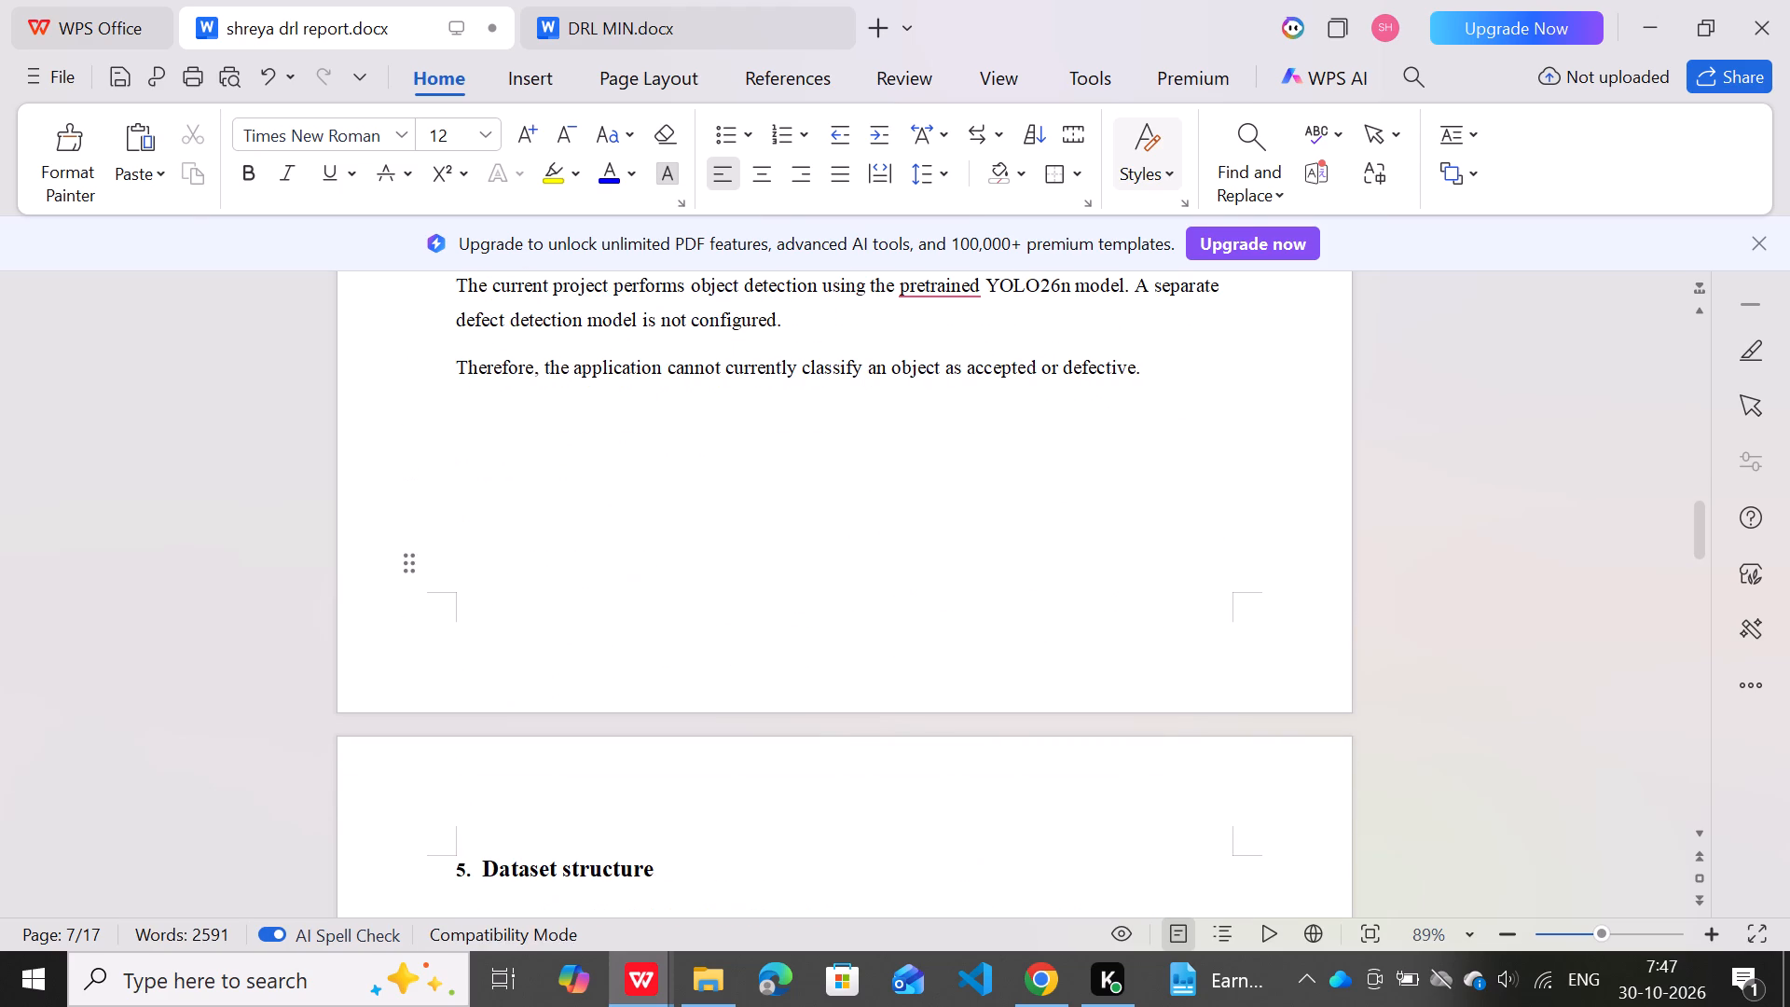
Place the text cursor at the start of the line "The model processes an uploaded image and returns:" in section 4.2.
scroll(659, 508, "up", 11)
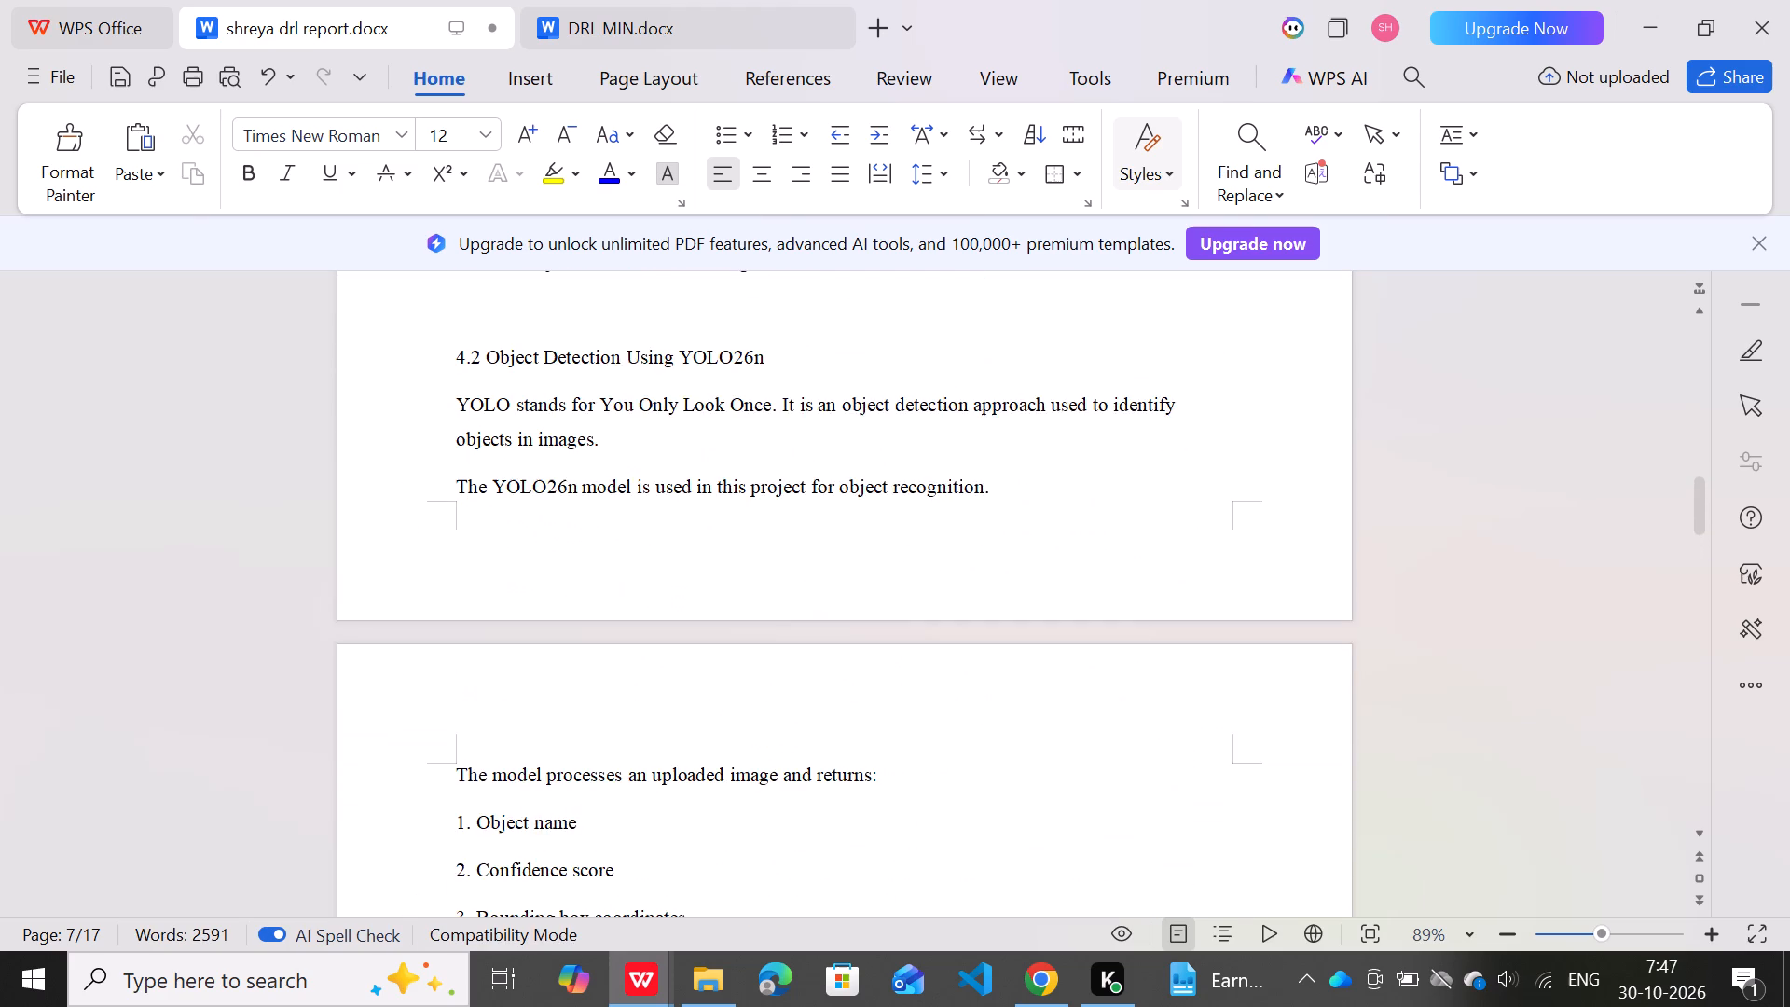
scroll(659, 508, "up", 1)
left_click(468, 685)
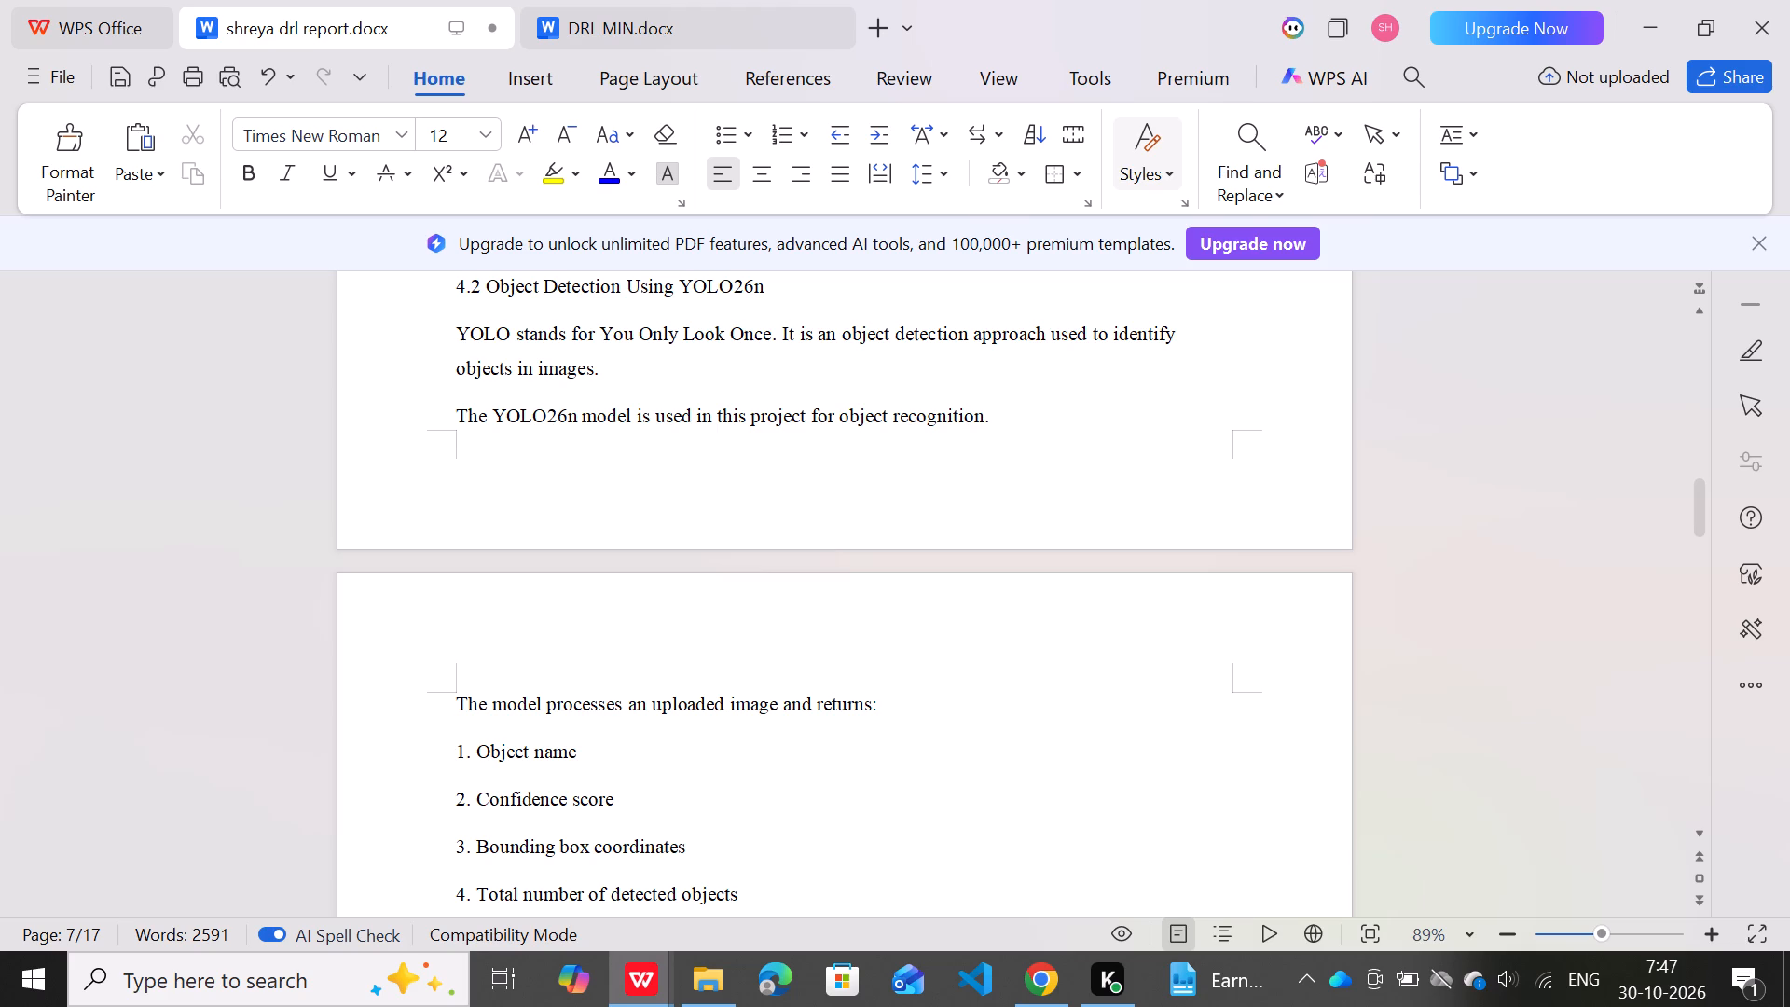
Insert a blank line above "The model processes an uploaded image and returns:" in section 4.2.
left_click(461, 677)
left_click(461, 677)
key("Return")
Delete the blank line between the "5. Dataset structure" heading and the paragraph beginning "The project is implemented using Python".
scroll(889, 627, "down", 6)
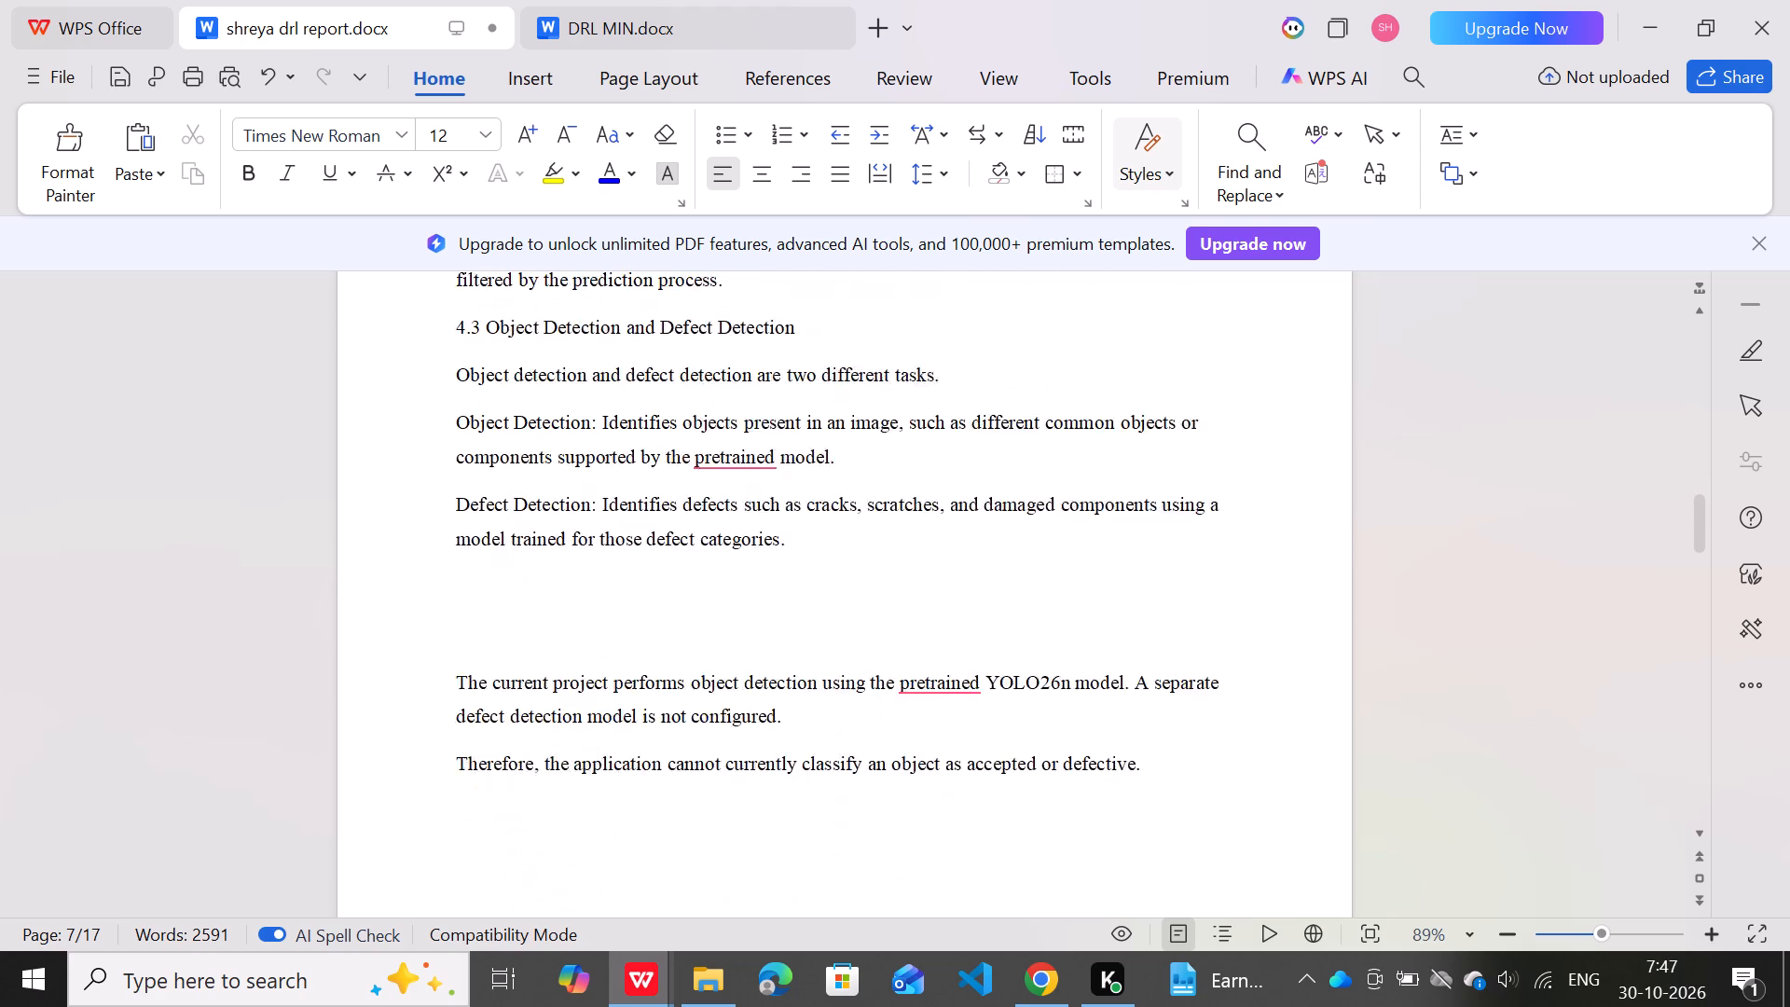
scroll(889, 627, "down", 9)
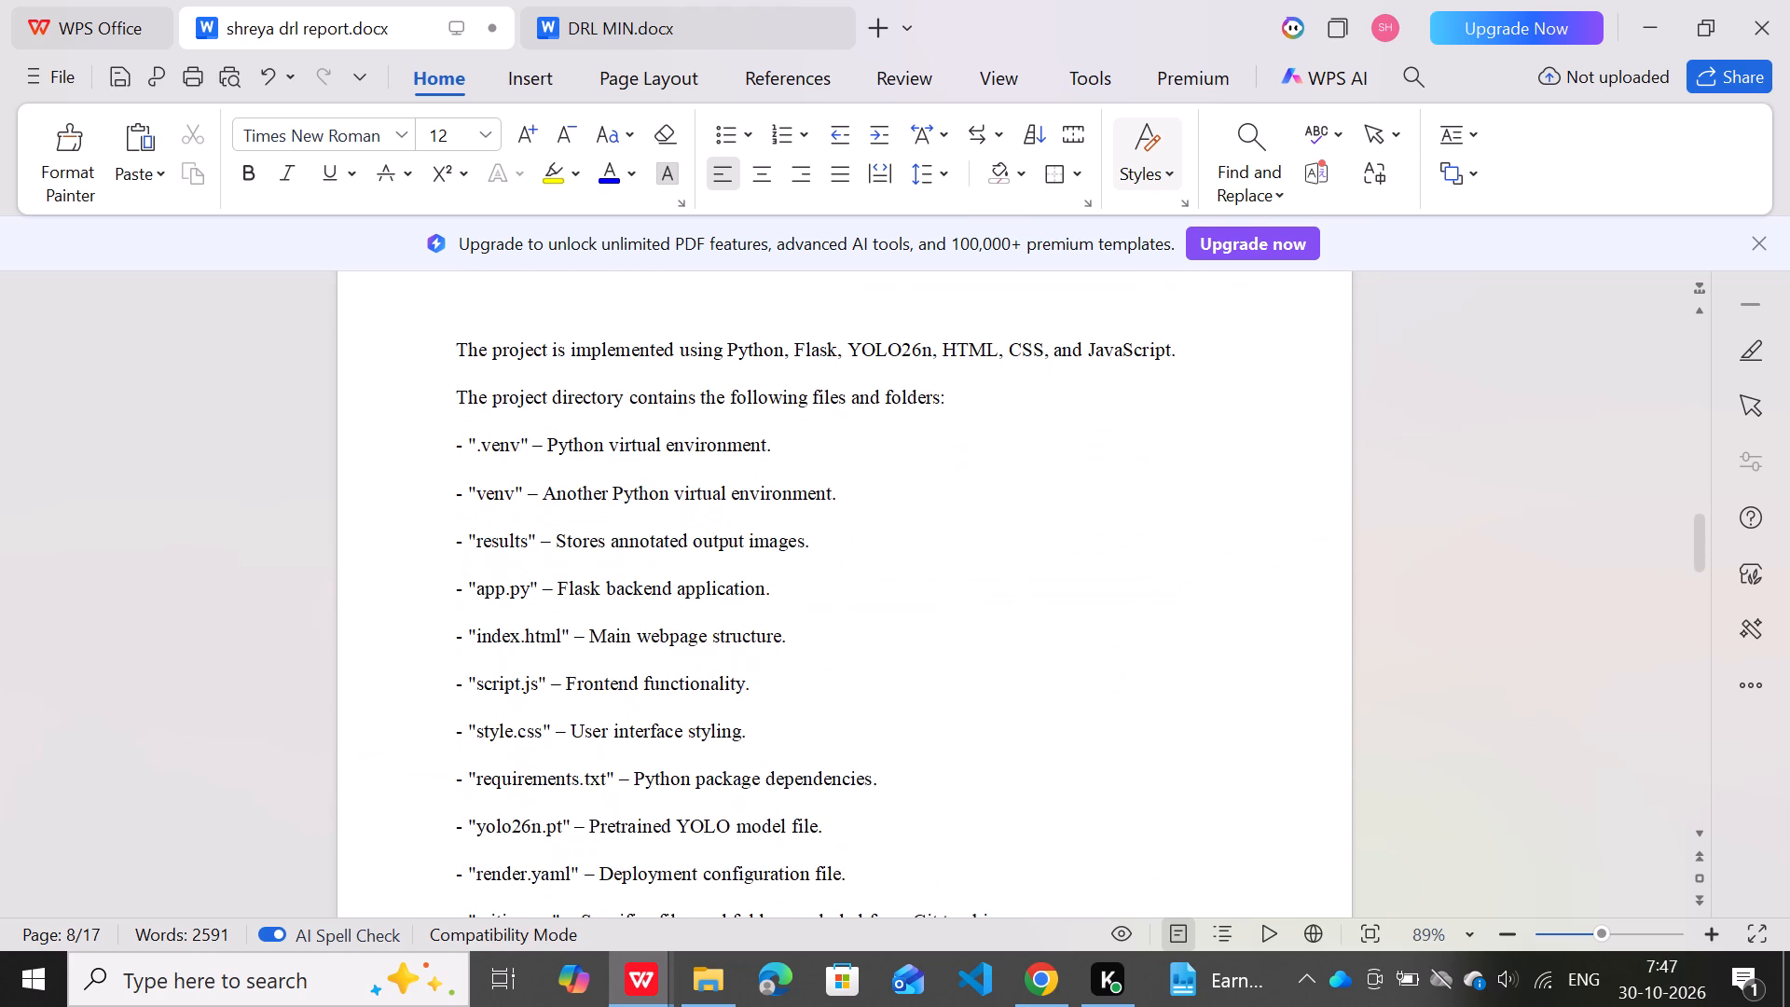
scroll(889, 627, "up", 2)
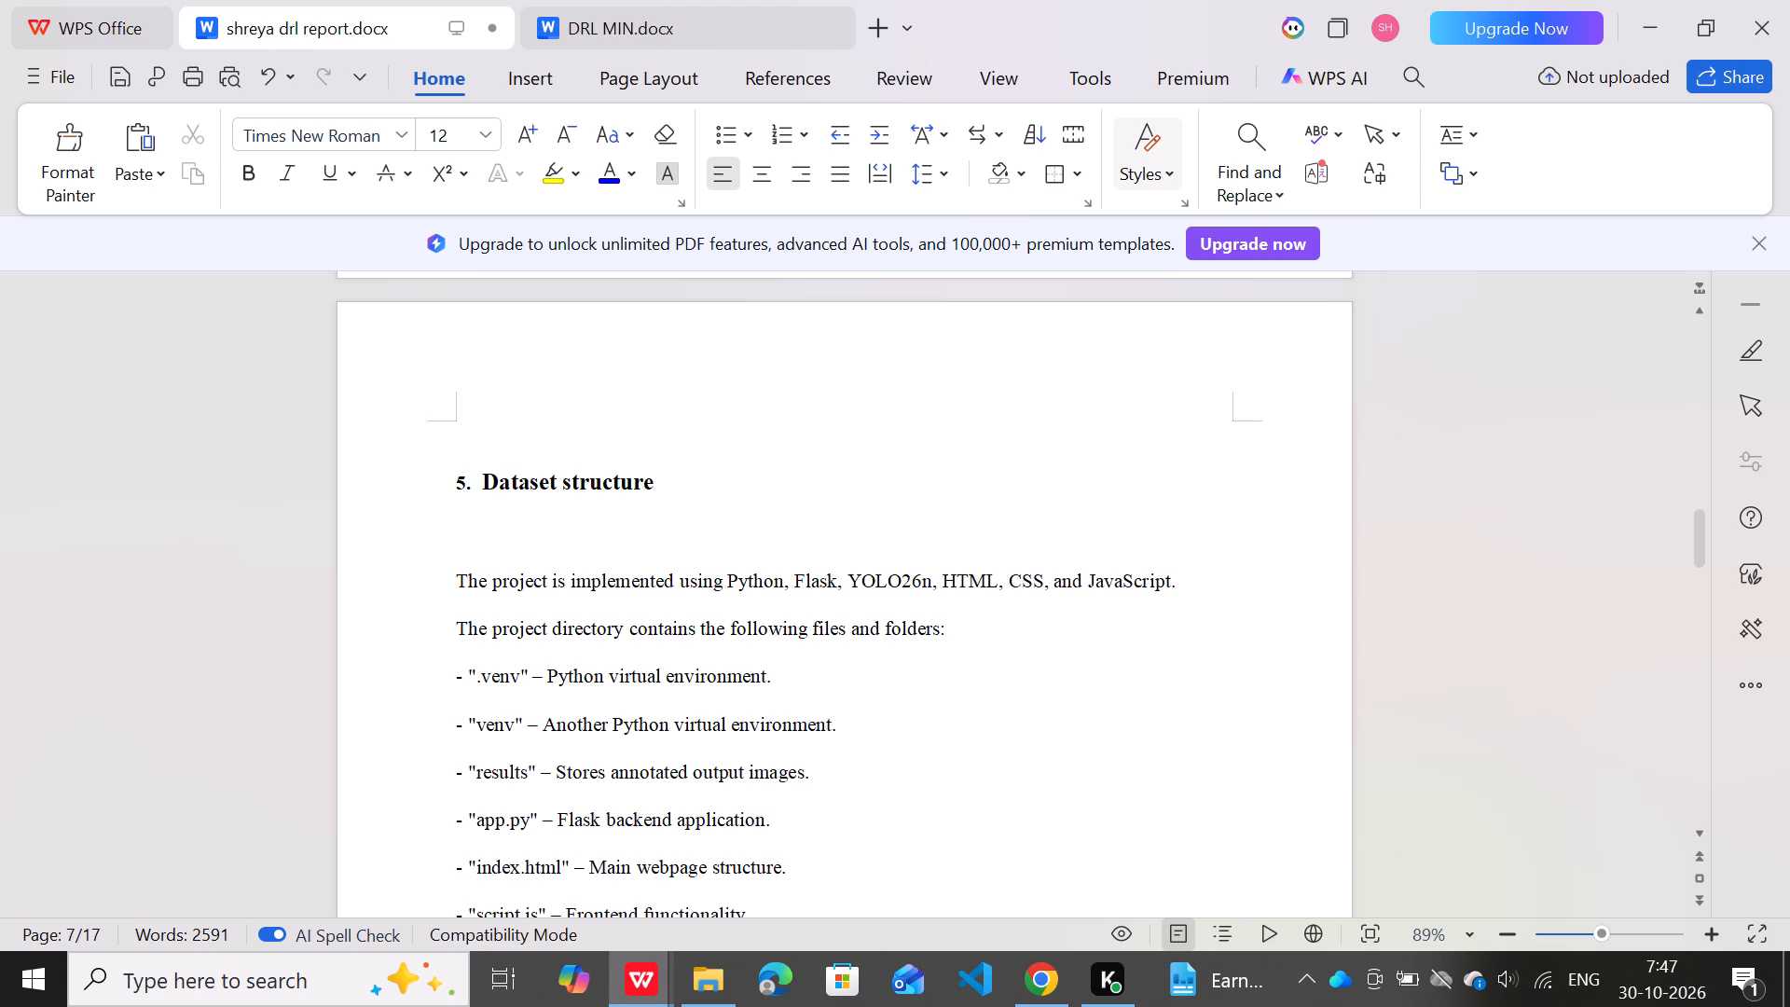
left_click(462, 555)
key("BackSpace")
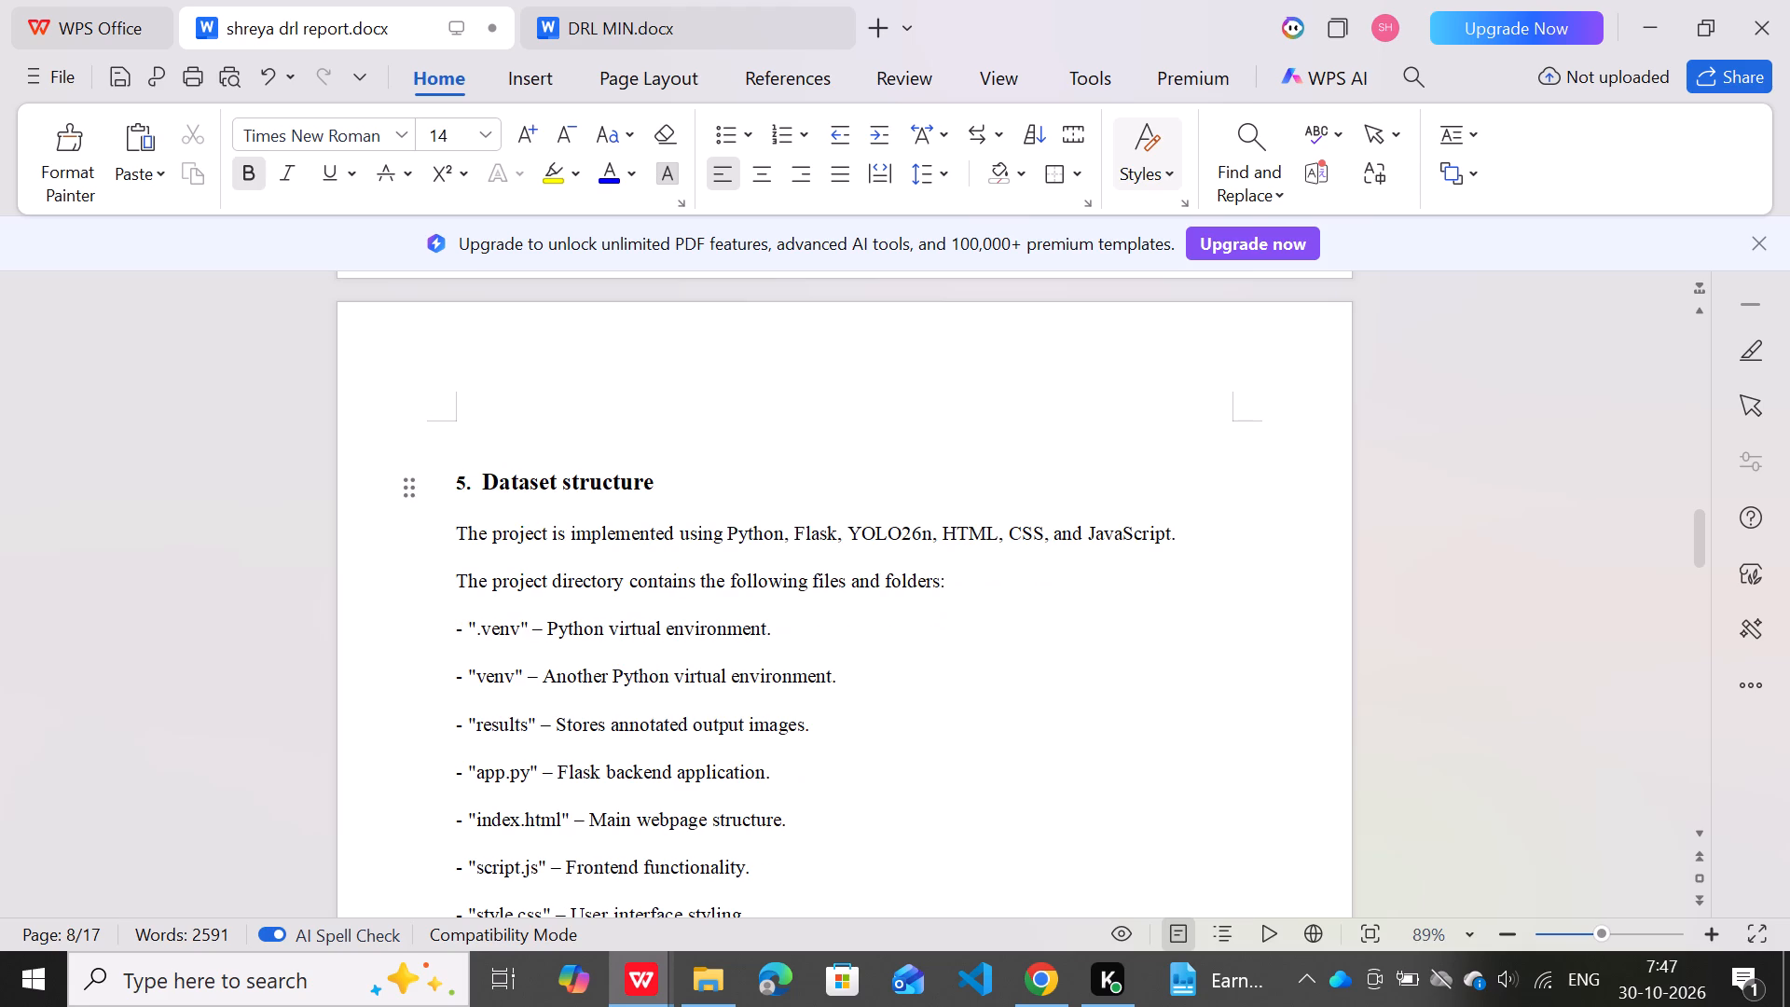
Delete the section 5 body text from "The project is implemented using Python" through the ".gitignore" line, keeping the heading and "OUTPUT:".
left_click_drag(461, 532, 774, 862)
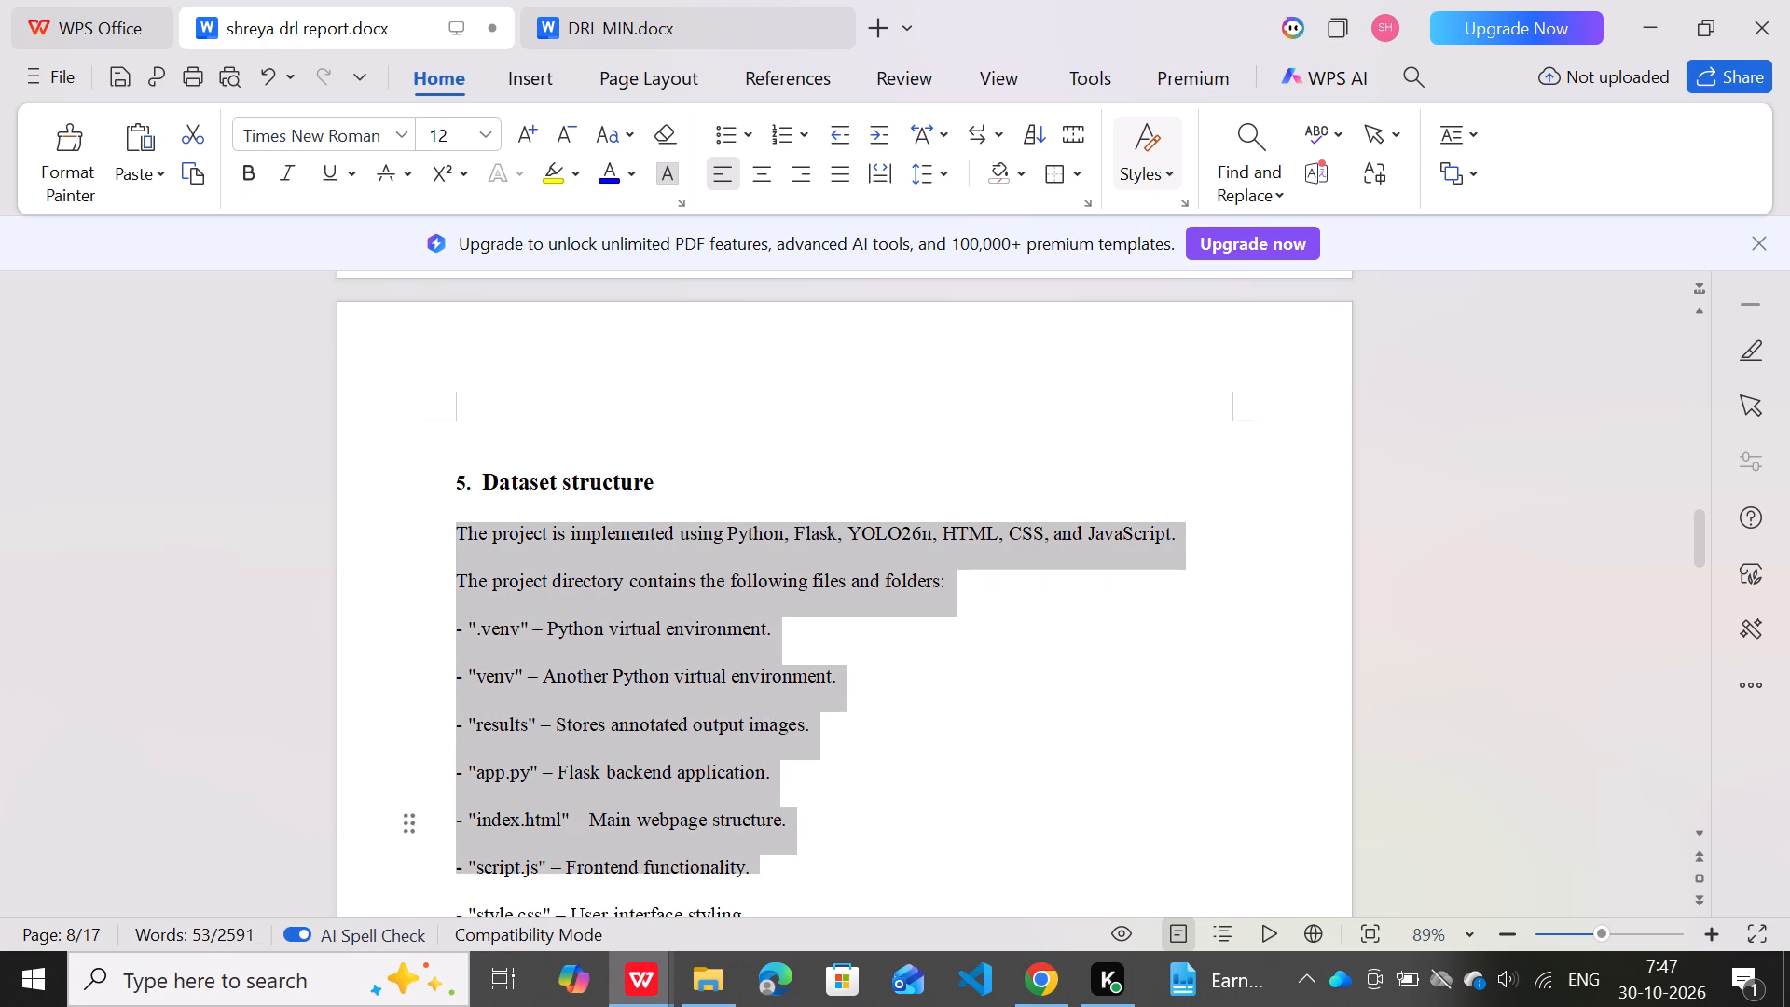
left_click_drag(774, 862, 796, 257)
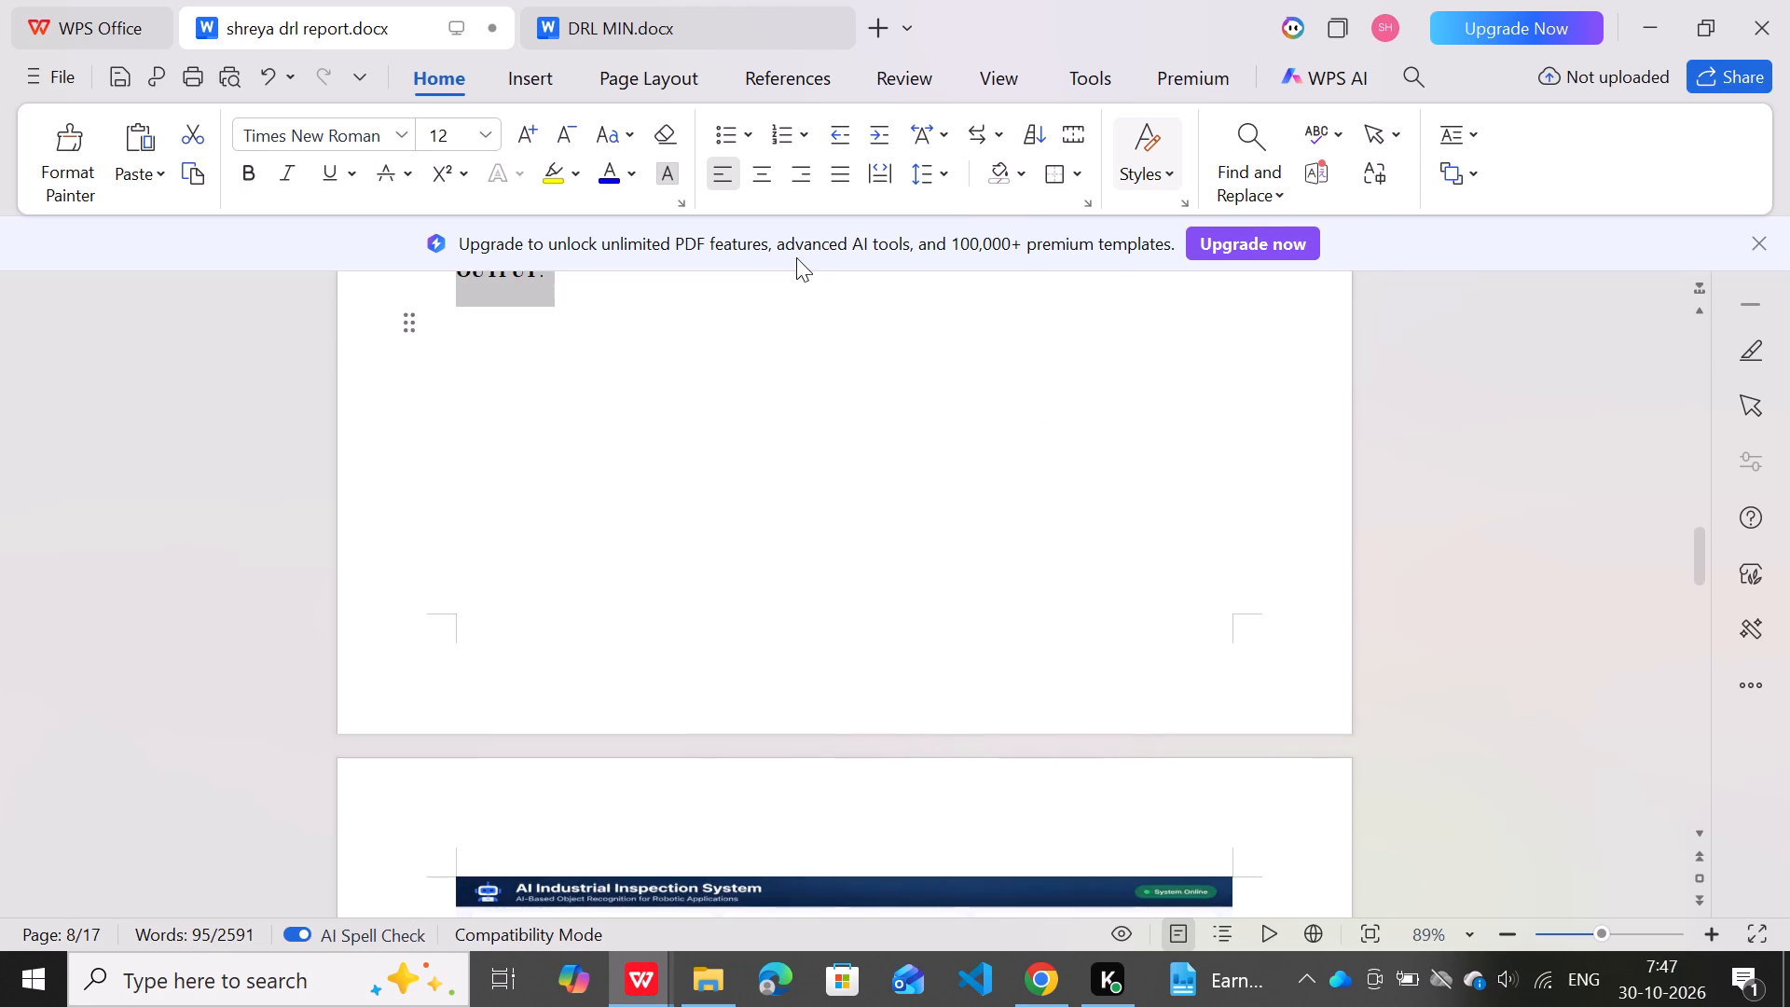
left_click_drag(796, 257, 857, 445)
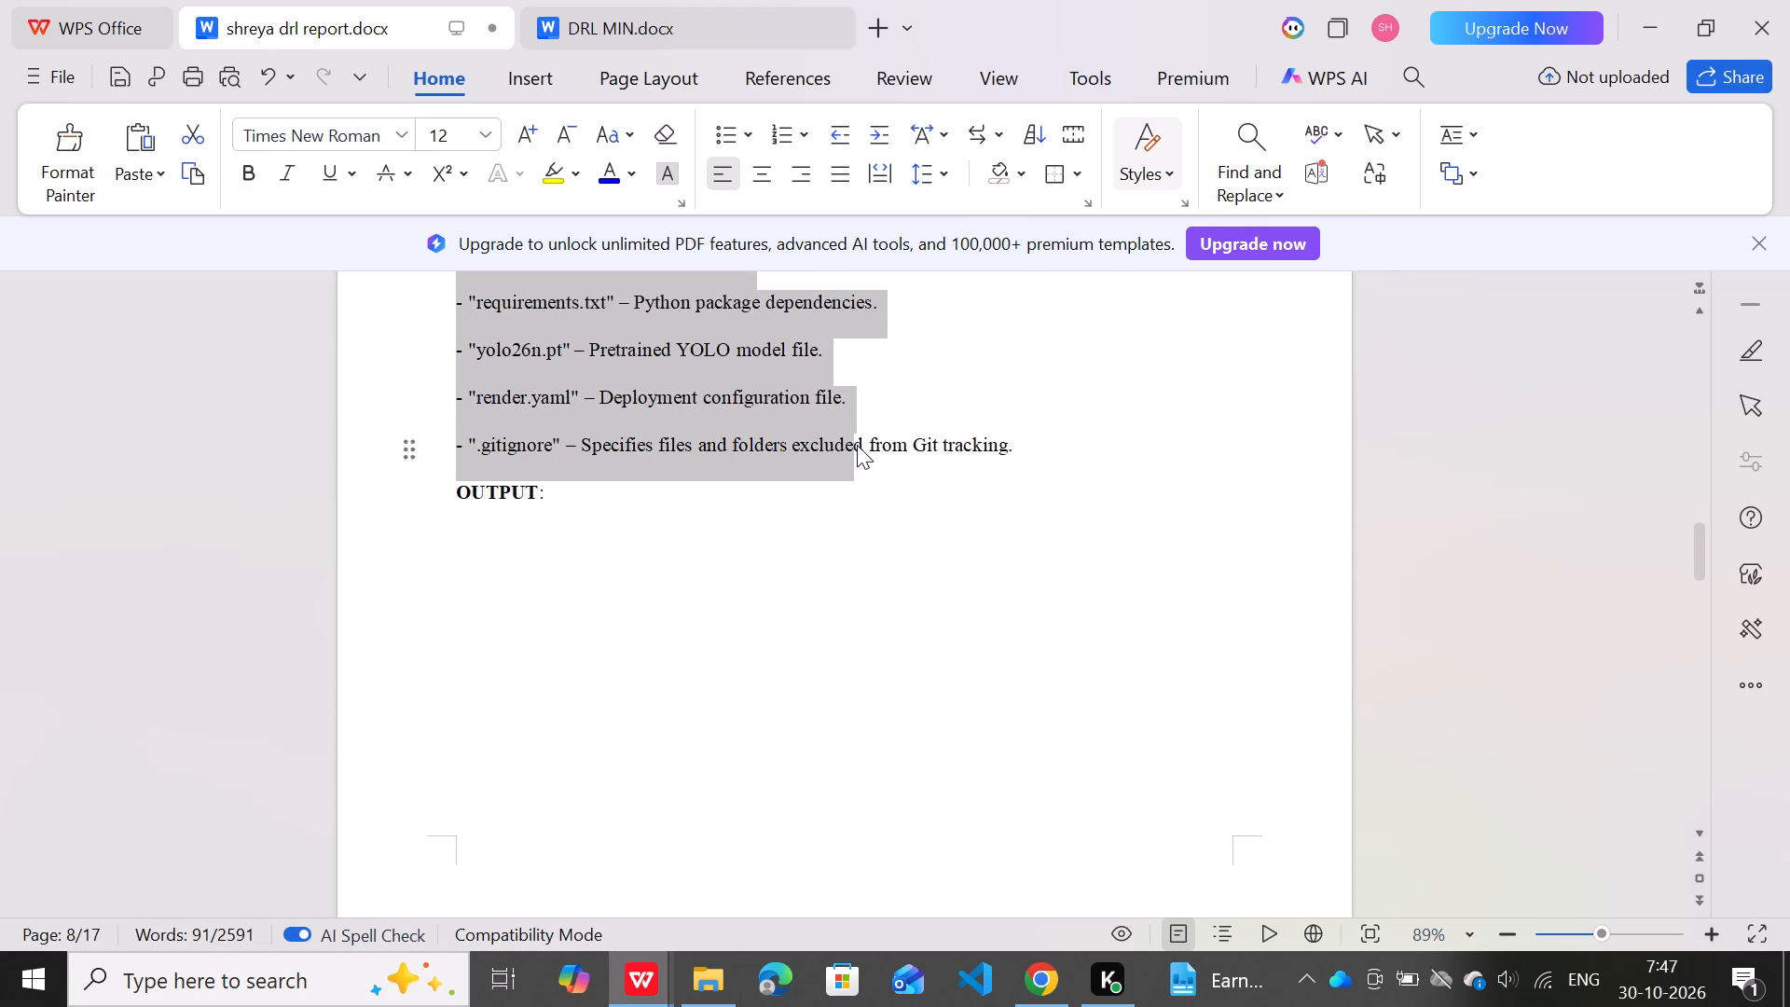
left_click_drag(857, 445, 1060, 453)
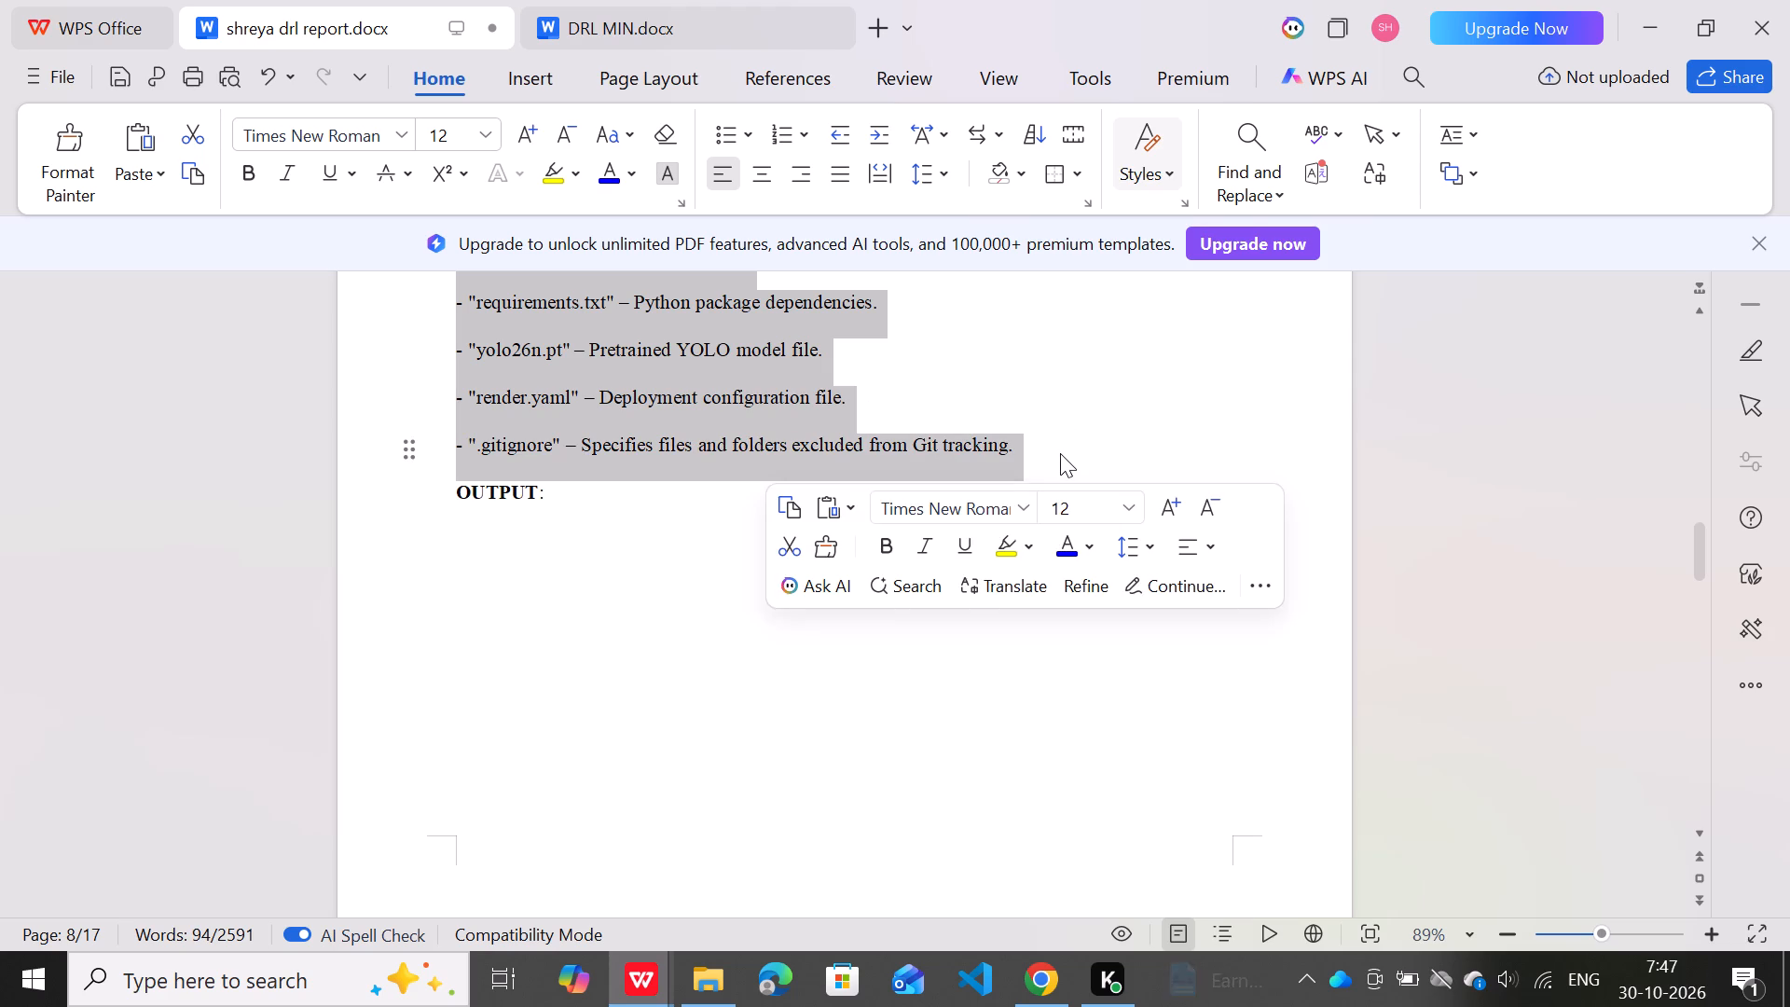
key("BackSpace")
scroll(1123, 486, "up", 2)
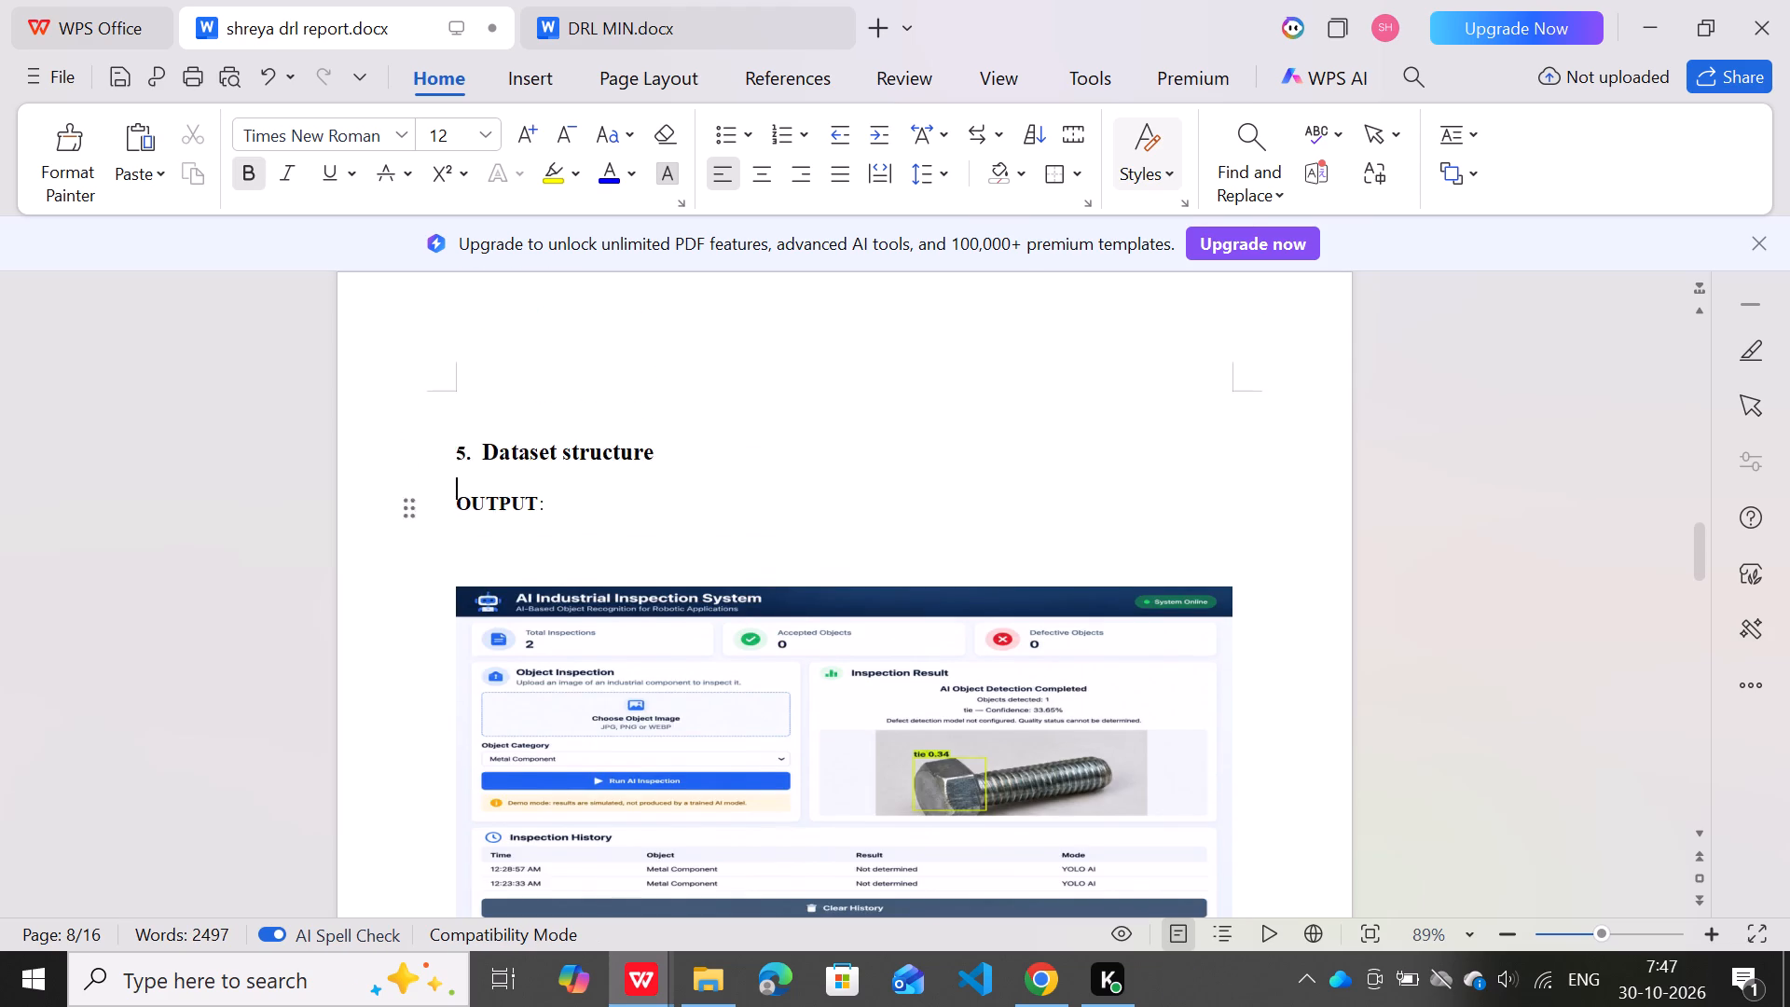
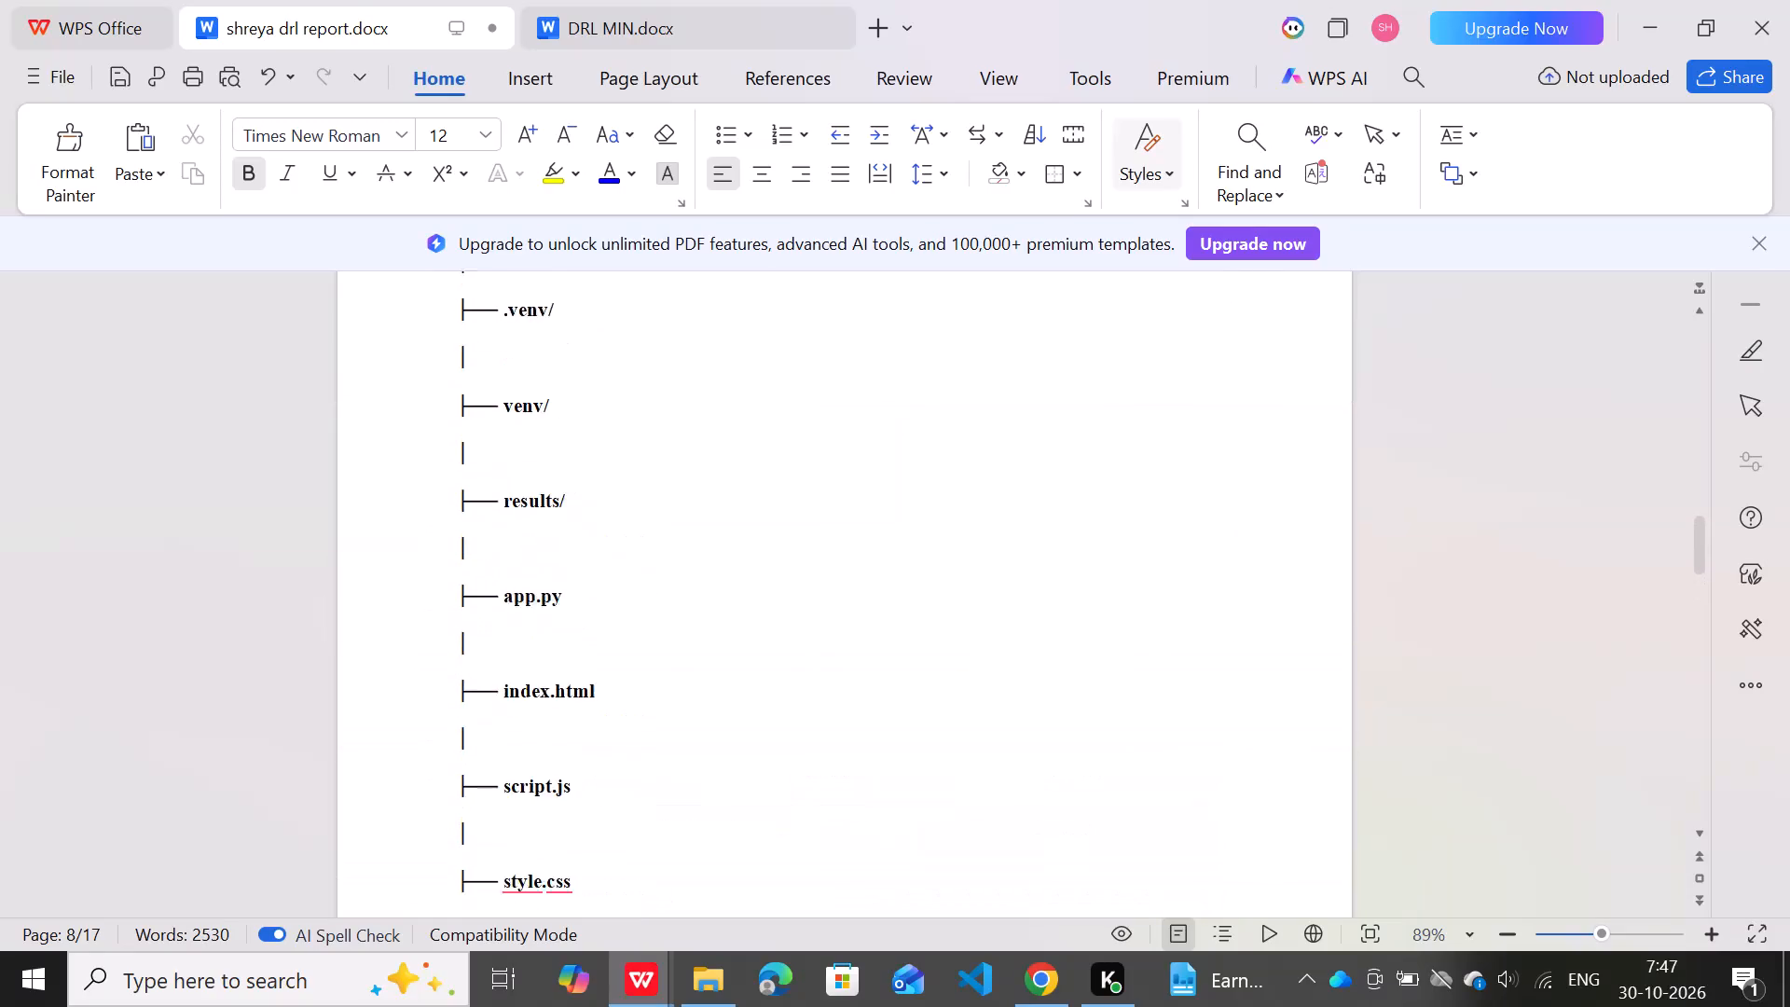
Move the "OUTPUT:" heading onto its own line below ".gitignore" at the end of the section 5 directory tree.
scroll(750, 532, "up", 2)
scroll(750, 532, "down", 2)
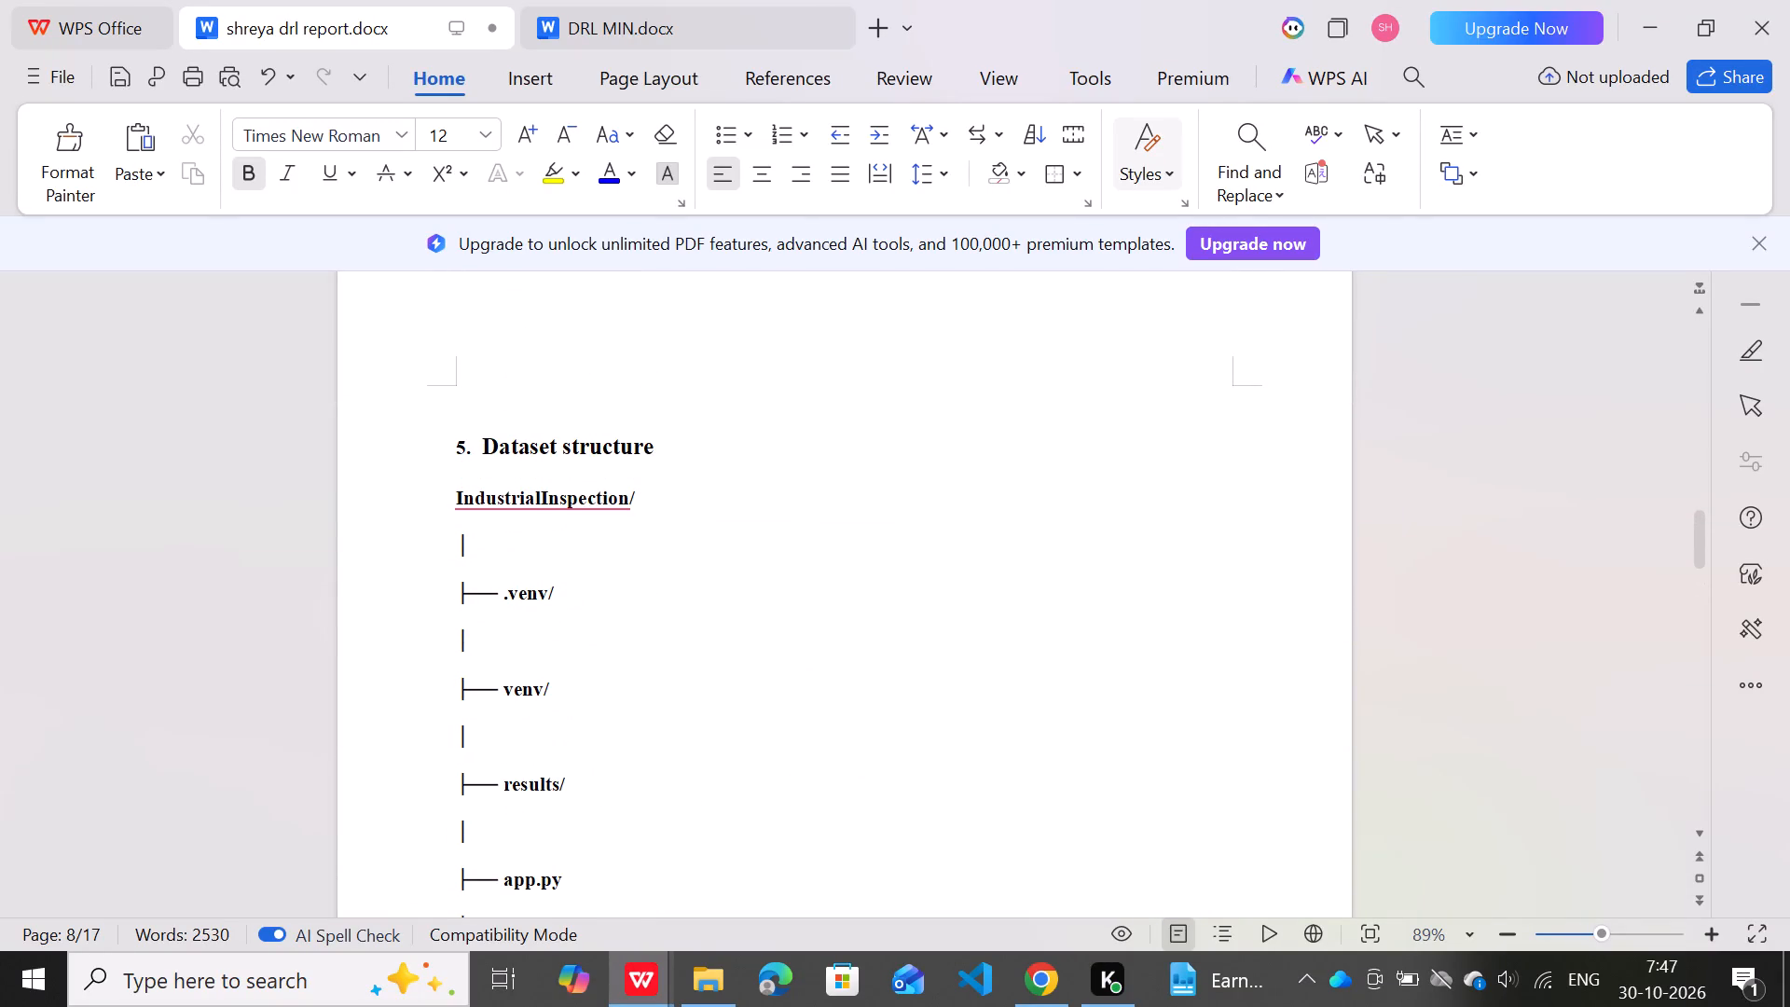
scroll(750, 532, "down", 3)
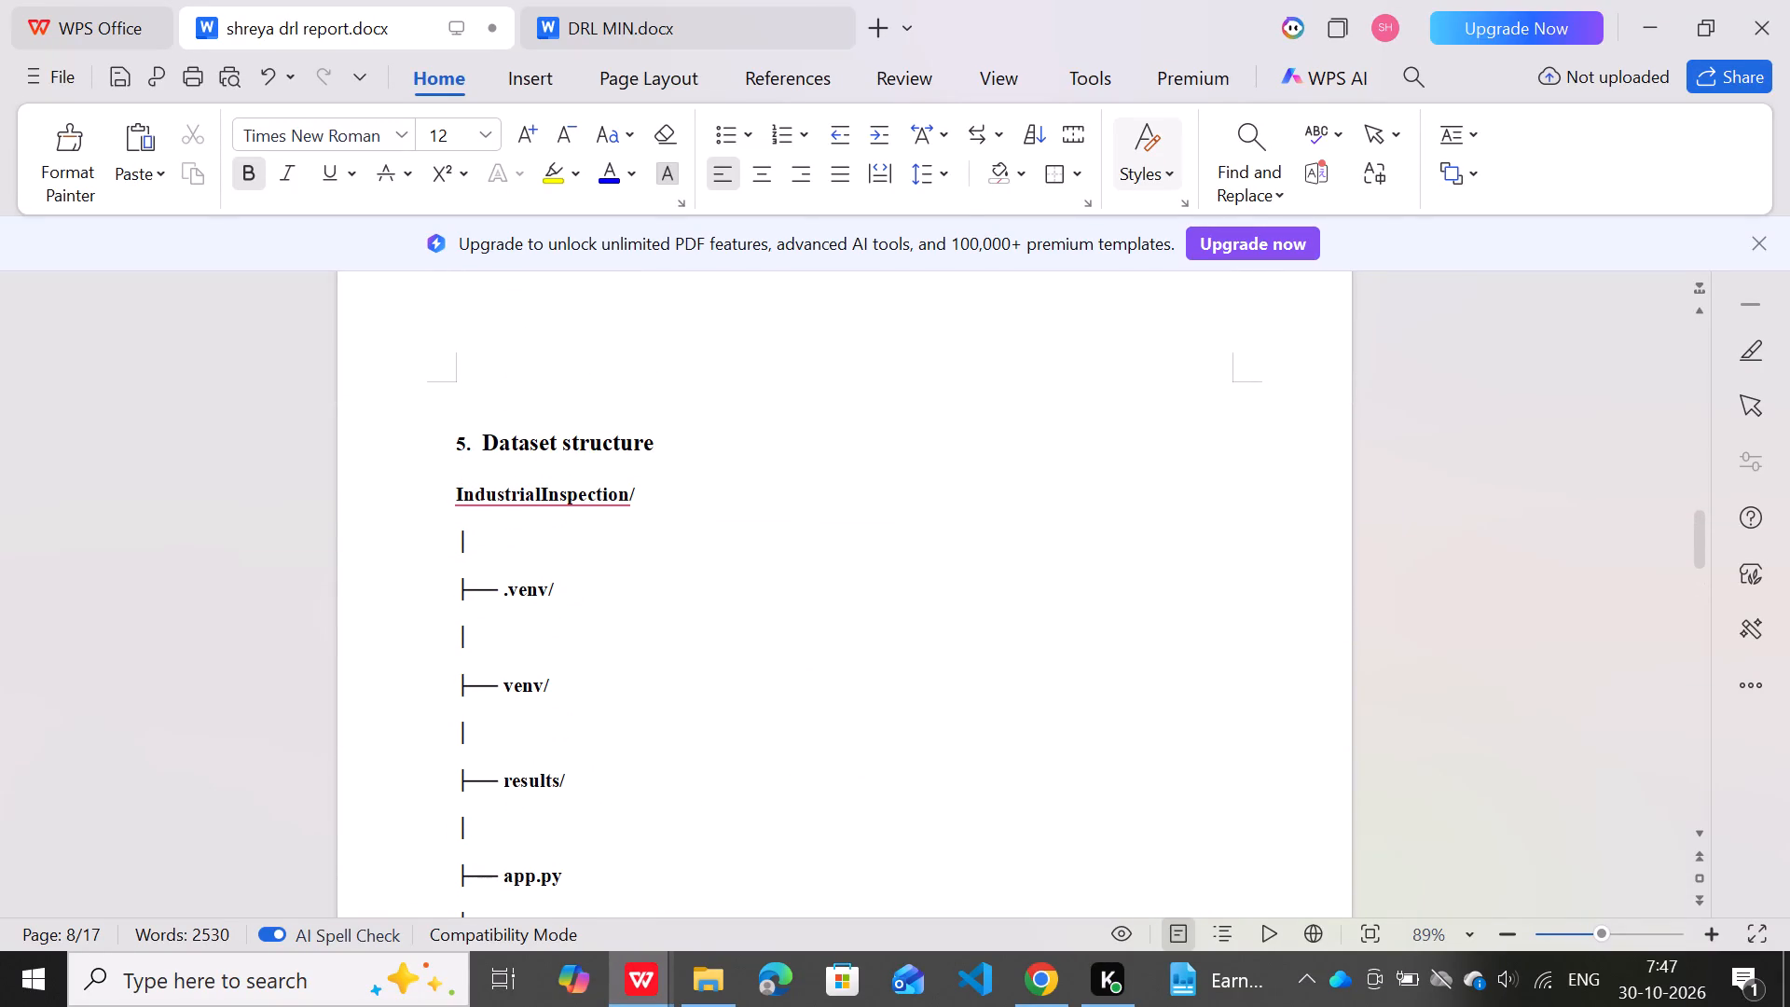
scroll(750, 532, "down", 4)
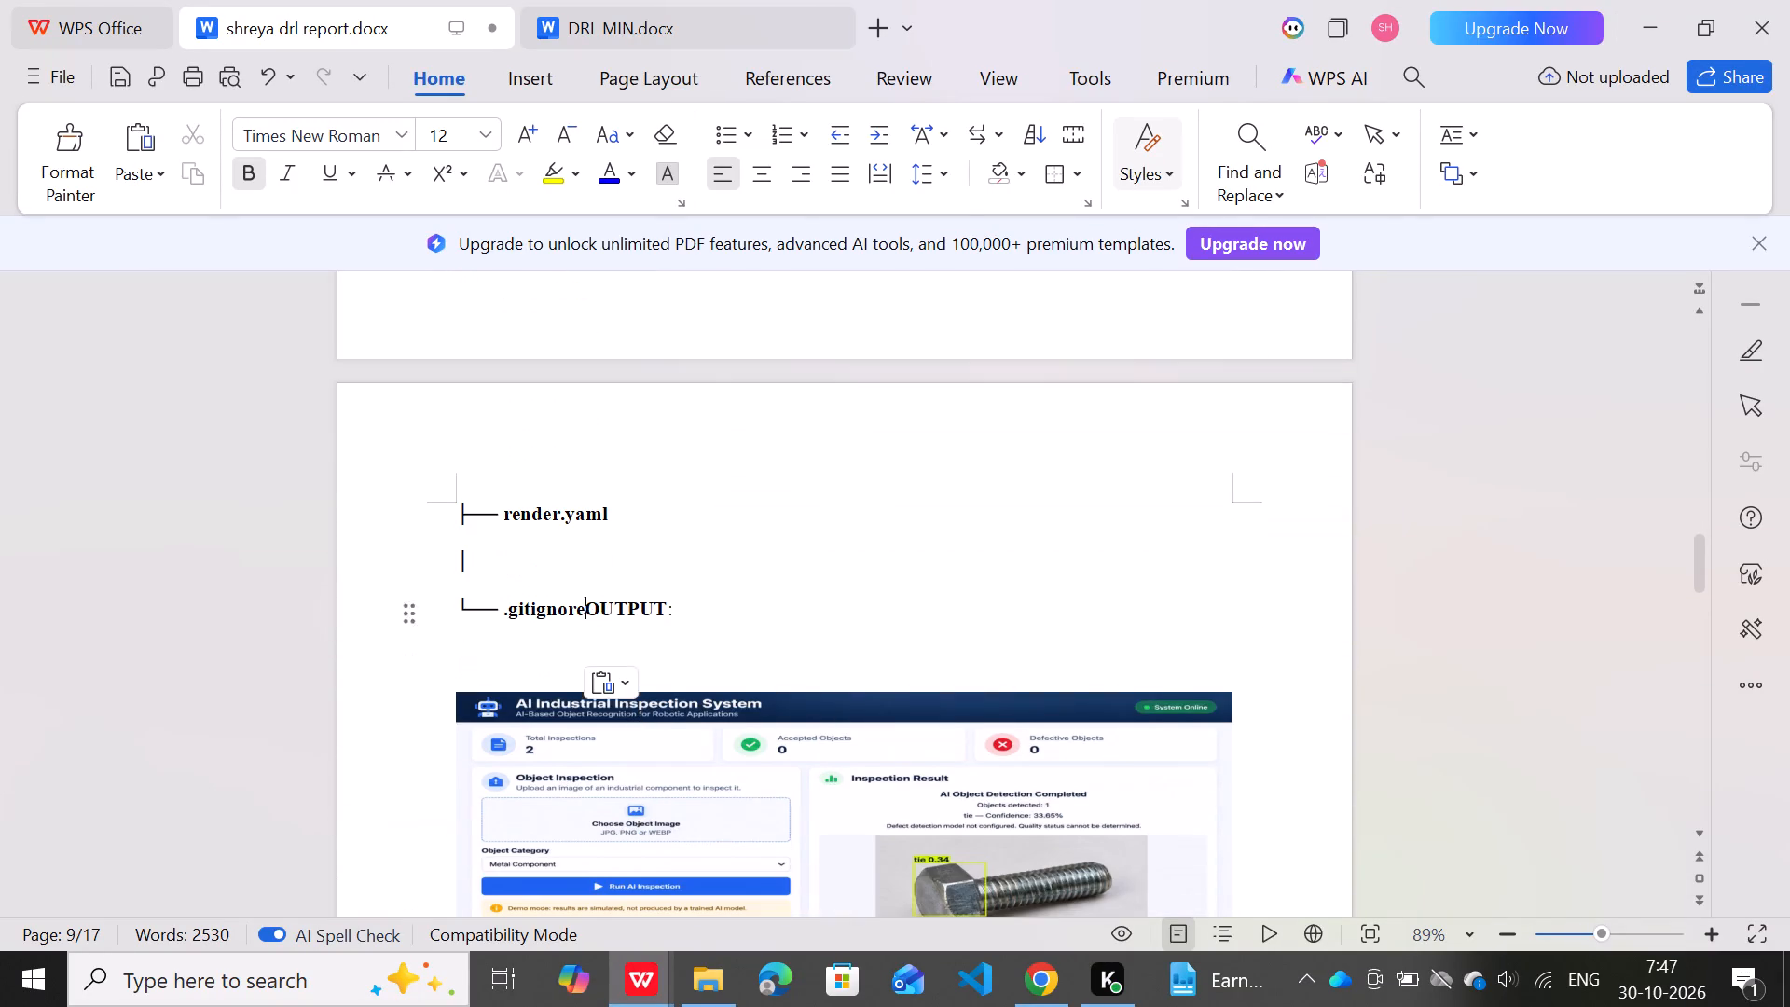
scroll(750, 532, "down", 4)
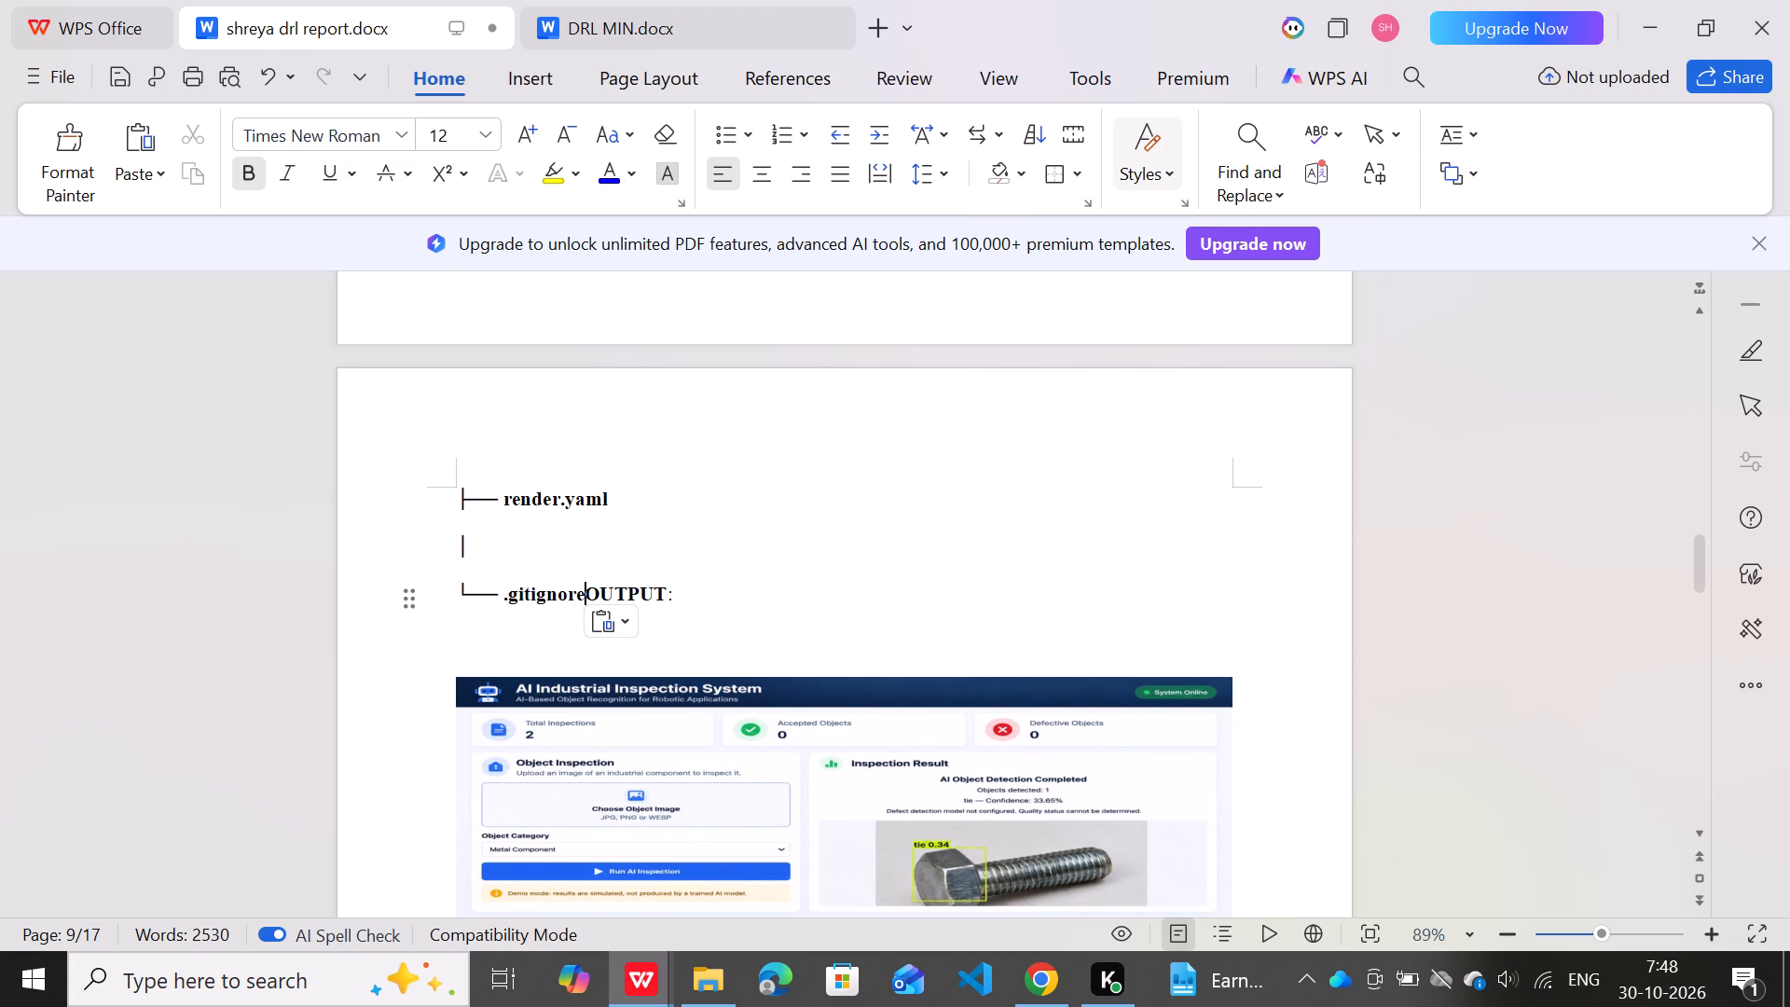
key("Return")
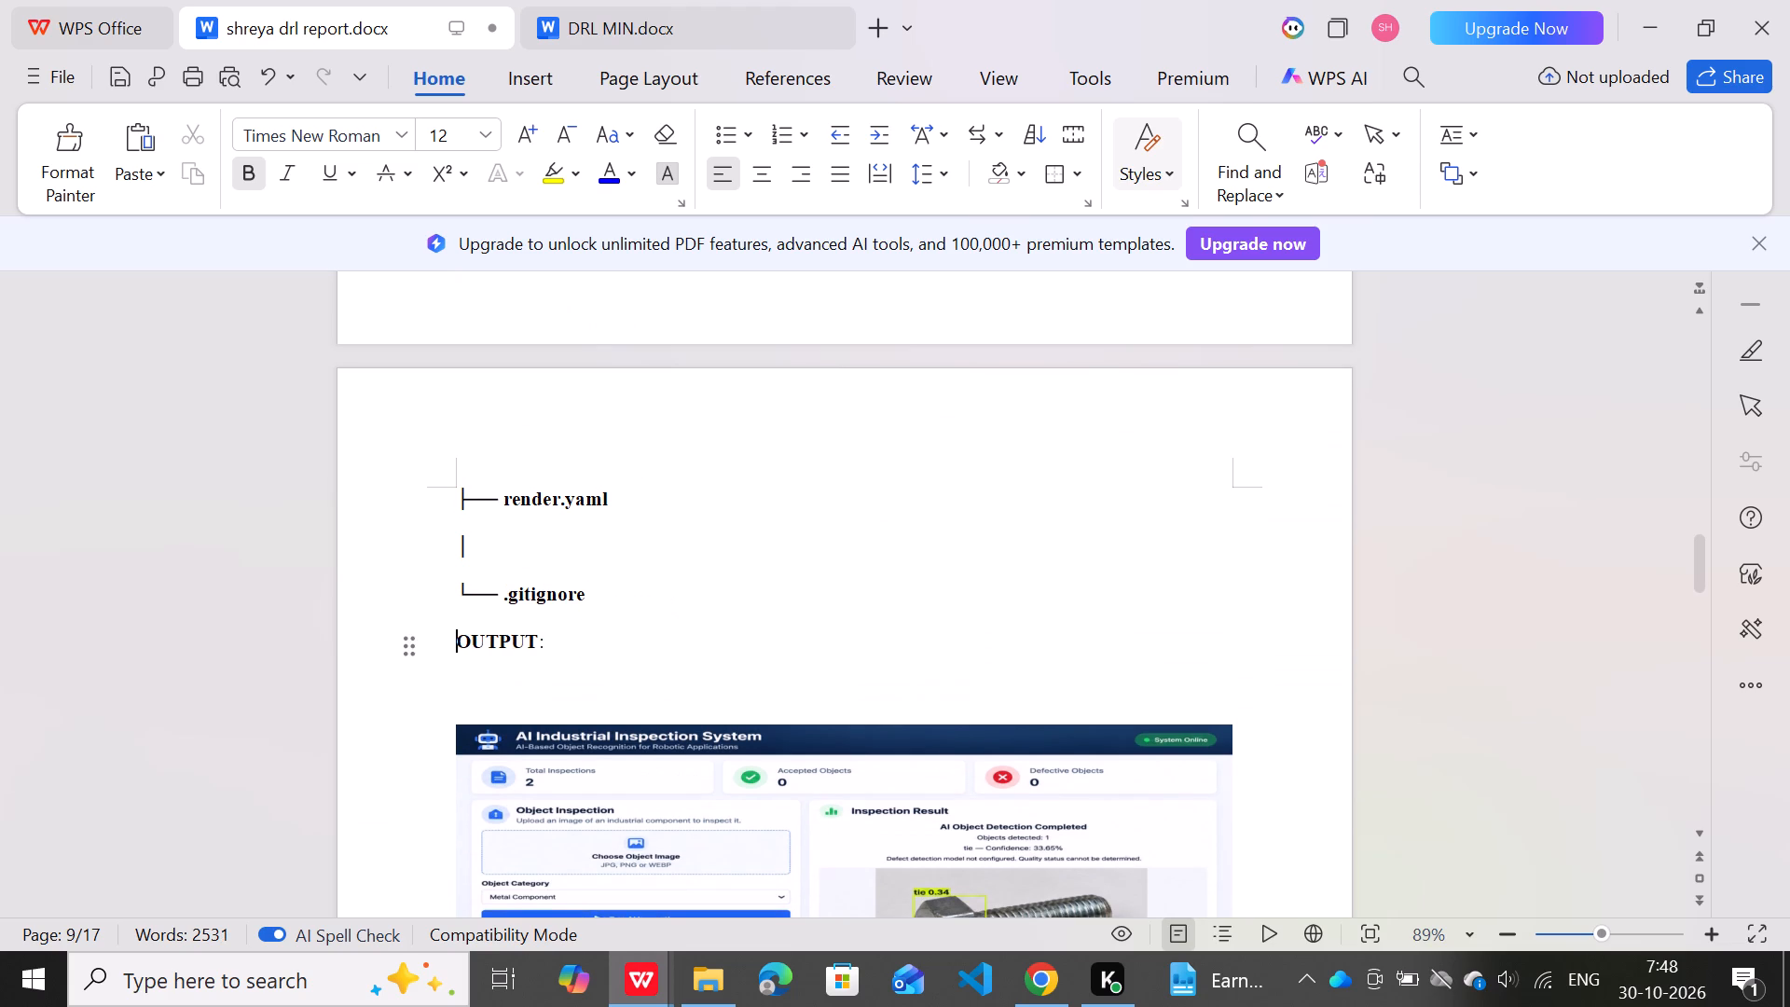
Insert three blank lines between the ".gitignore" entry of the folder tree and the "OUTPUT:" heading.
key("Return")
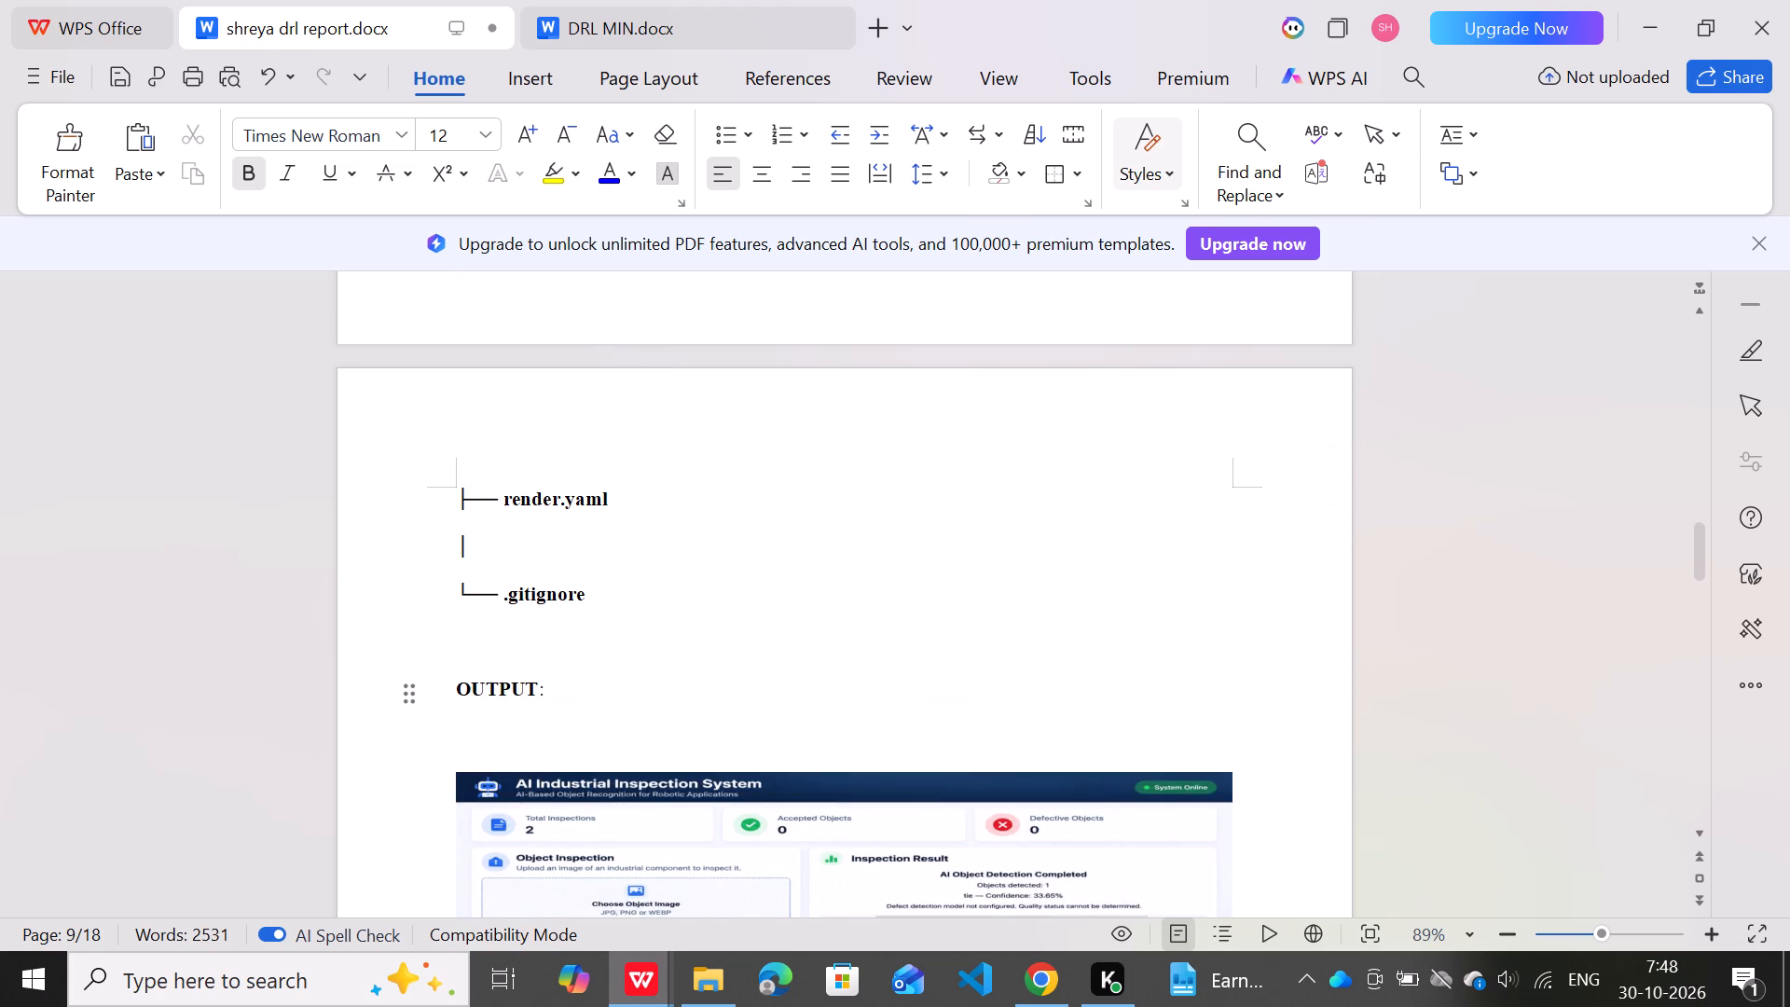
left_click(642, 601)
key("Return")
key("Return")
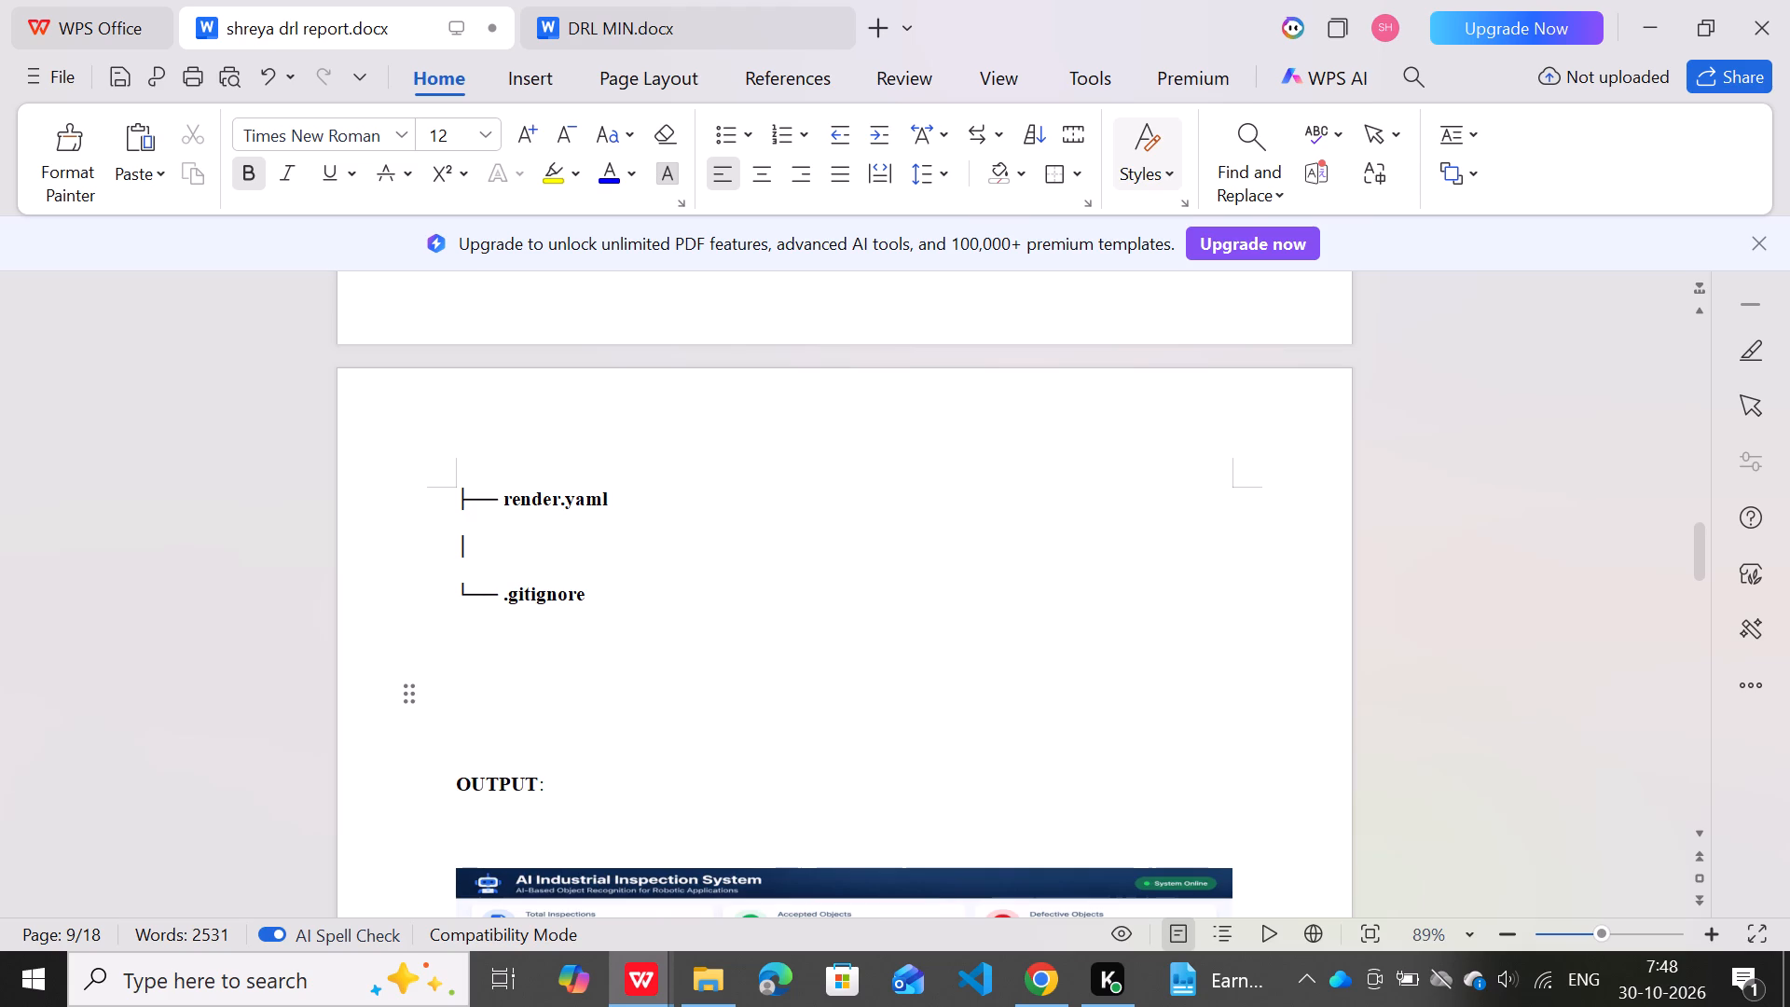
Review the layout and headings of the report from the OUTPUT section through the references and back to section 5.
scroll(1062, 734, "down", 18)
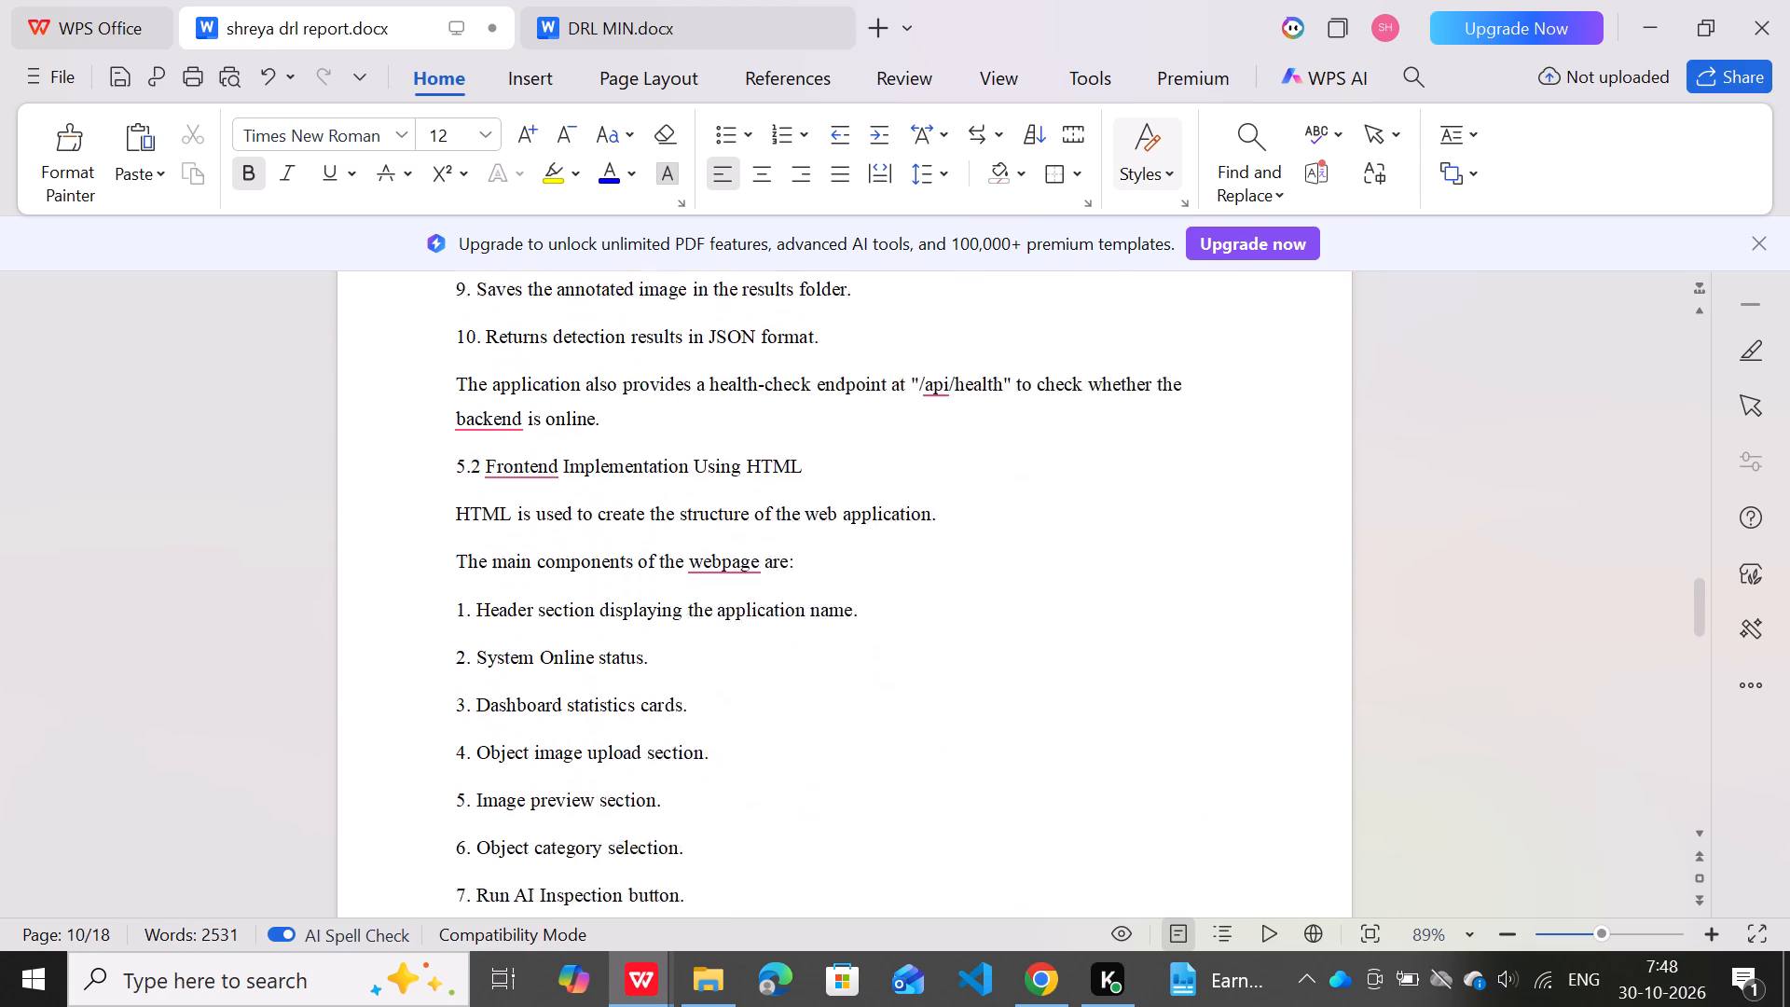
scroll(1062, 734, "down", 4)
scroll(1062, 734, "down", 20)
scroll(1062, 734, "down", 4)
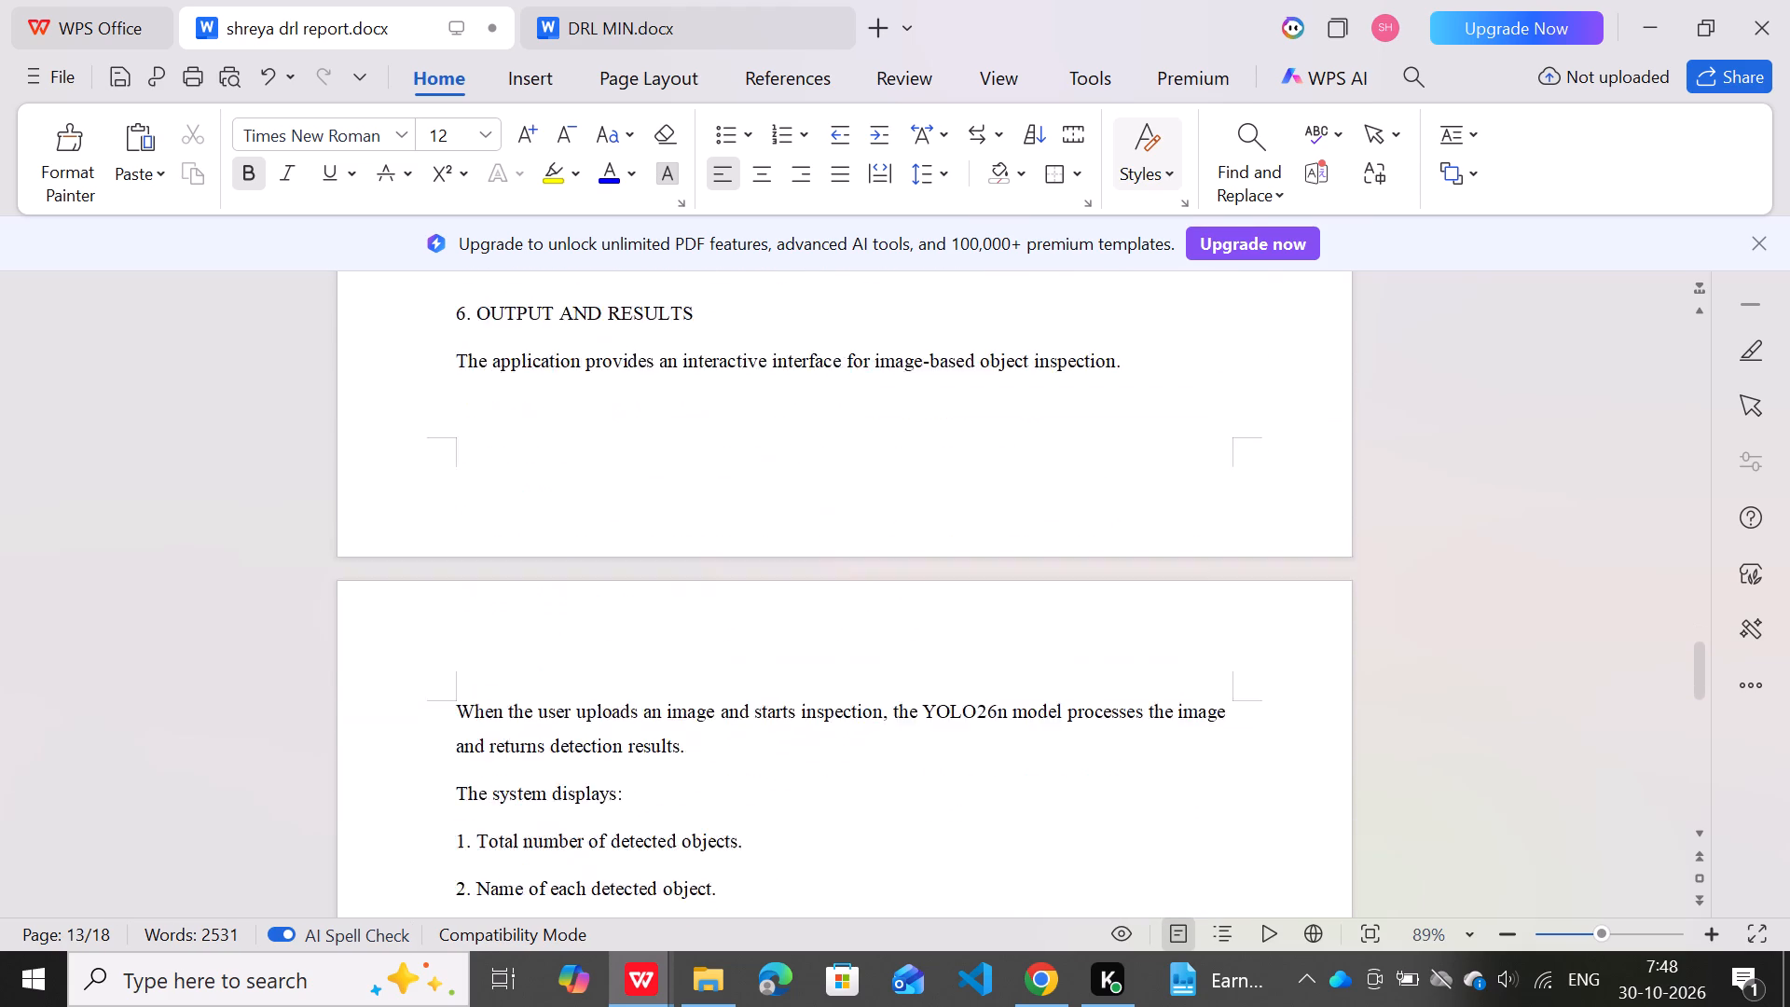
scroll(1062, 734, "down", 20)
scroll(1062, 734, "down", 20)
scroll(1062, 734, "down", 2)
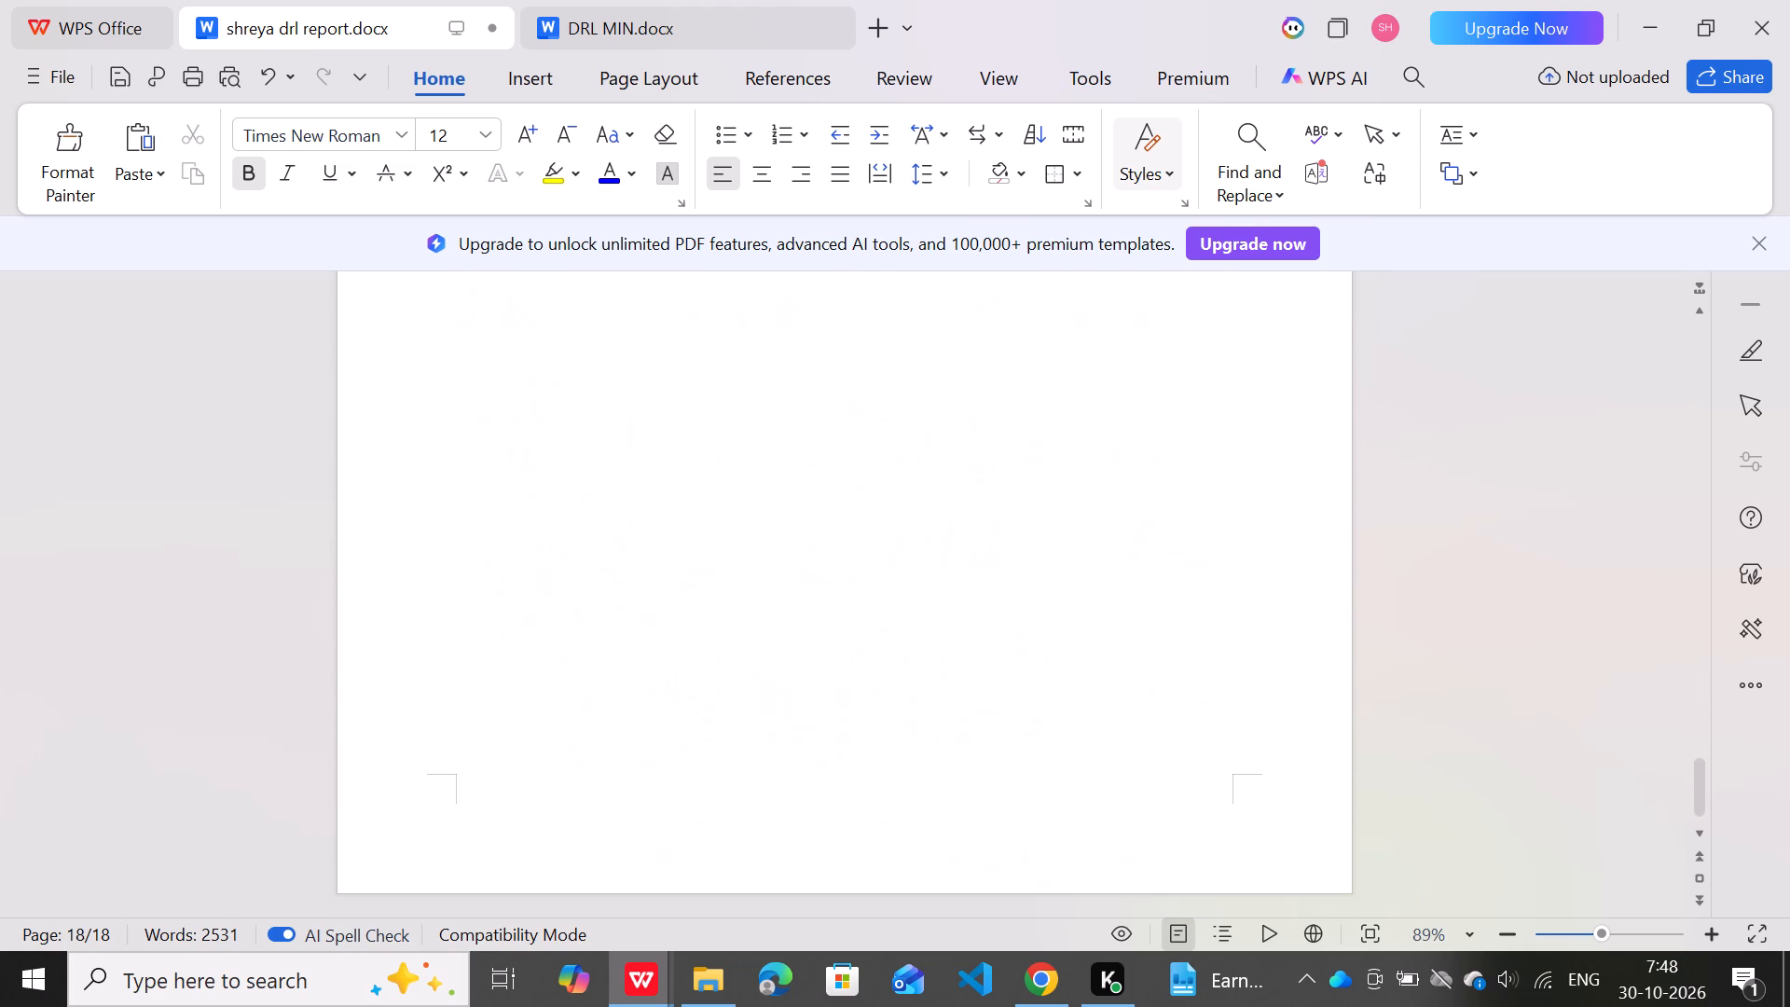
scroll(1062, 734, "down", 6)
scroll(1062, 734, "up", 10)
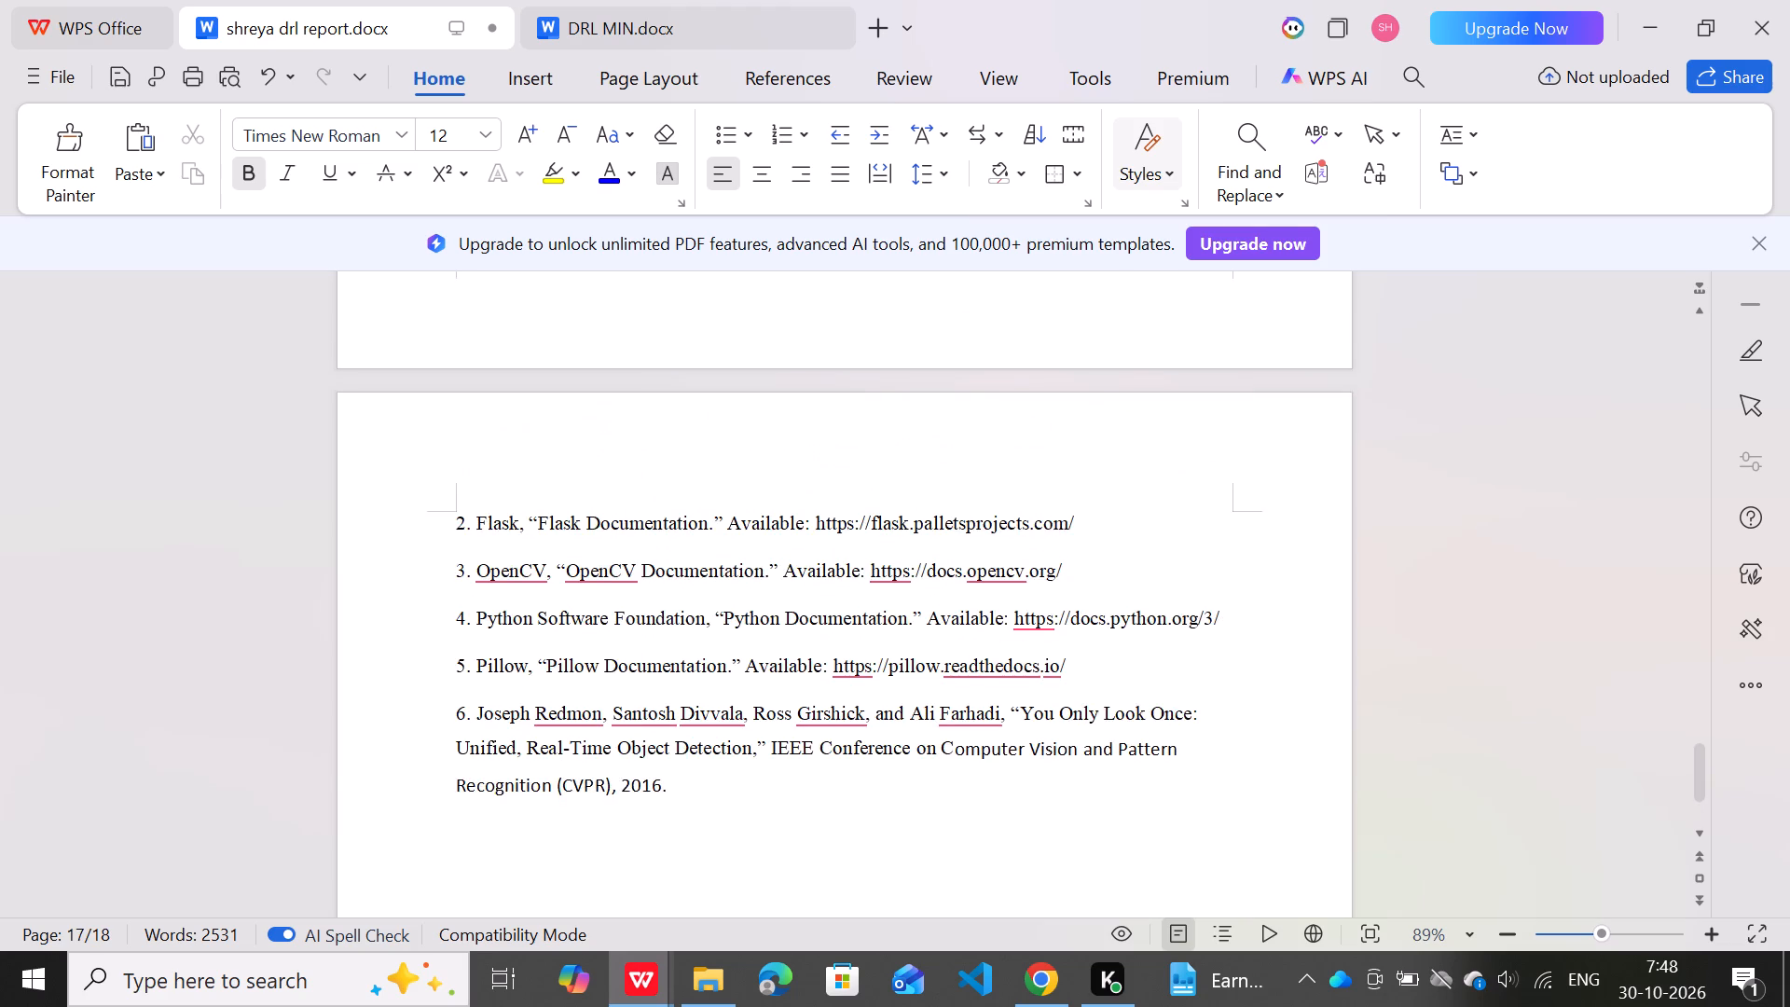
scroll(1062, 734, "up", 8)
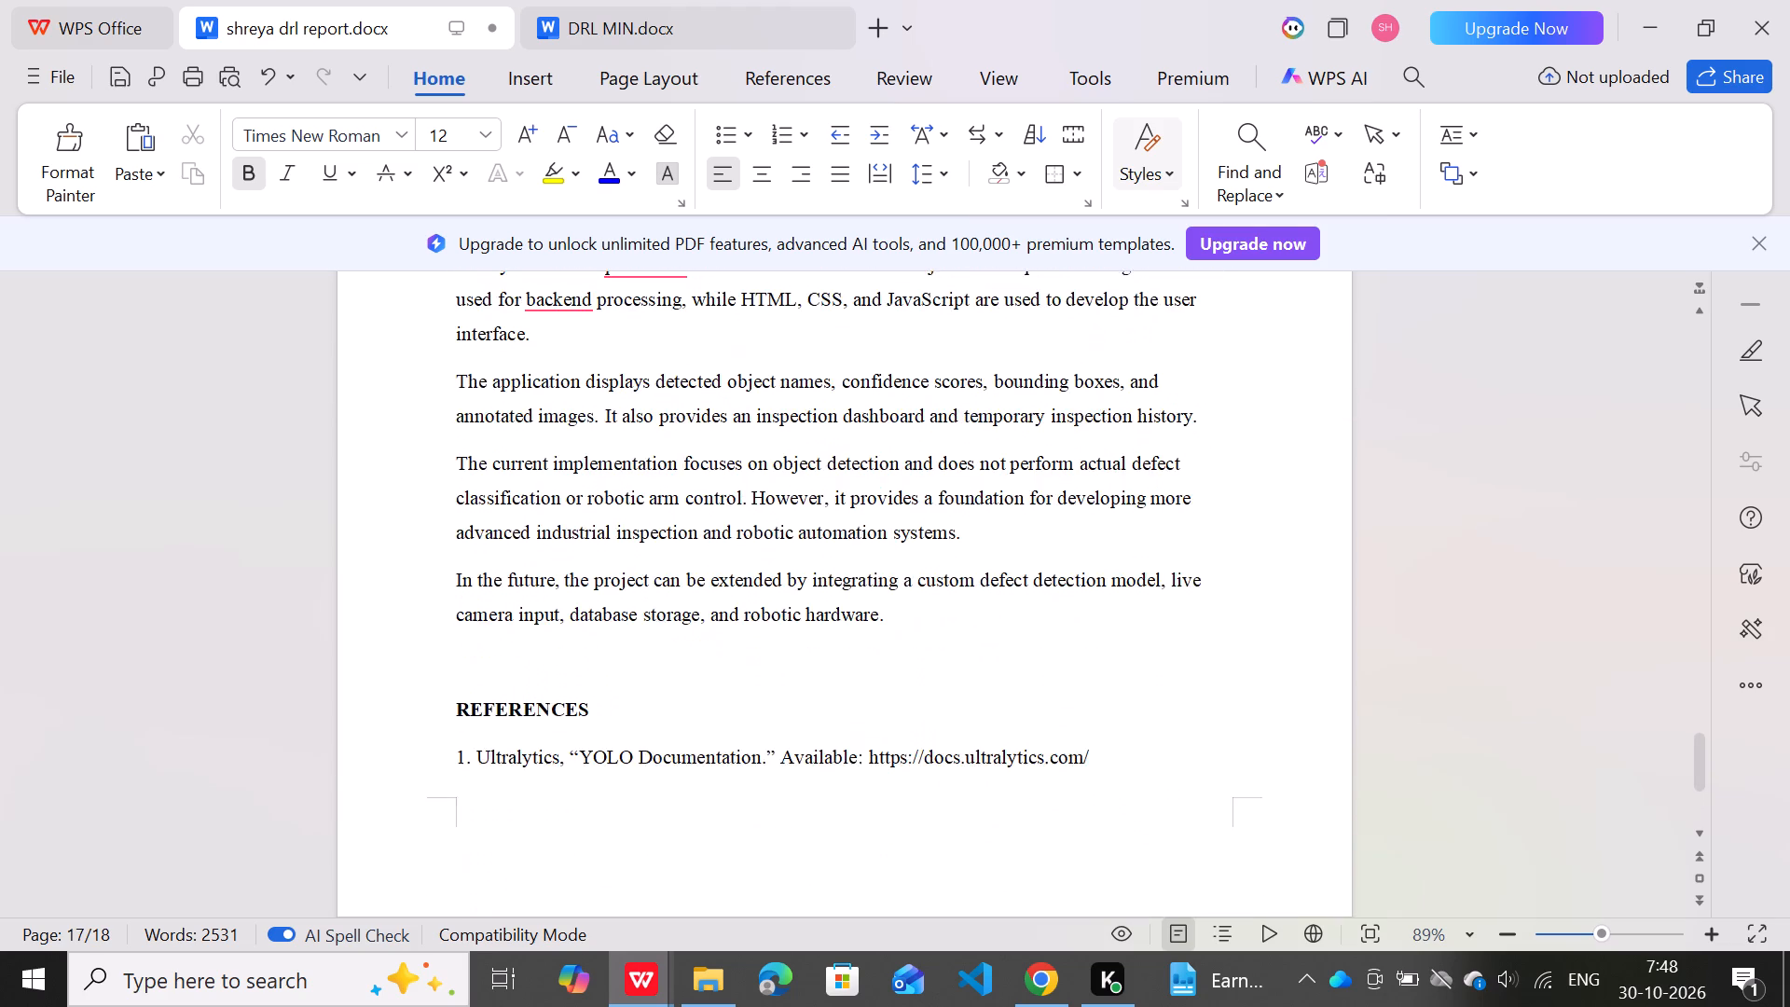
scroll(1062, 734, "up", 12)
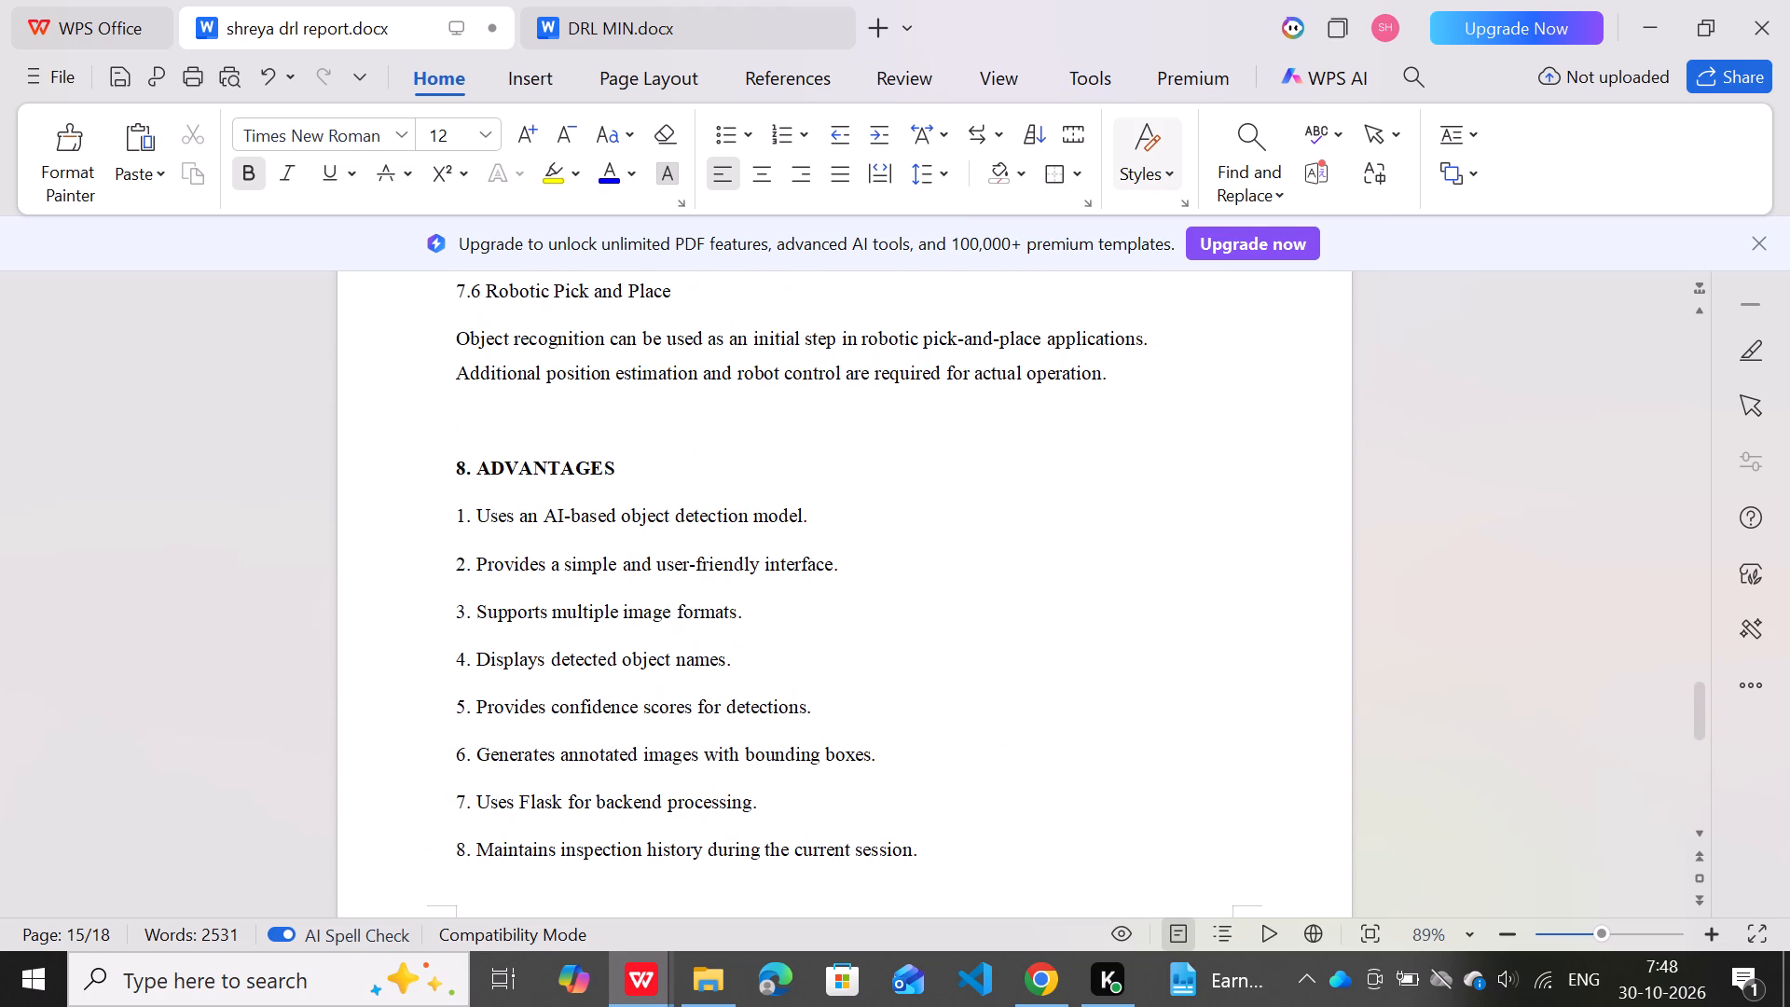
scroll(1062, 734, "up", 12)
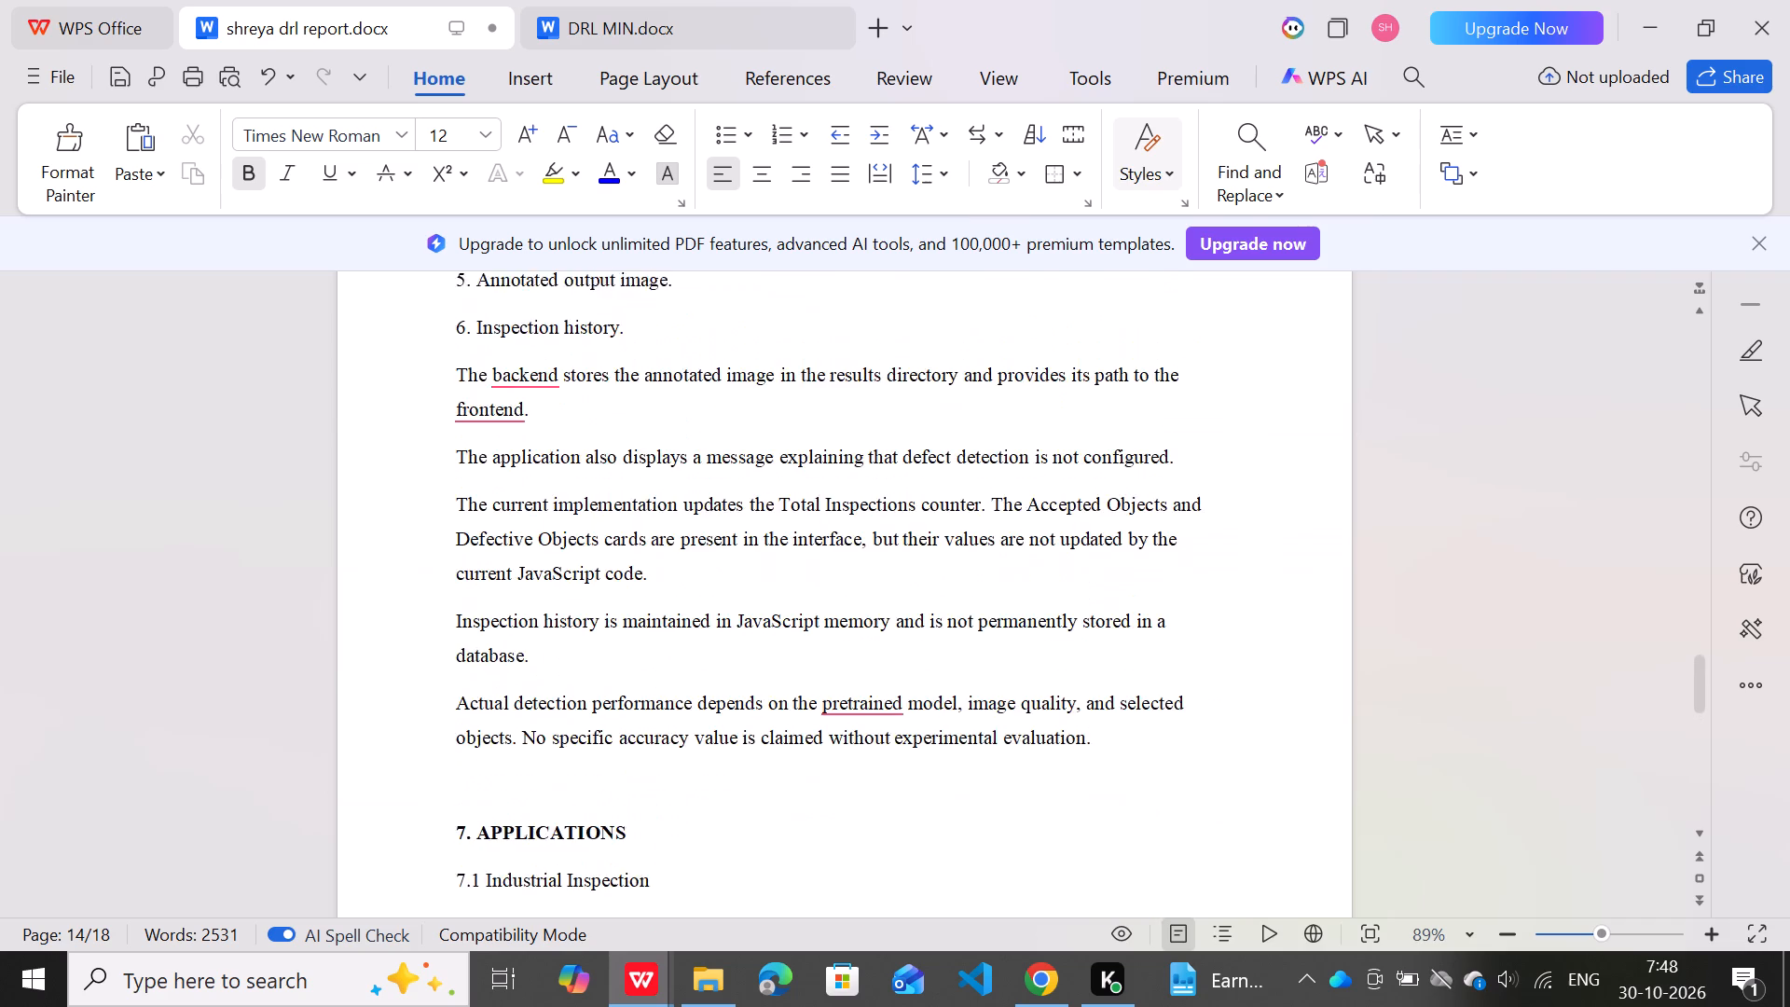
scroll(1062, 734, "up", 8)
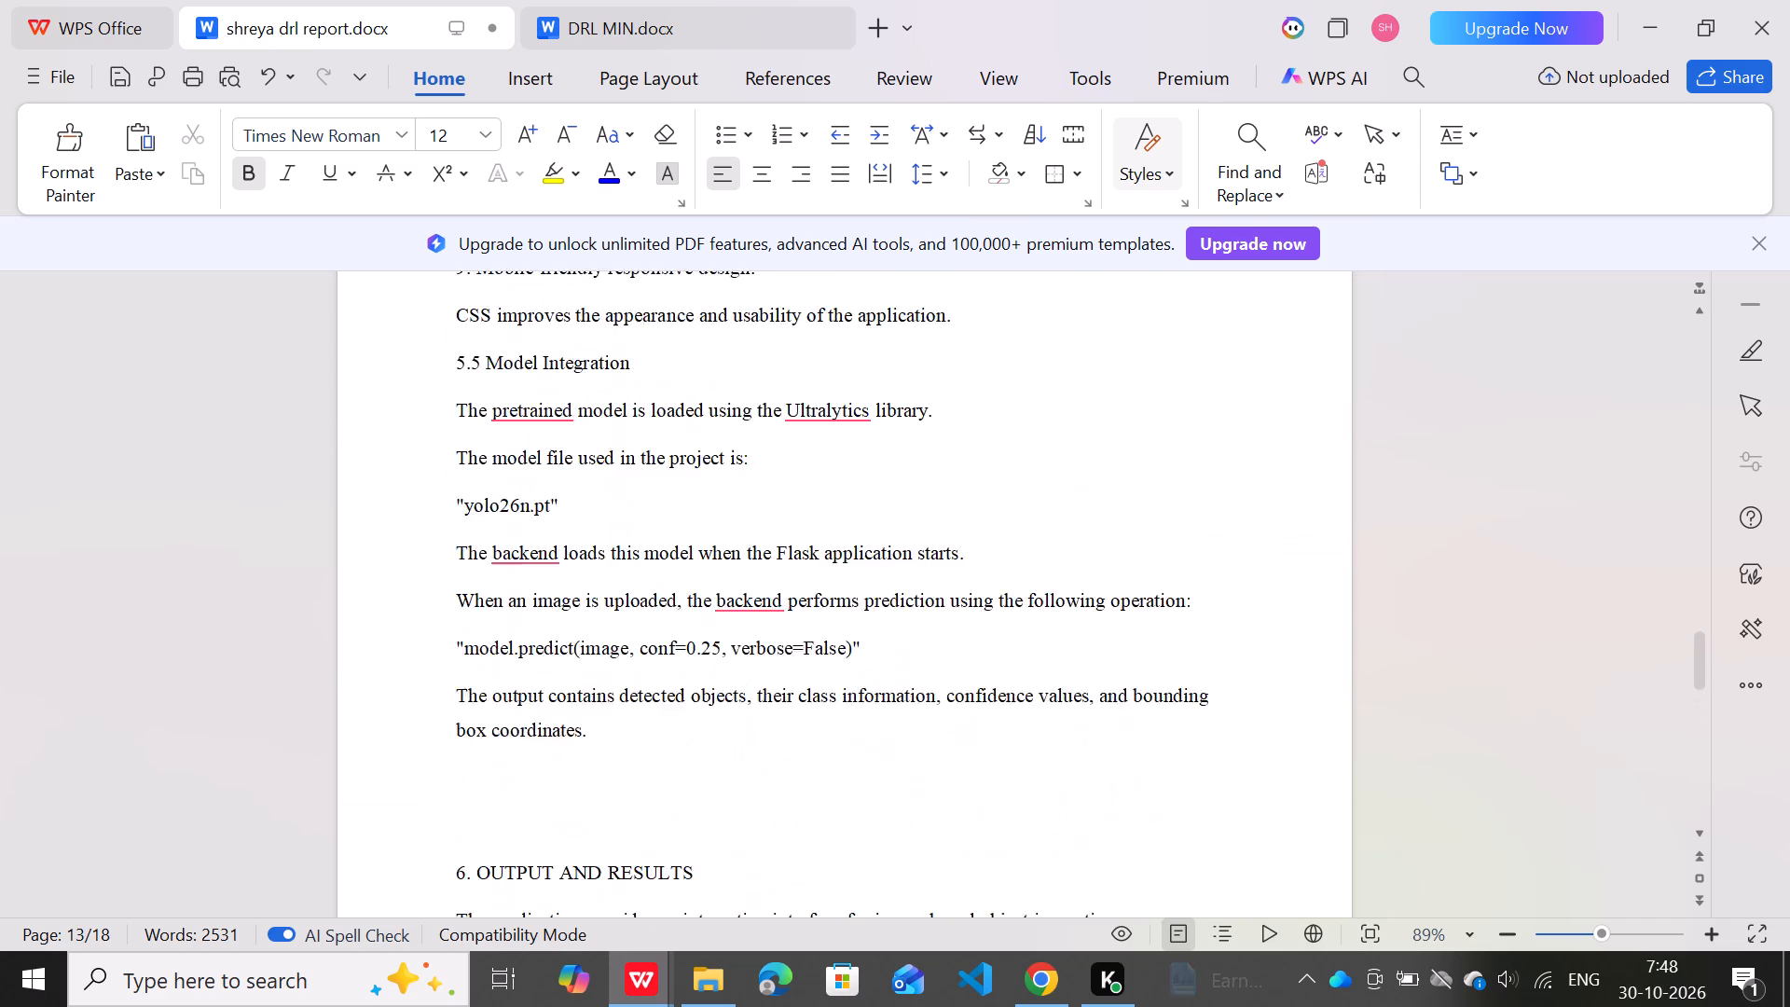
scroll(1062, 734, "up", 13)
scroll(1062, 734, "up", 19)
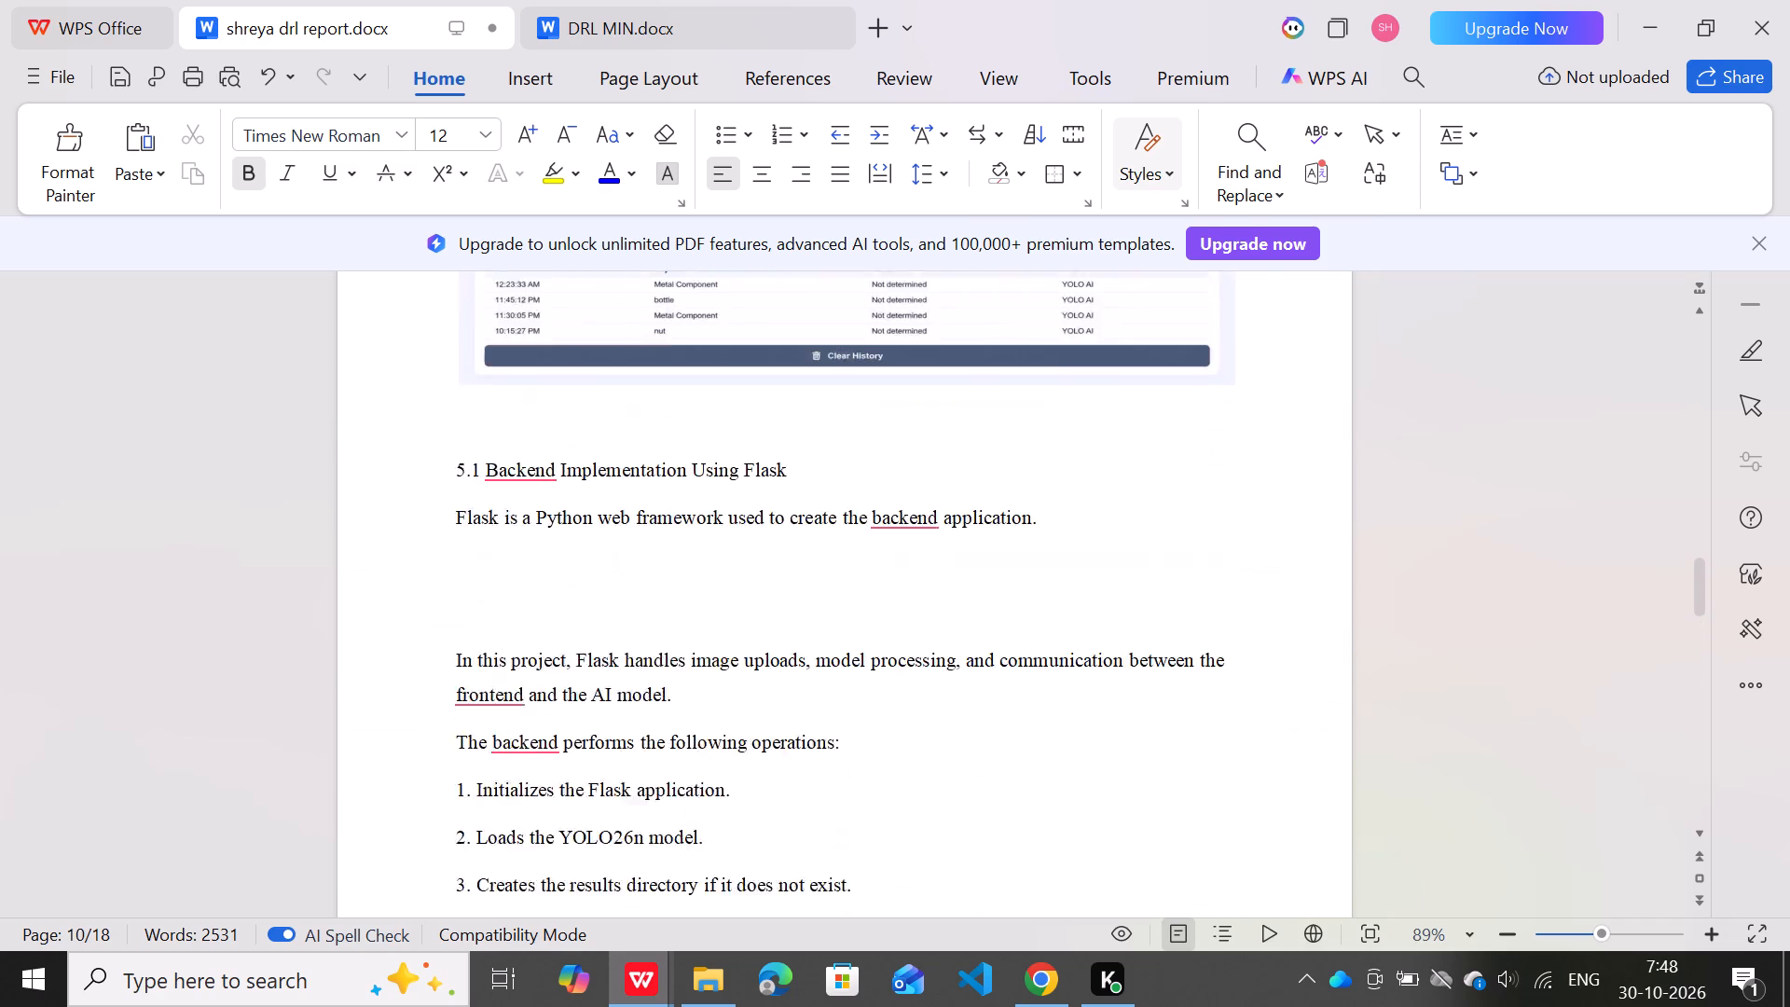
scroll(1062, 734, "up", 17)
scroll(1062, 734, "down", 1)
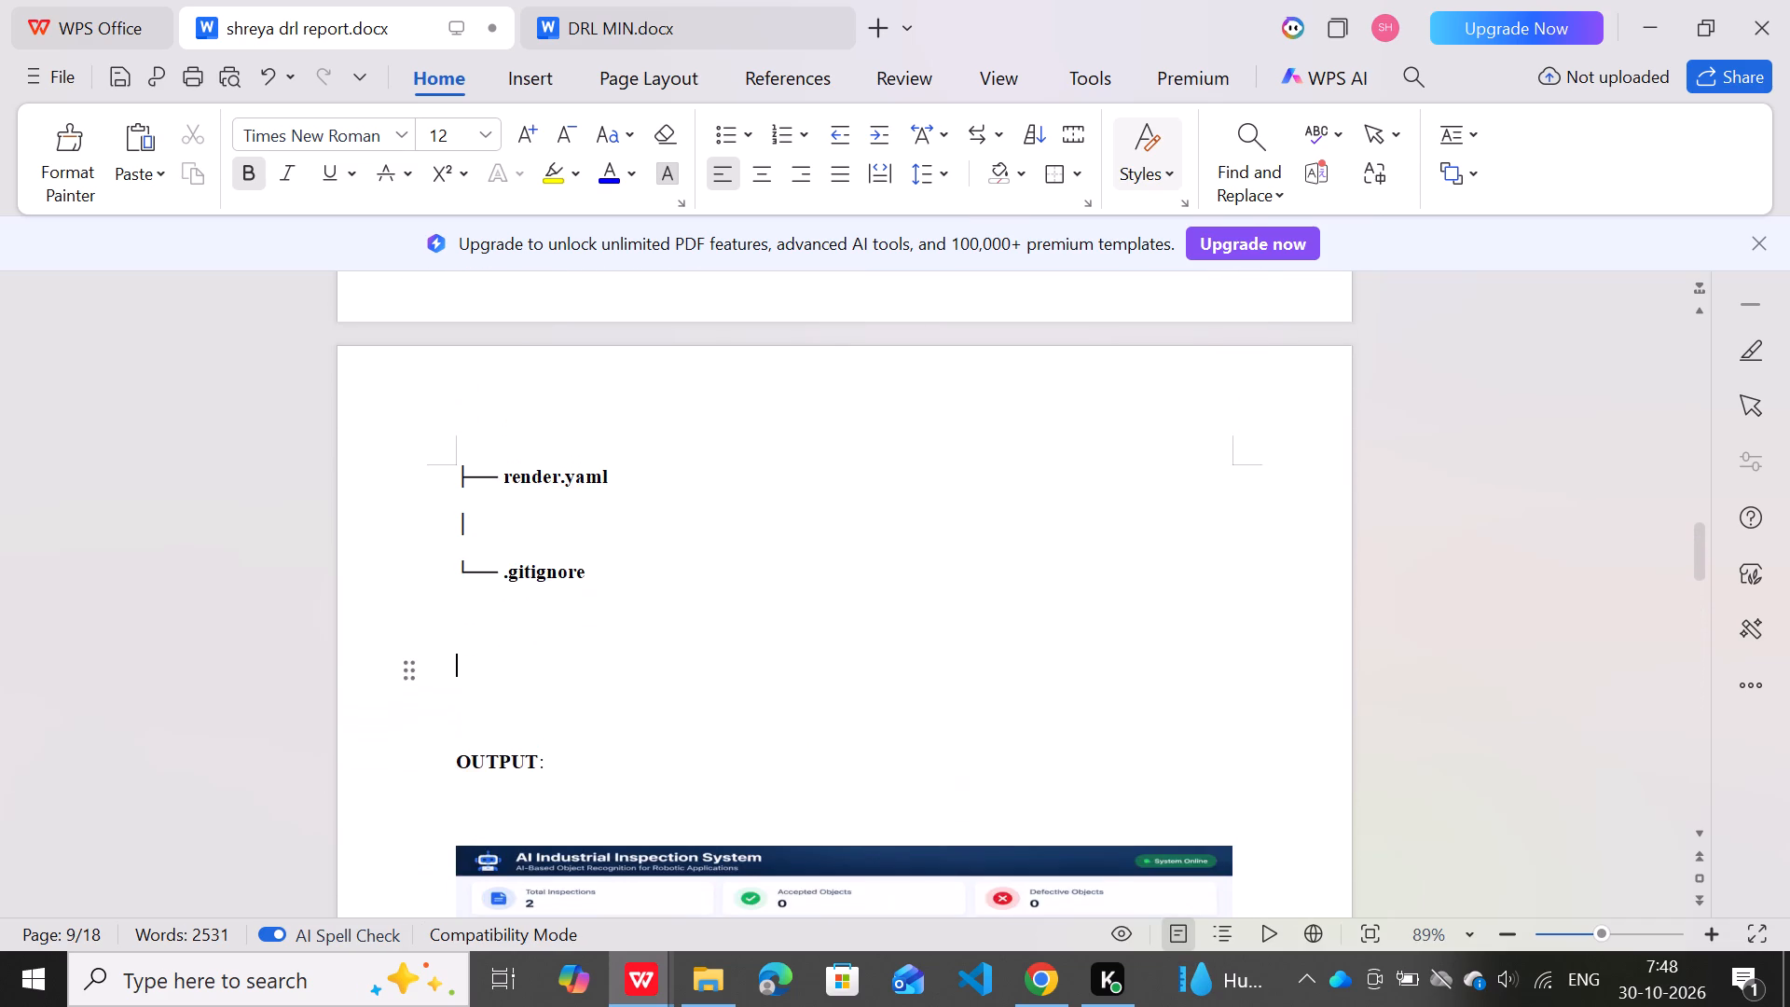
scroll(1062, 734, "down", 1)
scroll(1062, 738, "up", 9)
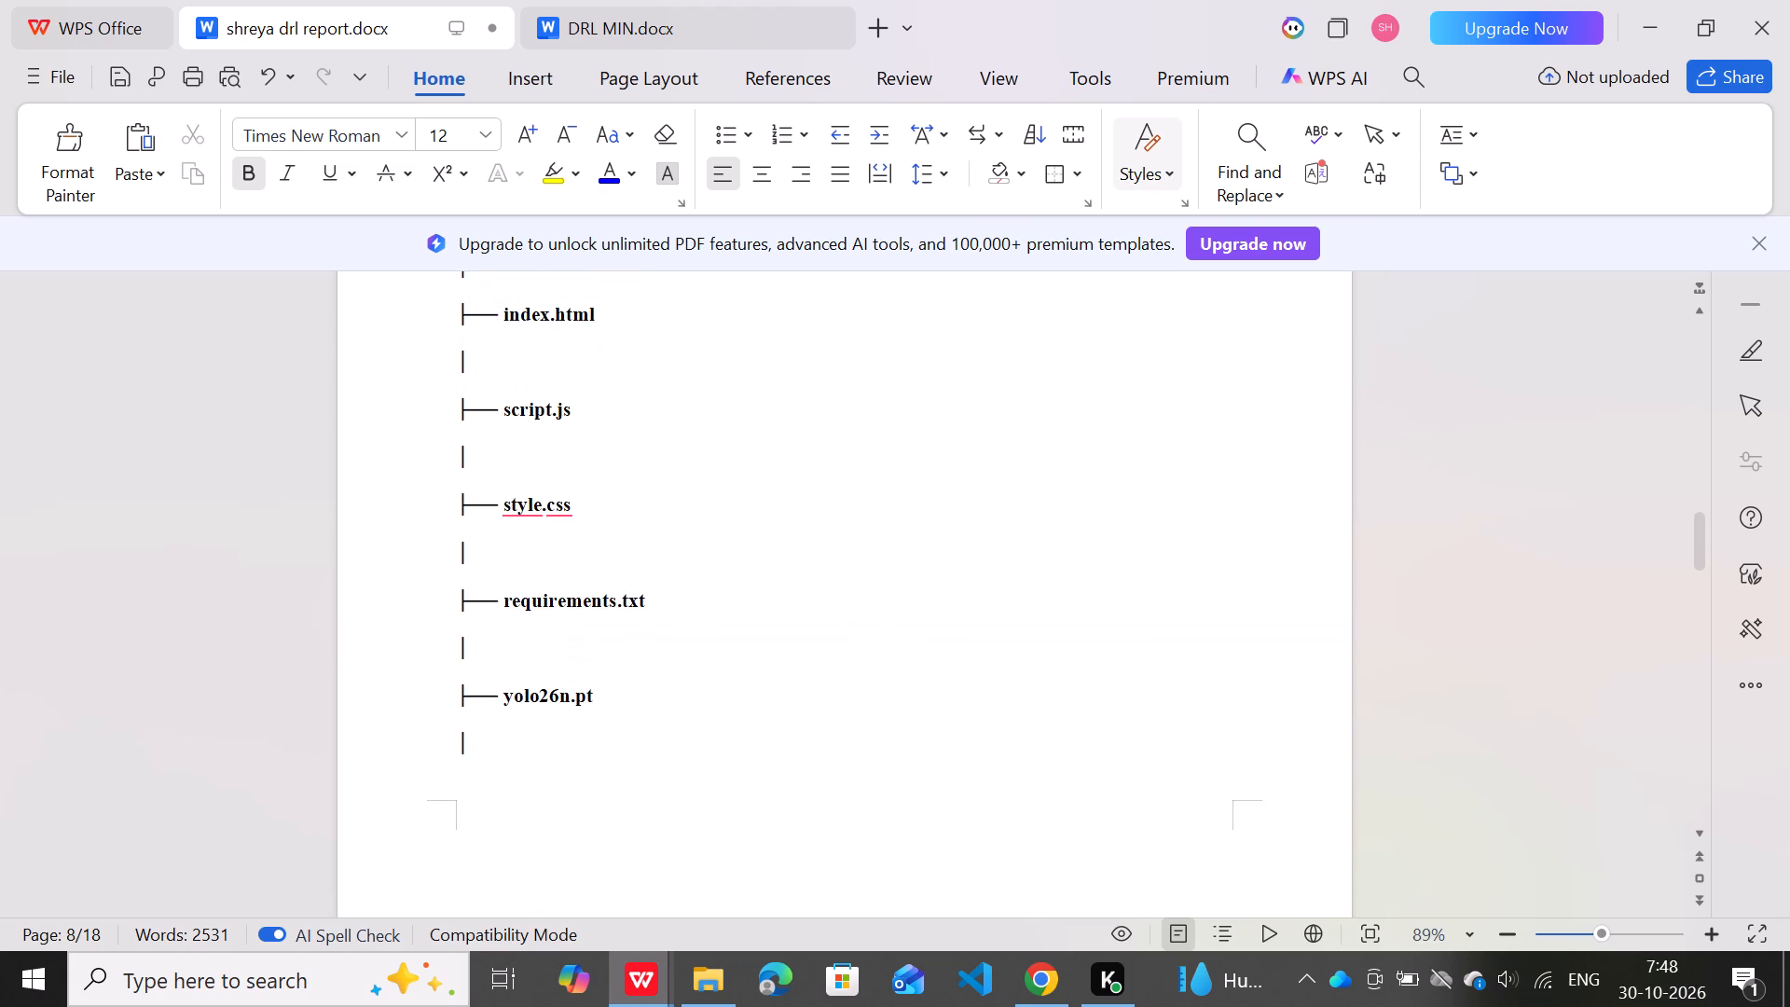
scroll(1062, 738, "up", 4)
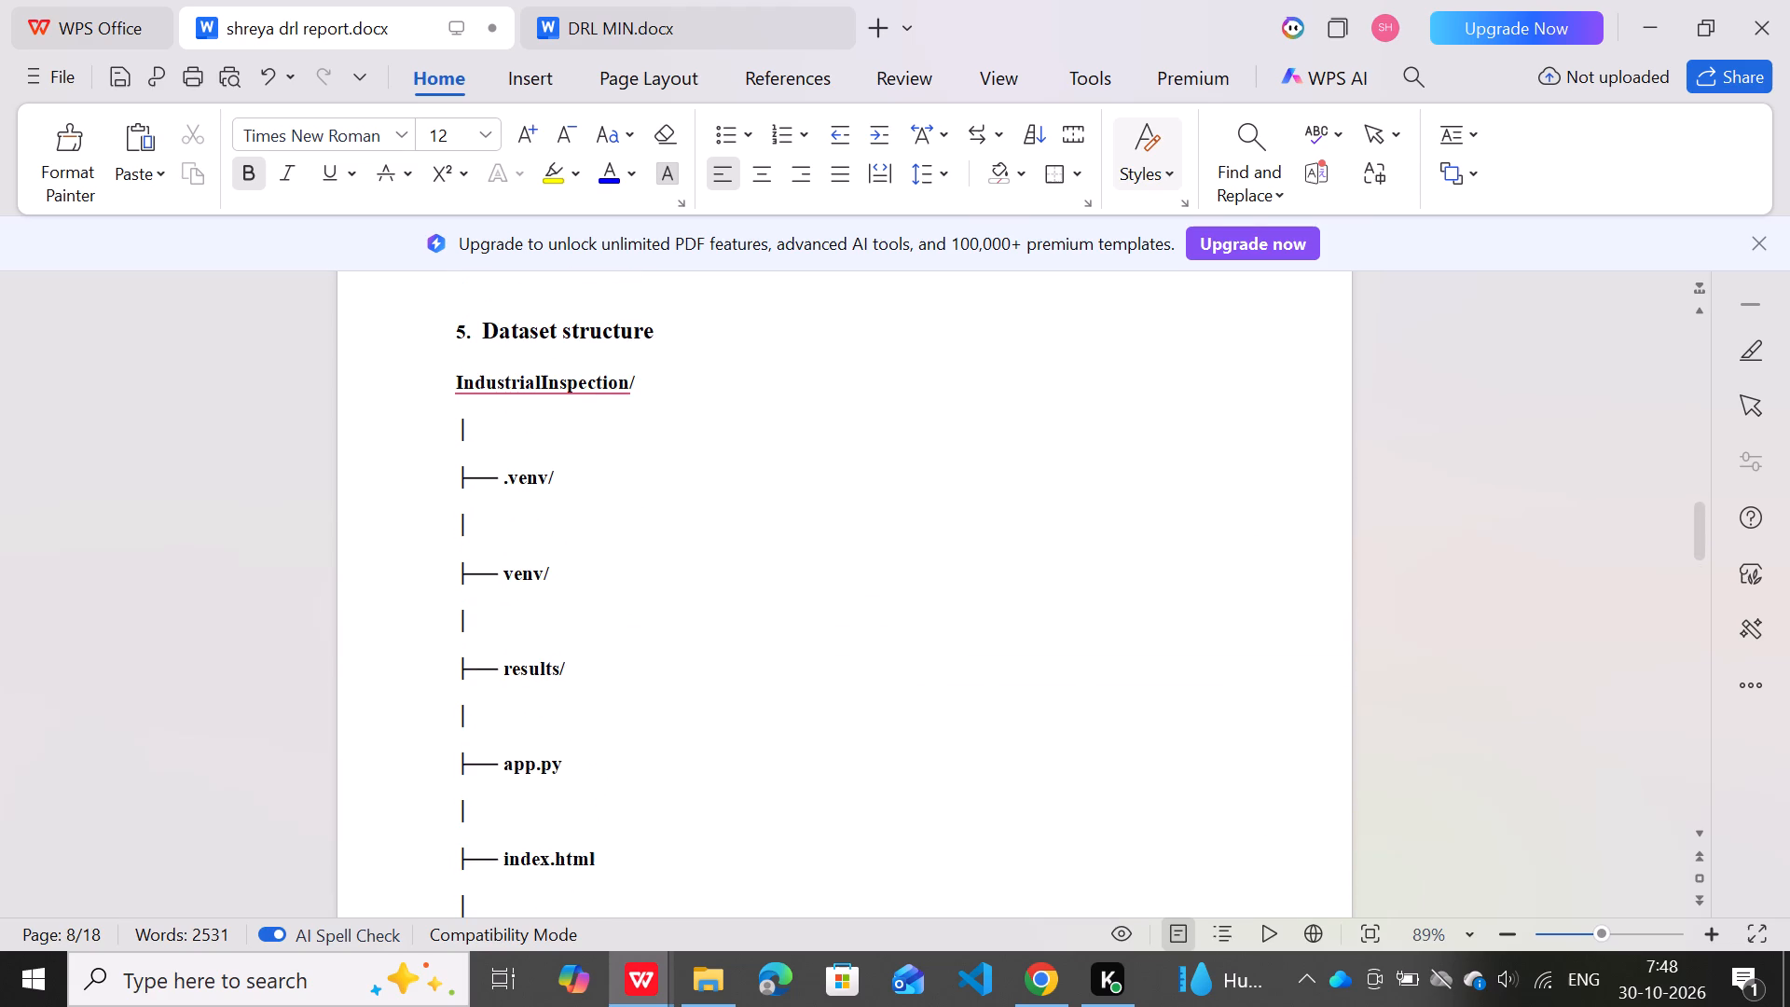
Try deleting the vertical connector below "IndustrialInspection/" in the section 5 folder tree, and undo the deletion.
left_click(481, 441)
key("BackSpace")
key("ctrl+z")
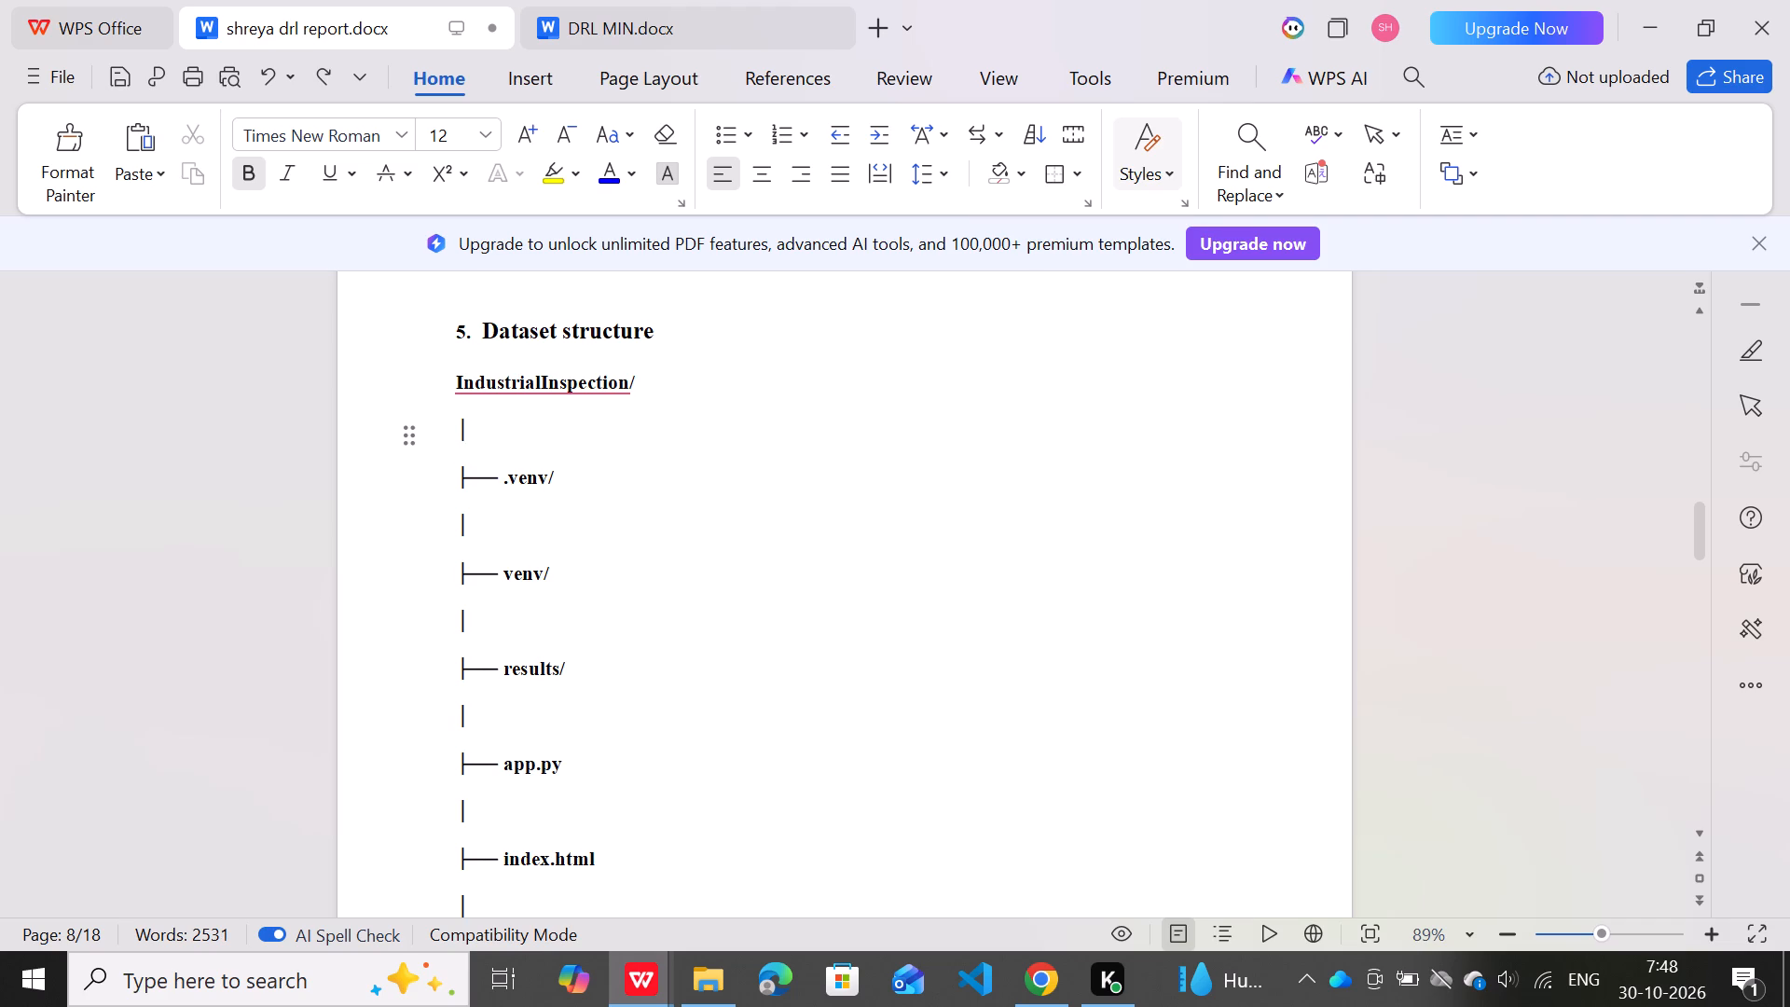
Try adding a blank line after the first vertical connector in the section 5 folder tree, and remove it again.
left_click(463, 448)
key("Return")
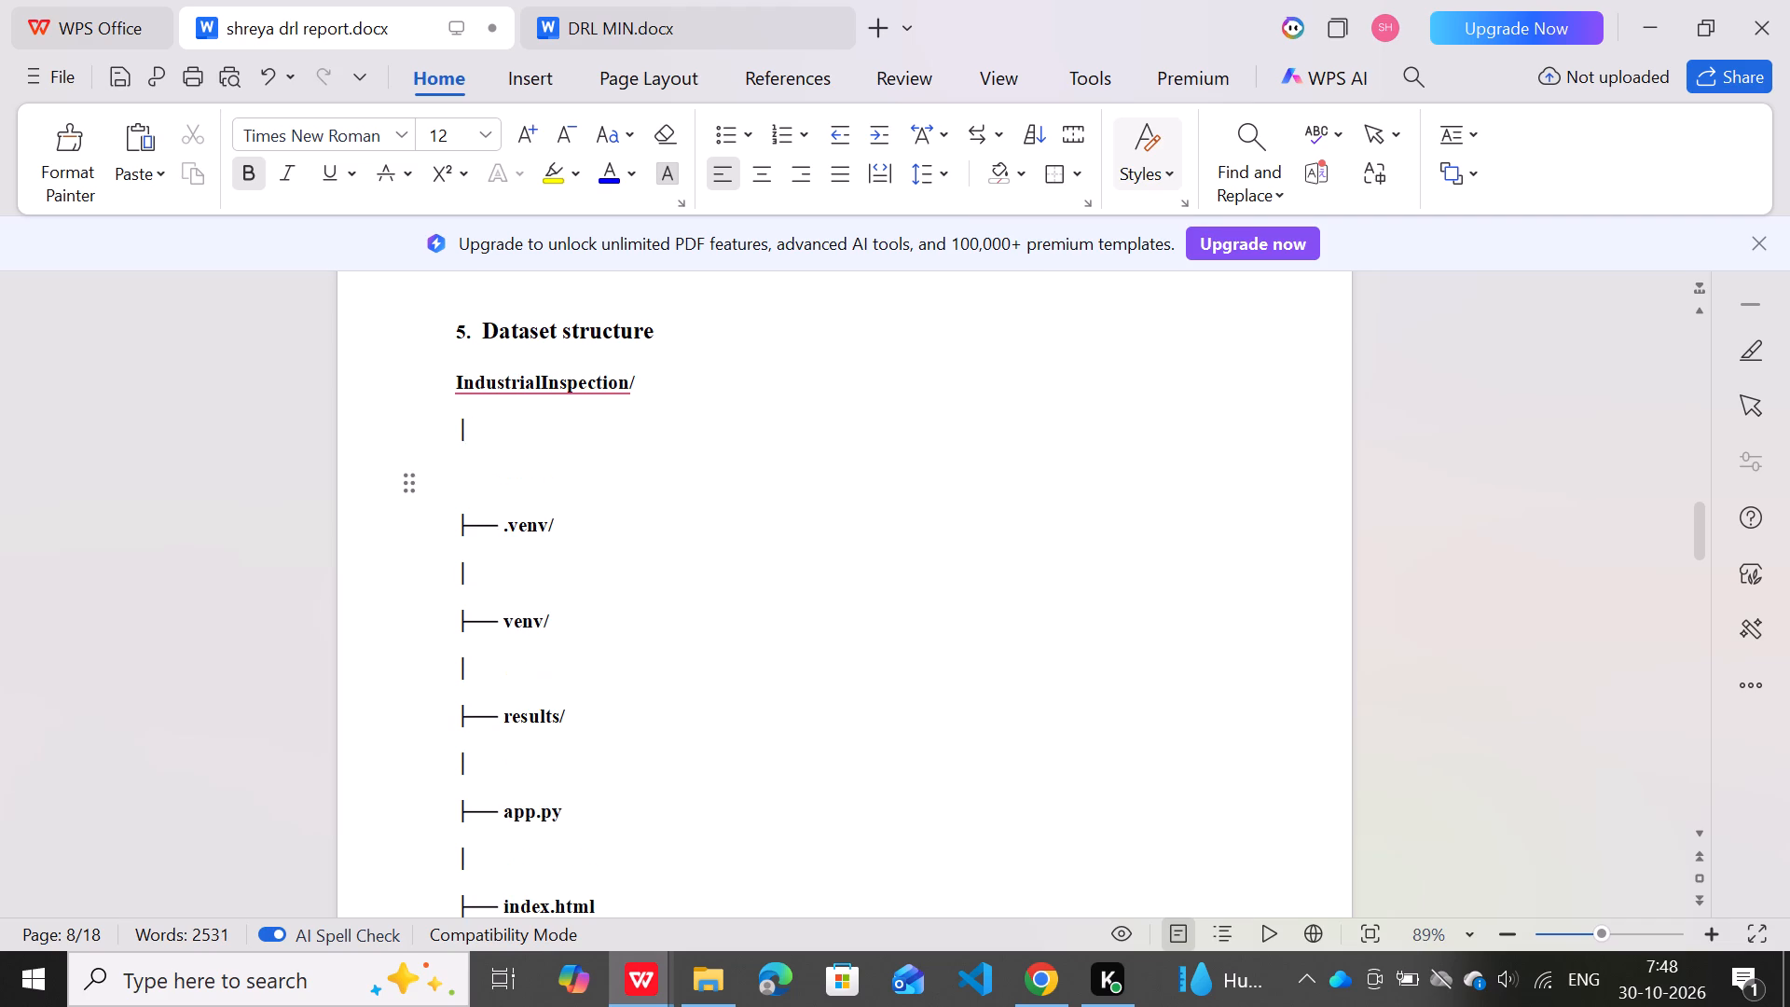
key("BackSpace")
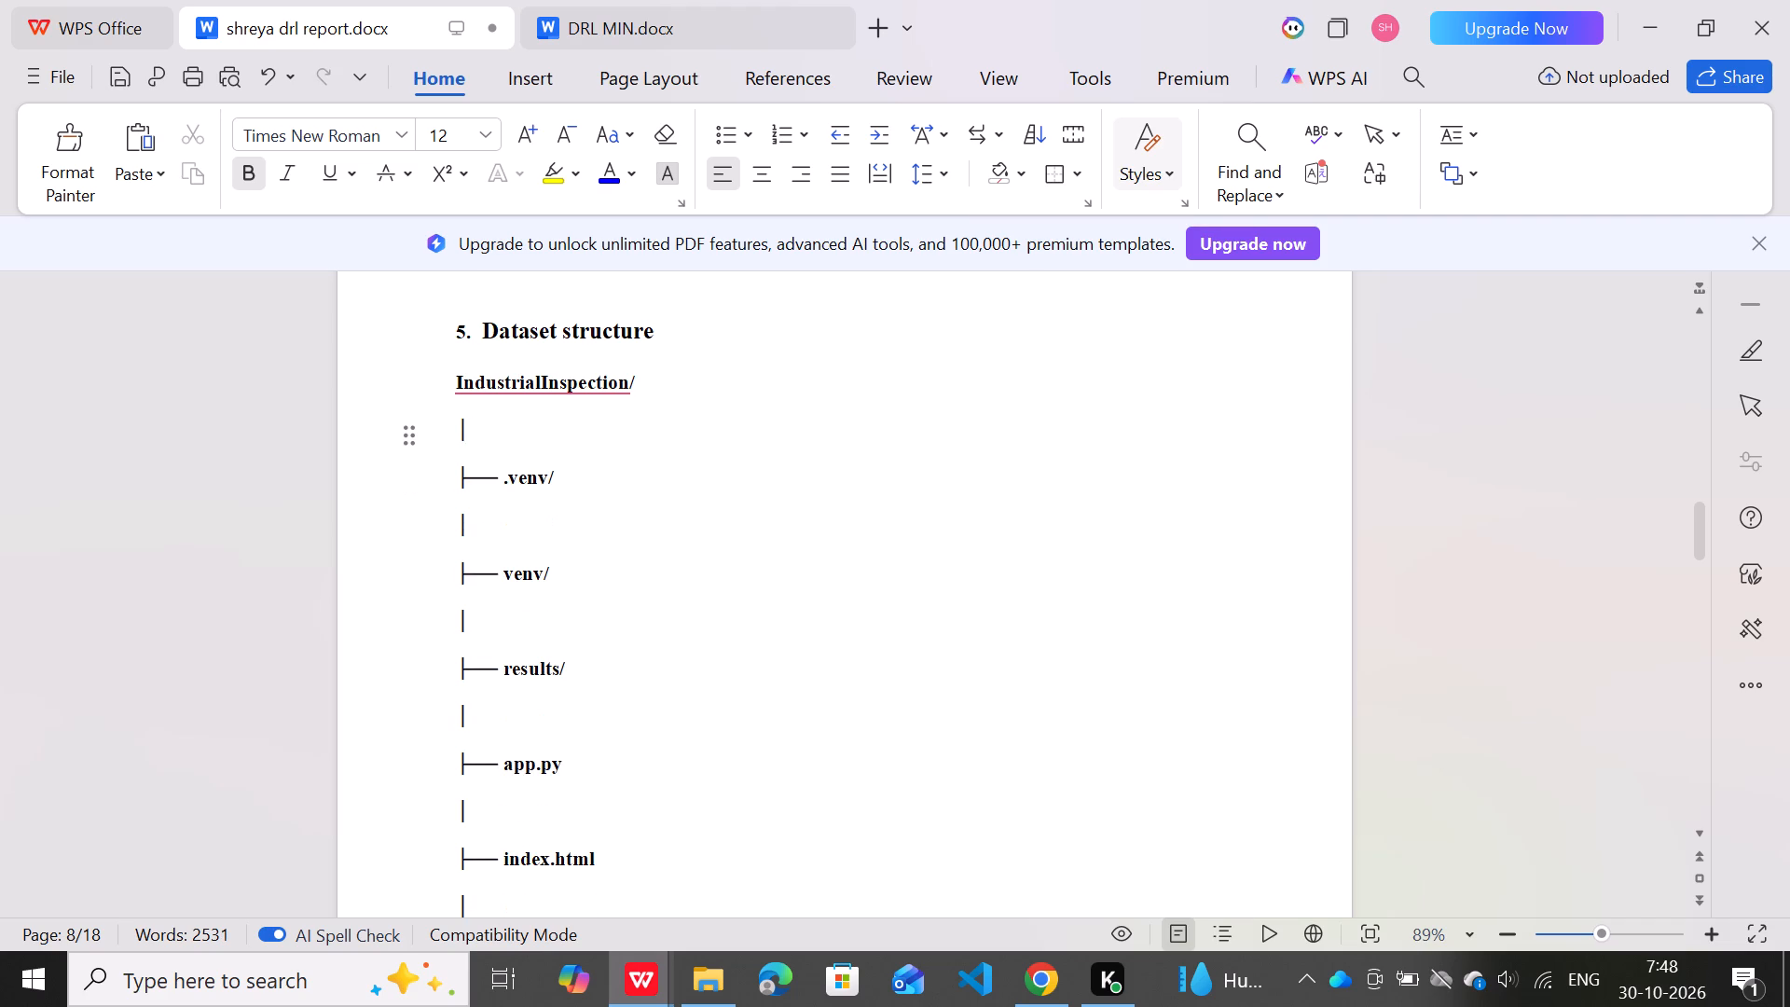
Switch to DRL MIN.docx and examine the headings and content that follow its dataset folder structure.
scroll(643, 522, "down", 1)
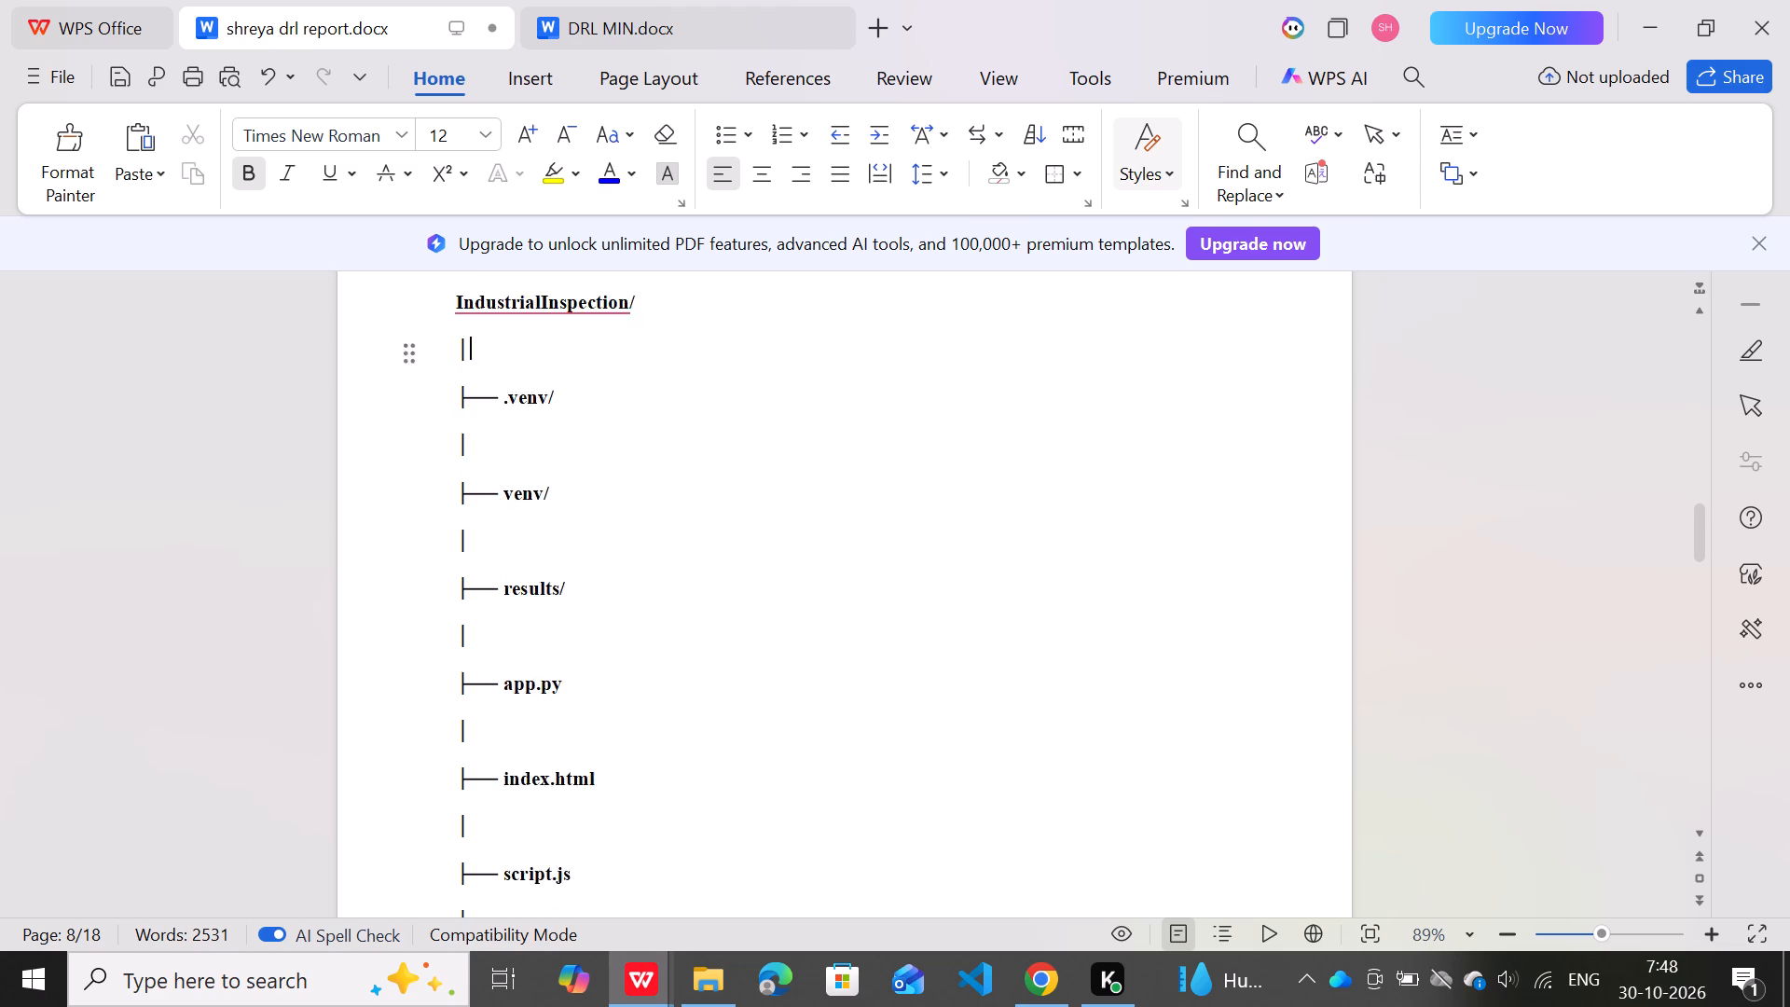
scroll(643, 522, "down", 10)
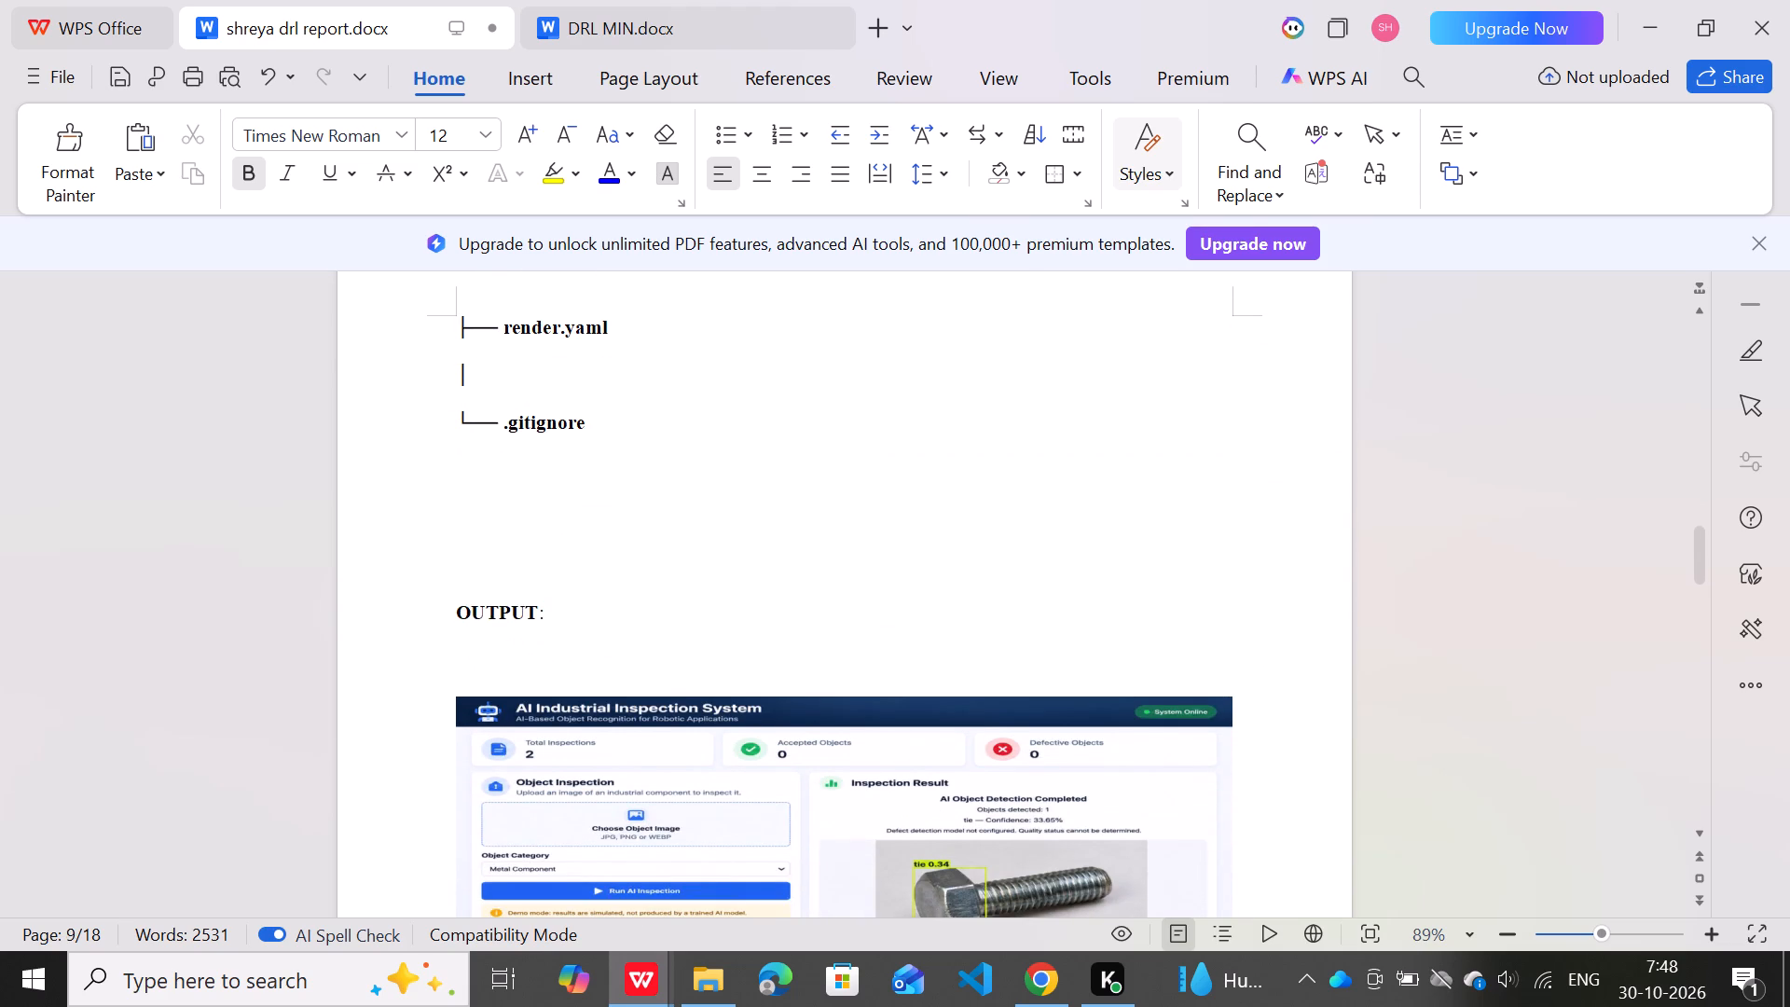
left_click(738, 13)
scroll(694, 740, "down", 3)
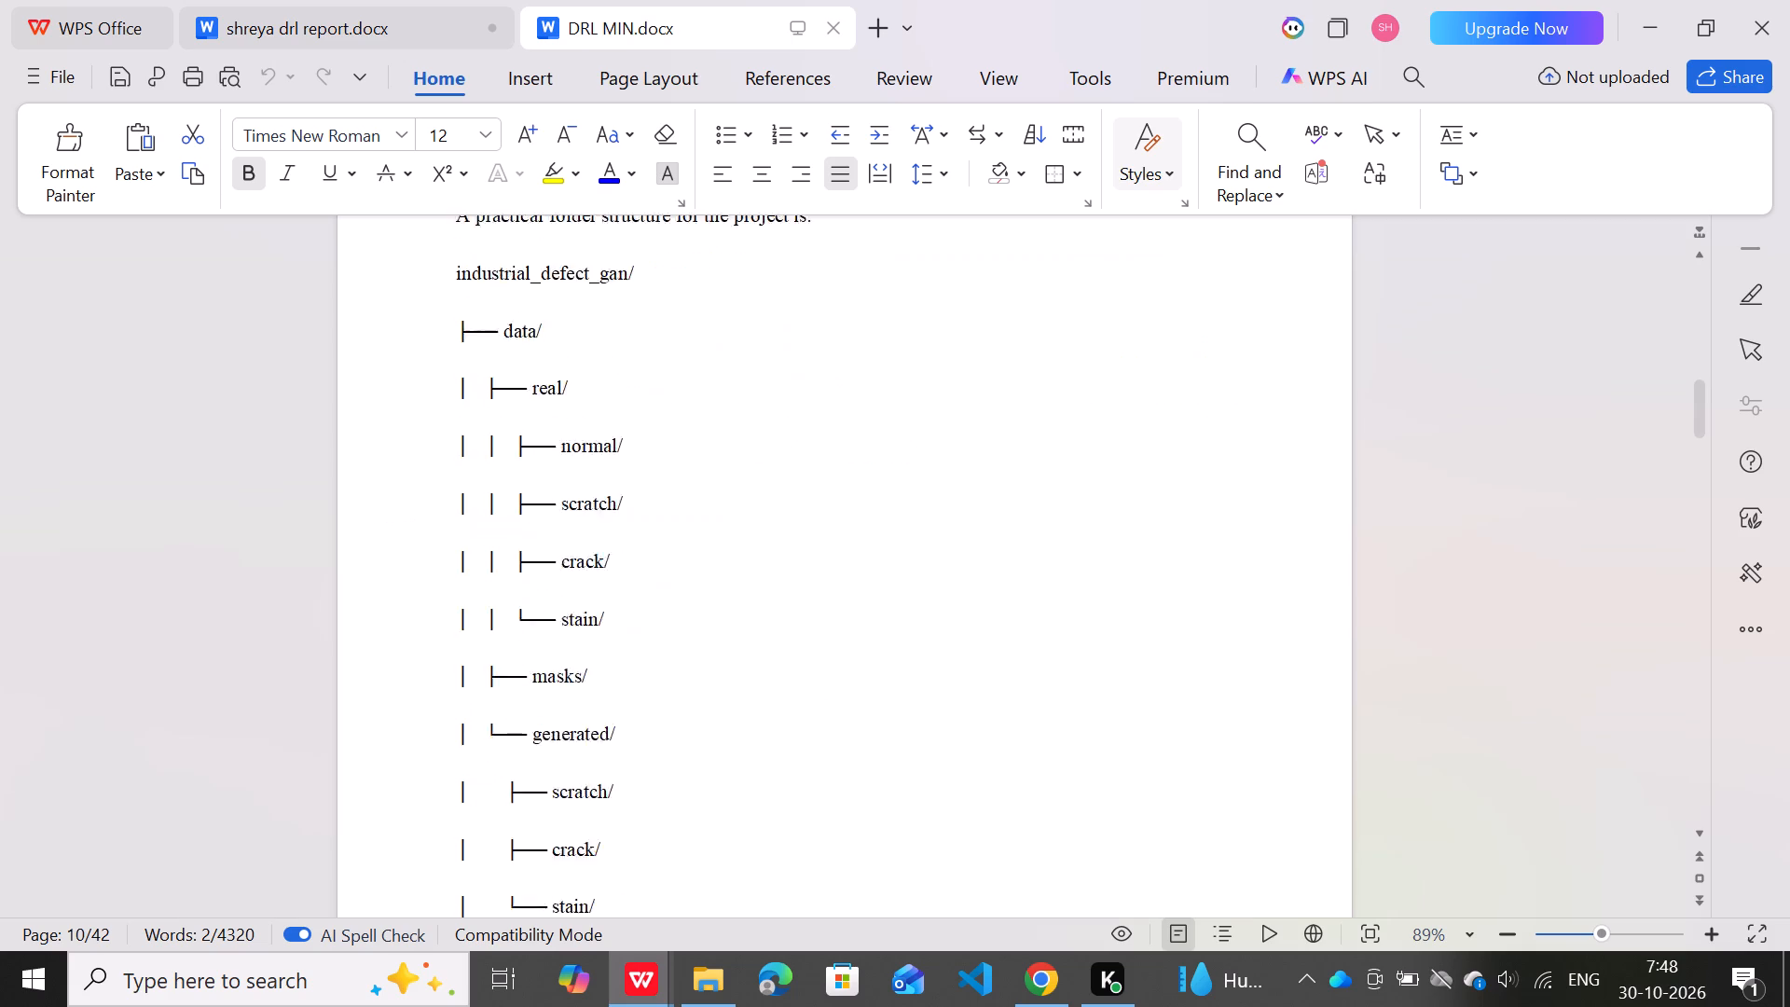
scroll(694, 740, "down", 17)
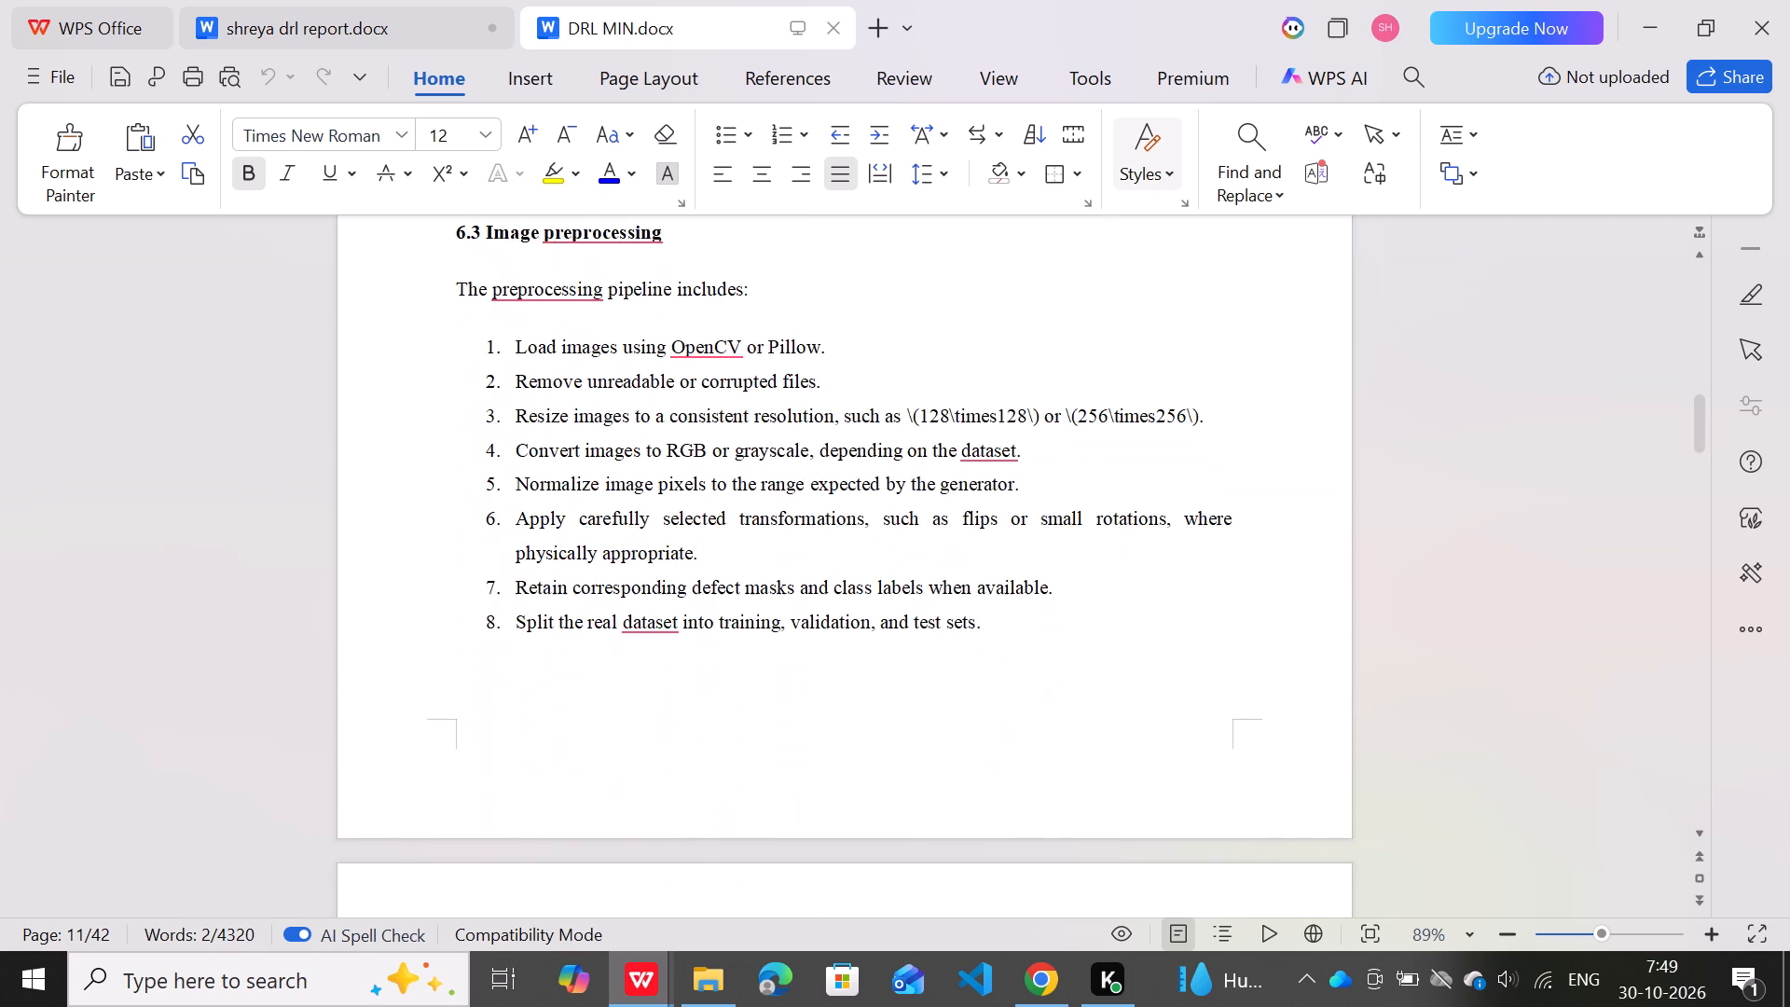
scroll(694, 740, "down", 17)
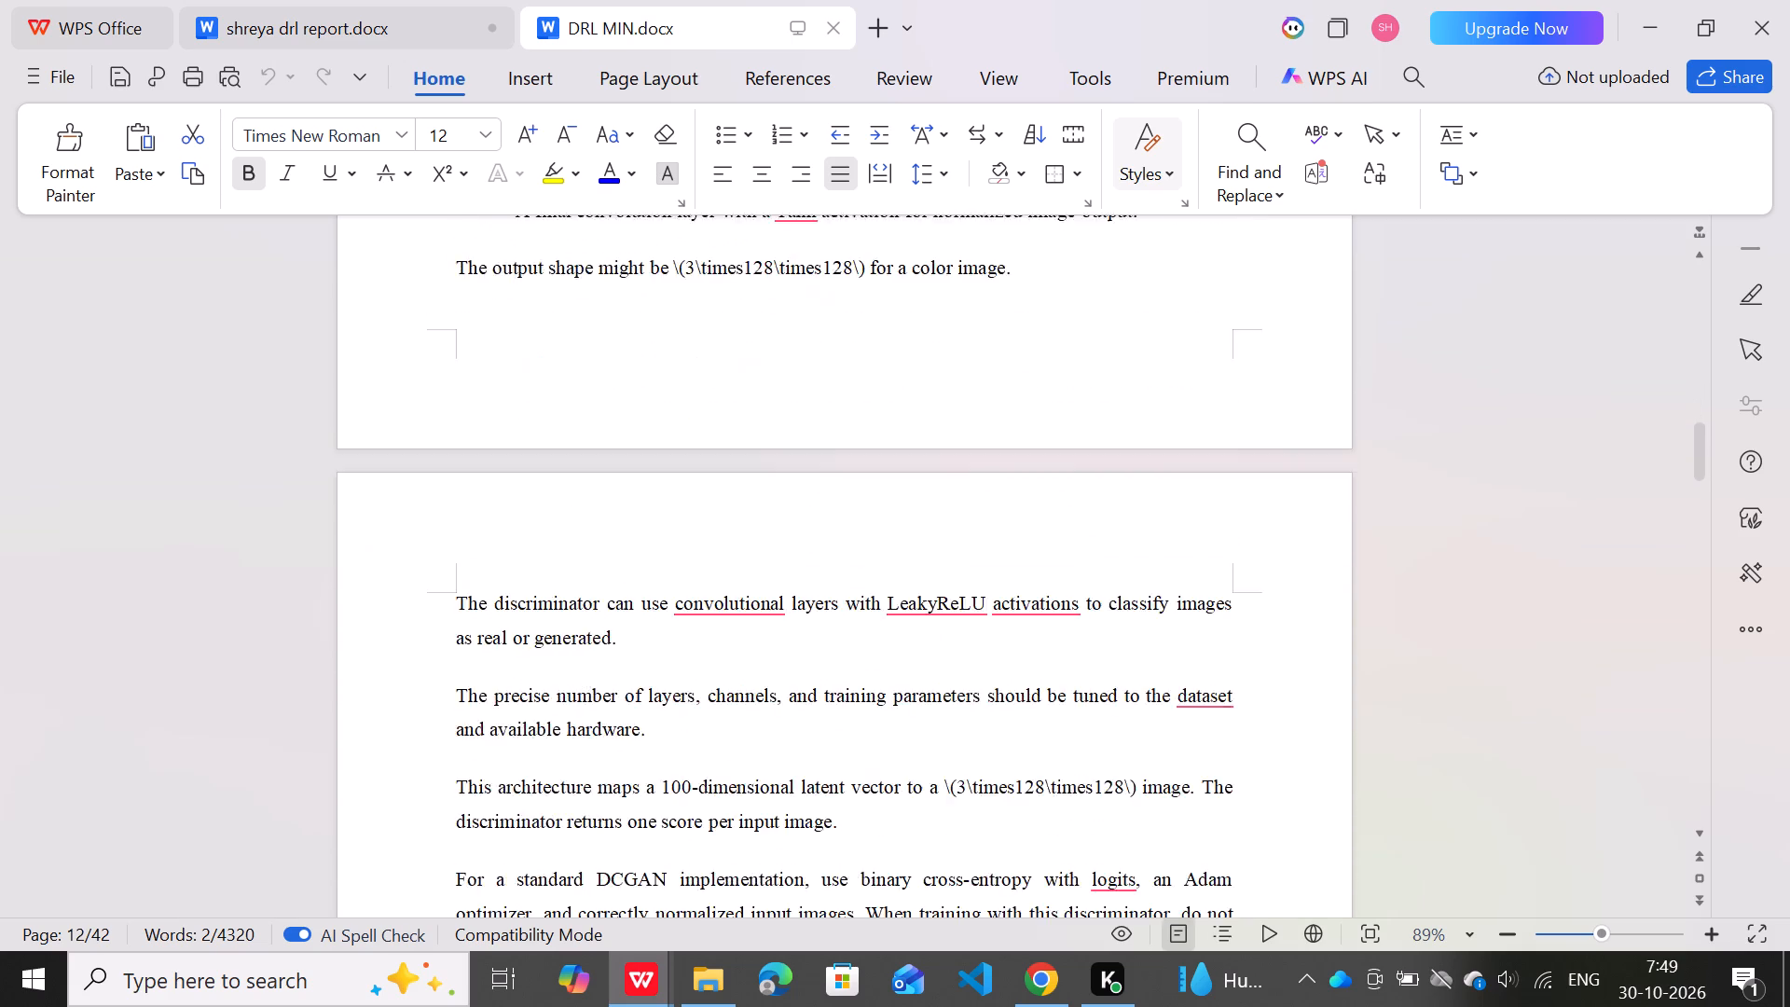
scroll(694, 740, "down", 6)
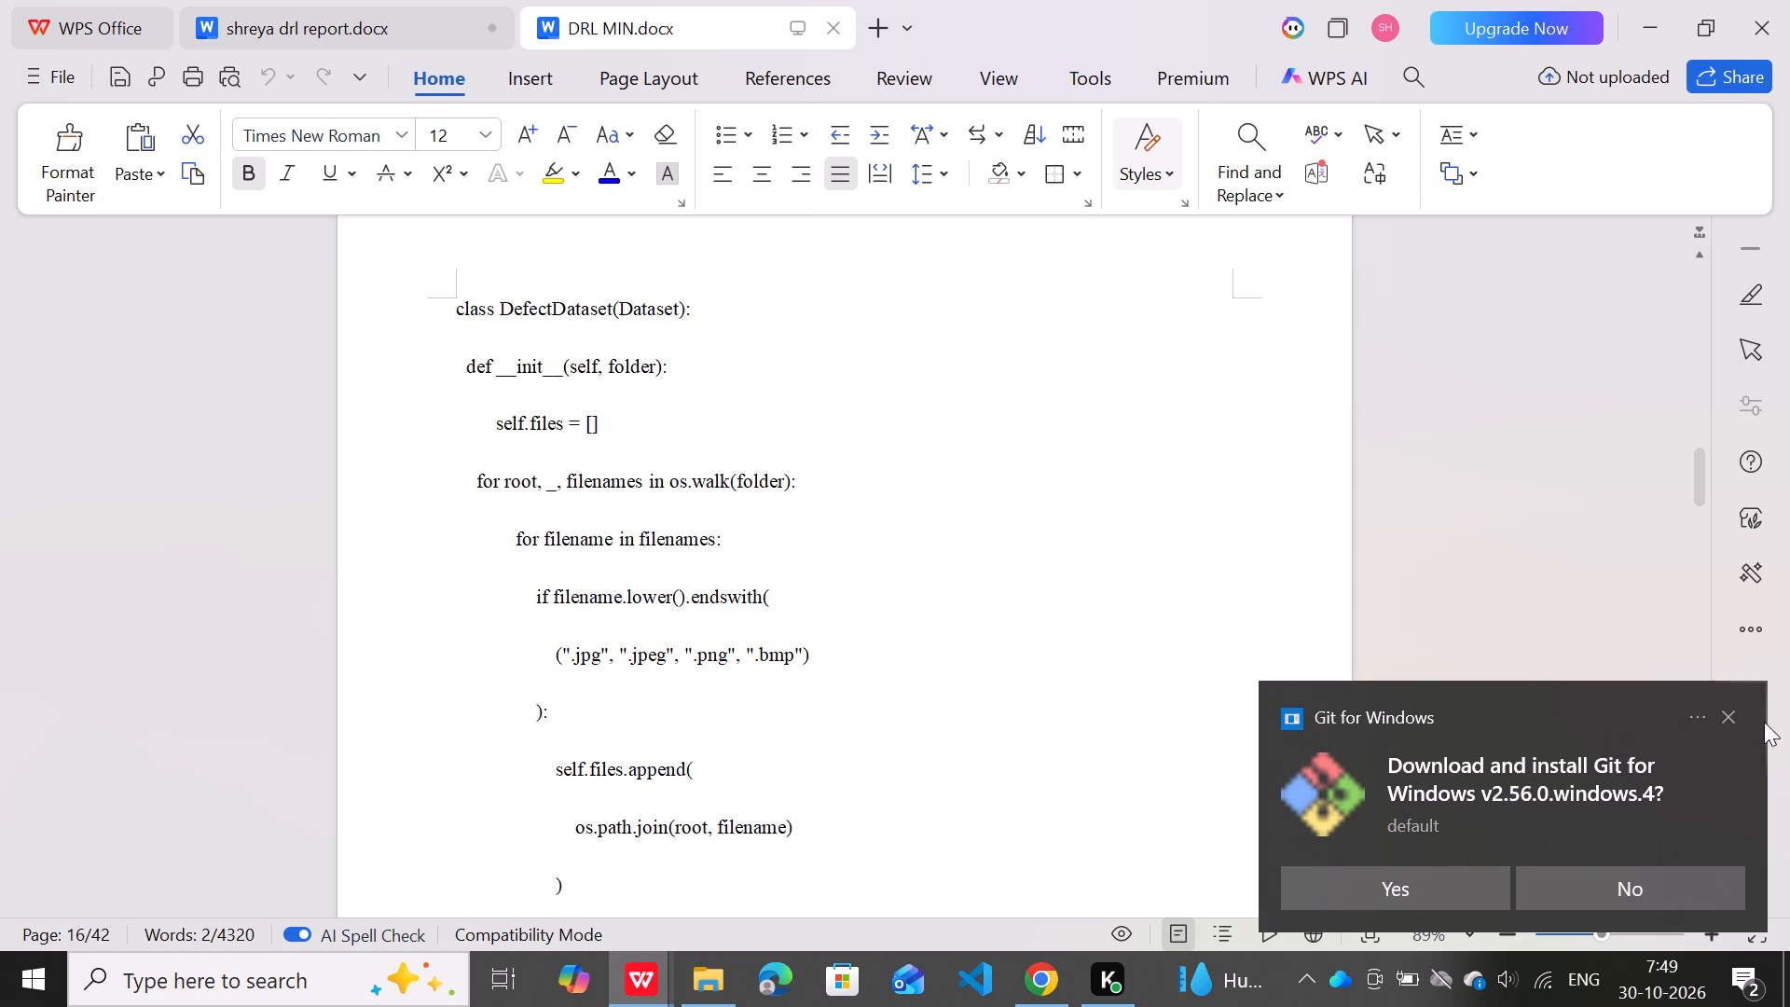
left_click(1723, 703)
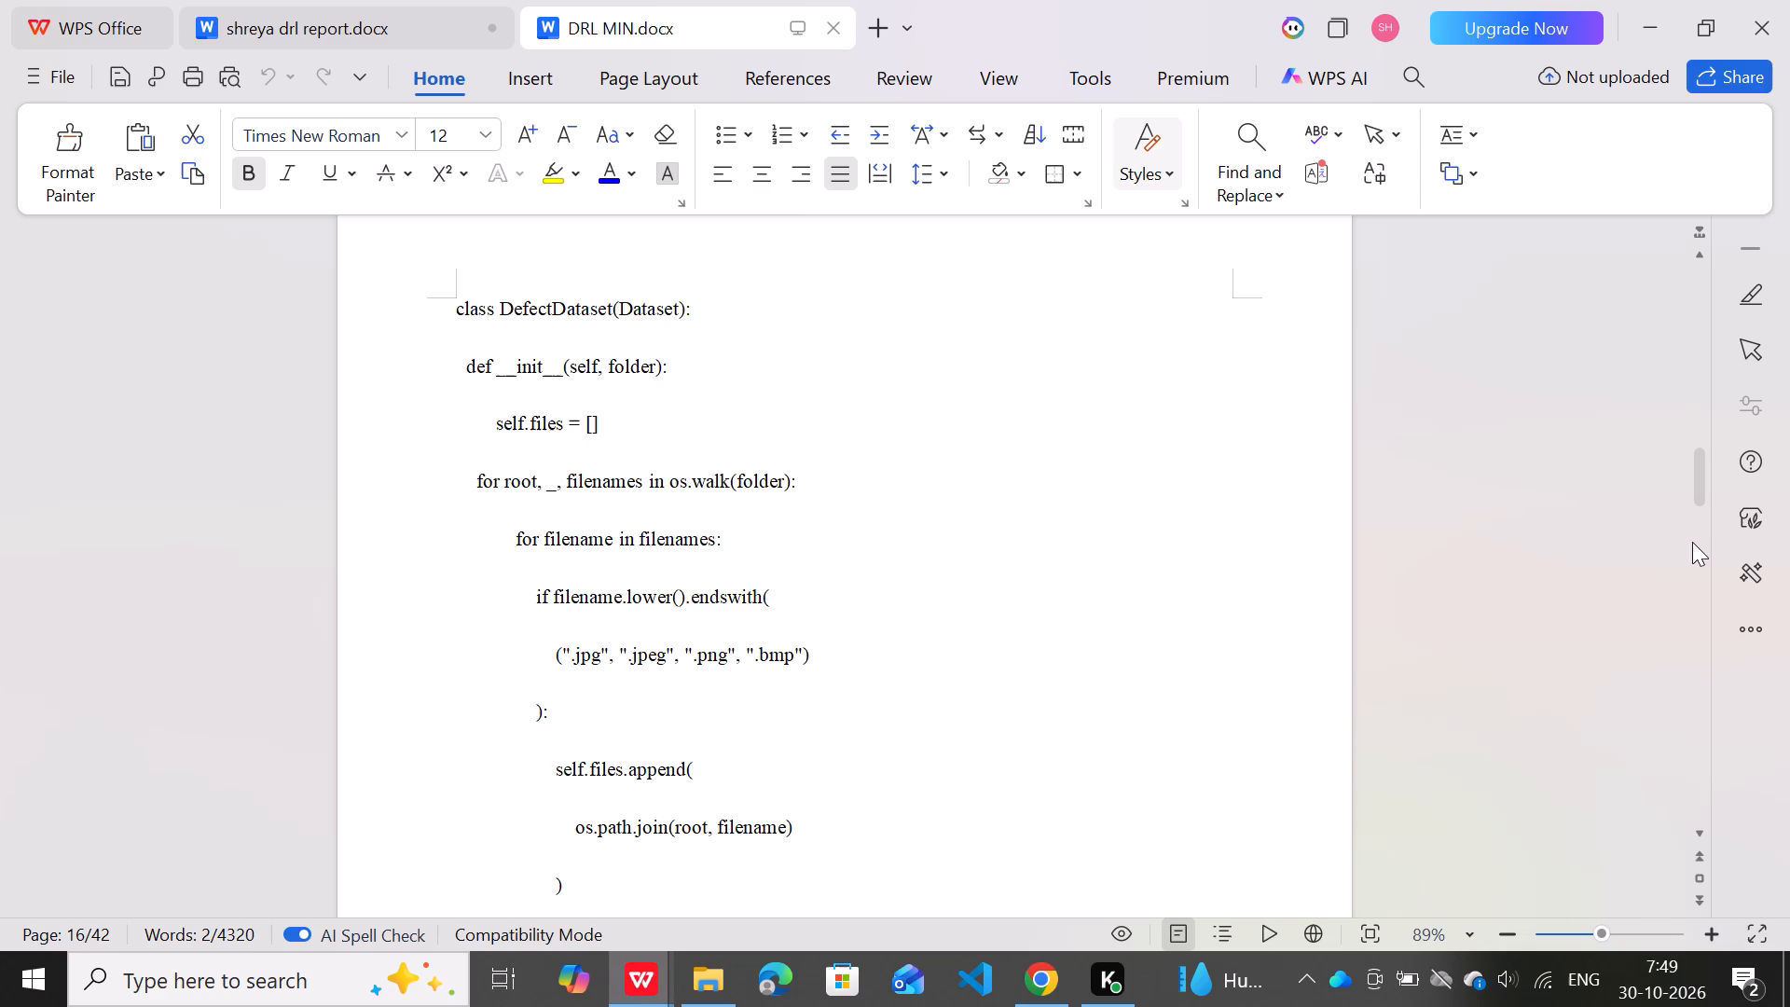
scroll(1363, 612, "up", 6)
scroll(1363, 612, "right", 2)
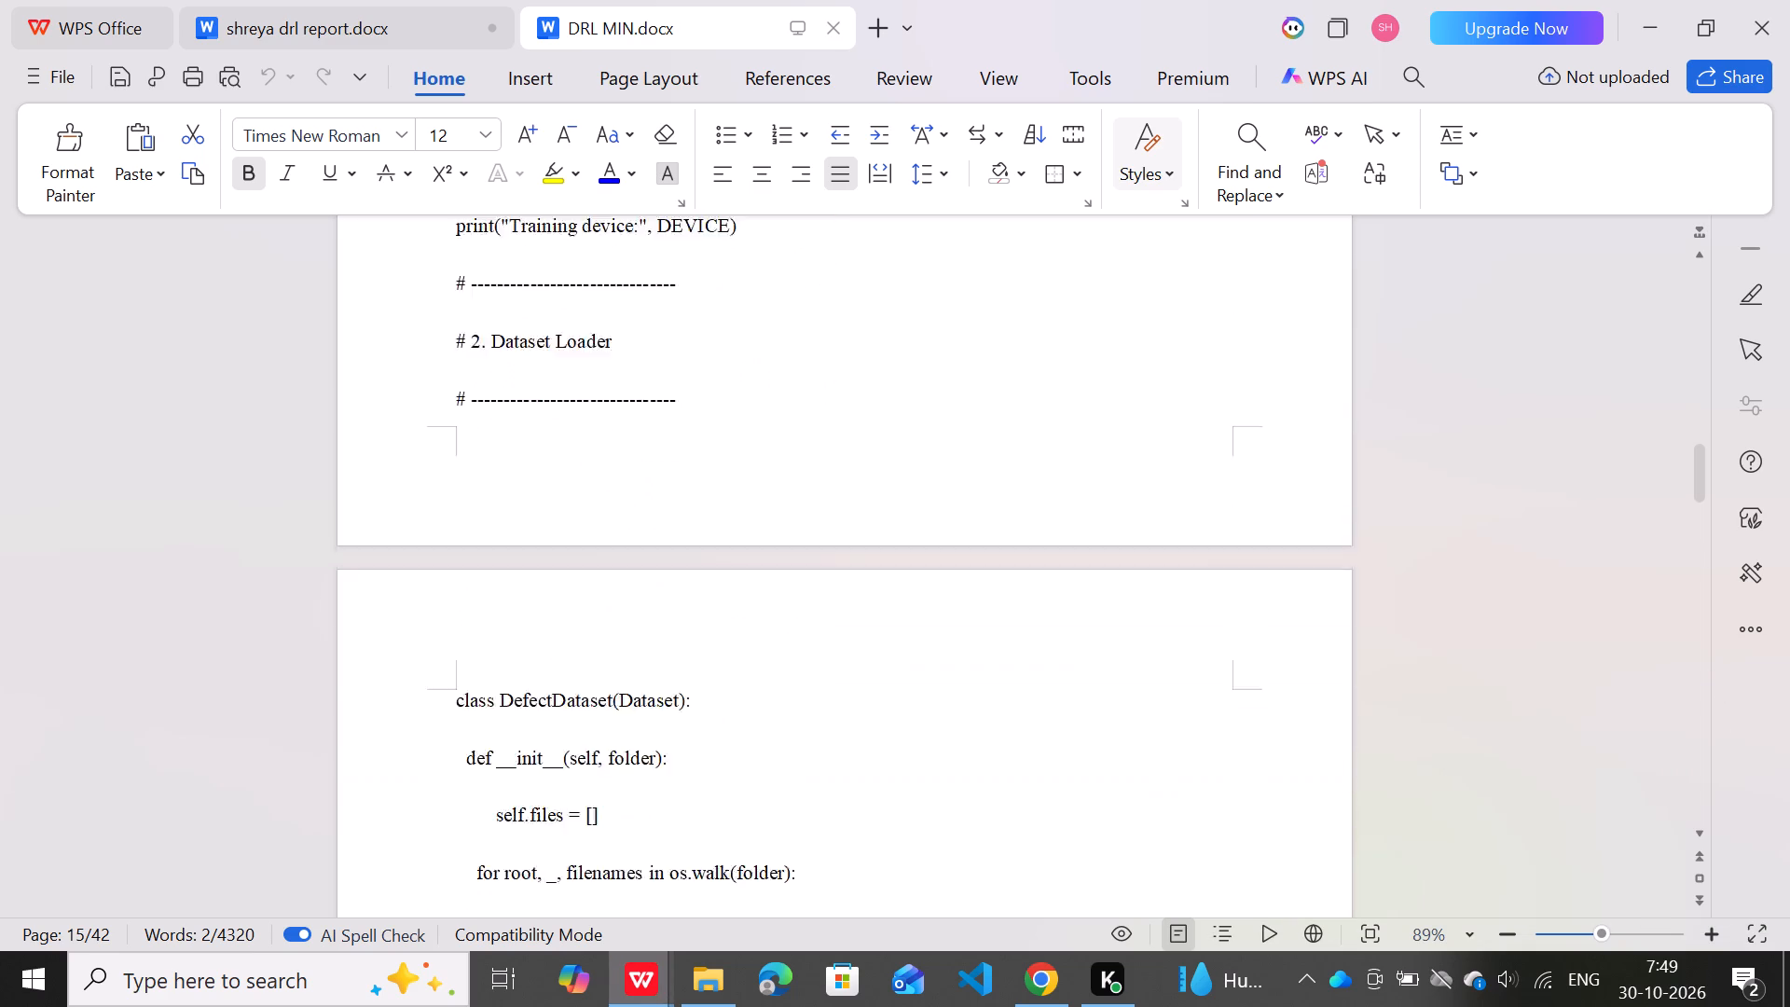
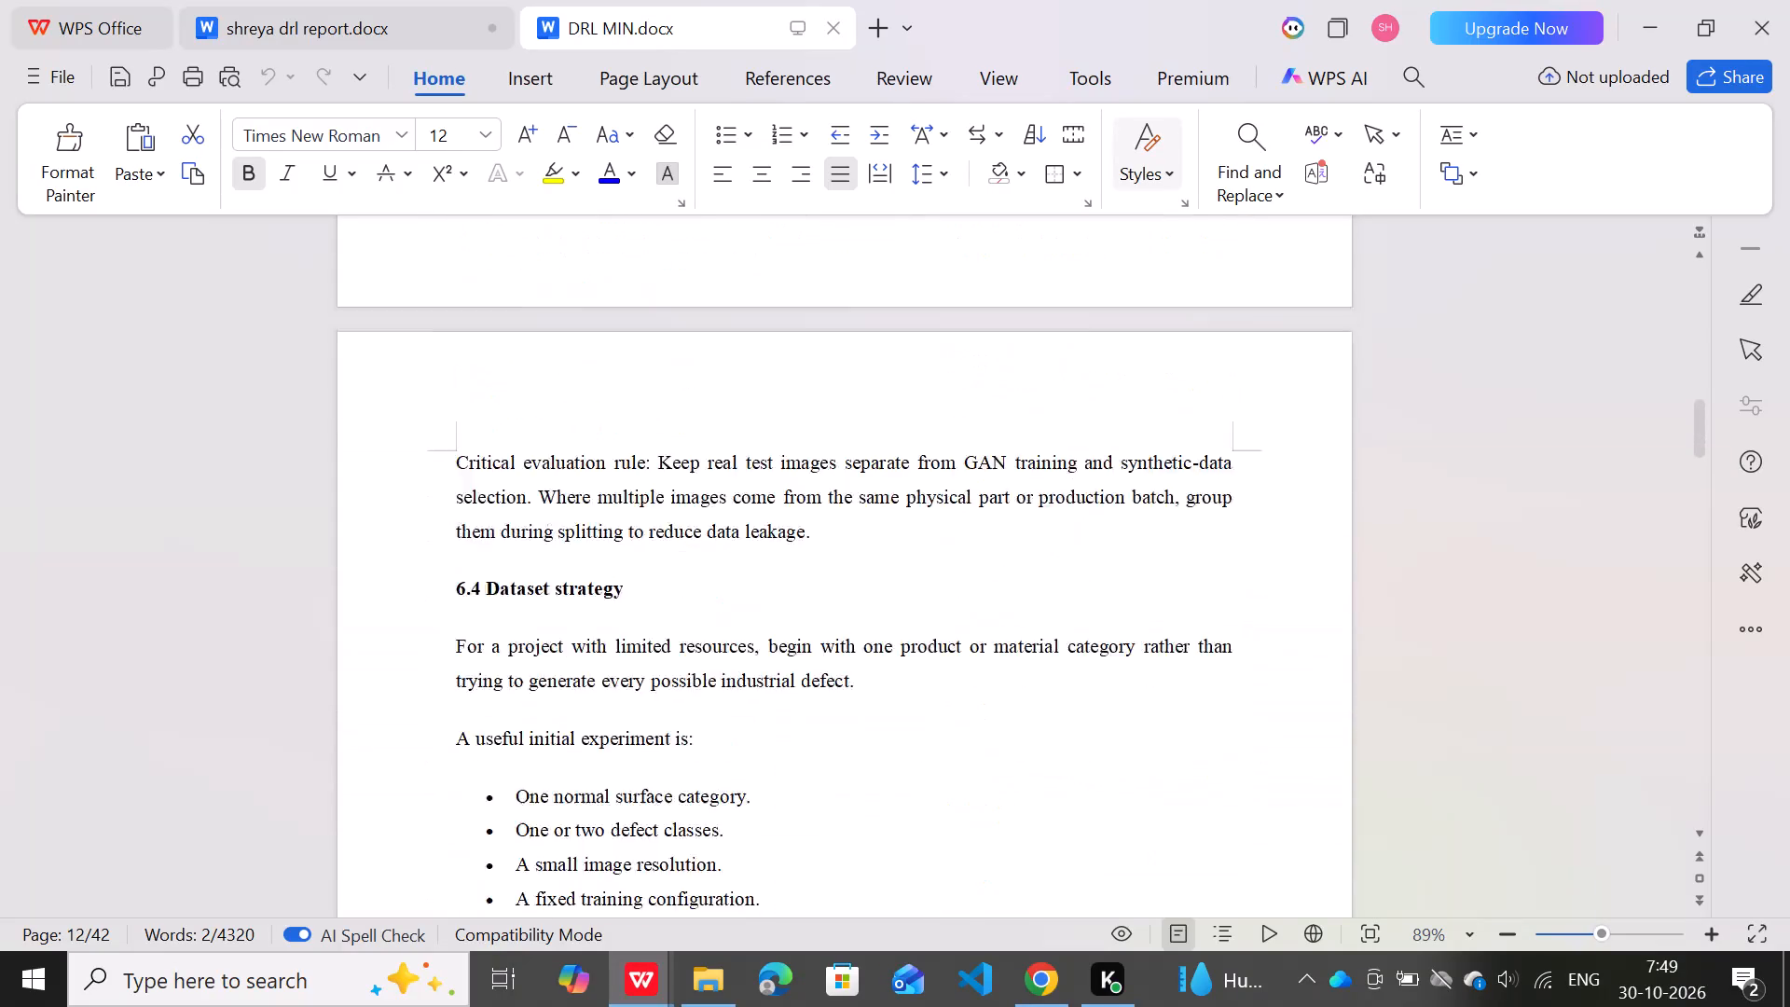
Copy the heading "Core PyTorch model example" from DRL MIN.docx into the report, between the .gitignore line of the folder tree and OUTPUT.
scroll(800, 613, "up", 6)
scroll(800, 613, "down", 5)
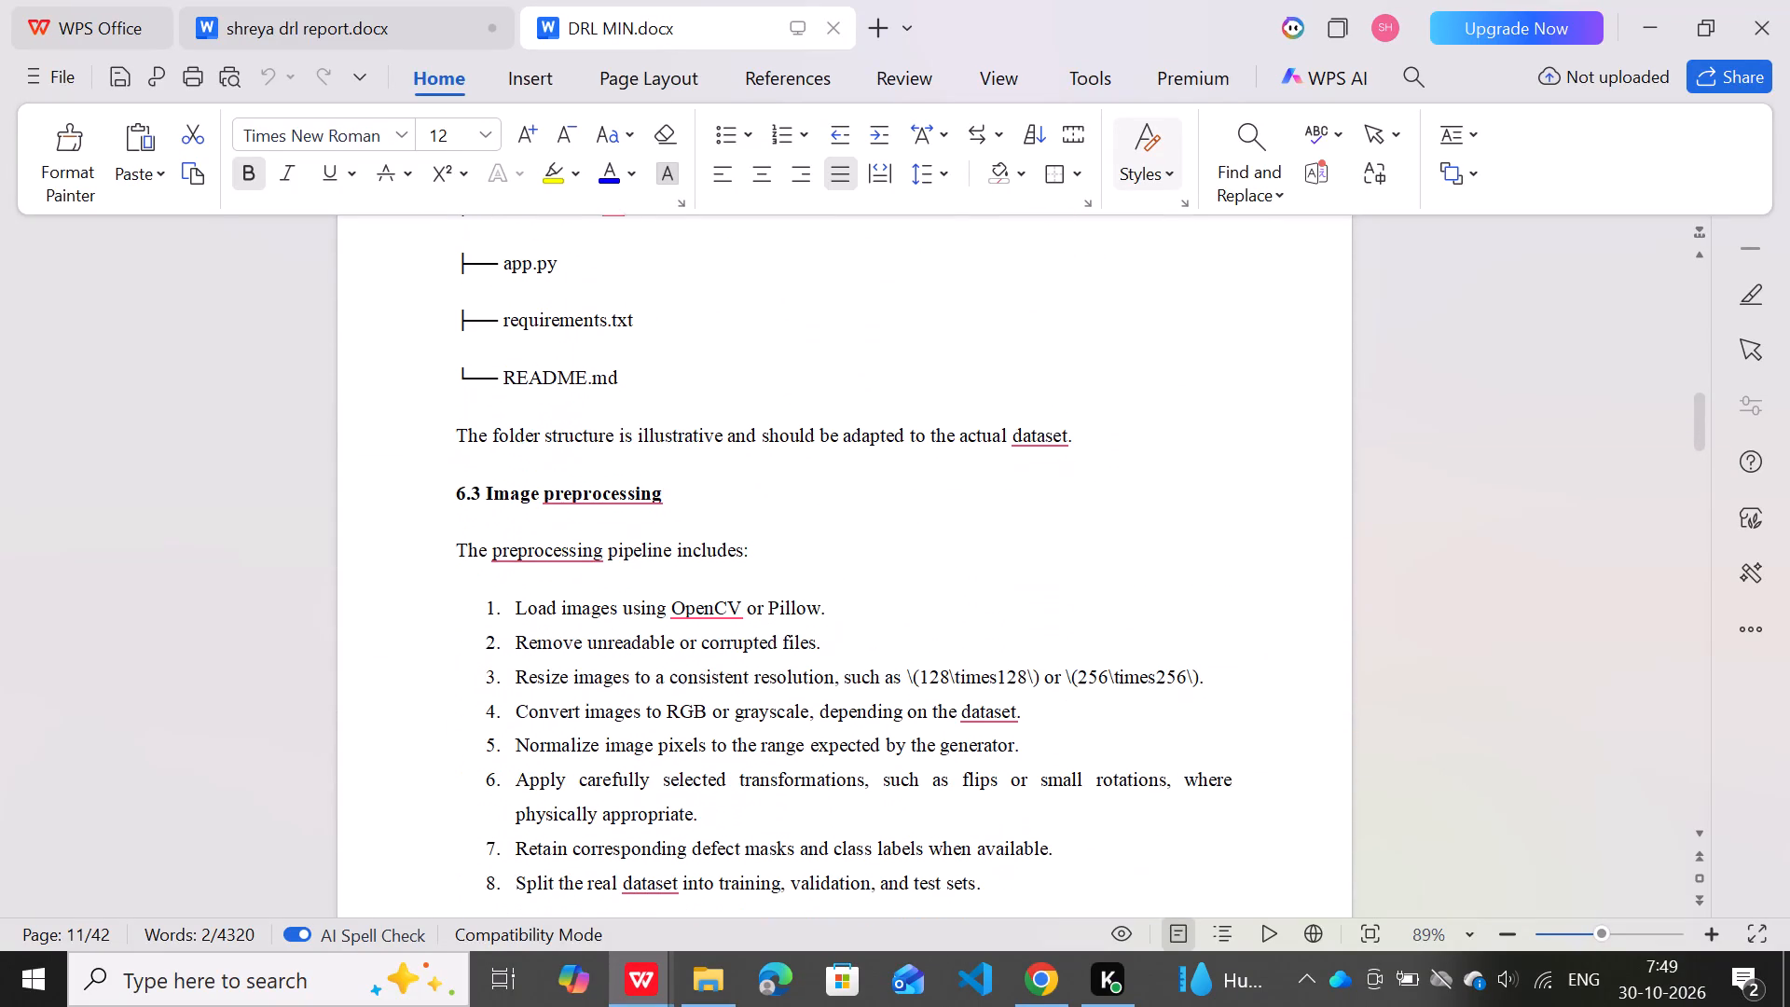
scroll(800, 613, "down", 1)
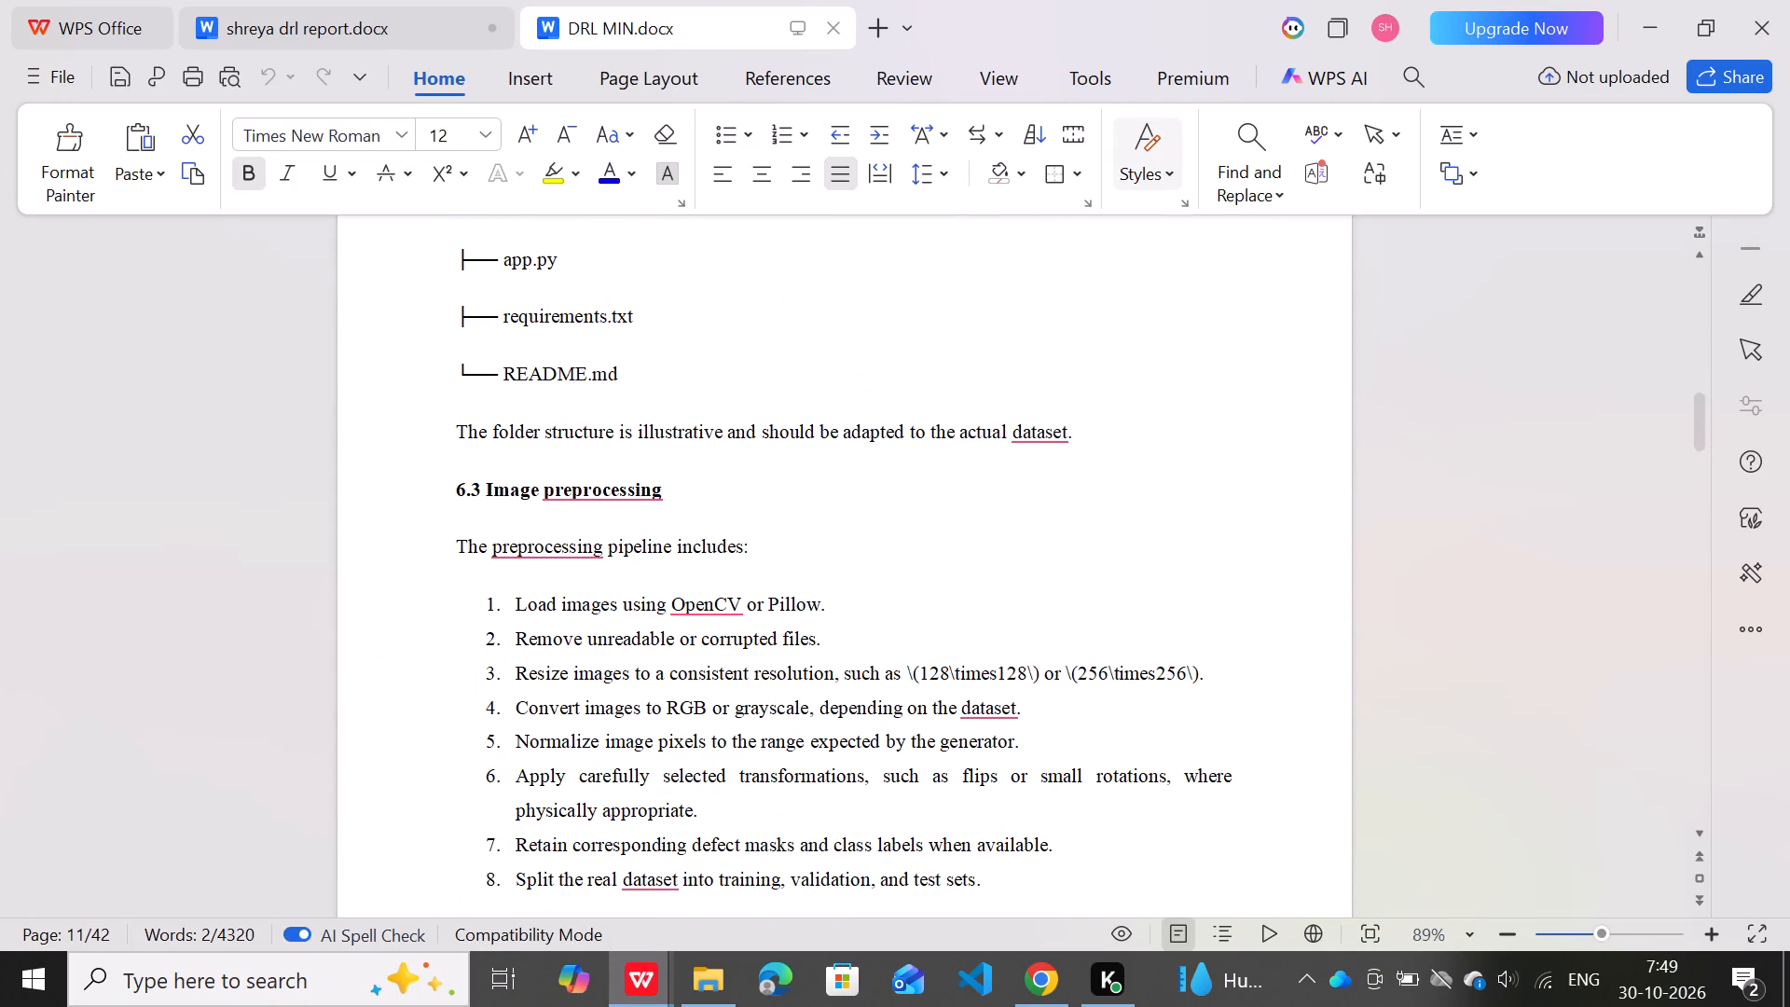
scroll(800, 613, "down", 7)
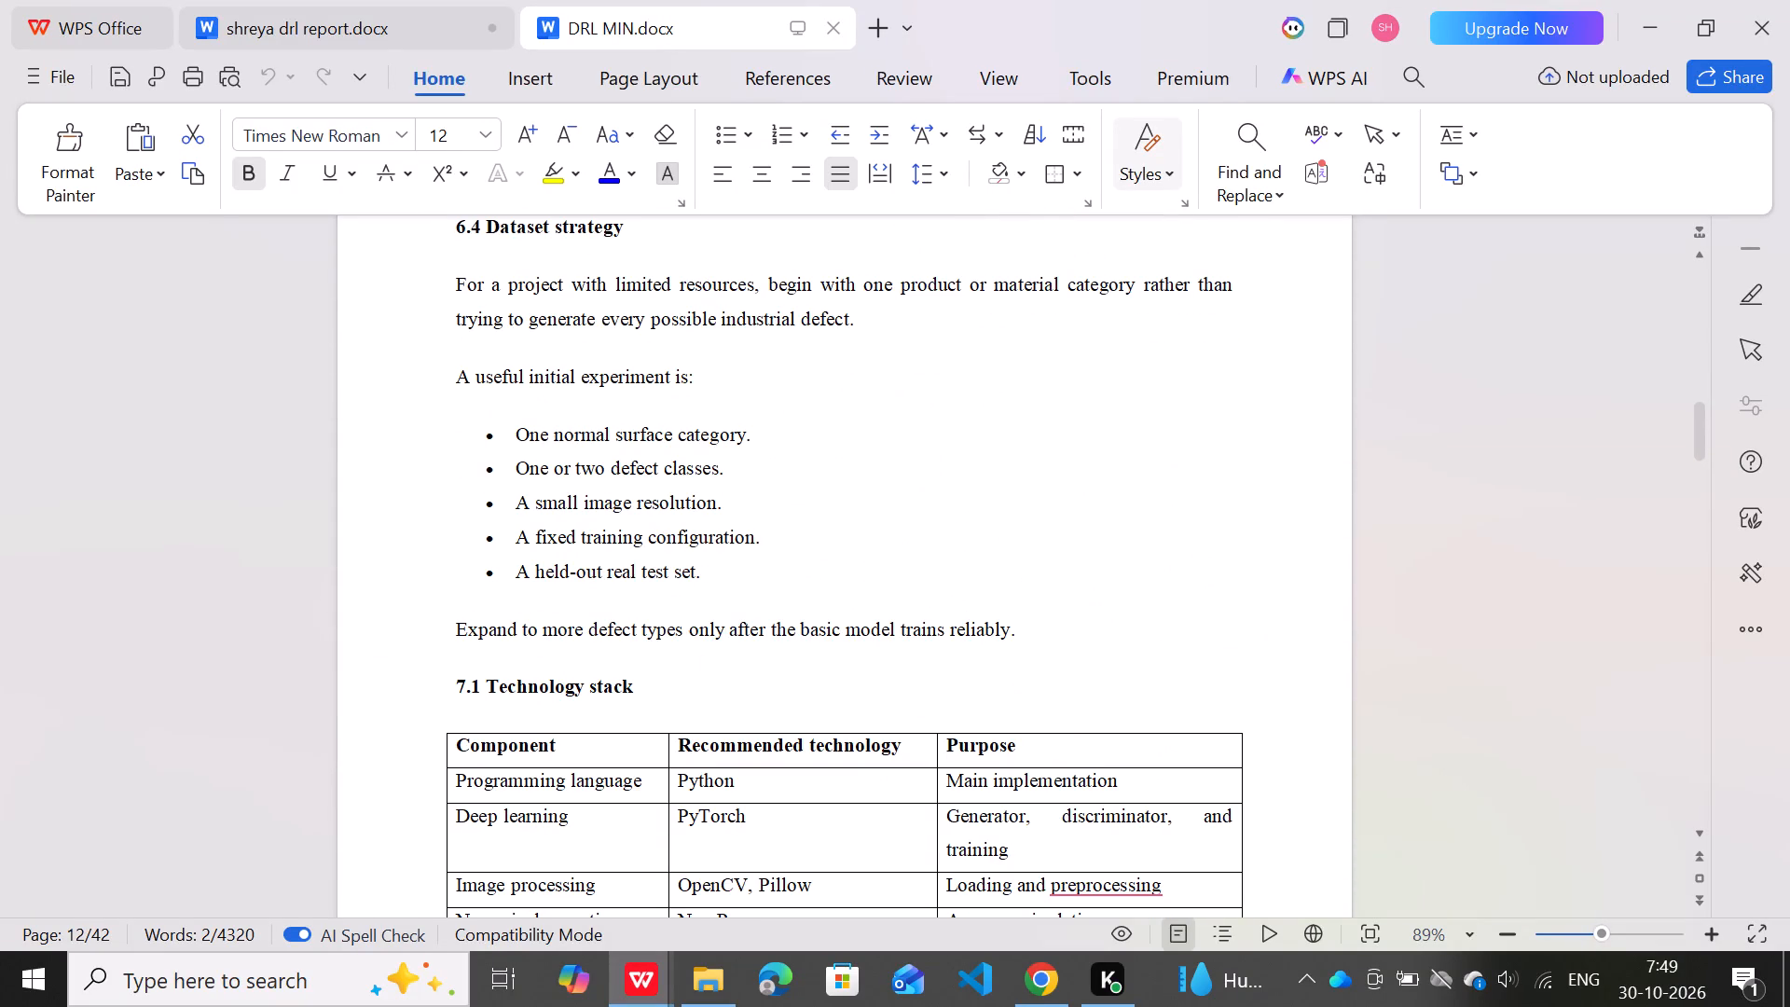
scroll(800, 613, "down", 2)
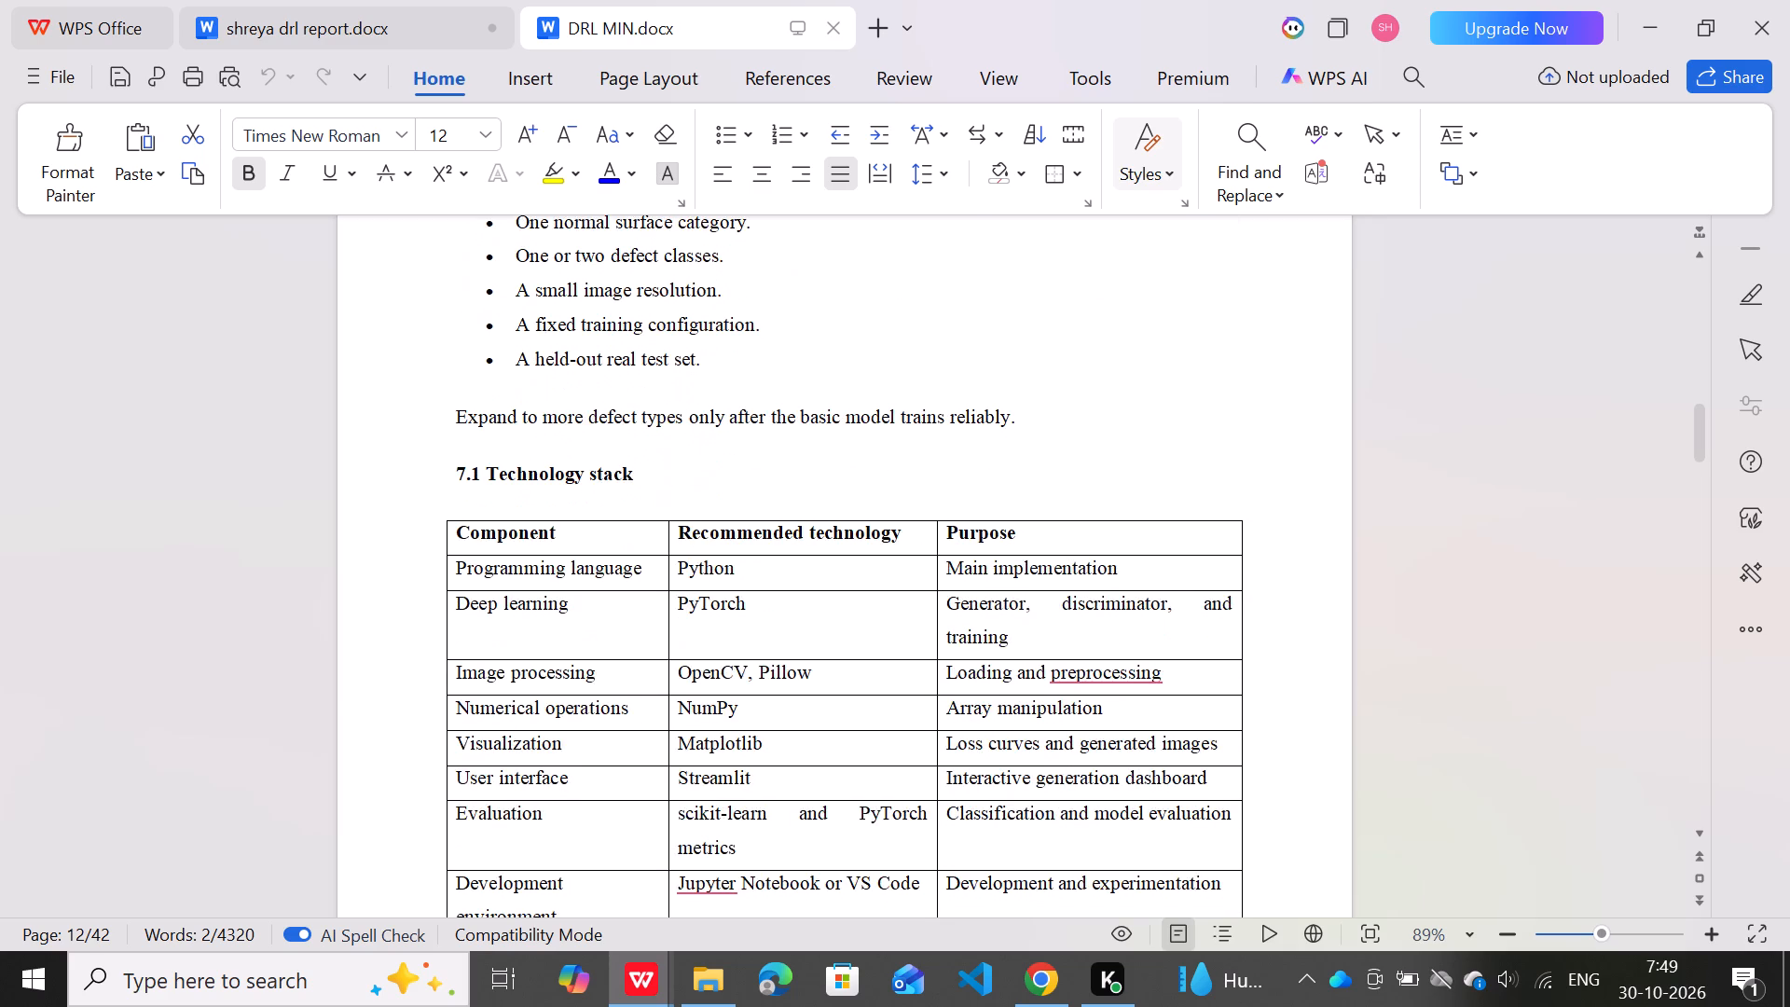
scroll(800, 613, "down", 3)
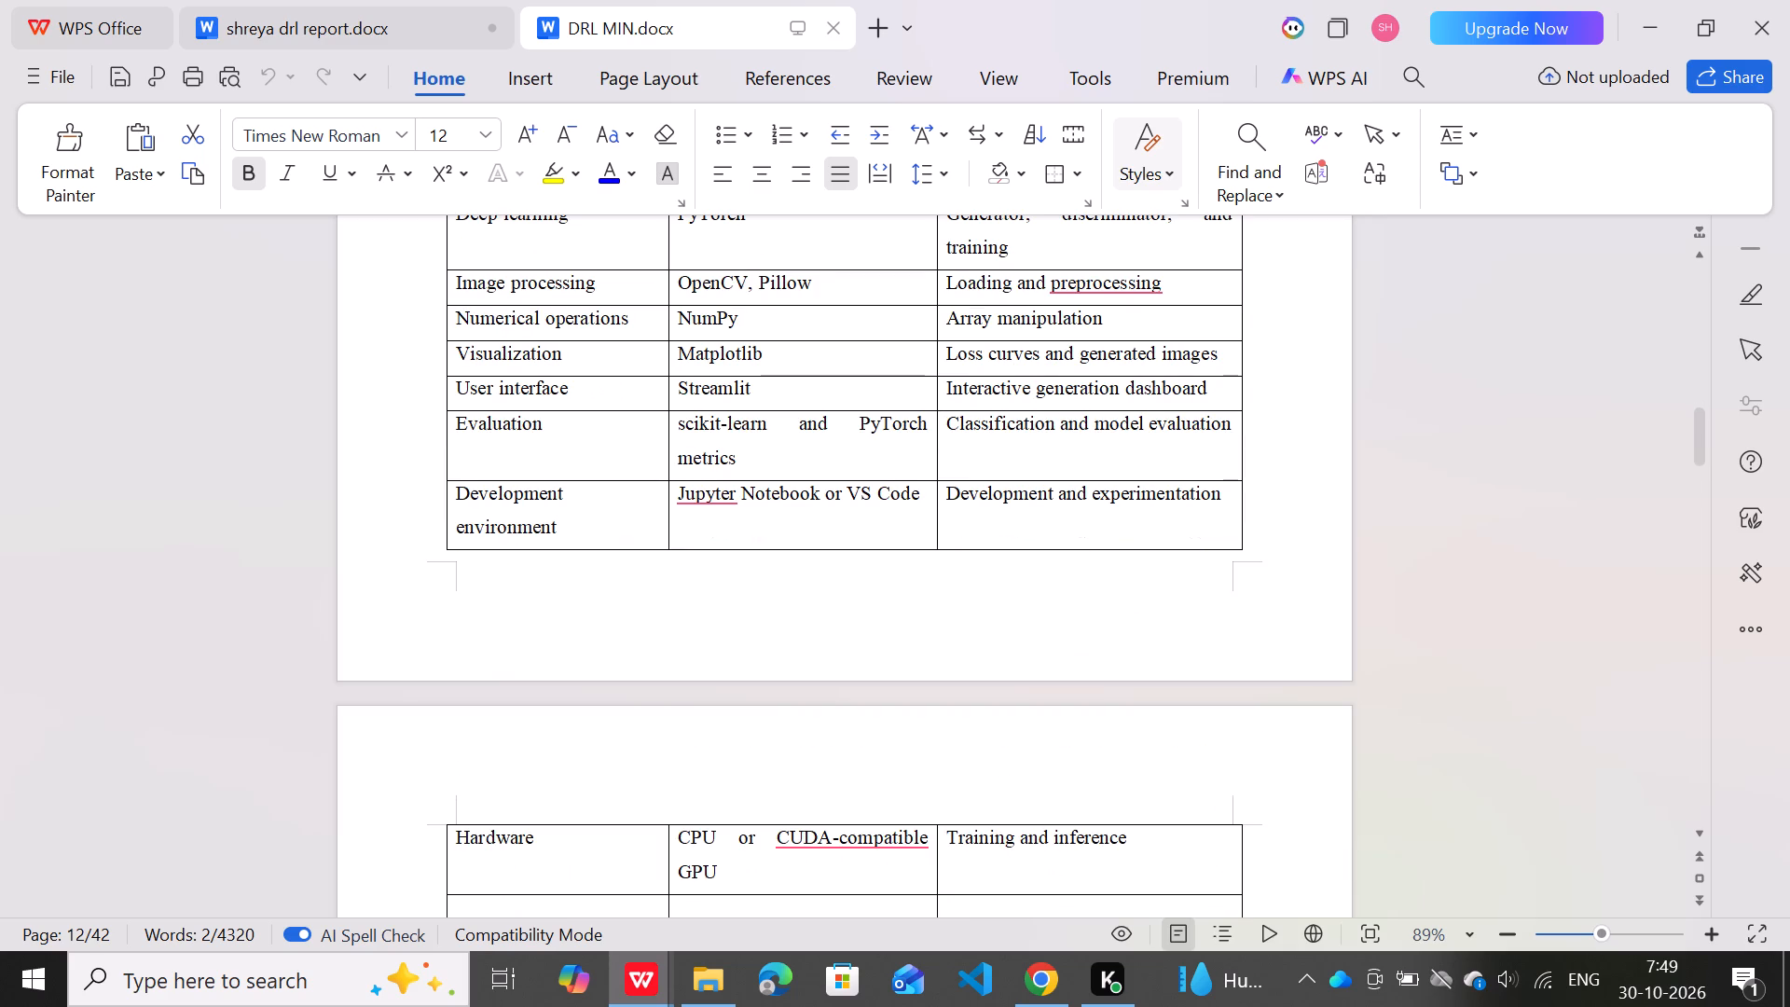
scroll(800, 613, "down", 14)
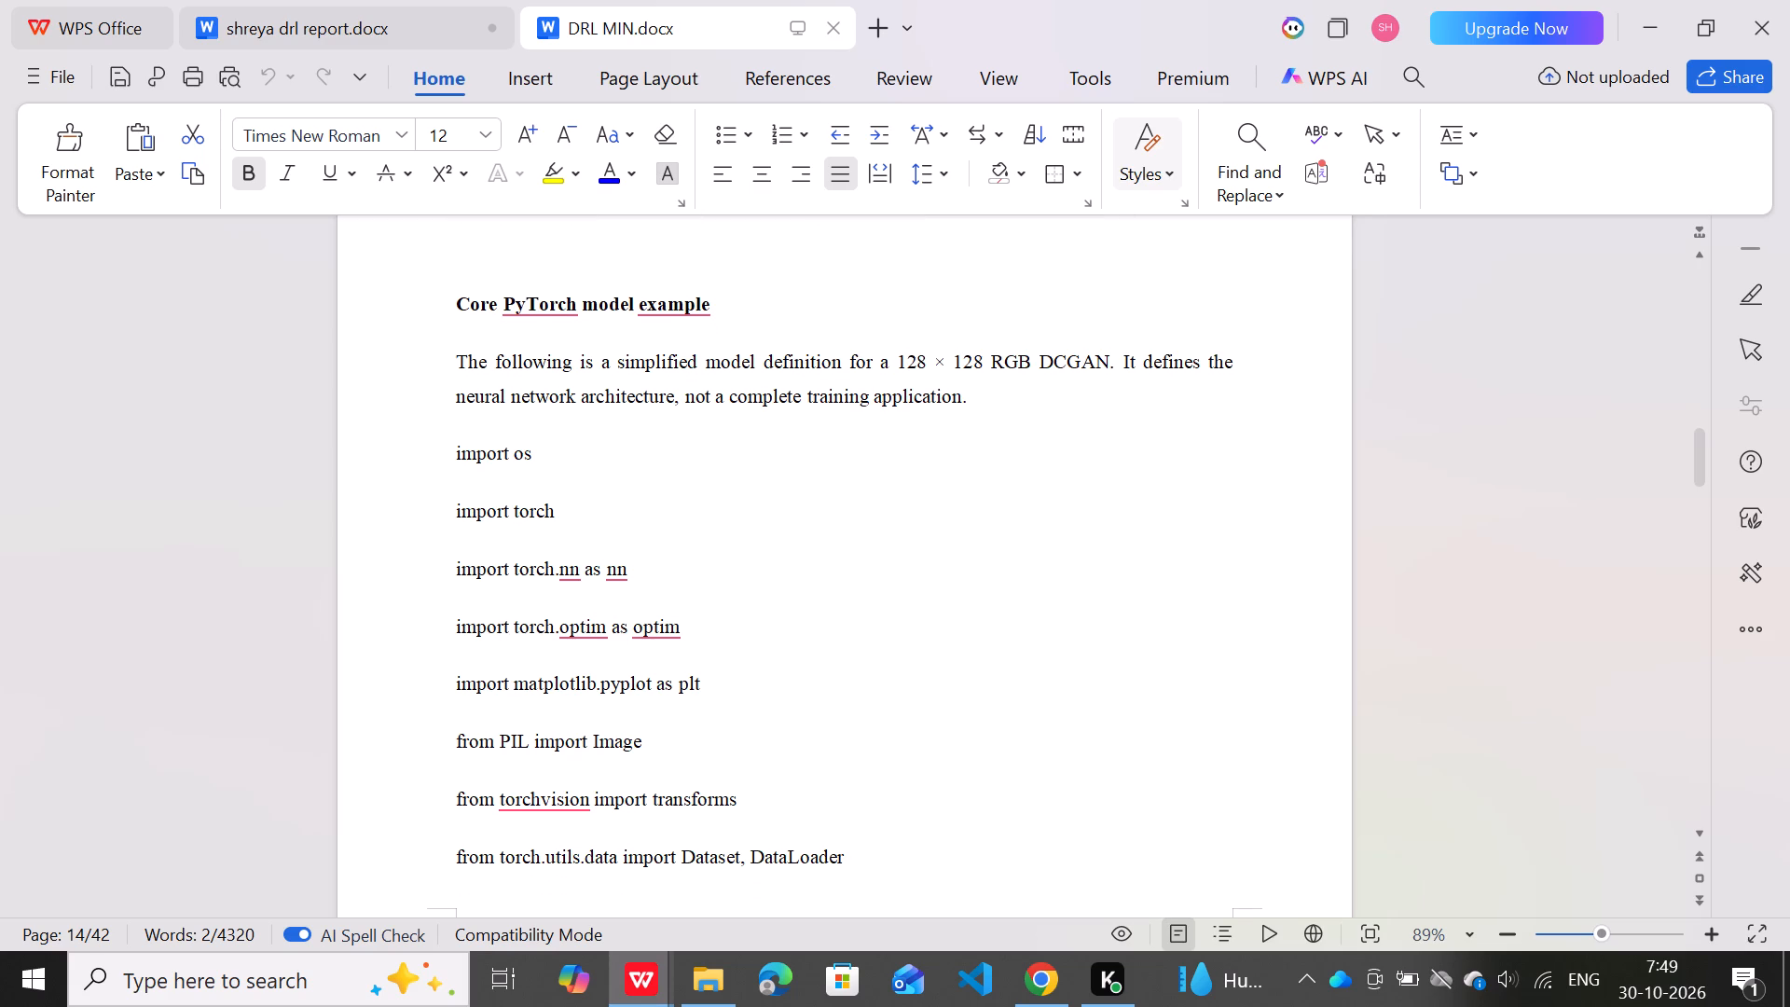
left_click_drag(729, 301, 429, 281)
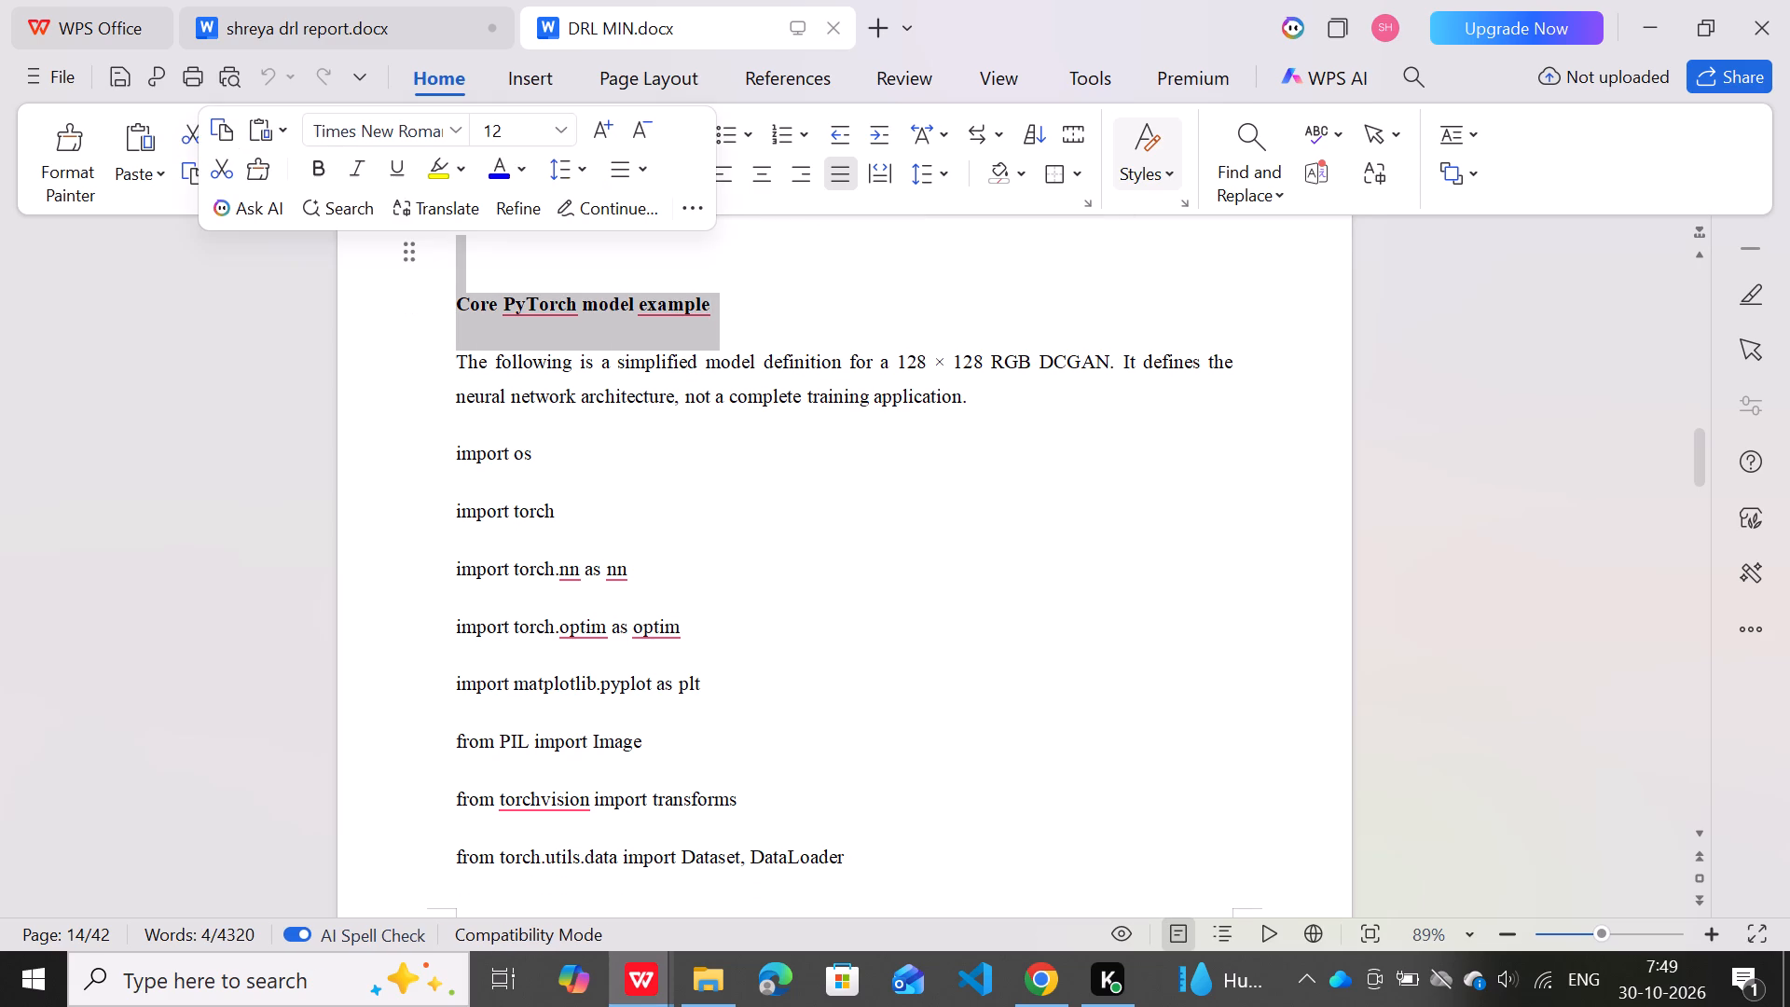
key("ctrl+c")
left_click(411, 0)
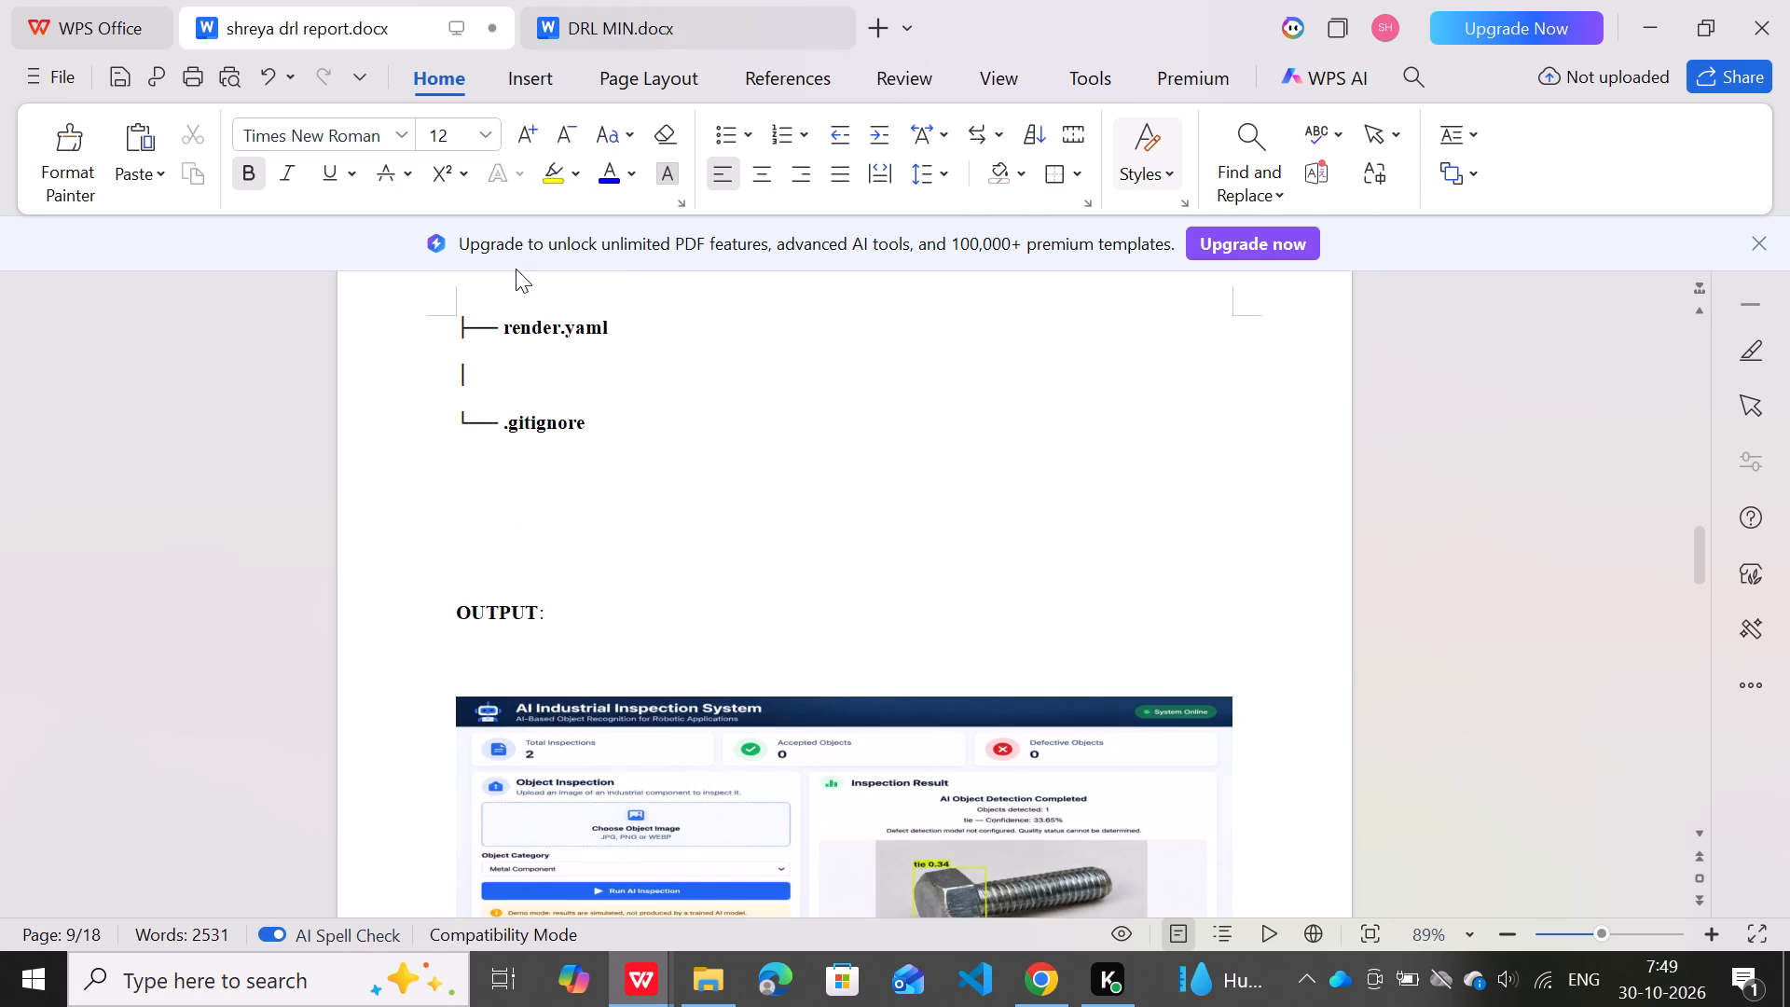
left_click(487, 504)
key("ctrl+v")
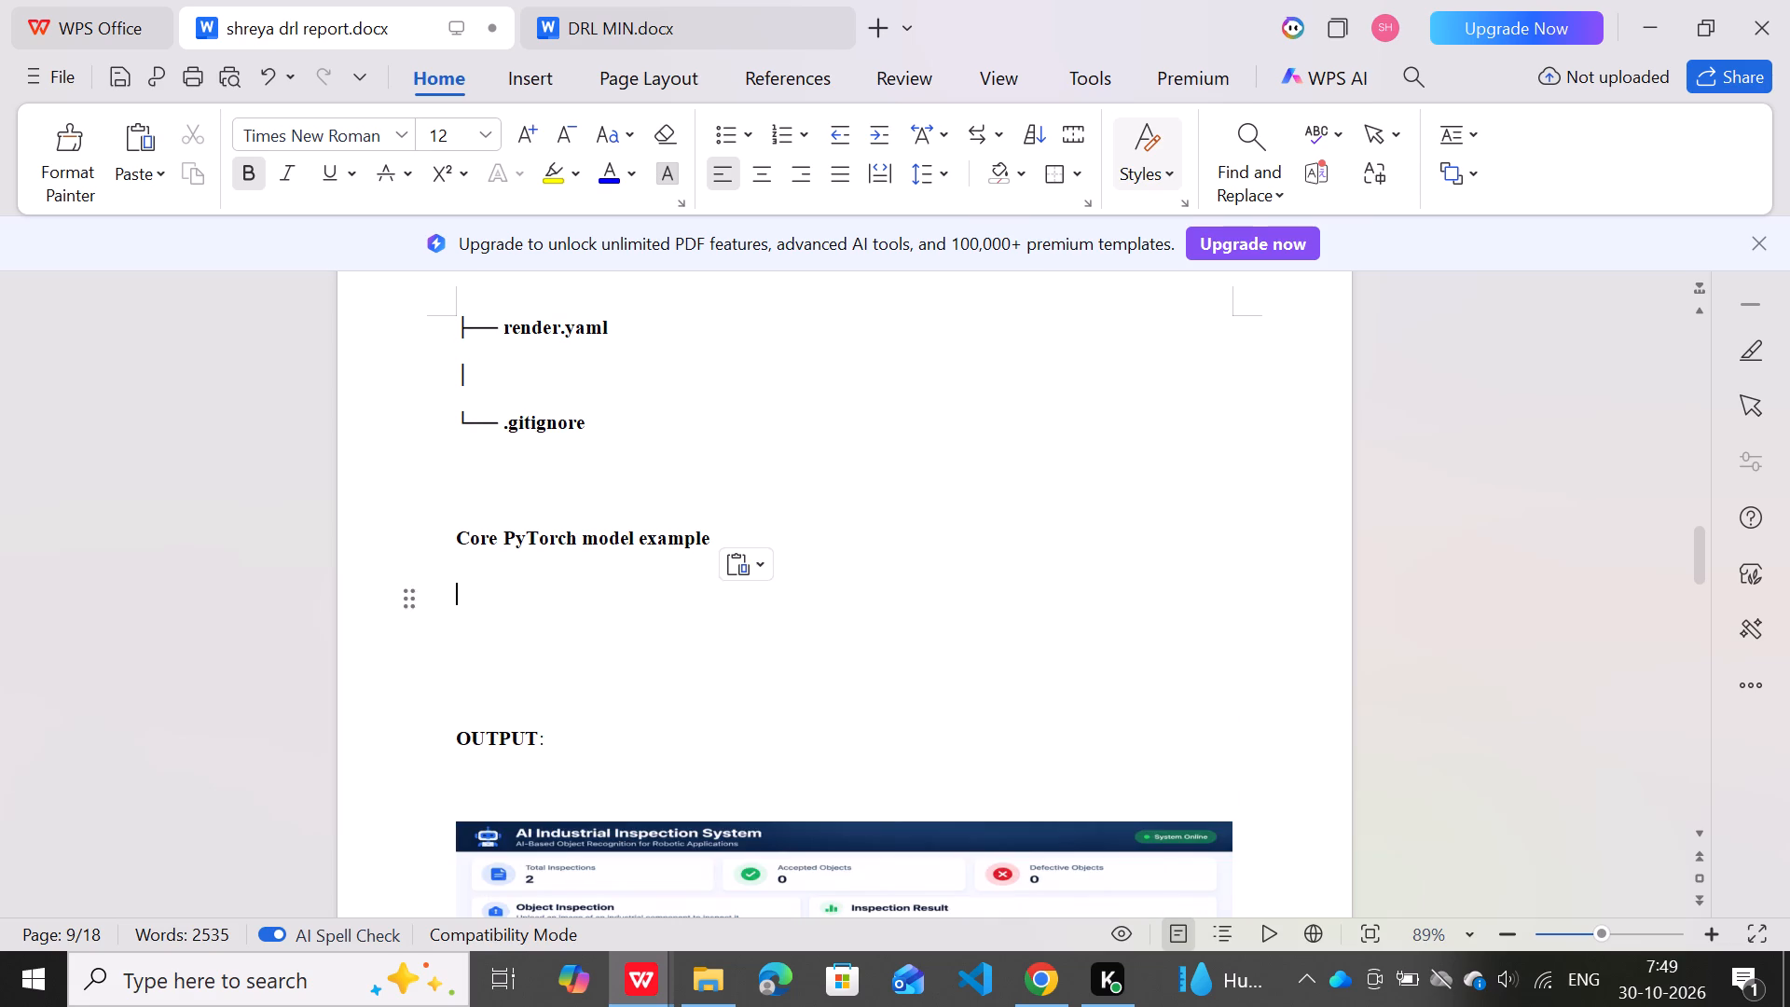
Set the font size of the "Core PyTorch model example" heading in the report to 14.
scroll(625, 642, "down", 1)
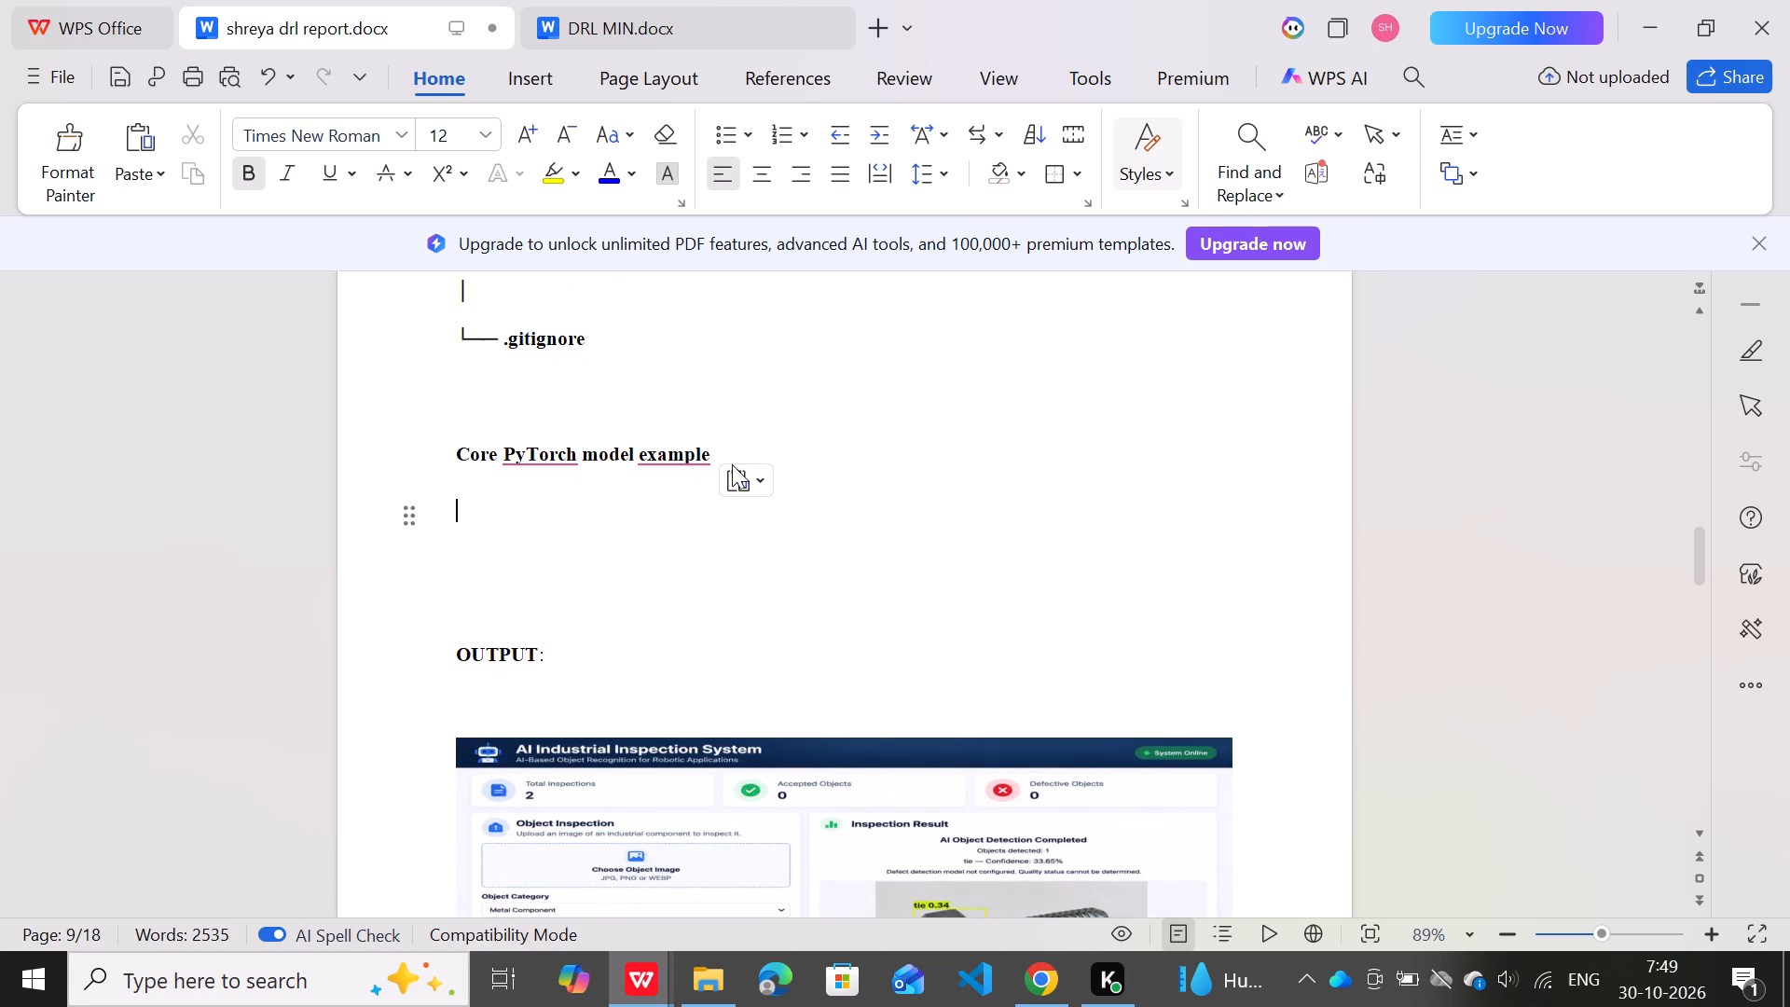
triple_click(726, 446)
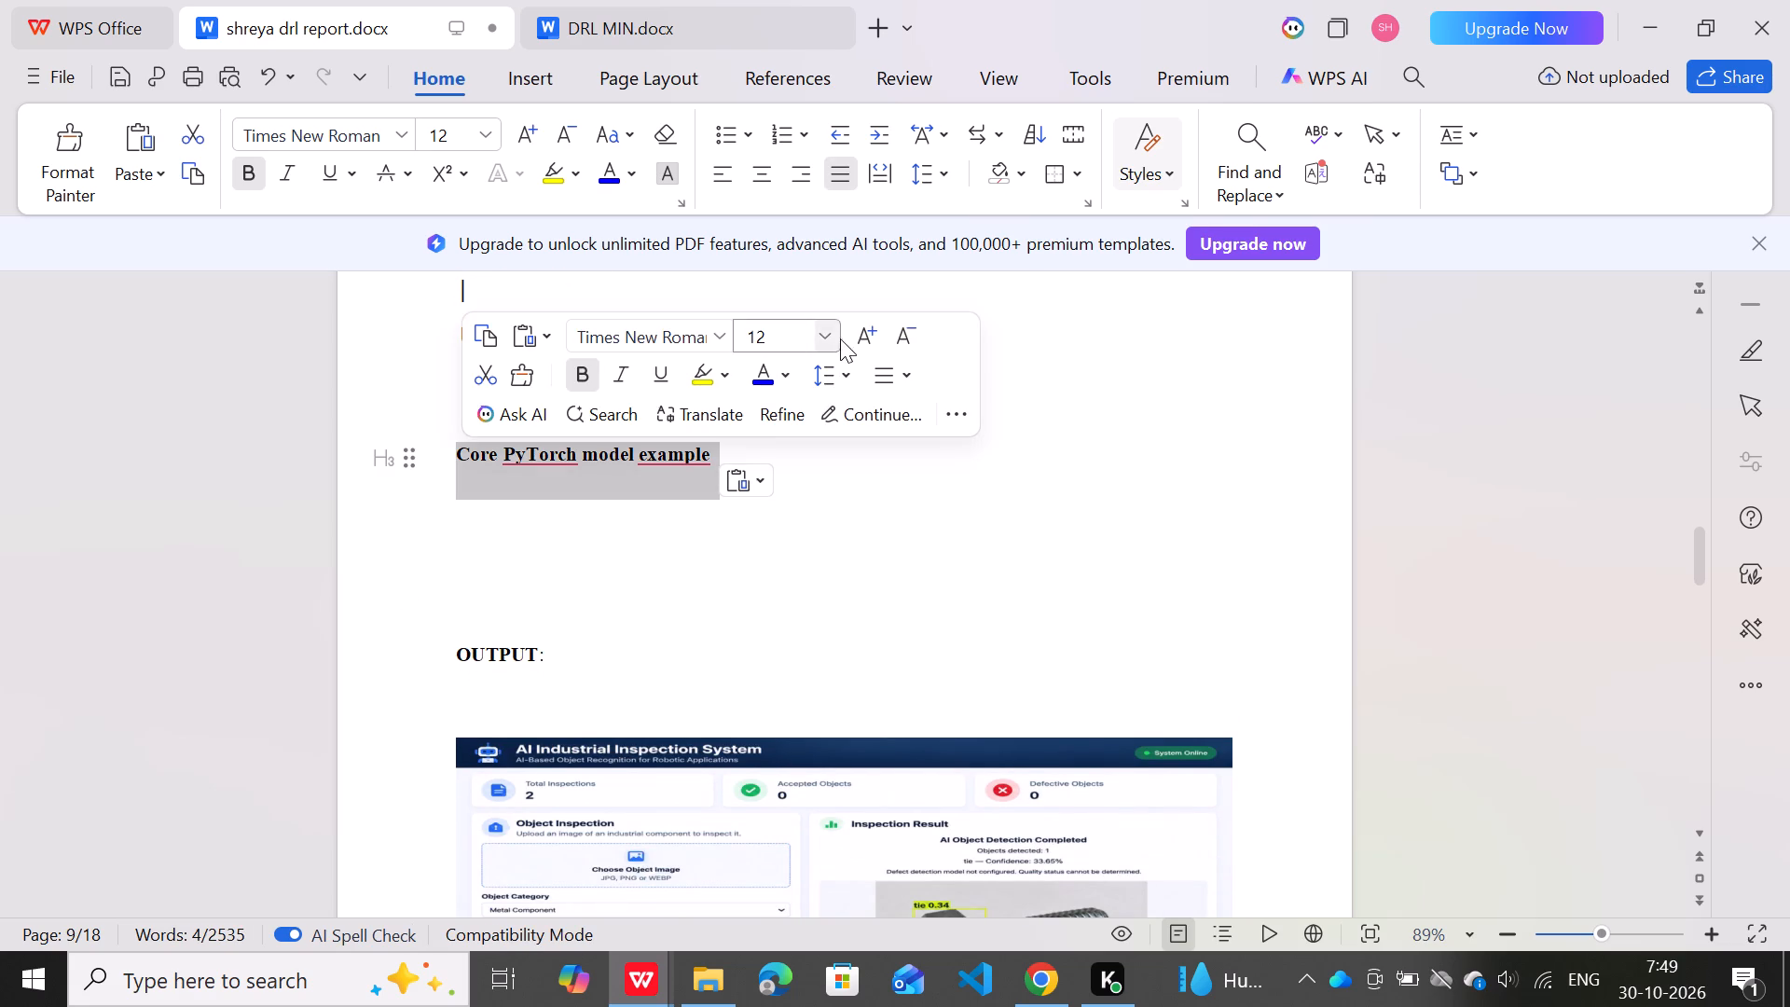
left_click(831, 325)
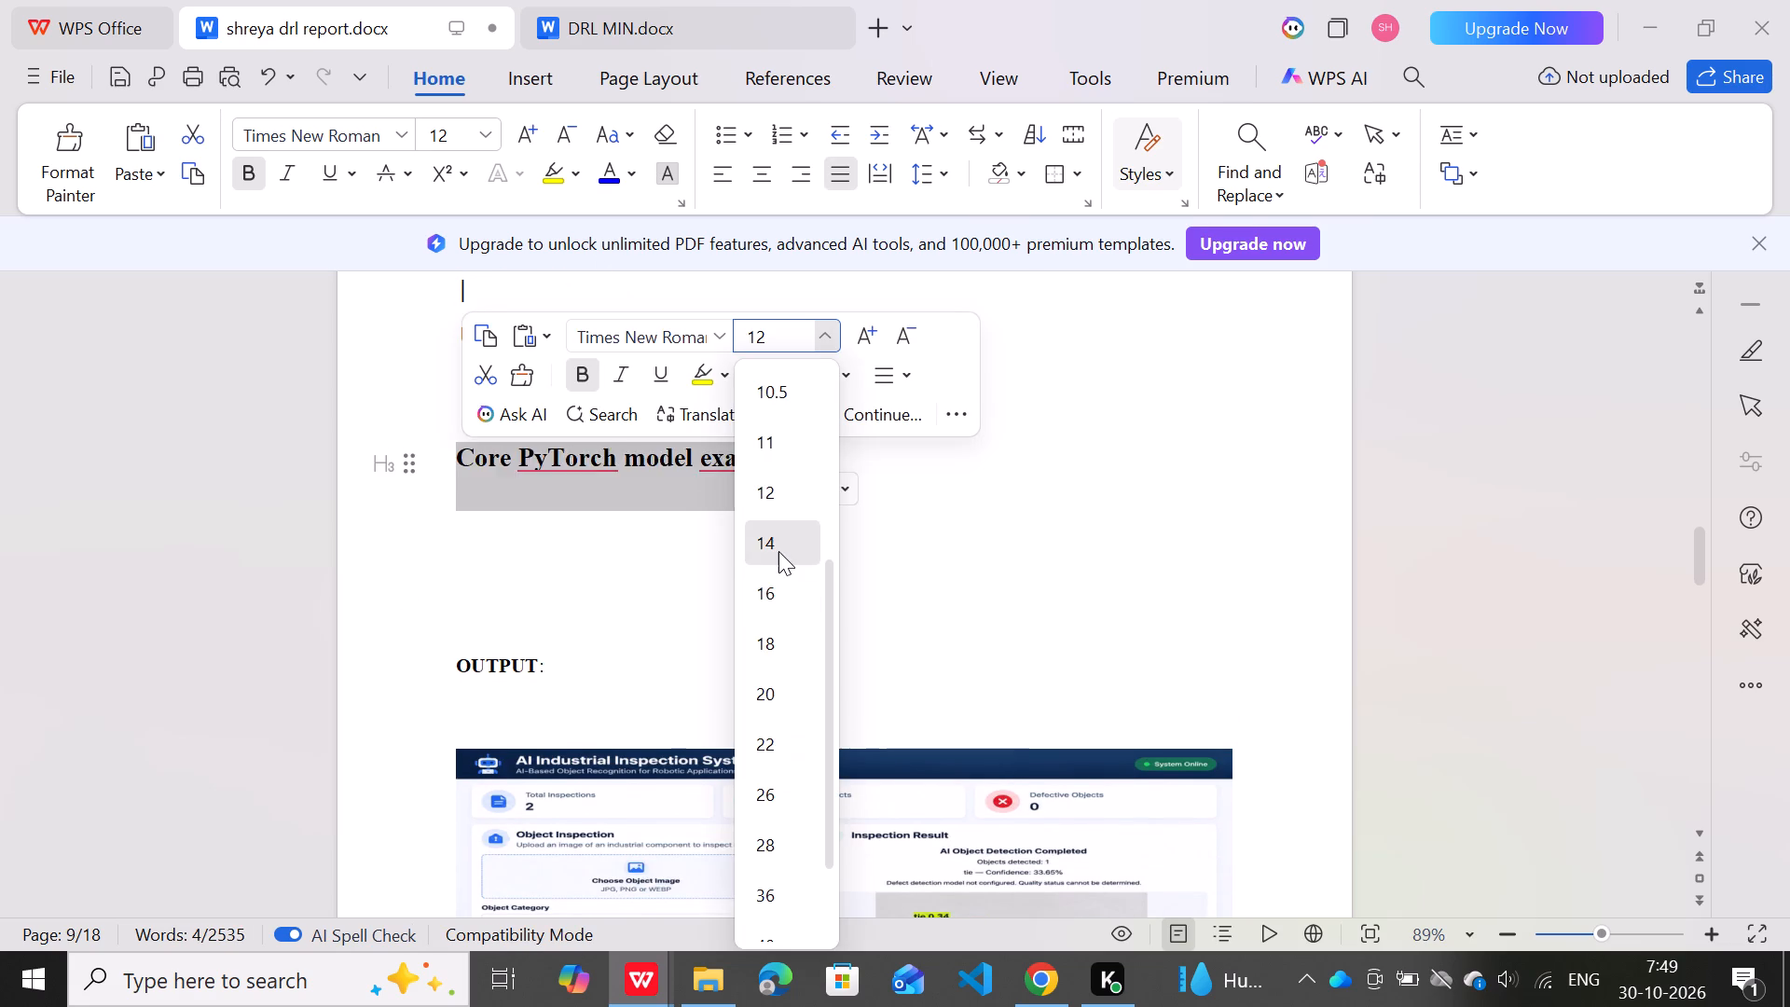
left_click(781, 548)
left_click(696, 548)
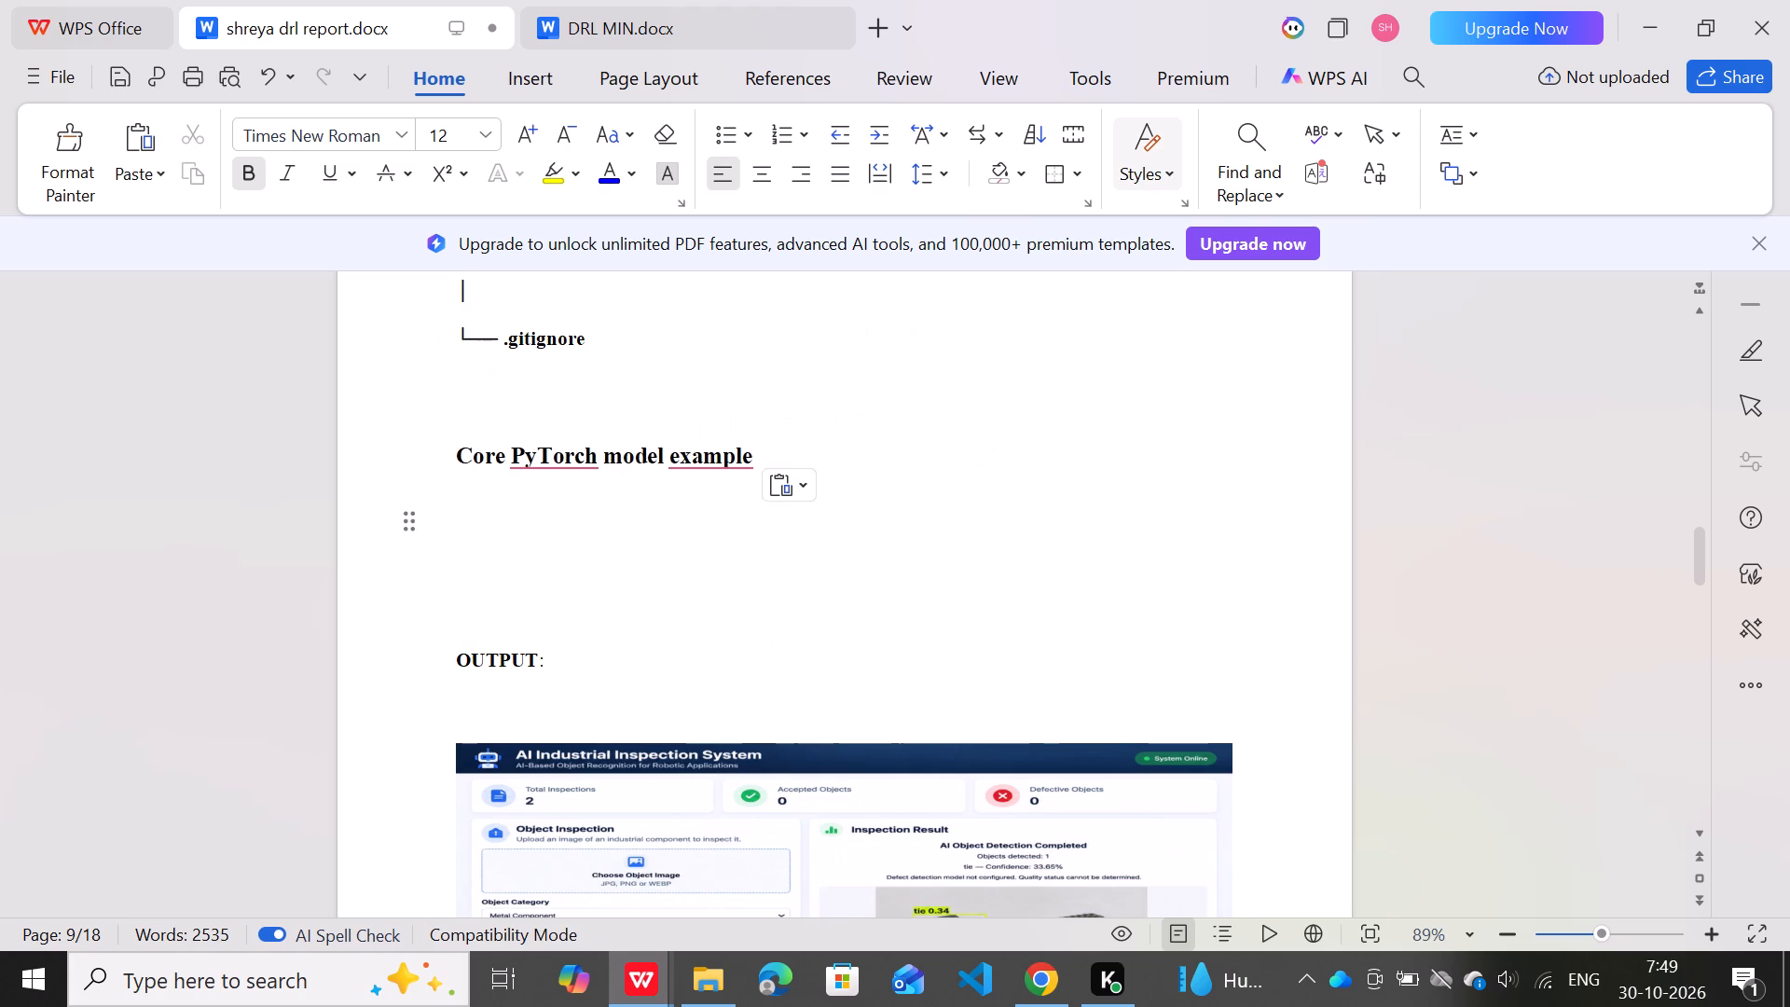
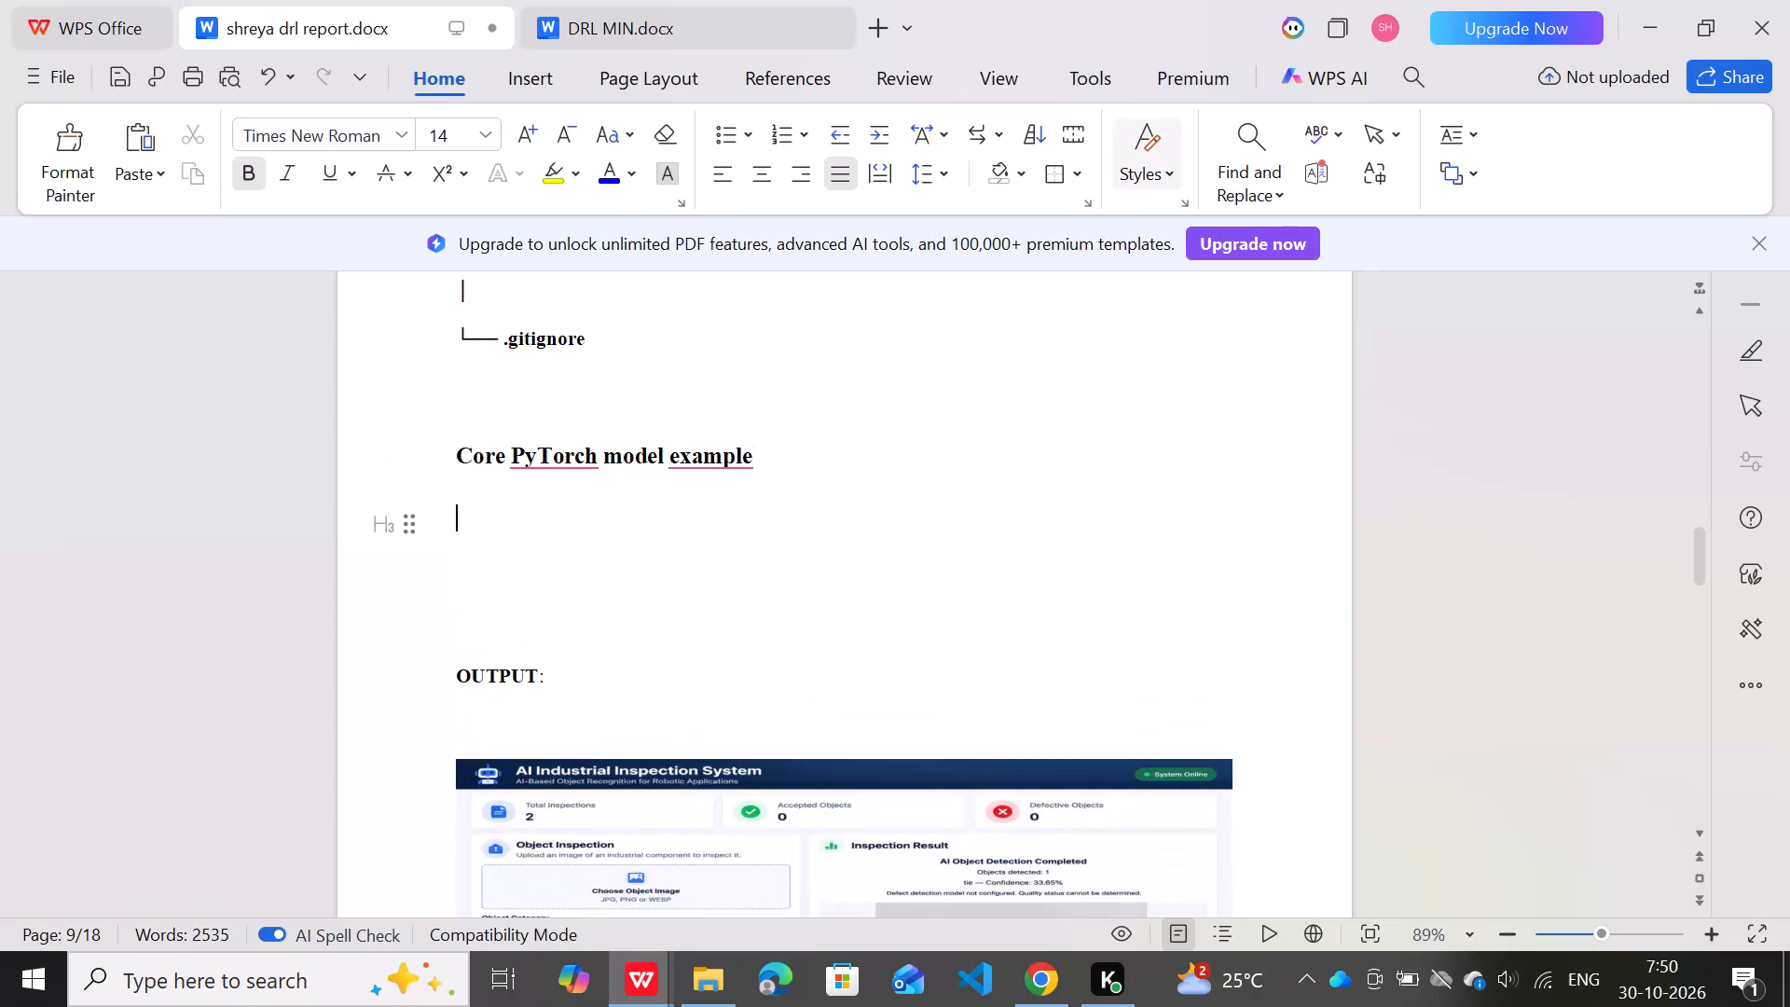
Paste the copied app.py code beneath the "Core PyTorch model example" heading, ahead of OUTPUT.
key("ctrl+v")
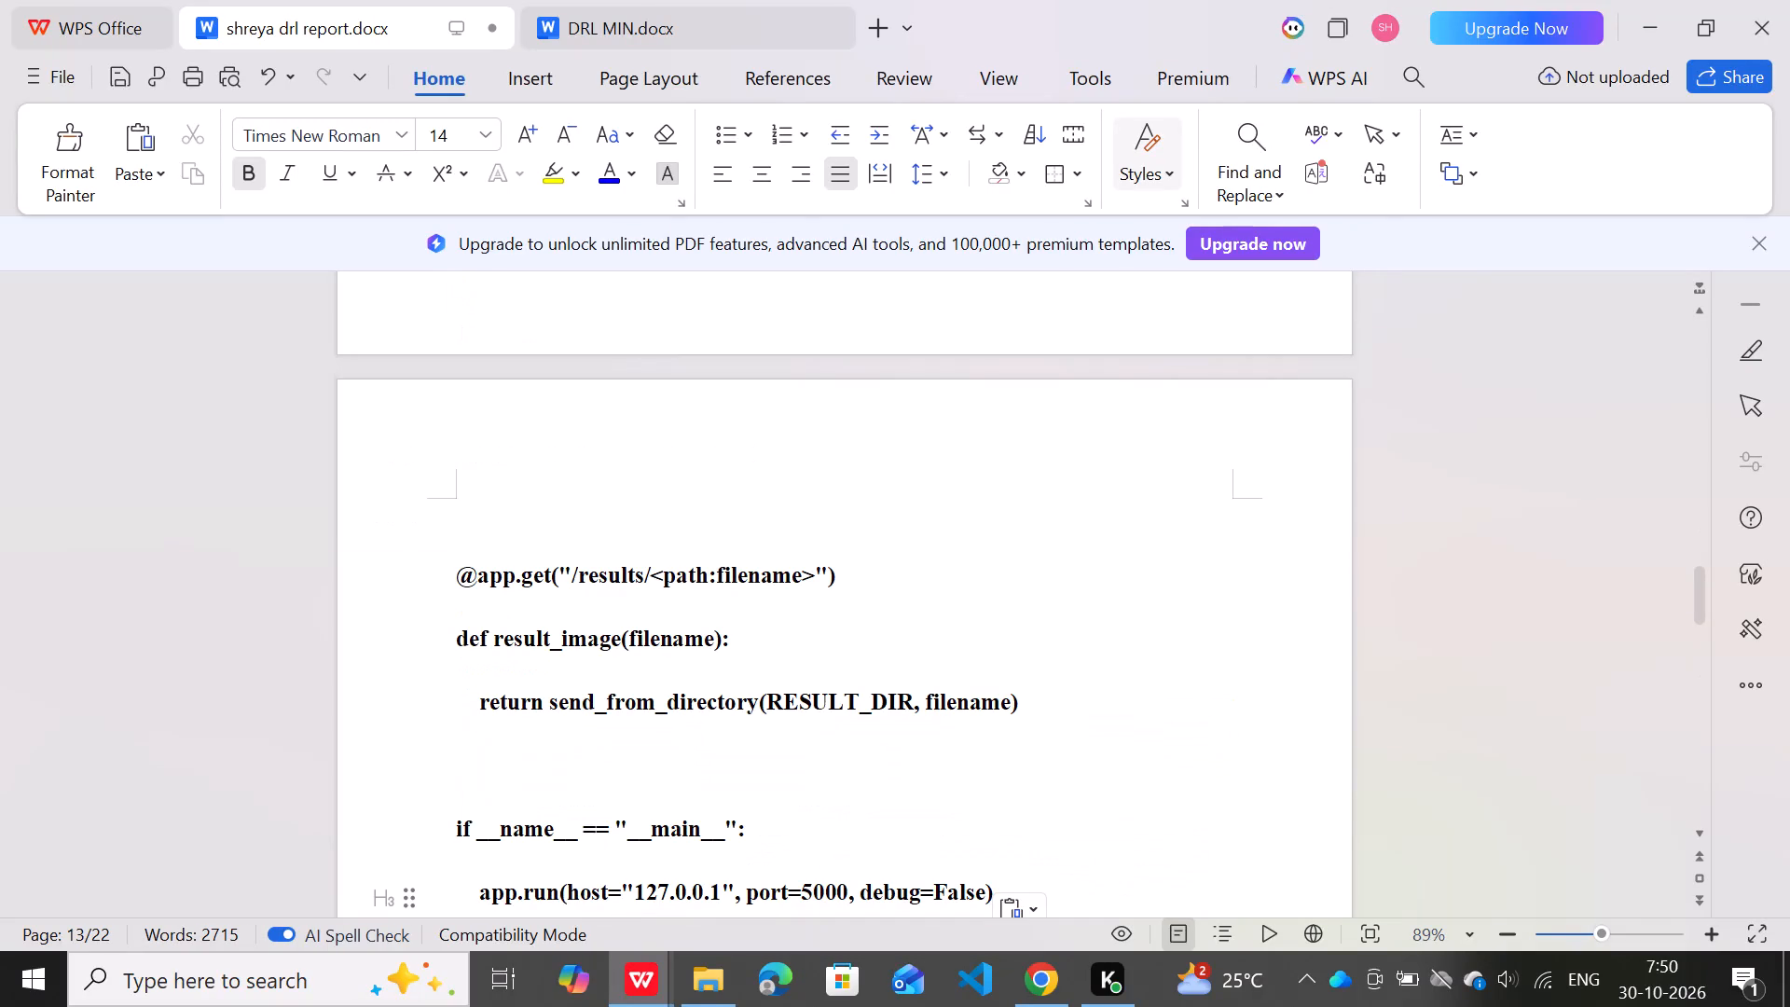
scroll(777, 667, "down", 8)
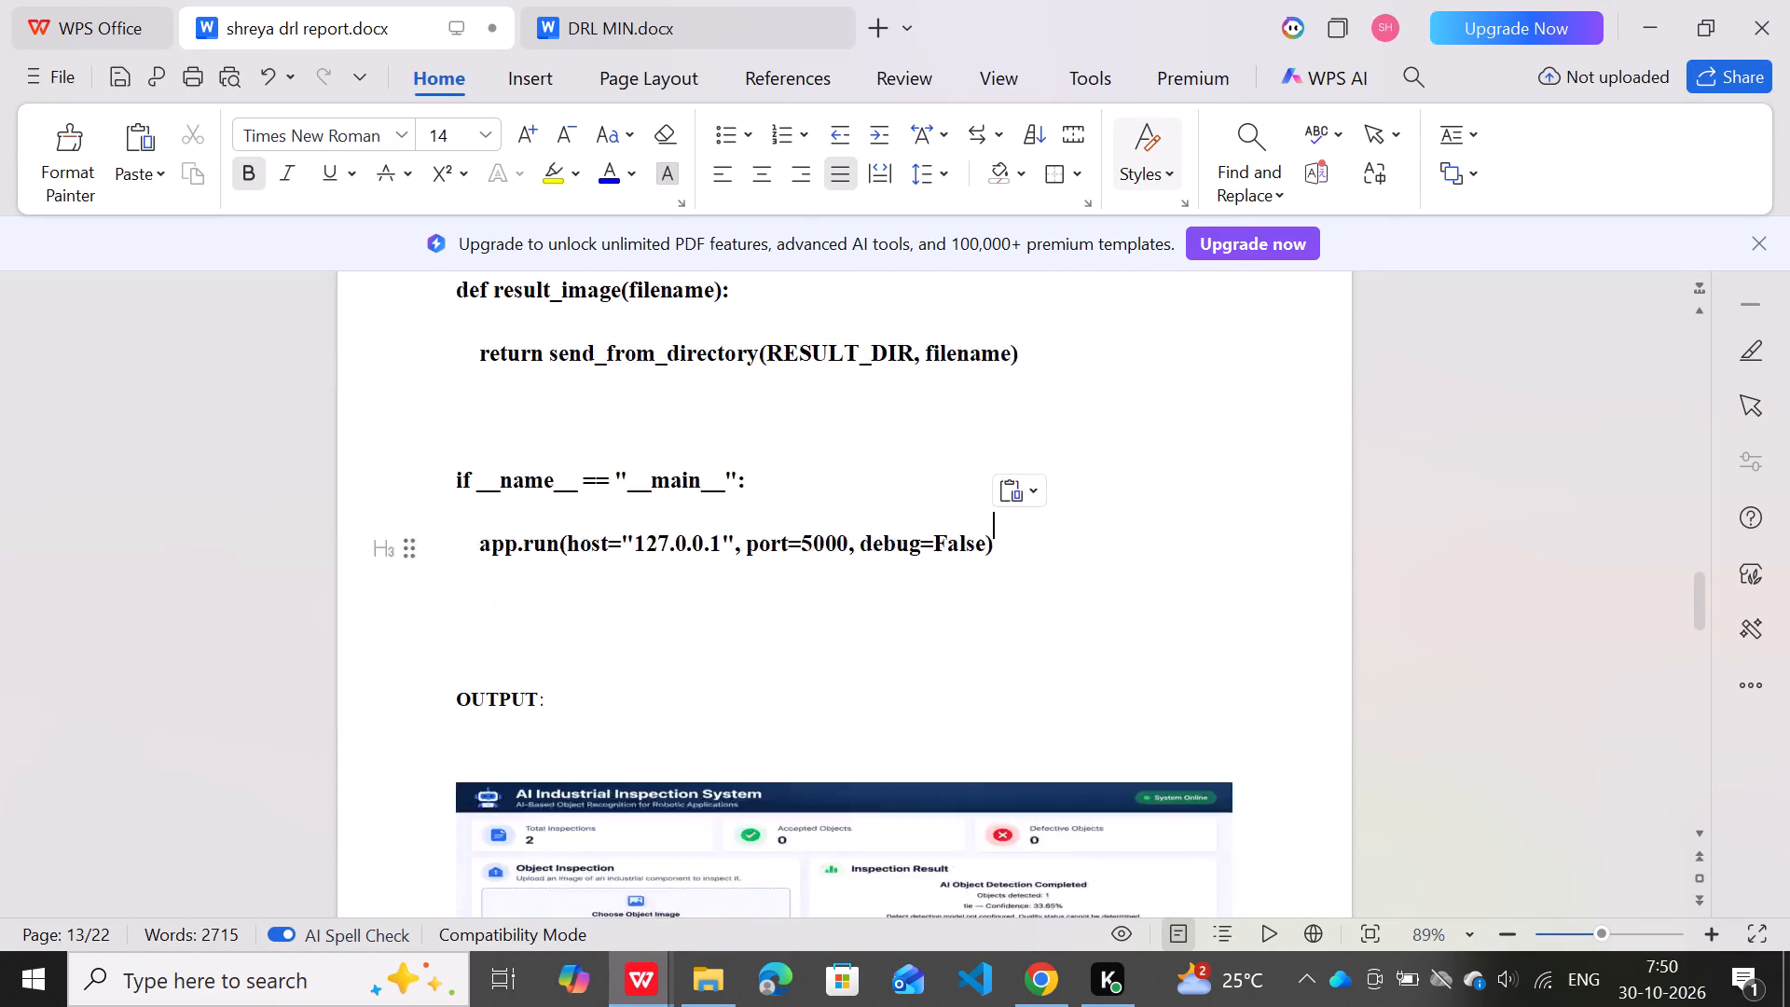
Remove bold from the whole pasted code, from the "1 app.py" line through the final app.run line.
scroll(777, 667, "up", 1)
left_click_drag(999, 632, 673, 656)
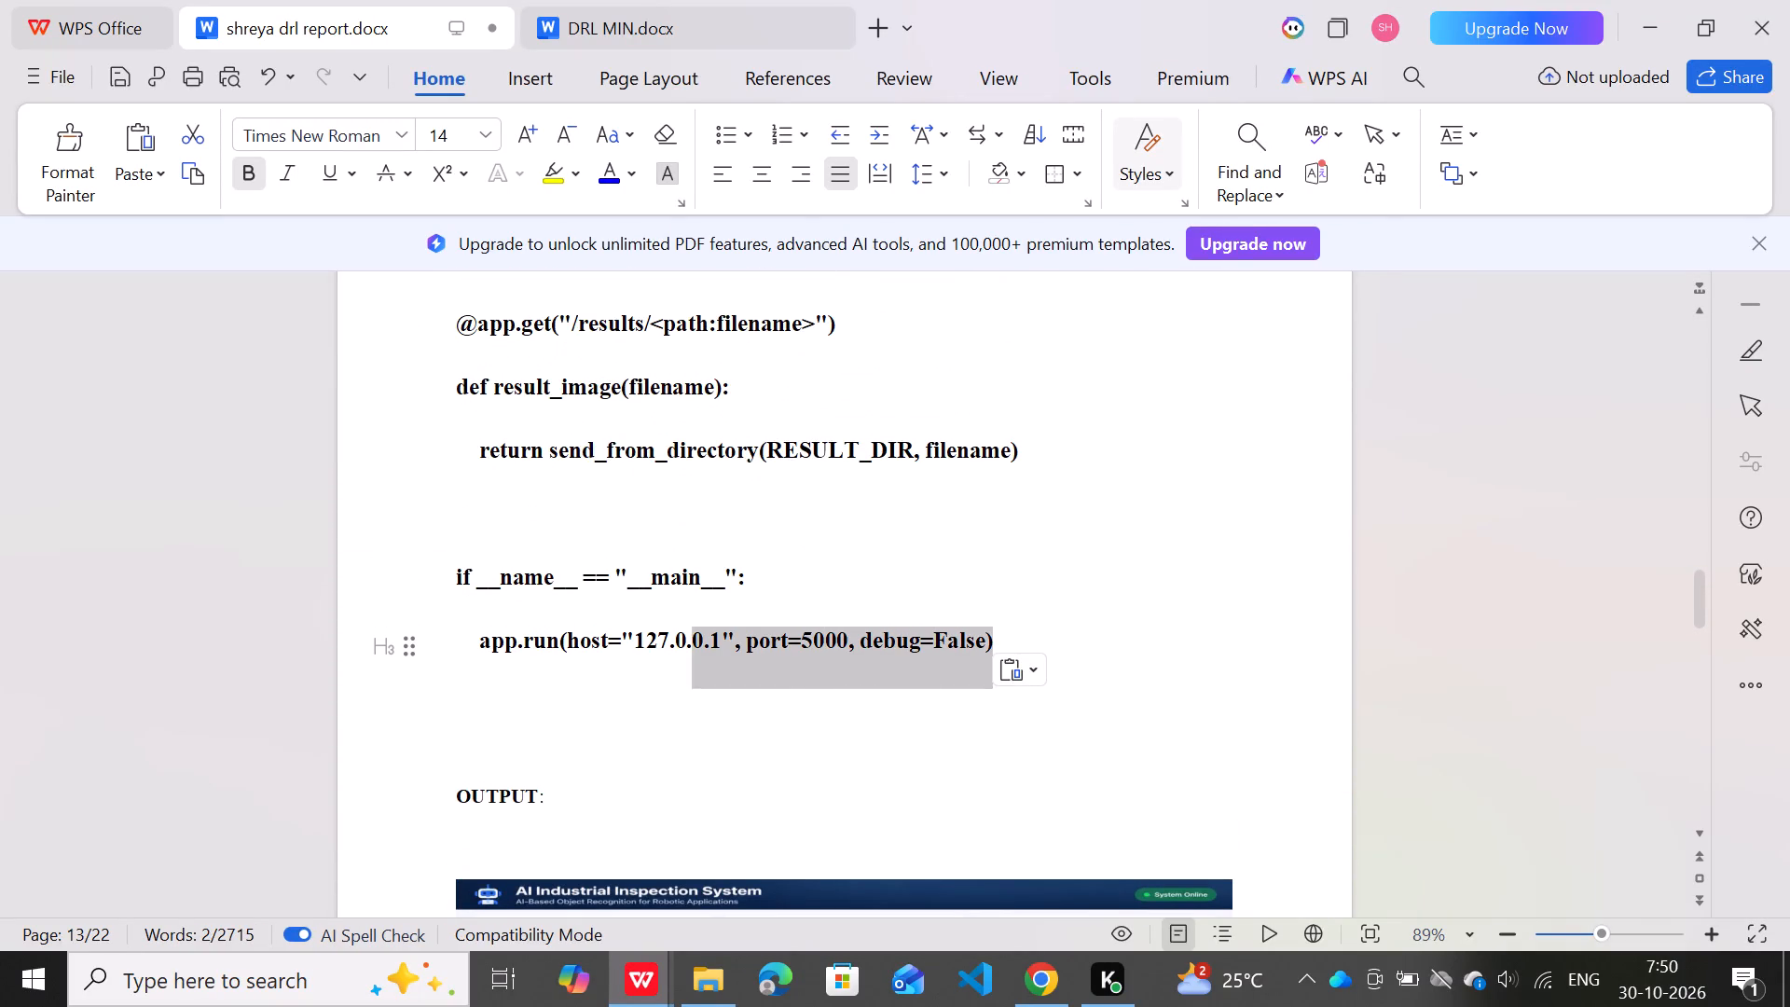
left_click_drag(673, 656, 409, 506)
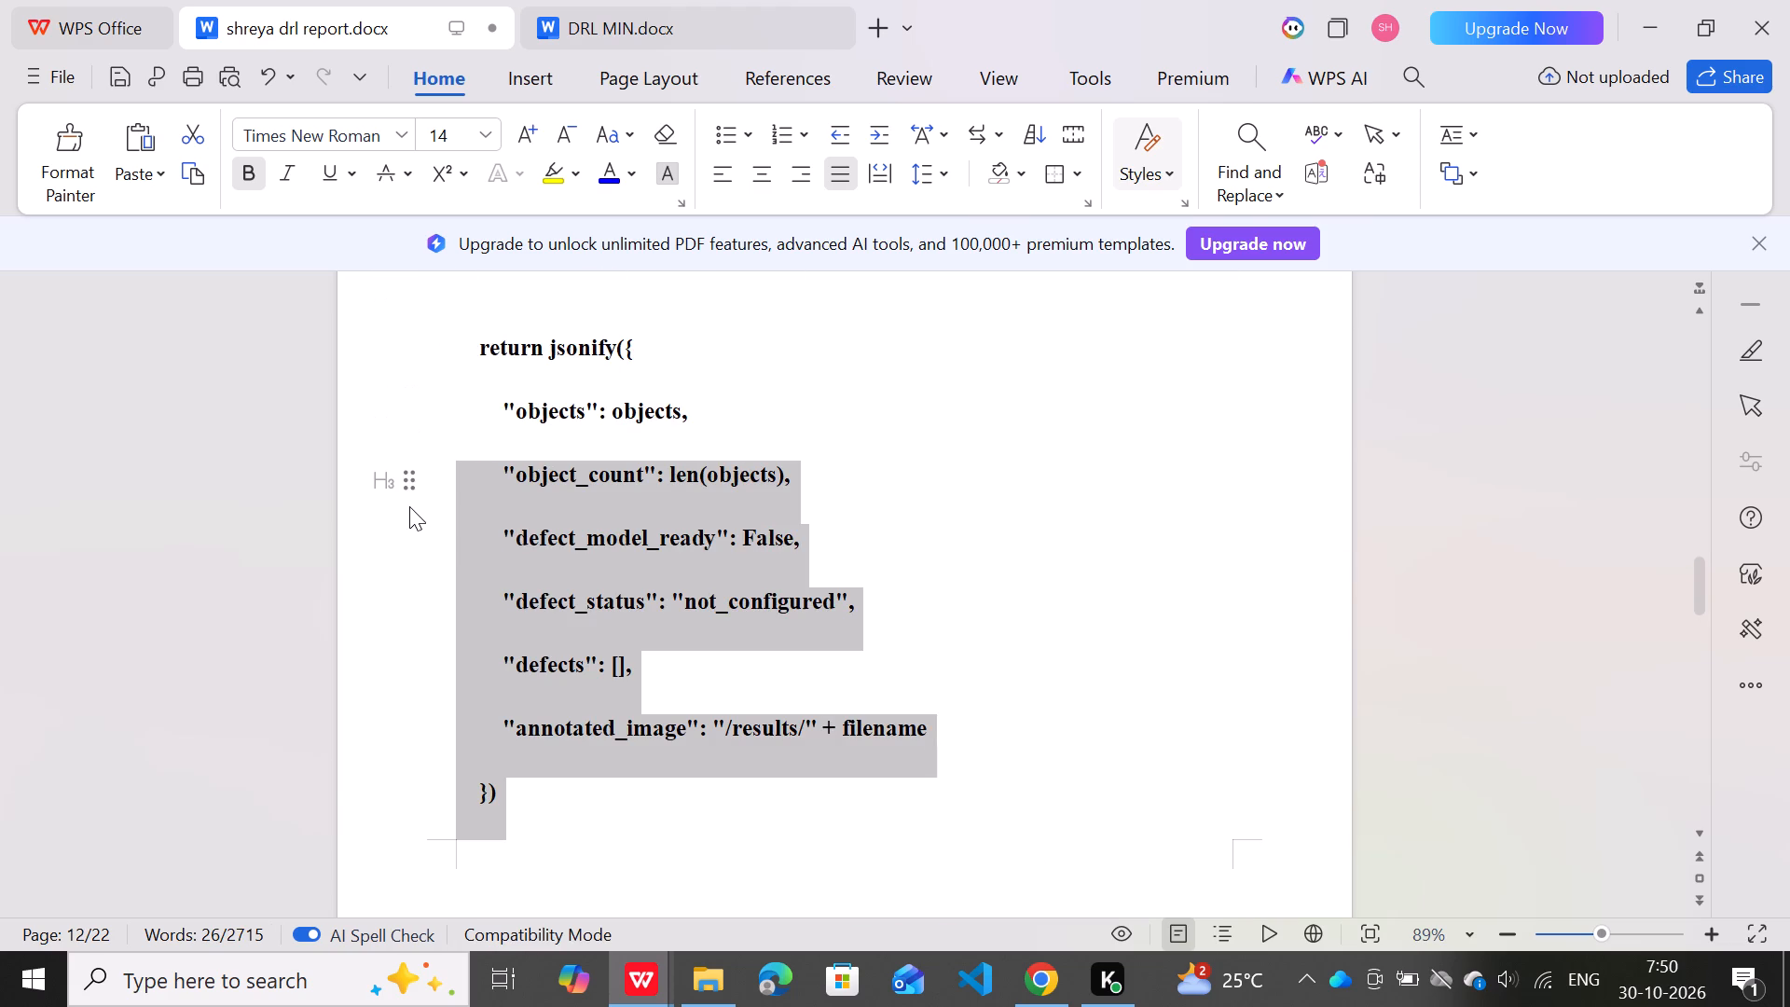
left_click_drag(409, 506, 414, 502)
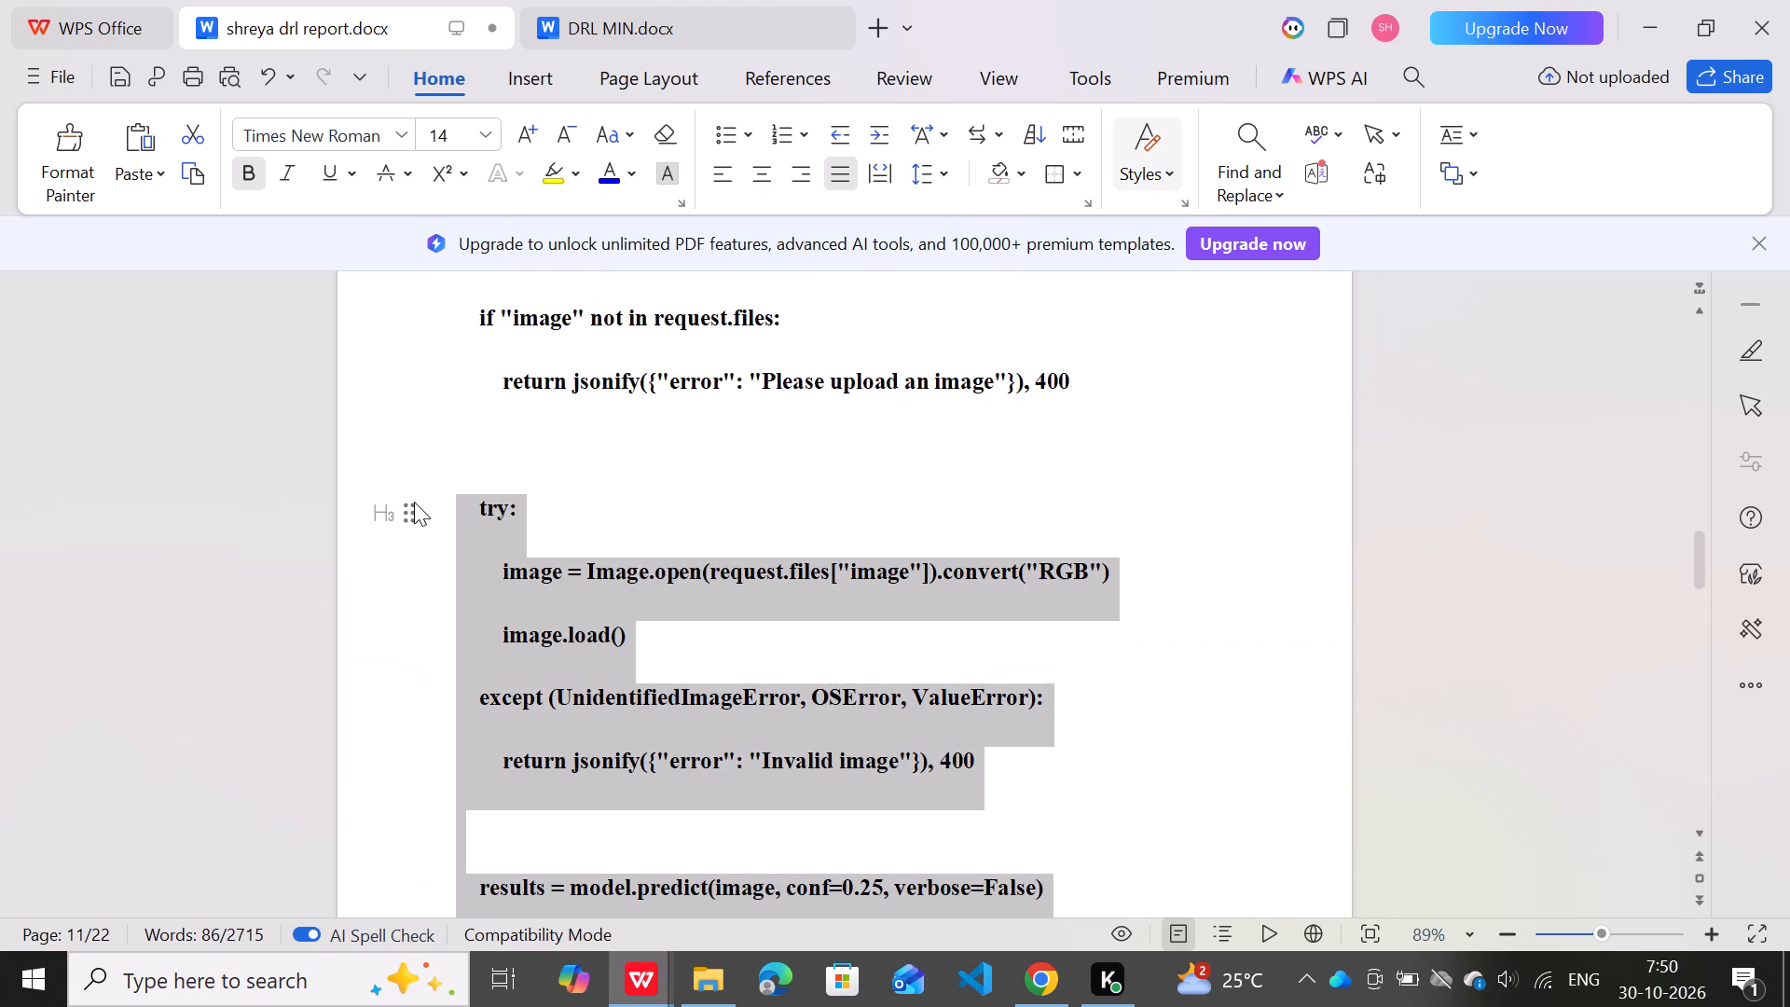
left_click_drag(414, 502, 449, 263)
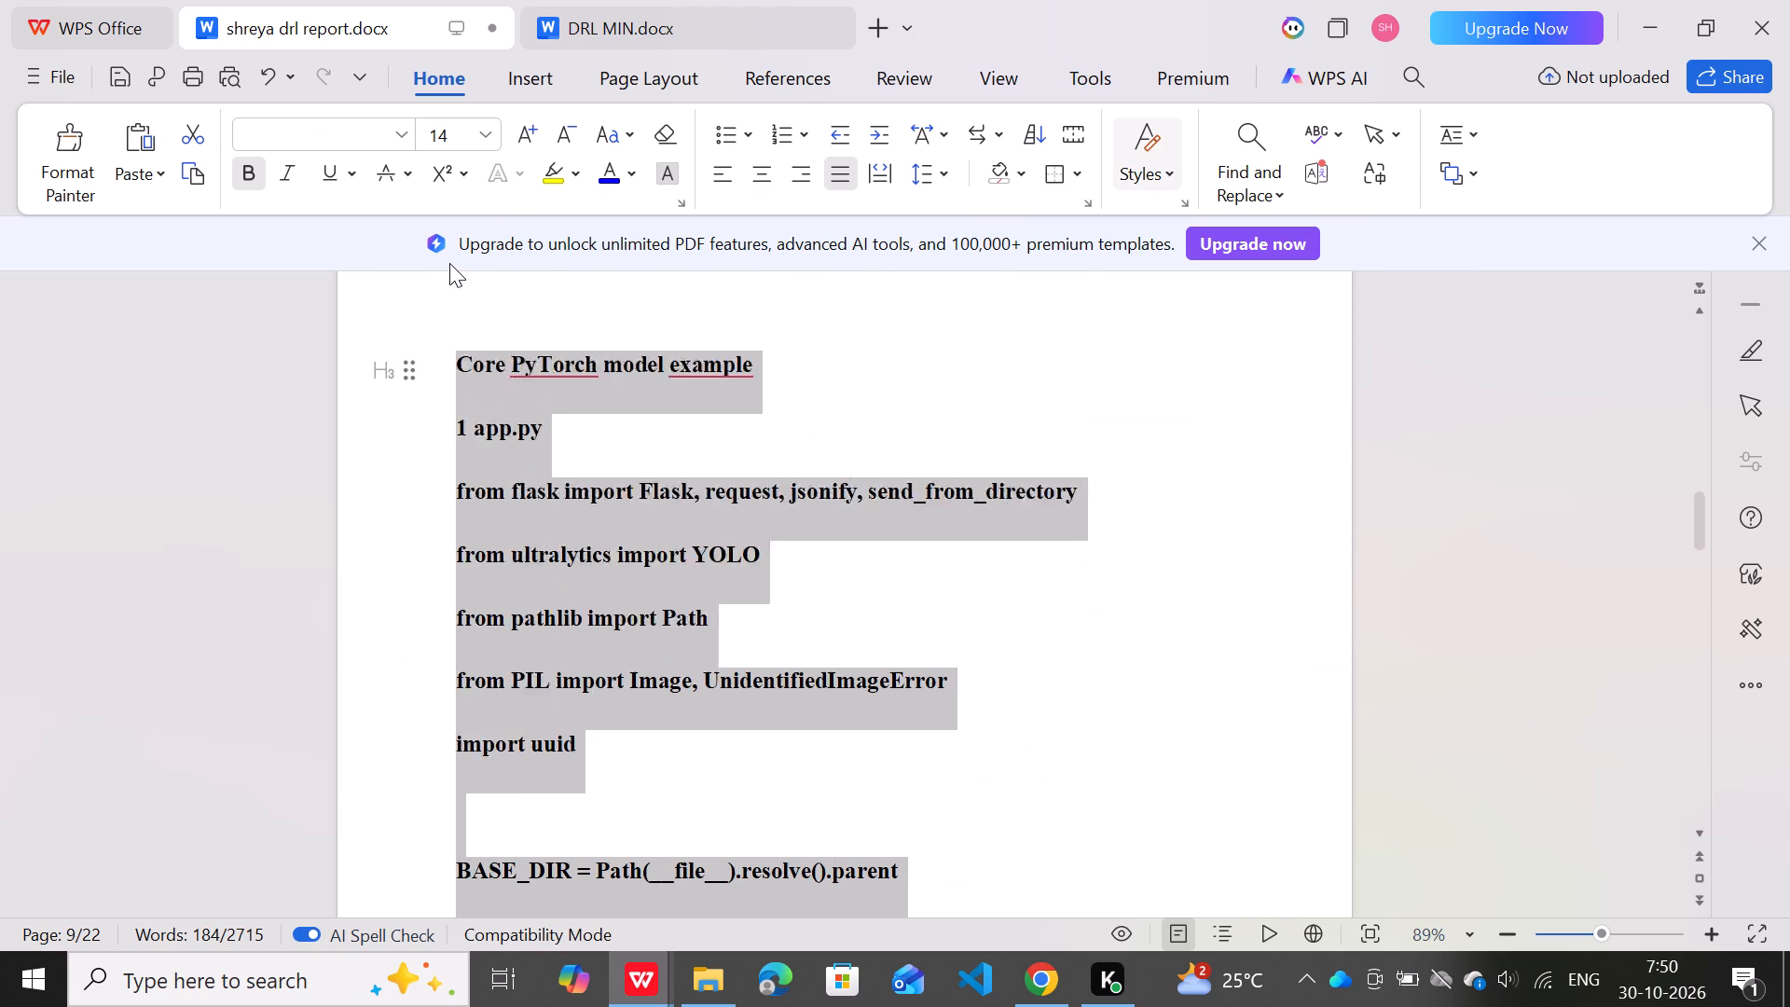
left_click_drag(449, 263, 466, 821)
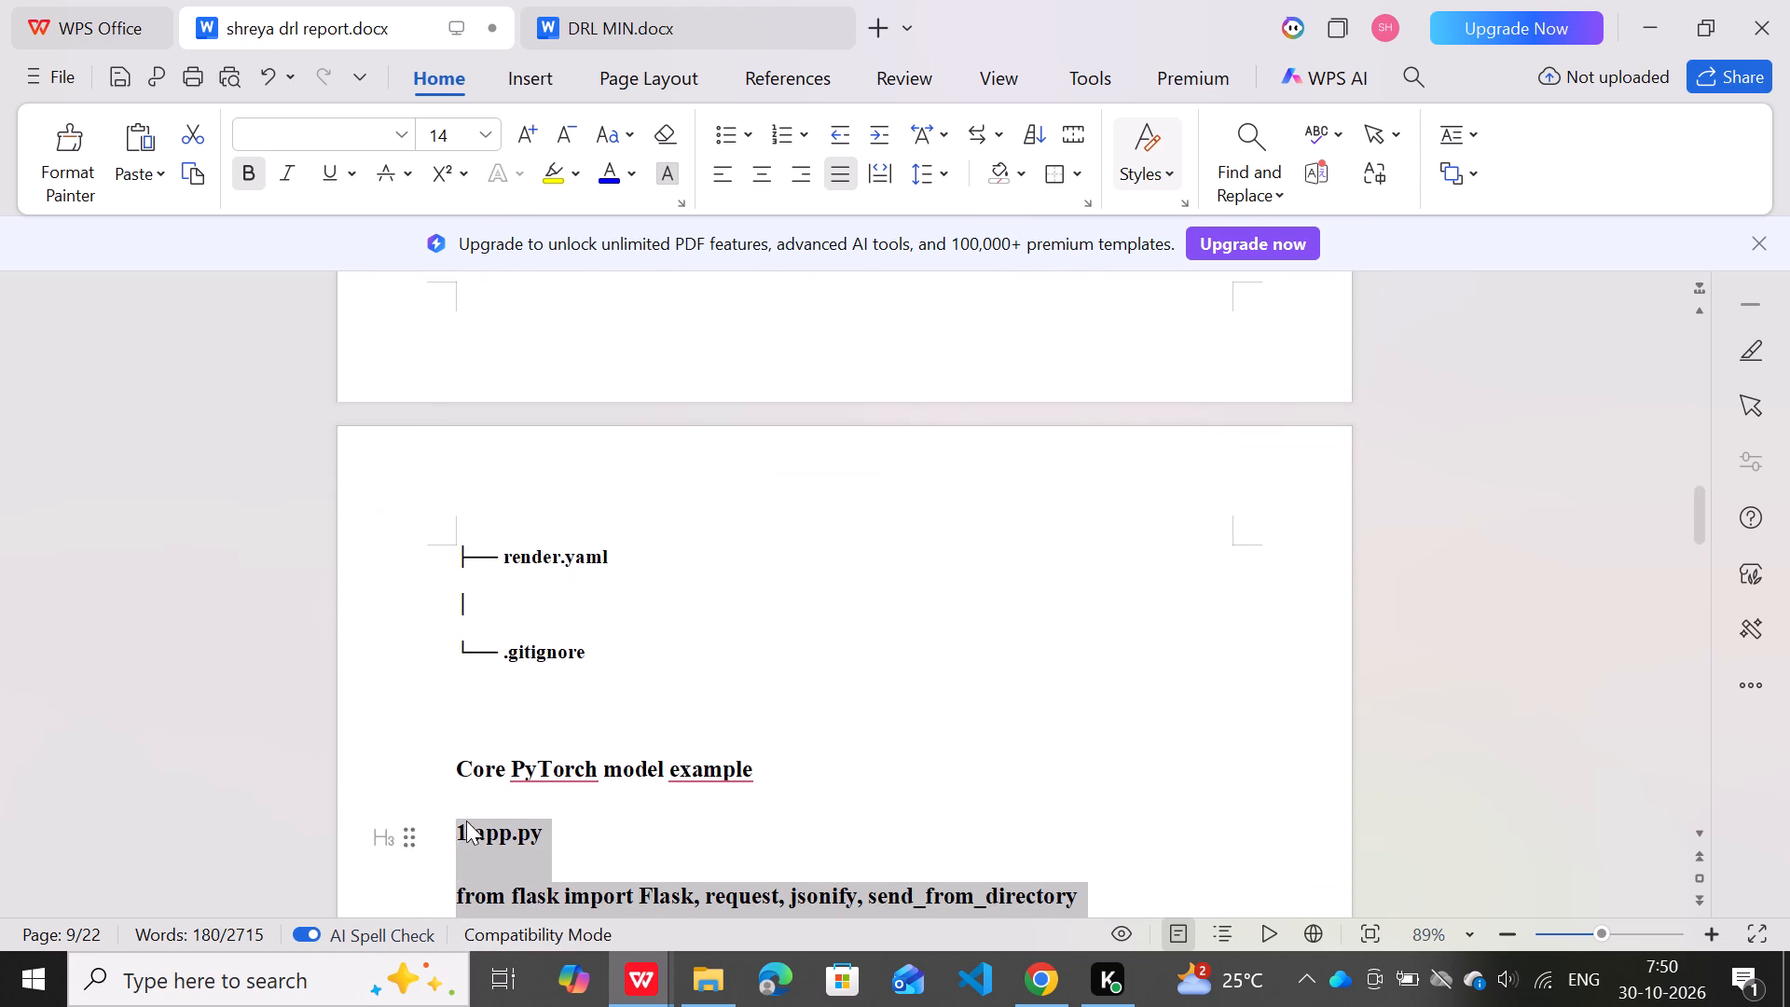
left_click_drag(466, 821, 447, 851)
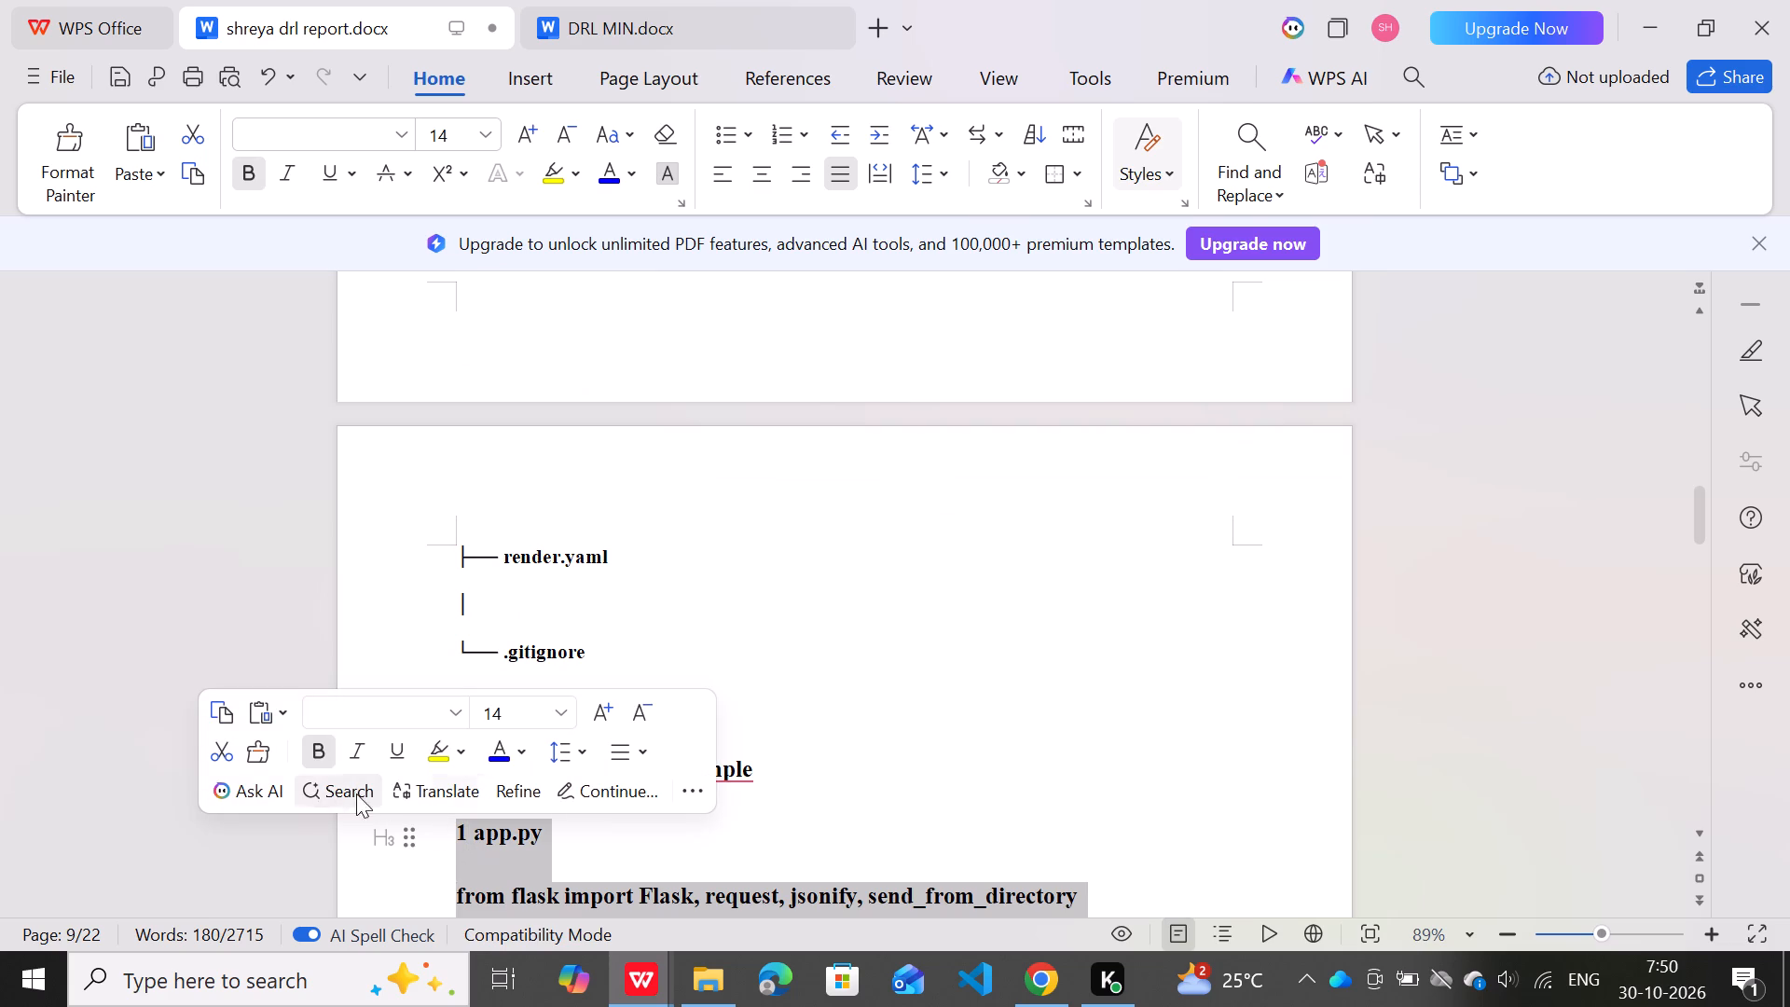
left_click(319, 752)
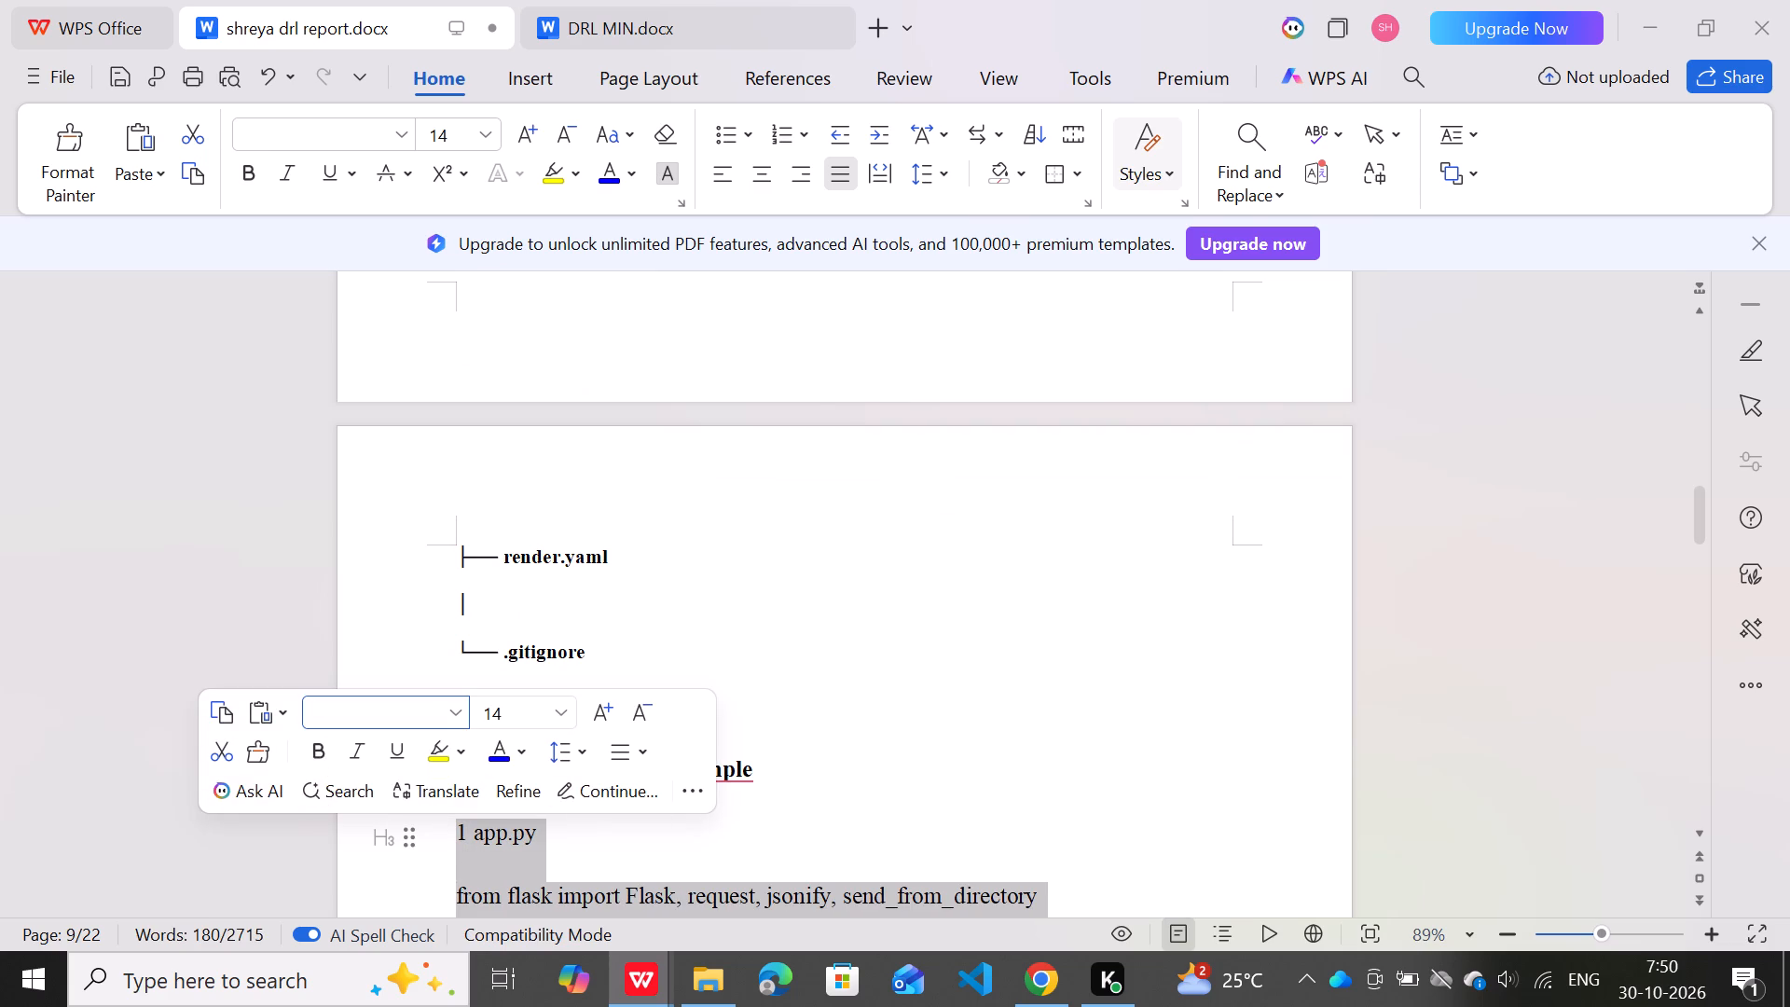
left_click(1100, 749)
Remove bold from the folder tree under Dataset structure, from "IndustrialInspection/" through ".gitignore".
scroll(1100, 749, "down", 8)
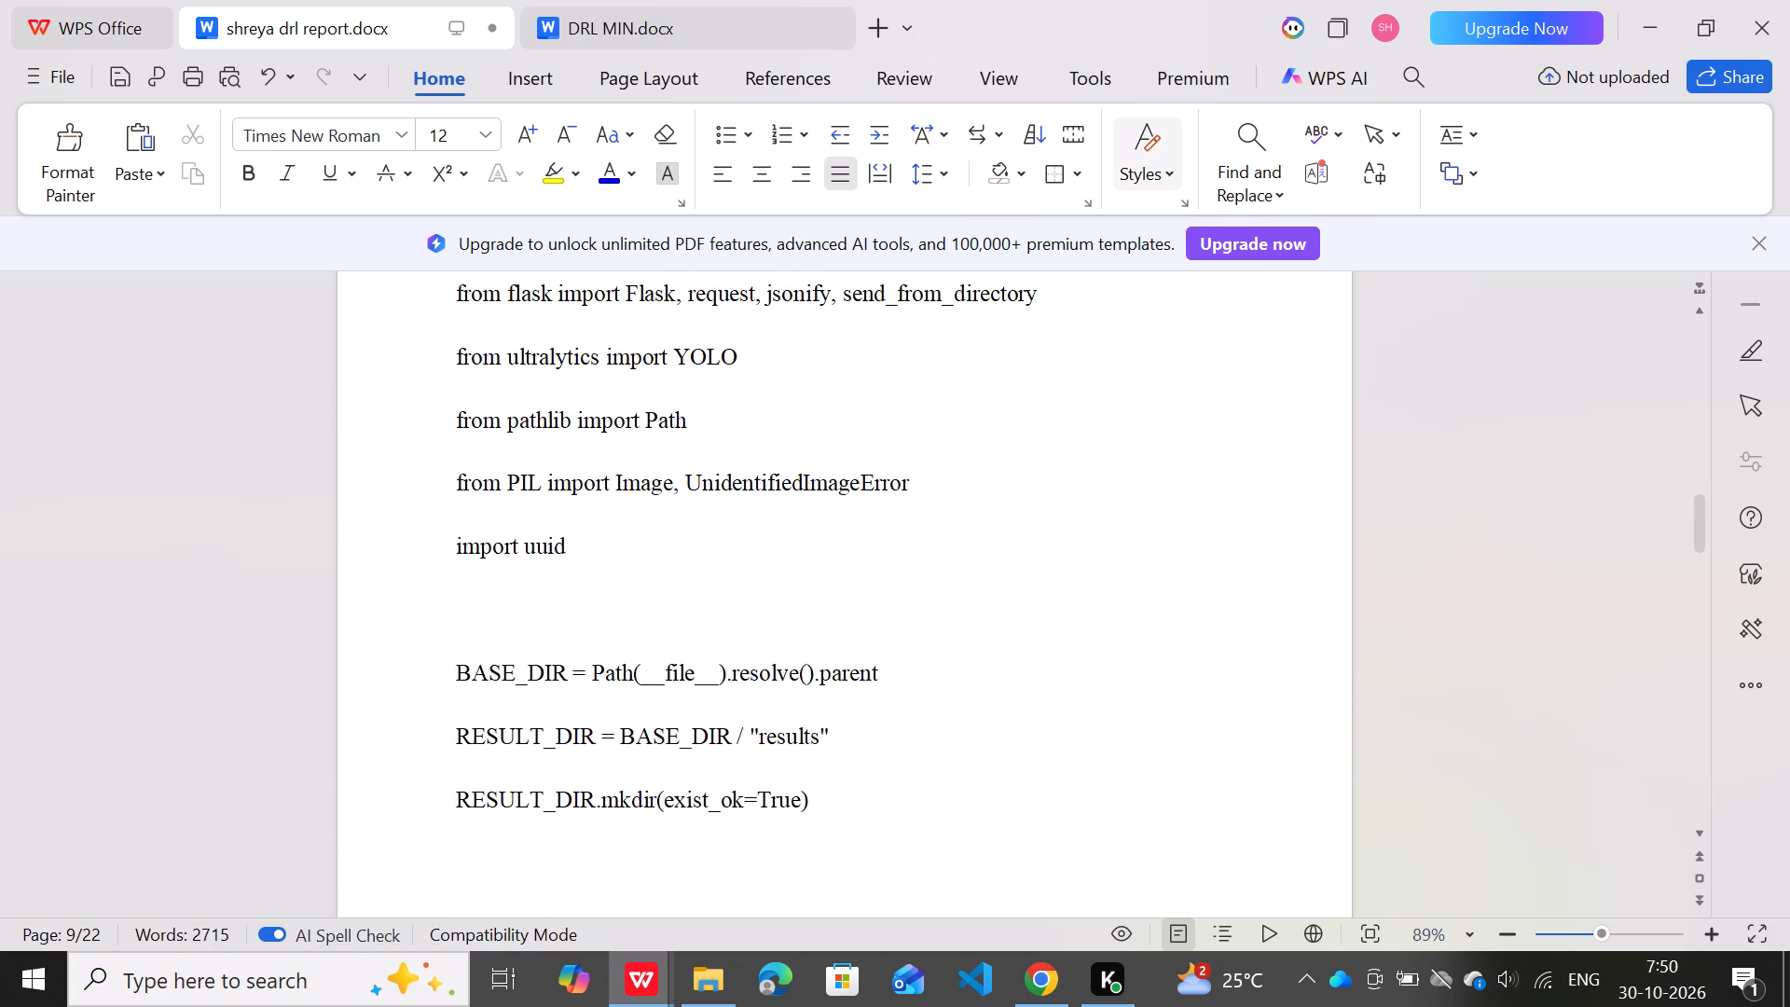
scroll(1100, 749, "down", 2)
scroll(1100, 749, "up", 6)
scroll(934, 265, "up", 5)
scroll(902, 493, "up", 5)
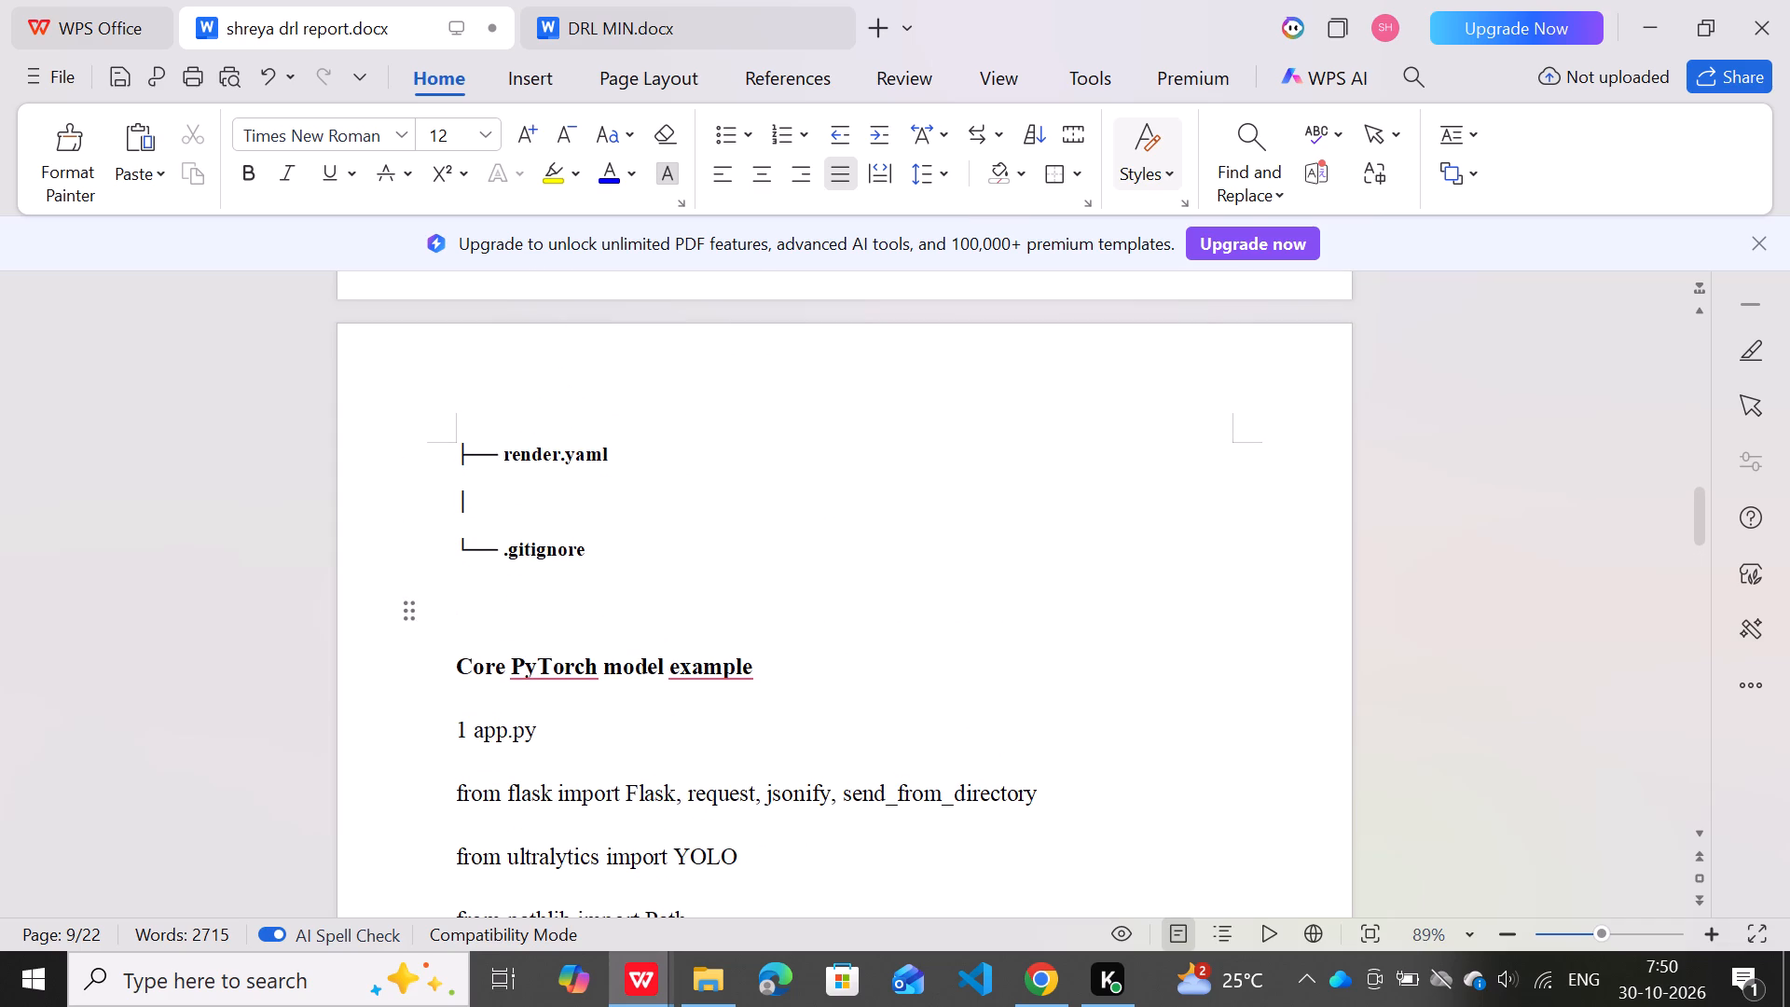
left_click_drag(586, 550, 425, 774)
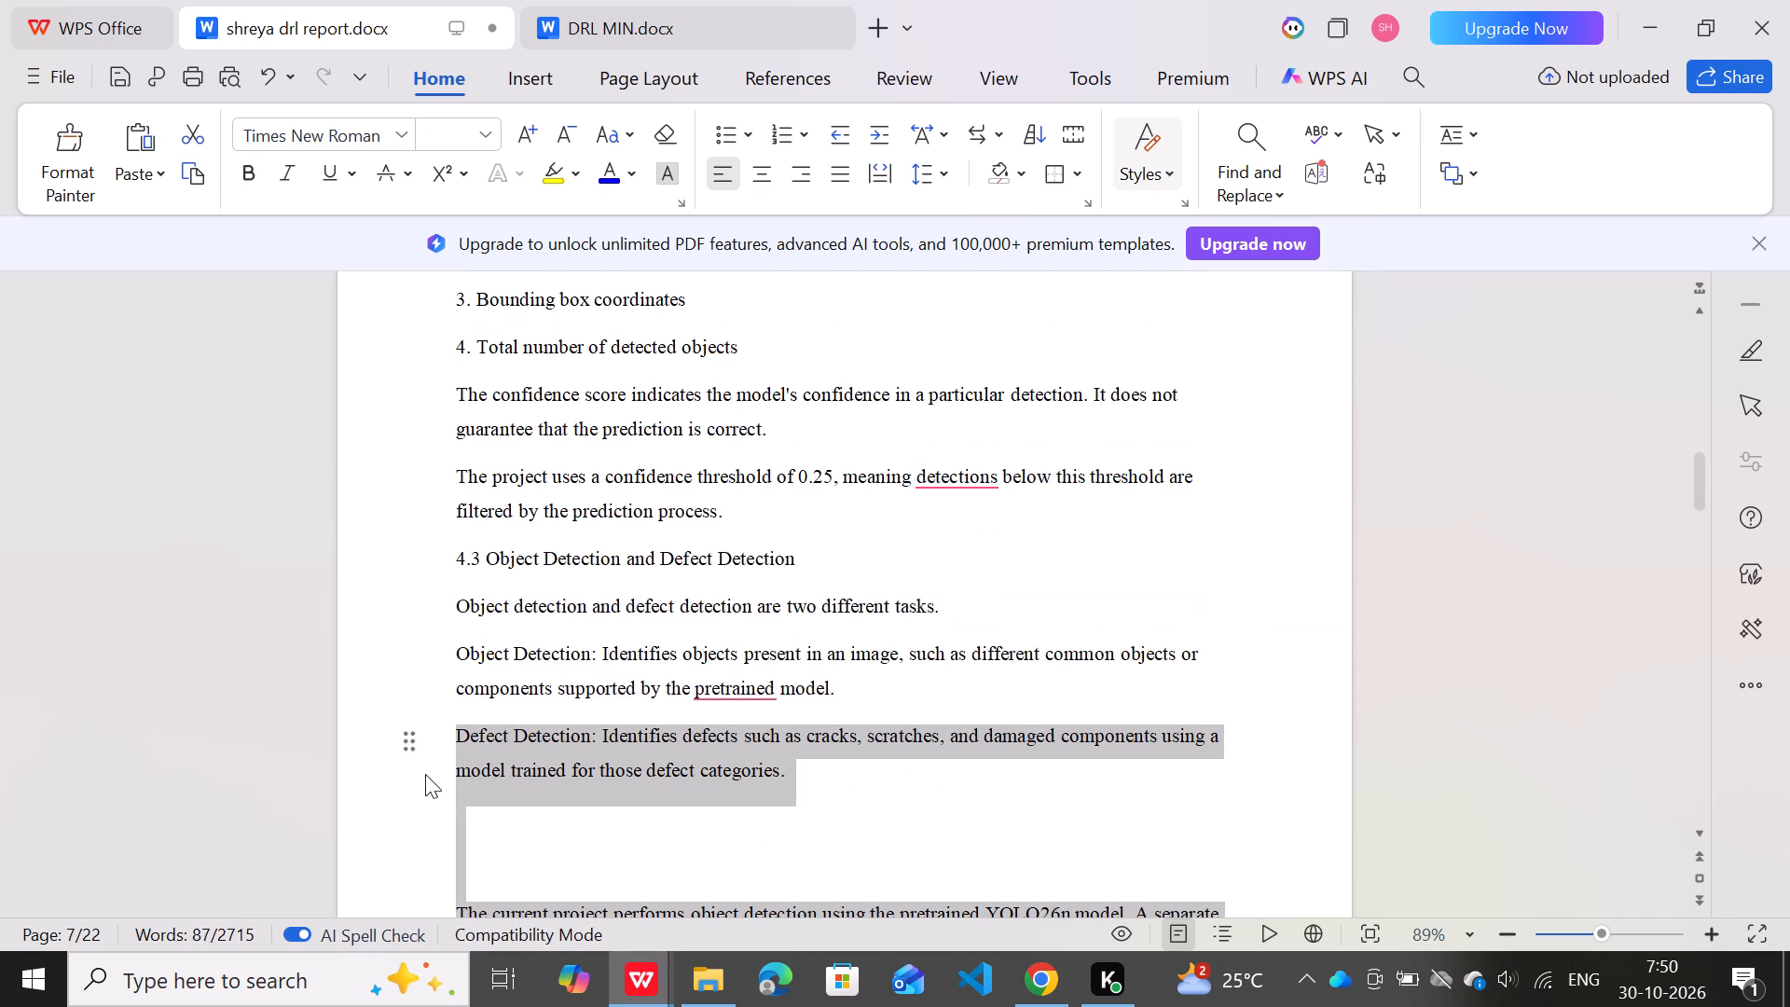
left_click_drag(425, 774, 452, 509)
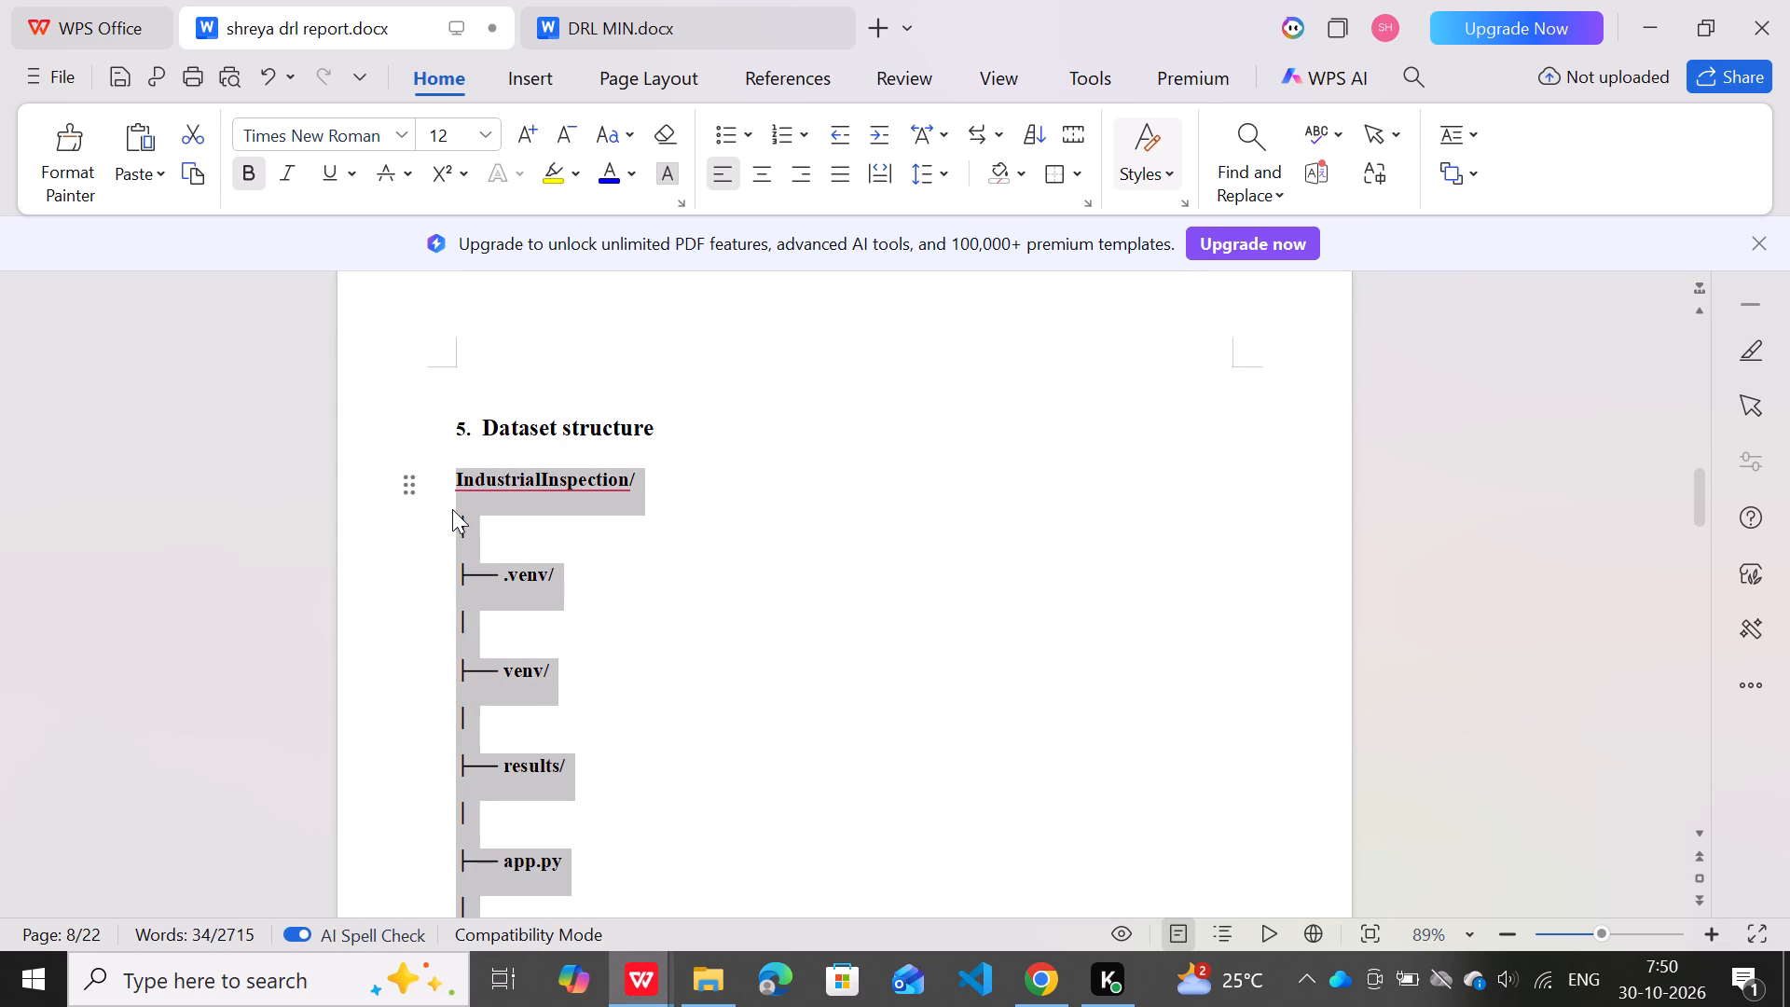
left_click_drag(452, 509, 452, 512)
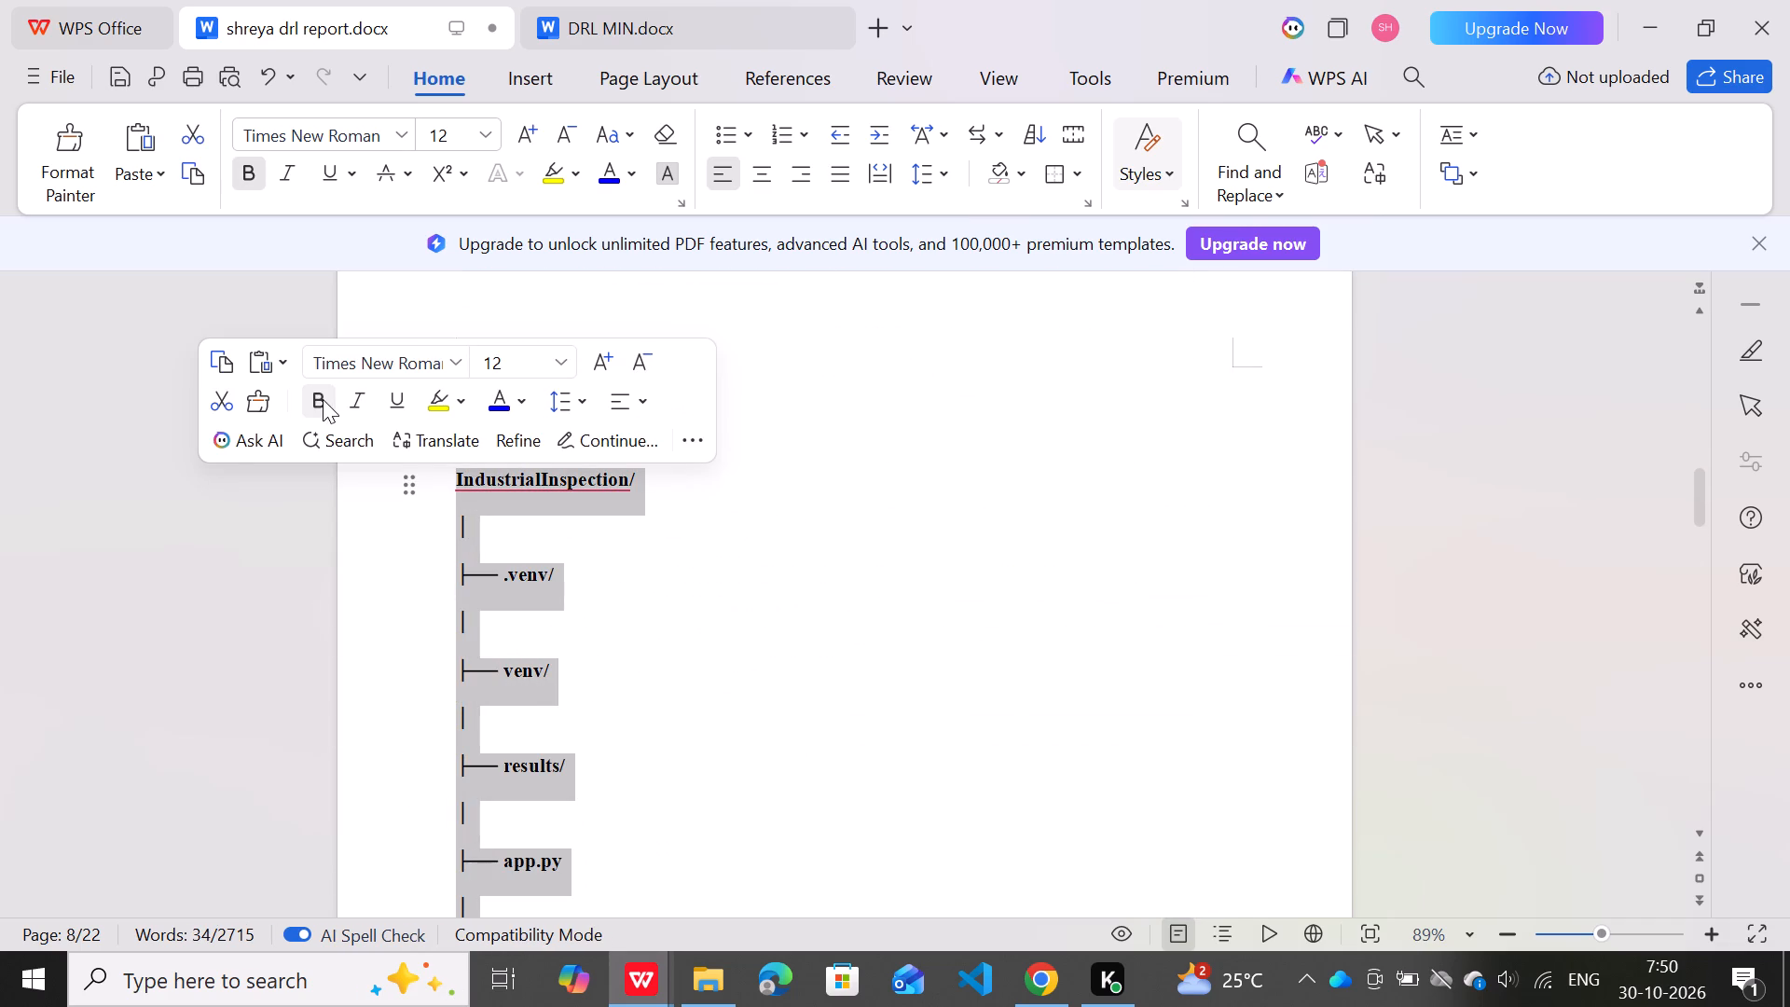
left_click(323, 399)
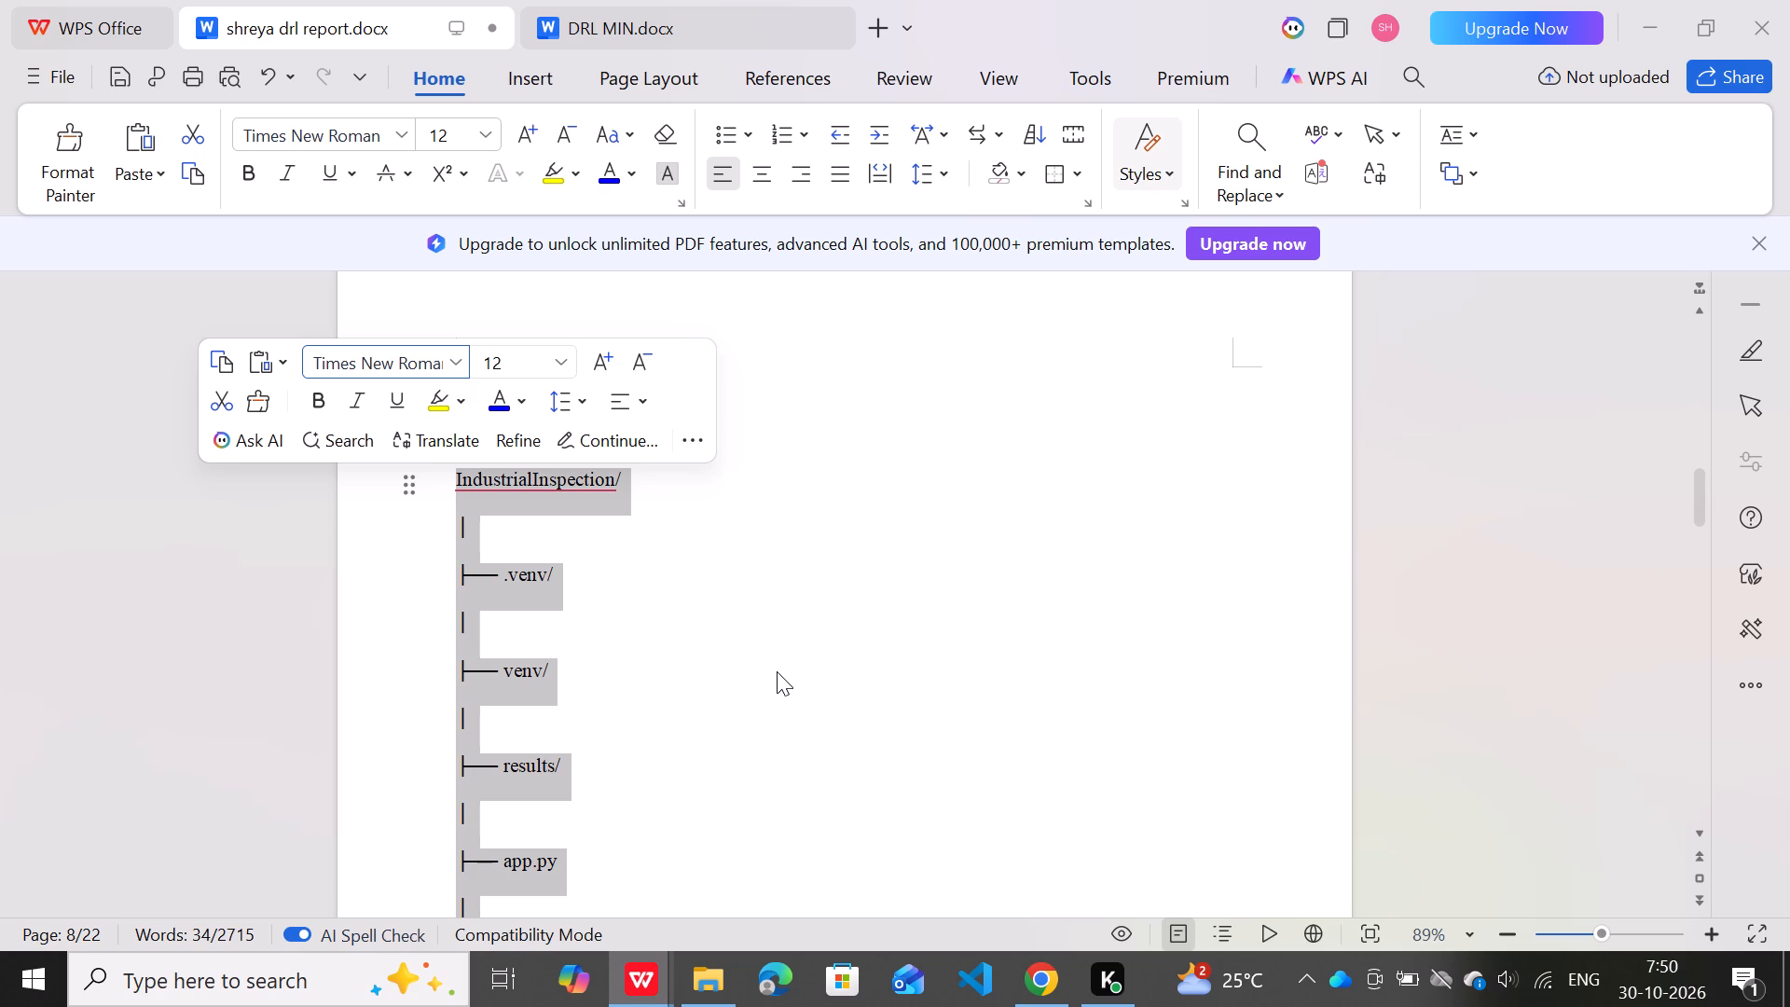
left_click(777, 671)
Set the font size of the whole app.py code, from "1 app.py" through the app.run line, to 11.
scroll(777, 671, "down", 13)
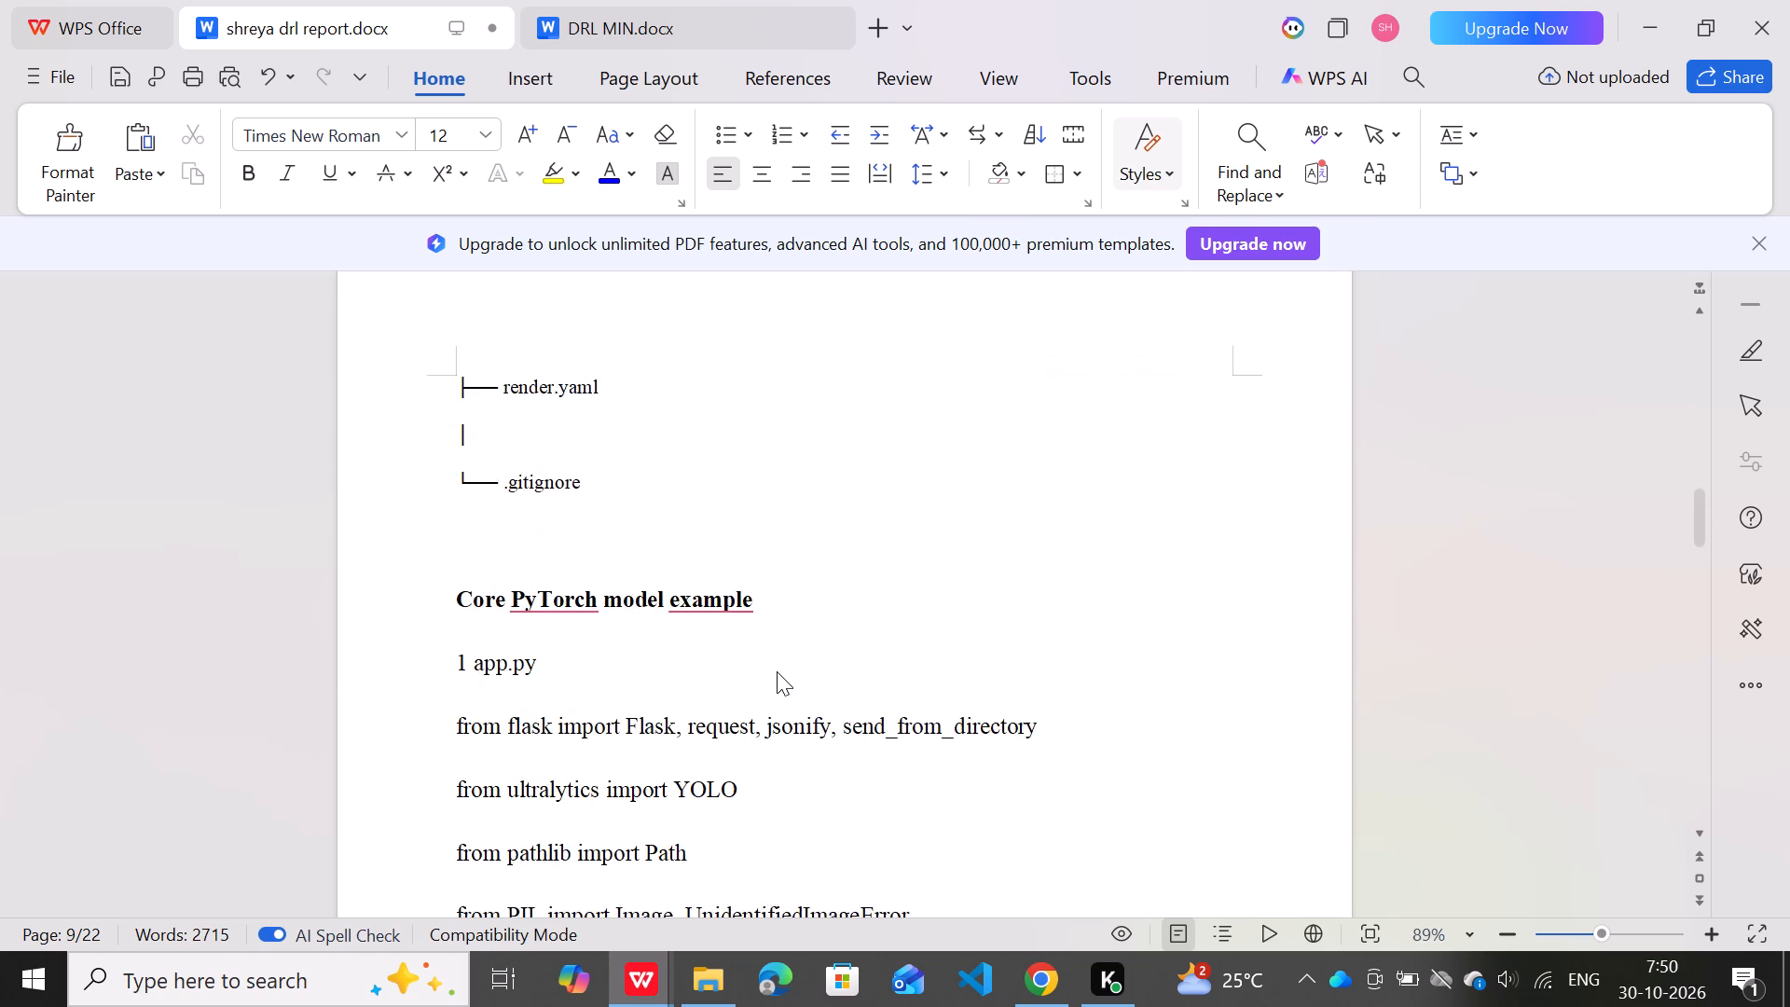
scroll(777, 671, "down", 2)
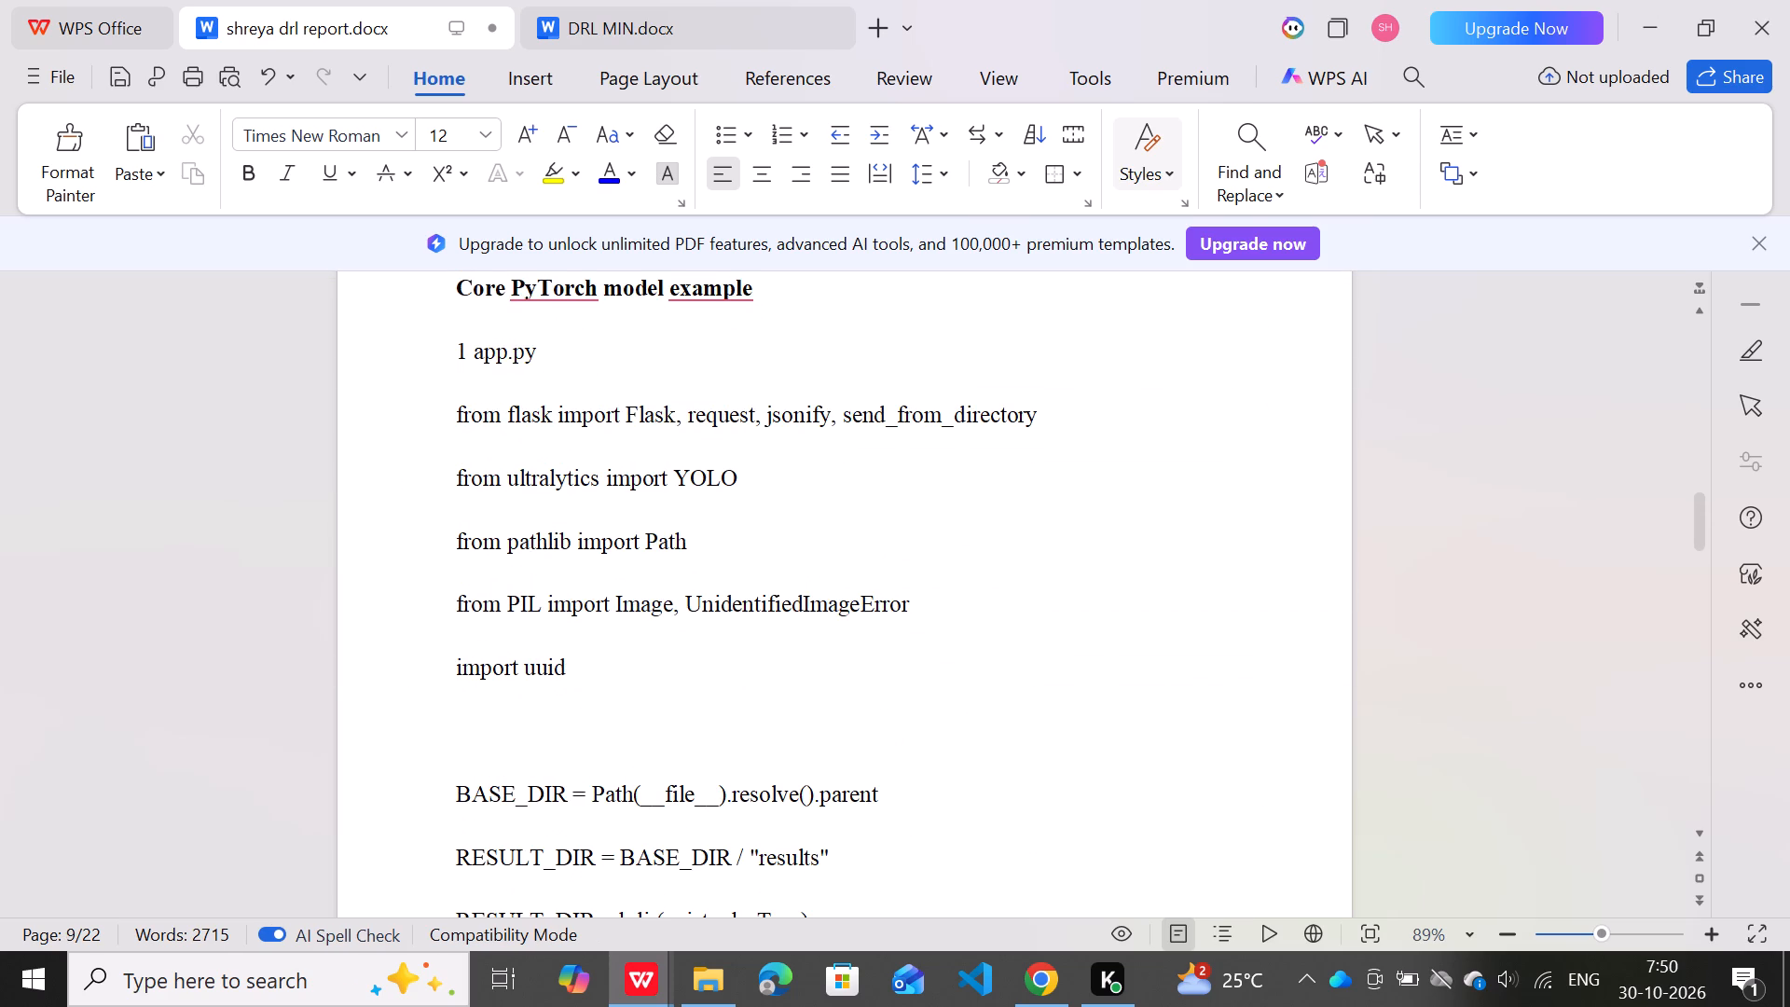
left_click_drag(452, 345, 602, 913)
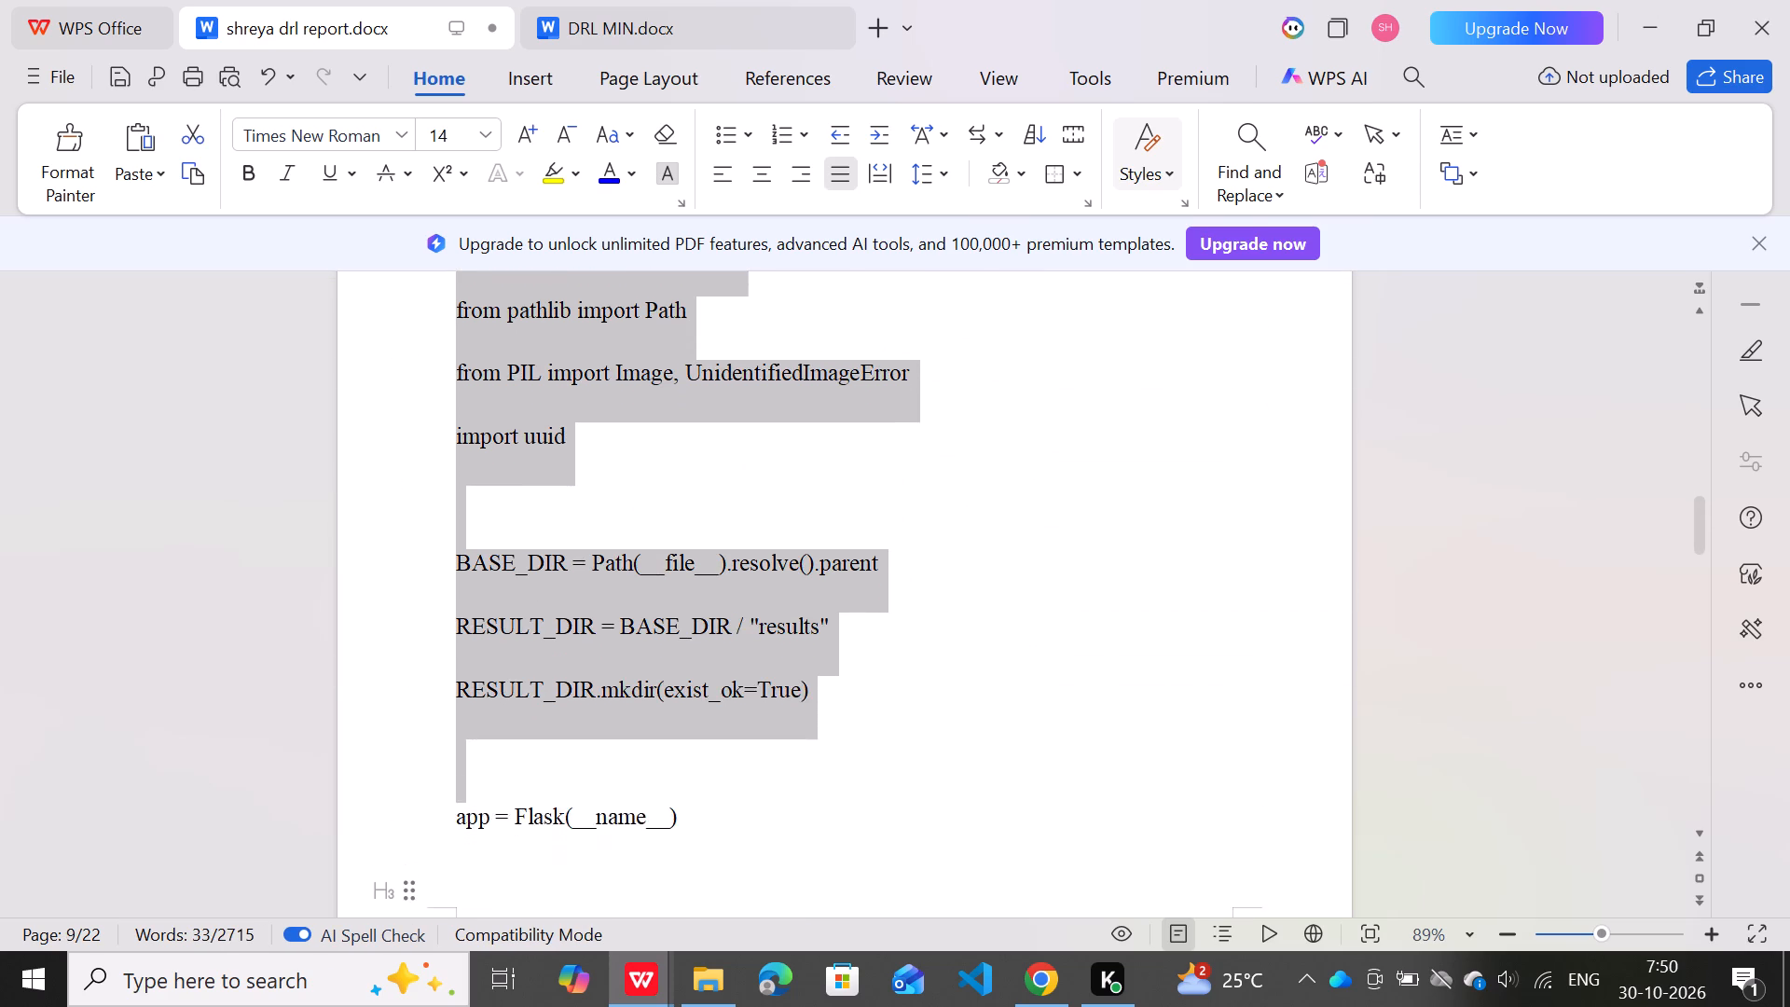
left_click_drag(602, 913, 602, 909)
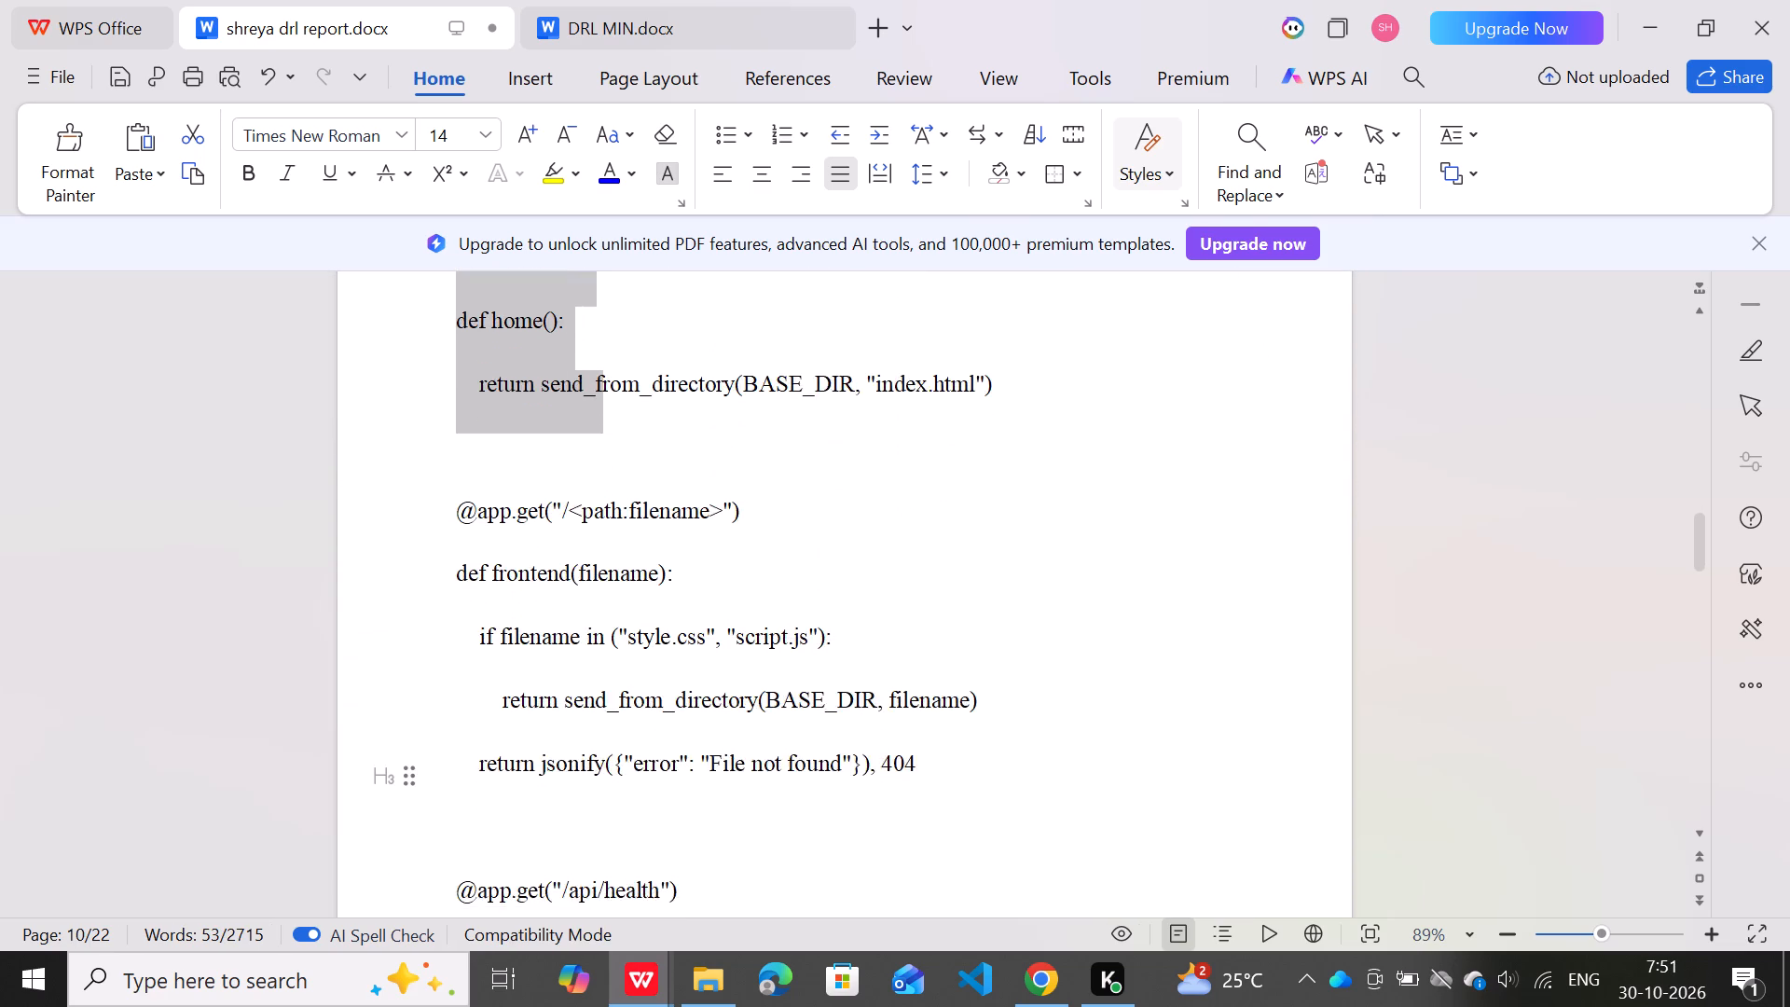
left_click_drag(602, 909, 709, 916)
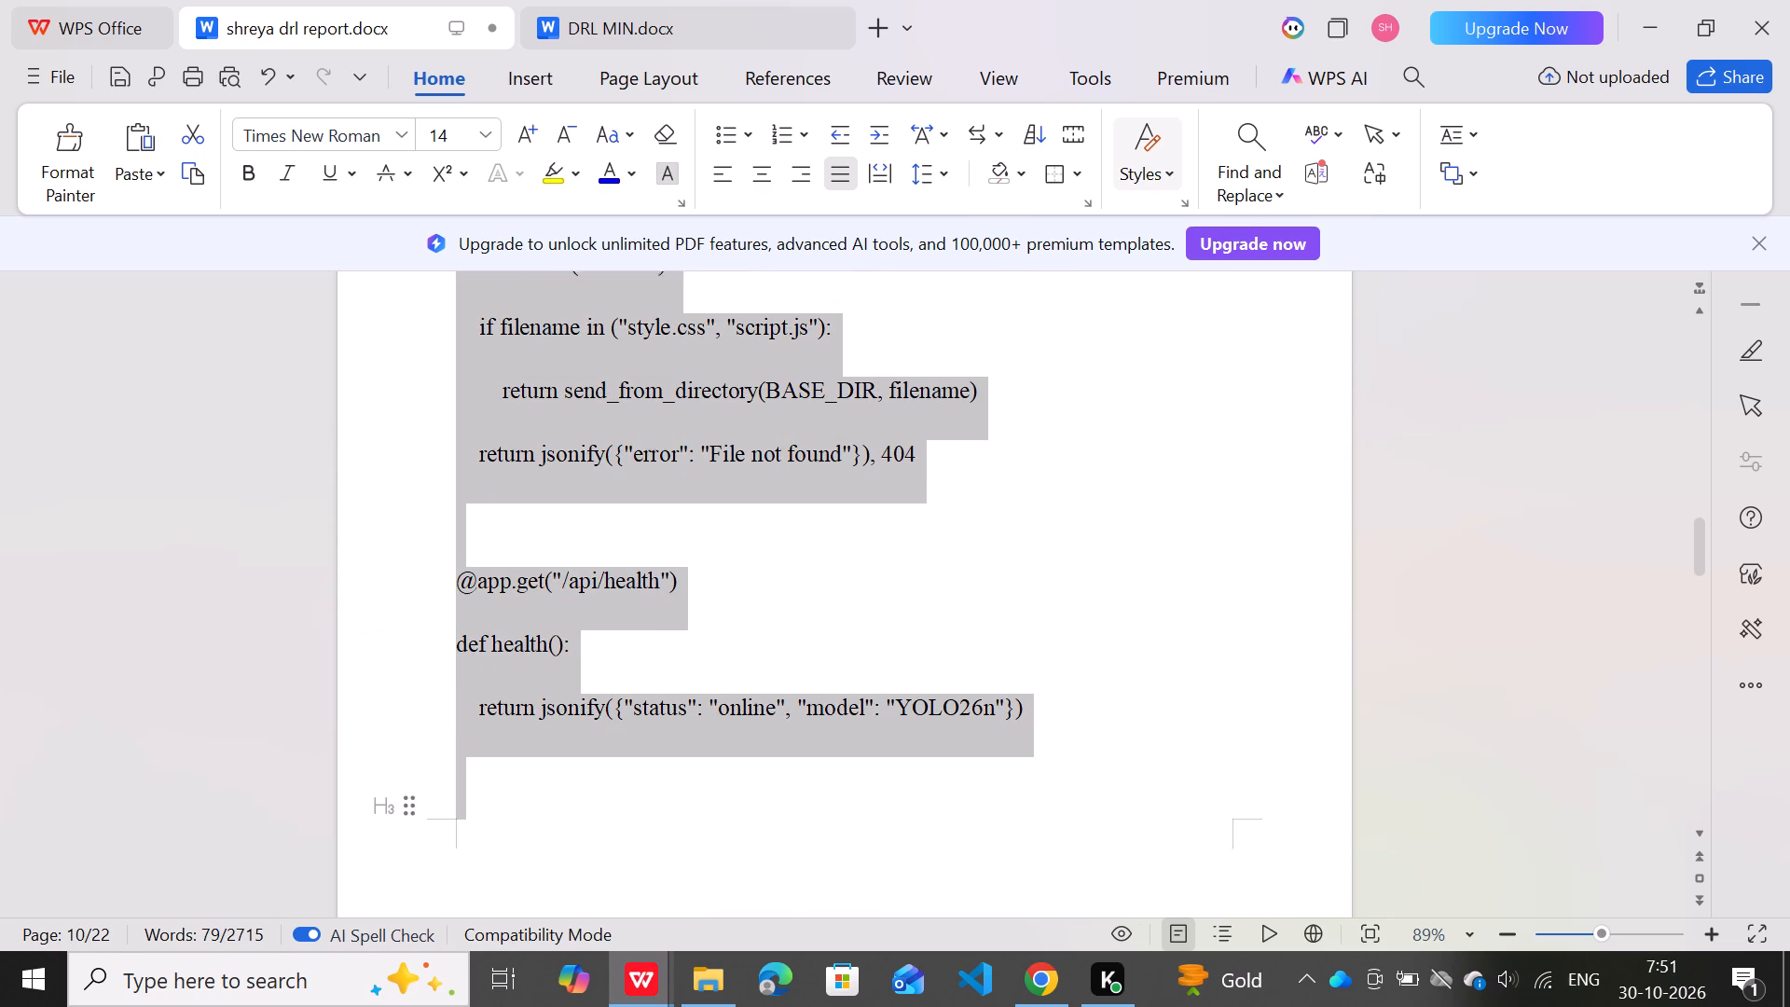
left_click_drag(709, 916, 682, 886)
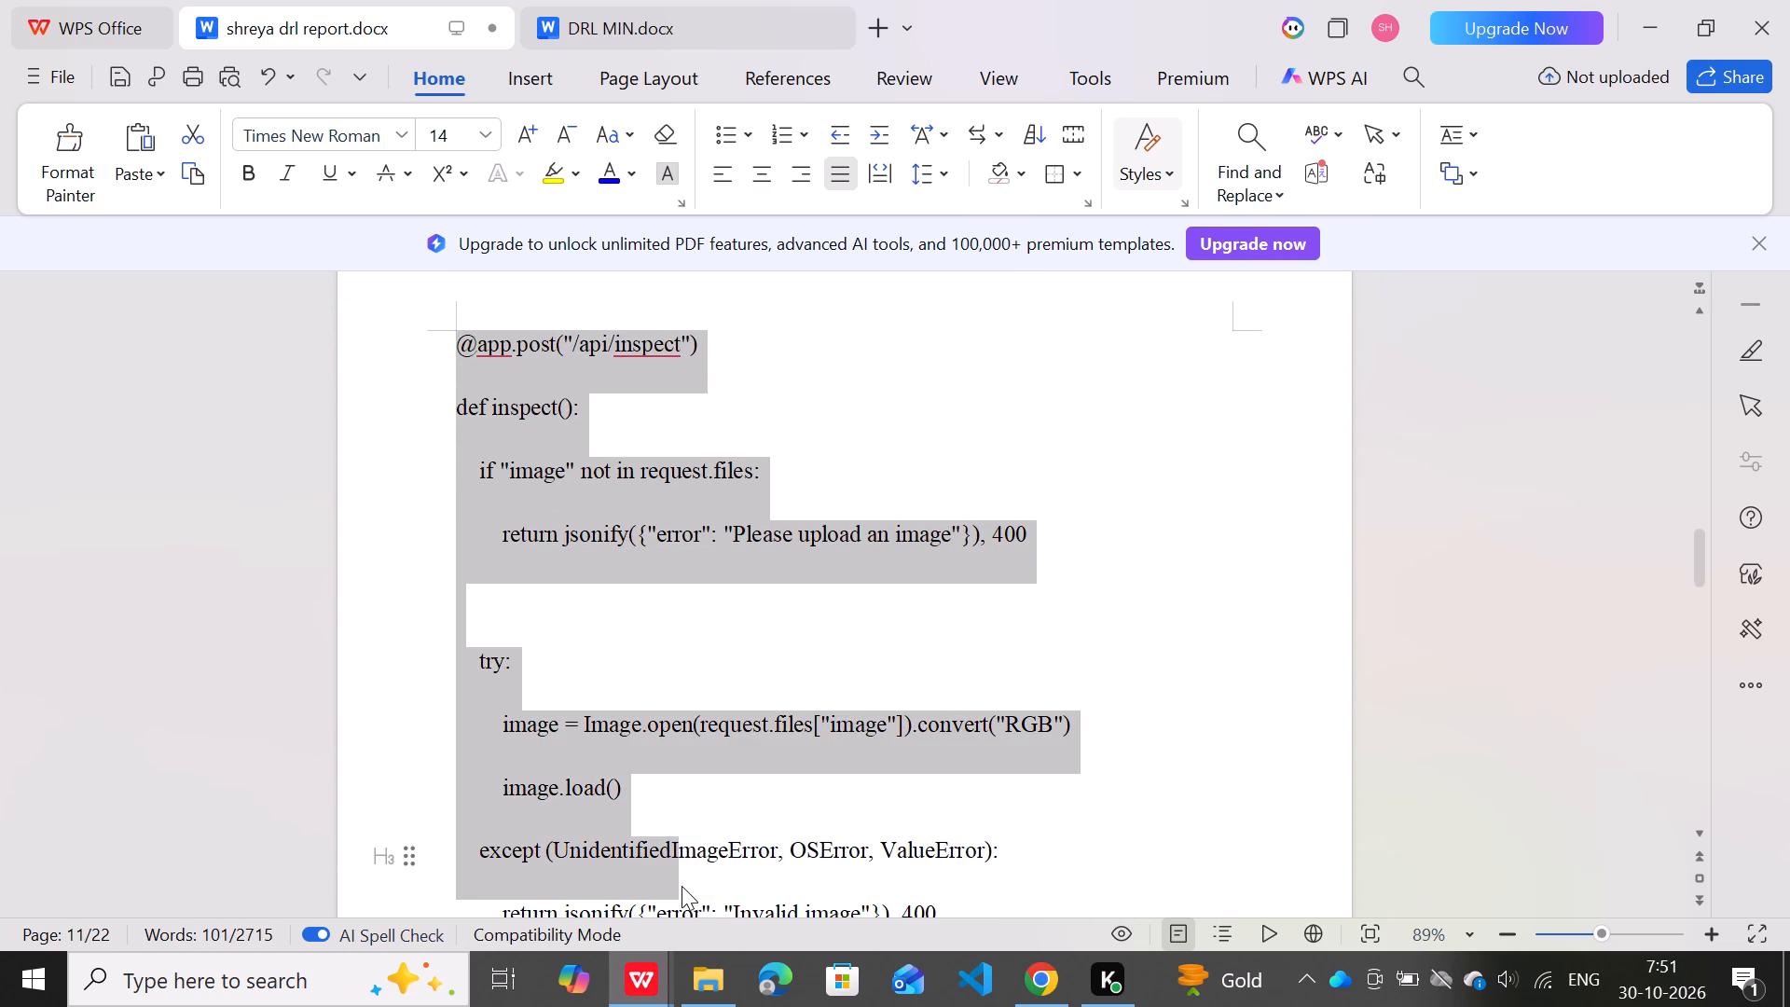
left_click_drag(682, 886, 684, 959)
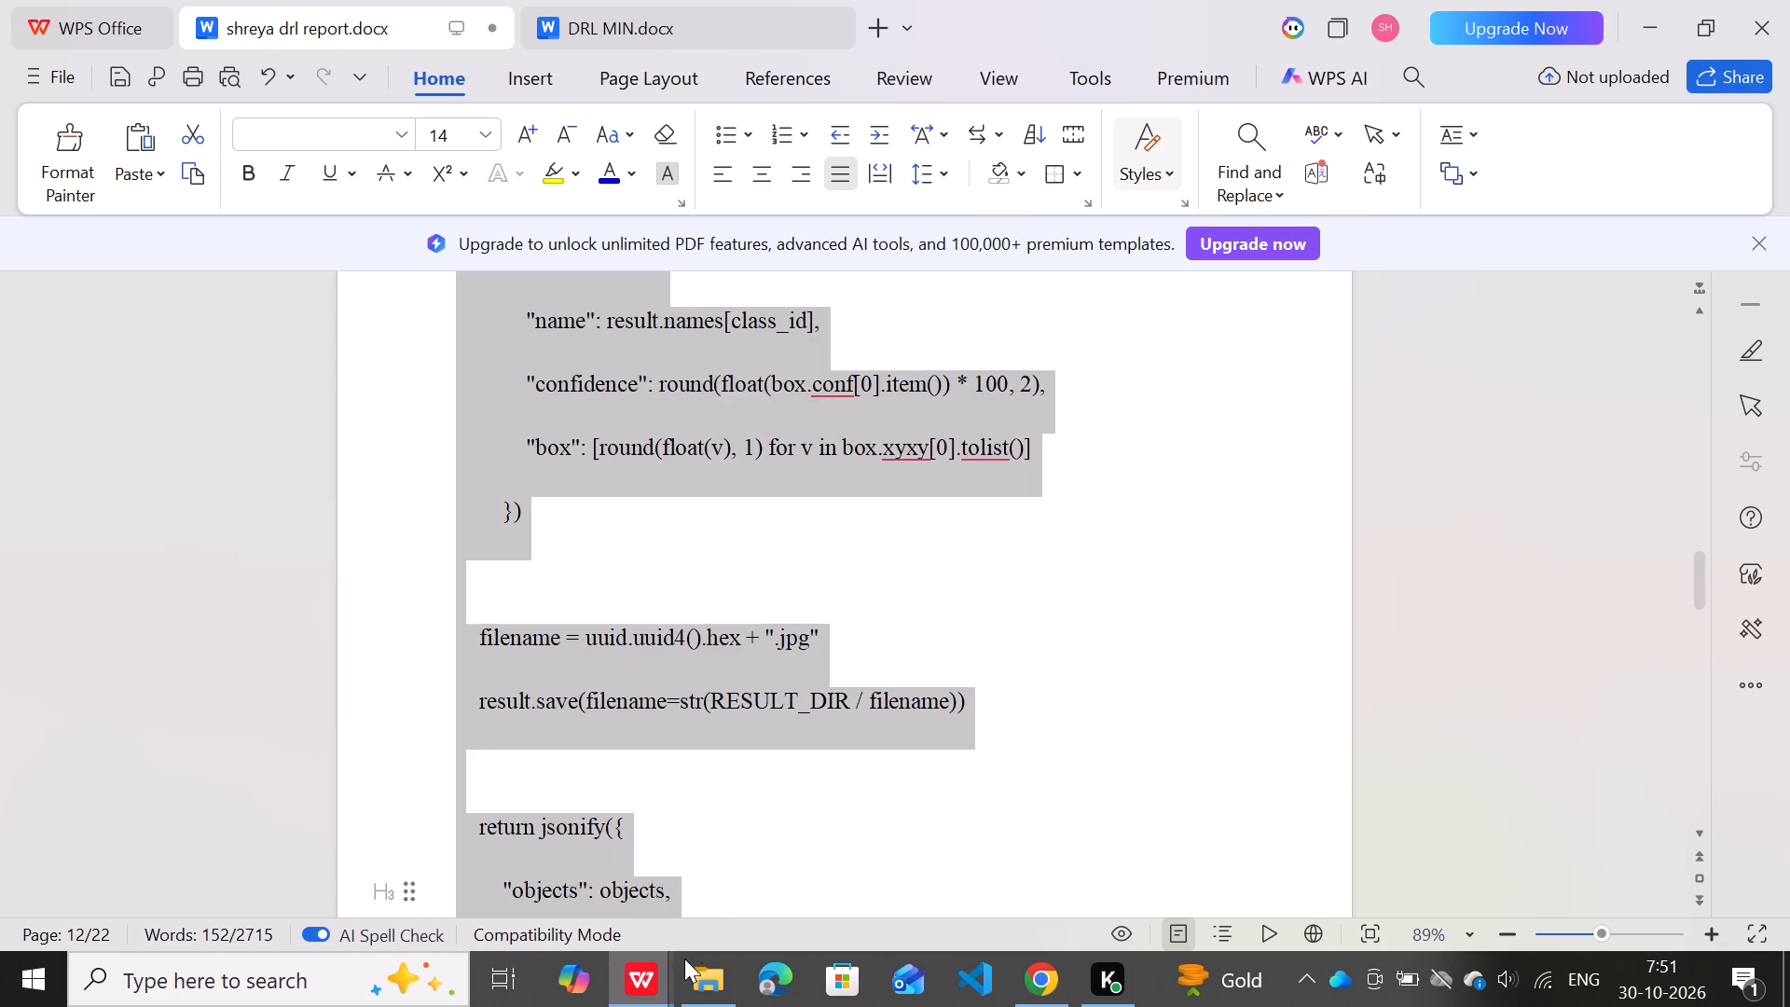
left_click_drag(684, 959, 866, 270)
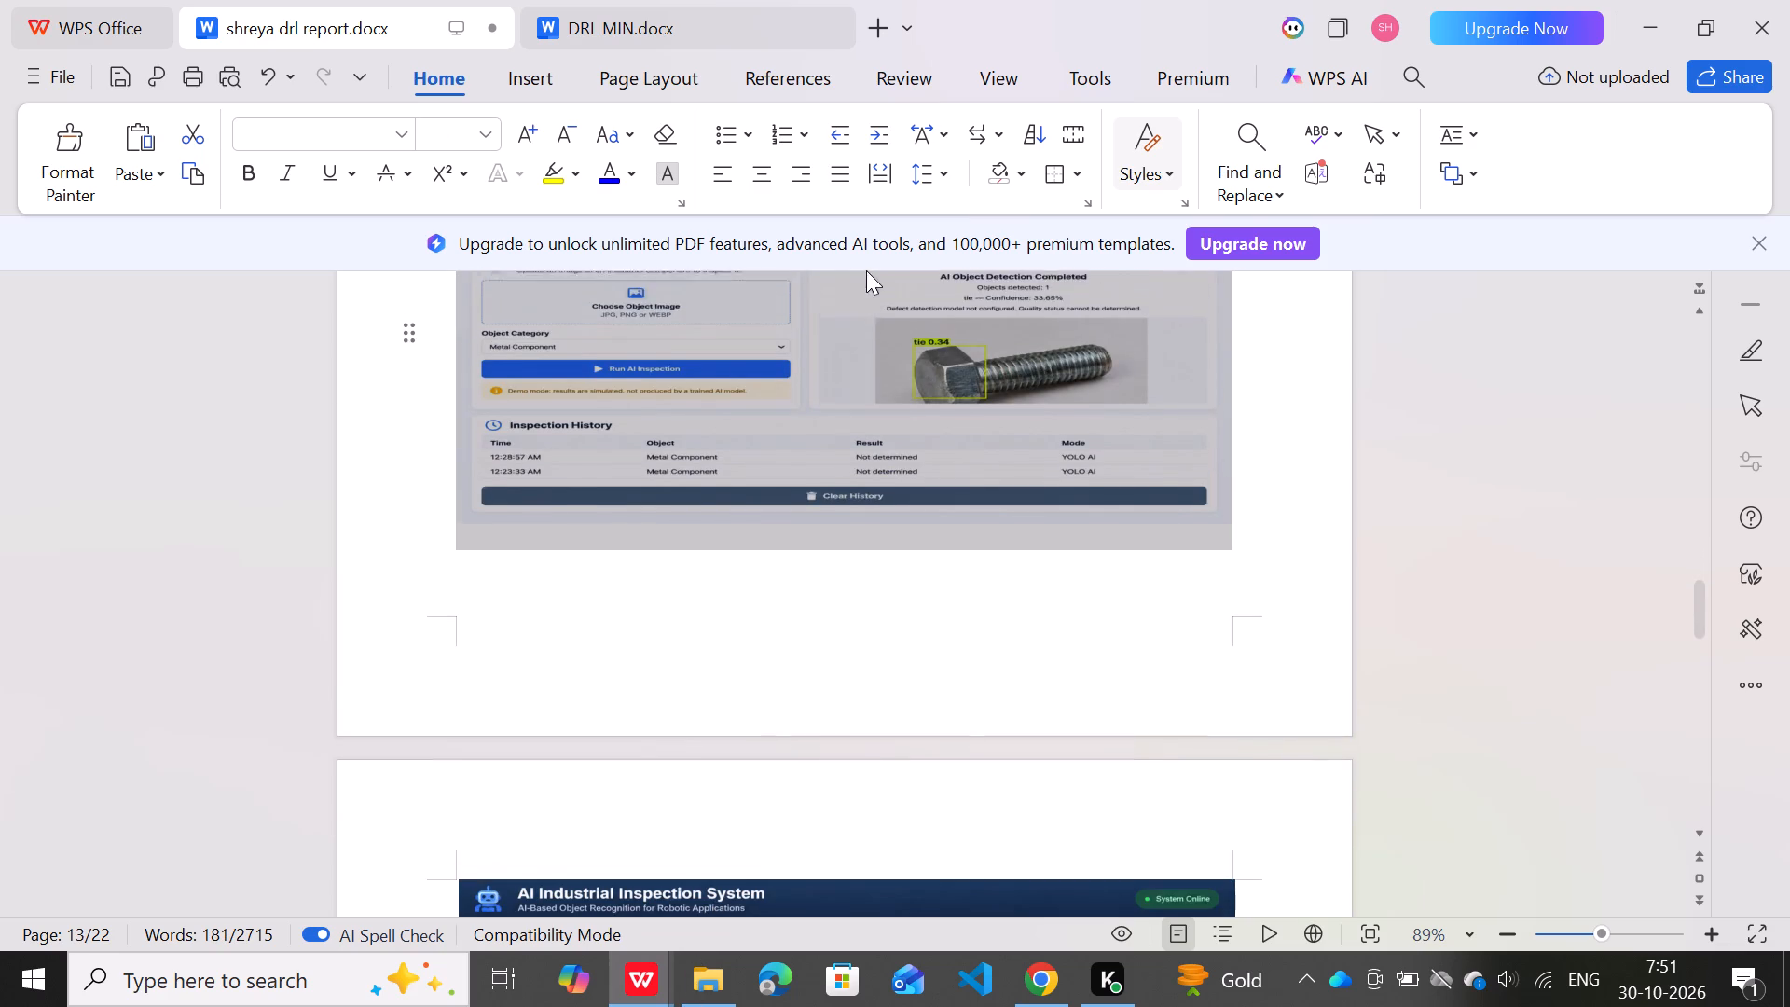
left_click_drag(866, 270, 759, 890)
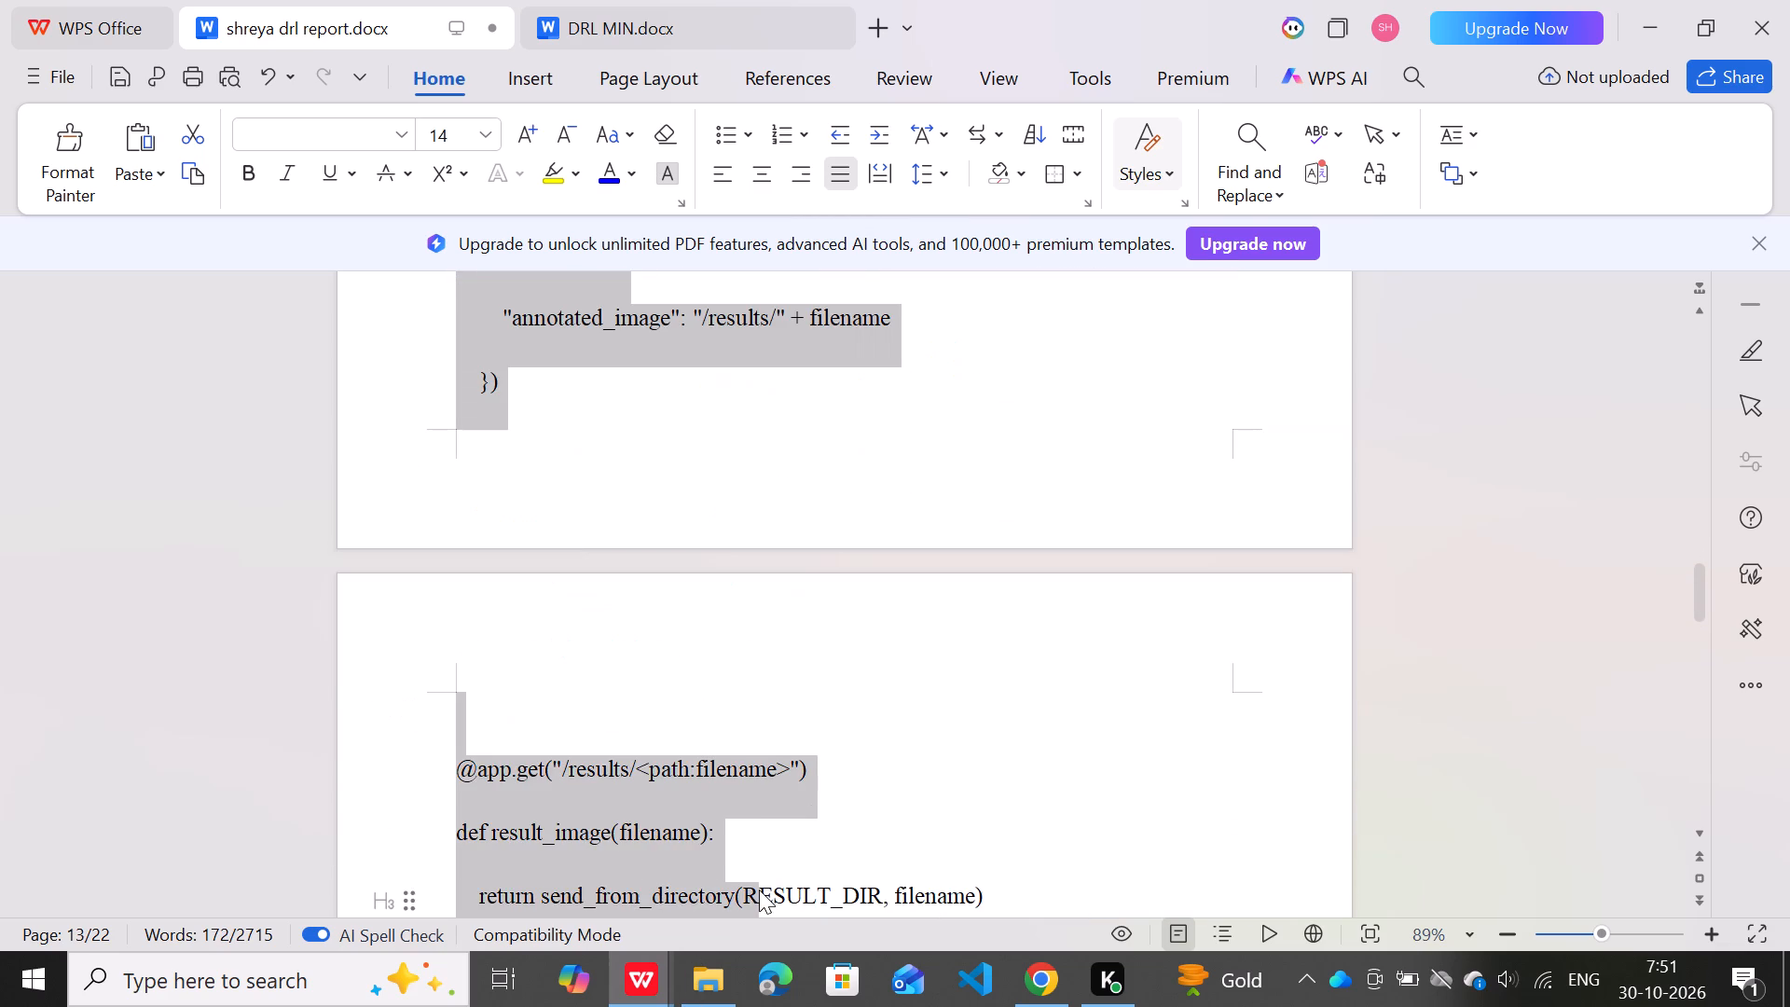
left_click_drag(759, 890, 823, 526)
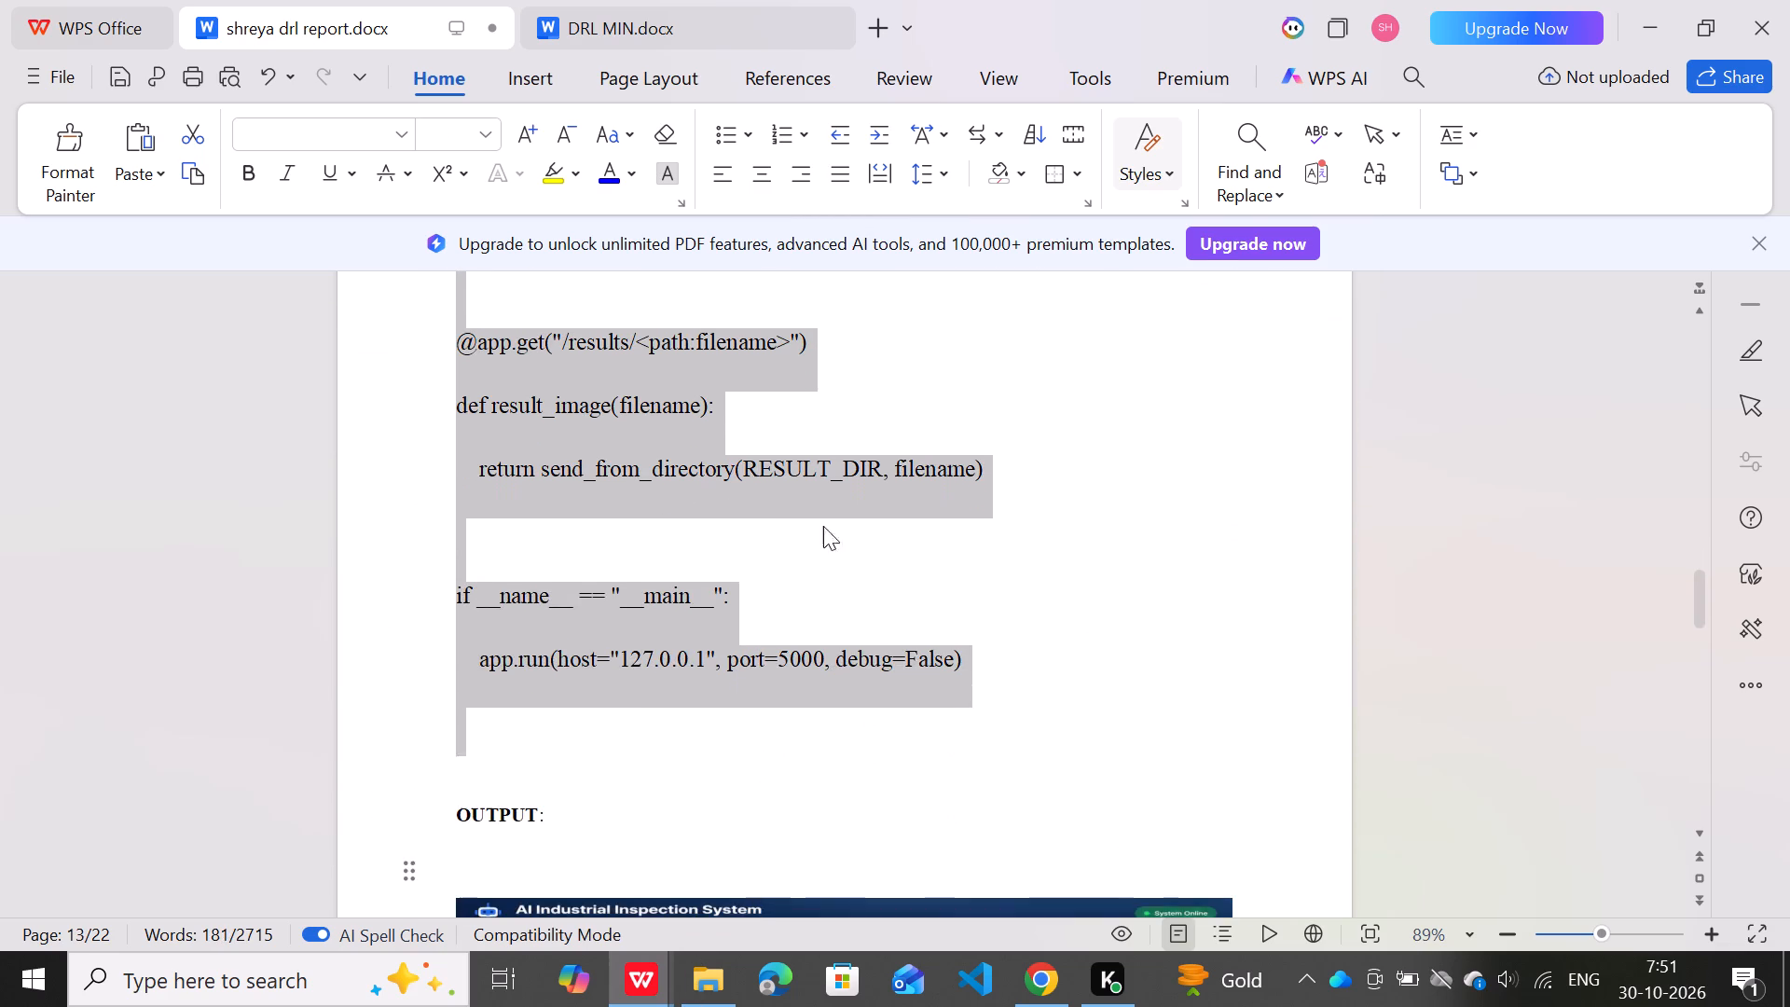
left_click_drag(823, 526, 997, 673)
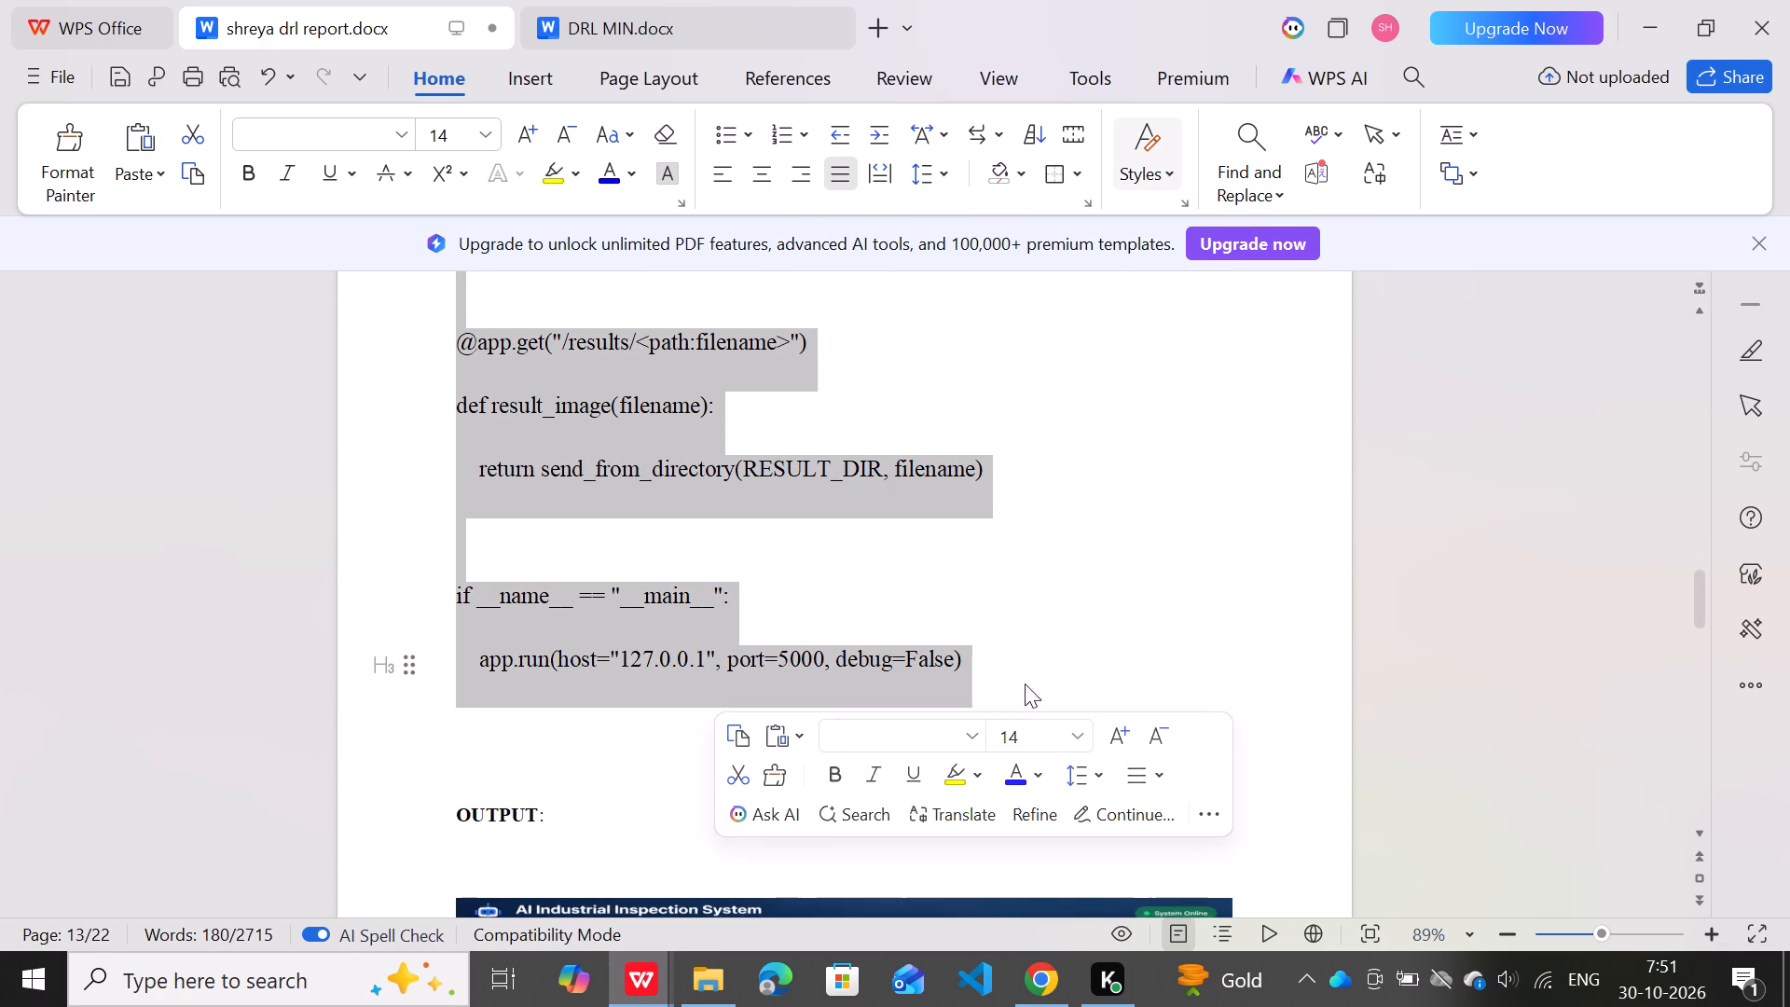
left_click(1072, 741)
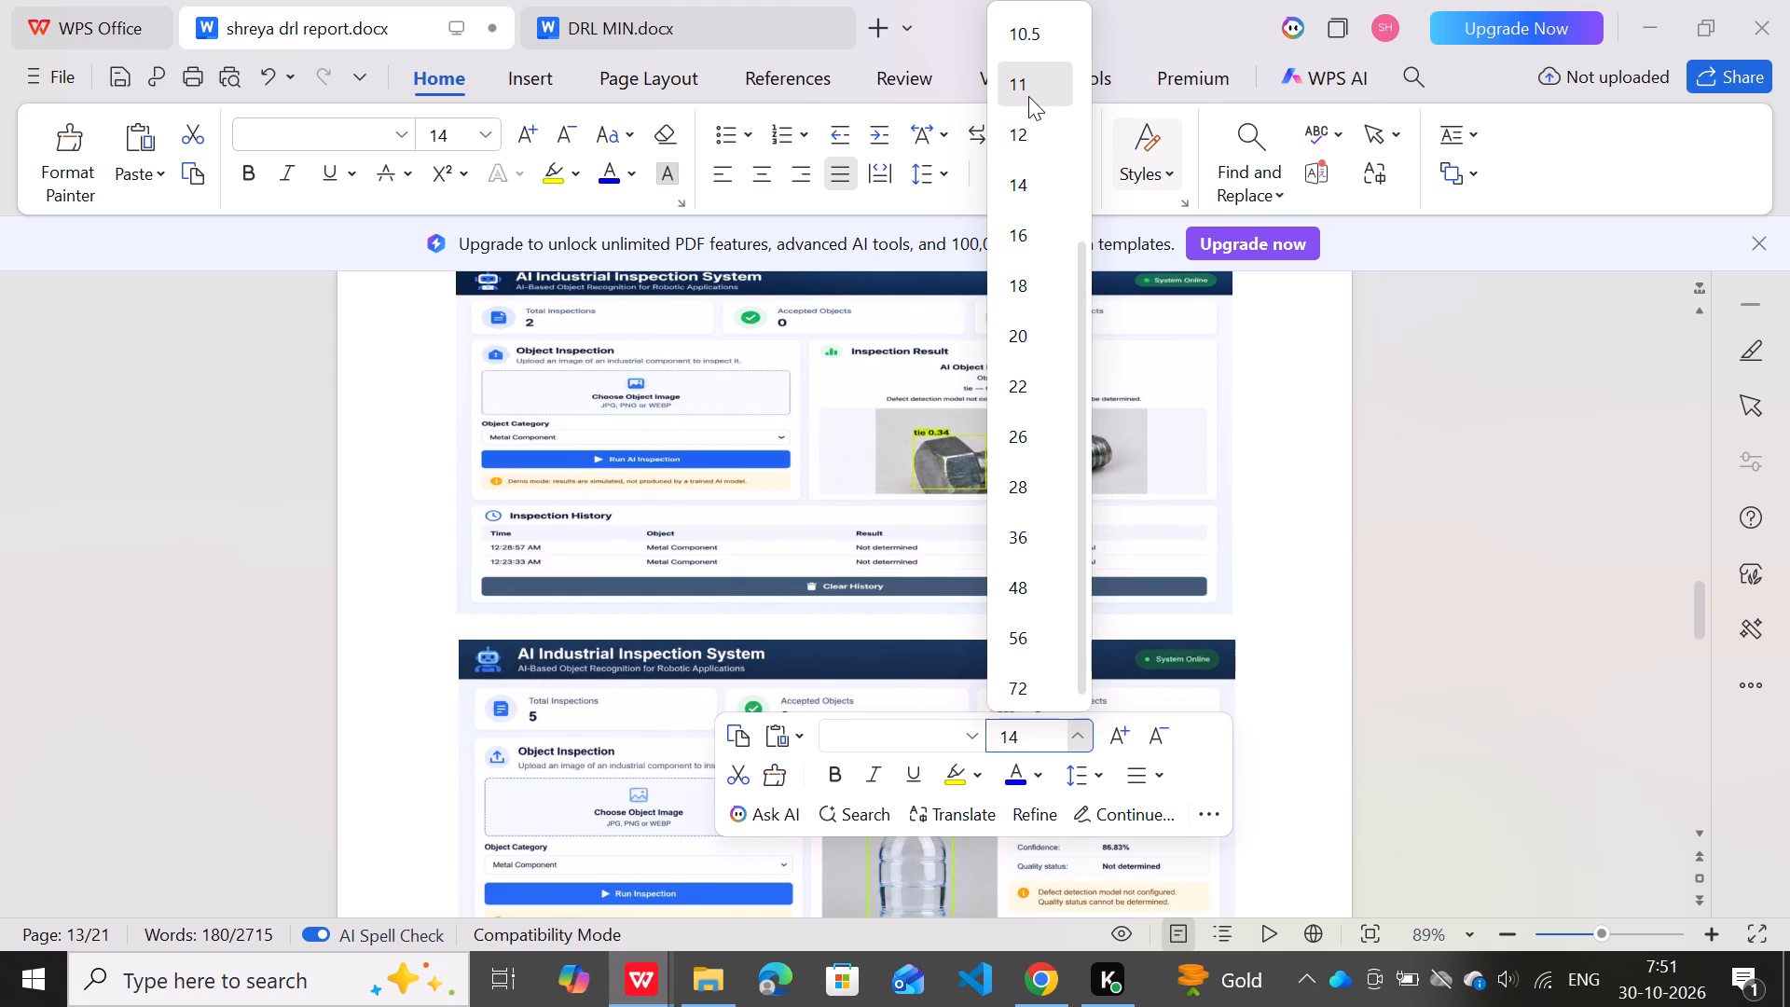
left_click(1028, 96)
scroll(774, 458, "up", 5)
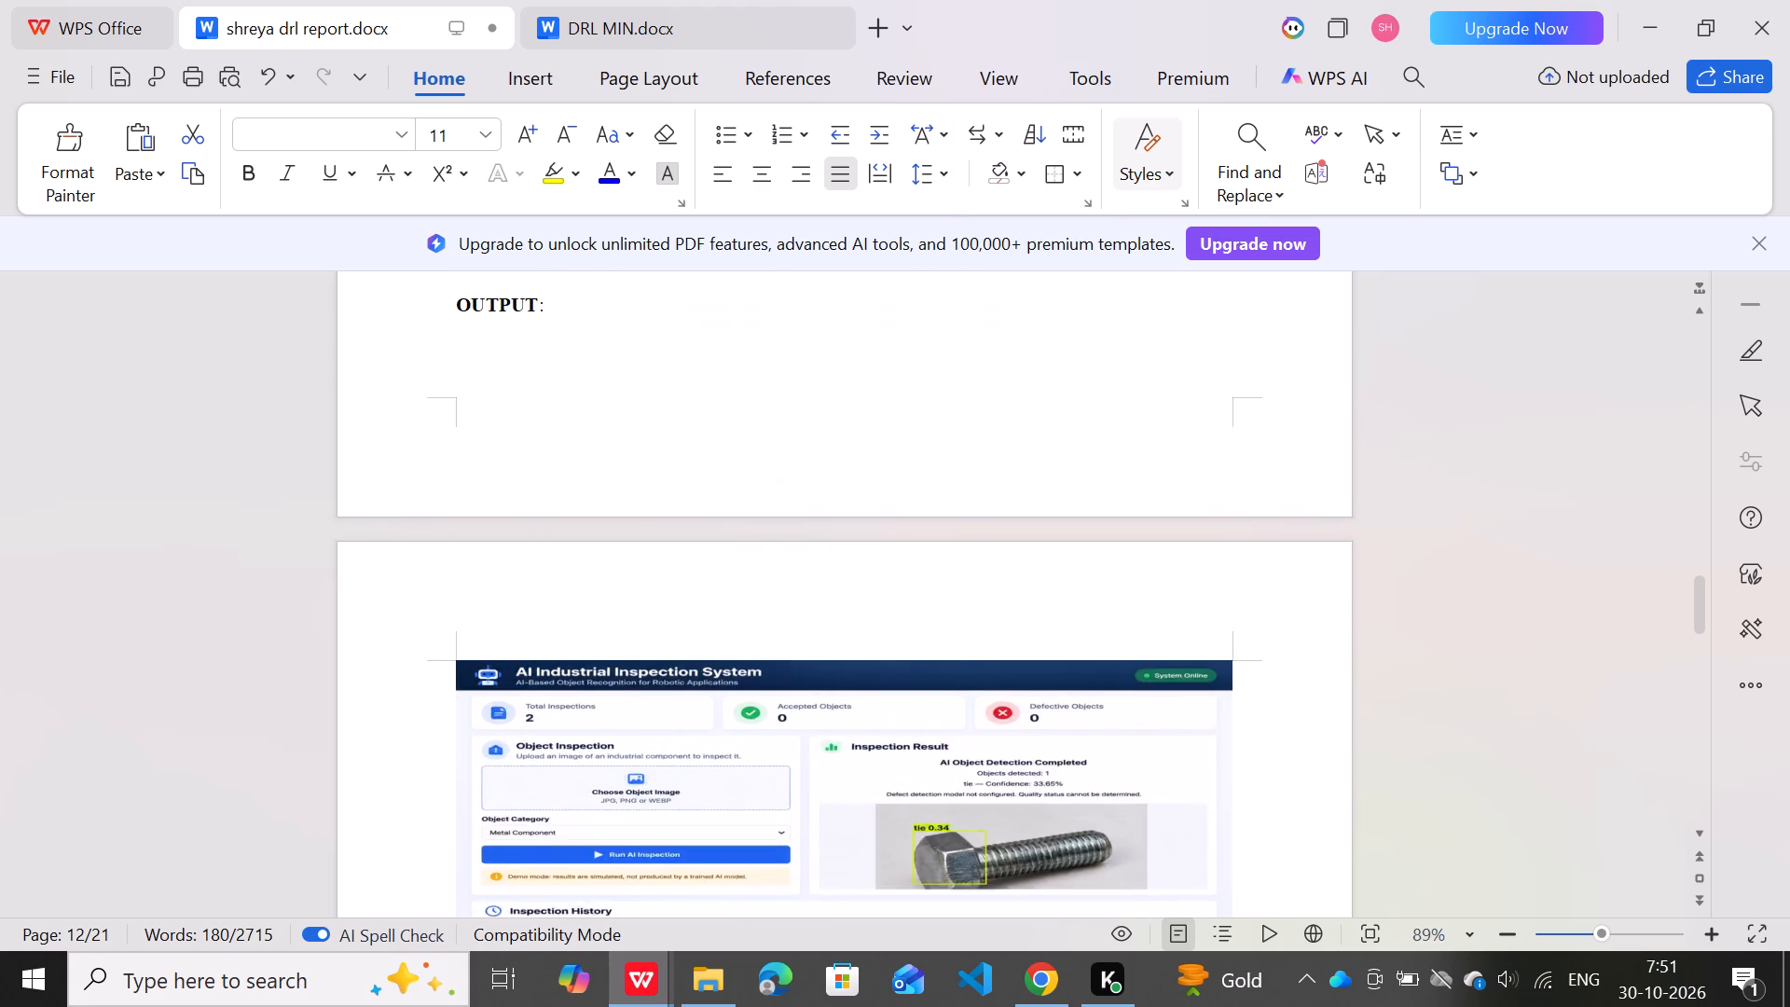
scroll(774, 458, "up", 6)
left_click(861, 579)
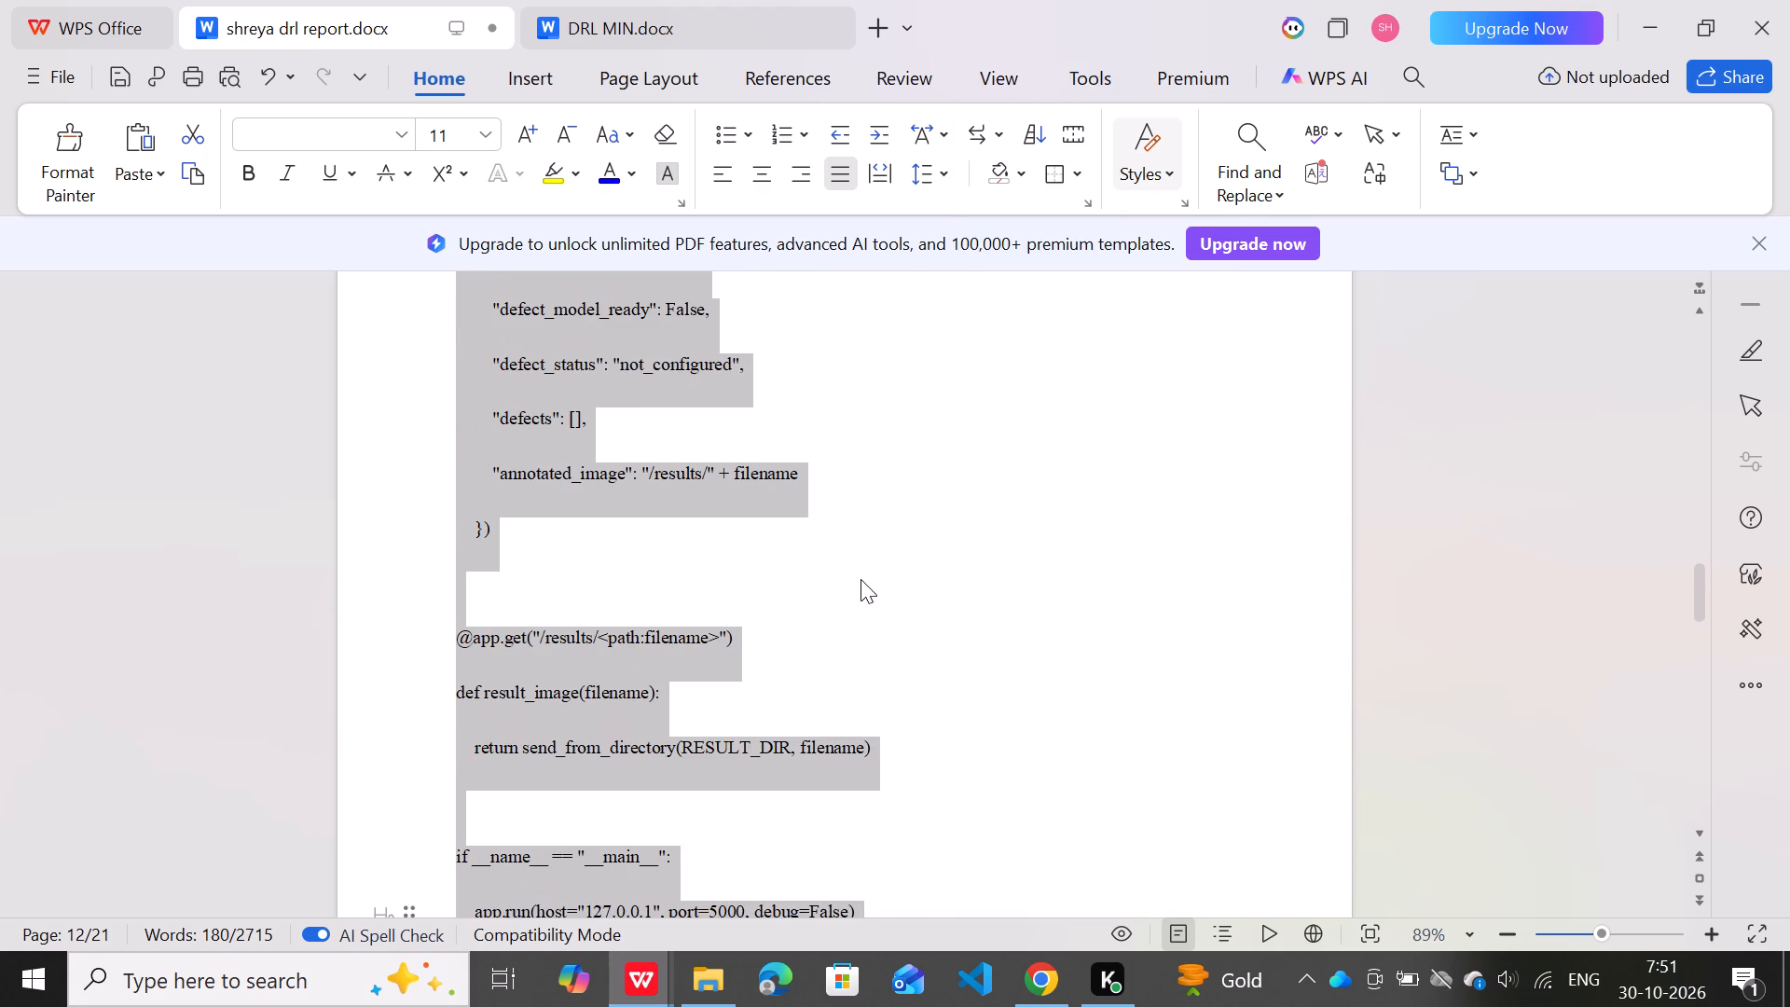
Delete the blank line between "import uuid" and the BASE_DIR line in the app.py code.
scroll(861, 579, "down", 4)
scroll(861, 579, "up", 3)
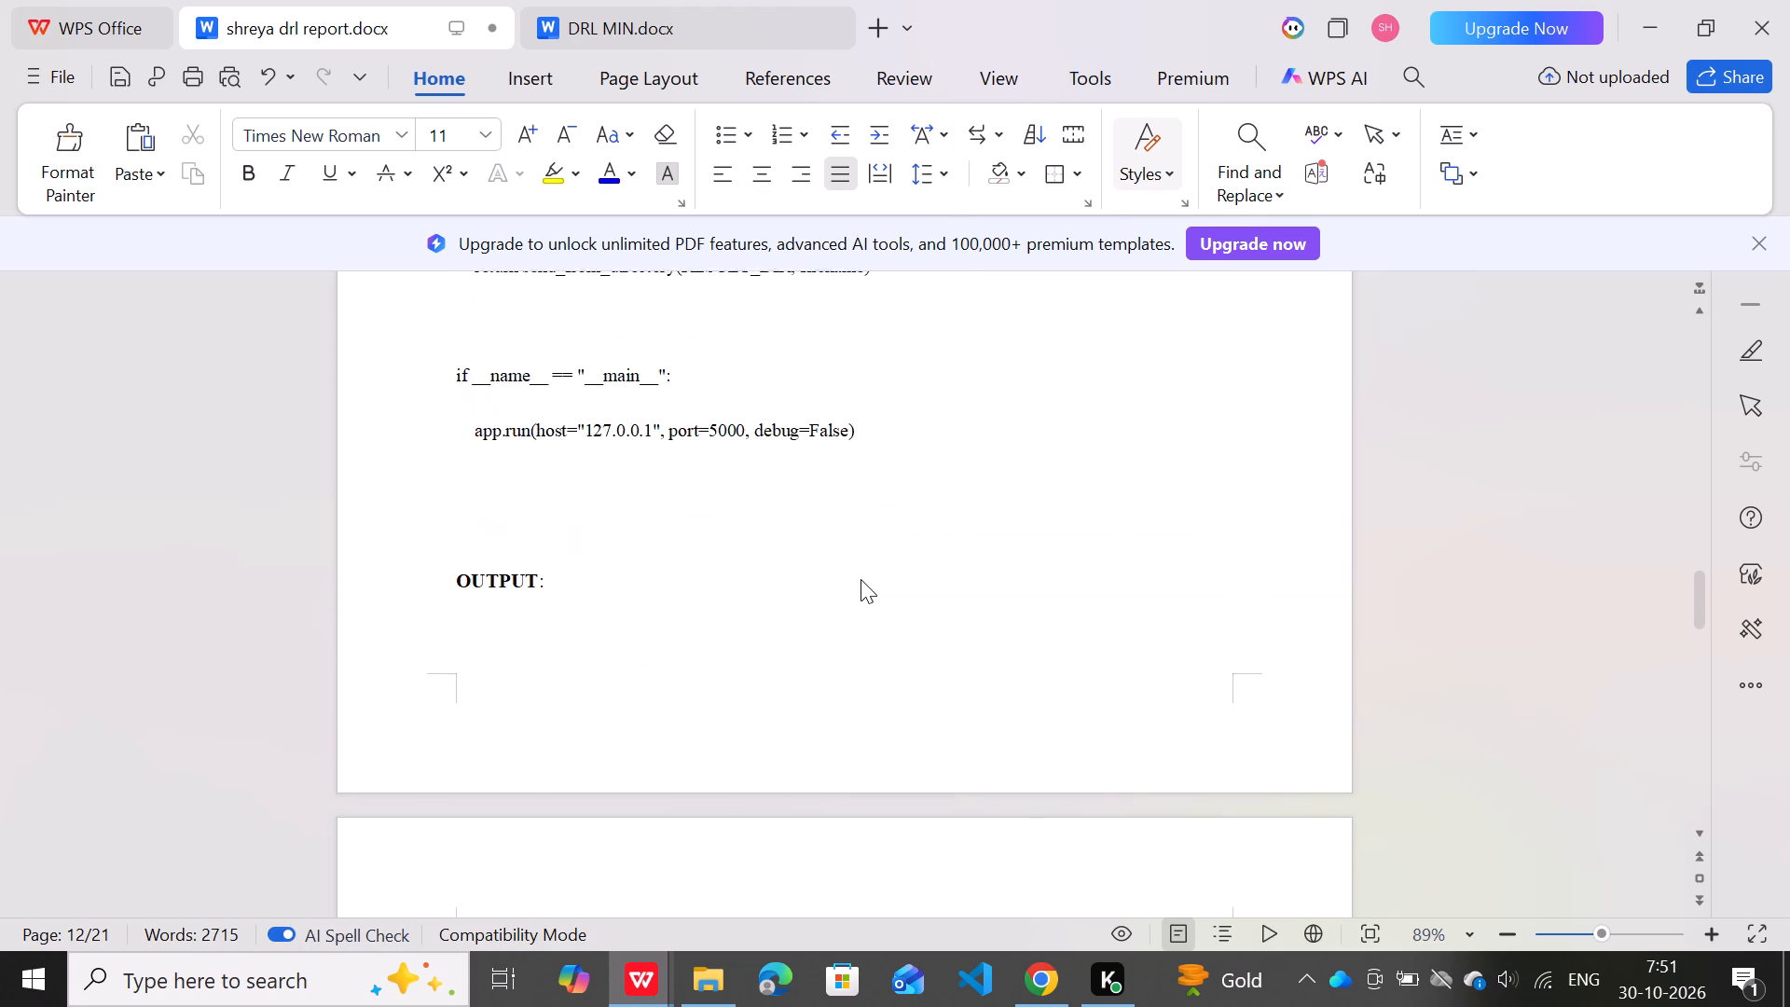
scroll(861, 579, "up", 7)
scroll(861, 579, "down", 1)
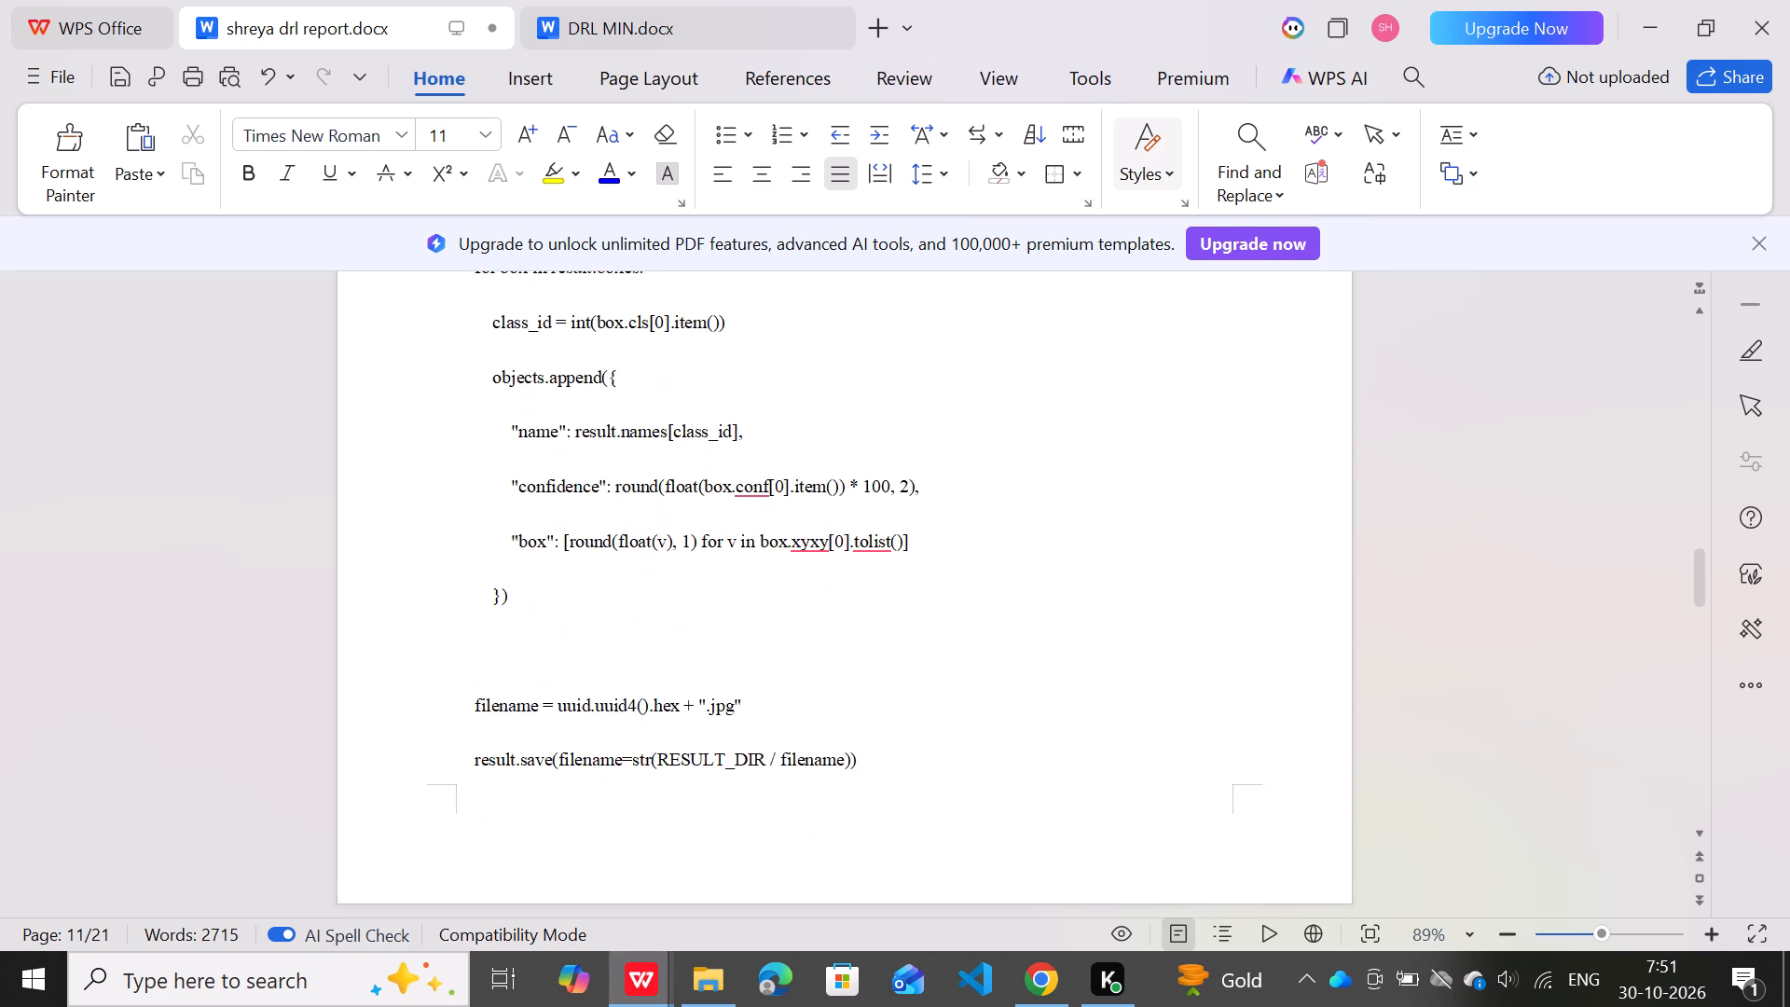
scroll(584, 621, "up", 19)
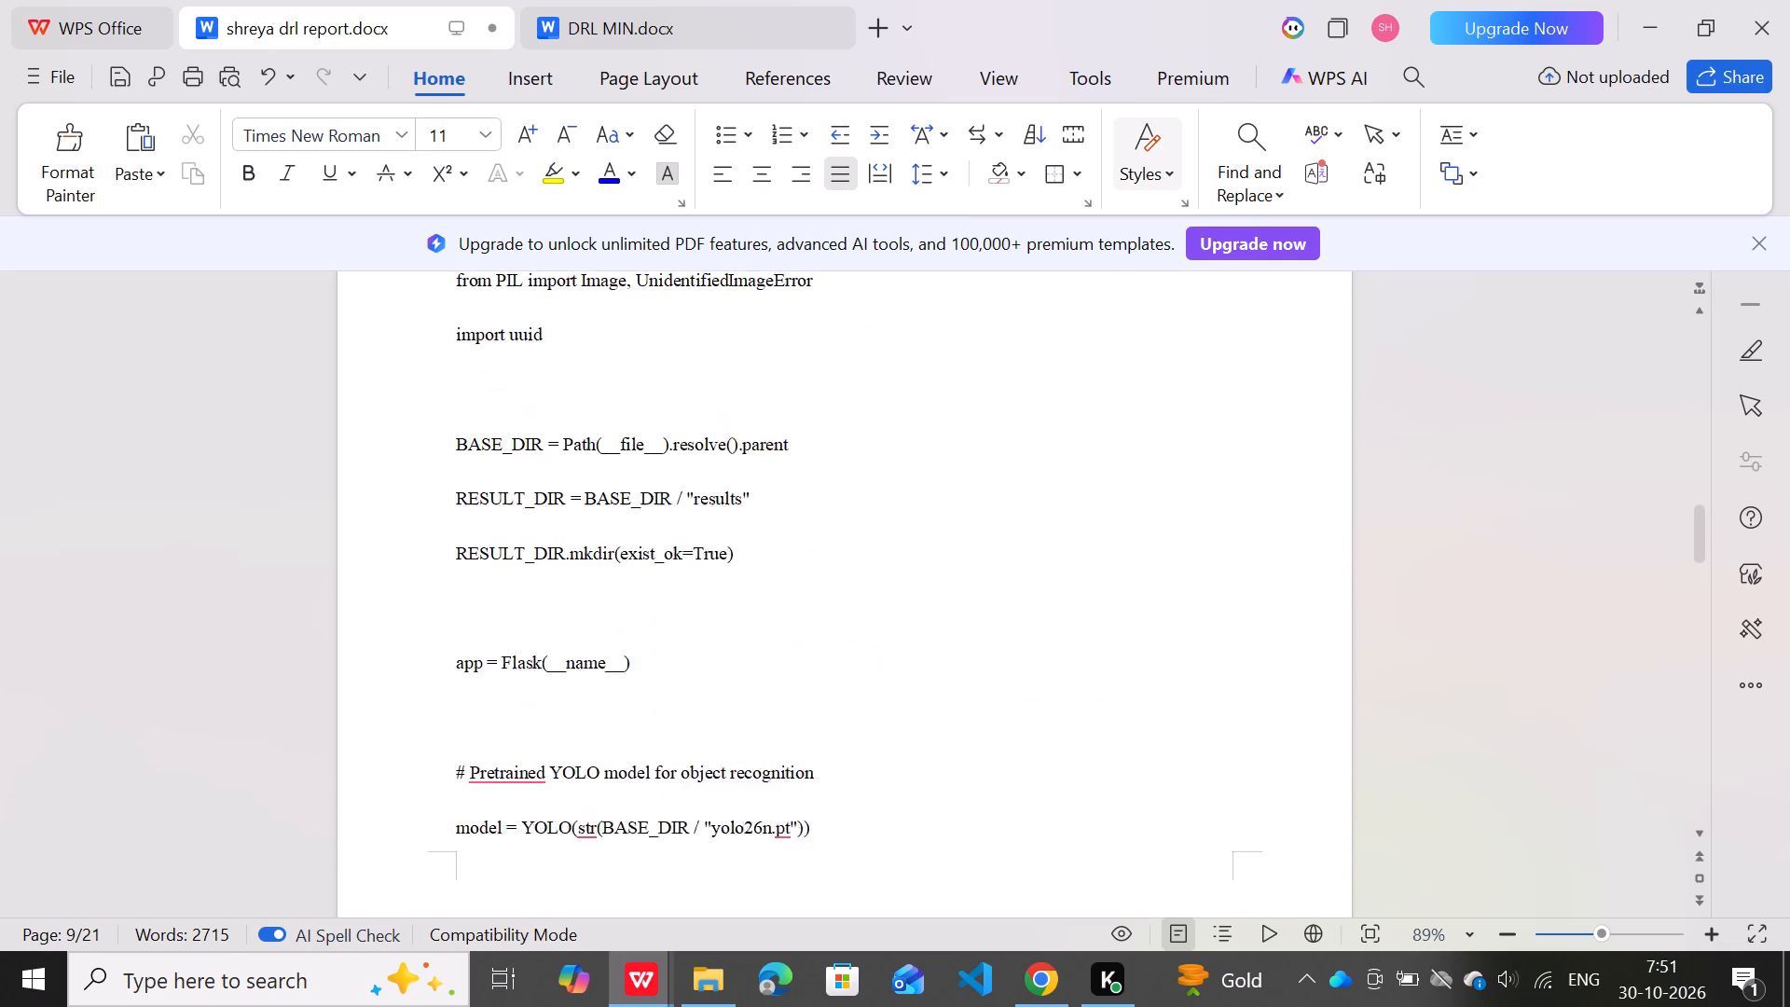
scroll(584, 621, "up", 8)
scroll(584, 621, "right", 1)
scroll(584, 621, "down", 1)
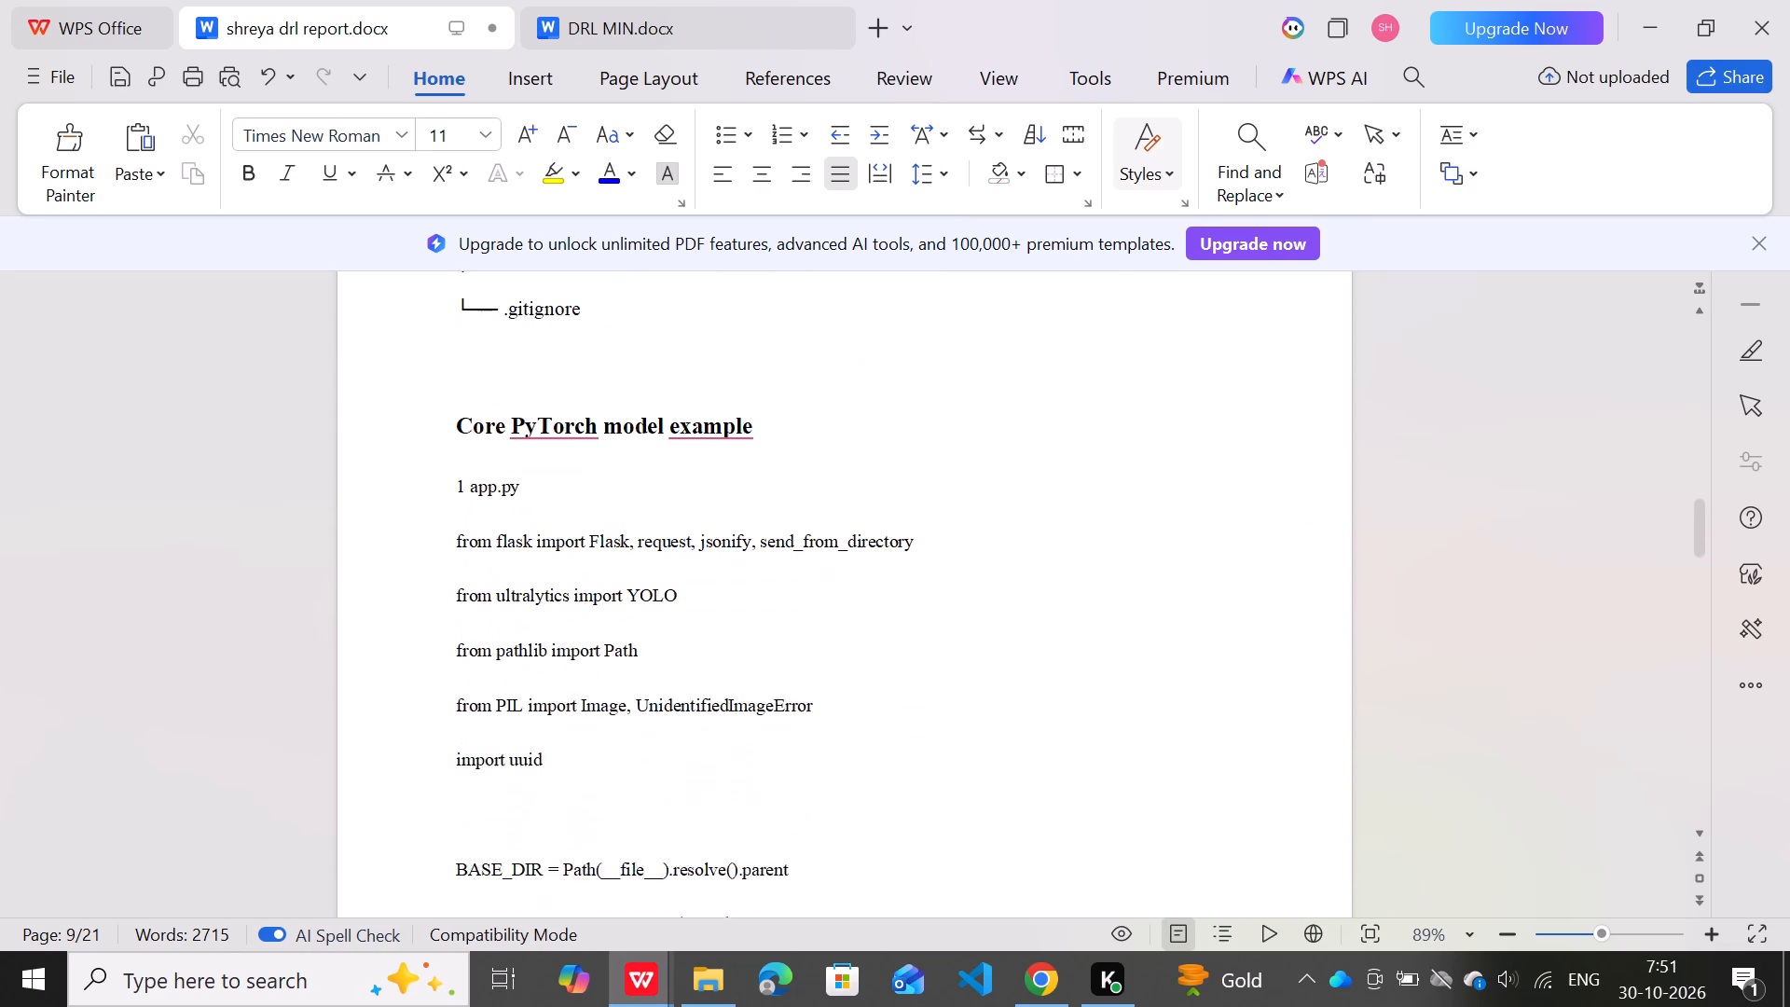
scroll(584, 621, "down", 2)
left_click(461, 684)
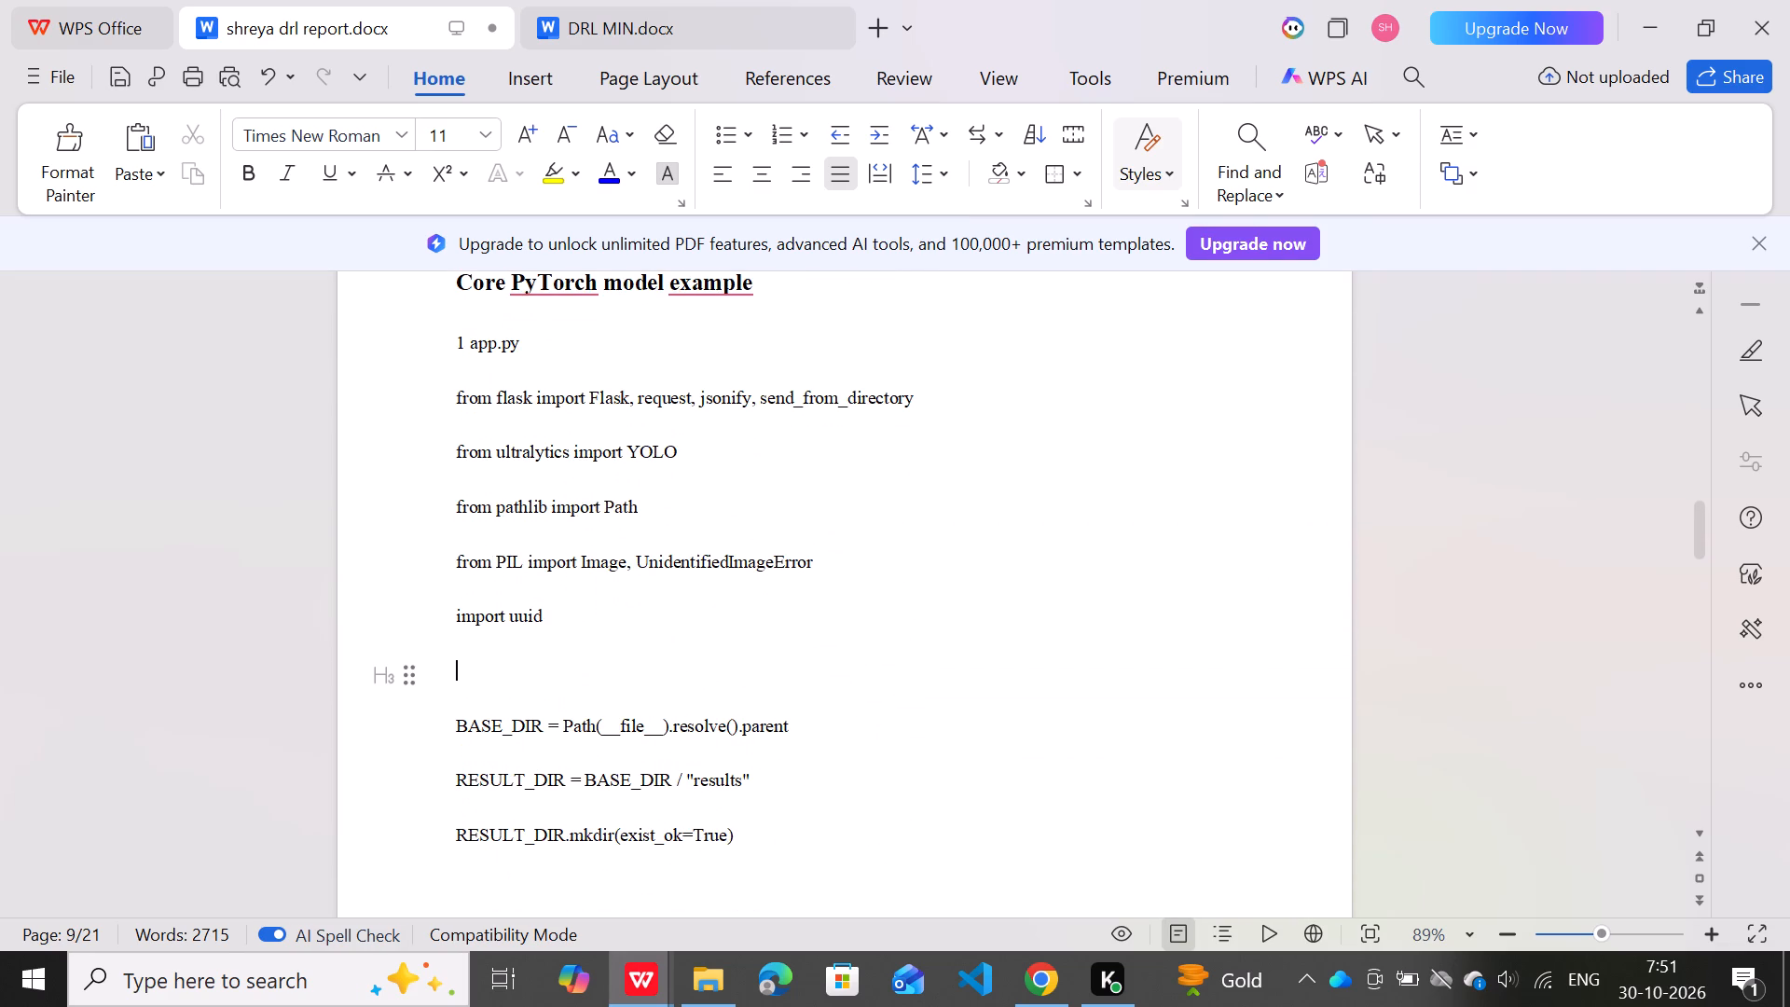
key("BackSpace")
scroll(461, 684, "down", 3)
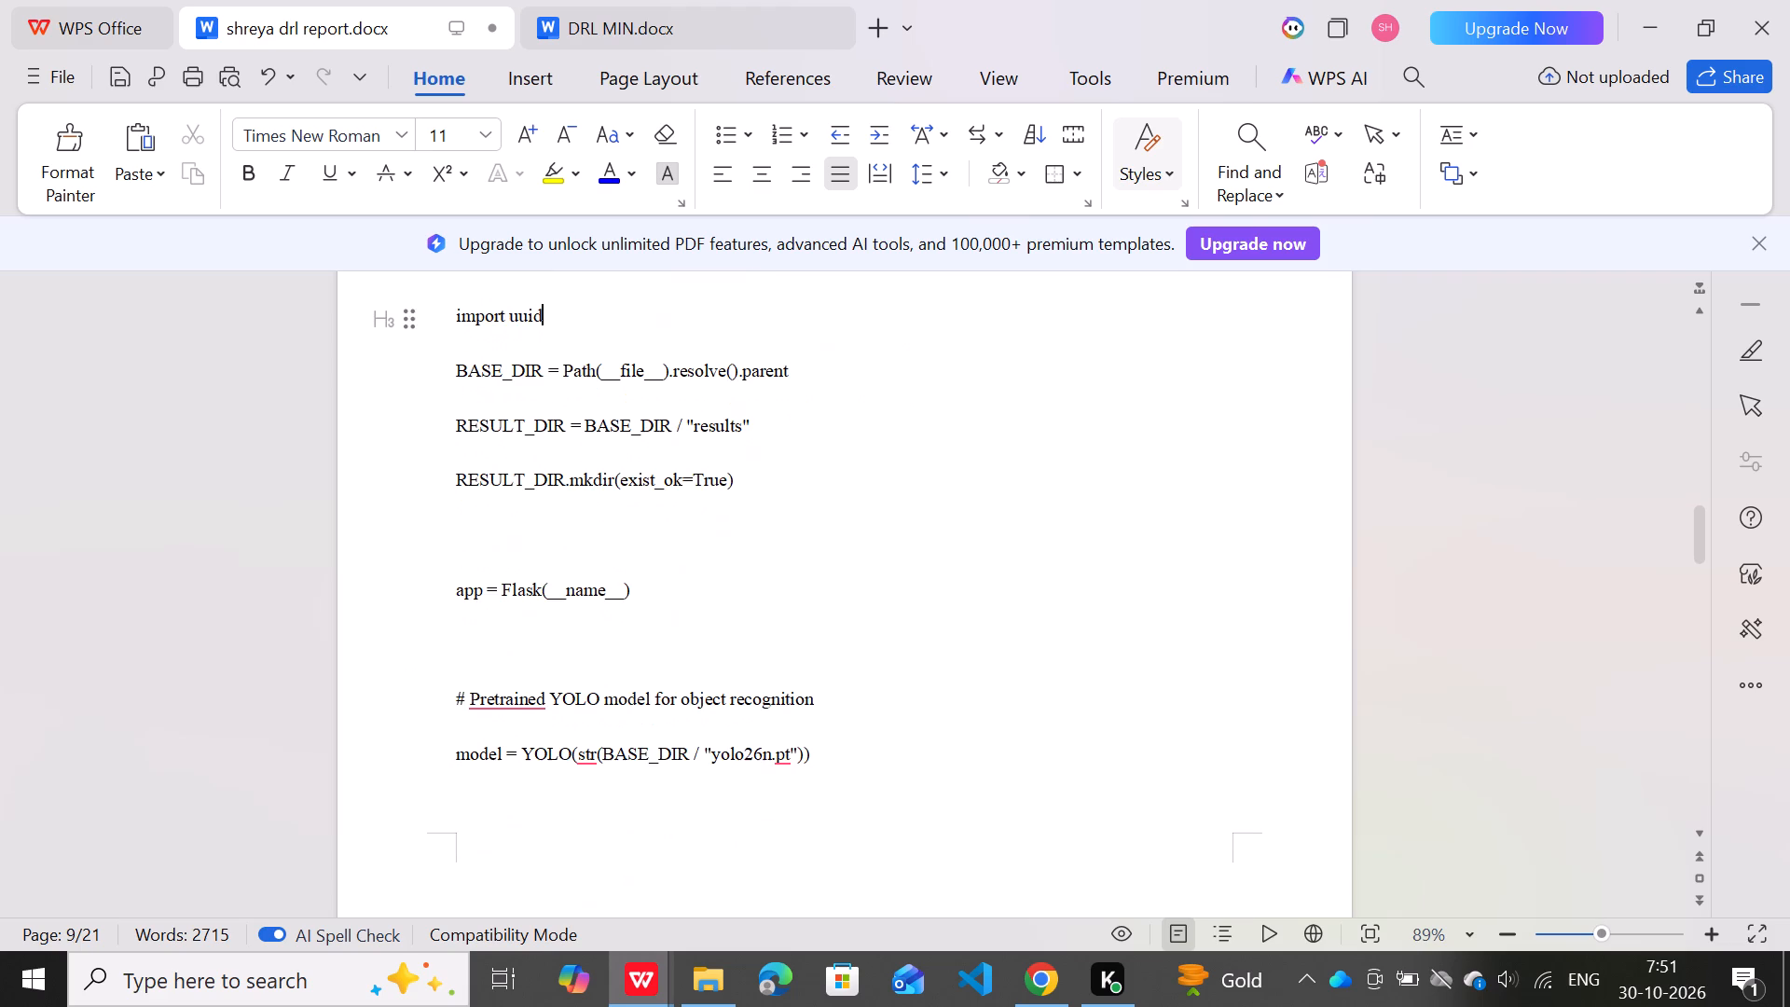
left_click(460, 559)
key("BackSpace")
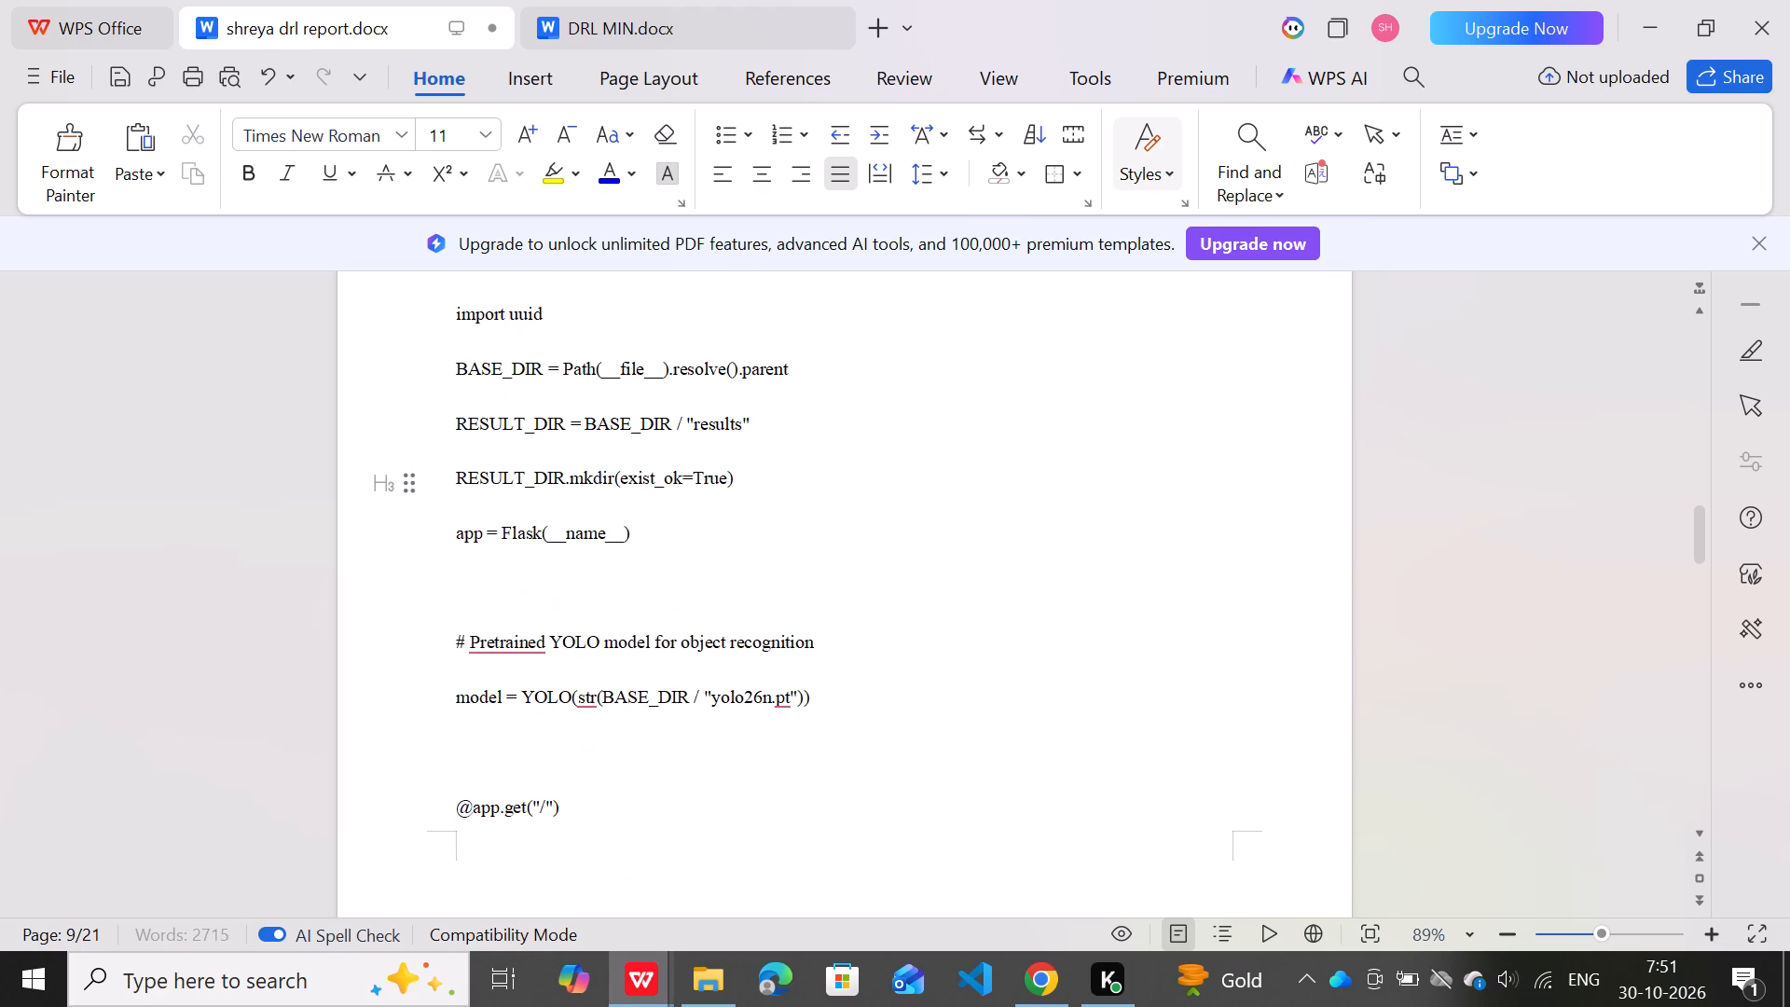
left_click(467, 597)
key("BackSpace")
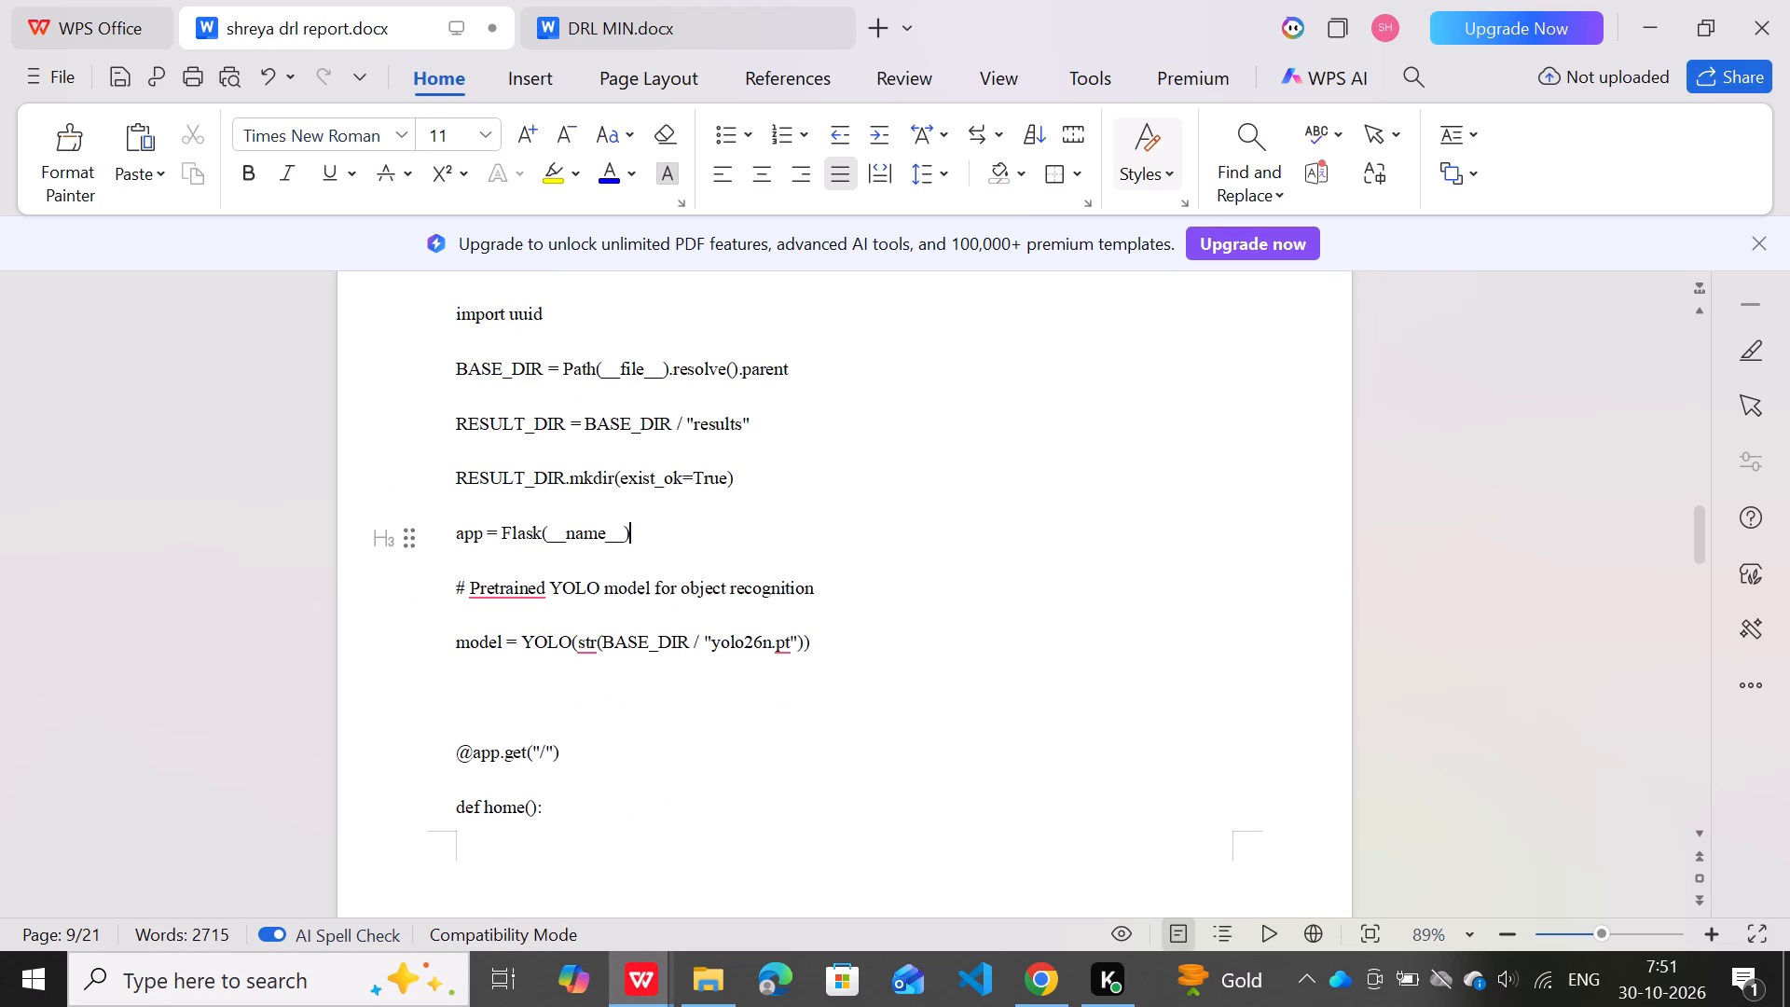
left_click(457, 709)
key("BackSpace")
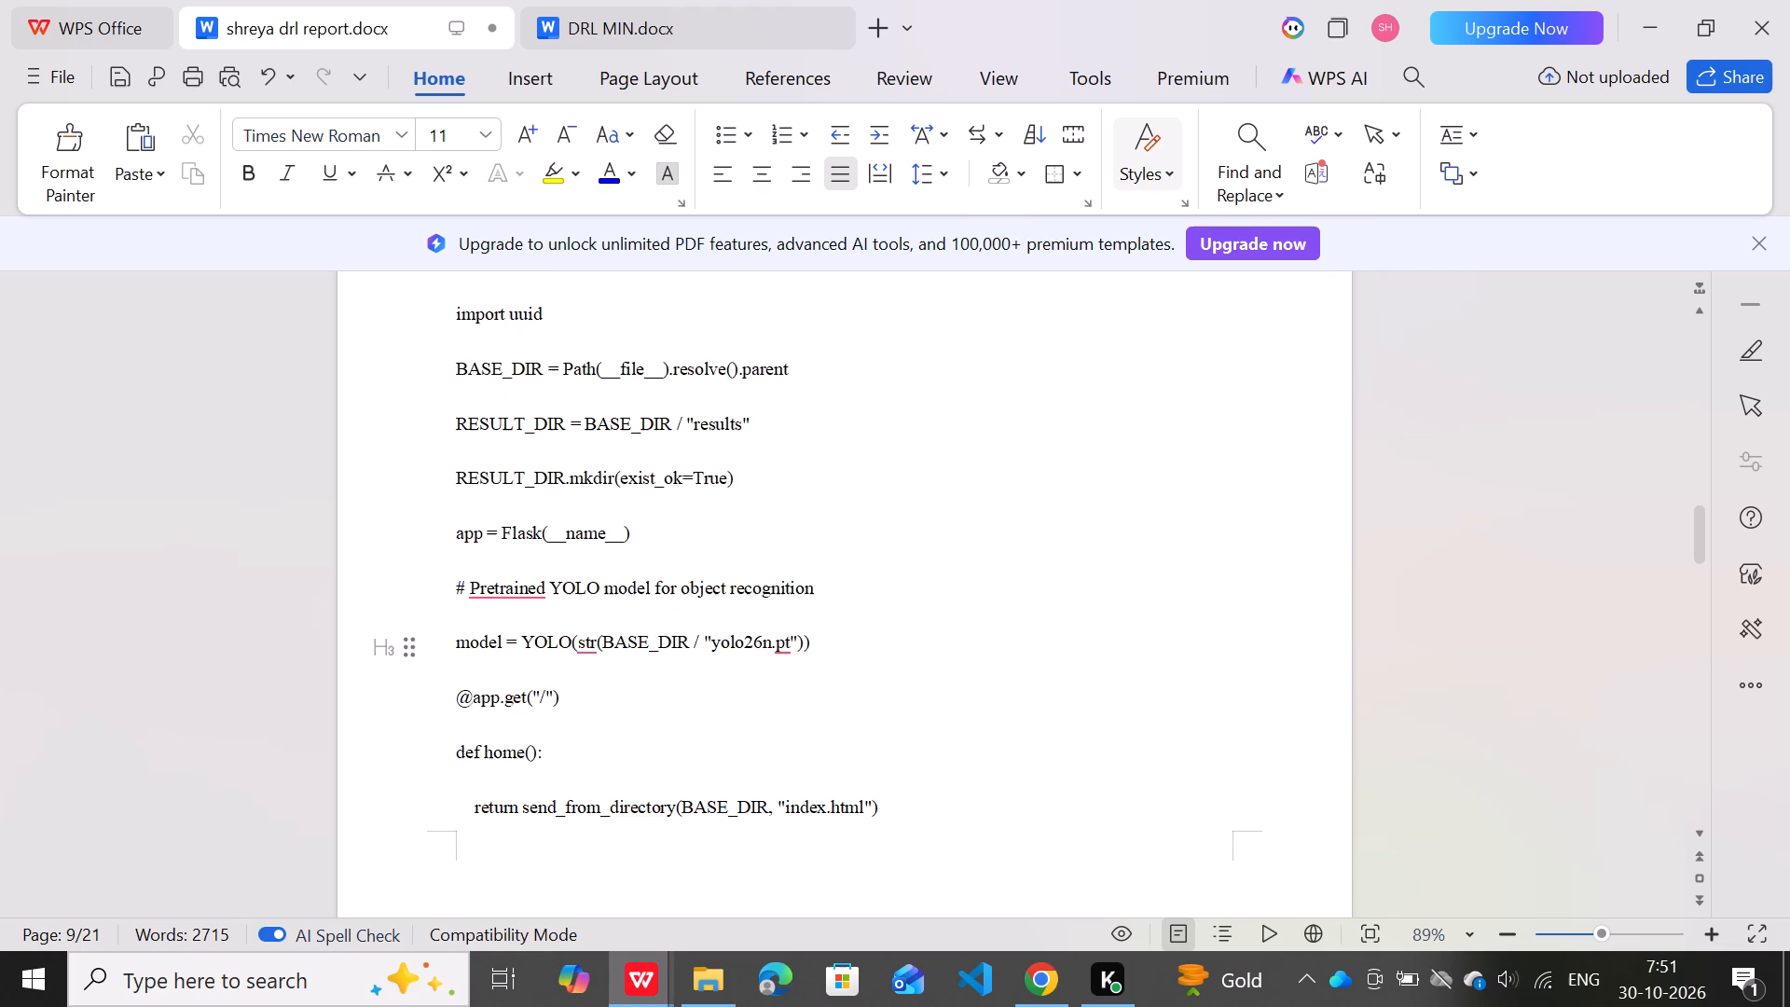
scroll(457, 709, "down", 8)
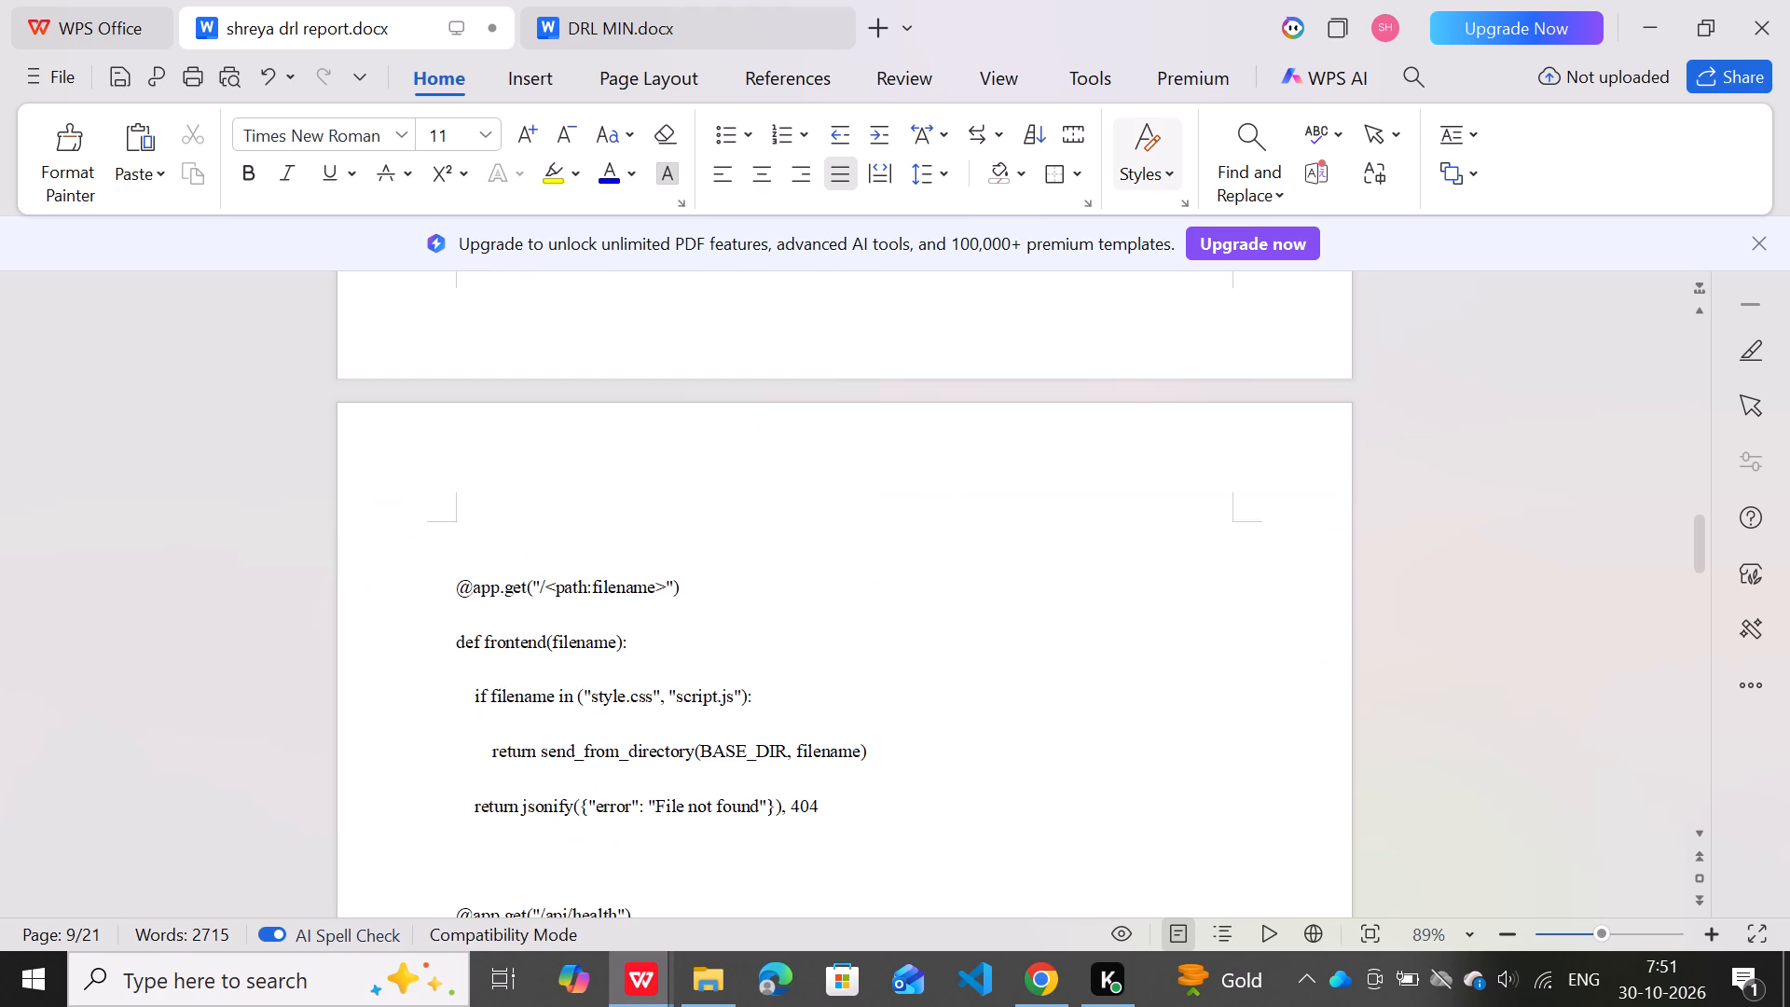
scroll(457, 709, "down", 2)
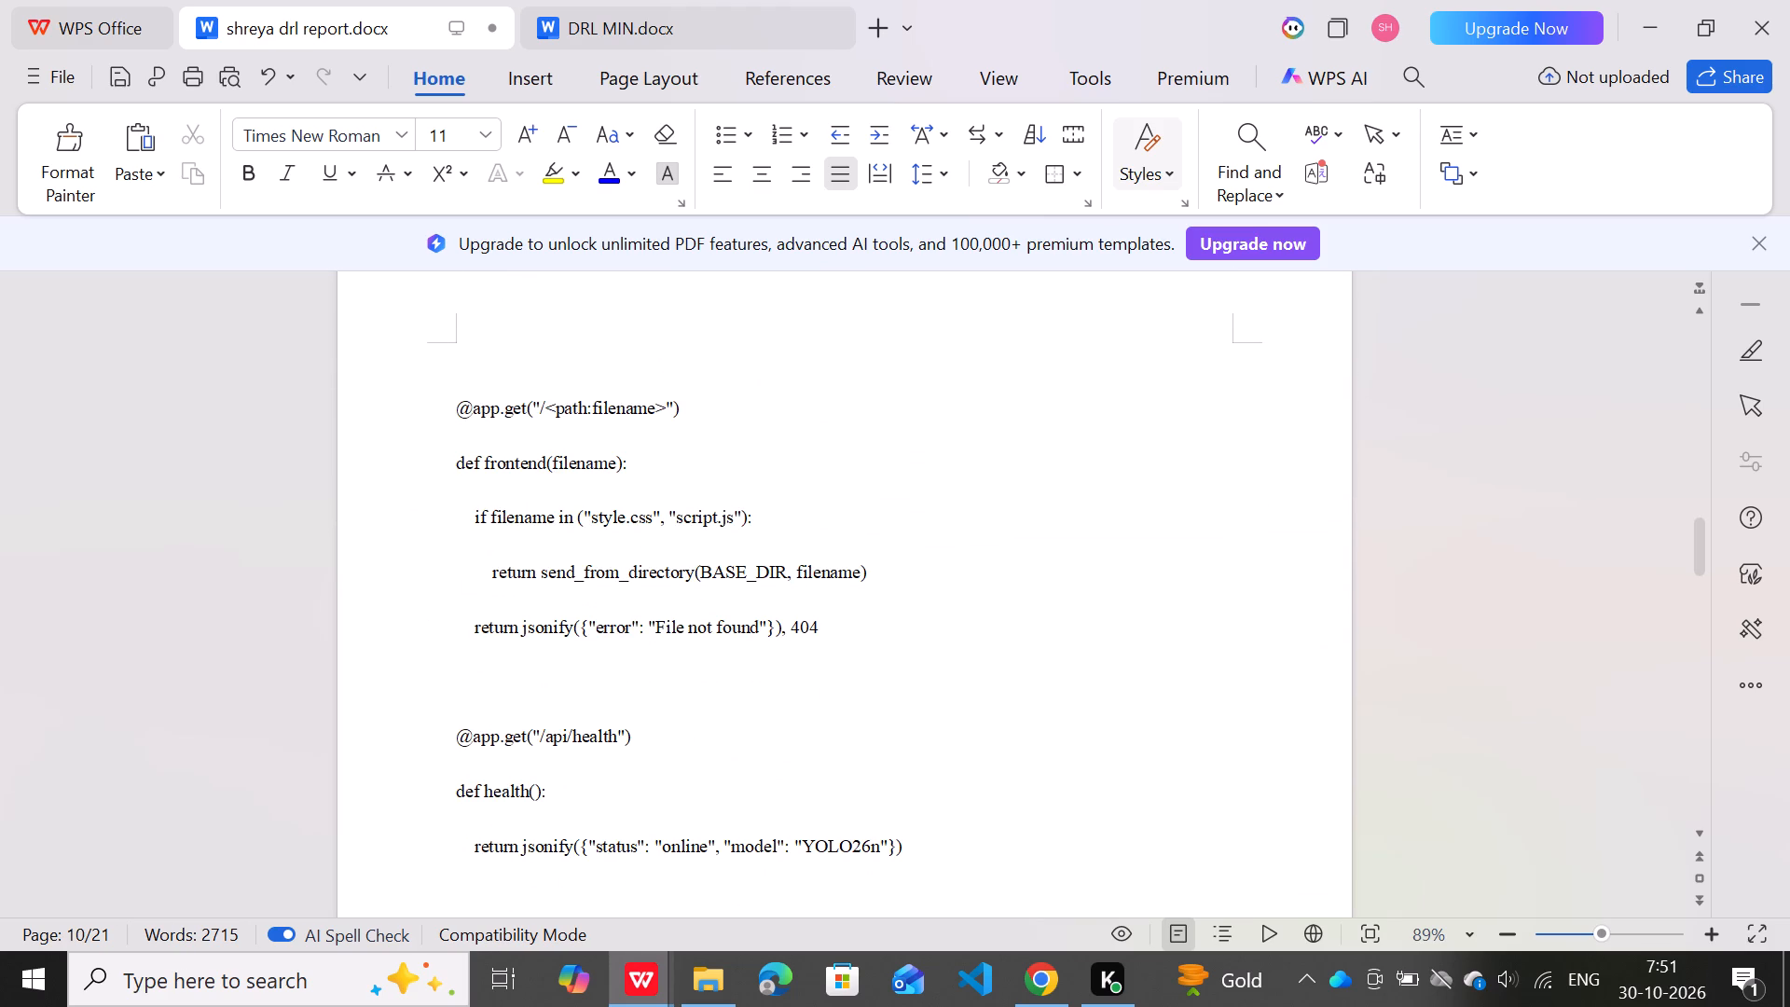
left_click(461, 698)
key("BackSpace")
scroll(461, 698, "down", 5)
scroll(461, 698, "up", 2)
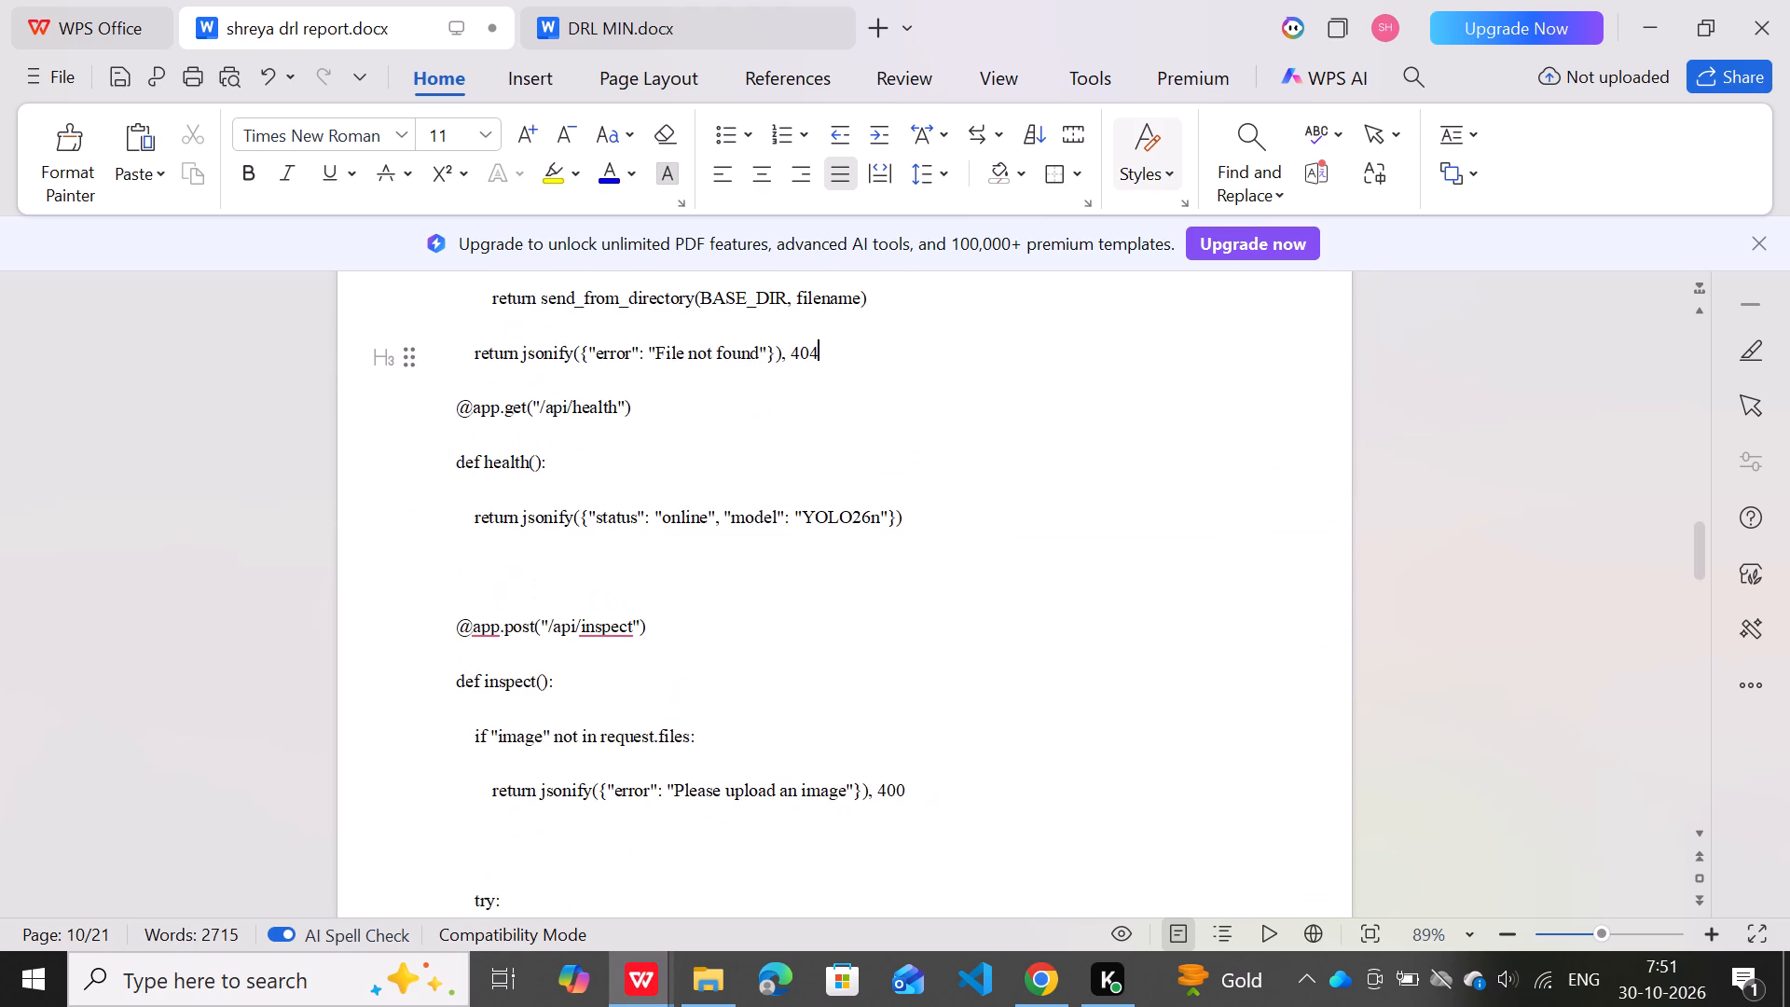
scroll(461, 698, "up", 1)
left_click(455, 599)
key("BackSpace")
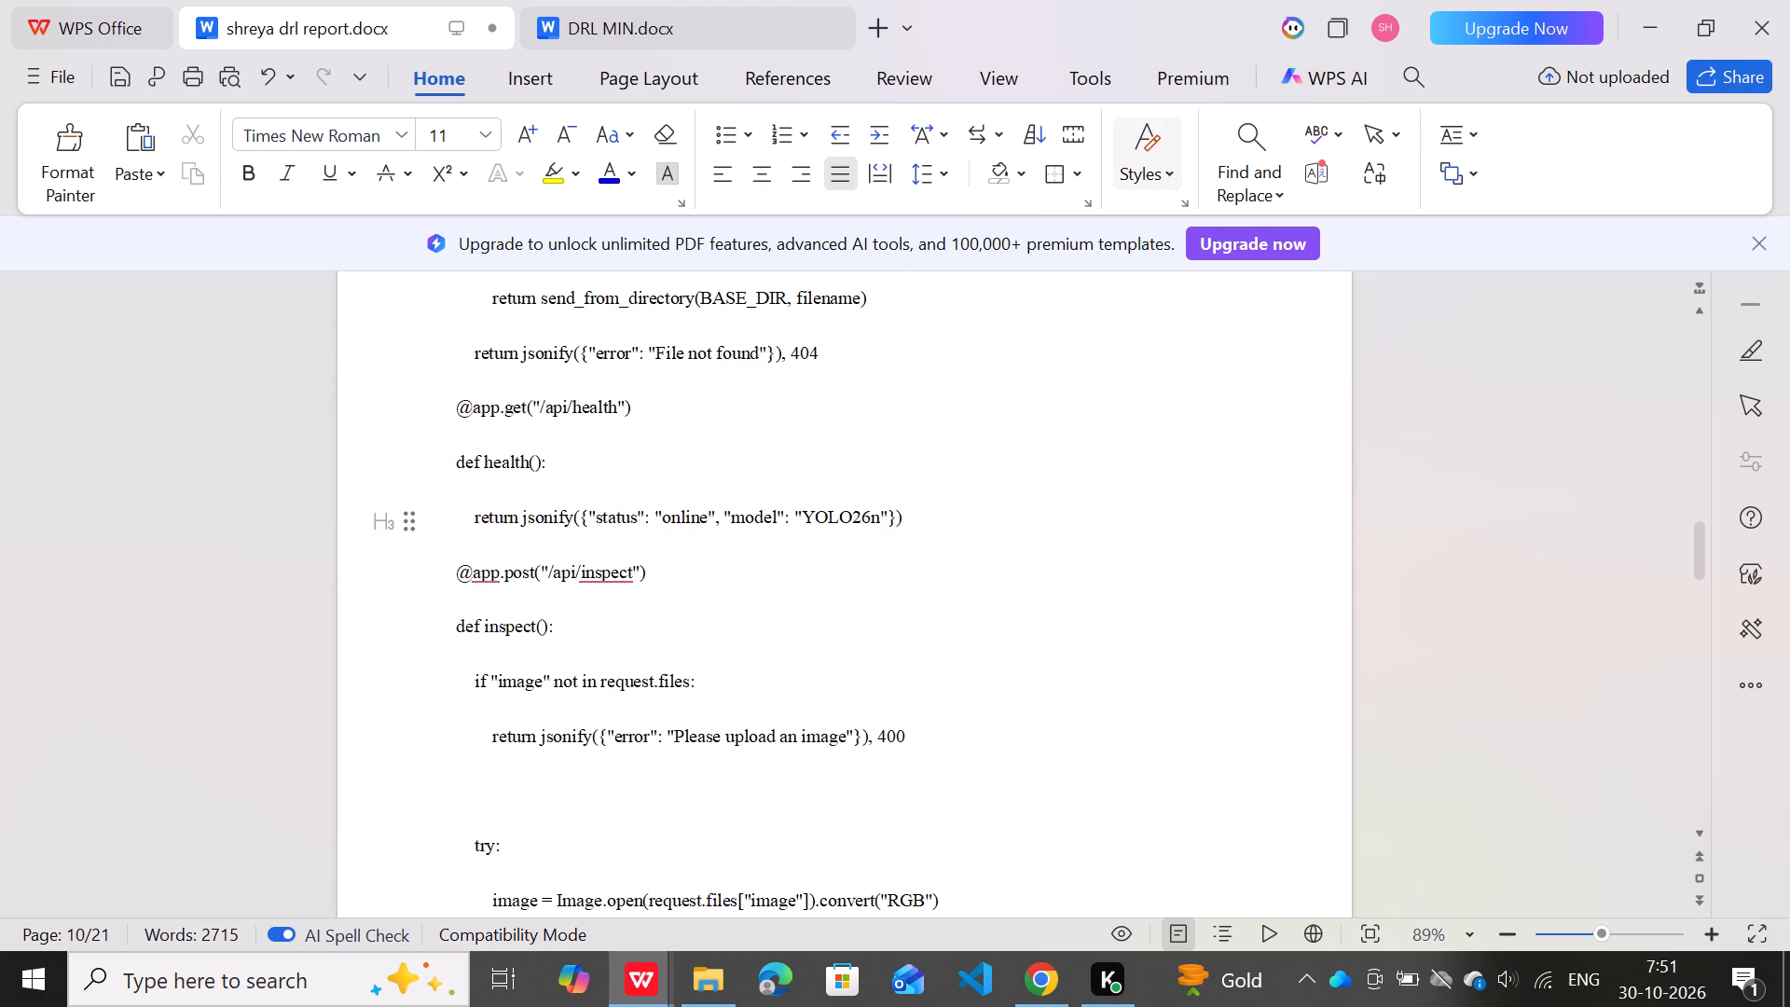
left_click(475, 825)
key("BackSpace")
Delete the blank lines above "results = model.predict" and "for box in result.boxes:" in the app.py code.
scroll(475, 825, "down", 2)
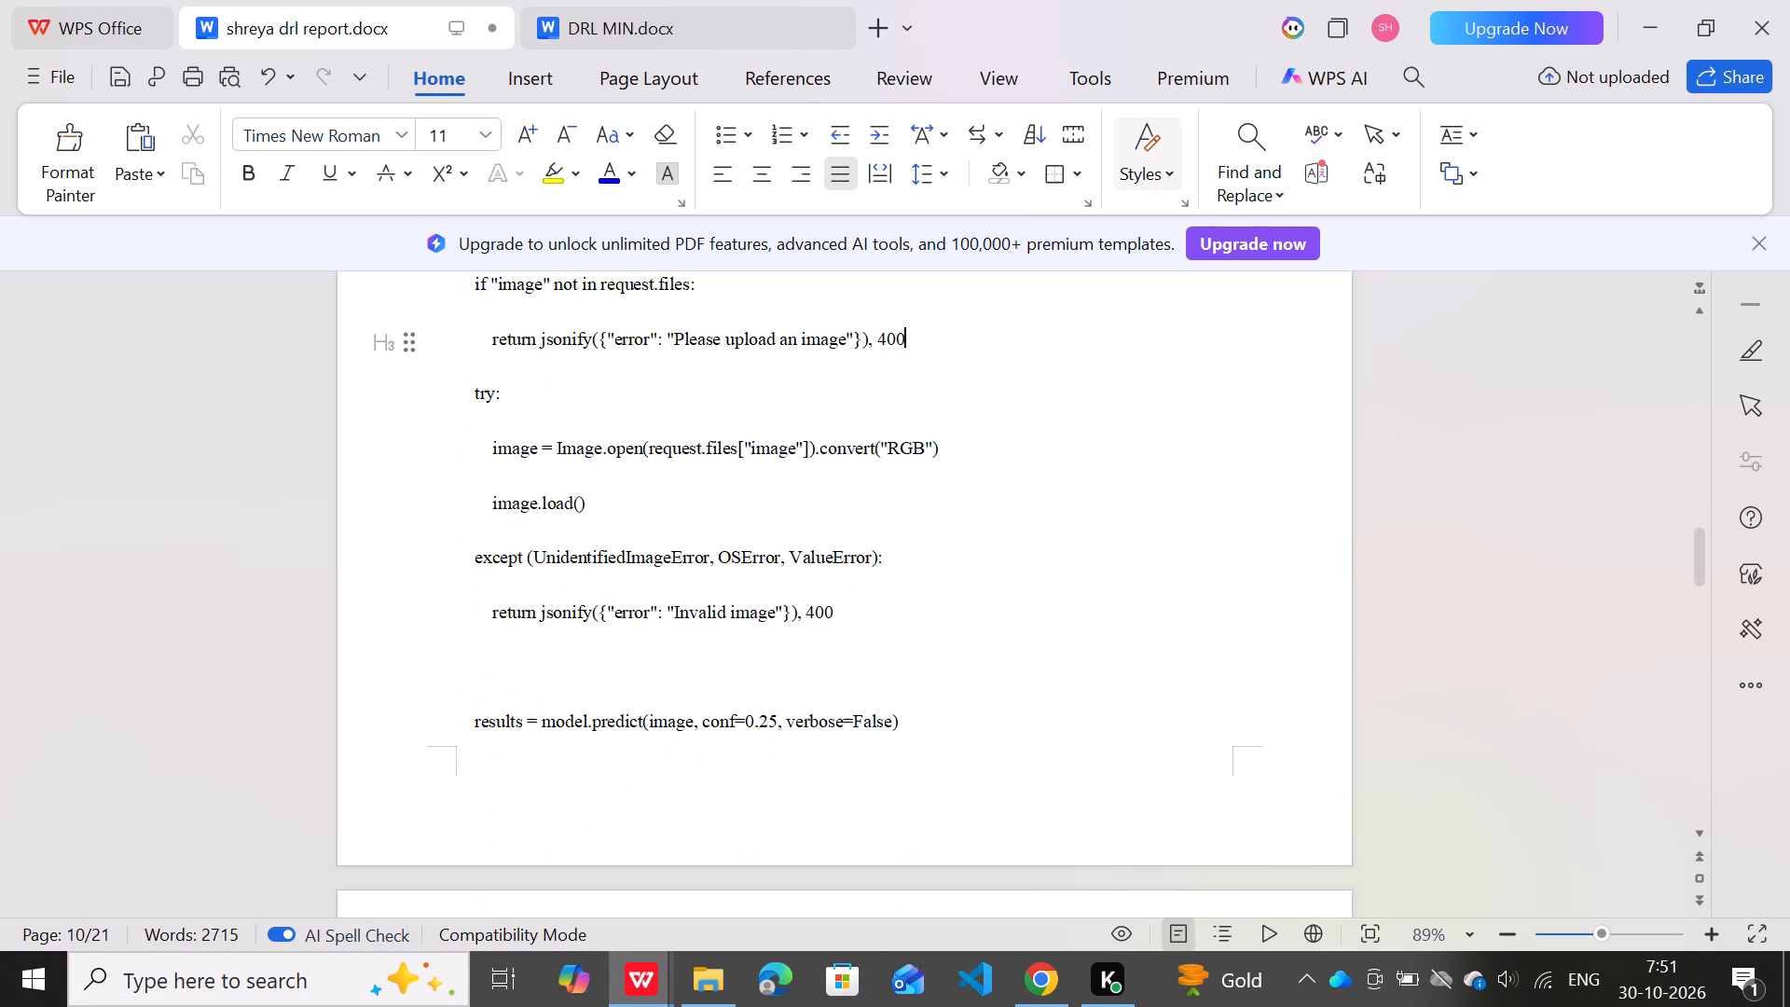
scroll(475, 825, "down", 2)
left_click(489, 676)
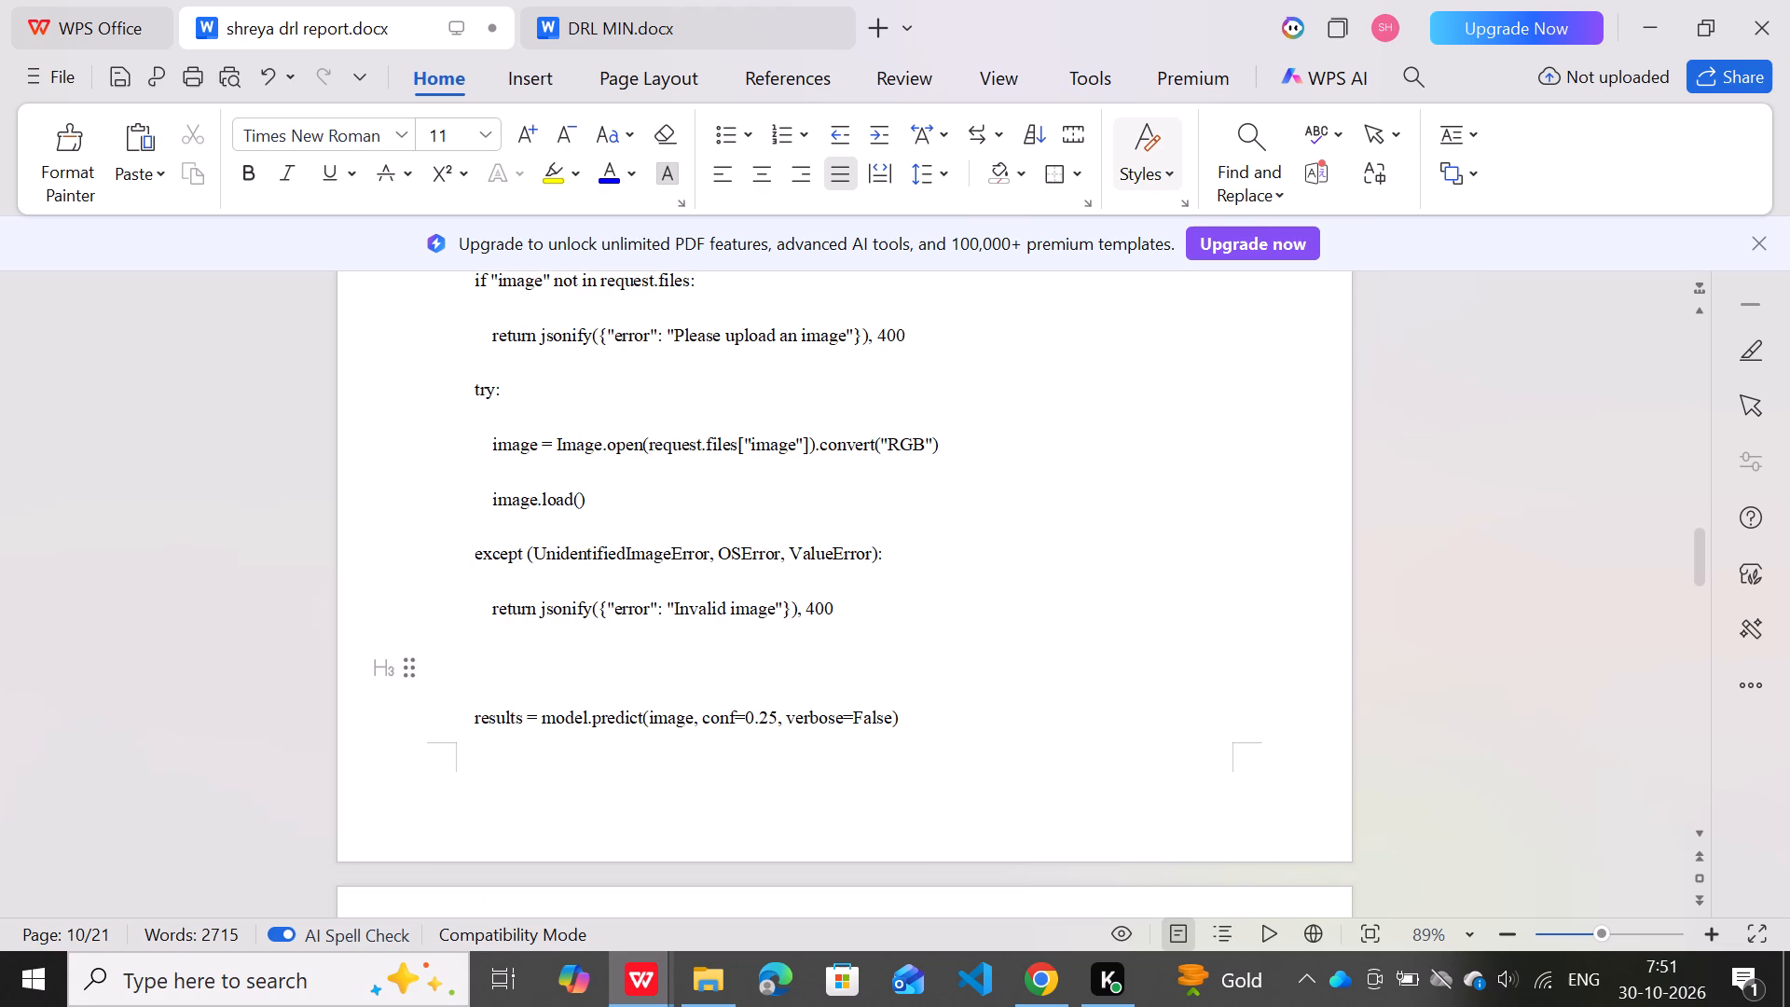
key("BackSpace")
scroll(489, 676, "down", 5)
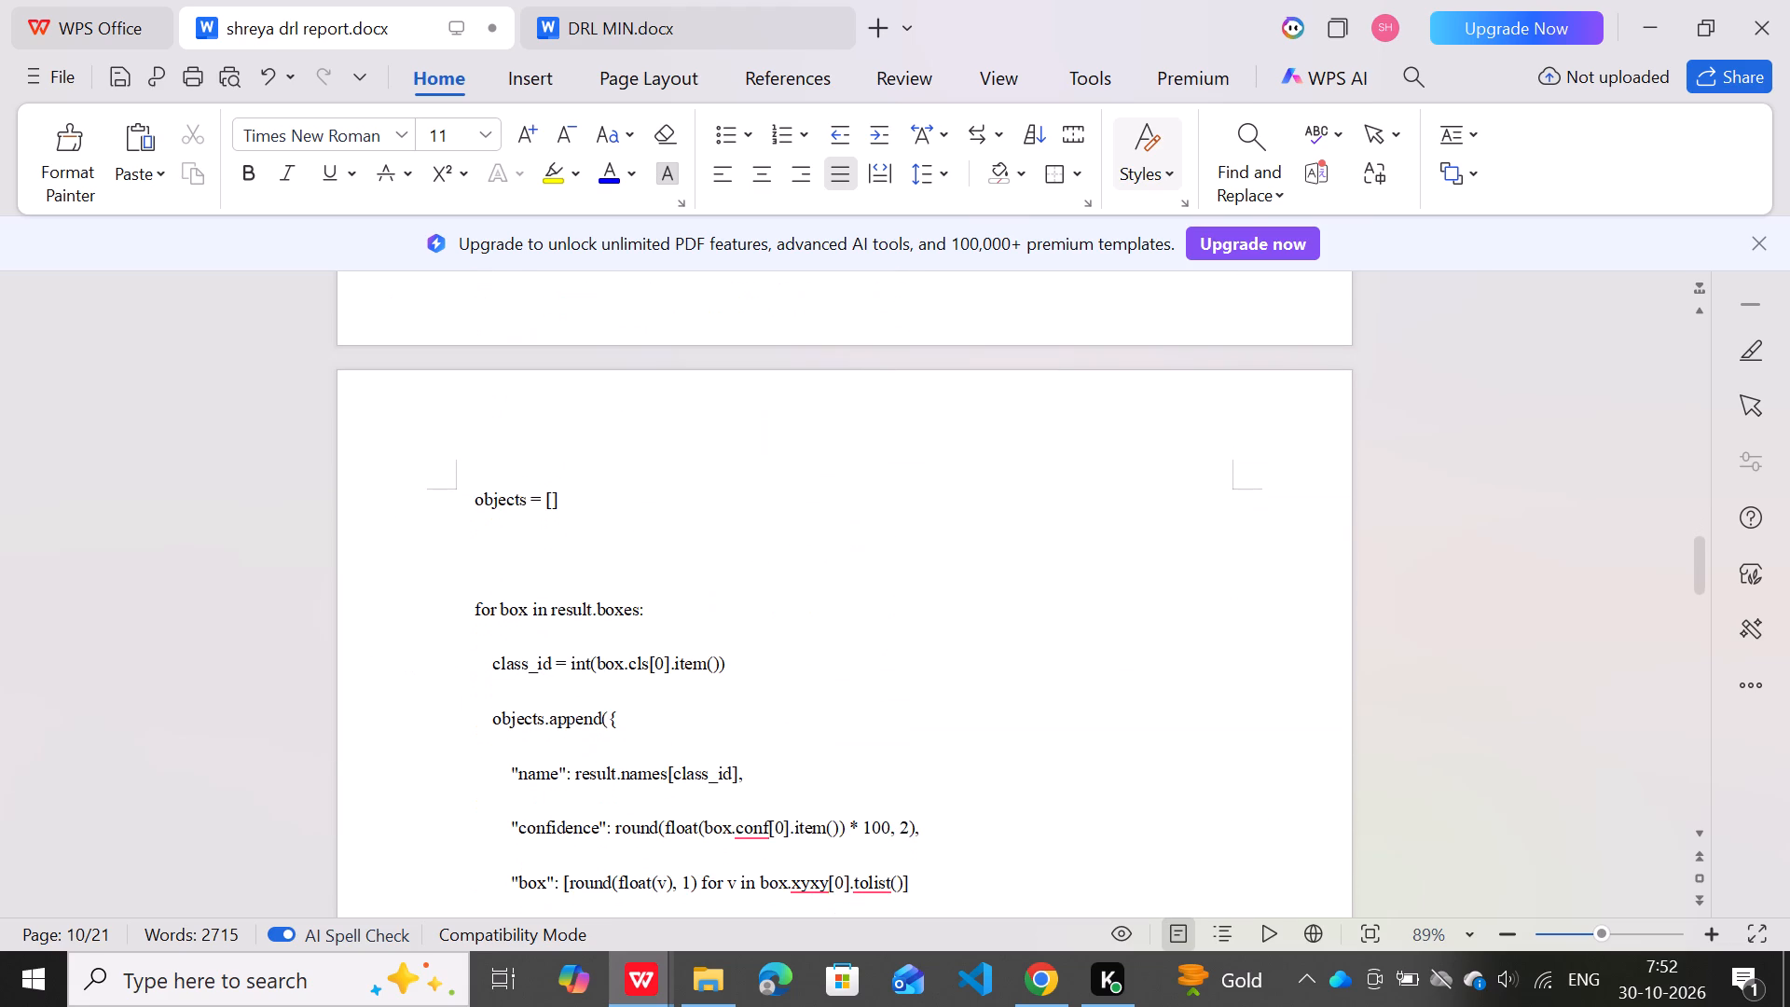
left_click(476, 586)
key("BackSpace")
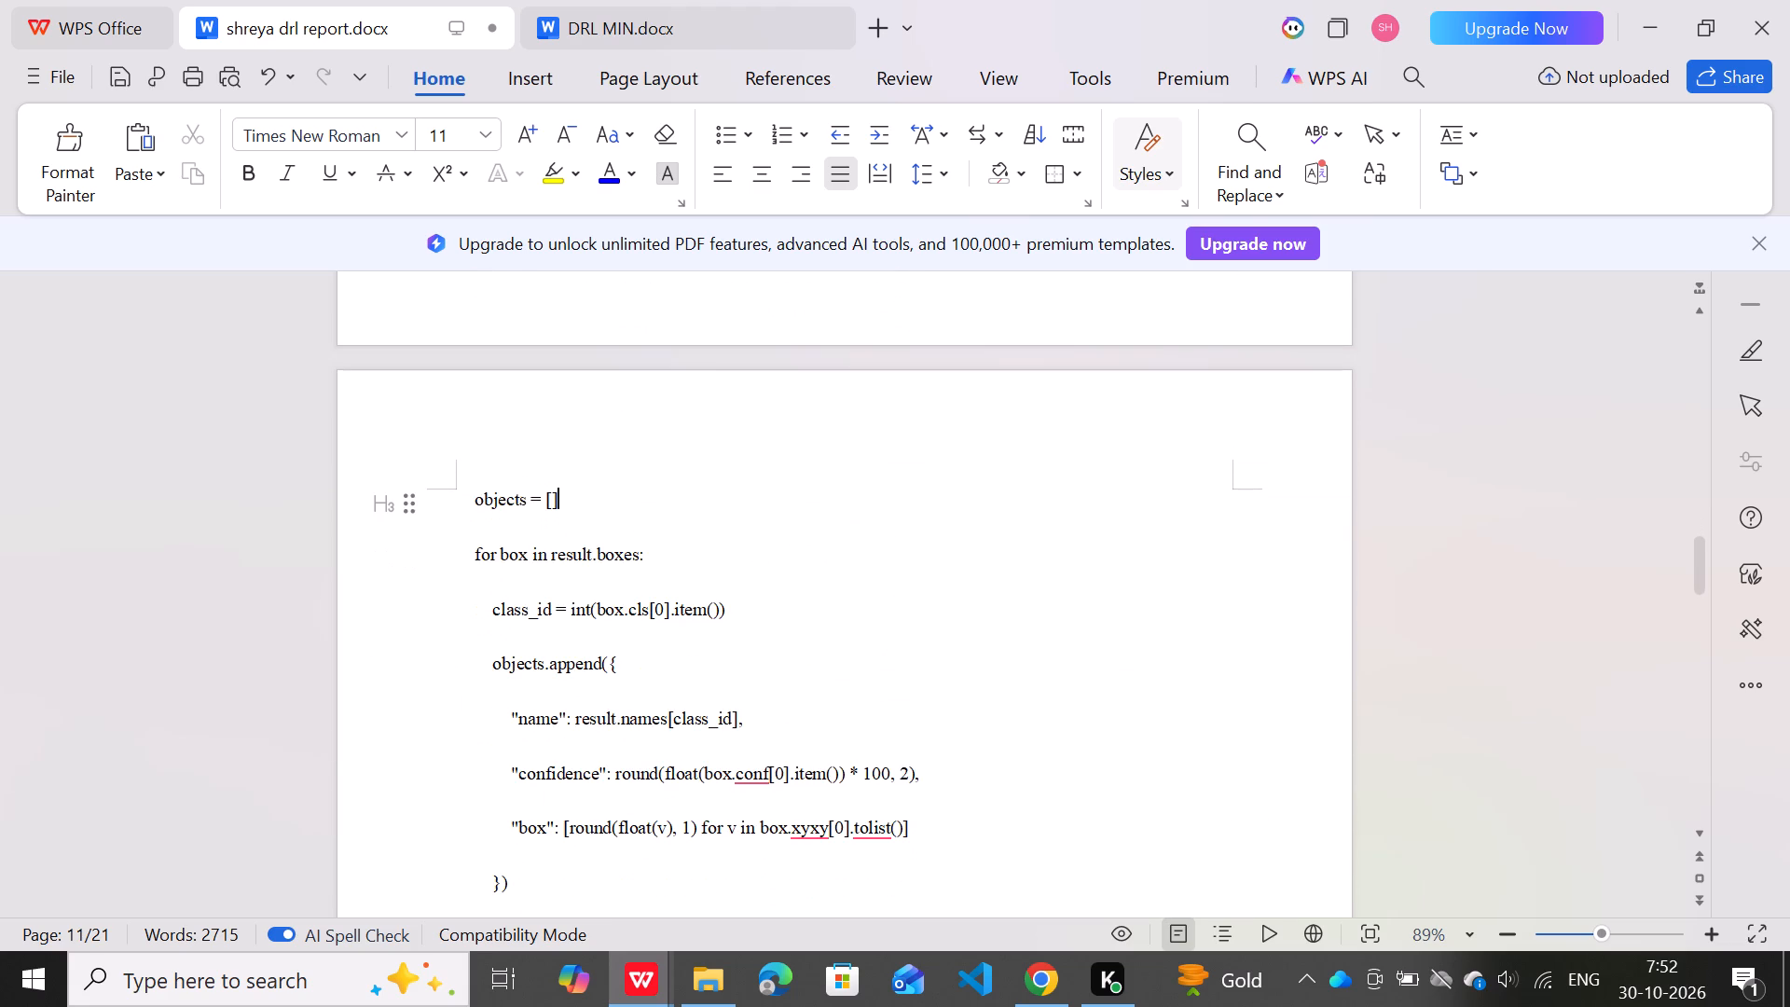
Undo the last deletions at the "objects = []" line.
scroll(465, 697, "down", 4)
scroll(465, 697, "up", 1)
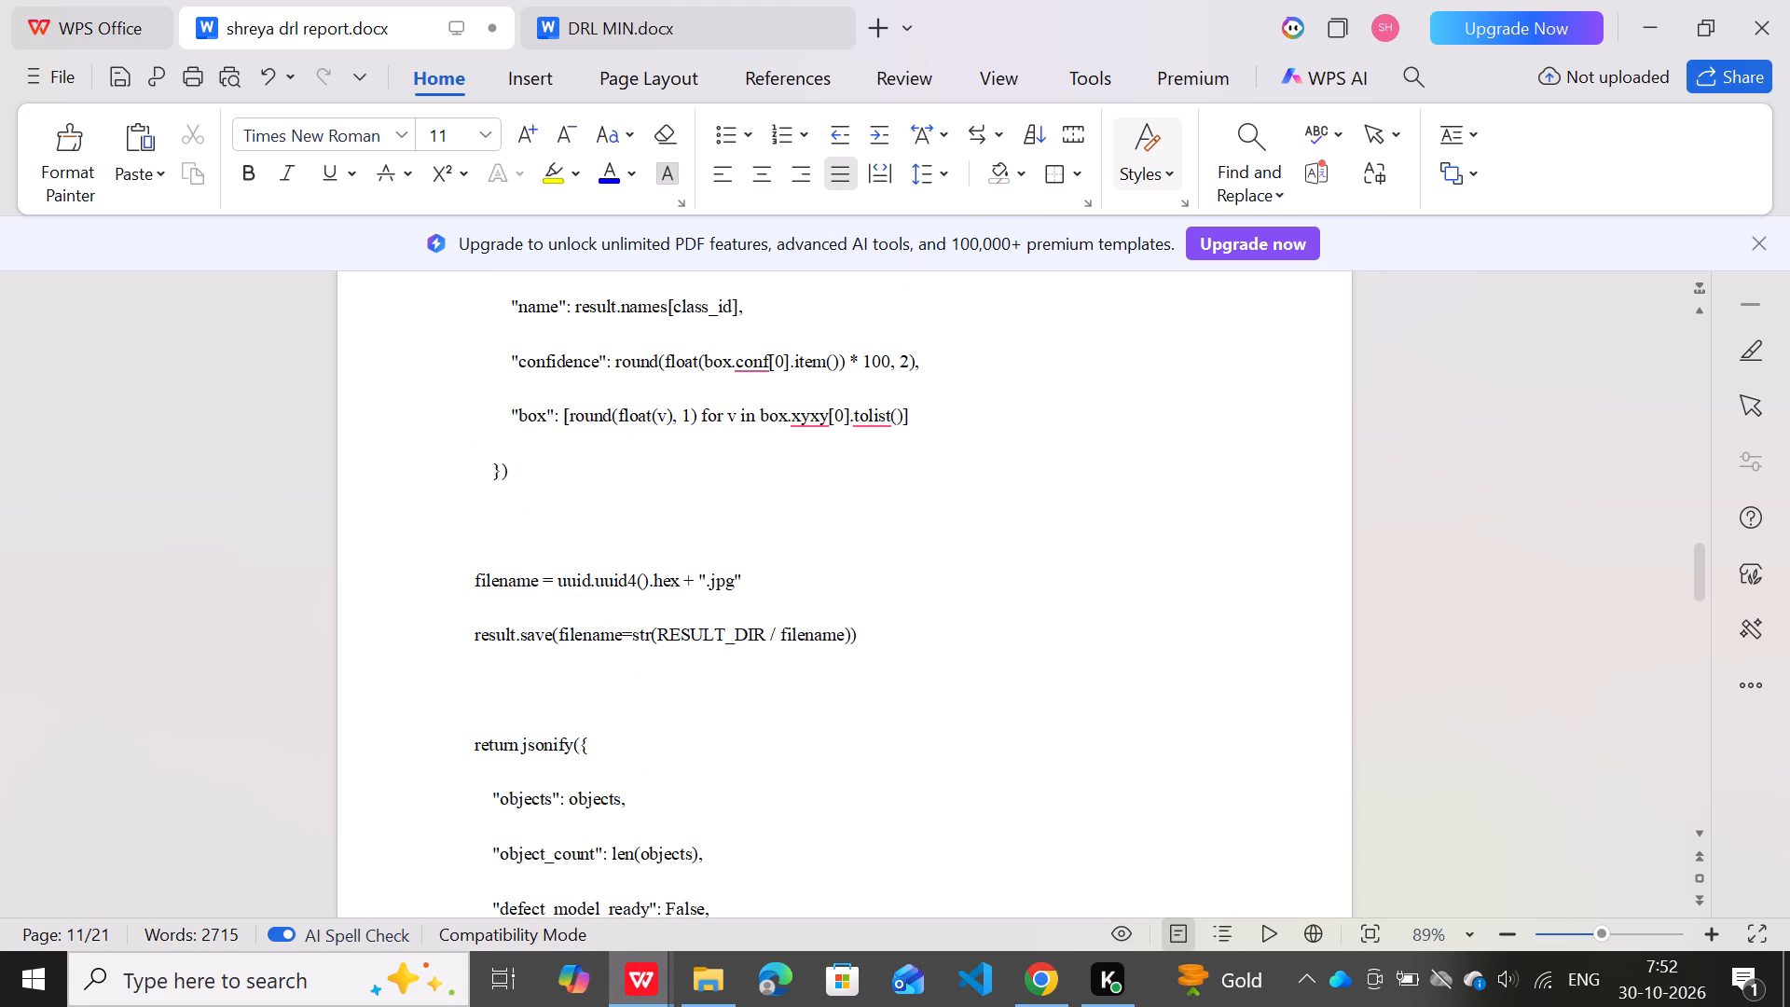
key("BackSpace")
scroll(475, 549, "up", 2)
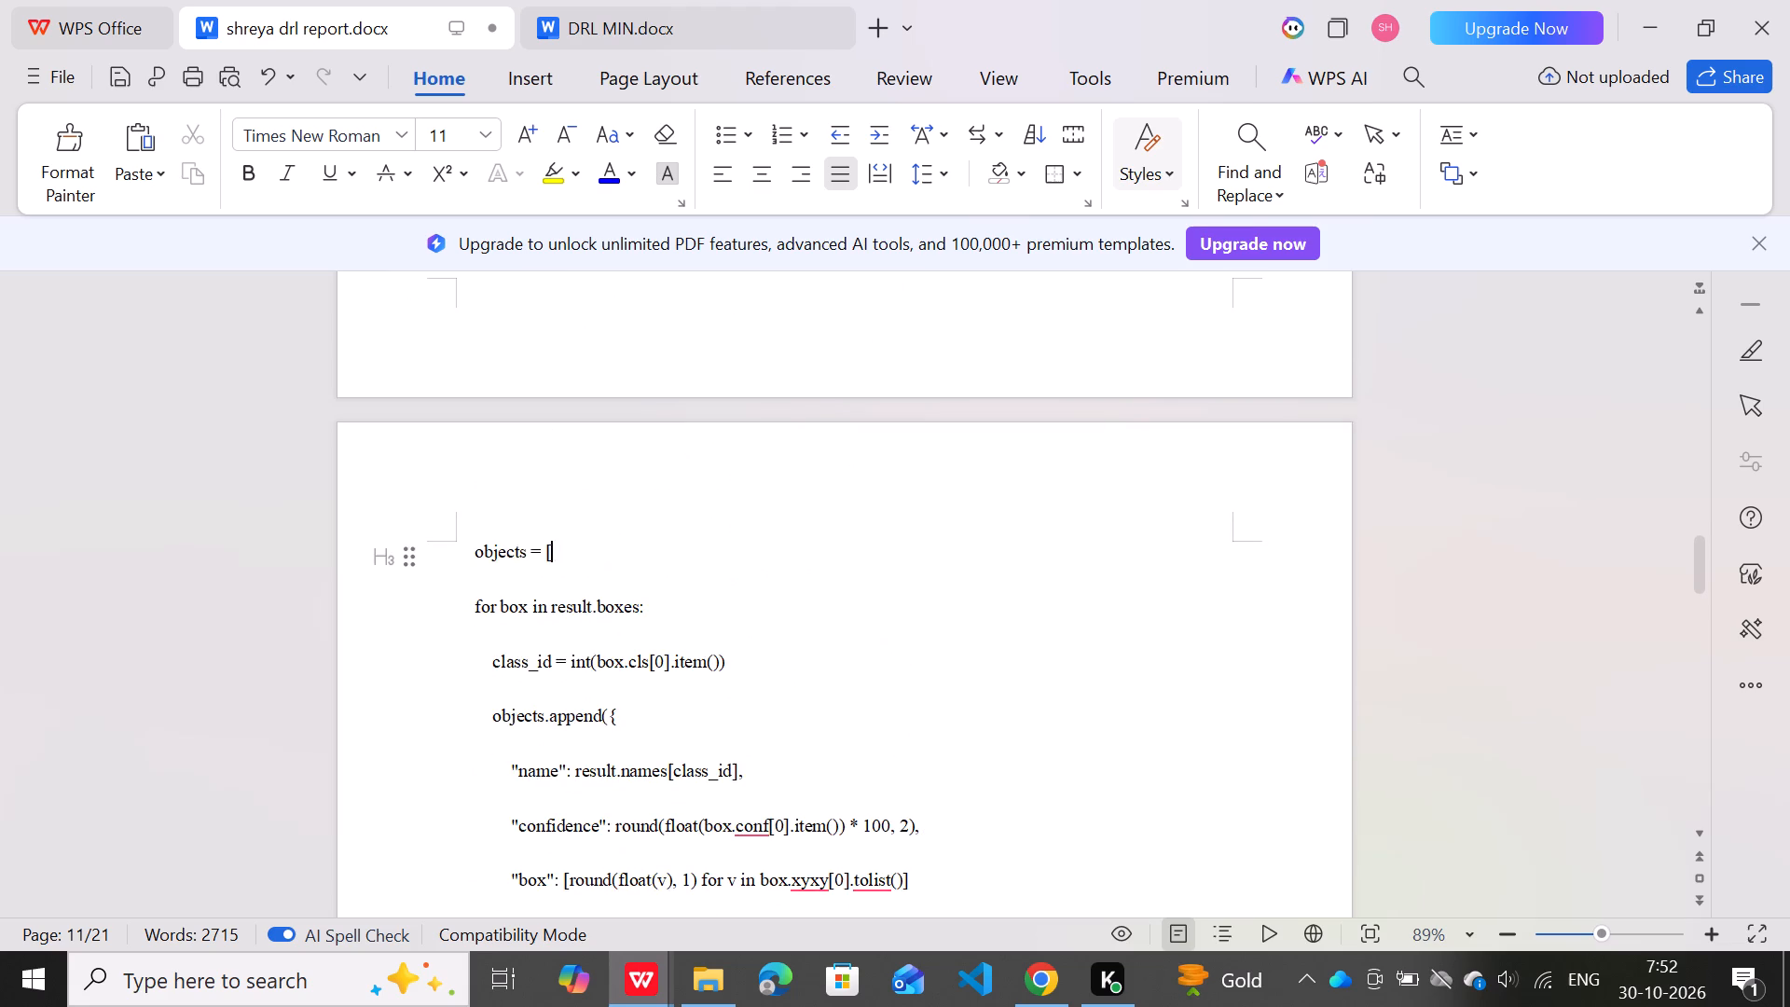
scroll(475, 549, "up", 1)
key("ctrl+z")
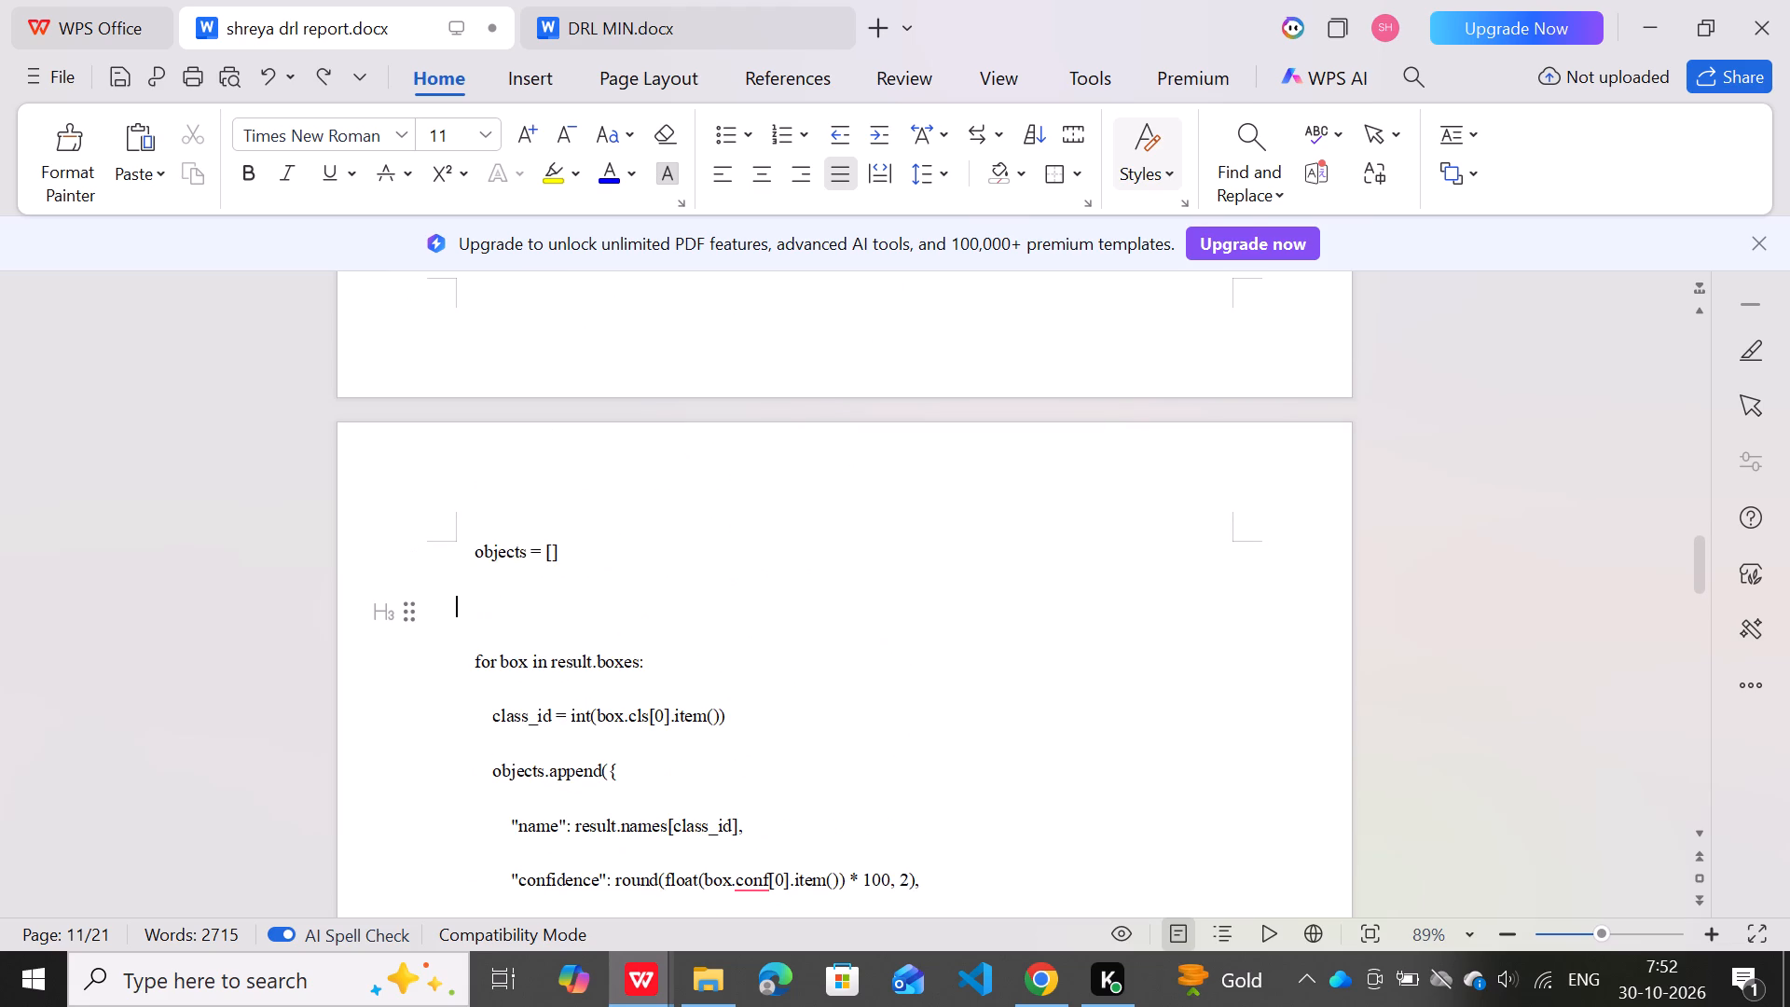
Delete the blank lines below "objects = []", above the "filename = uuid.uuid4().hex" line and above the "return jsonify({" that follows result.save.
key("BackSpace")
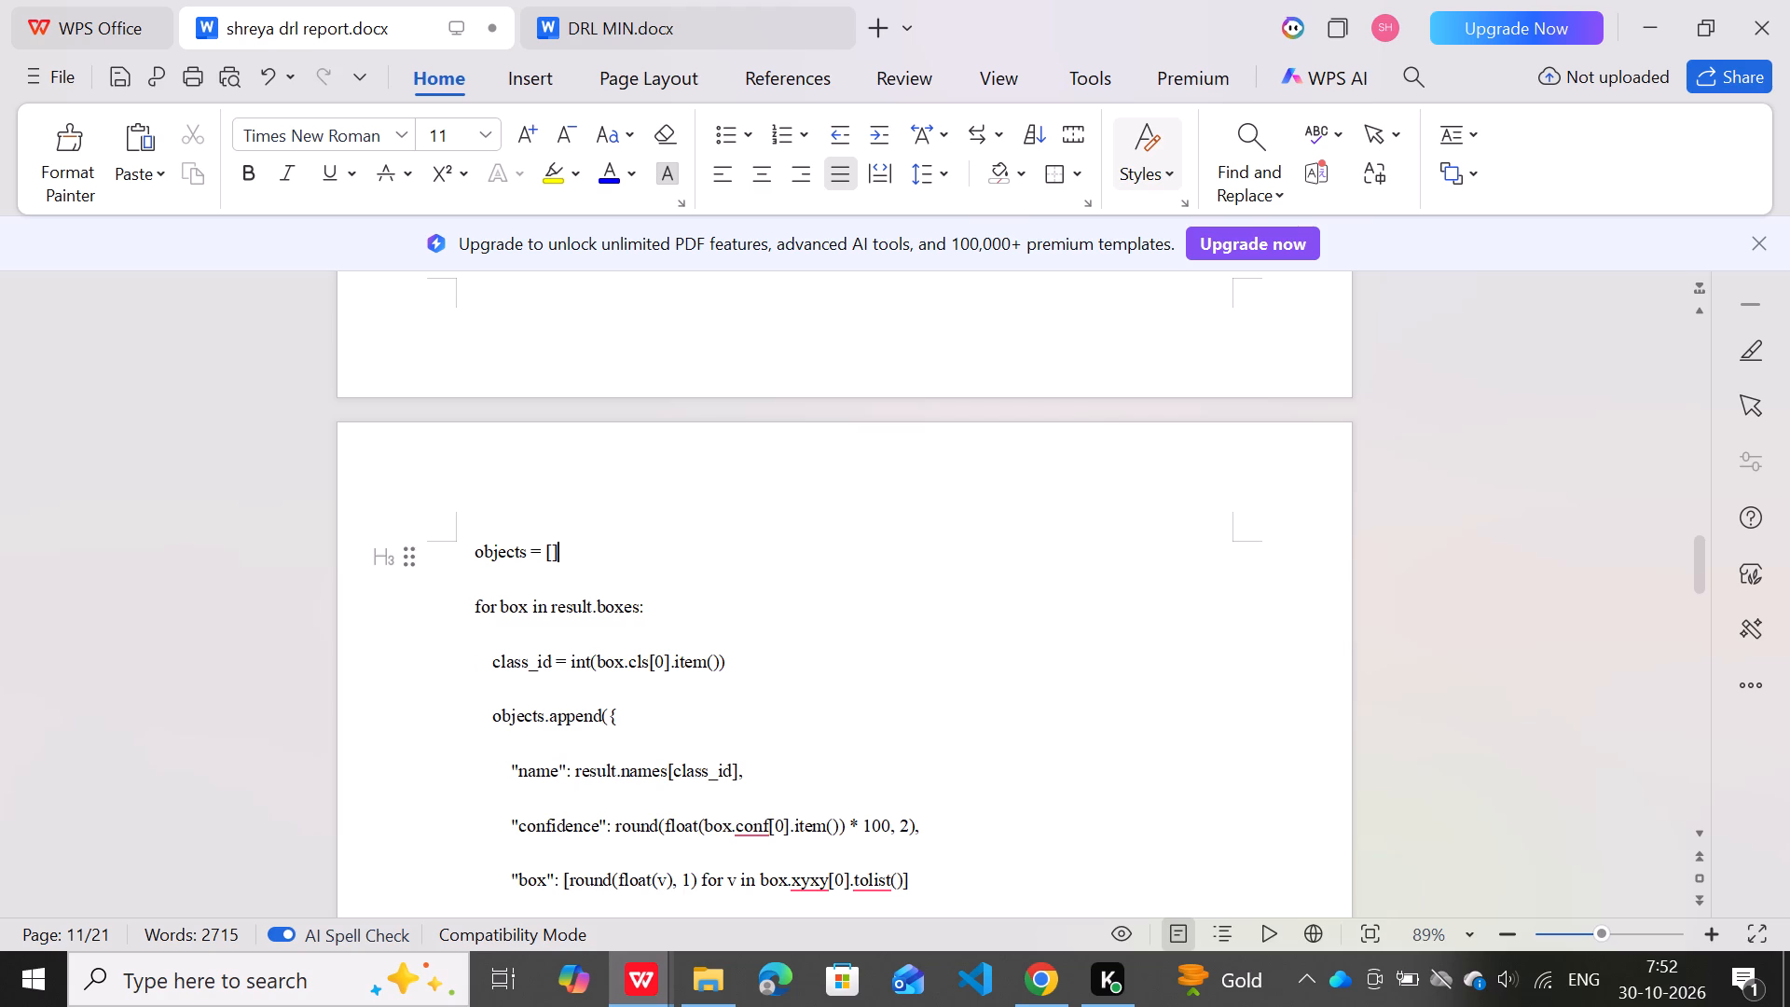
key("Down")
scroll(537, 641, "down", 3)
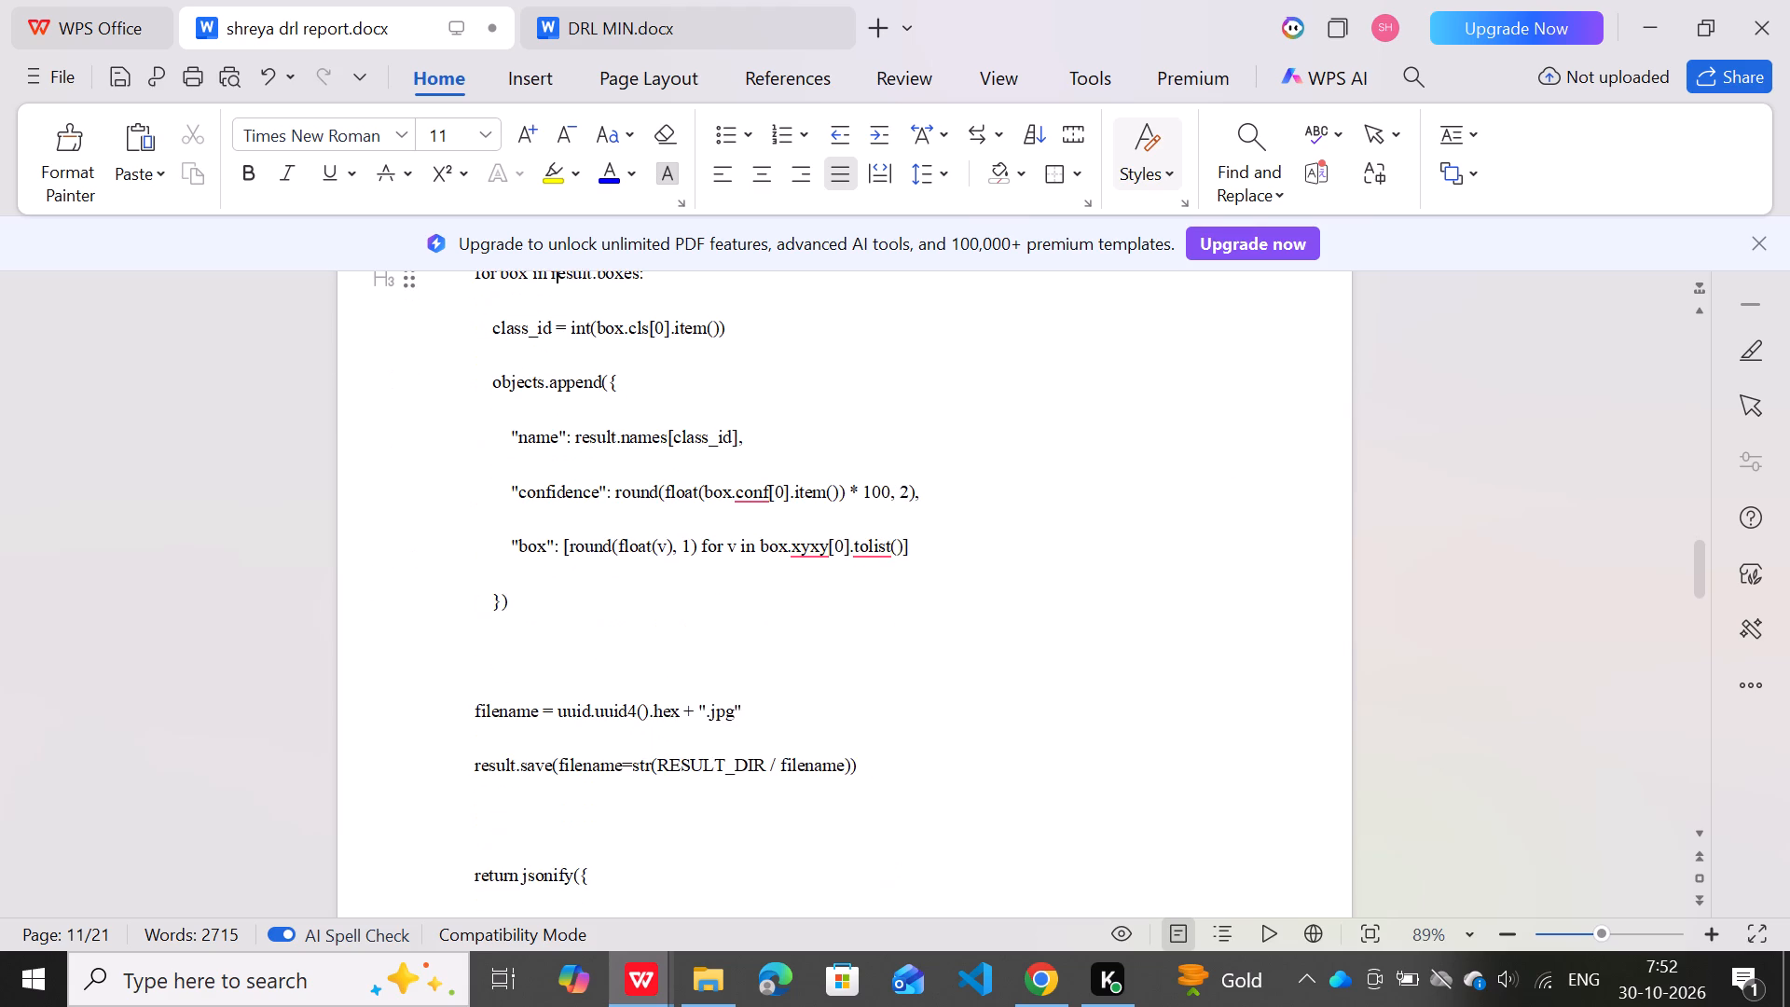
left_click(472, 674)
key("BackSpace")
scroll(472, 674, "down", 1)
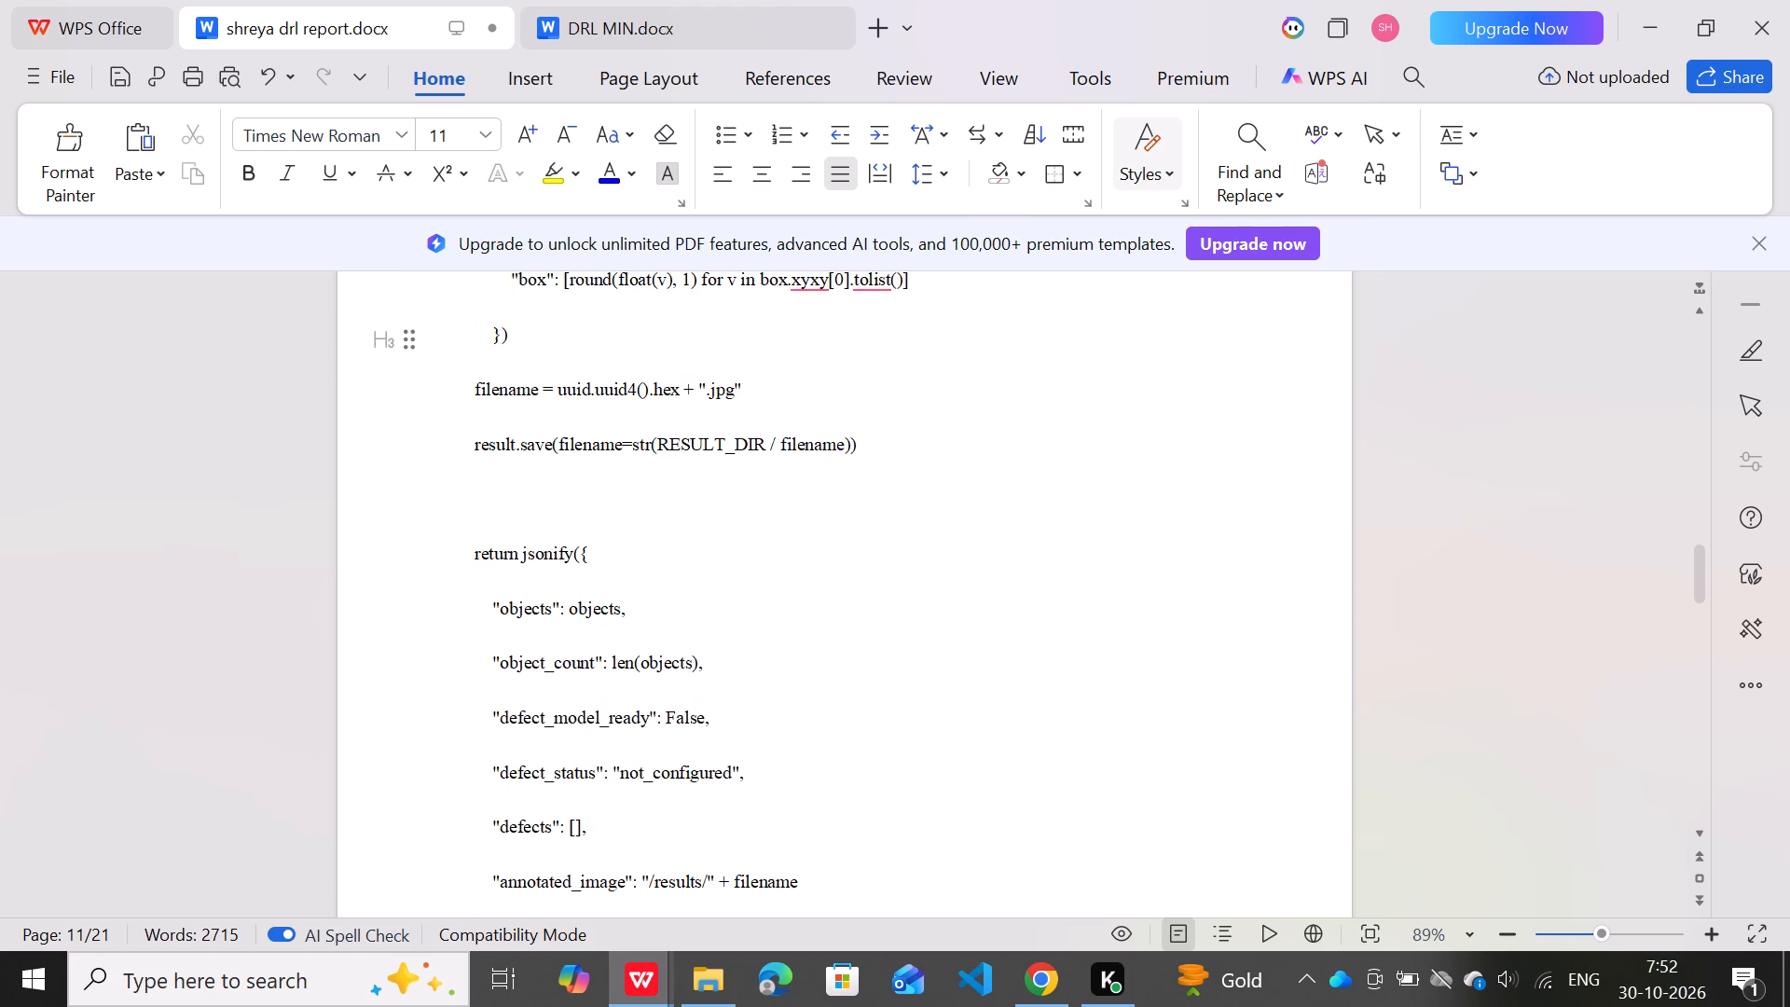
left_click(483, 527)
key("BackSpace")
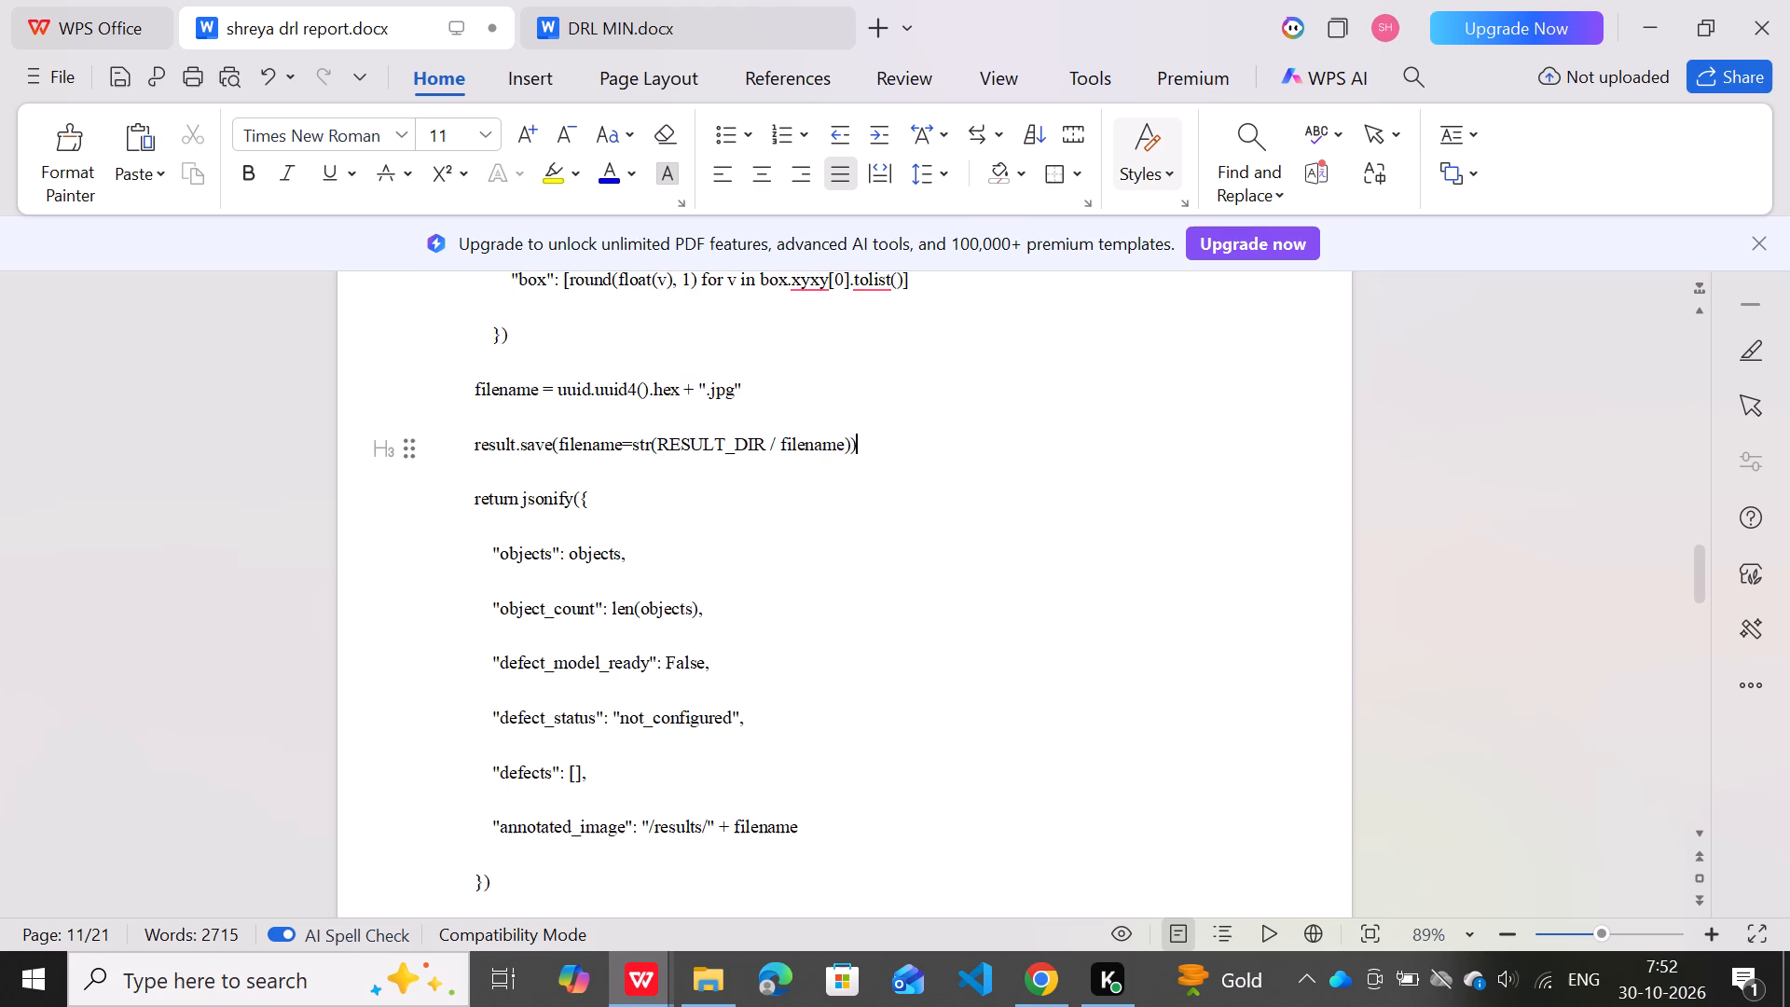
scroll(483, 527, "down", 5)
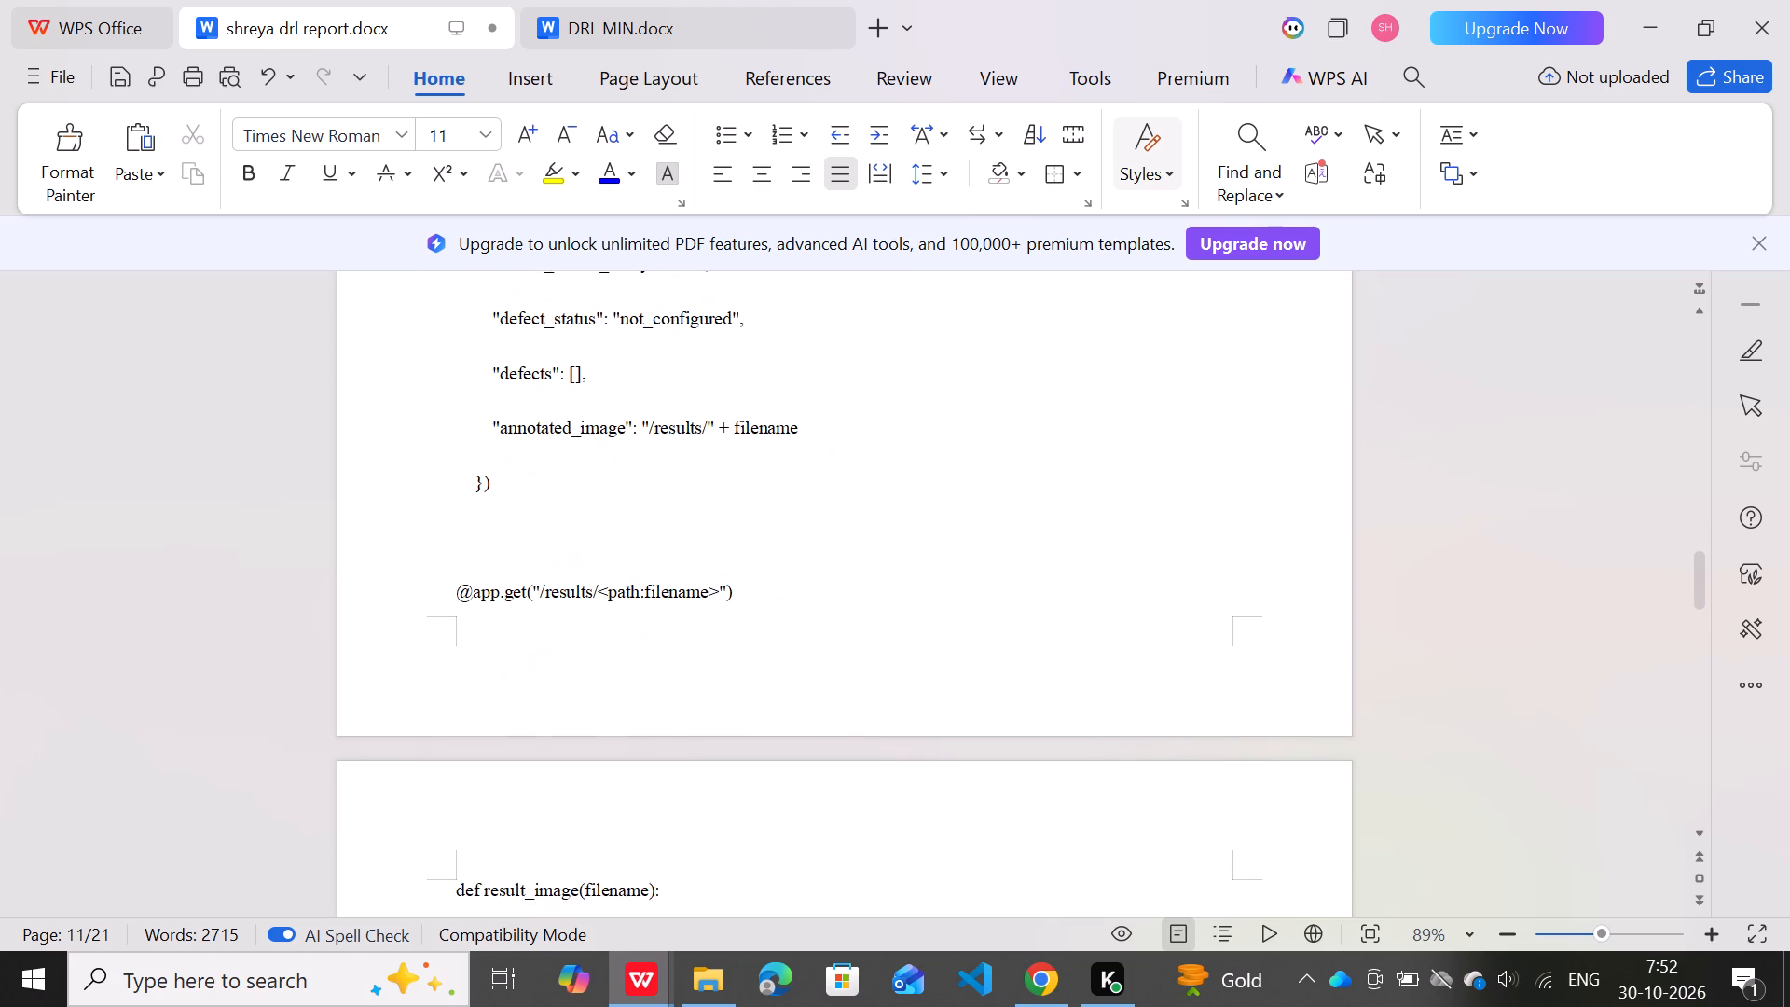
left_click(475, 564)
key("BackSpace")
scroll(475, 564, "down", 4)
scroll(475, 564, "up", 1)
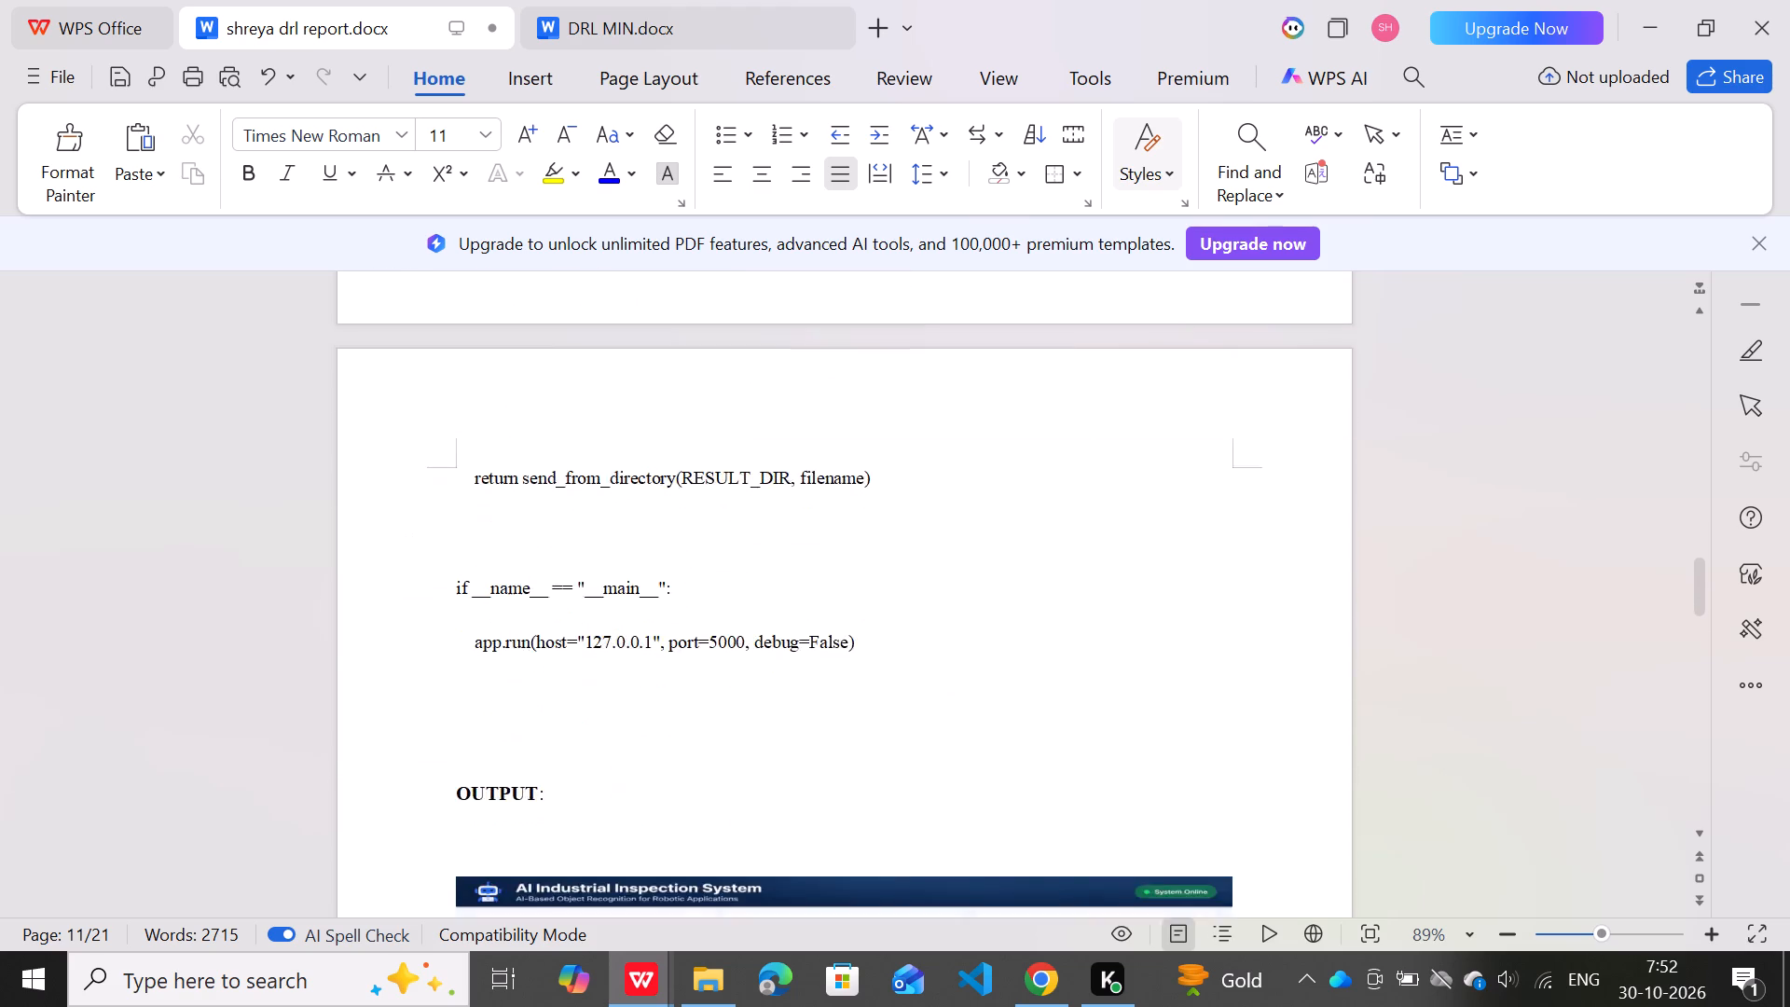
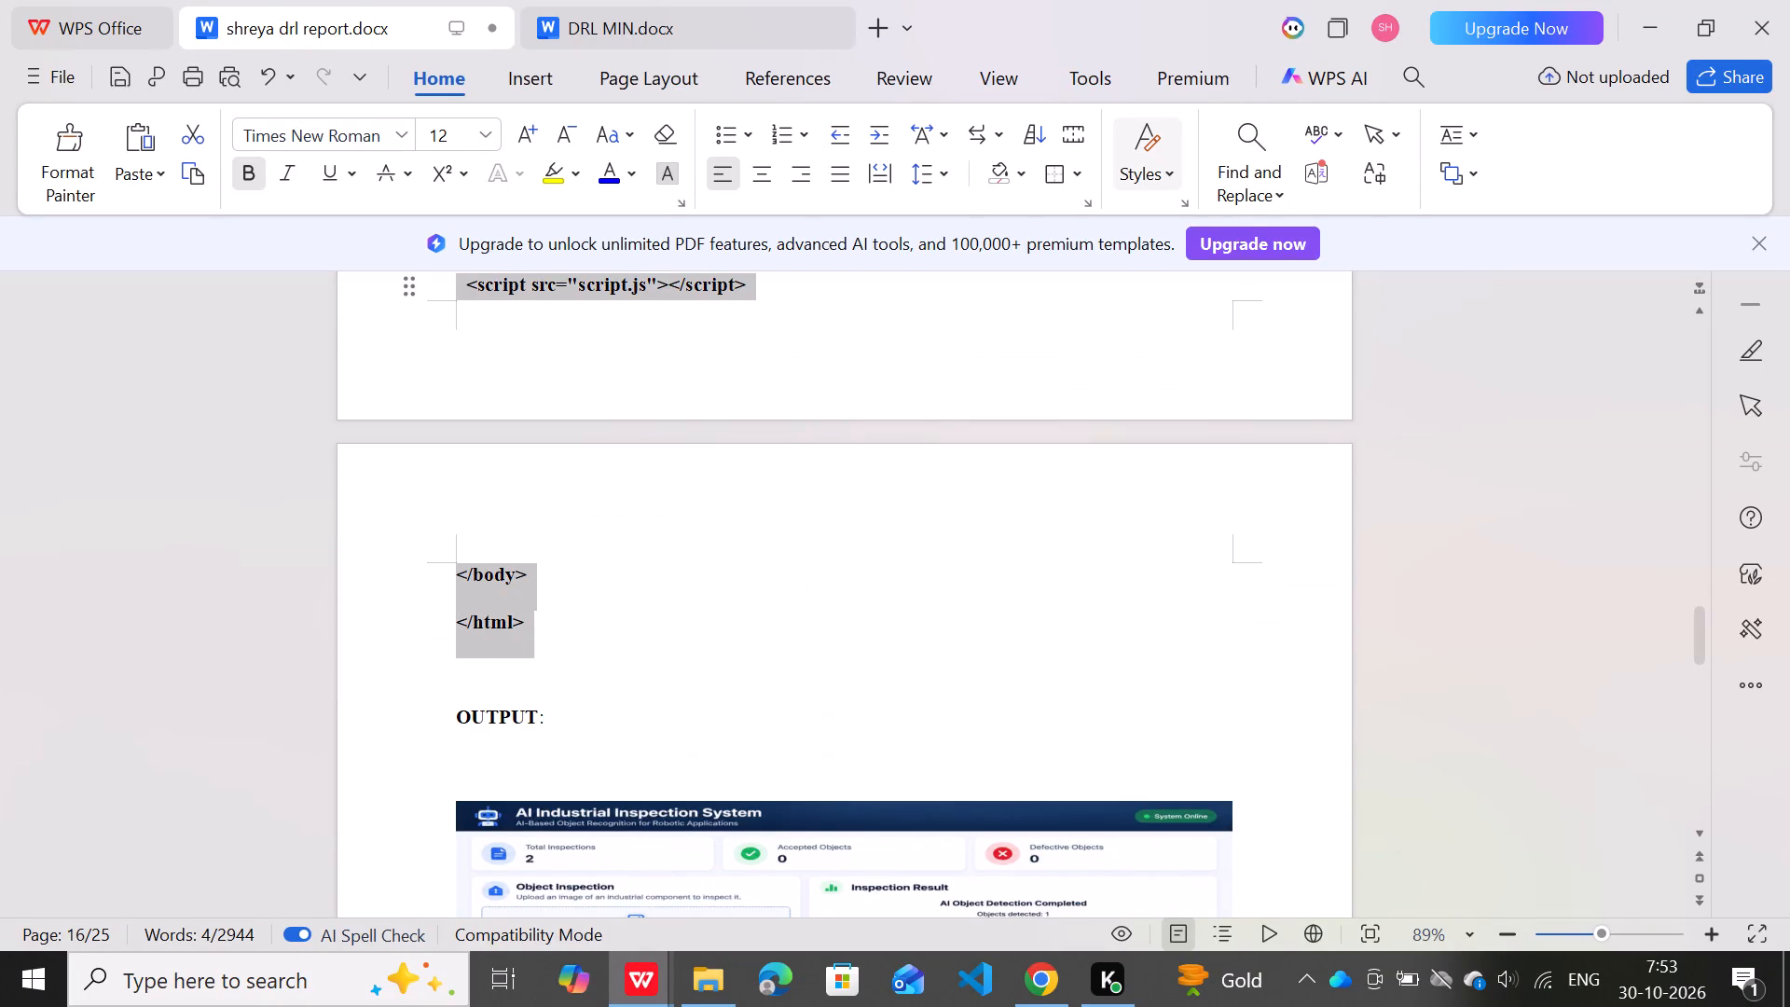
Remove the bold from the whole index.html code, from <!DOCTYPE html> to </html>, and set its font size to 11.
left_click_drag(450, 297, 437, 269)
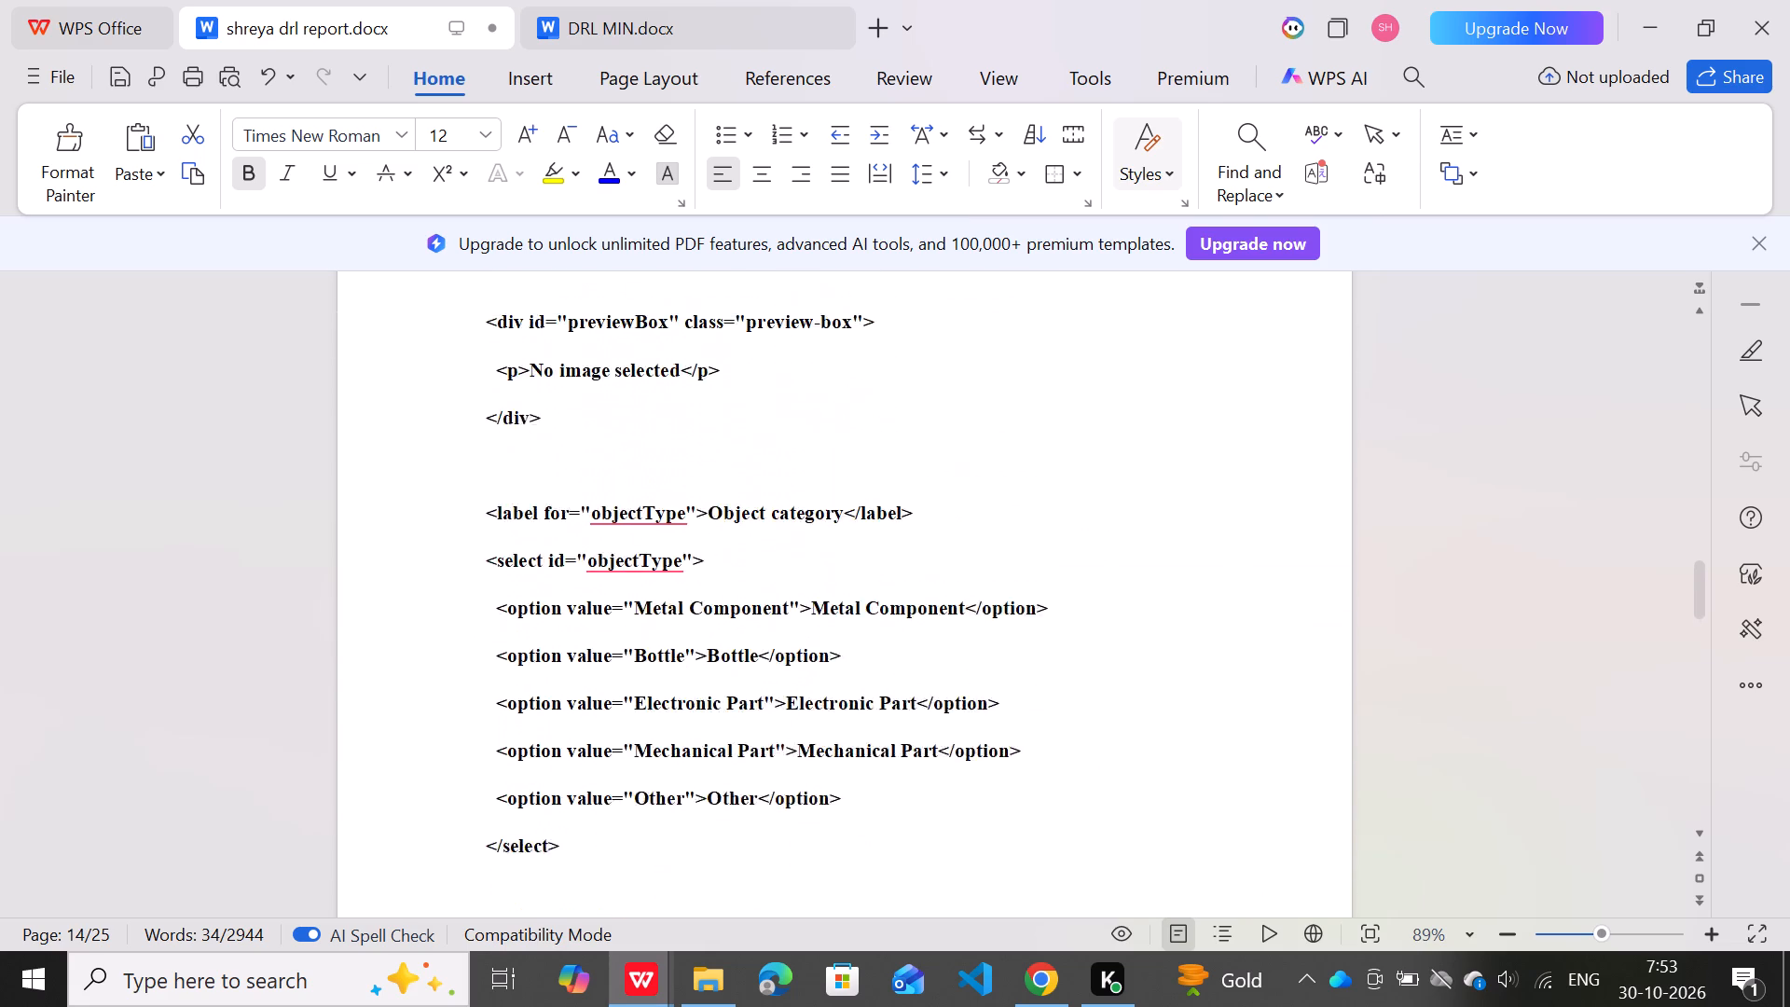
left_click_drag(437, 269, 492, 584)
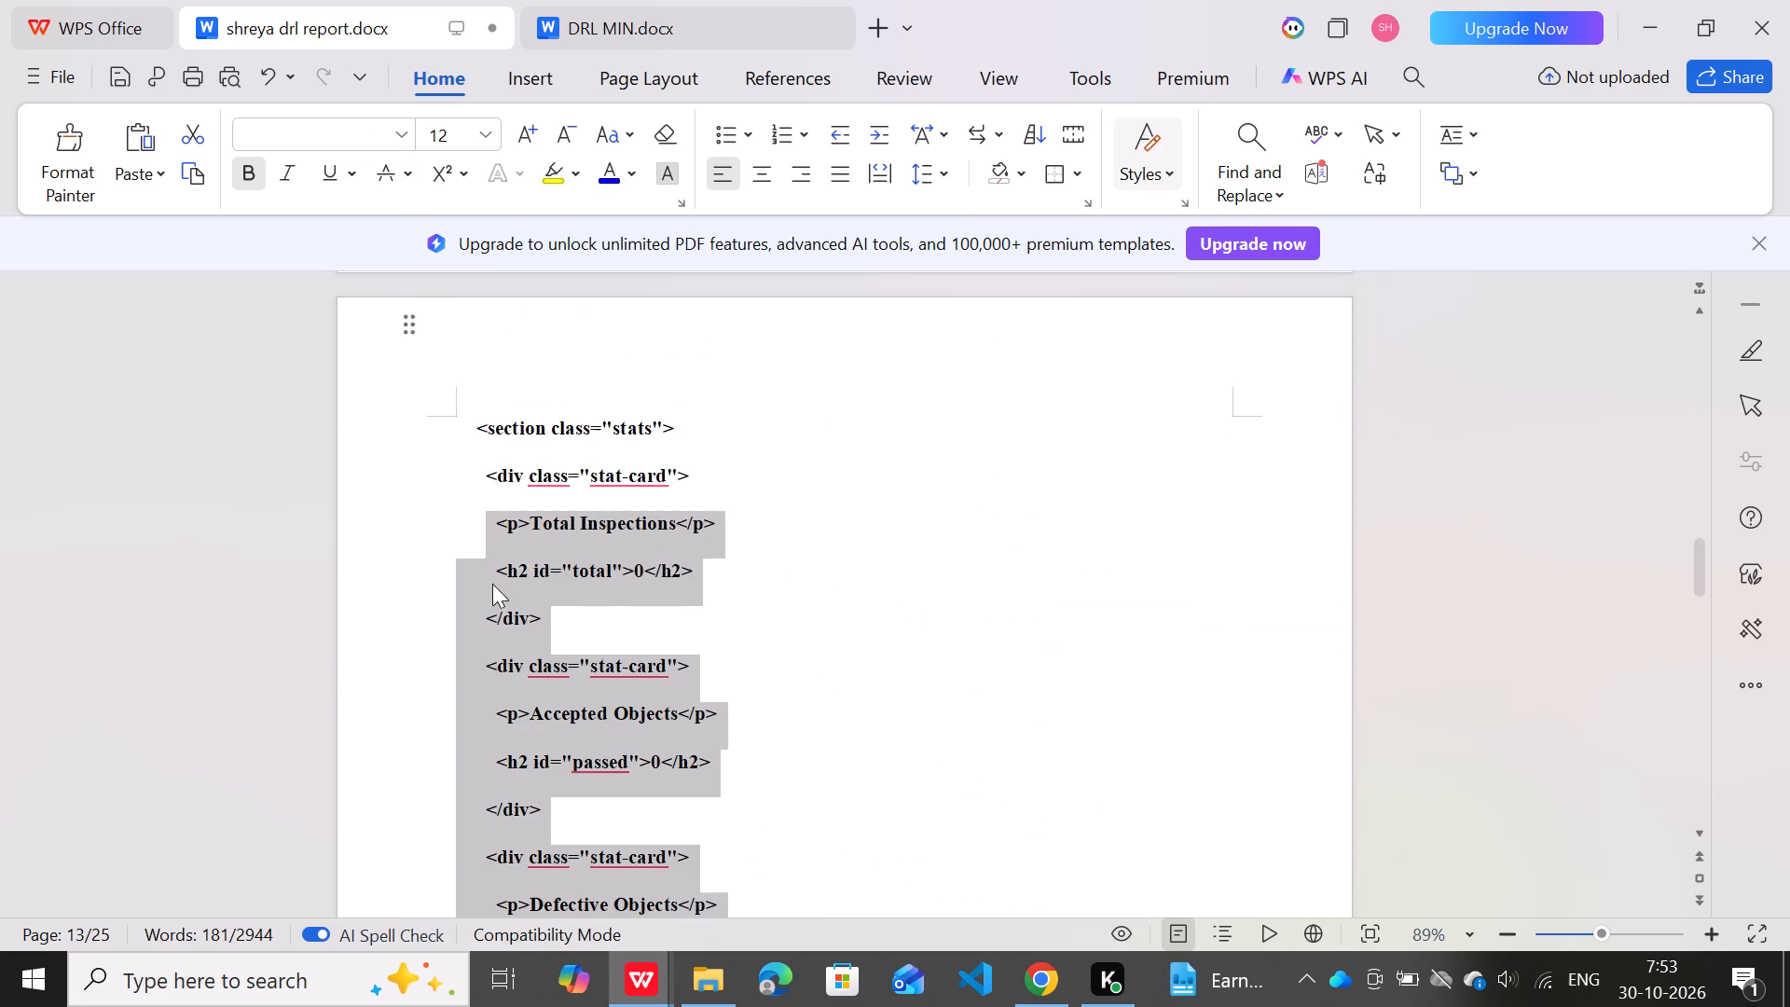
left_click_drag(492, 584, 470, 458)
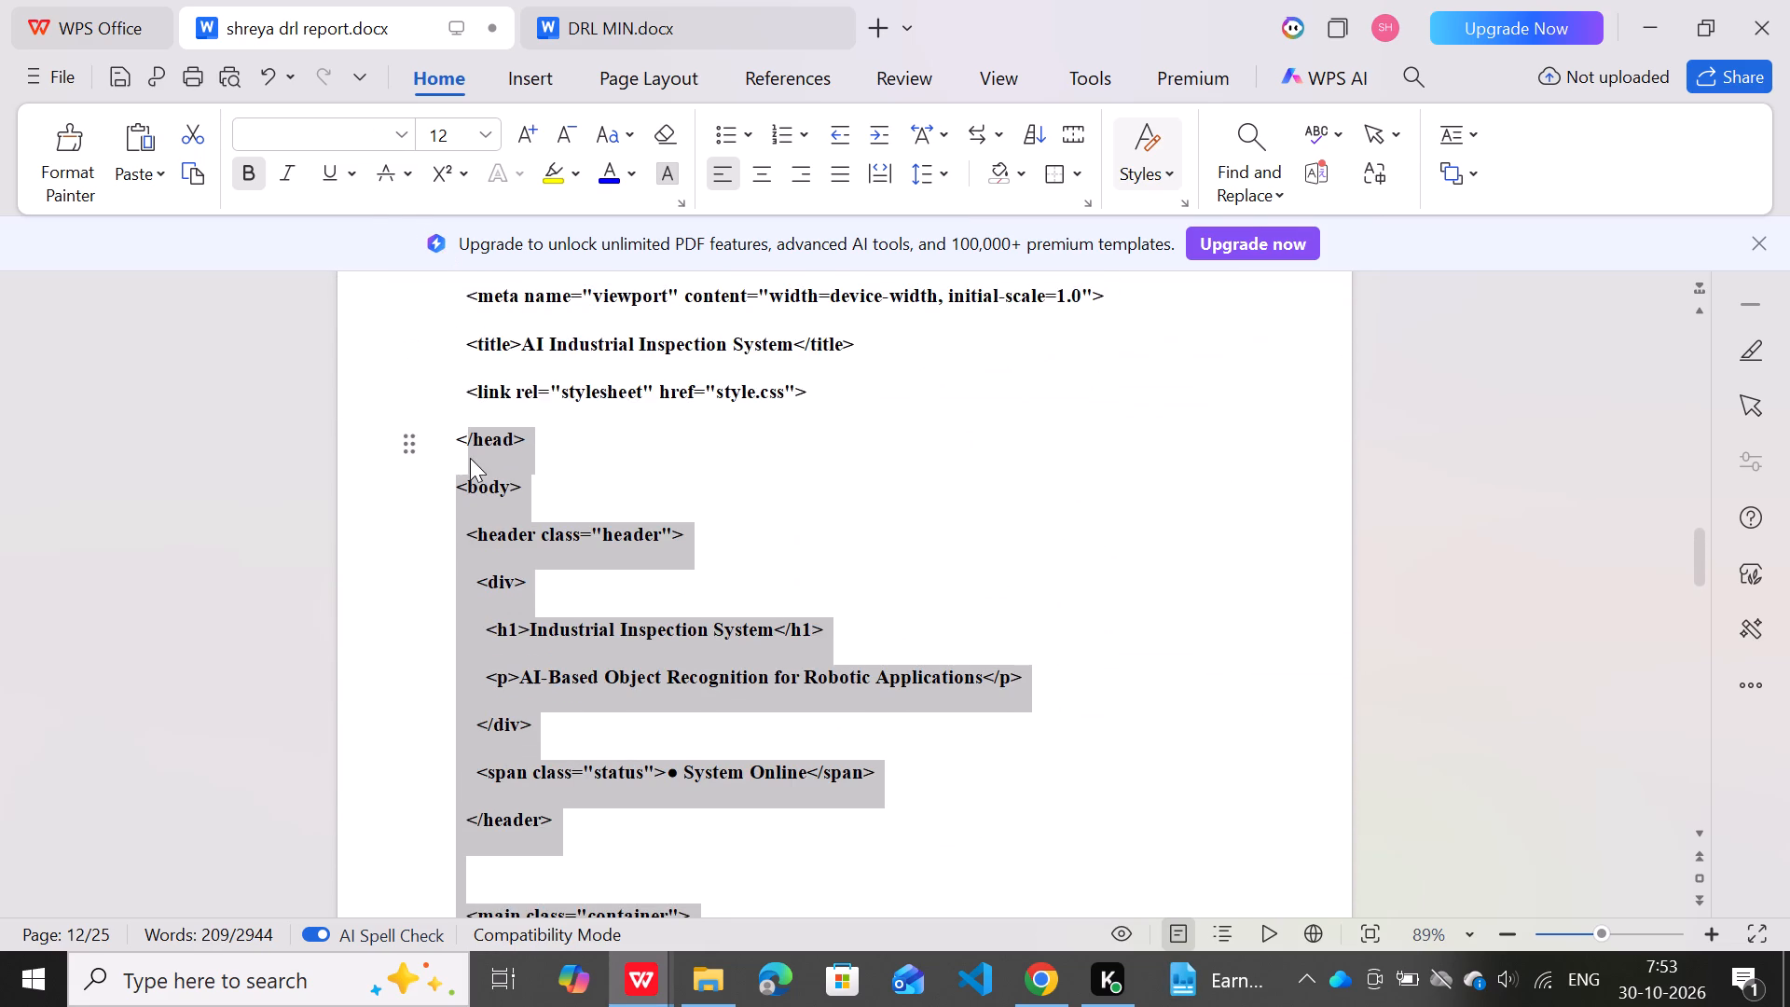
left_click_drag(470, 458, 435, 271)
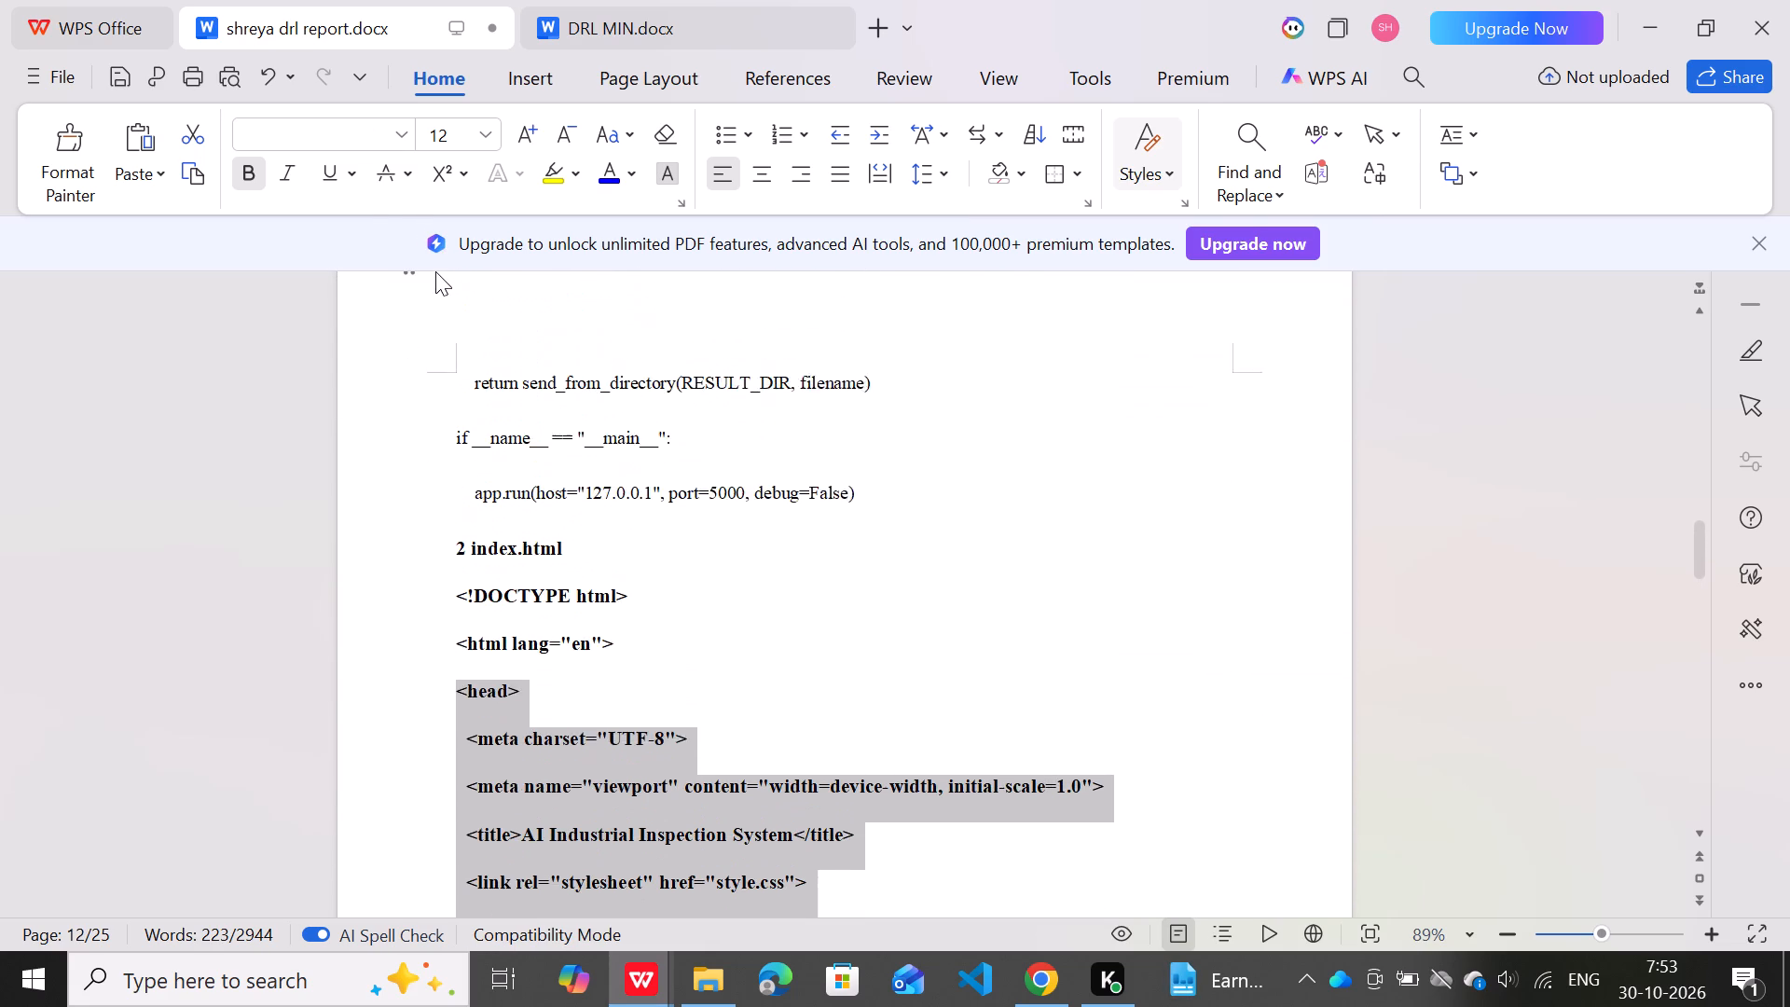
left_click_drag(435, 271, 434, 826)
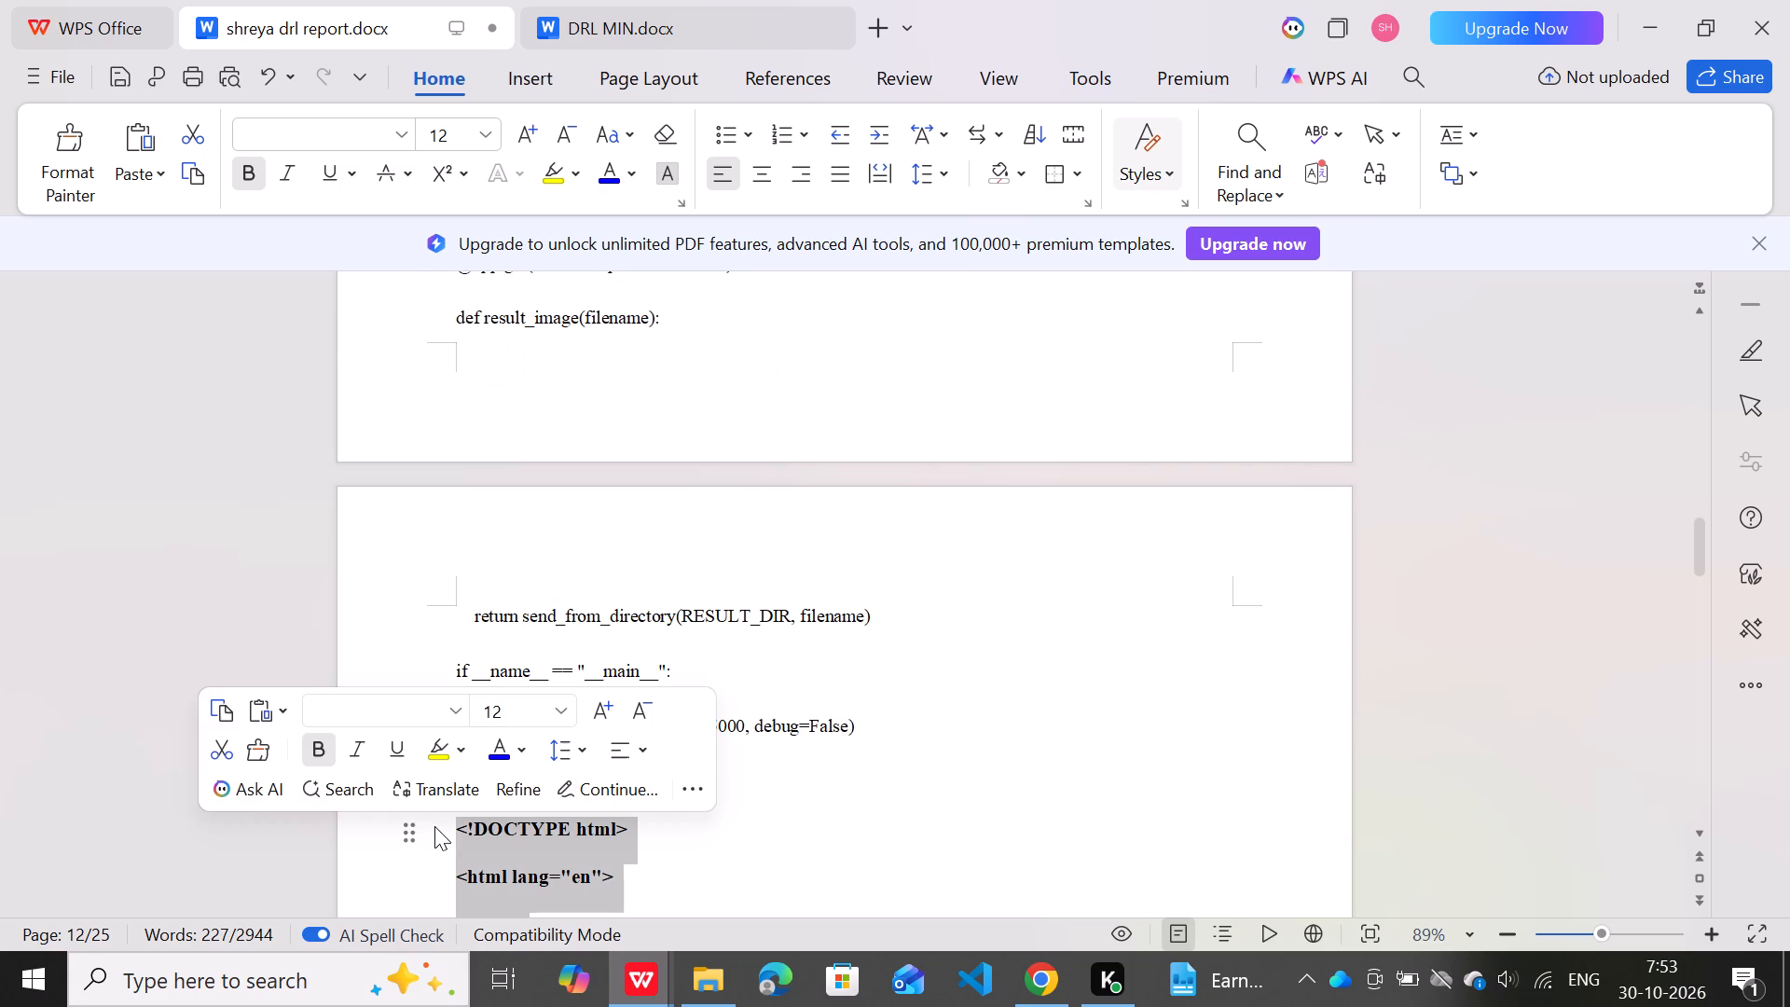
left_click(309, 753)
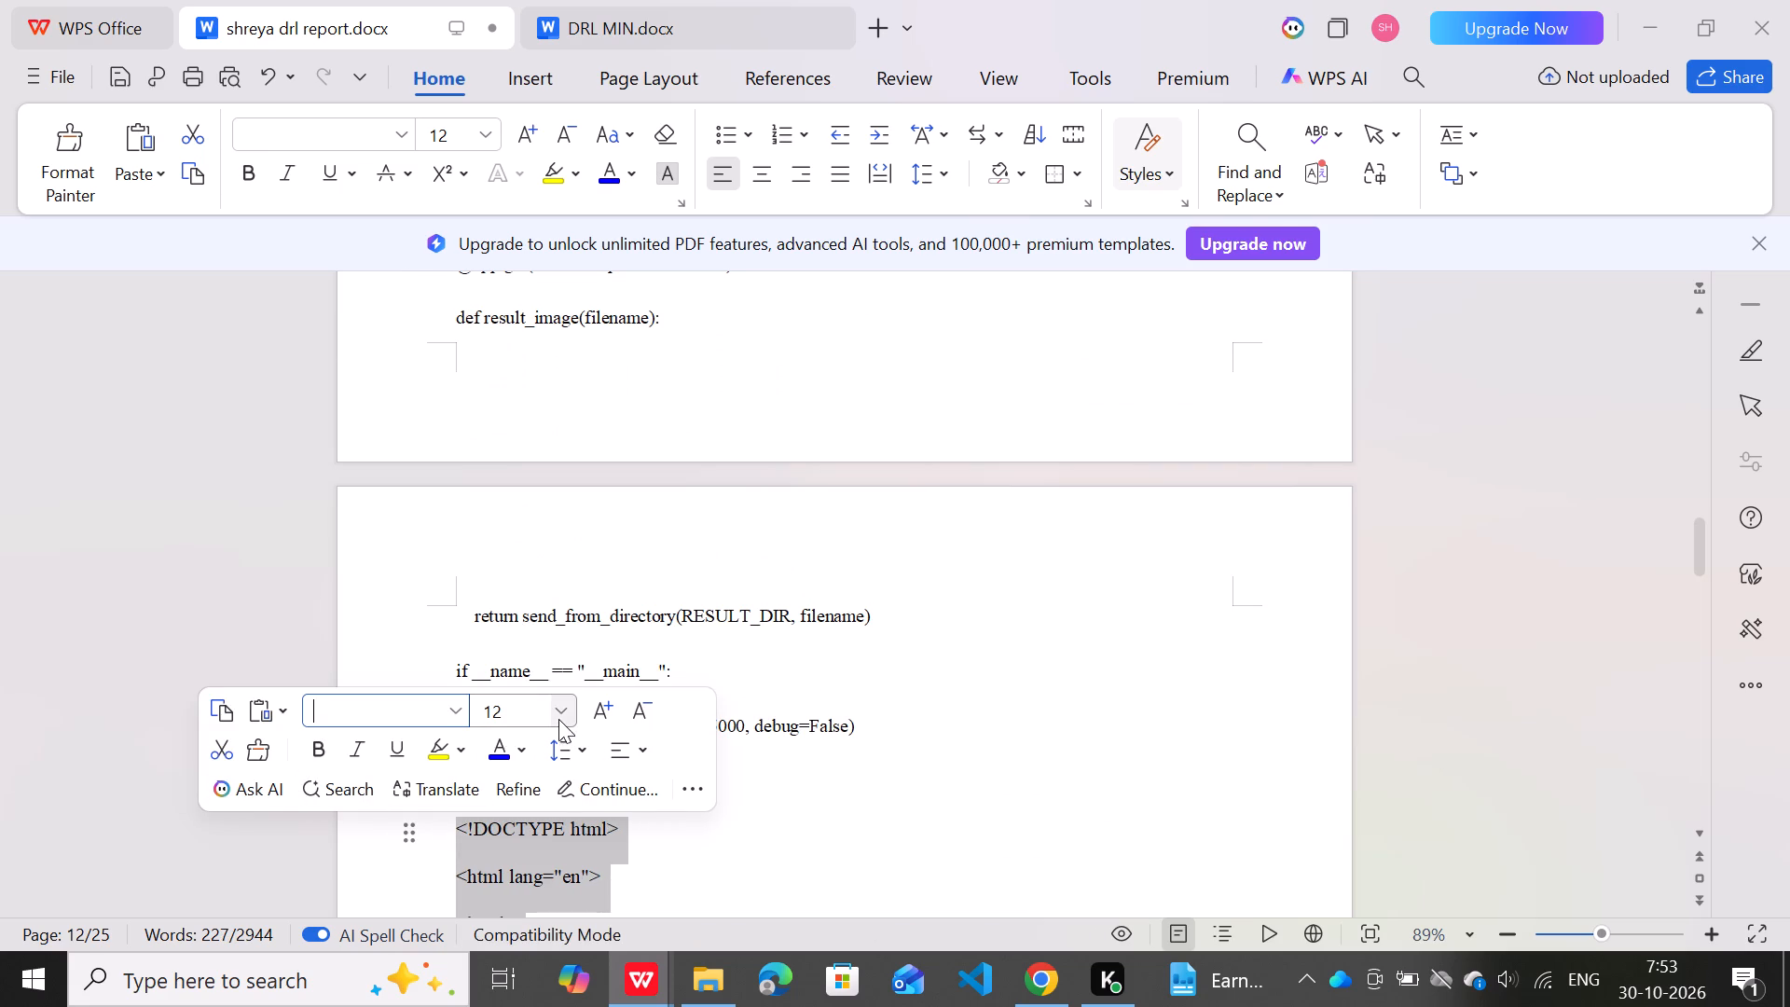
left_click(556, 716)
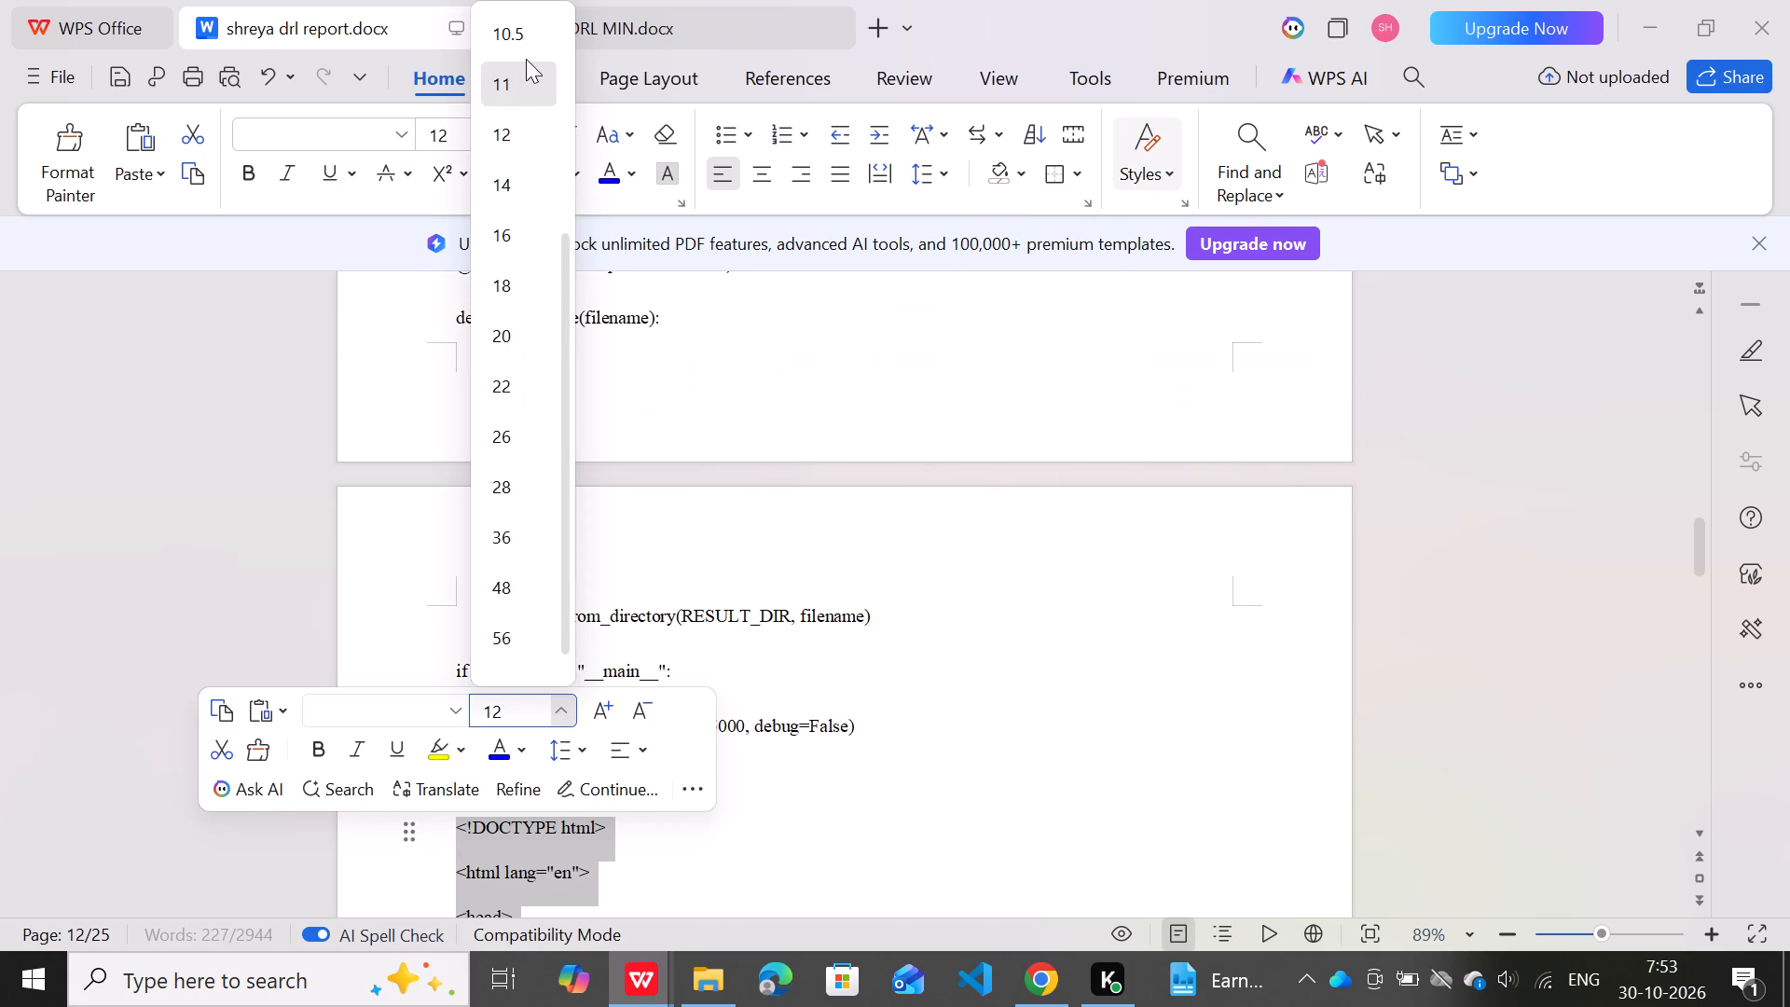
left_click(526, 59)
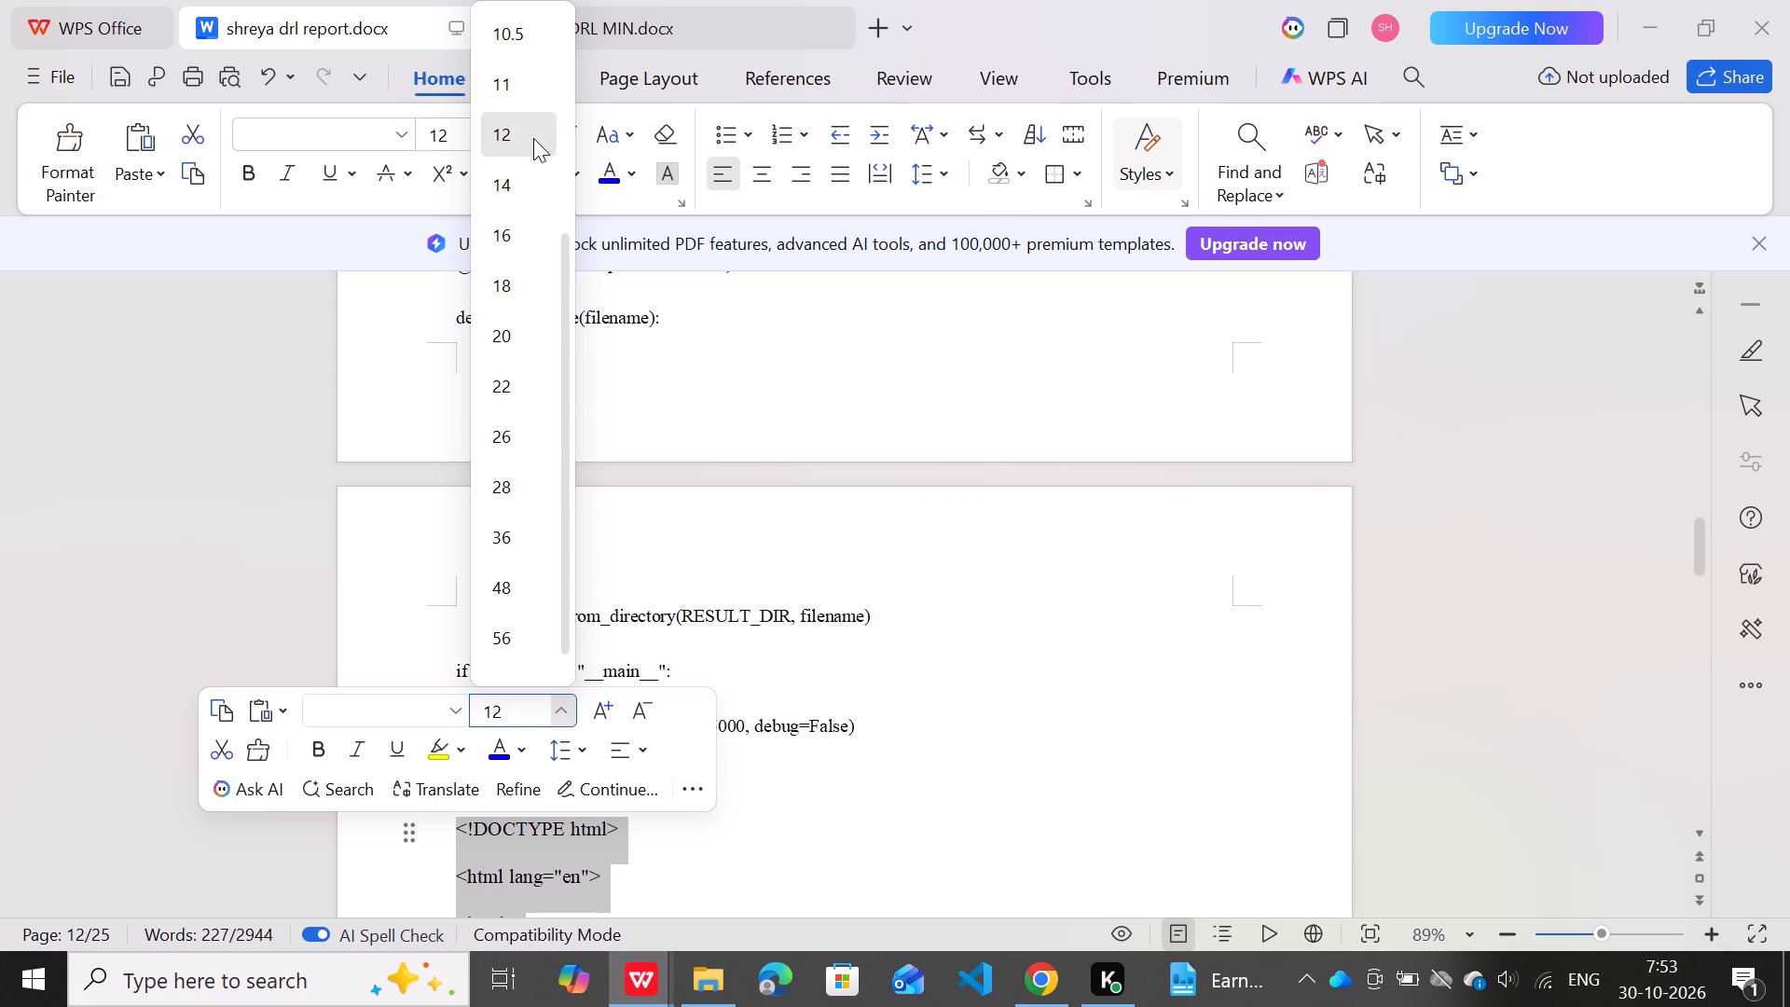
left_click(523, 90)
left_click(941, 559)
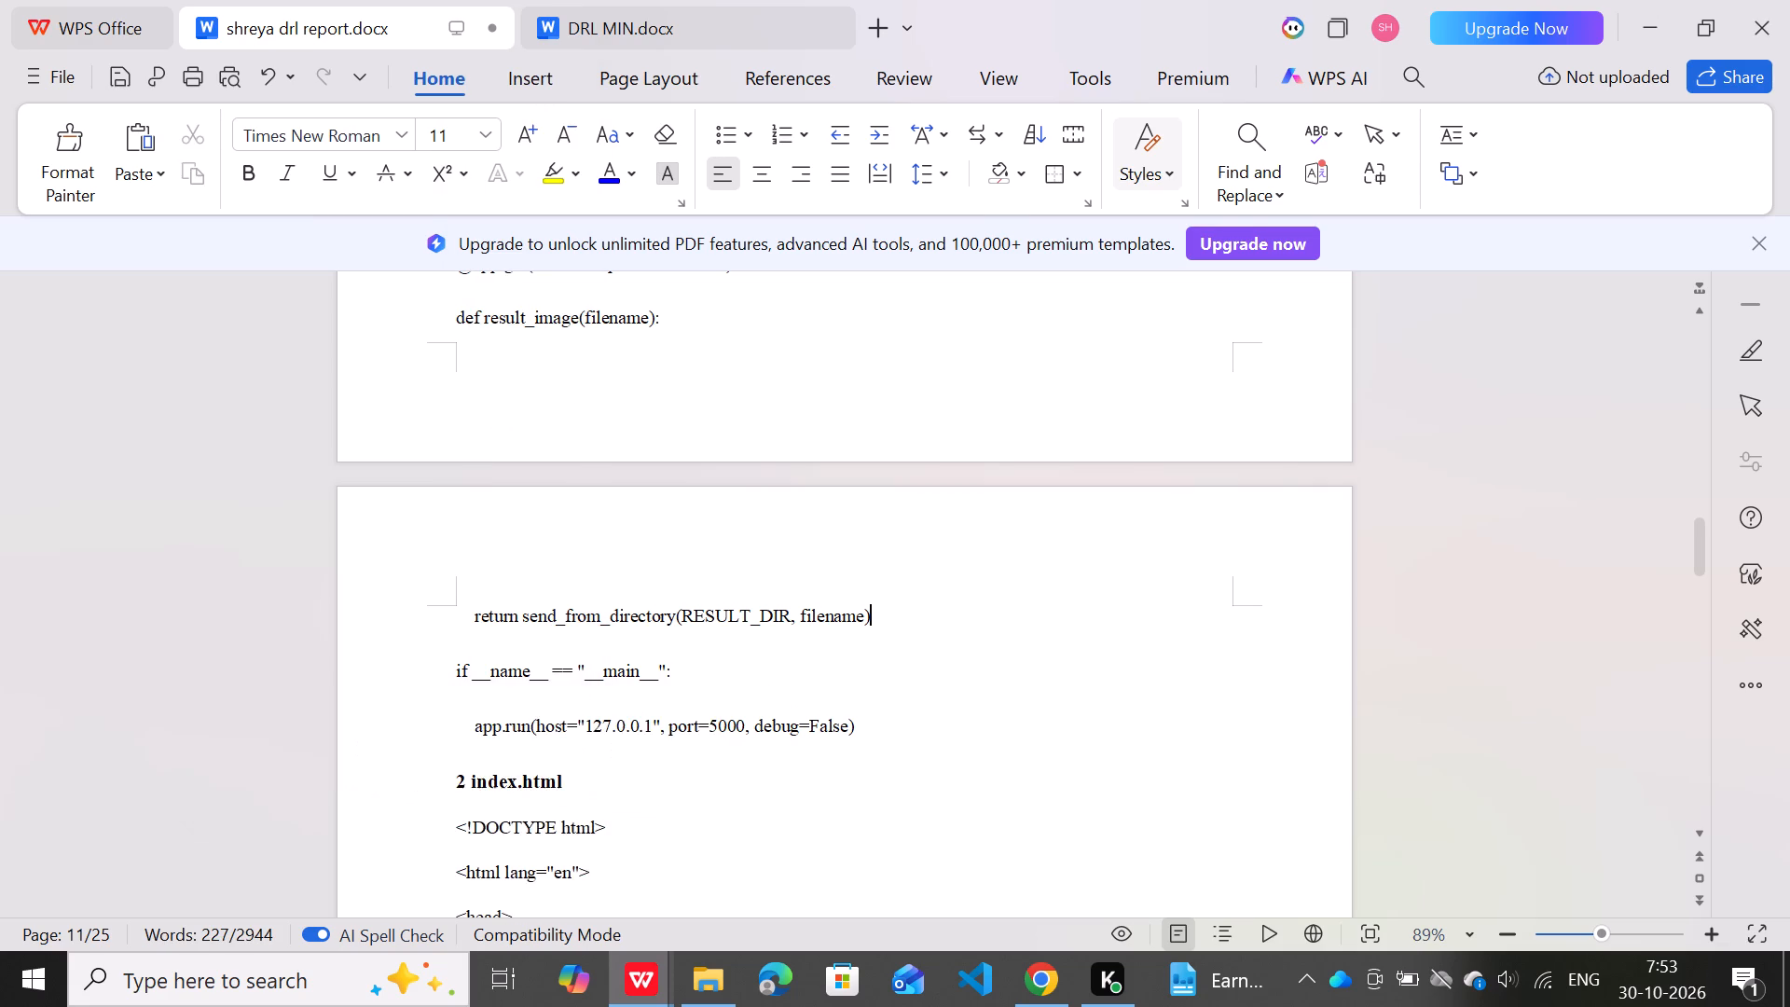
Delete the blank lines above <main class="container">, the Object Inspection <section class="panel"> and <label class="upload"> in the index.html code.
scroll(941, 559, "down", 12)
scroll(941, 559, "up", 3)
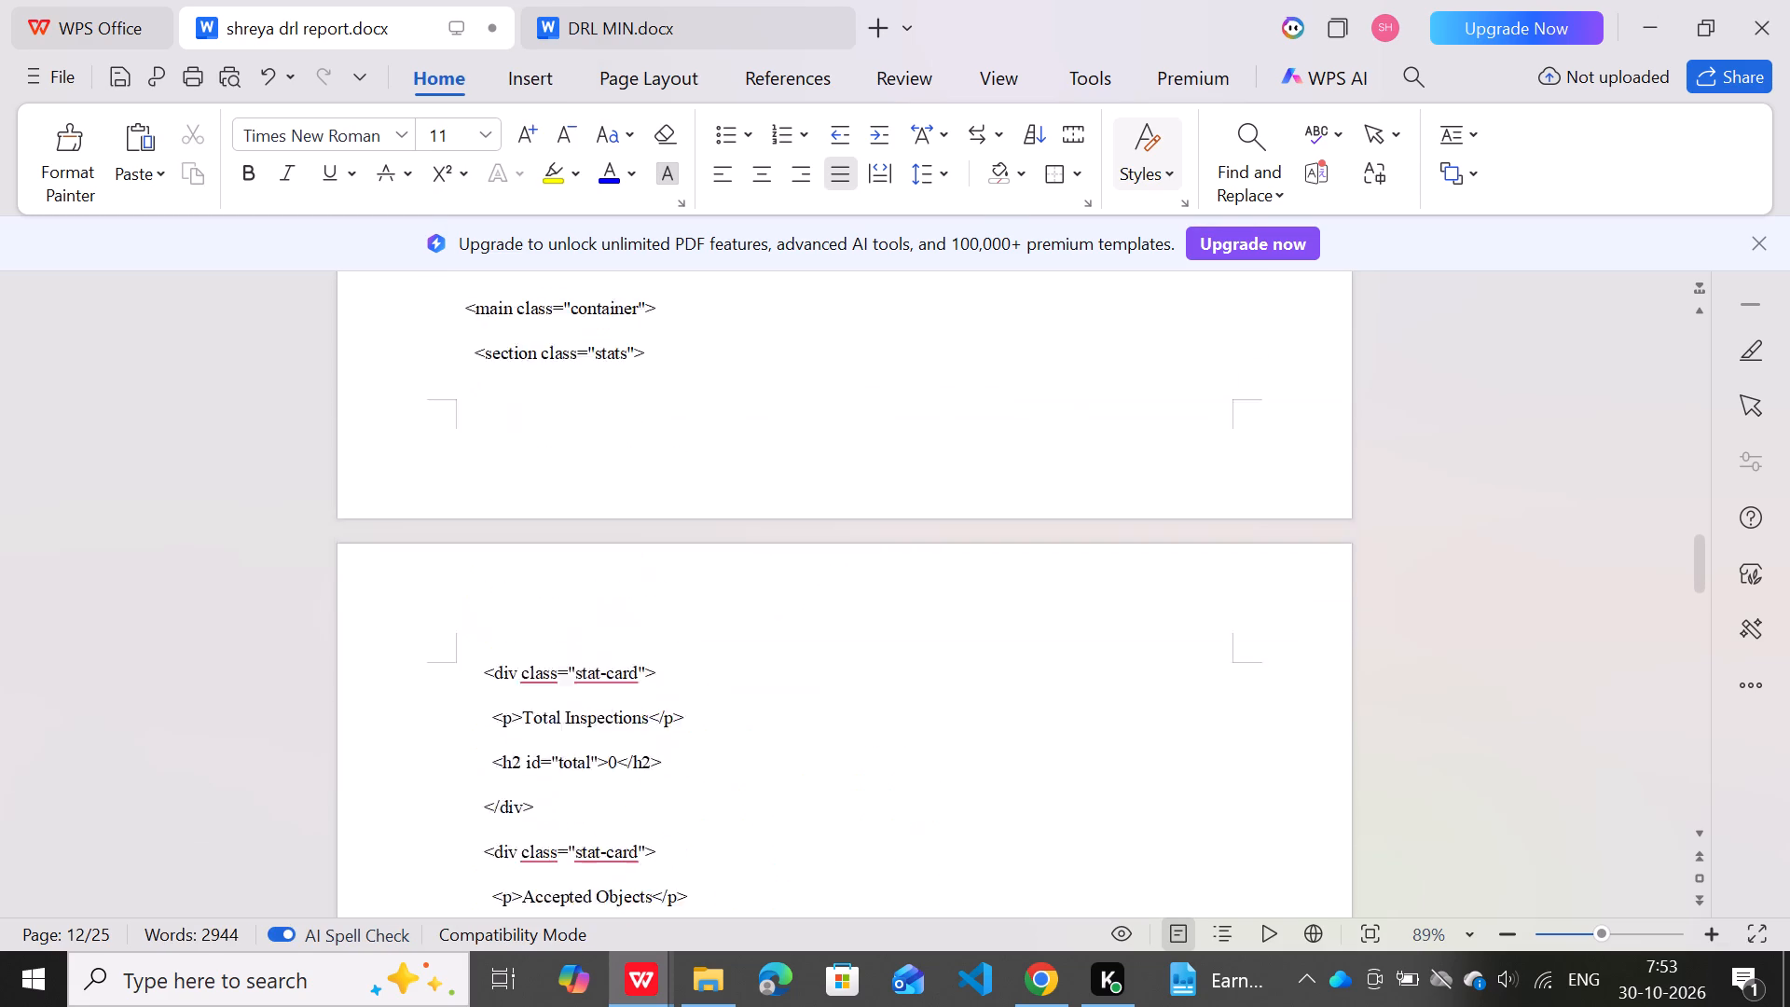
scroll(941, 559, "up", 1)
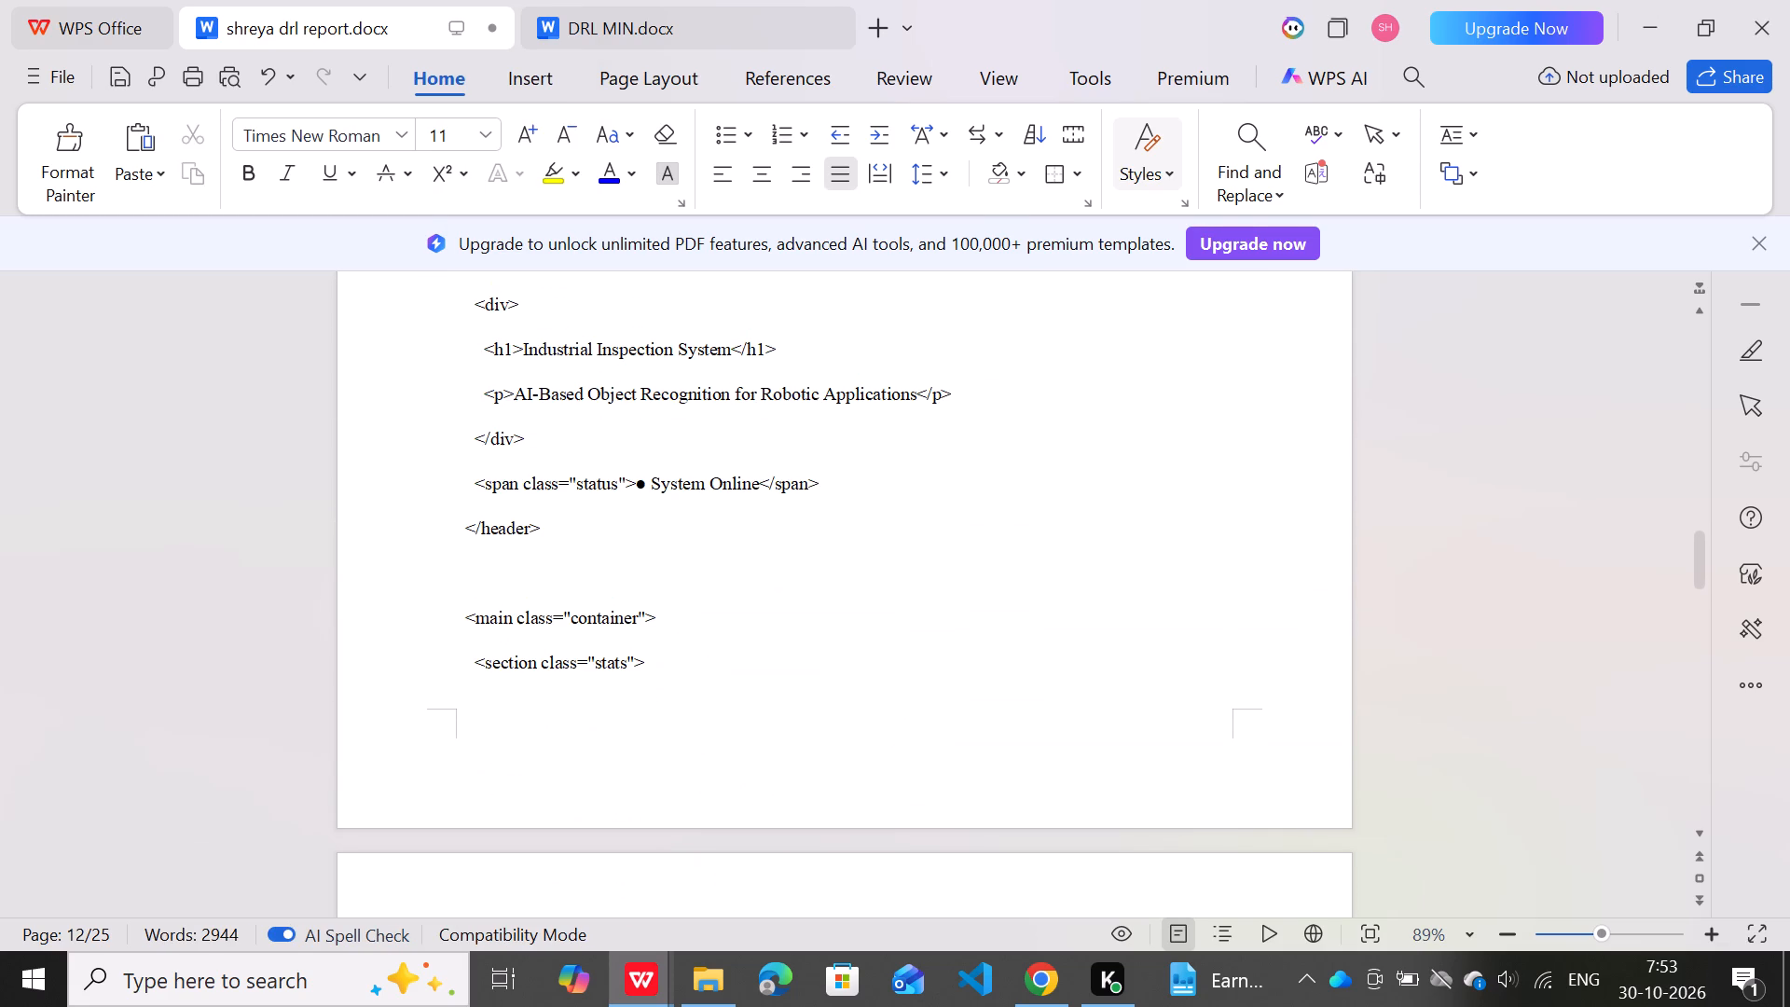
left_click(474, 589)
key("BackSpace")
scroll(474, 589, "down", 6)
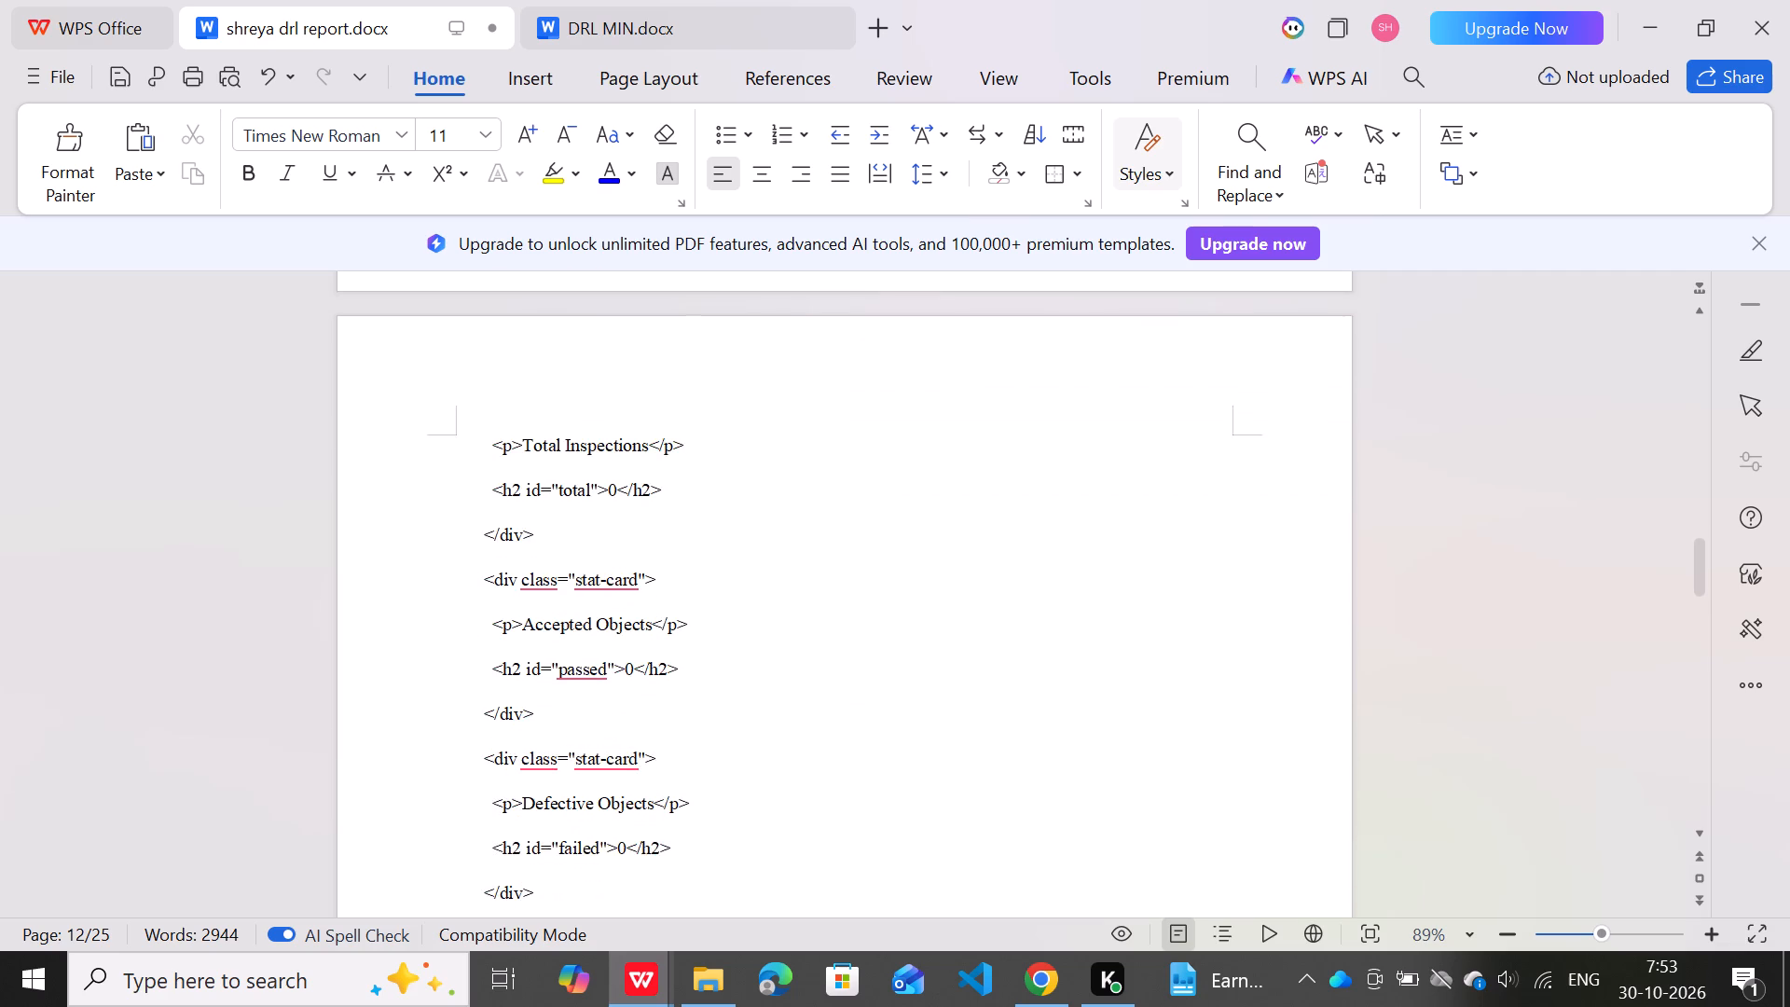
scroll(474, 589, "down", 3)
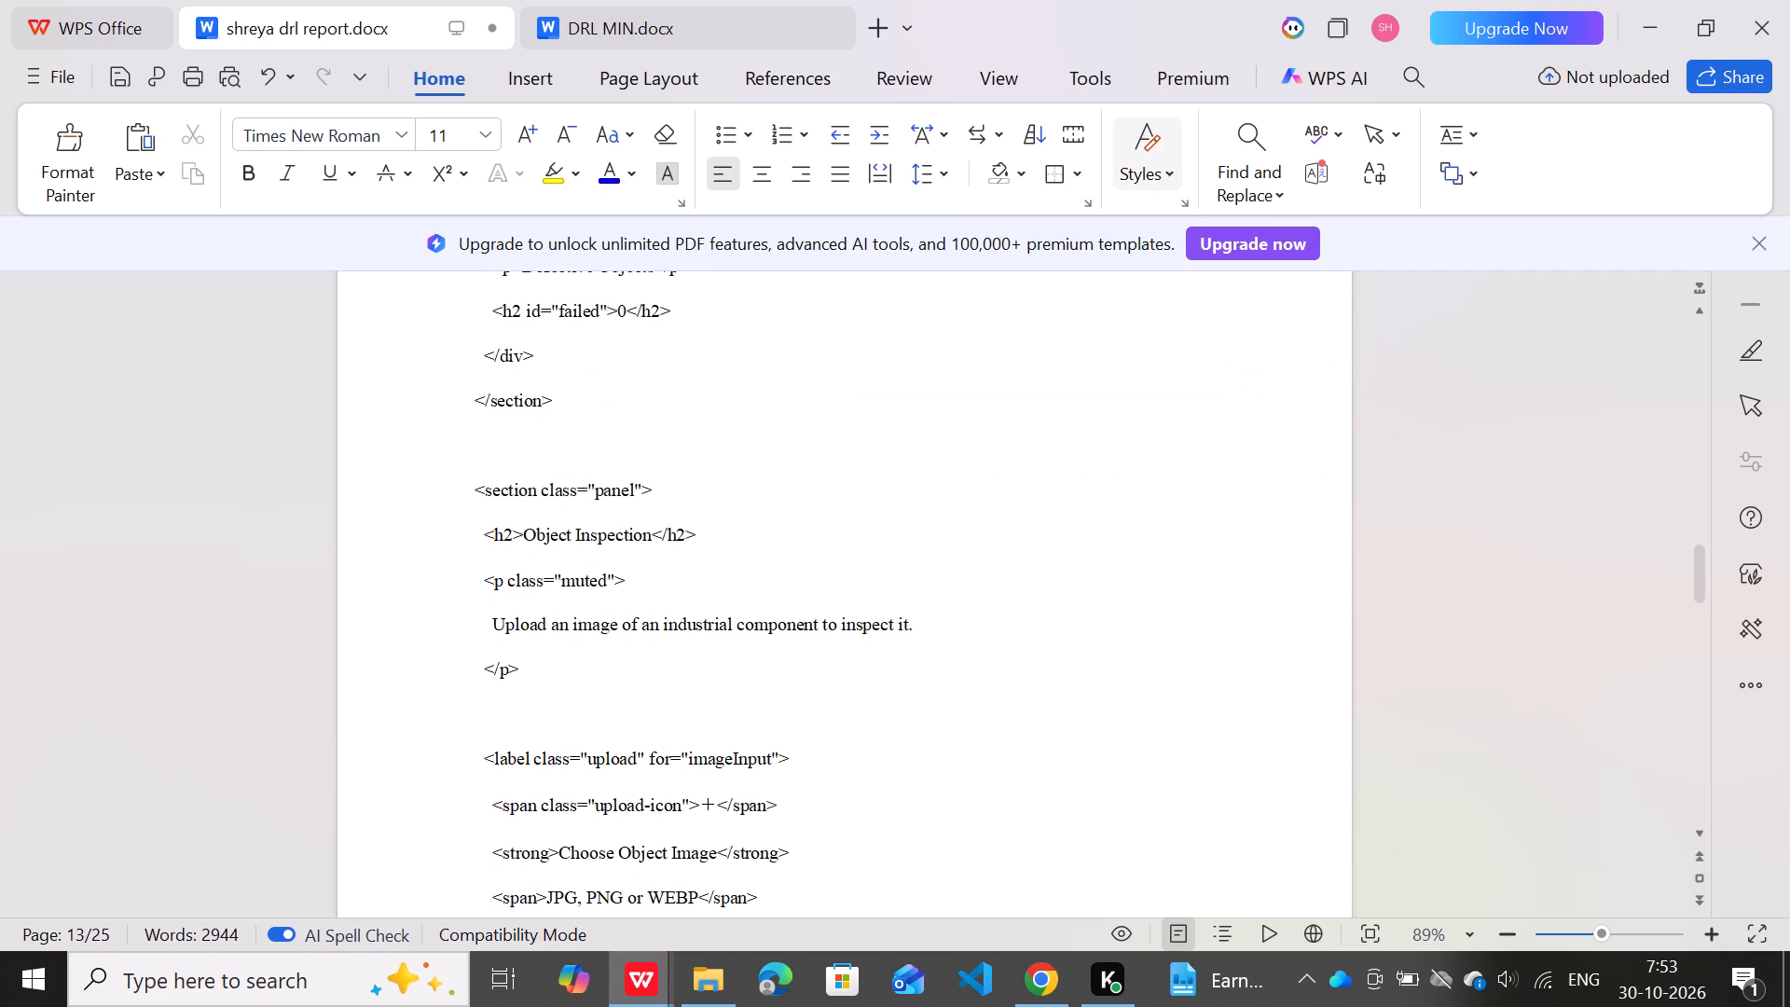
left_click(475, 464)
key("BackSpace")
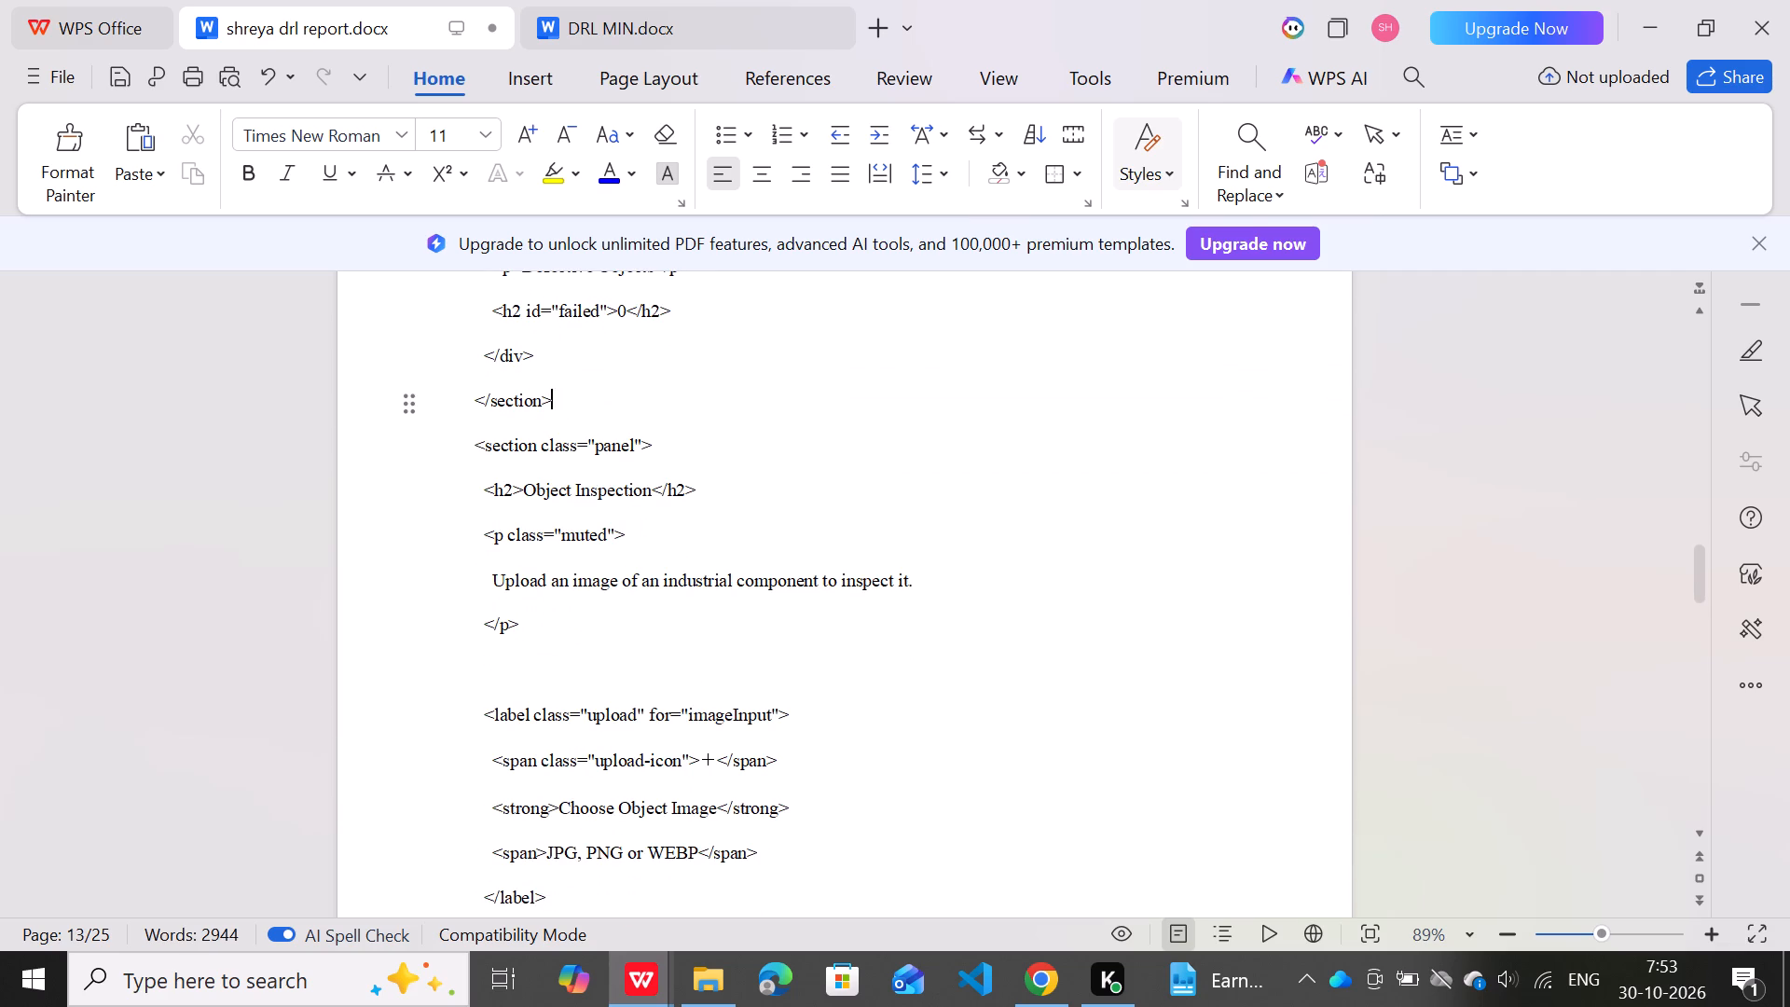
left_click(496, 685)
key("BackSpace")
Delete the blank lines above <label for="objectType"> and <button id="inspectBtn" disabled> in the index.html code.
scroll(496, 685, "down", 7)
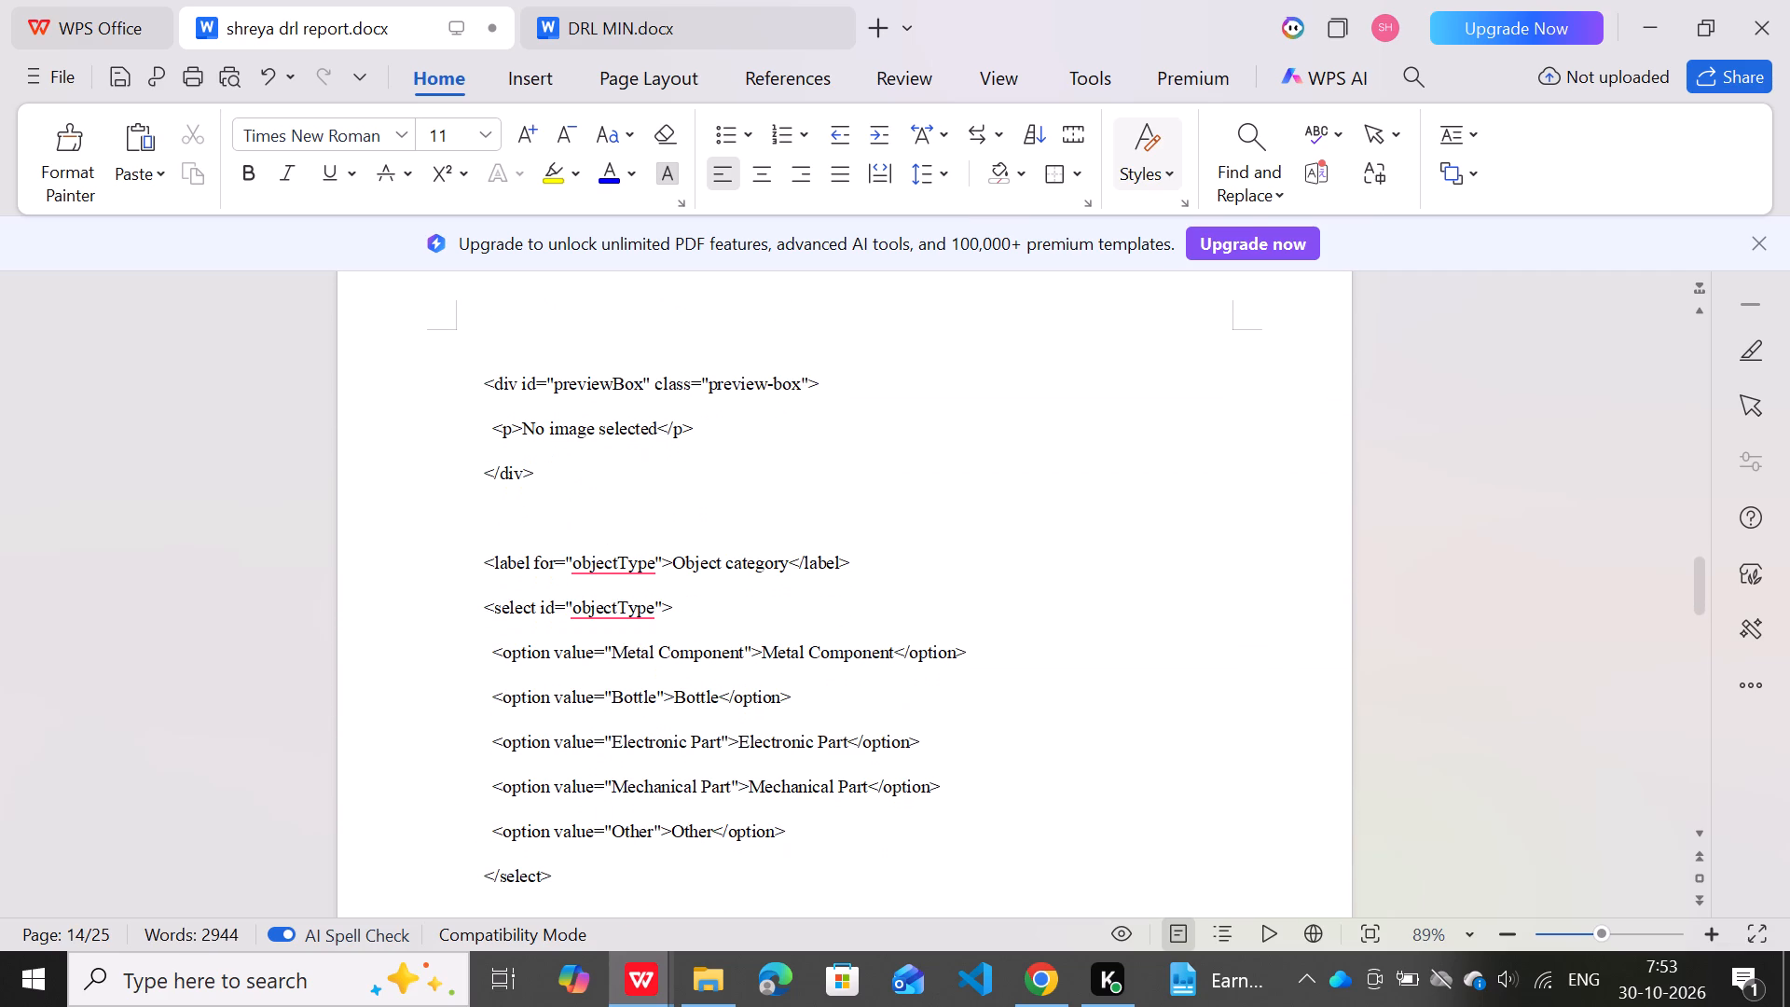
scroll(496, 685, "down", 1)
left_click(499, 510)
key("BackSpace")
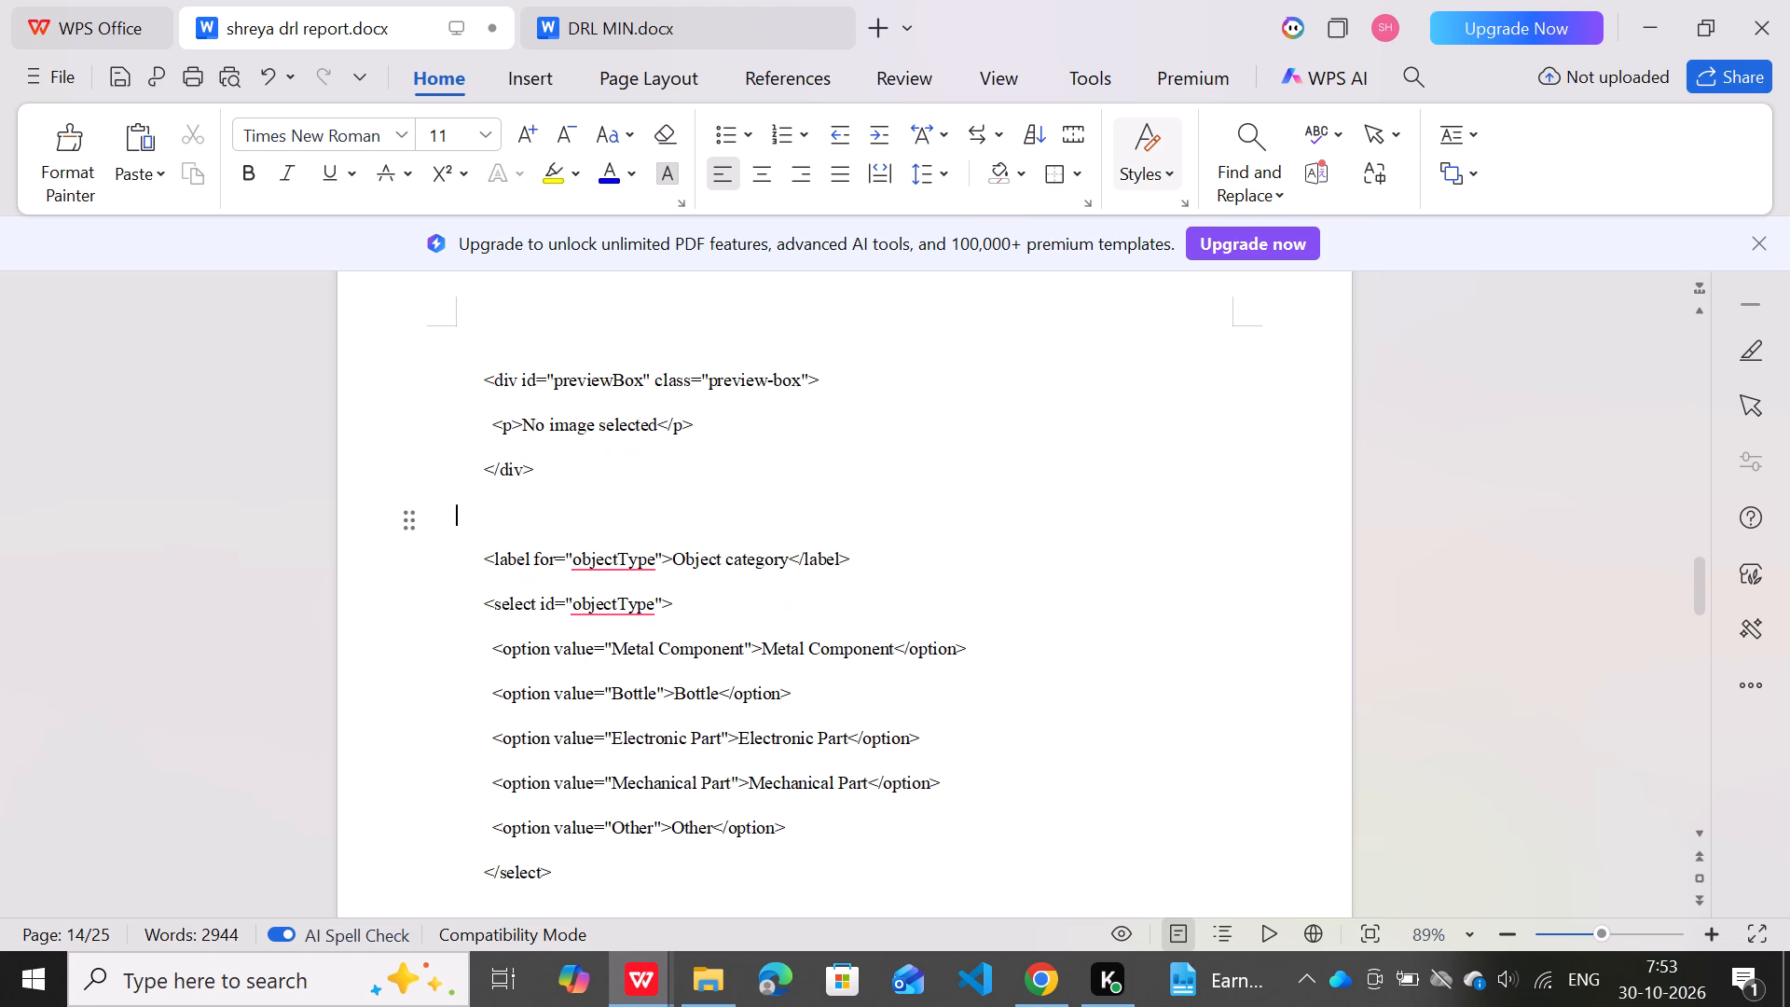
scroll(499, 510, "down", 3)
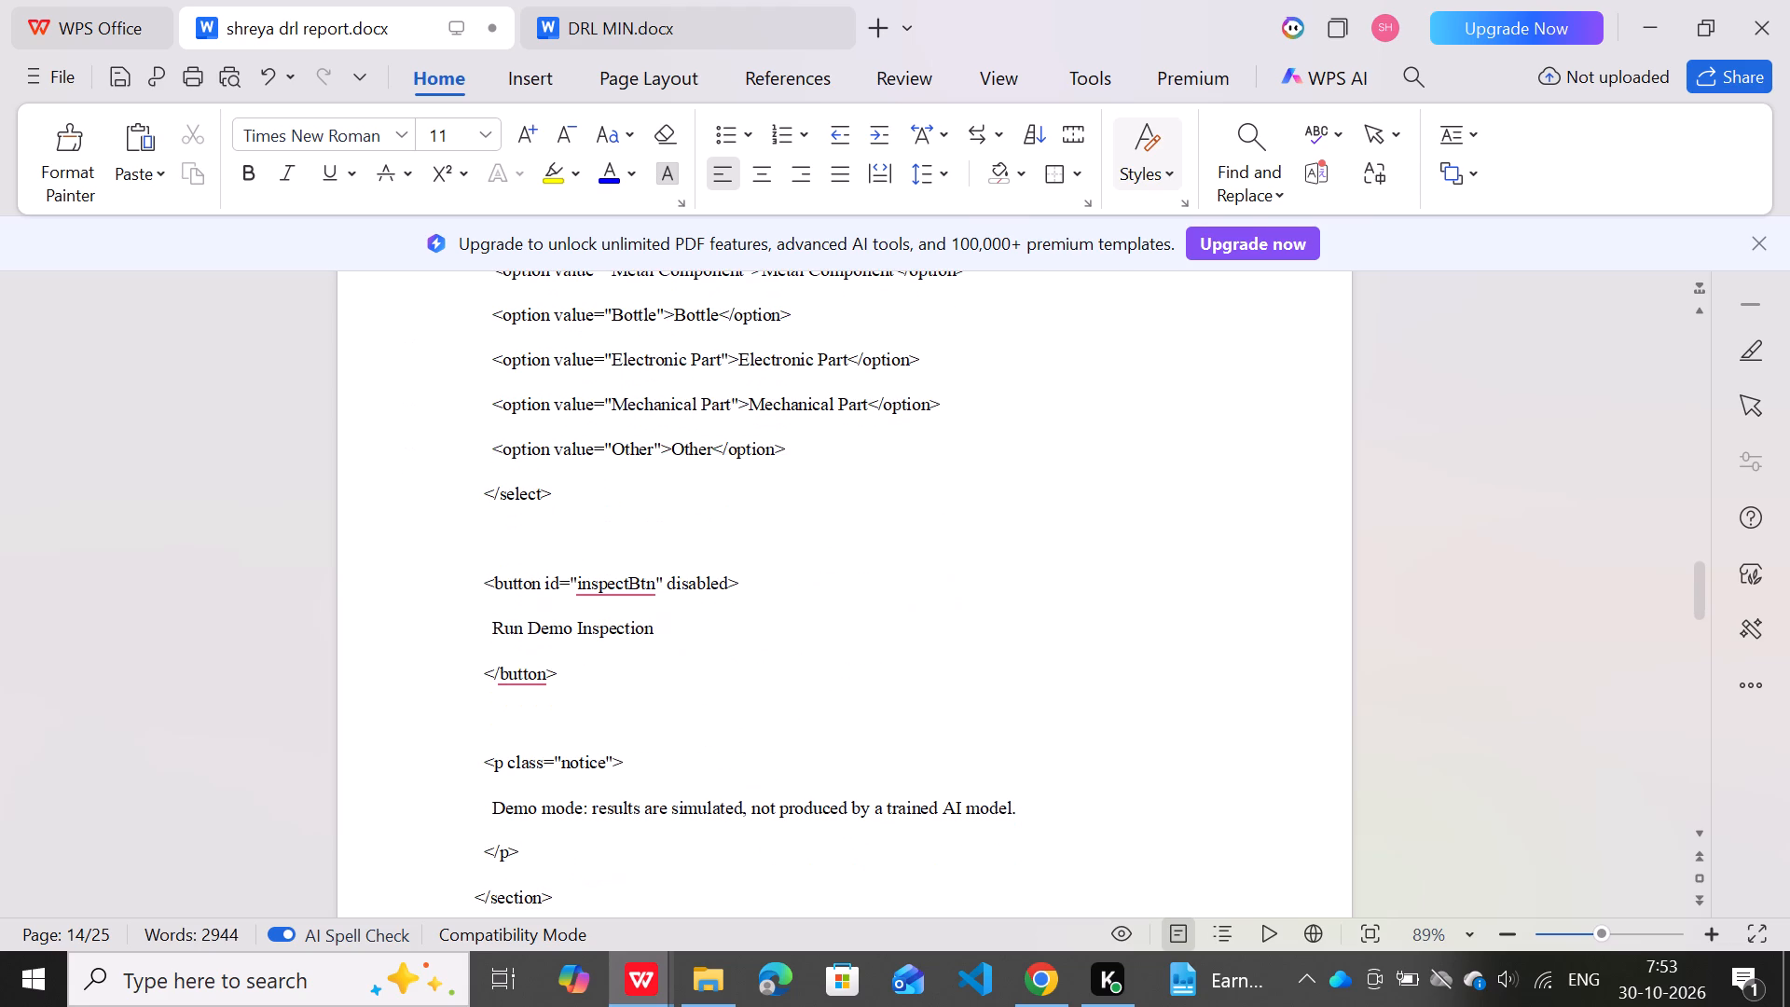
left_click(485, 546)
key("BackSpace")
Delete the blank lines above <p class="notice"> and <section class="panel result-panel"> in the index.html code.
scroll(485, 546, "down", 1)
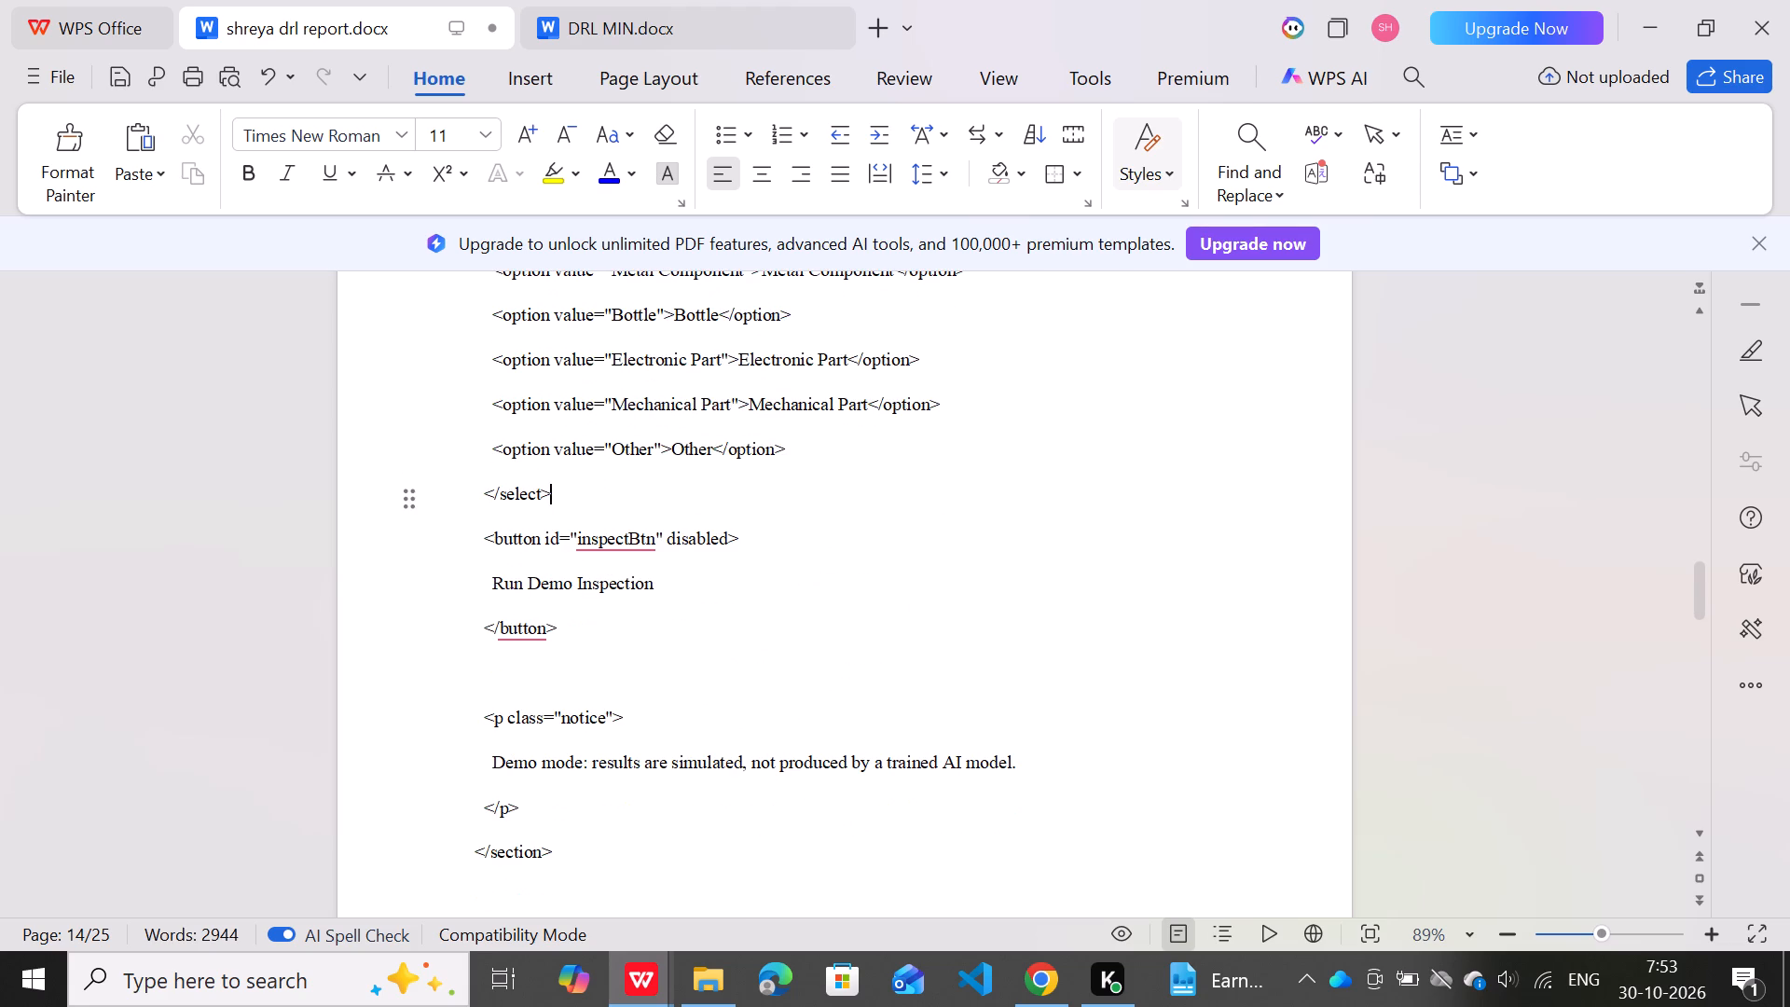
scroll(485, 546, "down", 3)
scroll(485, 546, "up", 1)
left_click(513, 474)
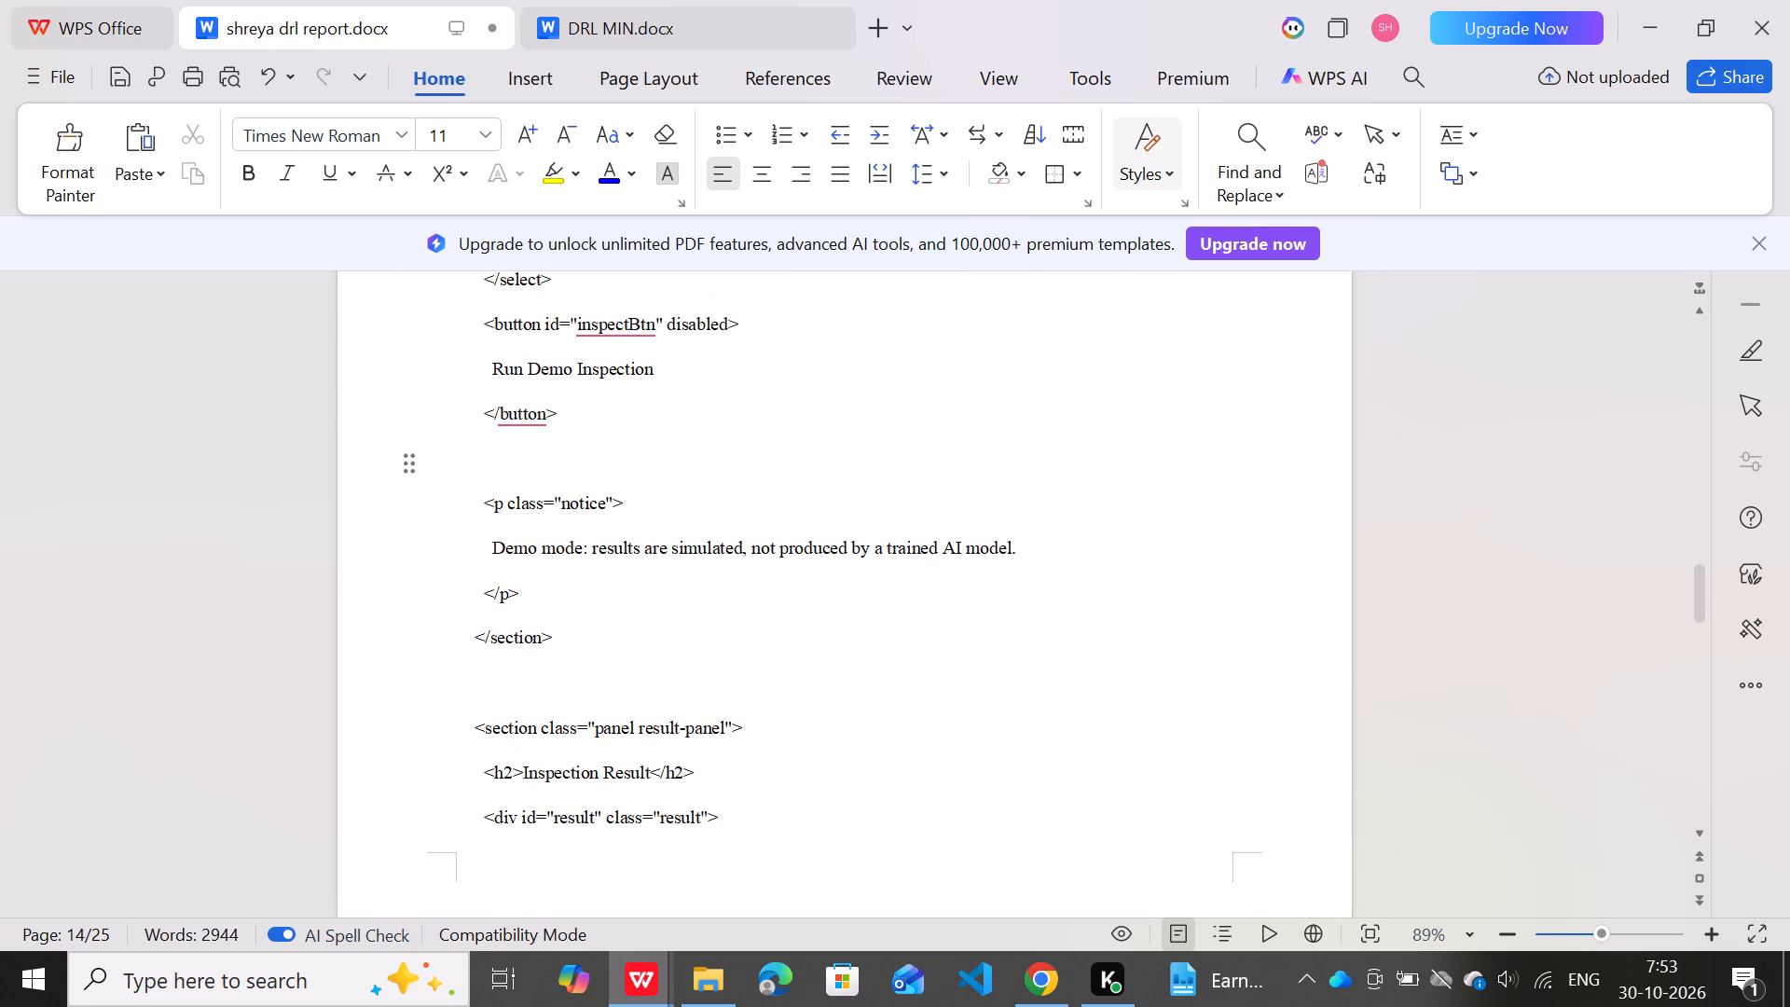
key("BackSpace")
left_click(493, 663)
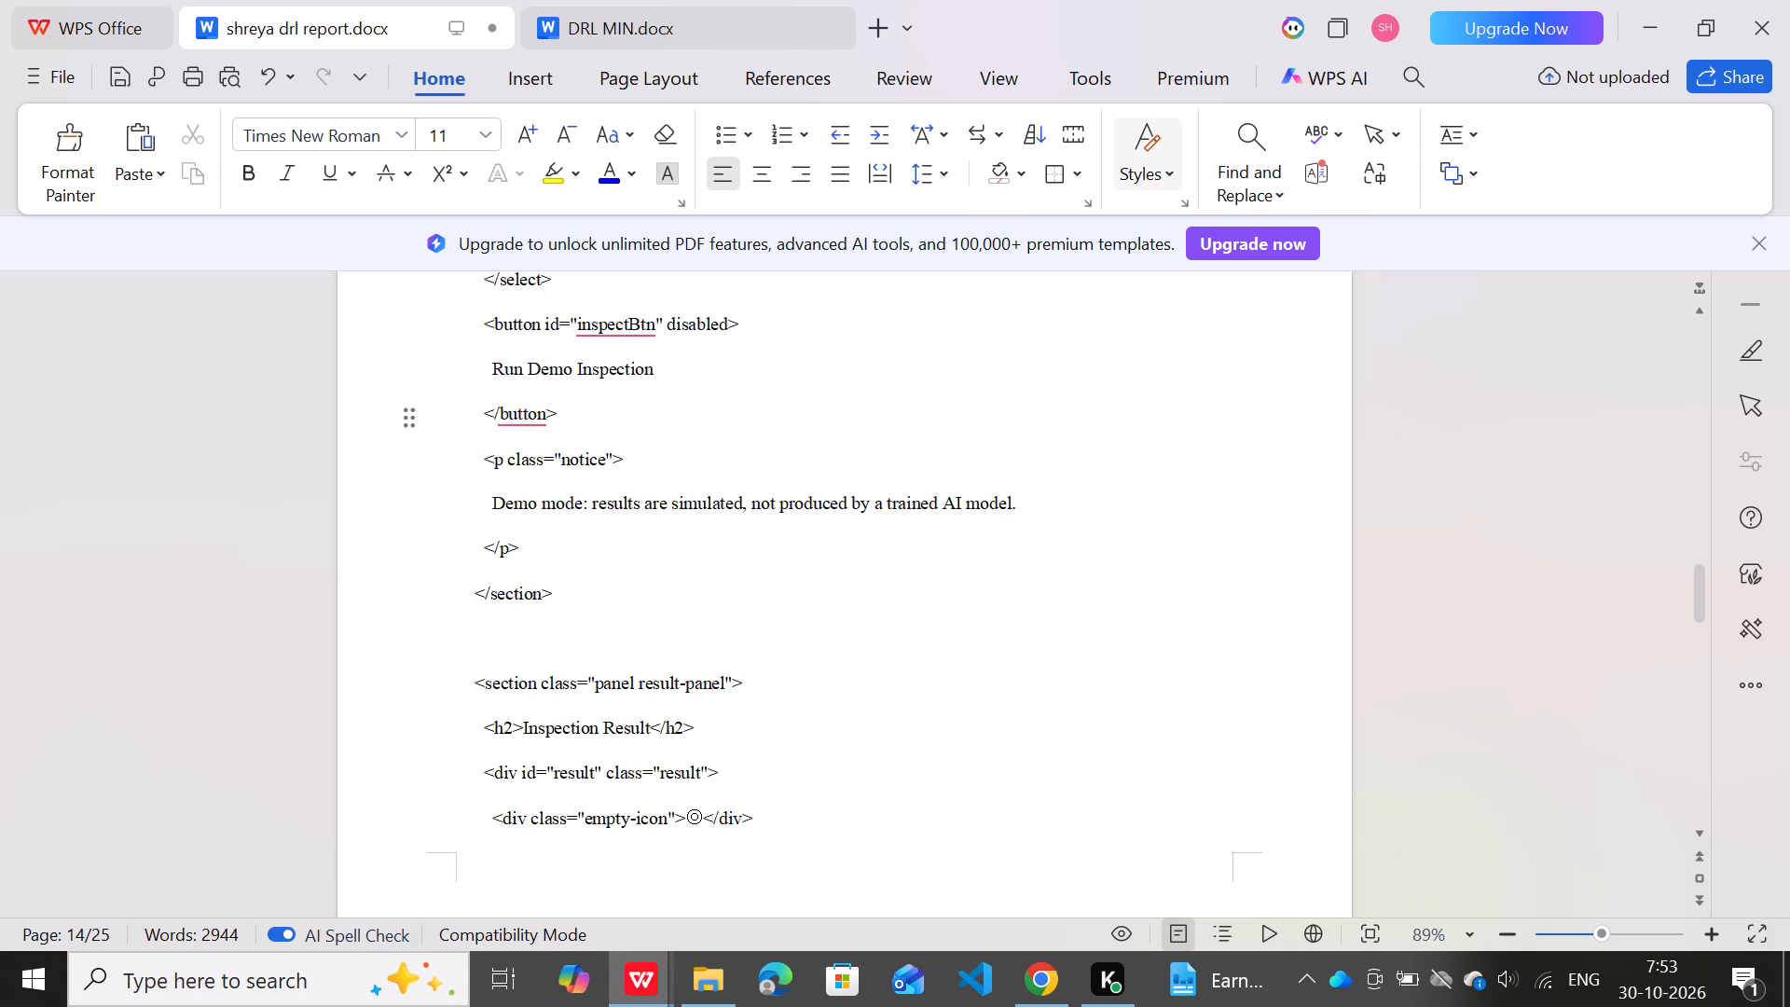
key("BackSpace")
Delete the blank line above the <section class="panel"> that holds the Inspection History heading.
scroll(493, 663, "down", 7)
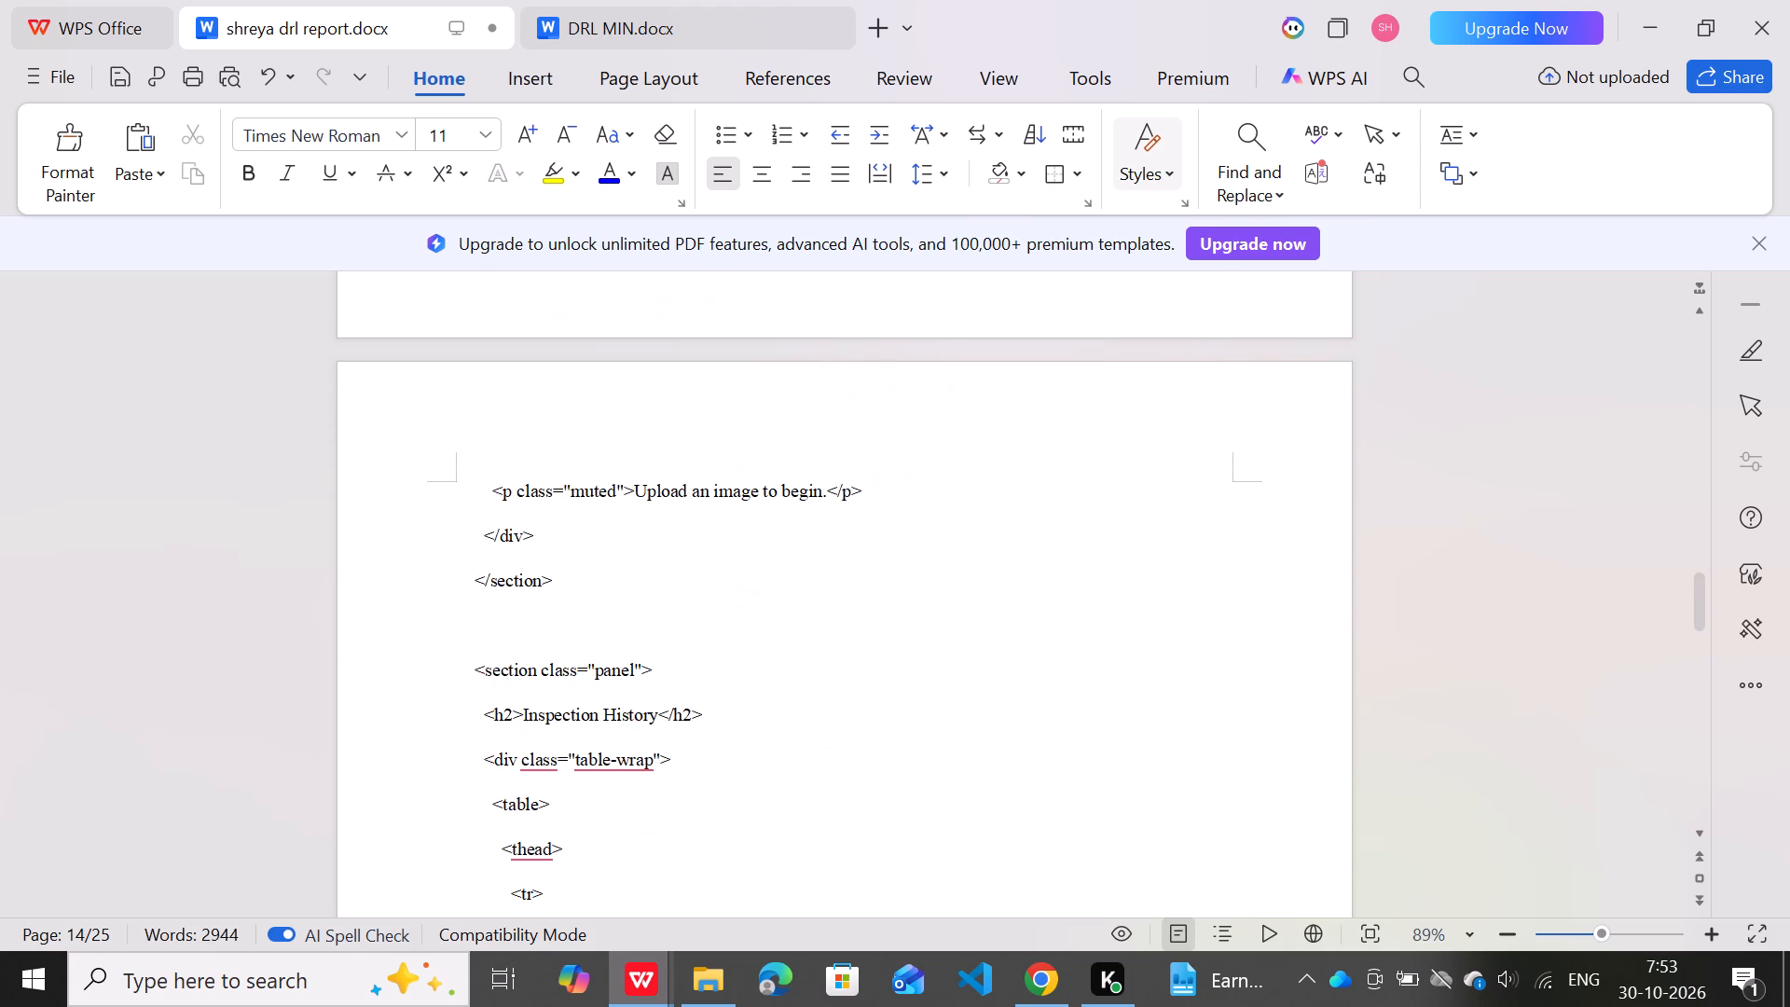
left_click(488, 636)
key("BackSpace")
Look through the pages after the index.html code, from the OUTPUT image to section 6, OUTPUT AND RESULTS, checking their layout.
scroll(538, 703, "down", 9)
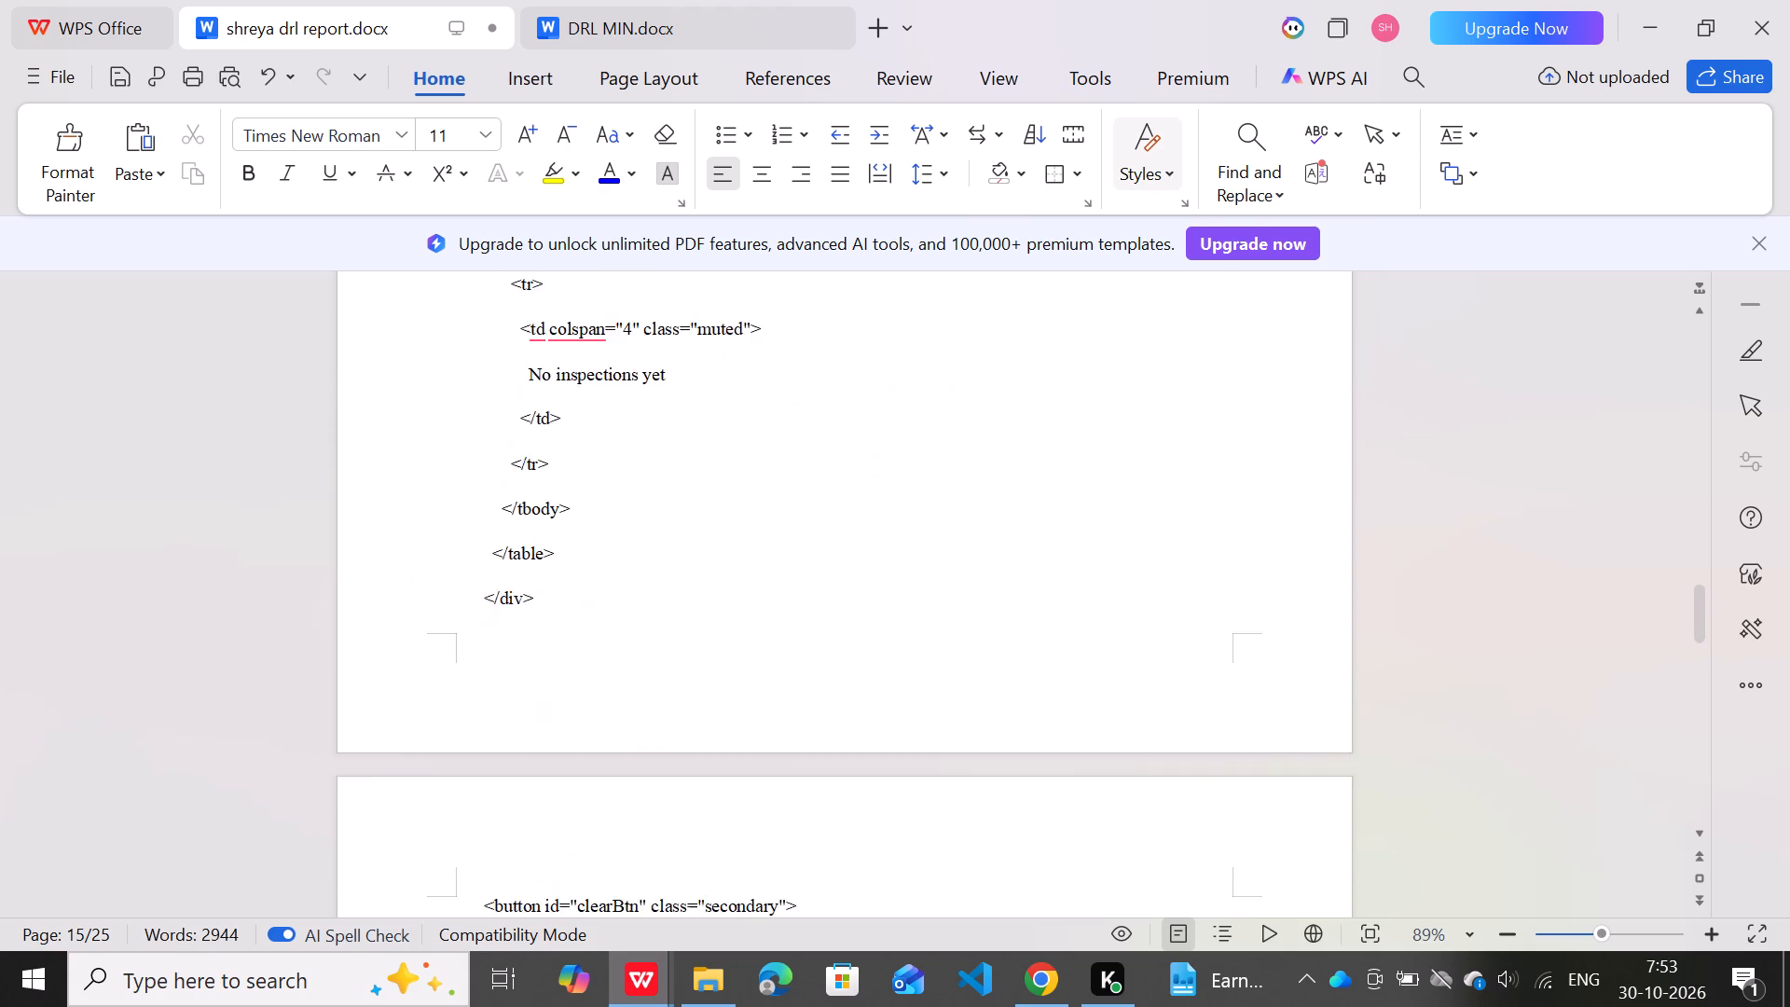
scroll(538, 703, "down", 6)
scroll(538, 703, "up", 3)
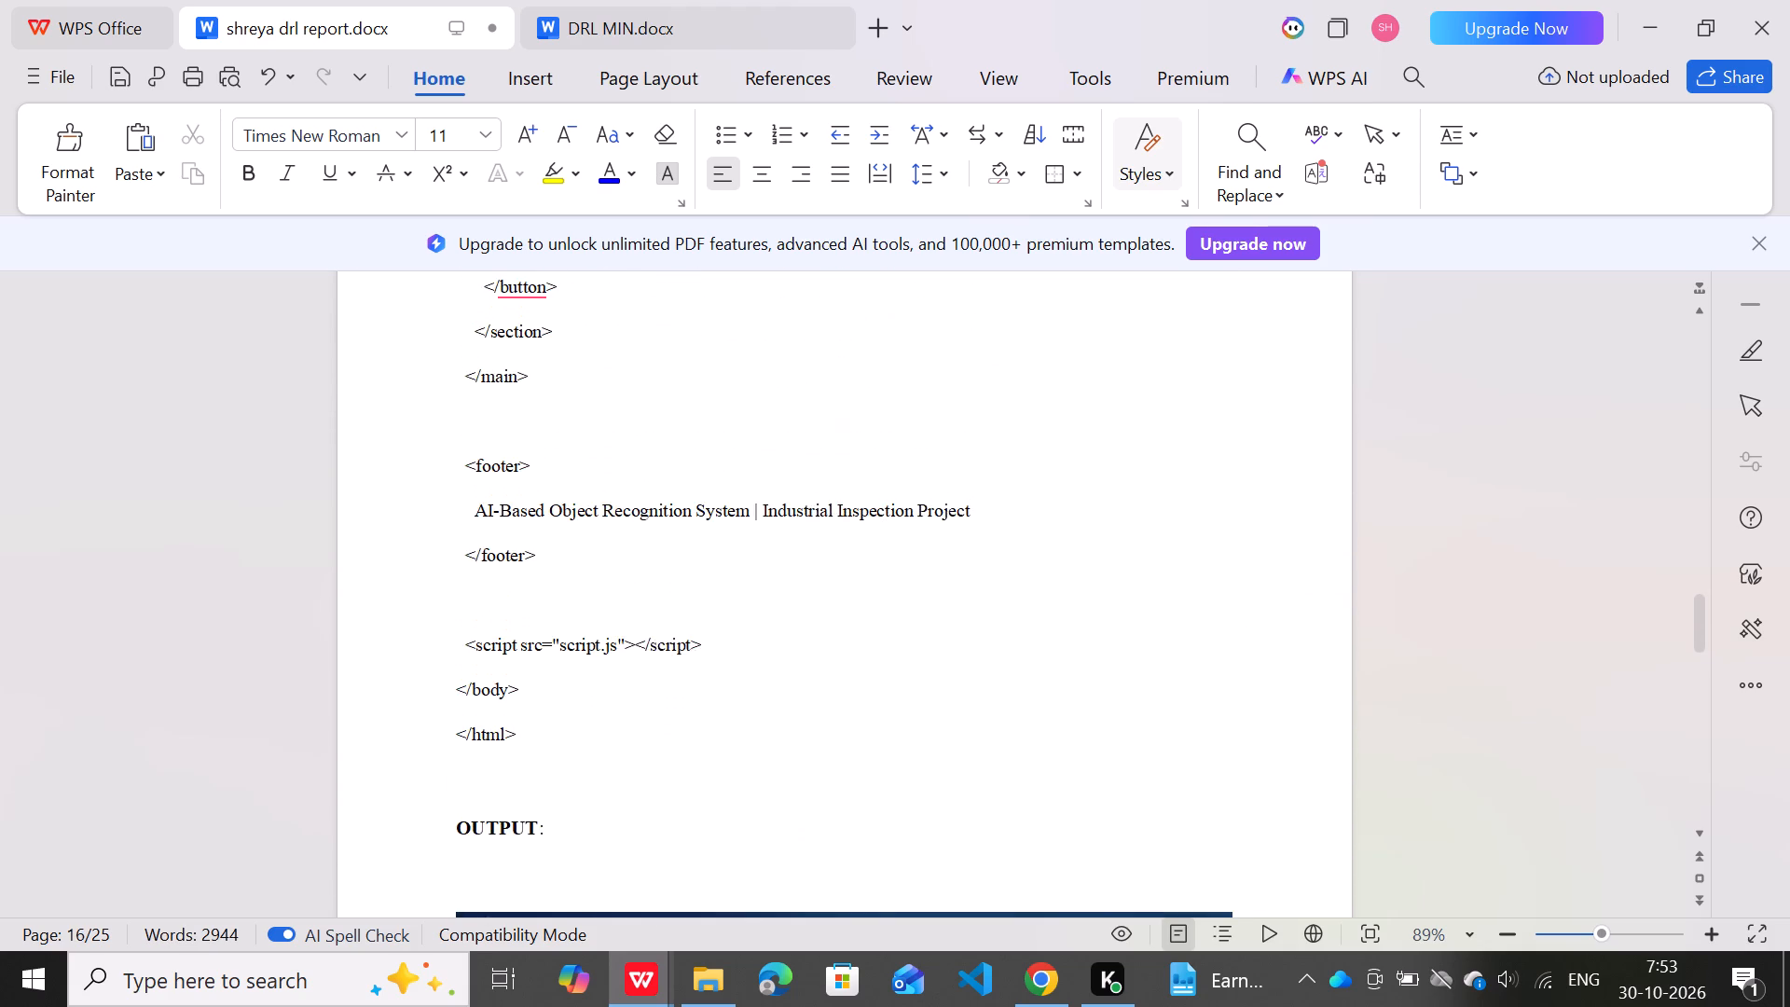
scroll(538, 703, "up", 1)
scroll(538, 703, "right", 2)
scroll(538, 703, "down", 17)
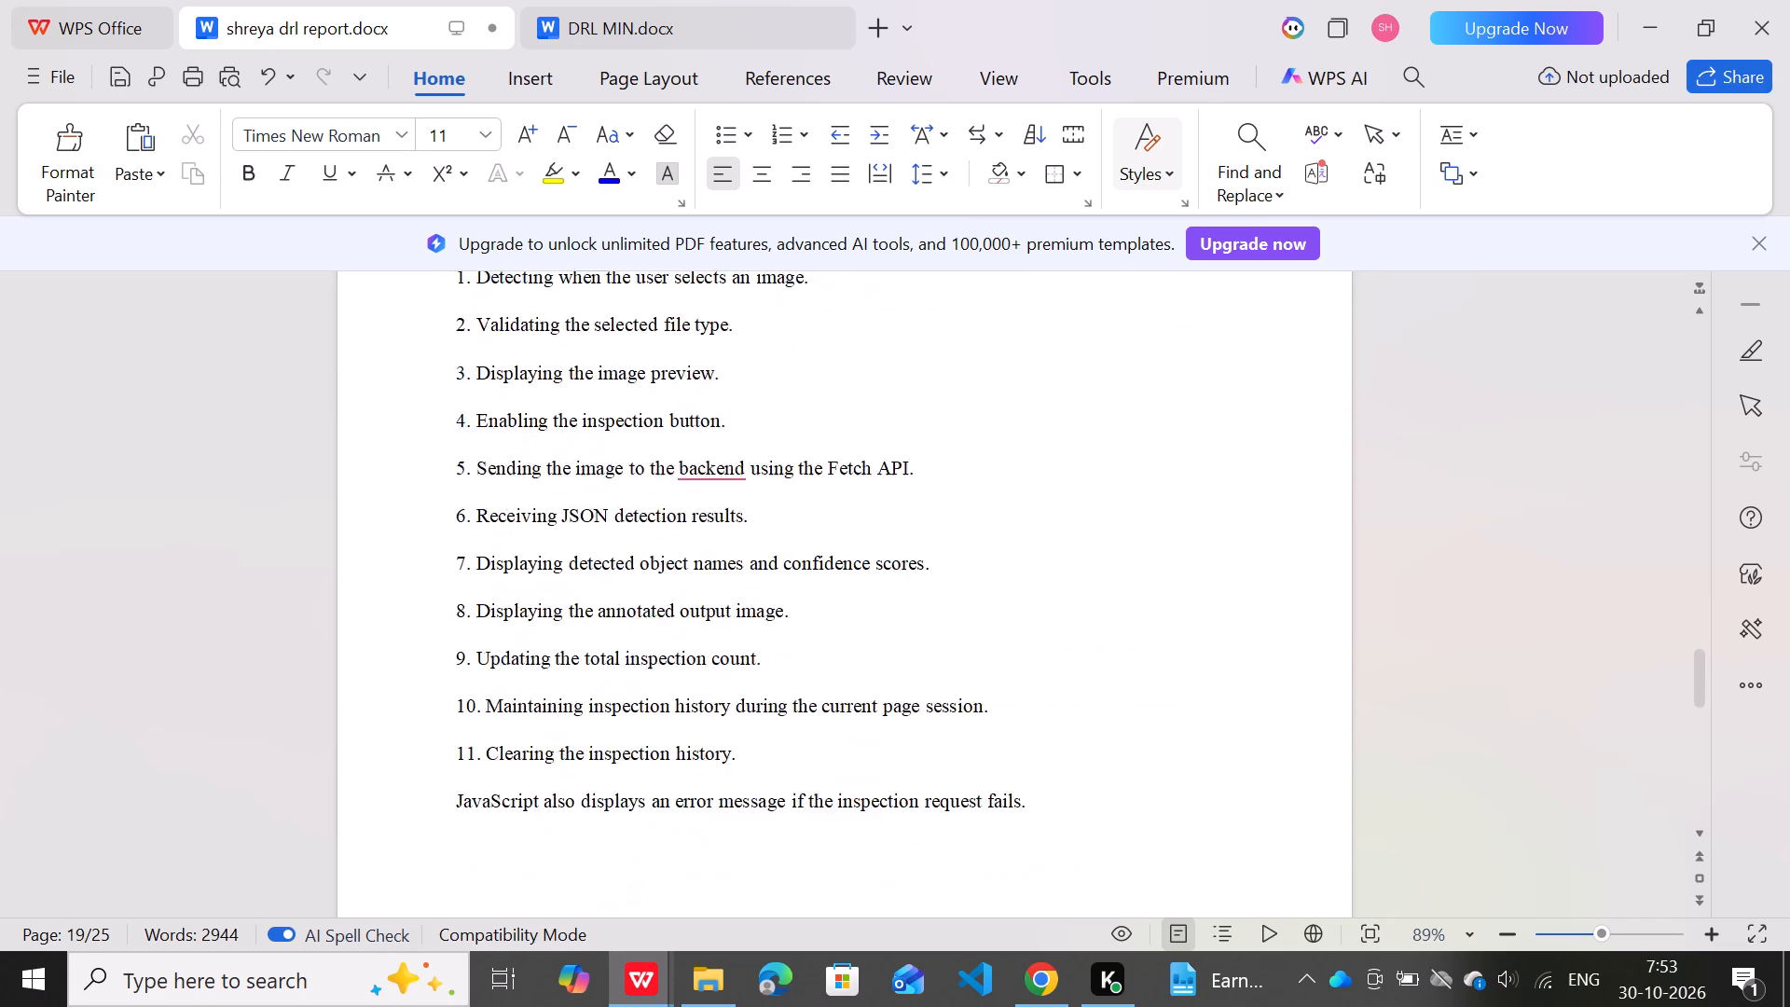
scroll(538, 703, "down", 11)
scroll(538, 703, "up", 2)
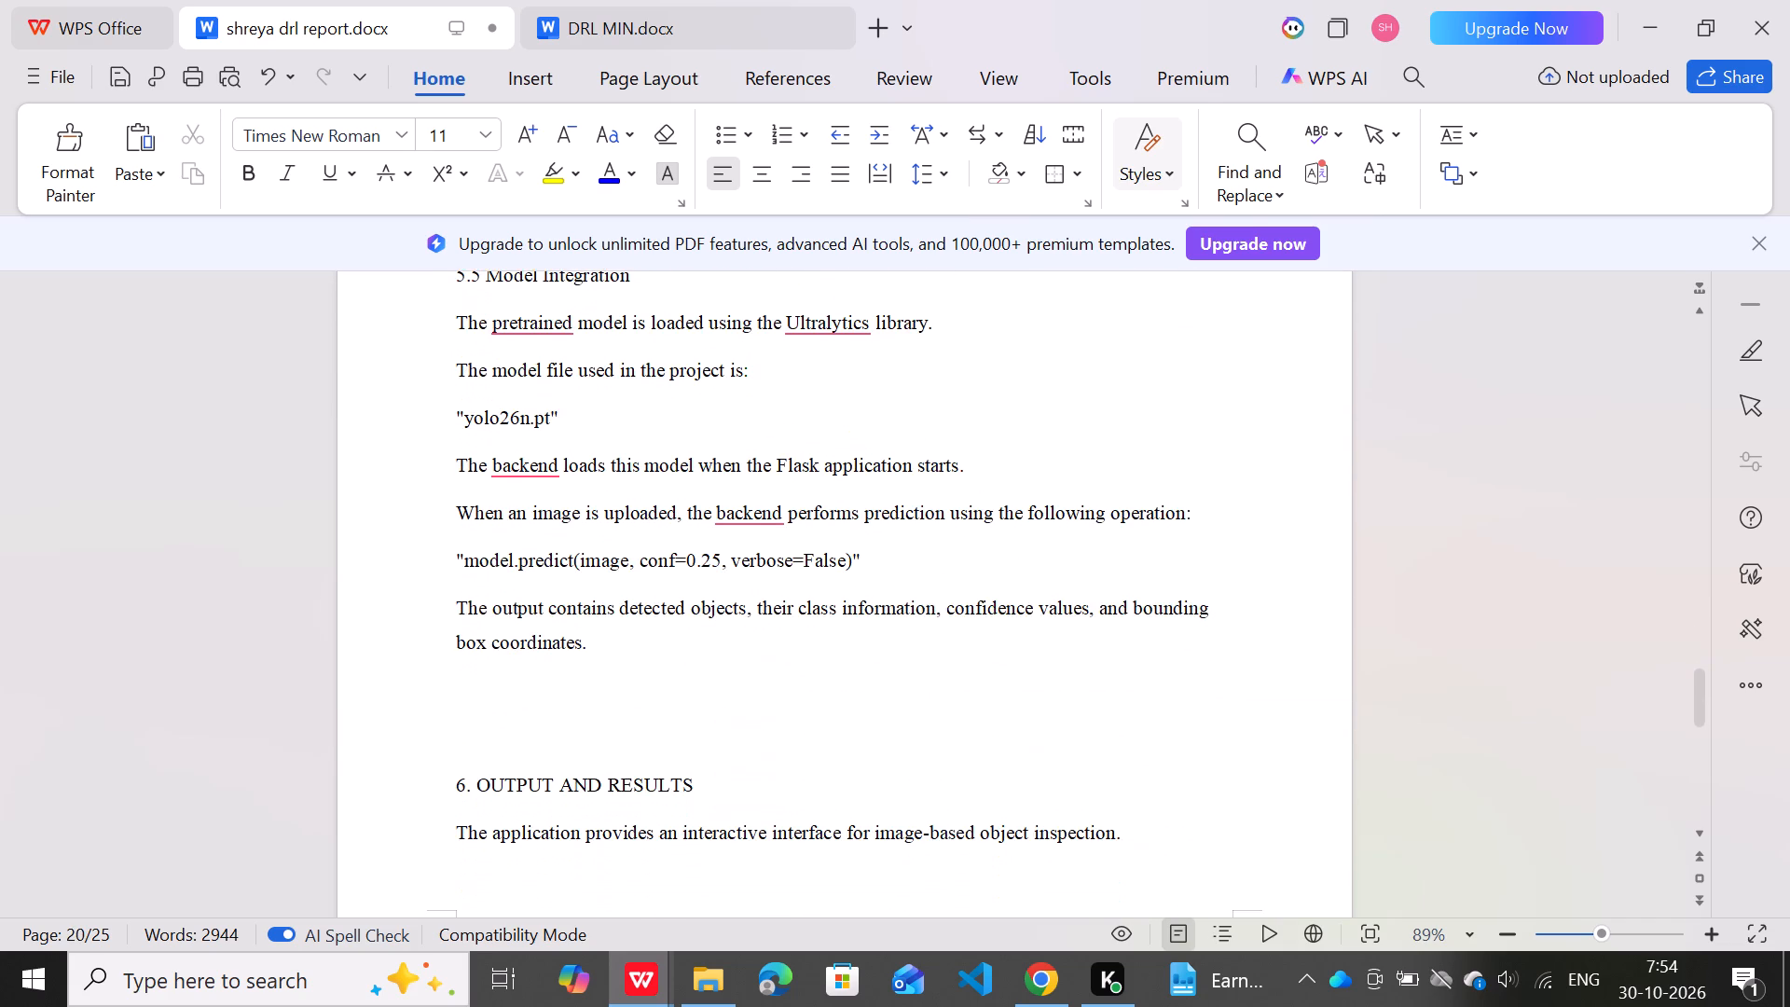
scroll(538, 703, "up", 1)
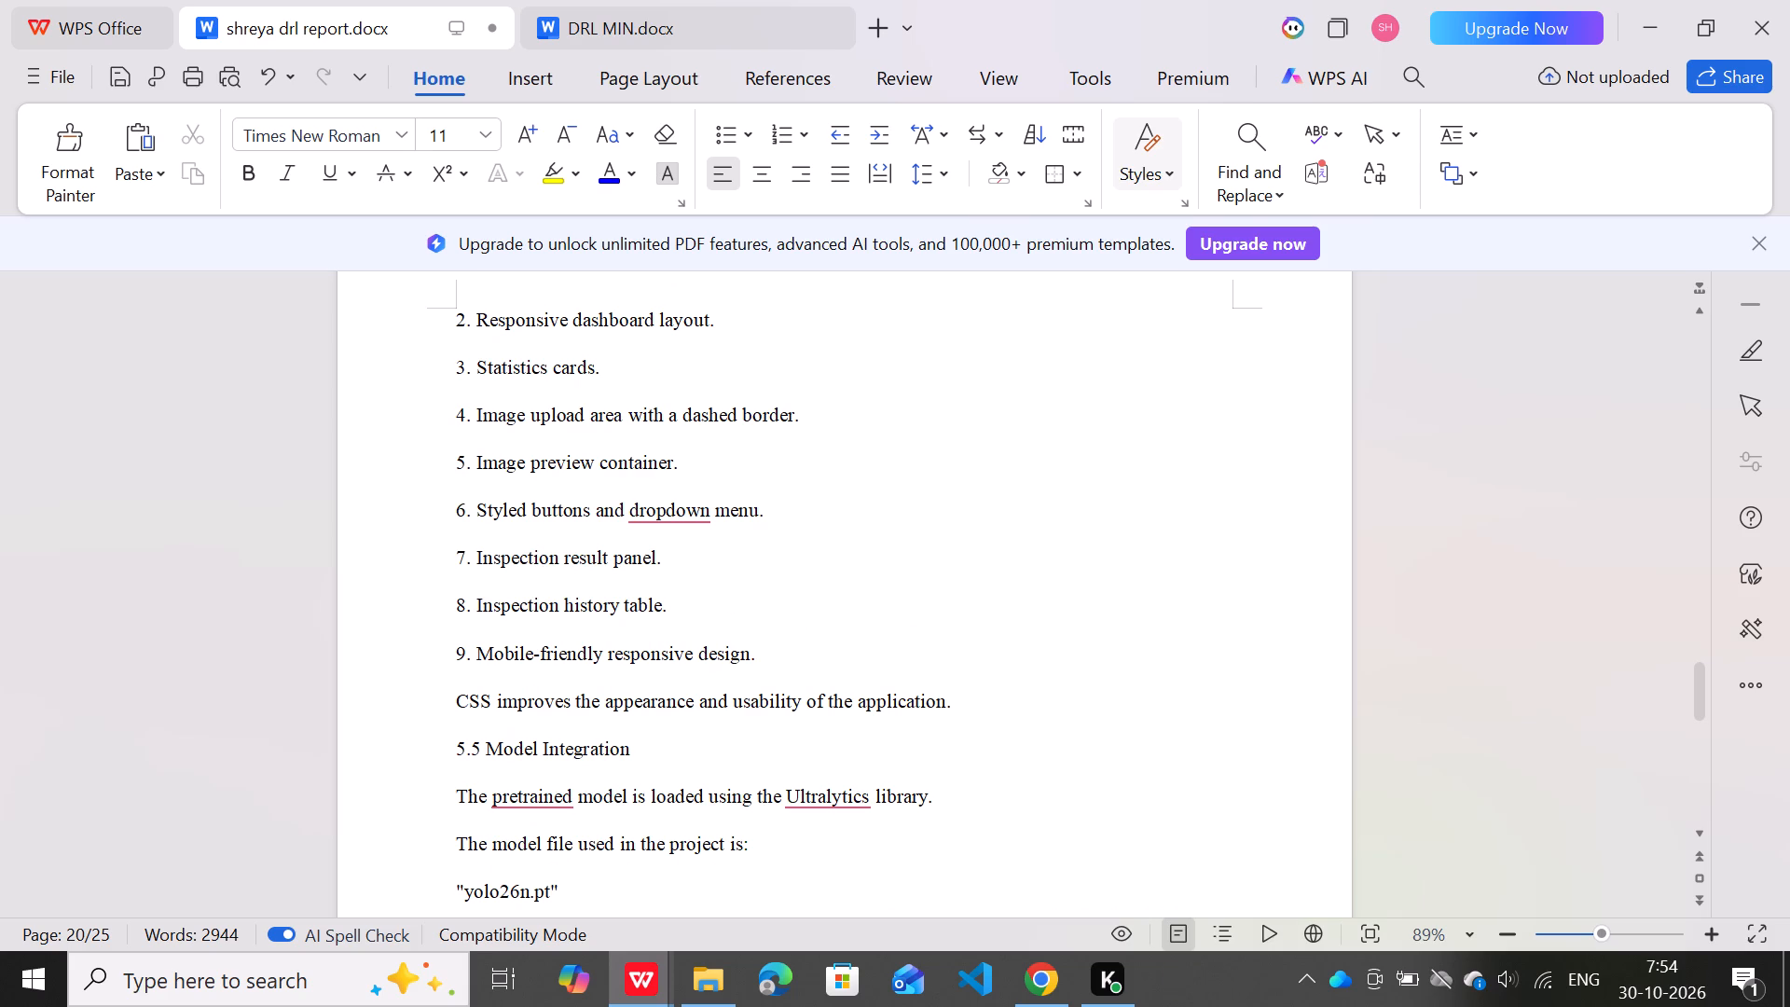
scroll(538, 703, "up", 16)
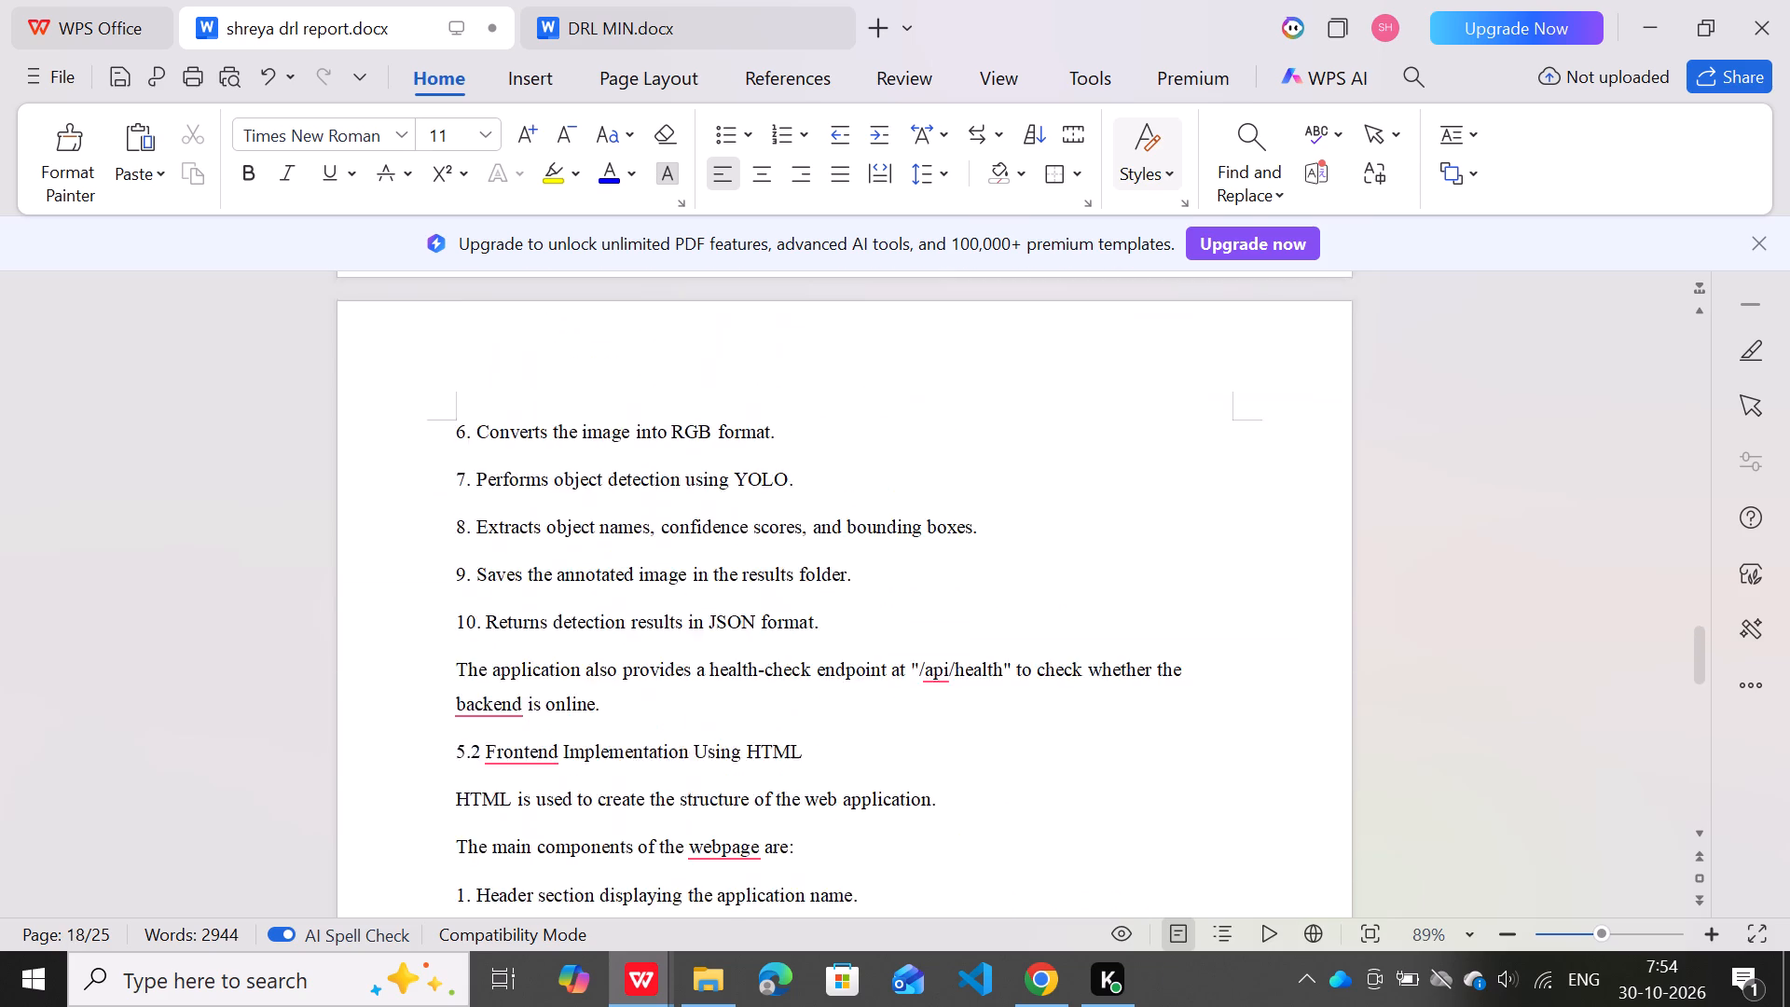
scroll(538, 703, "up", 20)
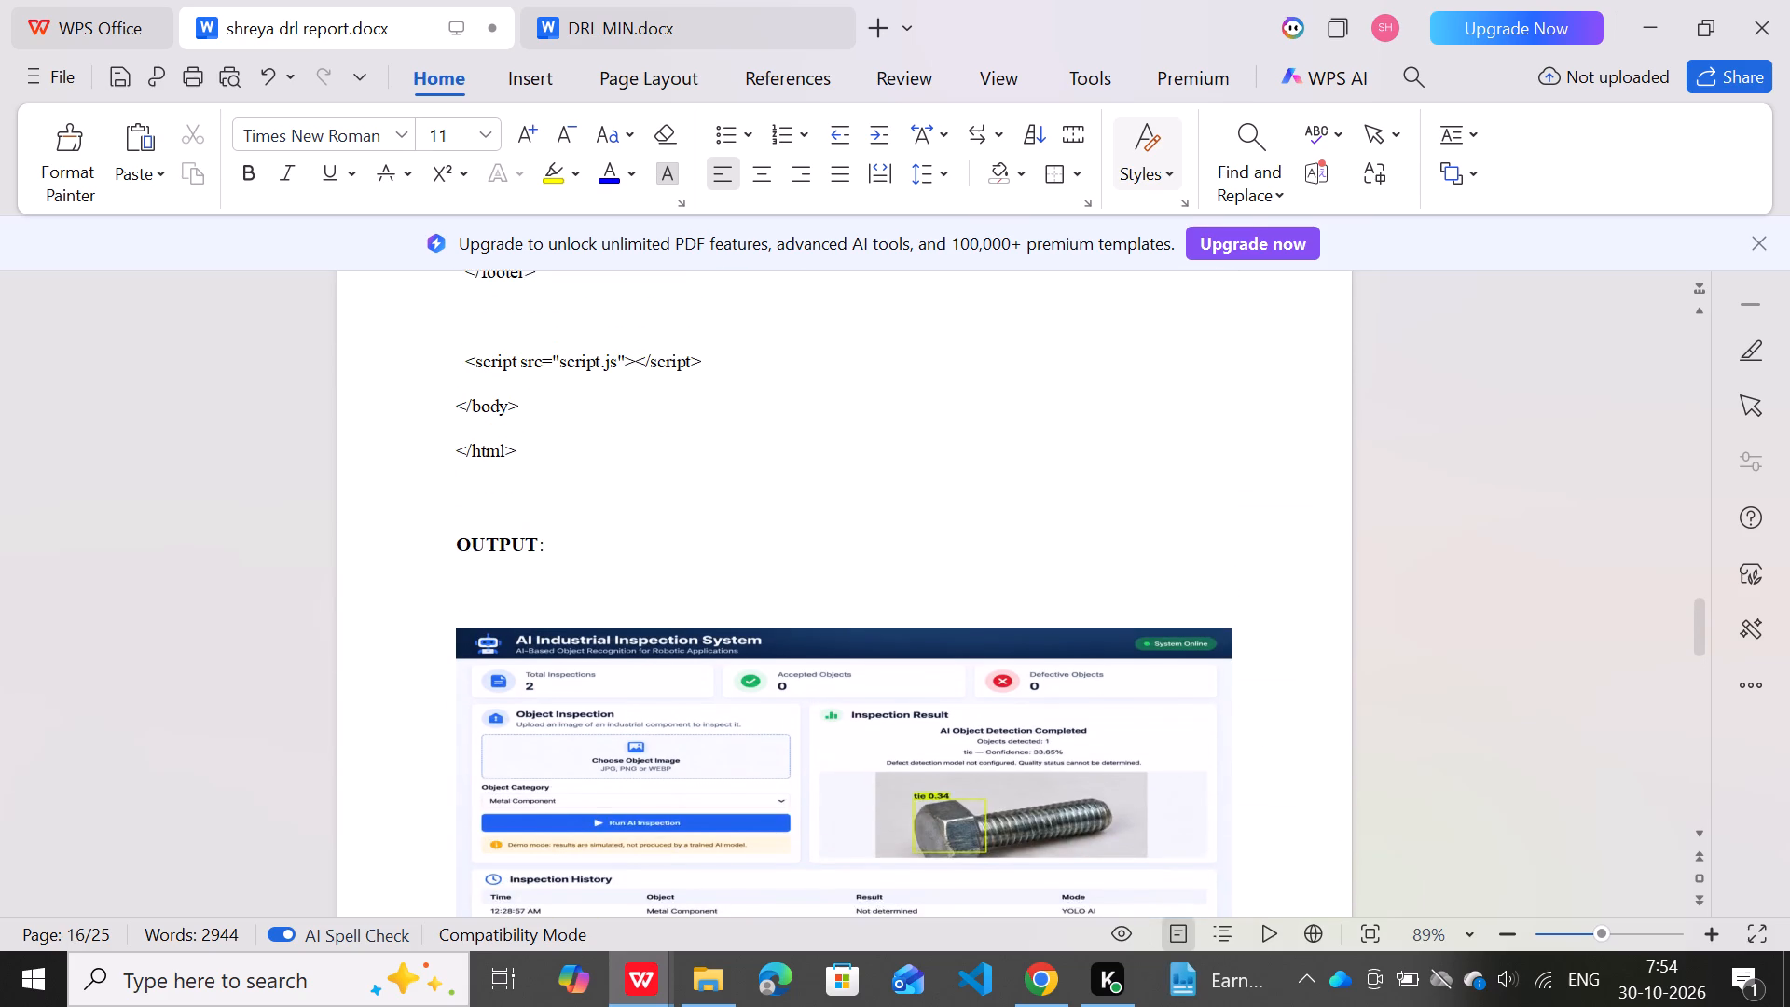
scroll(538, 703, "up", 1)
scroll(538, 703, "down", 6)
scroll(538, 703, "up", 1)
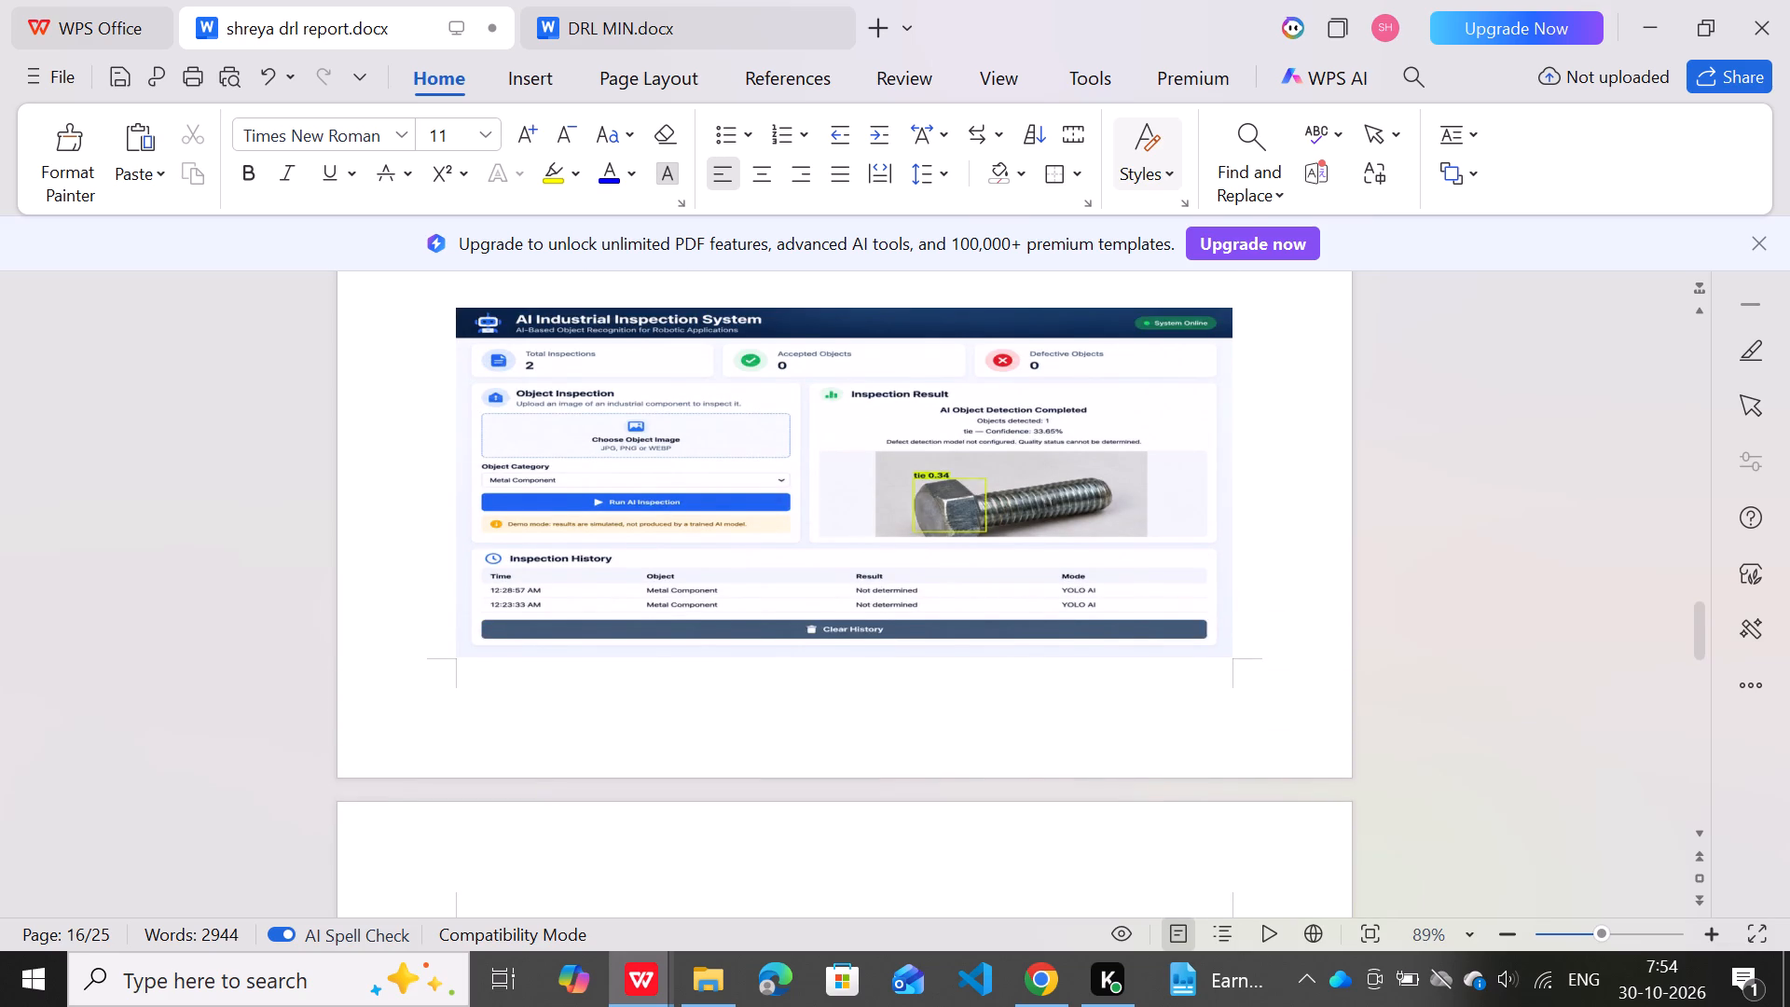
scroll(538, 703, "up", 1)
Delete the blank lines above <footer> and <script src="script.js"> at the end of the index.html code.
scroll(538, 703, "up", 2)
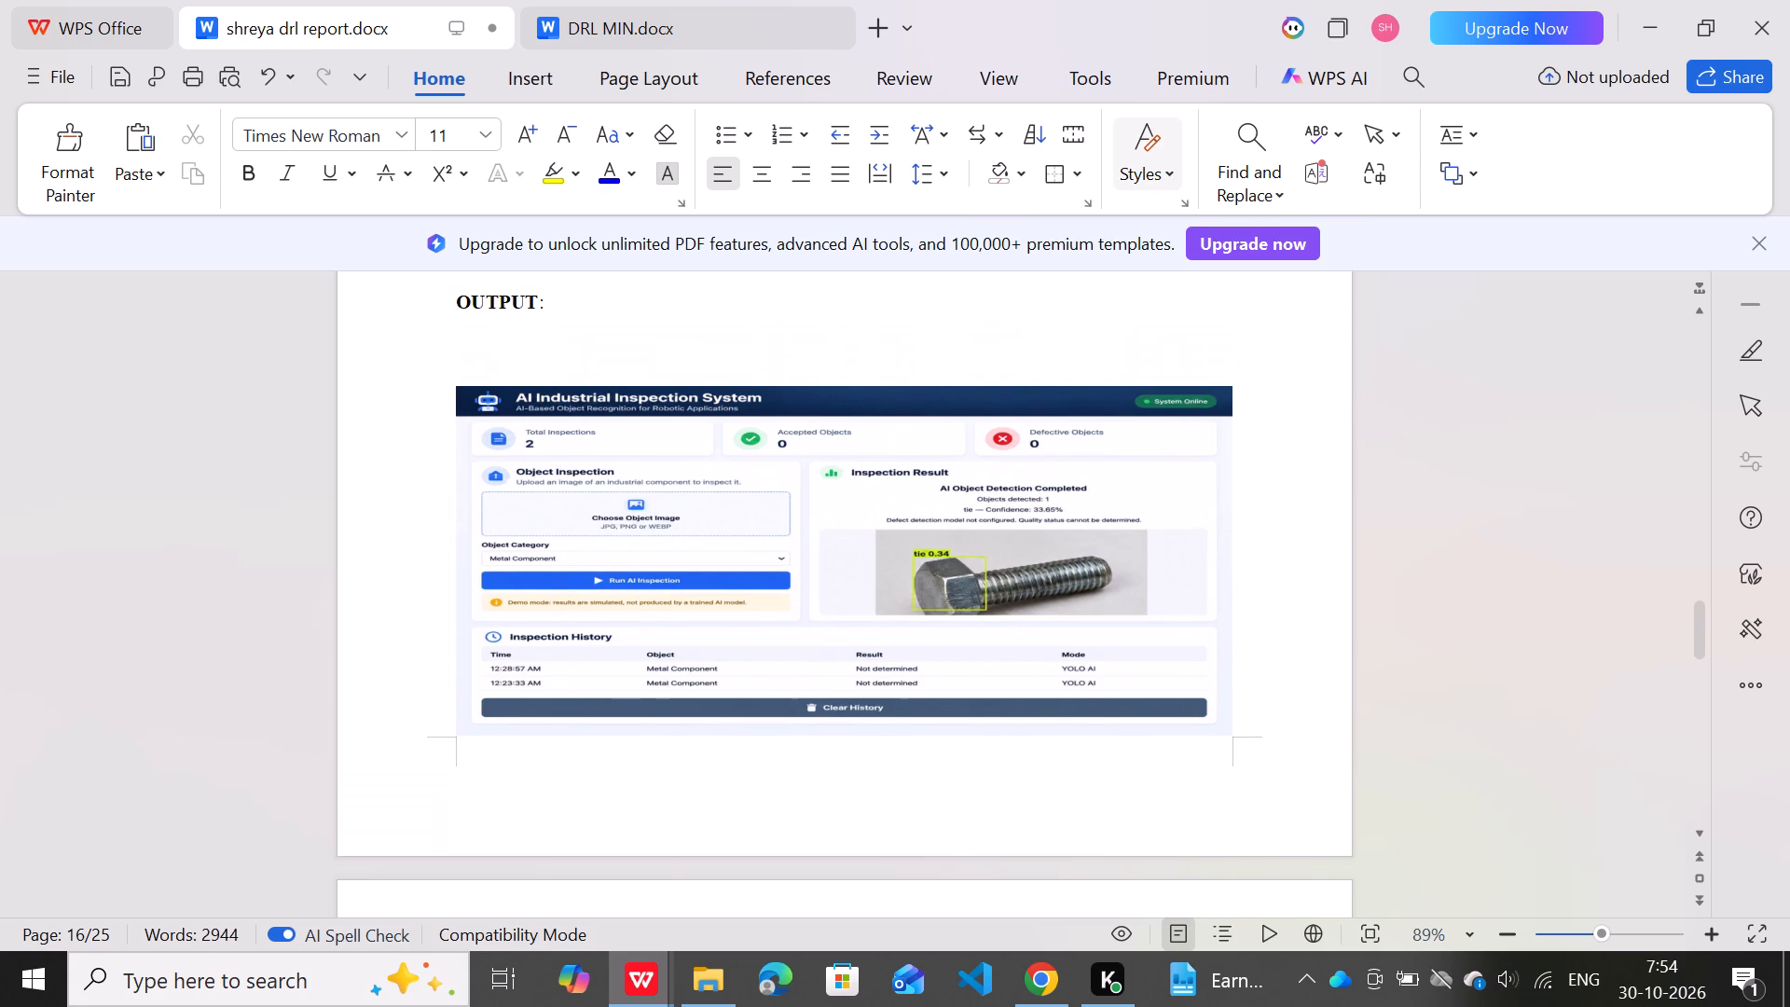
scroll(538, 703, "up", 2)
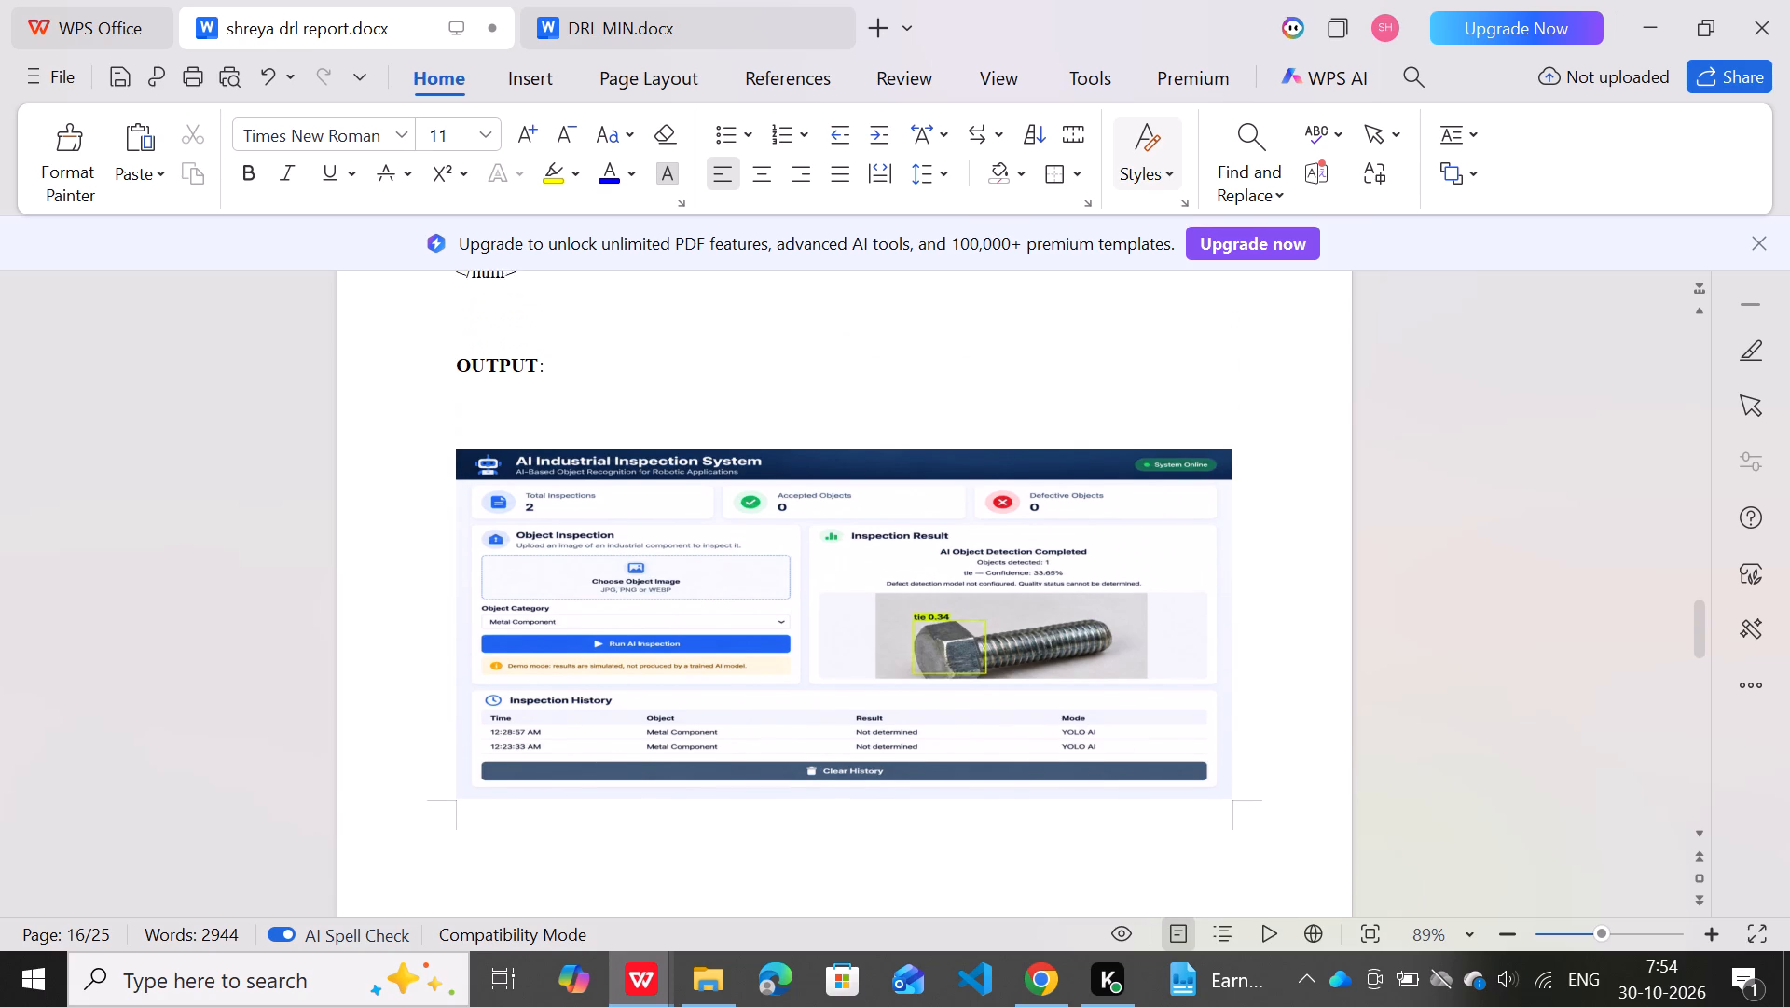
scroll(538, 703, "up", 1)
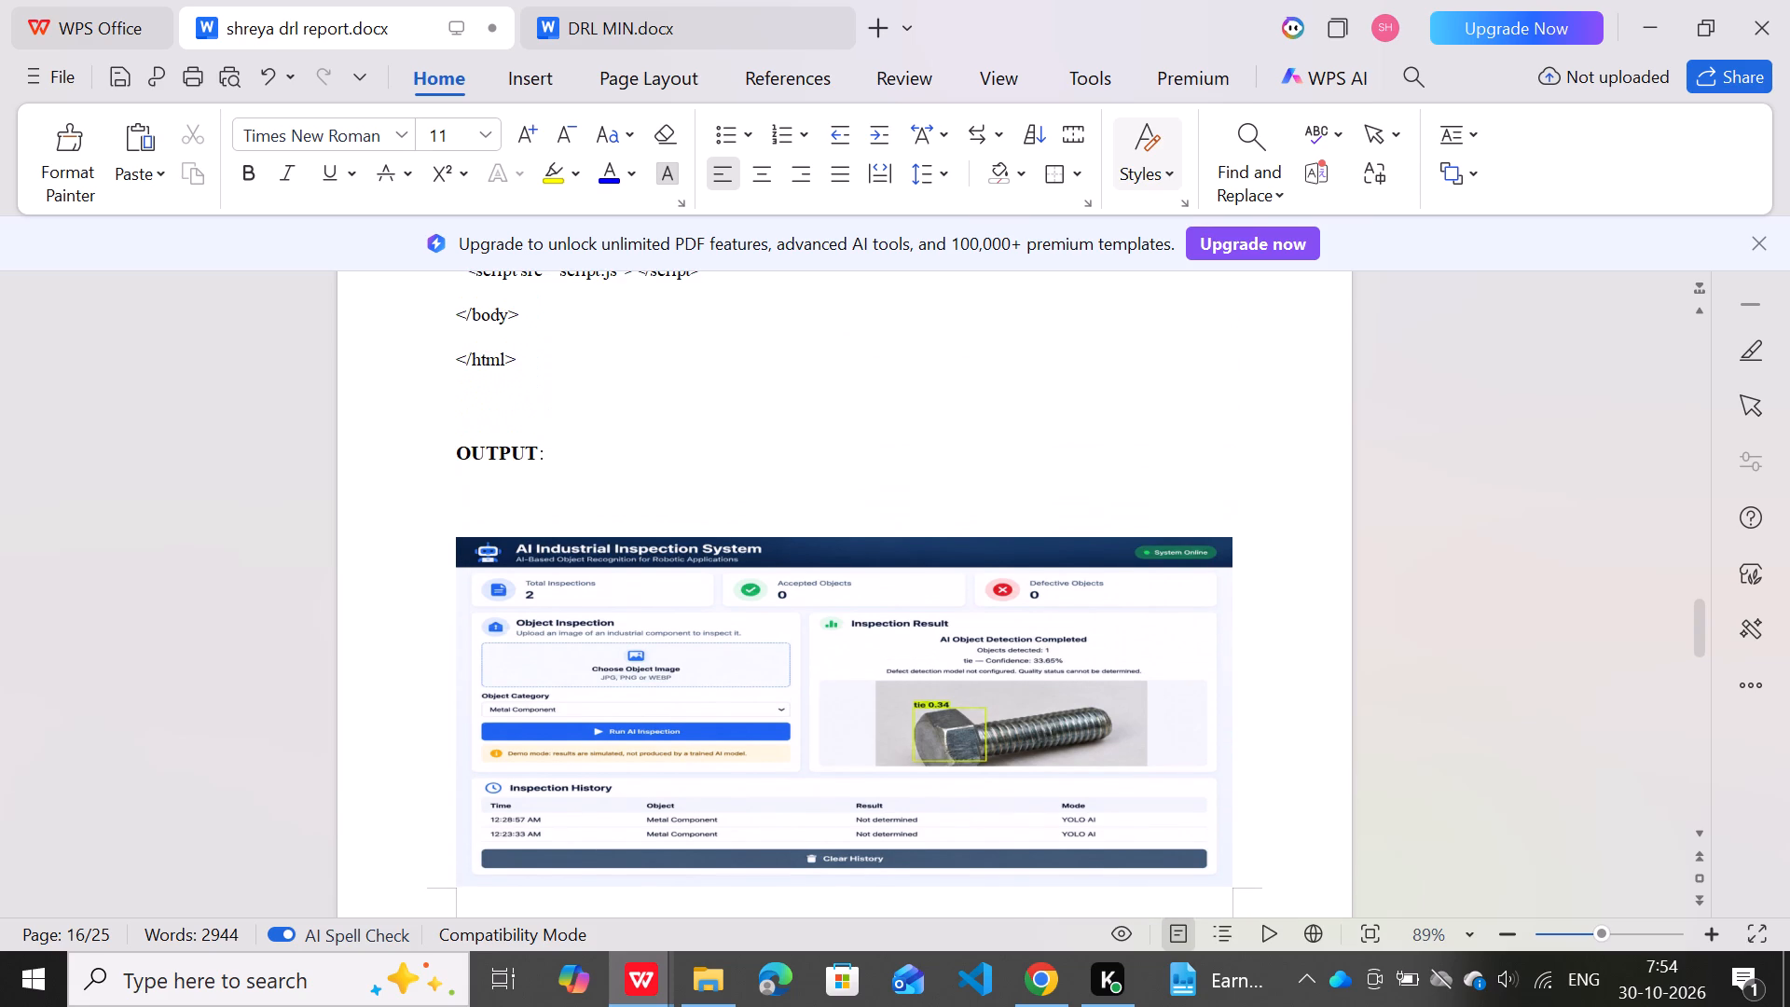
scroll(538, 703, "up", 2)
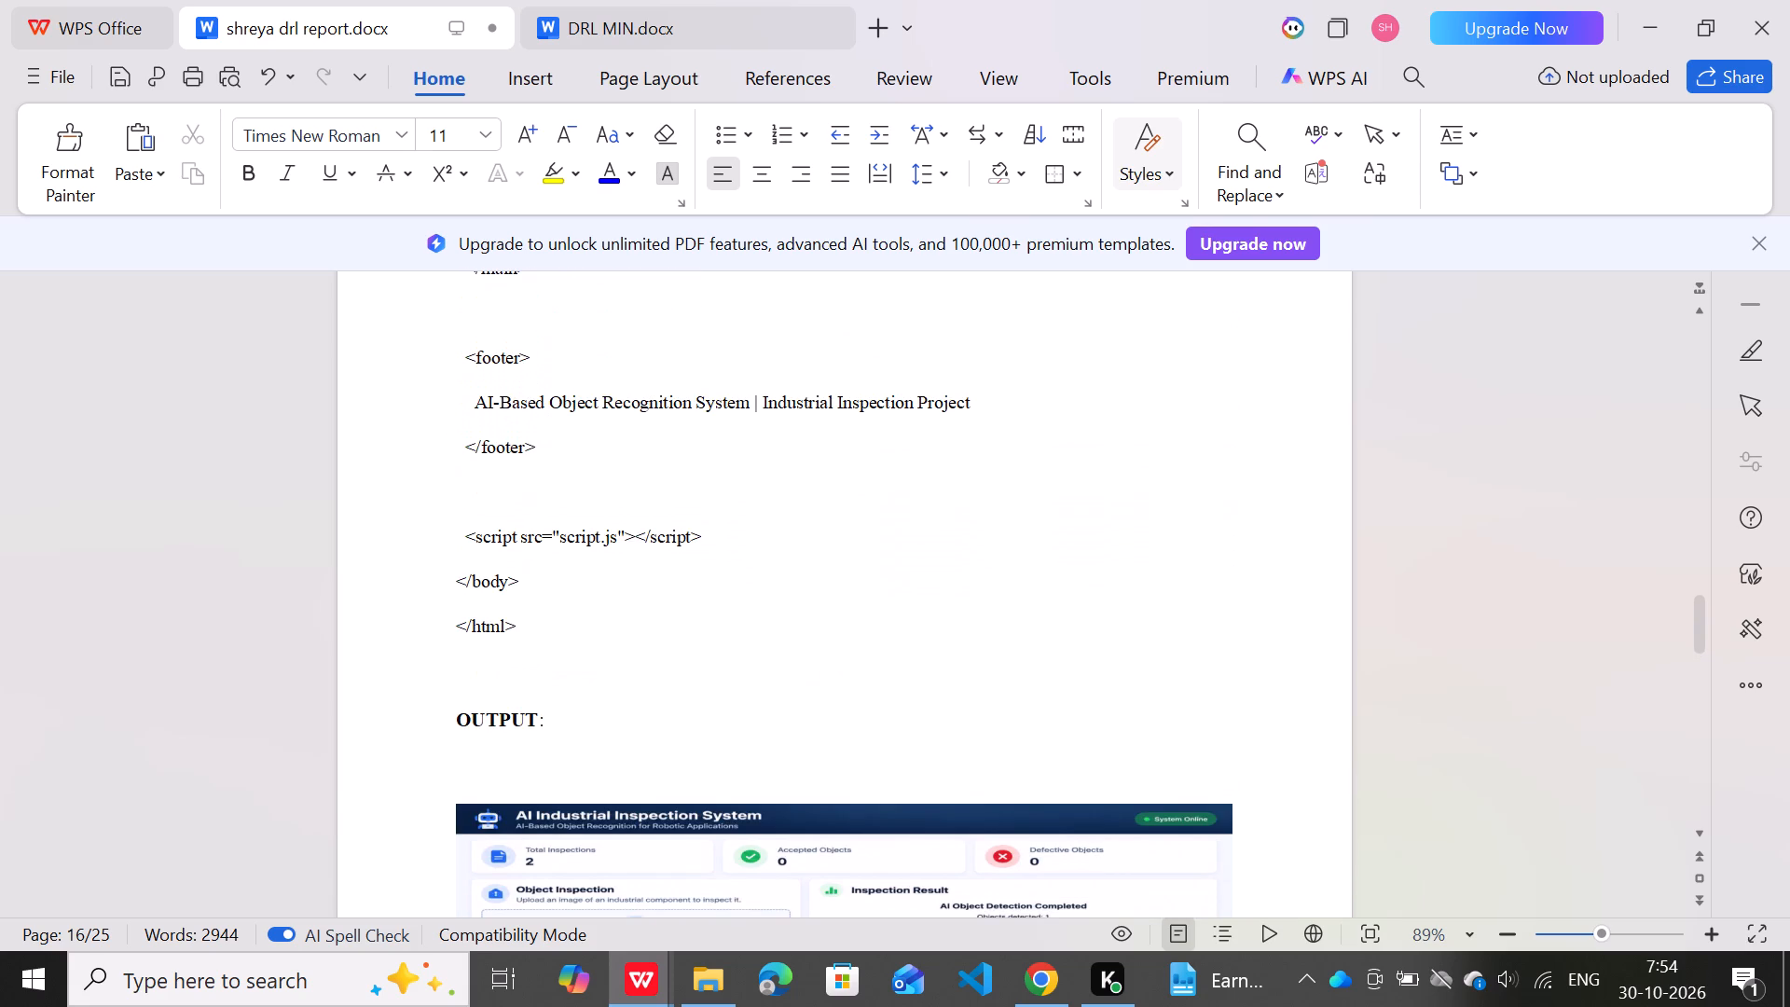
scroll(533, 567, "up", 1)
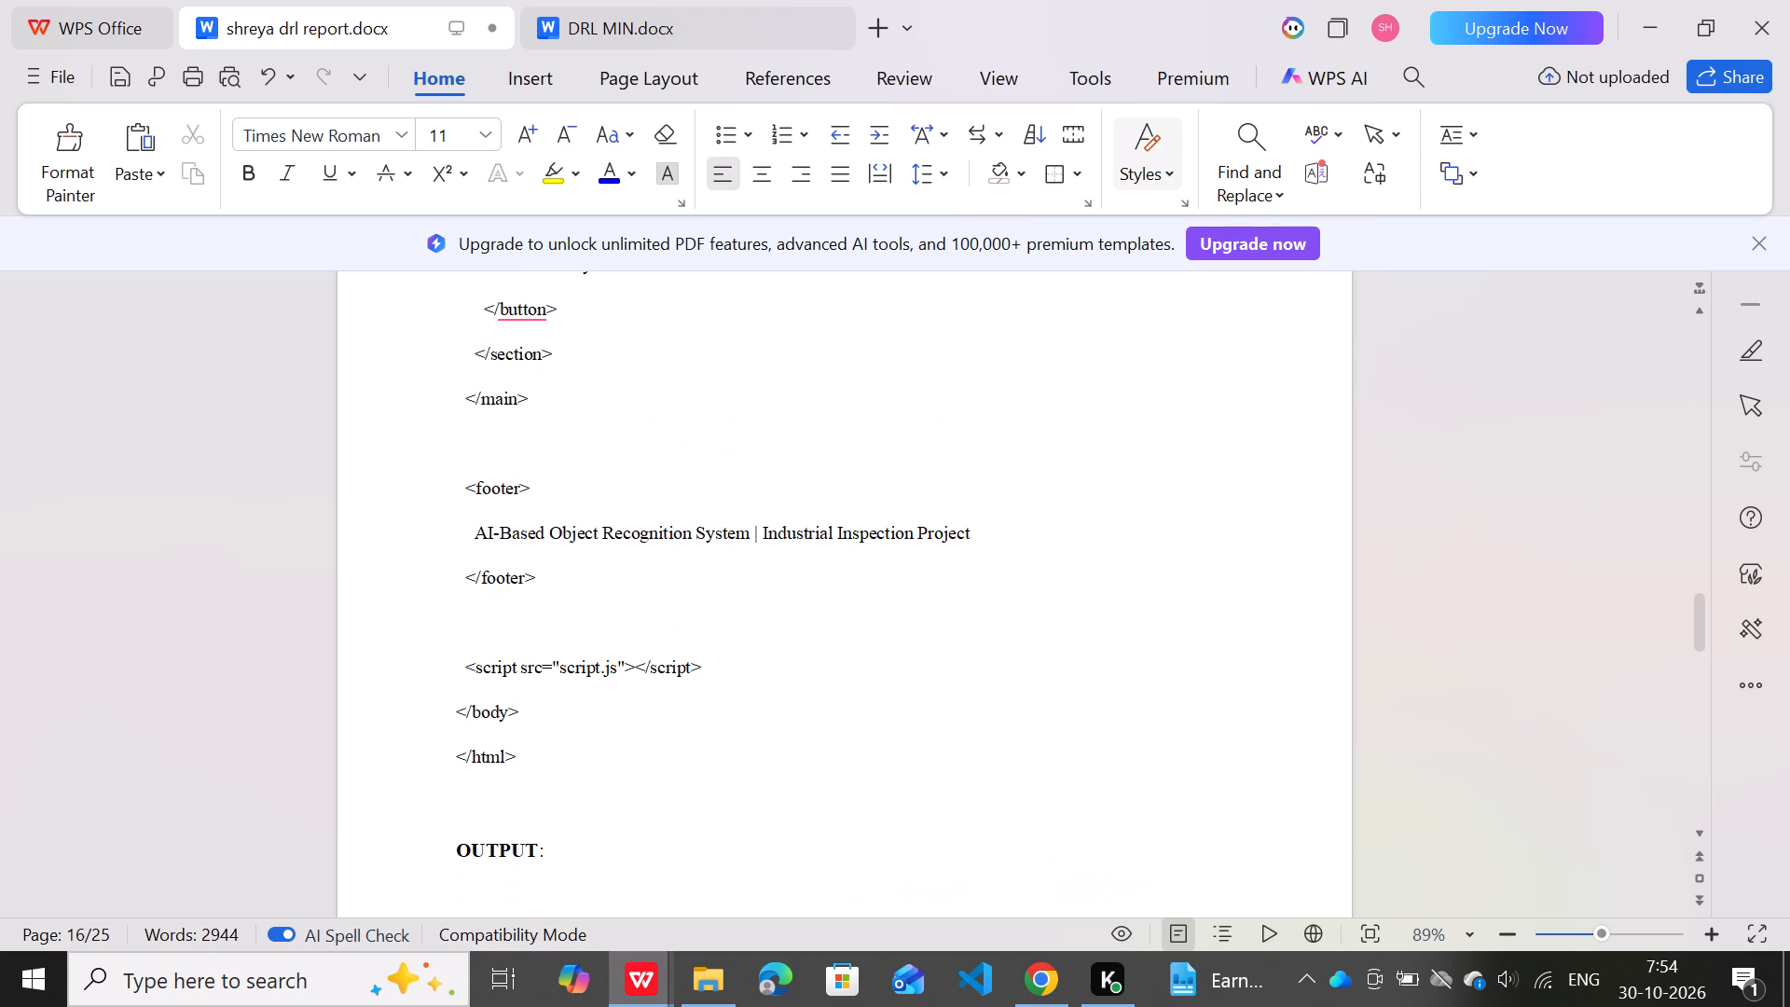
left_click(481, 448)
key("BackSpace")
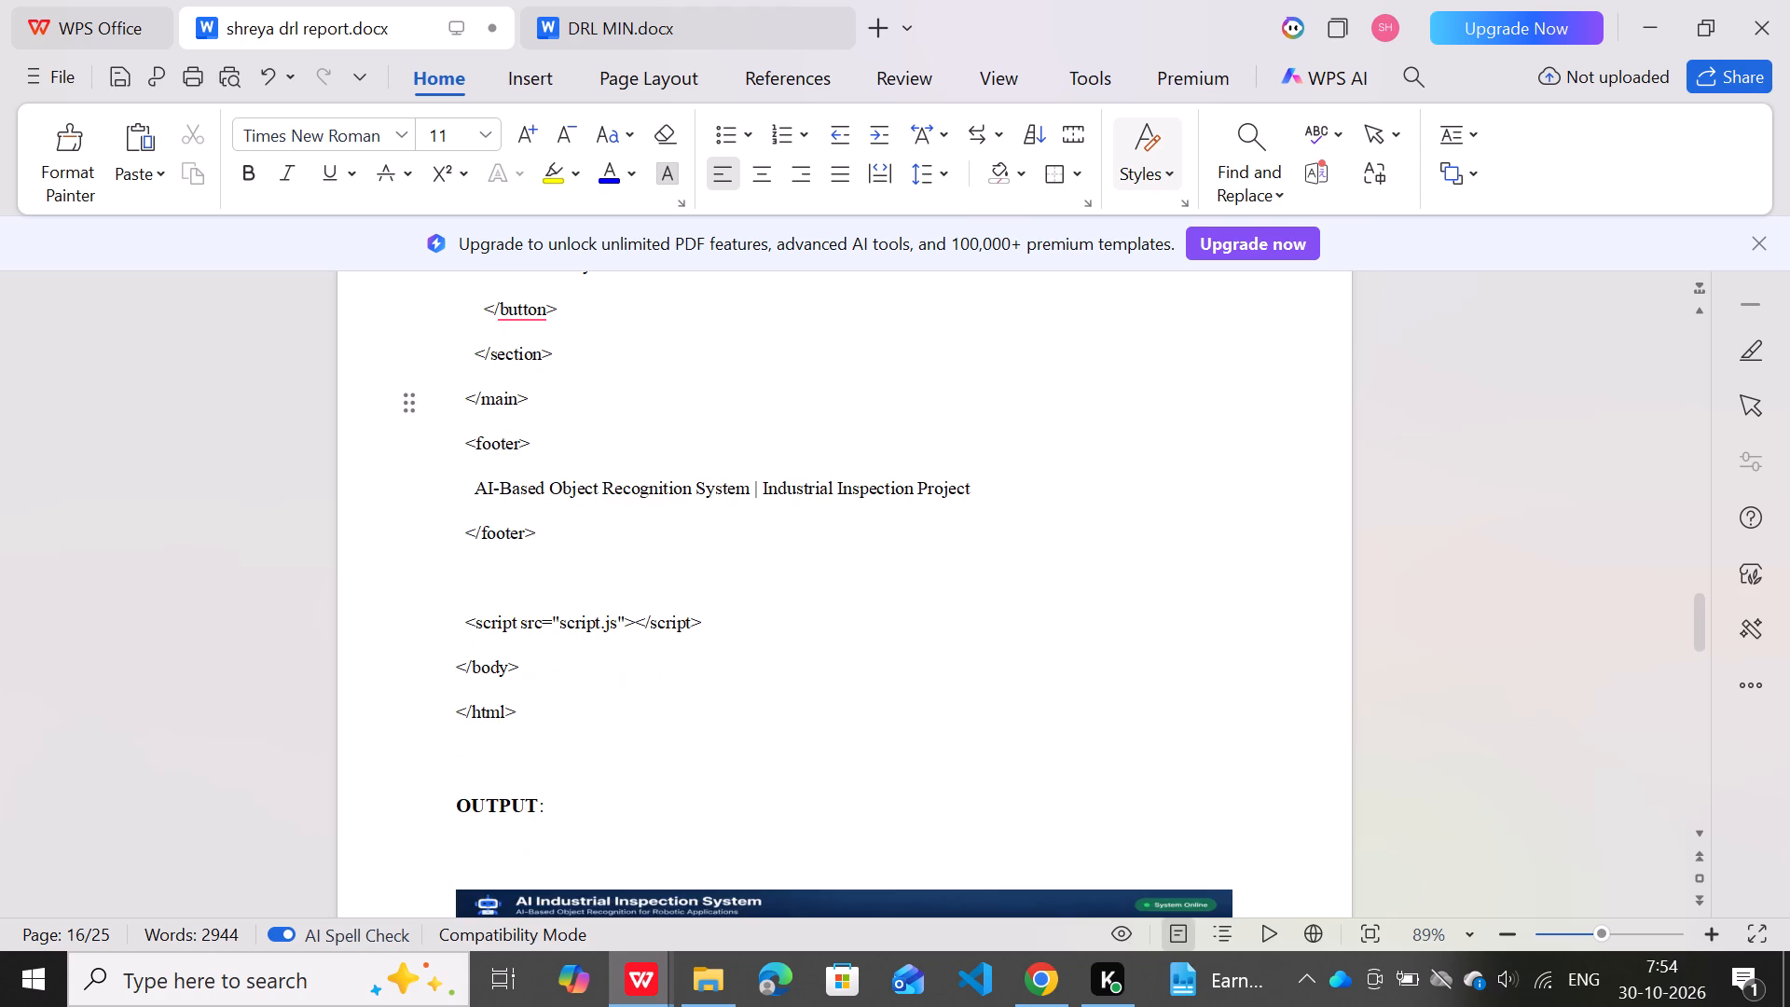
left_click(466, 597)
key("BackSpace")
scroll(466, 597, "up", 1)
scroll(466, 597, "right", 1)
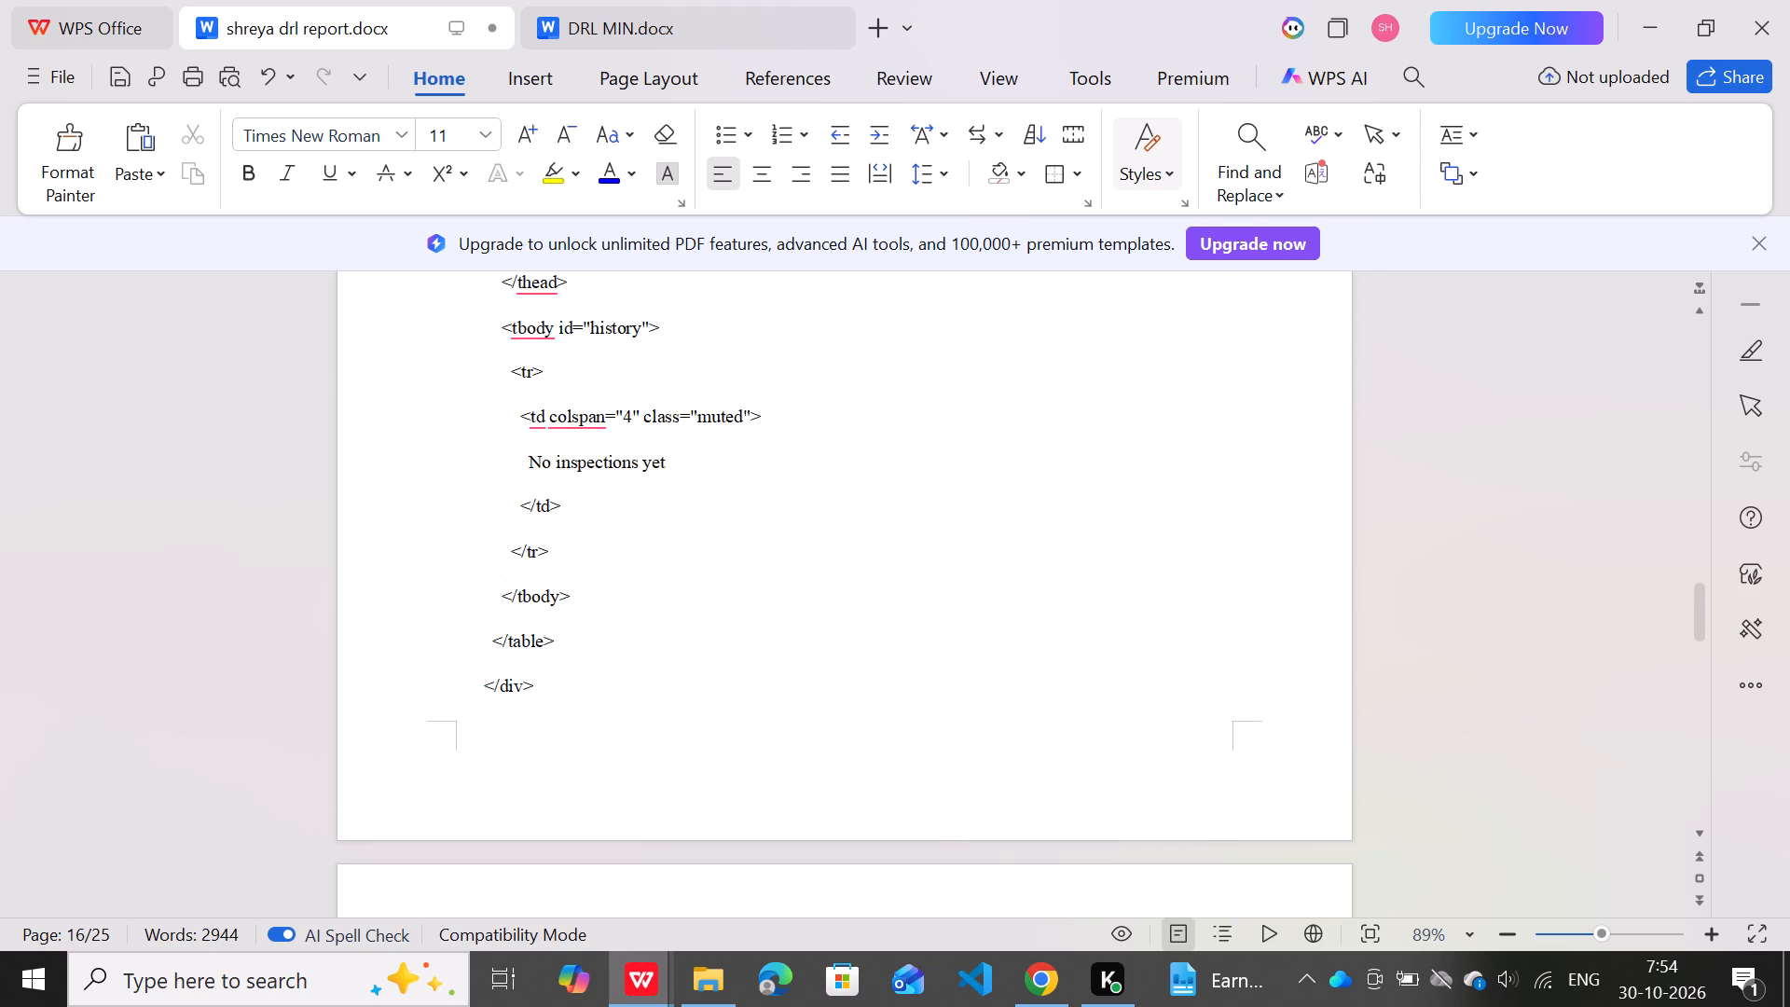
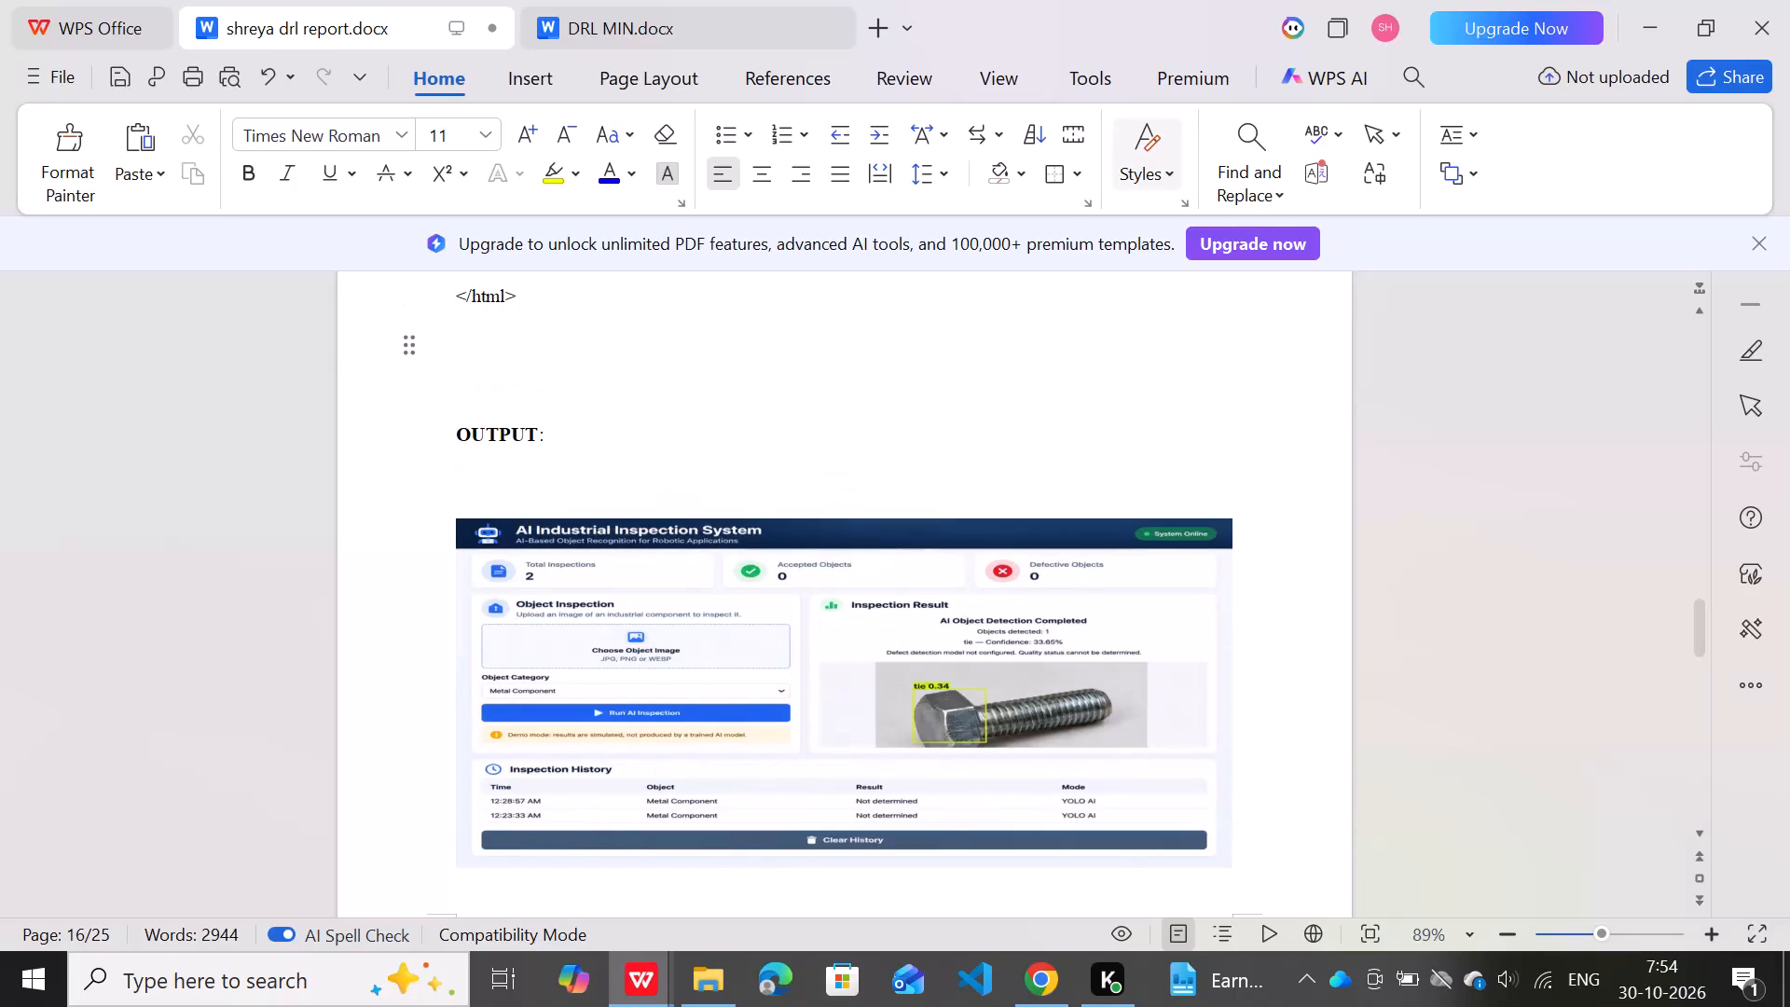
Paste the copied heading "3 style.css" on the blank line below </html>, above the OUTPUT heading.
key("ctrl+v")
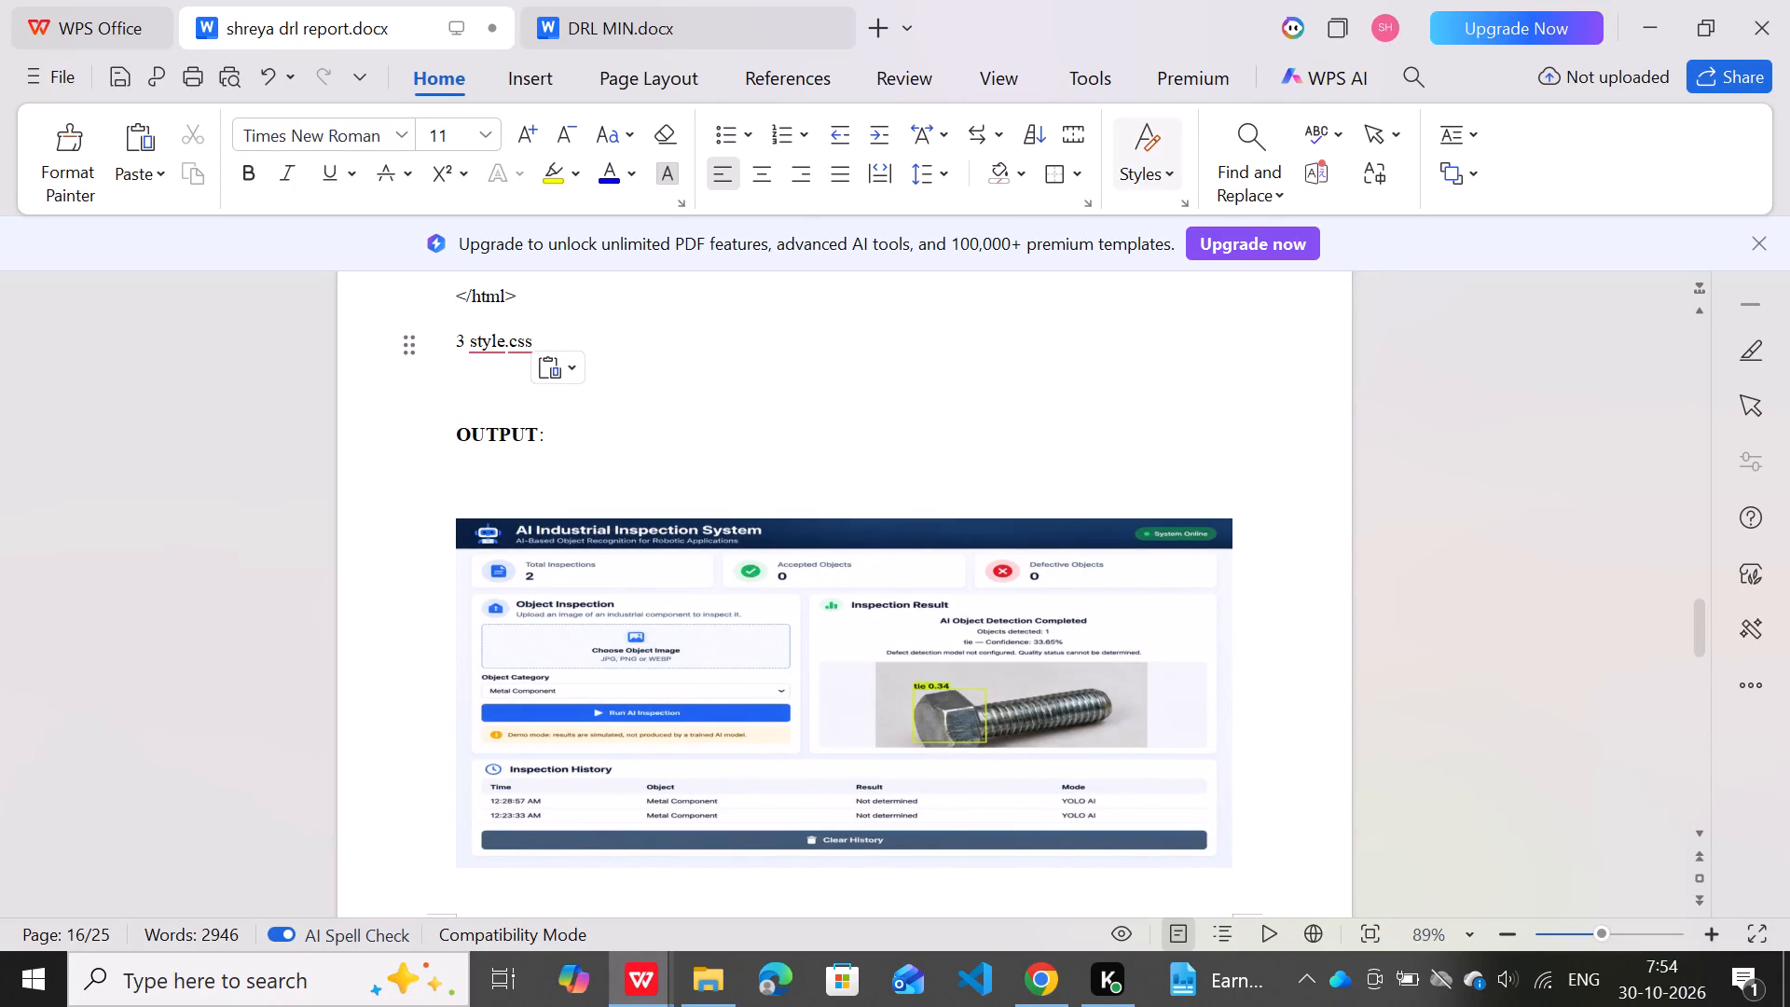
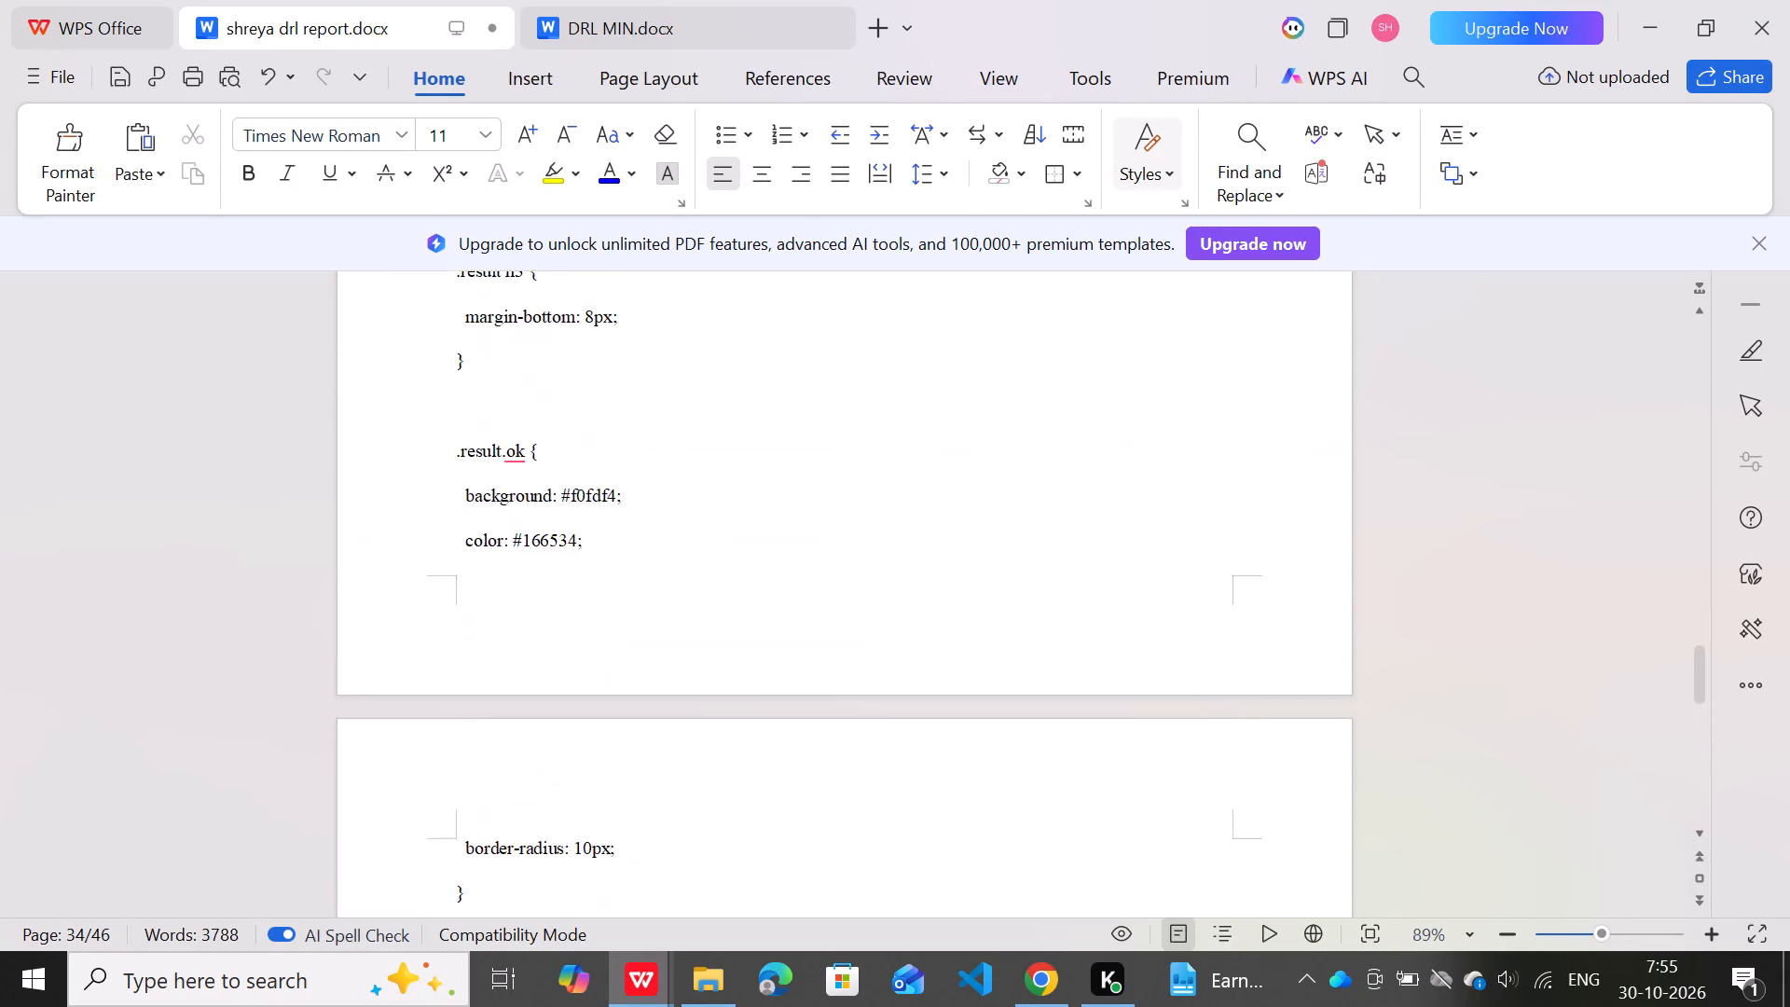
Review the code pages from the duplicated CSS rules back up to the start of the index.html section.
scroll(654, 584, "up", 16)
scroll(654, 584, "up", 10)
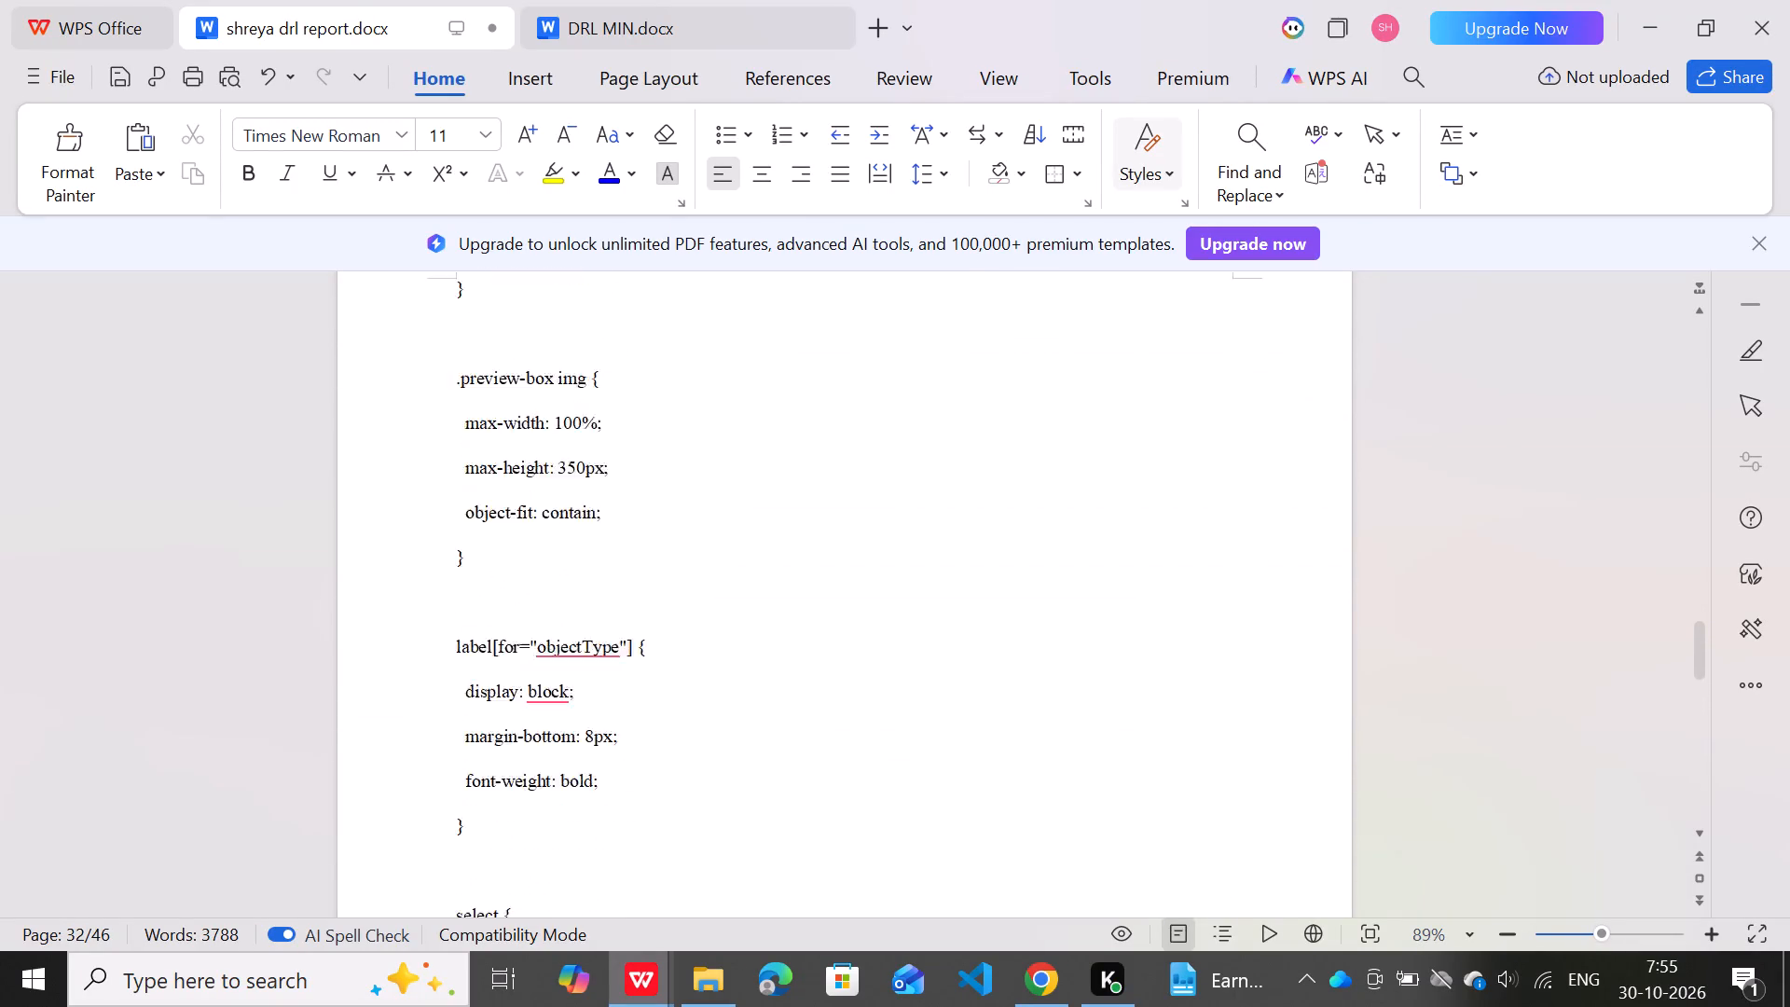
scroll(654, 584, "up", 15)
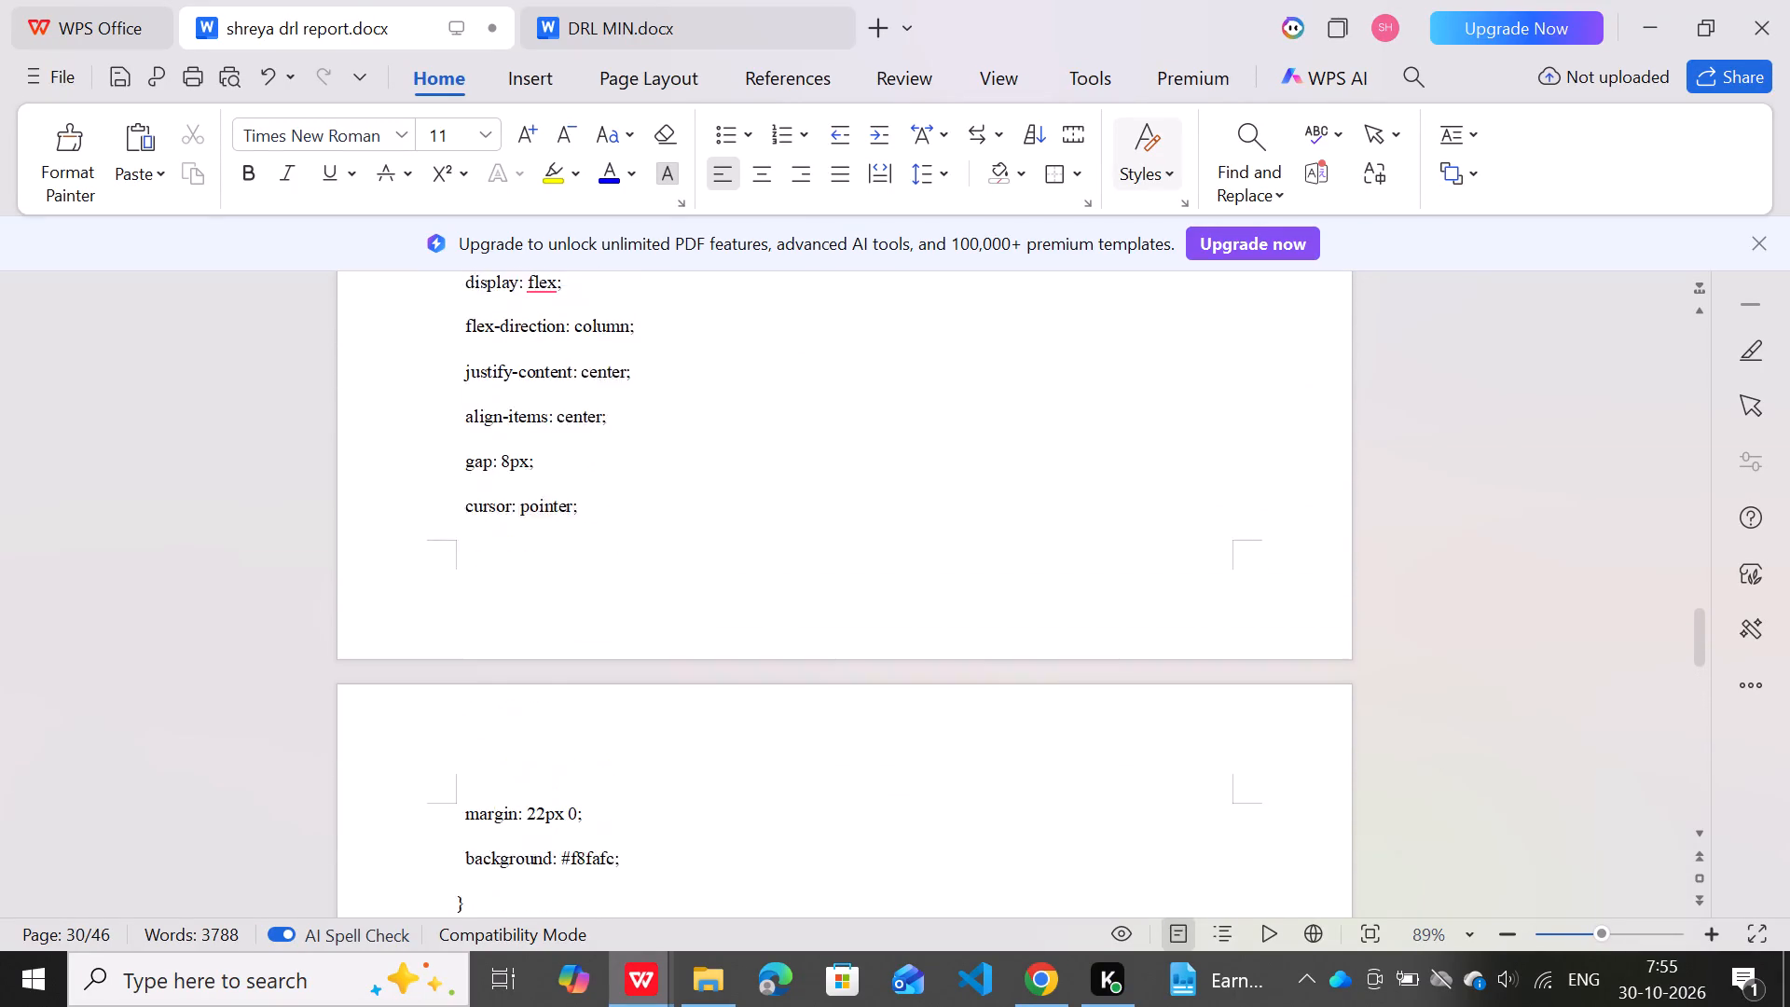
scroll(654, 584, "up", 15)
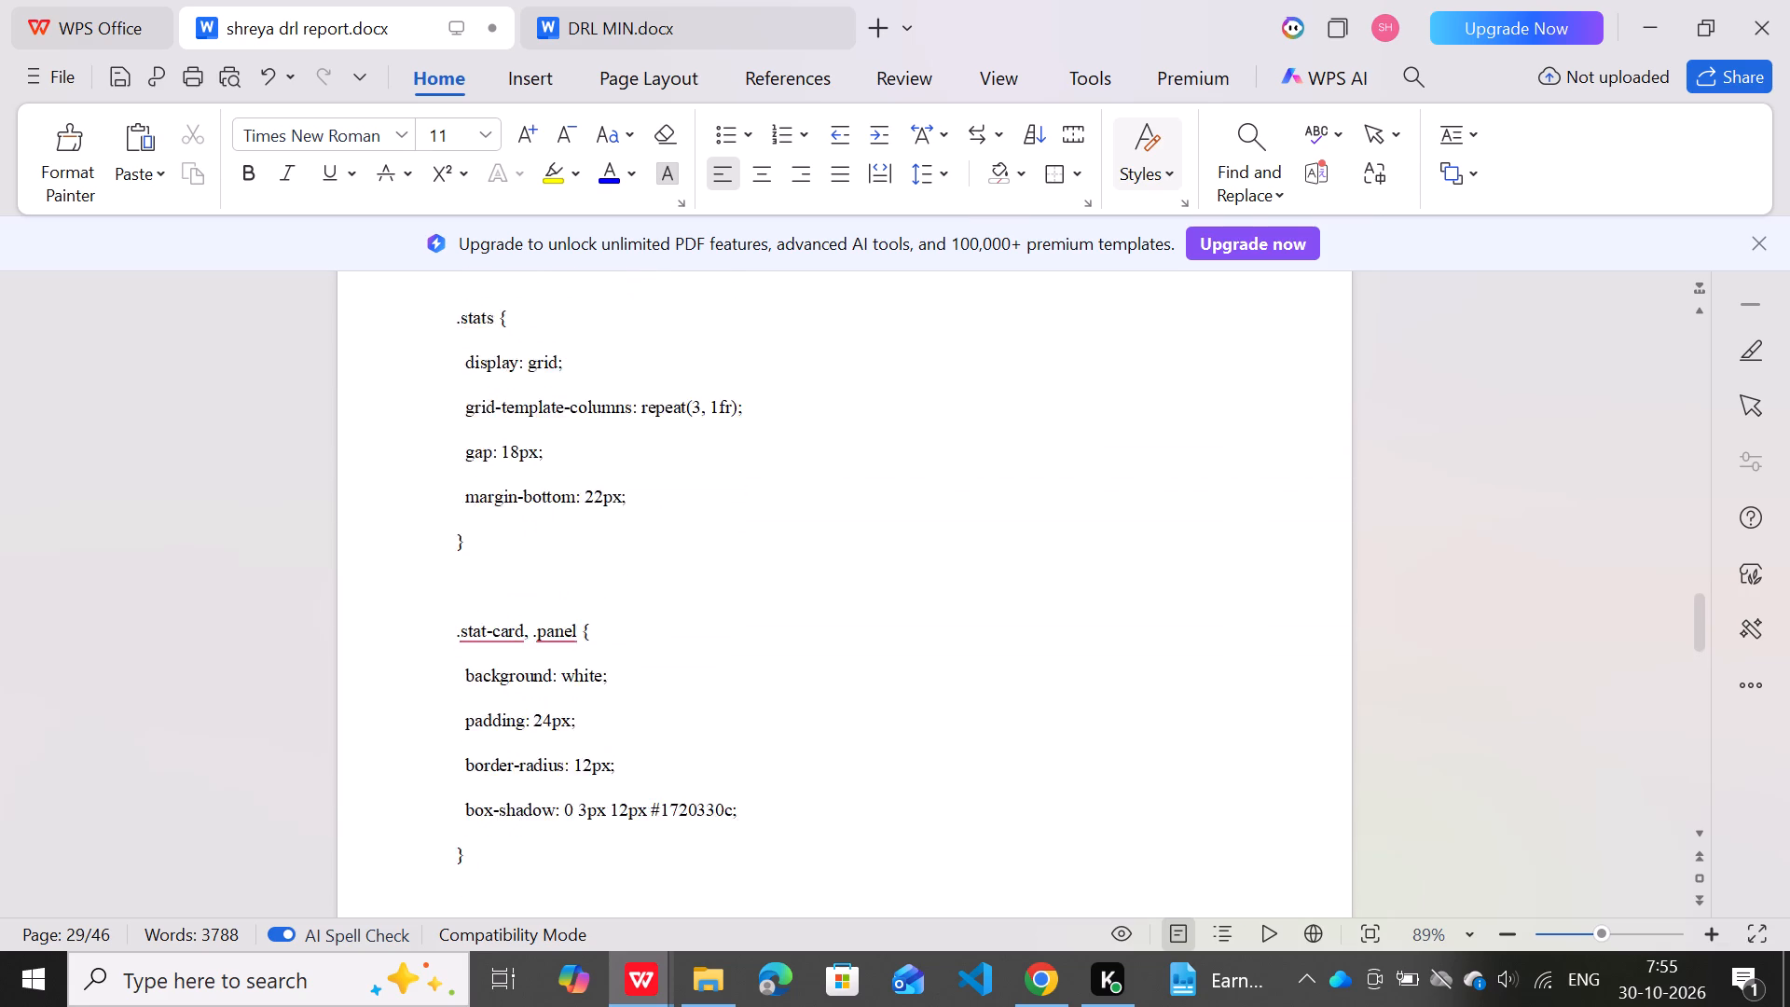
scroll(654, 584, "up", 5)
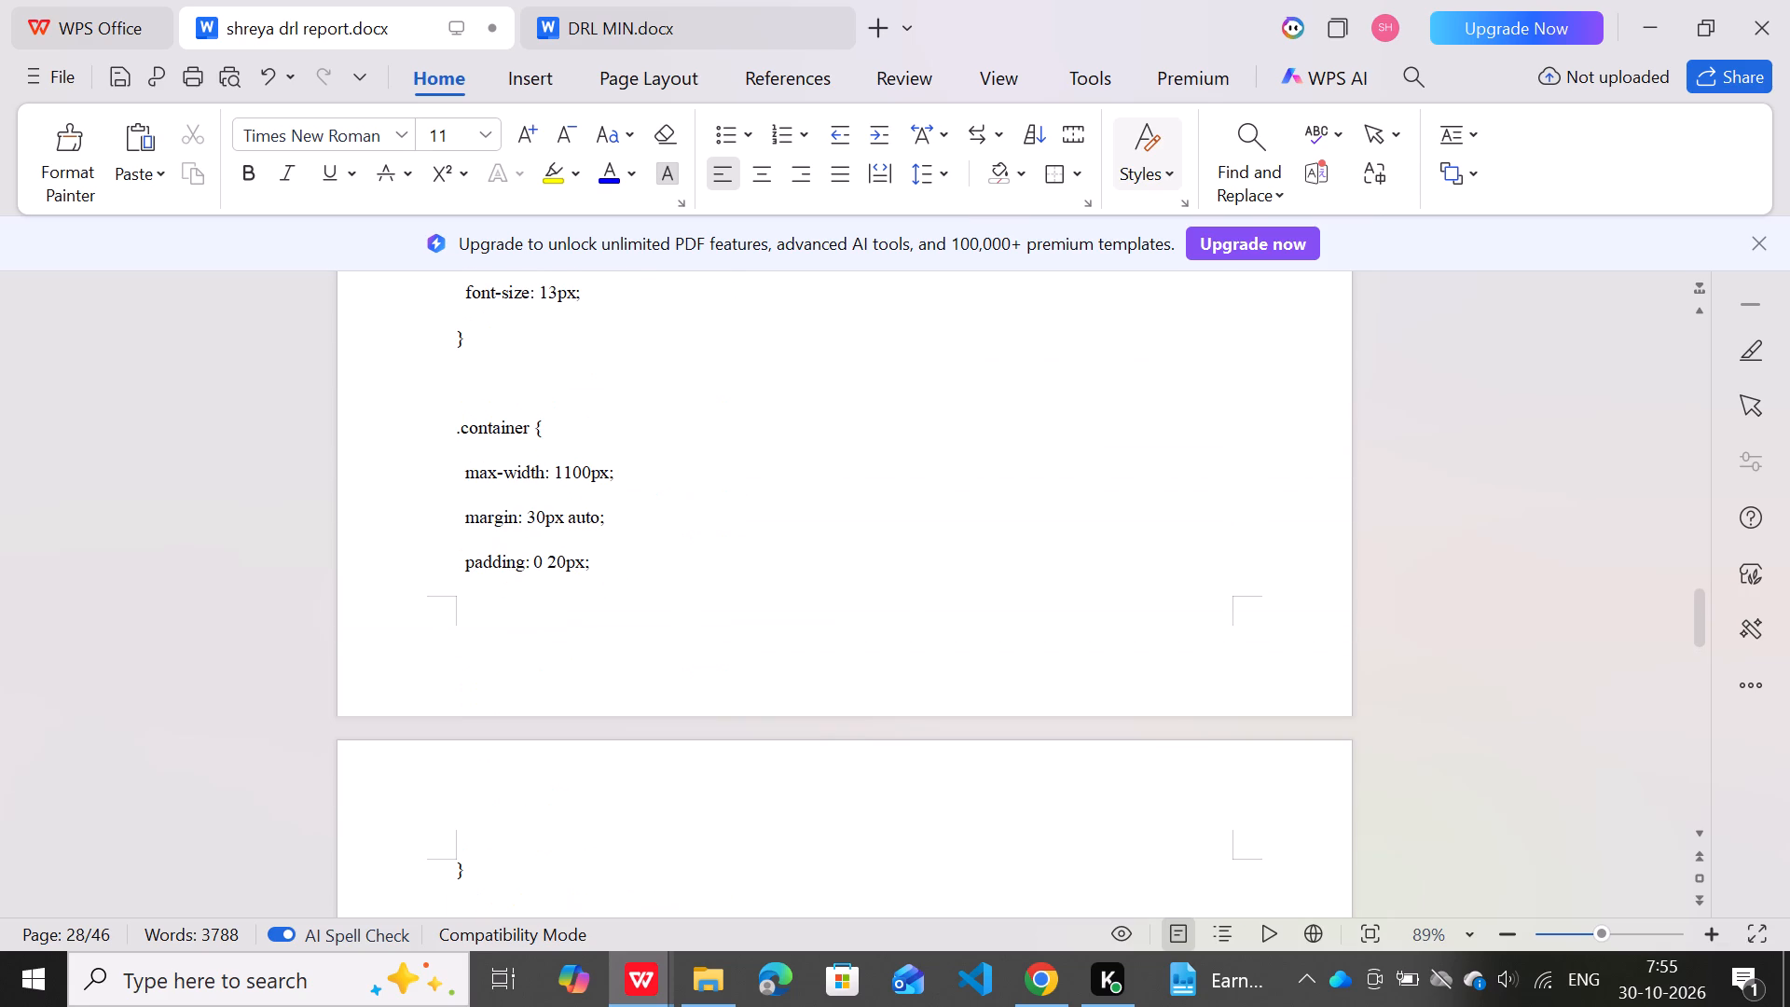
scroll(654, 584, "up", 13)
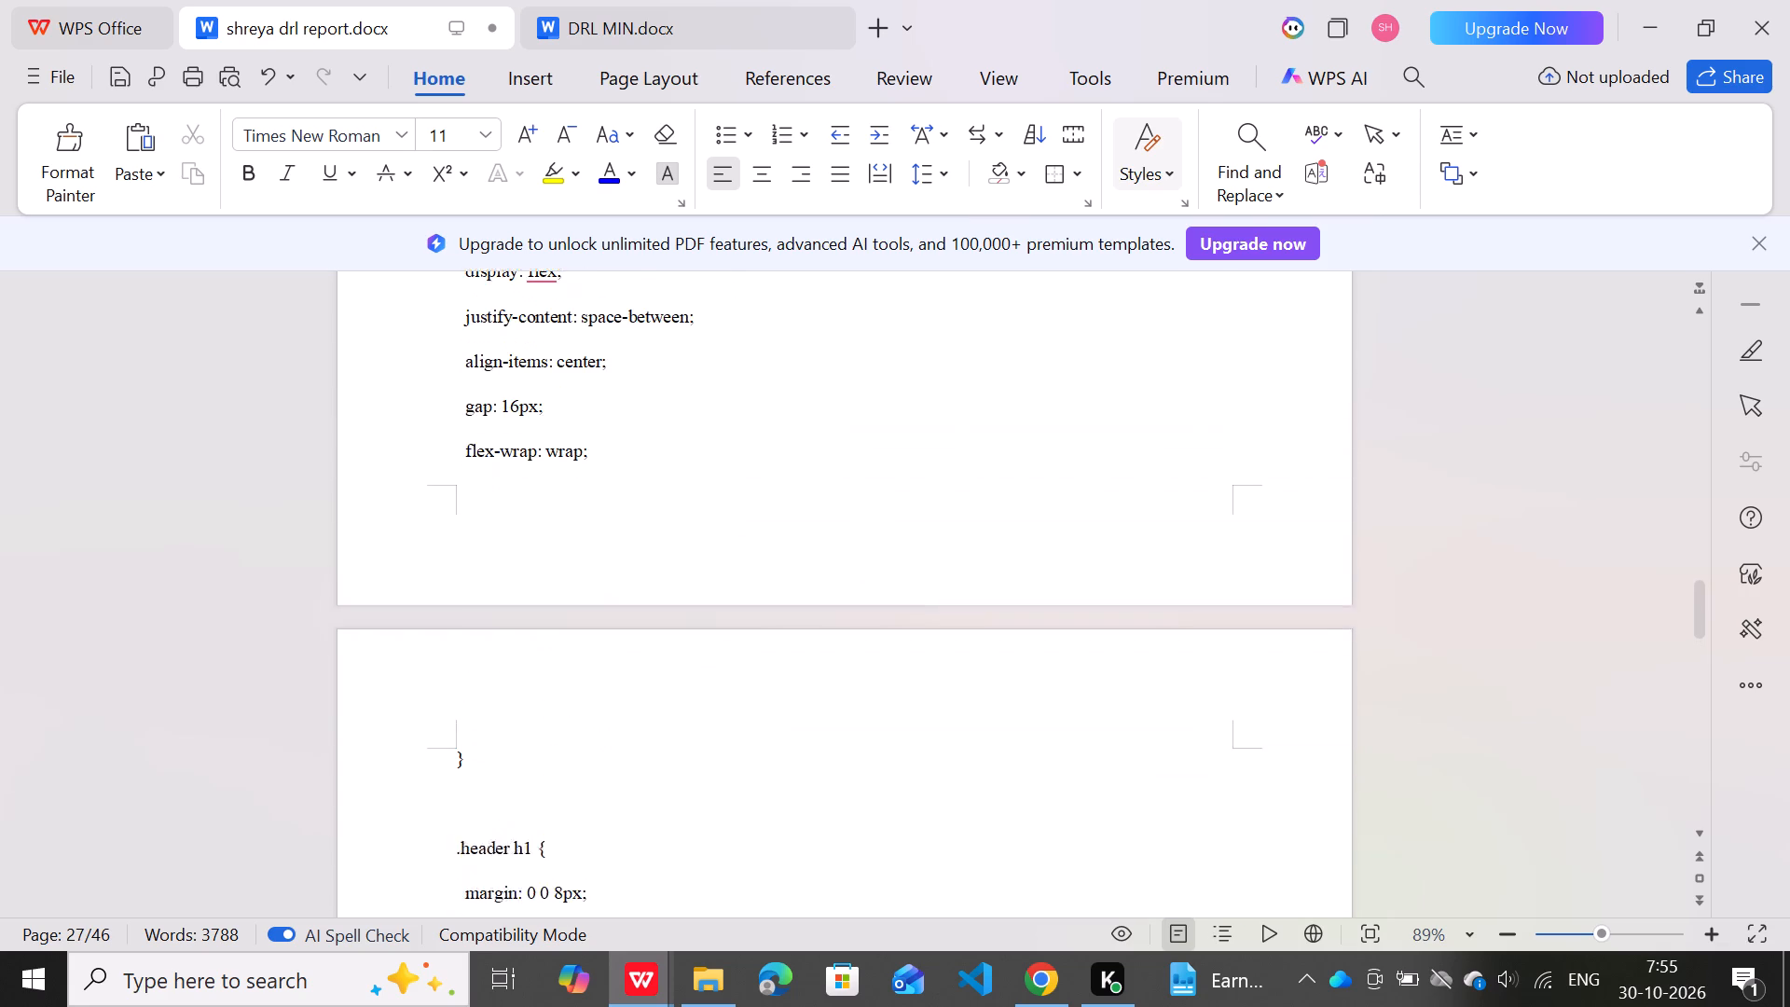
scroll(654, 584, "up", 12)
scroll(654, 584, "up", 9)
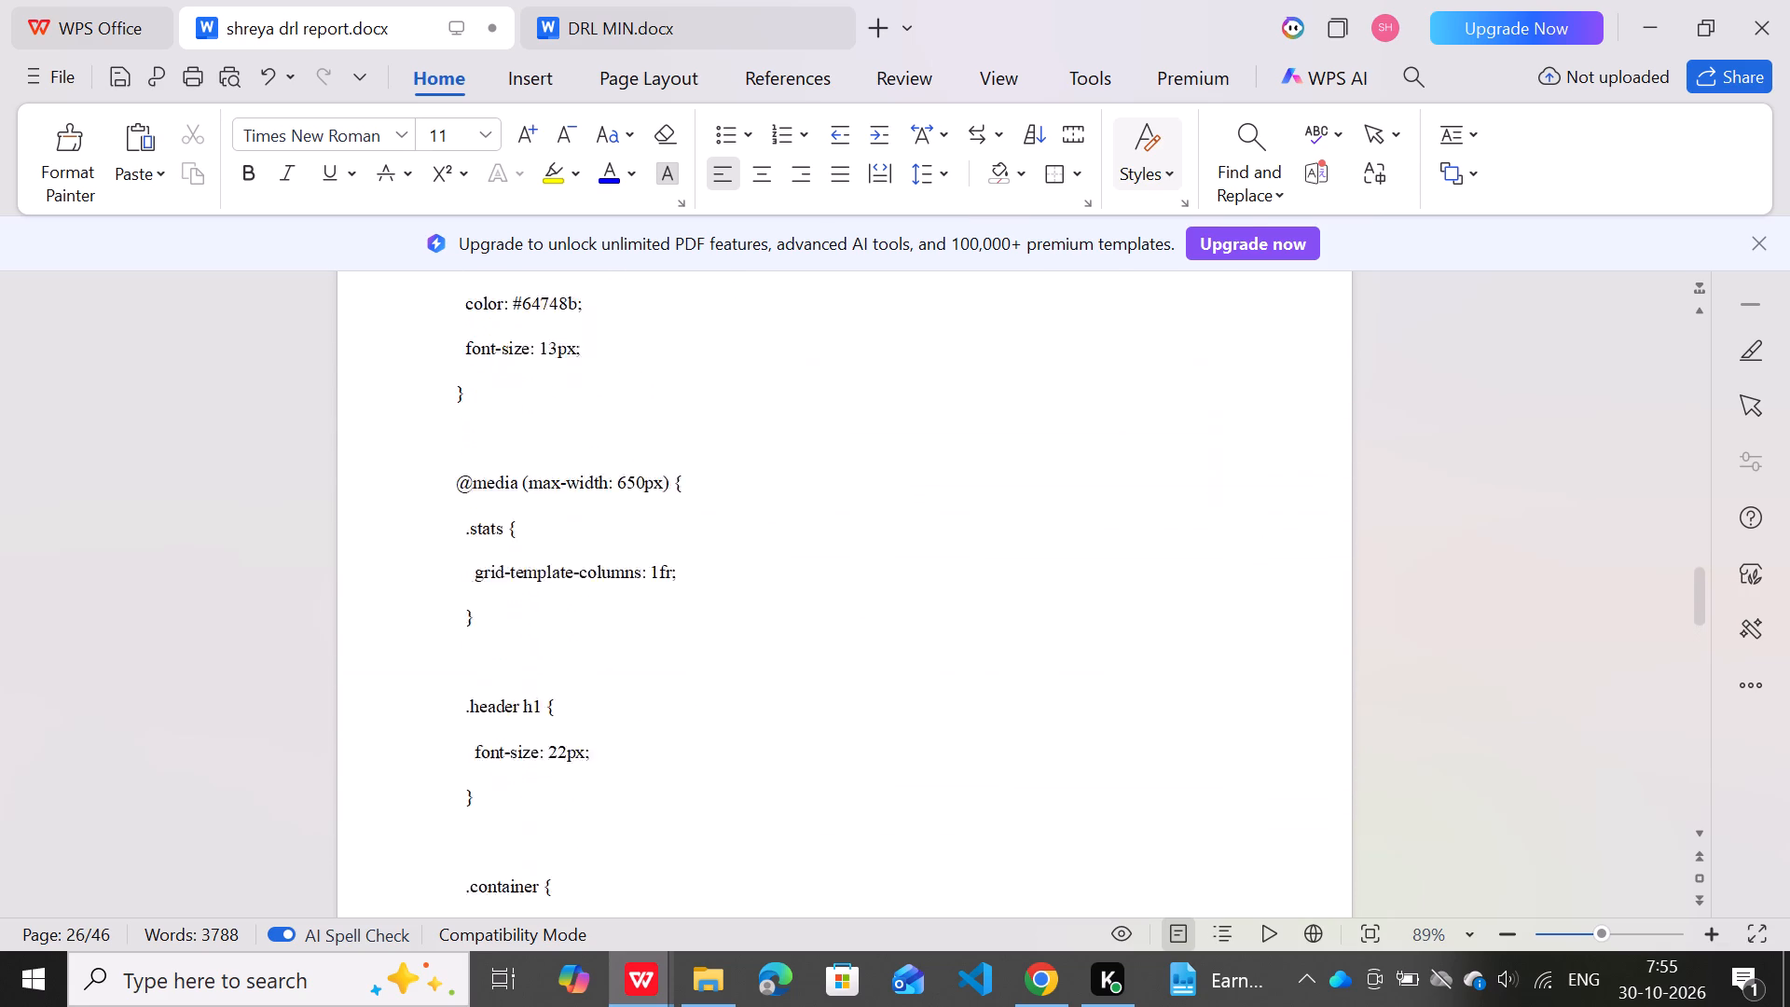
scroll(654, 584, "up", 11)
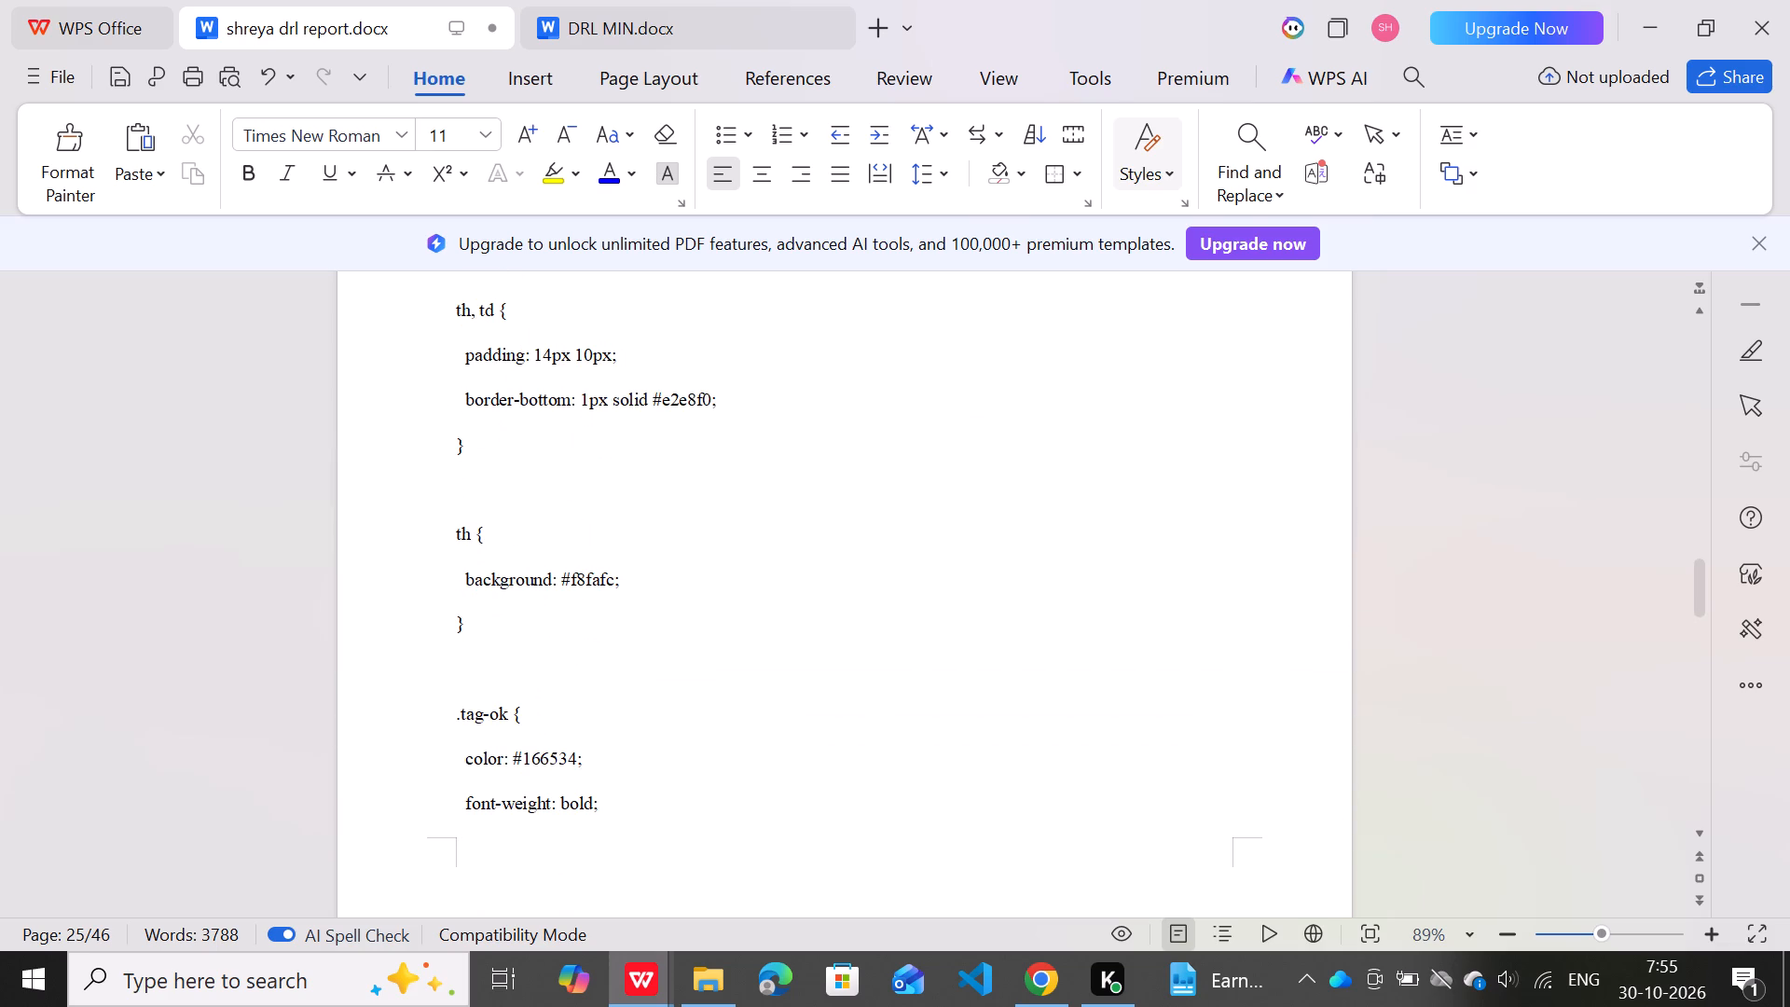
scroll(654, 584, "up", 2)
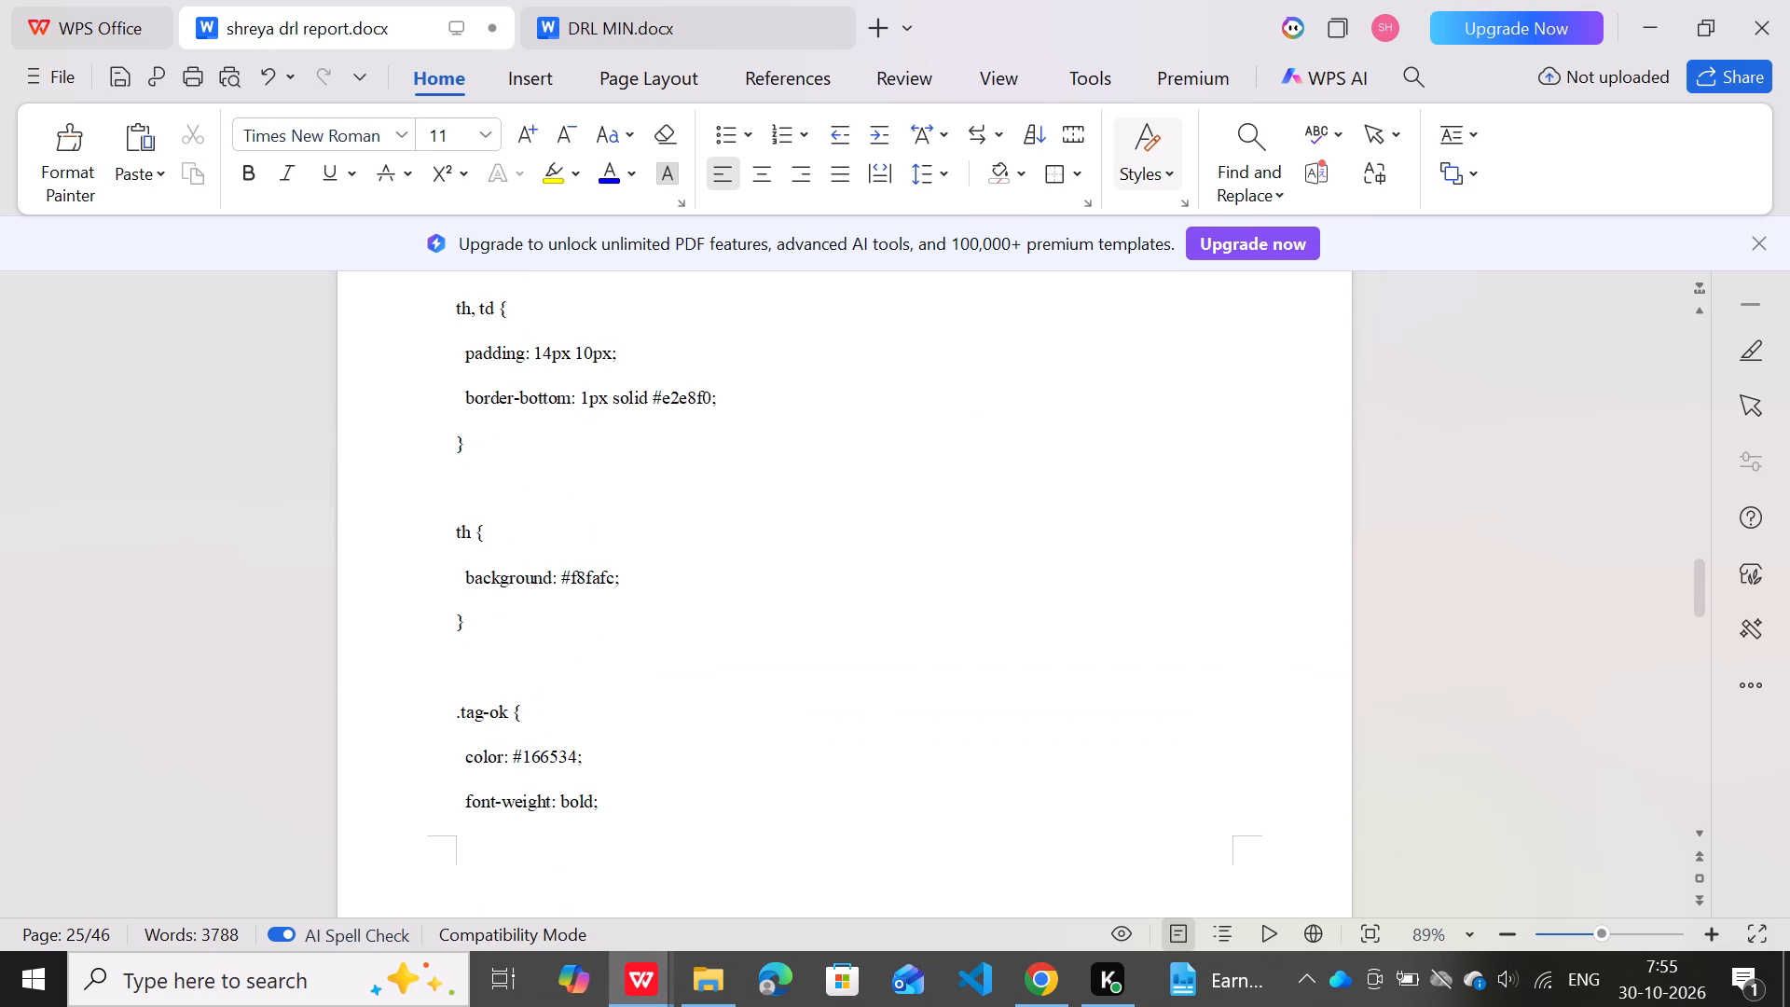
scroll(654, 584, "up", 10)
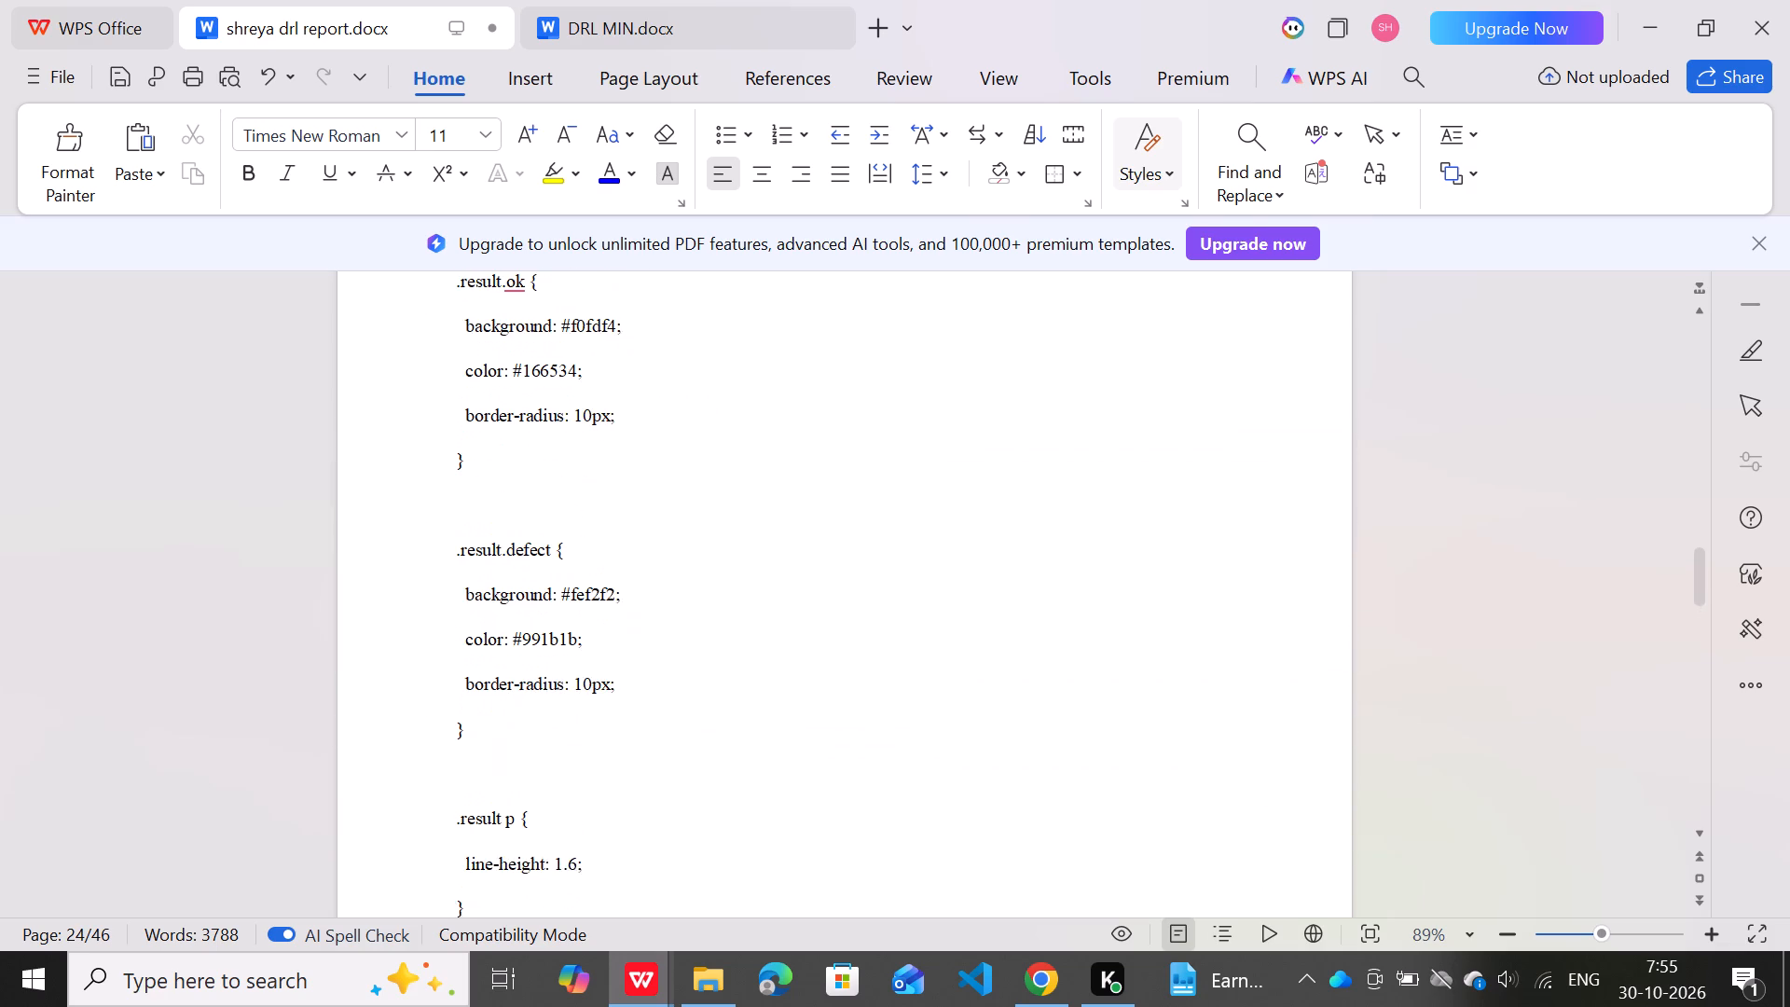
scroll(654, 584, "up", 4)
scroll(654, 584, "down", 2)
scroll(654, 584, "right", 1)
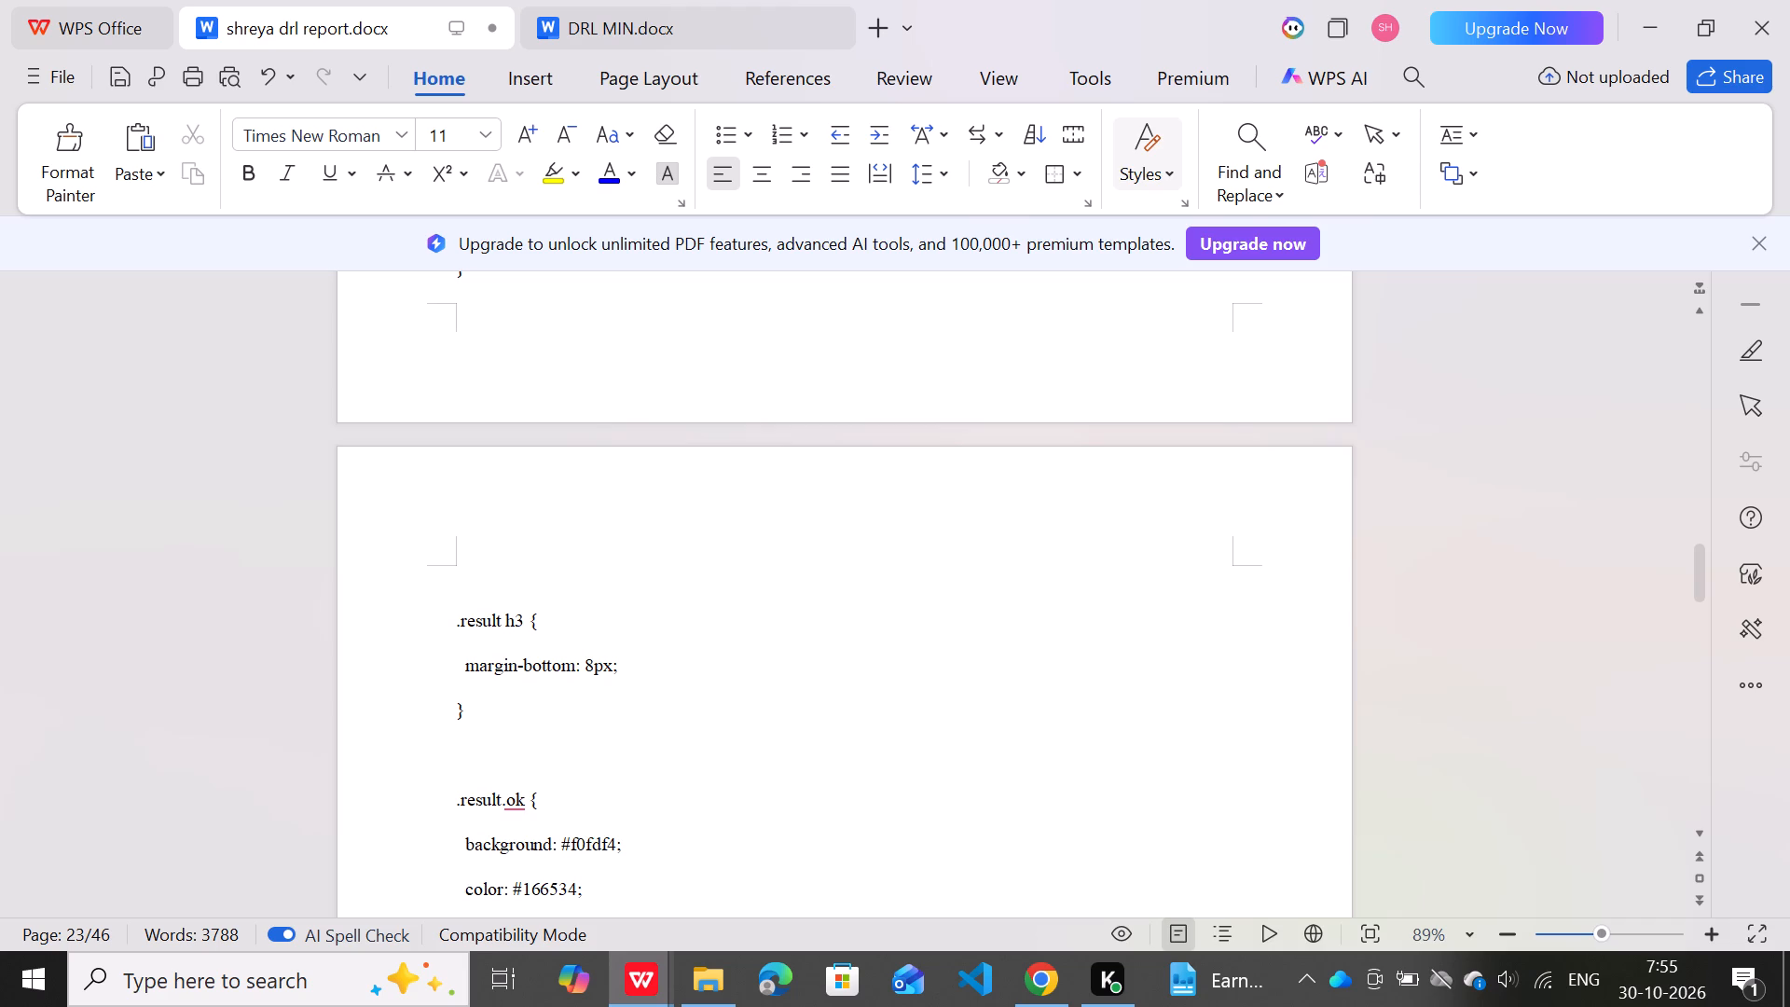
scroll(654, 584, "up", 7)
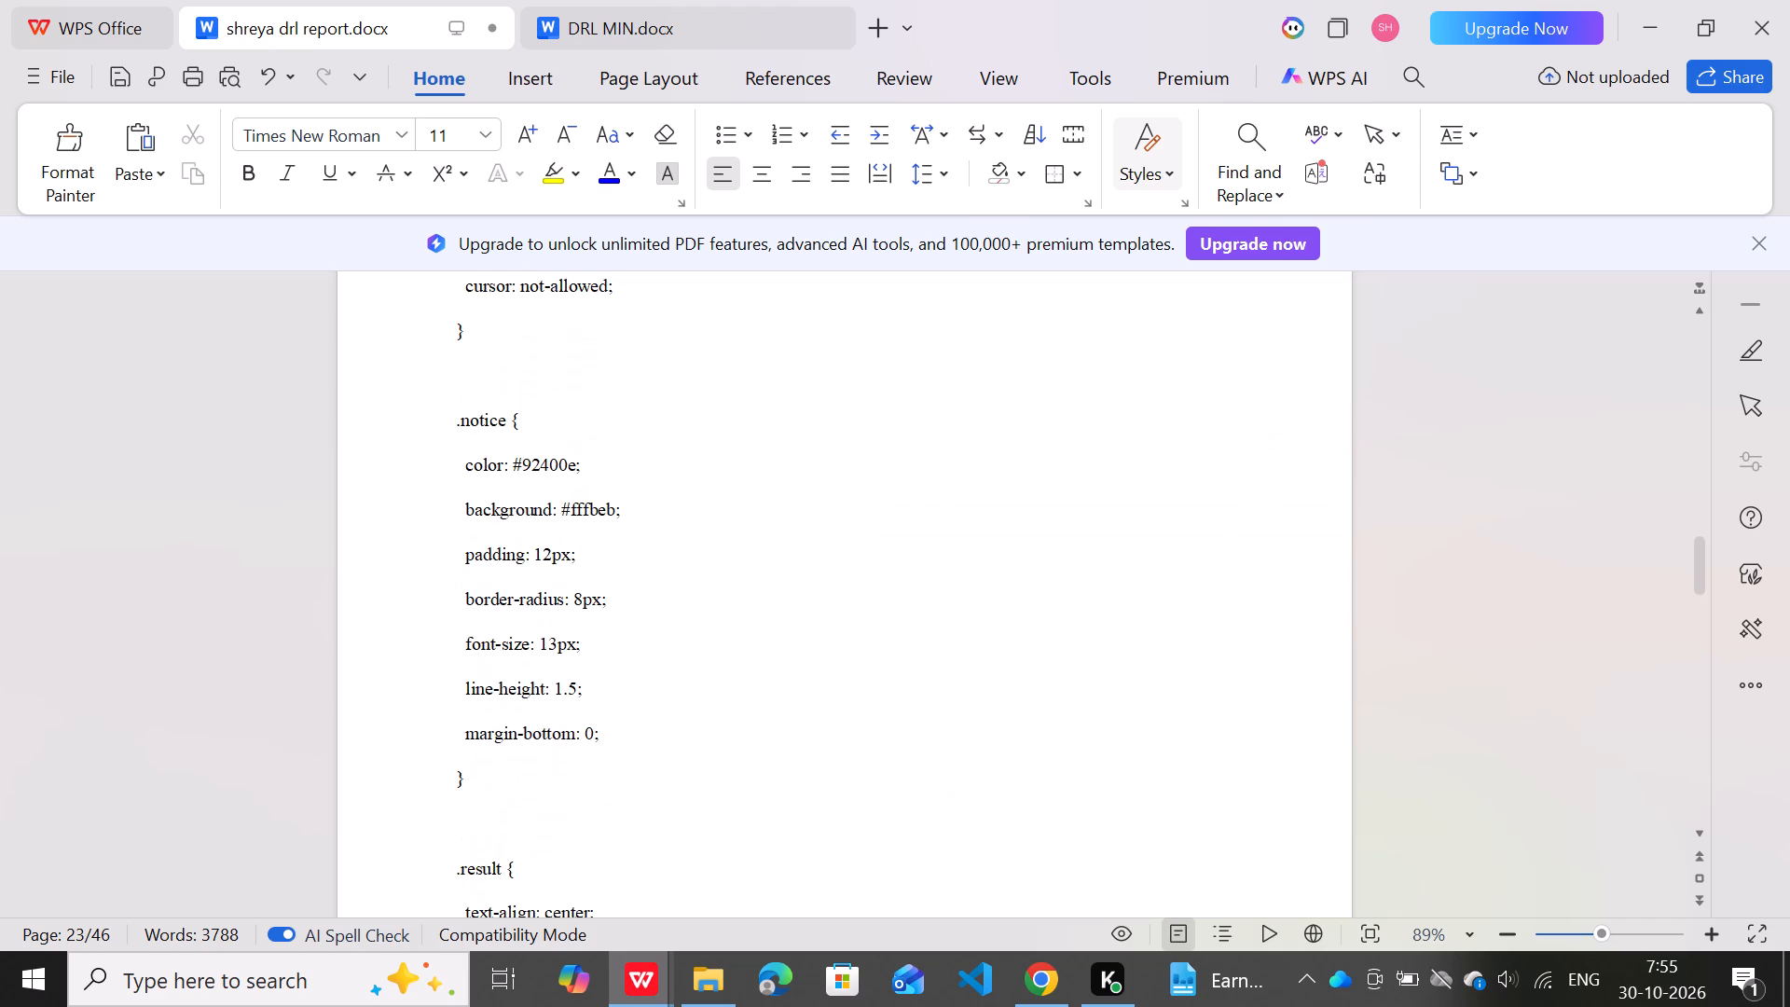
scroll(654, 584, "up", 16)
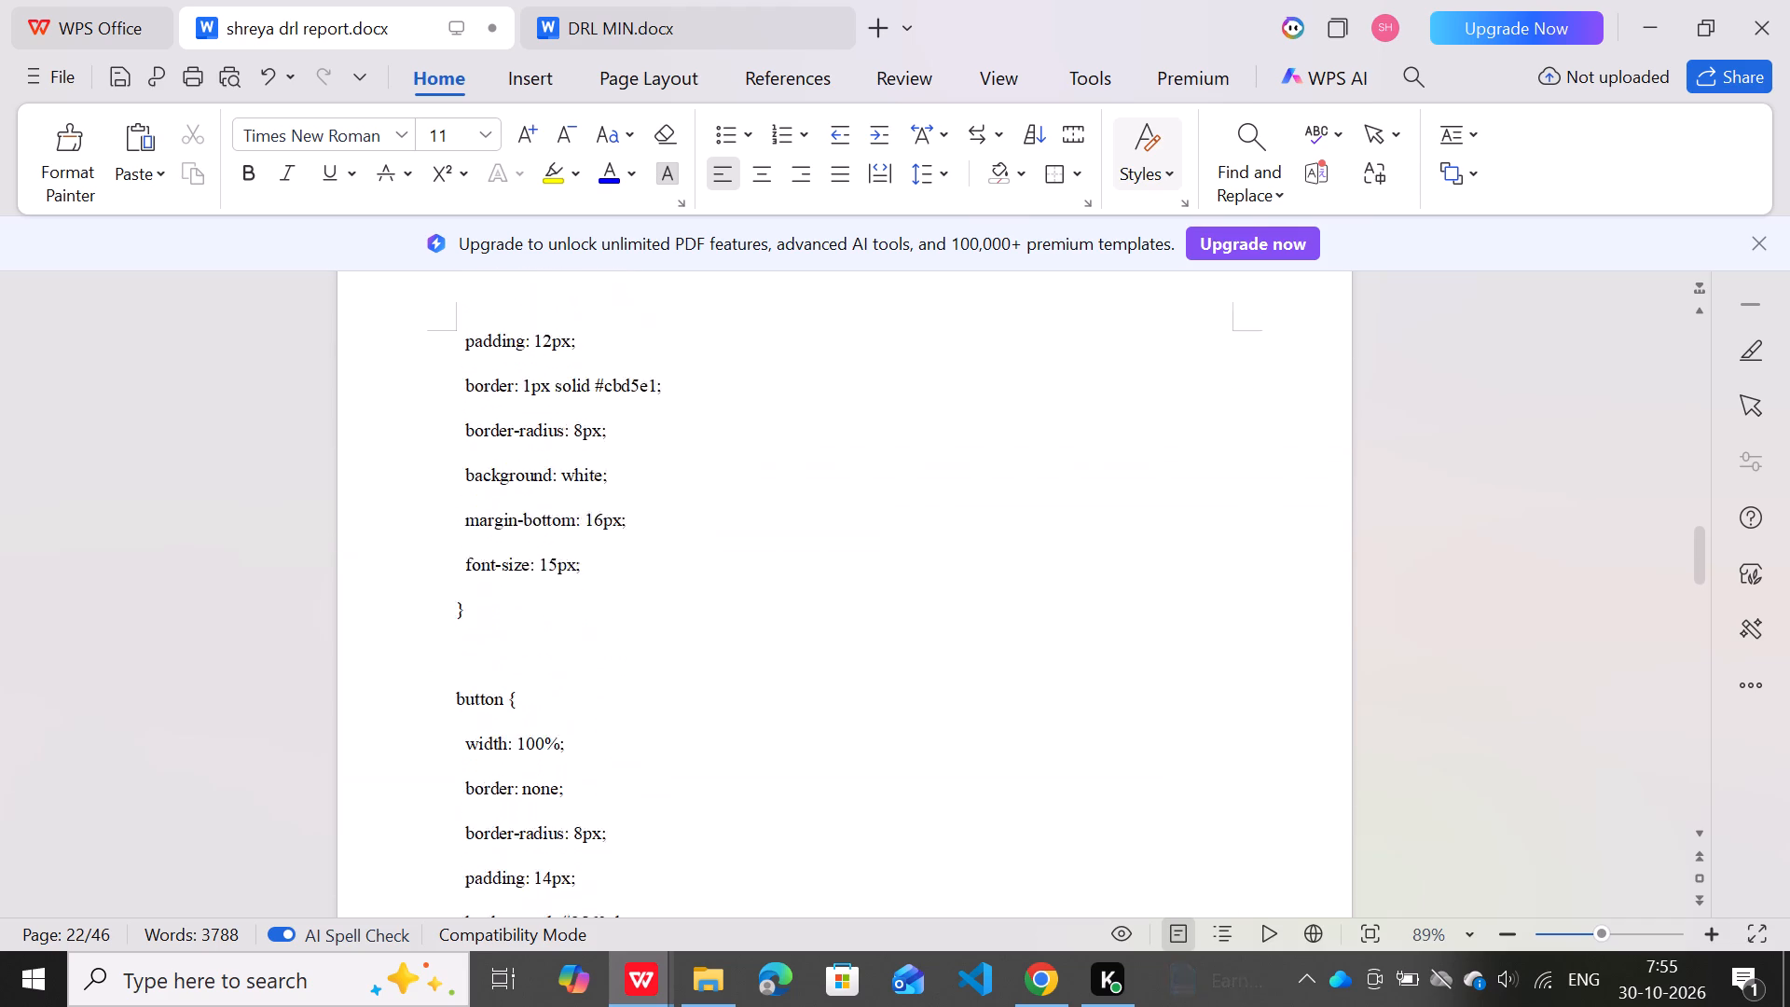
scroll(654, 584, "up", 10)
scroll(654, 584, "up", 11)
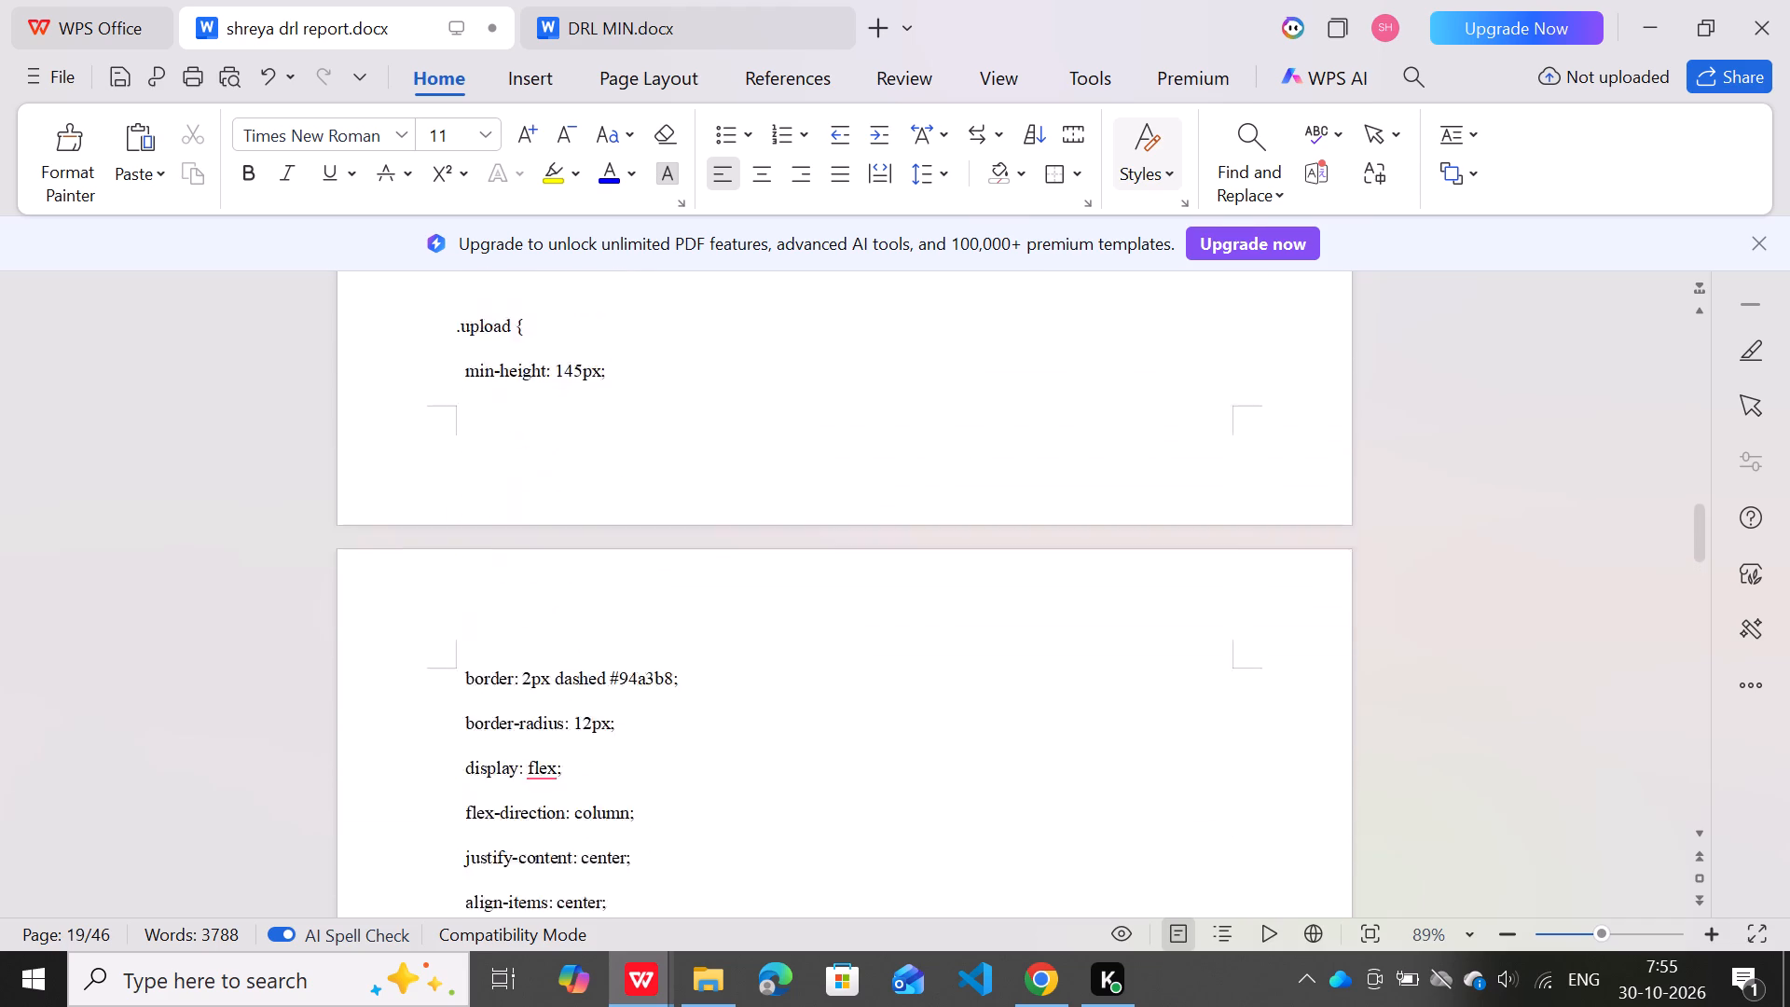
scroll(654, 584, "up", 20)
scroll(654, 584, "up", 1)
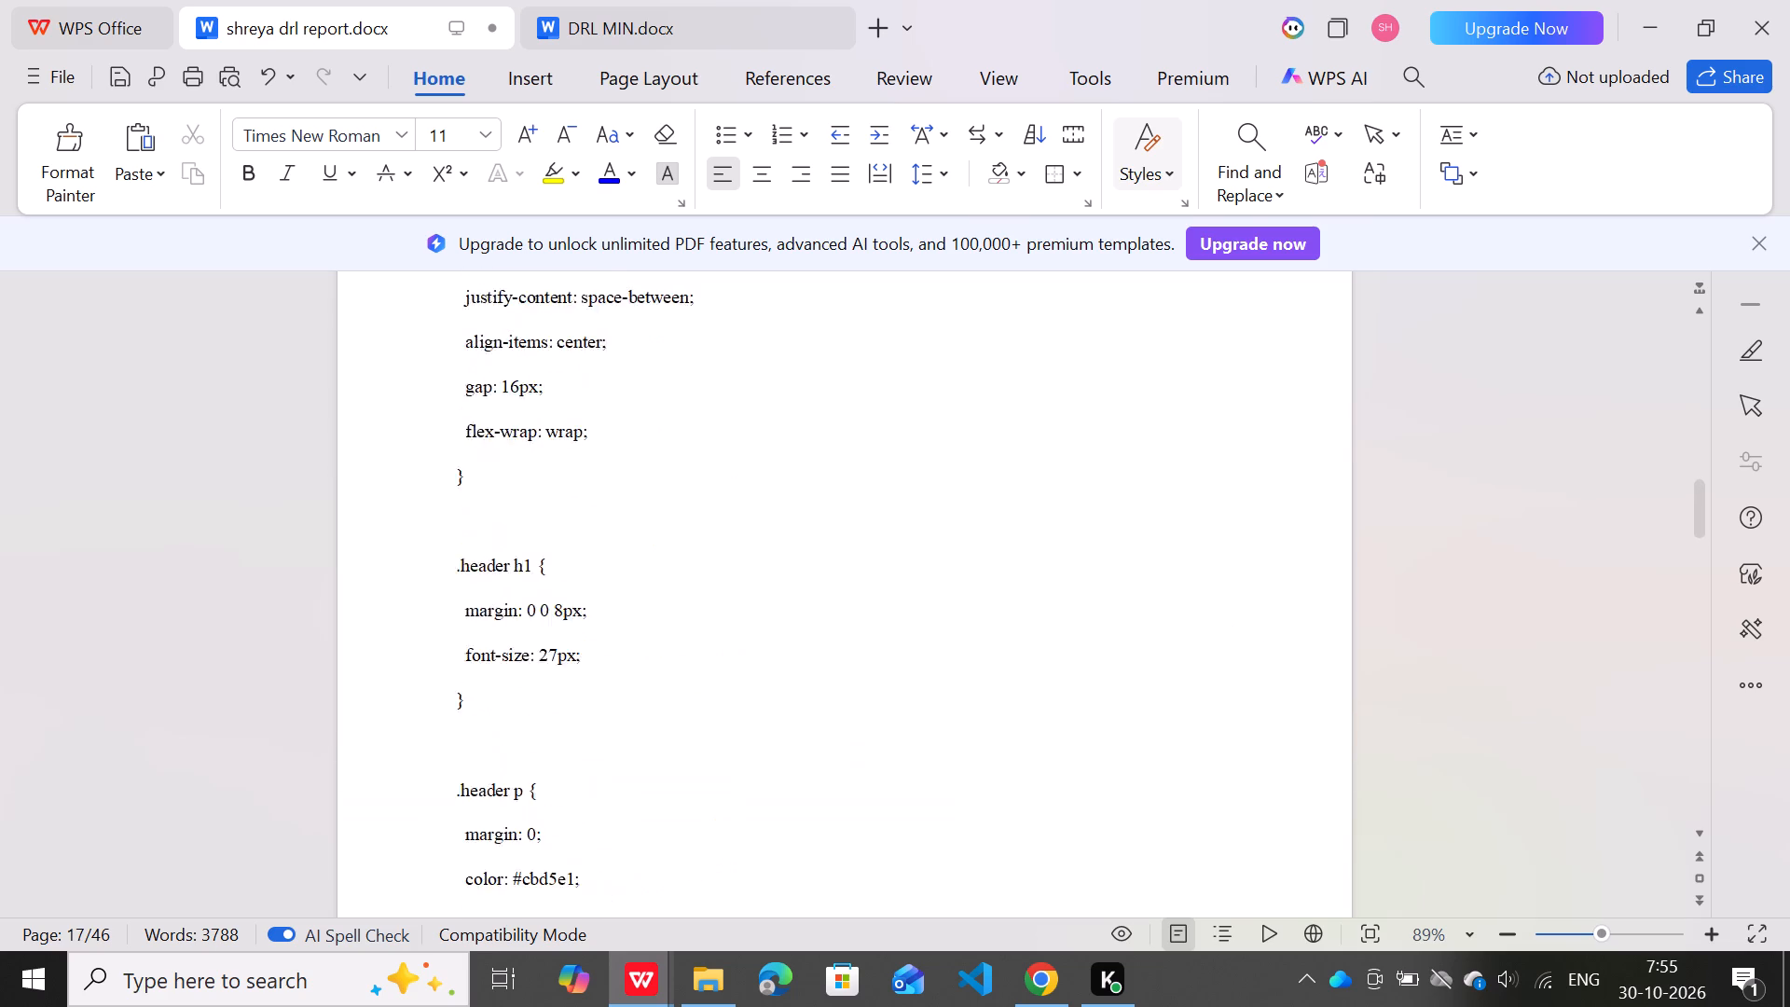
scroll(654, 584, "up", 16)
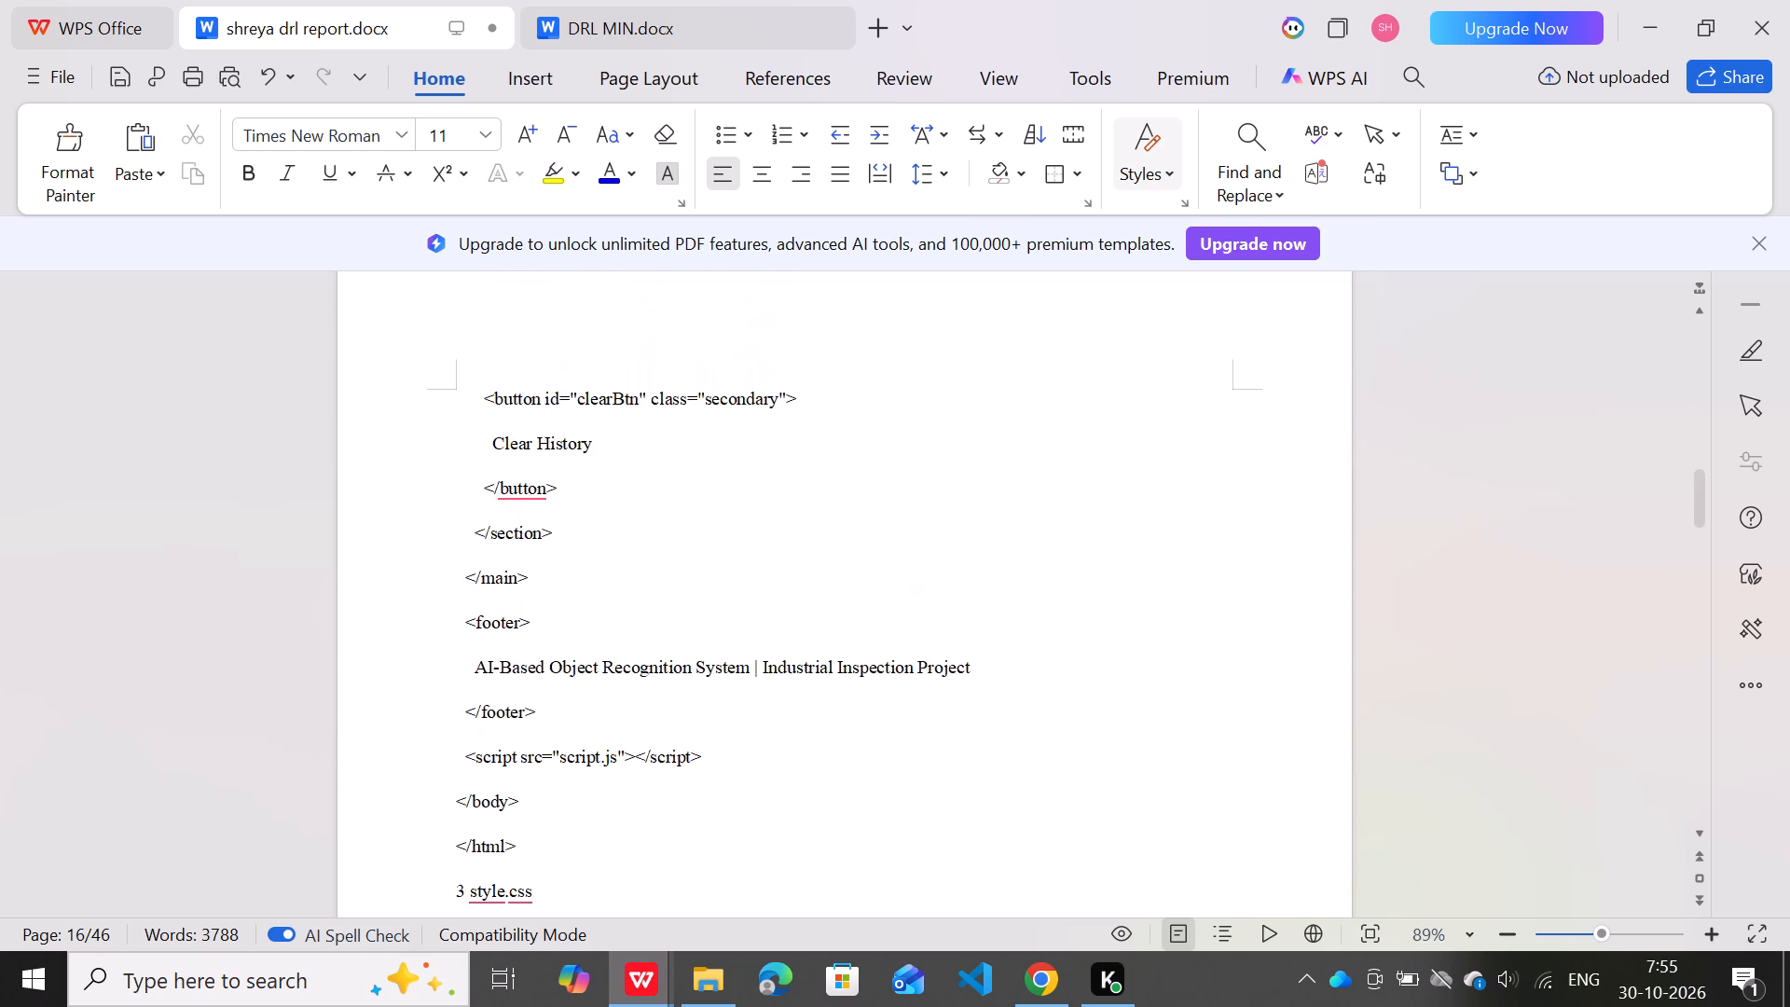
scroll(654, 584, "up", 10)
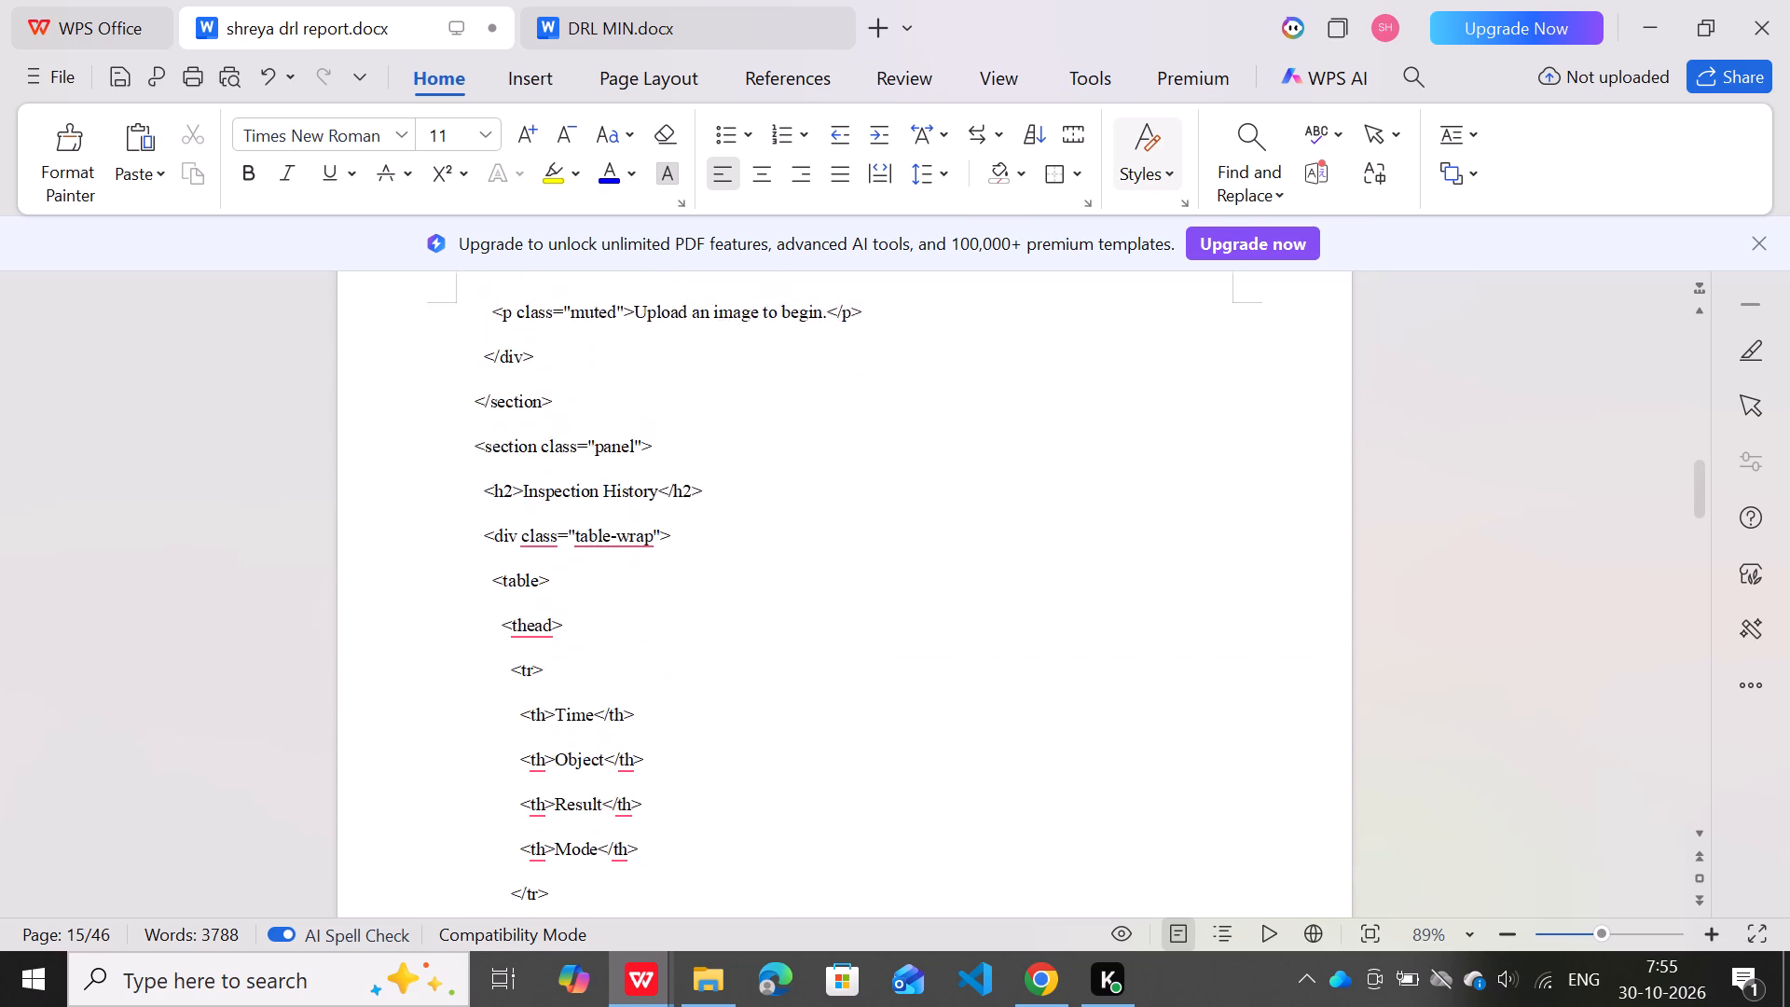
scroll(654, 584, "up", 16)
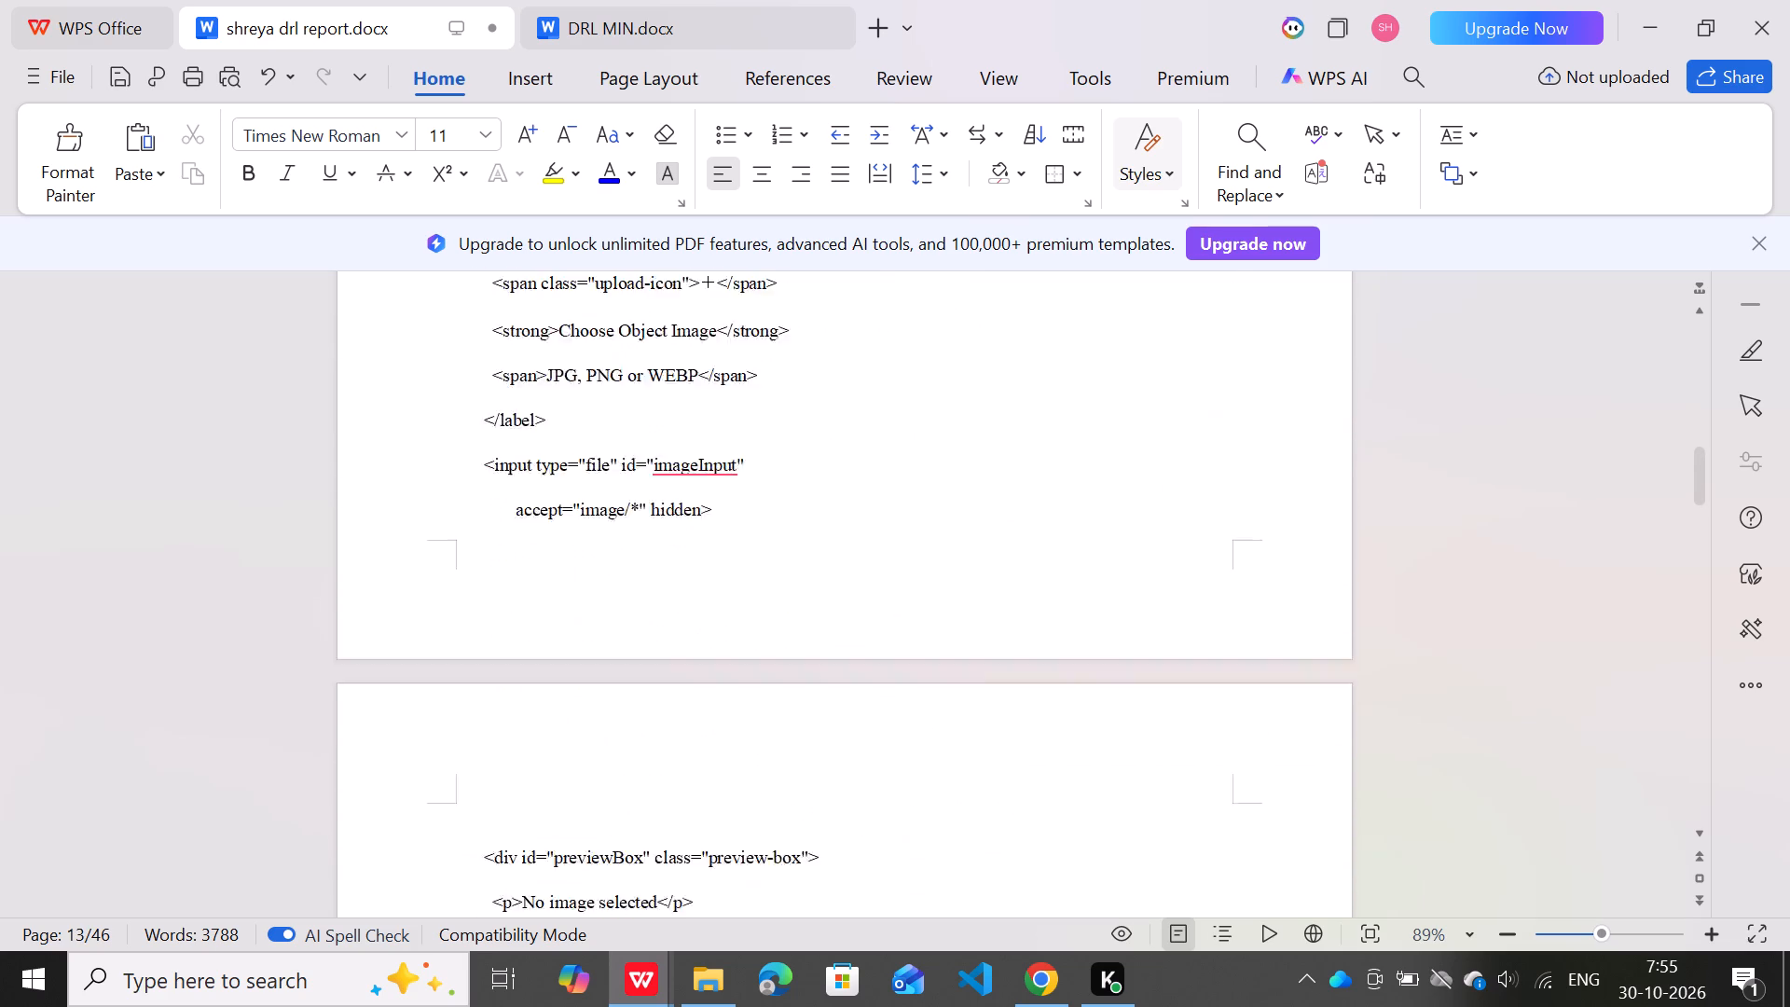
scroll(654, 584, "up", 14)
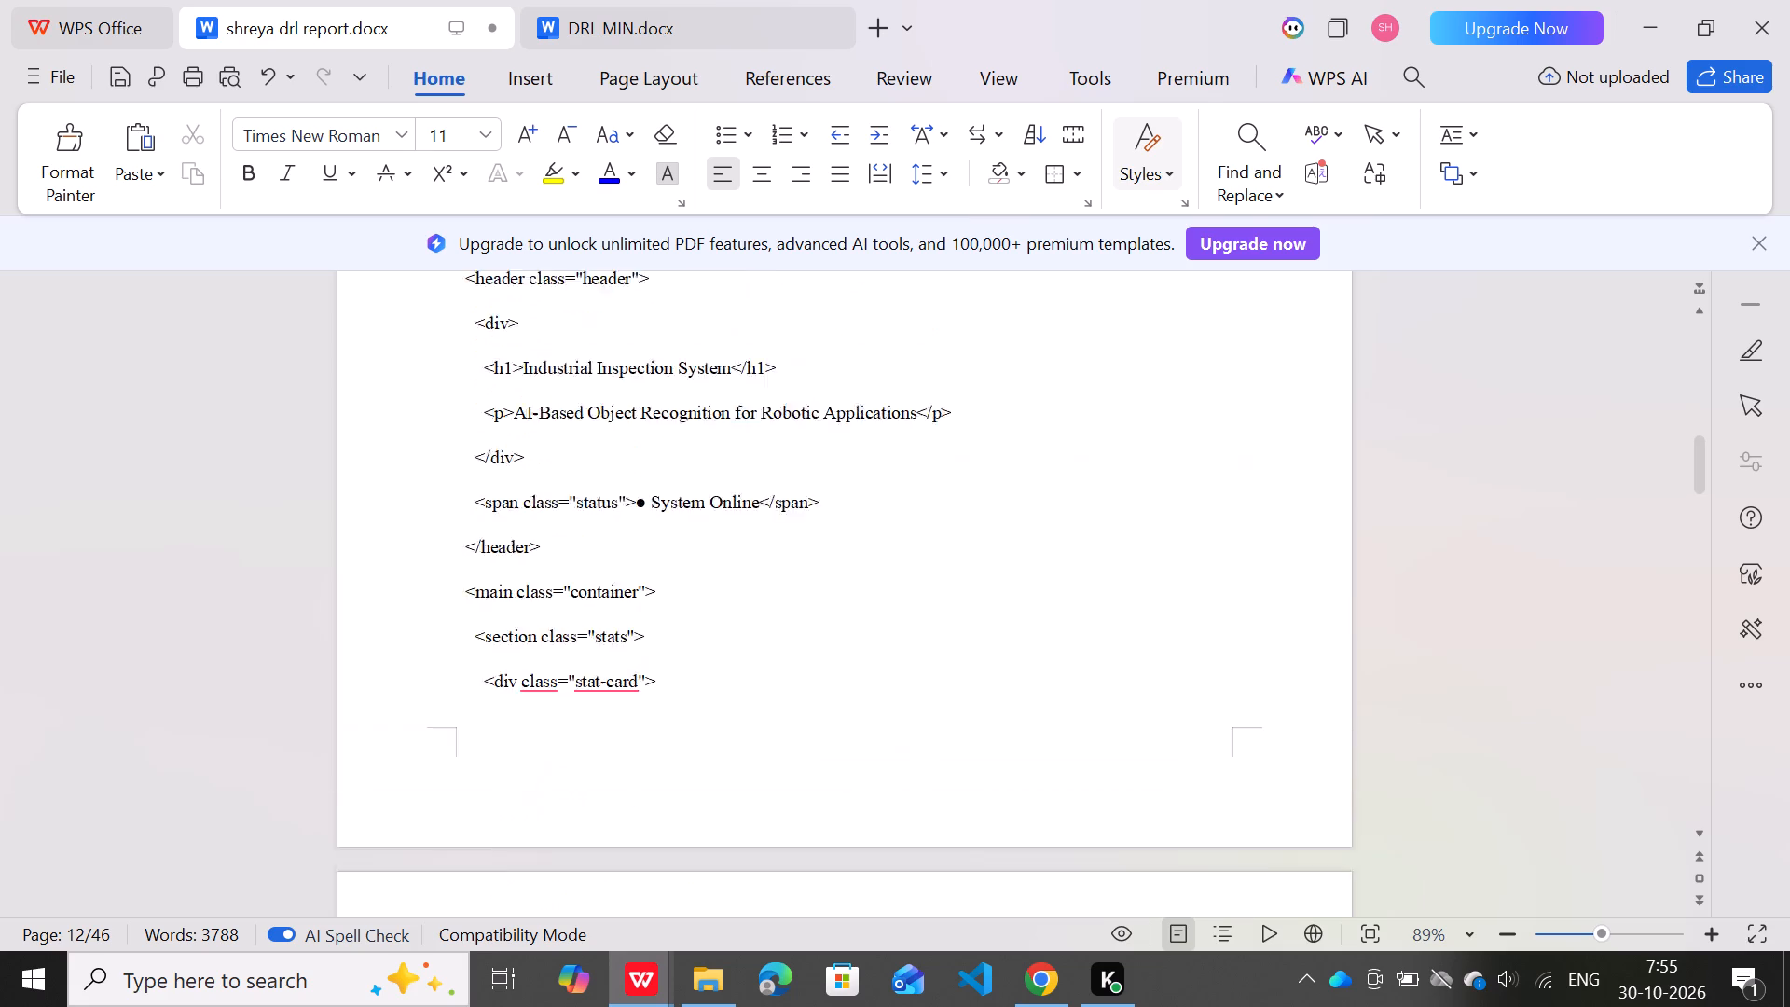
scroll(654, 584, "up", 11)
Format the "3 style.css" heading below </html> as bold at font size 12.
scroll(654, 584, "down", 8)
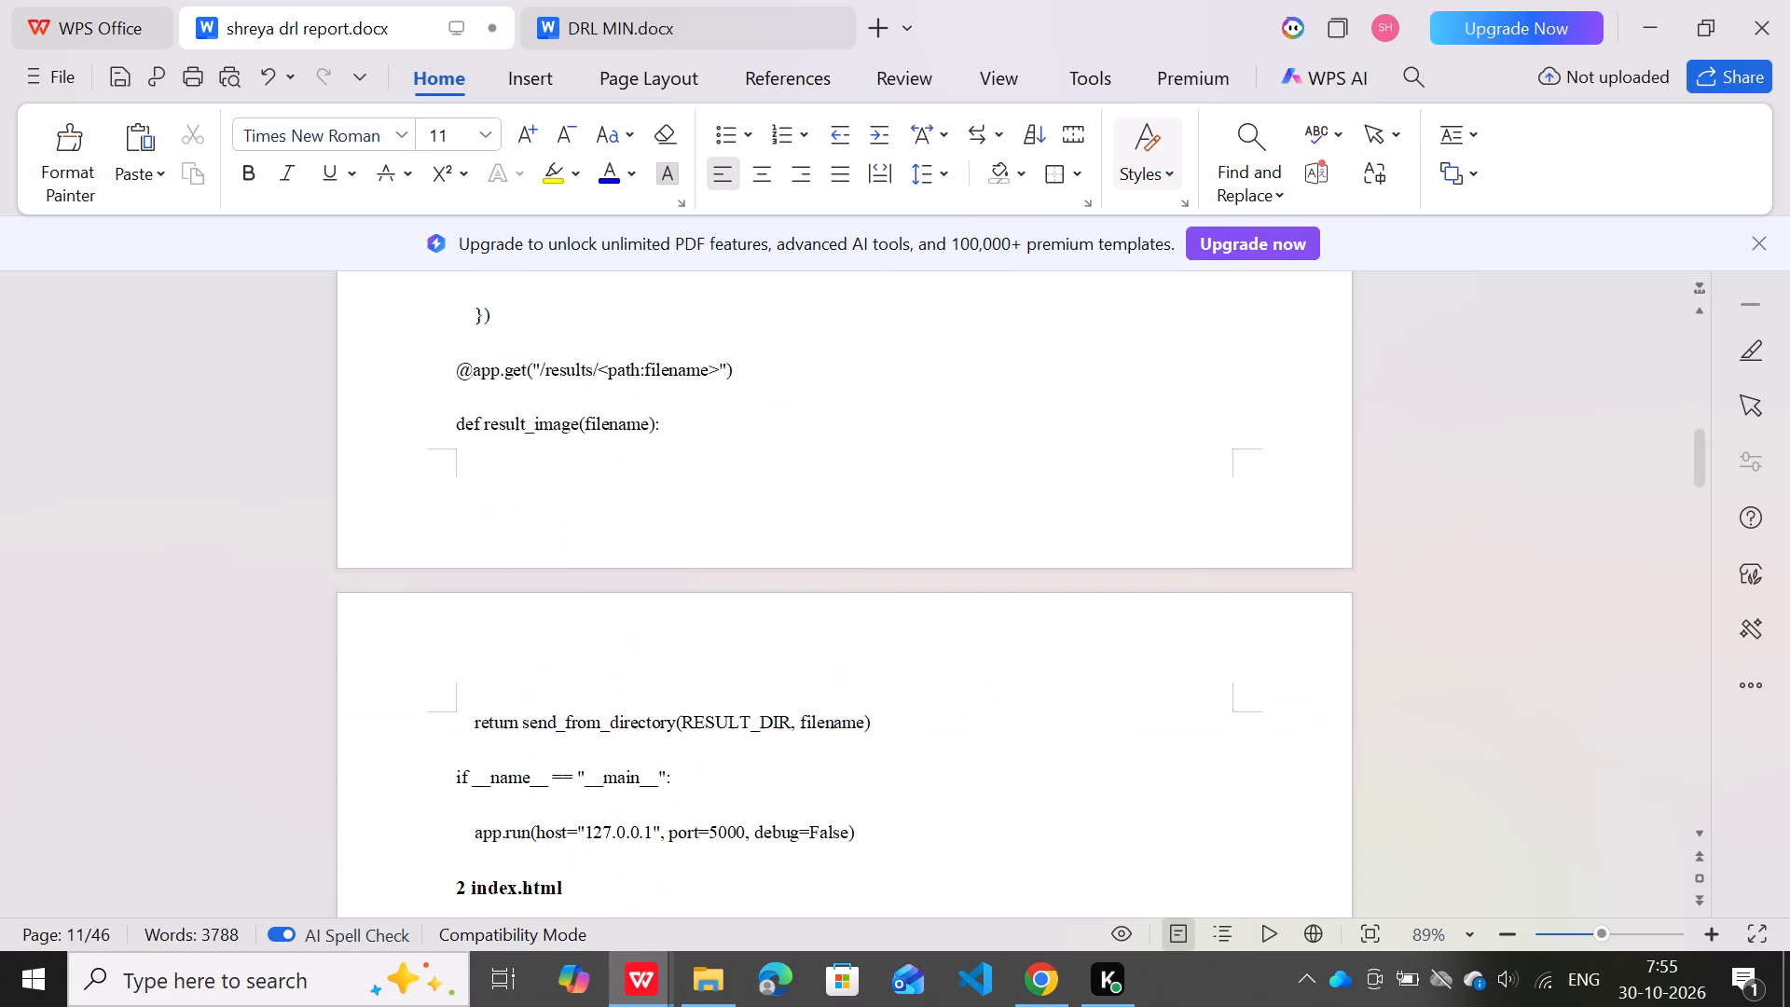
scroll(654, 584, "down", 20)
scroll(654, 584, "down", 7)
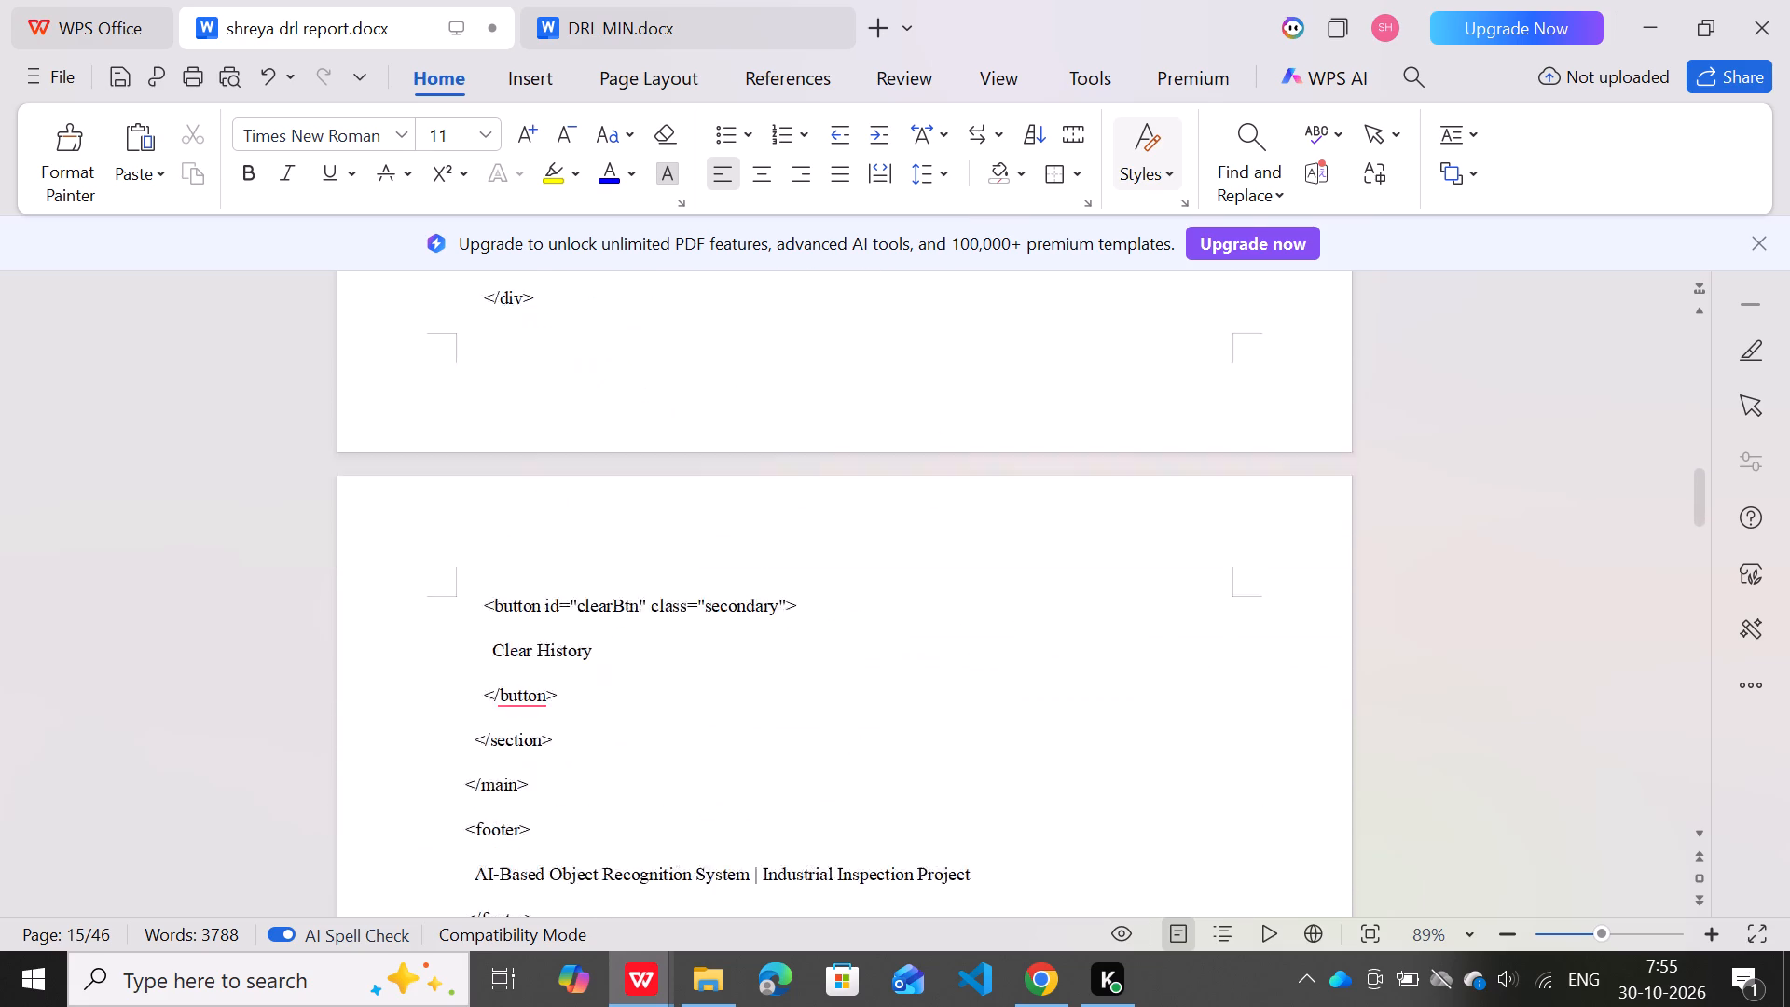
scroll(654, 584, "down", 3)
scroll(654, 584, "up", 7)
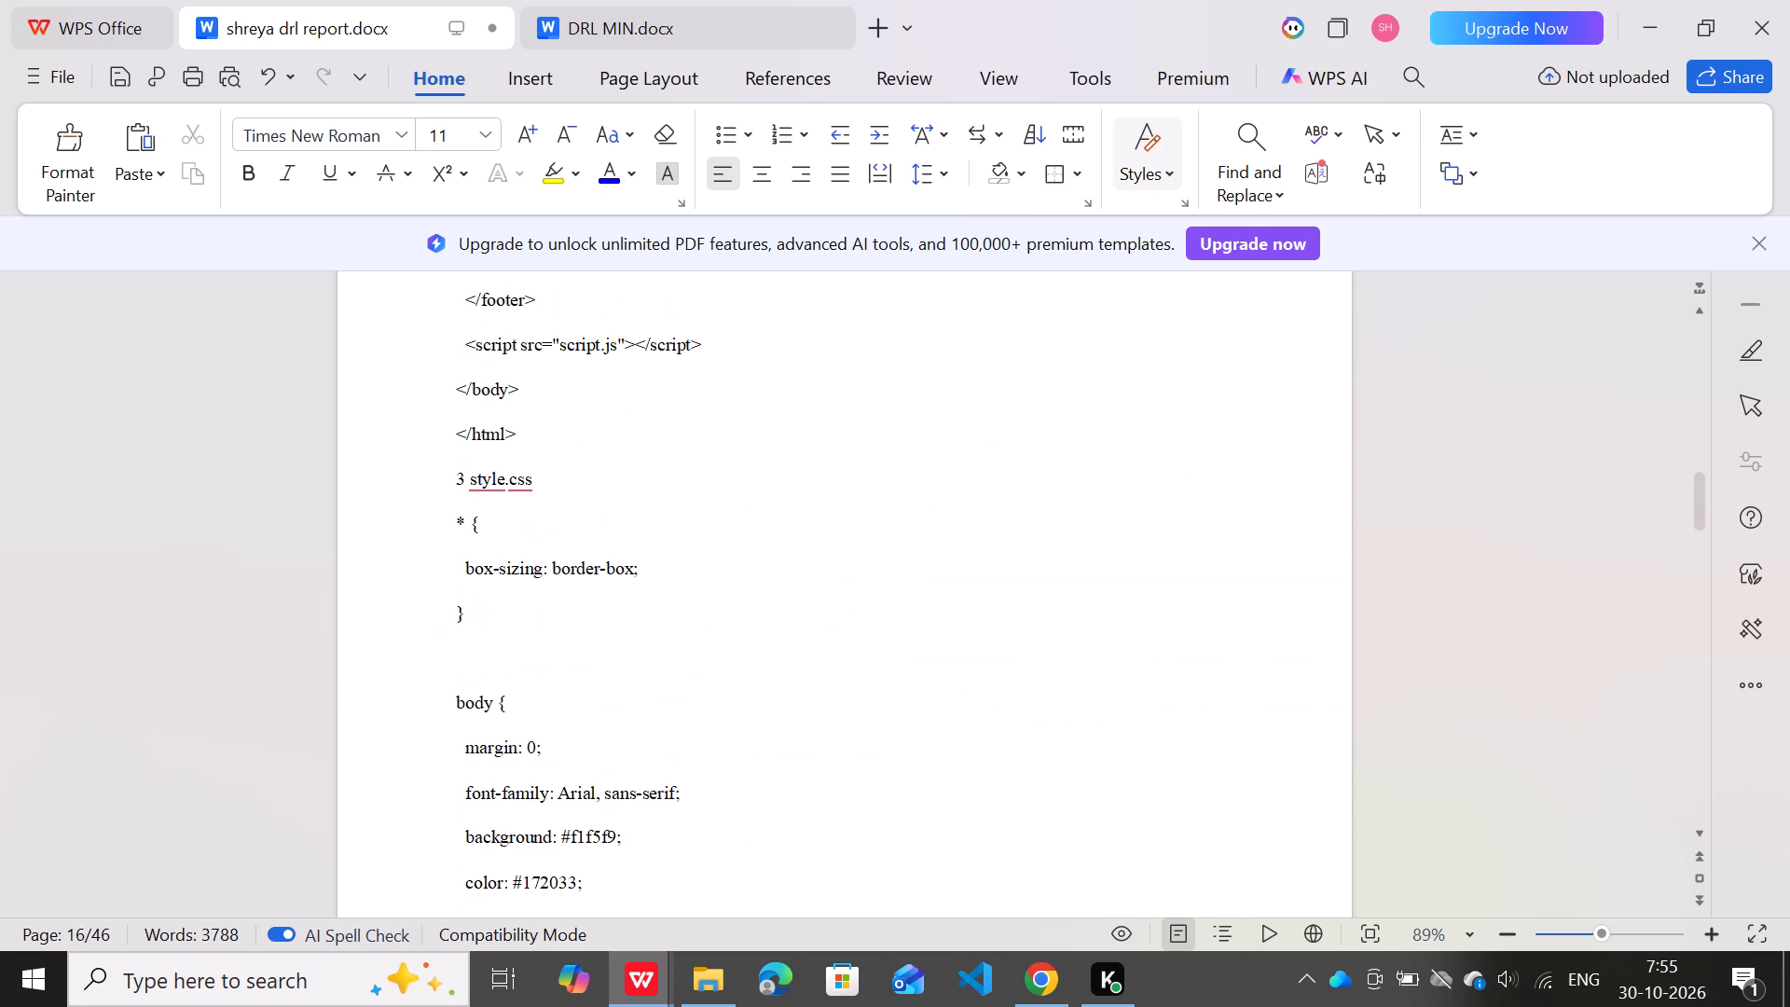
left_click_drag(534, 496, 433, 495)
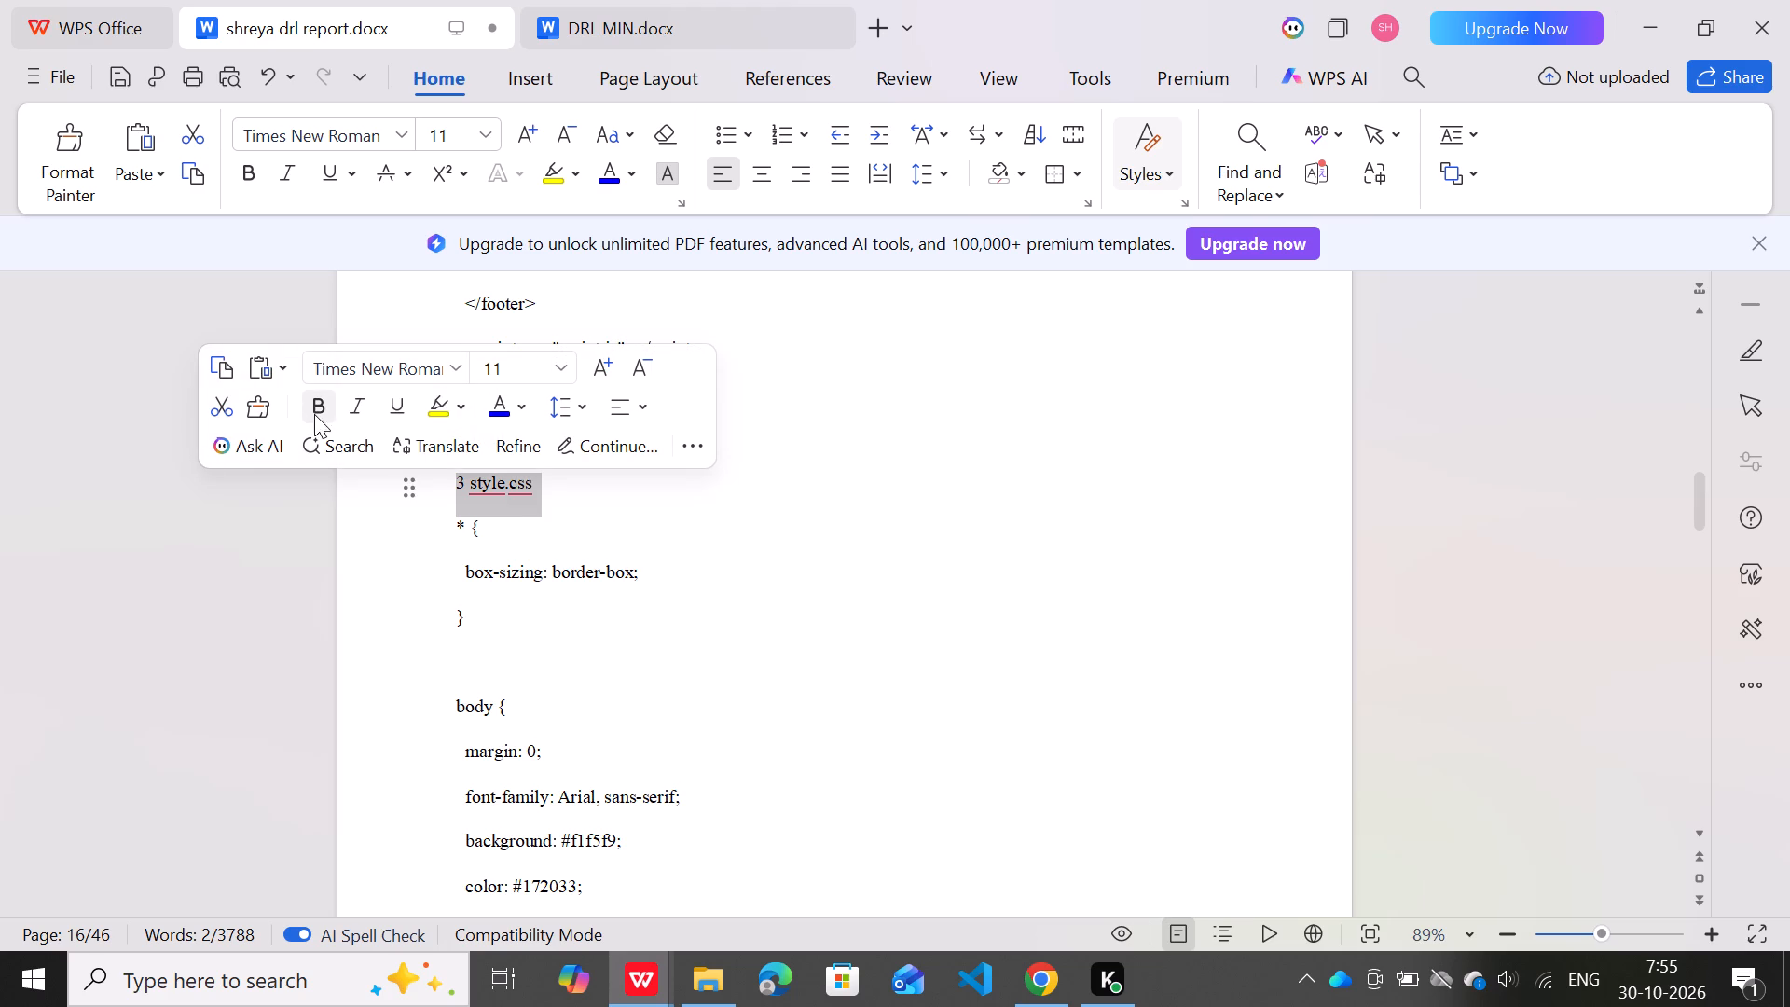
left_click(321, 414)
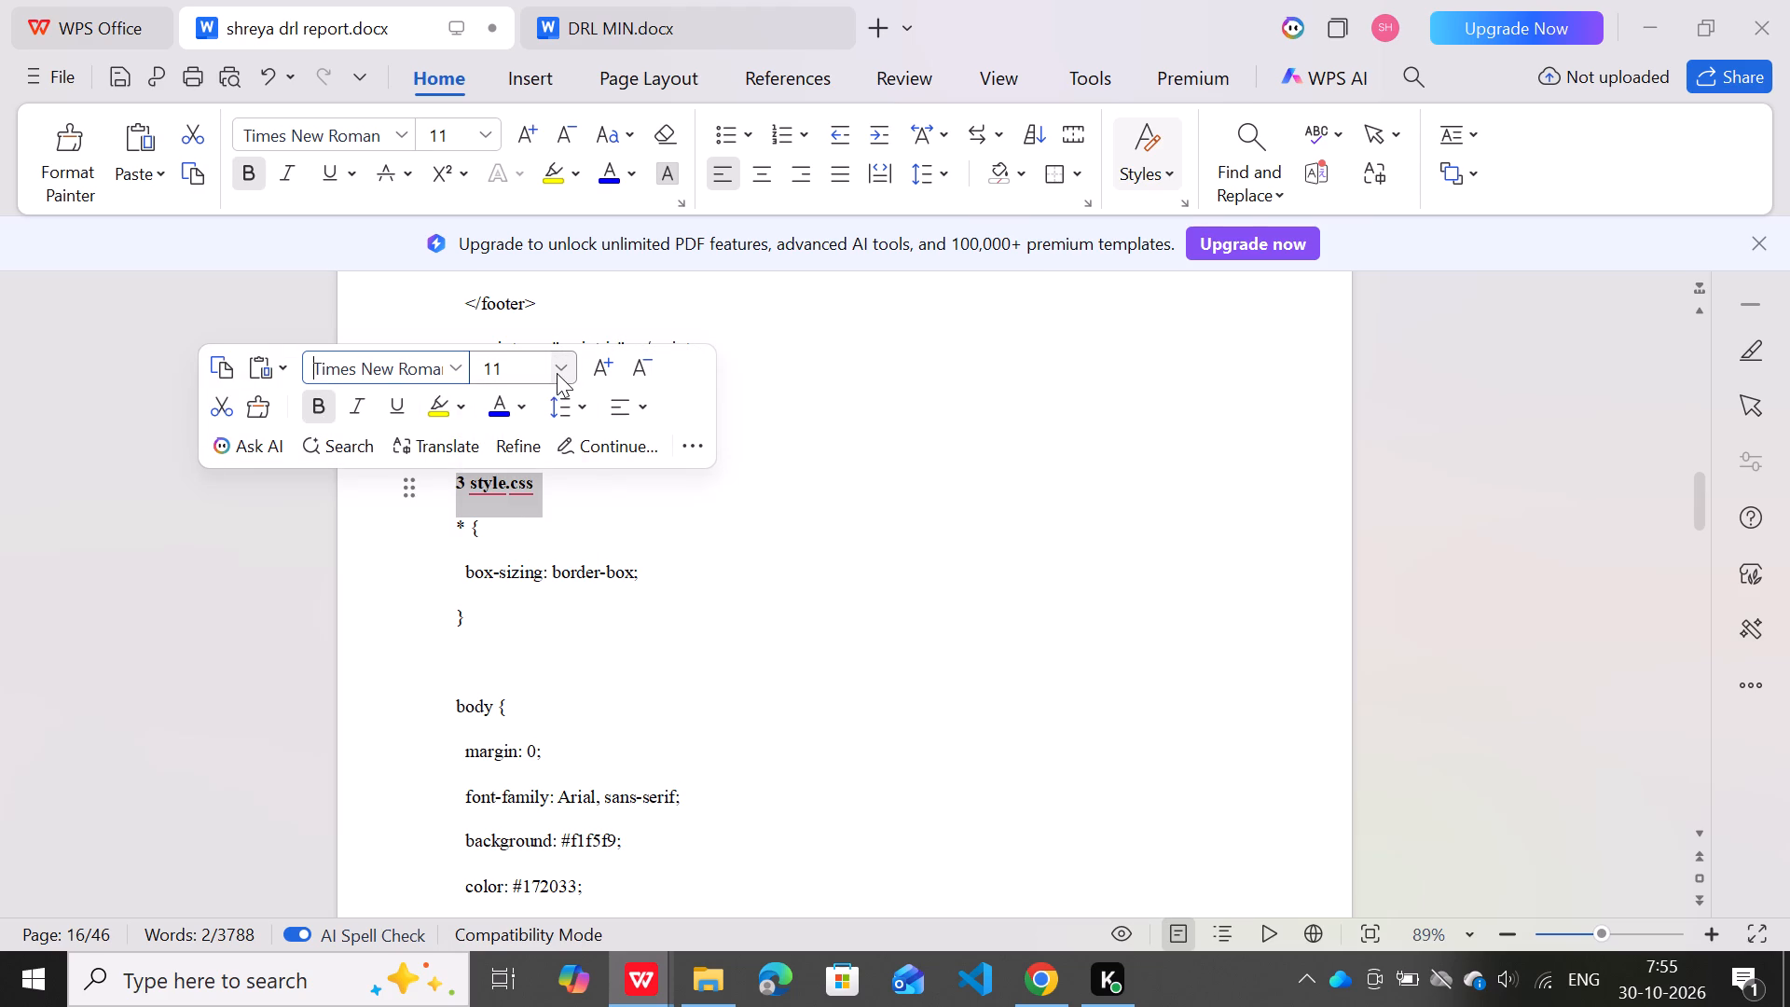
left_click(557, 373)
left_click(524, 533)
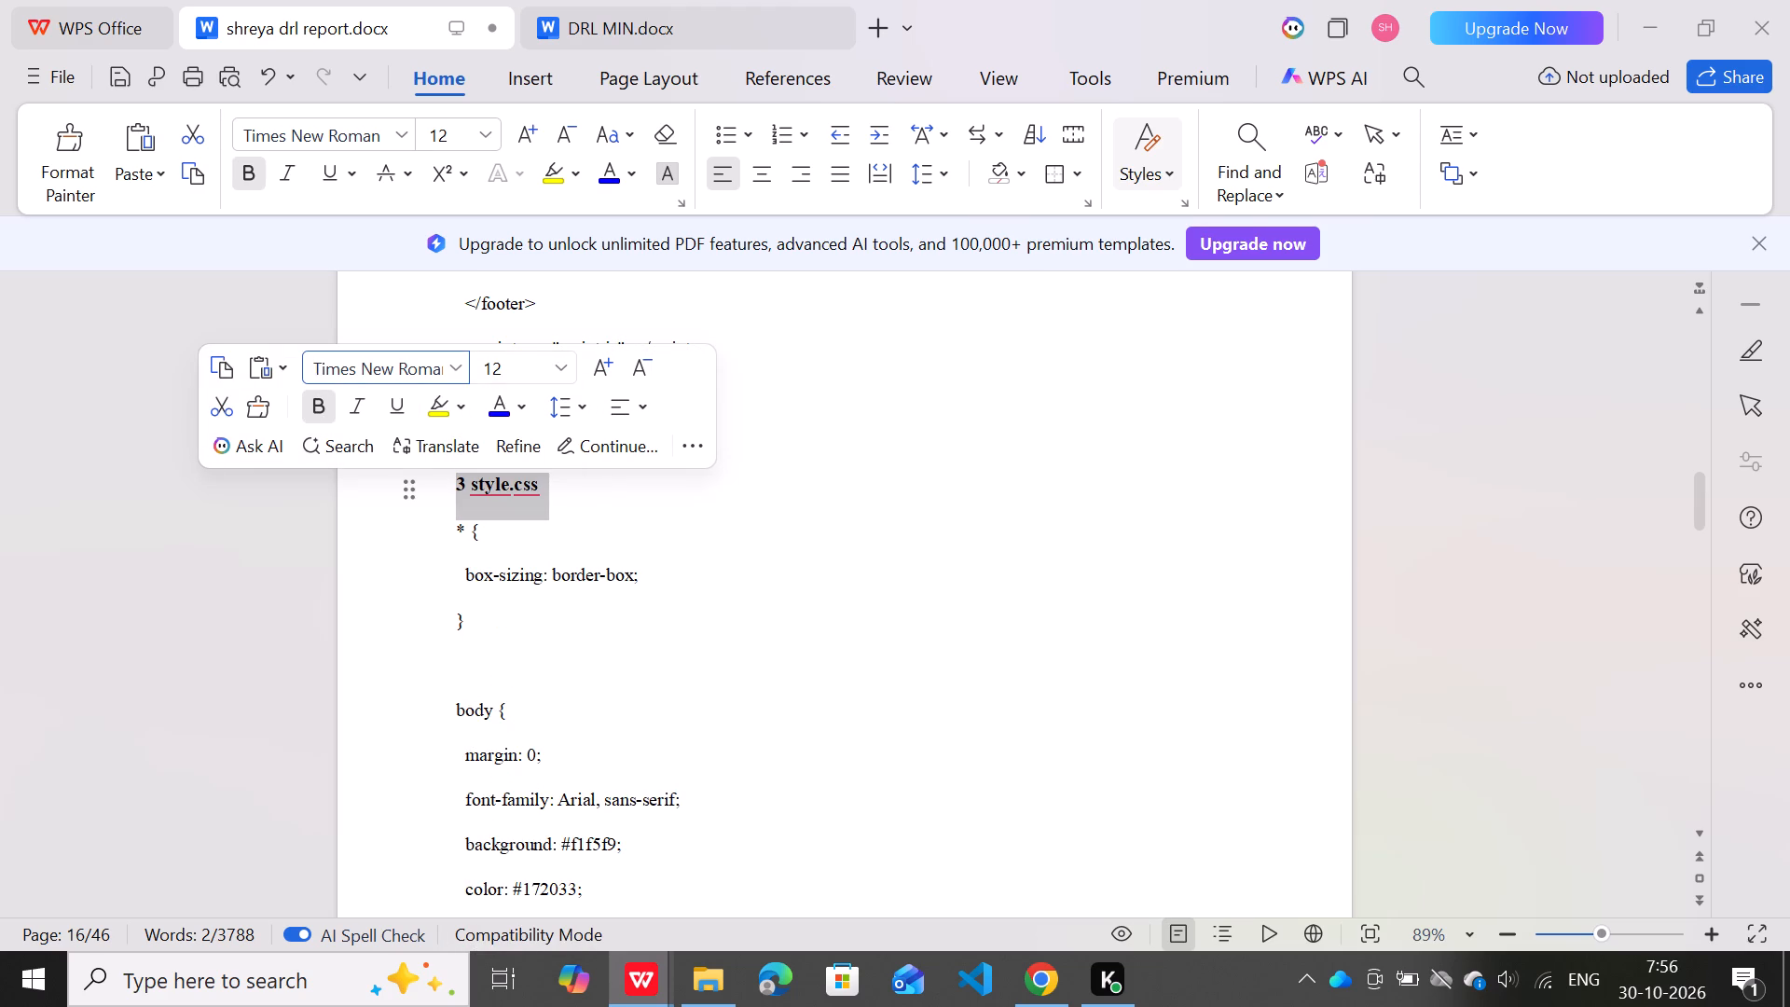
left_click(688, 523)
Delete the blank lines above the body, .header, .header h1 and .header p rules in the style.css code.
scroll(688, 523, "down", 2)
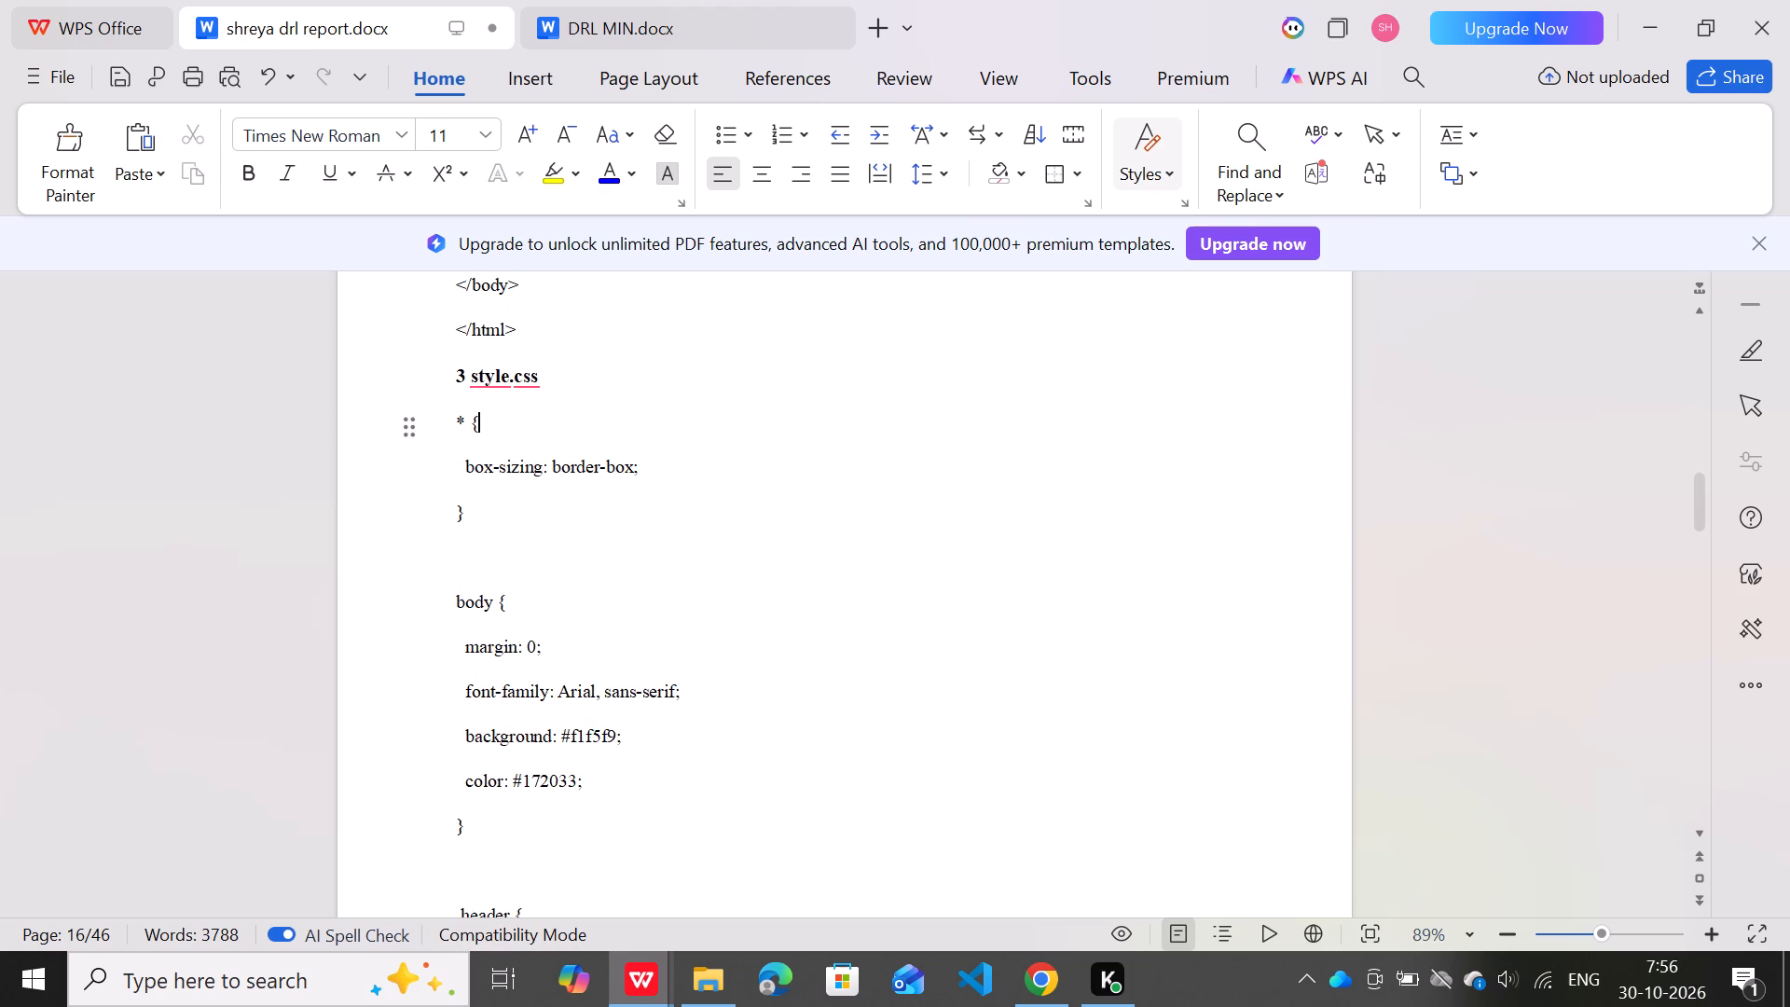
left_click(460, 562)
key("BackSpace")
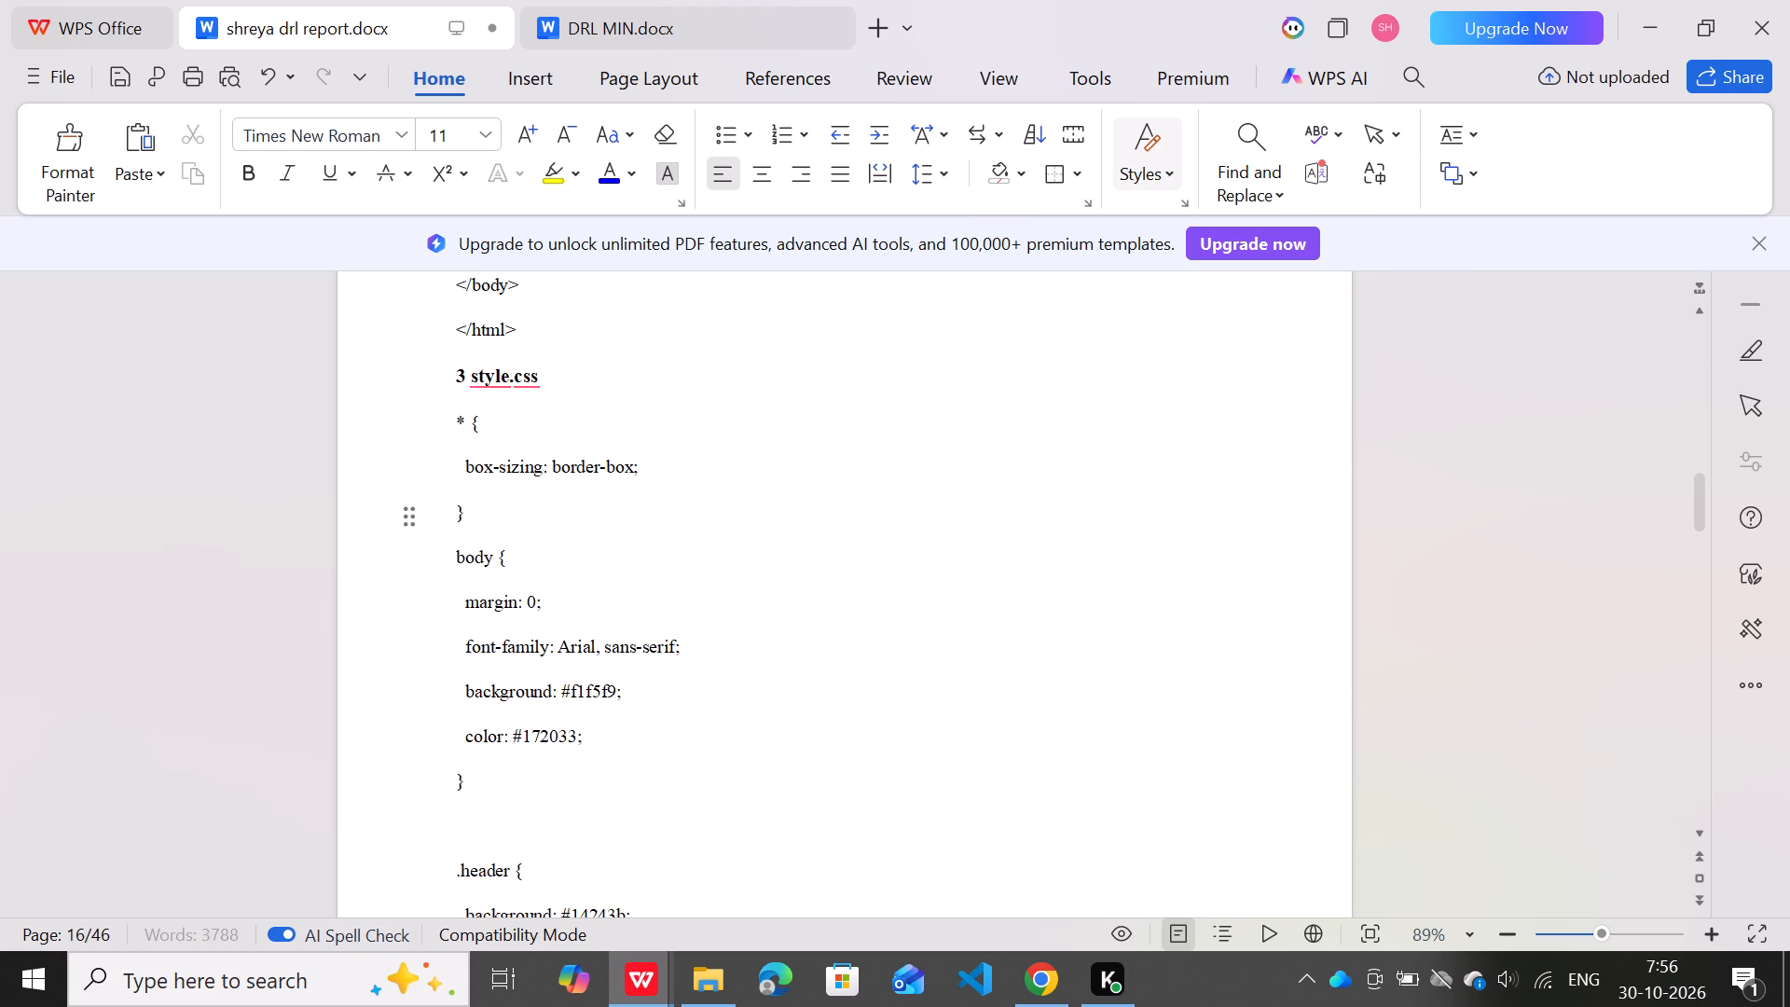
left_click(457, 838)
key("BackSpace")
scroll(457, 838, "down", 6)
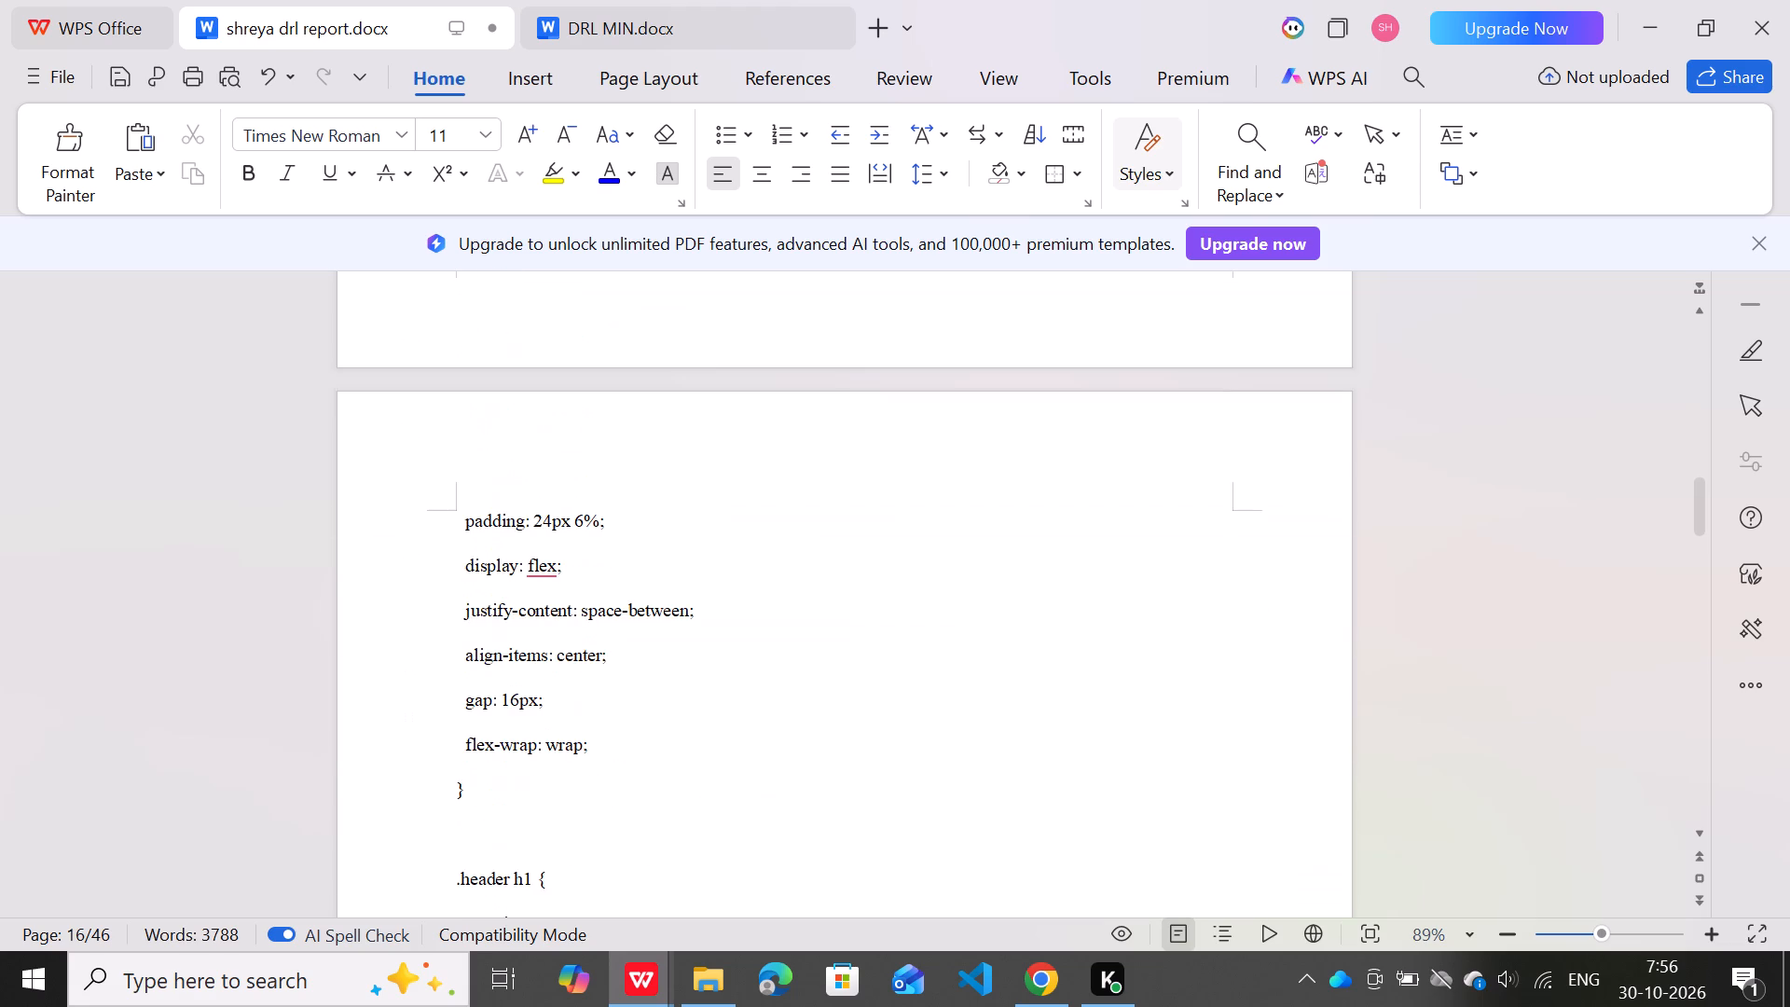
scroll(457, 838, "down", 1)
left_click(473, 780)
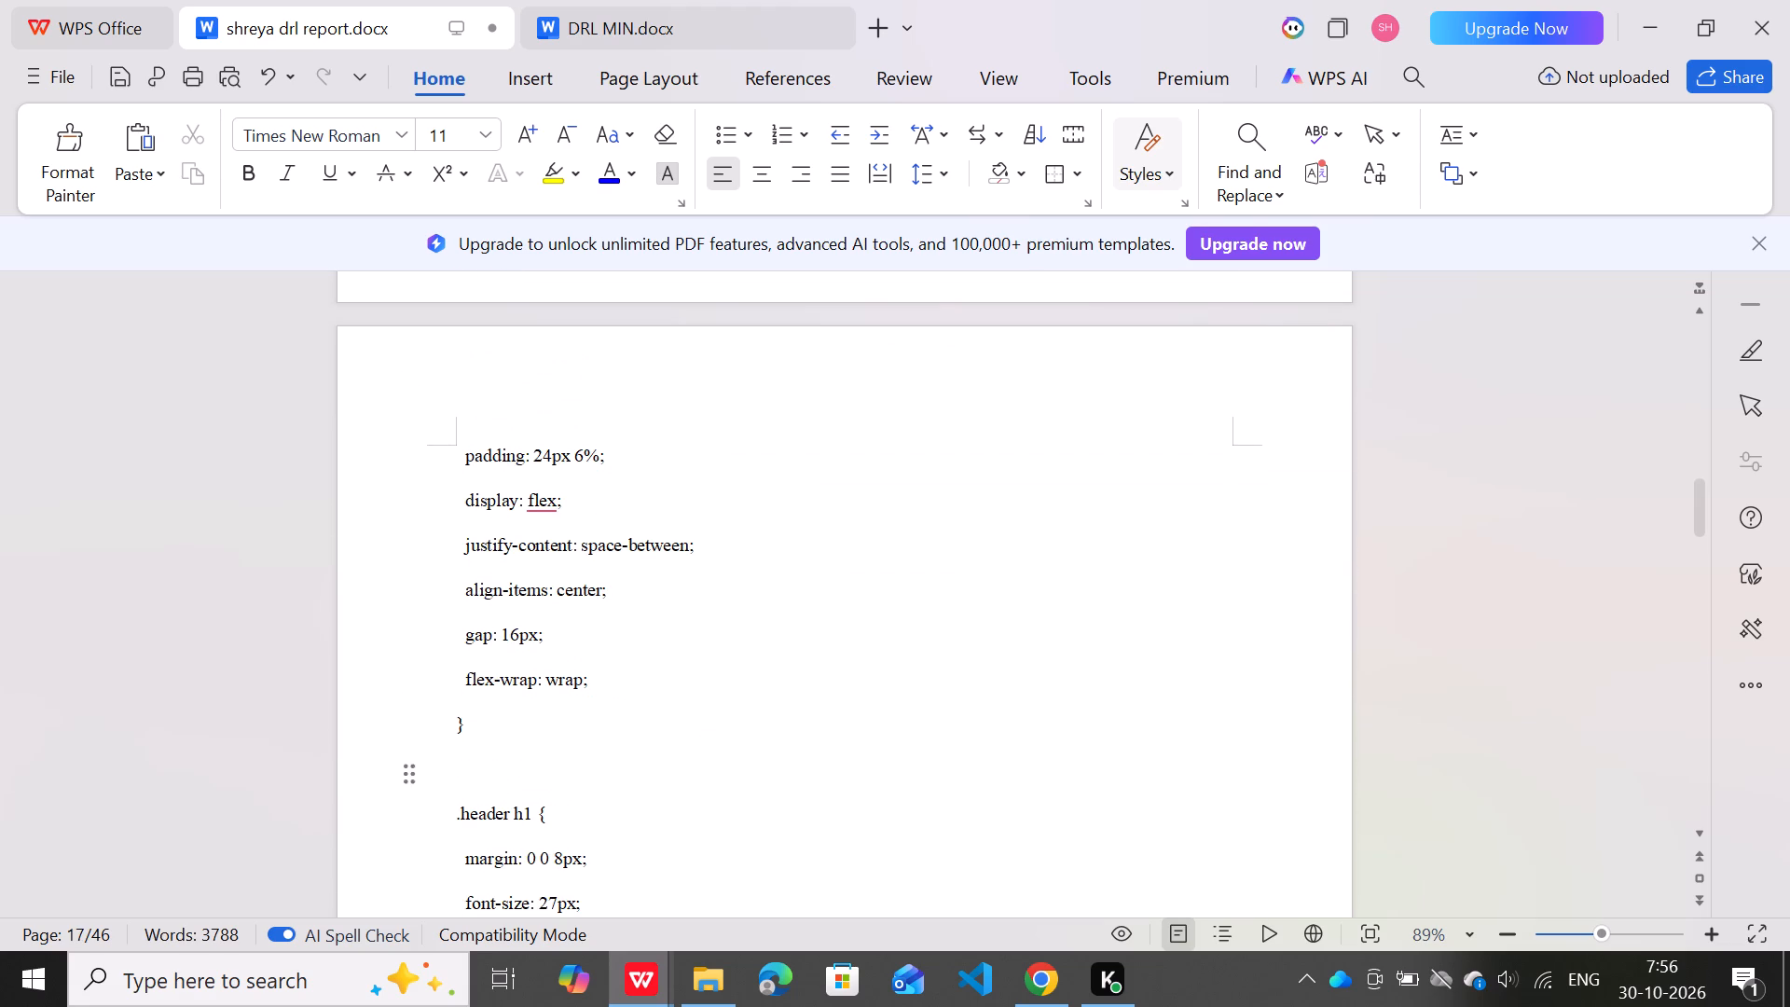
key("BackSpace")
scroll(473, 780, "down", 3)
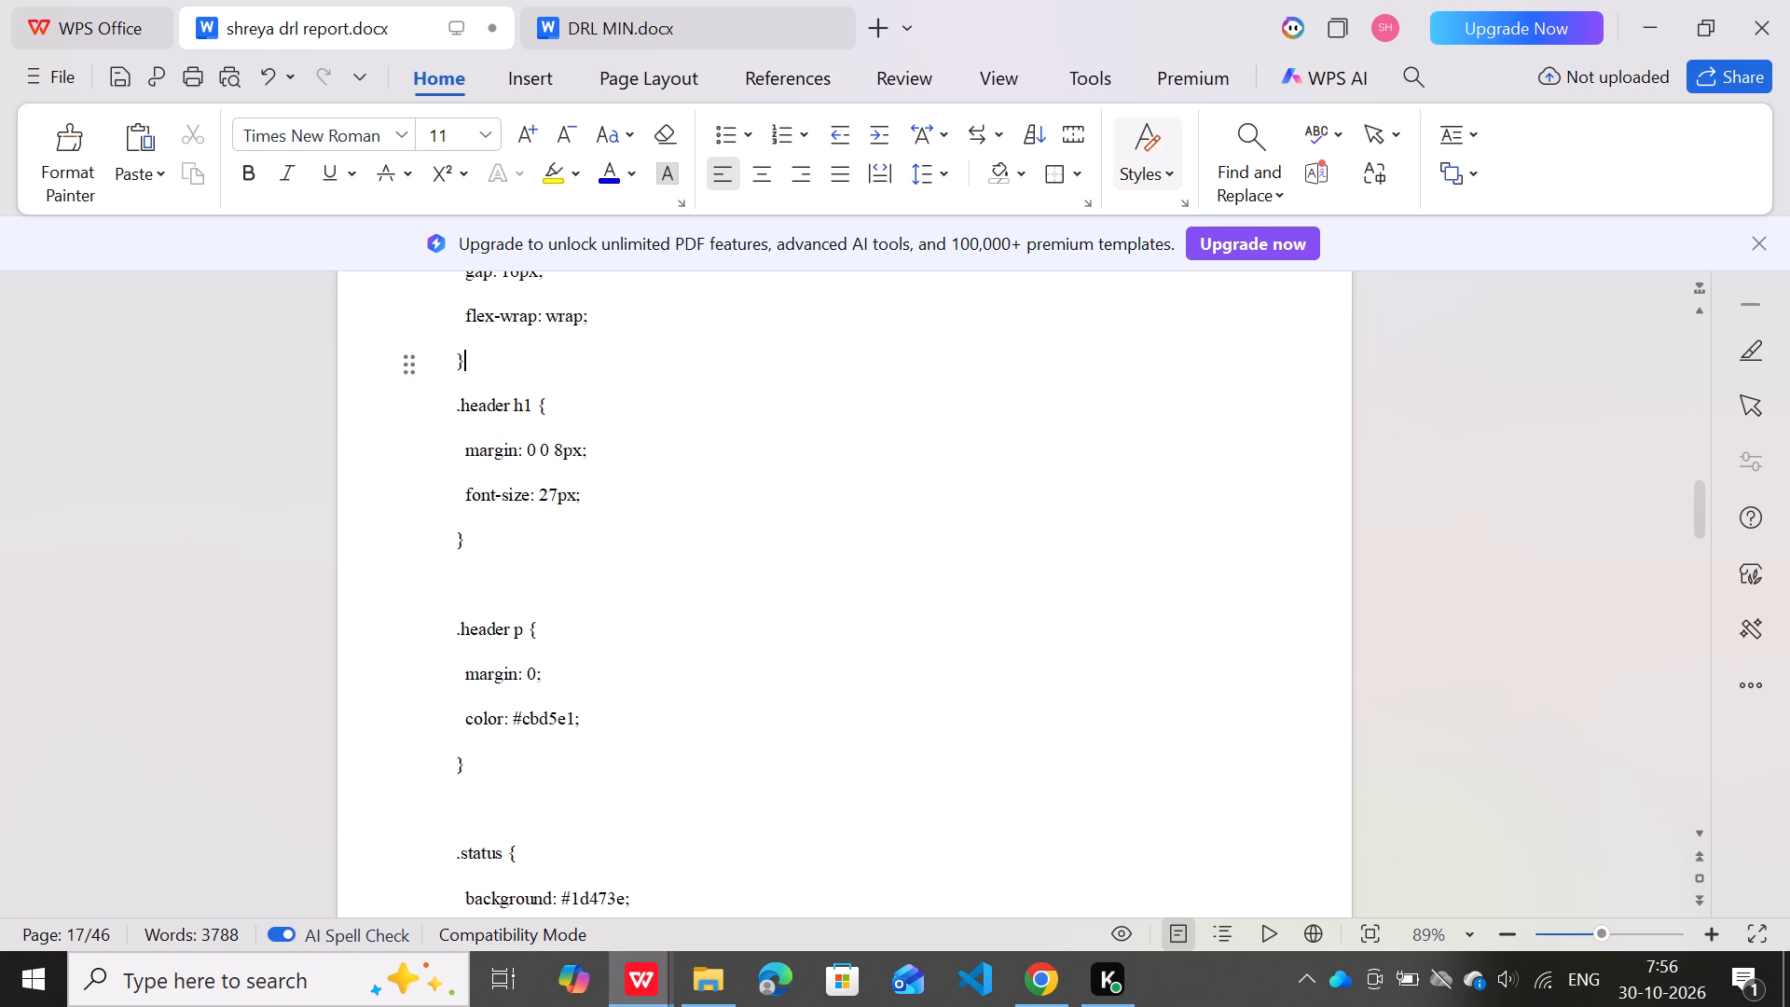
left_click(470, 584)
key("BackSpace")
Delete the blank lines above the .status, .container and .stats rules in the style.css code.
scroll(470, 584, "down", 2)
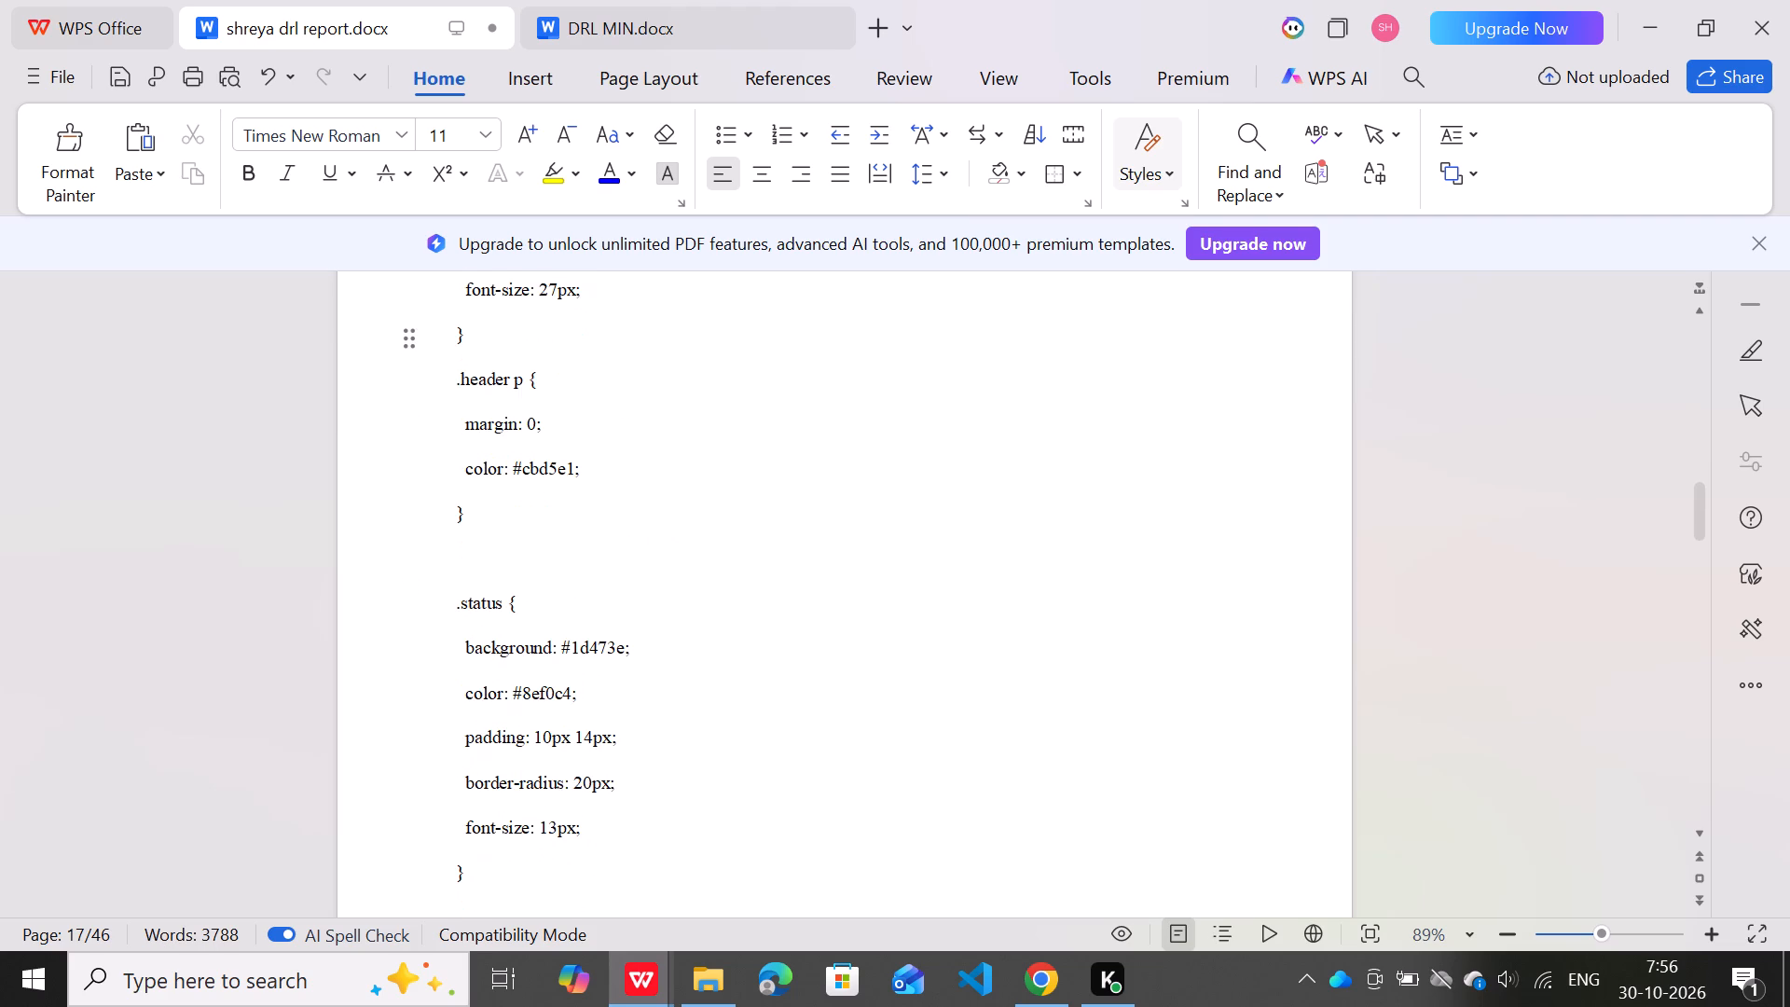
left_click(468, 576)
key("BackSpace")
scroll(468, 576, "down", 1)
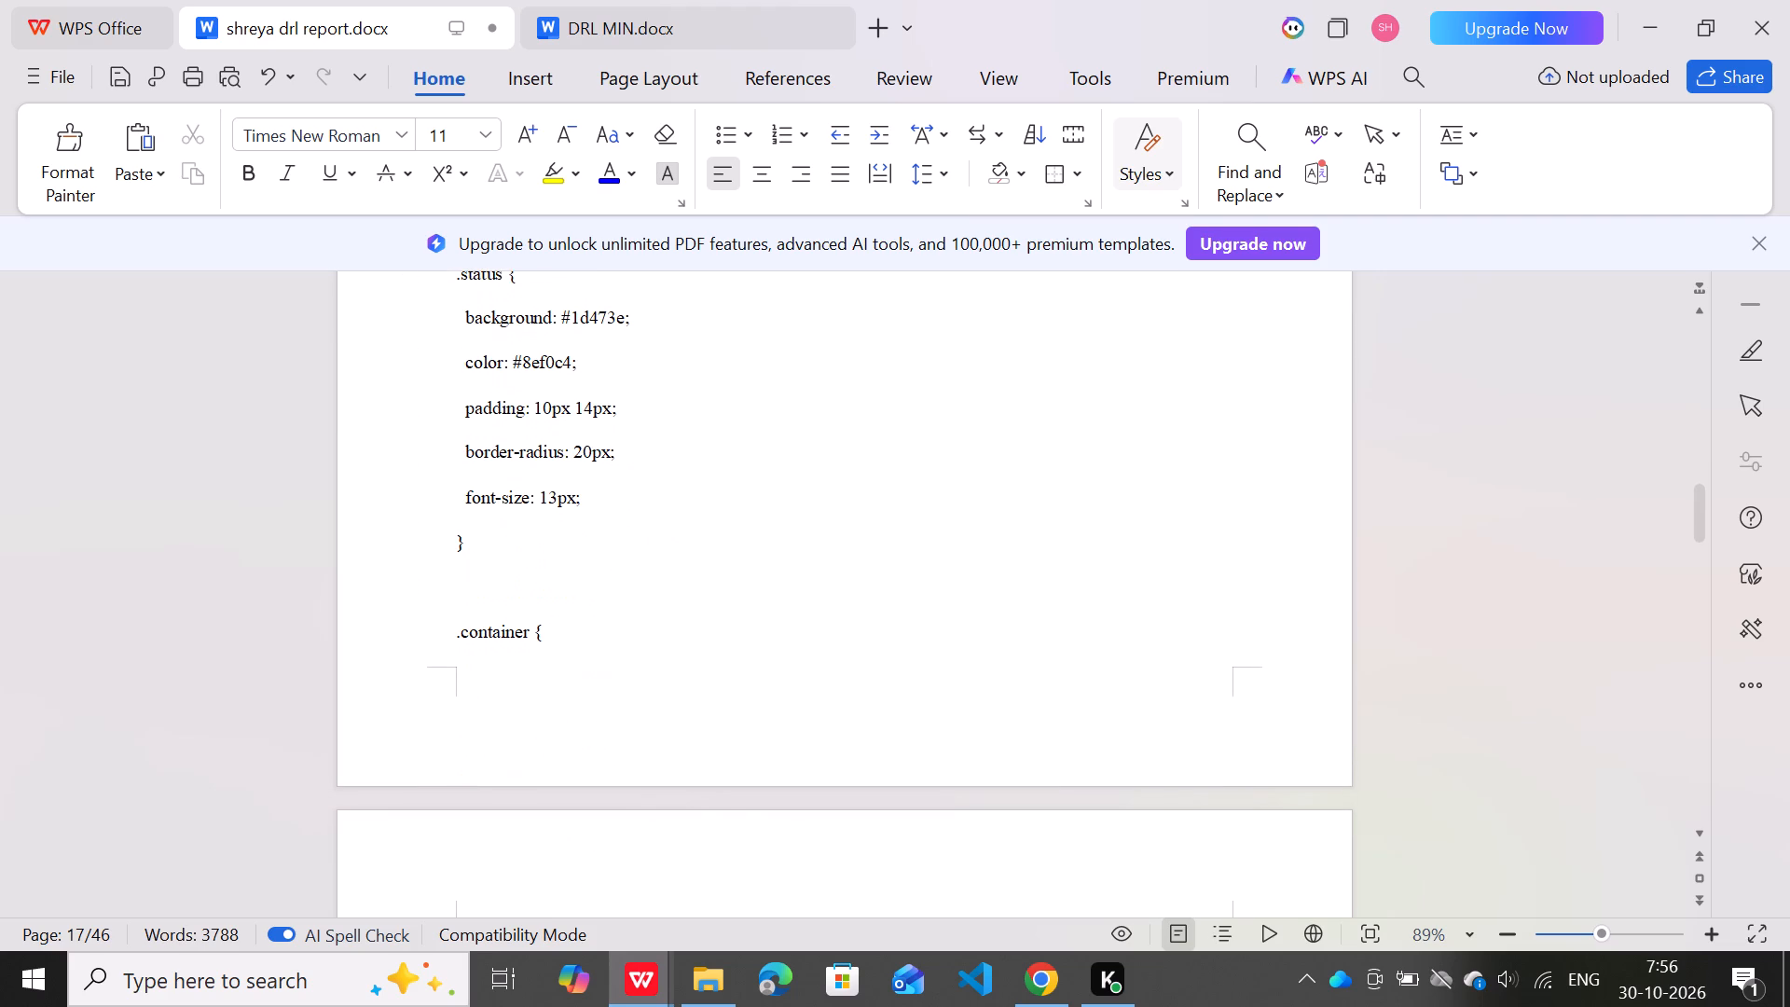
scroll(468, 576, "down", 1)
left_click(465, 604)
key("BackSpace")
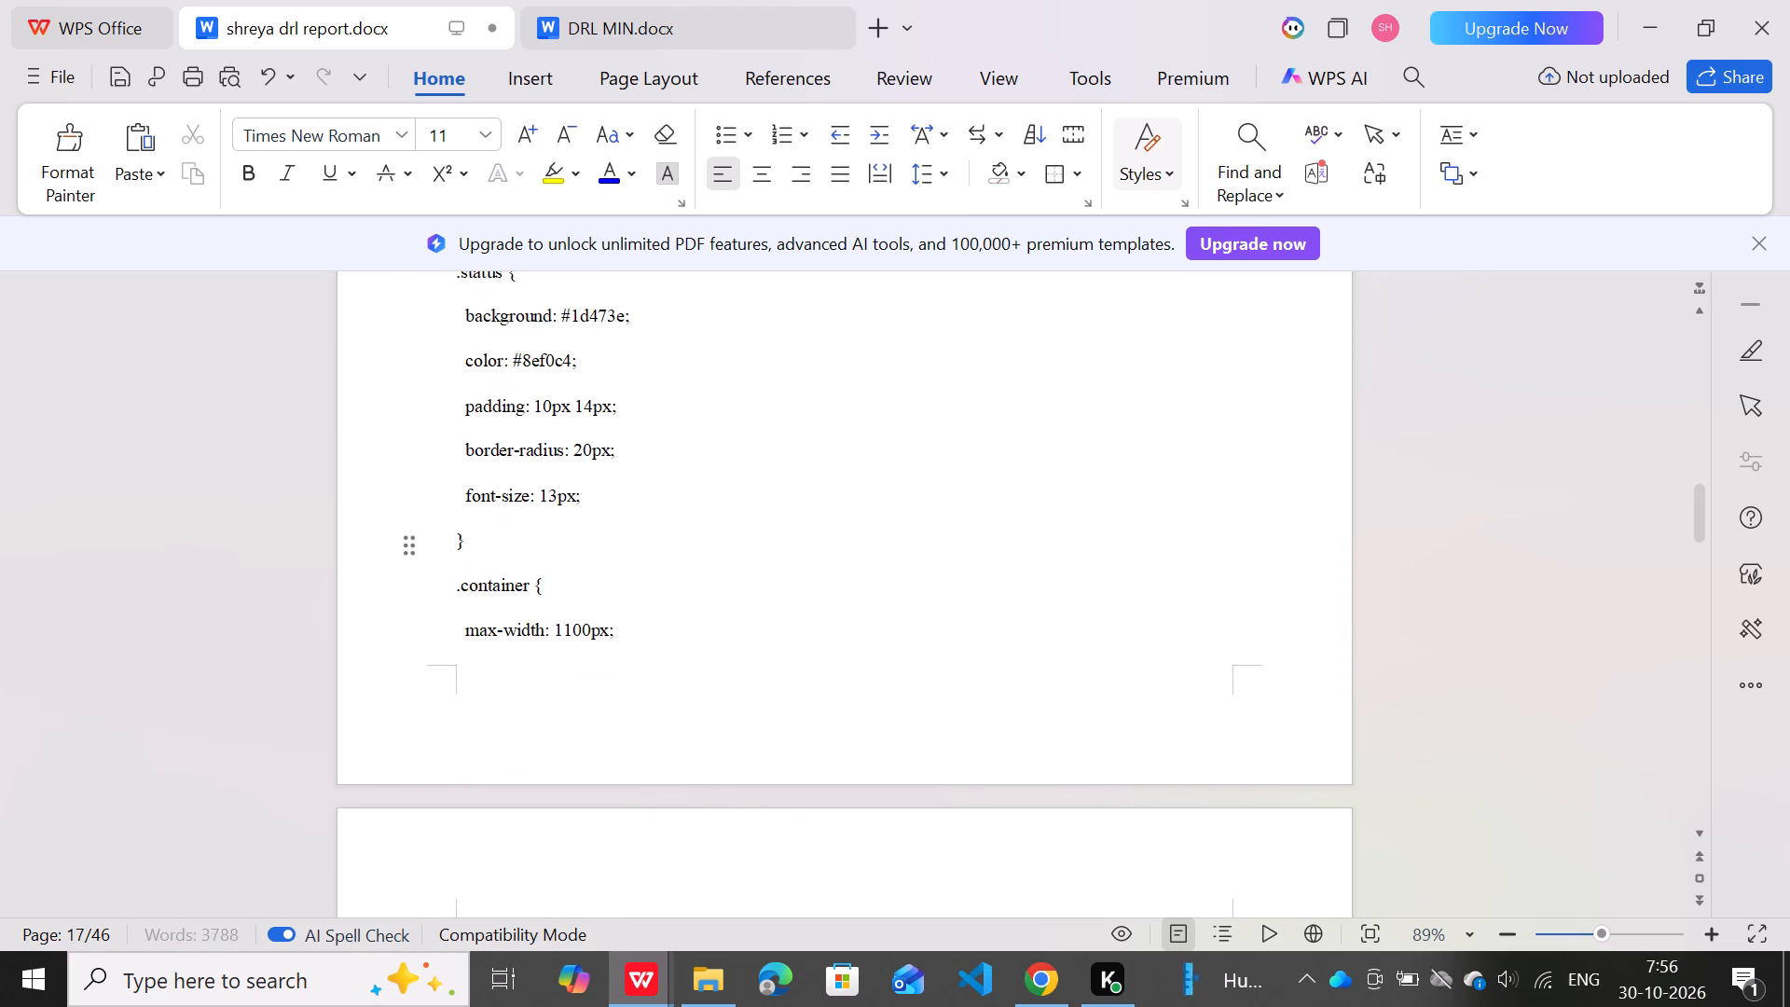
scroll(465, 604, "down", 5)
left_click(461, 606)
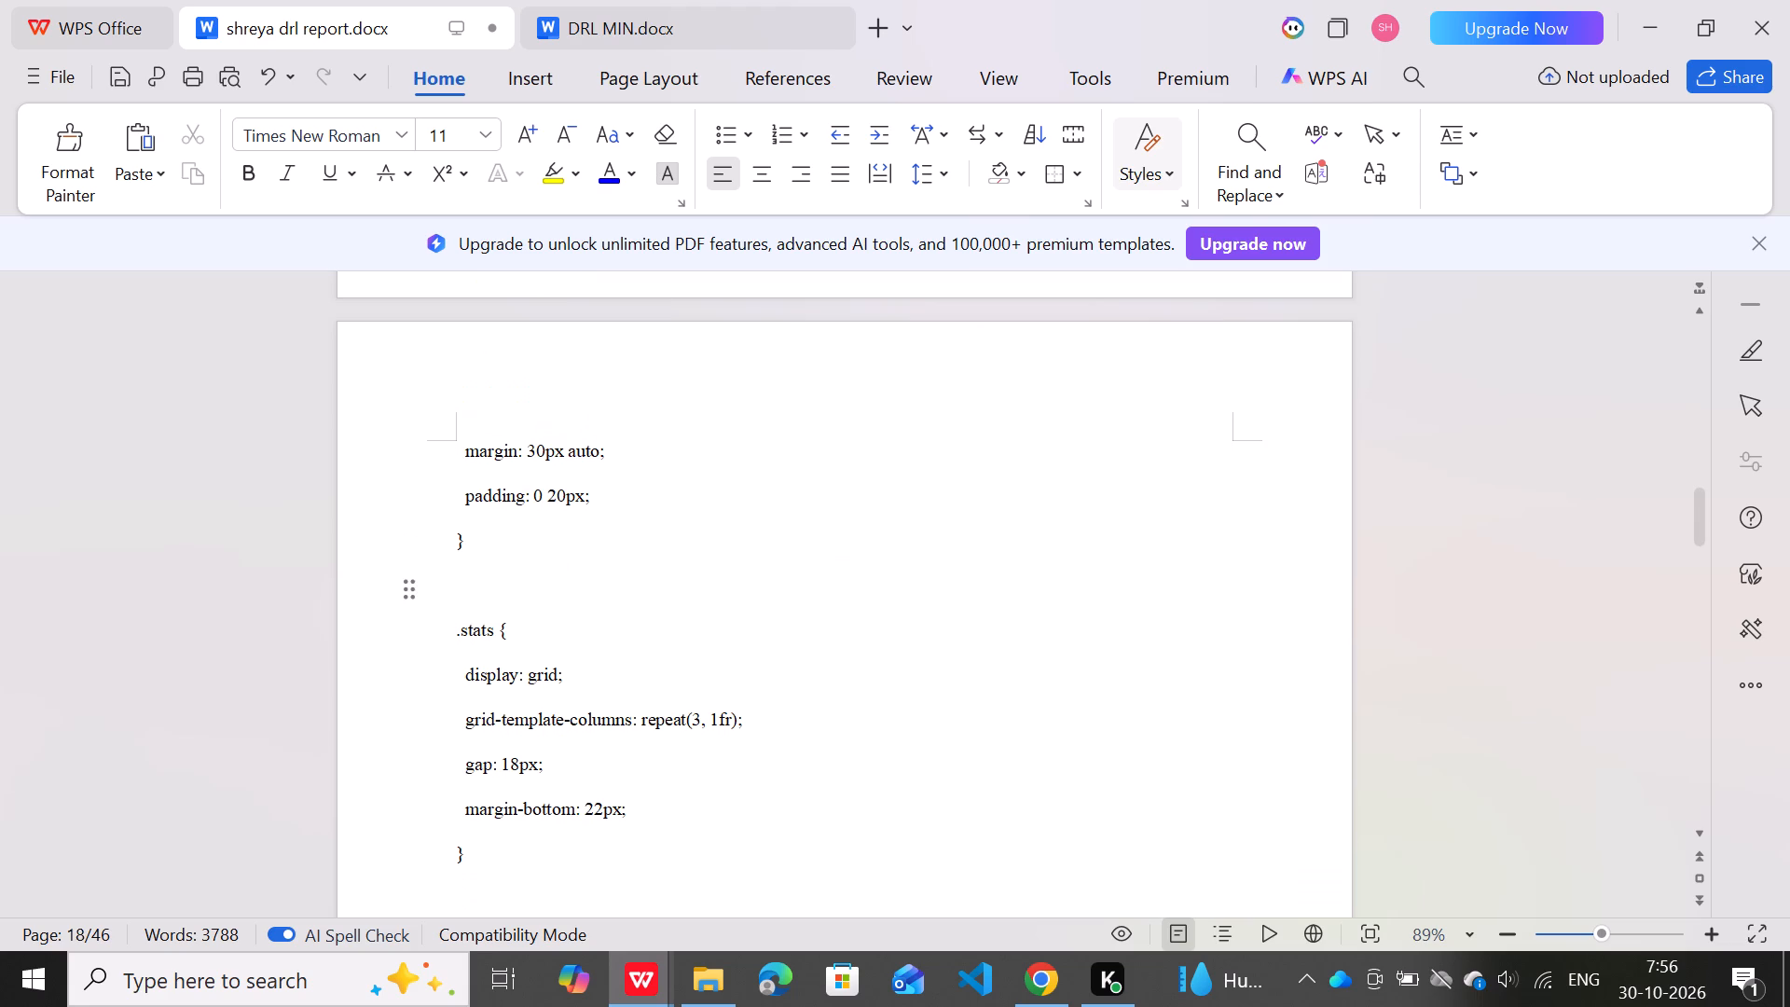
key("BackSpace")
scroll(461, 606, "down", 3)
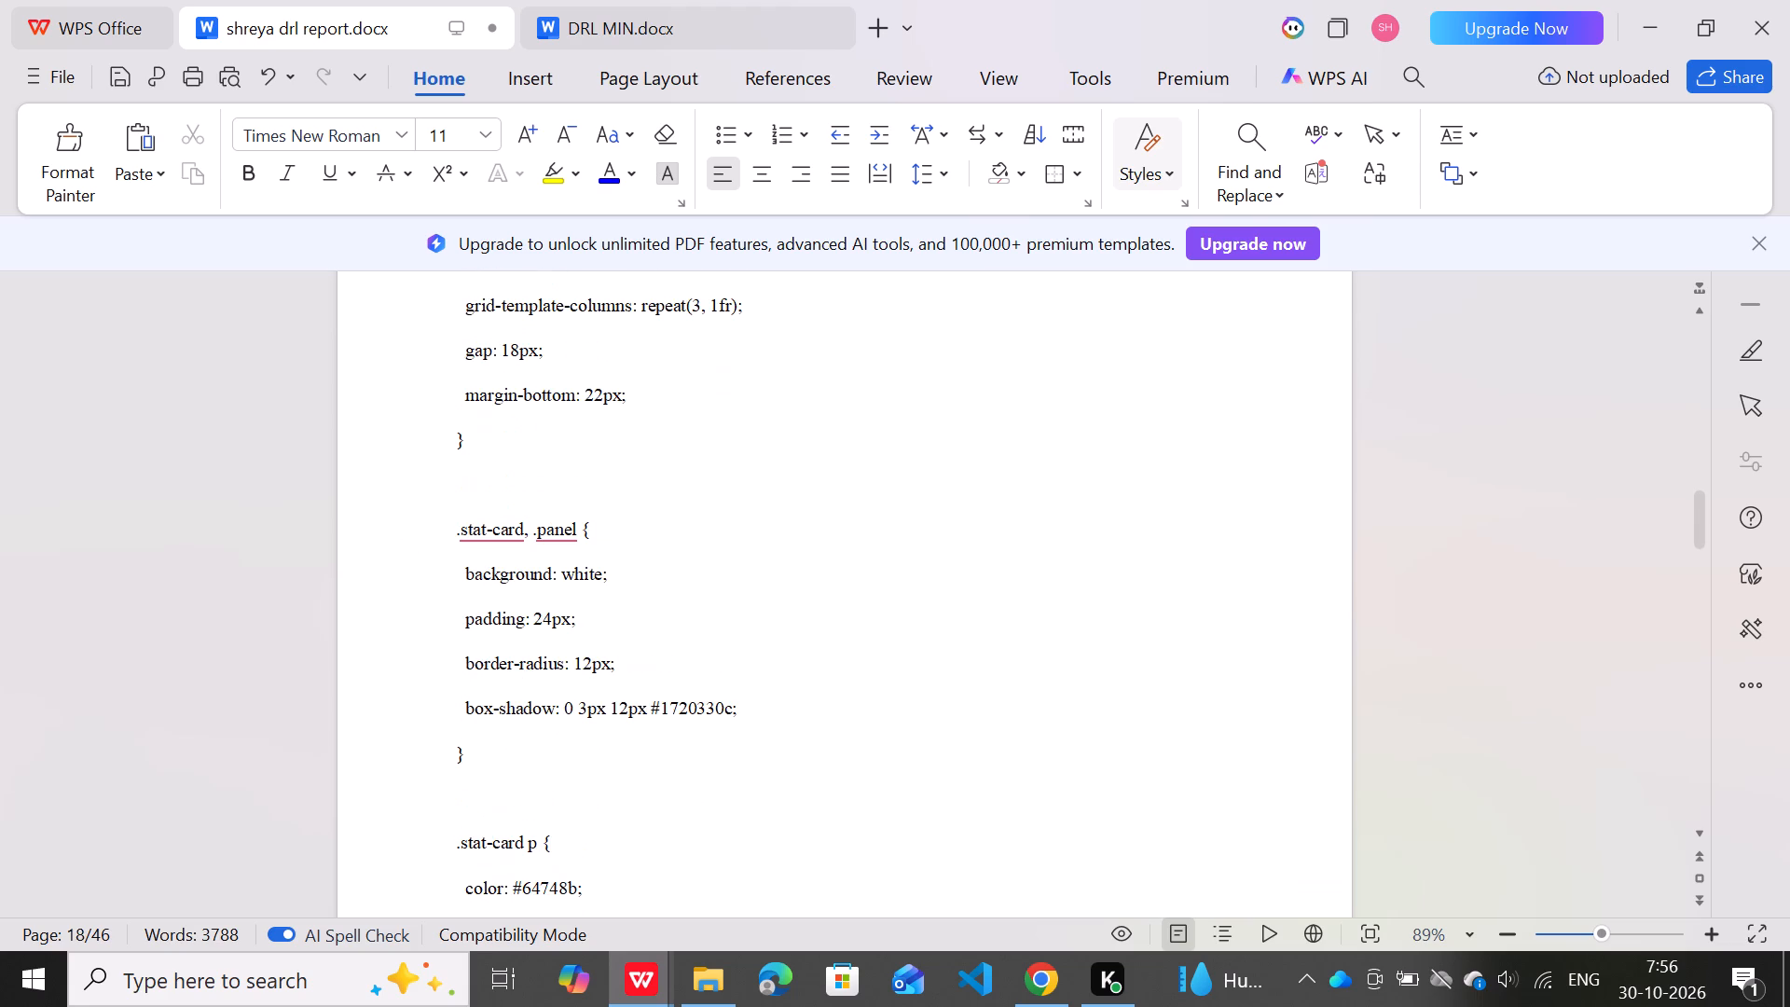
Delete the blank lines above the ".stat-card, .panel", .stat-card p and .stat-card h2 rules in the style.css code.
left_click(461, 495)
key("BackSpace")
scroll(461, 495, "down", 2)
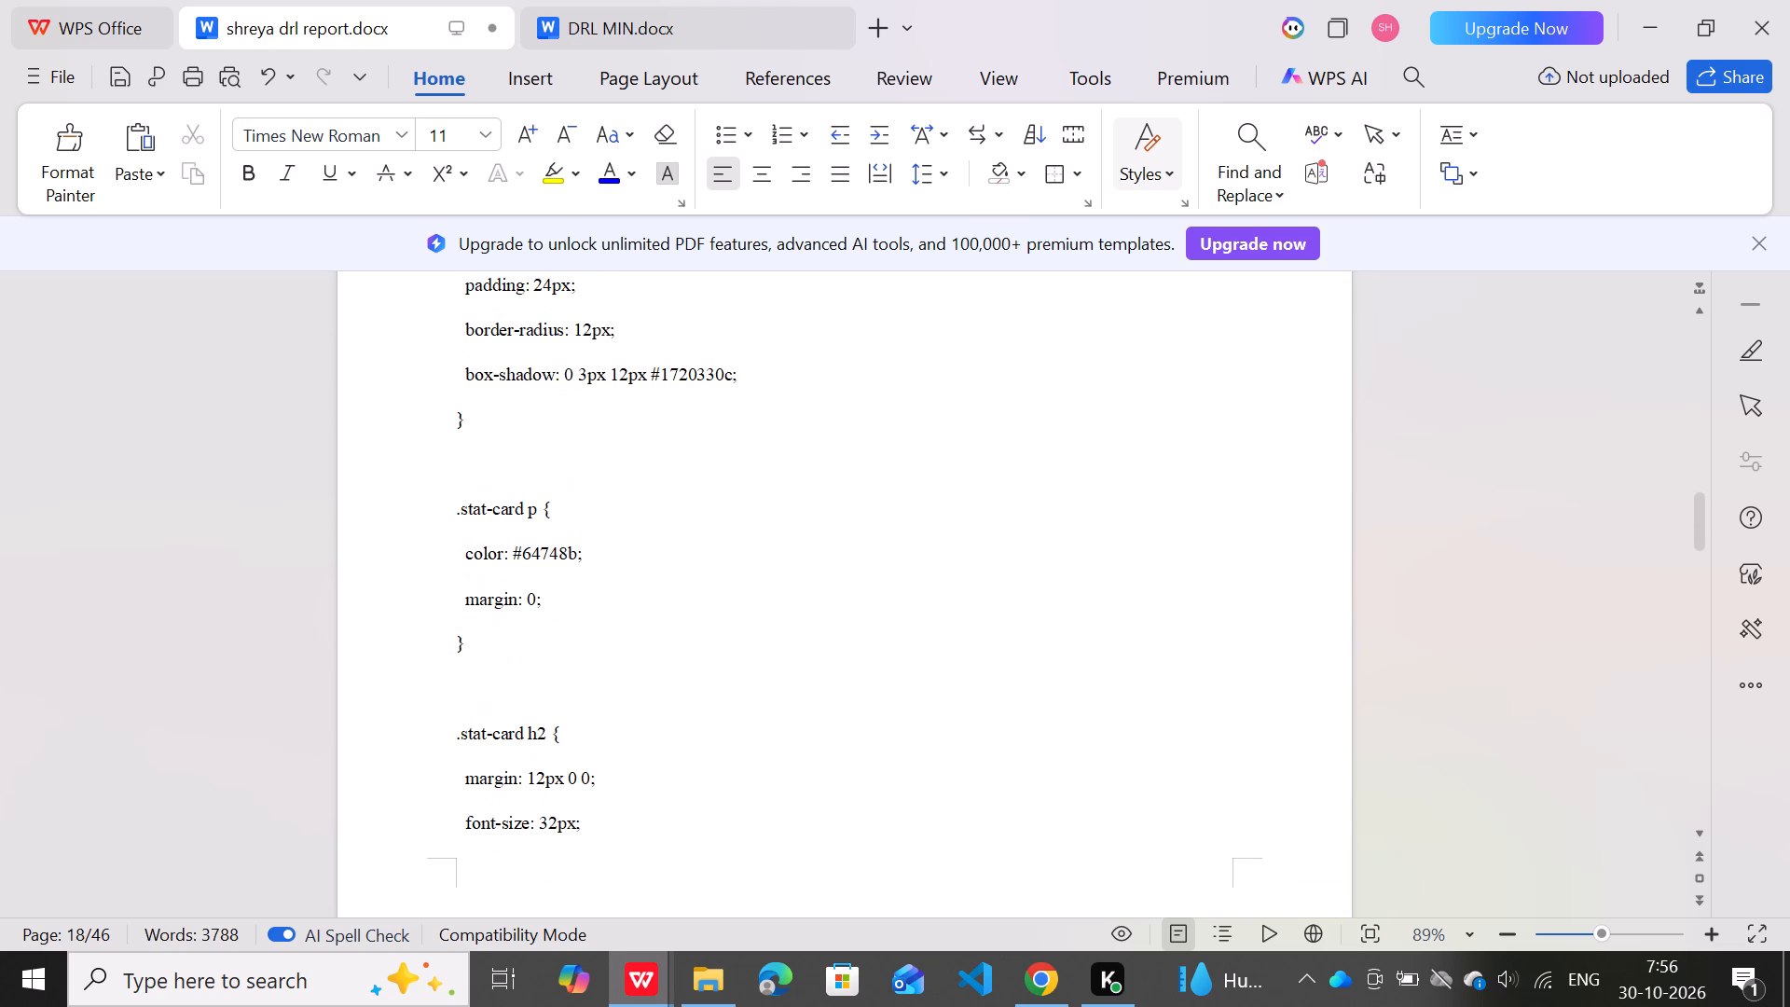
left_click(462, 475)
key("BackSpace")
scroll(462, 475, "down", 1)
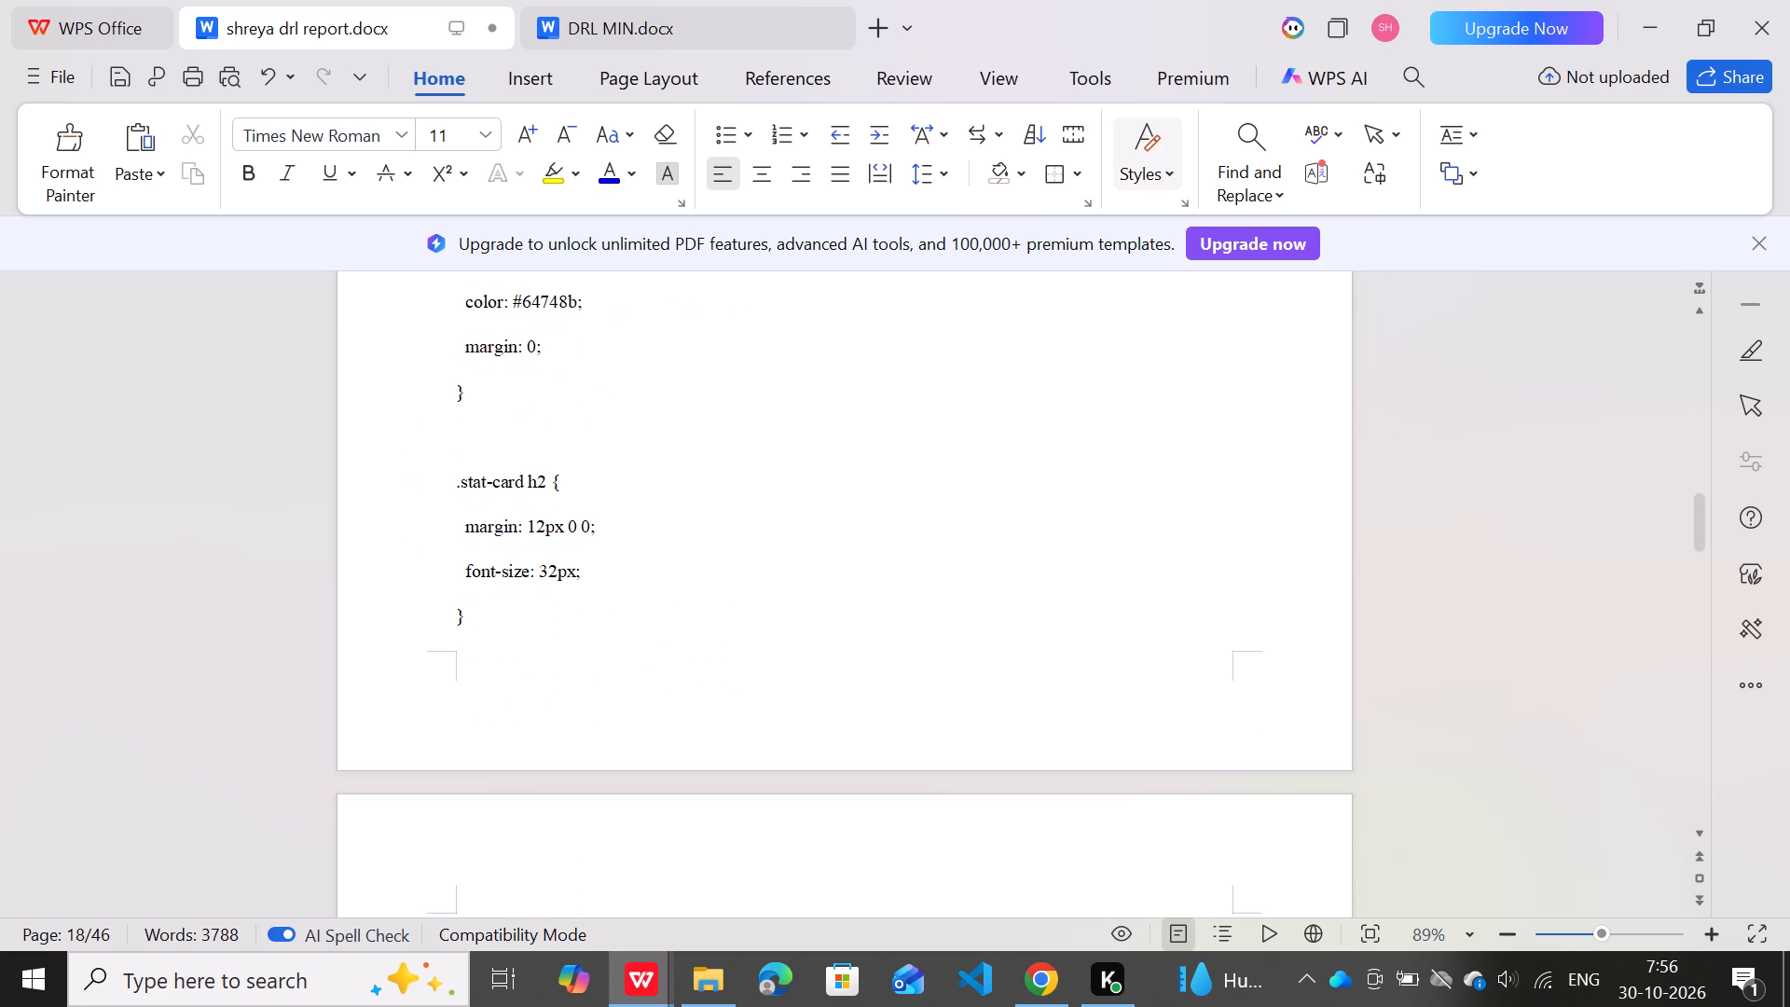
scroll(462, 475, "down", 1)
left_click(471, 448)
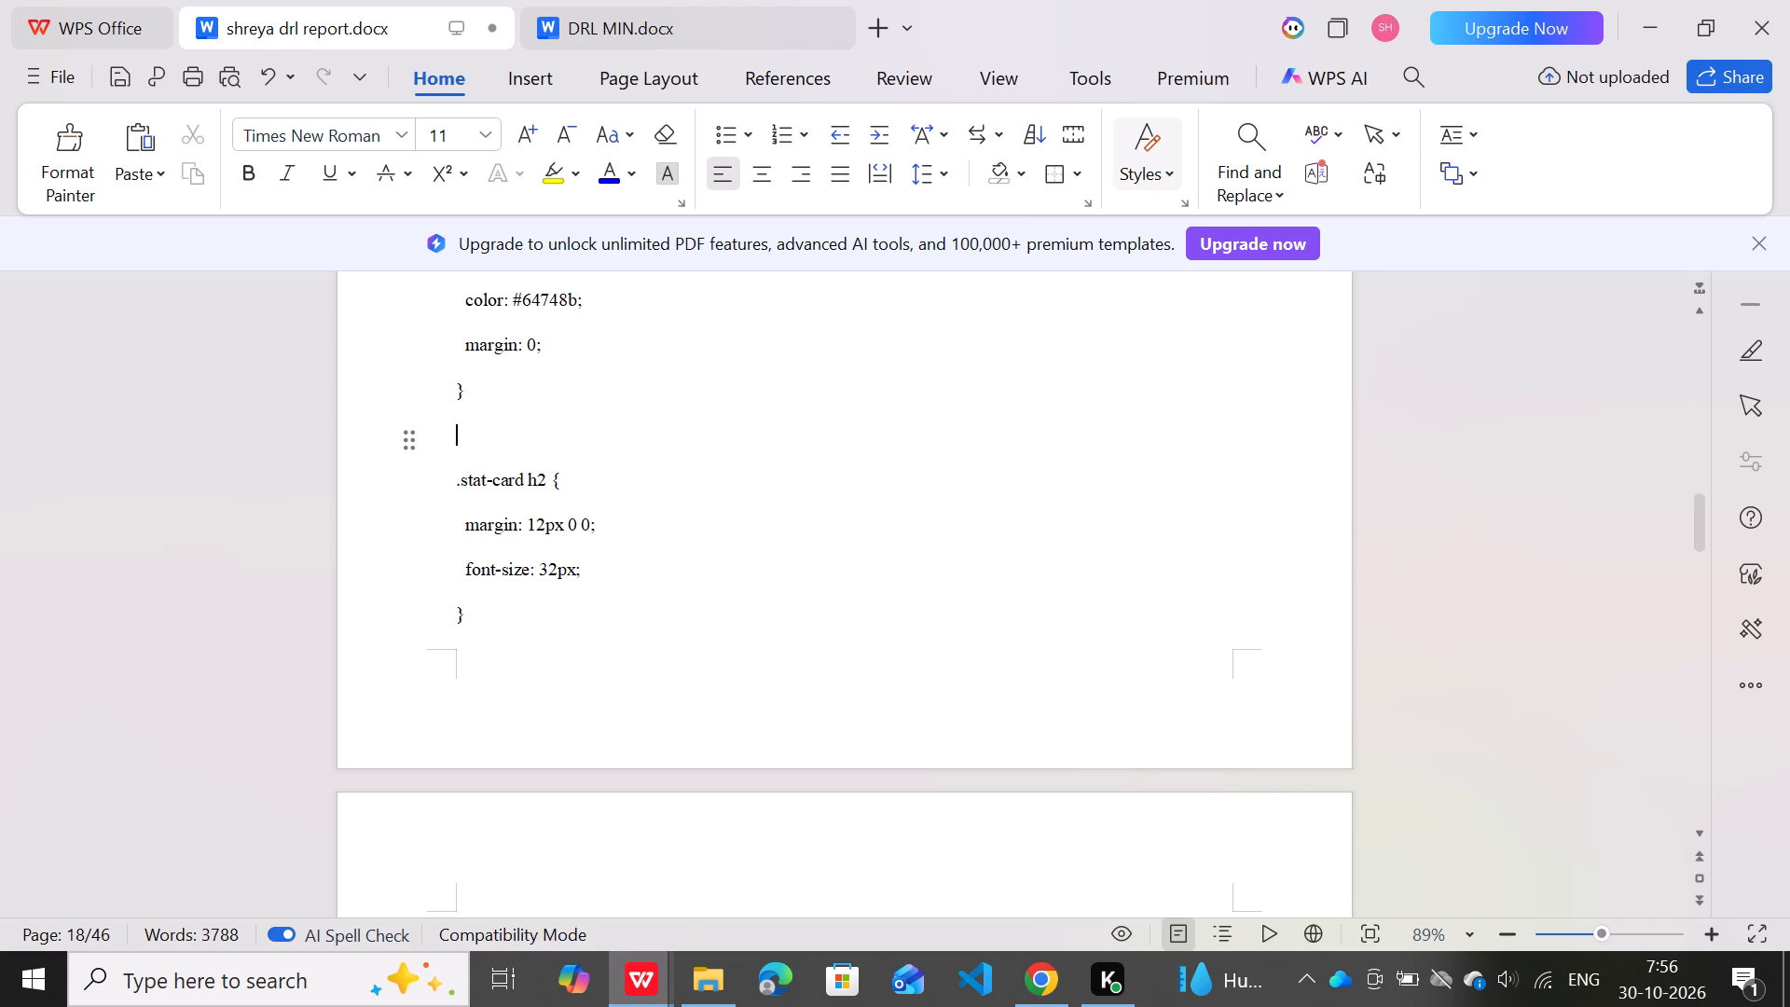
key("BackSpace")
Delete the blank lines above the .panel h2, .muted and .upload rules in the style.css code.
scroll(471, 448, "down", 4)
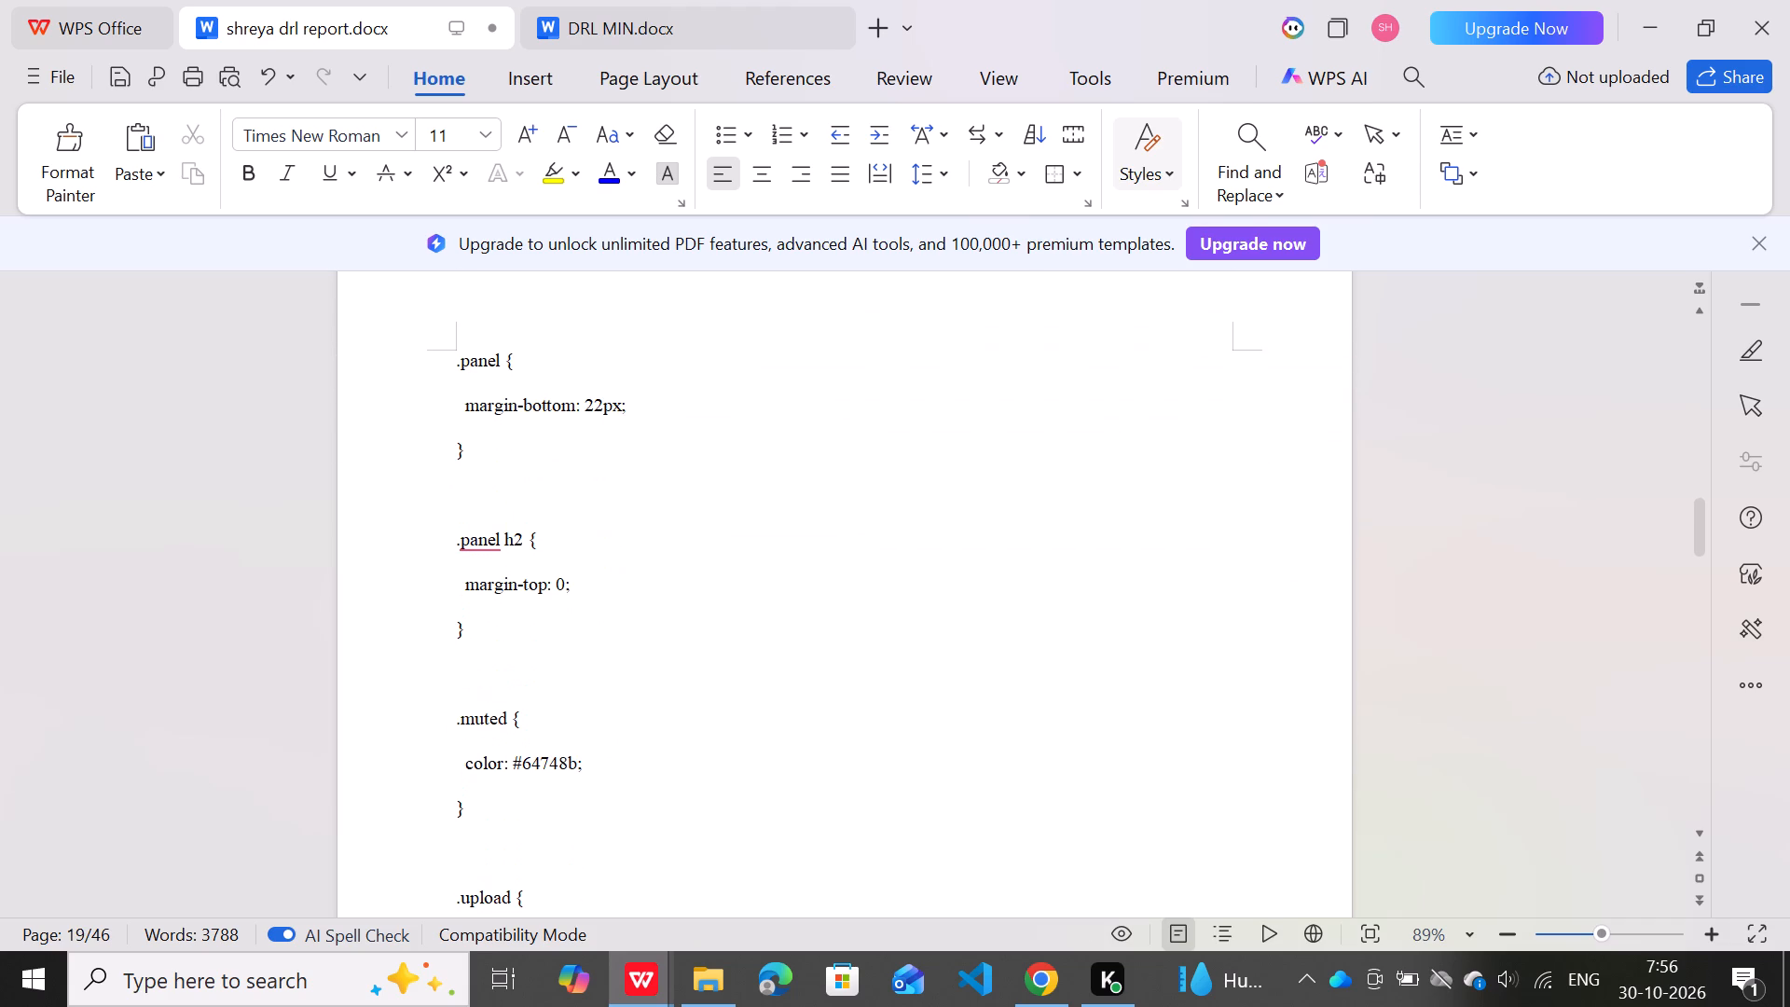
left_click(469, 509)
key("BackSpace")
scroll(469, 509, "down", 1)
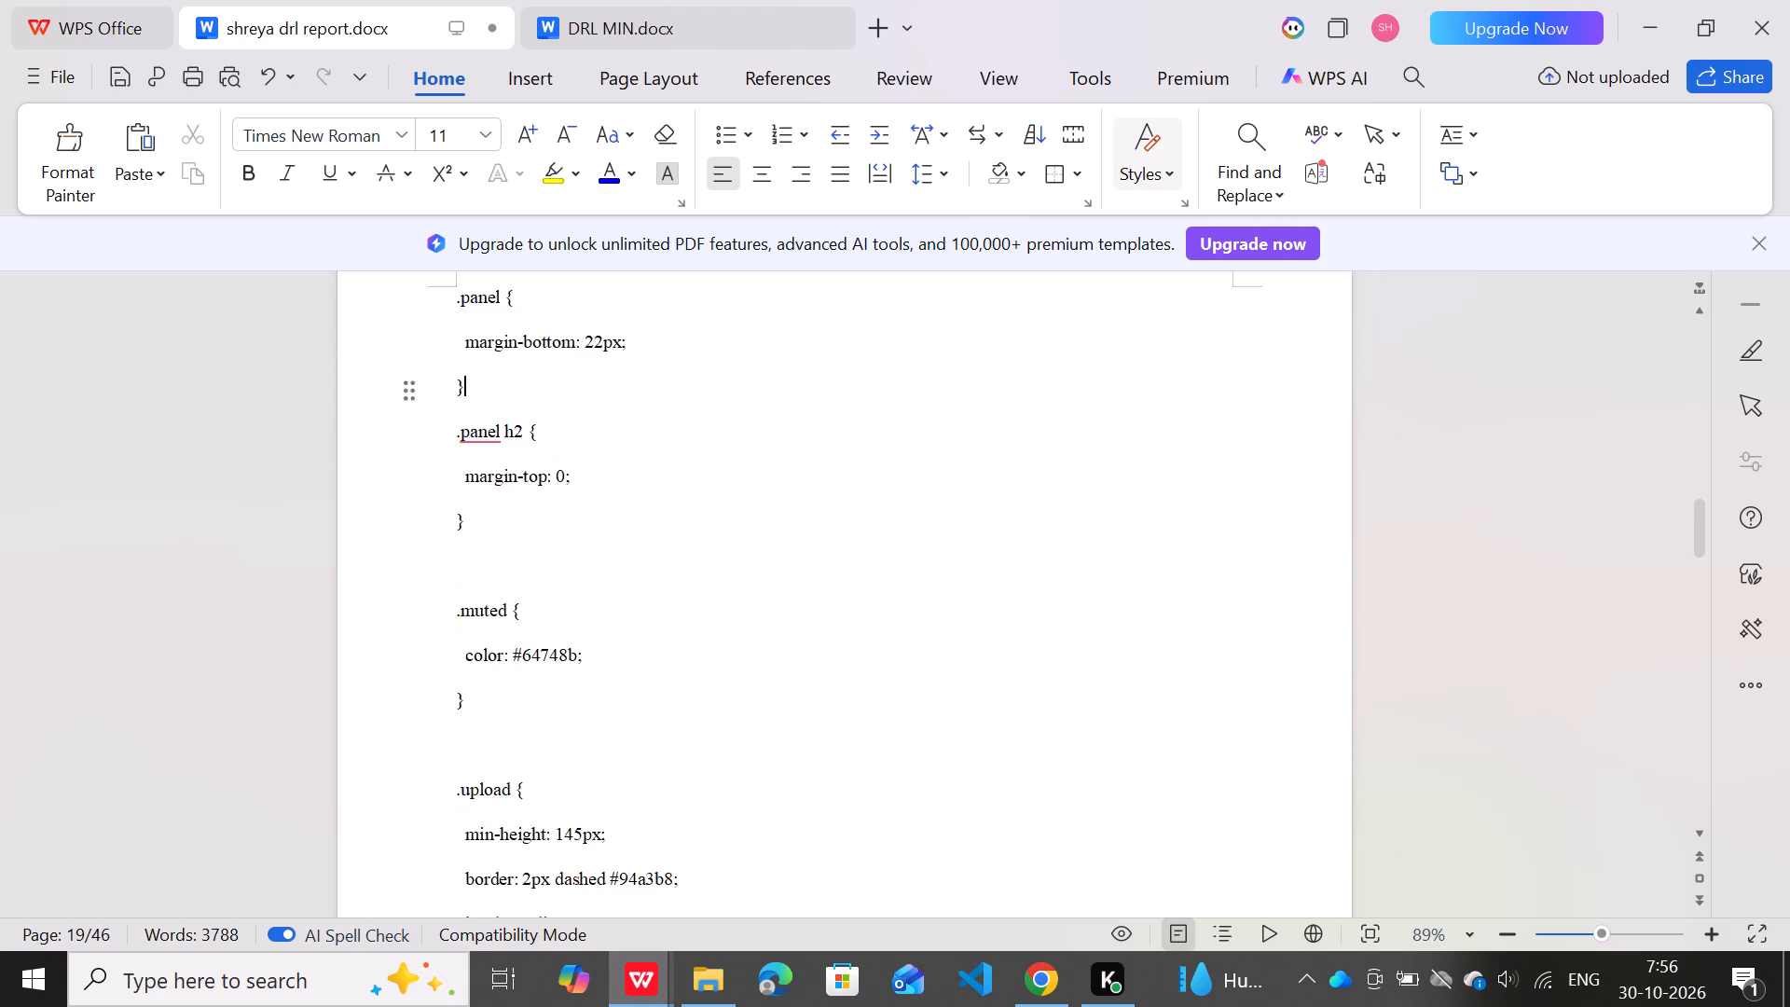
scroll(469, 509, "down", 1)
left_click(452, 405)
key("BackSpace")
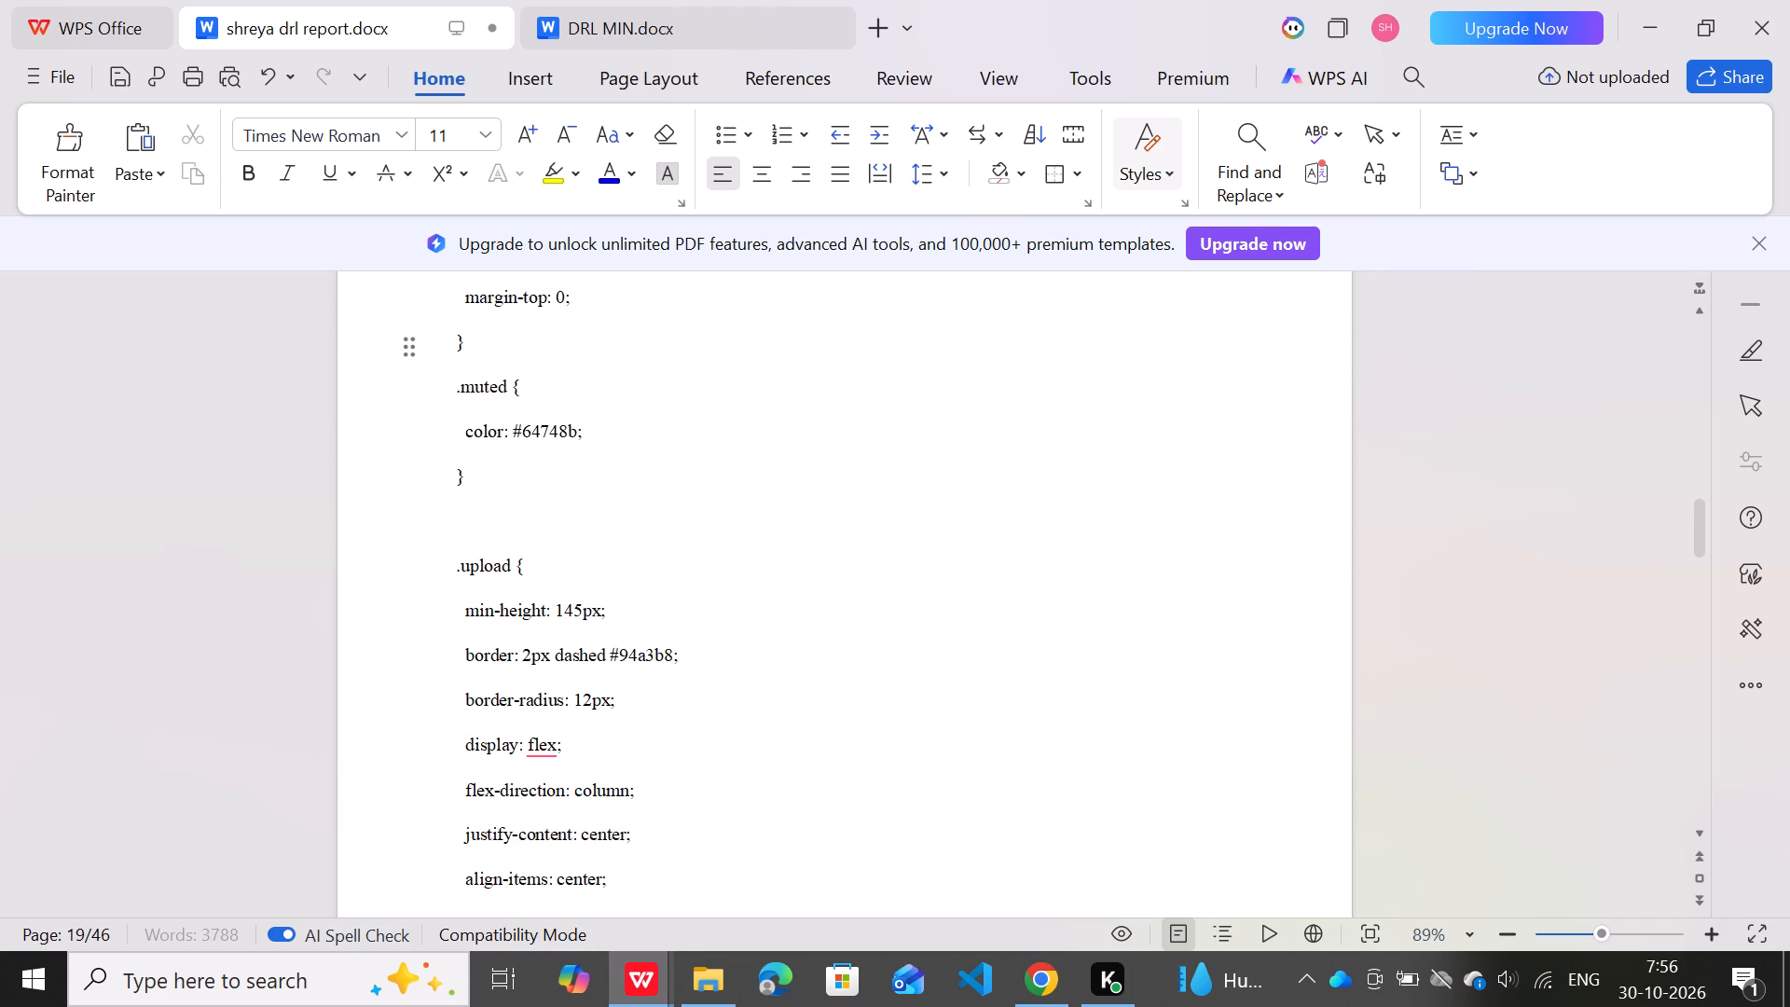
left_click(469, 555)
key("BackSpace")
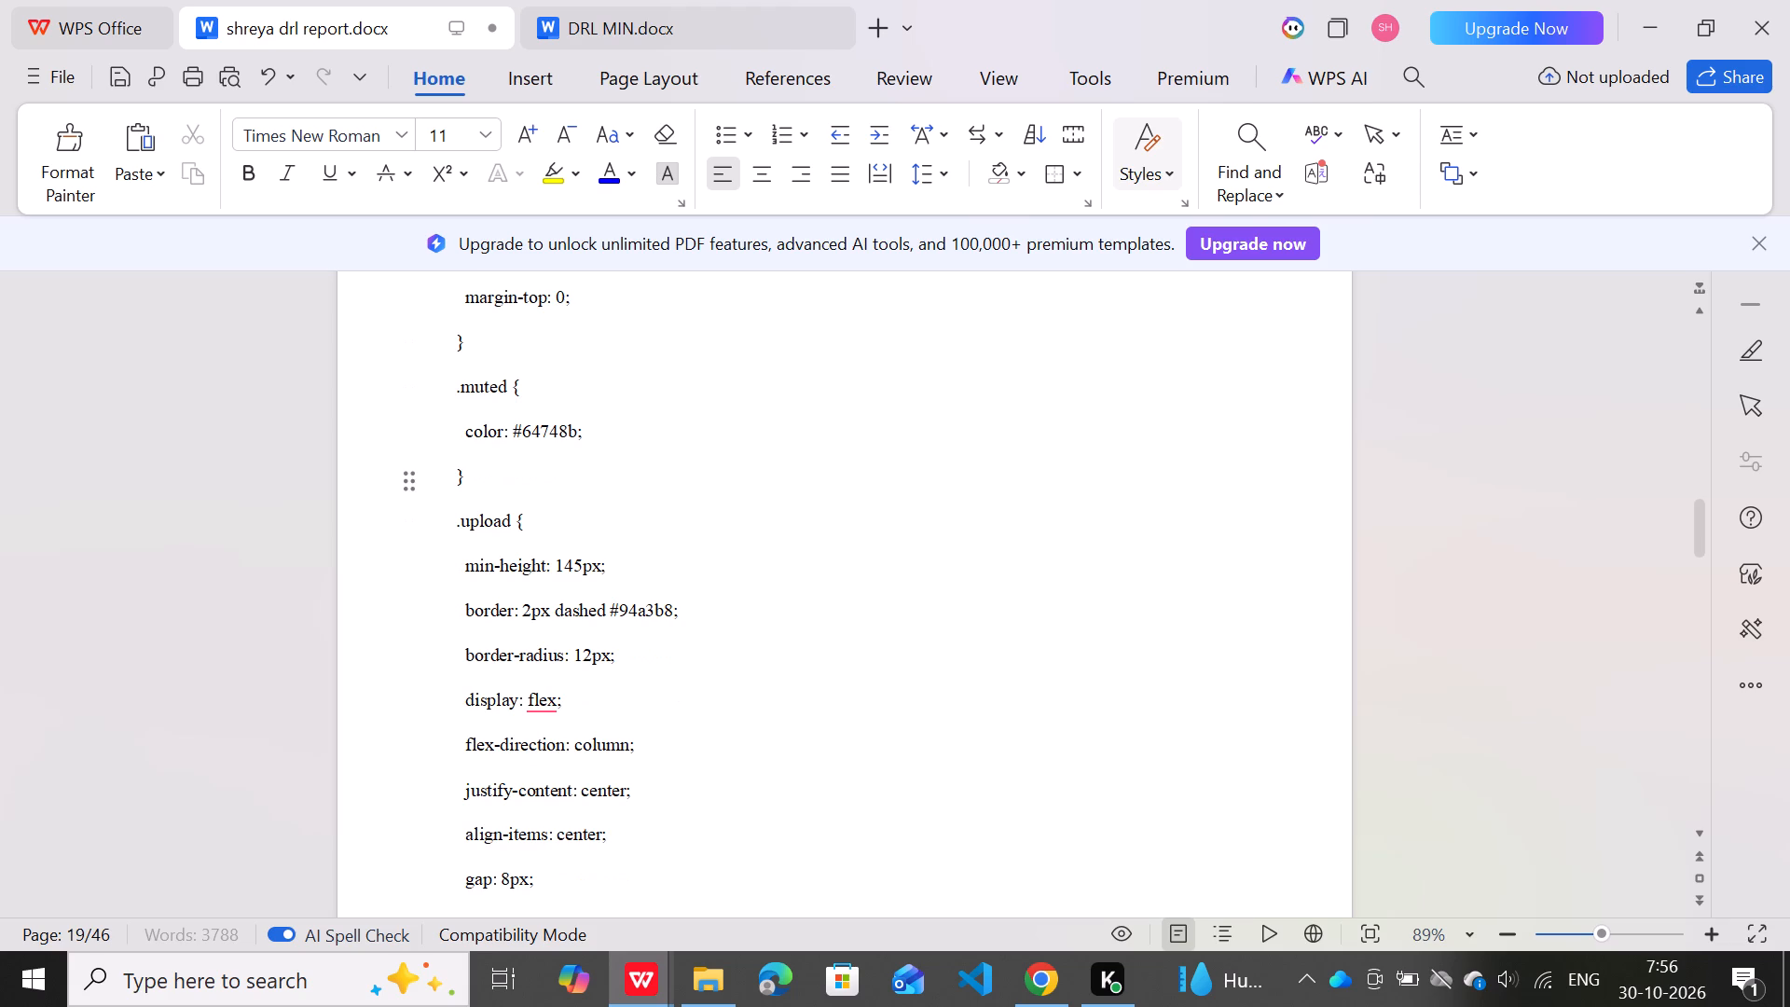
Delete the blank lines above the .upload:hover and .upload-icon rules in the style.css code.
scroll(469, 555, "down", 7)
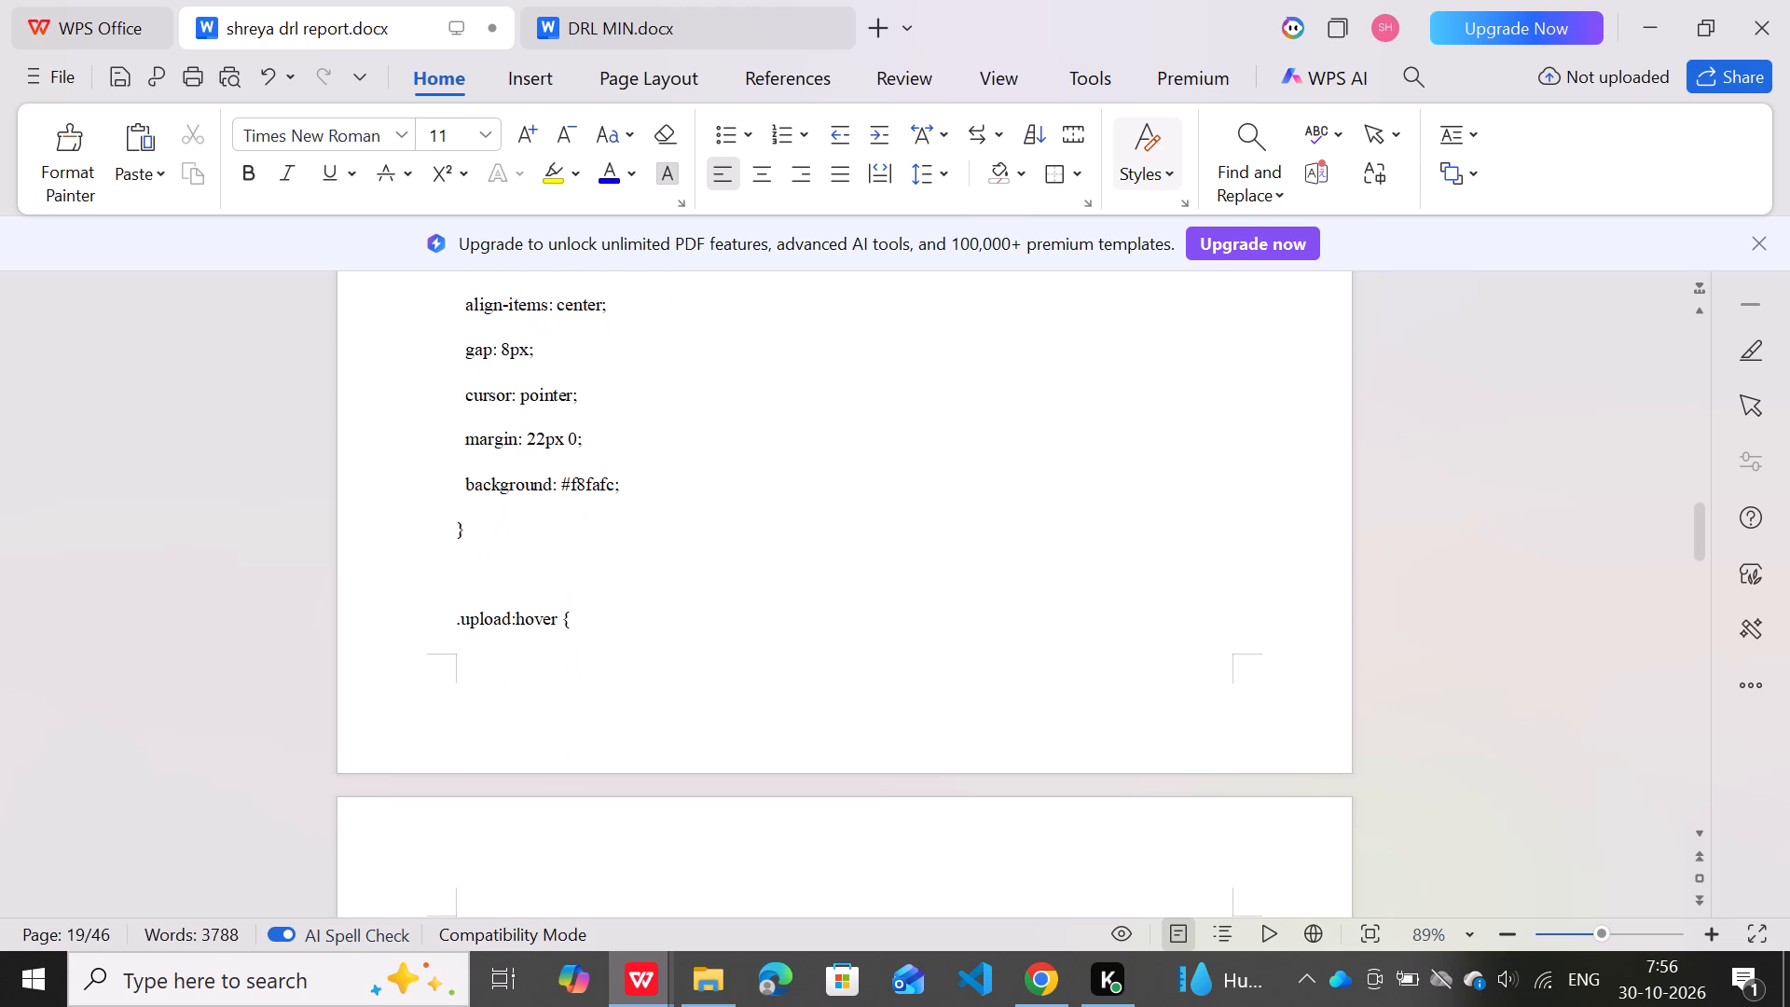
left_click(471, 597)
key("BackSpace")
scroll(471, 597, "down", 4)
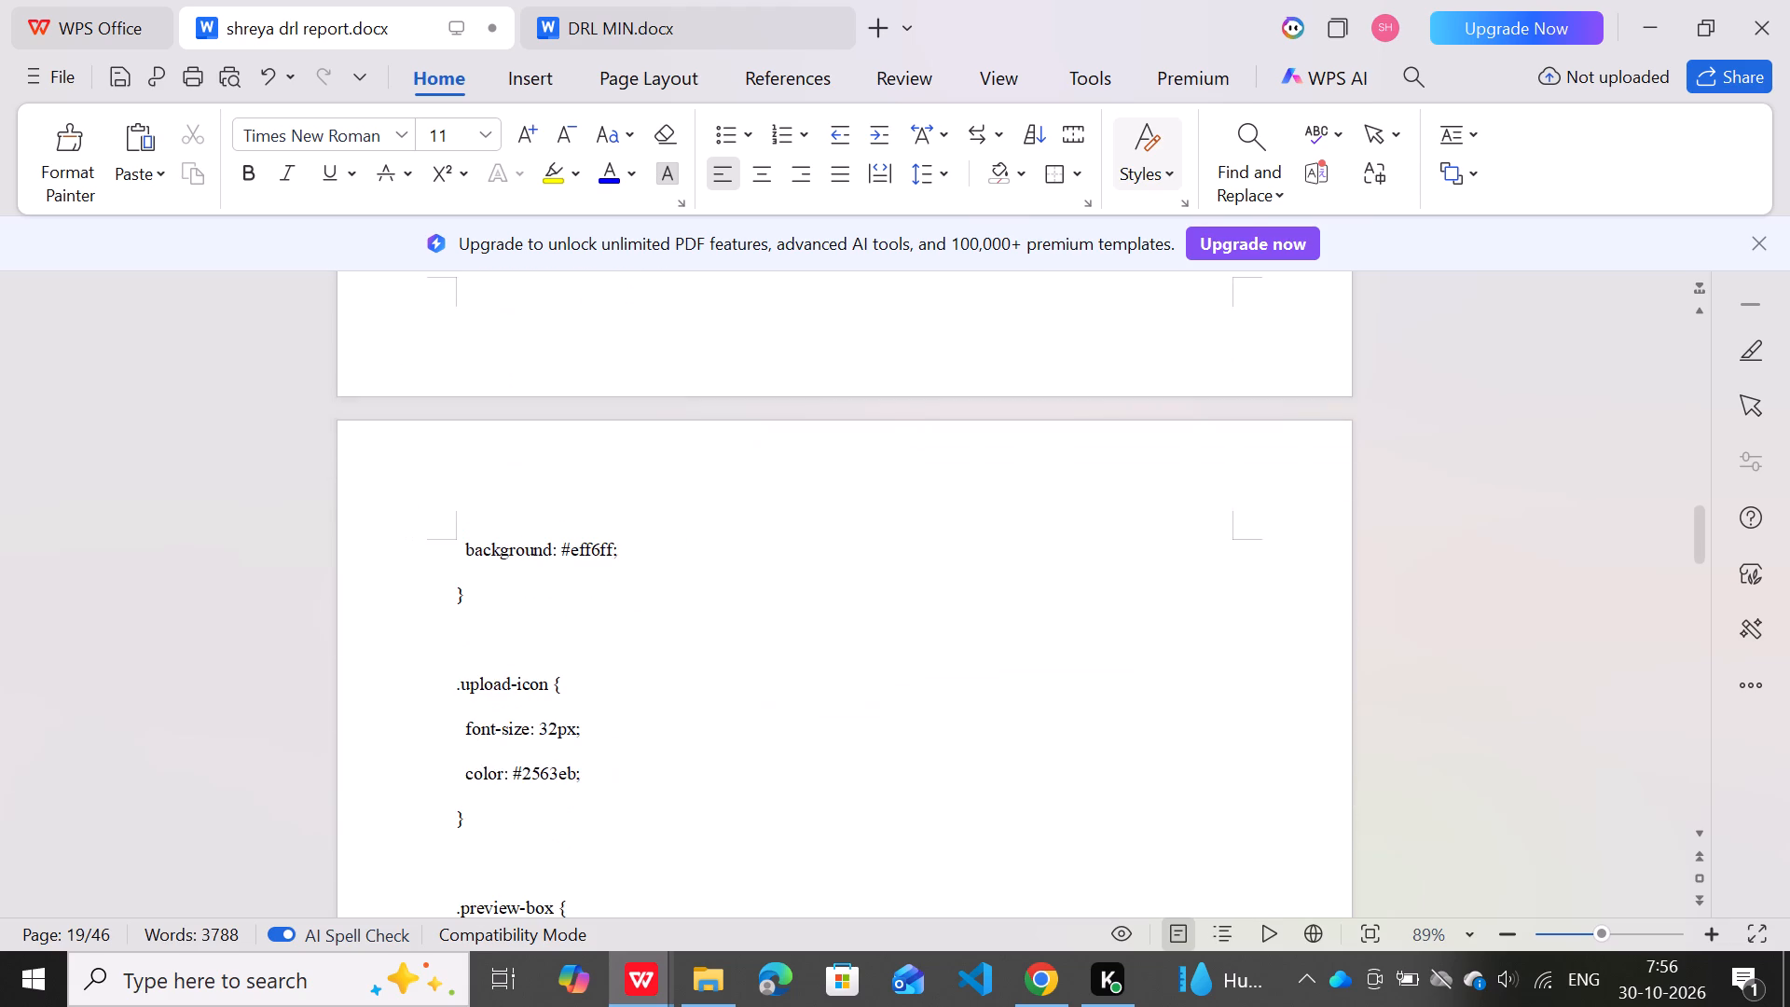
scroll(471, 597, "down", 1)
left_click(461, 638)
key("BackSpace")
Delete the blank lines above the .preview-box, .preview-box img and label[for="objectType"] rules in the style.css code.
scroll(461, 638, "down", 1)
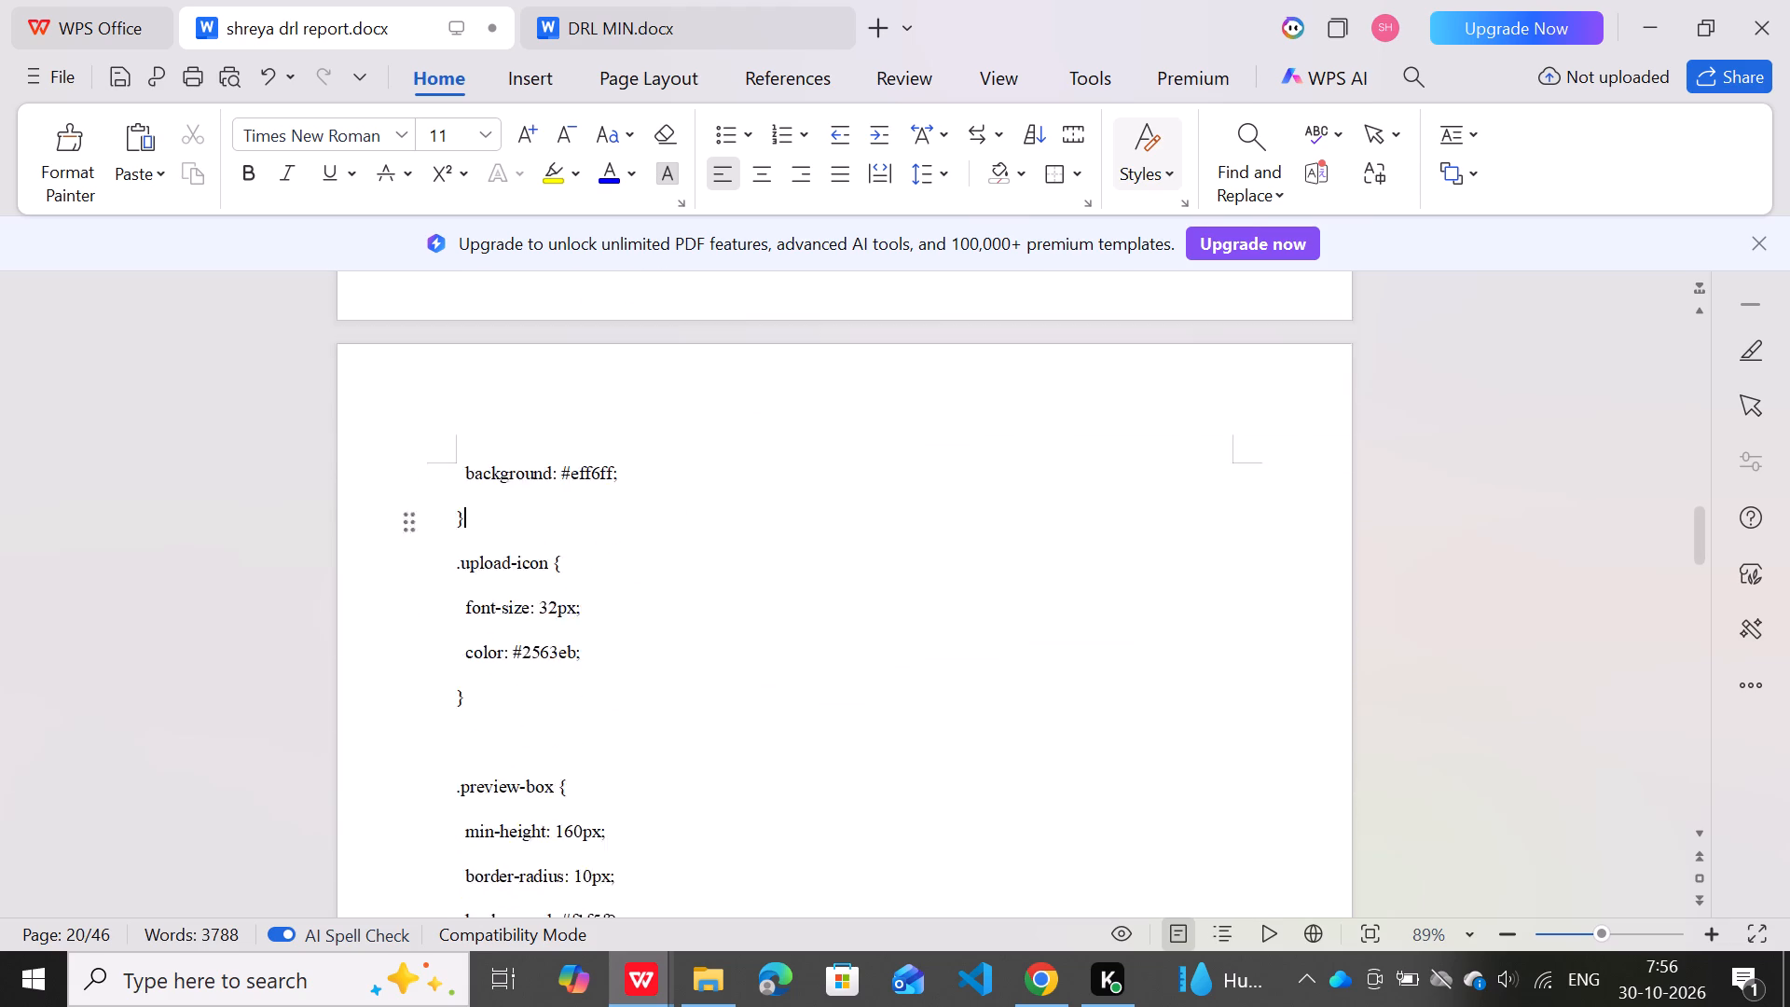
scroll(461, 638, "down", 1)
left_click(461, 674)
key("BackSpace")
scroll(461, 674, "down", 2)
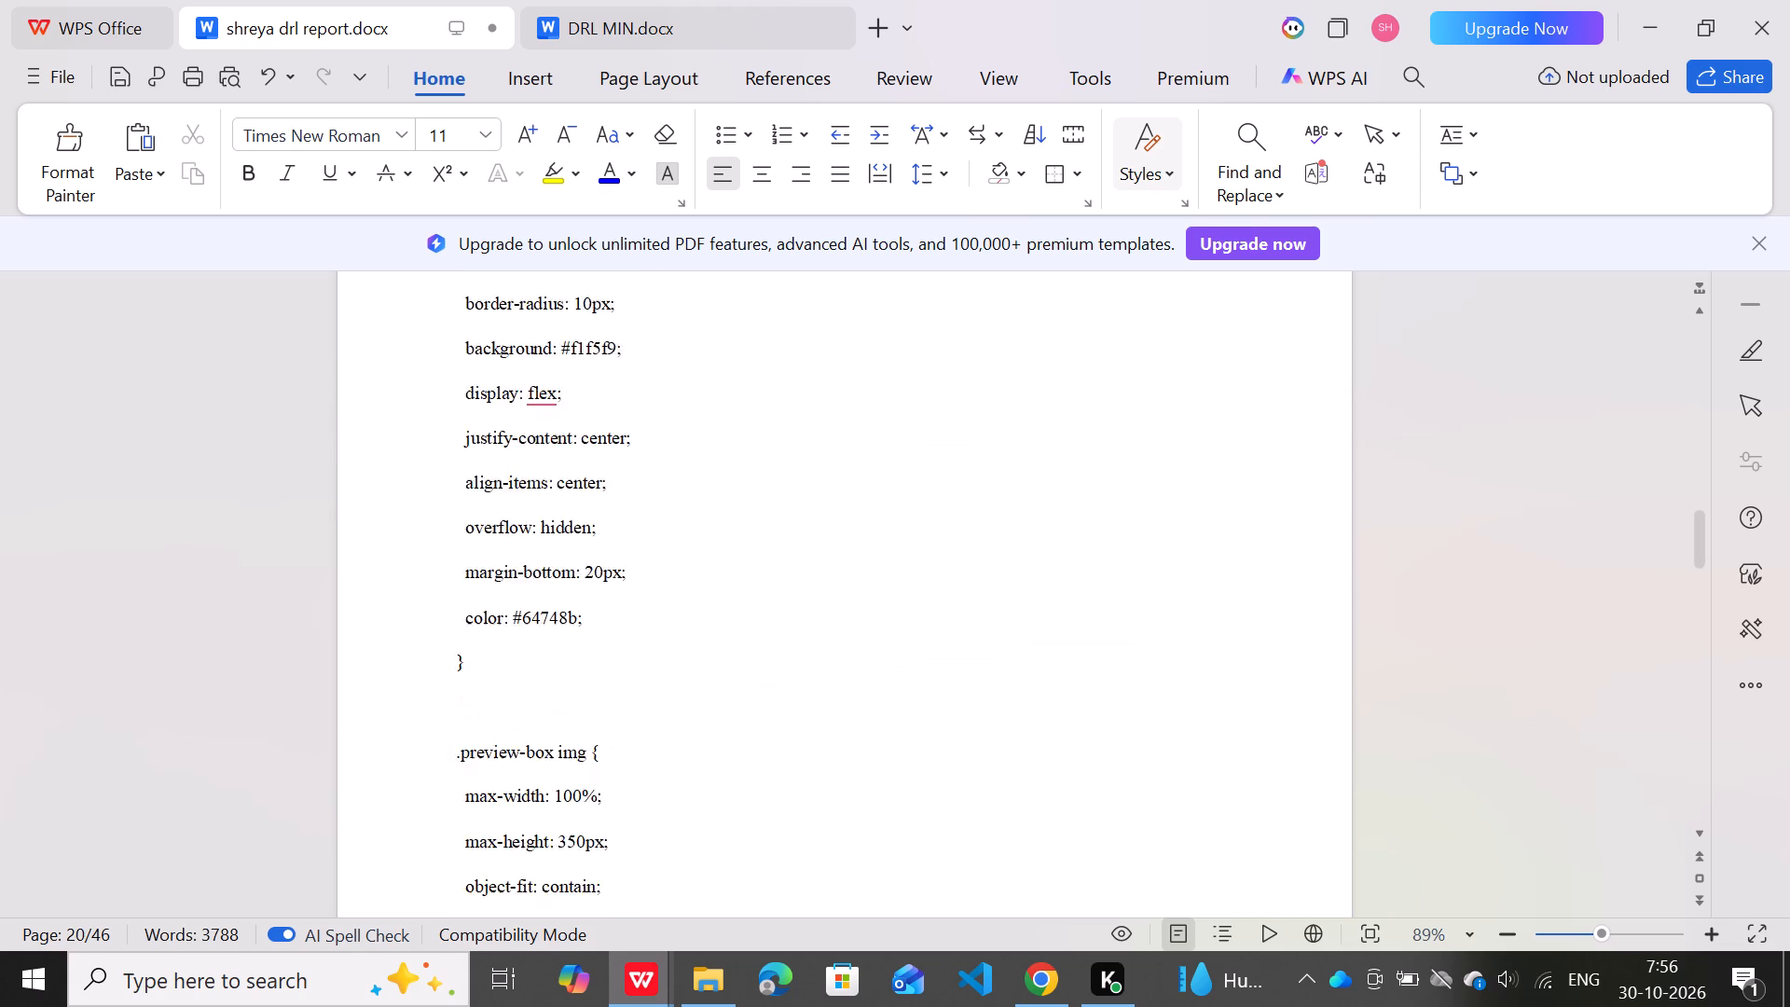
scroll(461, 674, "down", 2)
left_click(463, 635)
key("BackSpace")
scroll(463, 635, "down", 2)
left_click(464, 610)
key("BackSpace")
Delete the blank lines above the select and button rules in the style.css code.
scroll(464, 610, "down", 1)
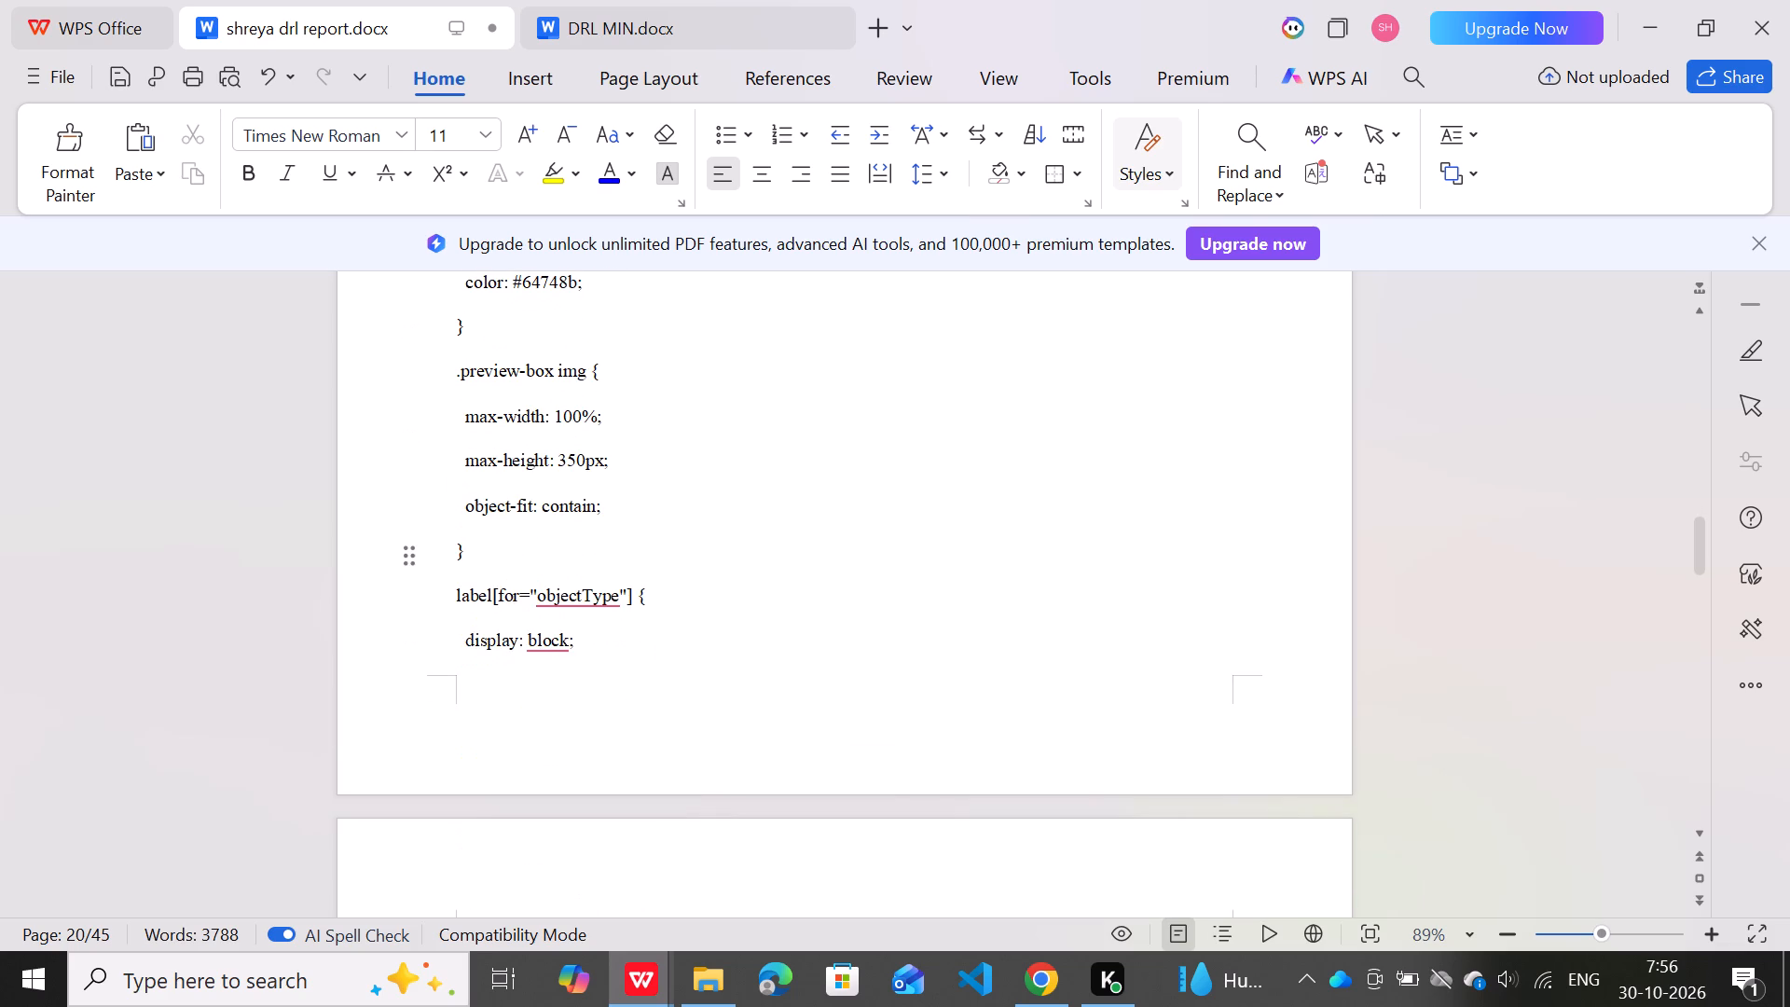
scroll(464, 610, "down", 4)
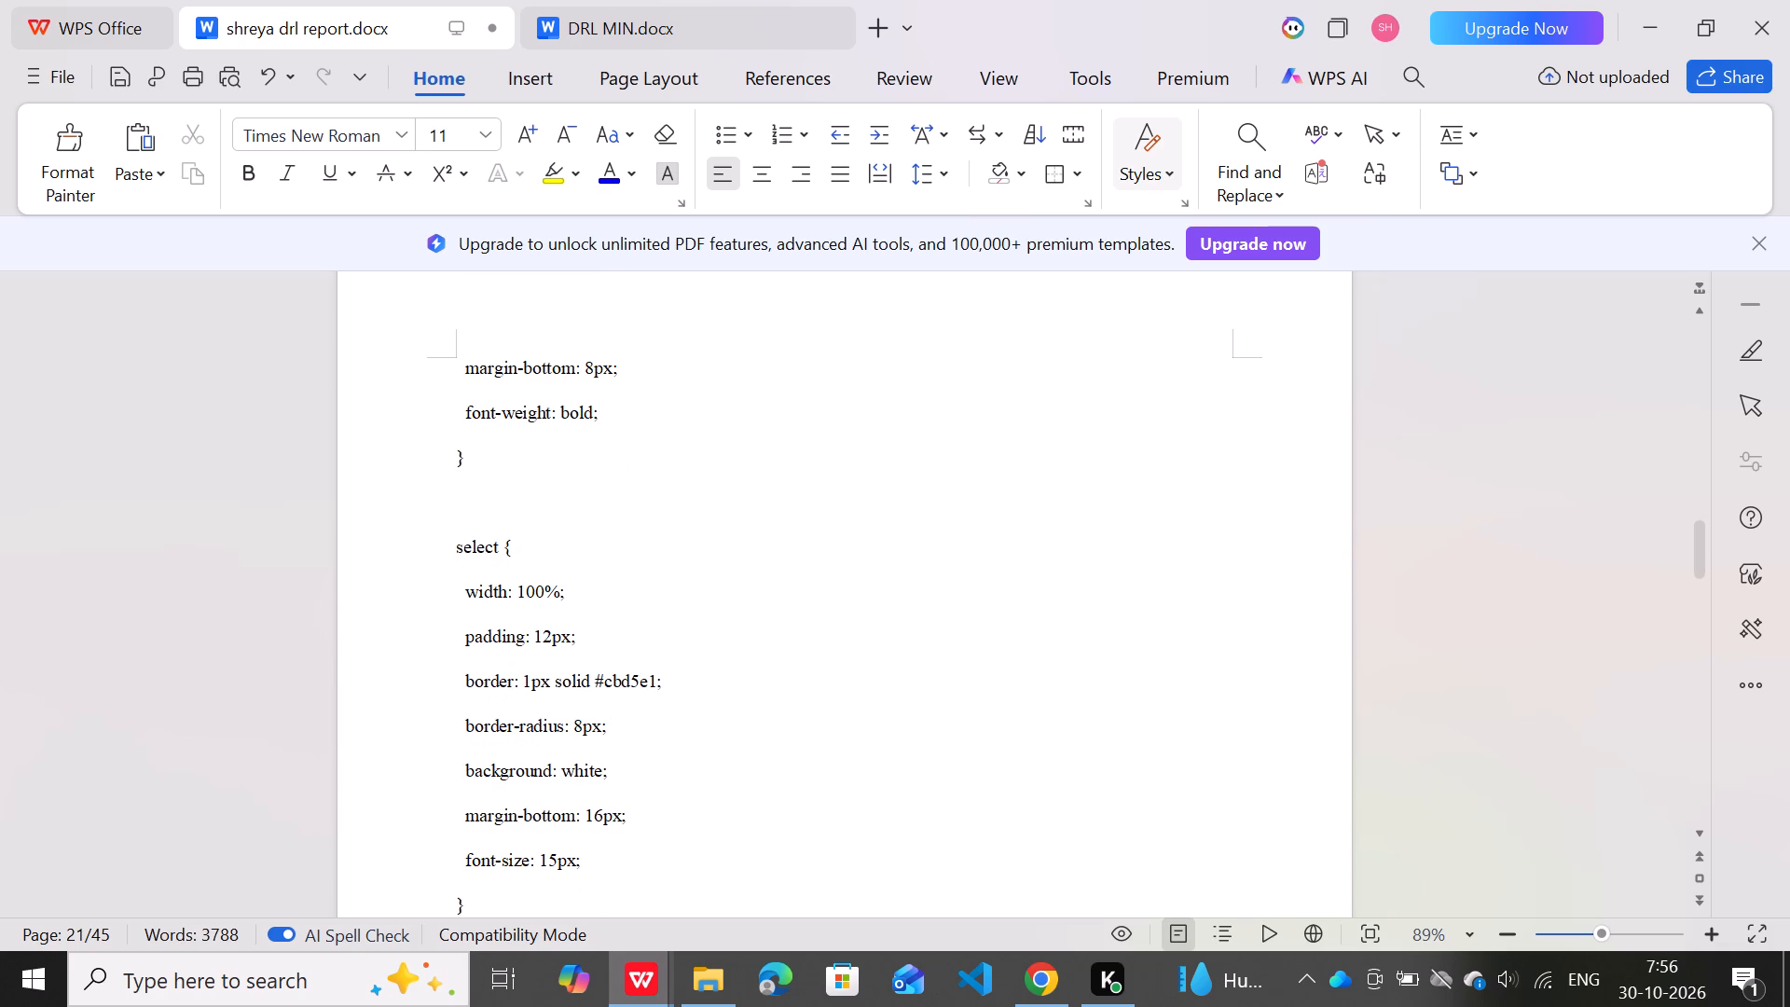
left_click(460, 530)
key("BackSpace")
scroll(460, 530, "down", 6)
scroll(460, 530, "up", 1)
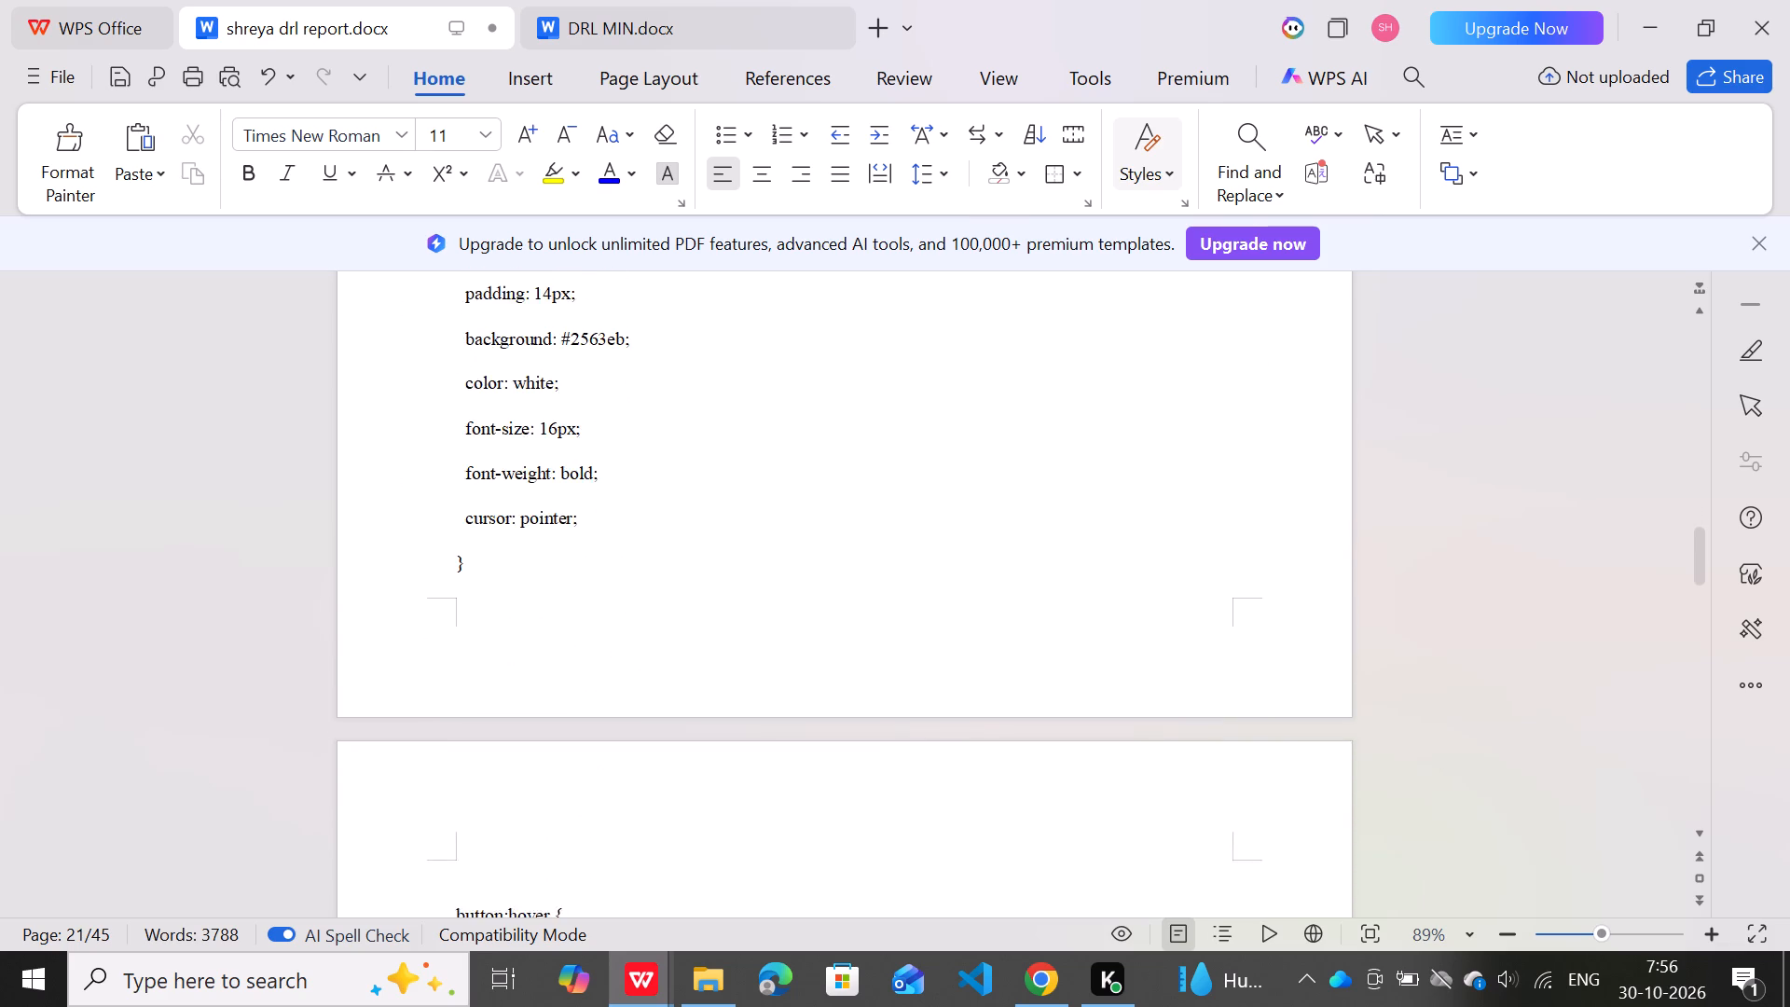
scroll(460, 530, "up", 2)
left_click(462, 467)
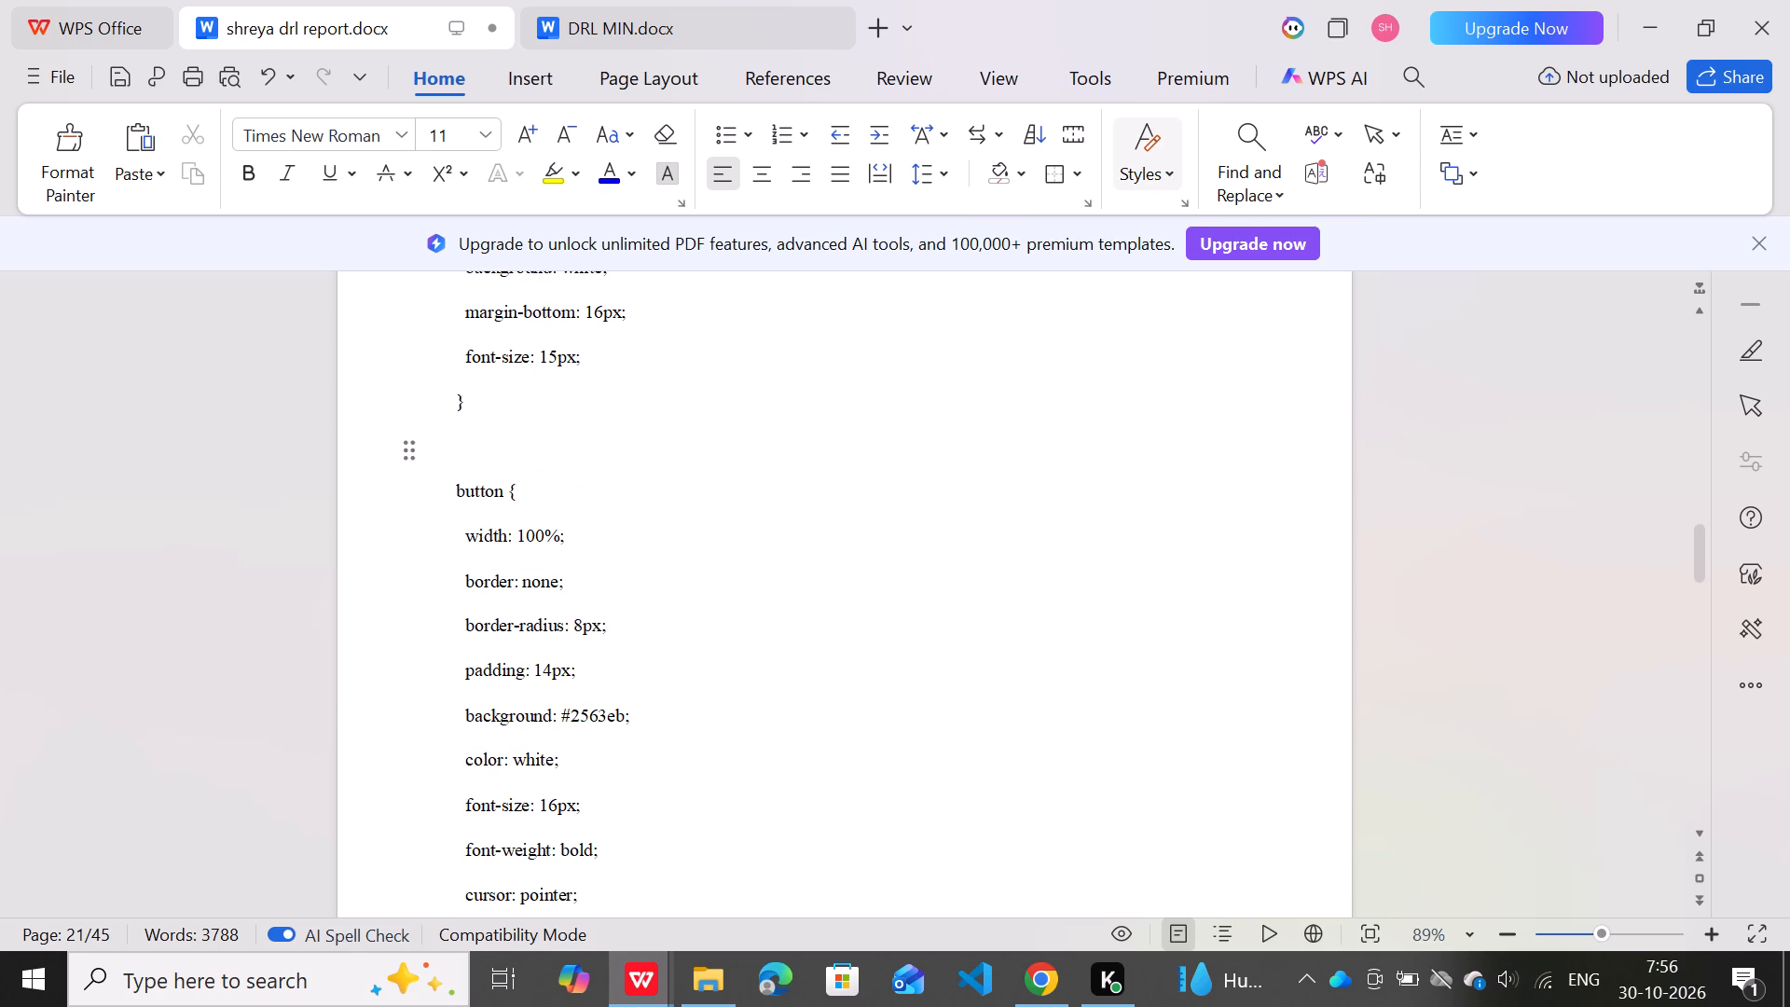
key("BackSpace")
Delete the blank lines above the button:disabled, .notice, .result and .empty-icon rules in the style.css code.
scroll(462, 467, "down", 8)
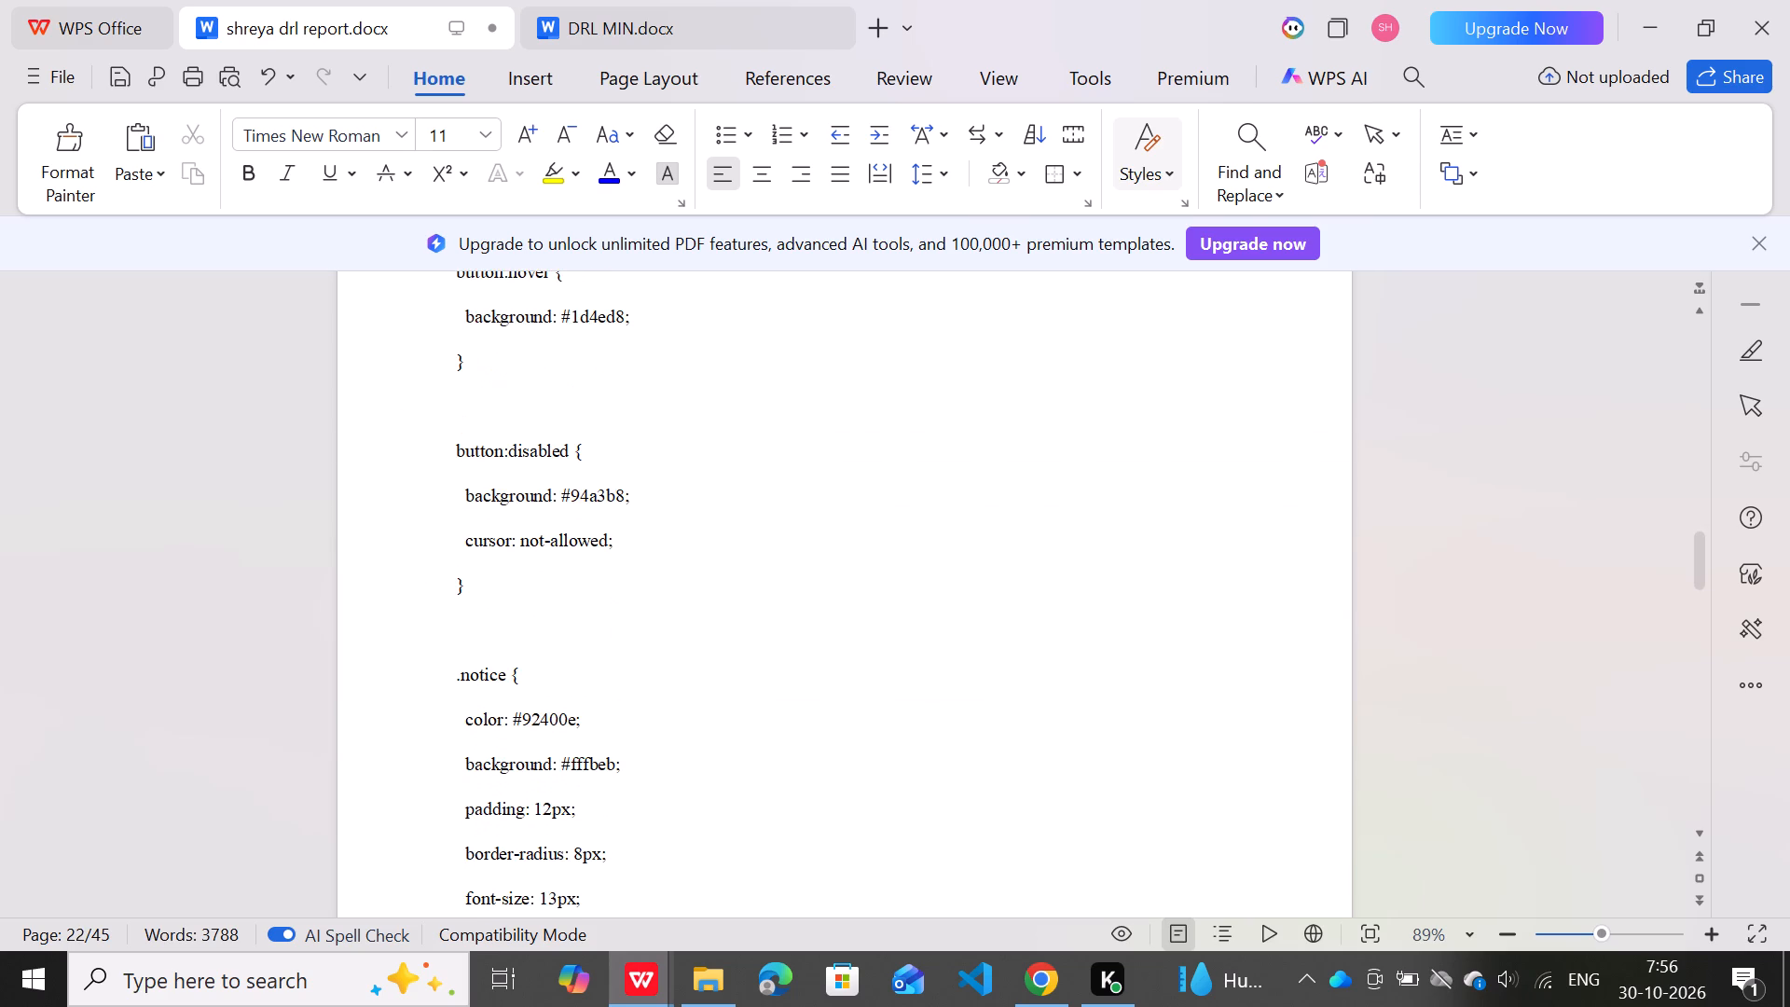
left_click(466, 424)
key("BackSpace")
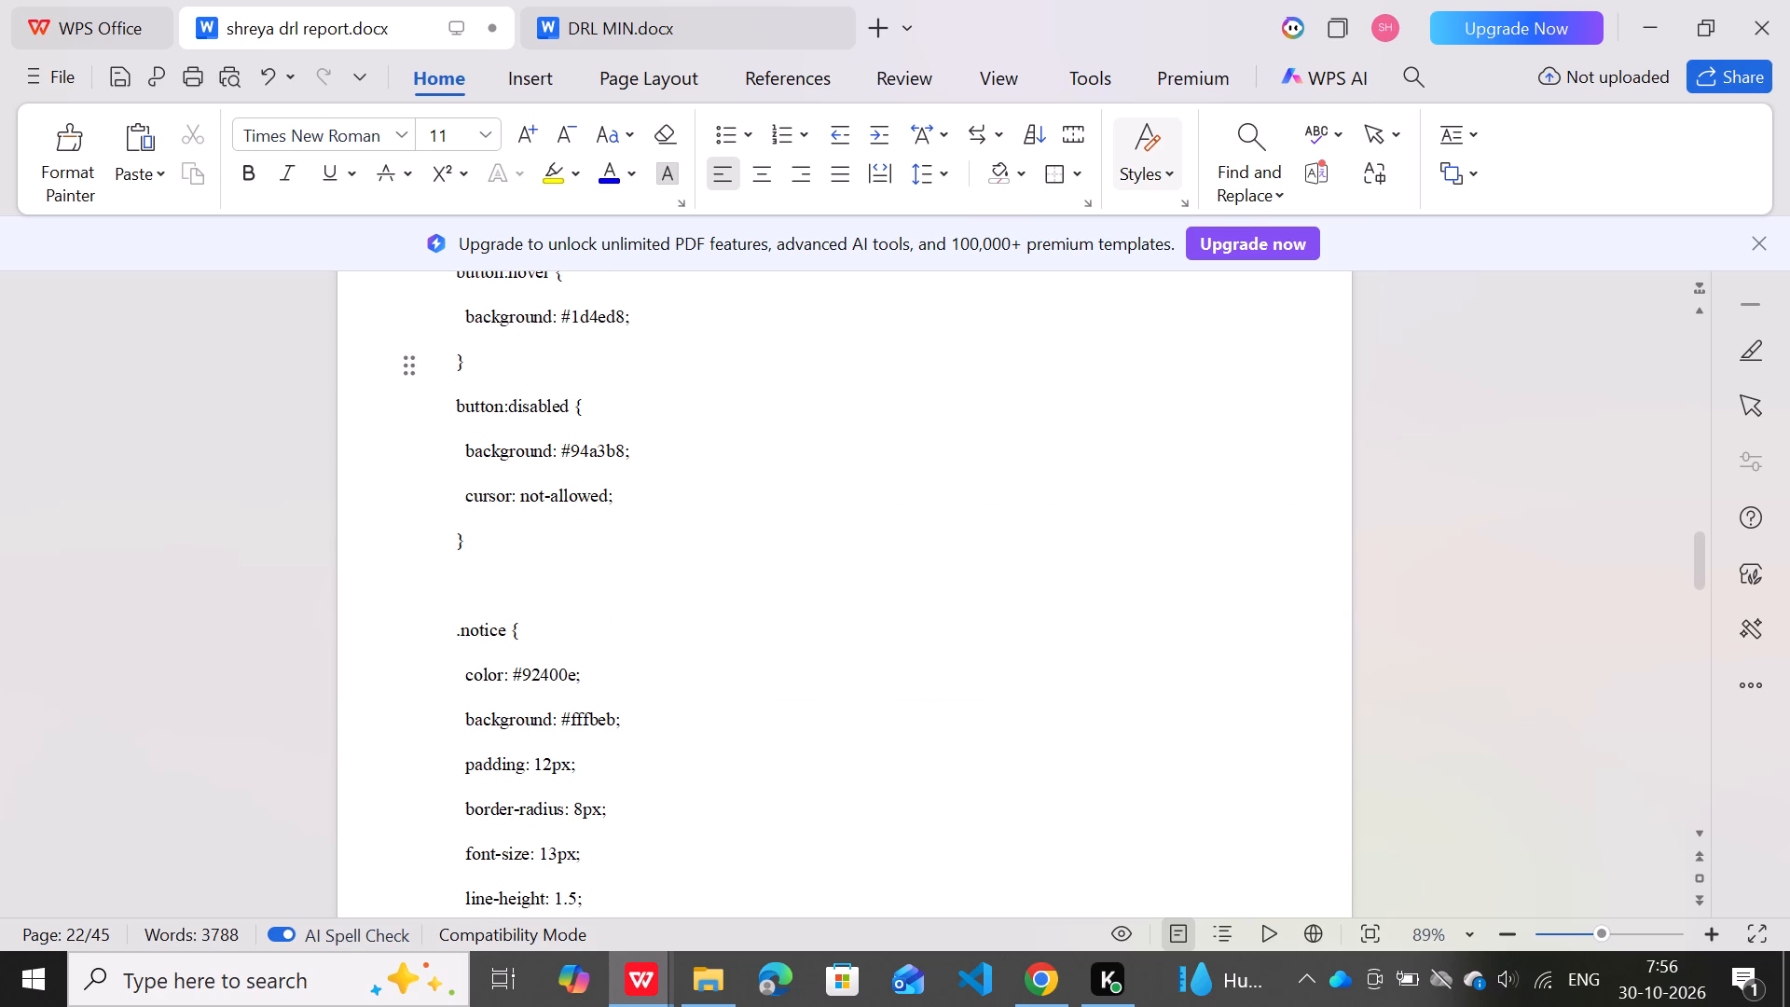
left_click(474, 609)
key("BackSpace")
scroll(474, 609, "down", 5)
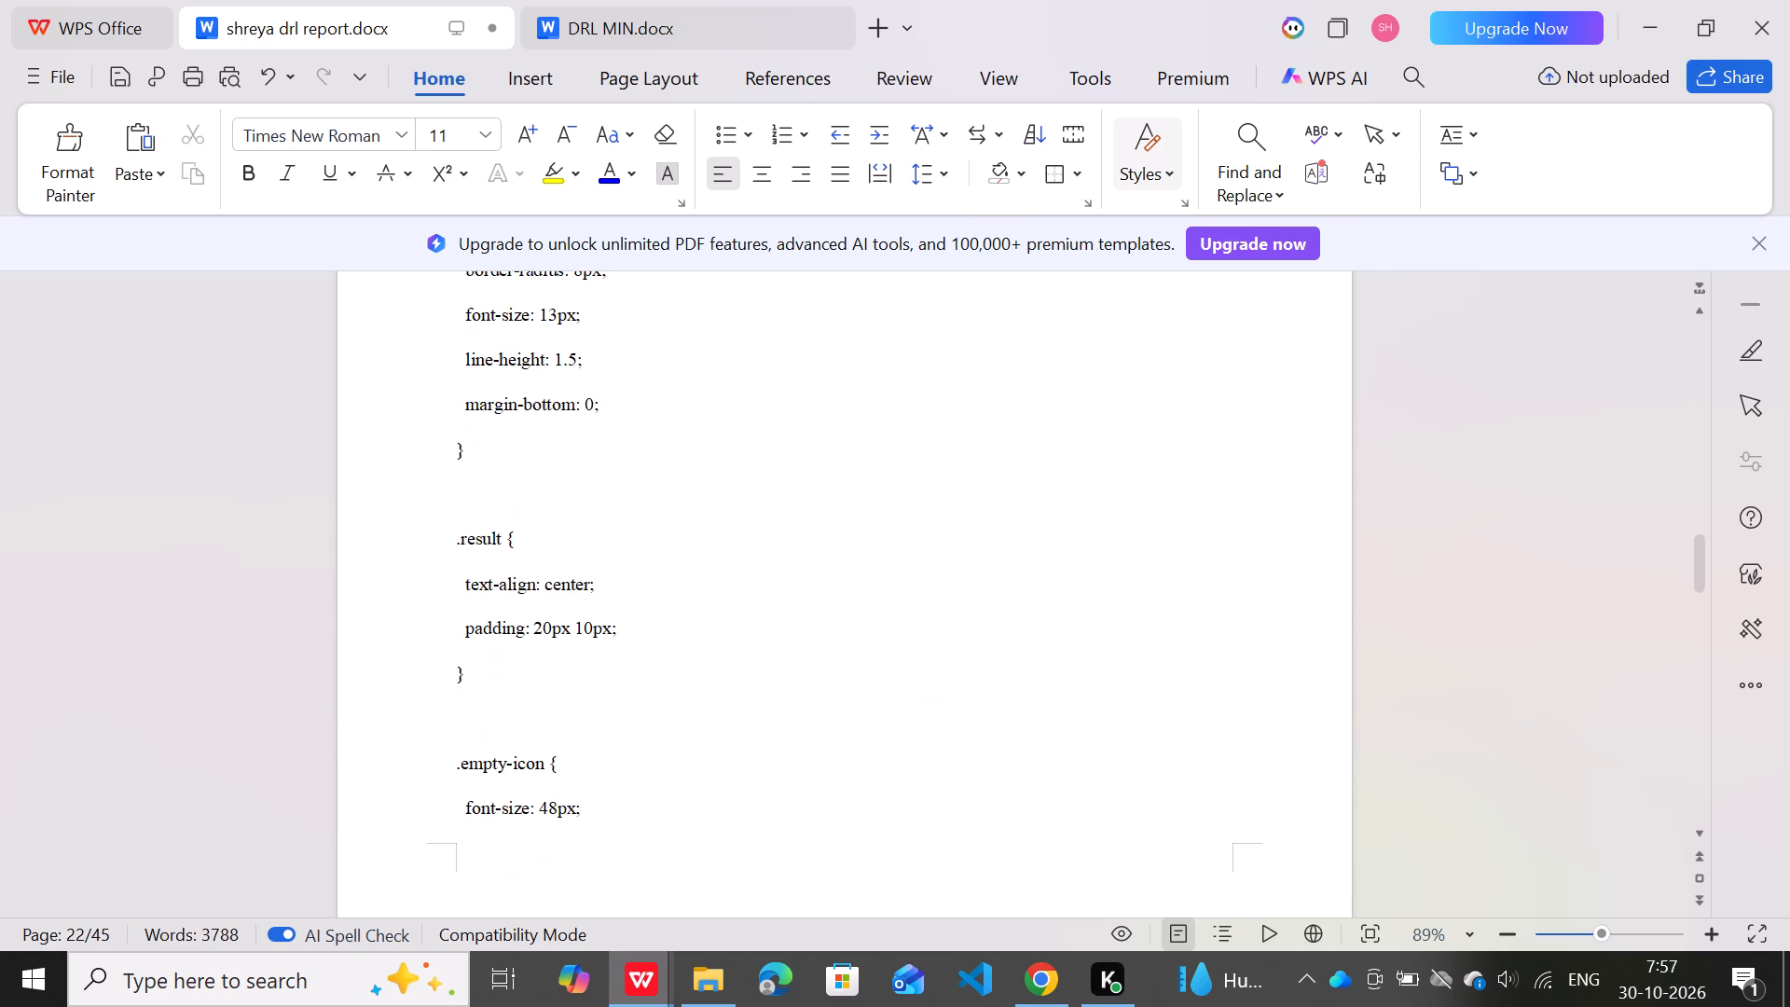
left_click(469, 516)
key("BackSpace")
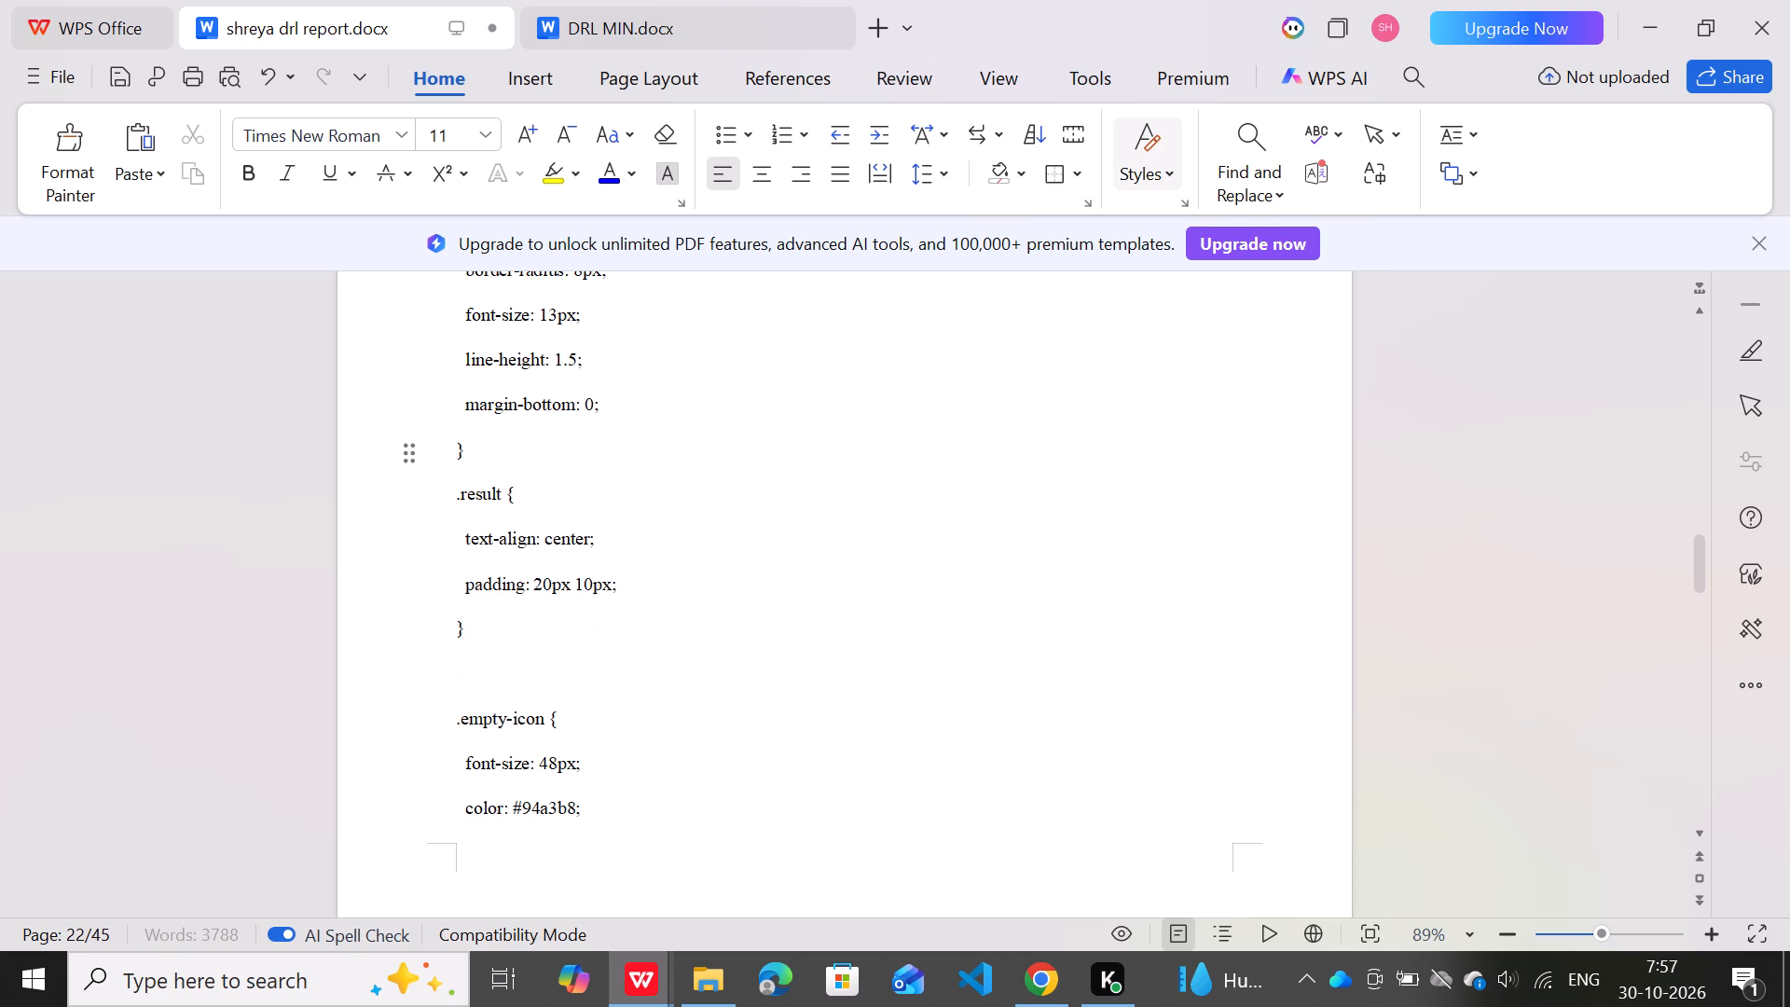
left_click(454, 693)
key("BackSpace")
Delete the blank lines above the .result.ok, .result.defect and .result p rules in the style.css code.
scroll(454, 693, "down", 4)
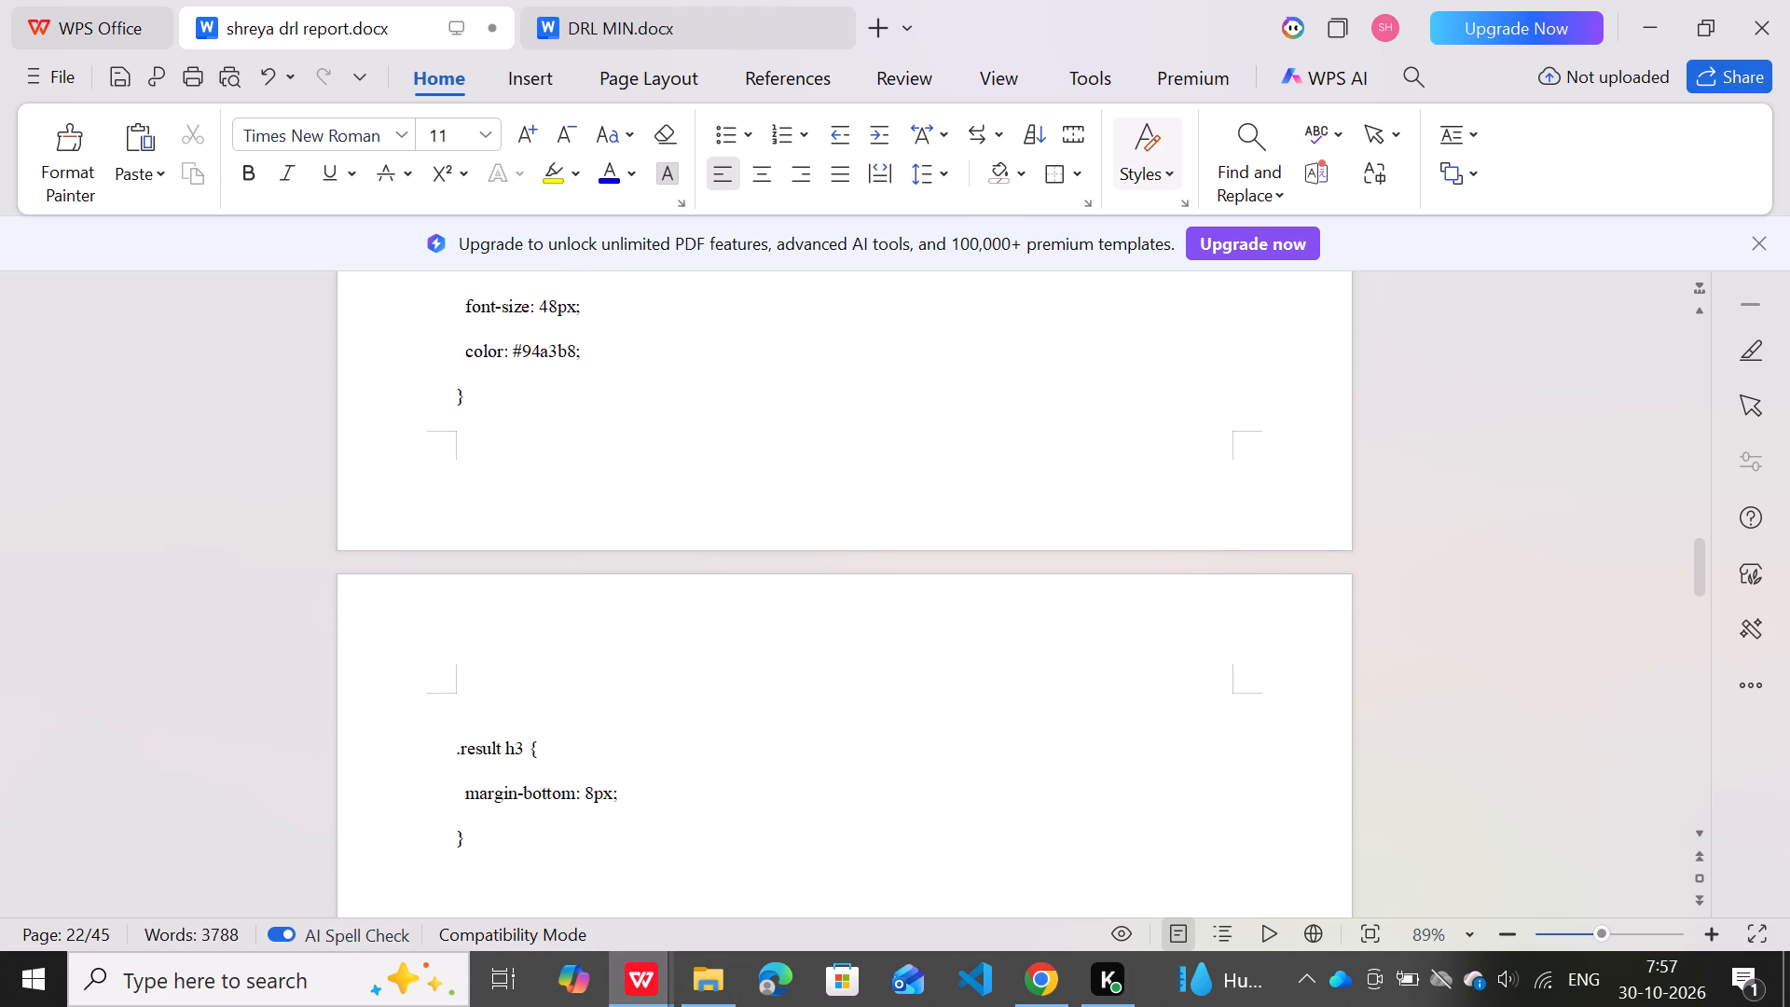
scroll(454, 693, "down", 3)
left_click(477, 571)
key("BackSpace")
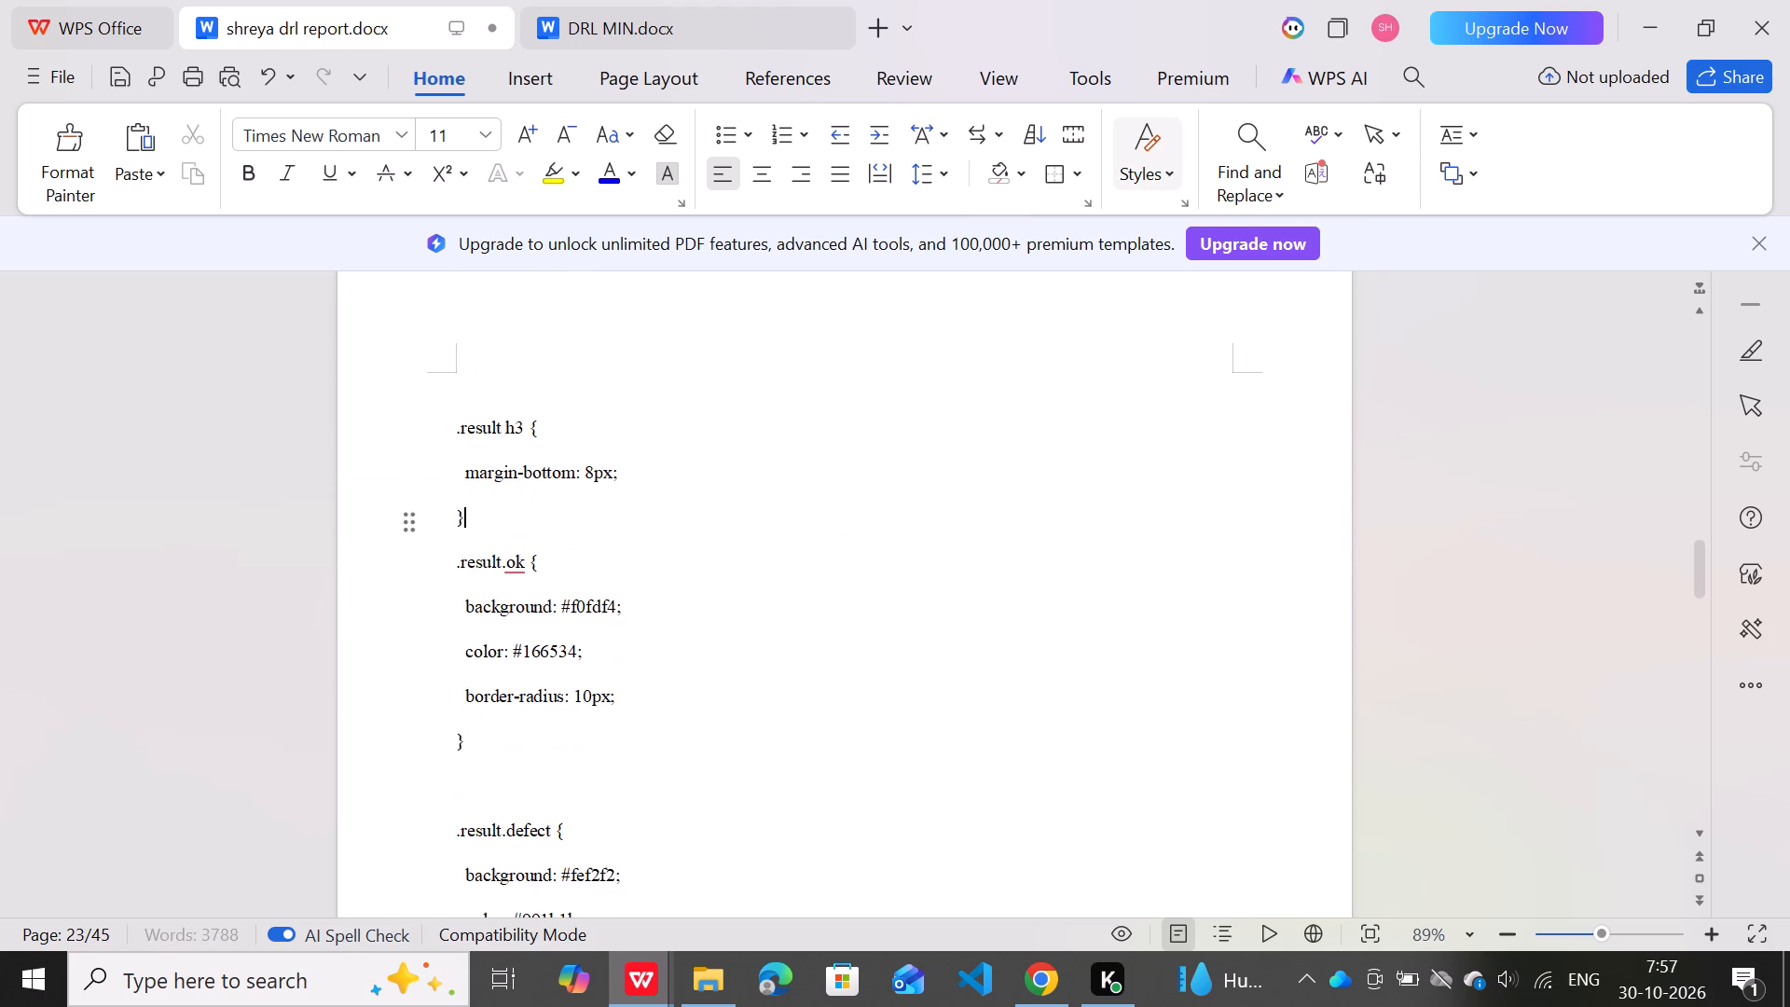
scroll(477, 571, "down", 2)
left_click(470, 514)
key("BackSpace")
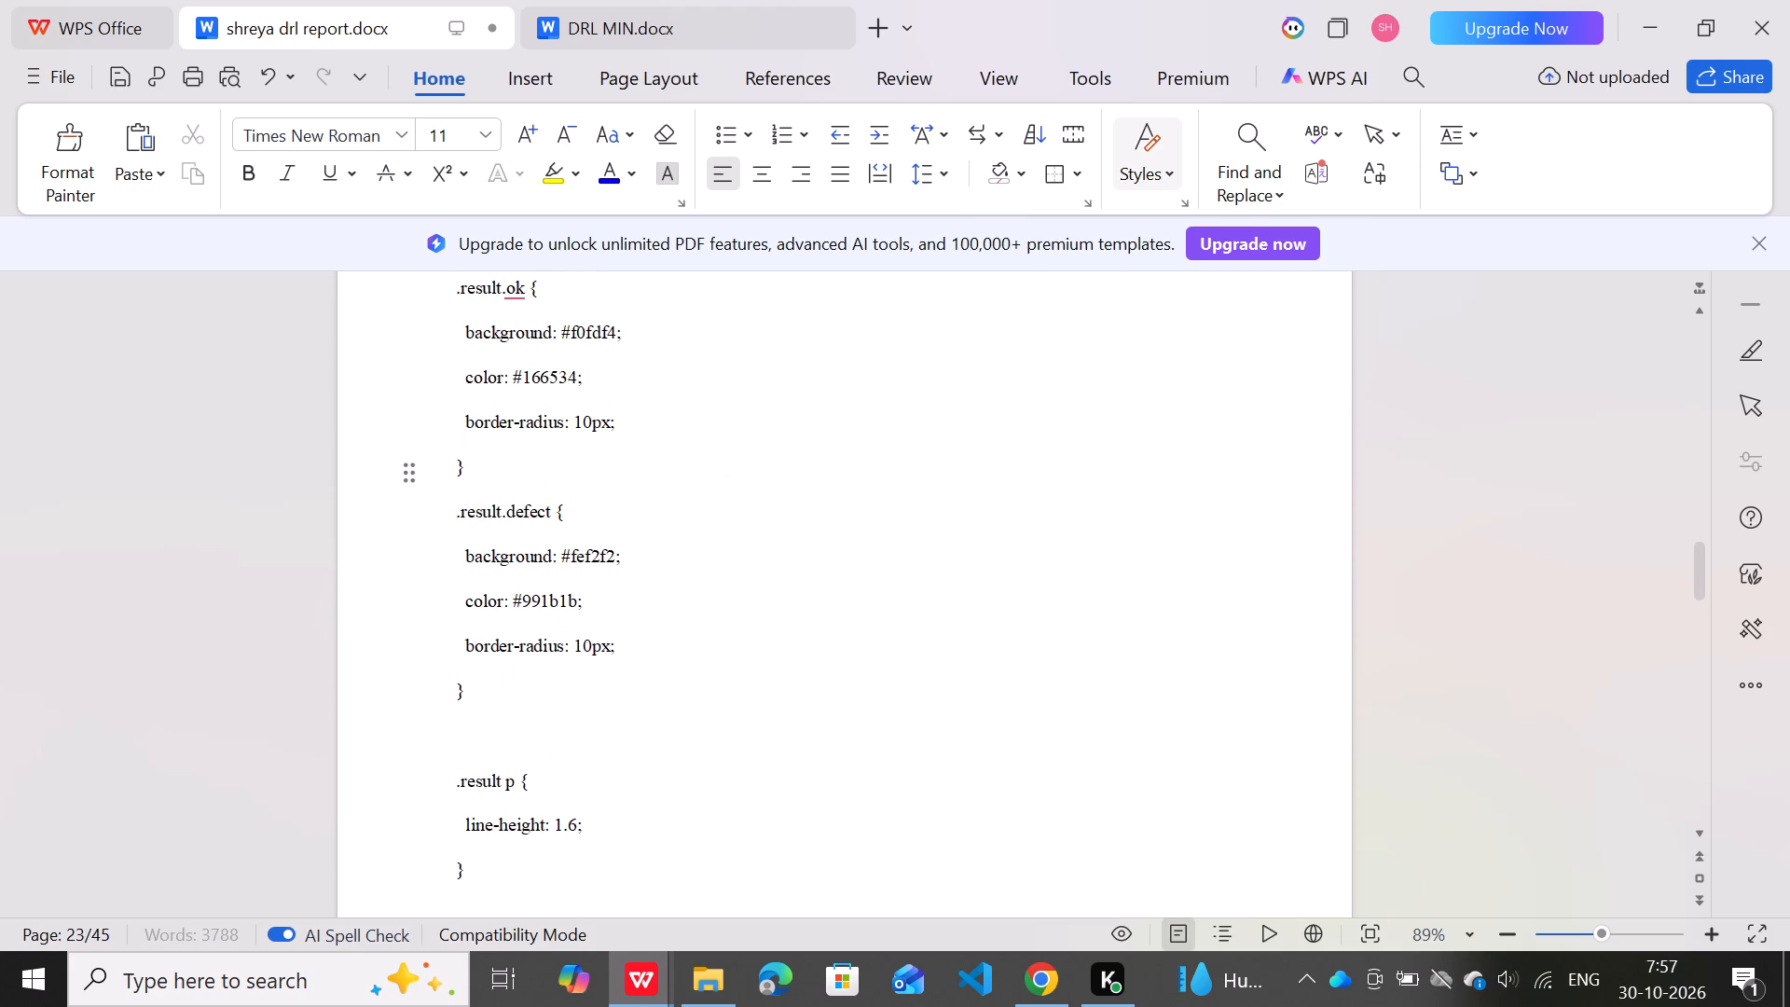
scroll(470, 514, "down", 2)
left_click(458, 576)
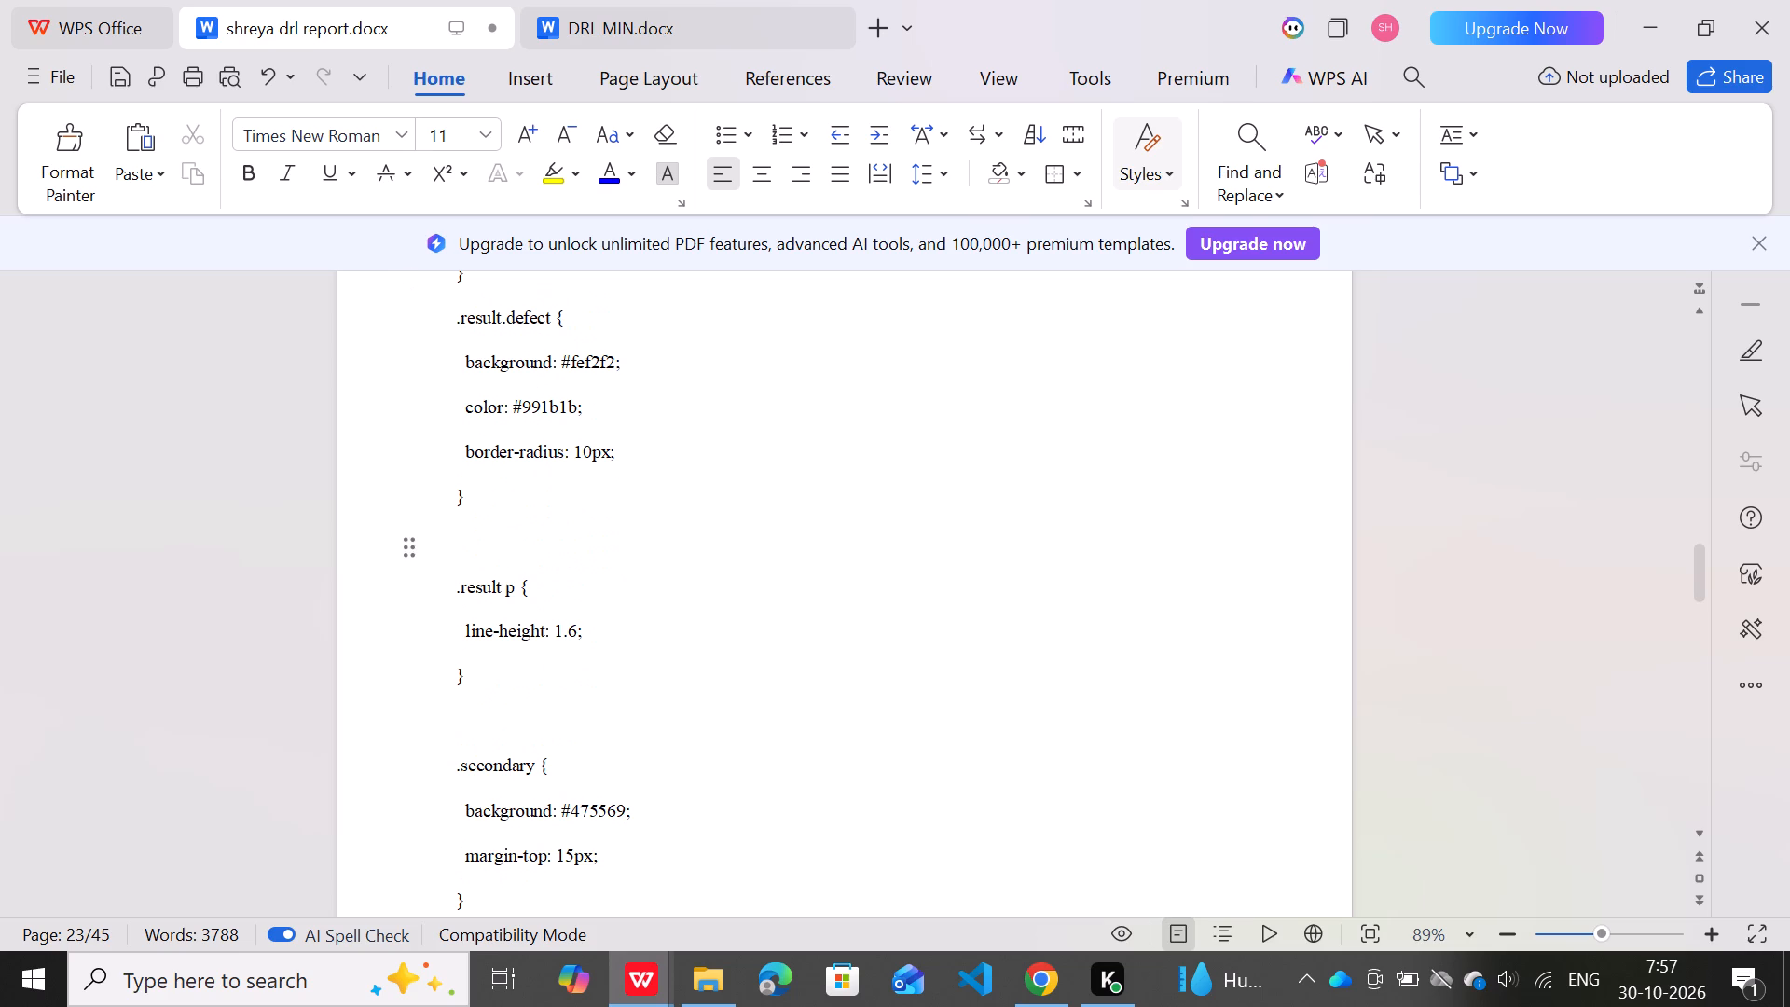
key("BackSpace")
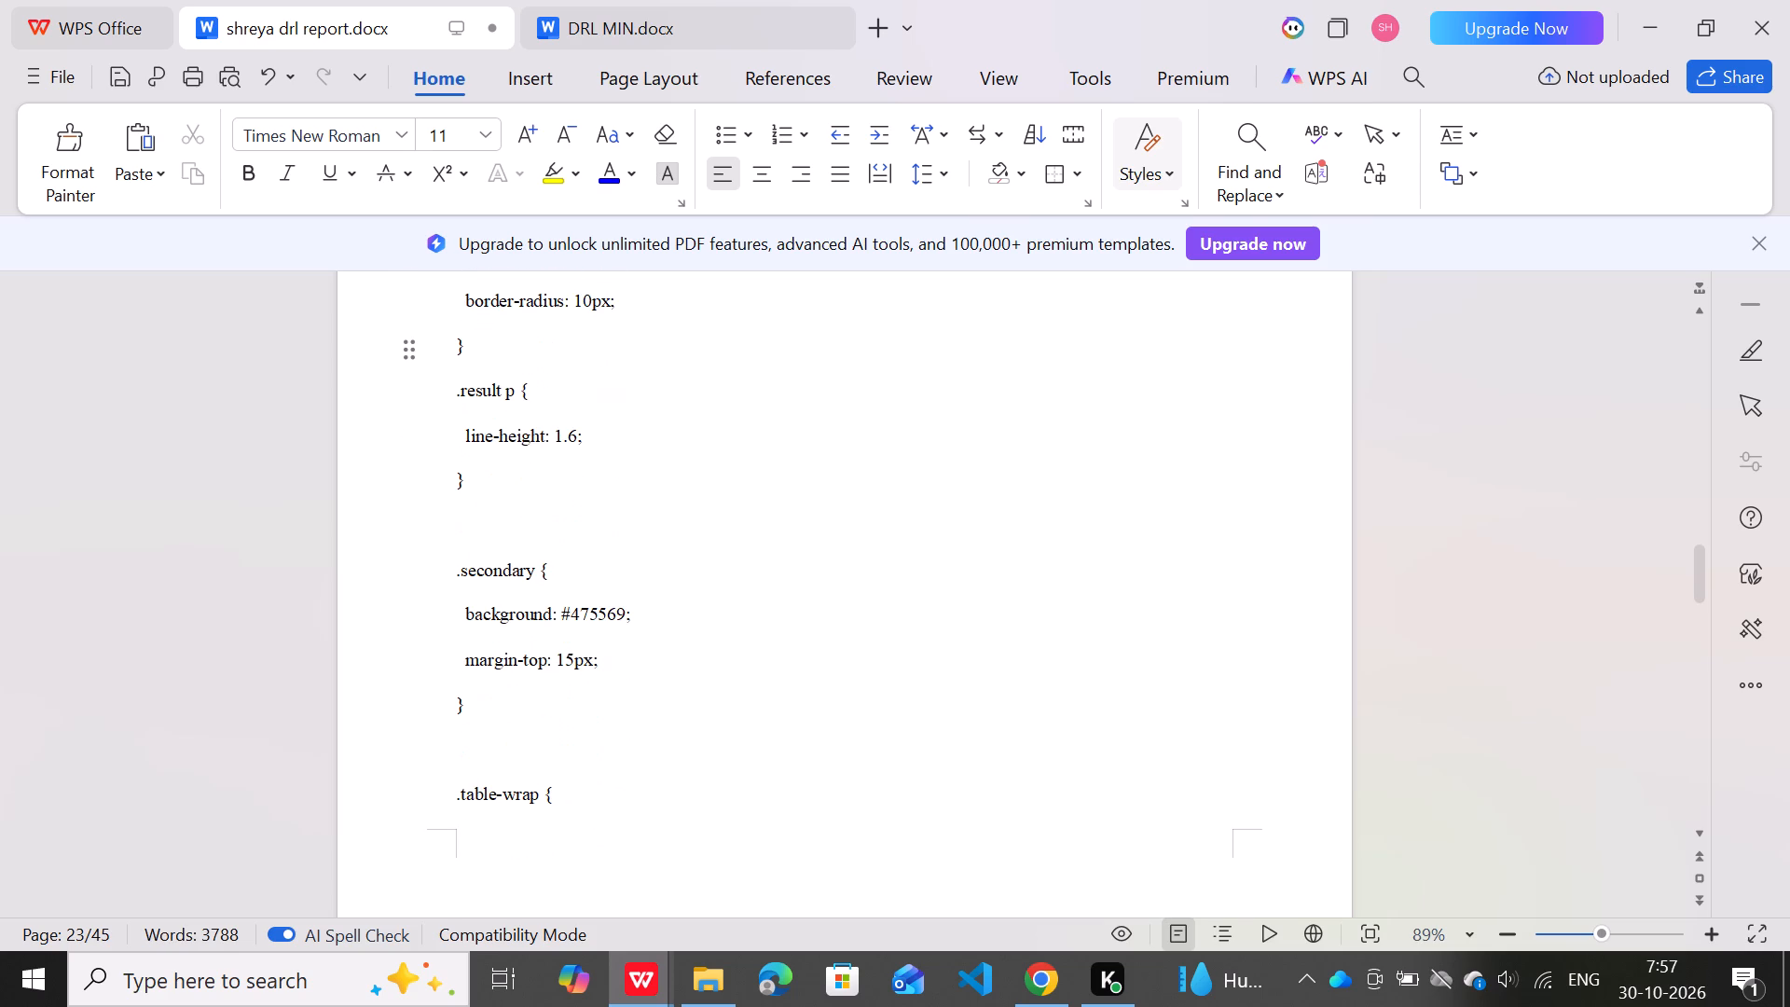
Delete the blank lines above the .secondary and .table-wrap rules in the style.css code.
left_click(452, 558)
key("BackSpace")
scroll(452, 558, "down", 2)
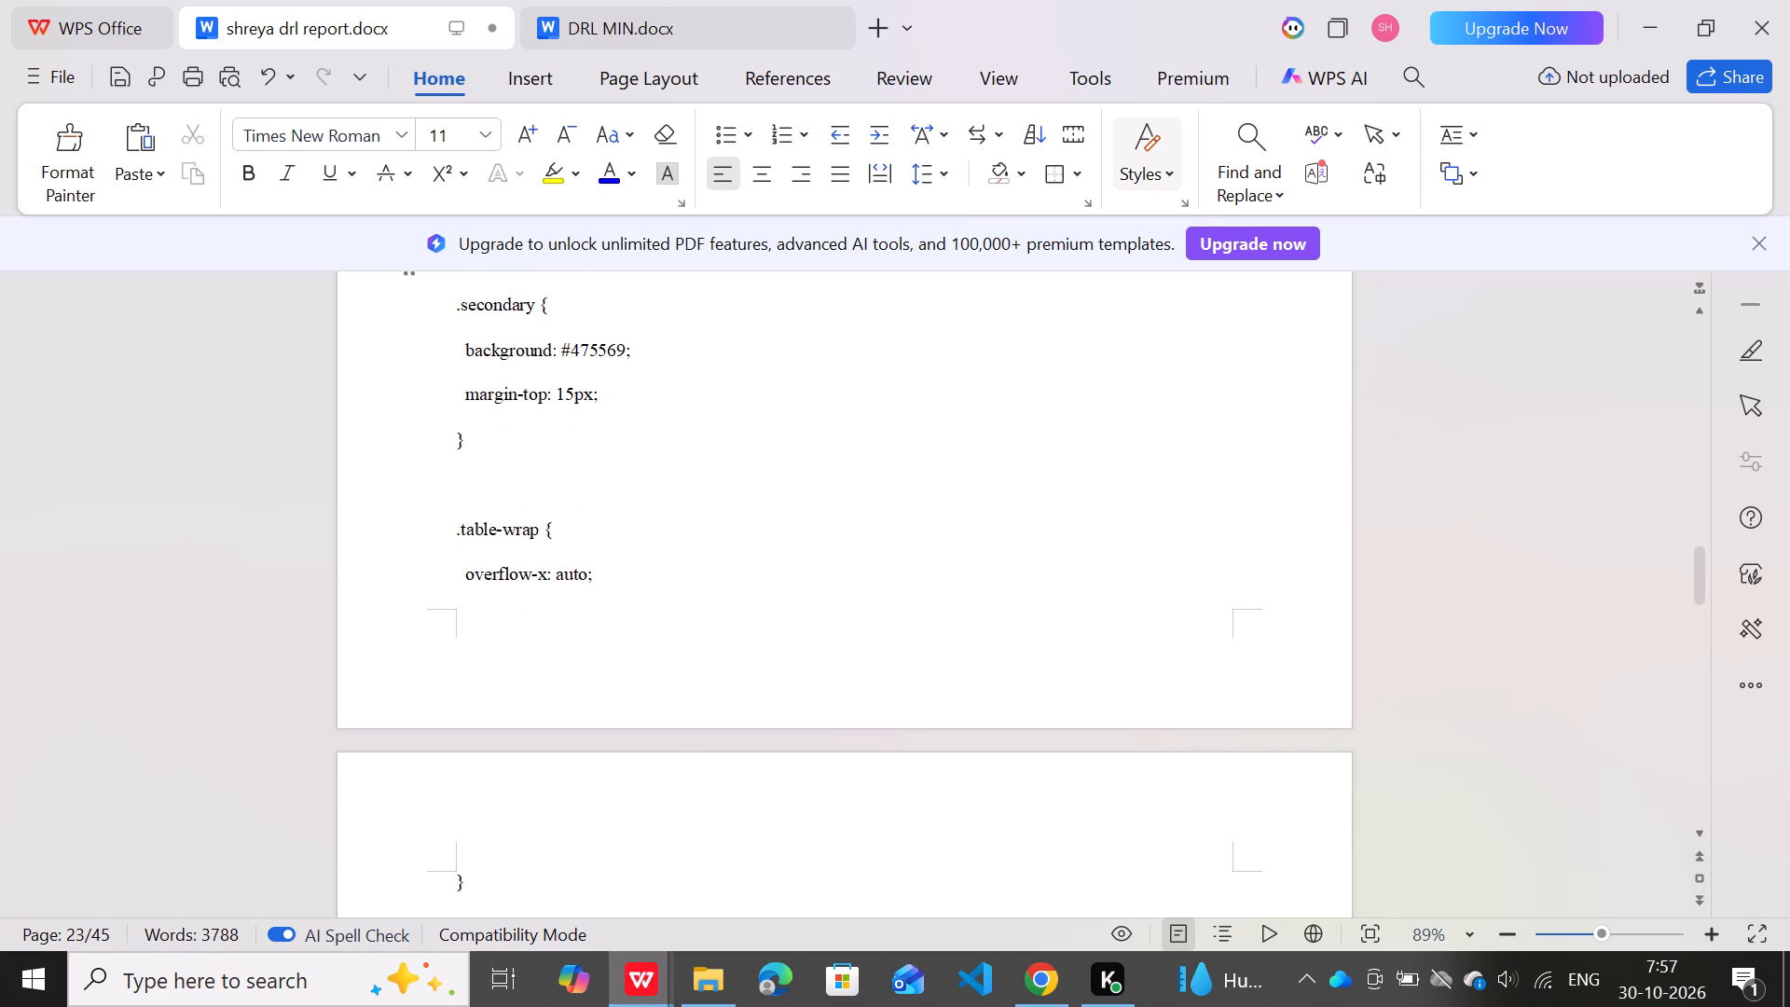
left_click(464, 495)
key("BackSpace")
Delete the blank lines above the "th, td", th and .tag-ok rules in the style.css code.
scroll(464, 495, "down", 3)
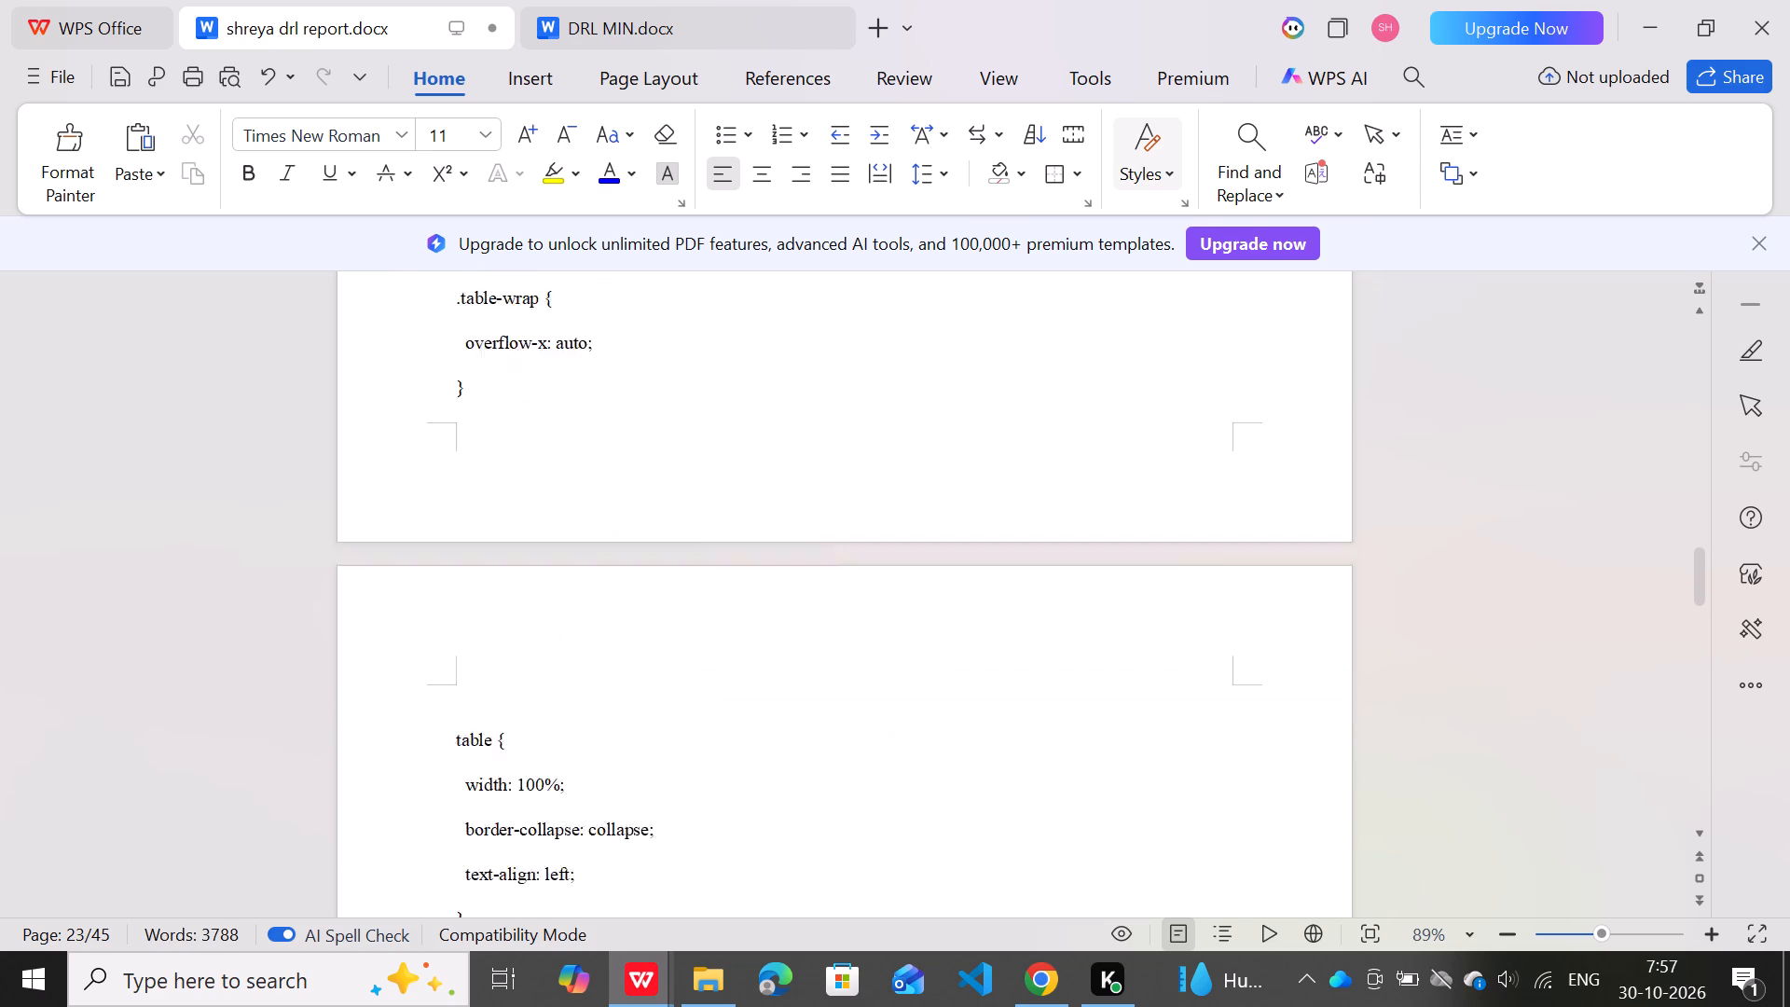
scroll(464, 495, "down", 3)
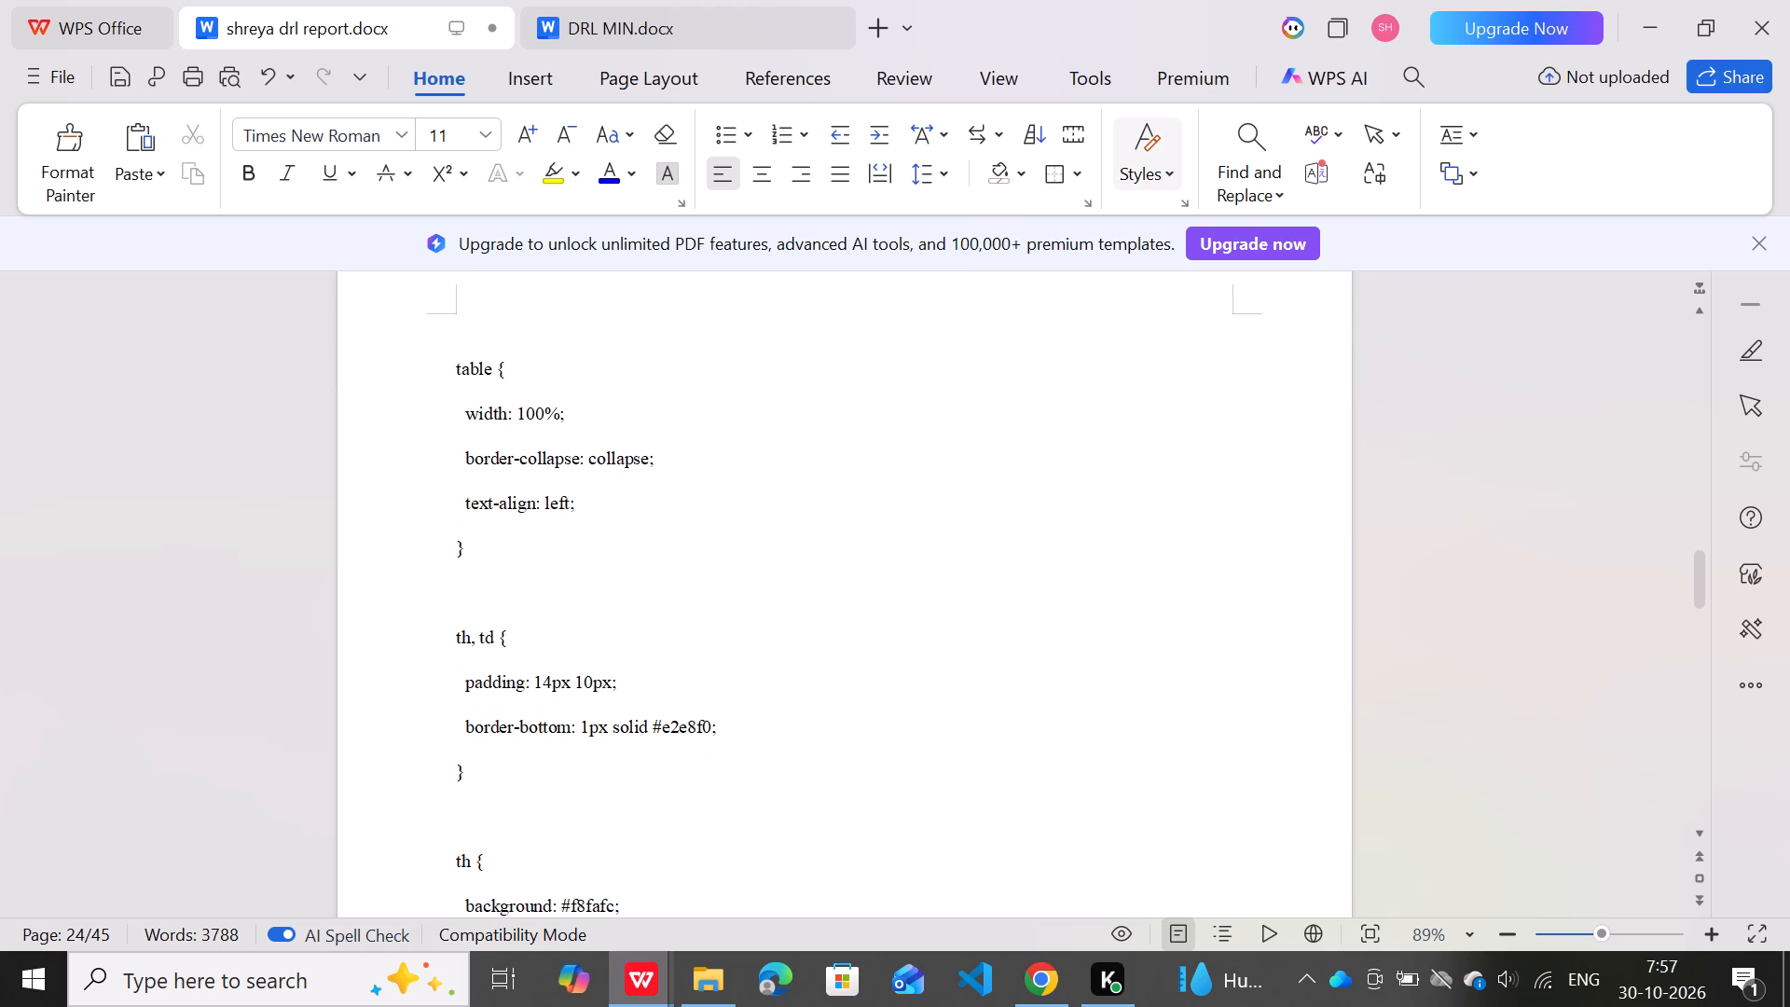
left_click(461, 614)
key("BackSpace")
scroll(461, 614, "down", 2)
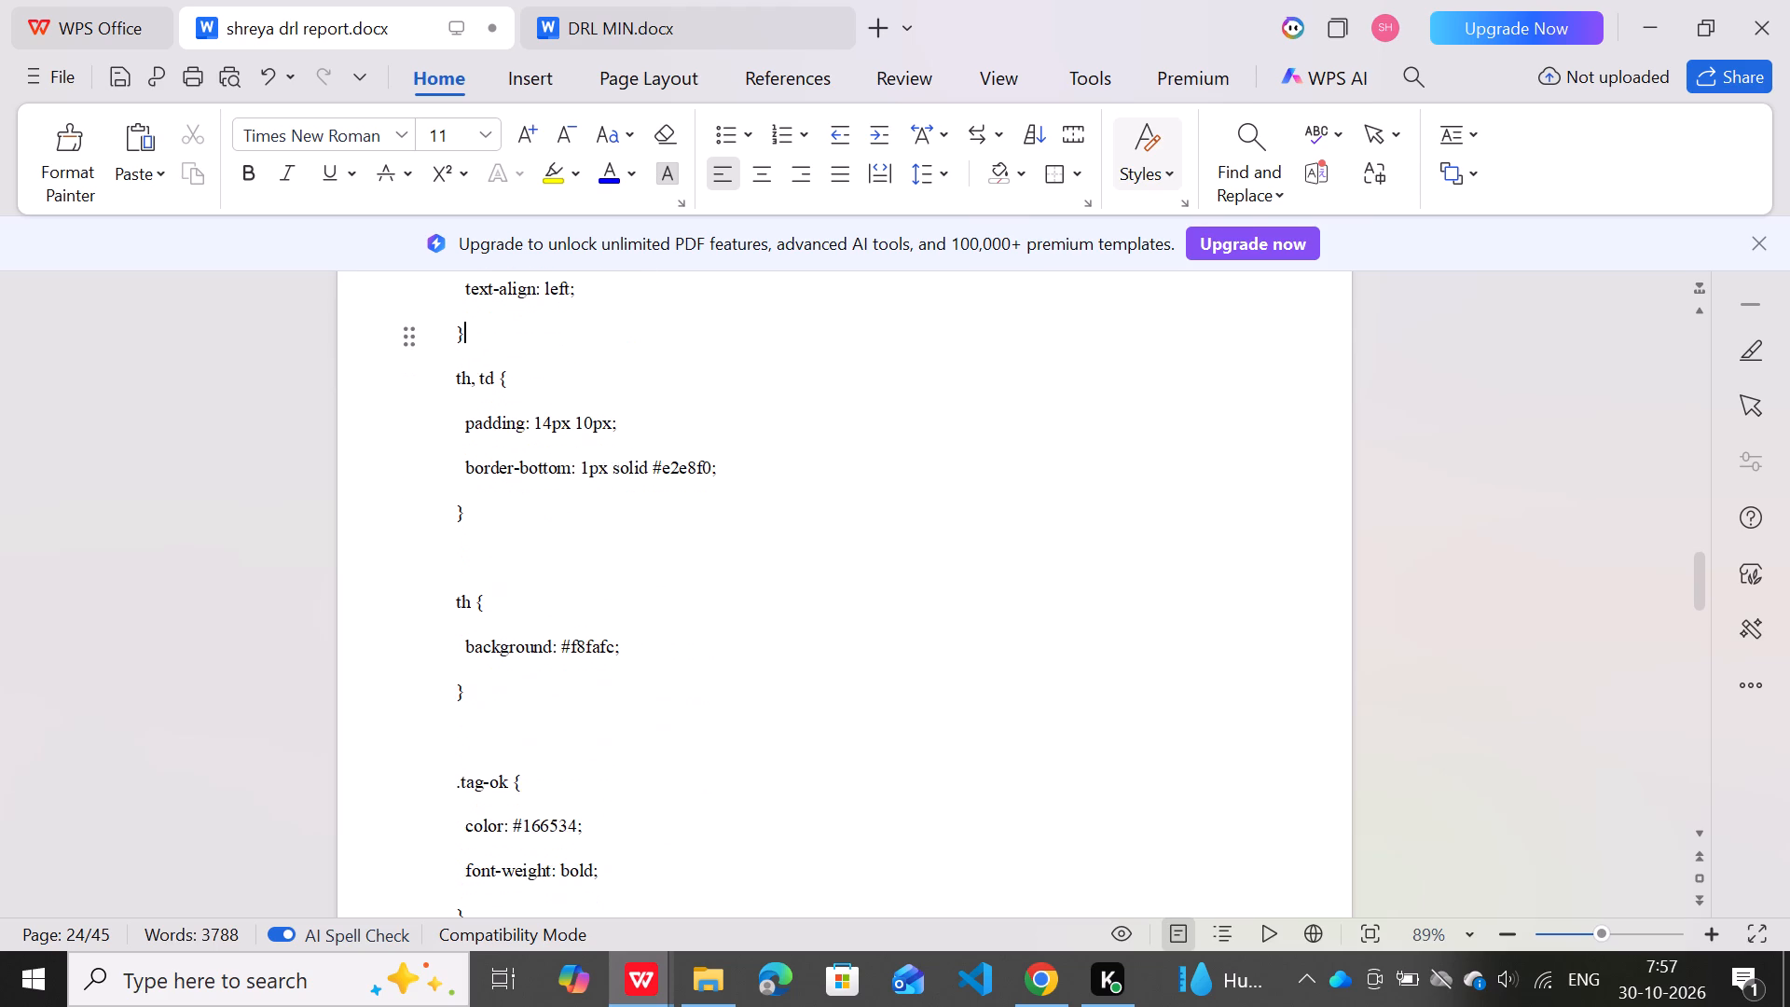
left_click(468, 559)
key("BackSpace")
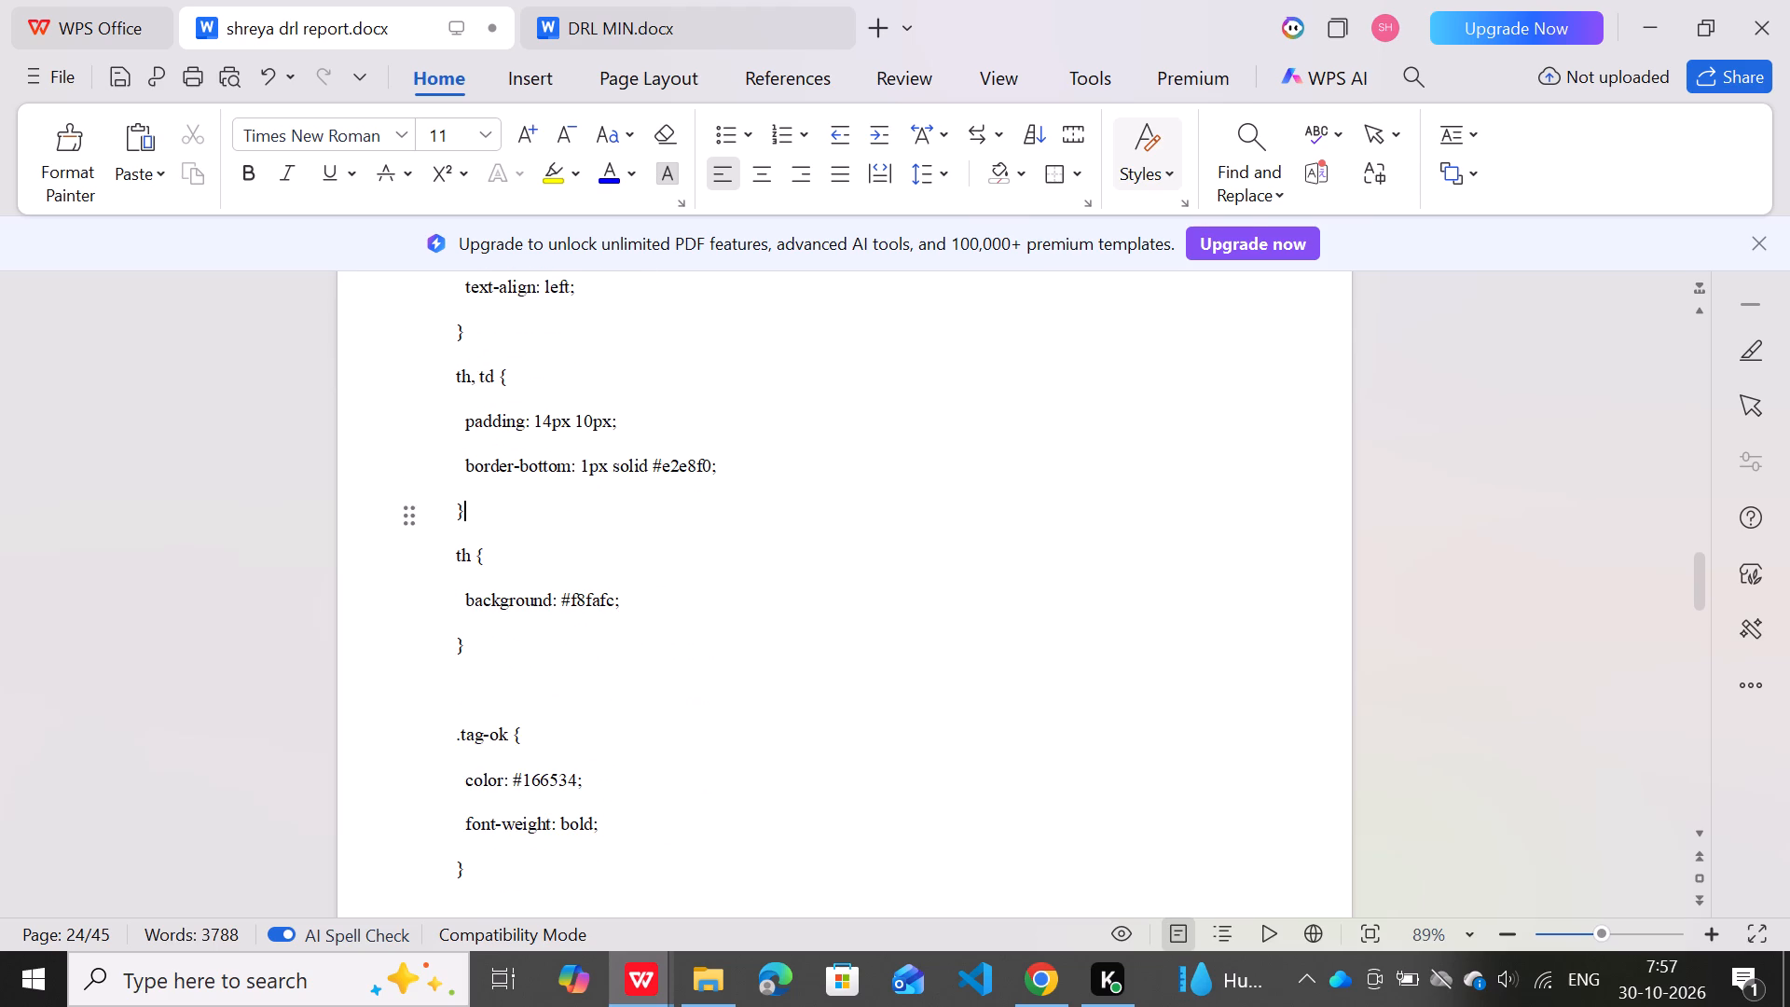
left_click(468, 707)
key("BackSpace")
scroll(468, 707, "down", 3)
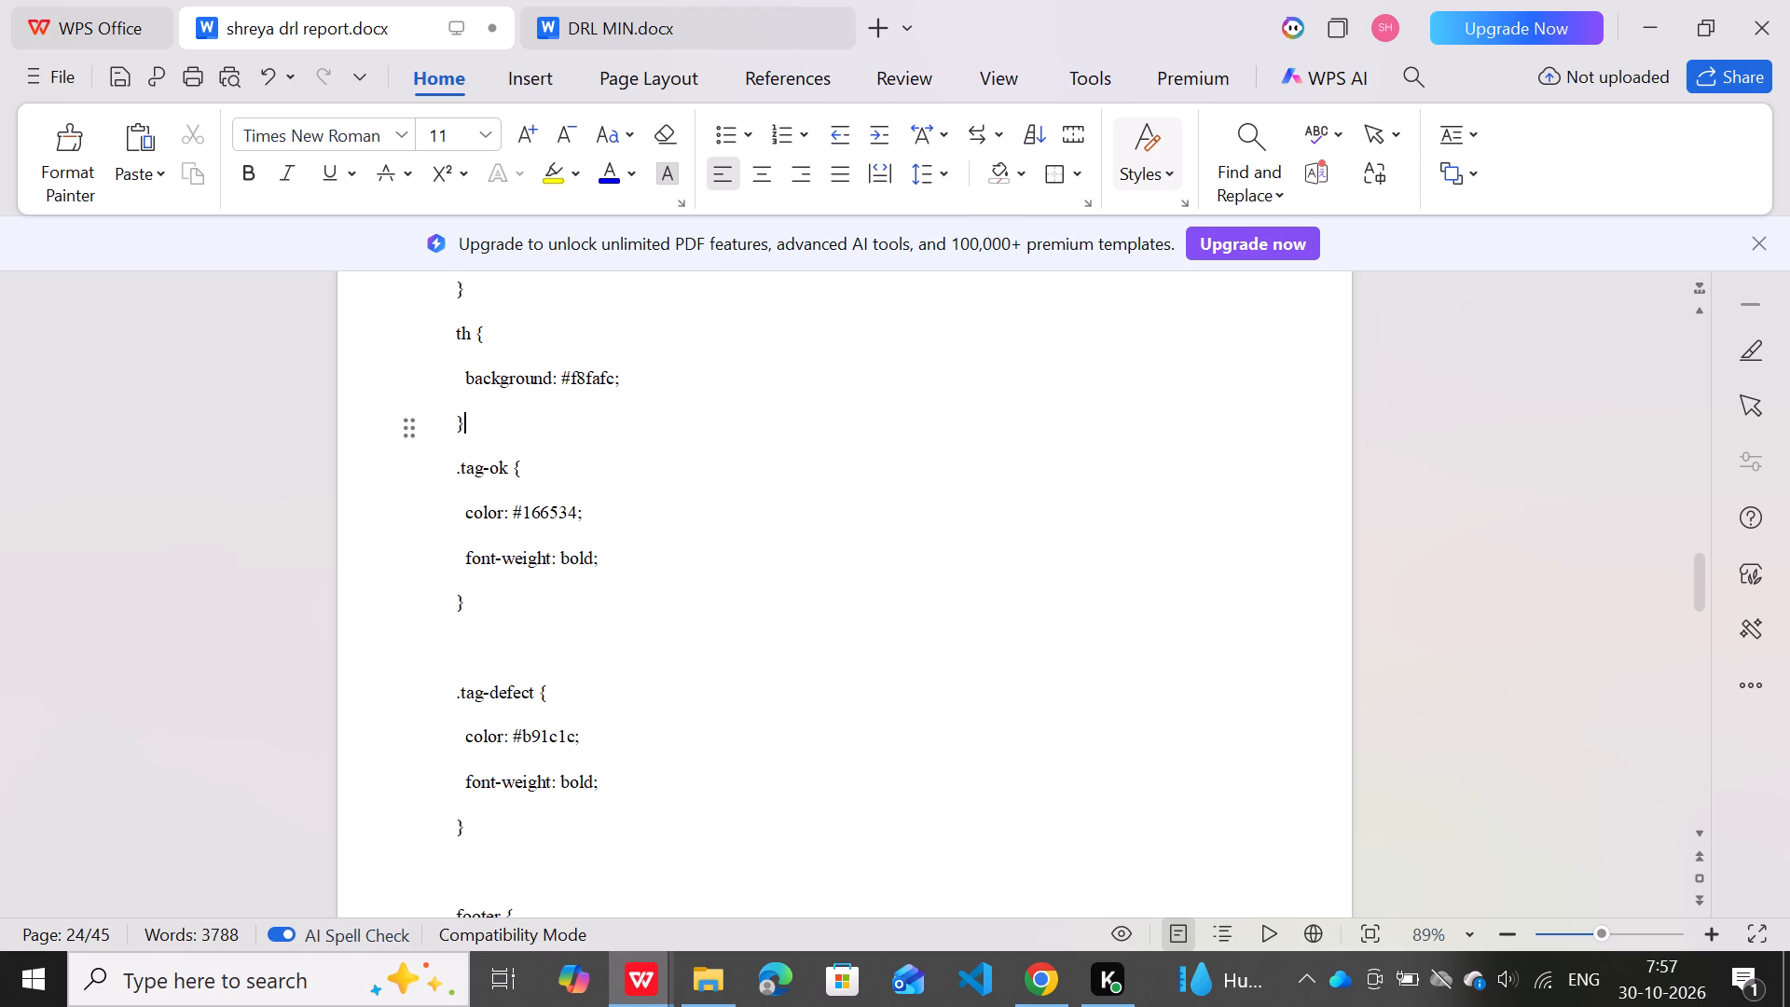
left_click(475, 662)
key("BackSpace")
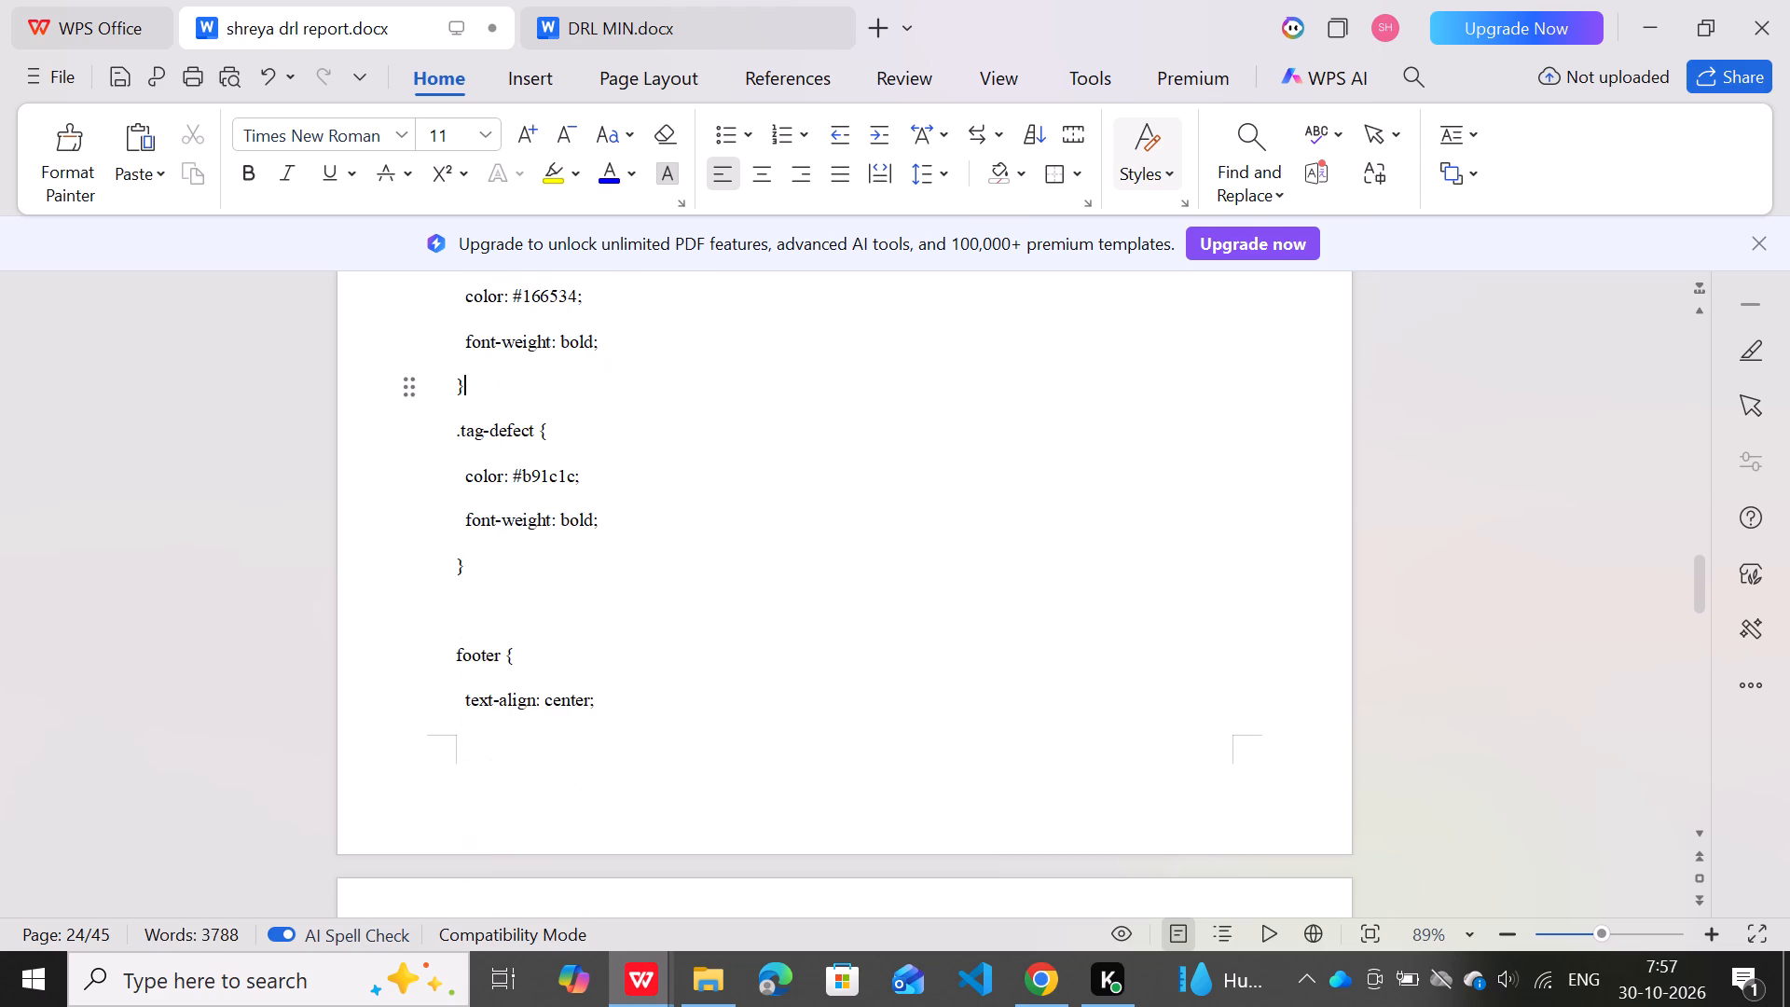
left_click(465, 613)
key("BackSpace")
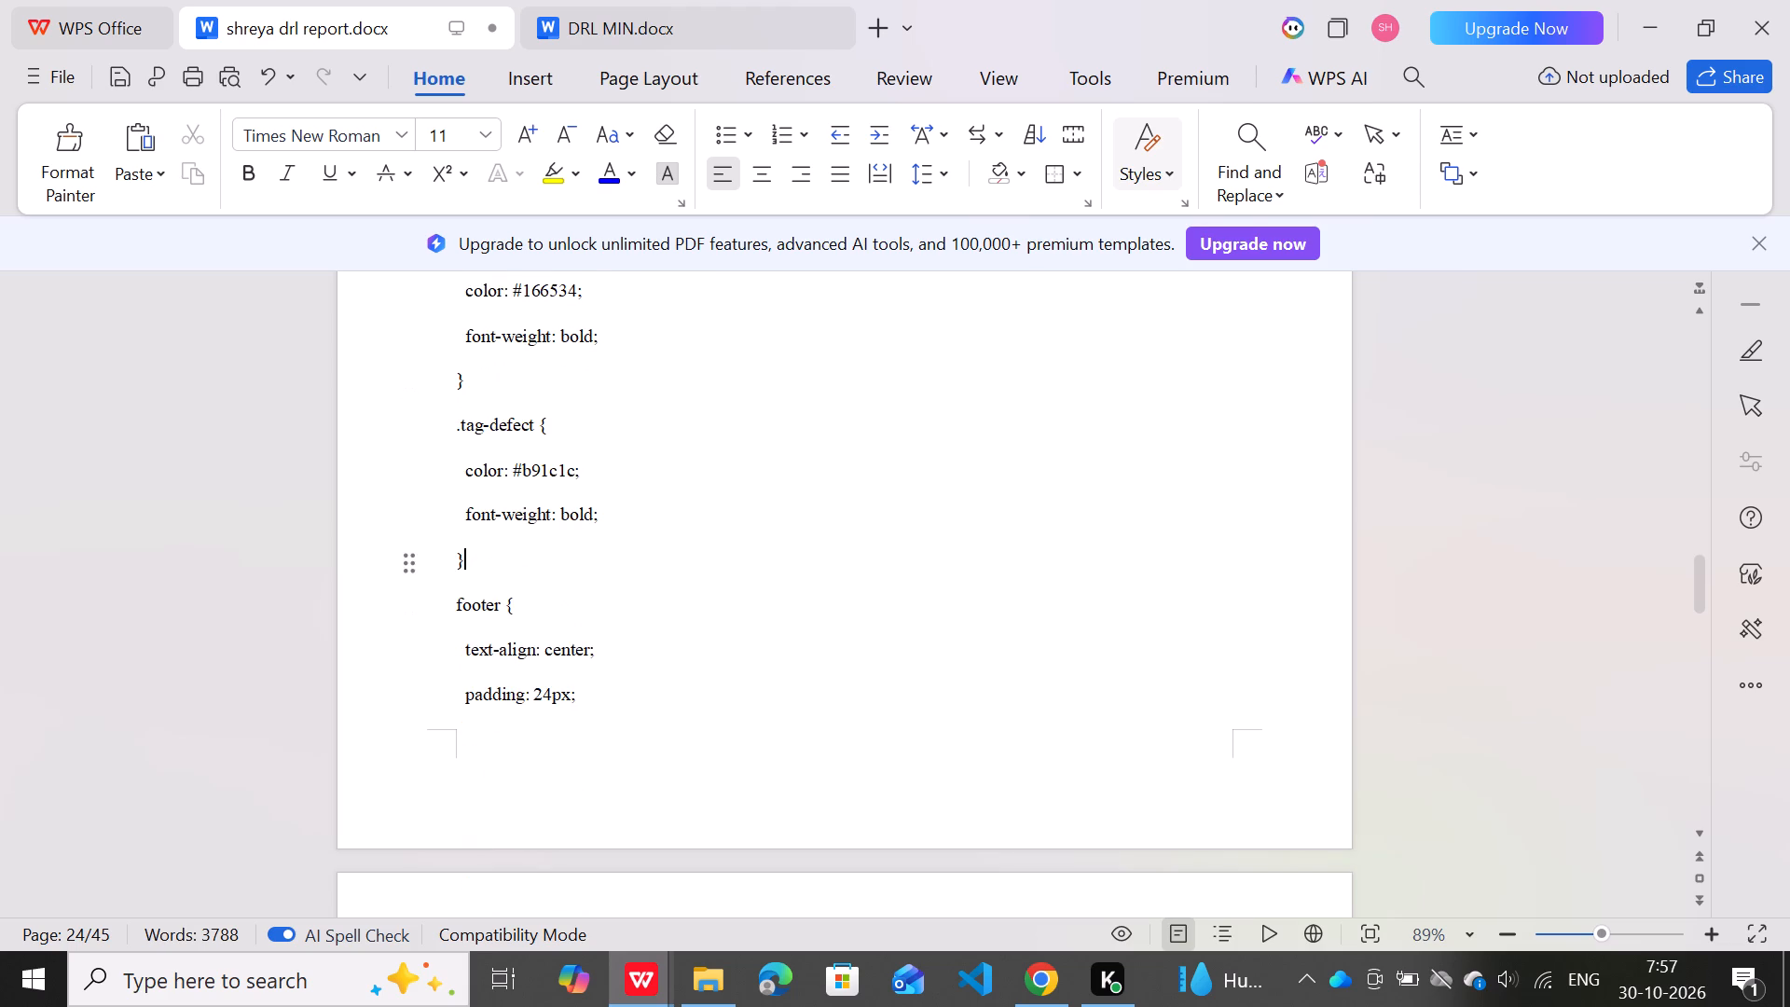
scroll(465, 613, "down", 6)
left_click(463, 462)
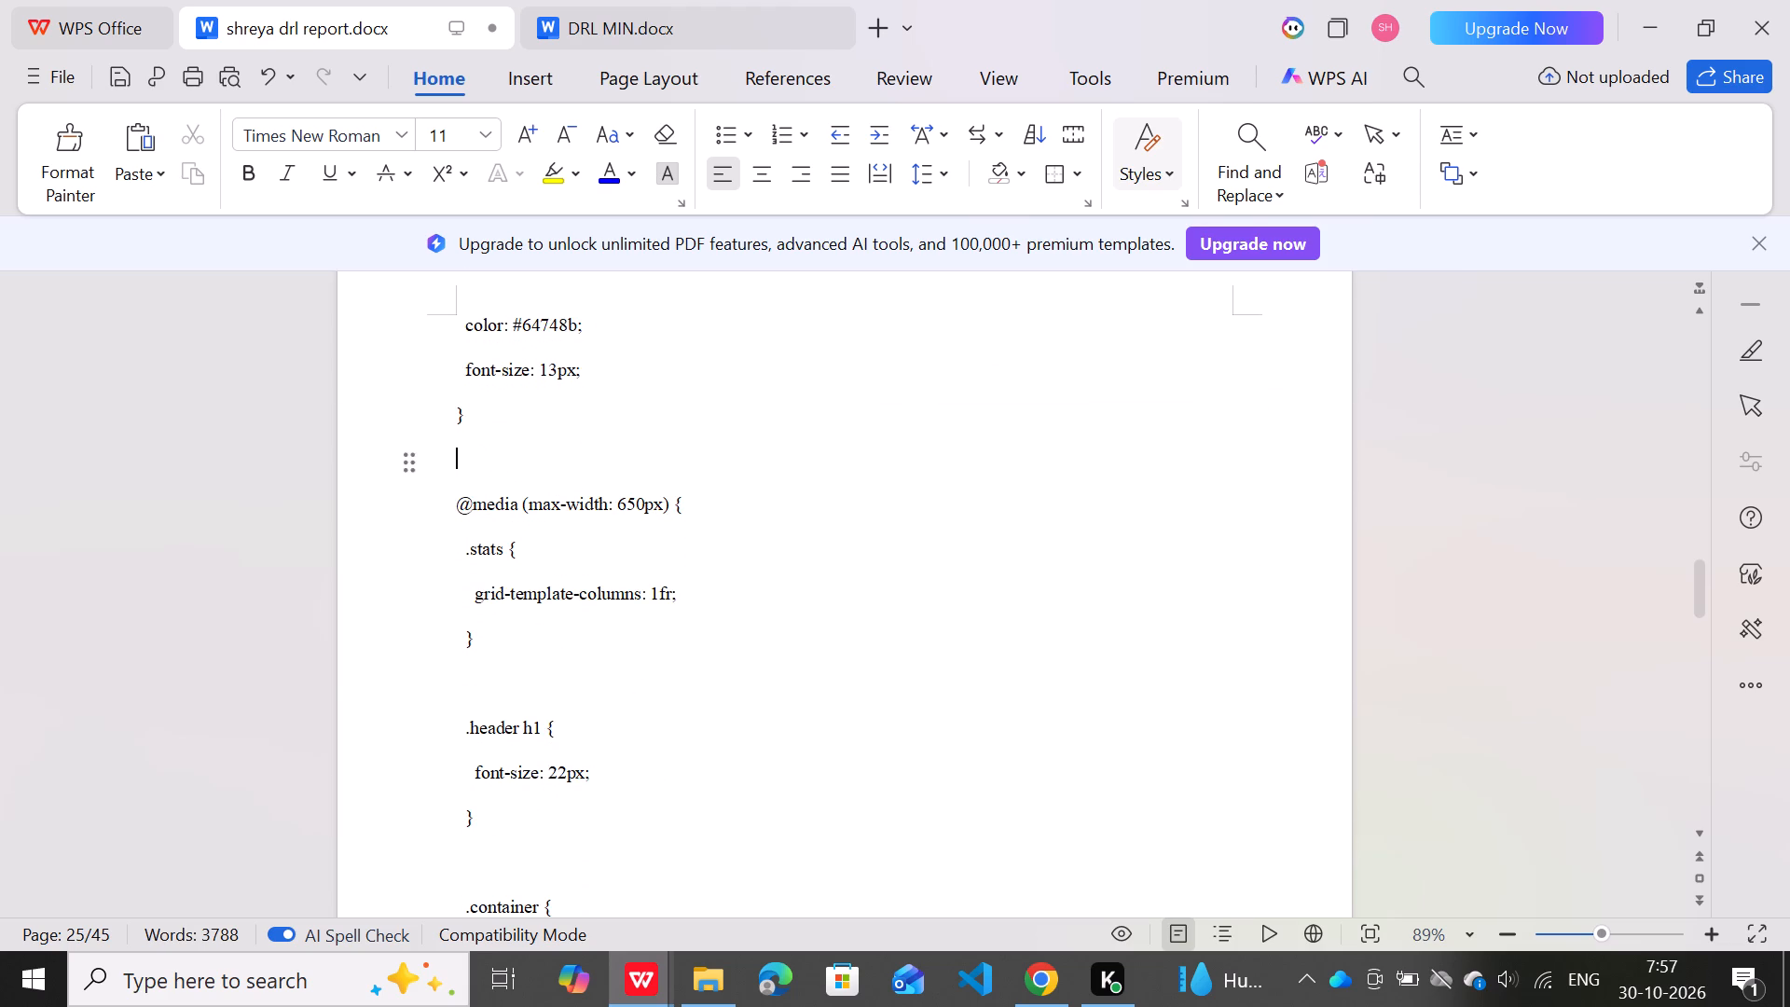
key("BackSpace")
left_click(487, 656)
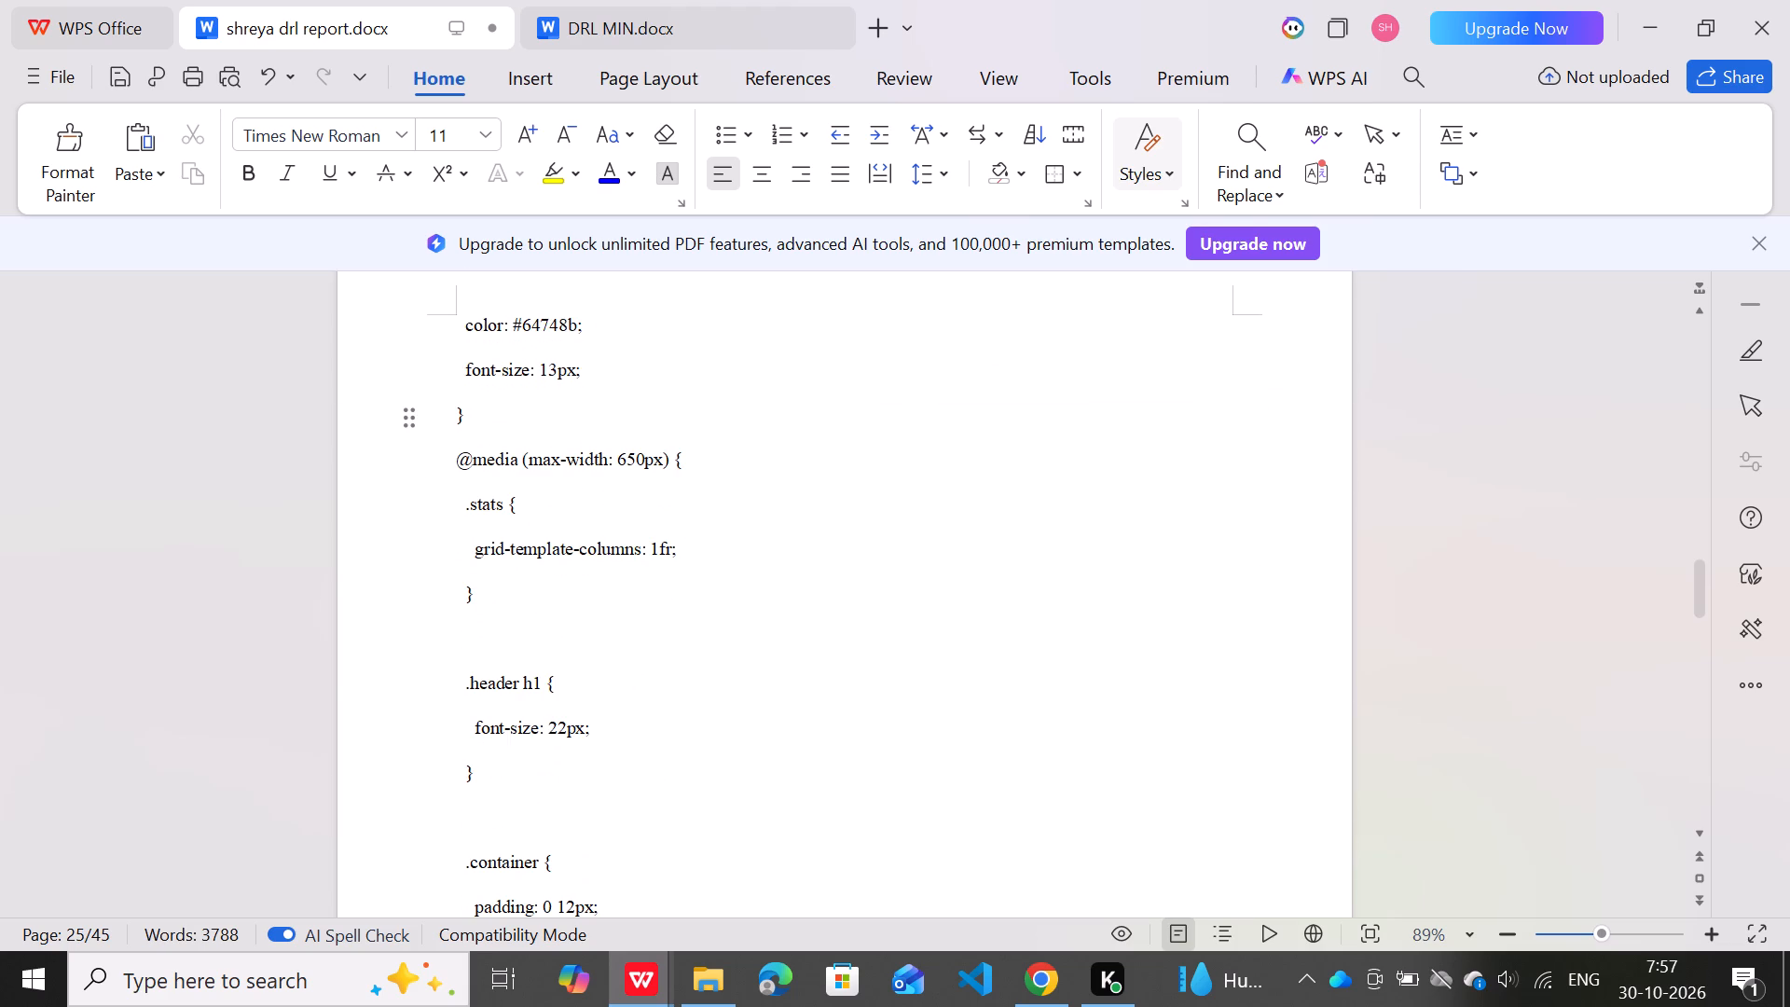
key("BackSpace")
scroll(487, 656, "down", 2)
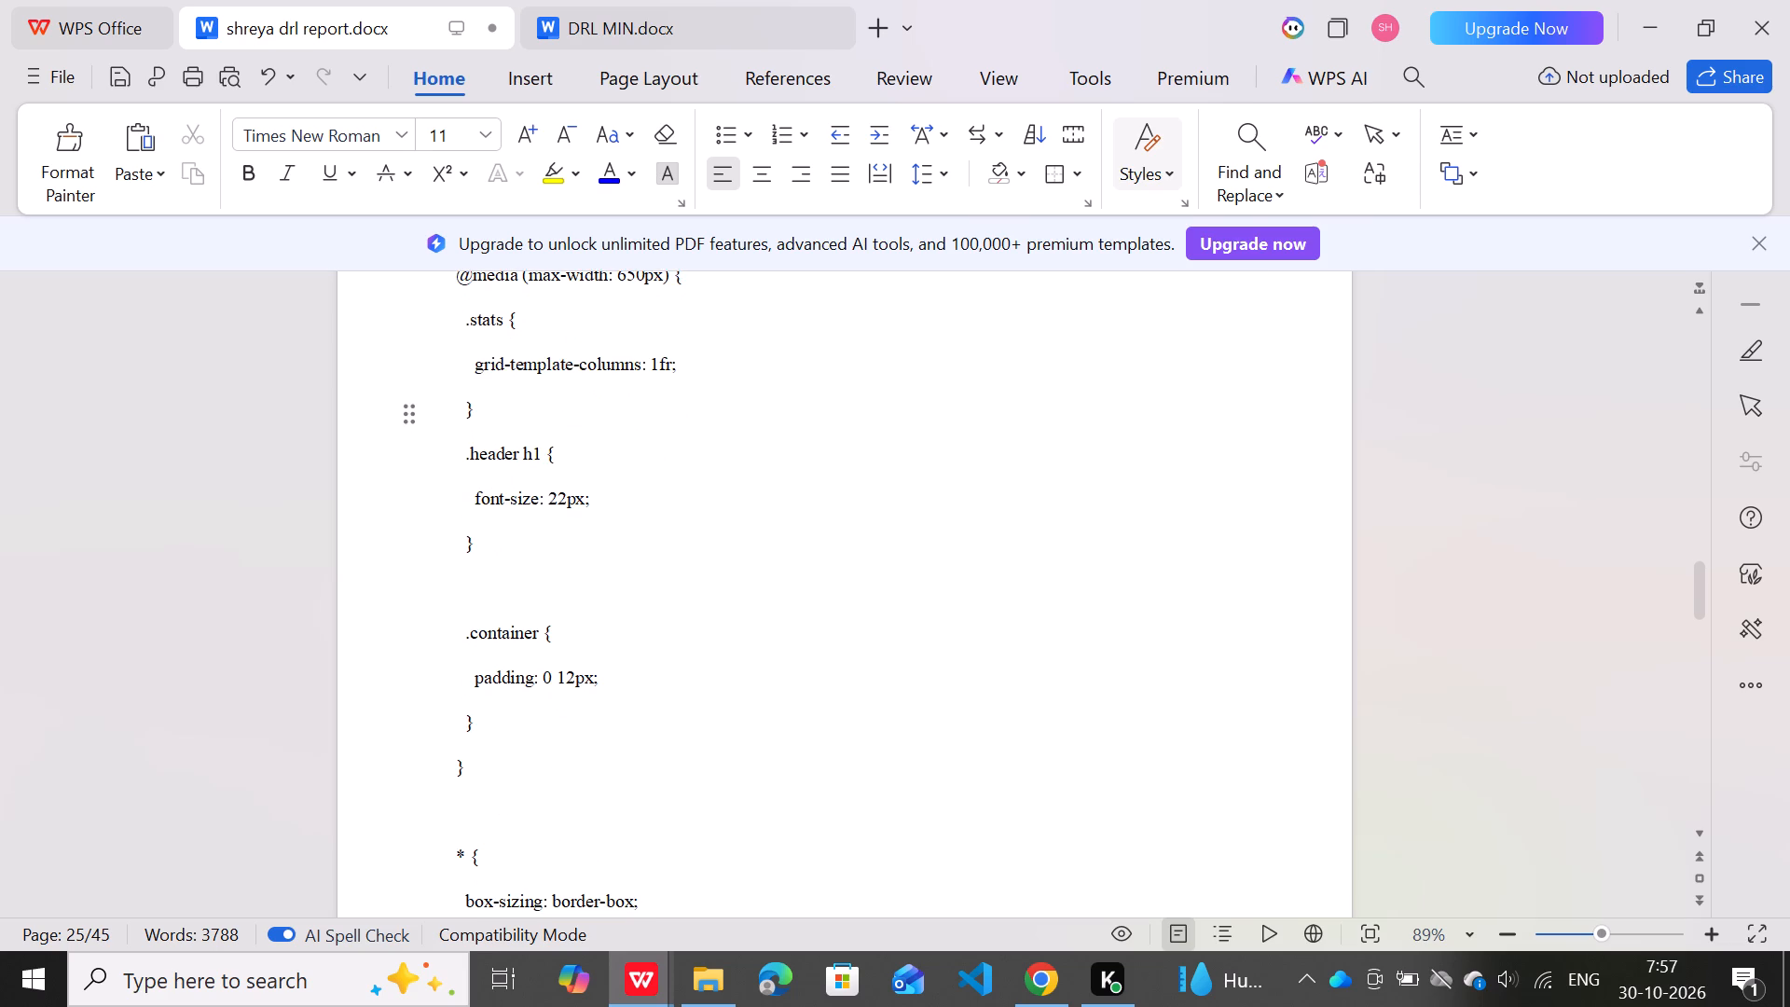
left_click(469, 614)
key("BackSpace")
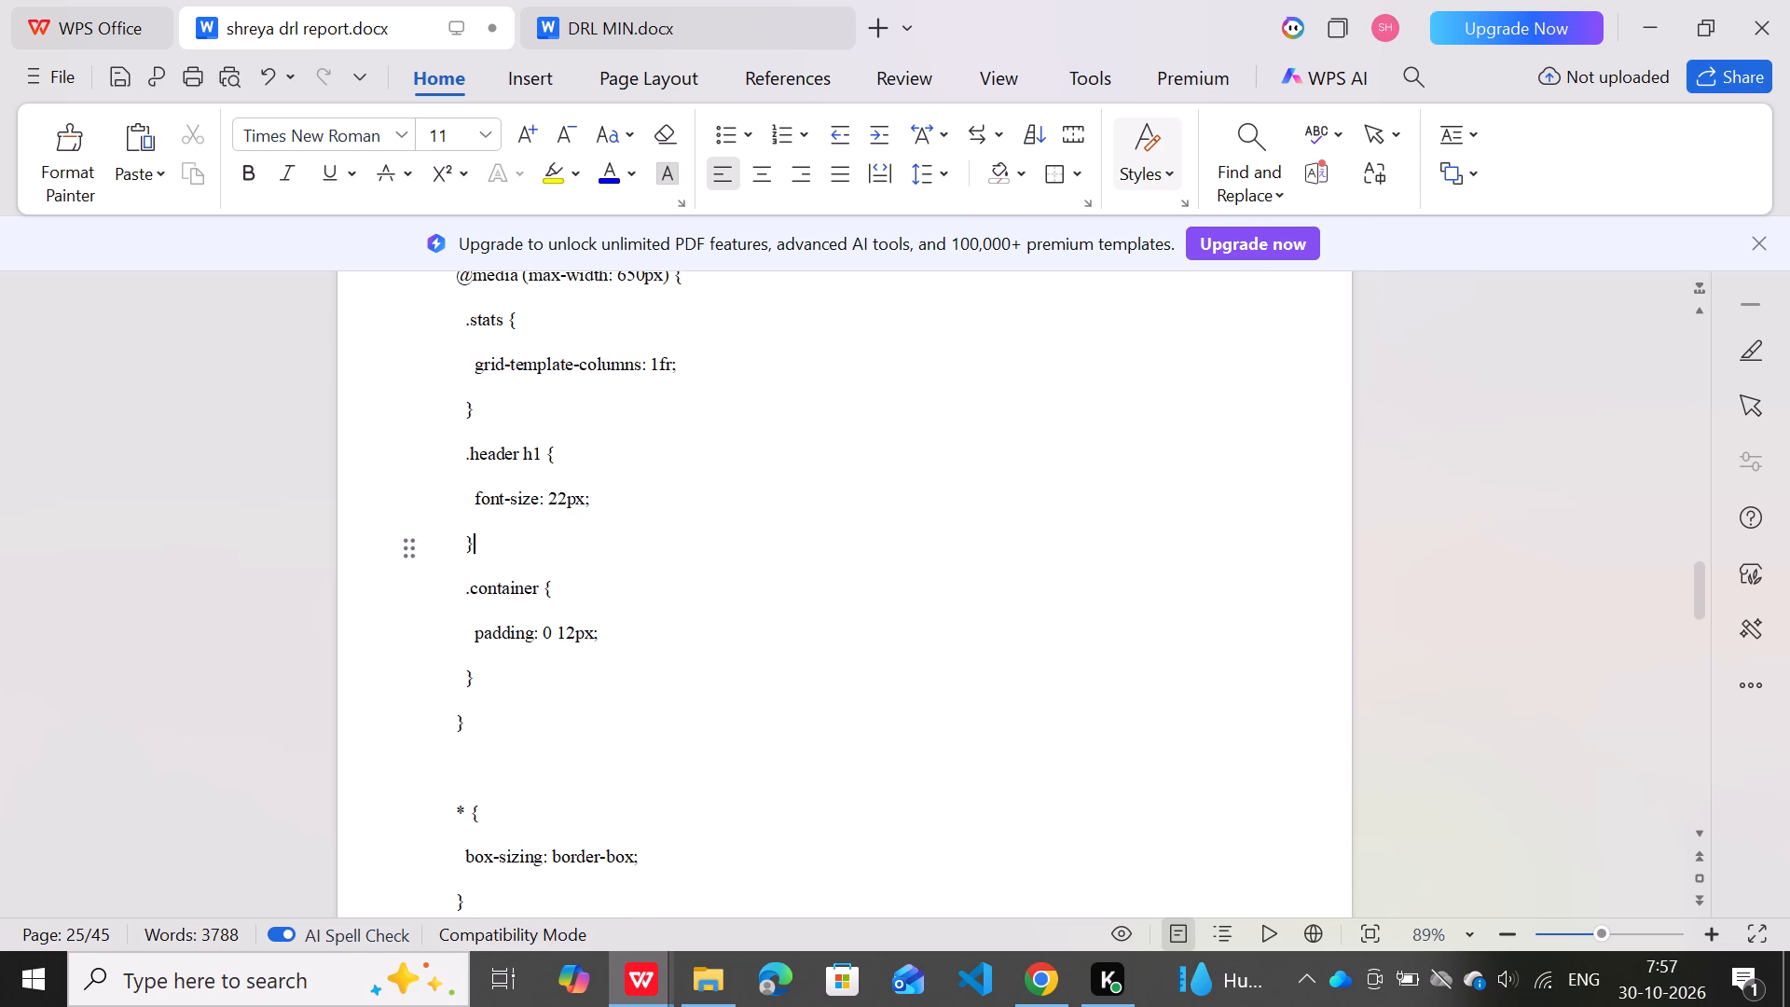
left_click(461, 788)
key("BackSpace")
scroll(461, 788, "down", 4)
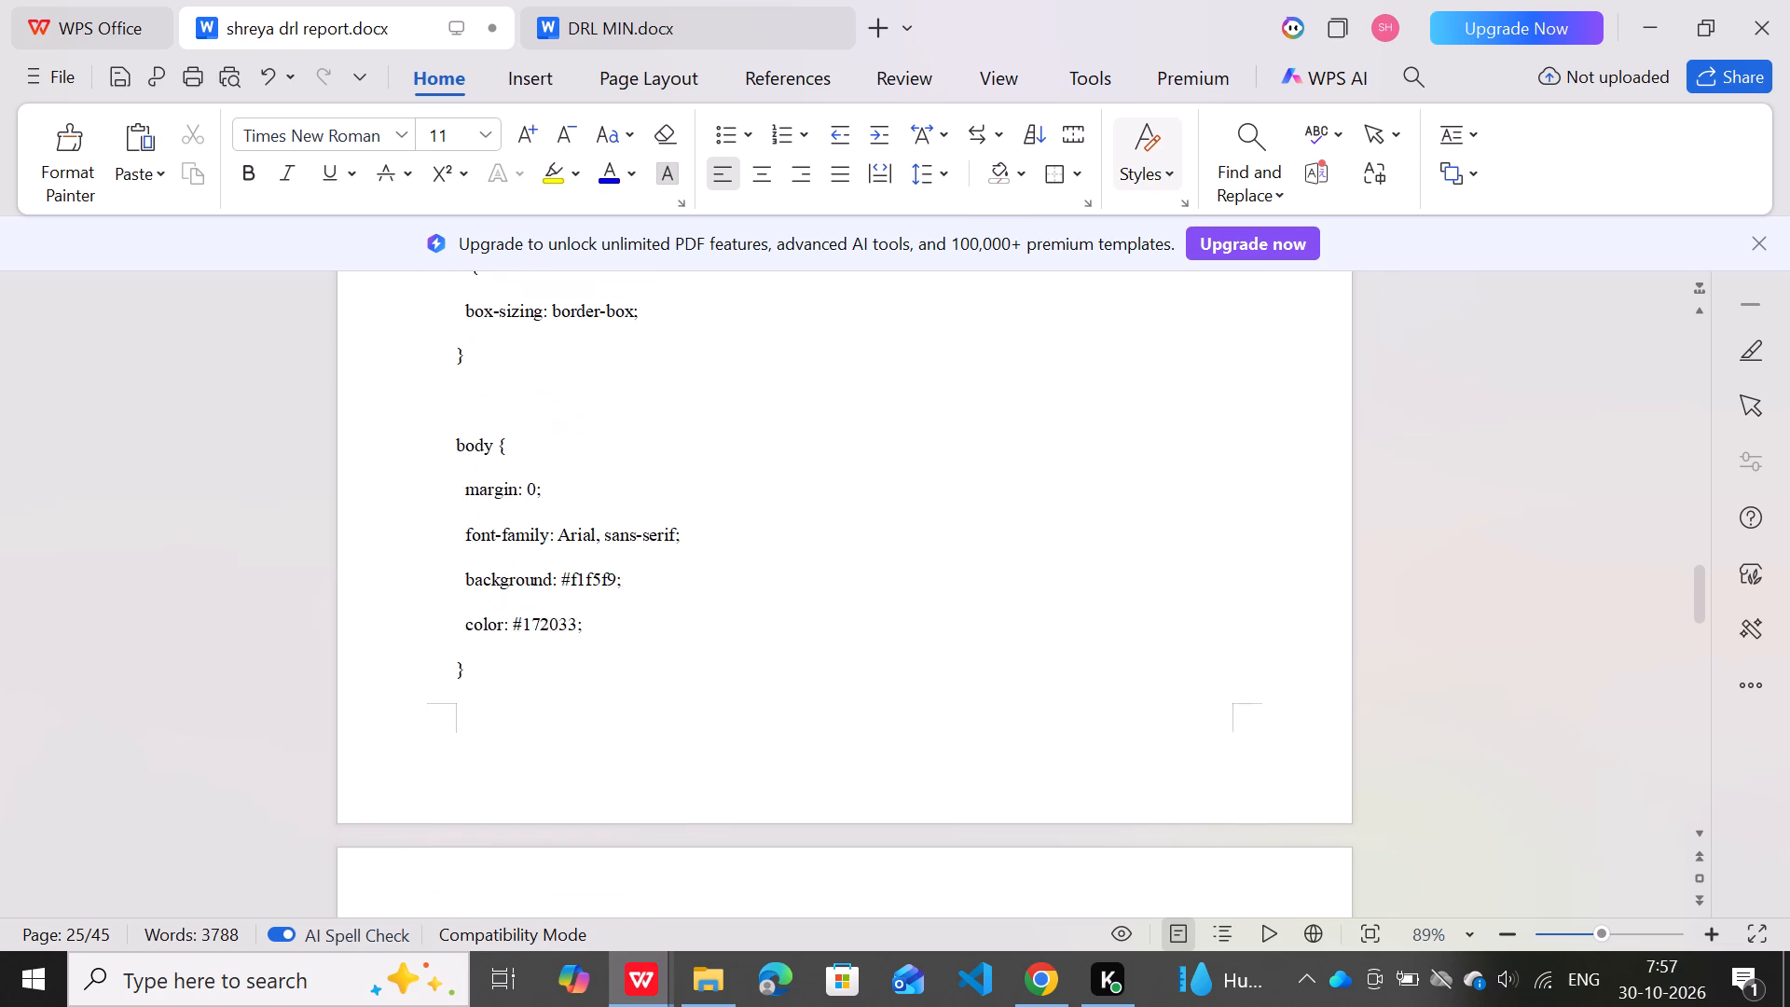
scroll(461, 788, "up", 1)
left_click(462, 489)
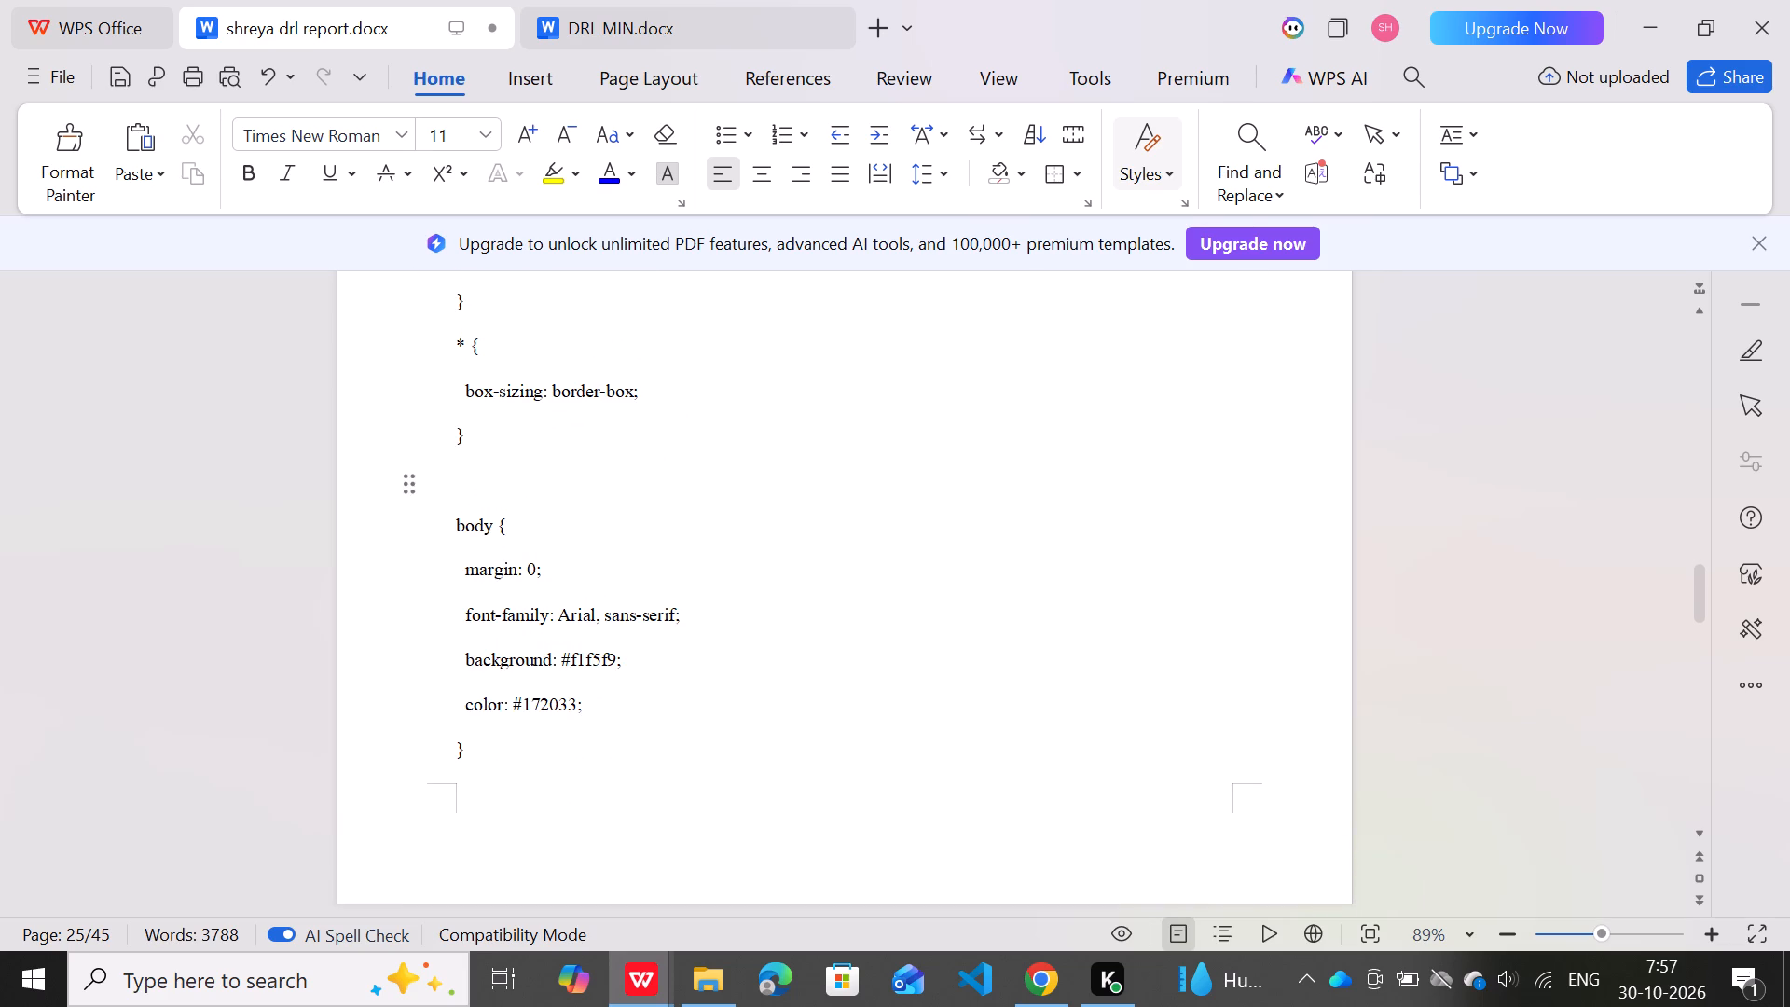
key("BackSpace")
Delete the blank lines above the .header p, .status and .container rules in the second part of the style.css code.
scroll(475, 586, "down", 6)
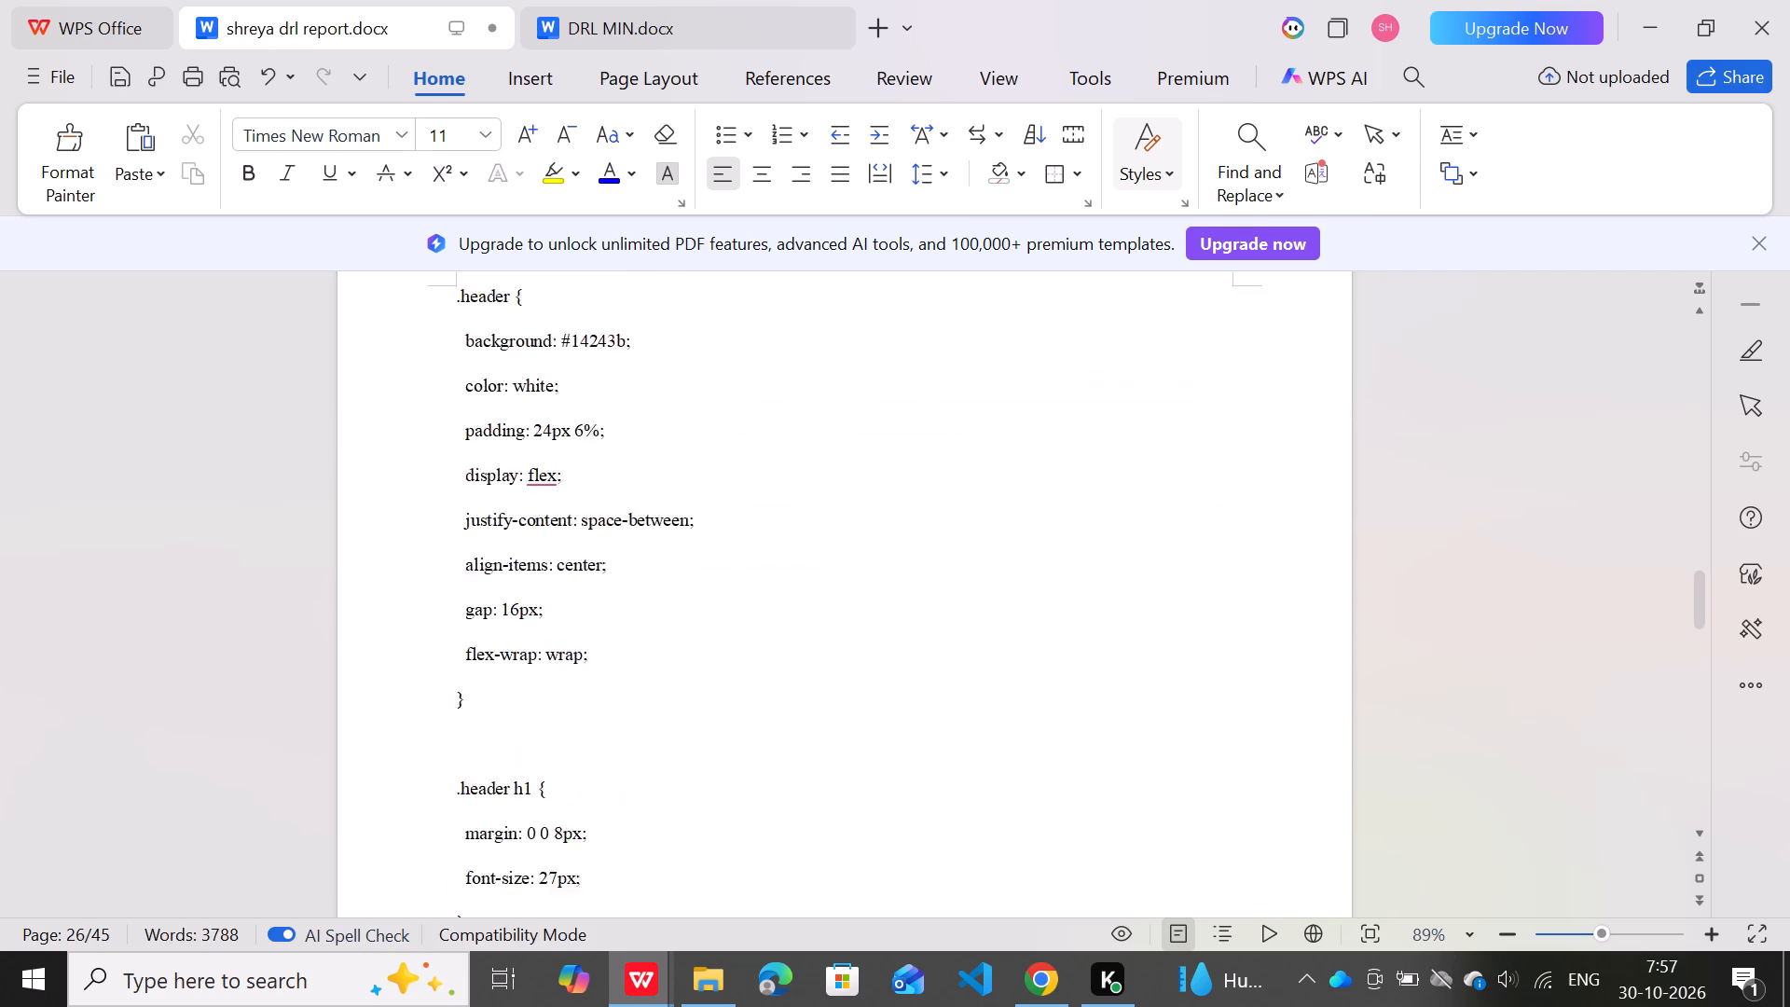
scroll(475, 586, "down", 2)
scroll(475, 586, "up", 1)
left_click(463, 524)
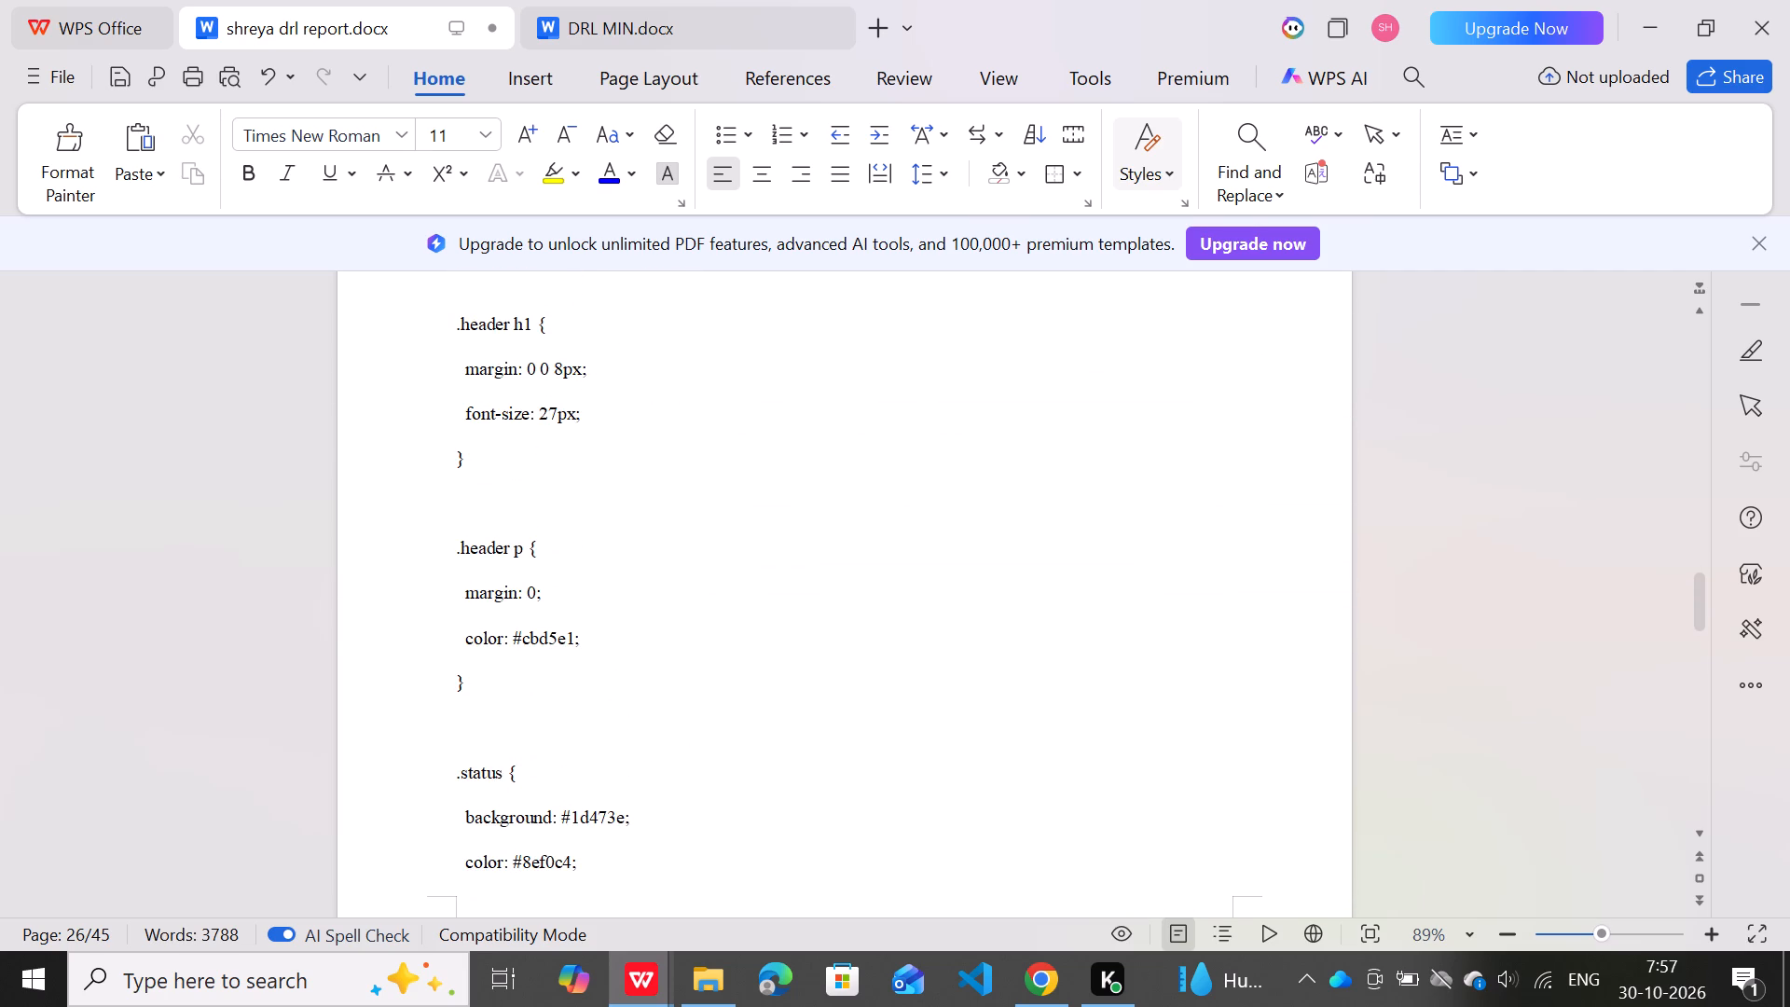
key("BackSpace")
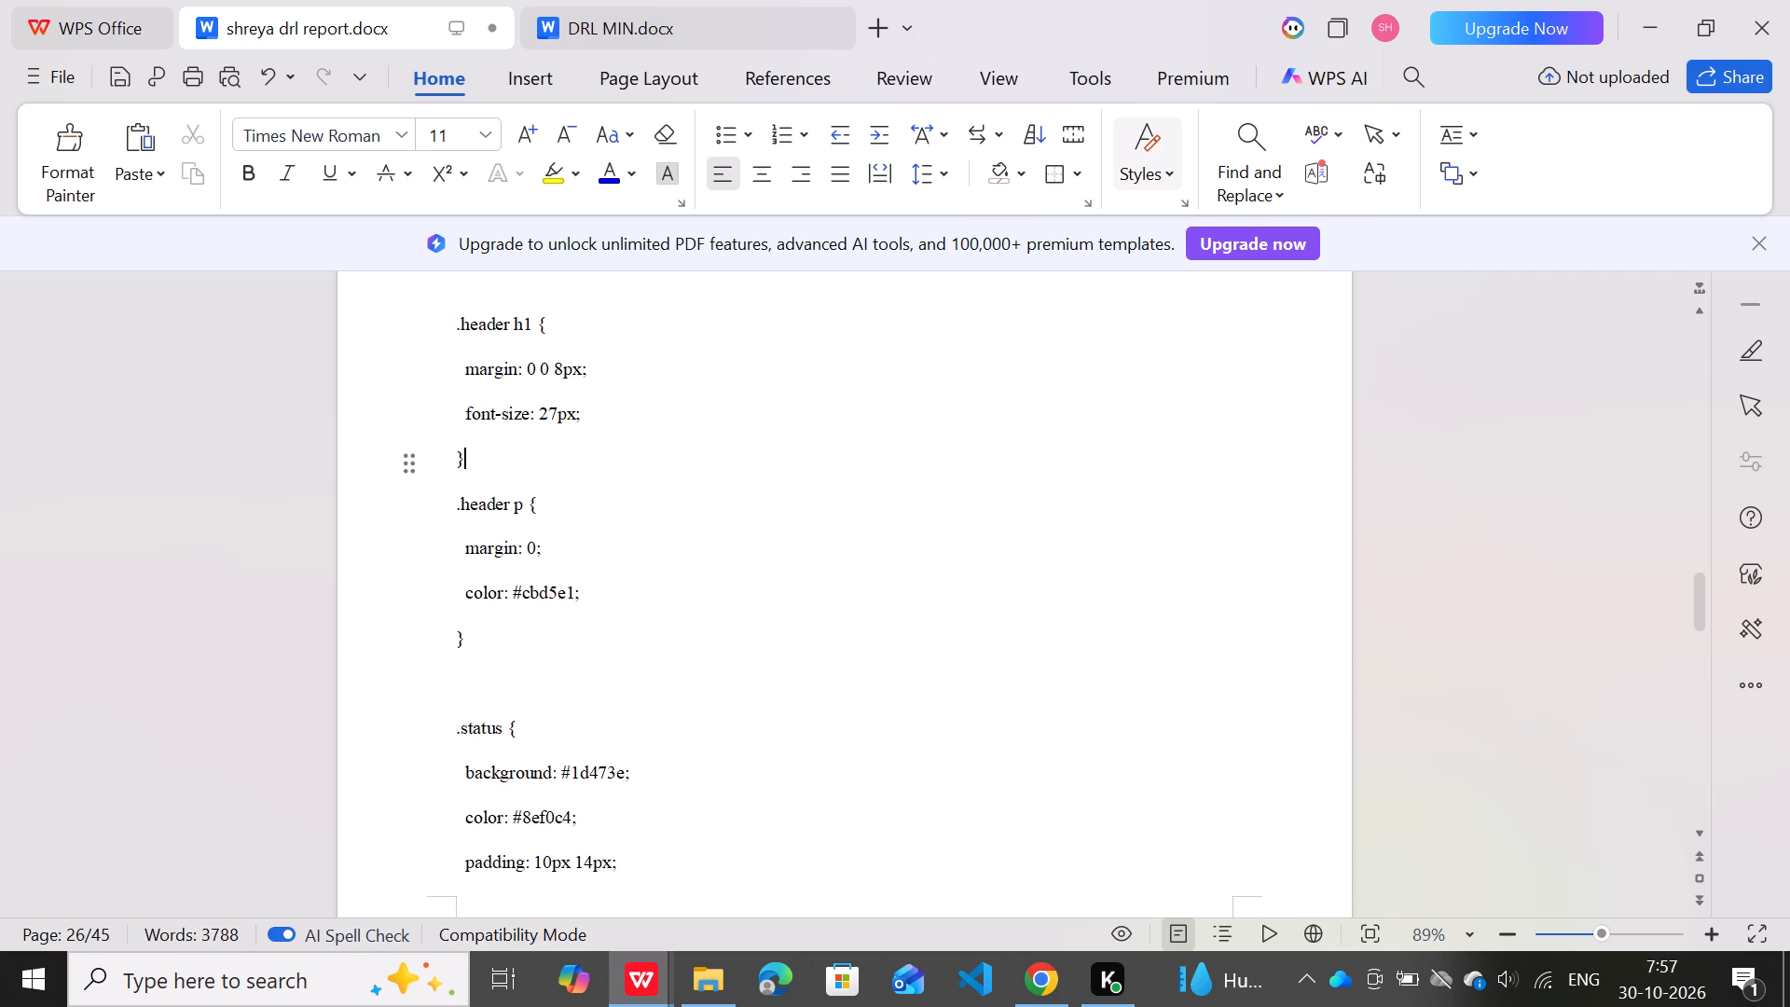
left_click(461, 704)
key("BackSpace")
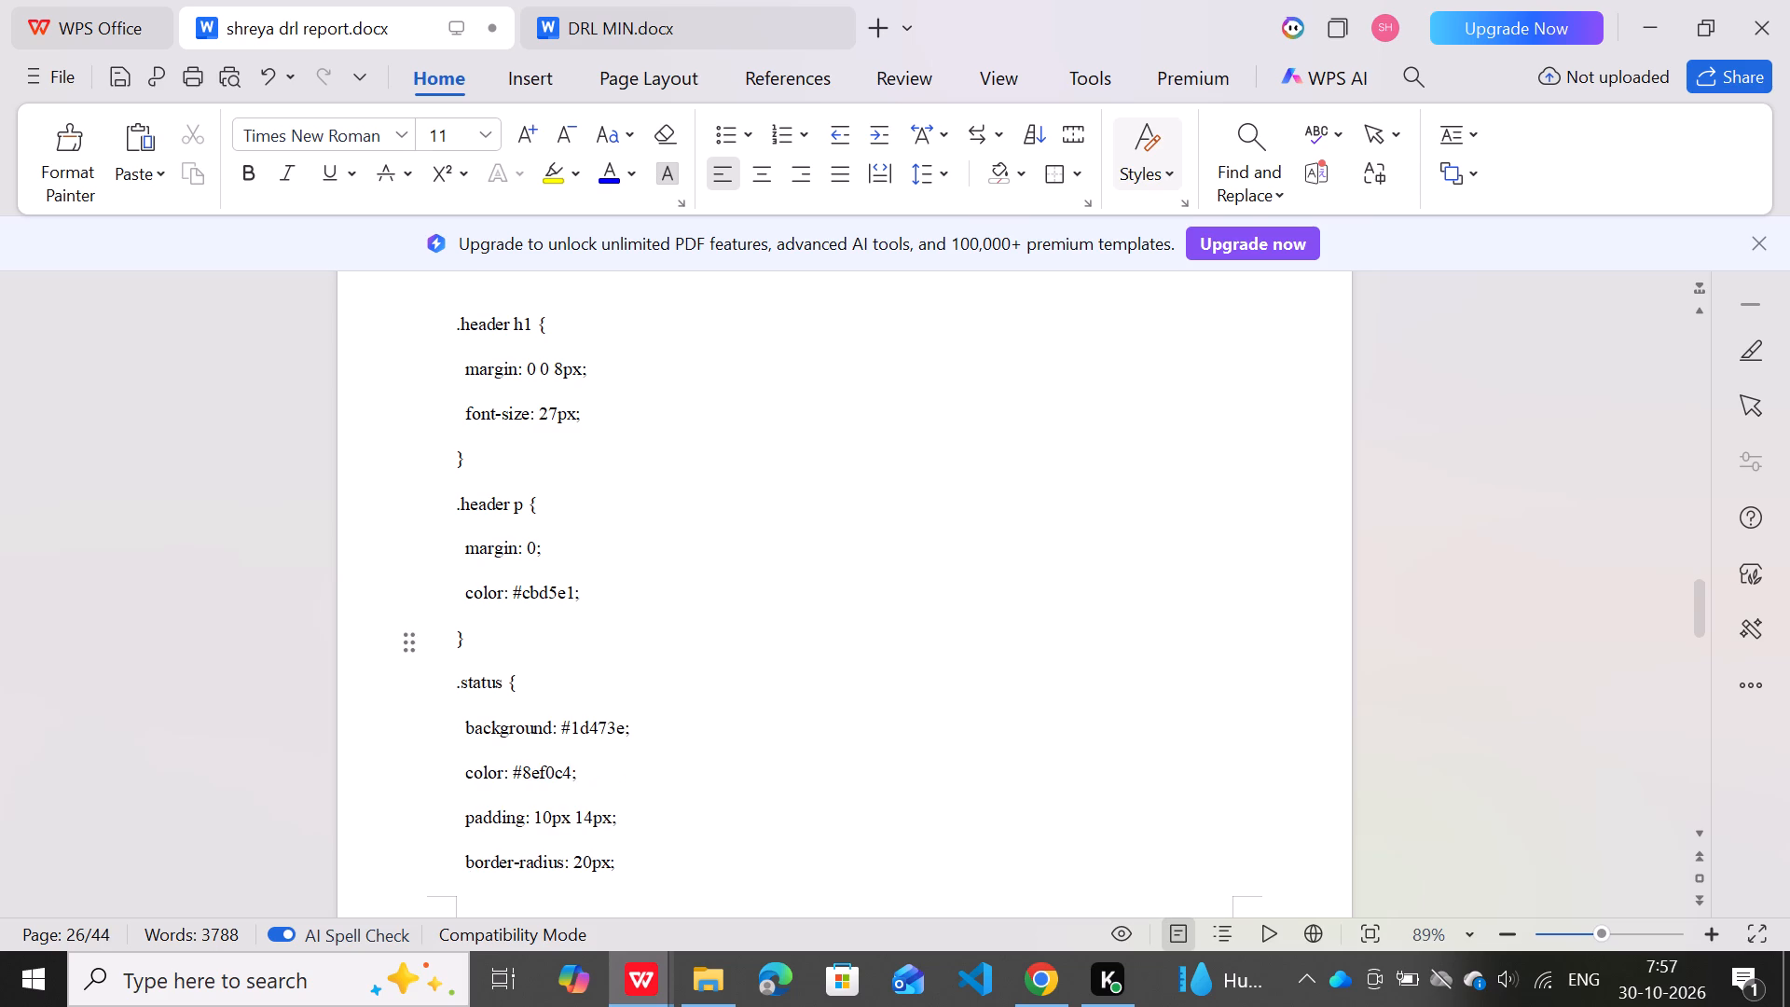
scroll(461, 704, "down", 5)
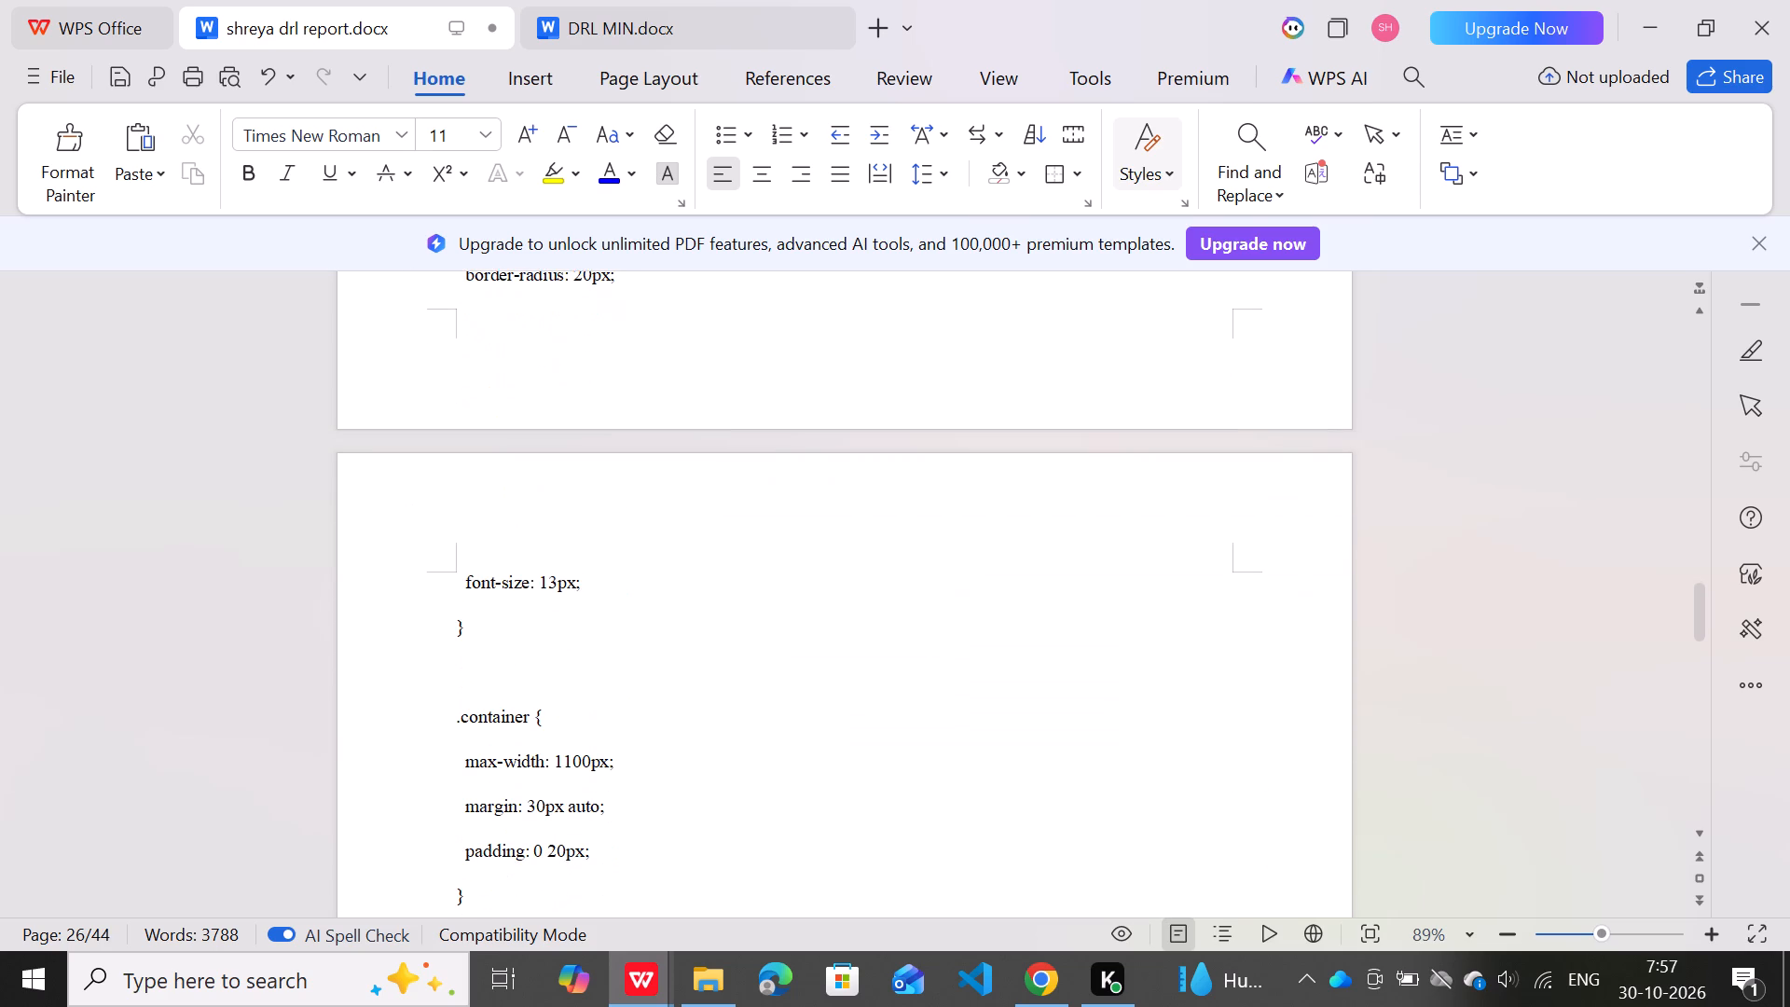
left_click(470, 680)
key("BackSpace")
Delete the blank lines above the .stats, ".stat-card, .panel" and .stat-card p rules in the style.css code.
scroll(470, 680, "down", 3)
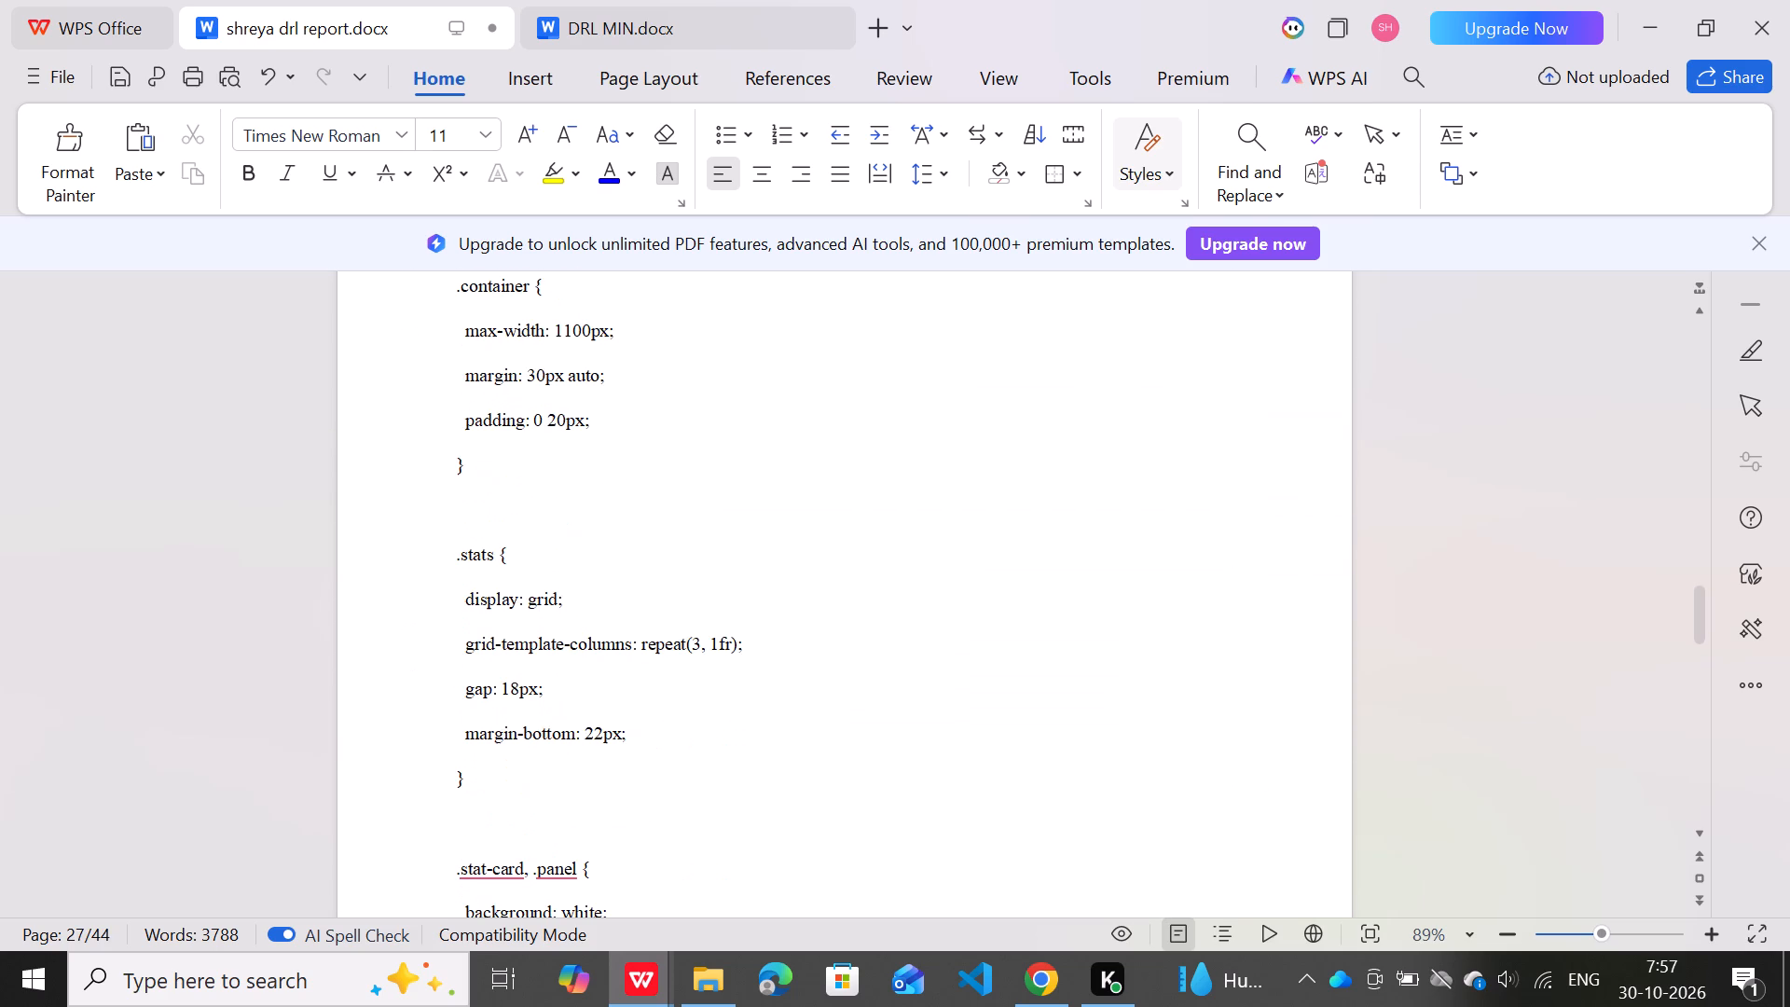
left_click(478, 529)
key("BackSpace")
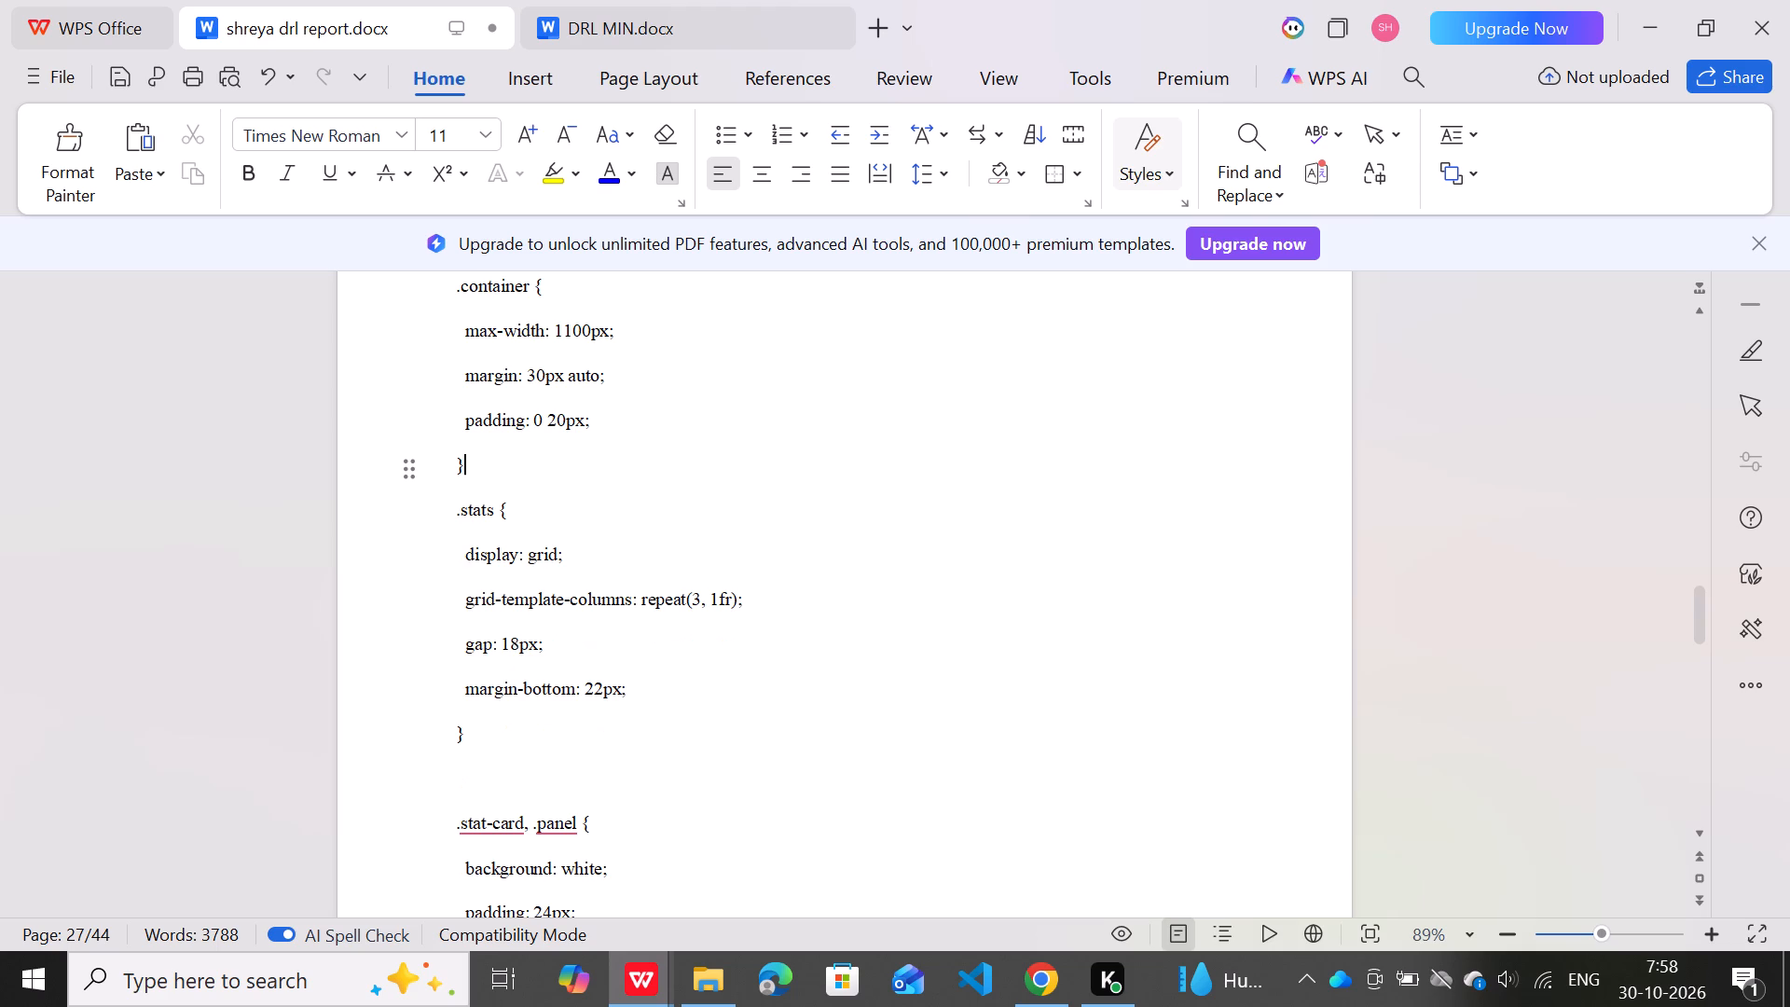
left_click(466, 792)
key("BackSpace")
scroll(466, 792, "down", 2)
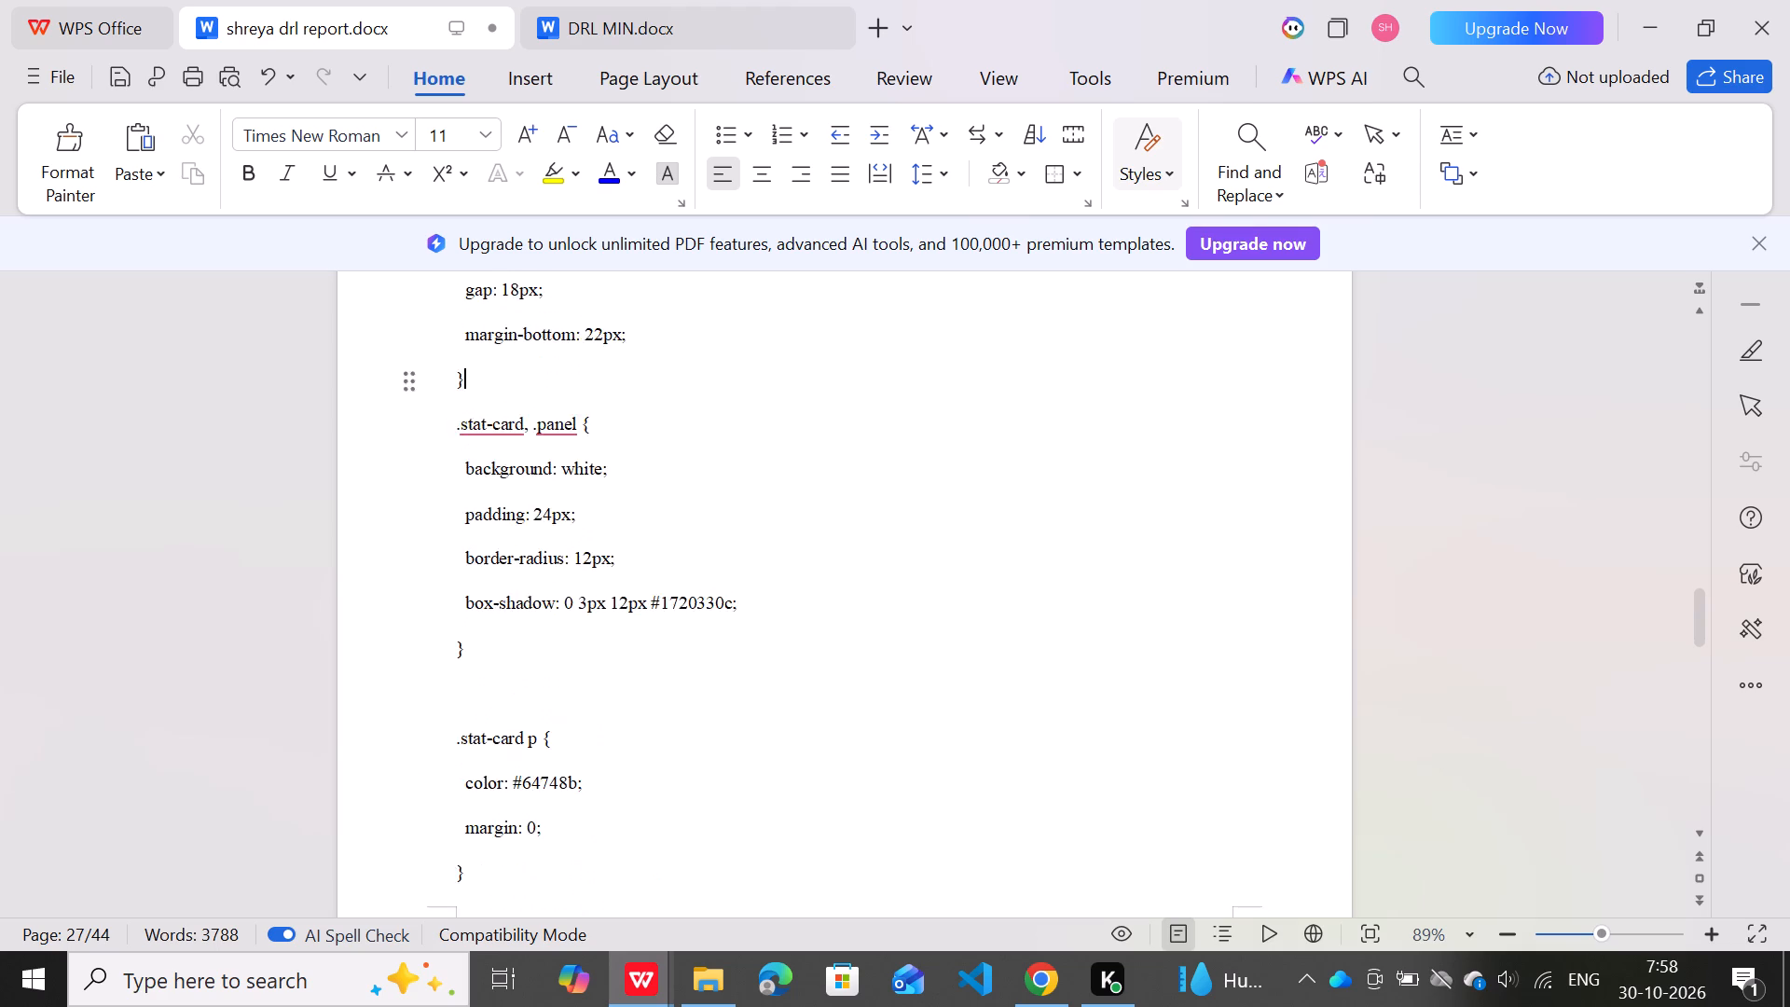
scroll(466, 792, "down", 2)
left_click(461, 404)
key("BackSpace")
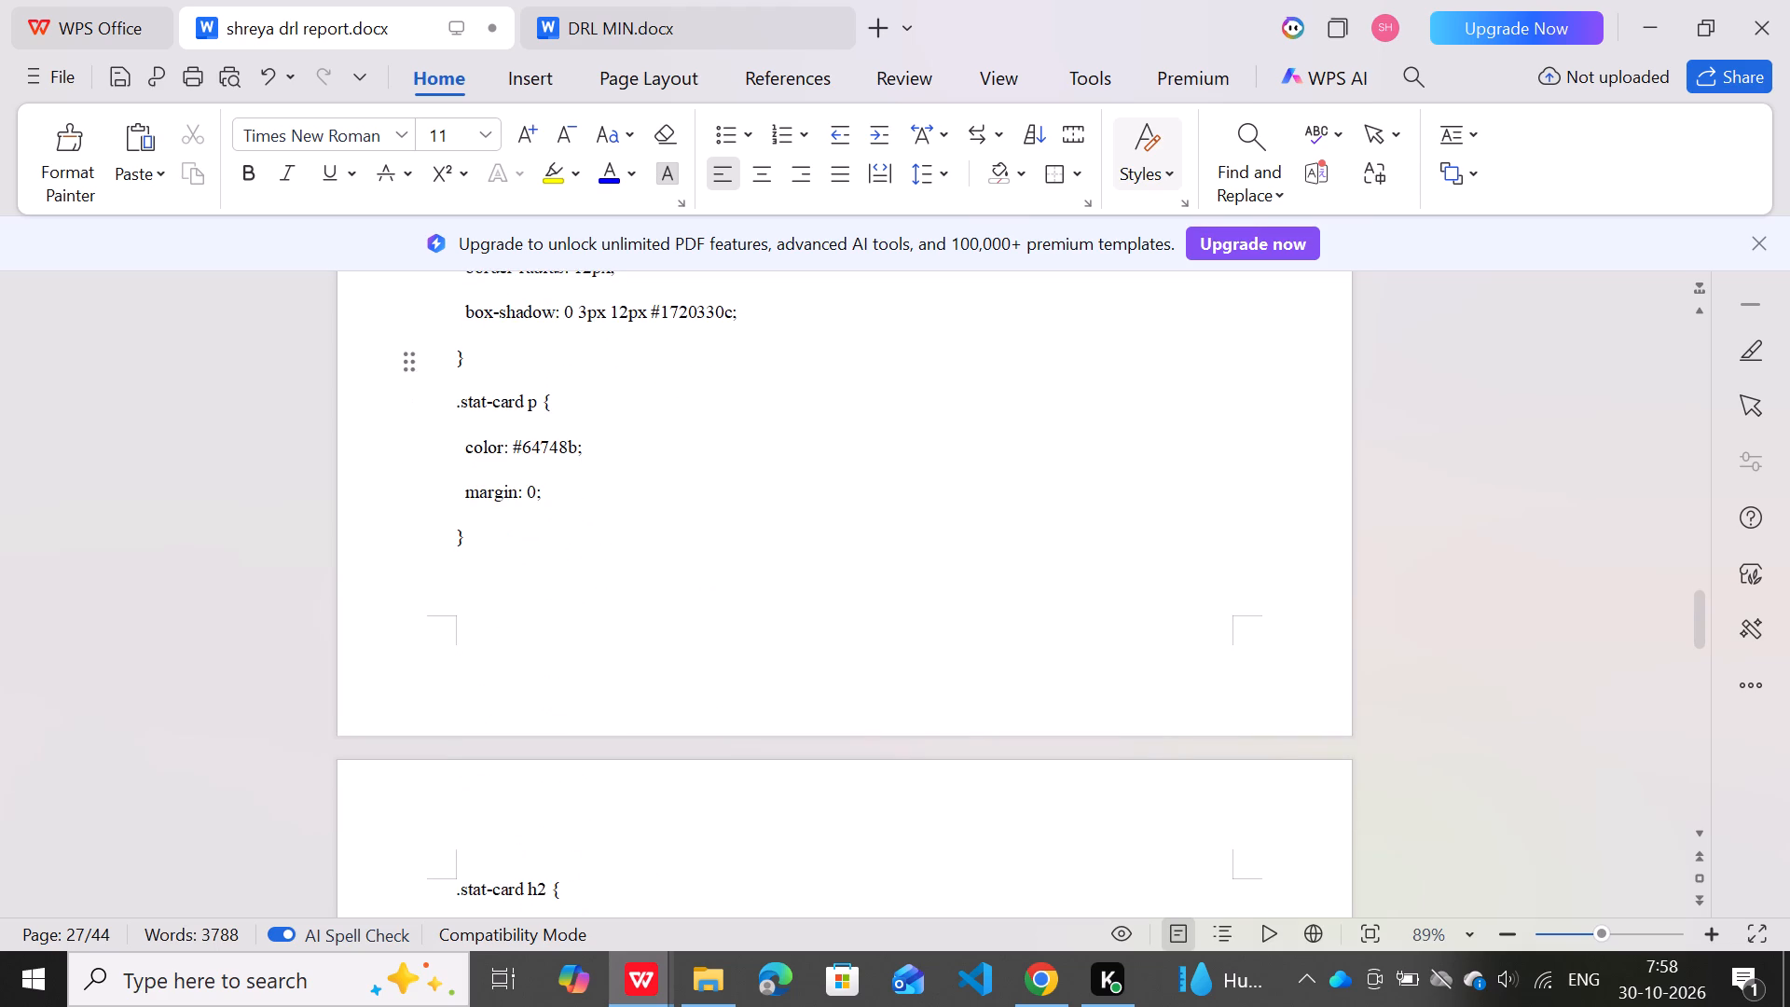
Delete the blank lines above the .panel, .panel h2, .muted and .upload rules in the style.css code.
scroll(461, 404, "down", 5)
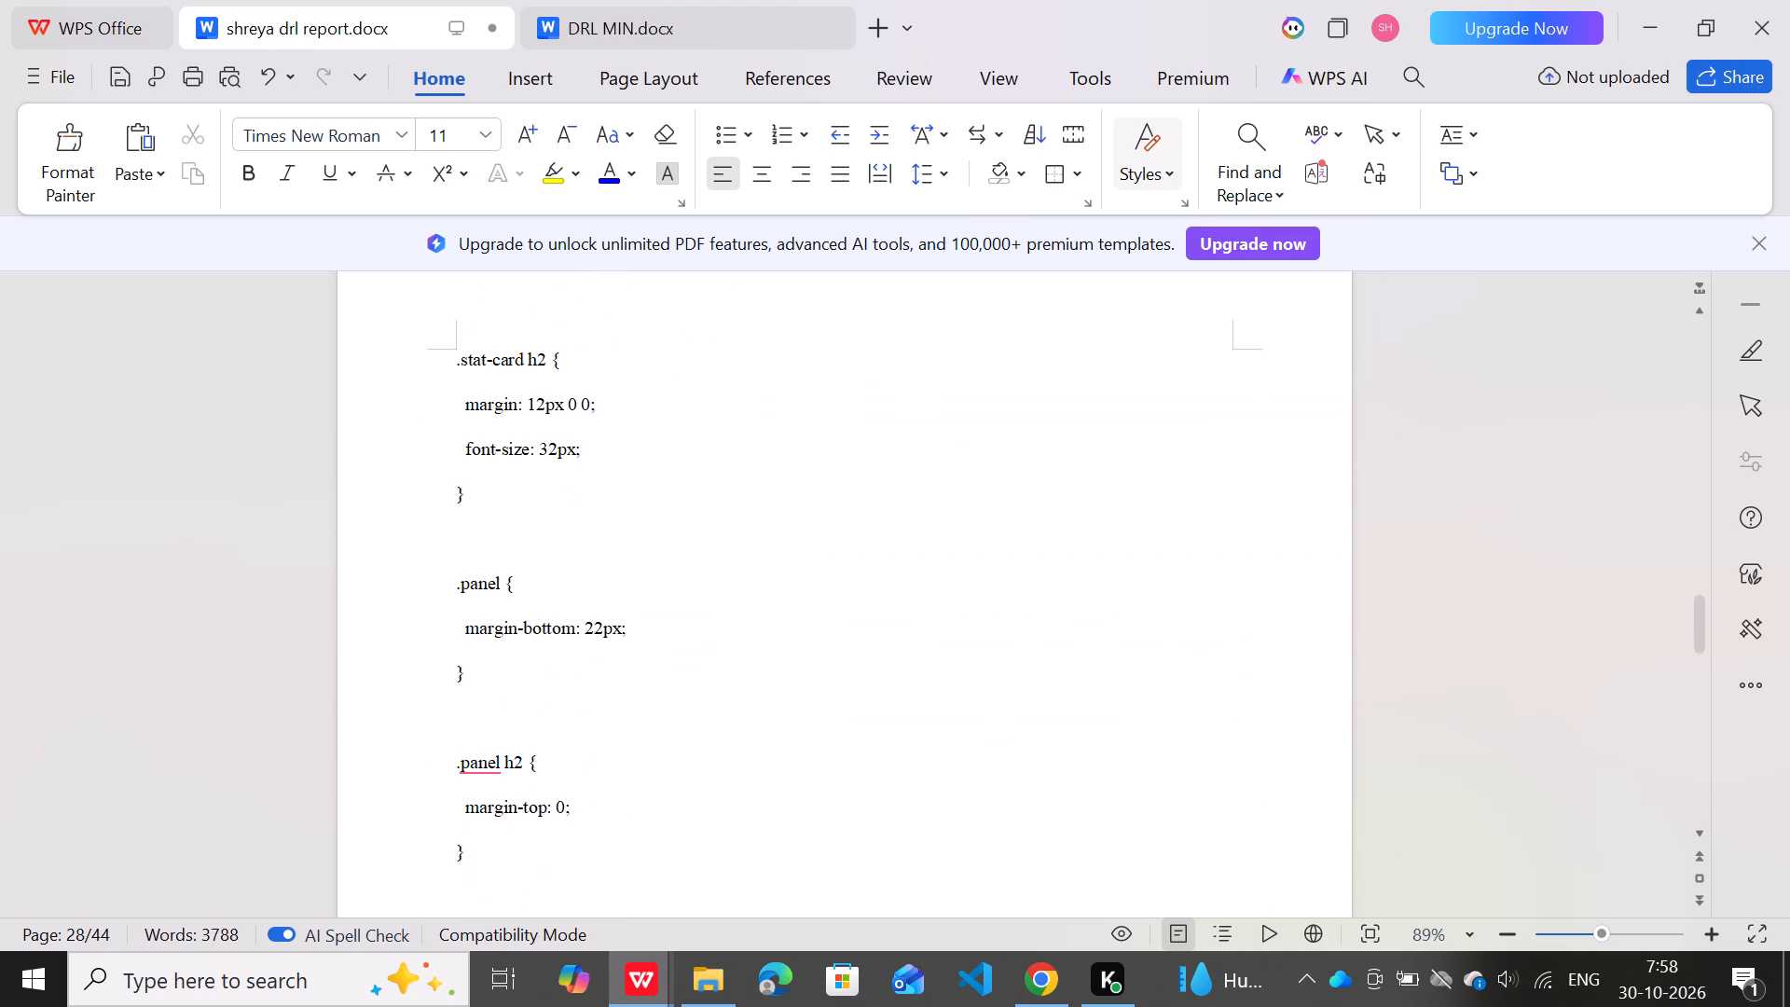
left_click(461, 562)
key("BackSpace")
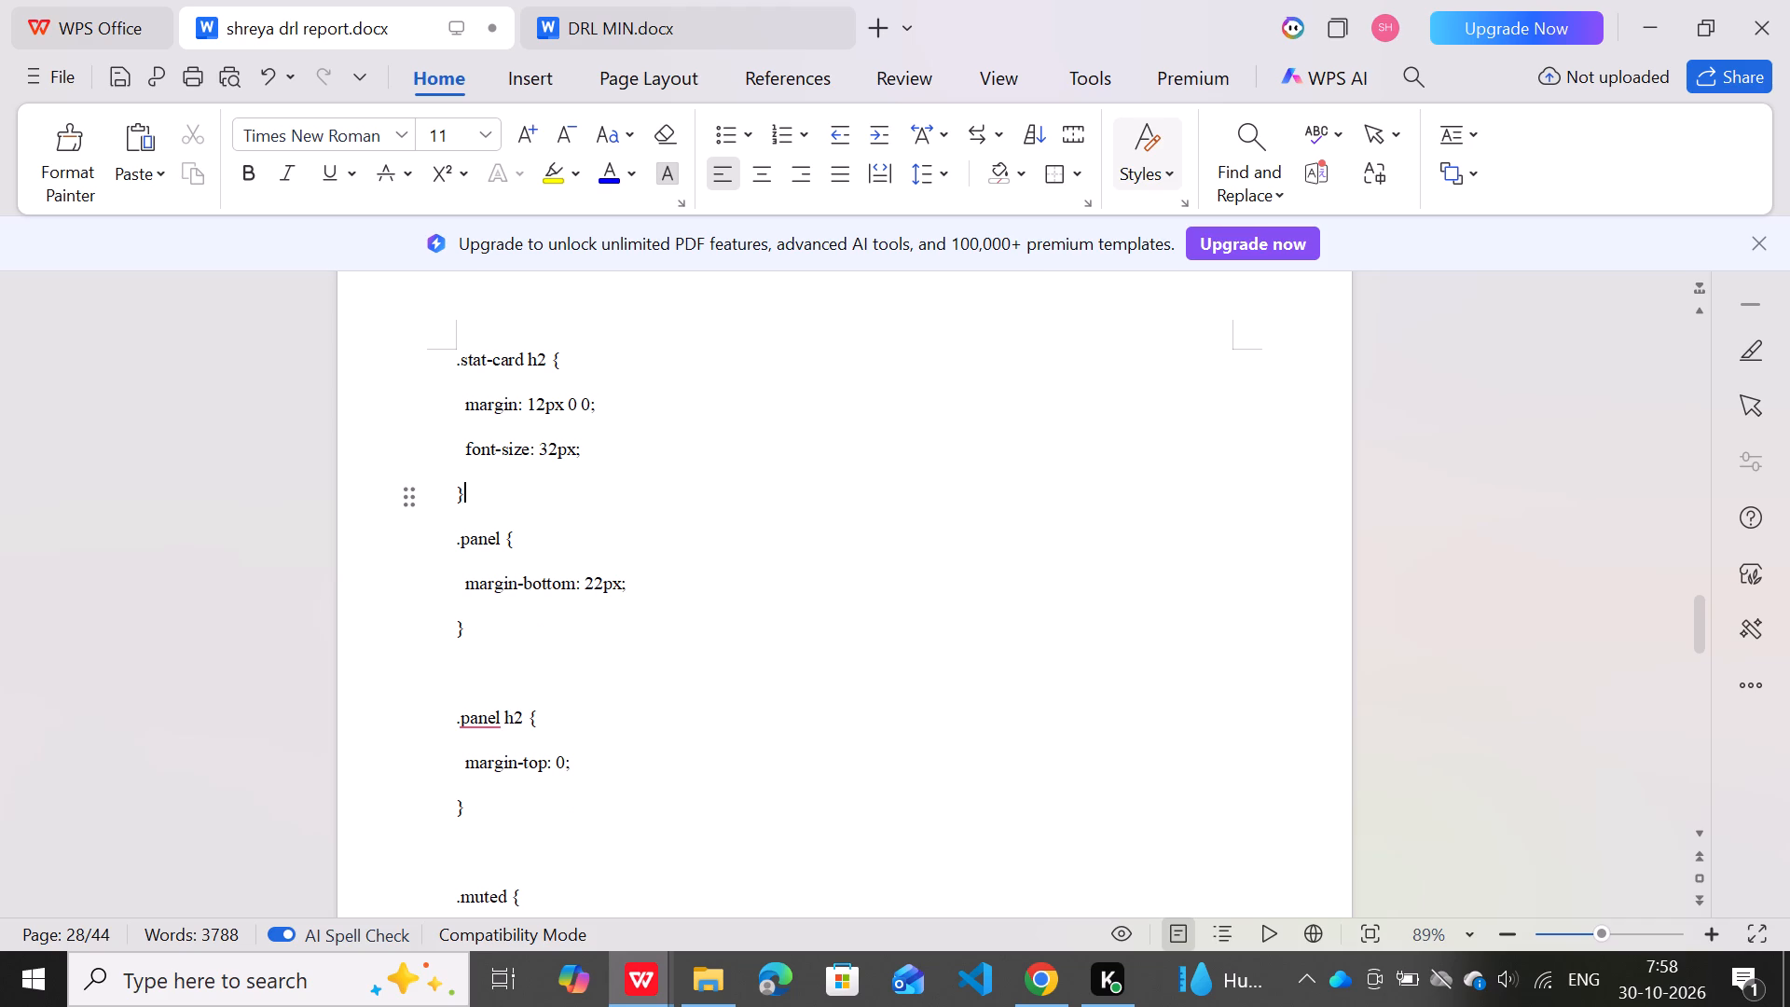
left_click(463, 684)
key("BackSpace")
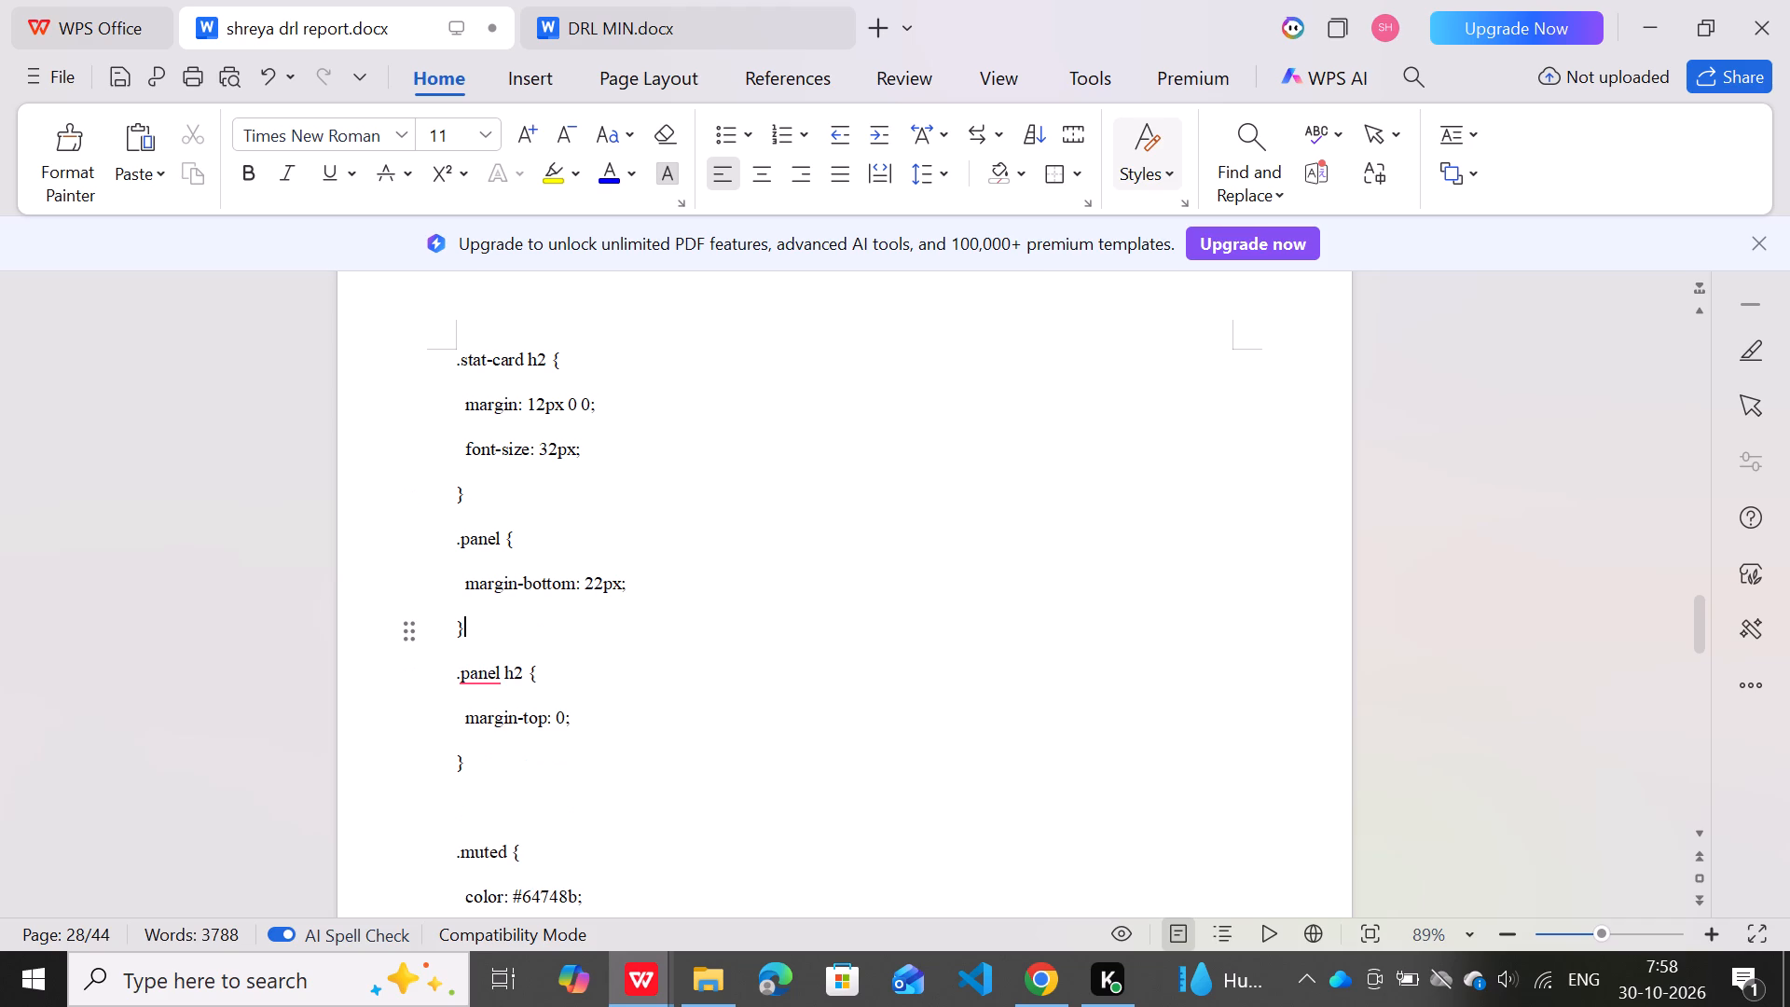
scroll(463, 684, "down", 2)
left_click(457, 594)
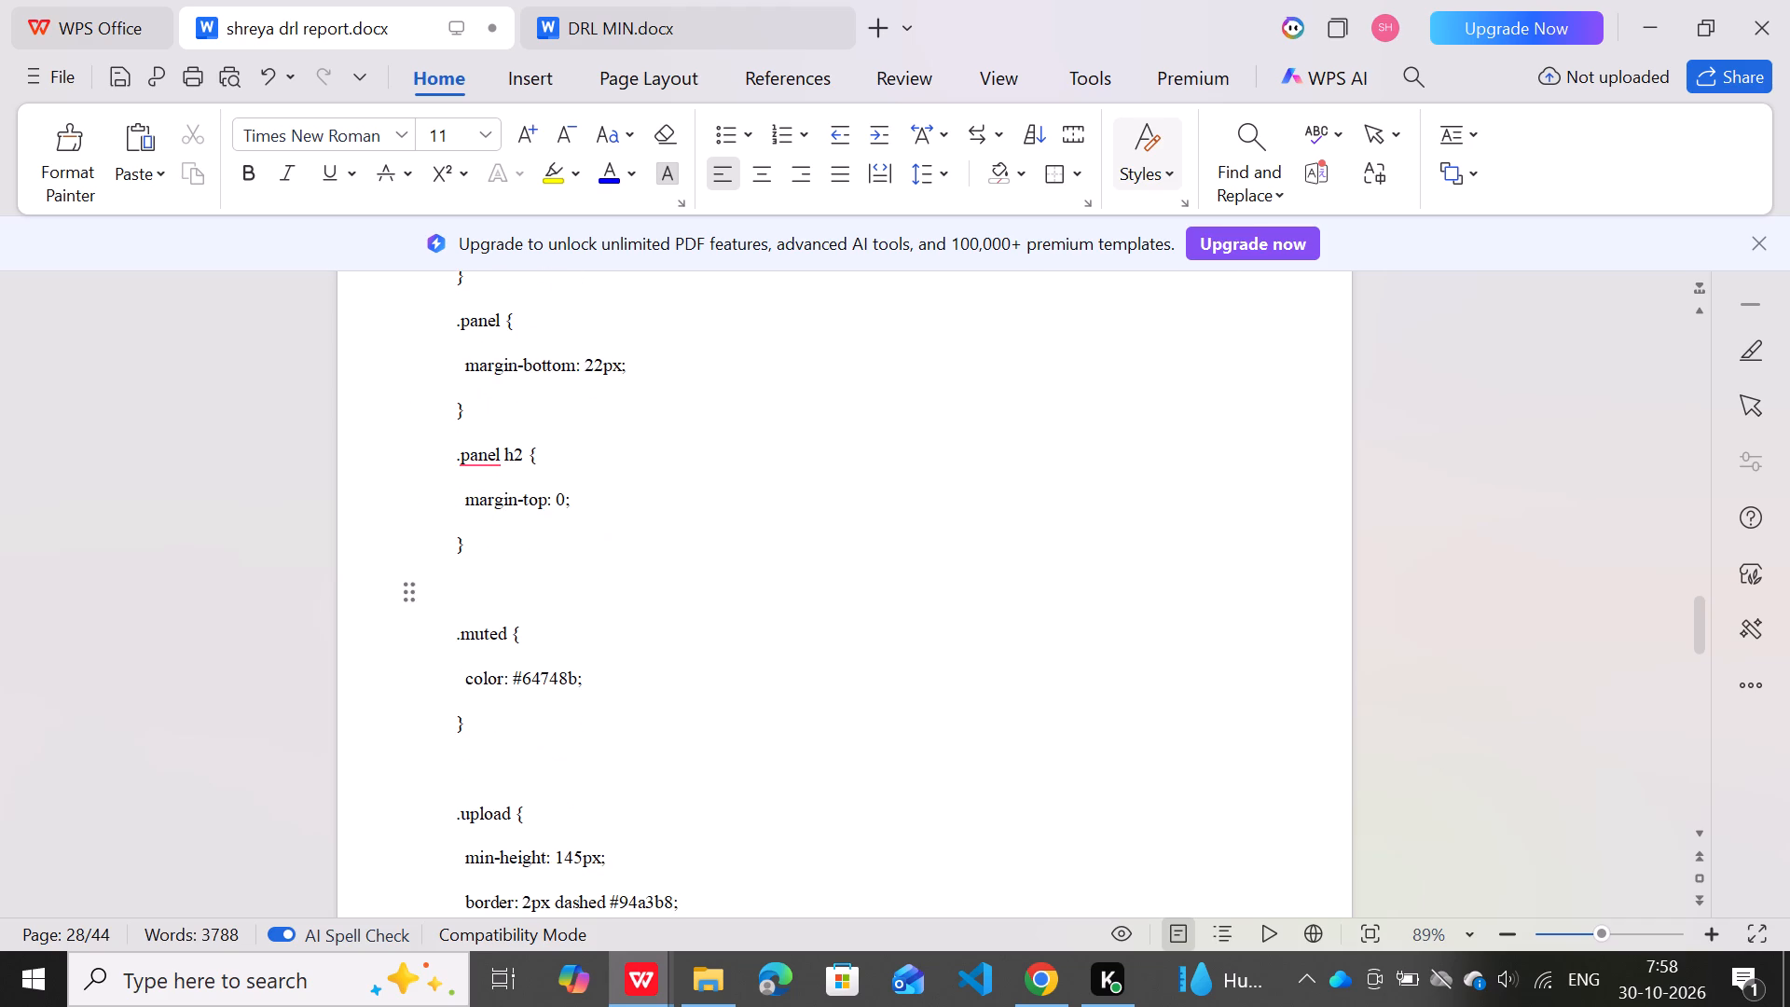
key("BackSpace")
scroll(457, 594, "down", 1)
left_click(461, 642)
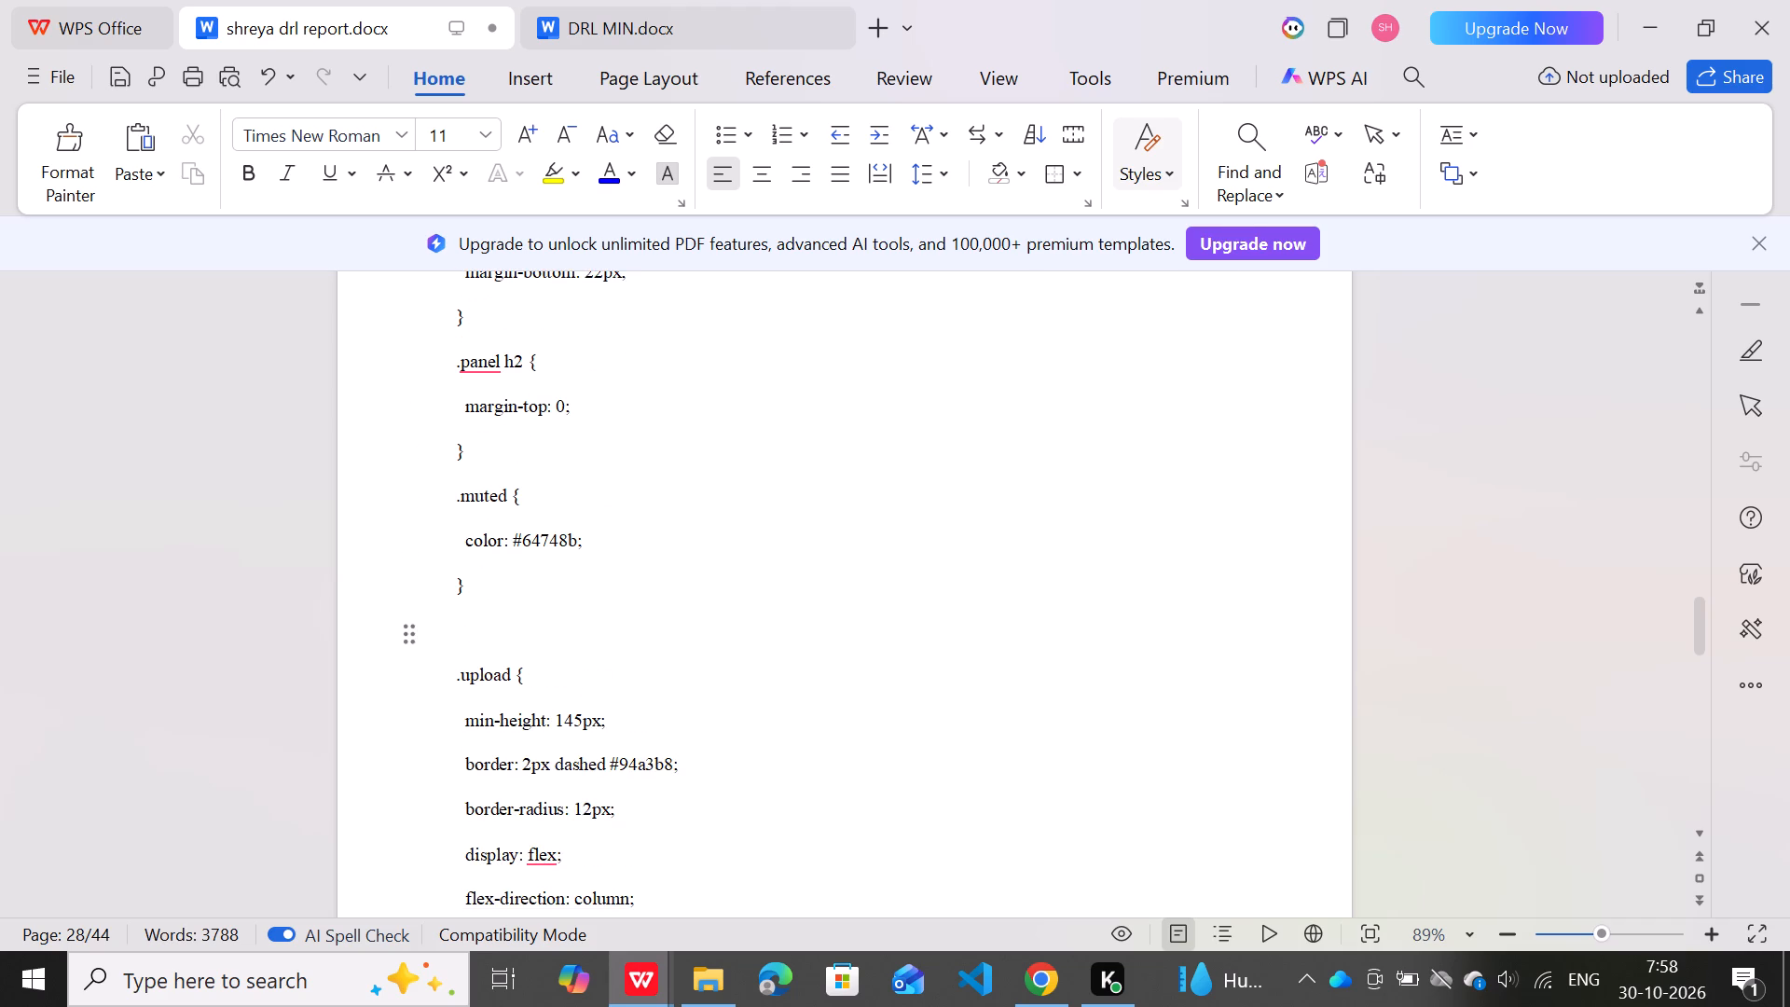
key("BackSpace")
Delete the blank lines above the .upload:hover, .upload-icon and .preview-box rules in the style.css code.
scroll(461, 642, "down", 9)
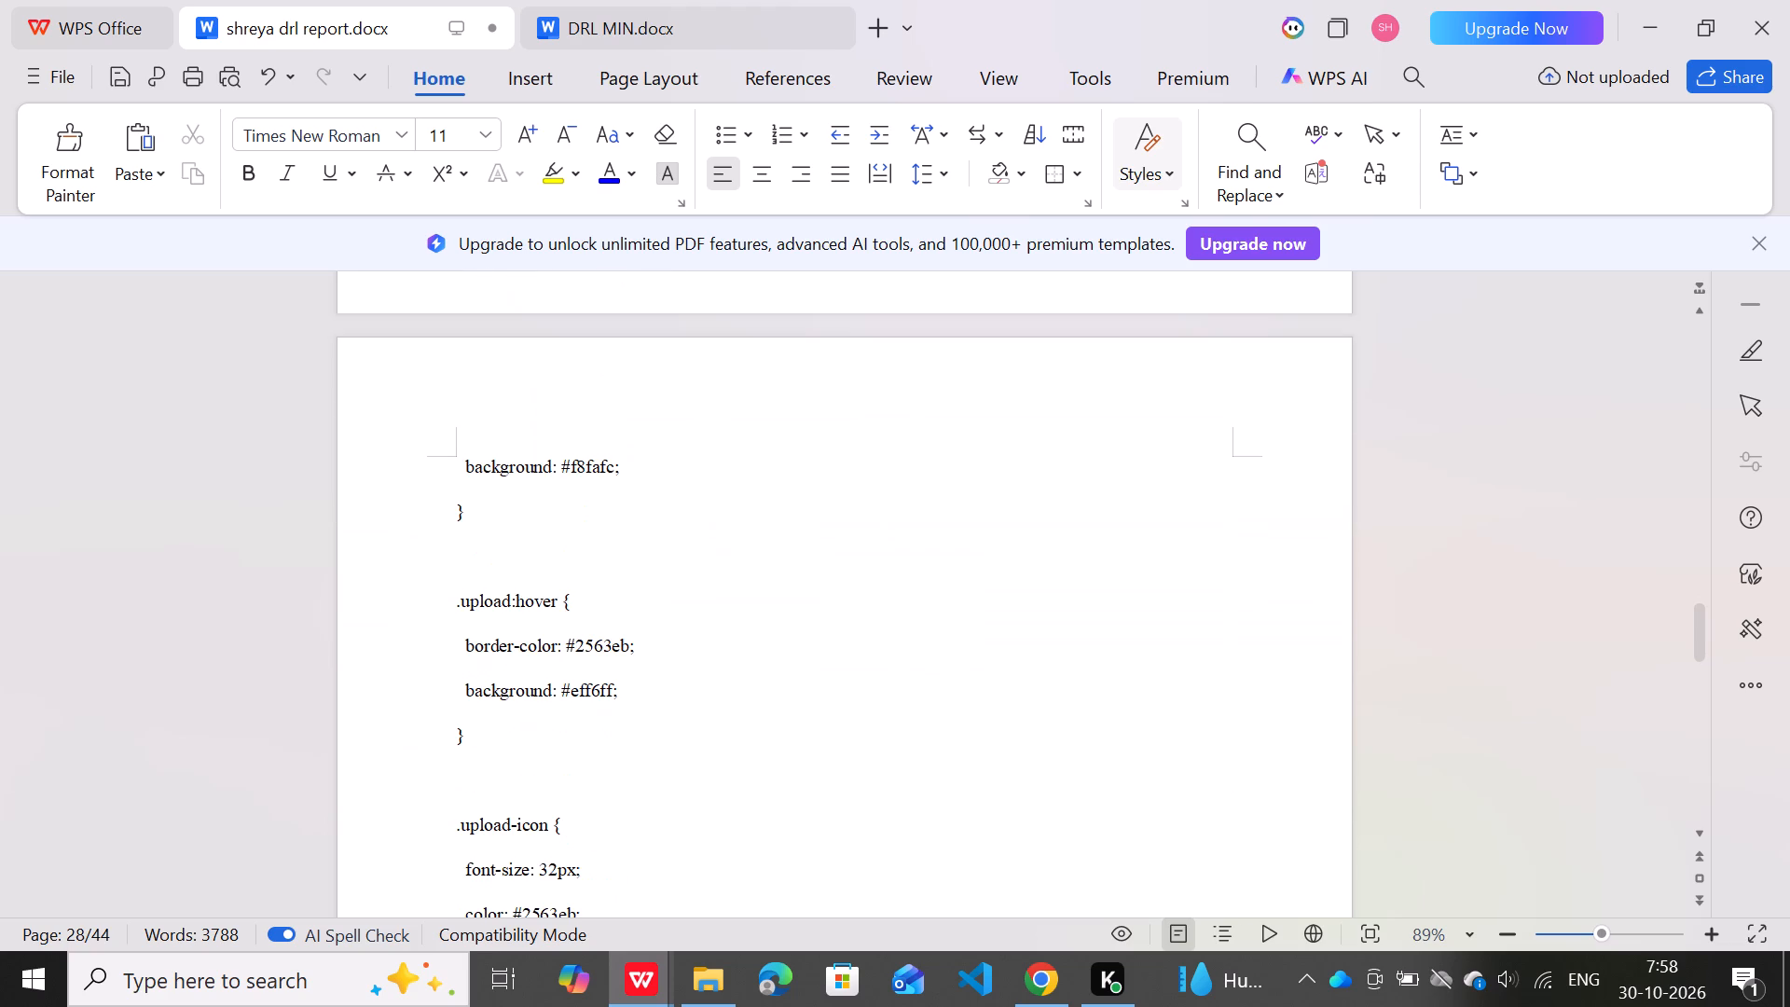
scroll(461, 642, "down", 1)
left_click(475, 572)
key("BackSpace")
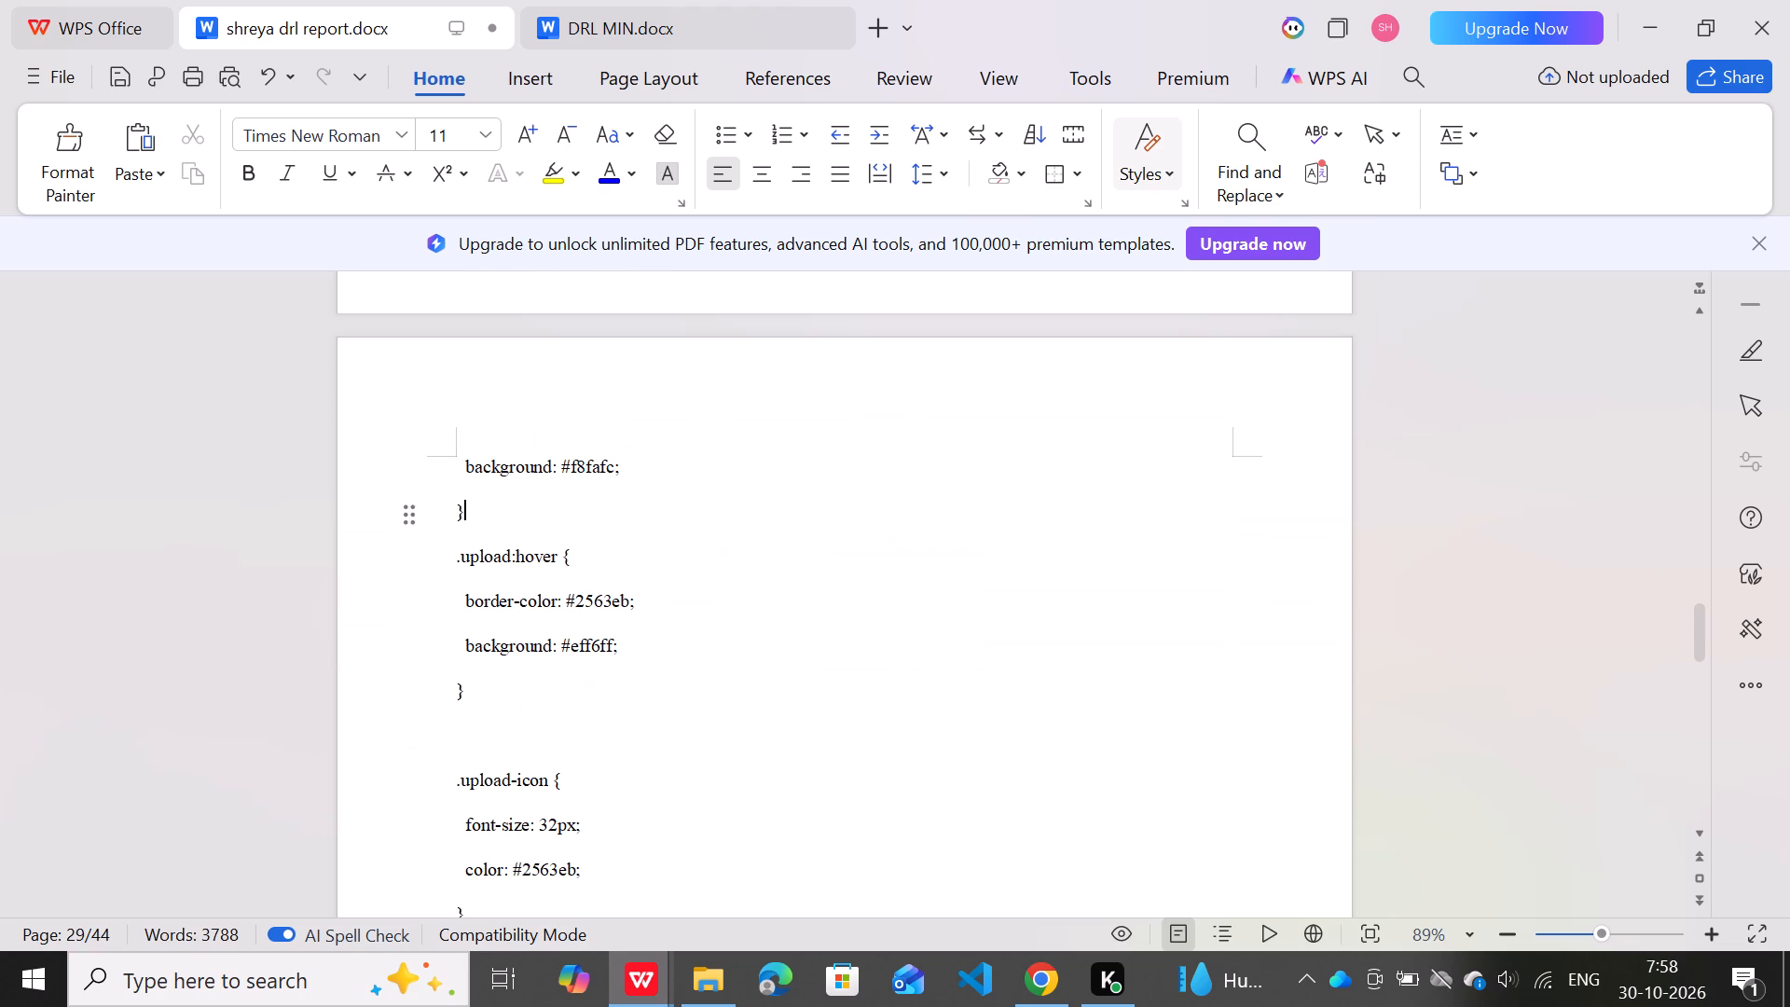
left_click(472, 751)
key("BackSpace")
scroll(472, 751, "down", 5)
scroll(472, 751, "up", 1)
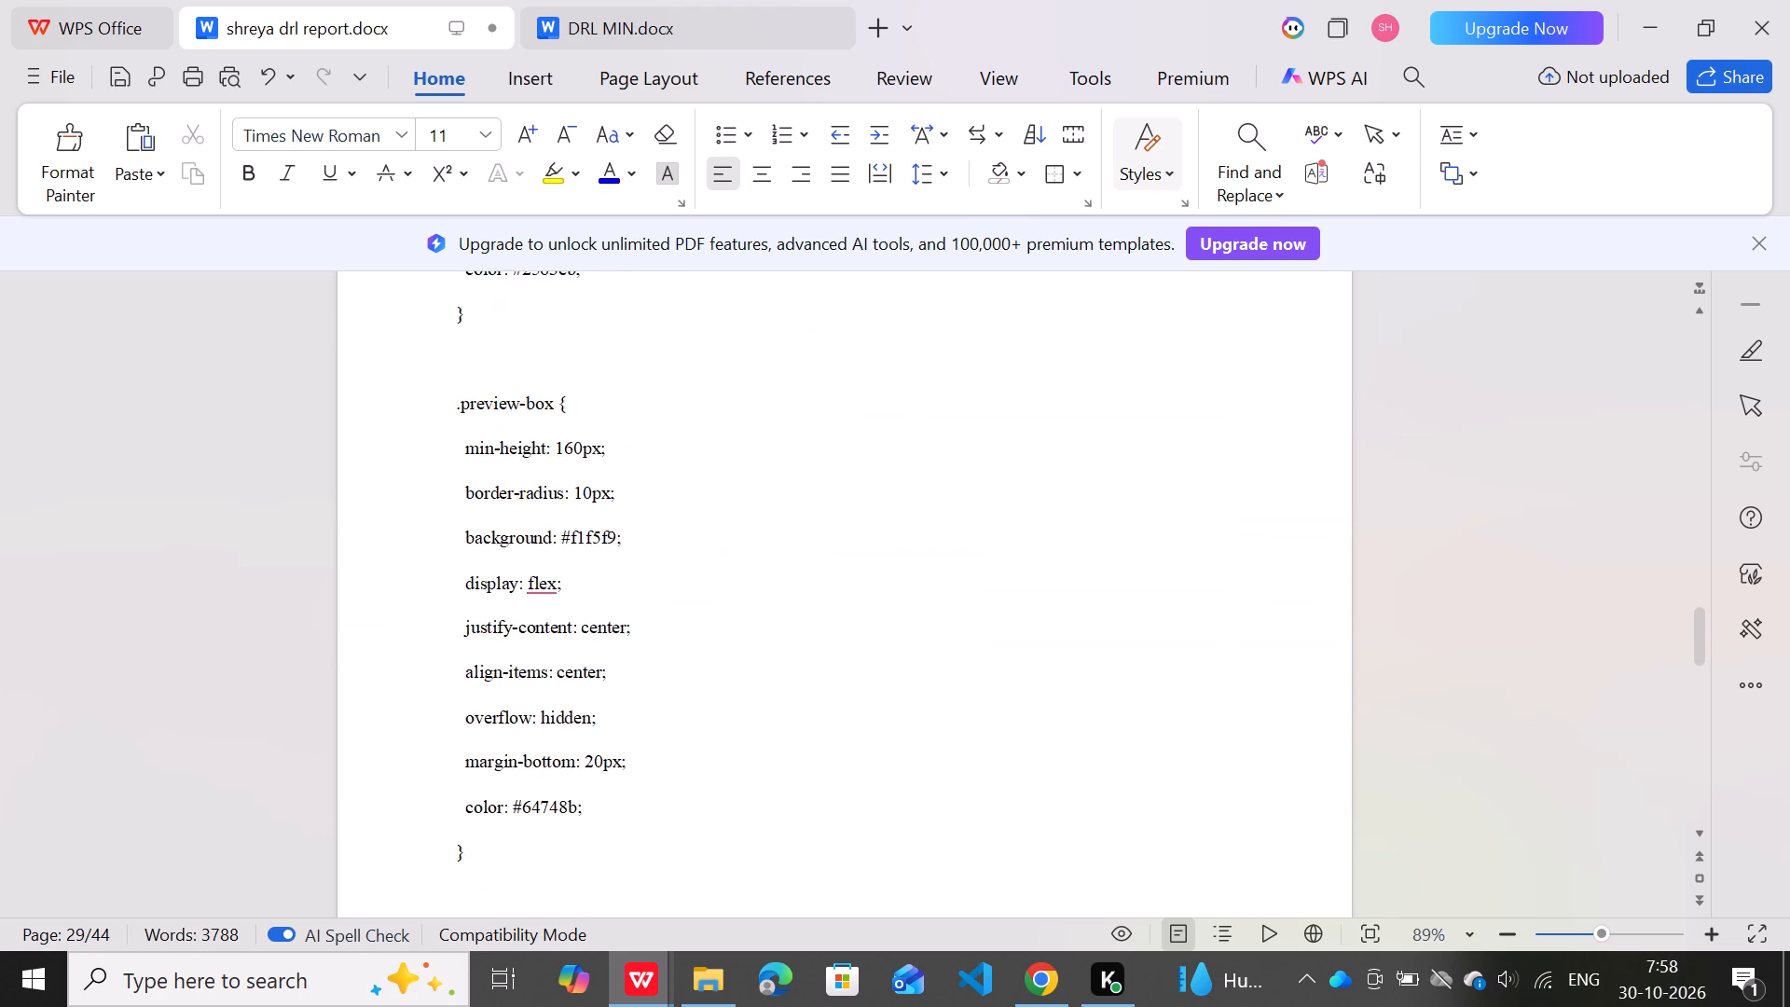
scroll(472, 751, "up", 1)
left_click(479, 492)
key("BackSpace")
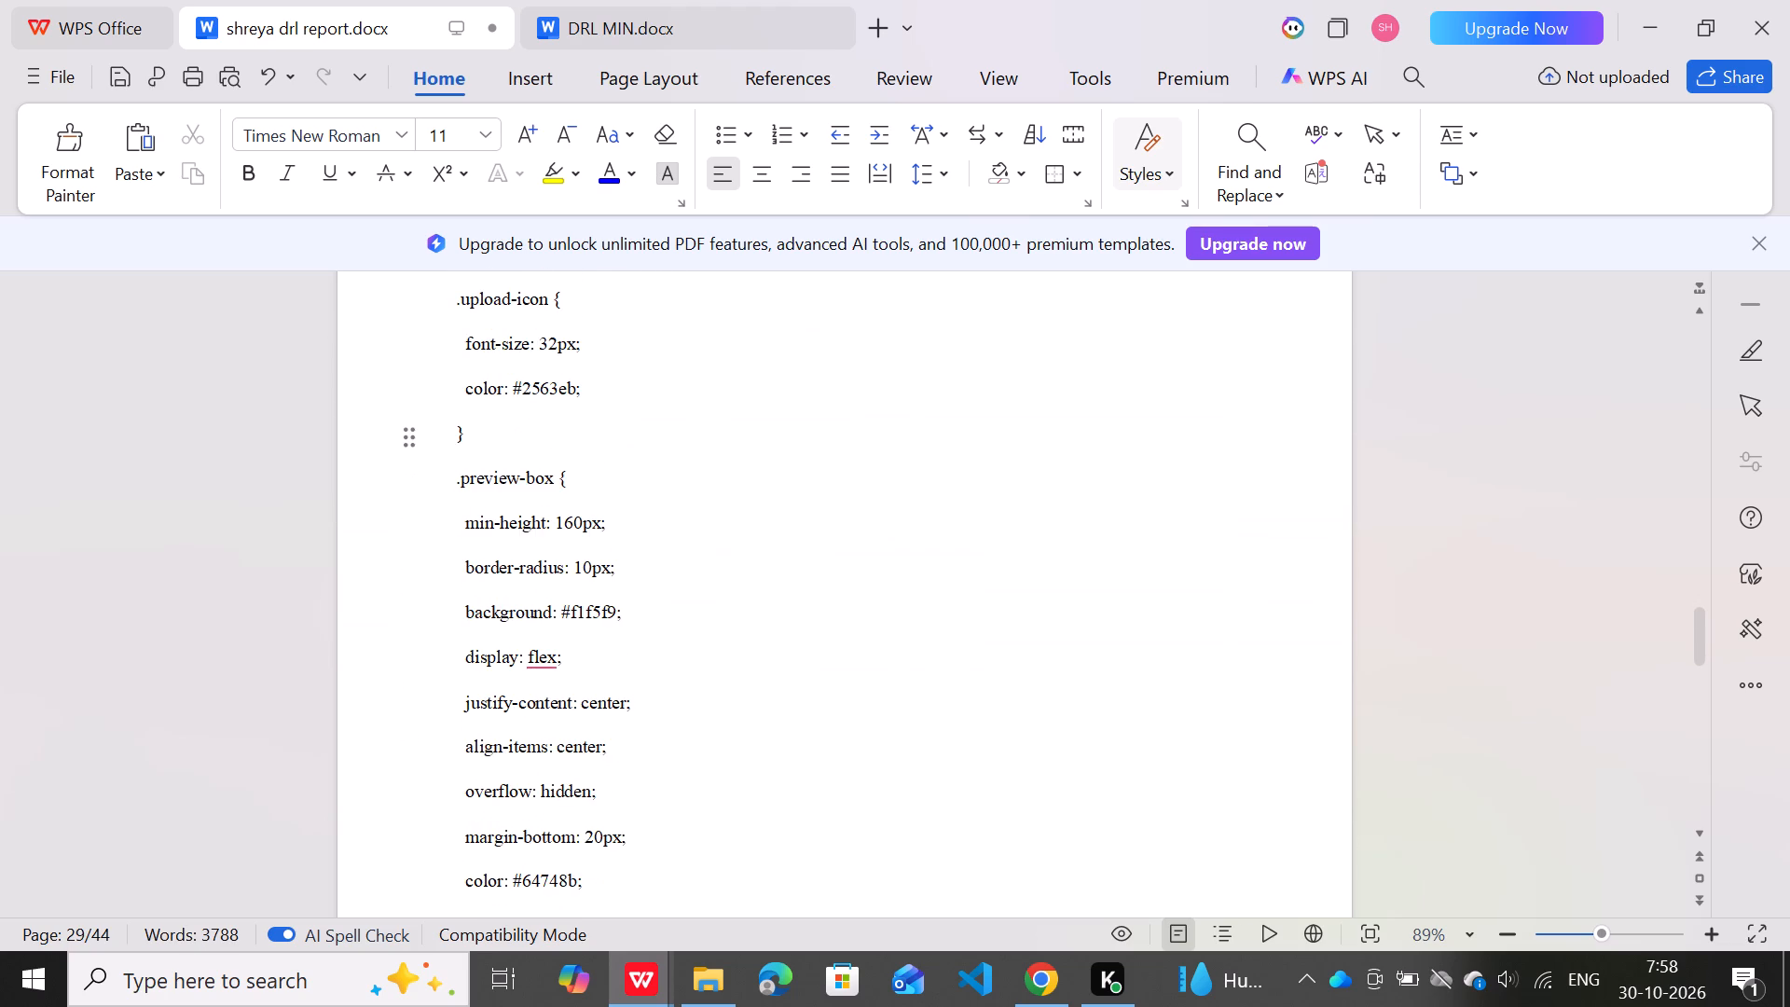
Look through the rest of the report to its end and back up to the repeated .result rules in the style.css code.
scroll(479, 492, "down", 5)
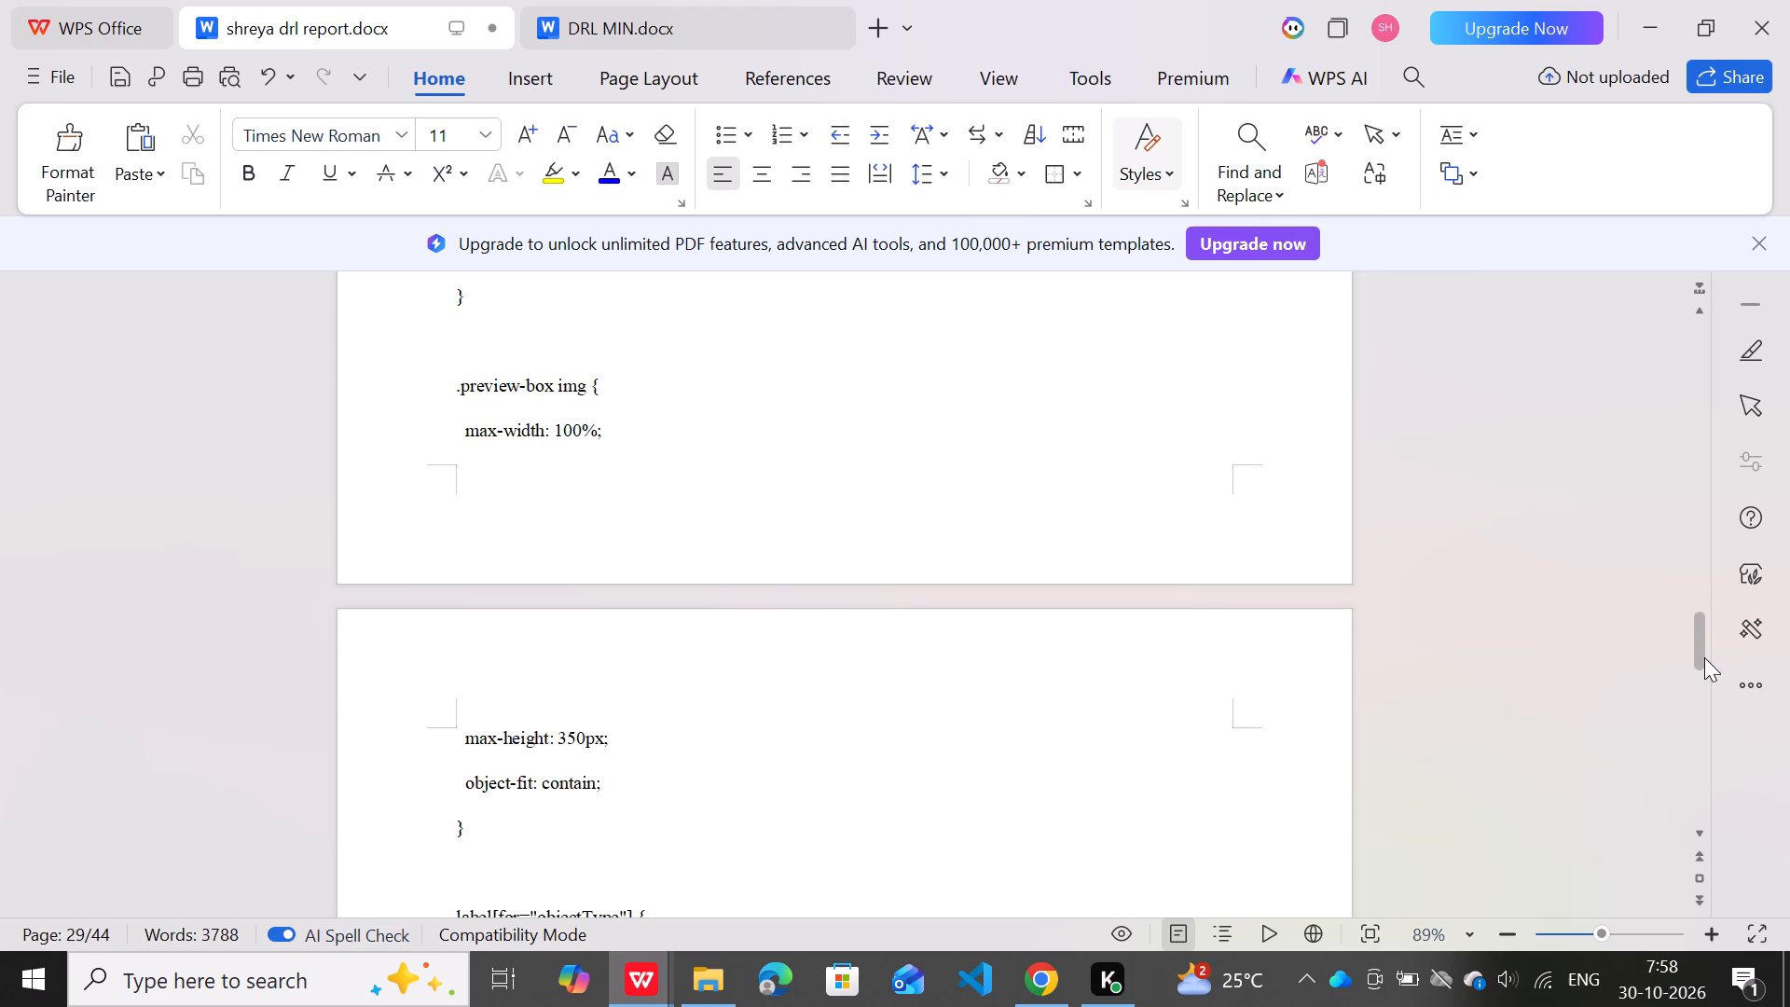
left_click_drag(1702, 657, 1707, 646)
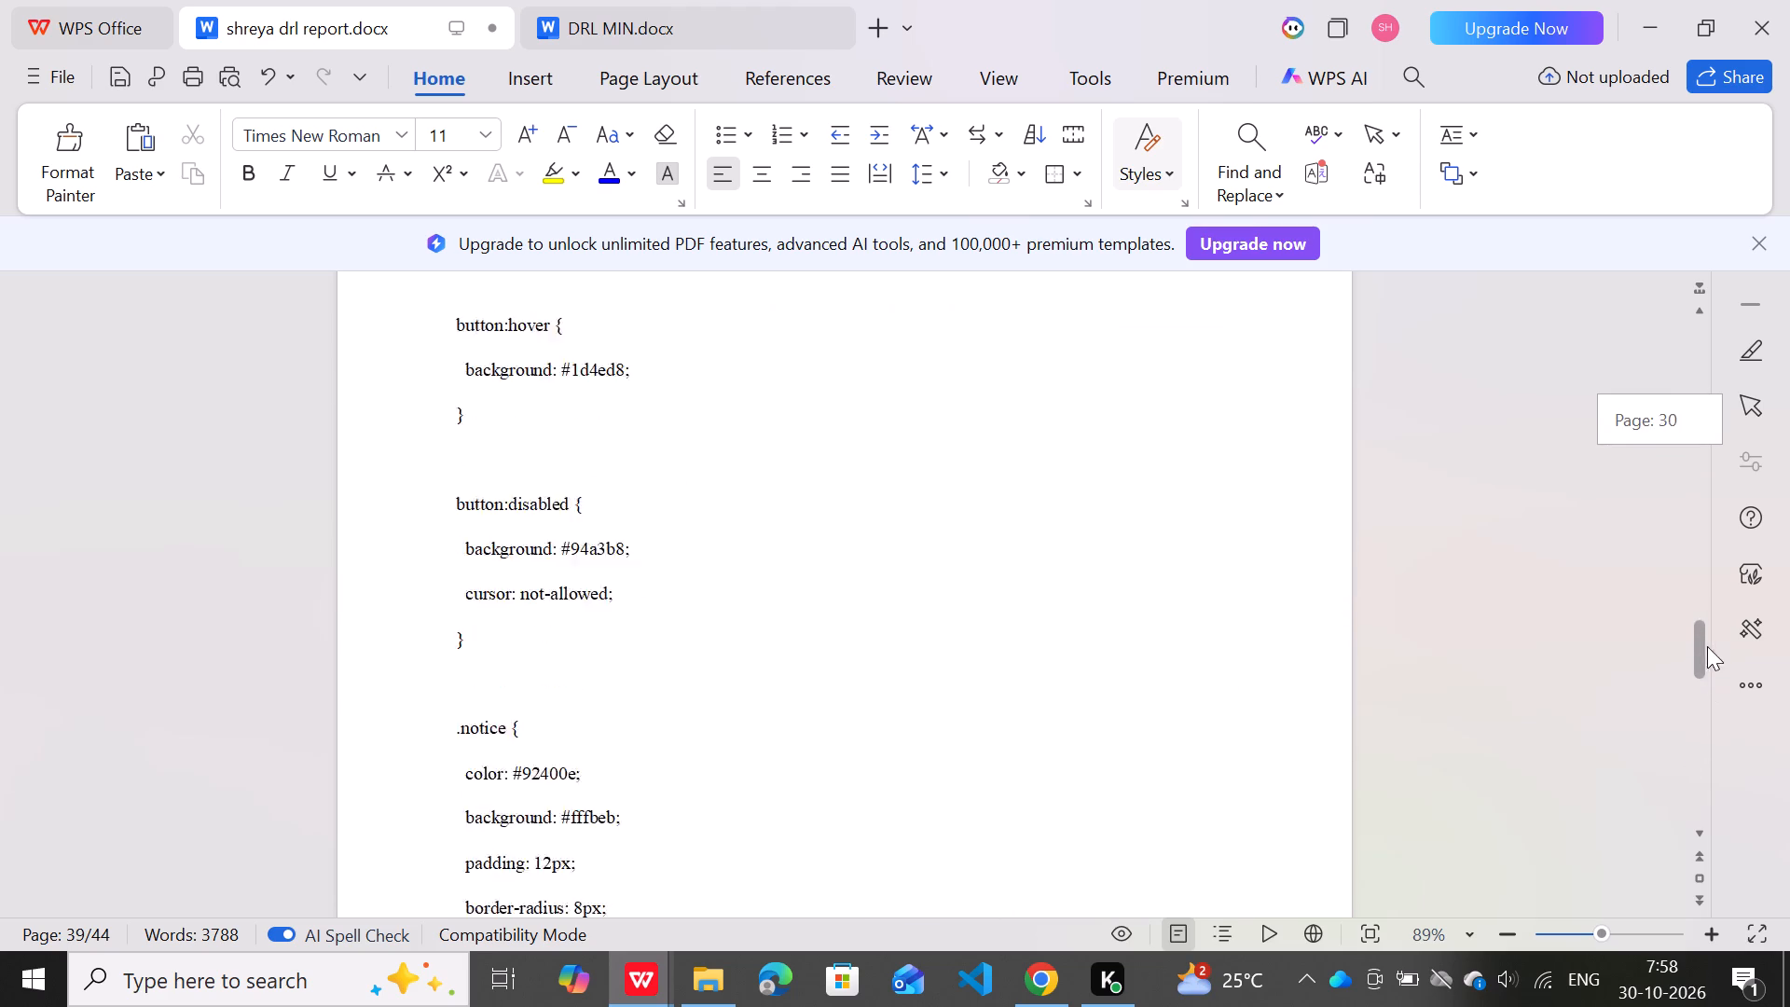
left_click_drag(1707, 646, 1673, 893)
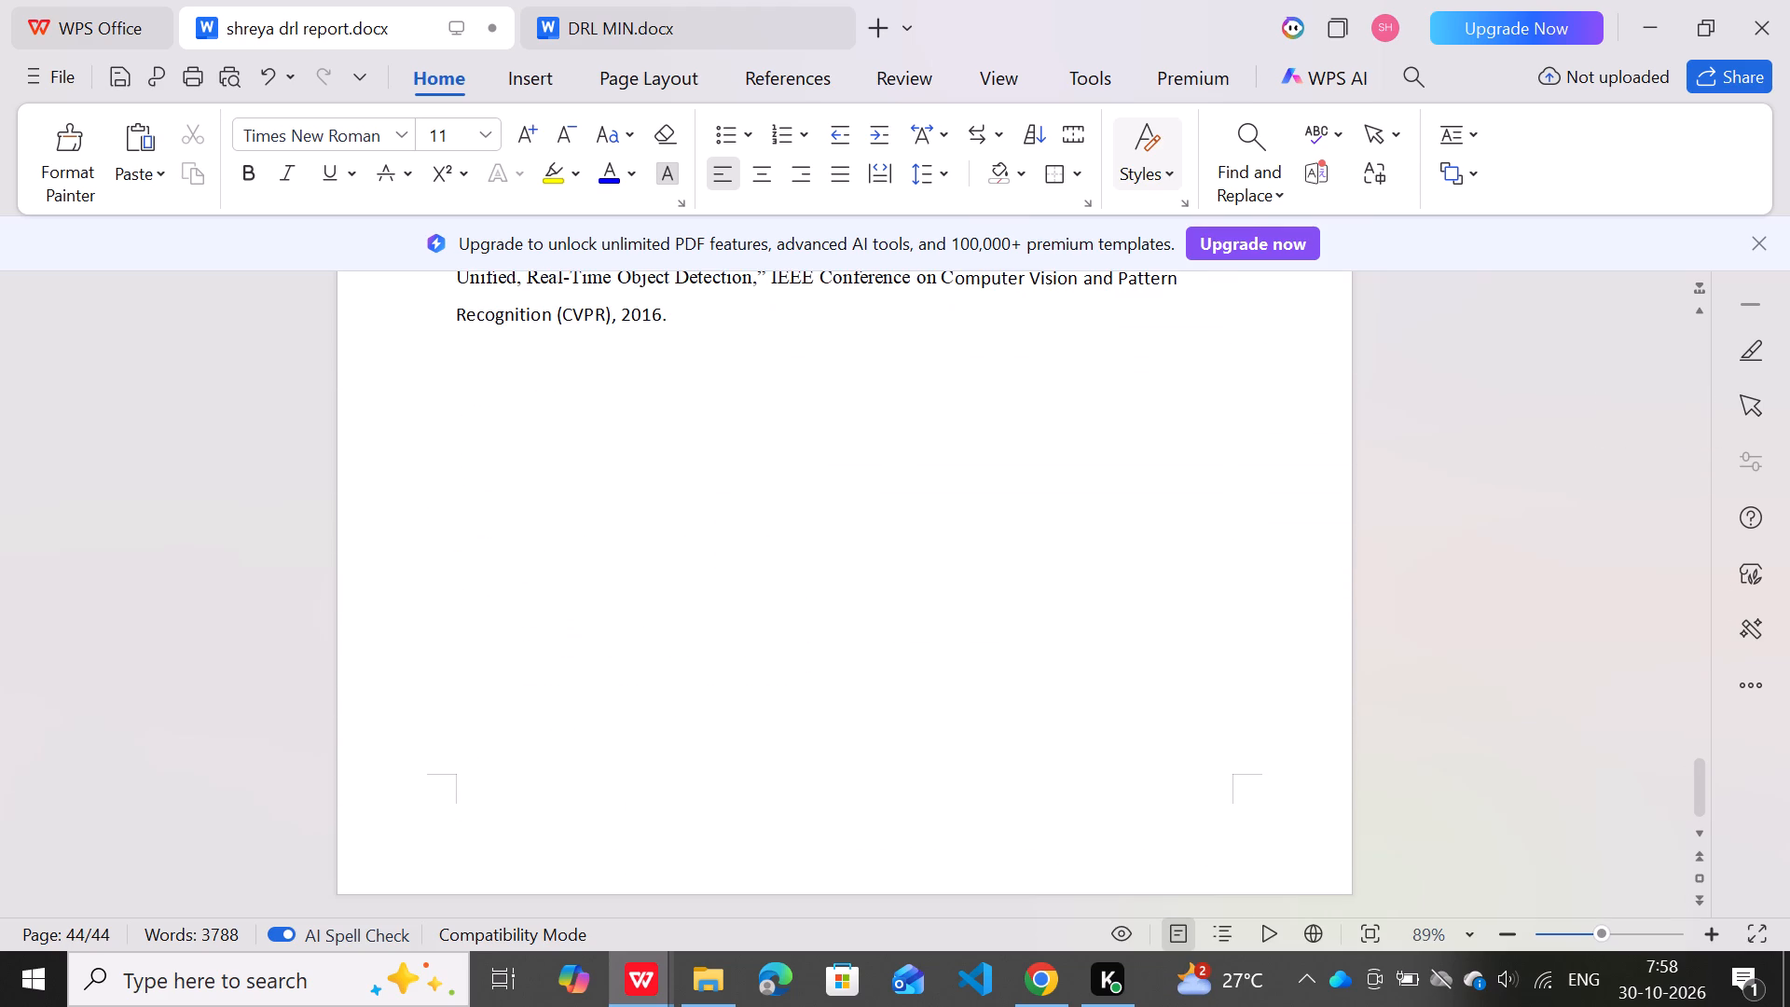
scroll(1206, 636, "up", 18)
scroll(1206, 636, "up", 20)
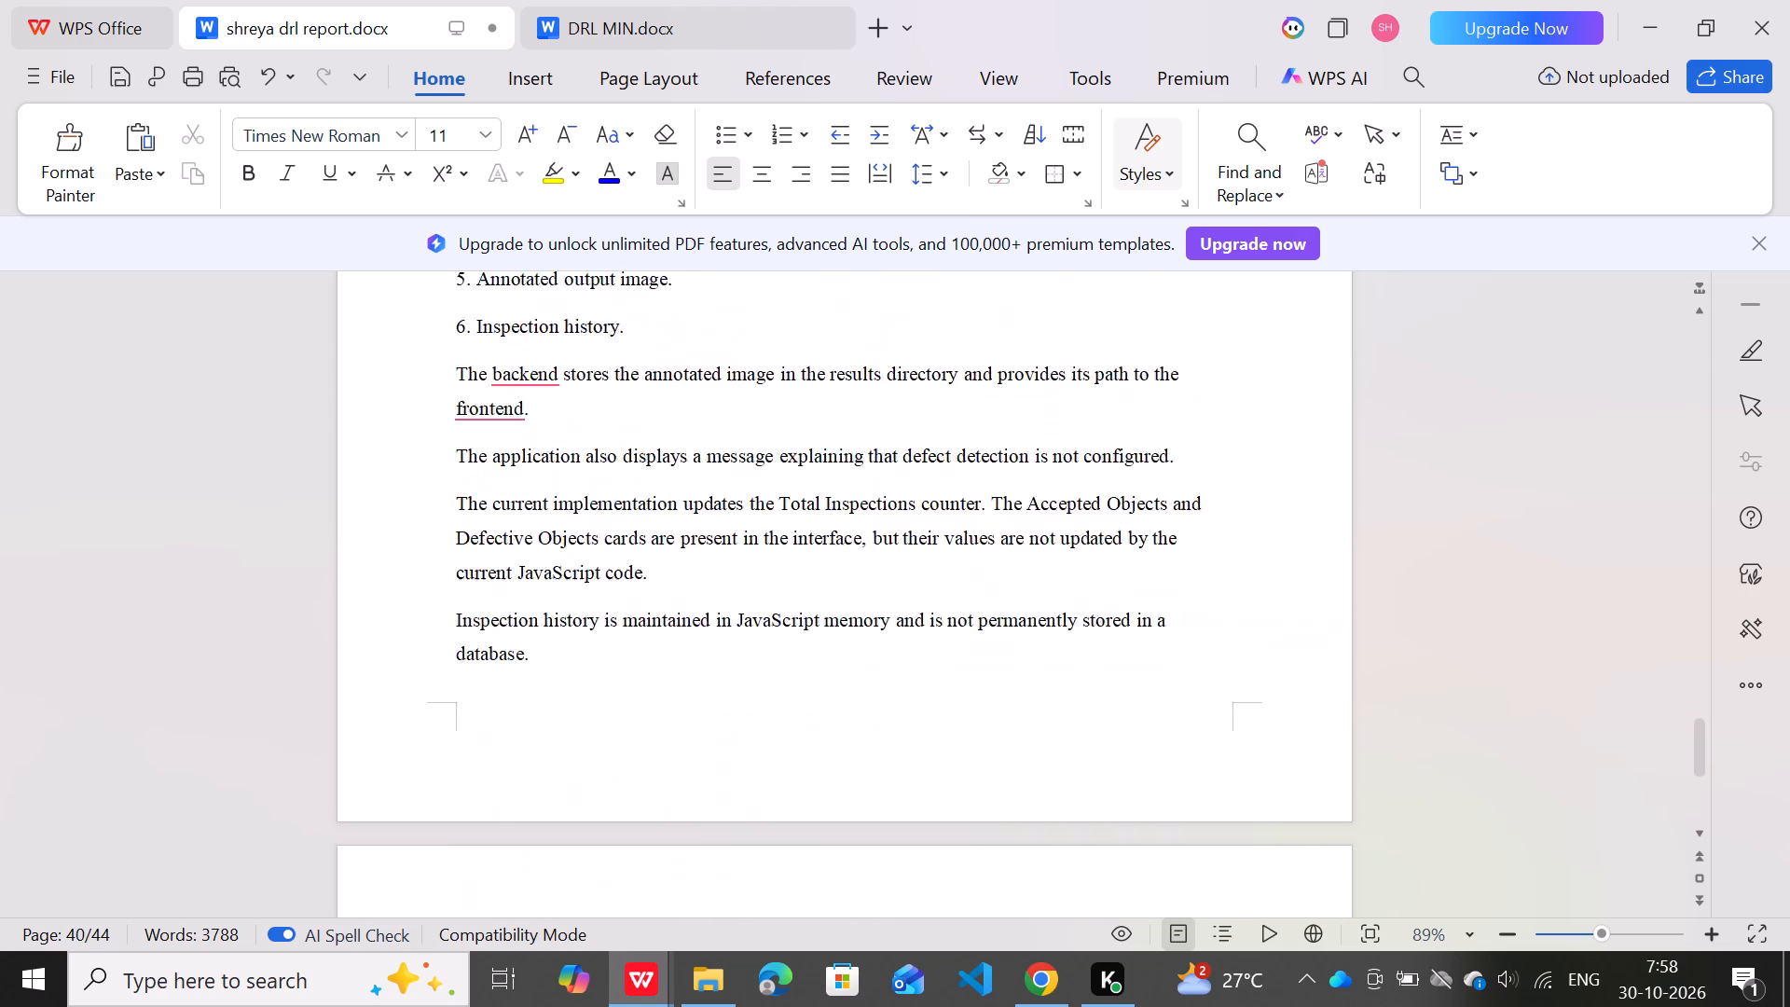
scroll(1206, 636, "up", 13)
scroll(1206, 636, "up", 11)
scroll(1206, 636, "up", 10)
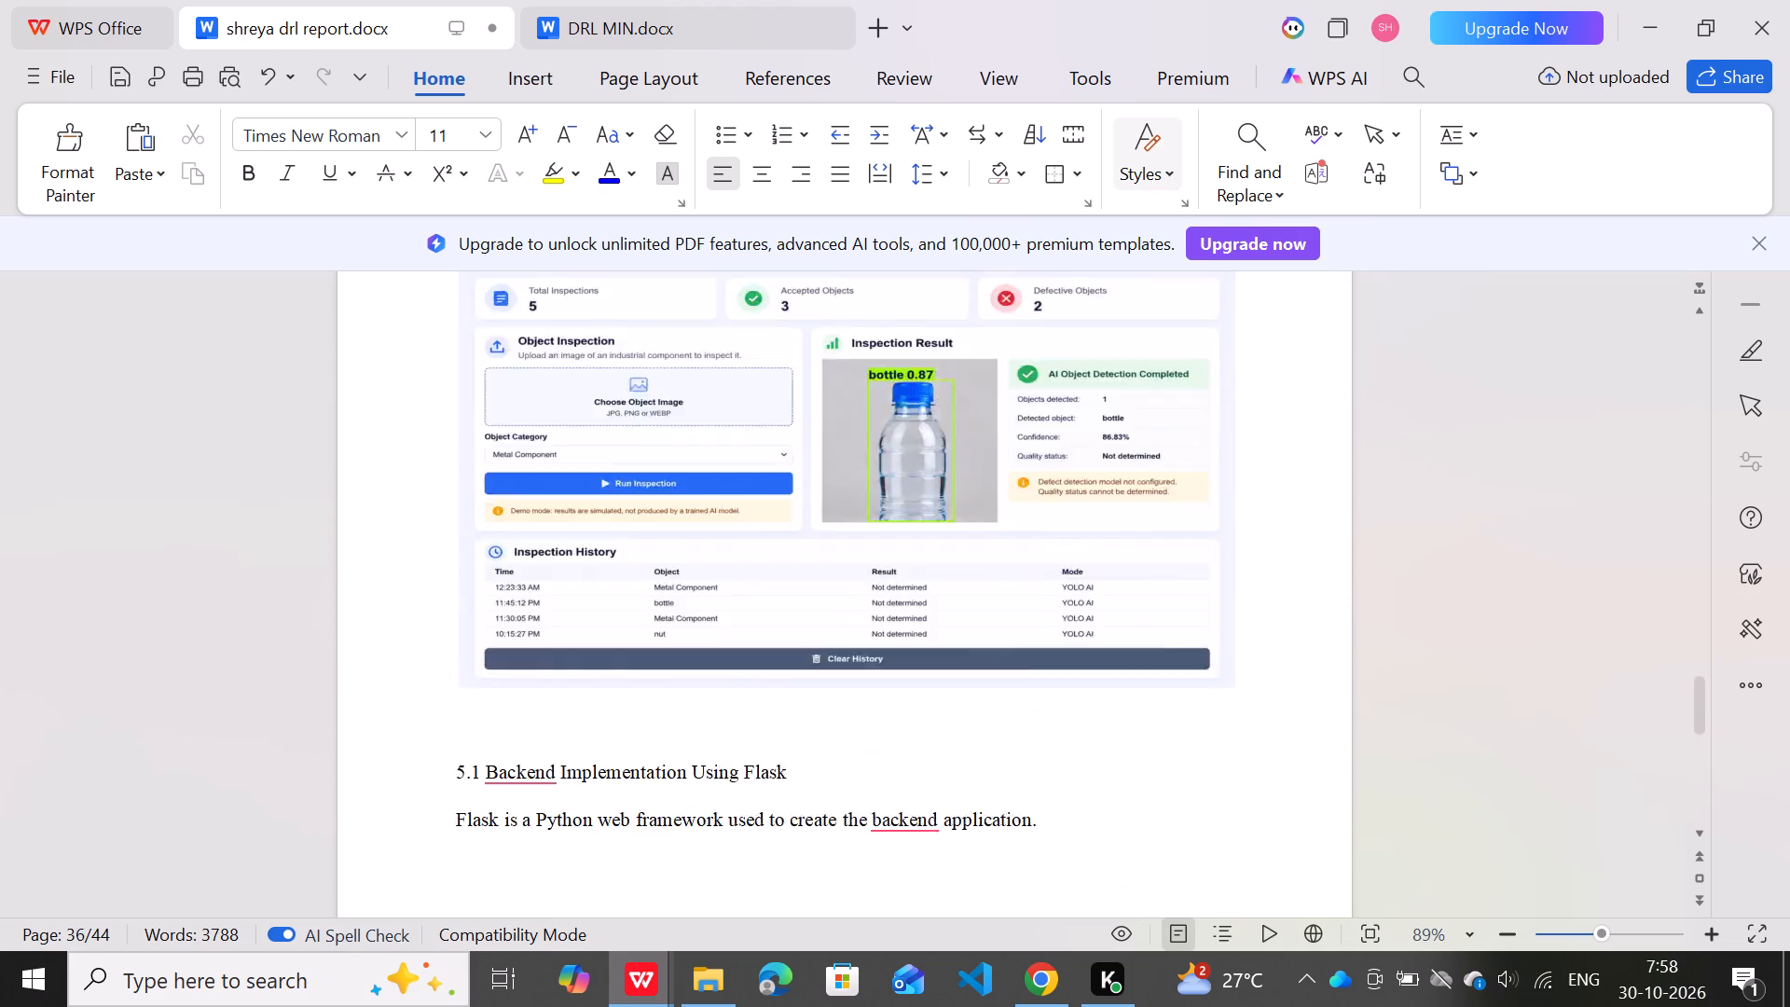
scroll(1206, 636, "up", 17)
scroll(1206, 636, "up", 15)
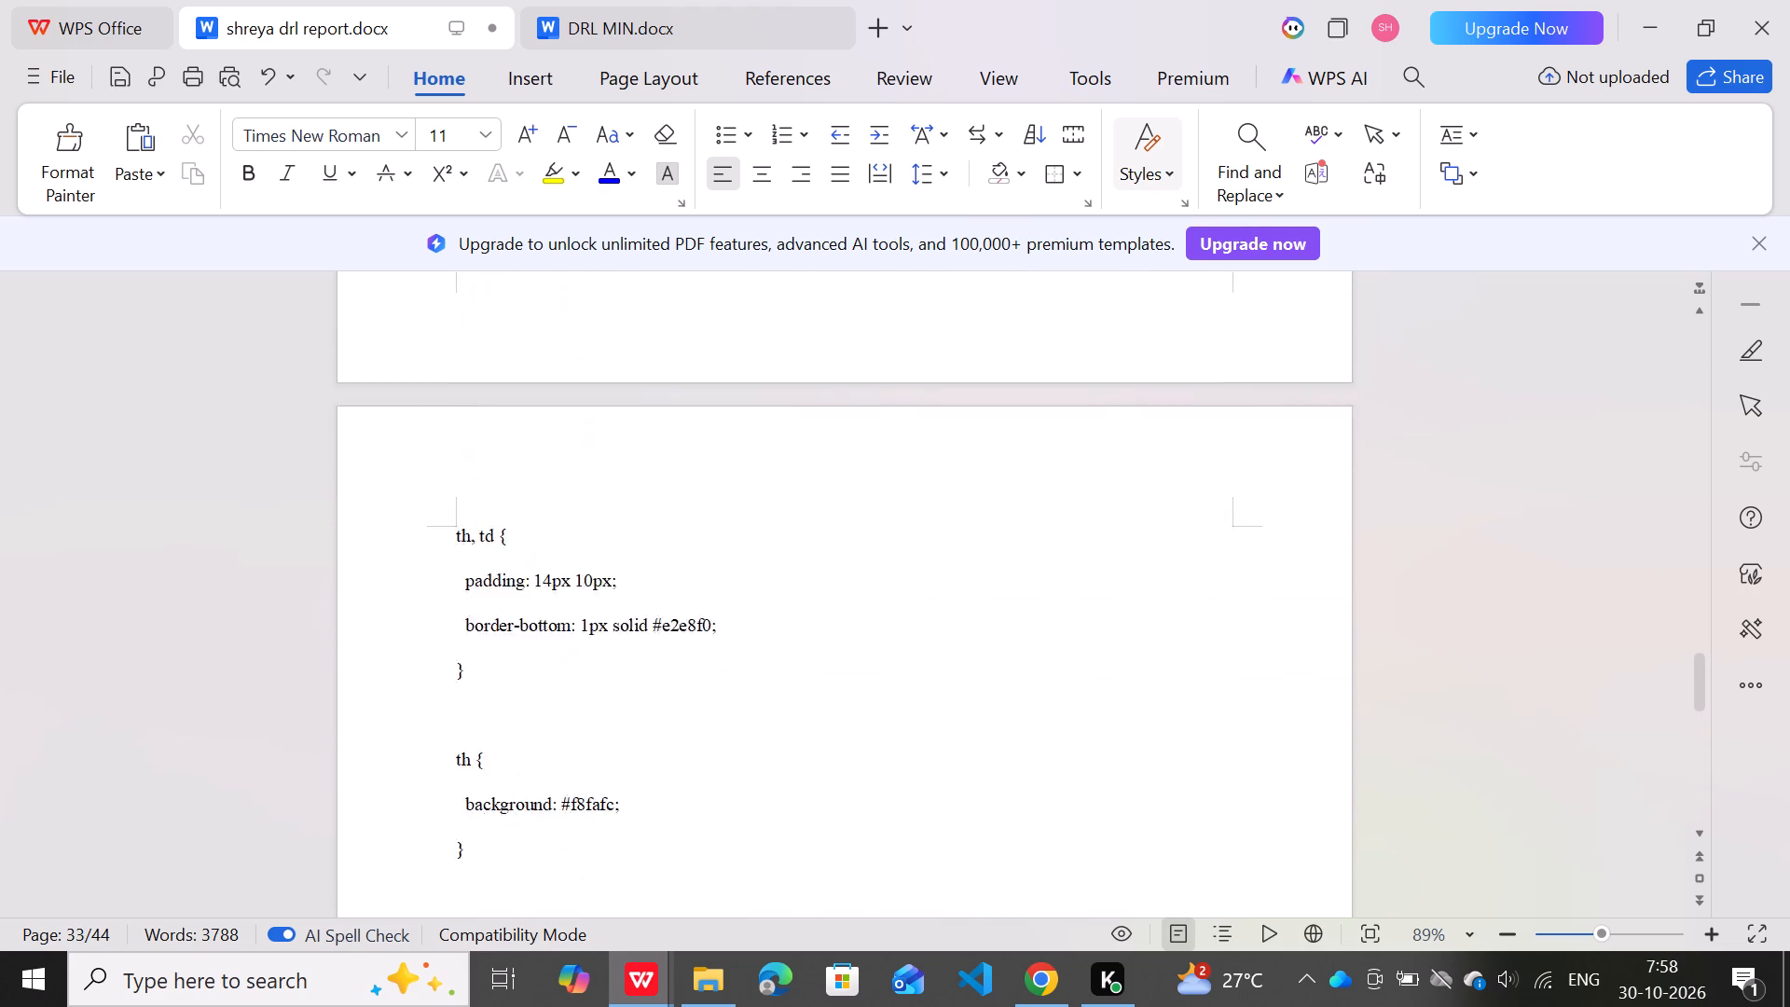
scroll(1206, 636, "up", 2)
scroll(1206, 636, "right", 1)
scroll(1206, 636, "up", 2)
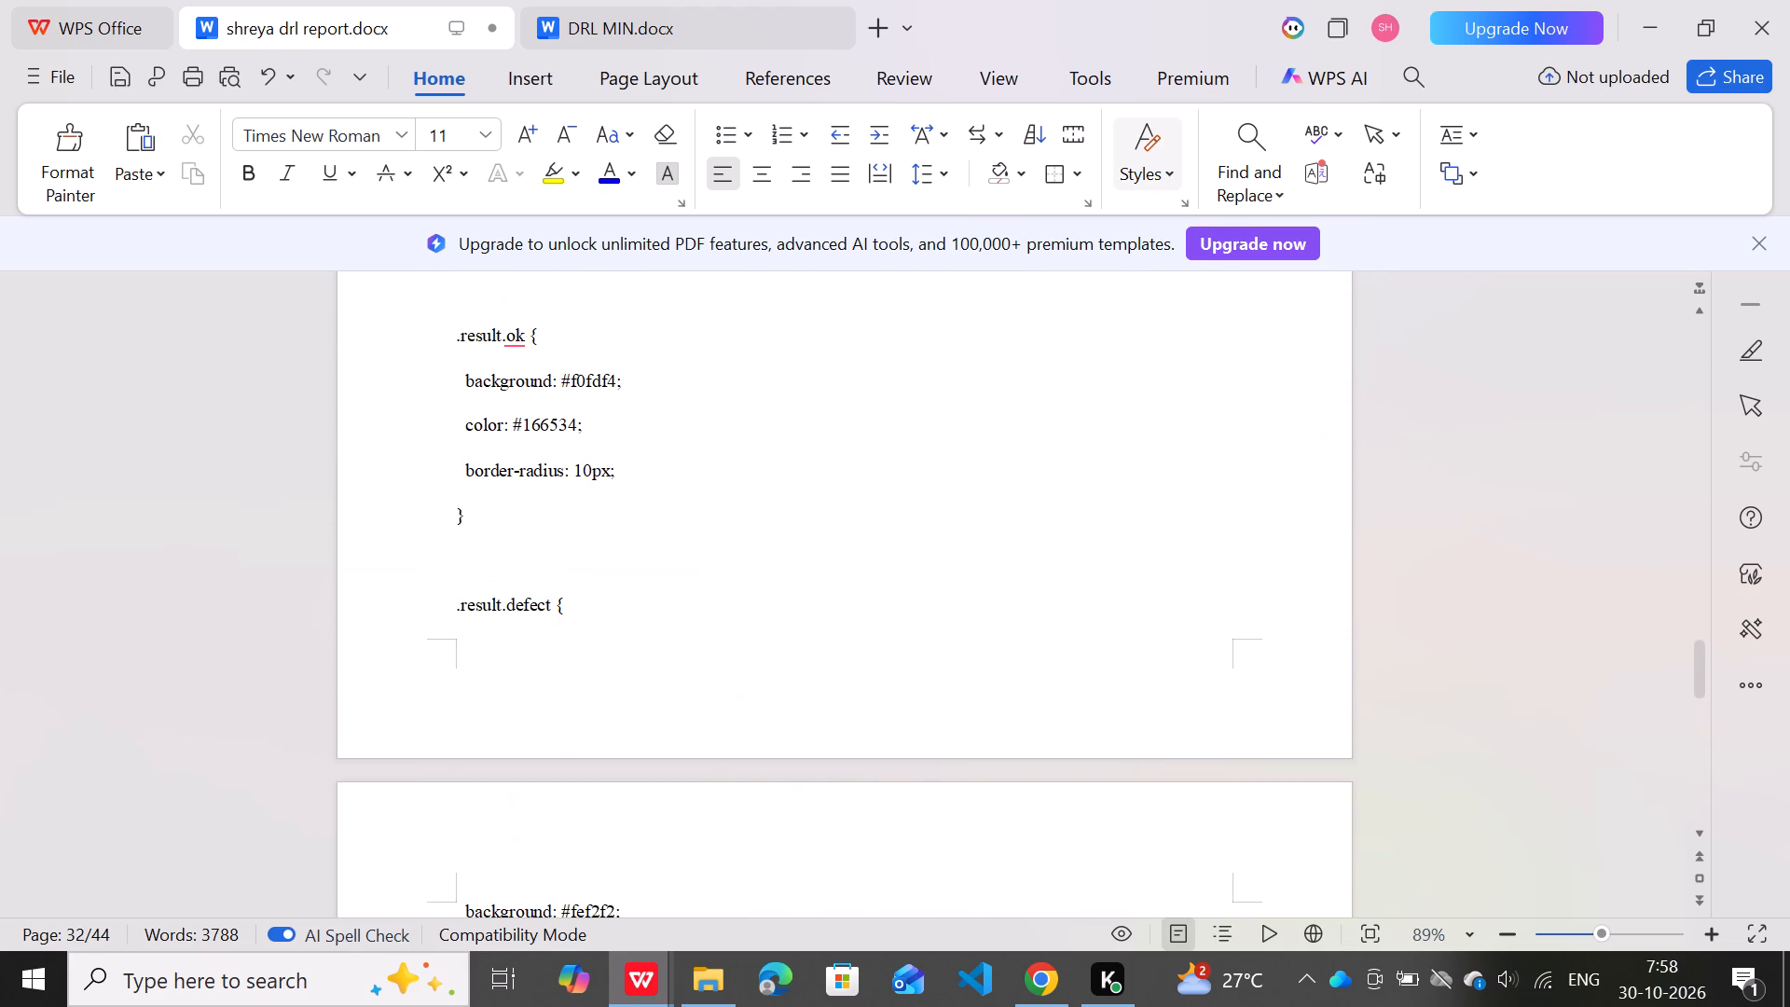
scroll(1206, 636, "up", 1)
scroll(1206, 636, "right", 1)
scroll(1206, 636, "down", 1)
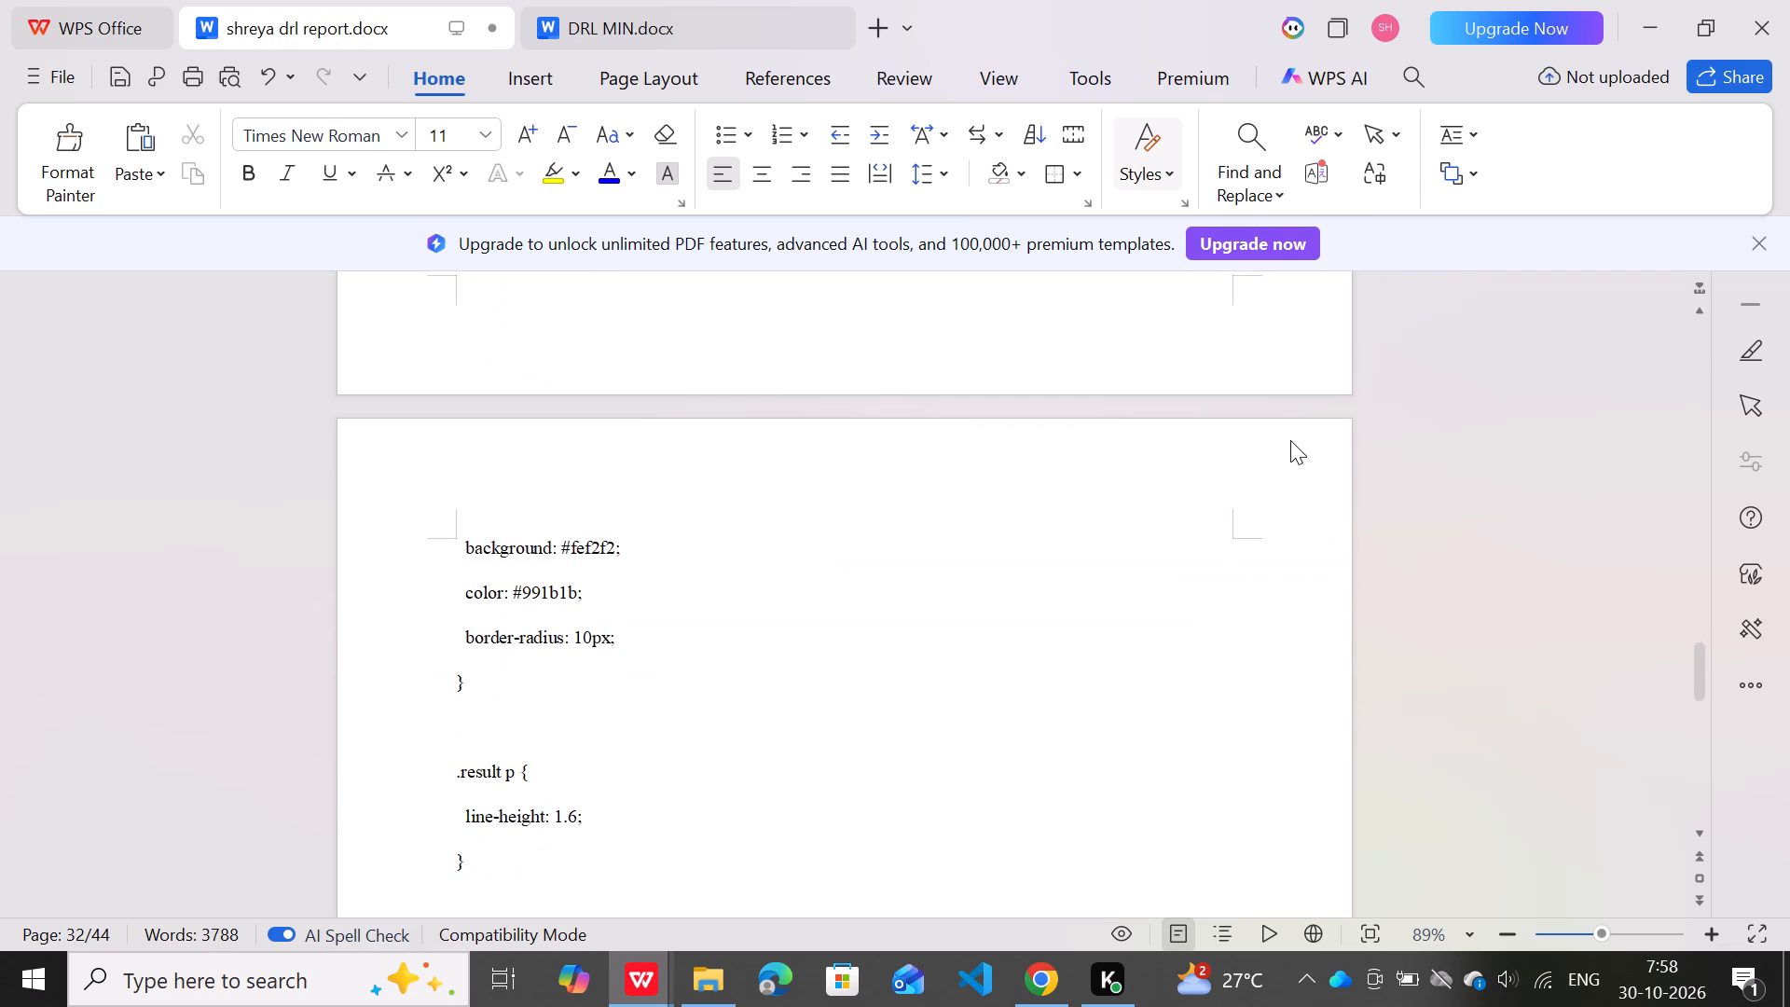
Delete the repeated style.css code from the .result.defect line "background: #fef2f2;" through the table rule's "text-align: left;" line.
left_click_drag(460, 552, 634, 932)
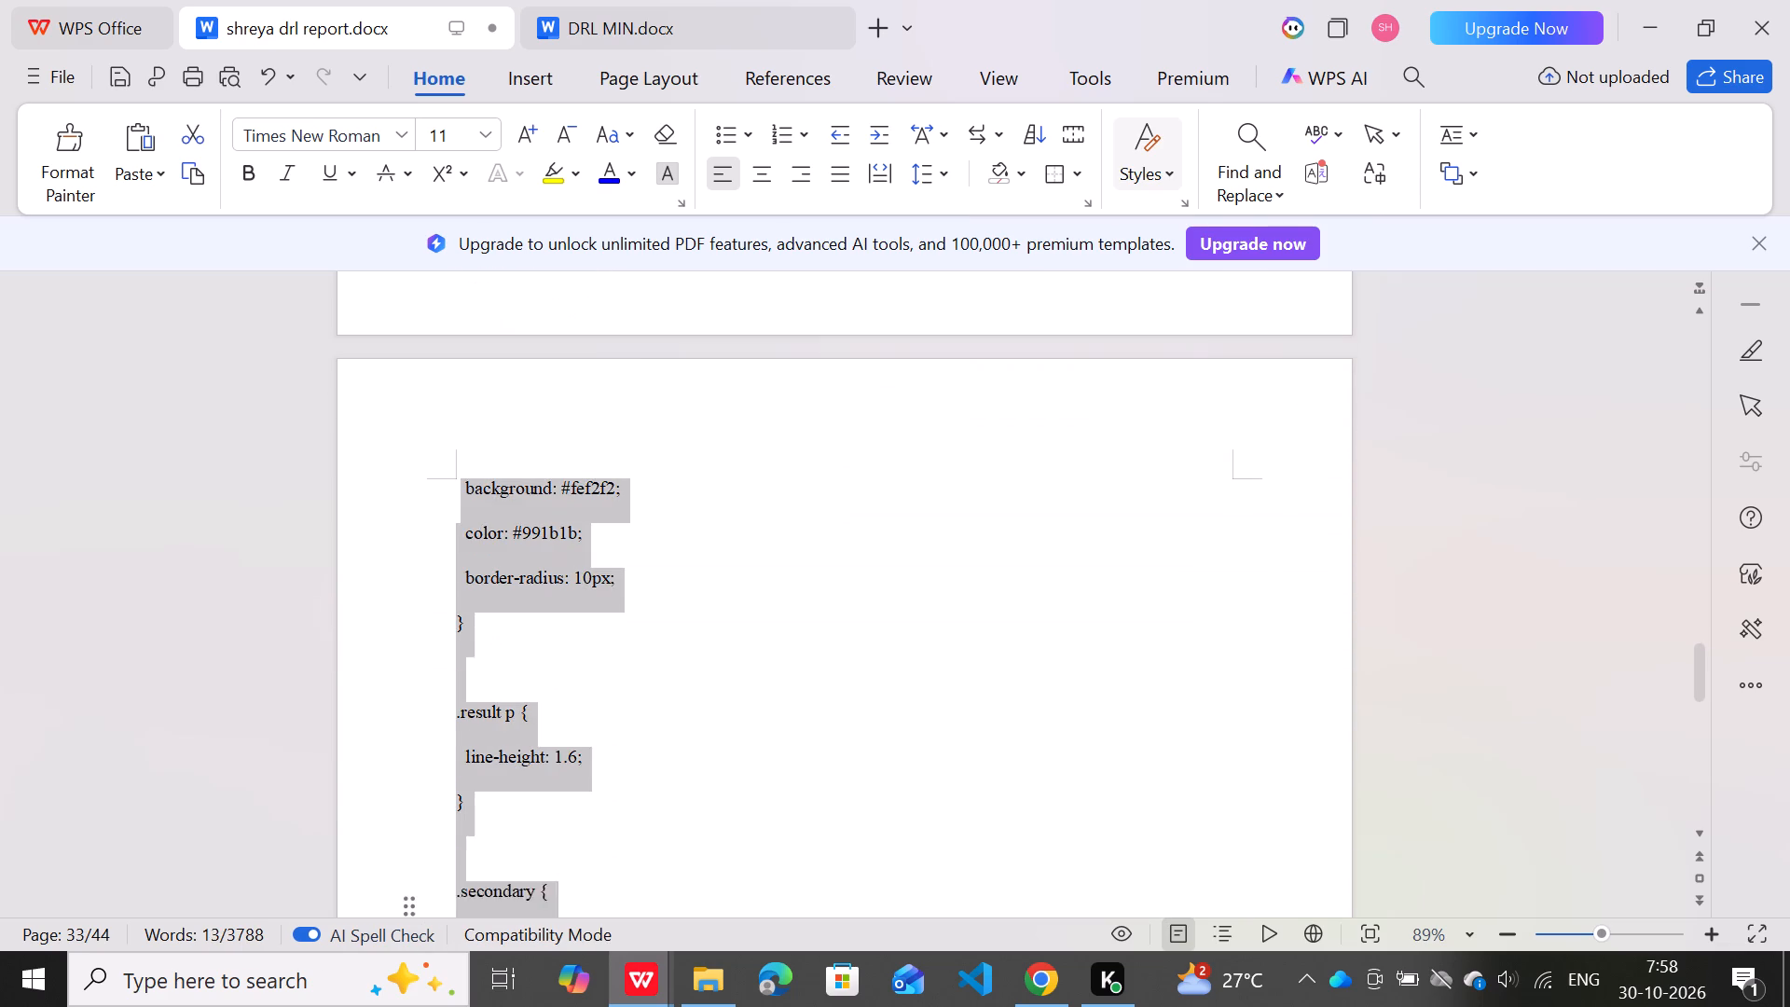
left_click_drag(634, 932, 777, 573)
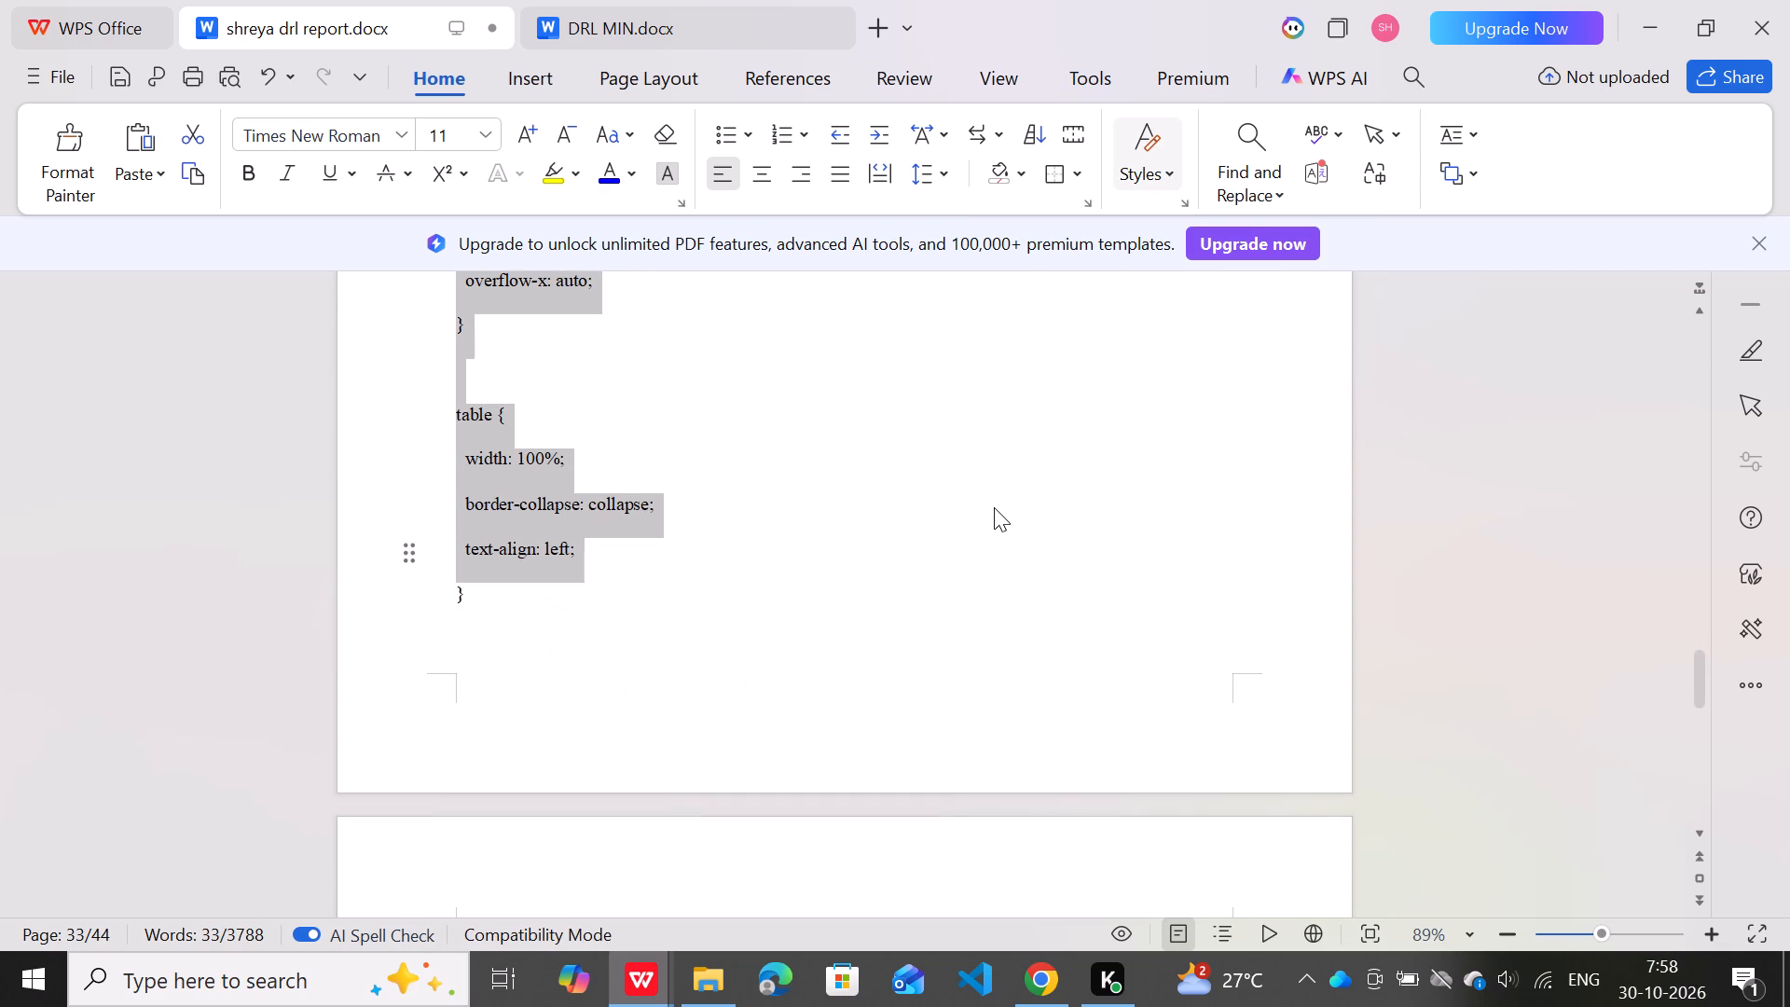
key("BackSpace")
Delete the style.css code from the button rule's "padding: 14px;" line through the .notice rule's "line-height: 1.5;" line.
scroll(994, 507, "up", 11)
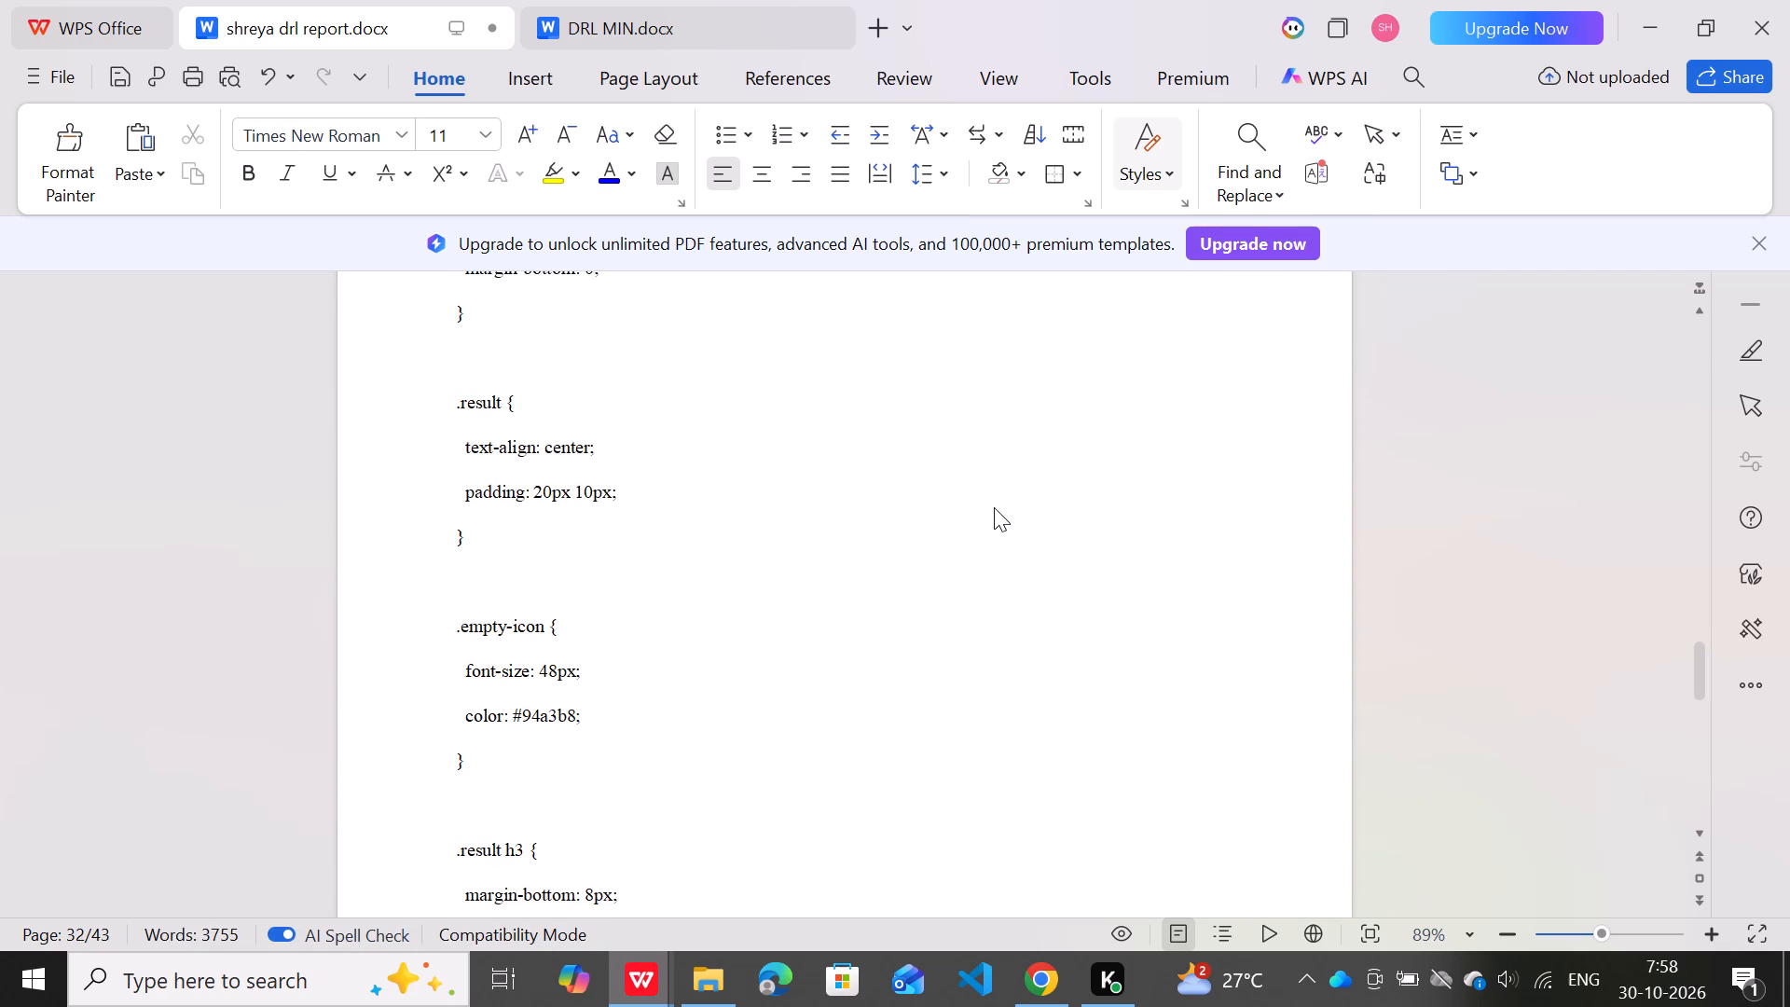
scroll(994, 507, "up", 13)
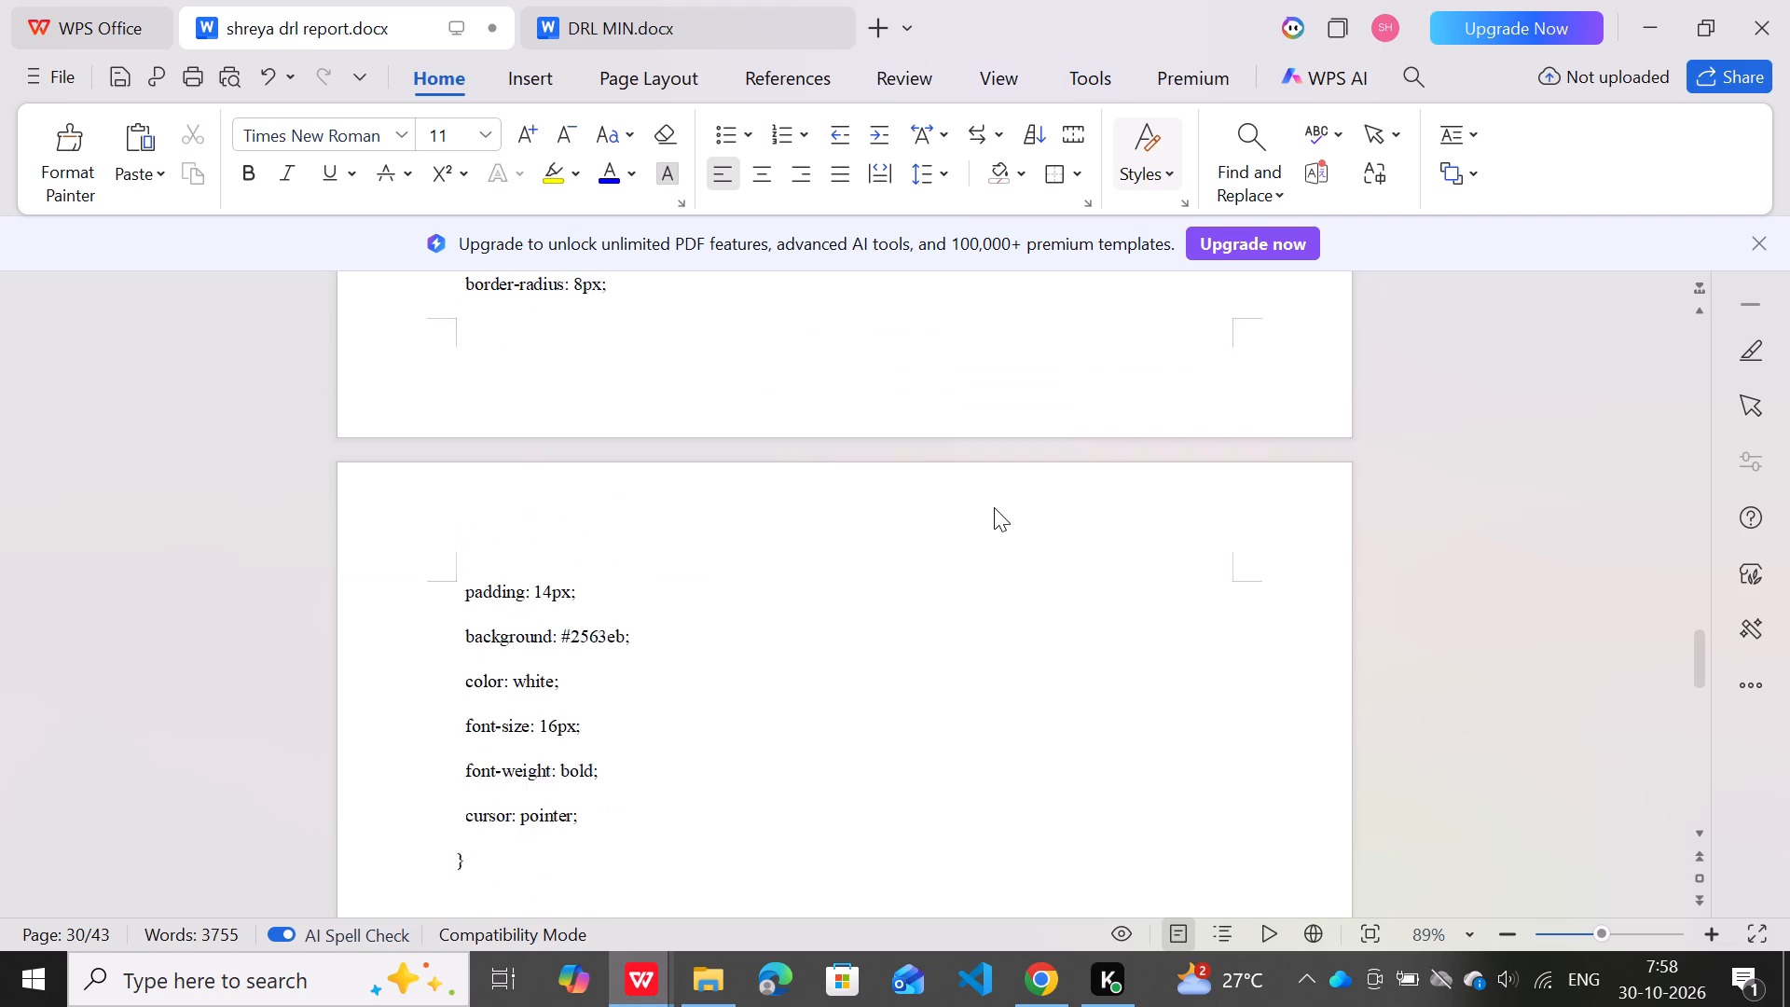
scroll(994, 507, "down", 2)
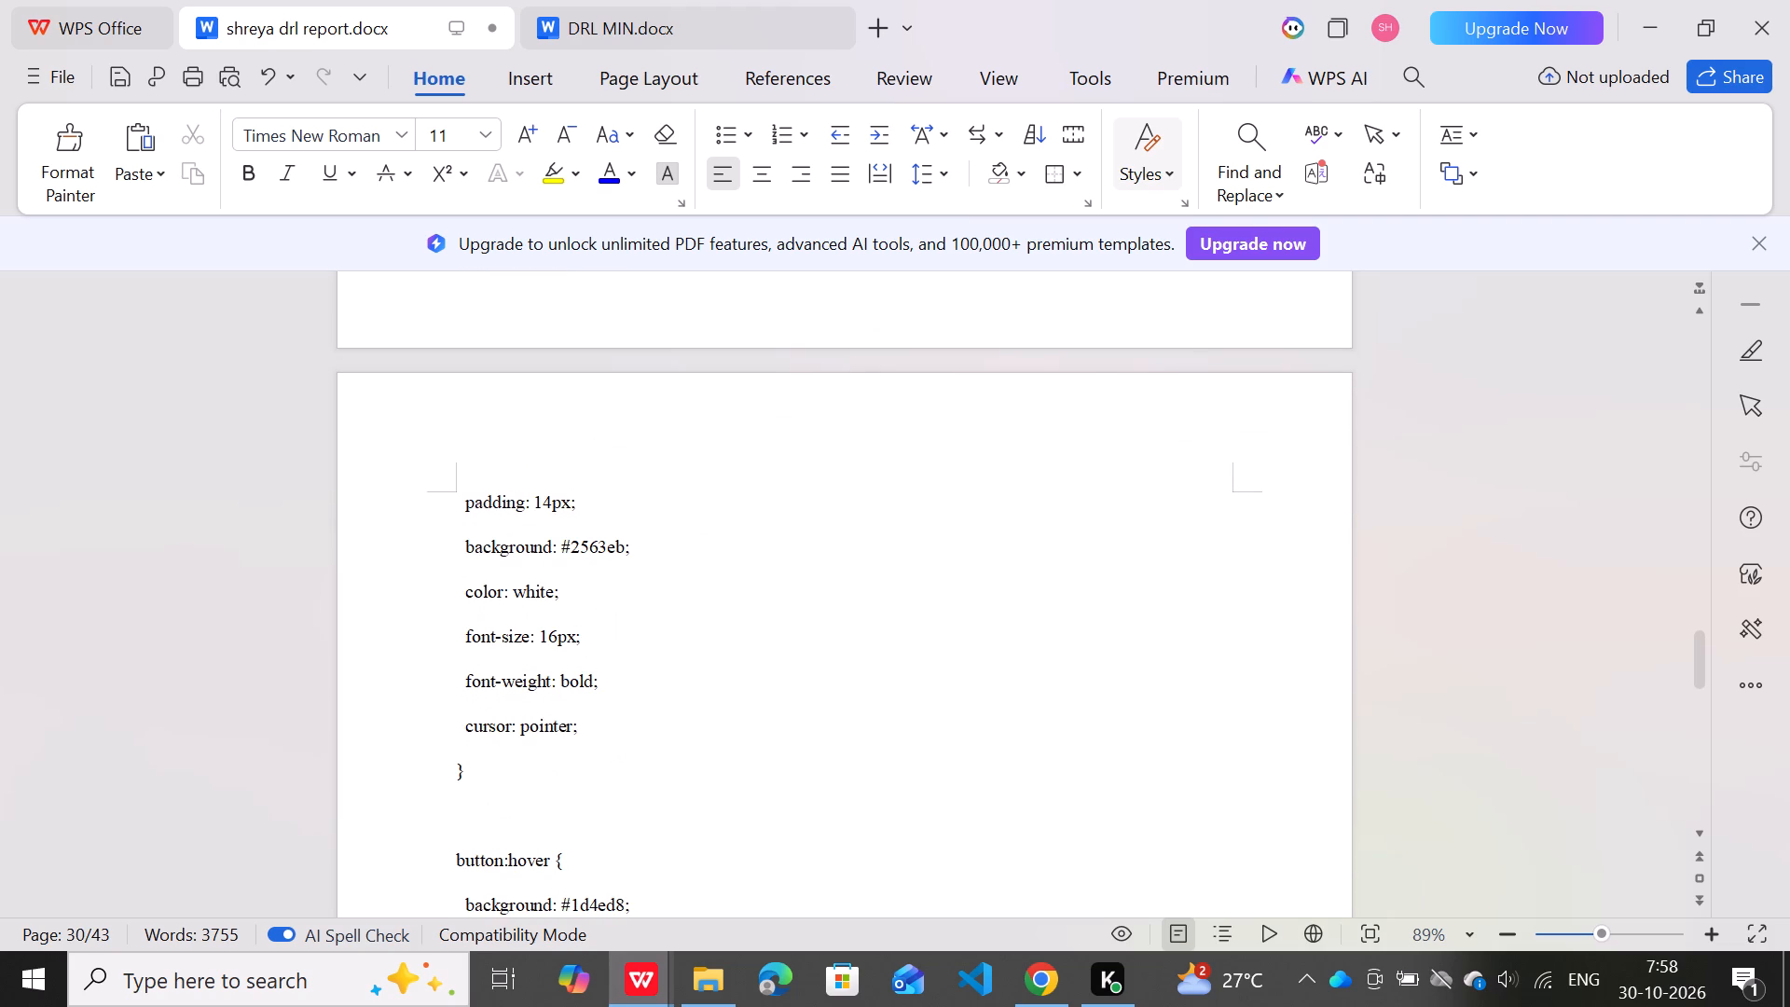
left_click_drag(465, 492, 819, 521)
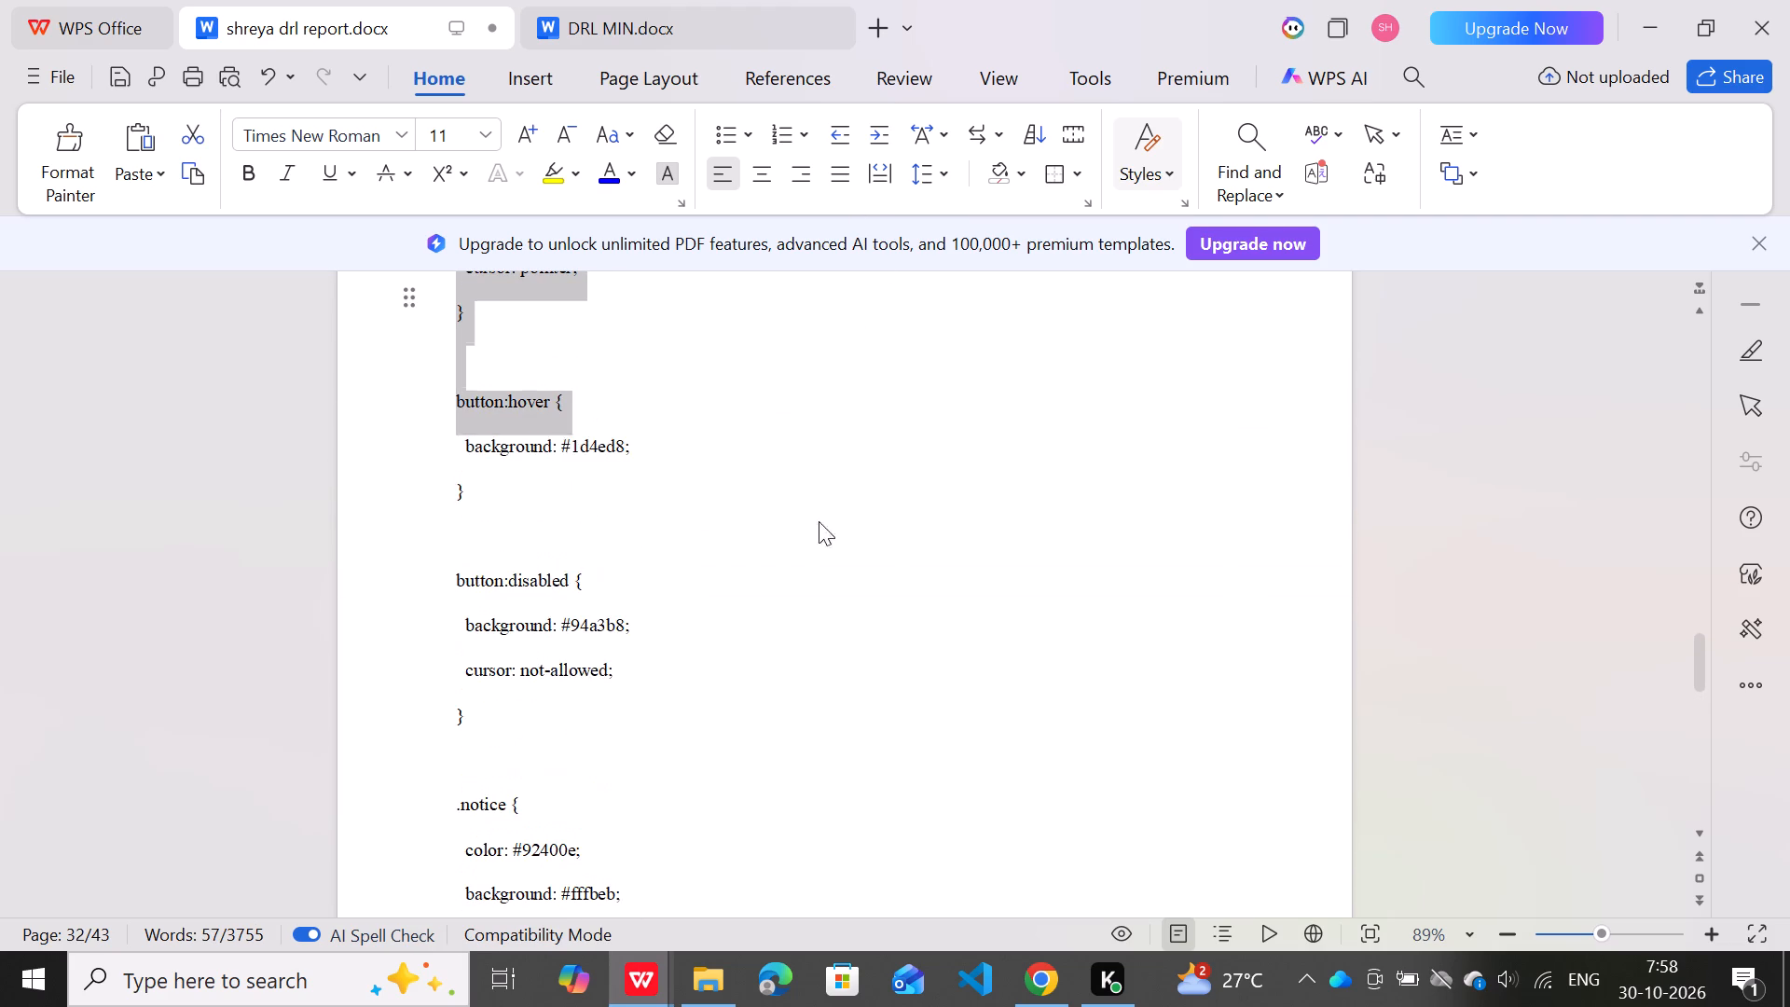
left_click_drag(819, 521, 835, 684)
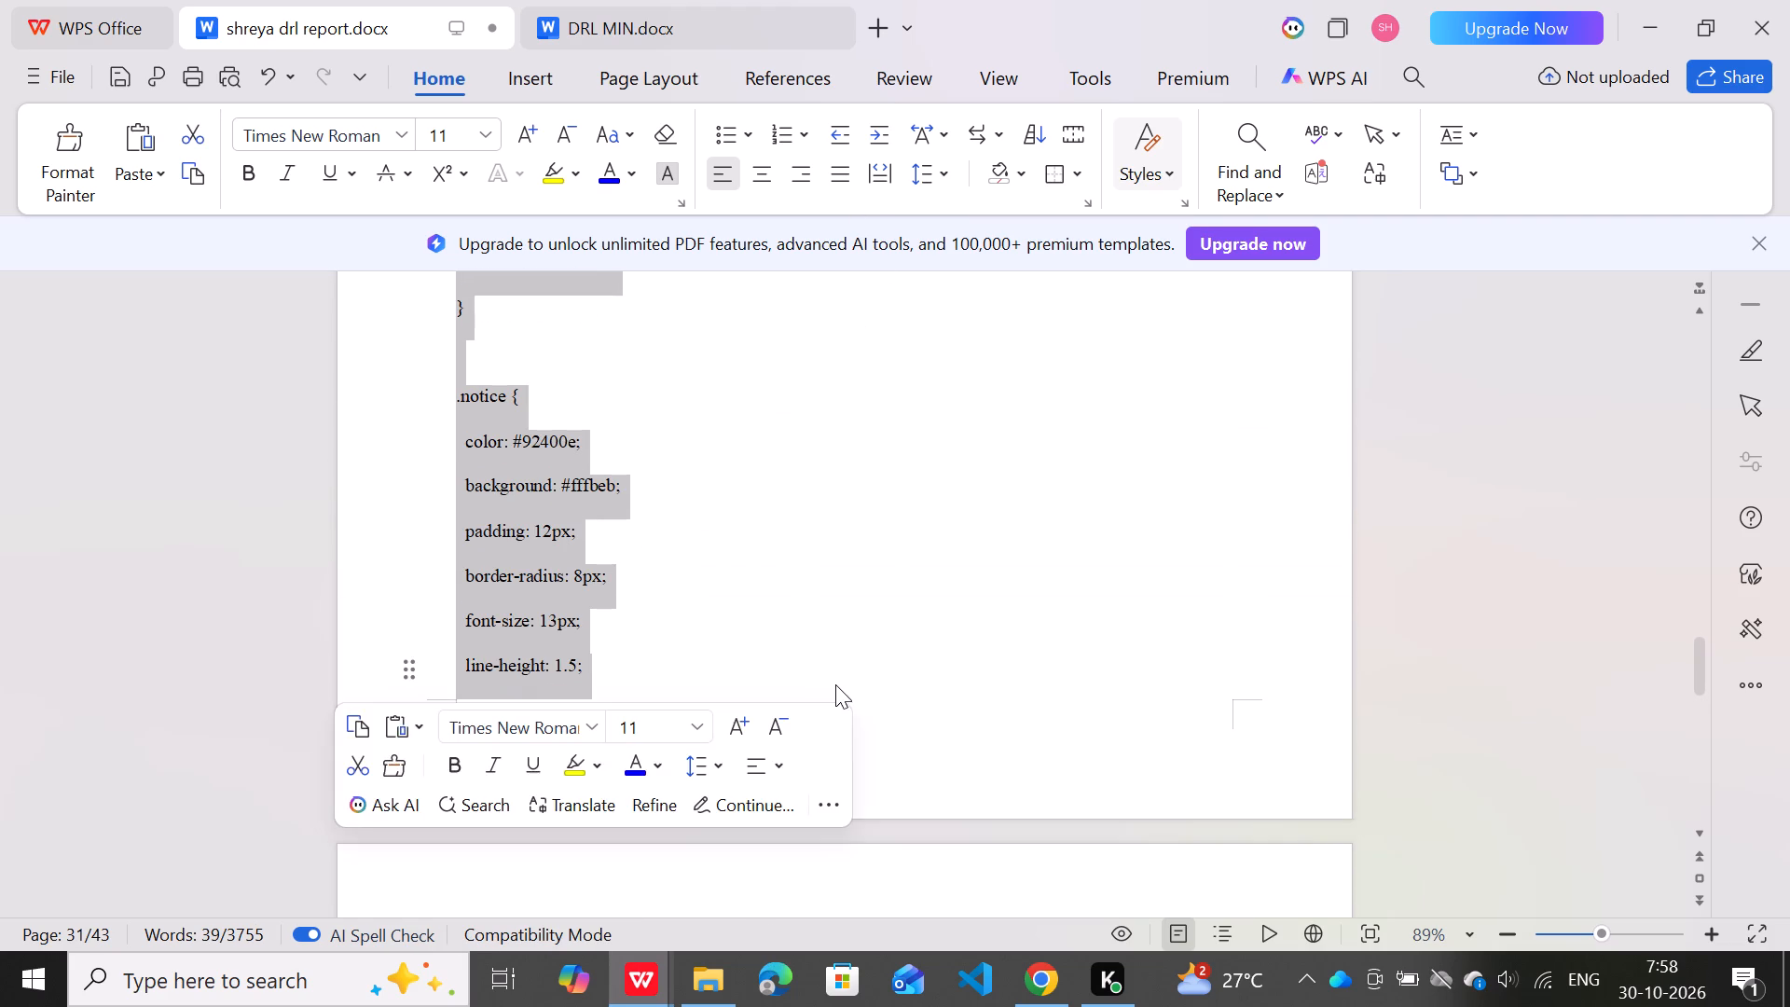
key("BackSpace")
Delete the style.css code from the .upload rule's "background: #f8fafc;" line down to just above "max-height: 350px;".
scroll(835, 684, "up", 18)
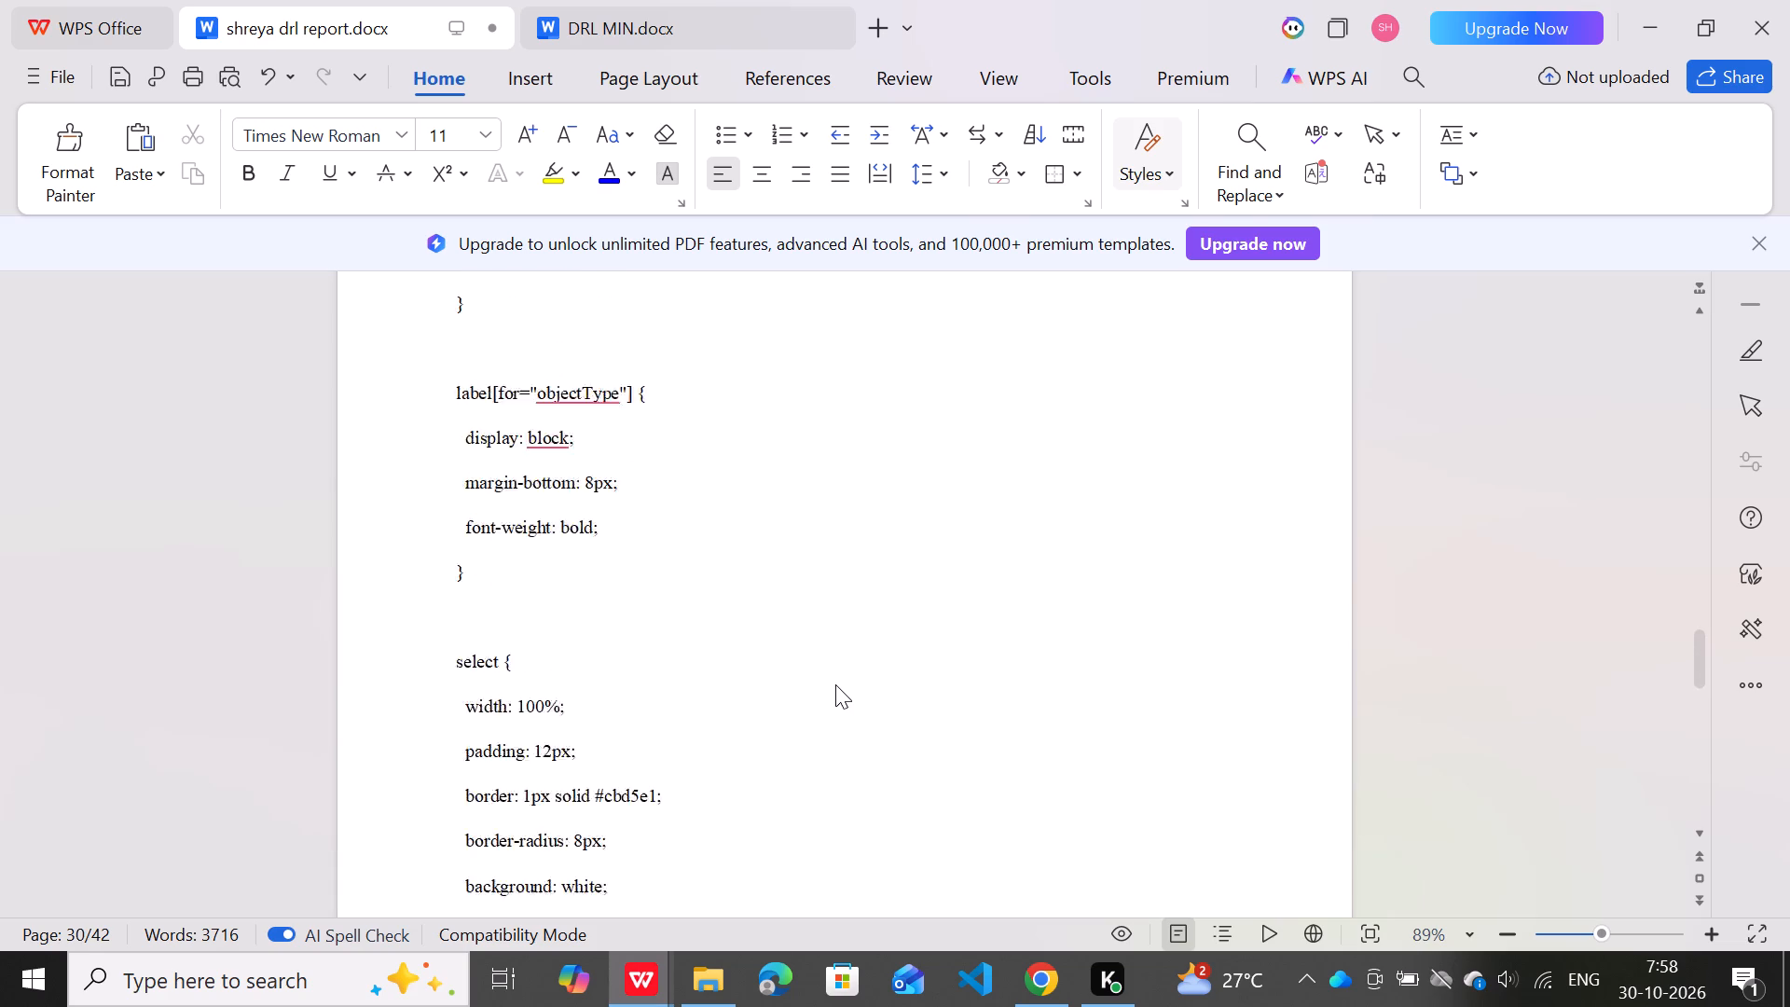
scroll(835, 684, "up", 6)
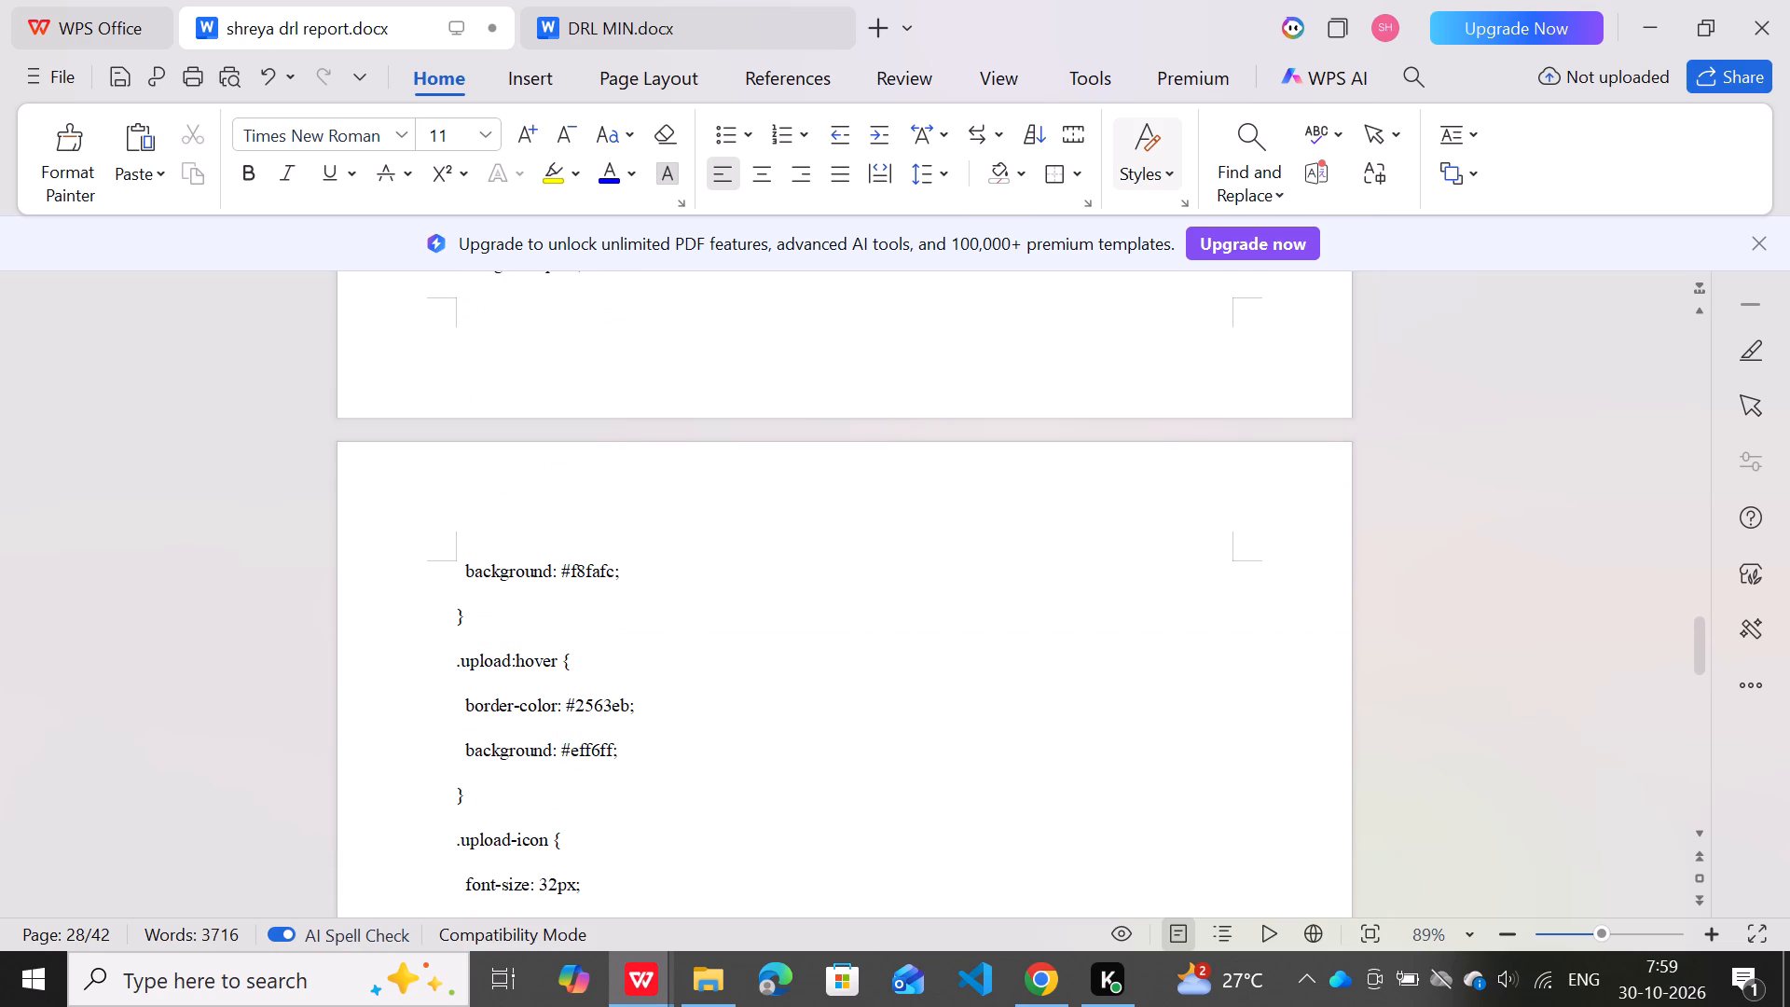
left_click_drag(458, 570, 742, 503)
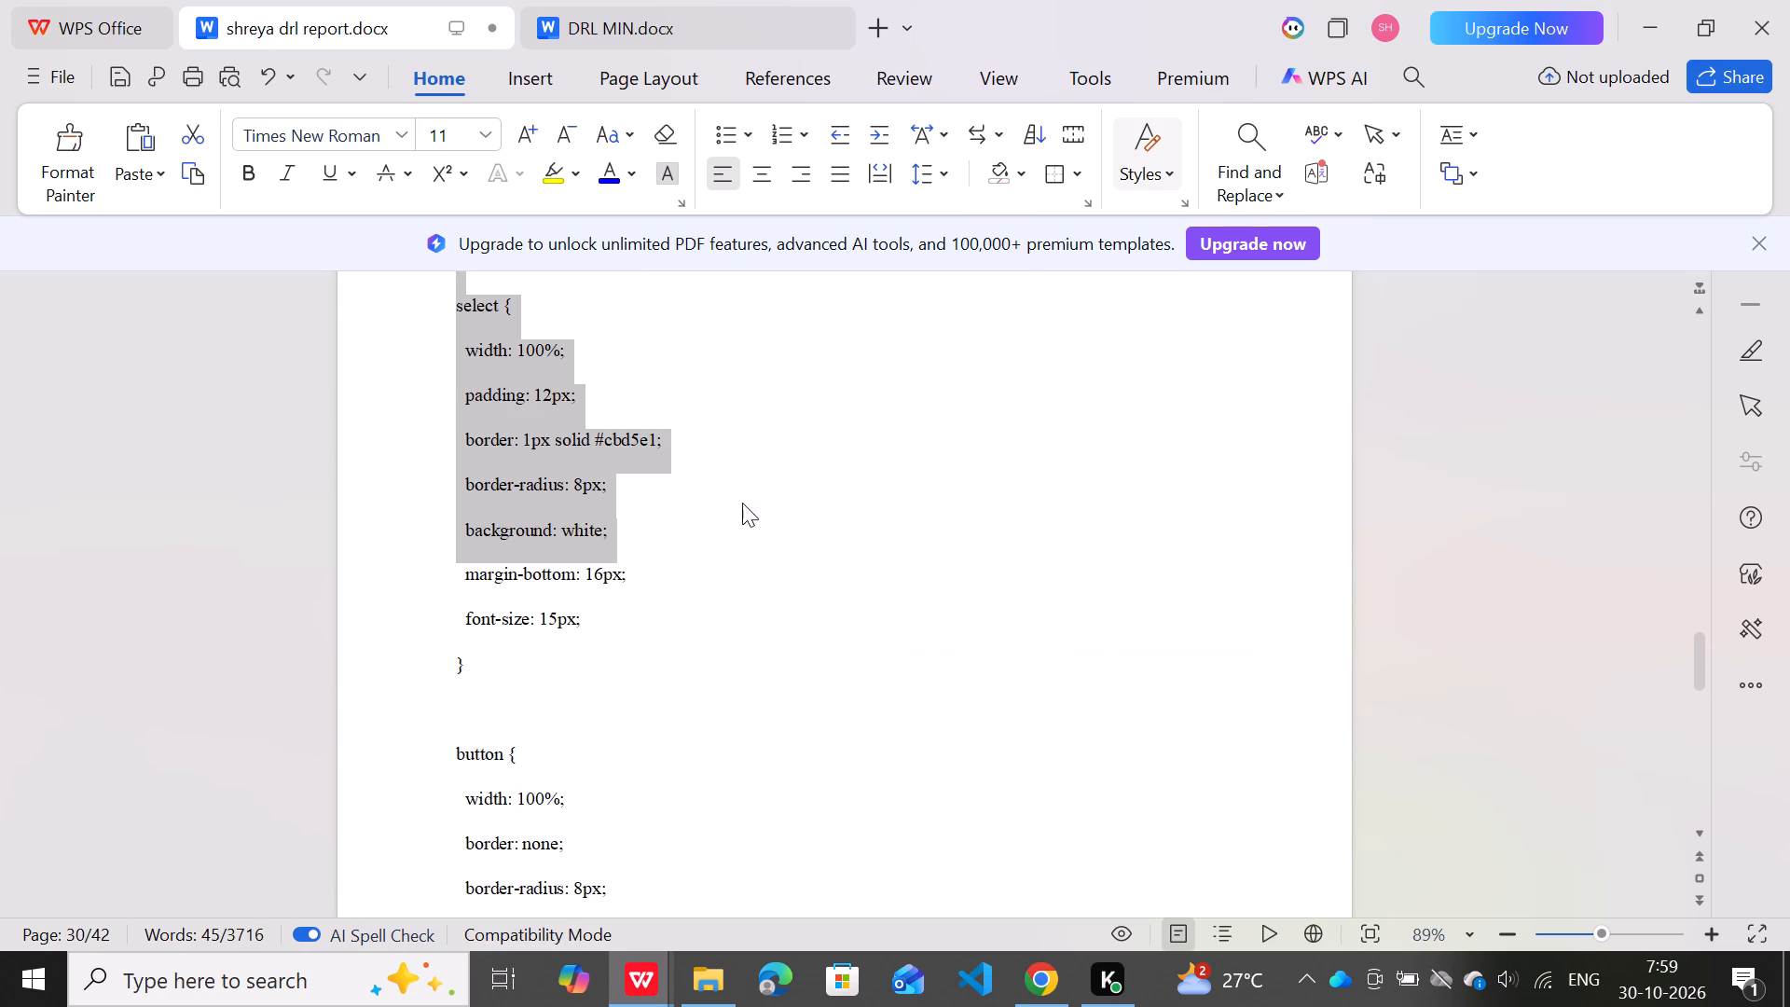
left_click_drag(742, 503, 678, 566)
key("BackSpace")
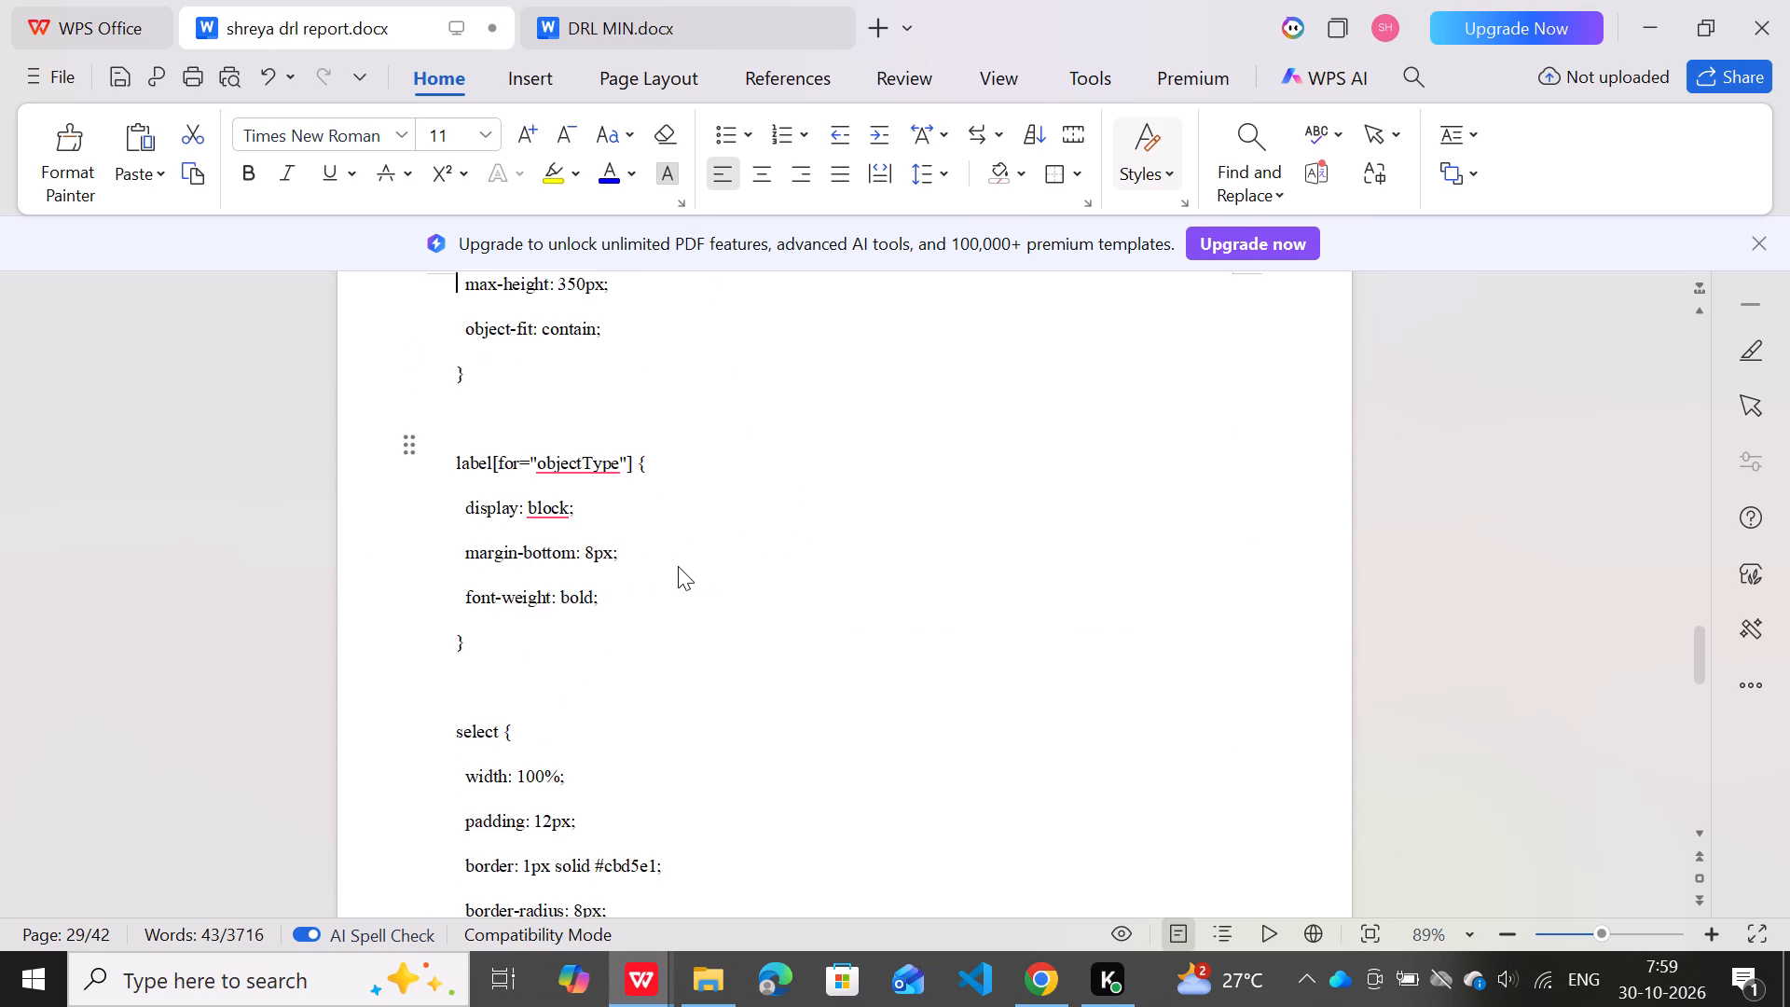
Delete the style.css code from the .stat-card h2 rule through the .upload rule's "margin: 22px 0;" line.
scroll(678, 566, "up", 14)
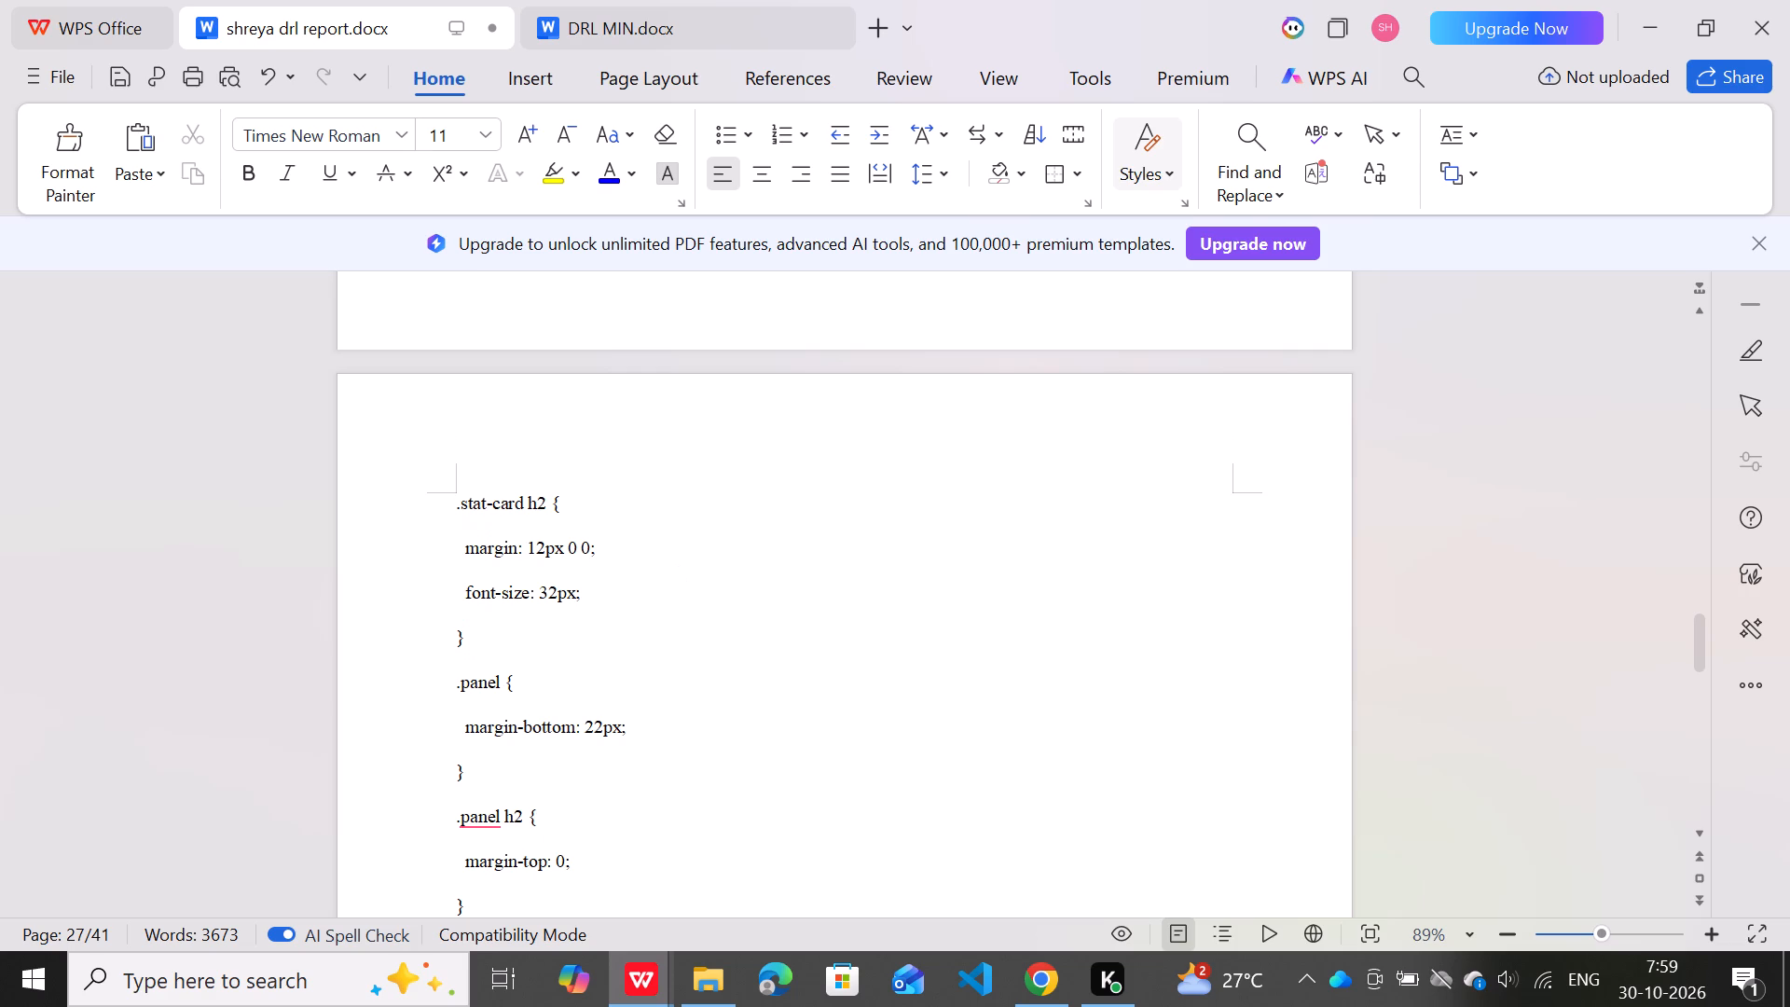
left_click_drag(457, 496, 731, 646)
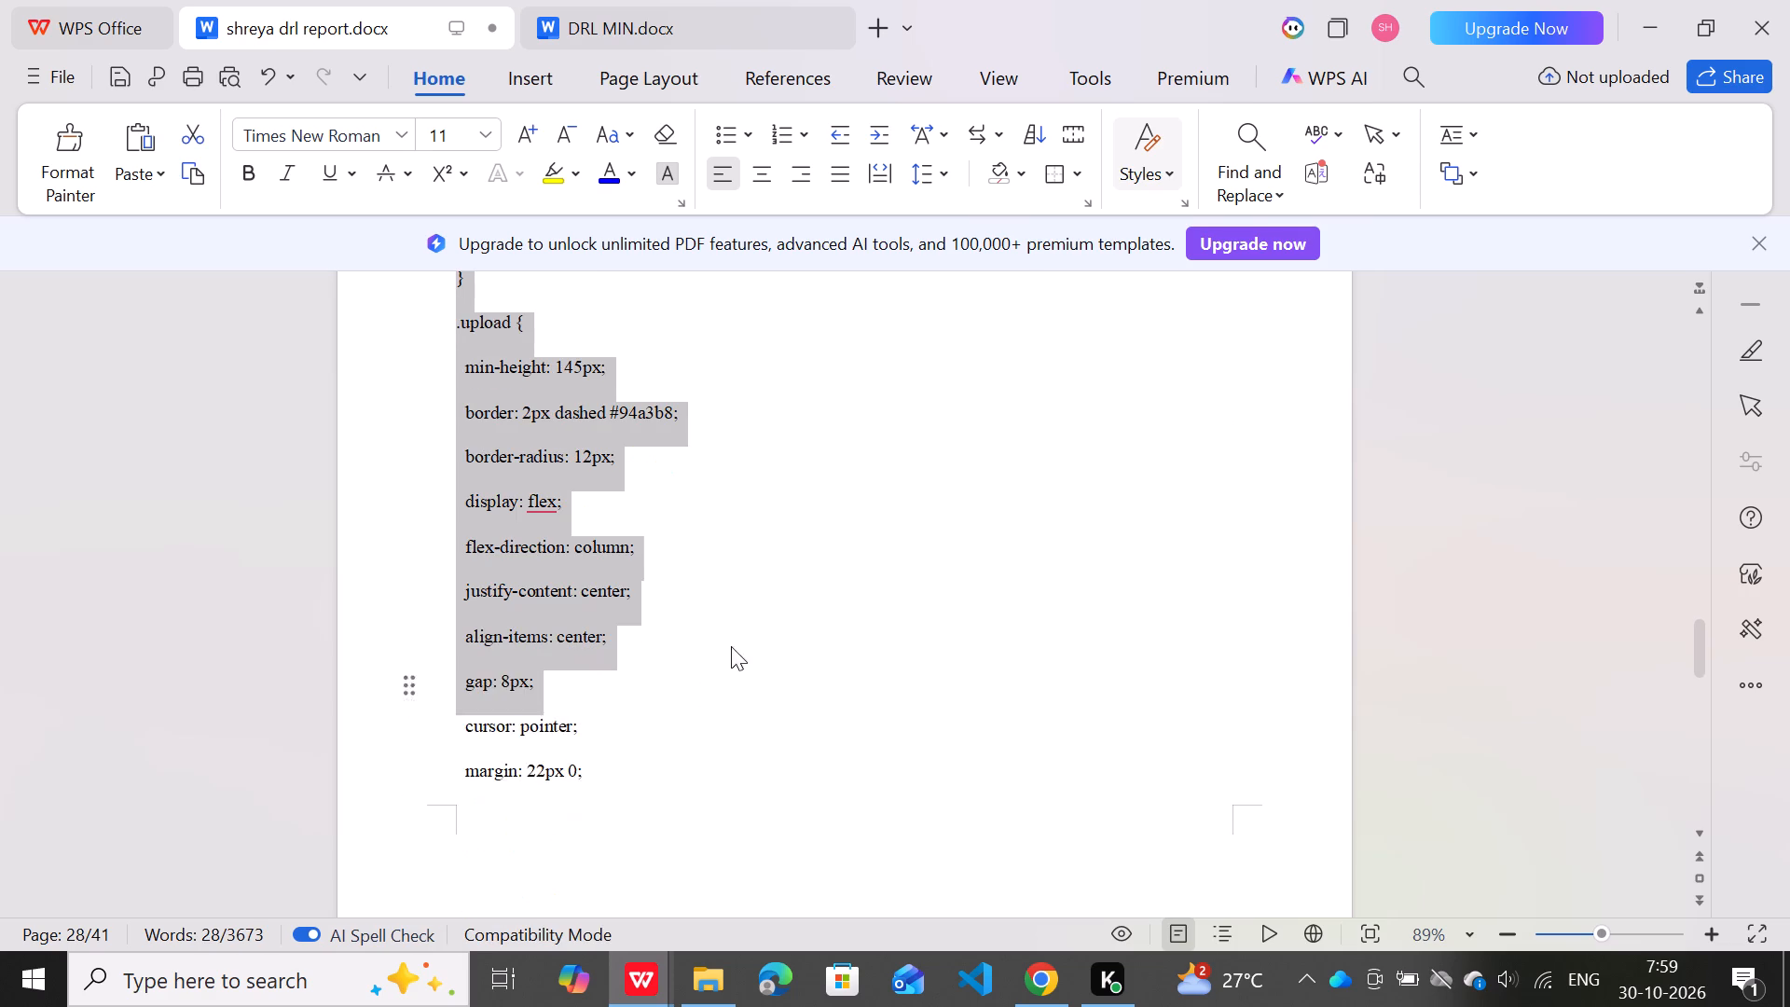
left_click_drag(731, 646, 706, 779)
key("BackSpace")
scroll(706, 779, "up", 7)
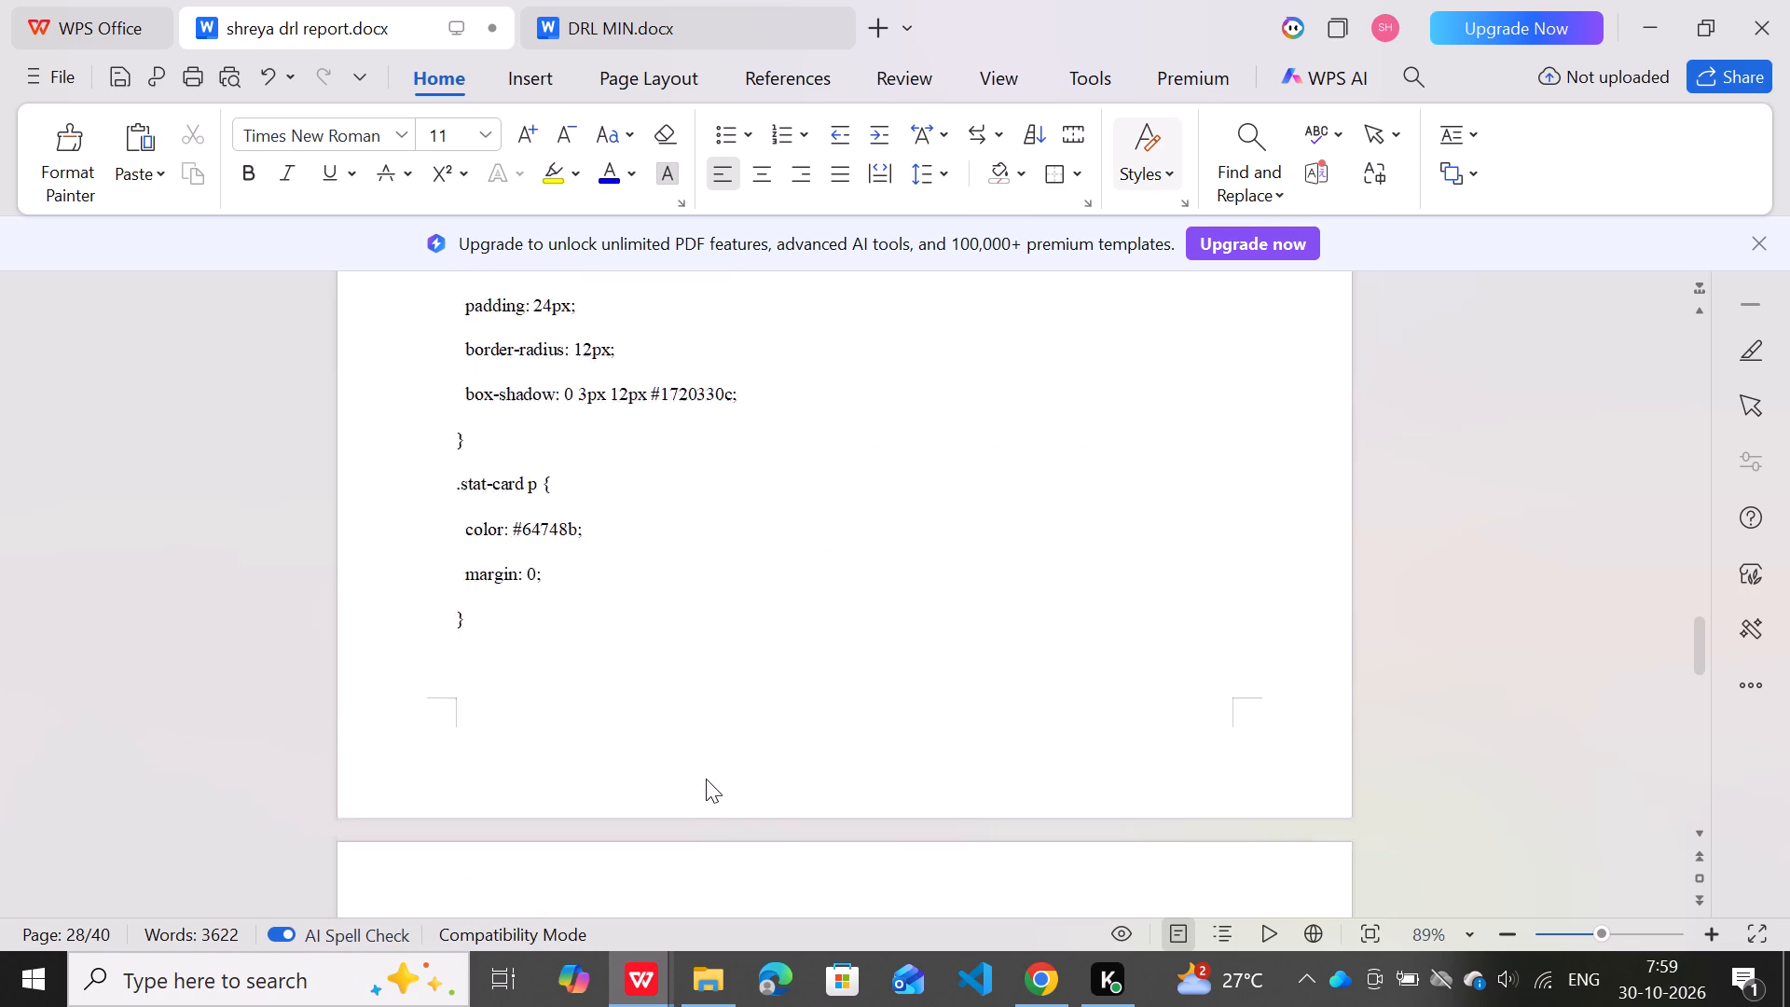
Delete the blank lines above the label[for="objectType"] and select rules in the style.css code.
scroll(706, 779, "down", 4)
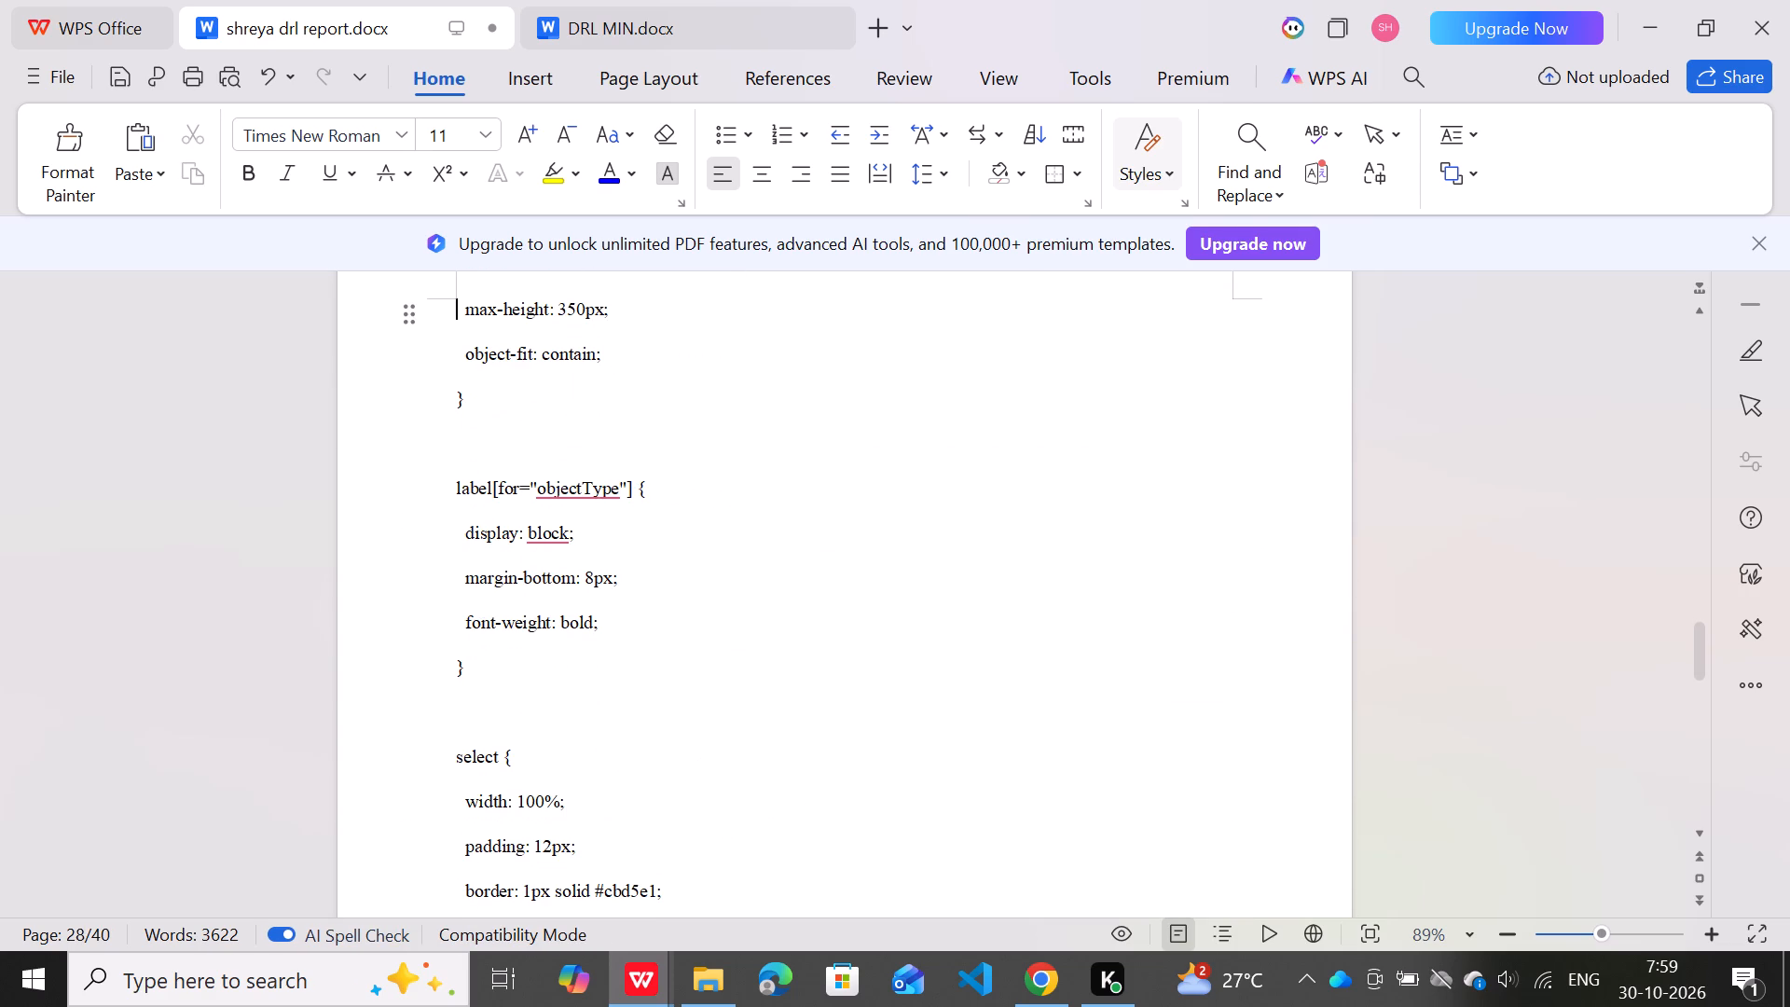
left_click(464, 448)
key("BackSpace")
left_click(460, 684)
key("BackSpace")
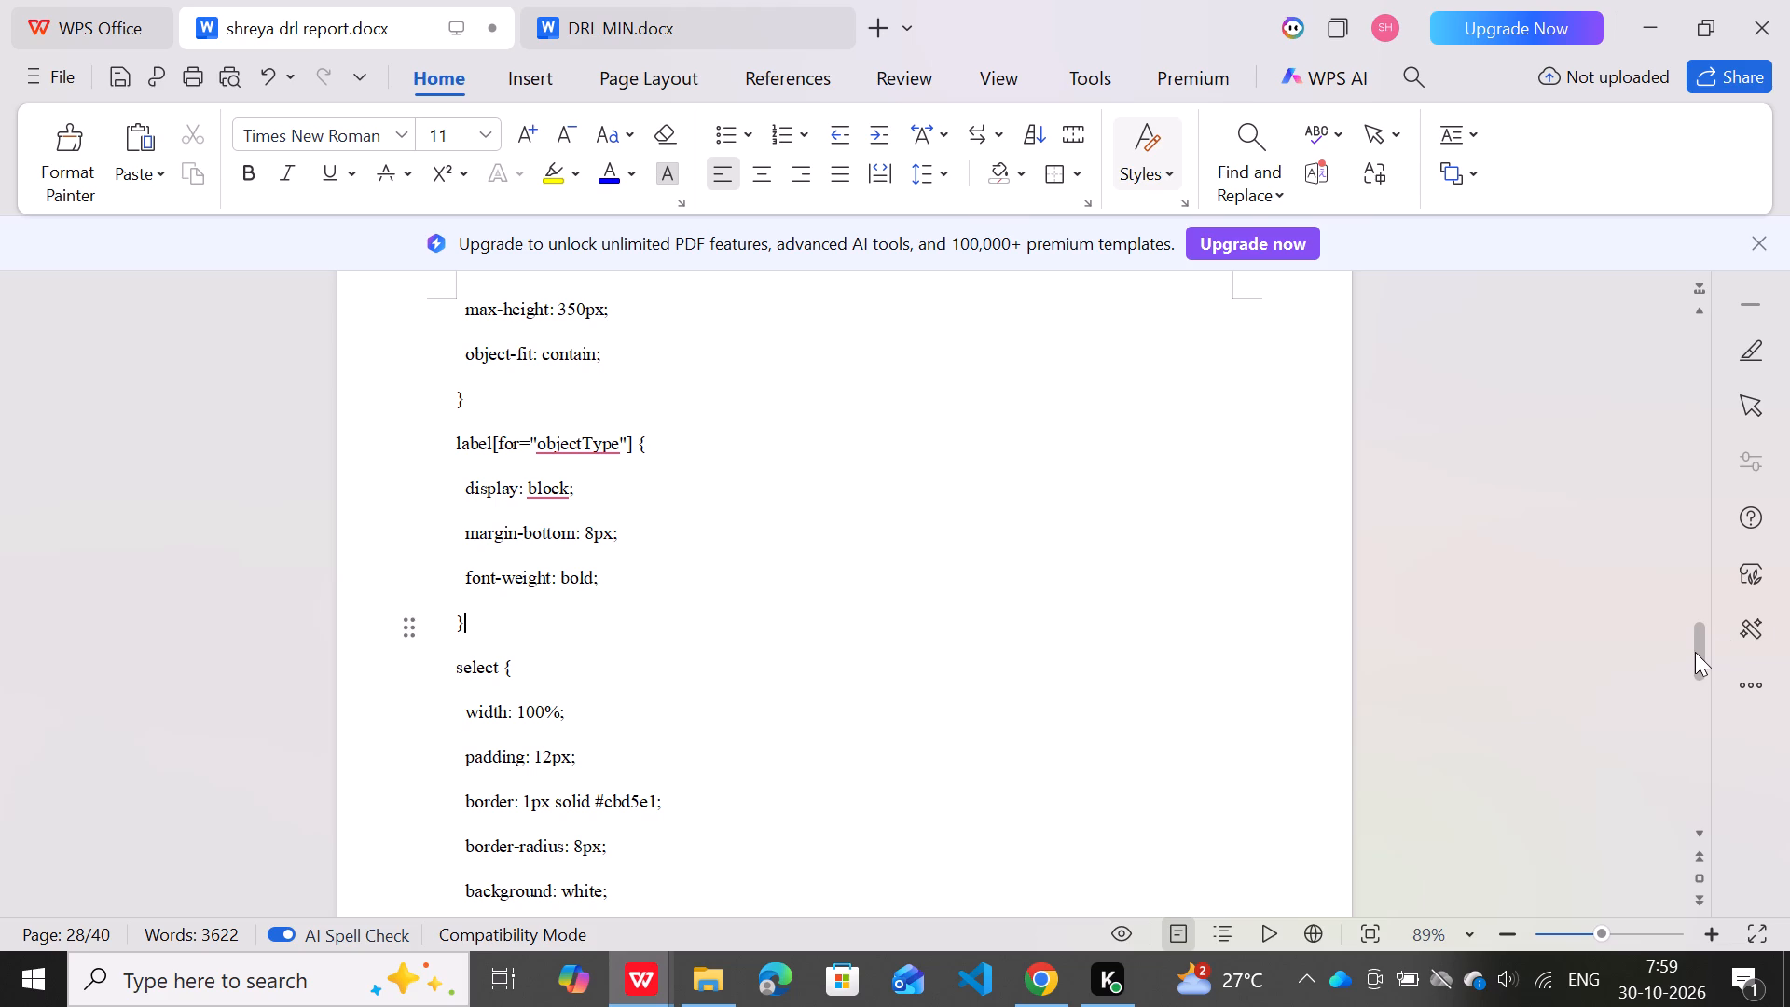
Look through the report's code pages and on to the references at its end.
left_click_drag(1695, 652, 1720, 776)
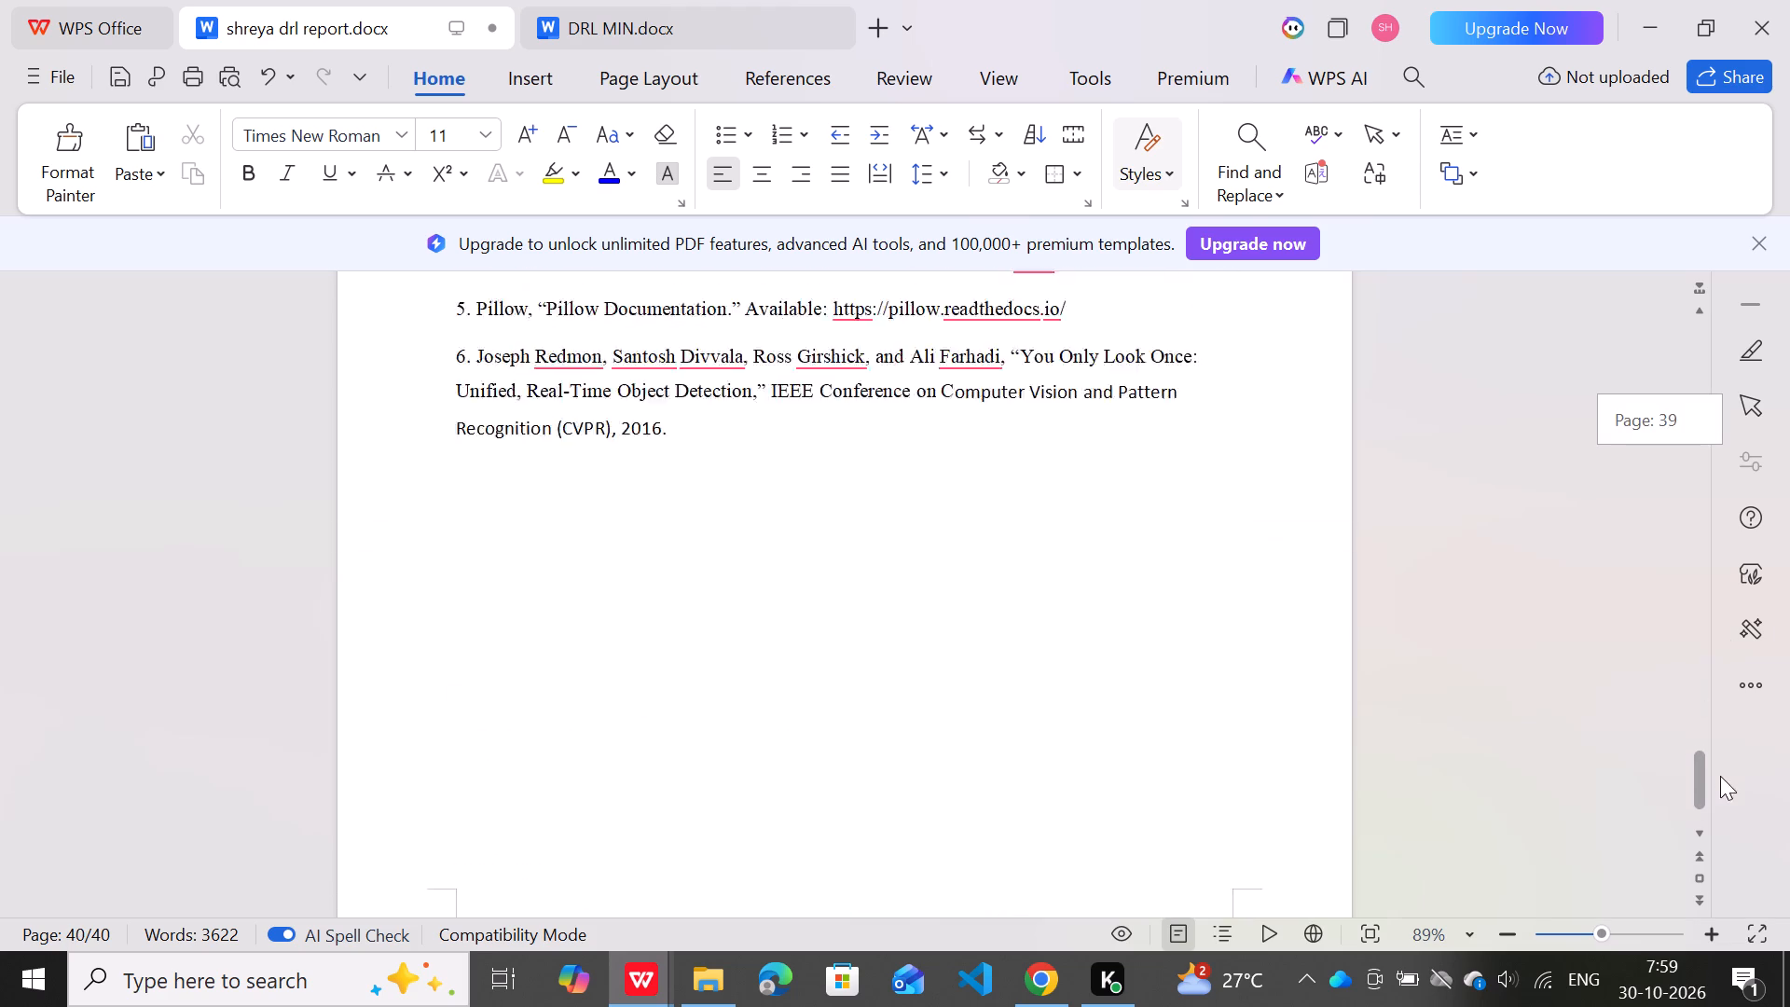
left_click_drag(1720, 776, 1756, 626)
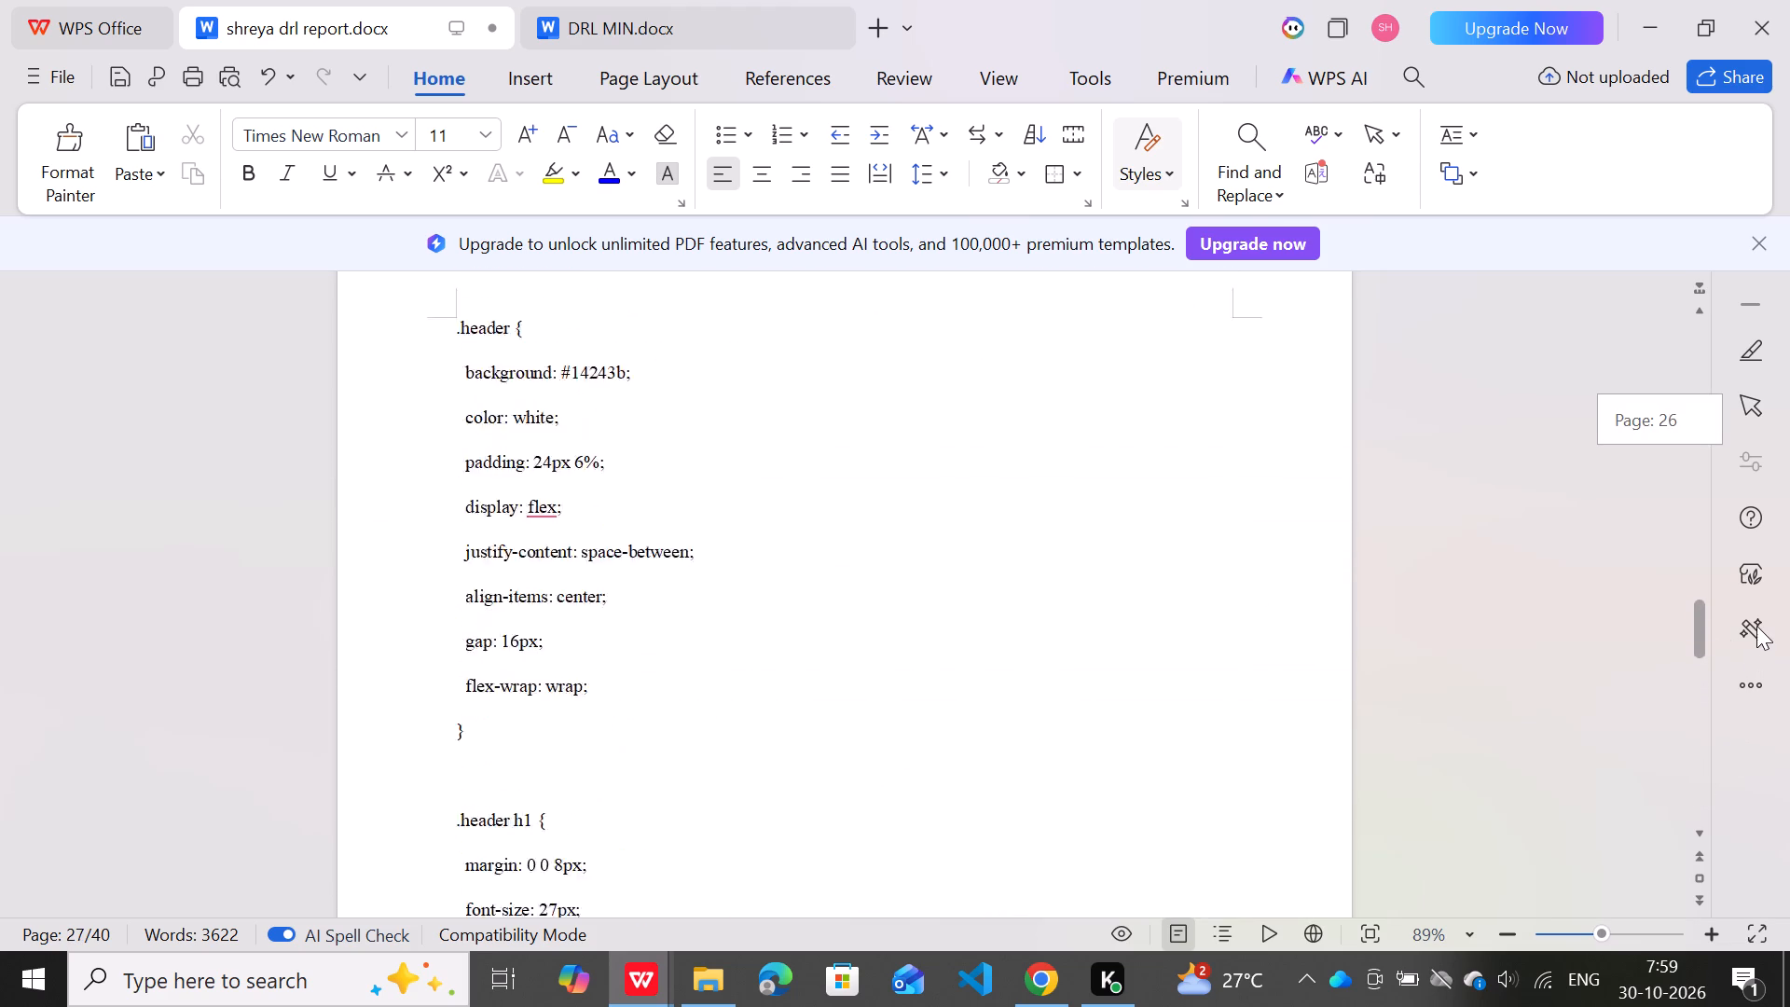
left_click_drag(1756, 626, 1771, 473)
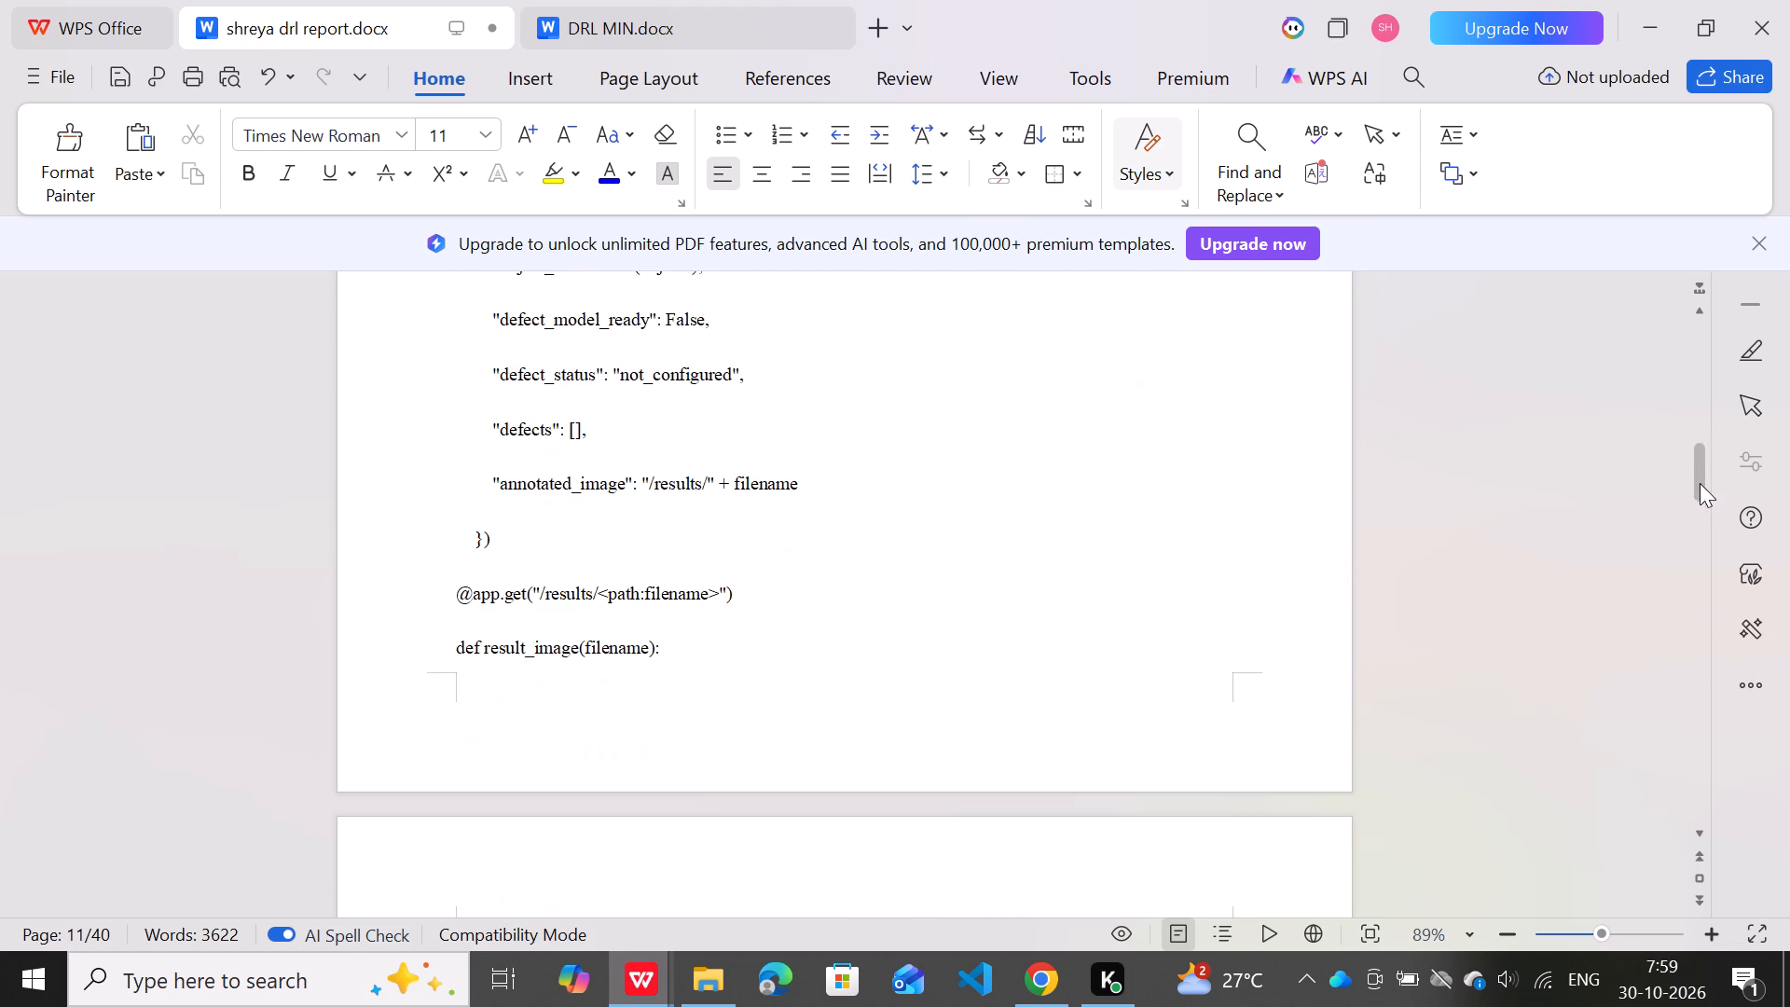
left_click(1693, 478)
left_click_drag(1699, 471, 1717, 512)
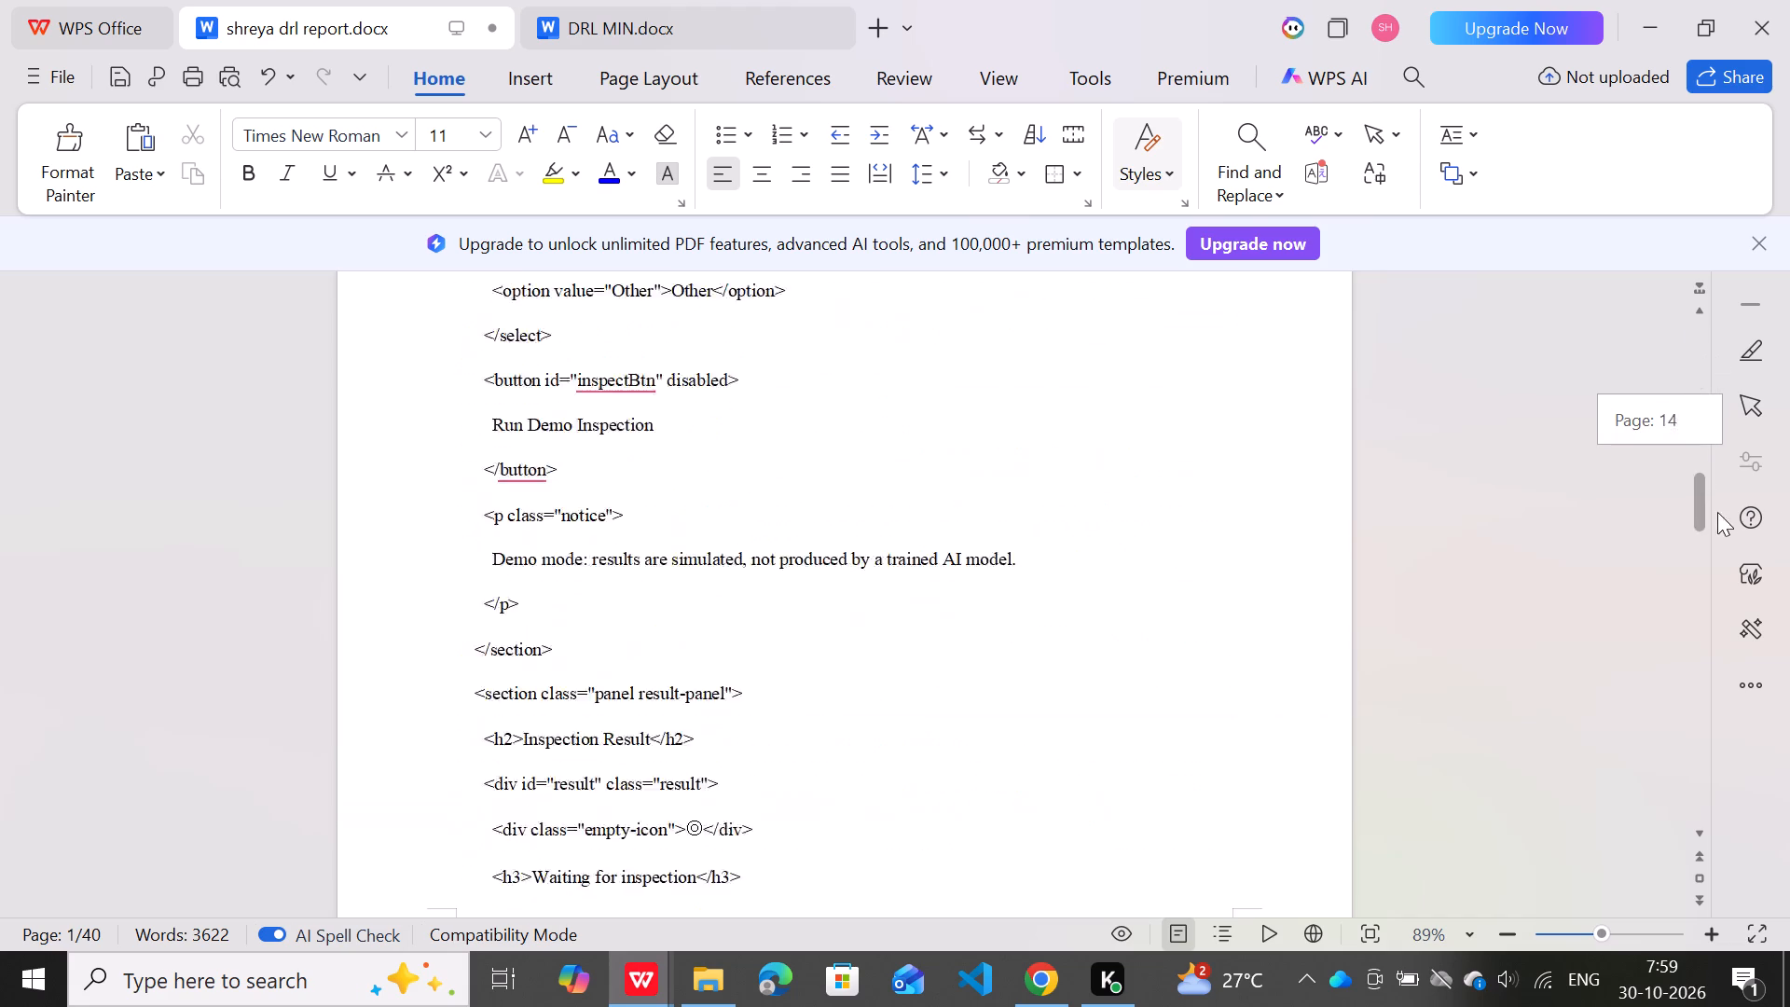
left_click_drag(1717, 512, 1675, 857)
scroll(1261, 709, "up", 4)
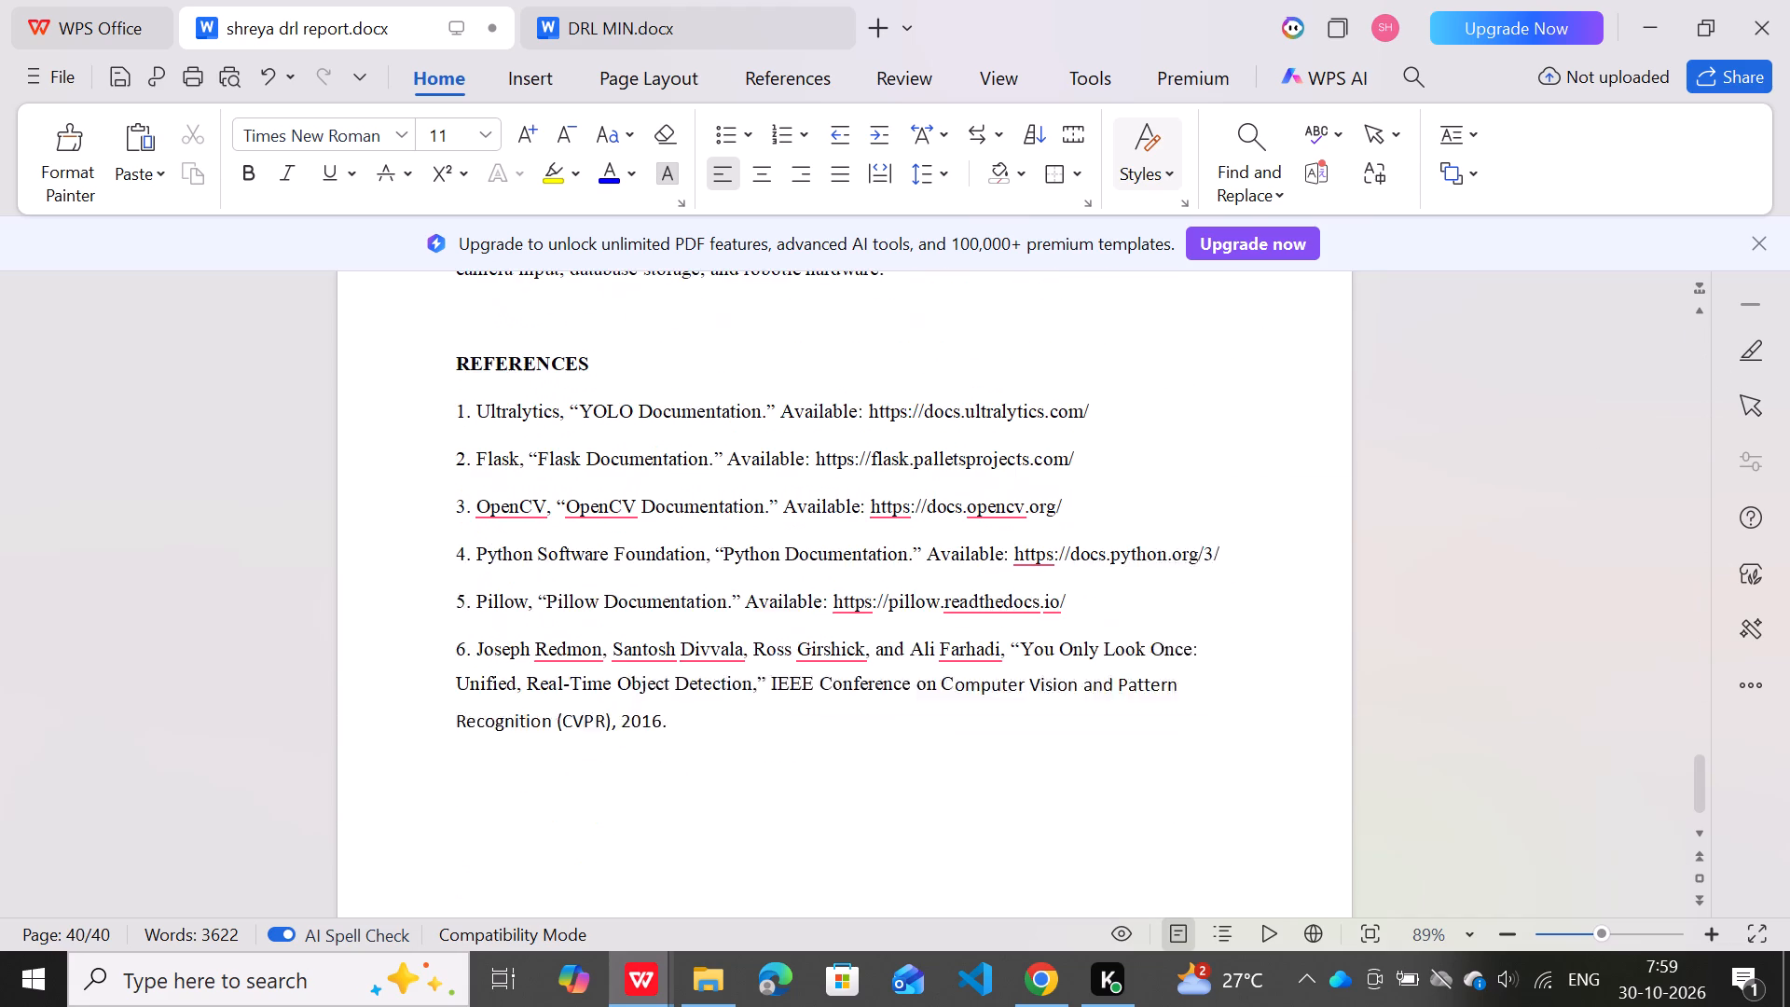
scroll(1261, 709, "up", 3)
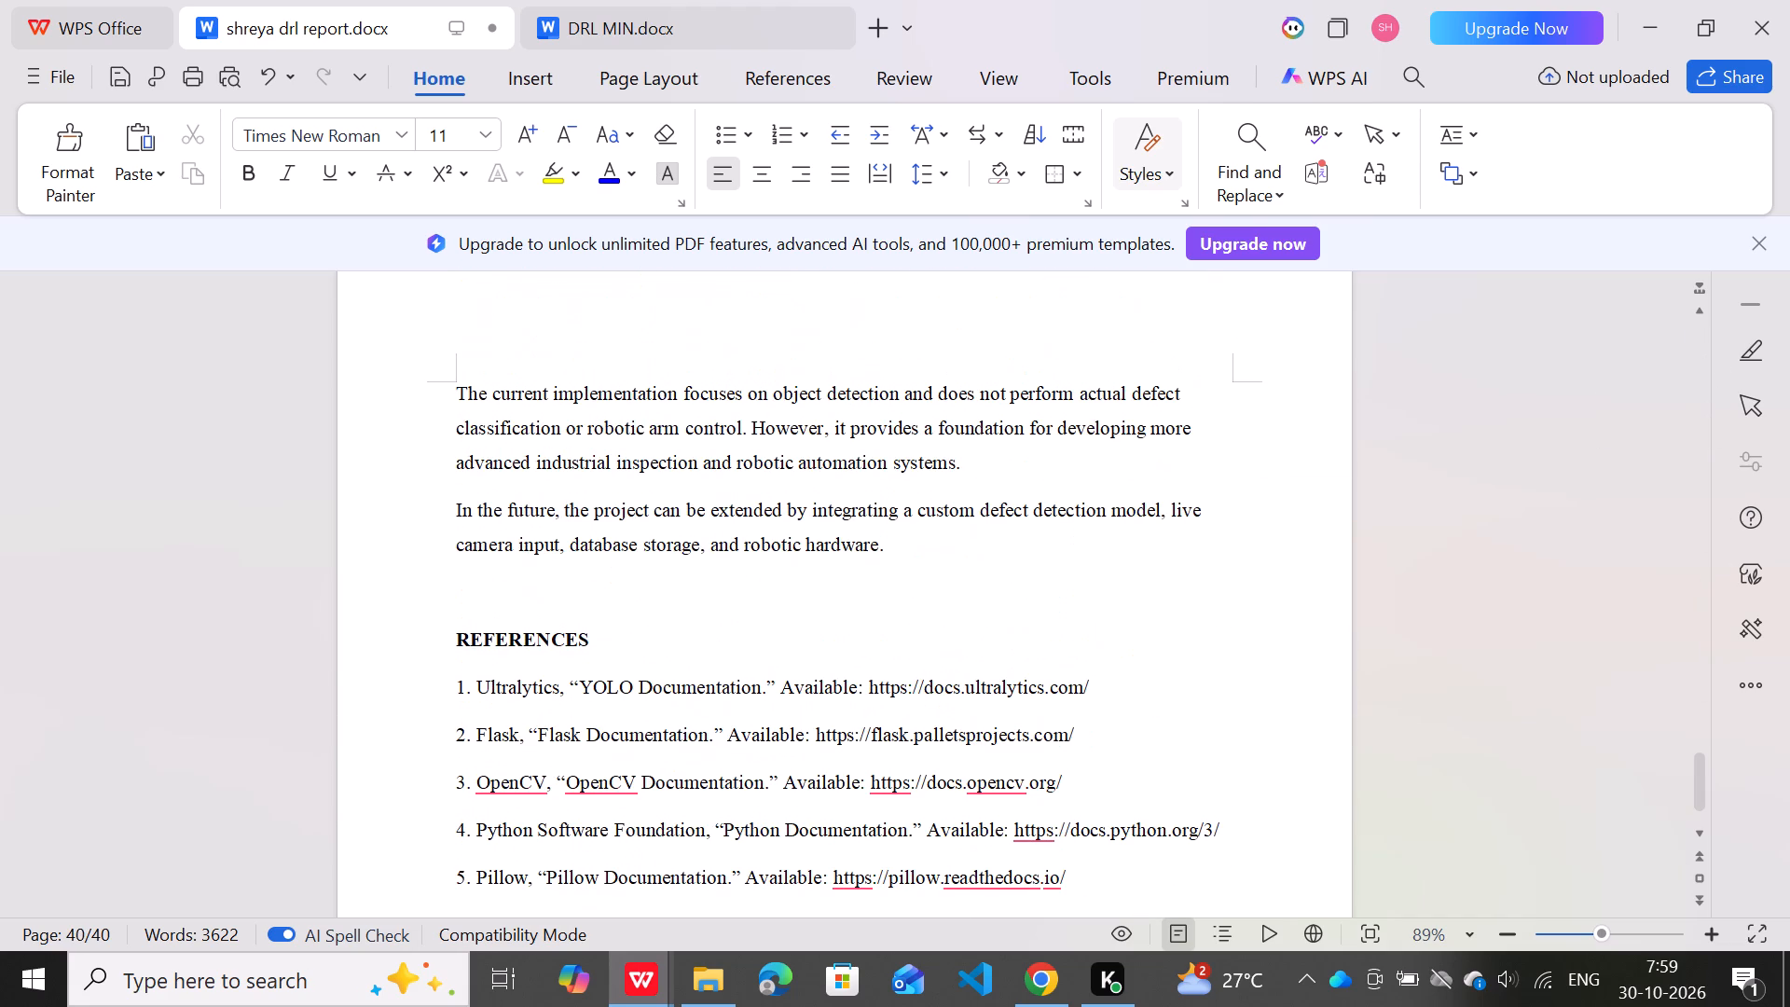
Compare the references section at the end of DRL MIN.docx with the one in shreya drl report.docx.
left_click(692, 37)
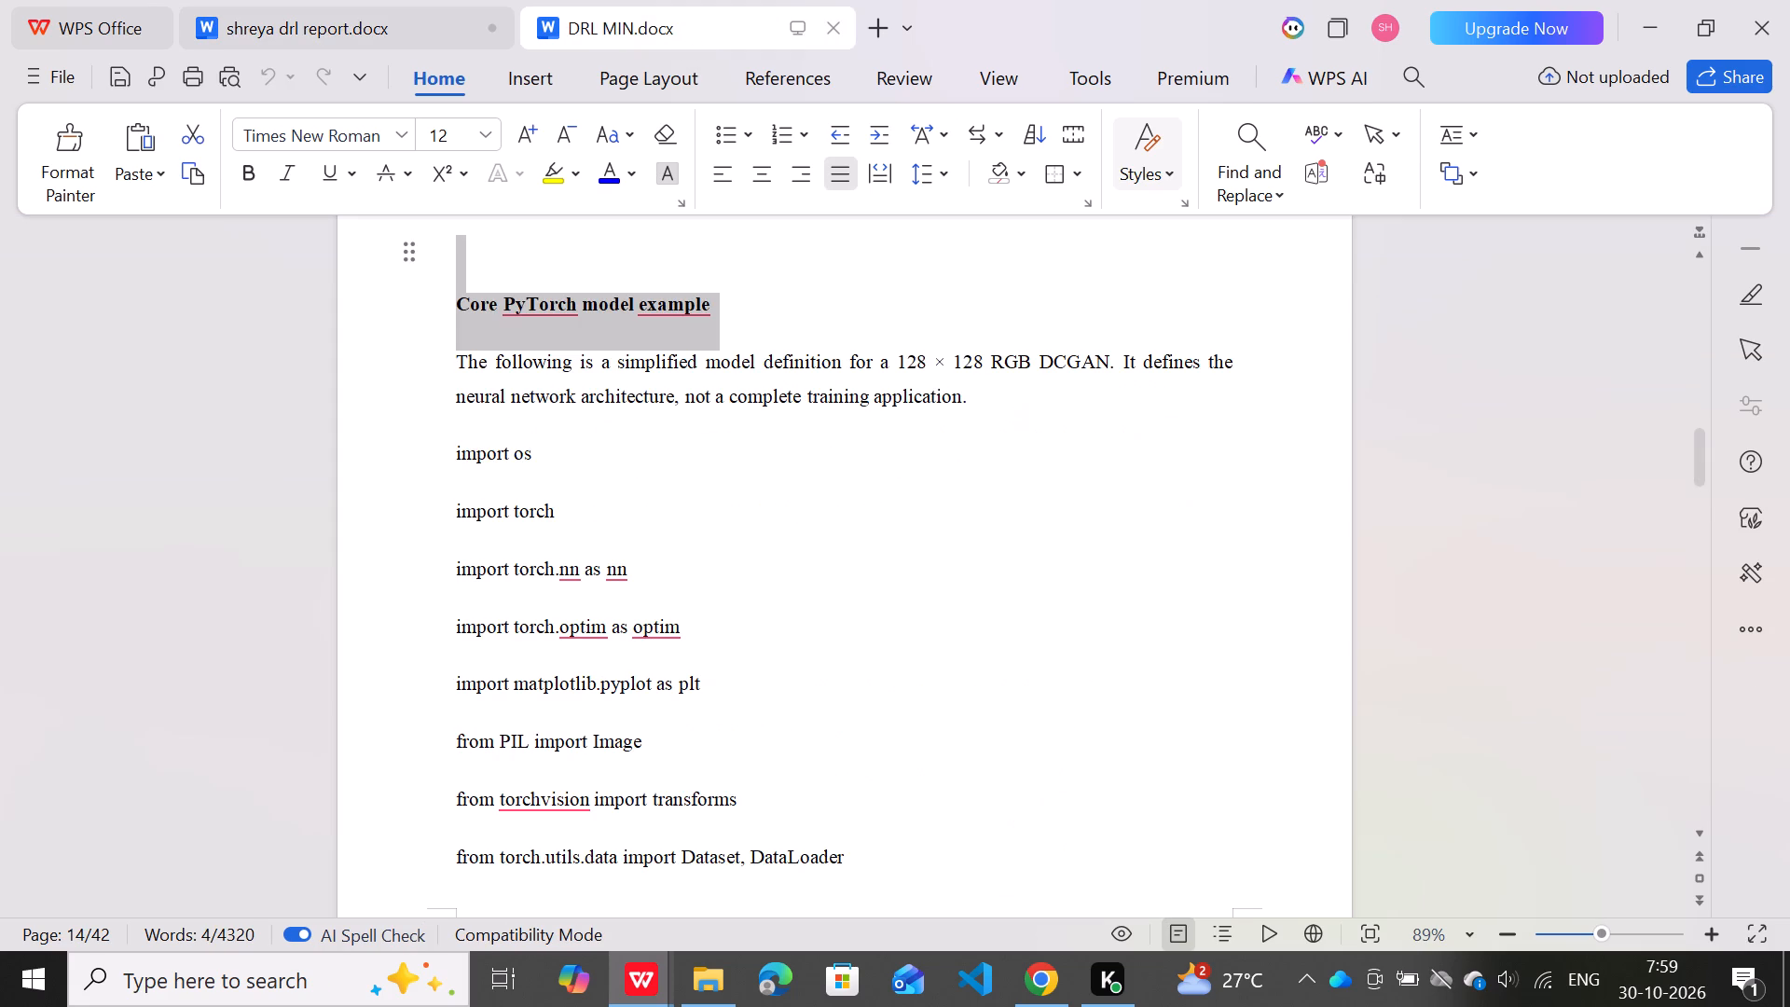
left_click_drag(1695, 483, 1712, 649)
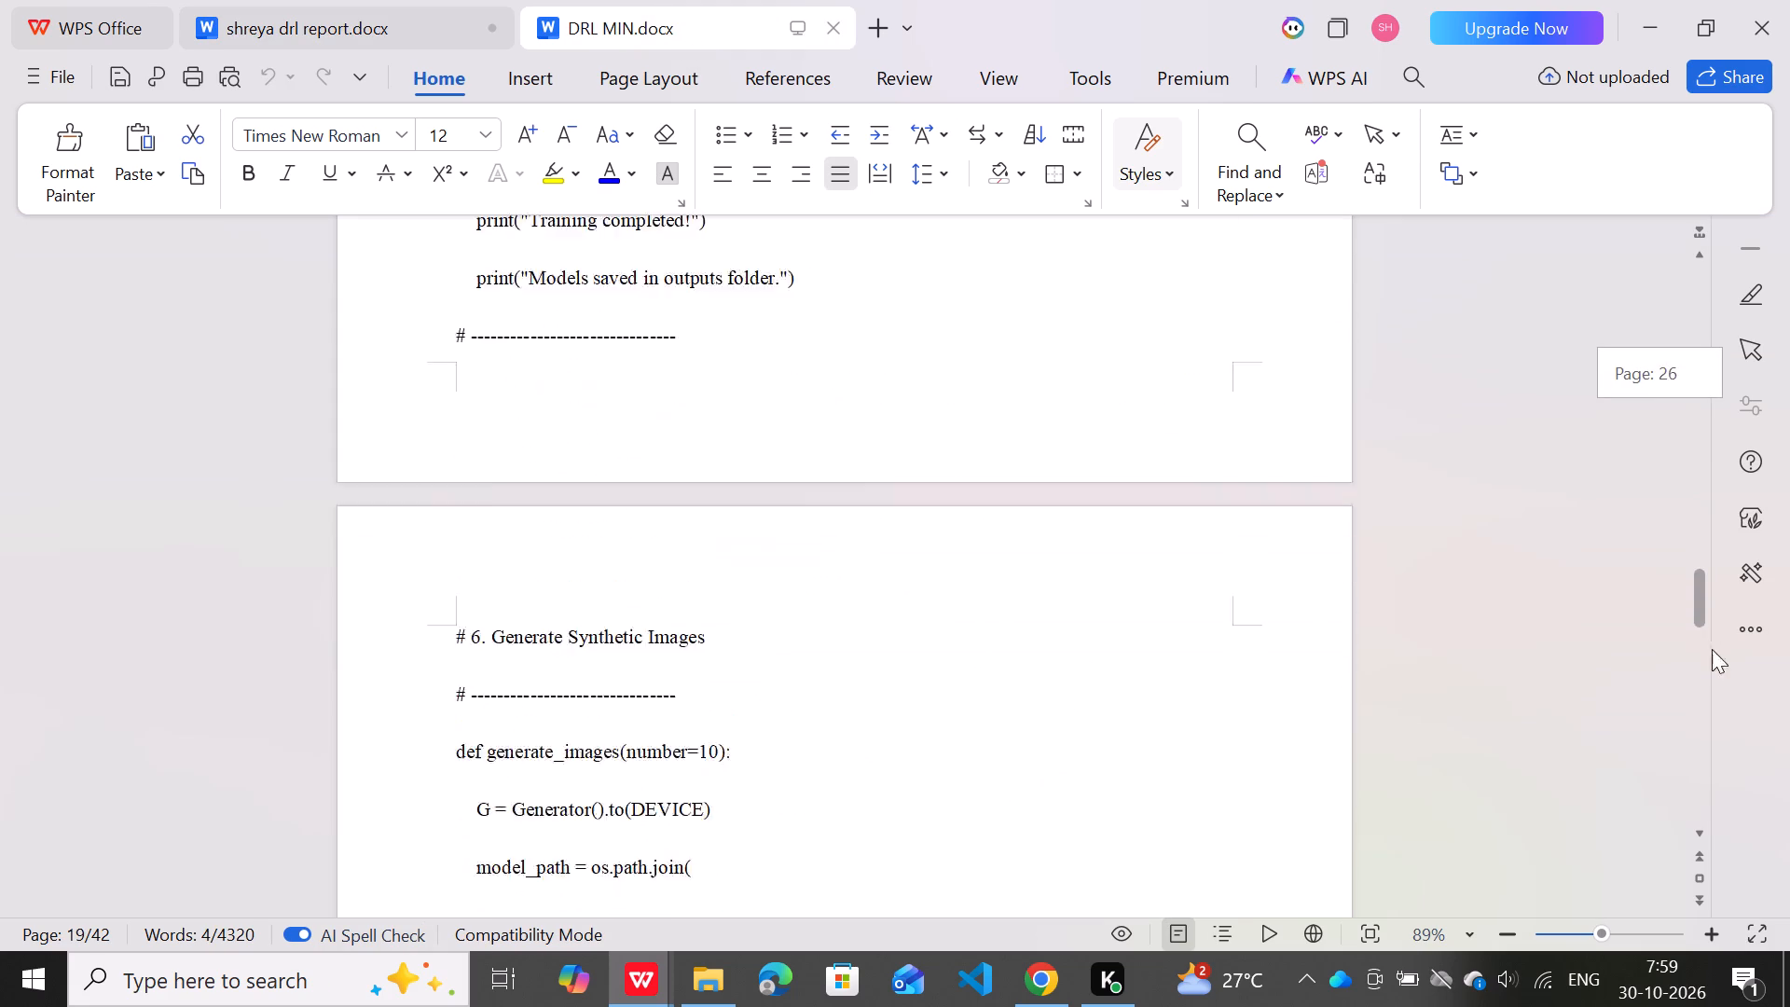
left_click_drag(1712, 649, 1715, 959)
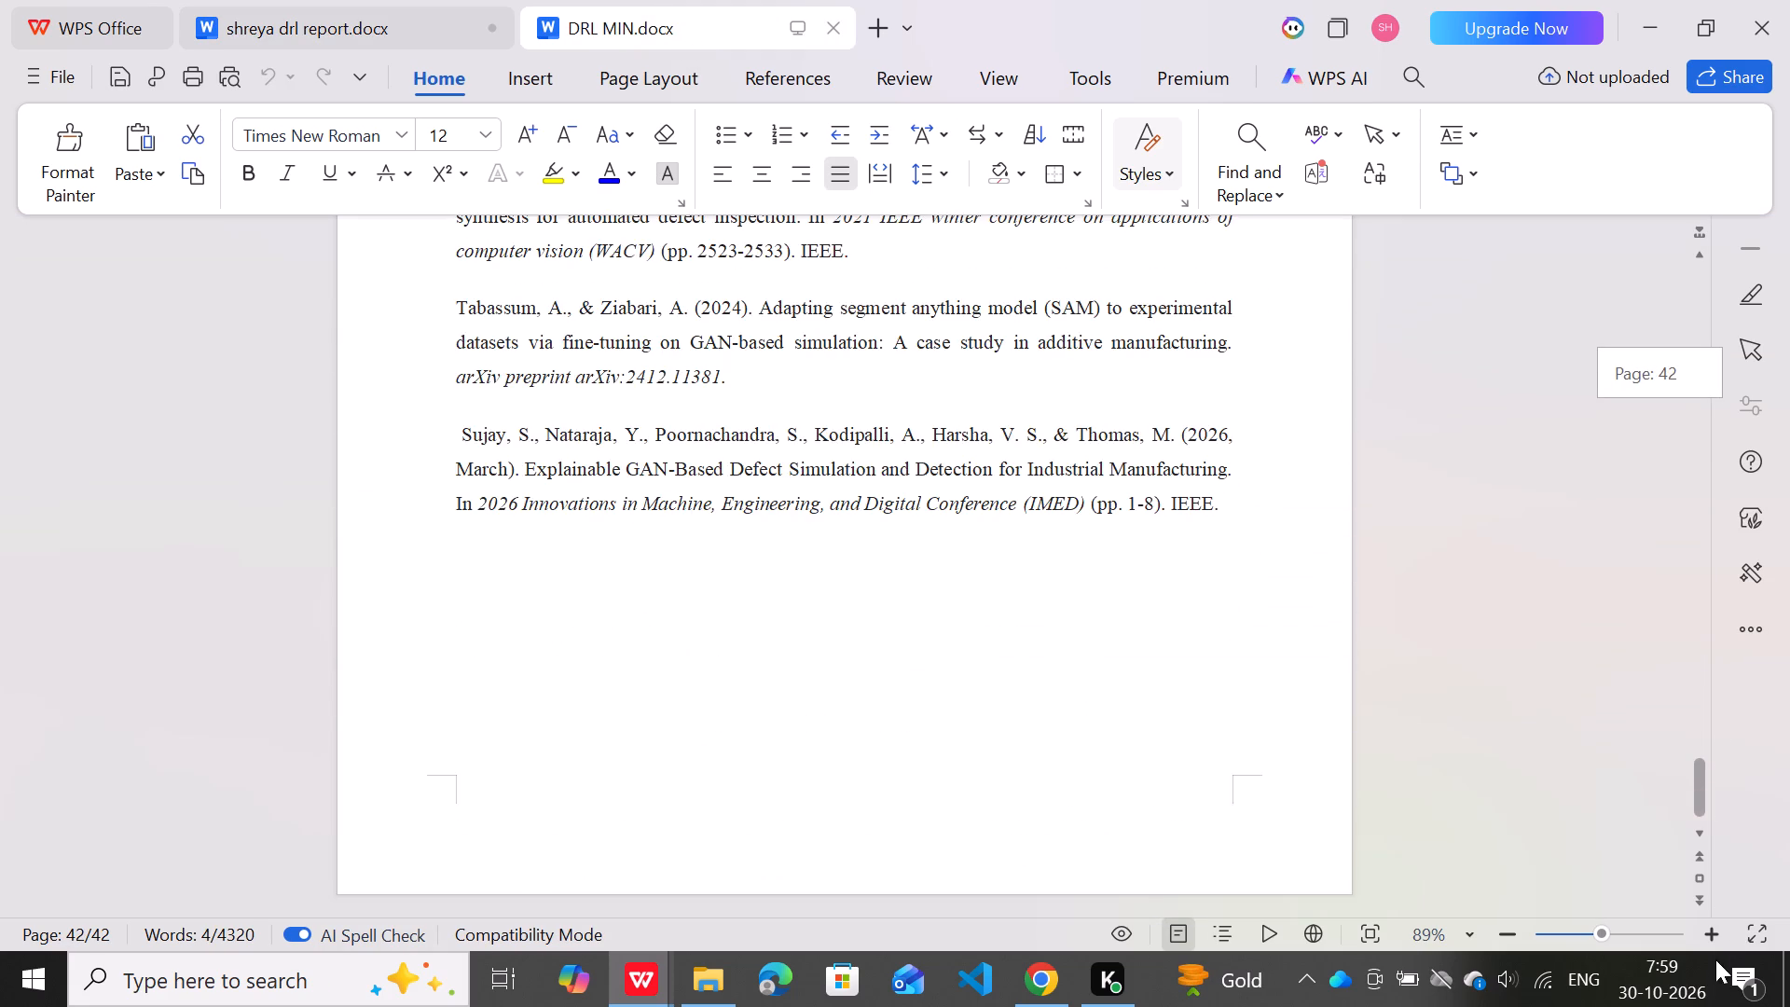
left_click_drag(1715, 959, 1658, 358)
left_click(462, 0)
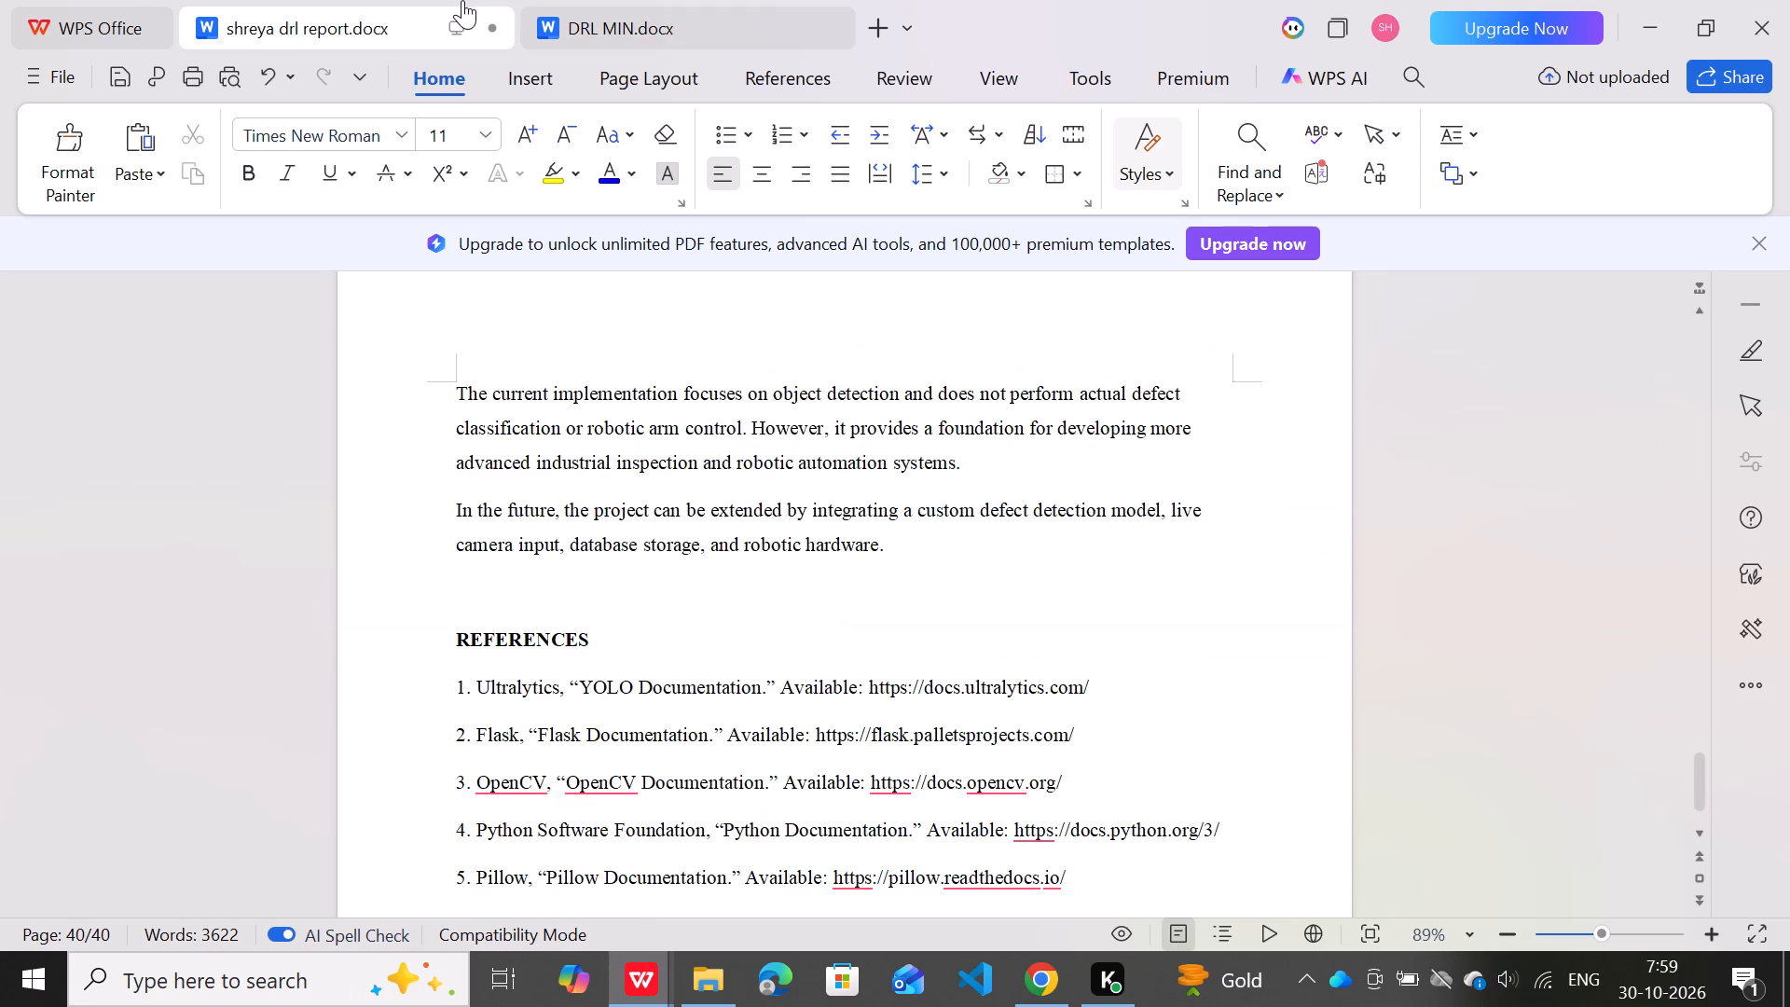
scroll(670, 807, "down", 3)
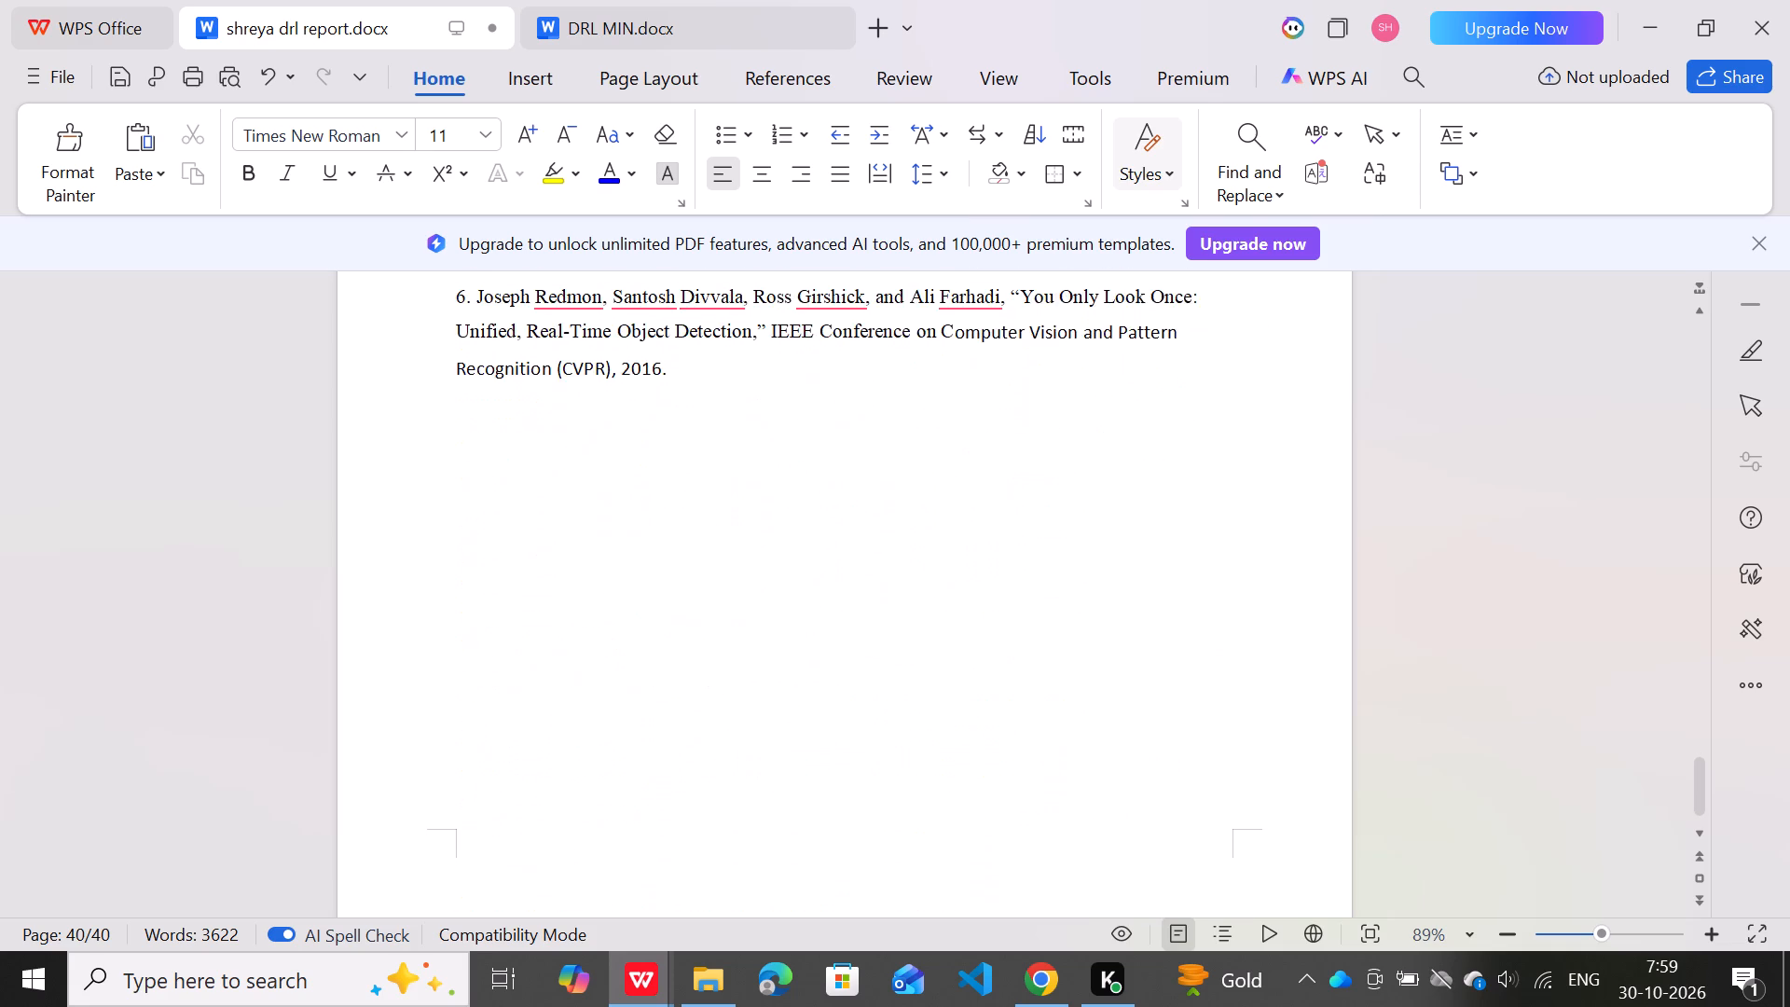
scroll(670, 807, "down", 1)
left_click(586, 0)
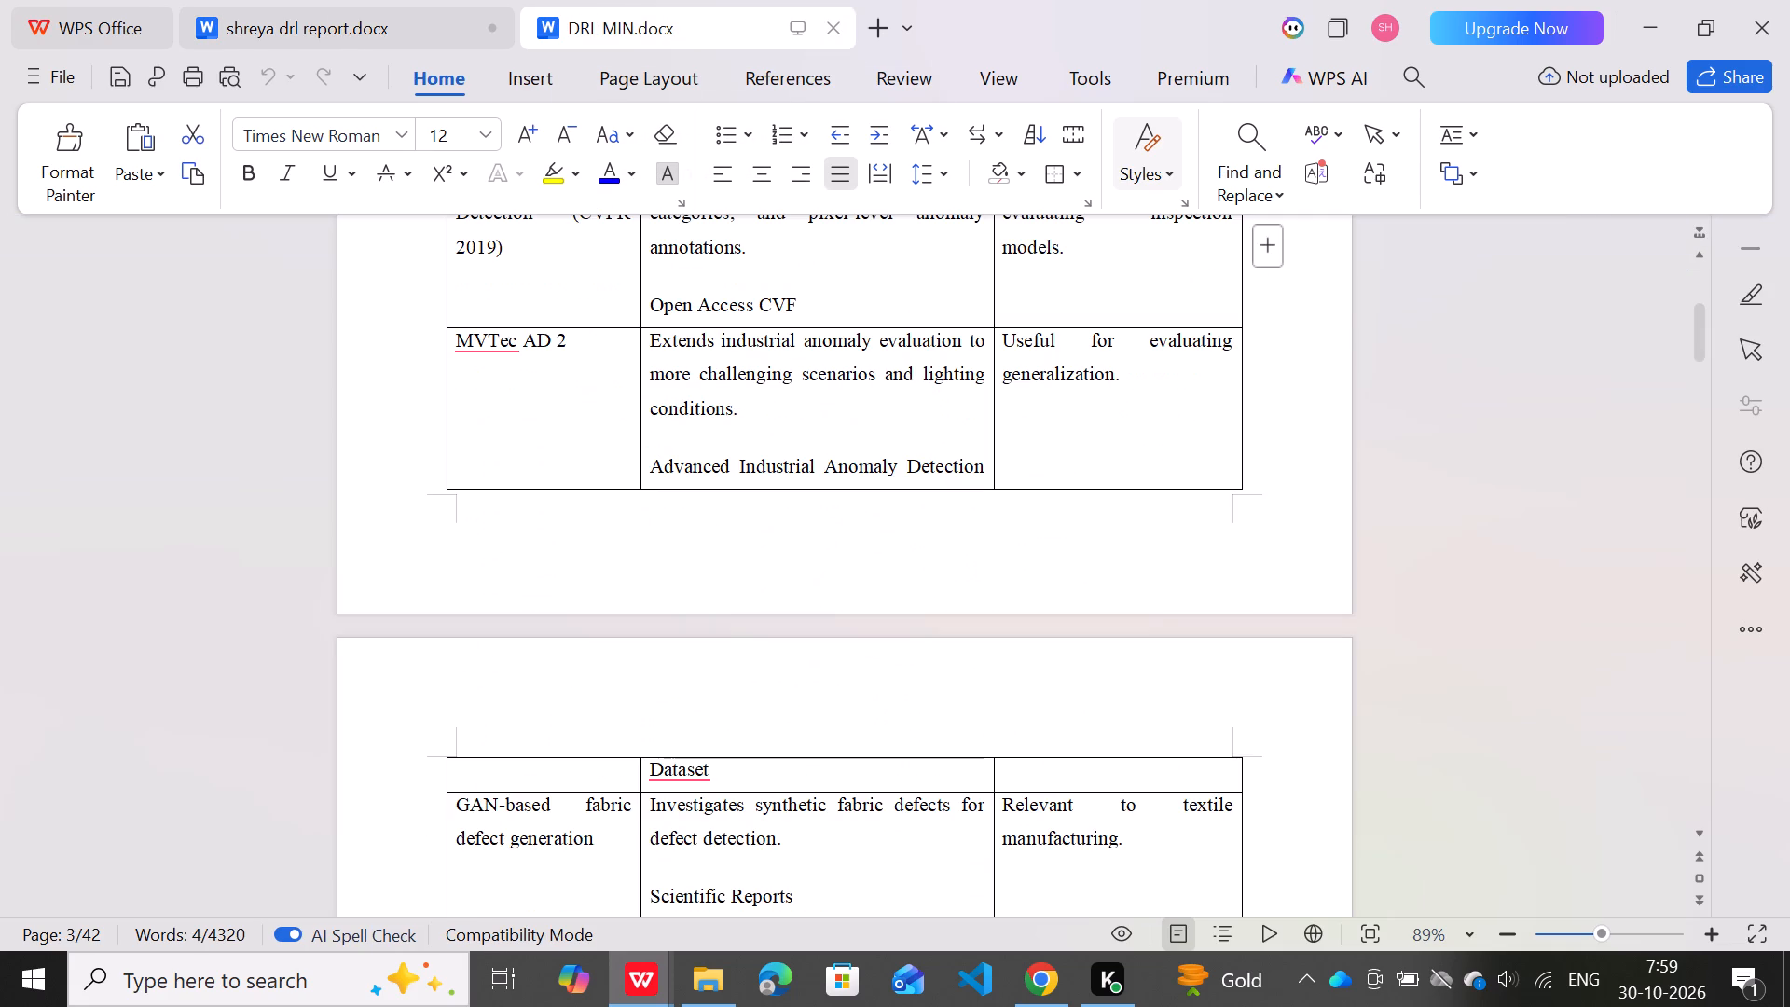
left_click_drag(1702, 339, 1700, 834)
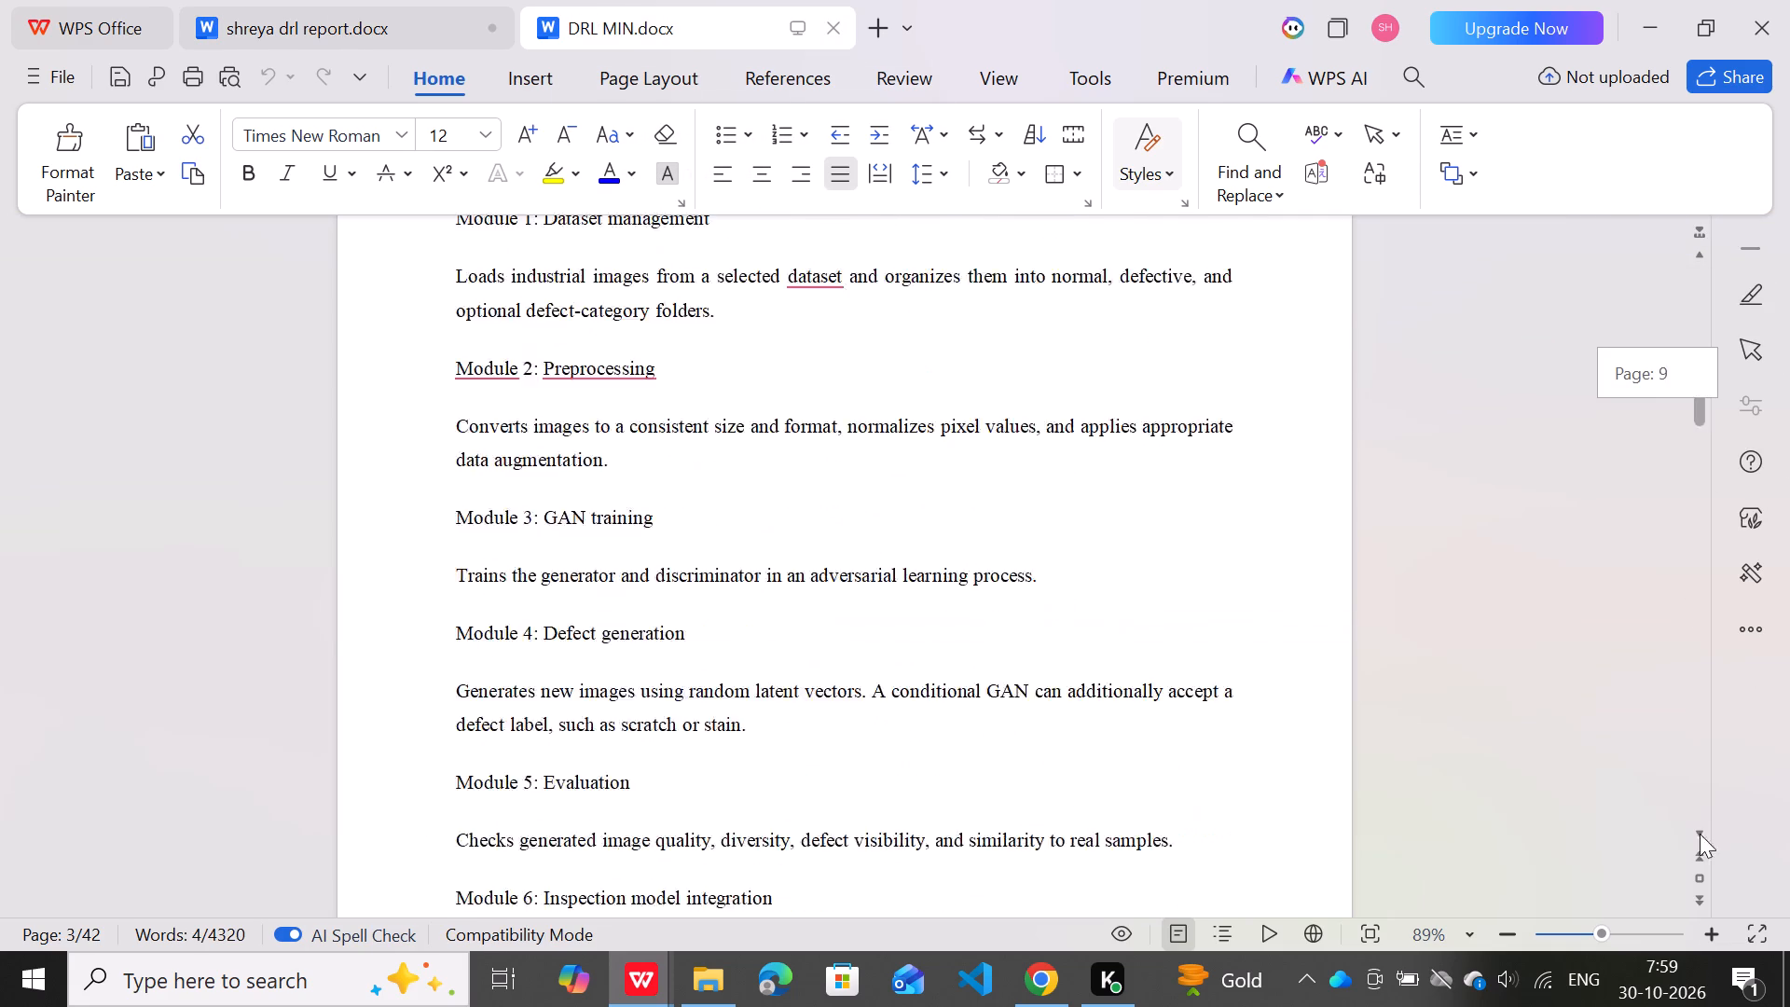
left_click_drag(1700, 834, 1700, 979)
scroll(975, 494, "up", 4)
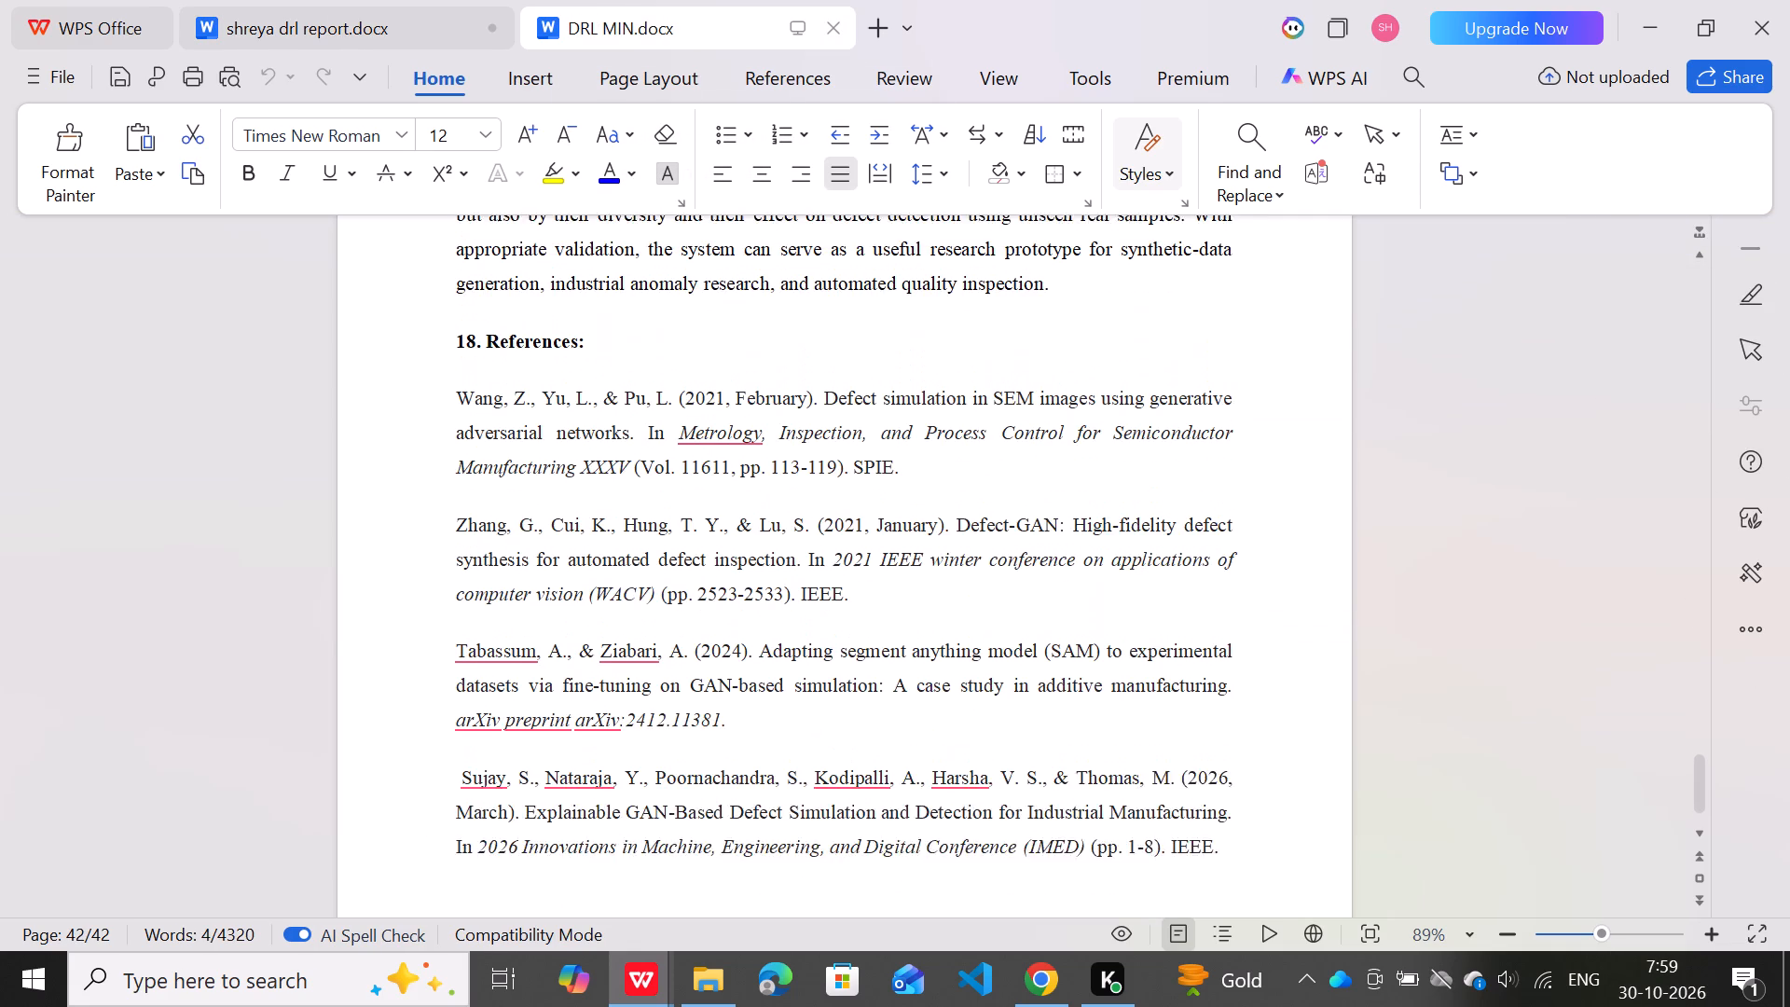
scroll(975, 494, "up", 1)
left_click(286, 5)
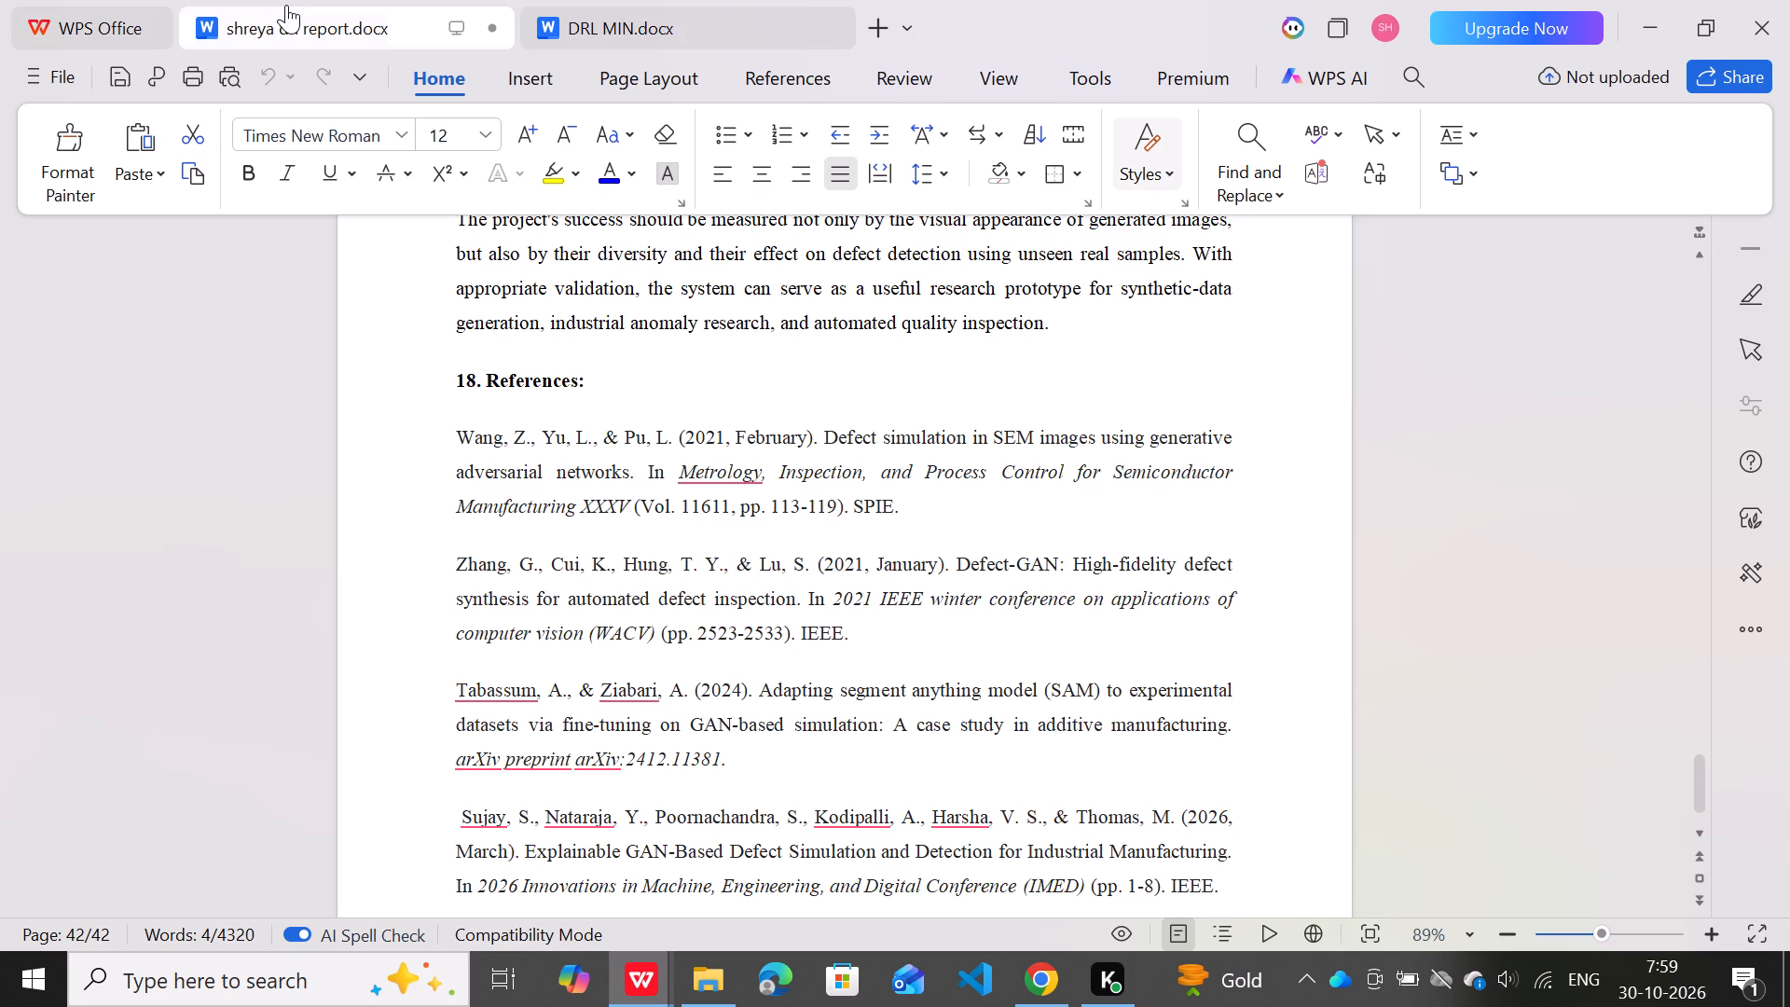
scroll(589, 570, "up", 5)
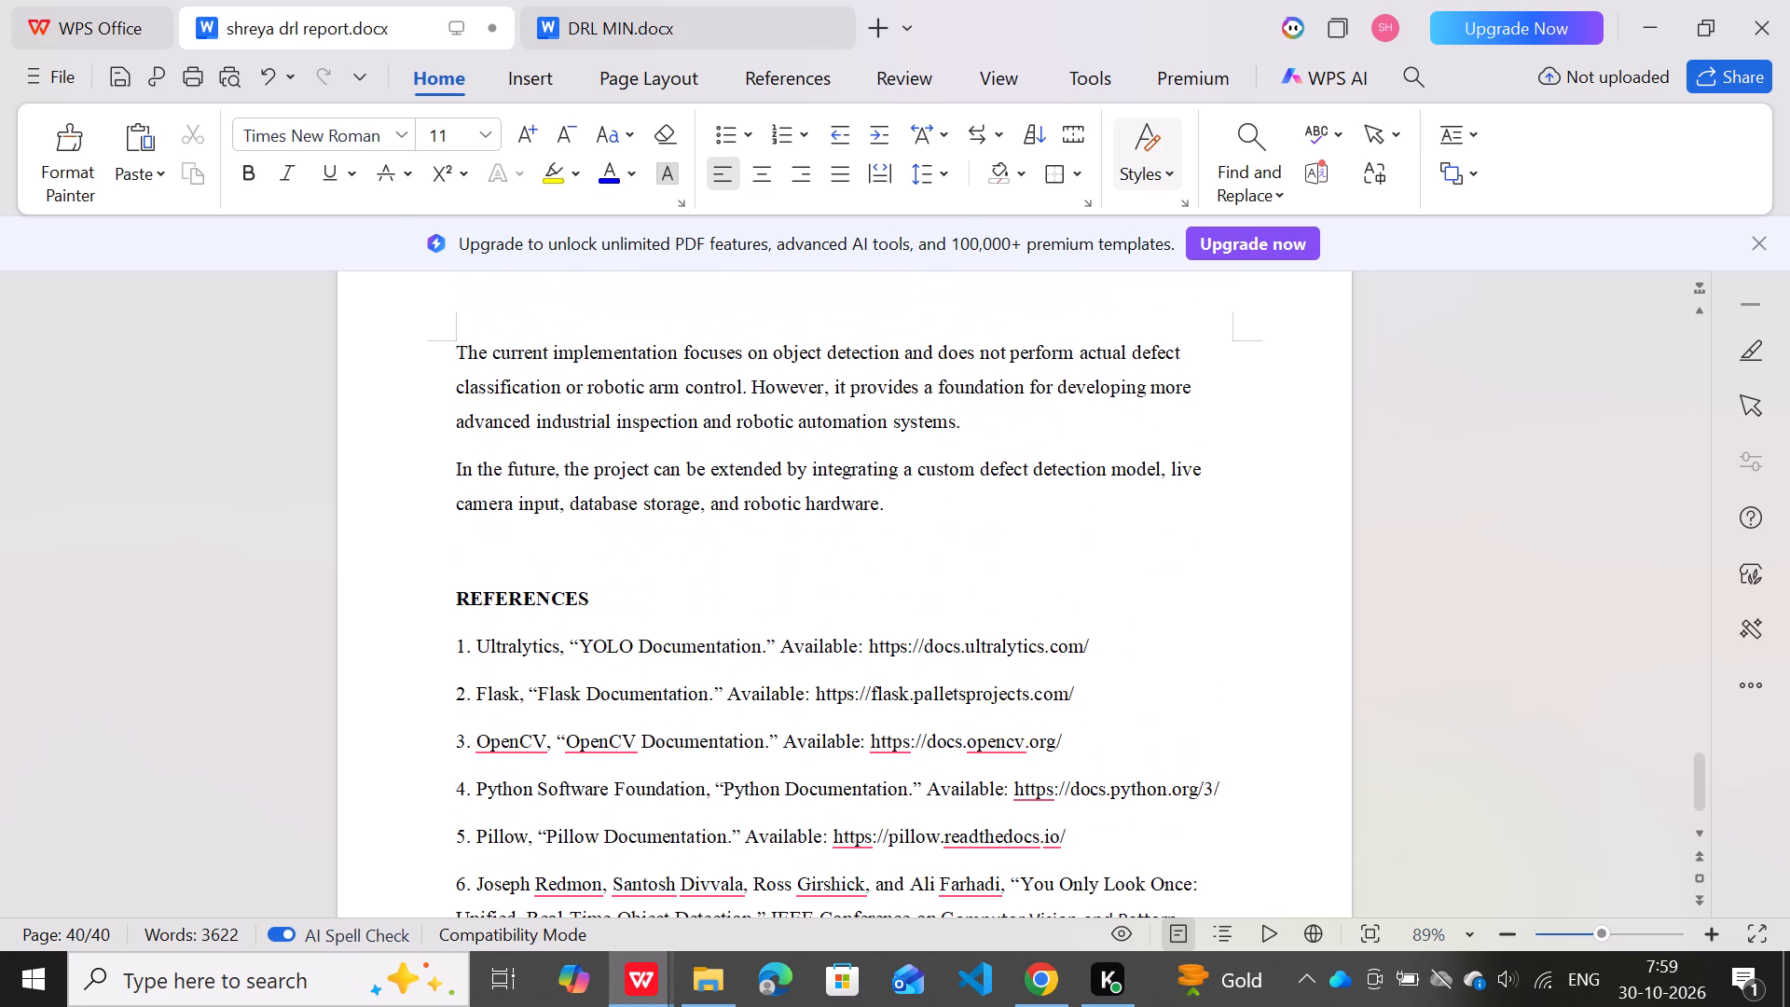
Compare the conclusion in DRL MIN.docx with the conclusion and improvements sections in shreya drl report.docx.
left_click(620, 0)
scroll(679, 546, "up", 5)
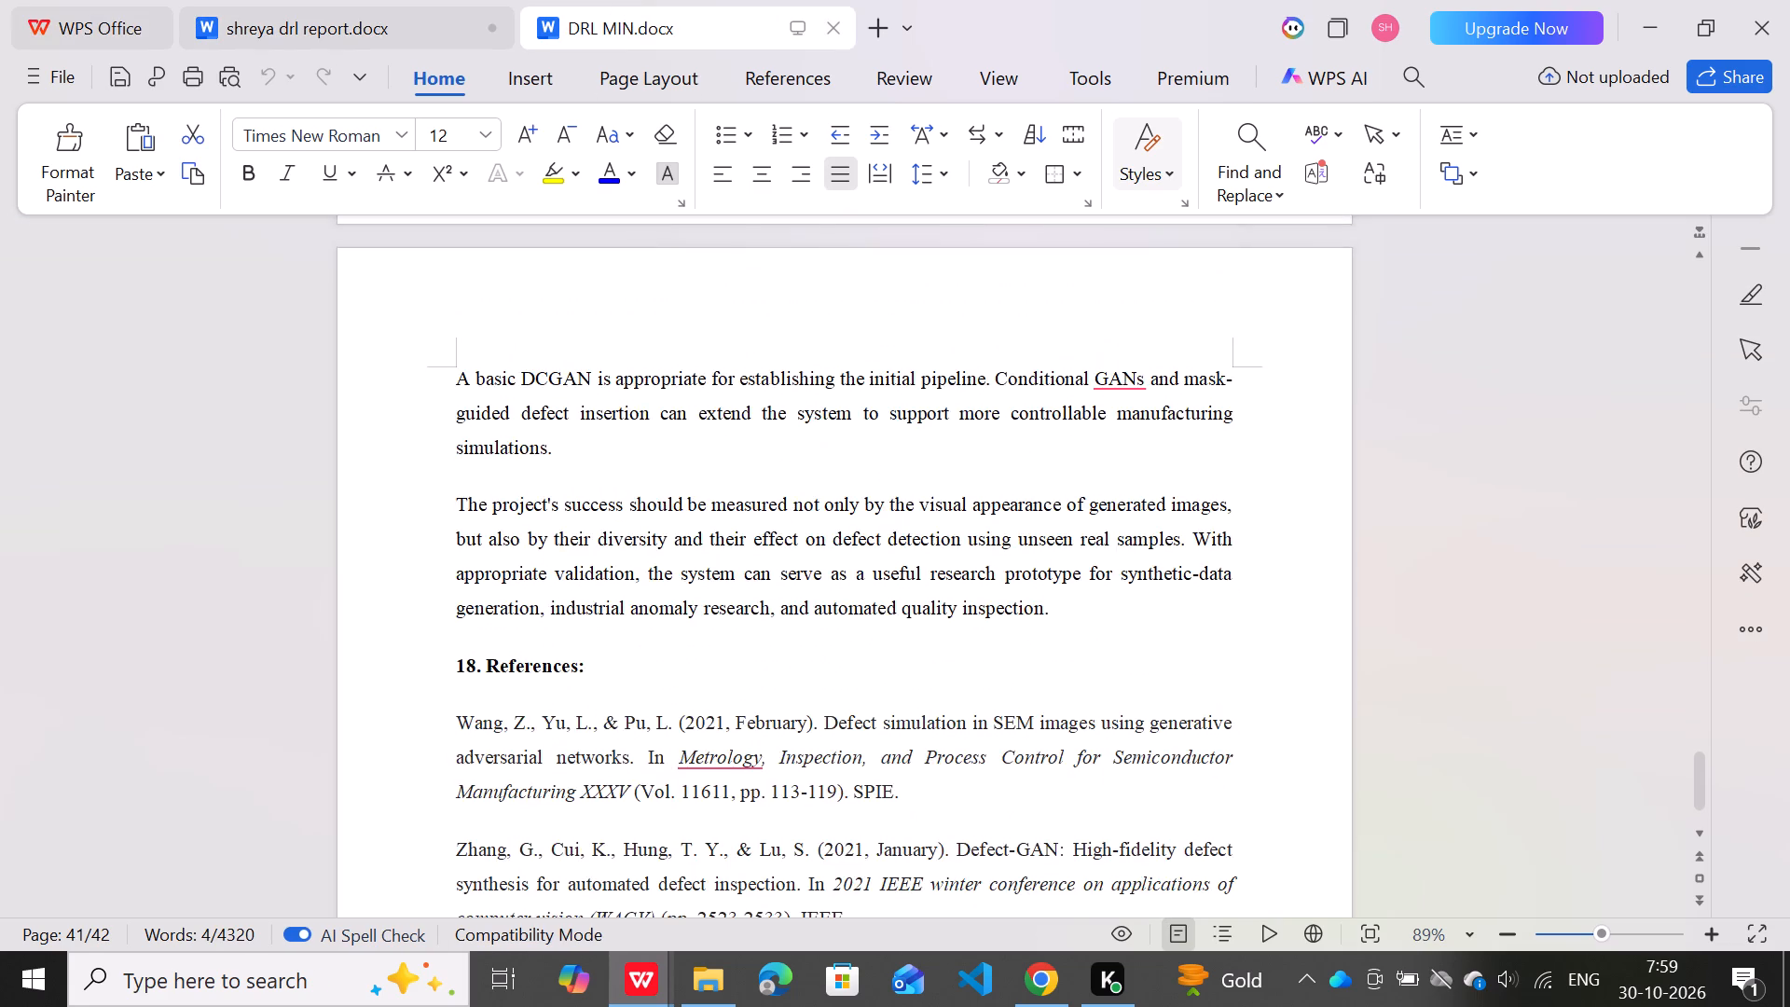
scroll(679, 546, "up", 5)
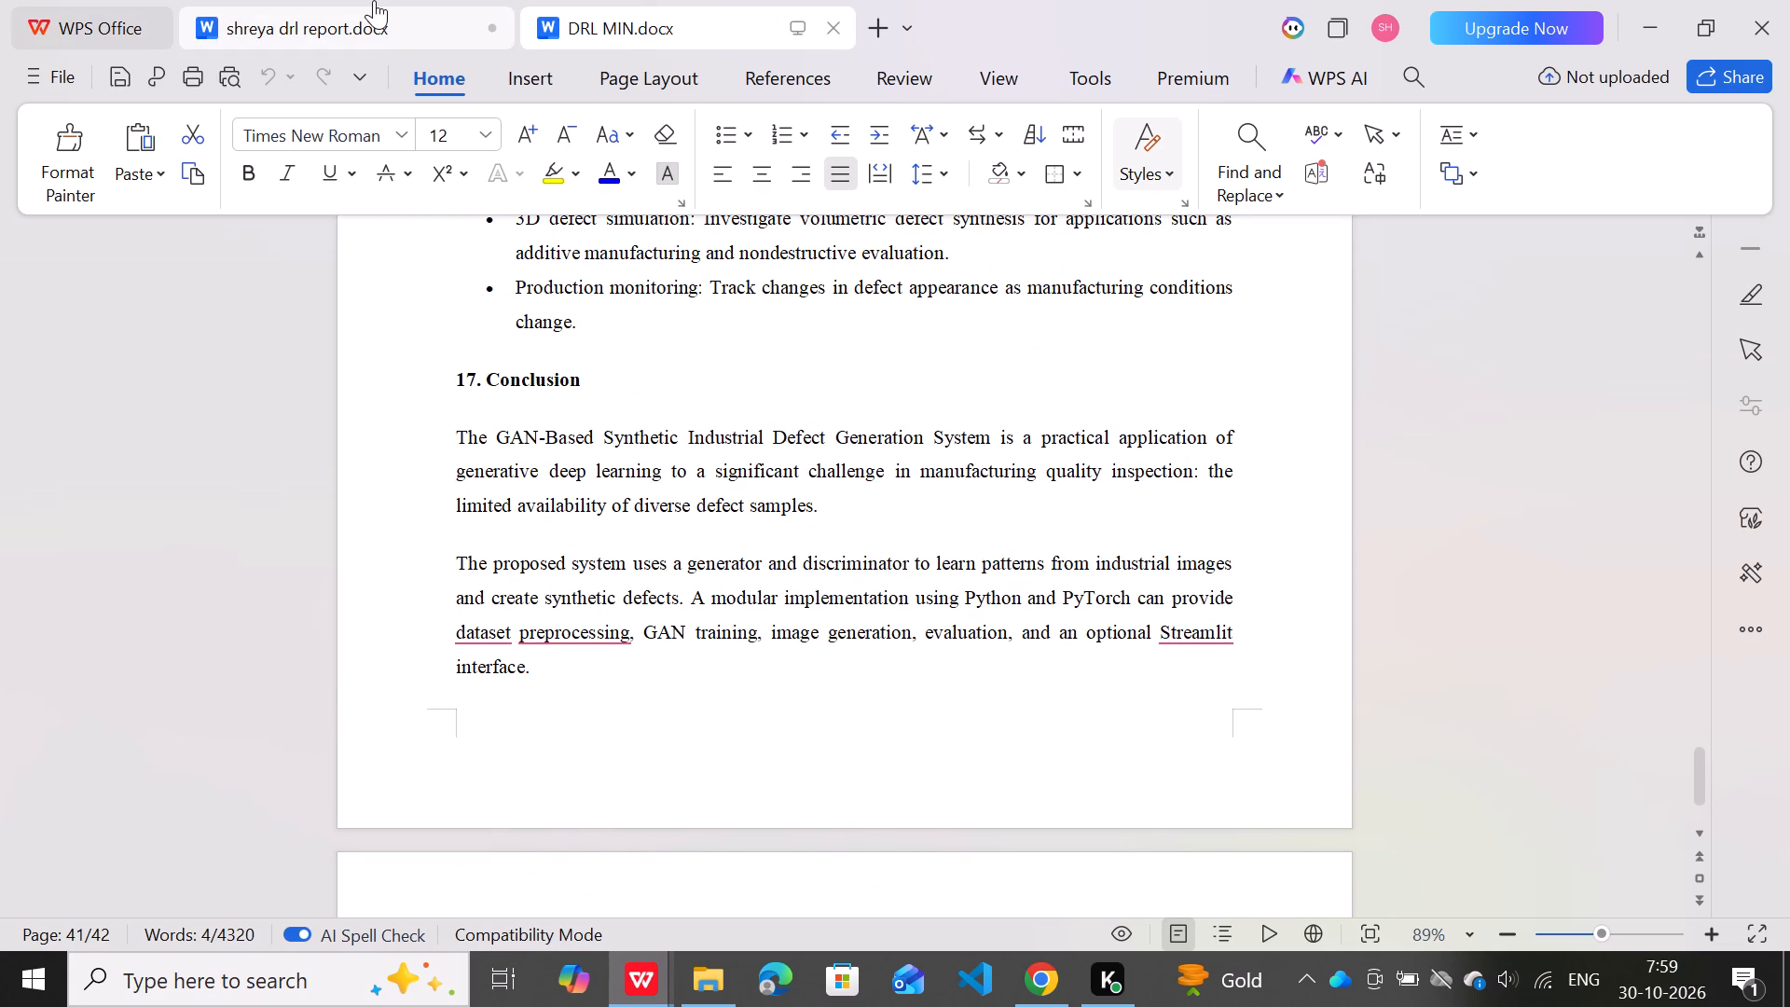
left_click(374, 0)
scroll(542, 405, "up", 7)
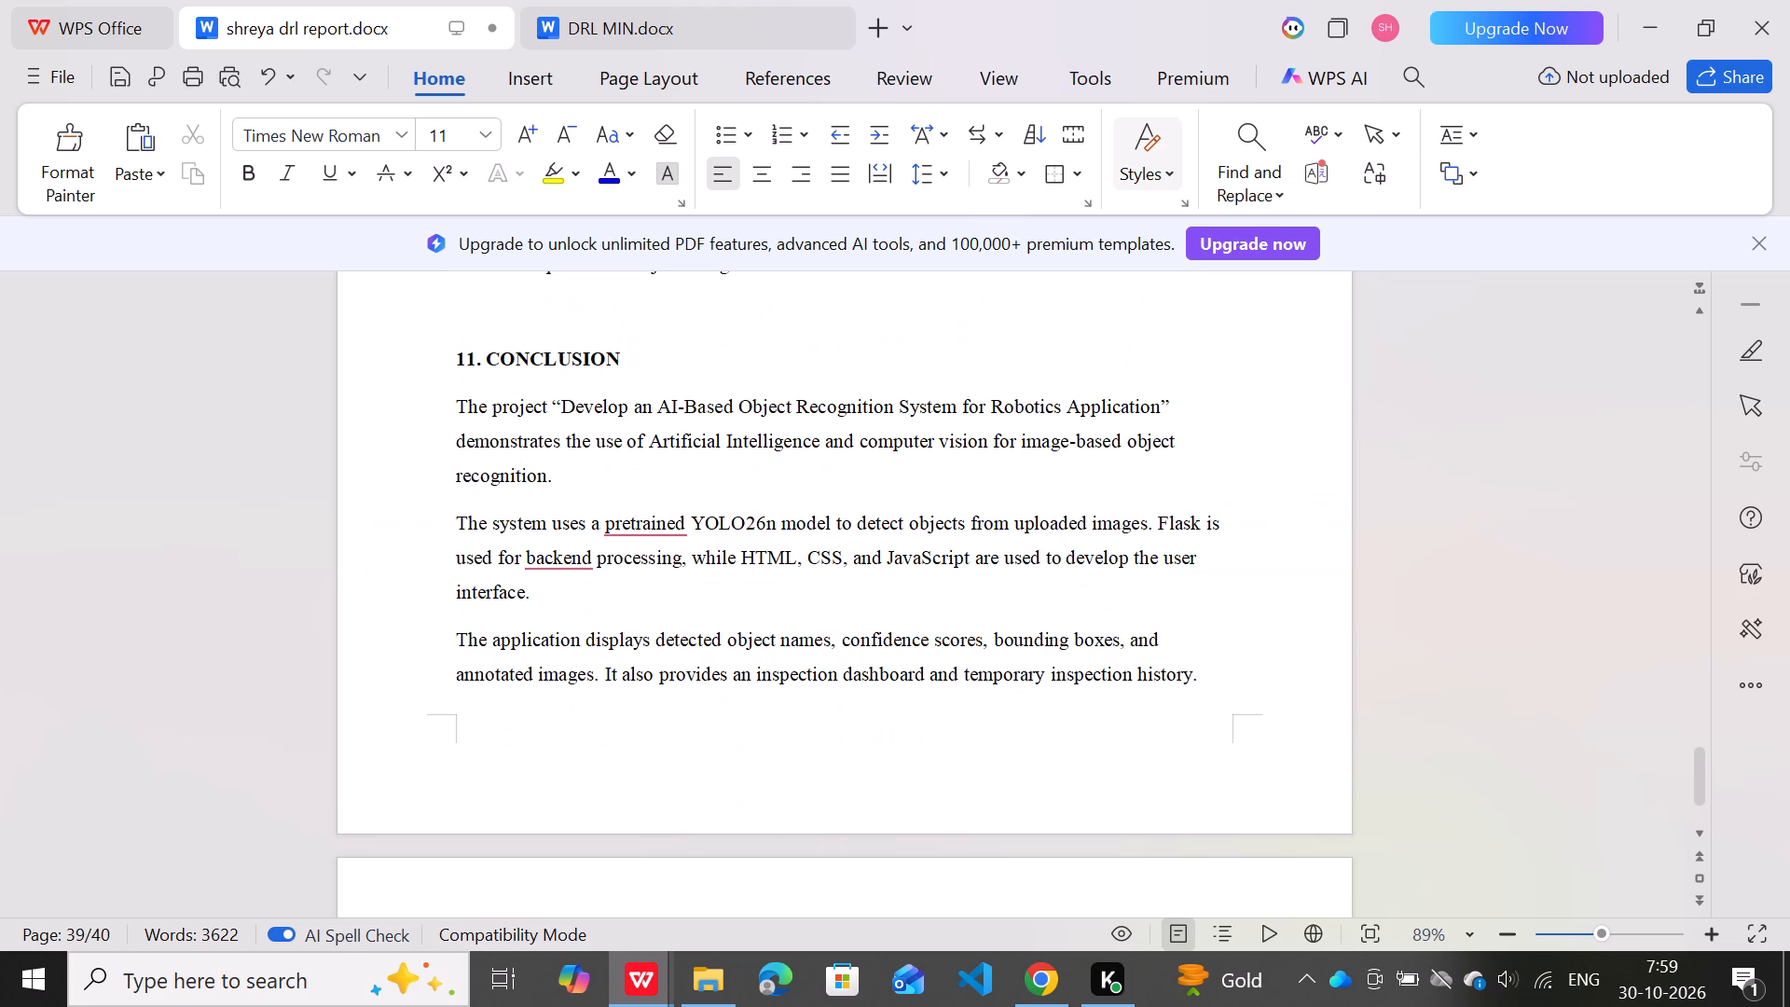
scroll(542, 405, "up", 5)
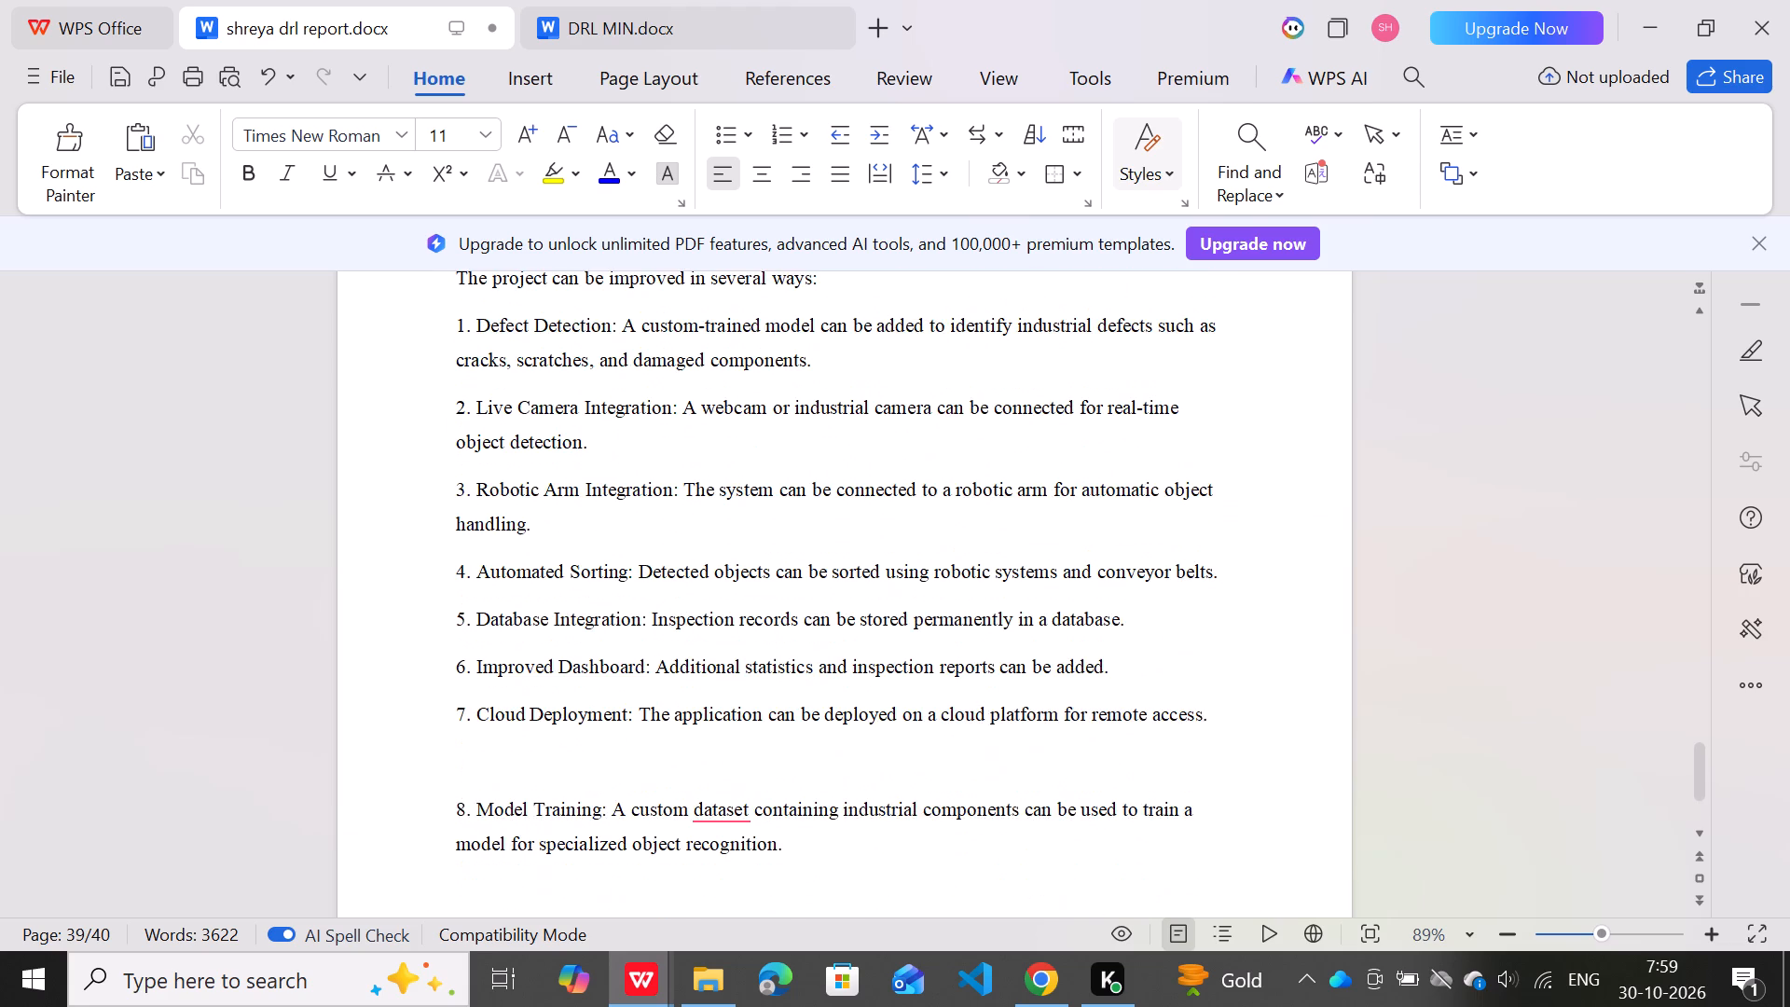
In DRL MIN.docx, set the "16. Future scope" heading to font size 14.
scroll(542, 405, "up", 1)
scroll(560, 328, "up", 6)
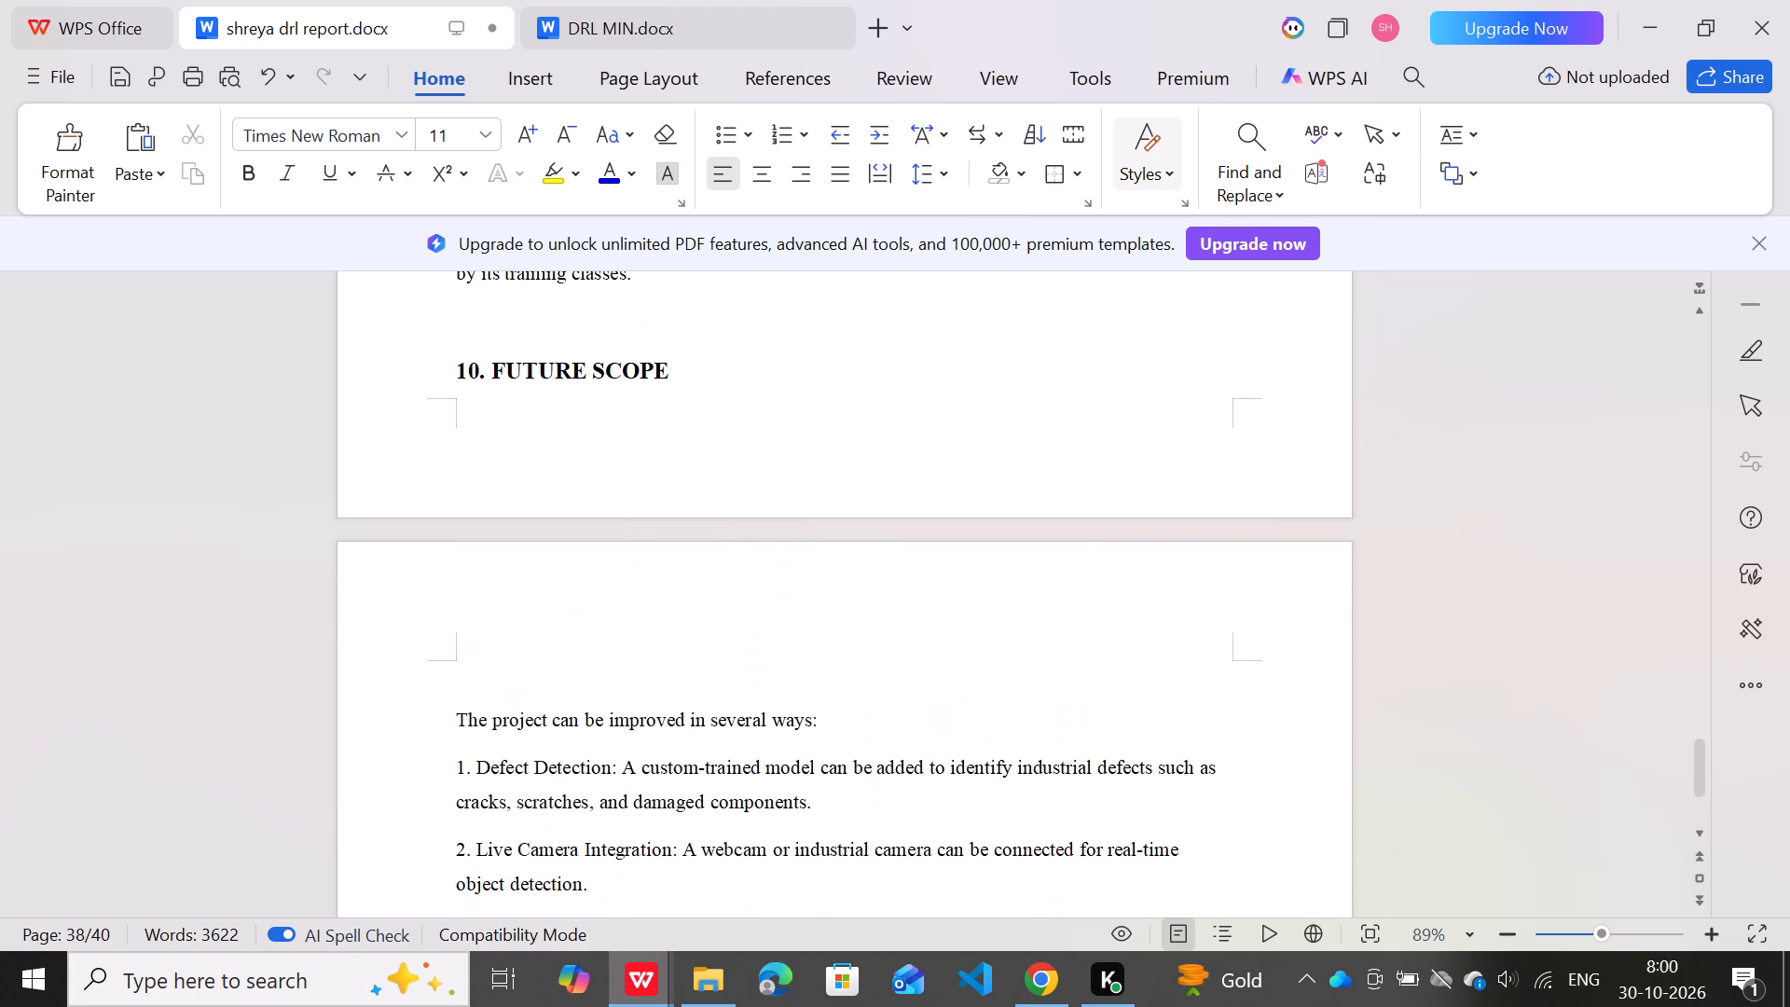
scroll(560, 328, "up", 1)
left_click(687, 34)
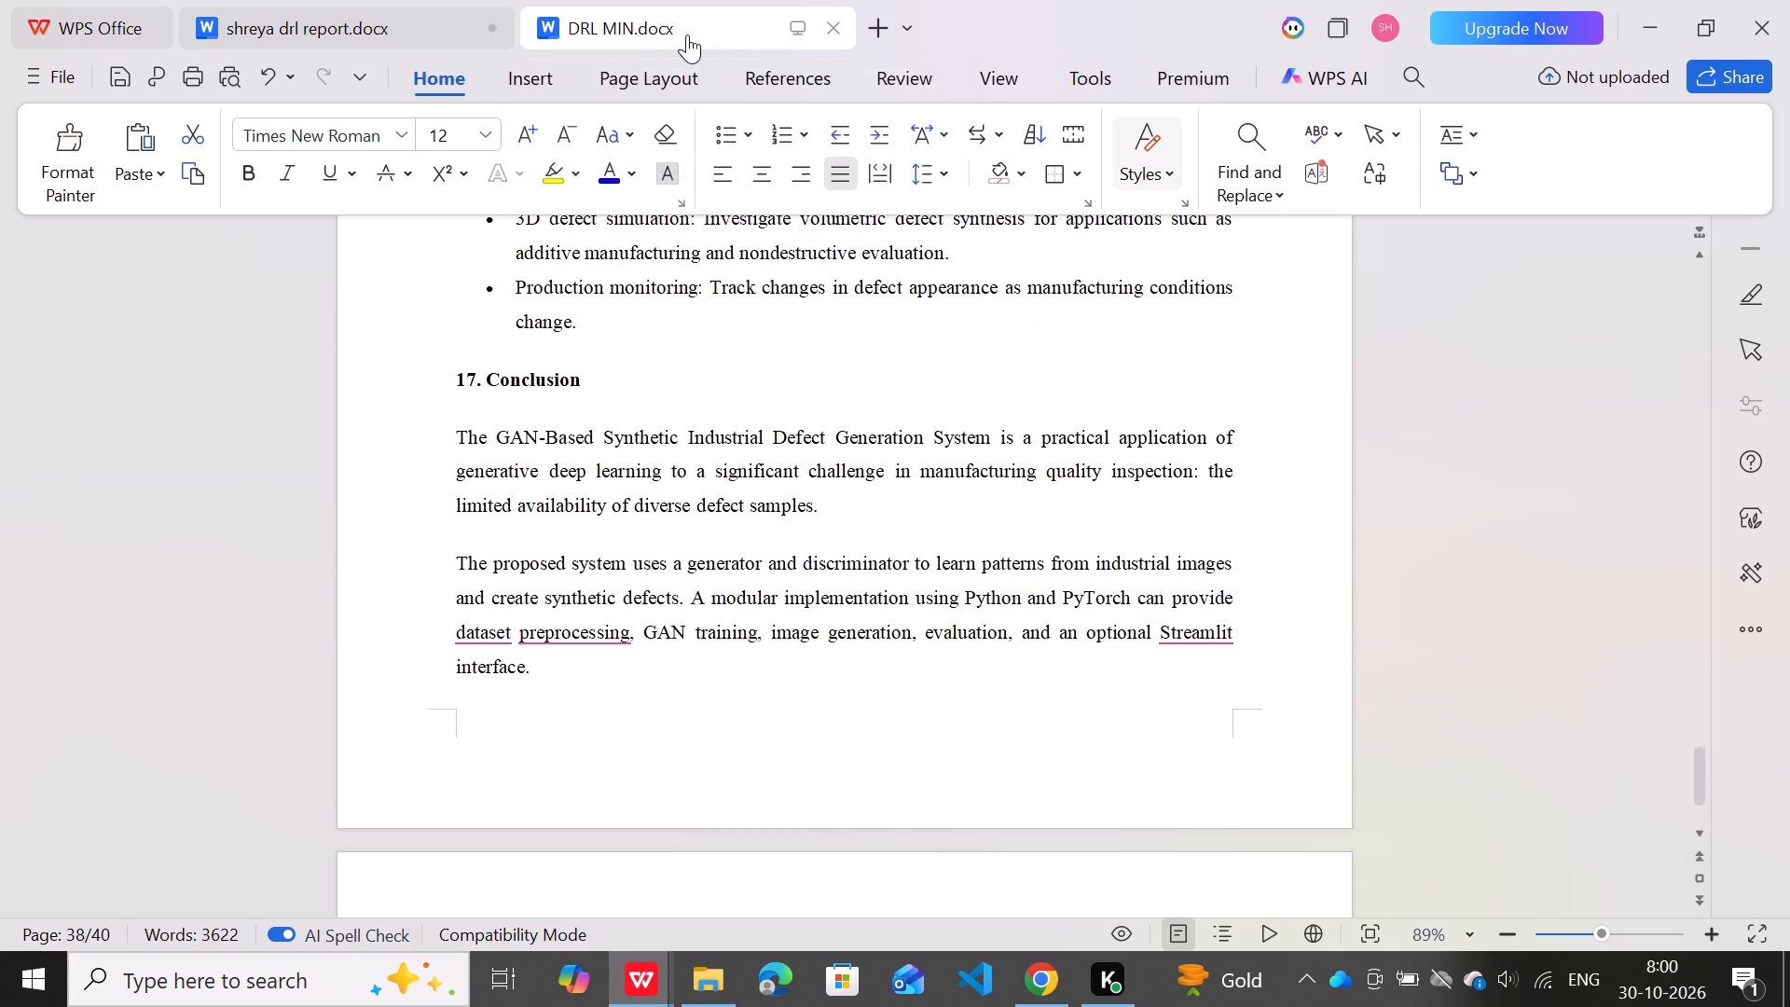
scroll(636, 407, "up", 7)
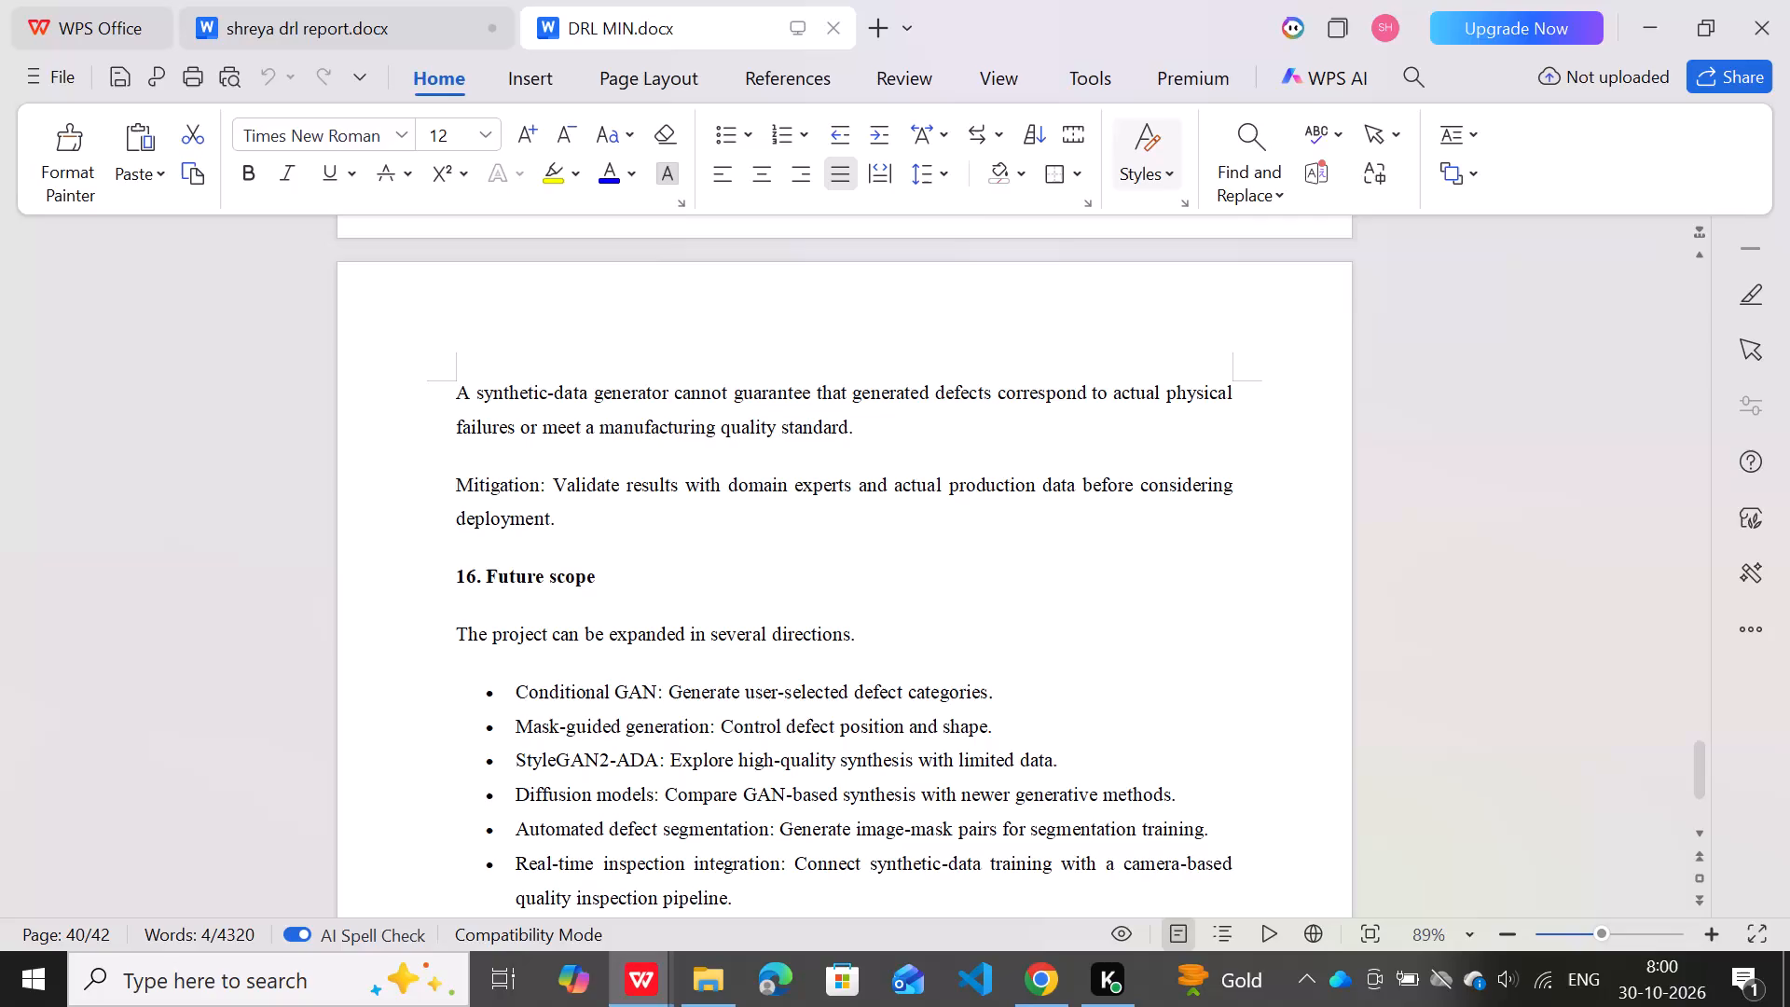
scroll(636, 412, "up", 1)
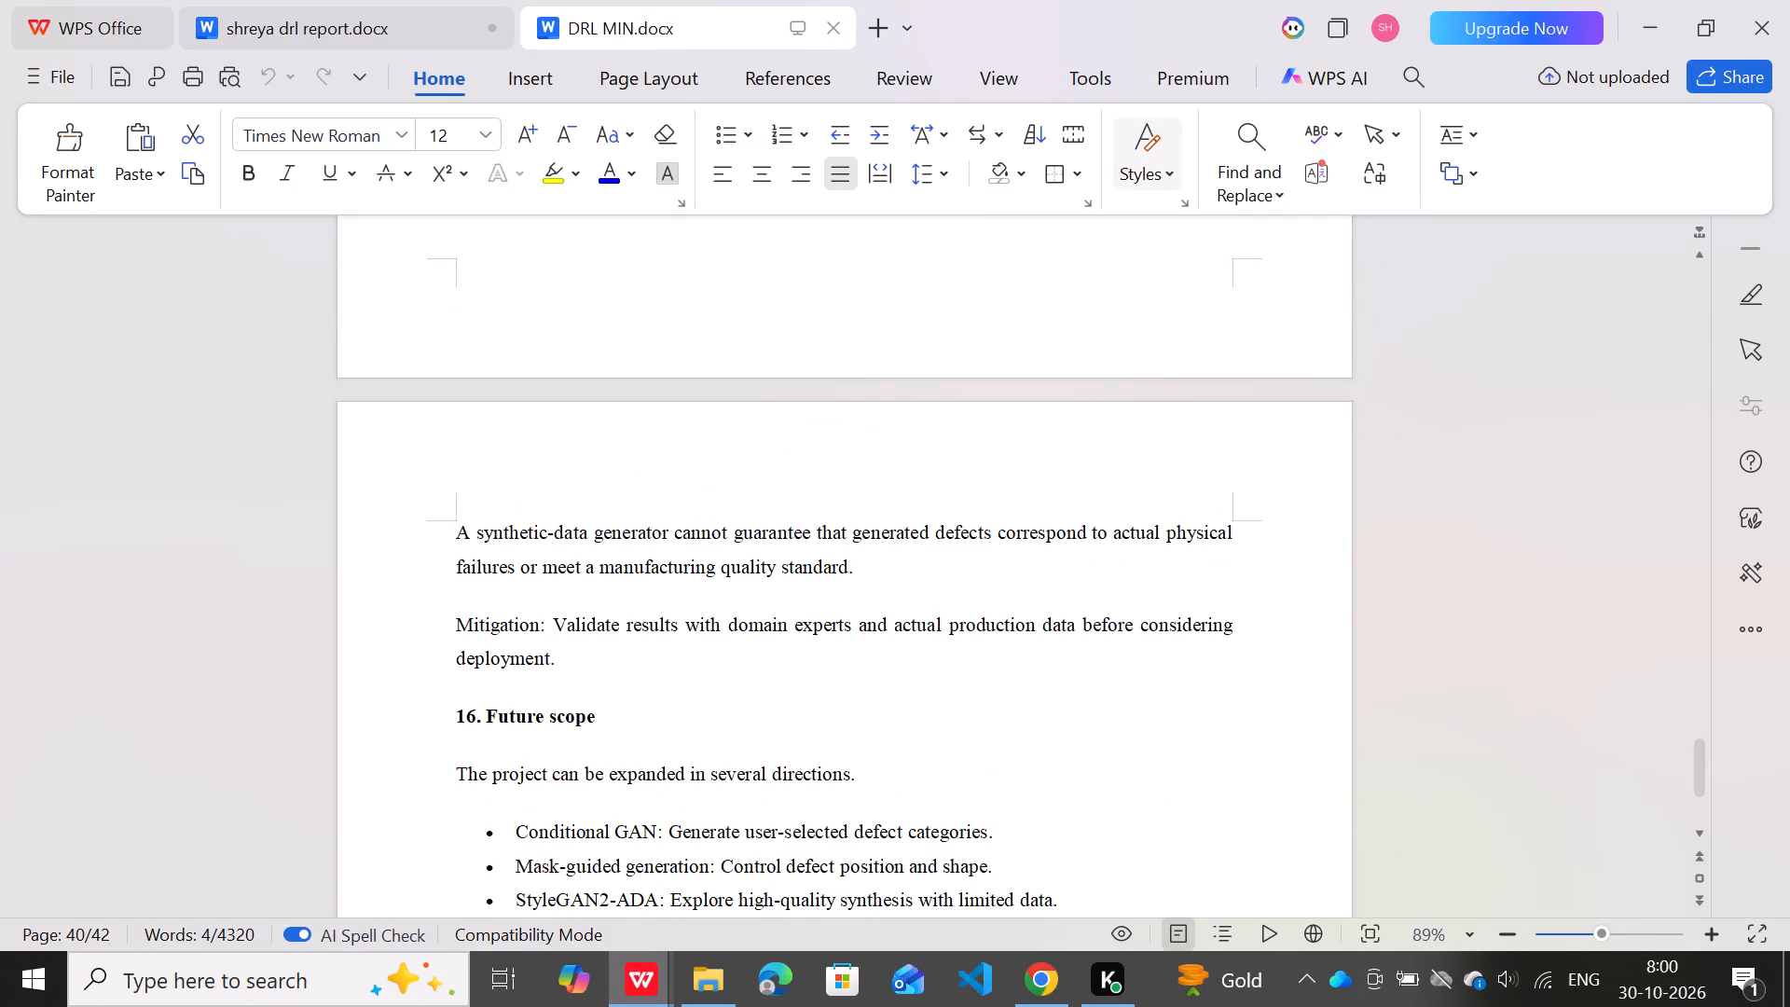
triple_click(603, 720)
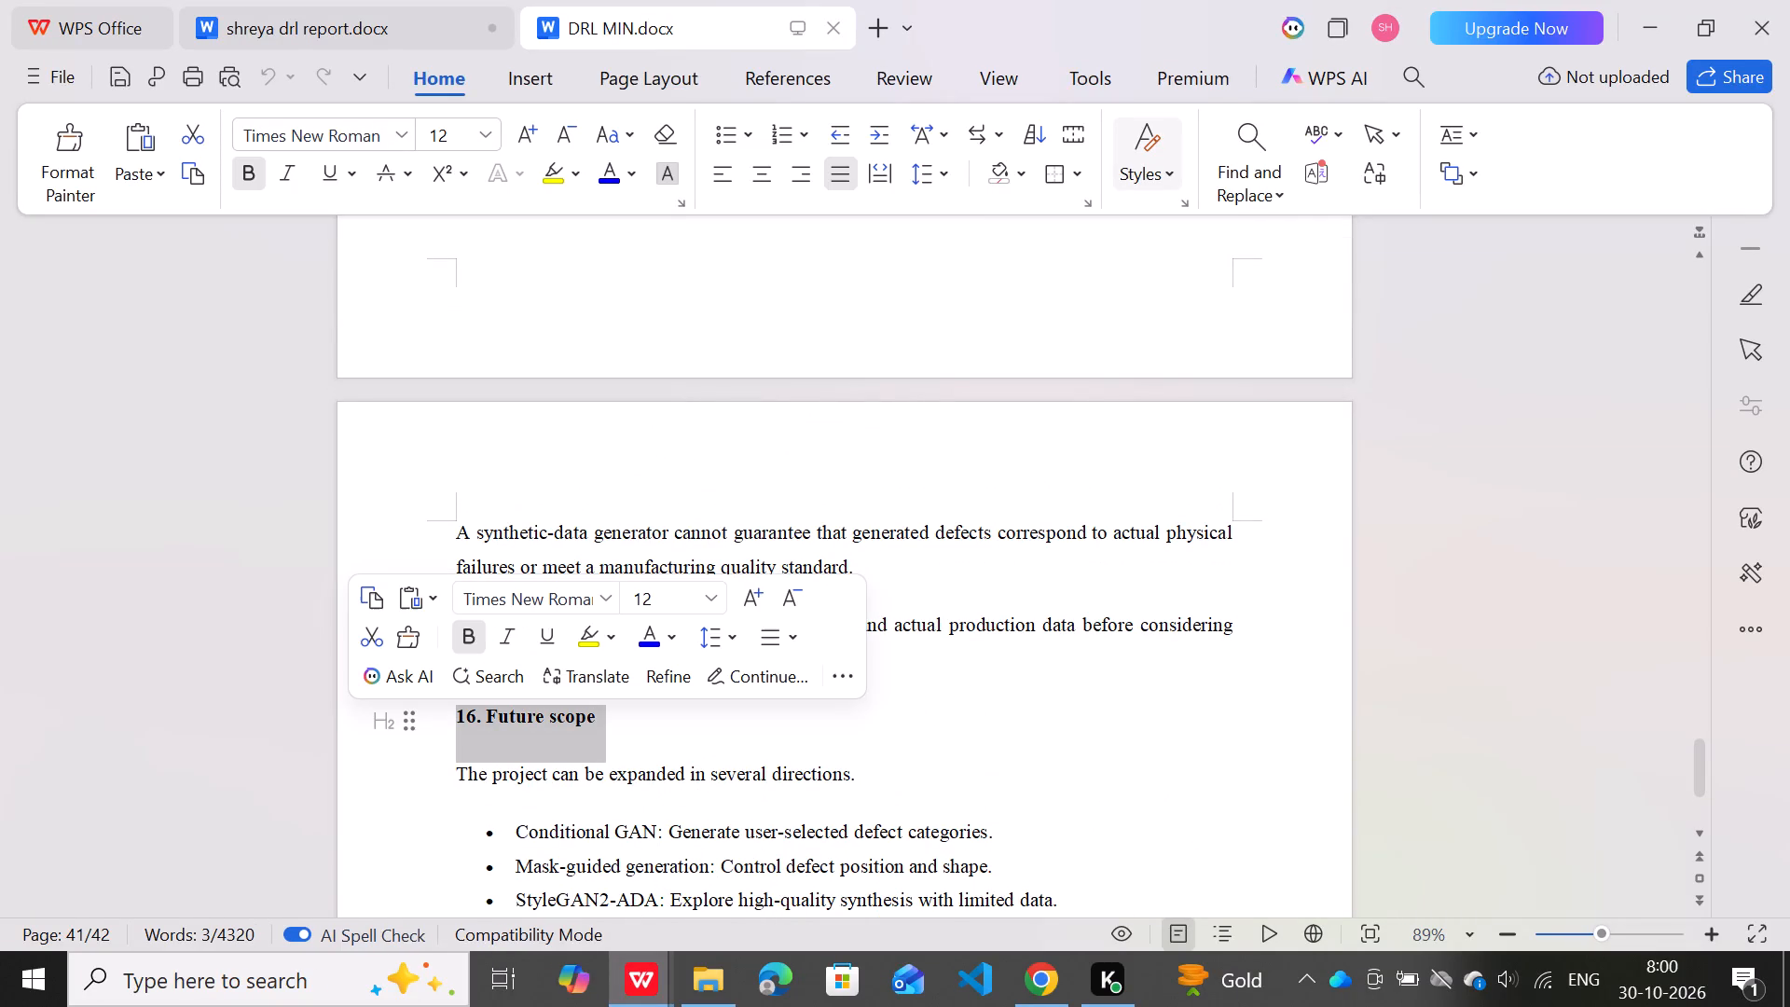
left_click(713, 594)
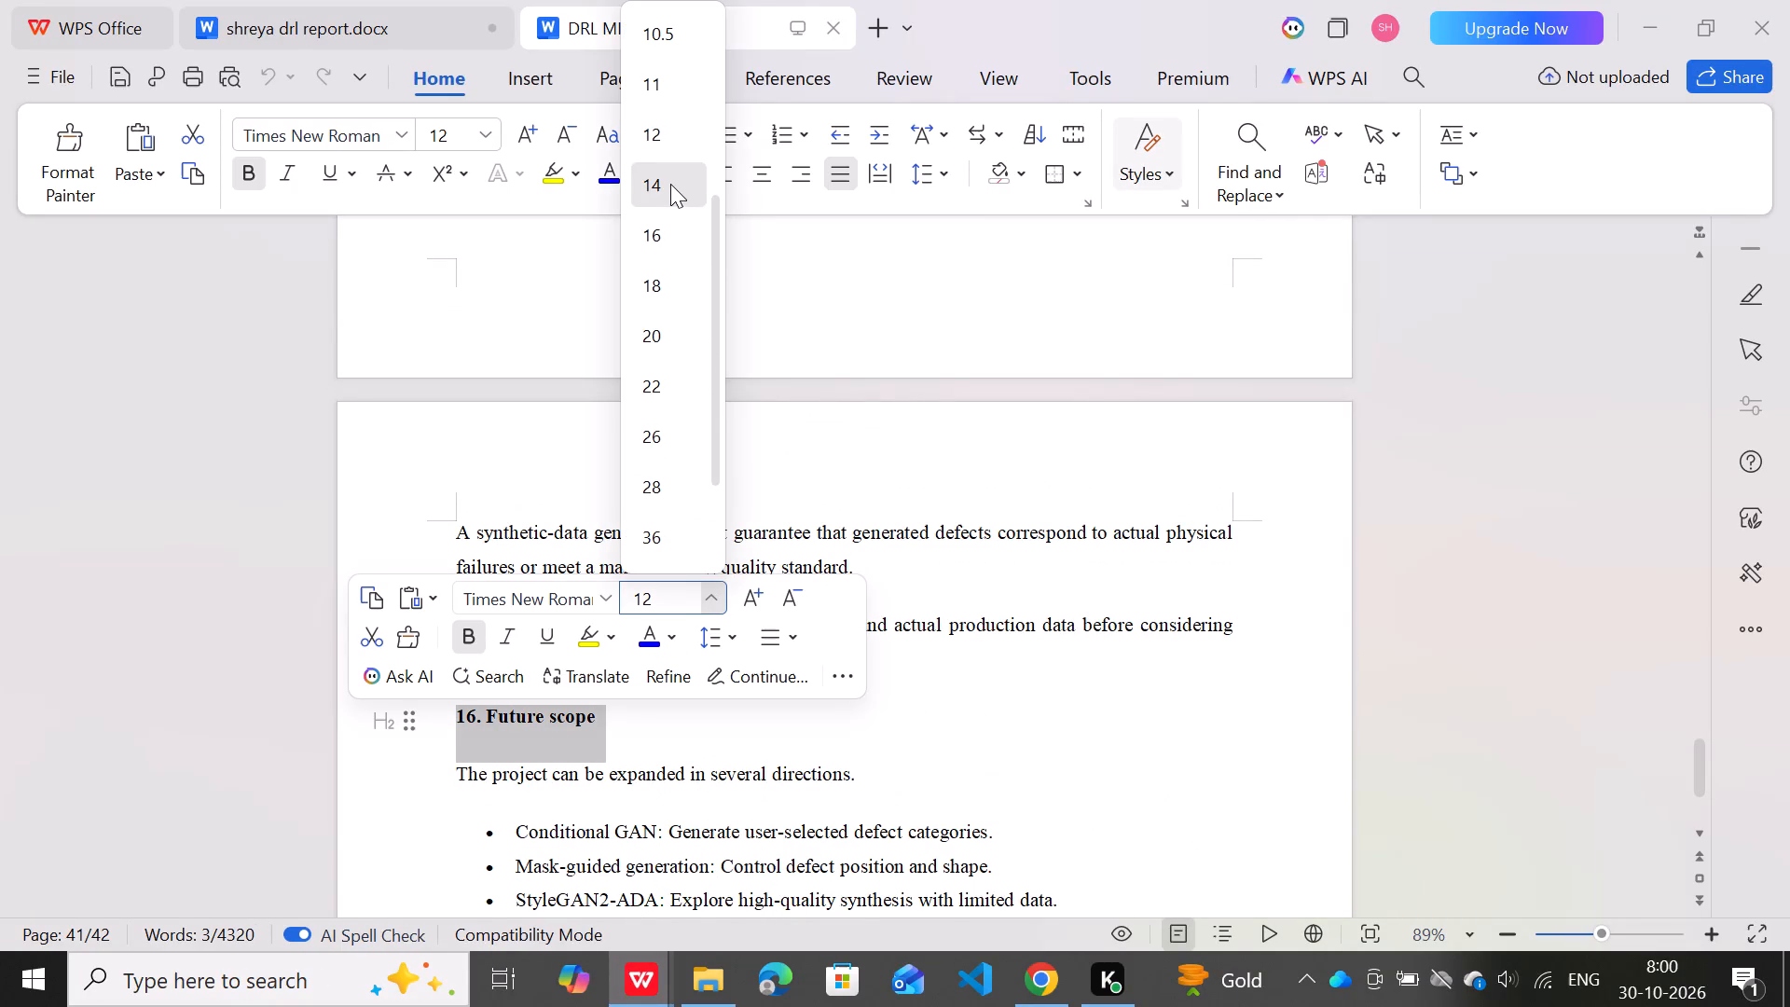
left_click(670, 184)
left_click(894, 570)
Set the "17. Conclusion" heading in DRL MIN.docx to font size 14.
scroll(894, 570, "down", 1)
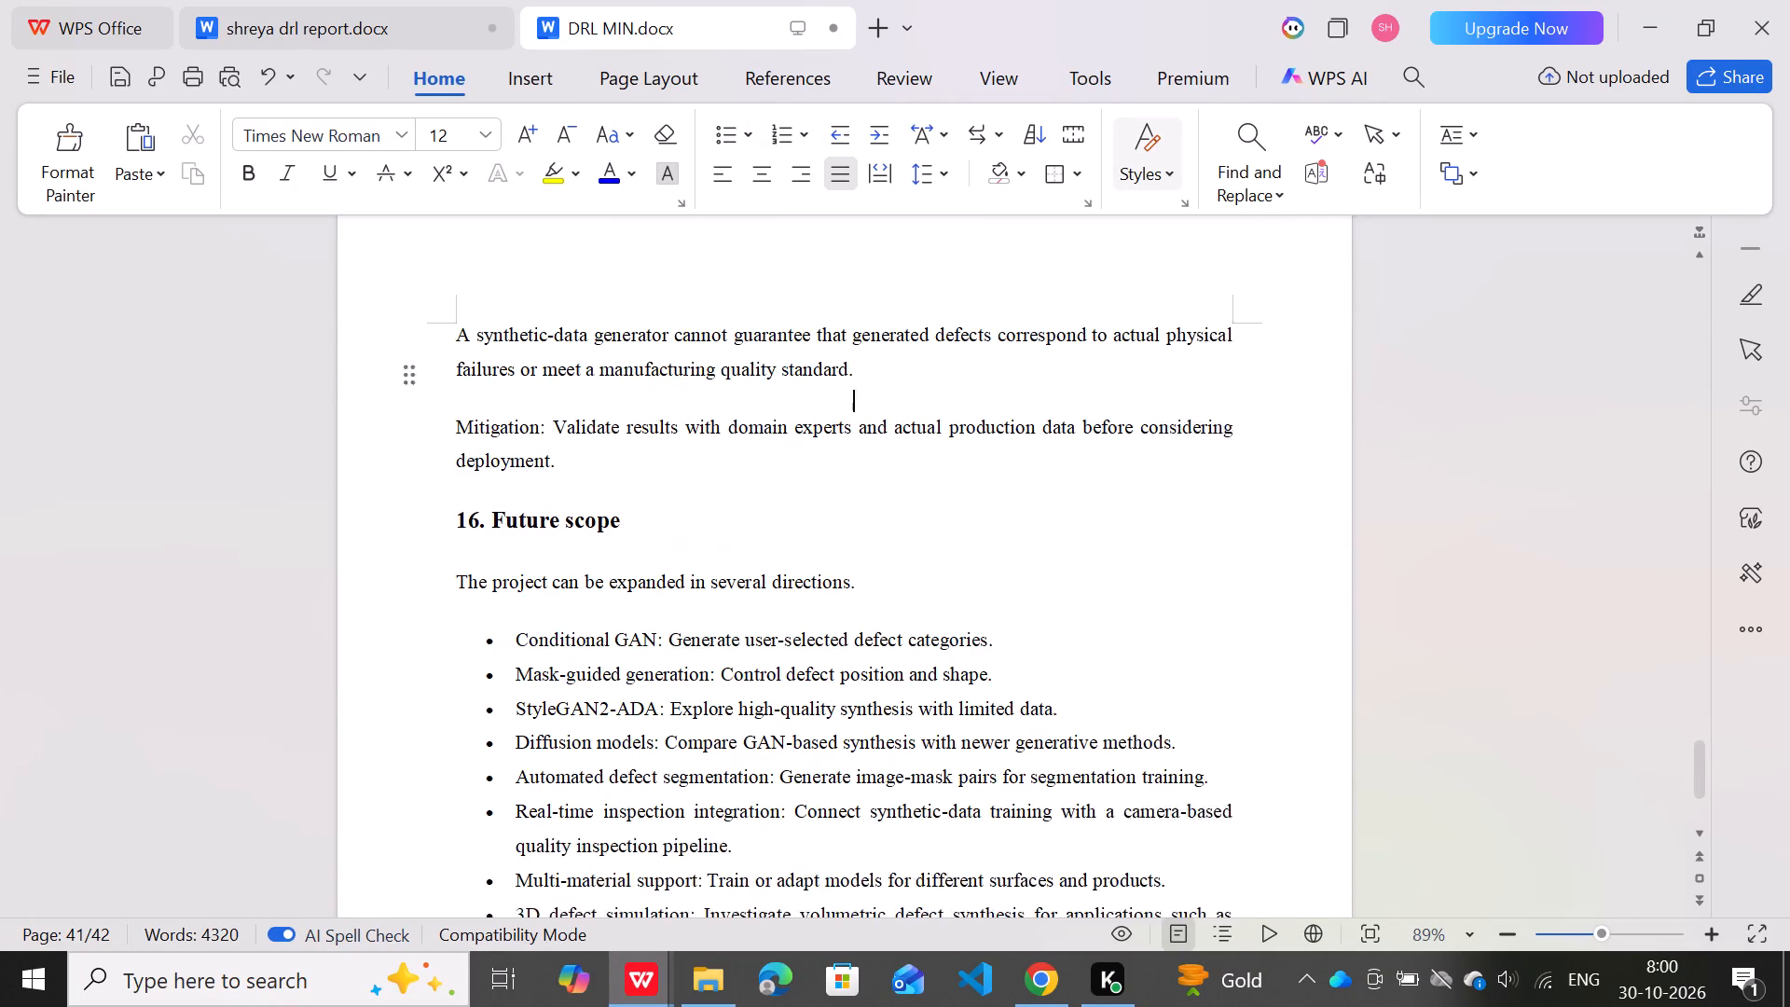
scroll(894, 570, "down", 2)
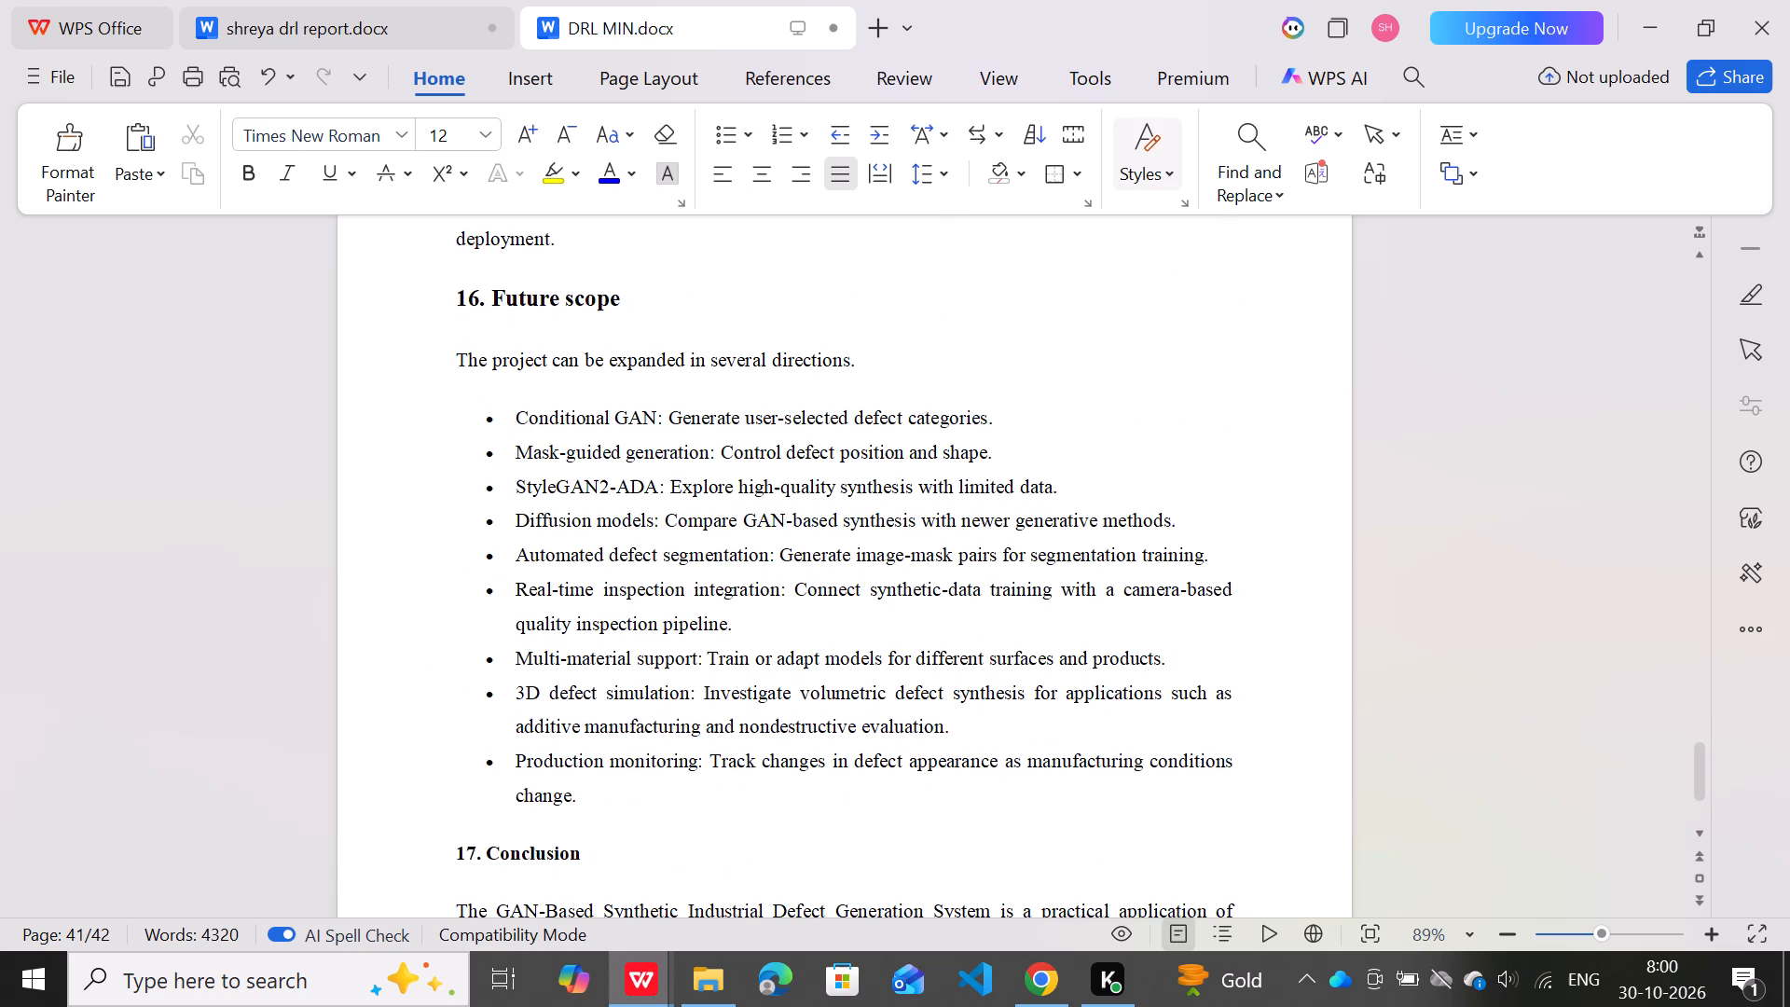
triple_click(585, 854)
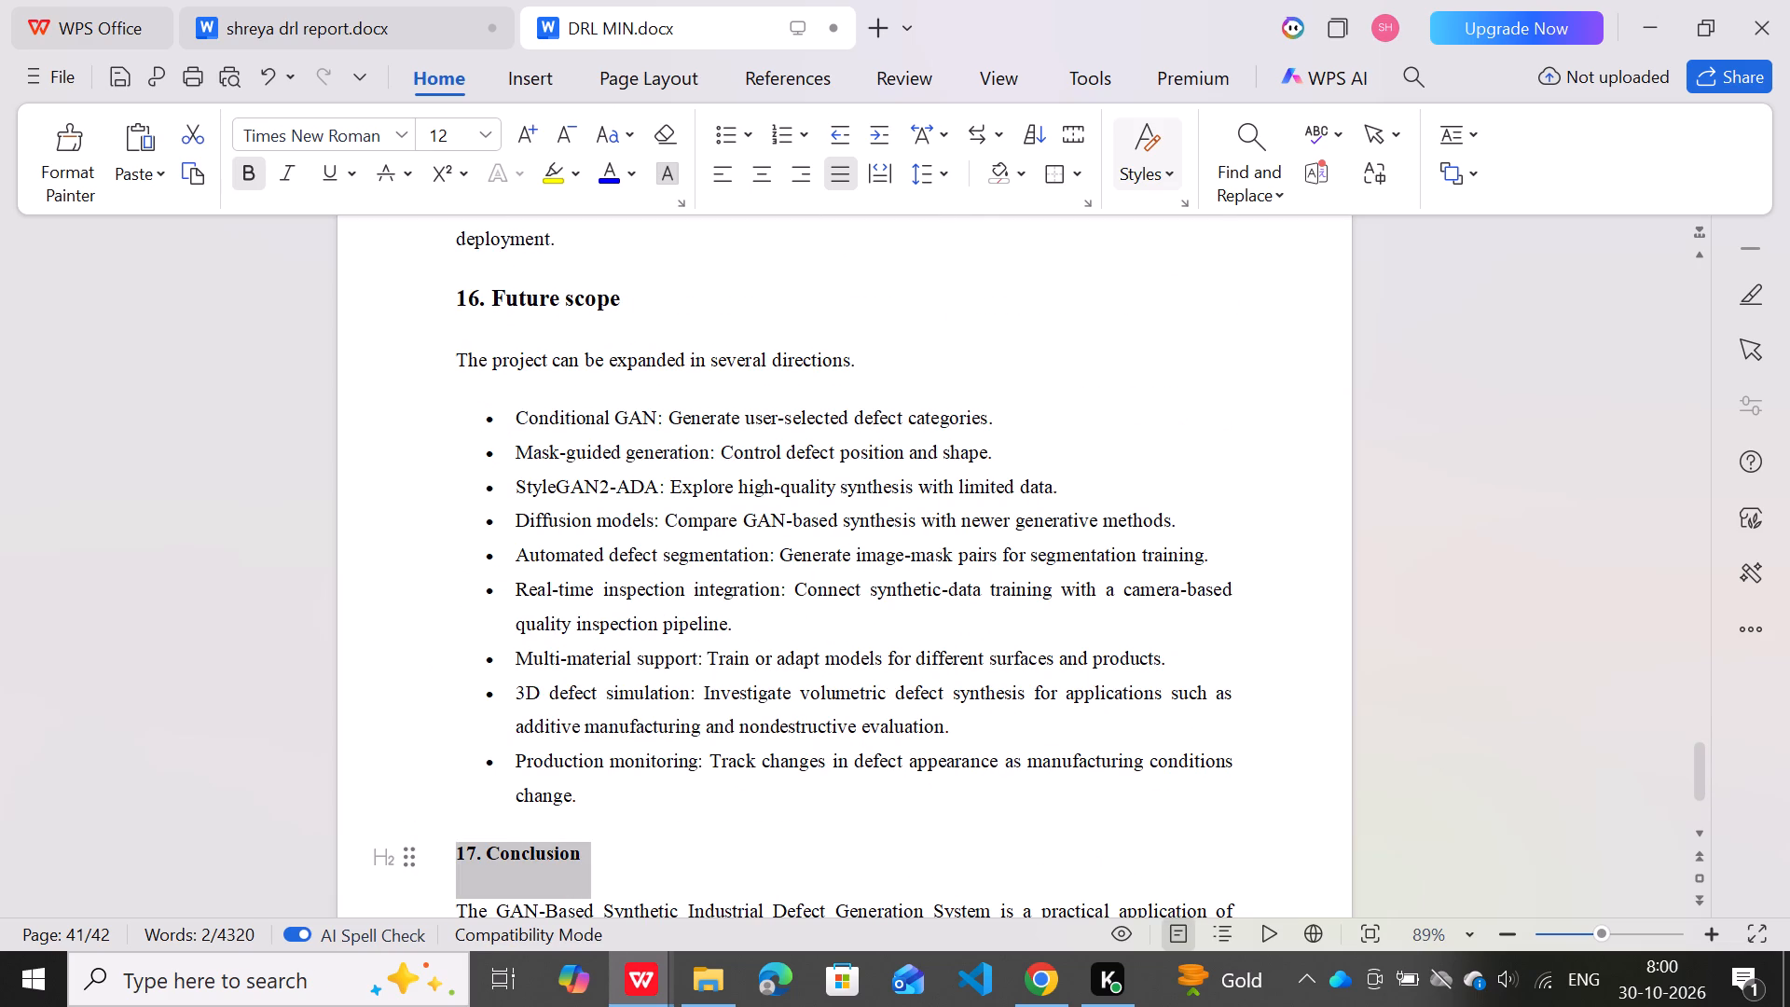
left_click(596, 857)
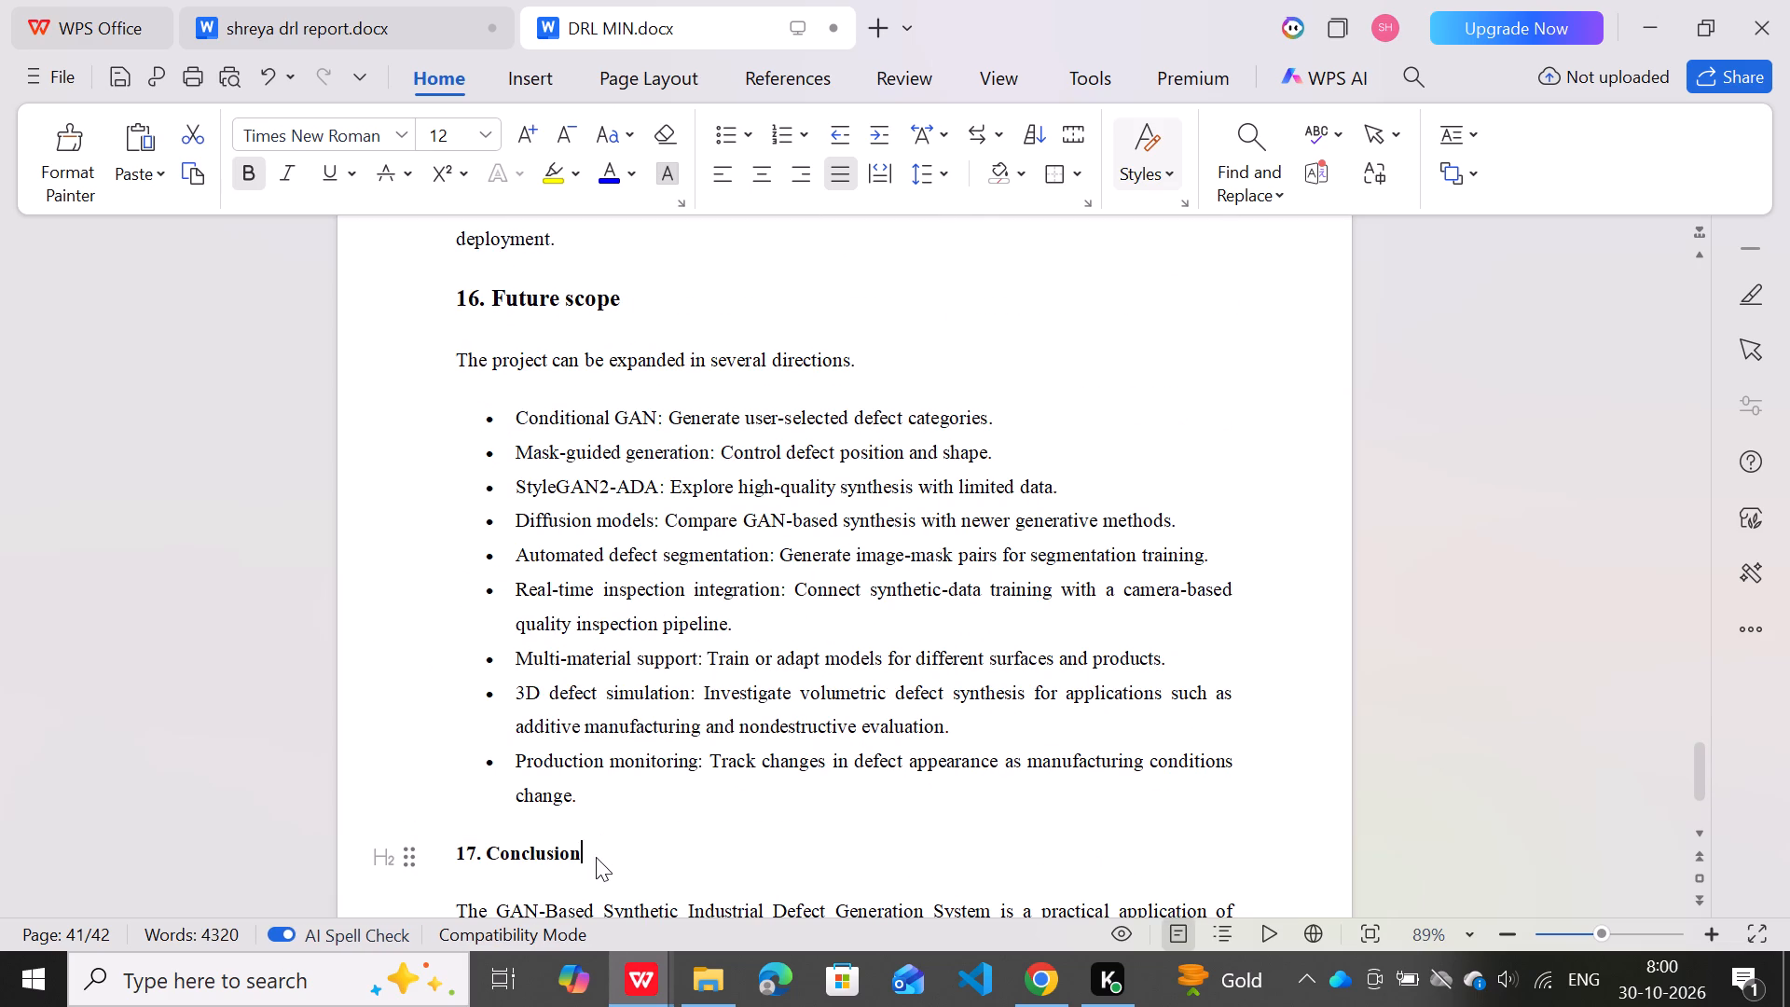
triple_click(596, 857)
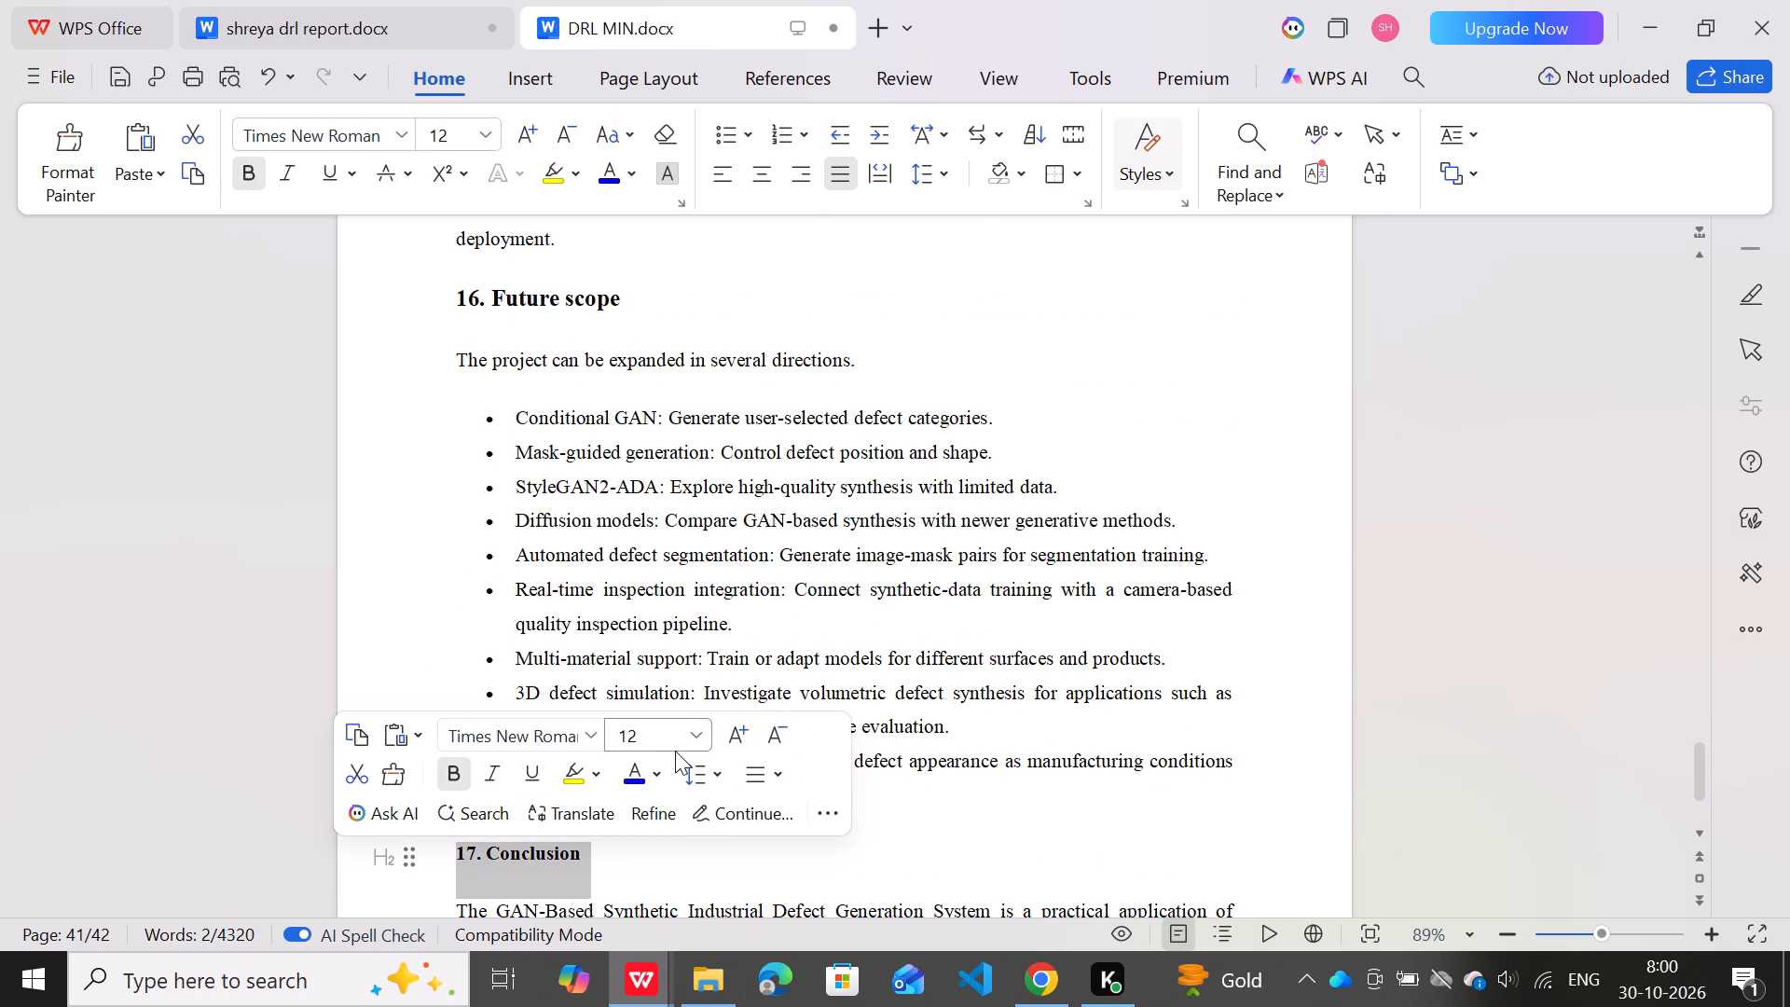
left_click(695, 745)
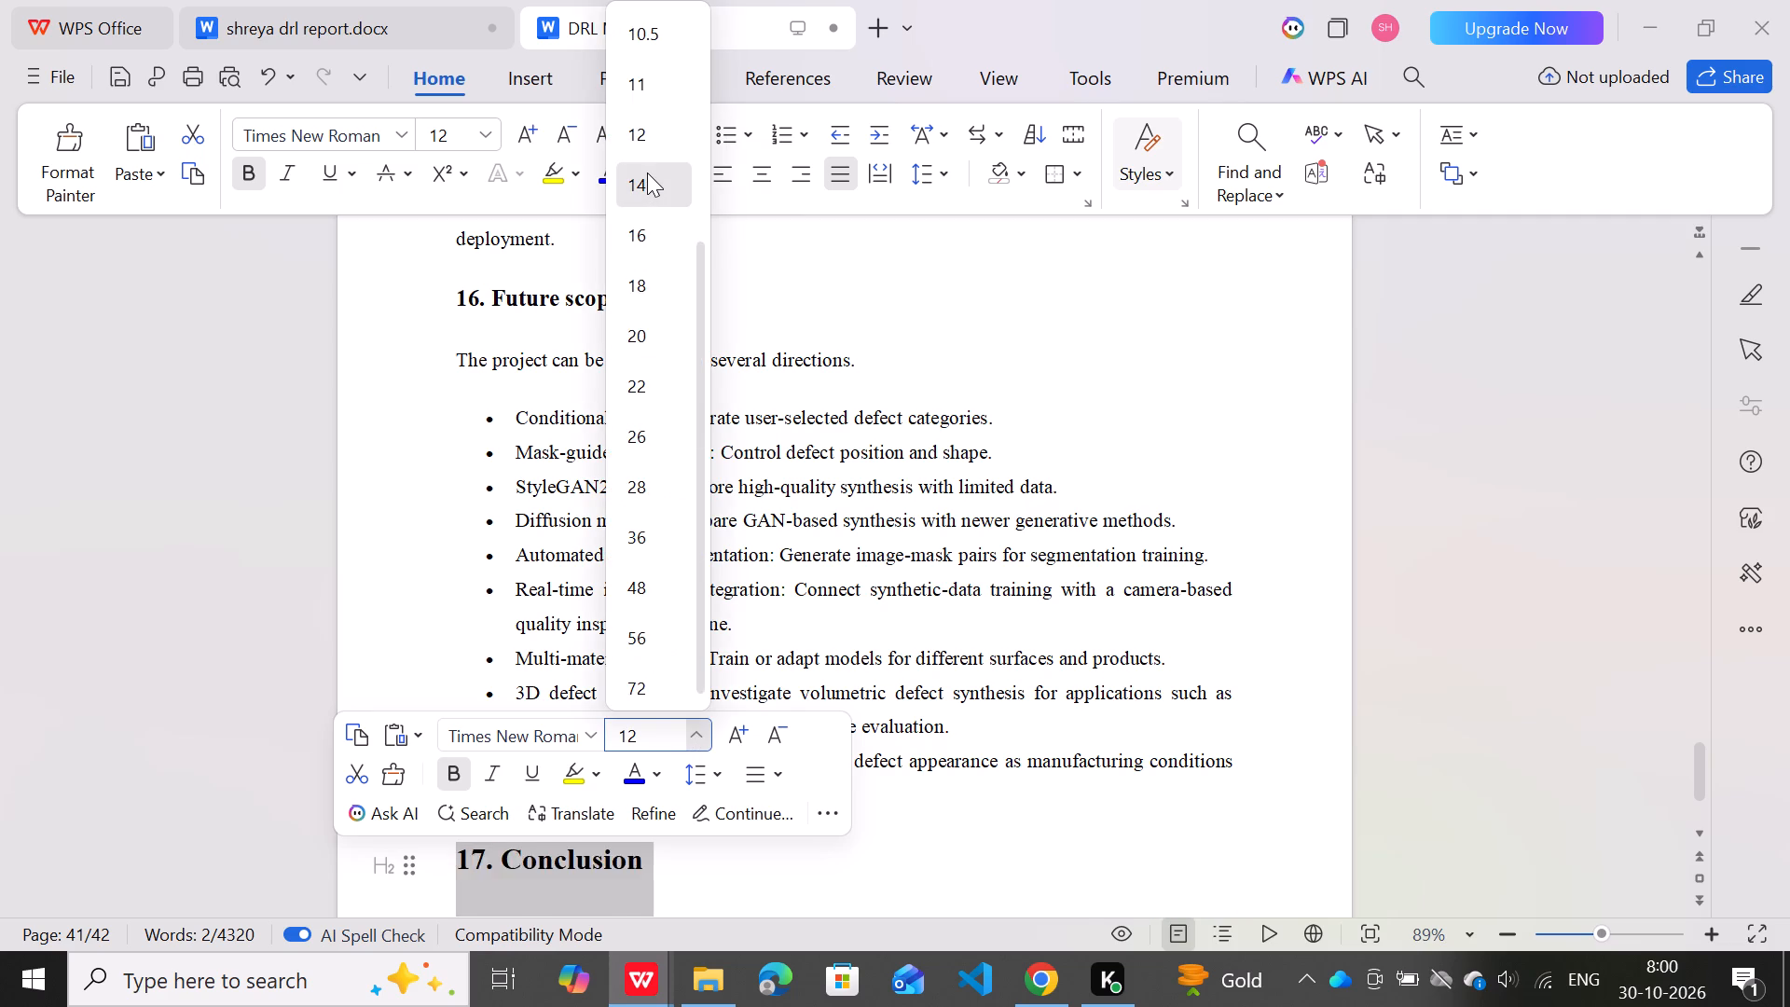
left_click(647, 172)
left_click(838, 613)
Look back from the future scope to the limitations subsections in DRL MIN.docx.
scroll(838, 613, "up", 1)
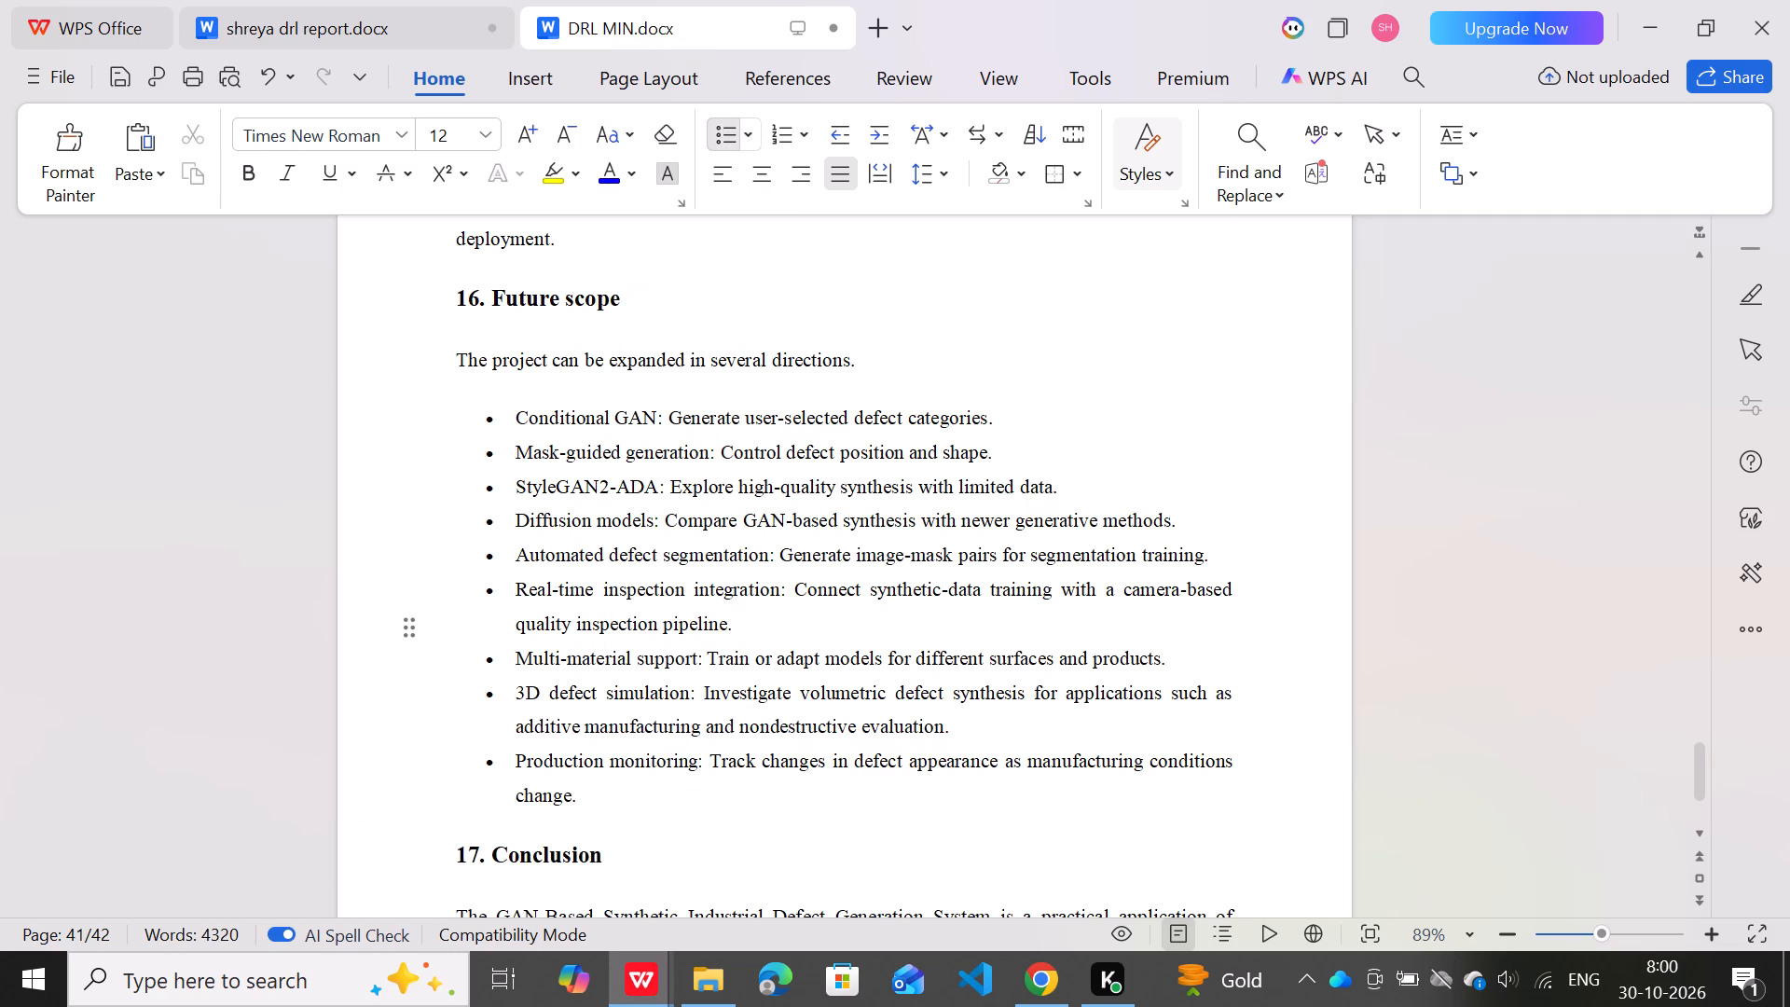
scroll(838, 613, "up", 11)
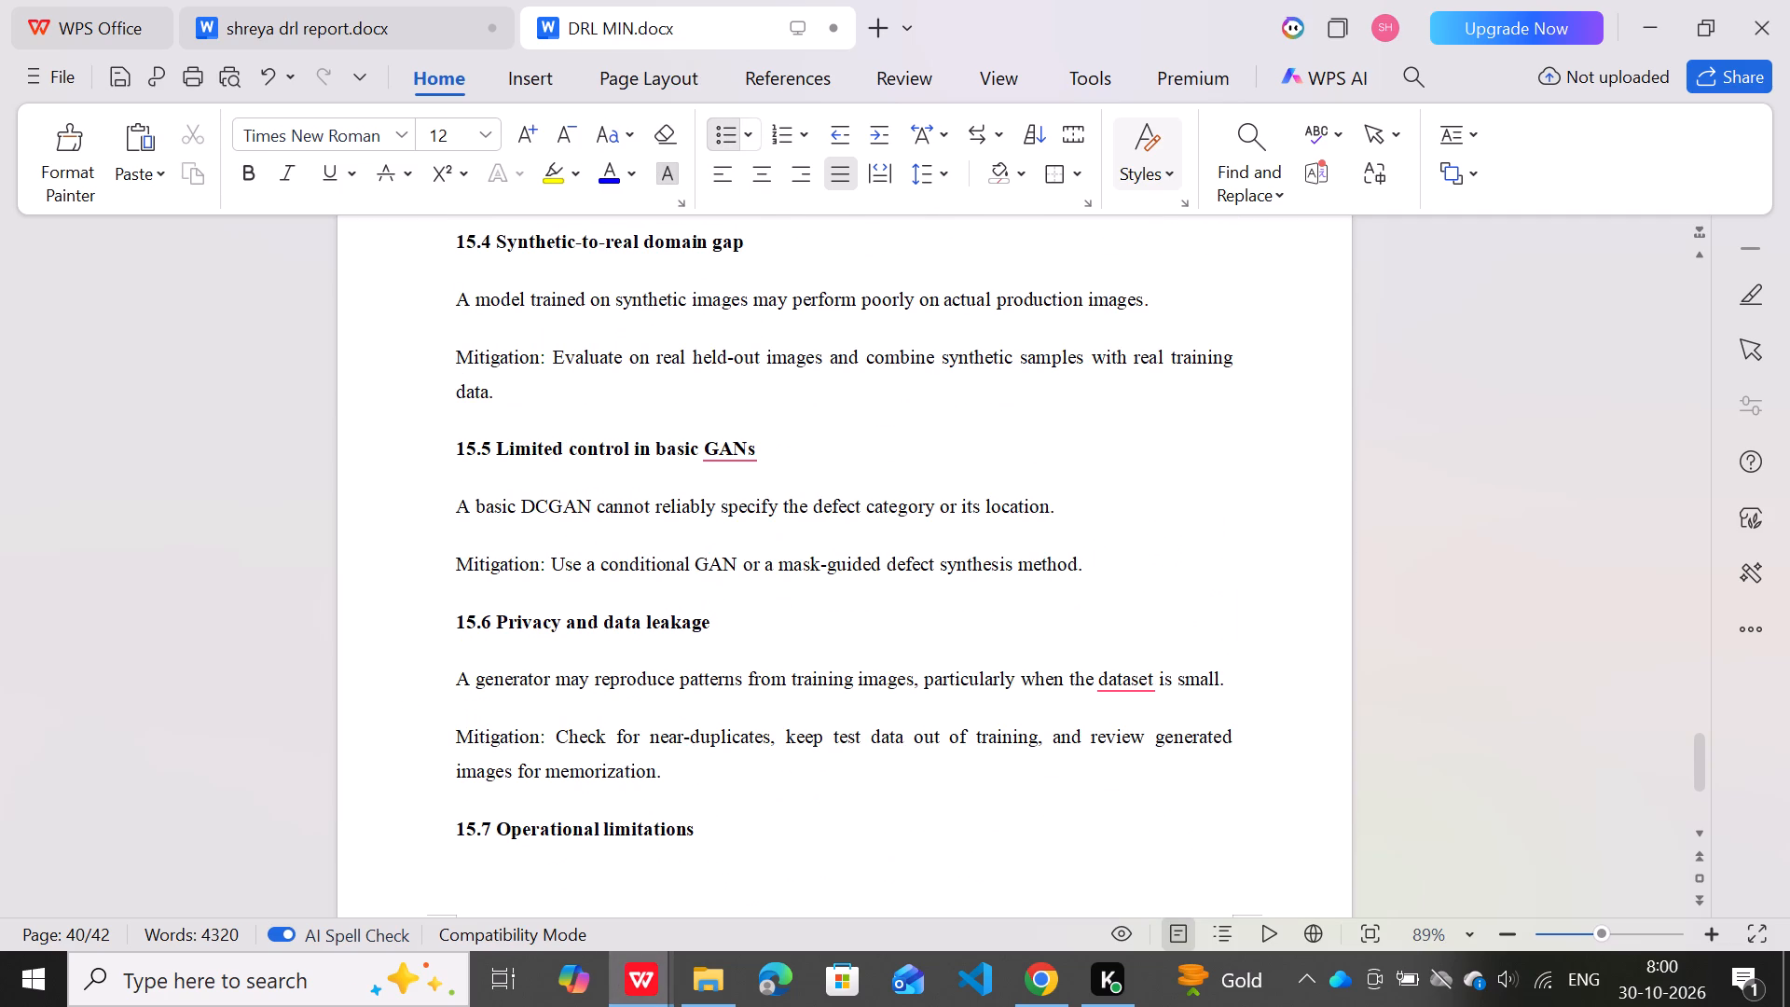
left_click(231, 0)
left_click(653, 7)
In shreya drl report.docx, add an extra blank line above the "10. FUTURE SCOPE" heading to push it onto the next page.
left_click(325, 8)
scroll(694, 510, "down", 5)
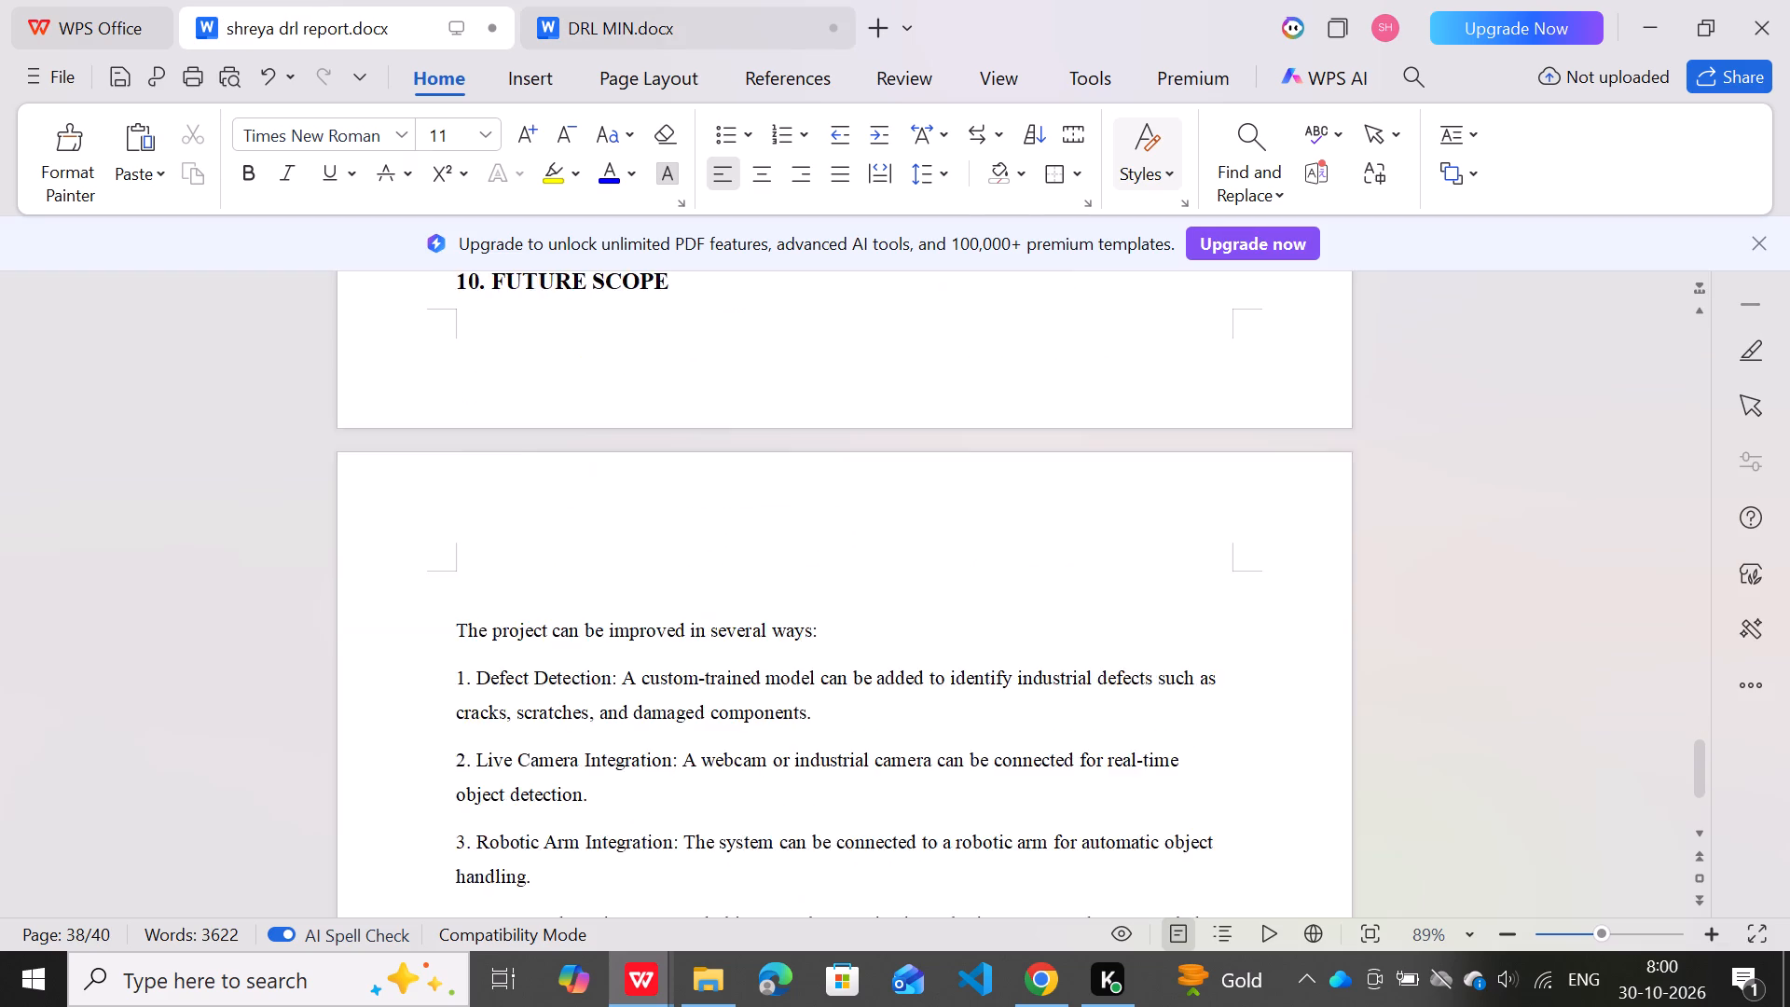
scroll(694, 510, "down", 2)
scroll(694, 510, "up", 5)
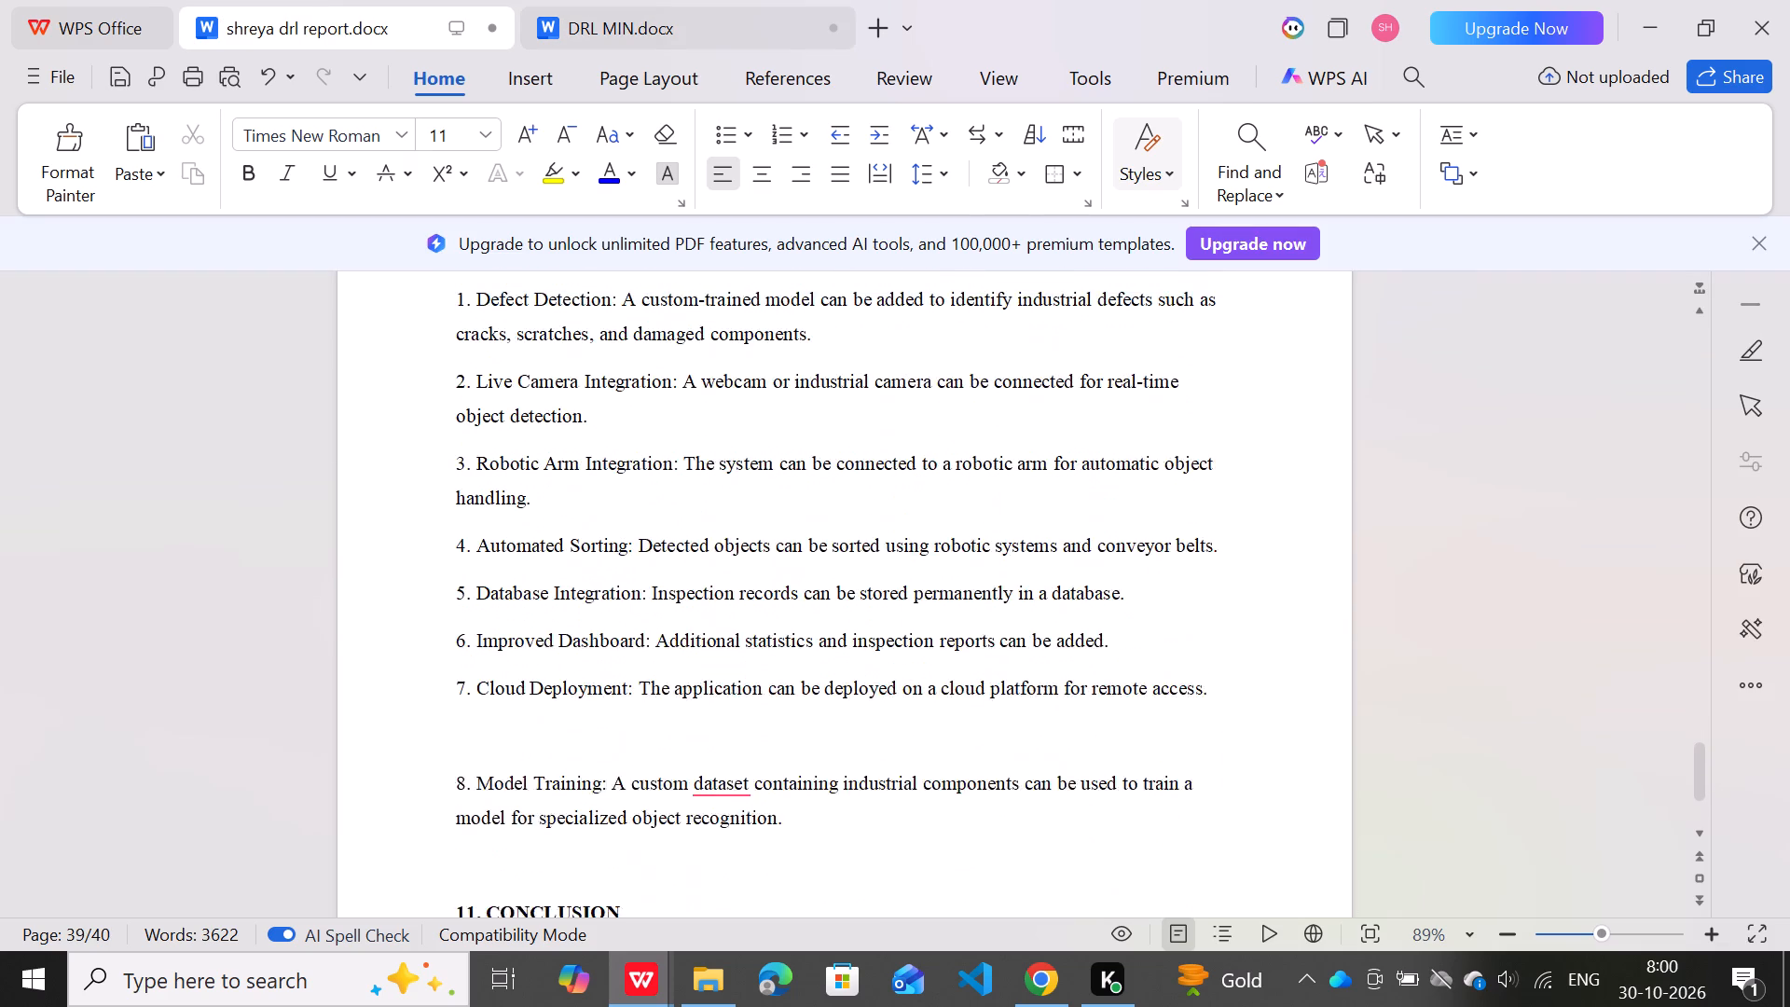
scroll(694, 510, "up", 12)
scroll(694, 510, "down", 4)
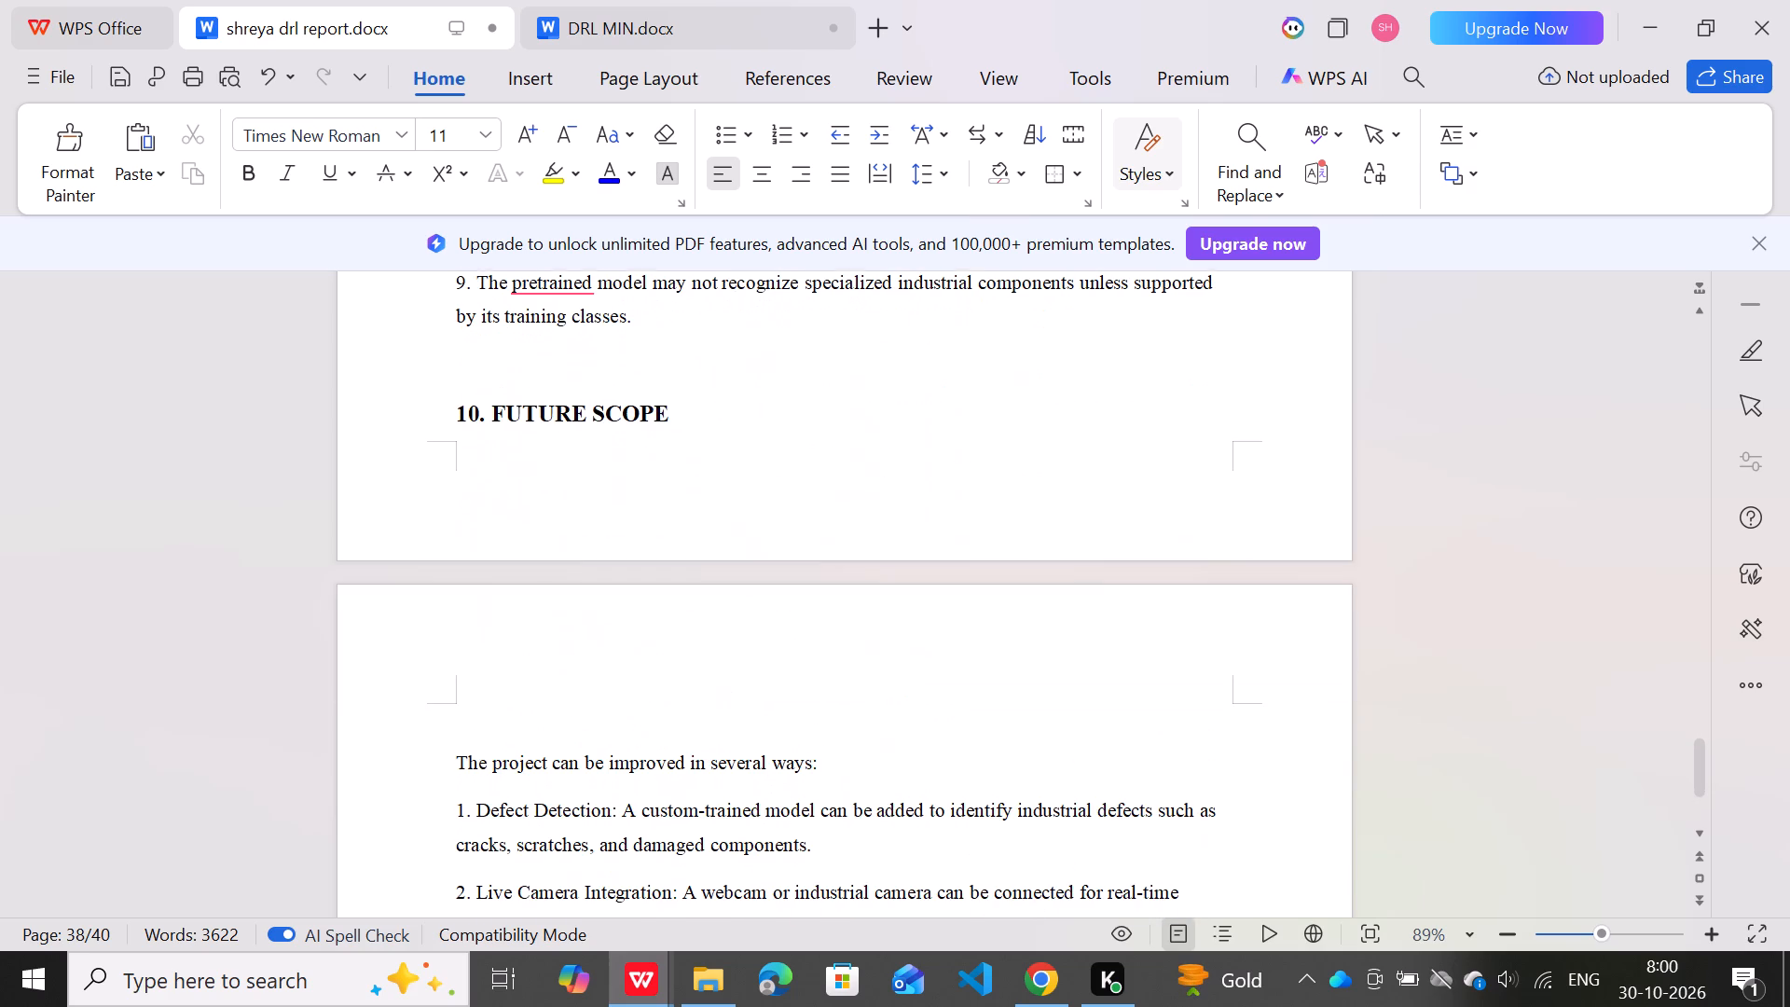
left_click(468, 362)
key("BackSpace")
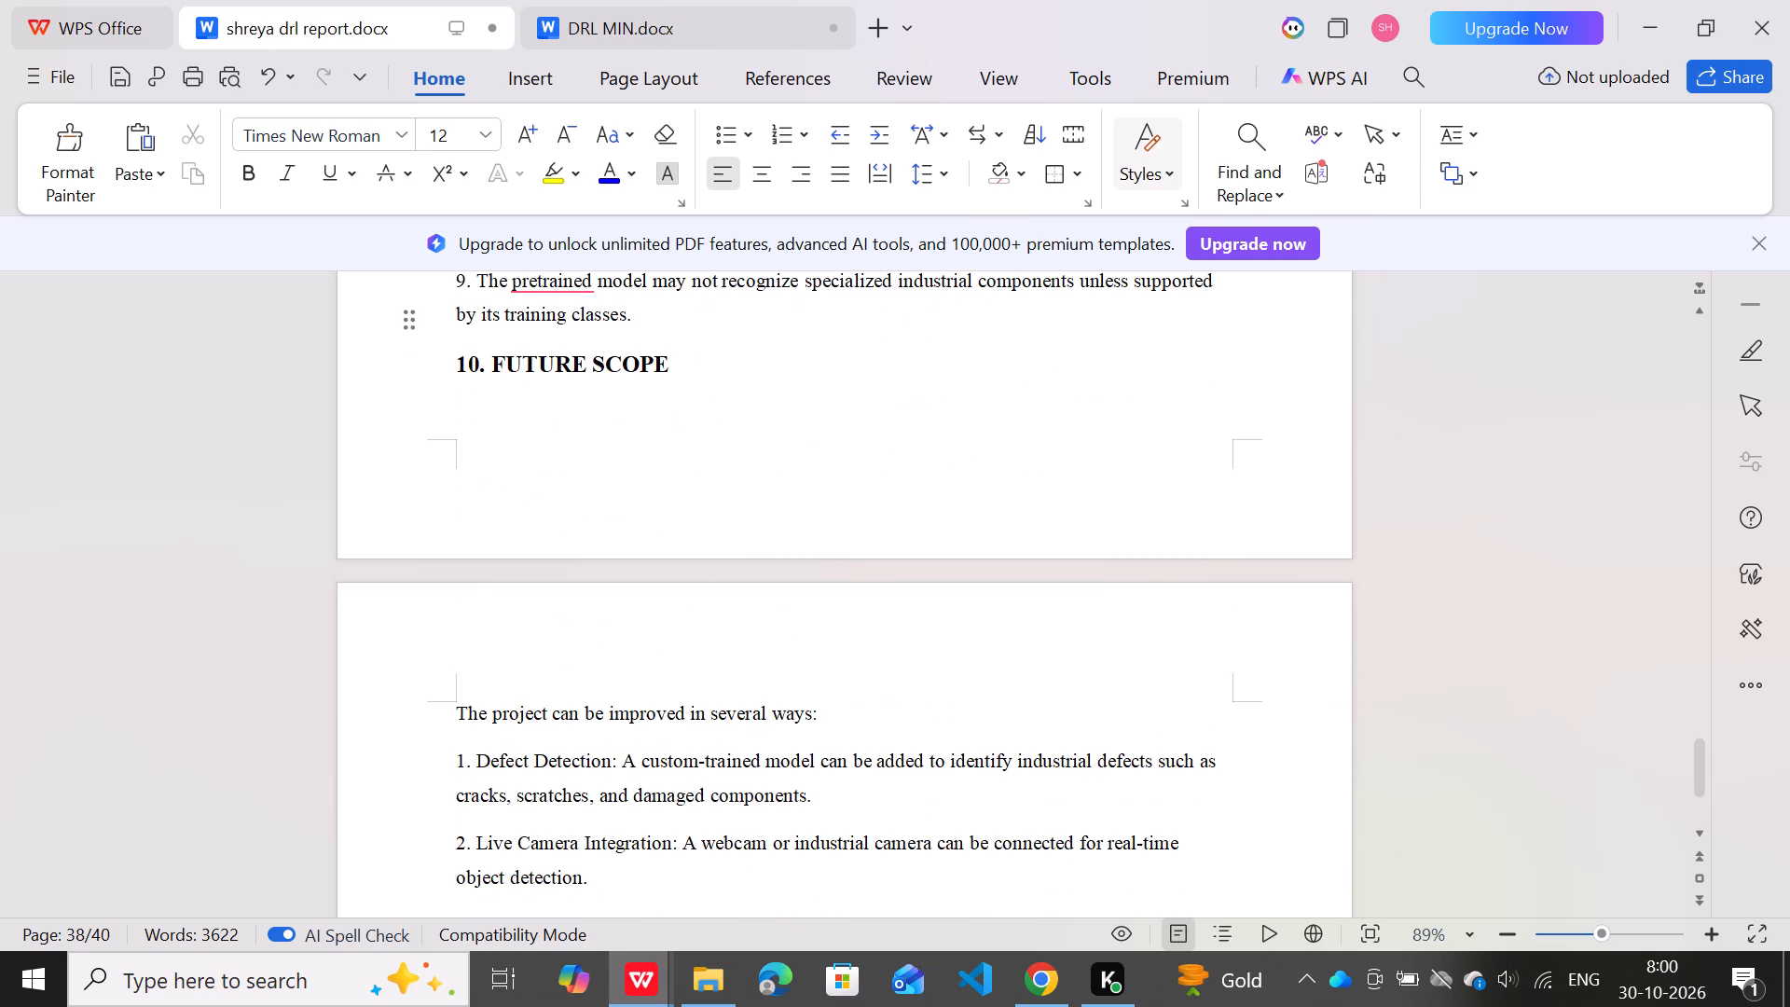
key("Return")
key("Return")
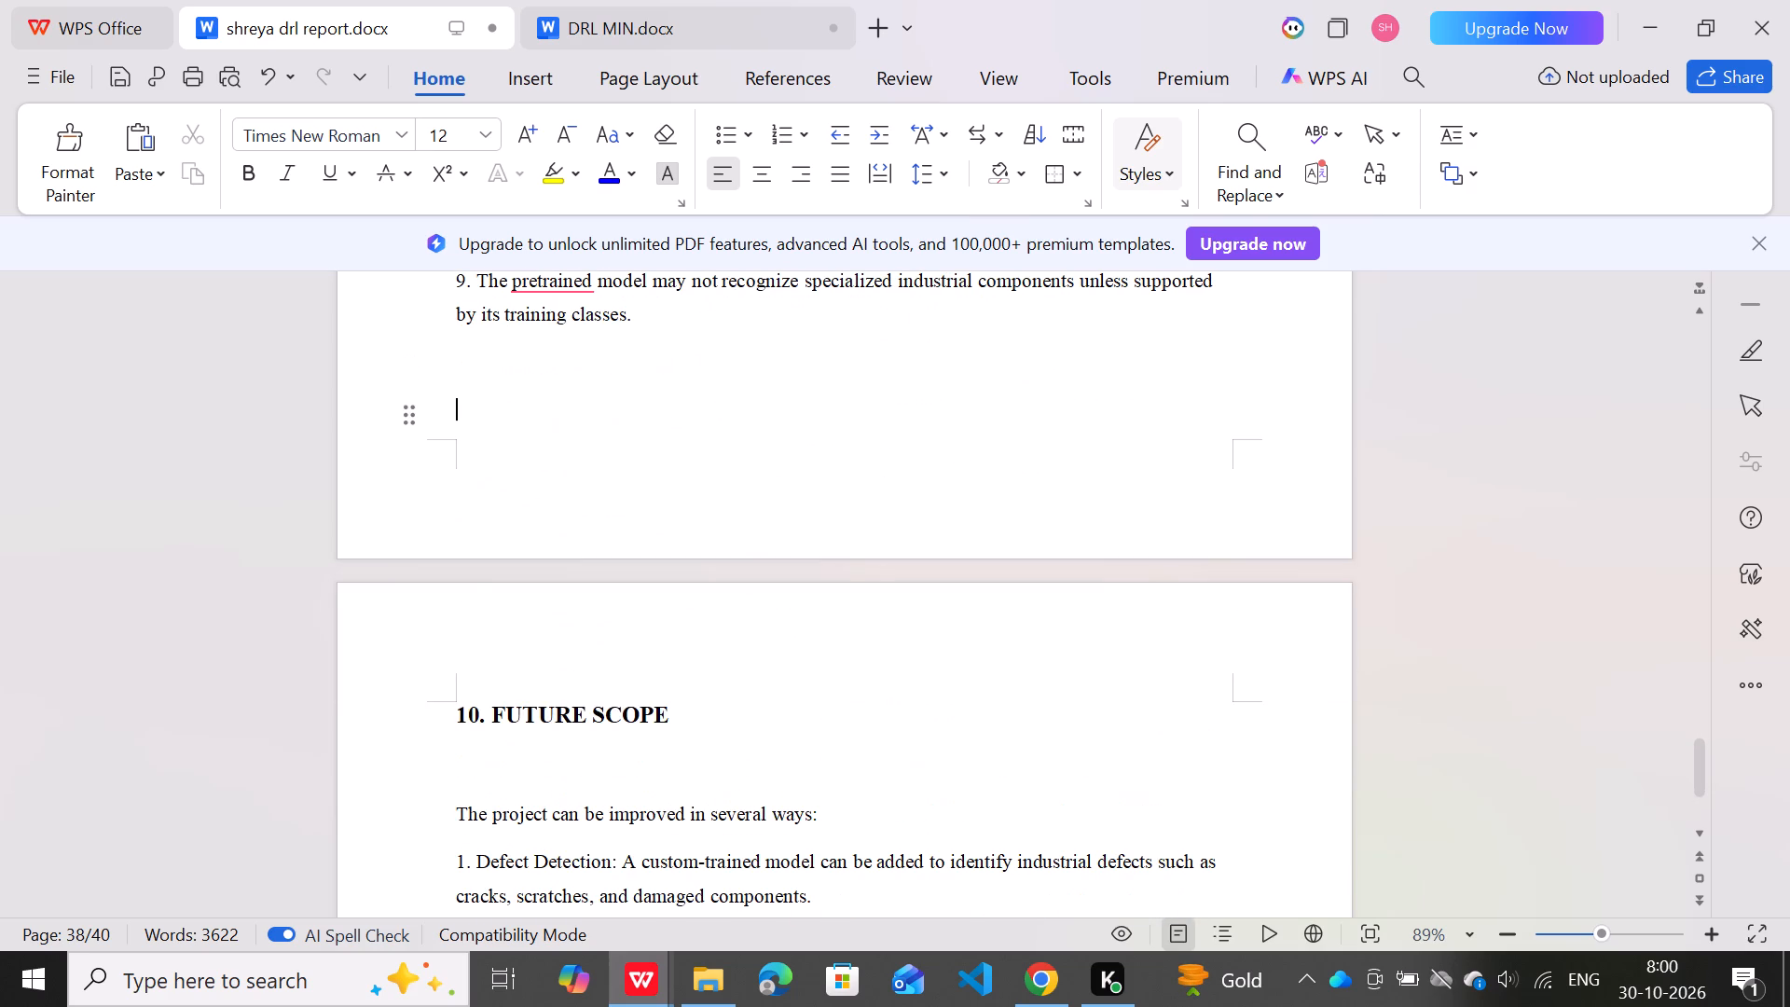
Delete the blank line between the "10. FUTURE SCOPE" heading and the paragraph below it.
scroll(655, 541, "up", 1)
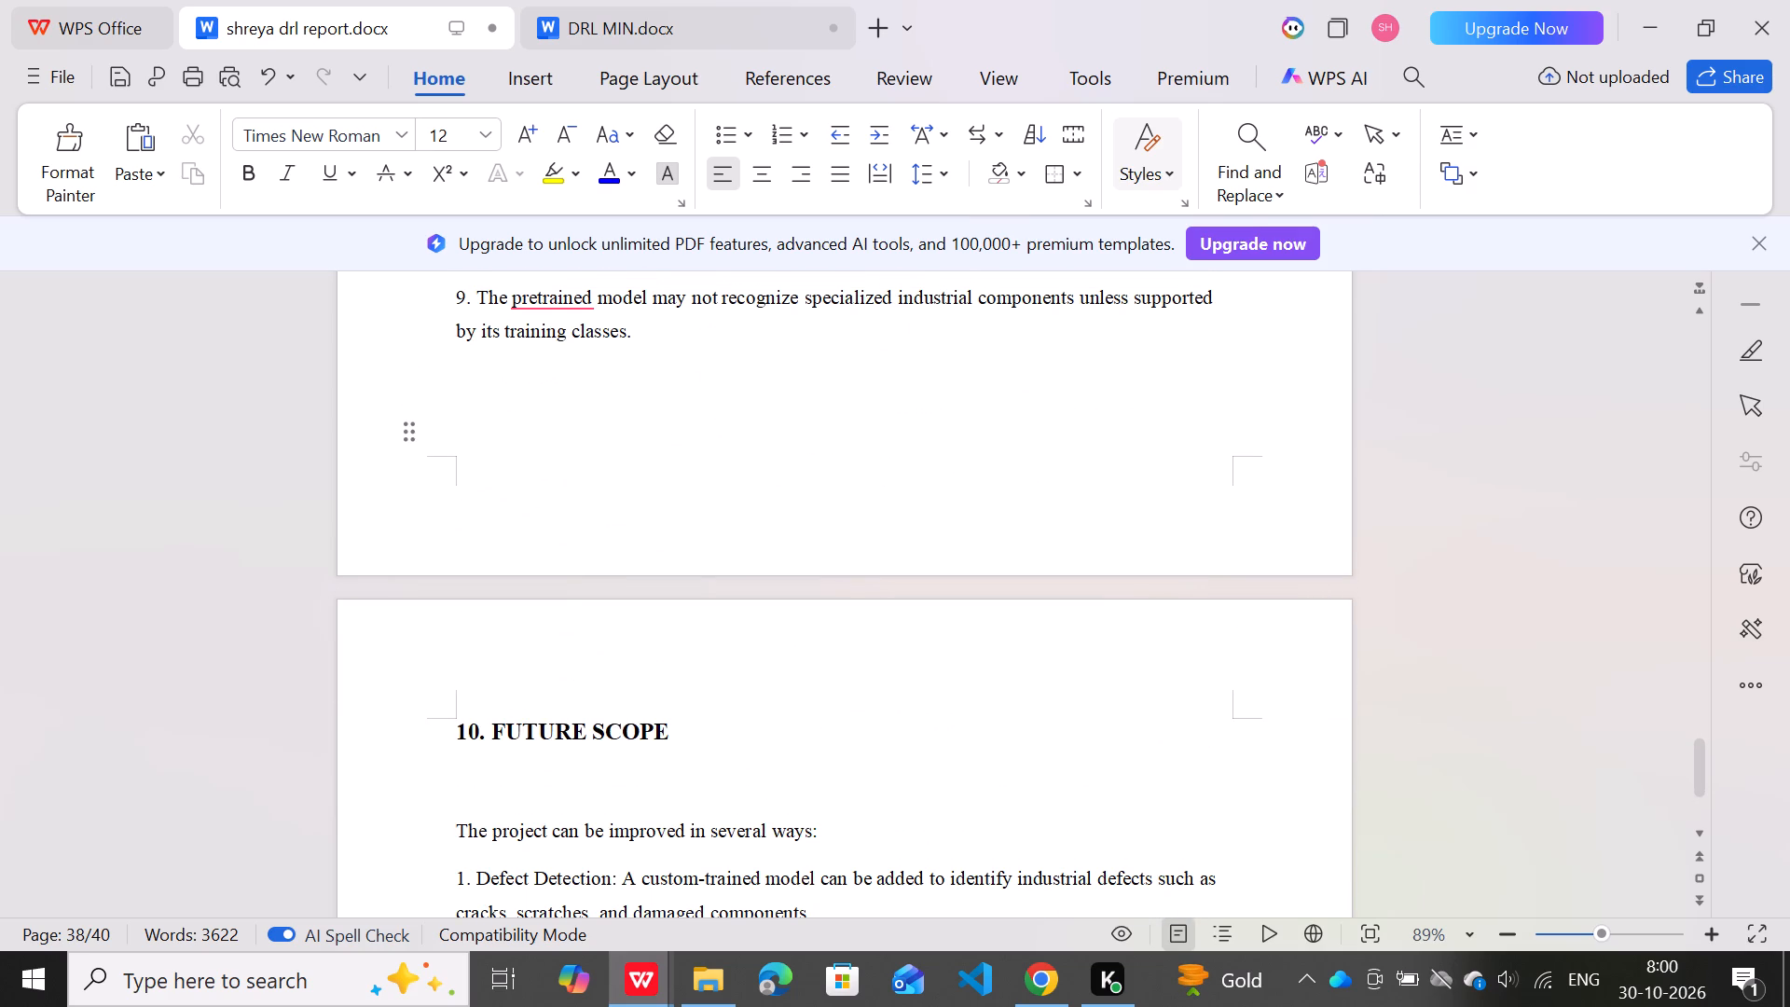
left_click(478, 804)
key("BackSpace")
Compare the advantages and limitations sections of shreya drl report.docx with those in DRL MIN.docx.
scroll(478, 804, "up", 8)
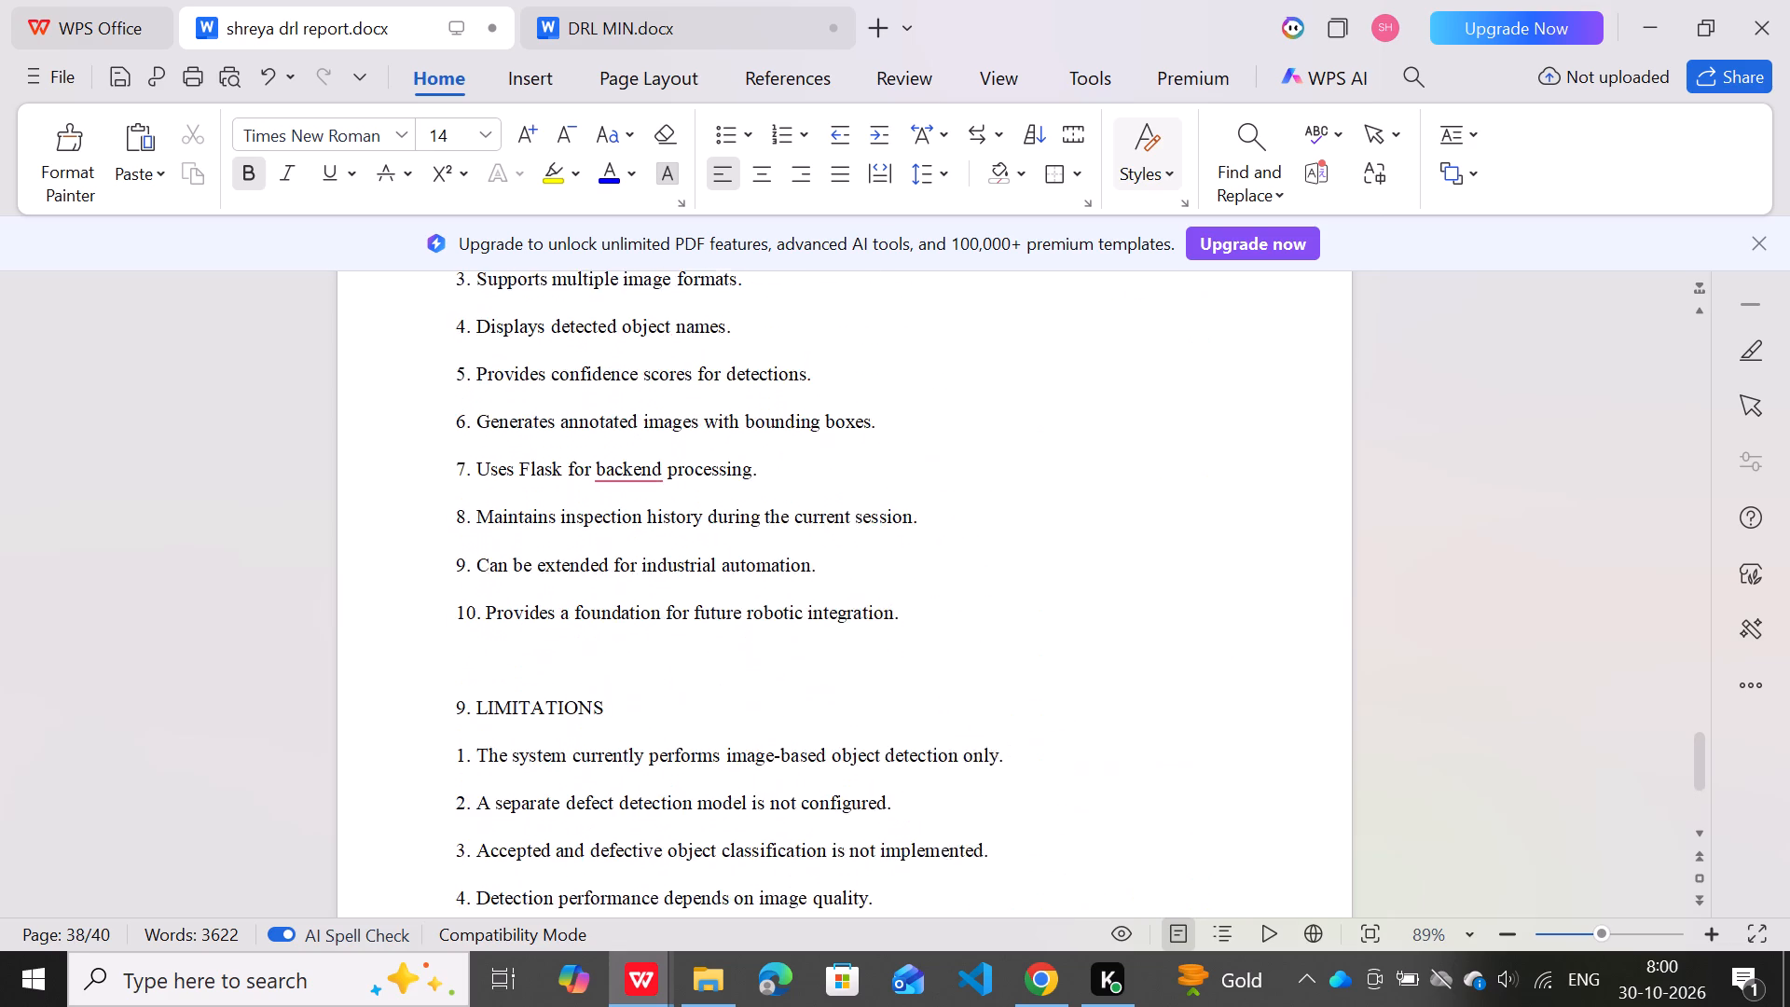
scroll(478, 804, "up", 9)
scroll(478, 804, "down", 1)
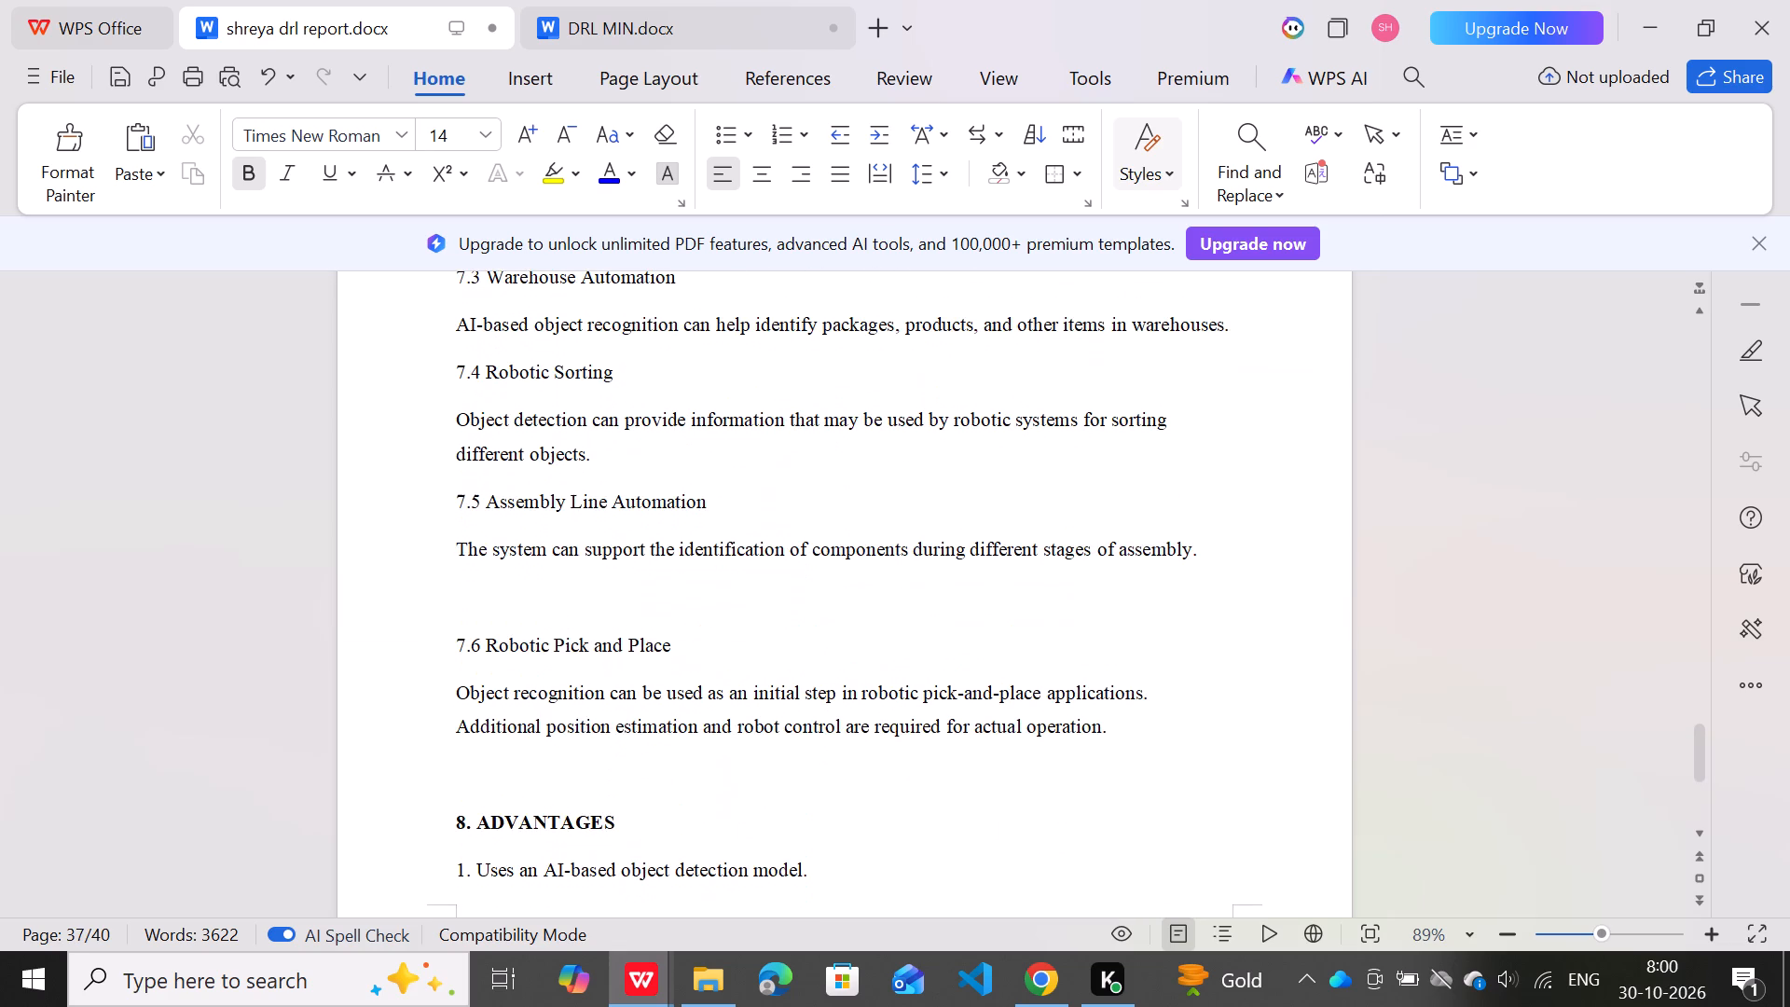
left_click(760, 0)
scroll(792, 571, "up", 3)
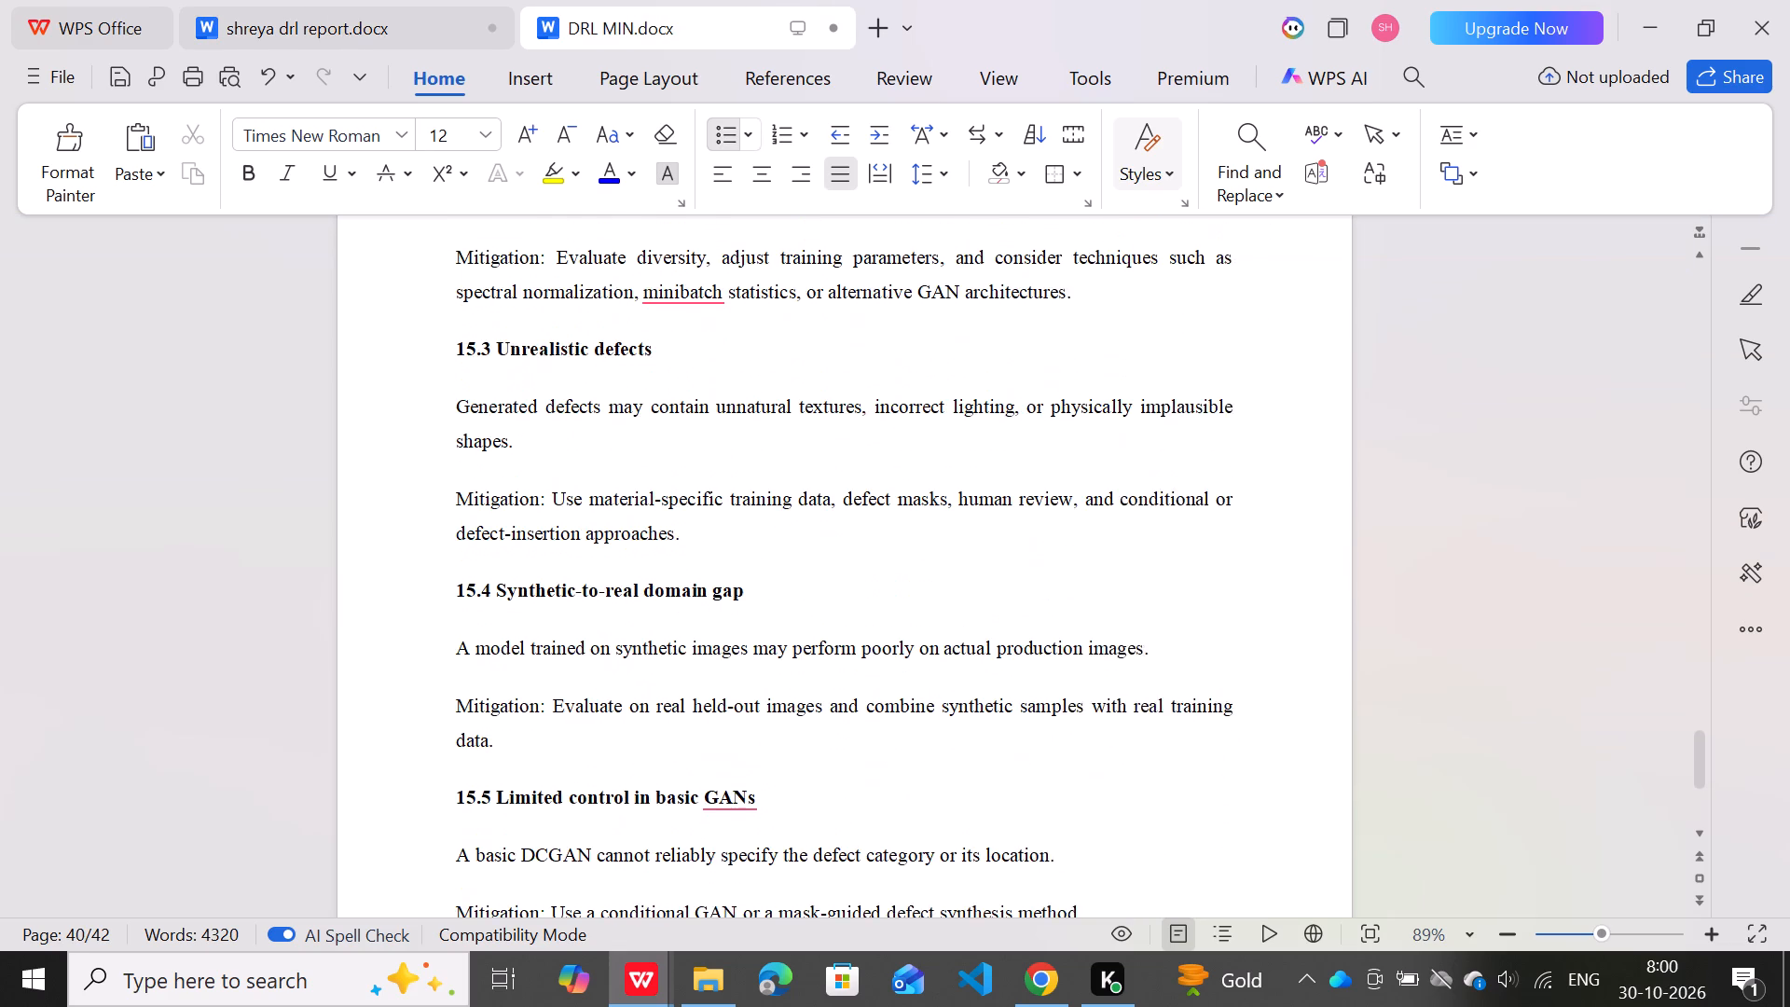
scroll(792, 572, "down", 5)
scroll(792, 572, "up", 2)
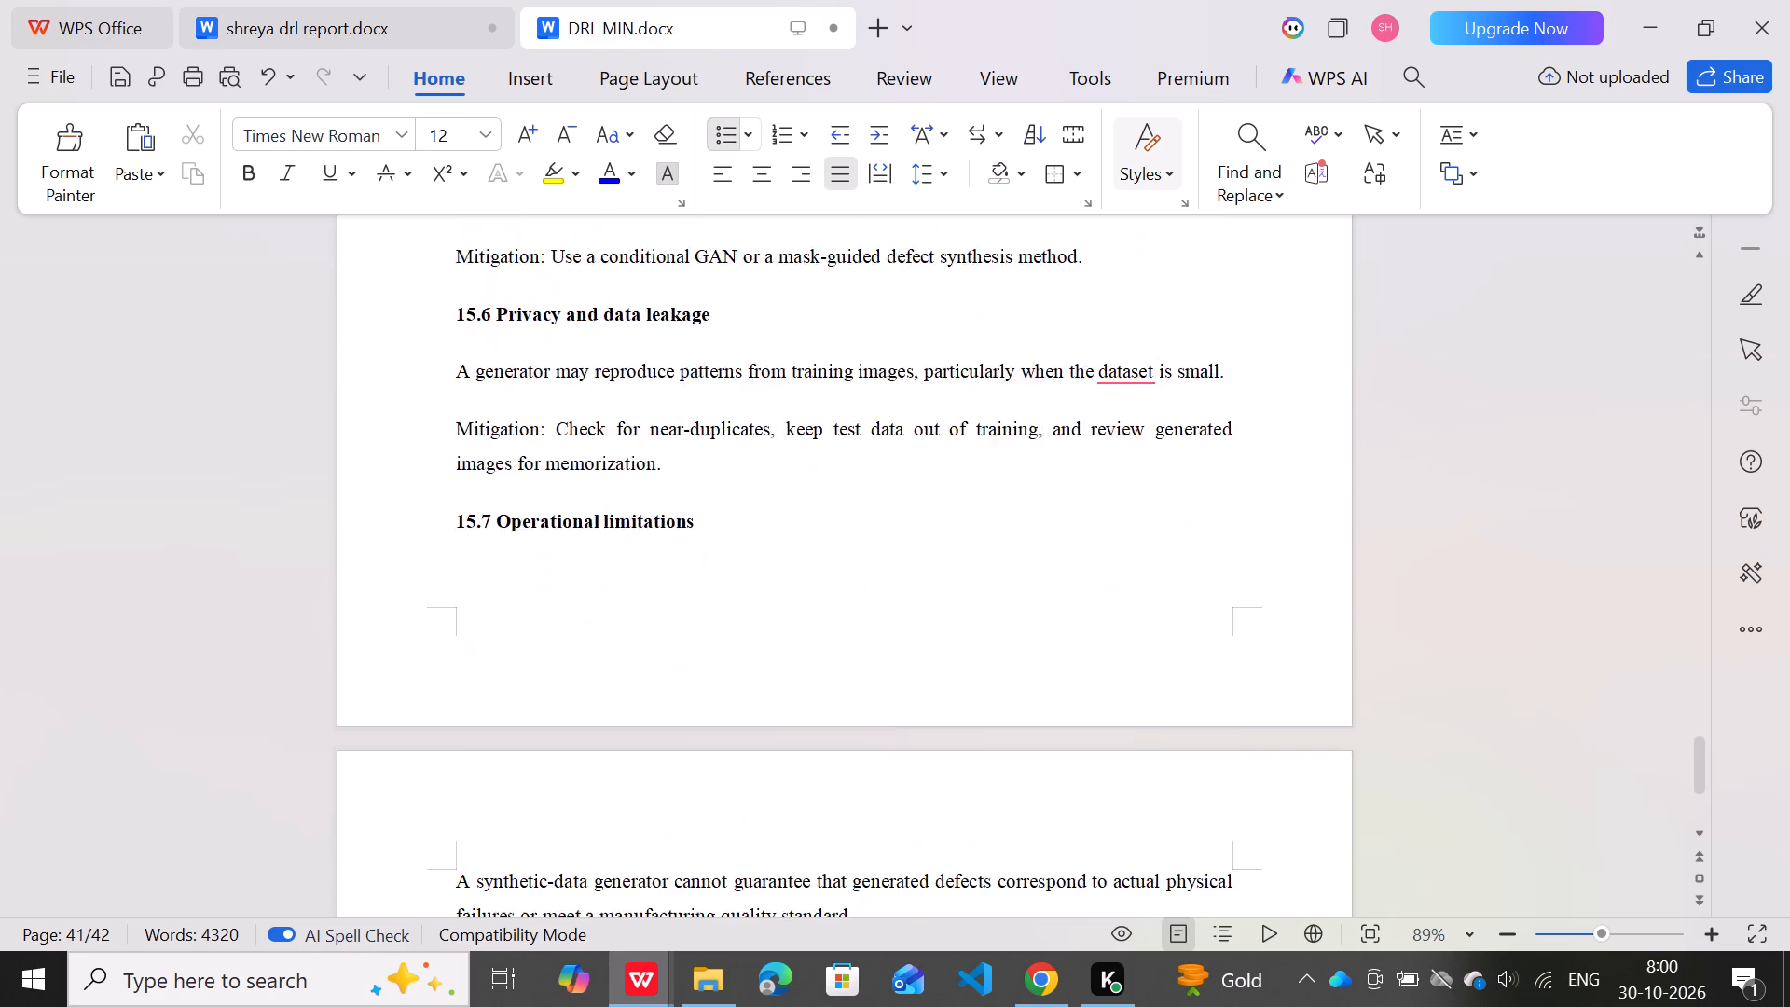
scroll(792, 572, "up", 6)
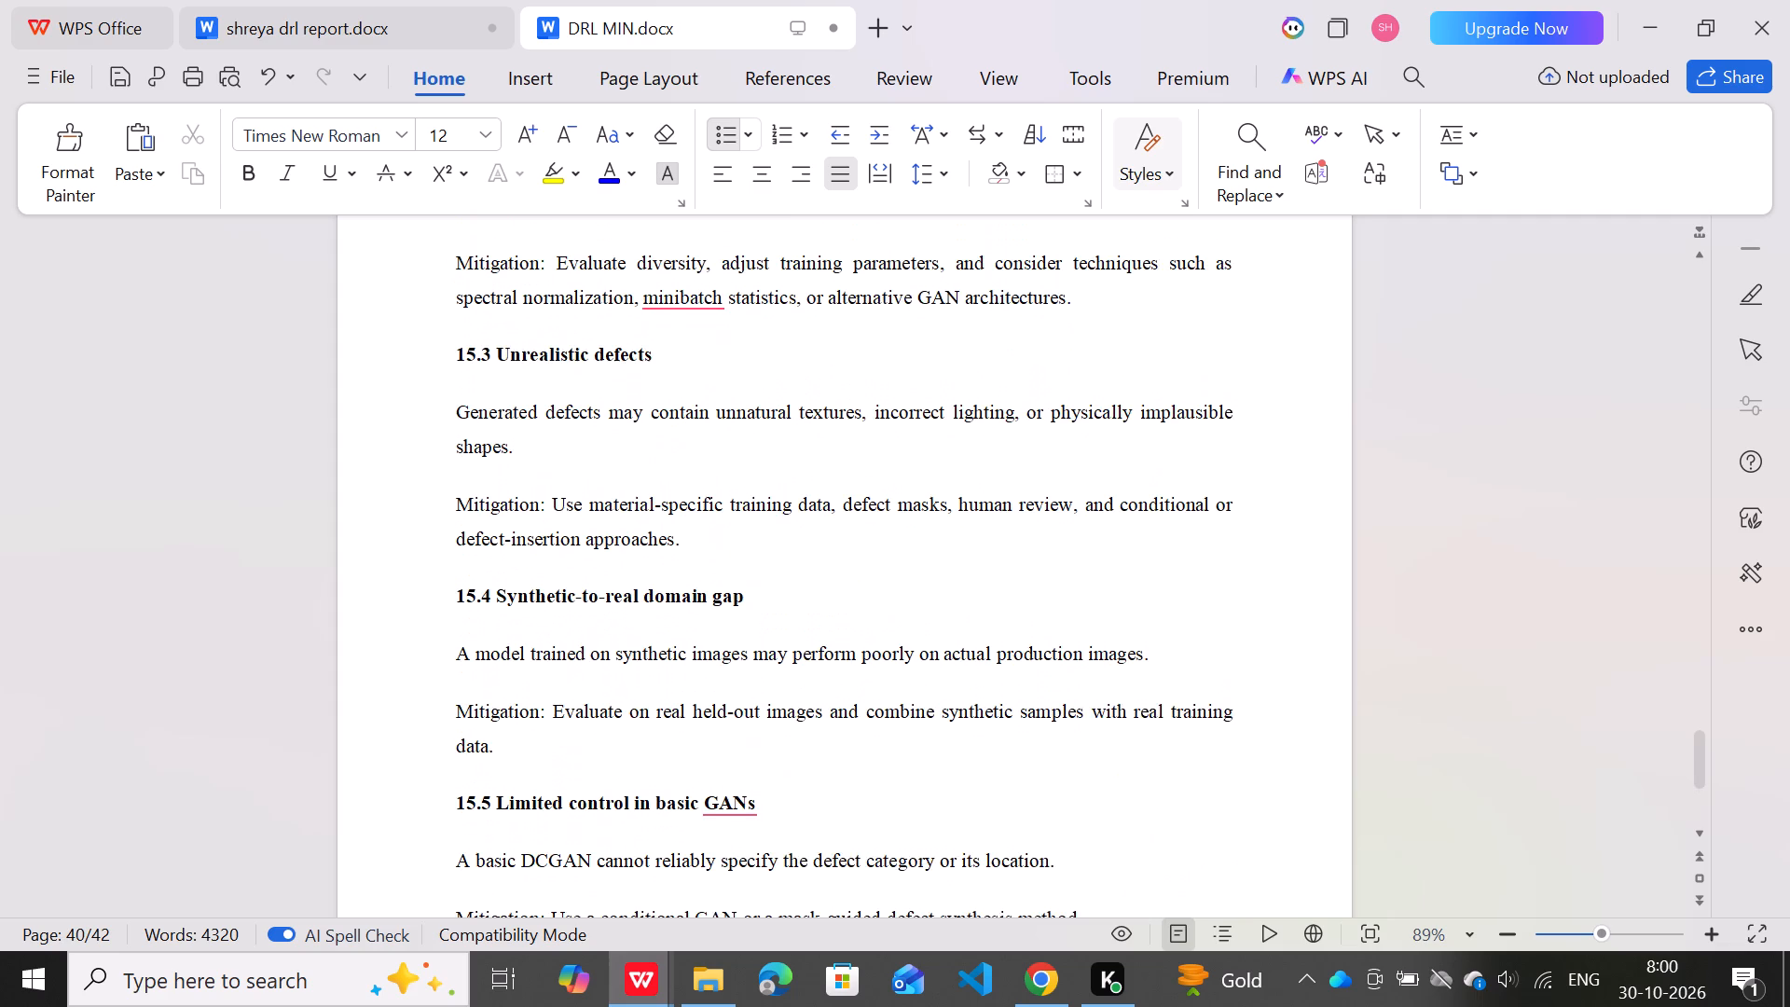
scroll(792, 572, "up", 3)
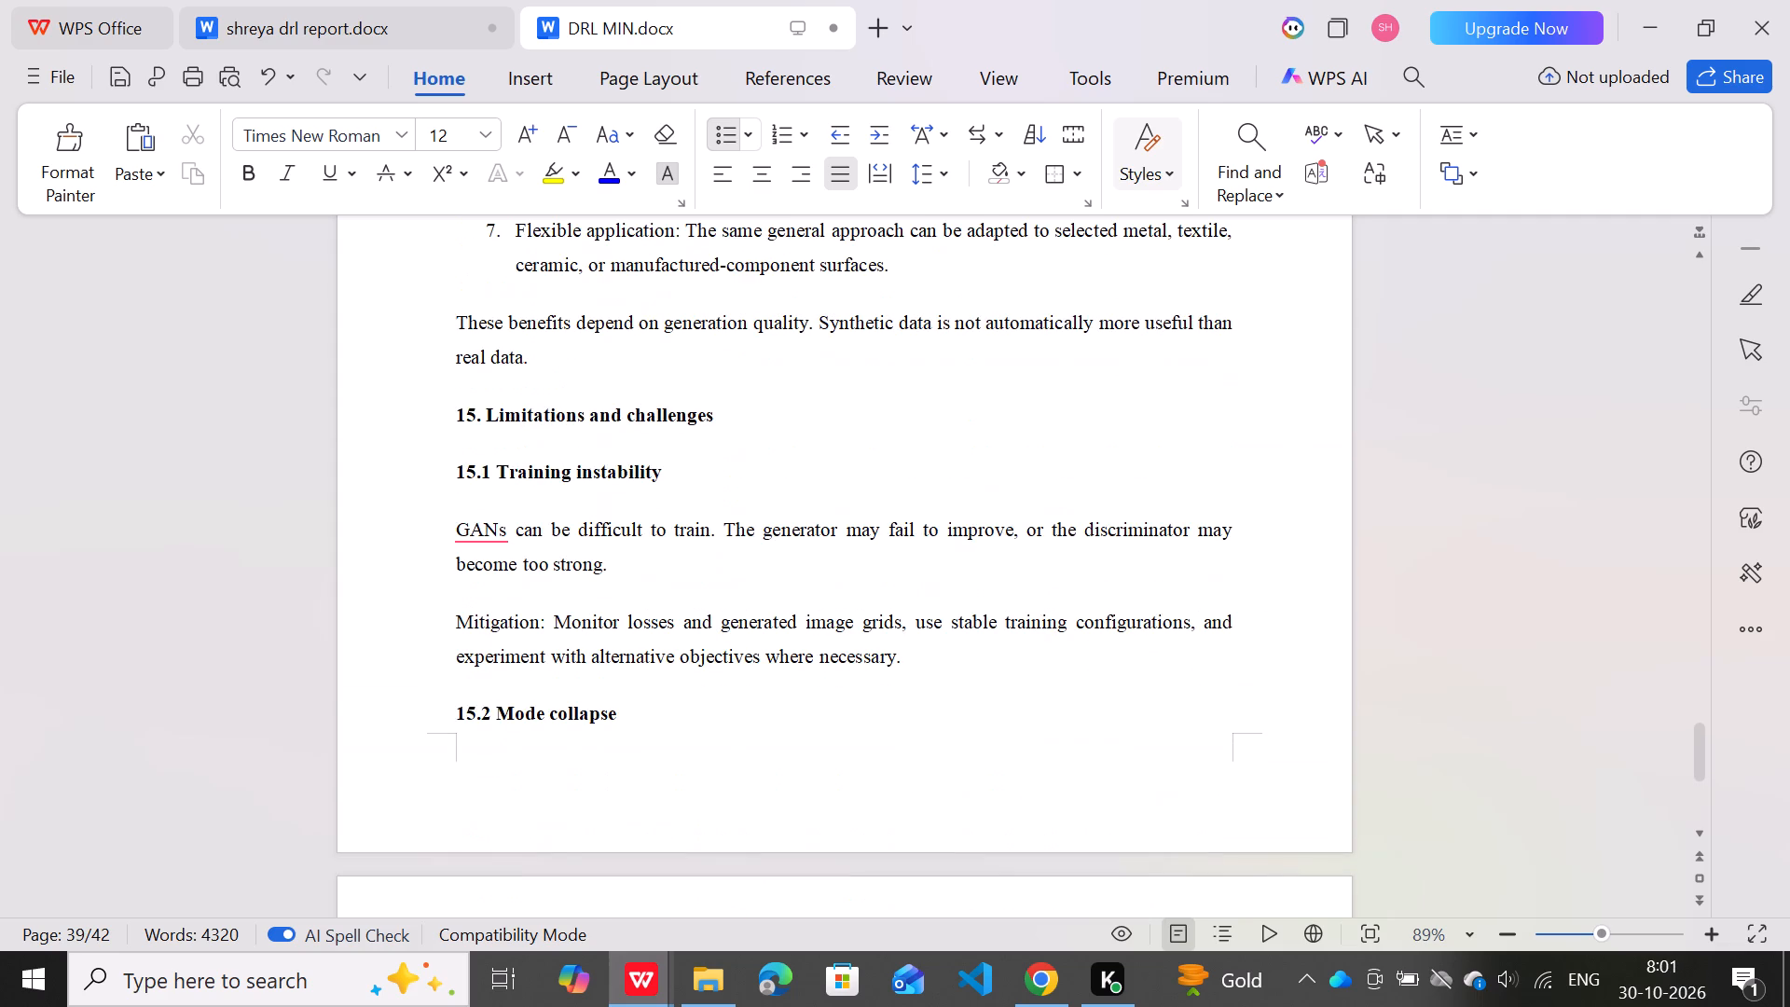
scroll(792, 572, "up", 1)
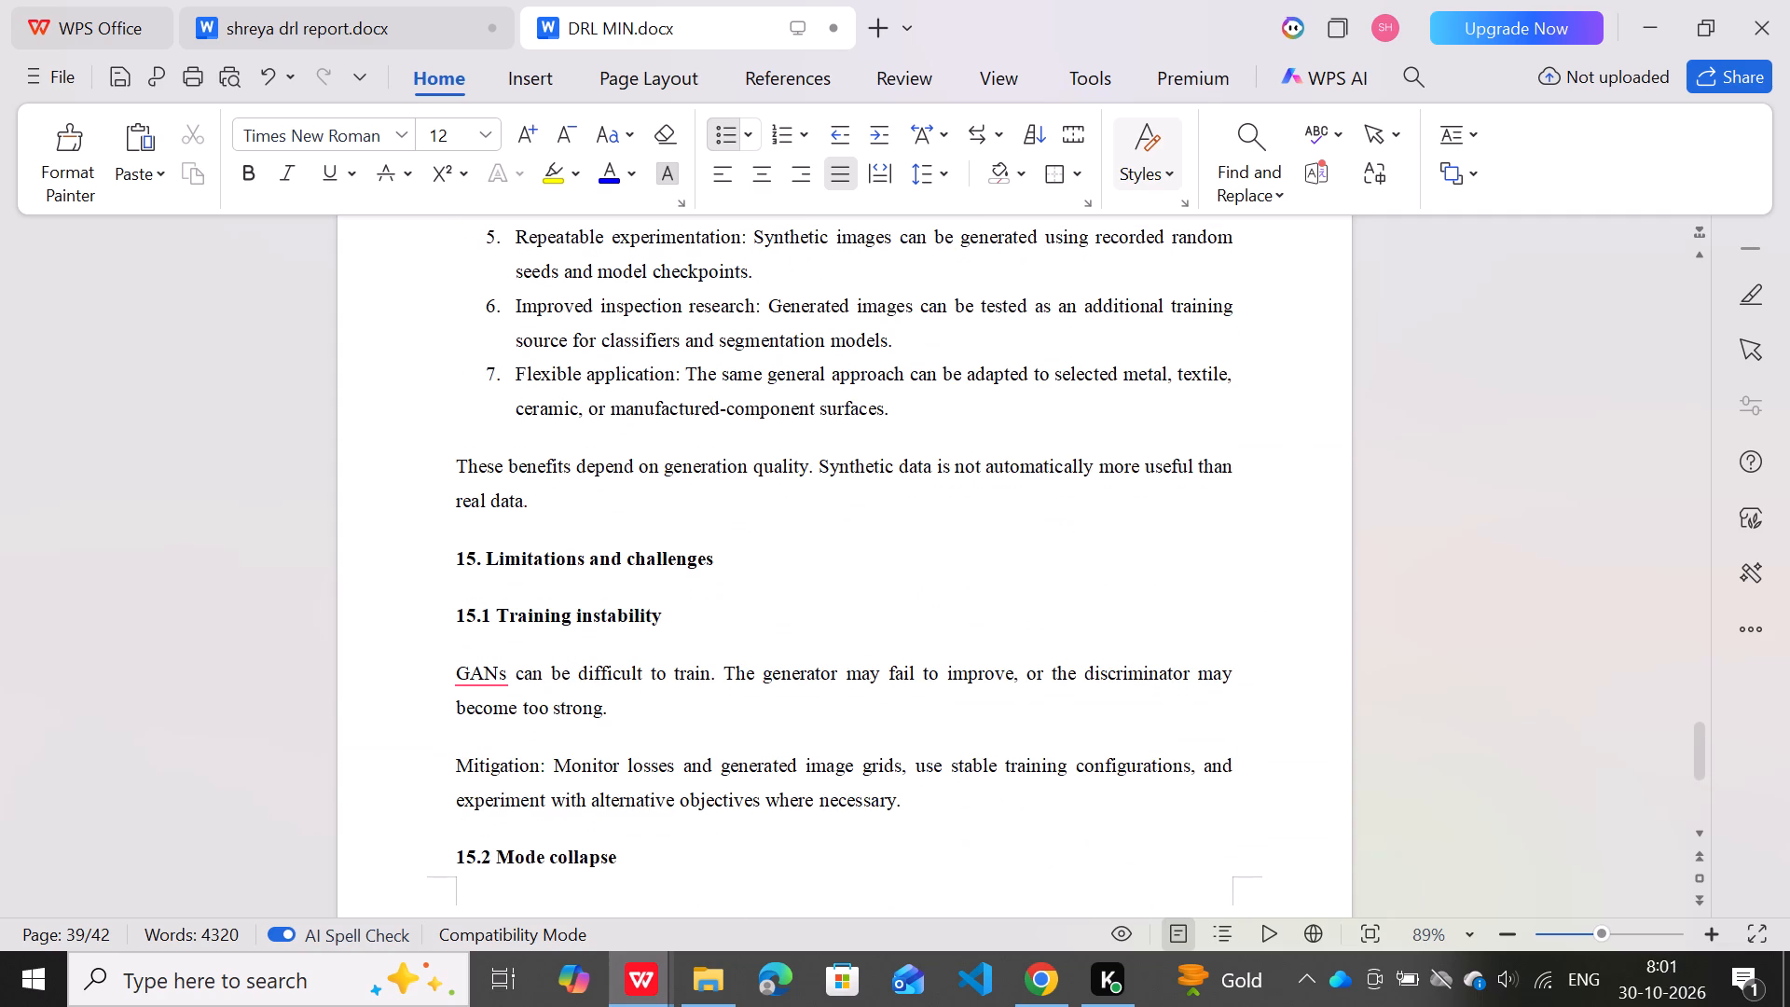
scroll(792, 572, "up", 7)
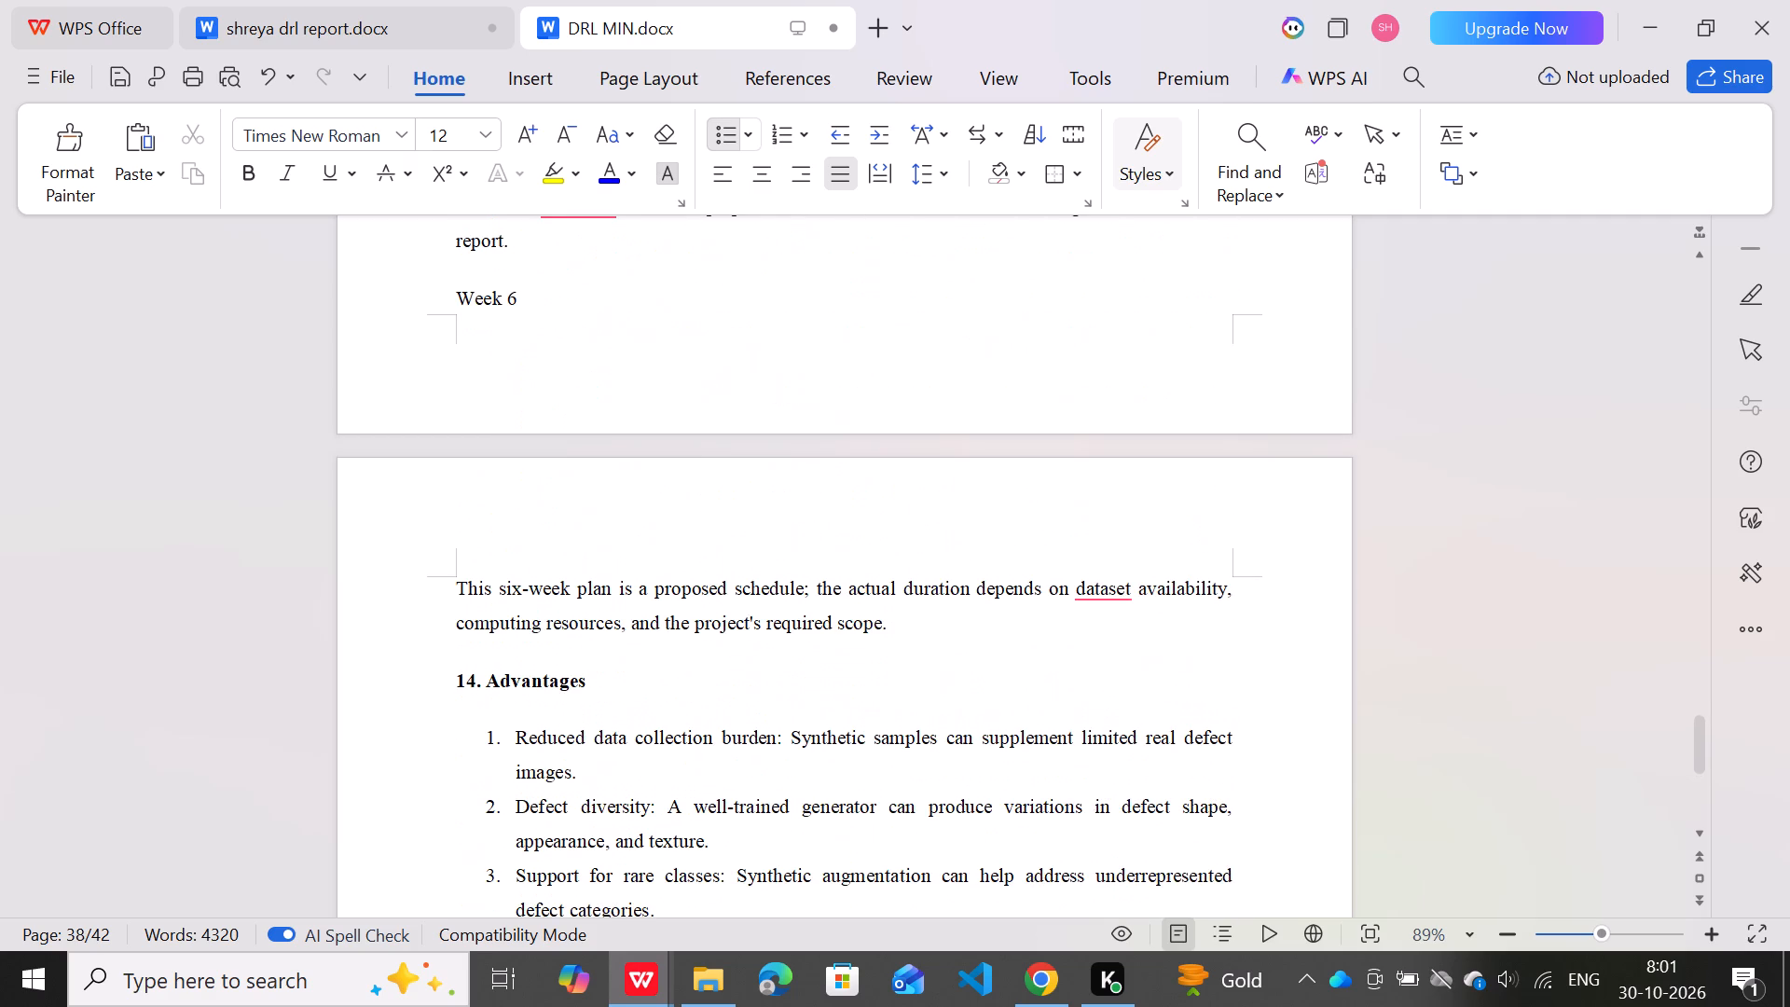
scroll(792, 572, "up", 1)
In shreya drl report.docx, delete the blank line above the "7.6 Robotic Pick and Place" subheading.
left_click(341, 0)
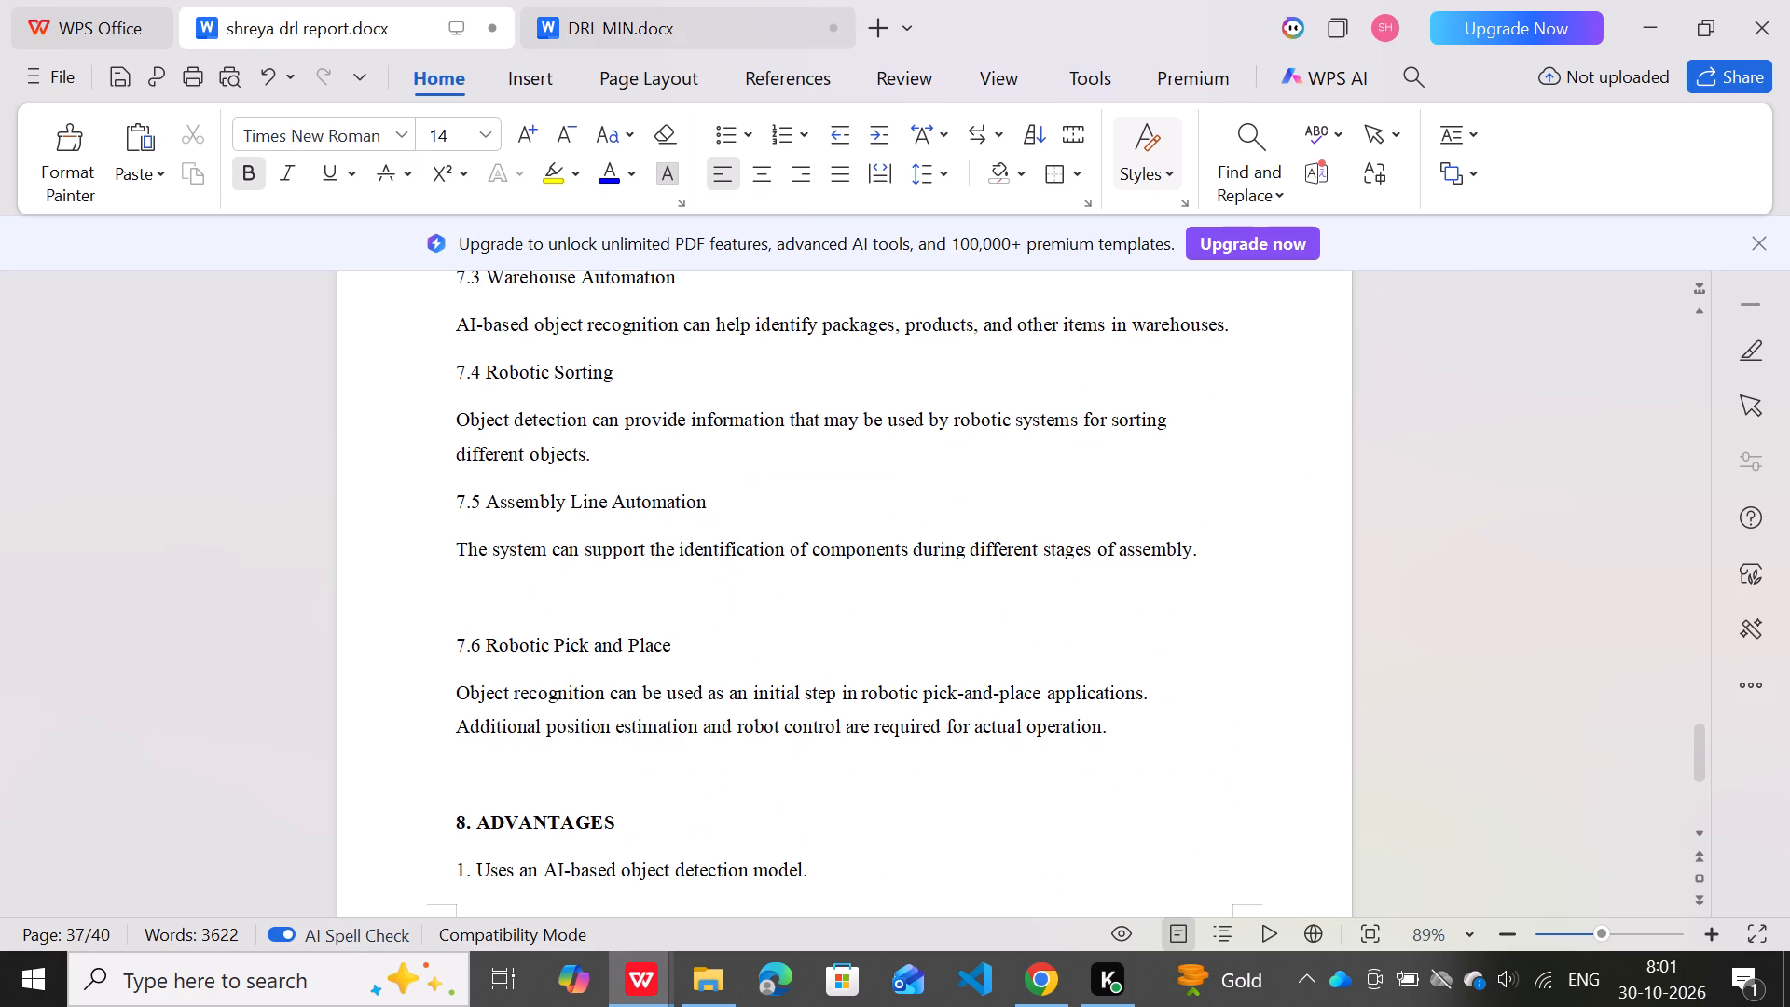
scroll(646, 562, "down", 1)
left_click(471, 554)
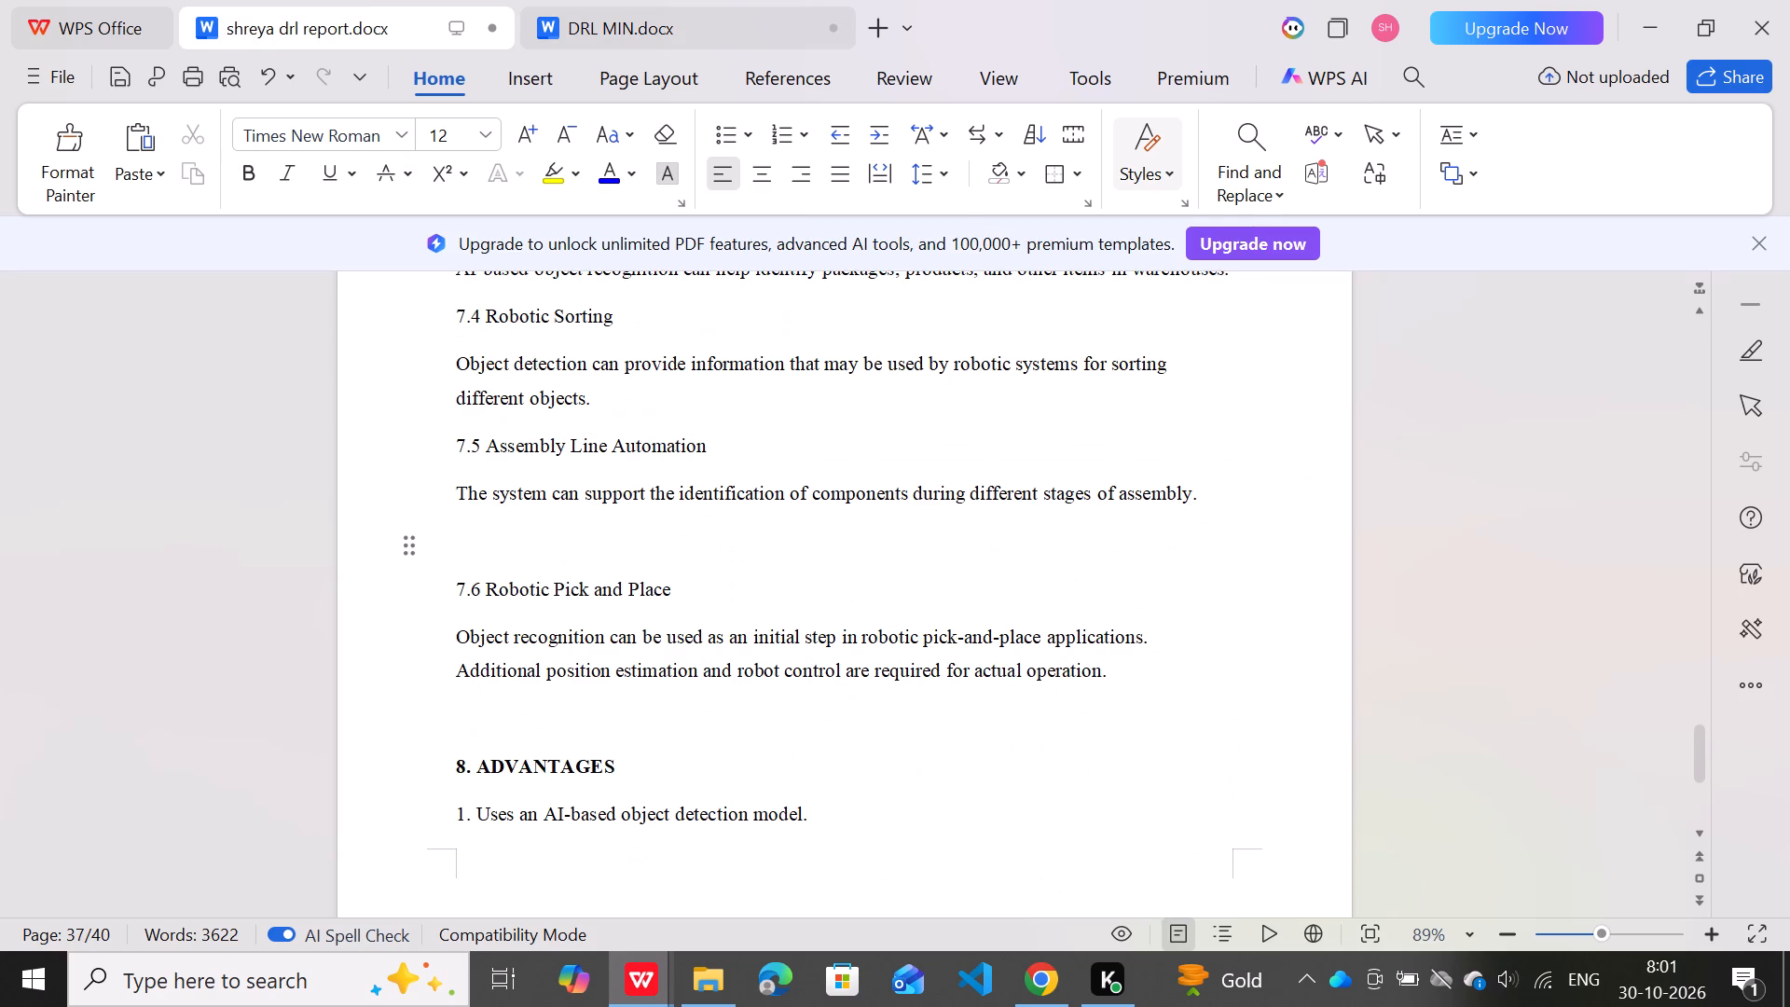
key("BackSpace")
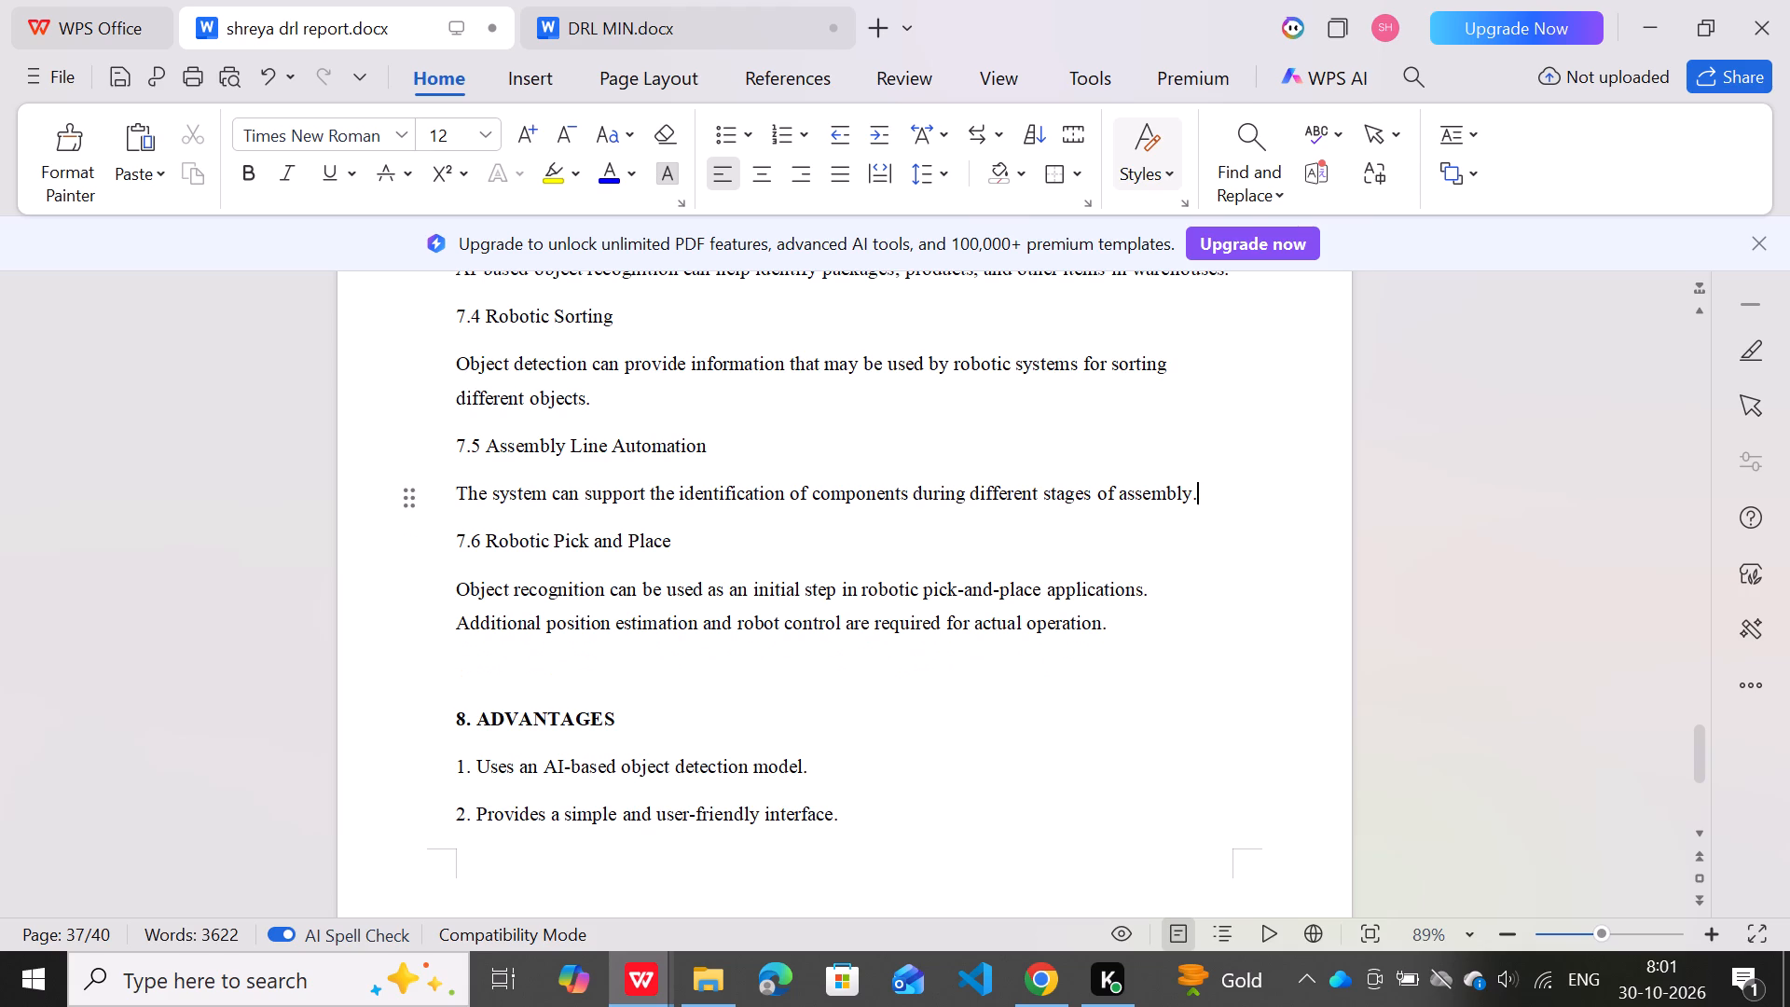
key("Return")
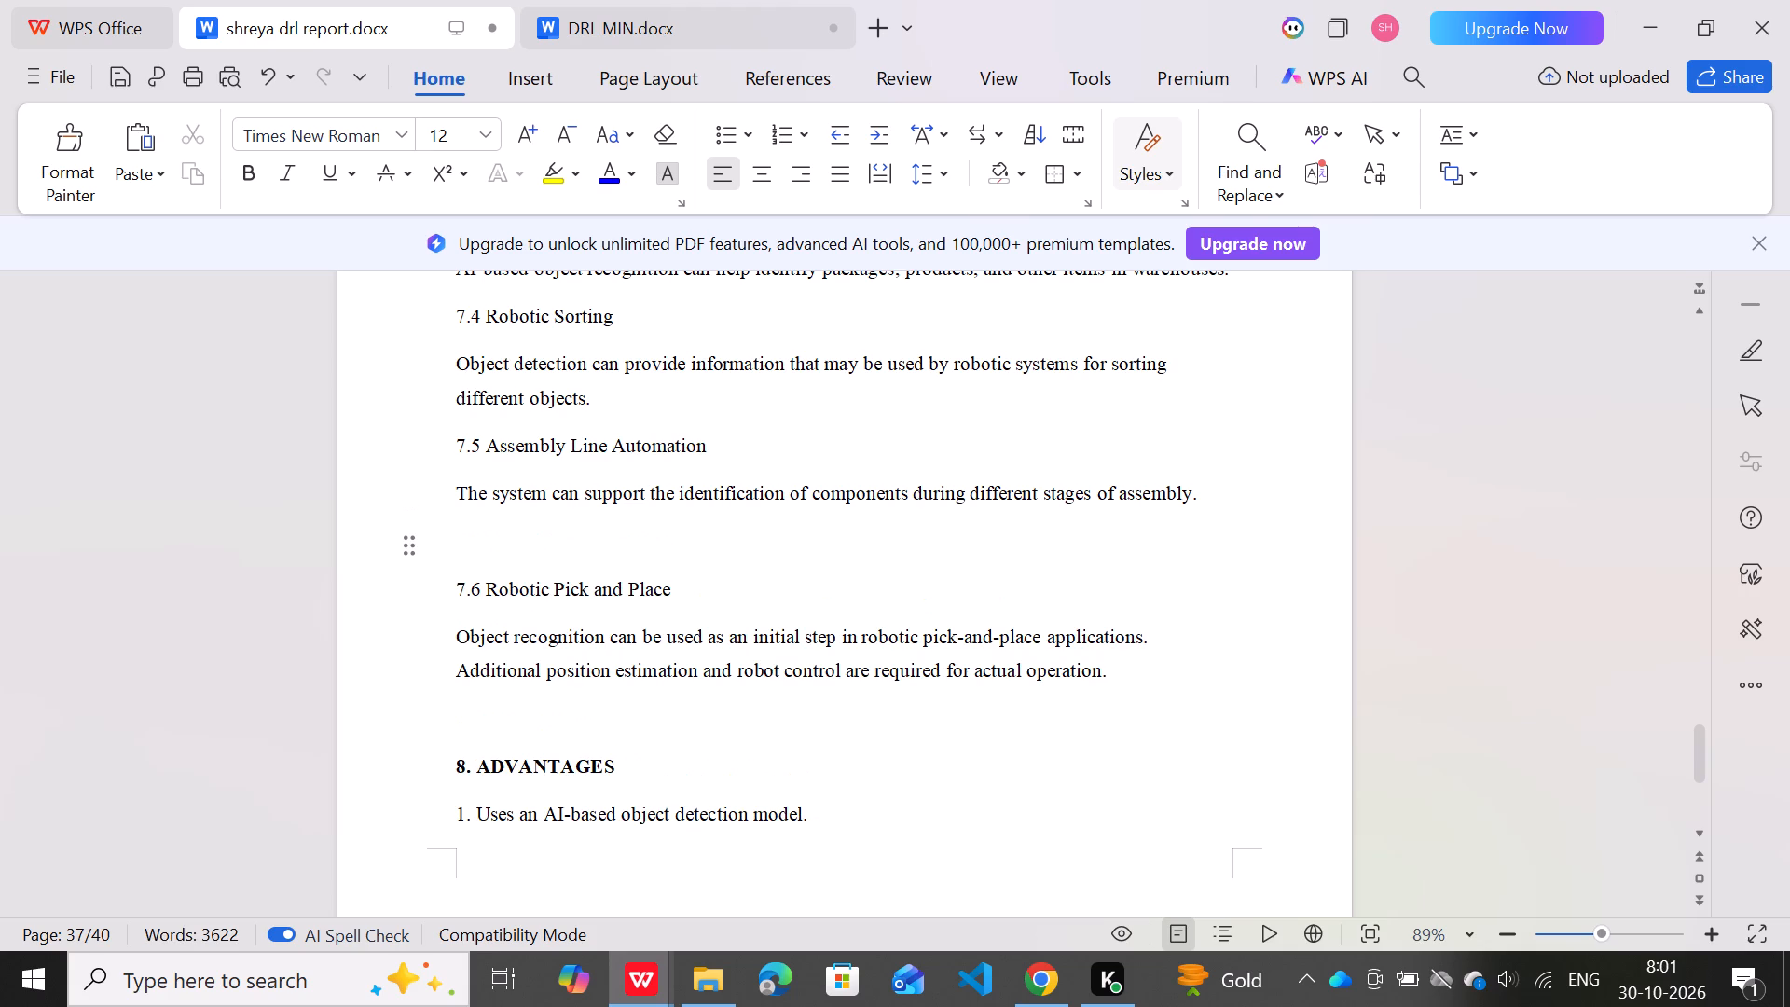
scroll(471, 554, "right", 1)
key("BackSpace")
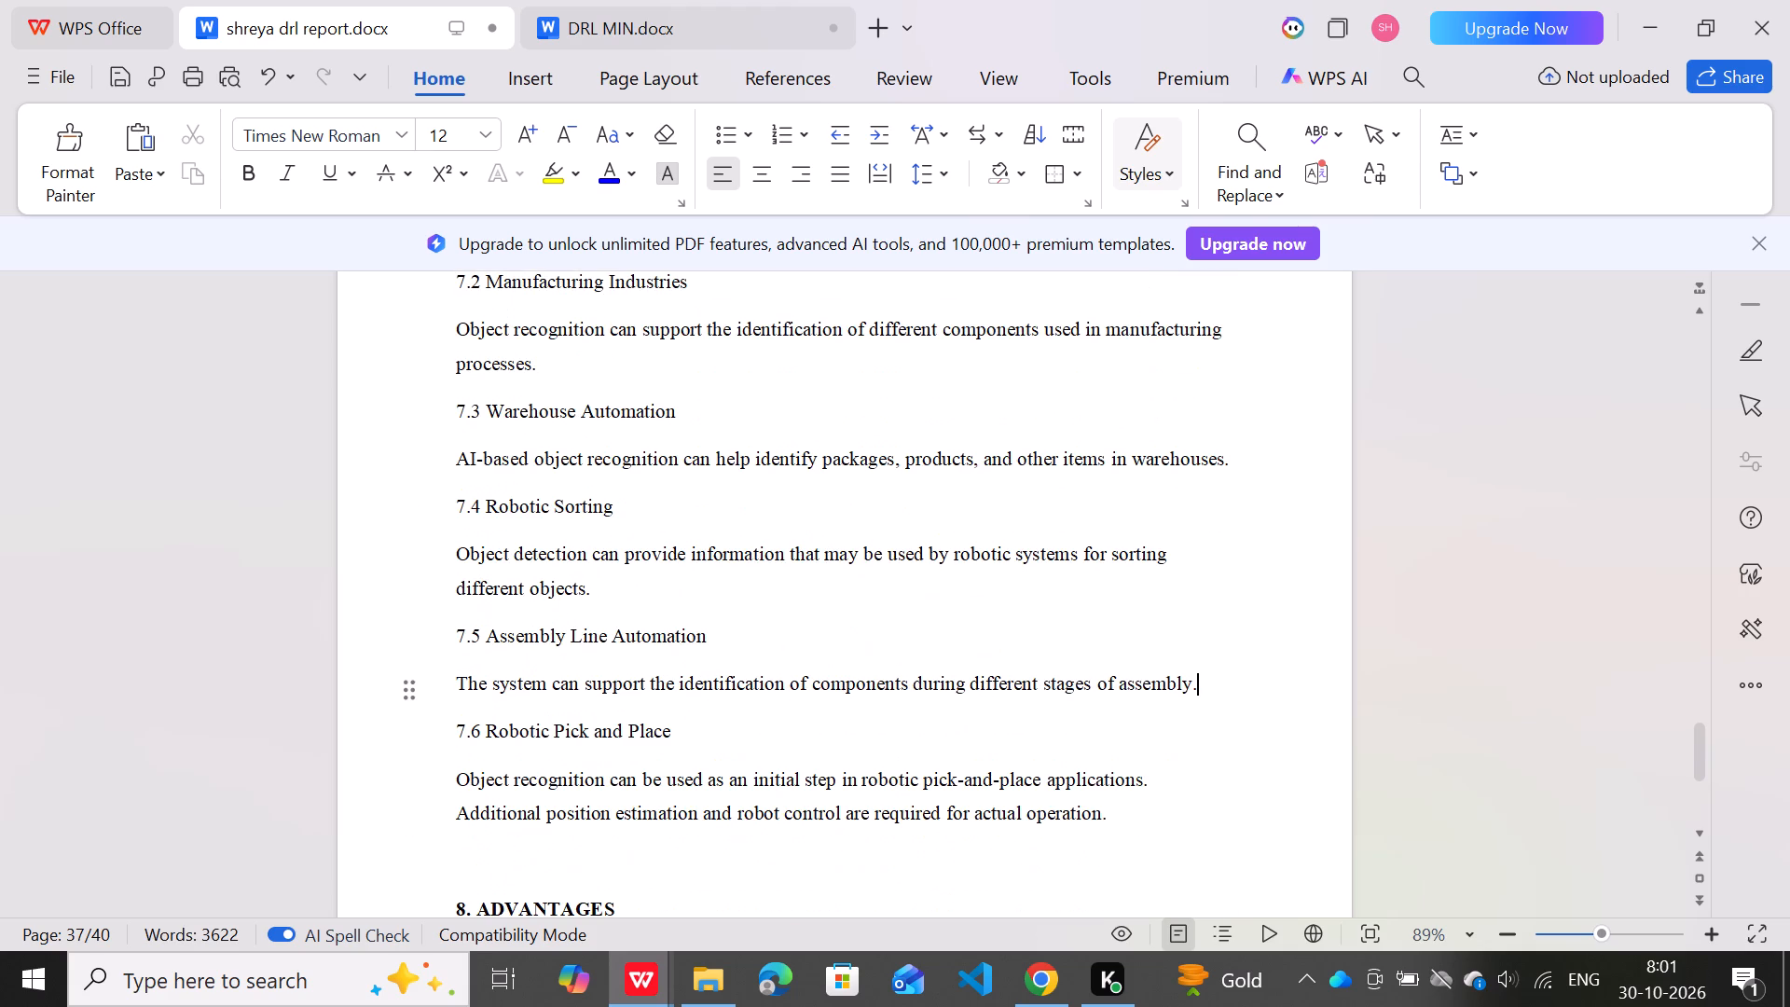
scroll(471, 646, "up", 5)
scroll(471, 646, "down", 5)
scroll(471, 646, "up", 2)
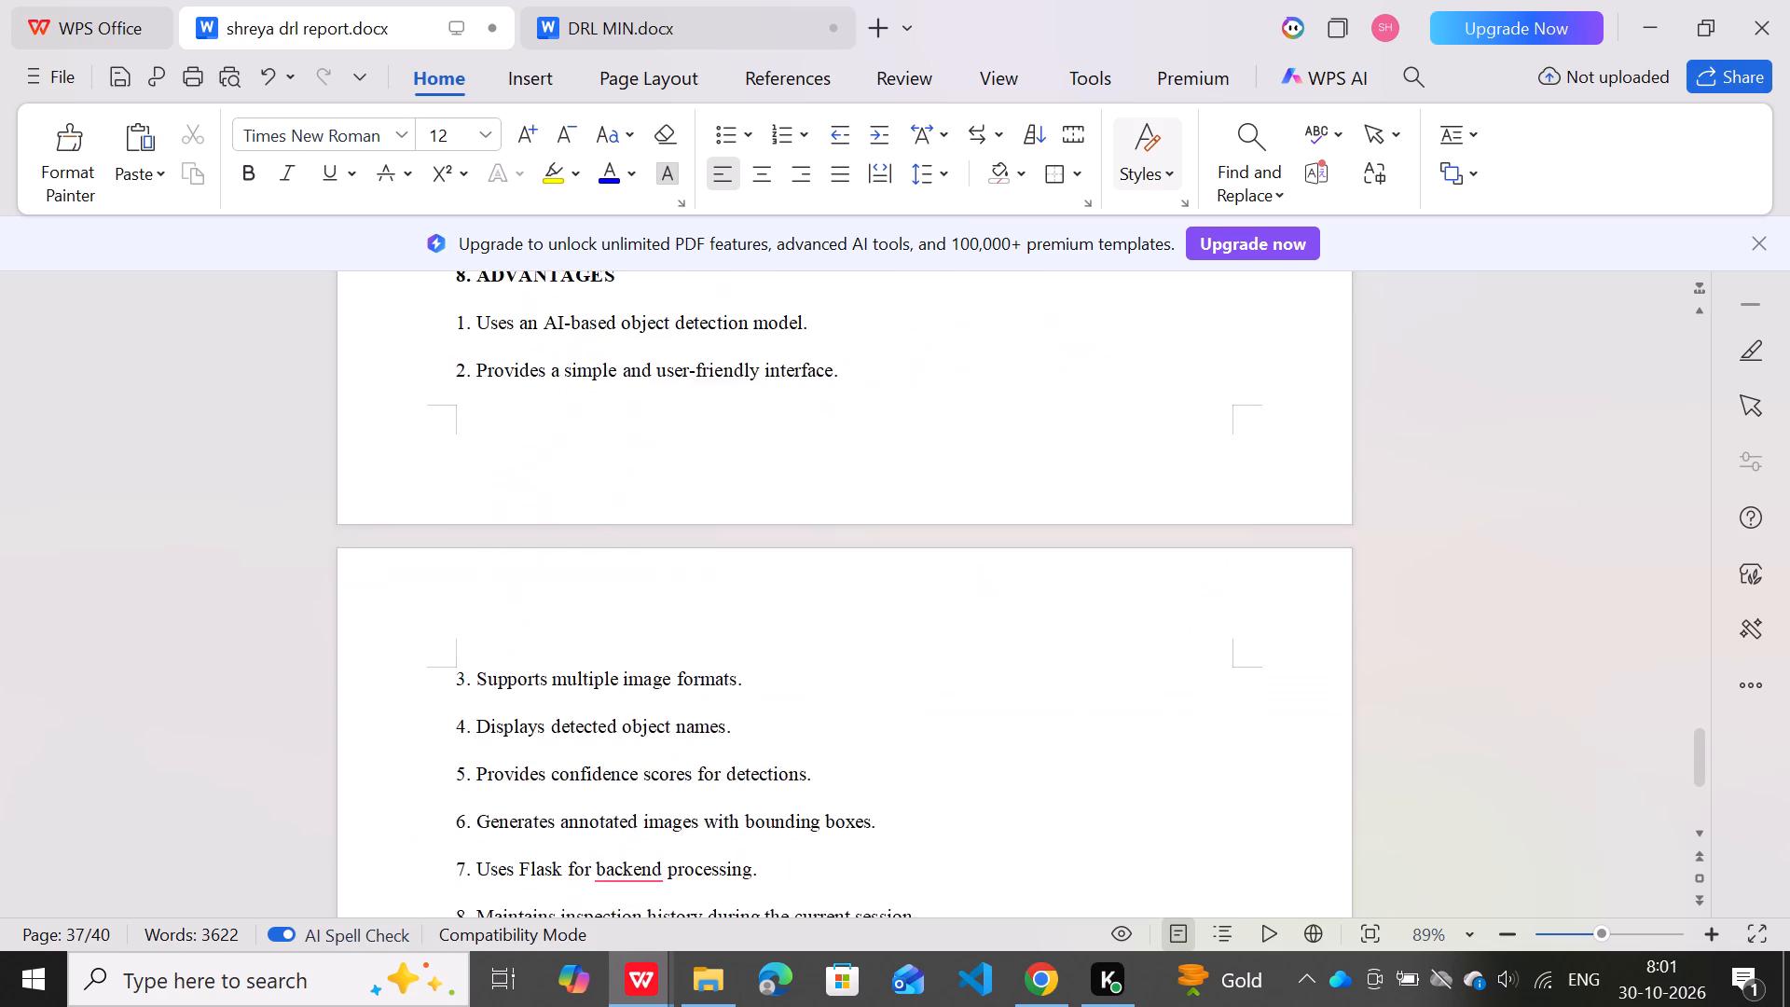
In shreya drl report.docx, delete one blank line above the "6. OUTPUT AND RESULTS" heading.
scroll(471, 646, "up", 11)
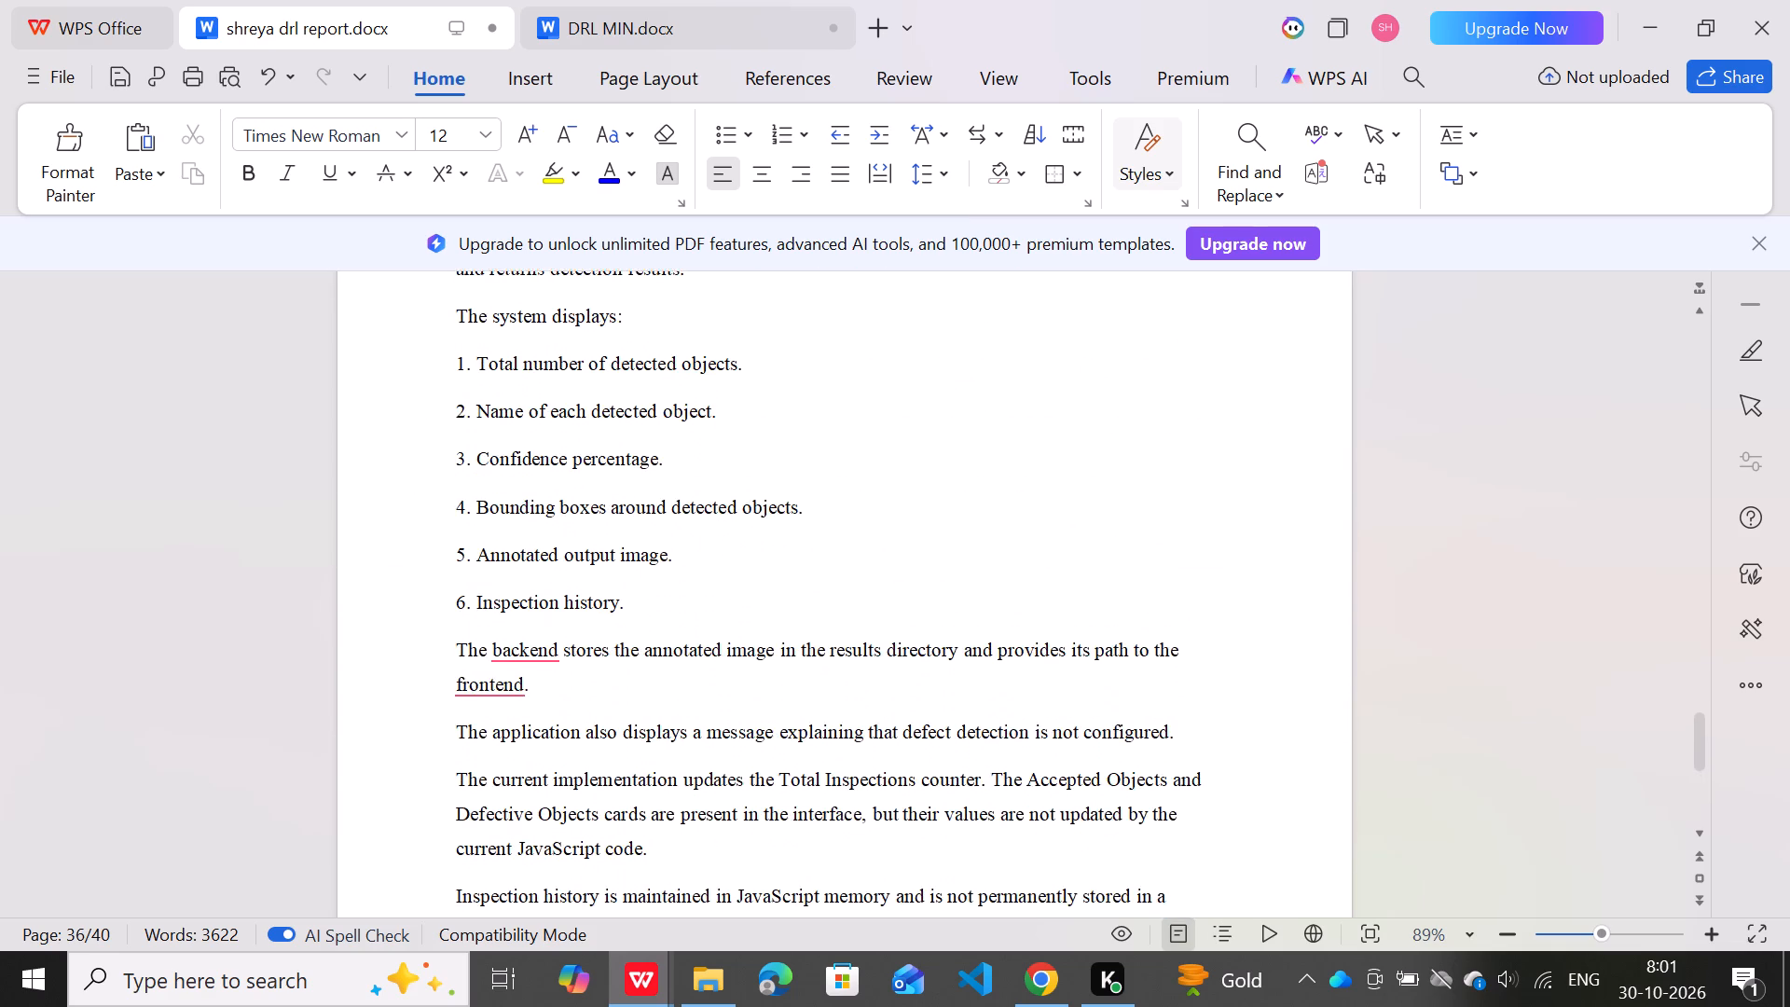
scroll(471, 646, "up", 3)
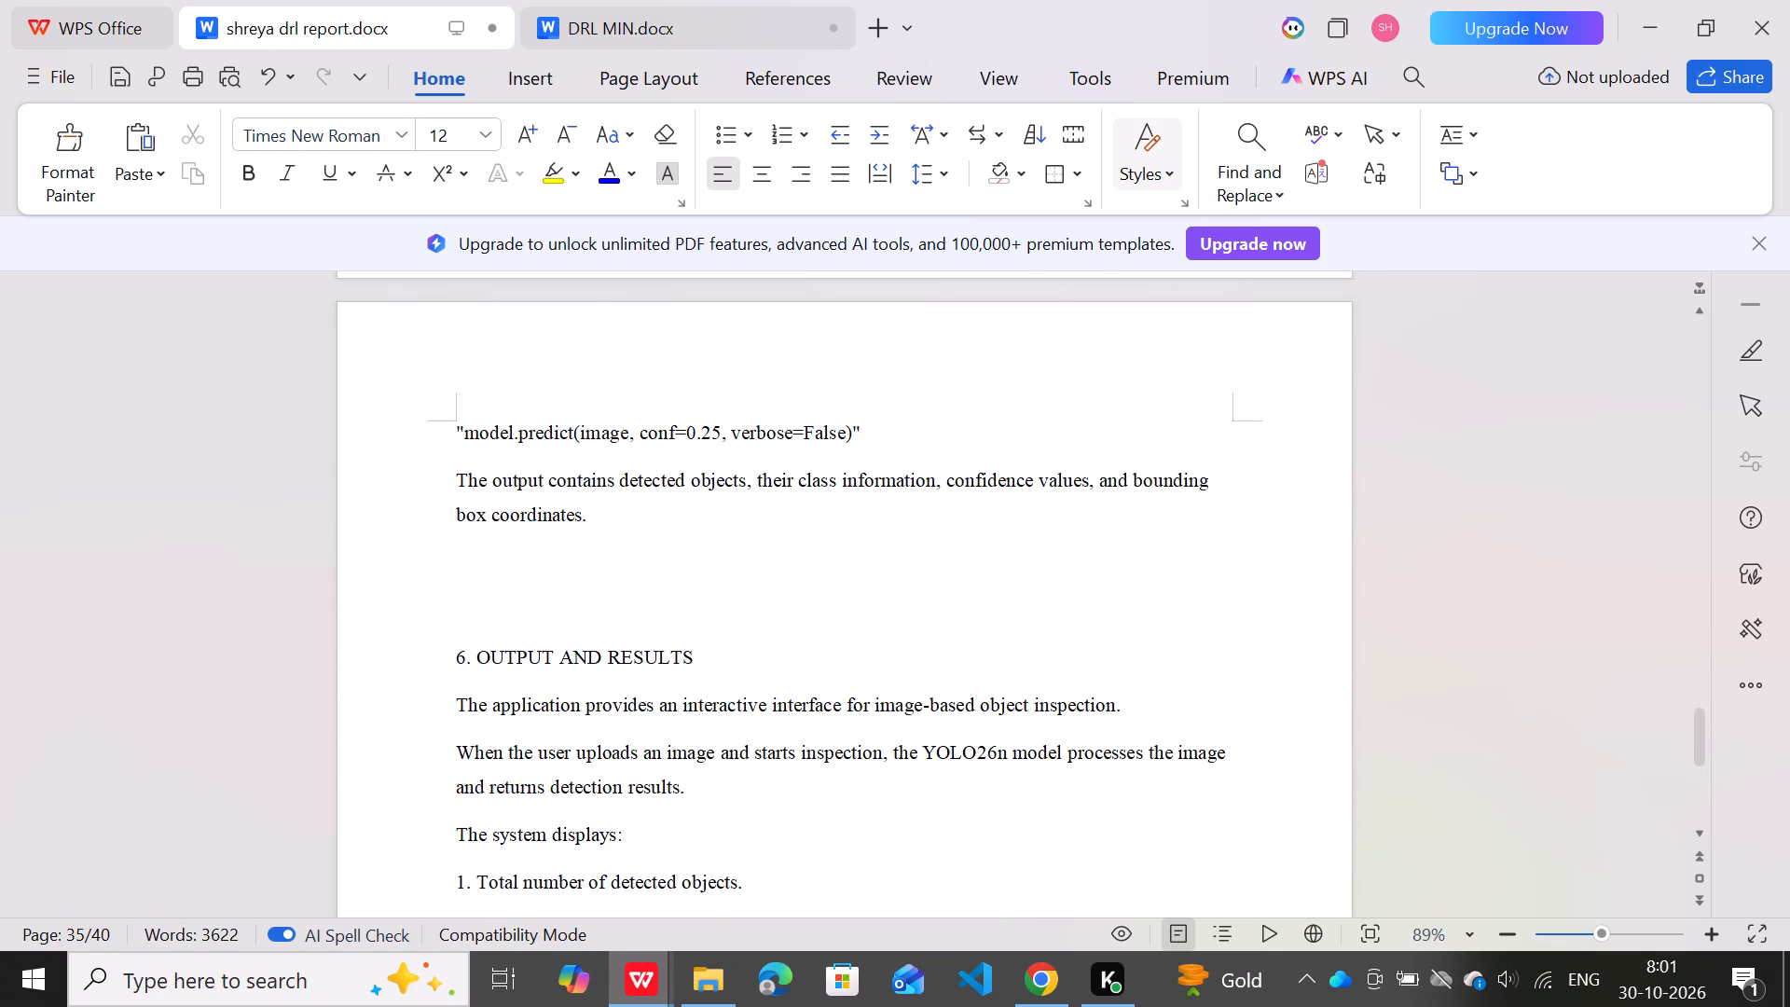
left_click(445, 628)
key("BackSpace")
Switch to DRL MIN.docx and examine its heading formatting and layout from section 14 back to section 8.
left_click(801, 0)
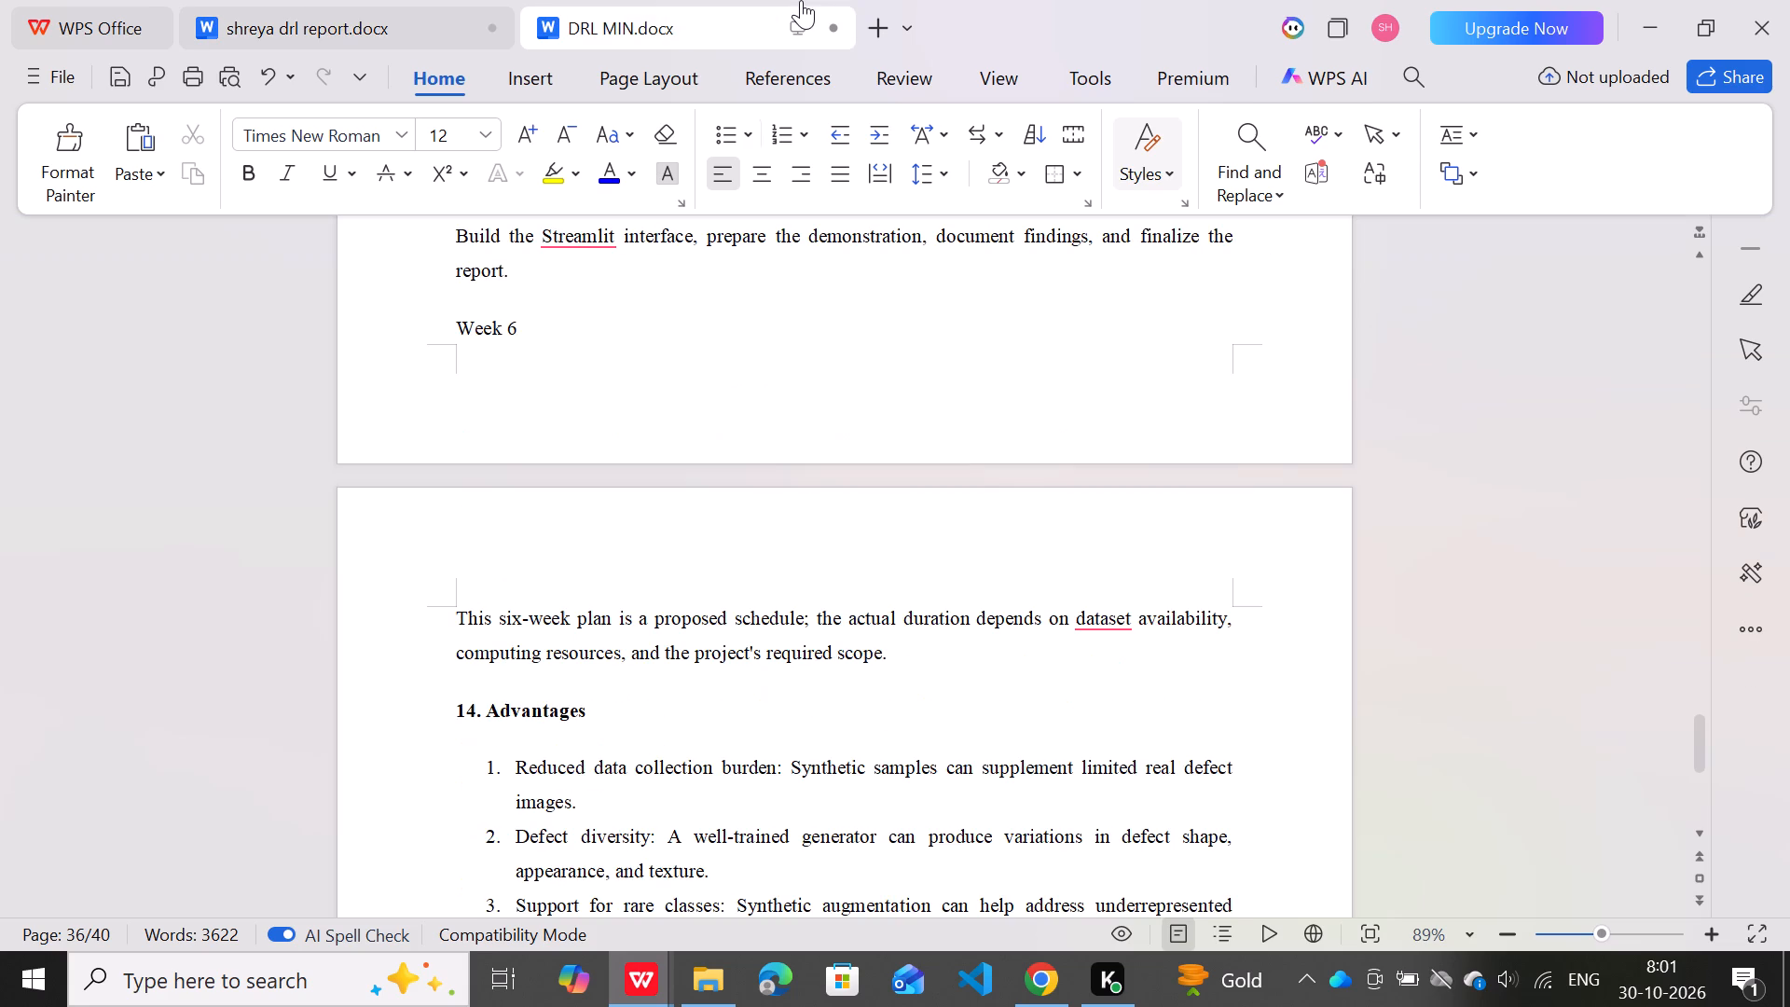
scroll(841, 542, "up", 13)
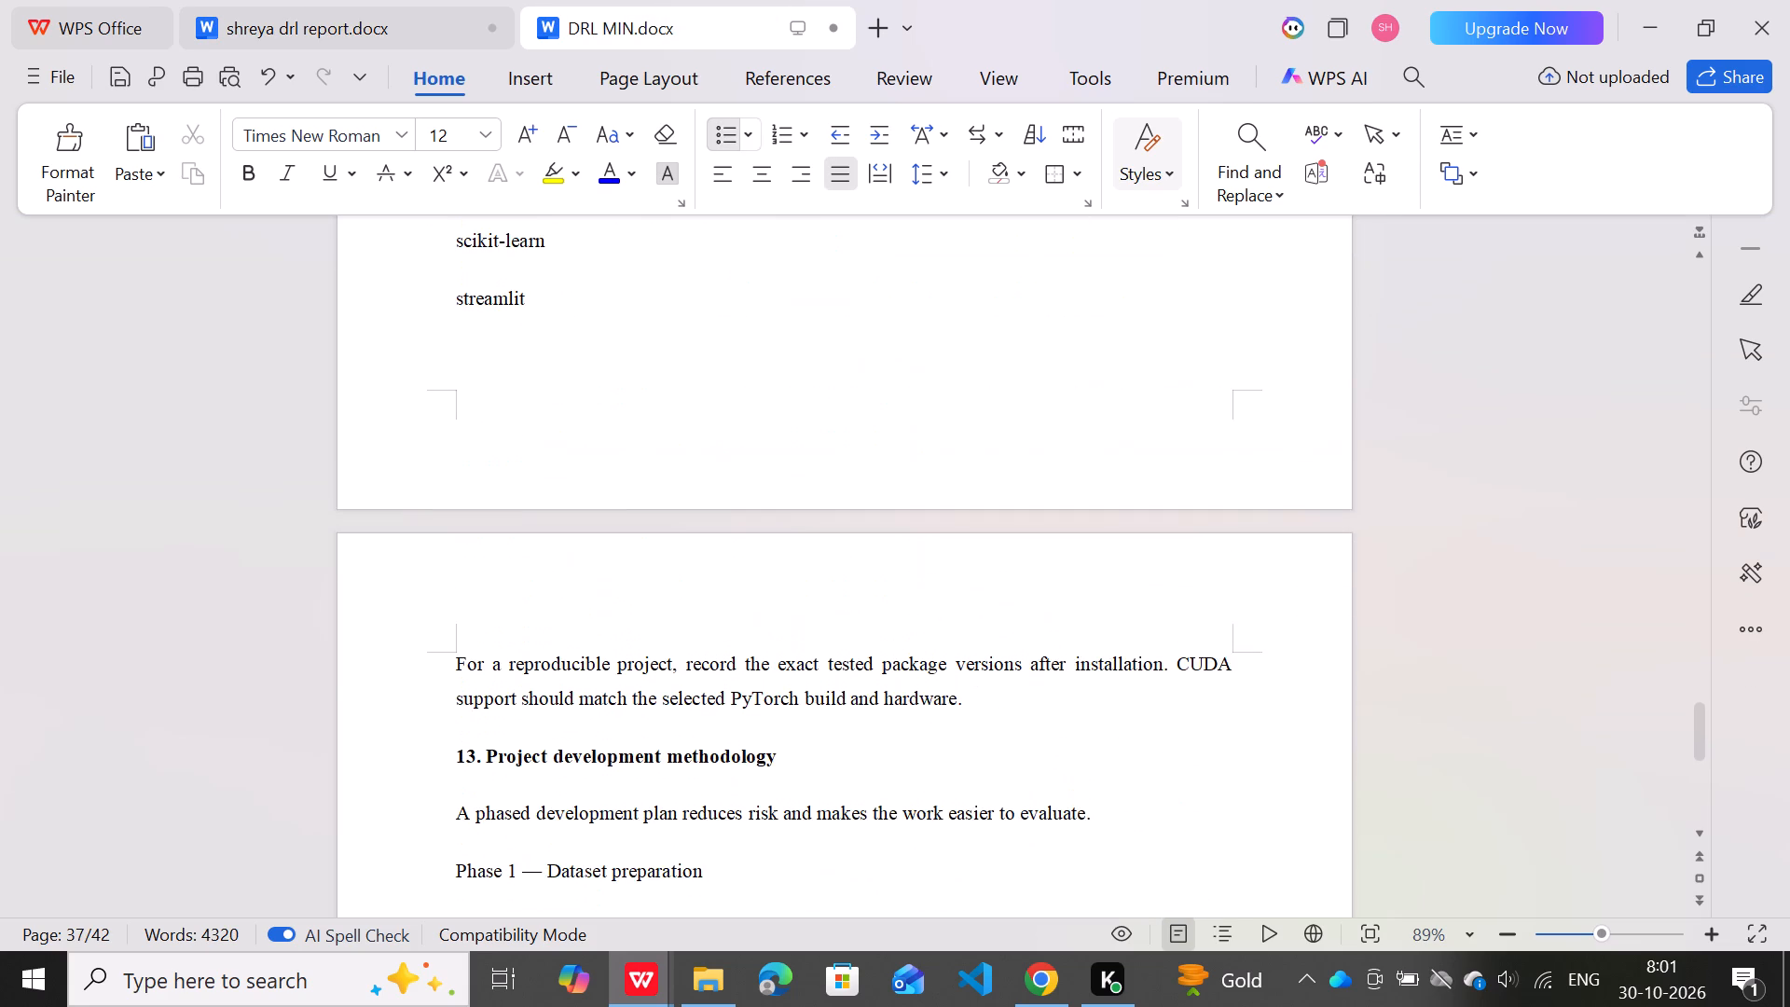
scroll(841, 542, "up", 8)
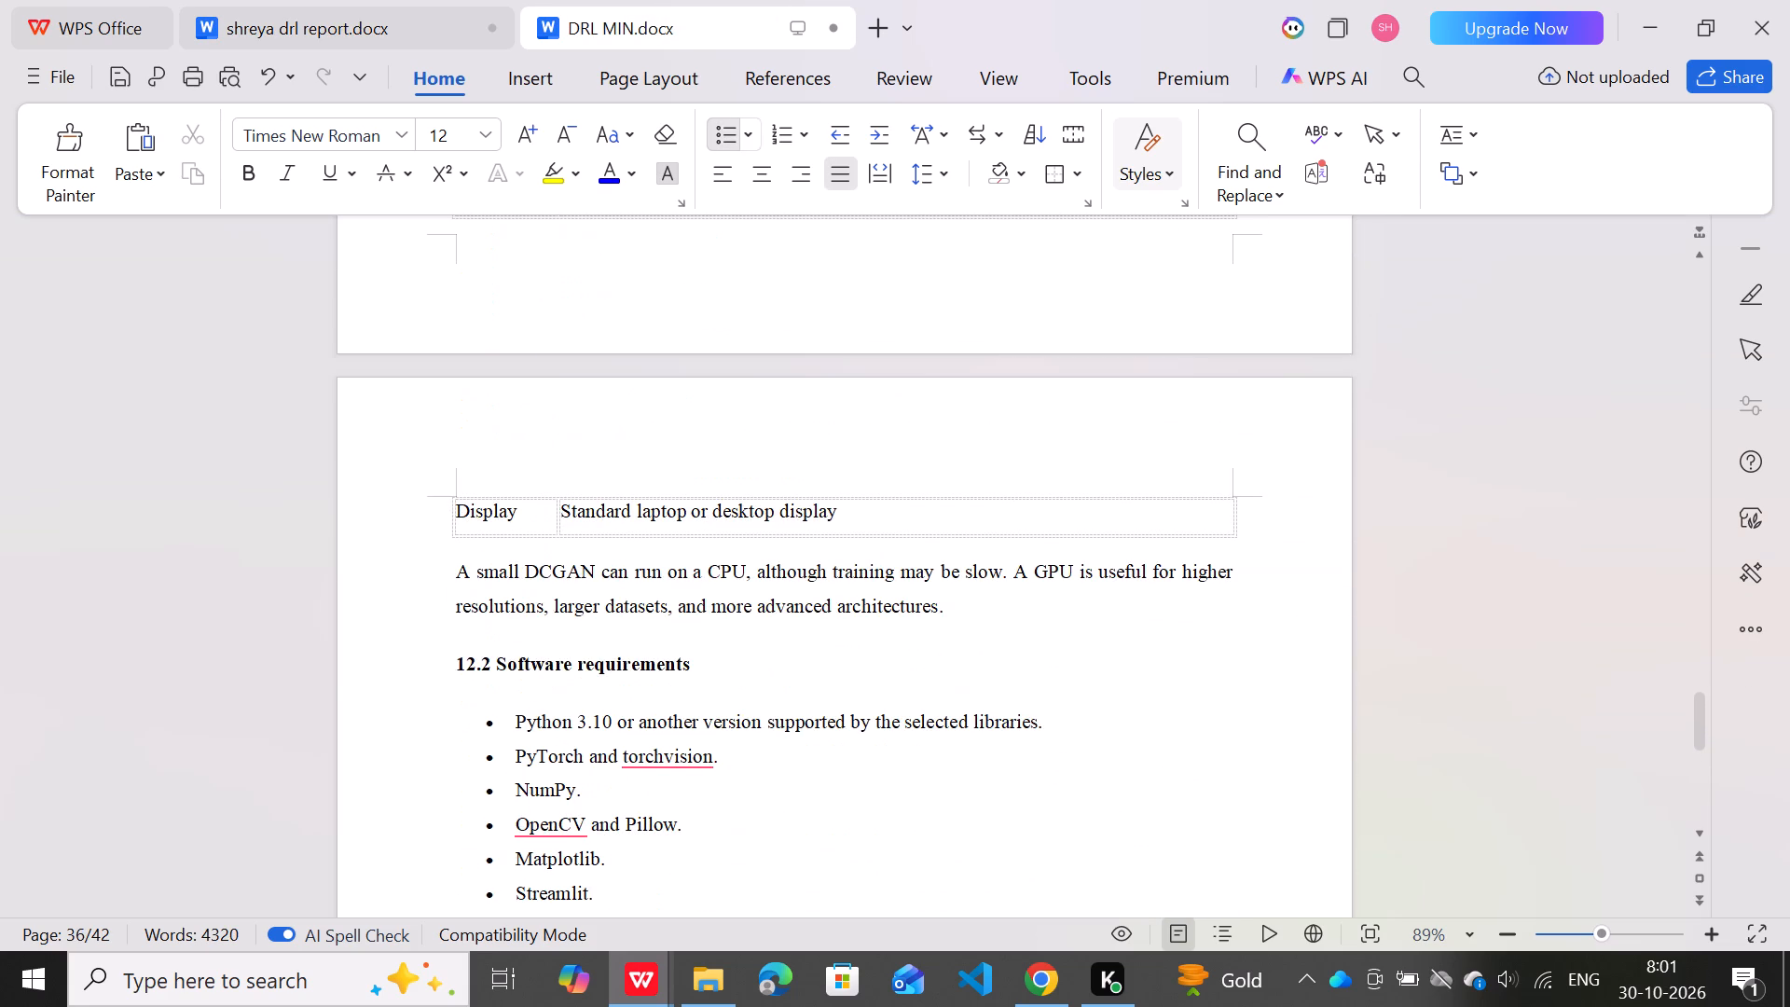
scroll(841, 542, "up", 6)
scroll(843, 616, "up", 2)
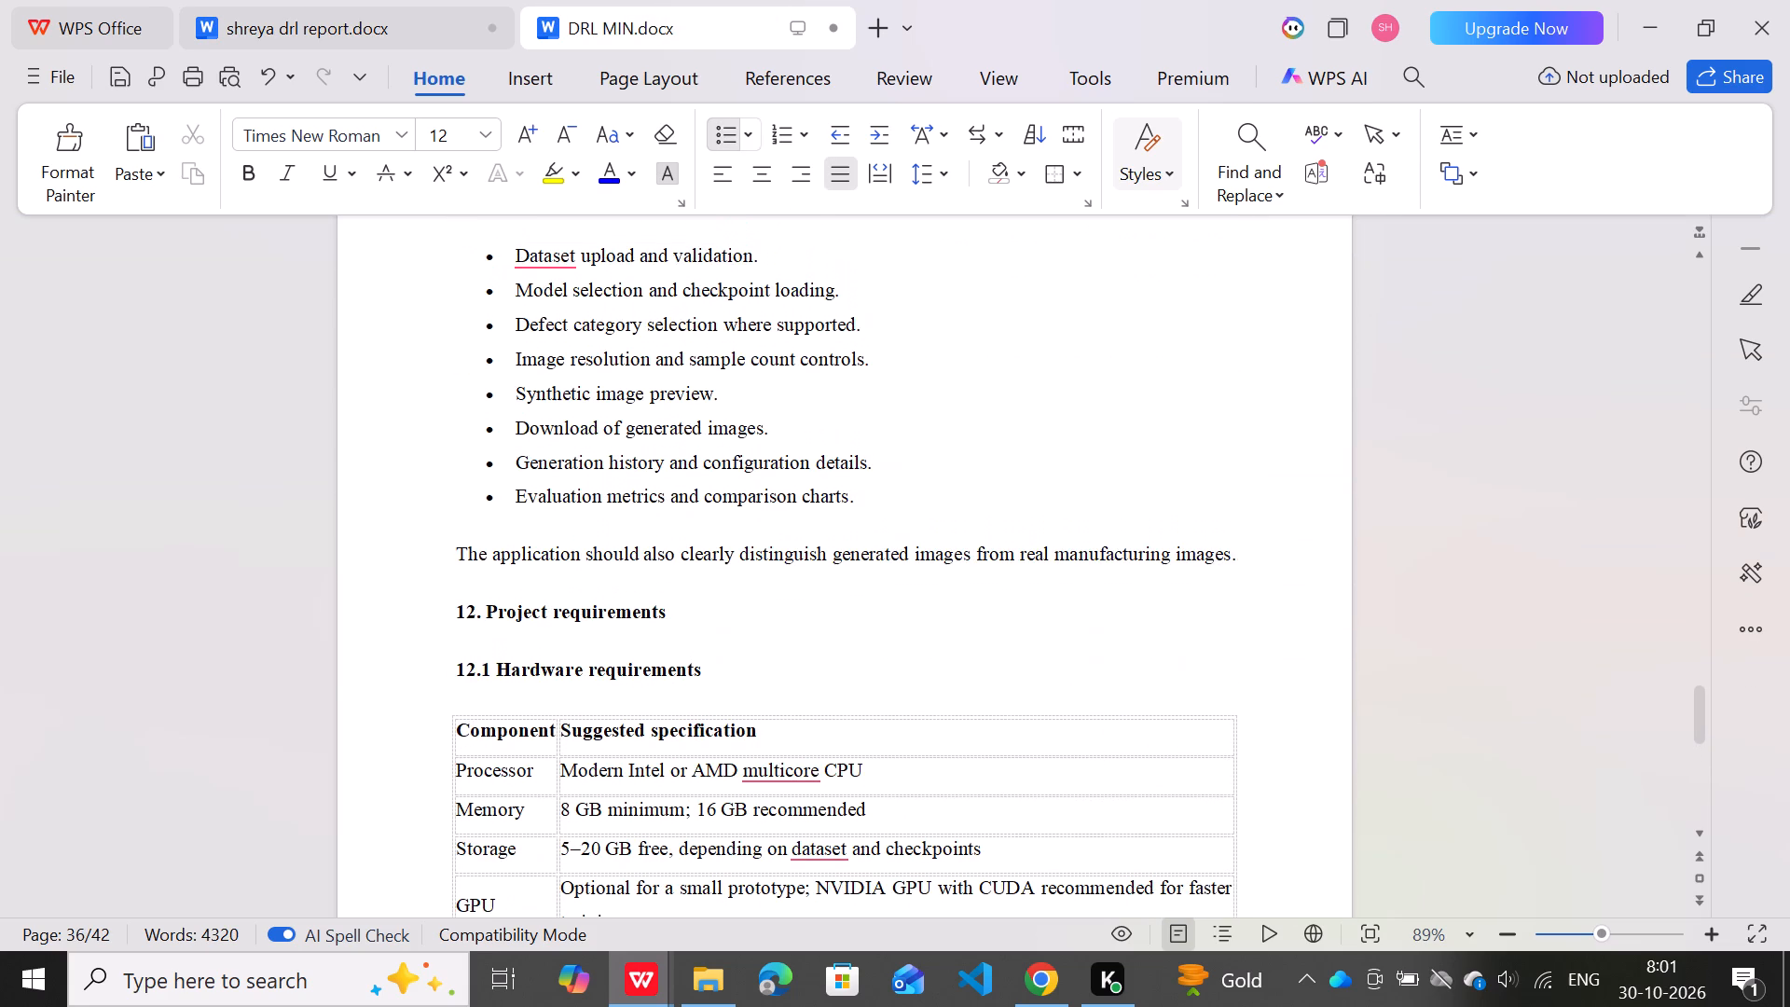
scroll(843, 619, "up", 6)
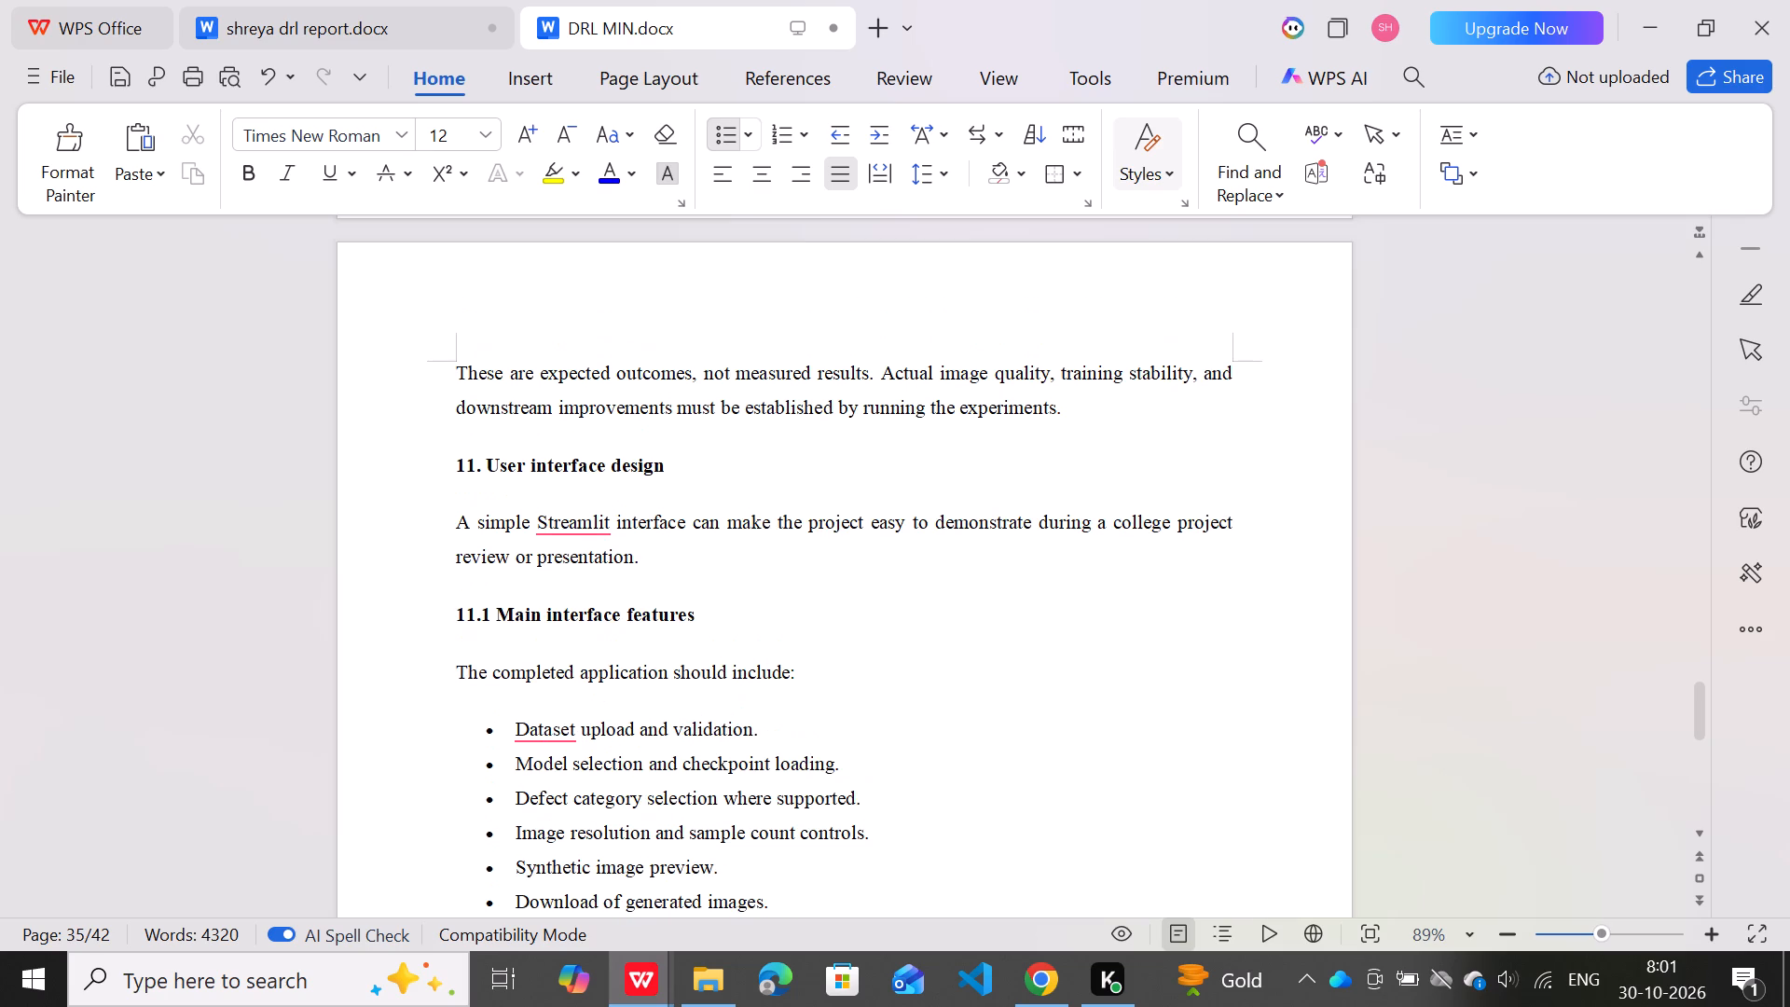
scroll(843, 619, "up", 8)
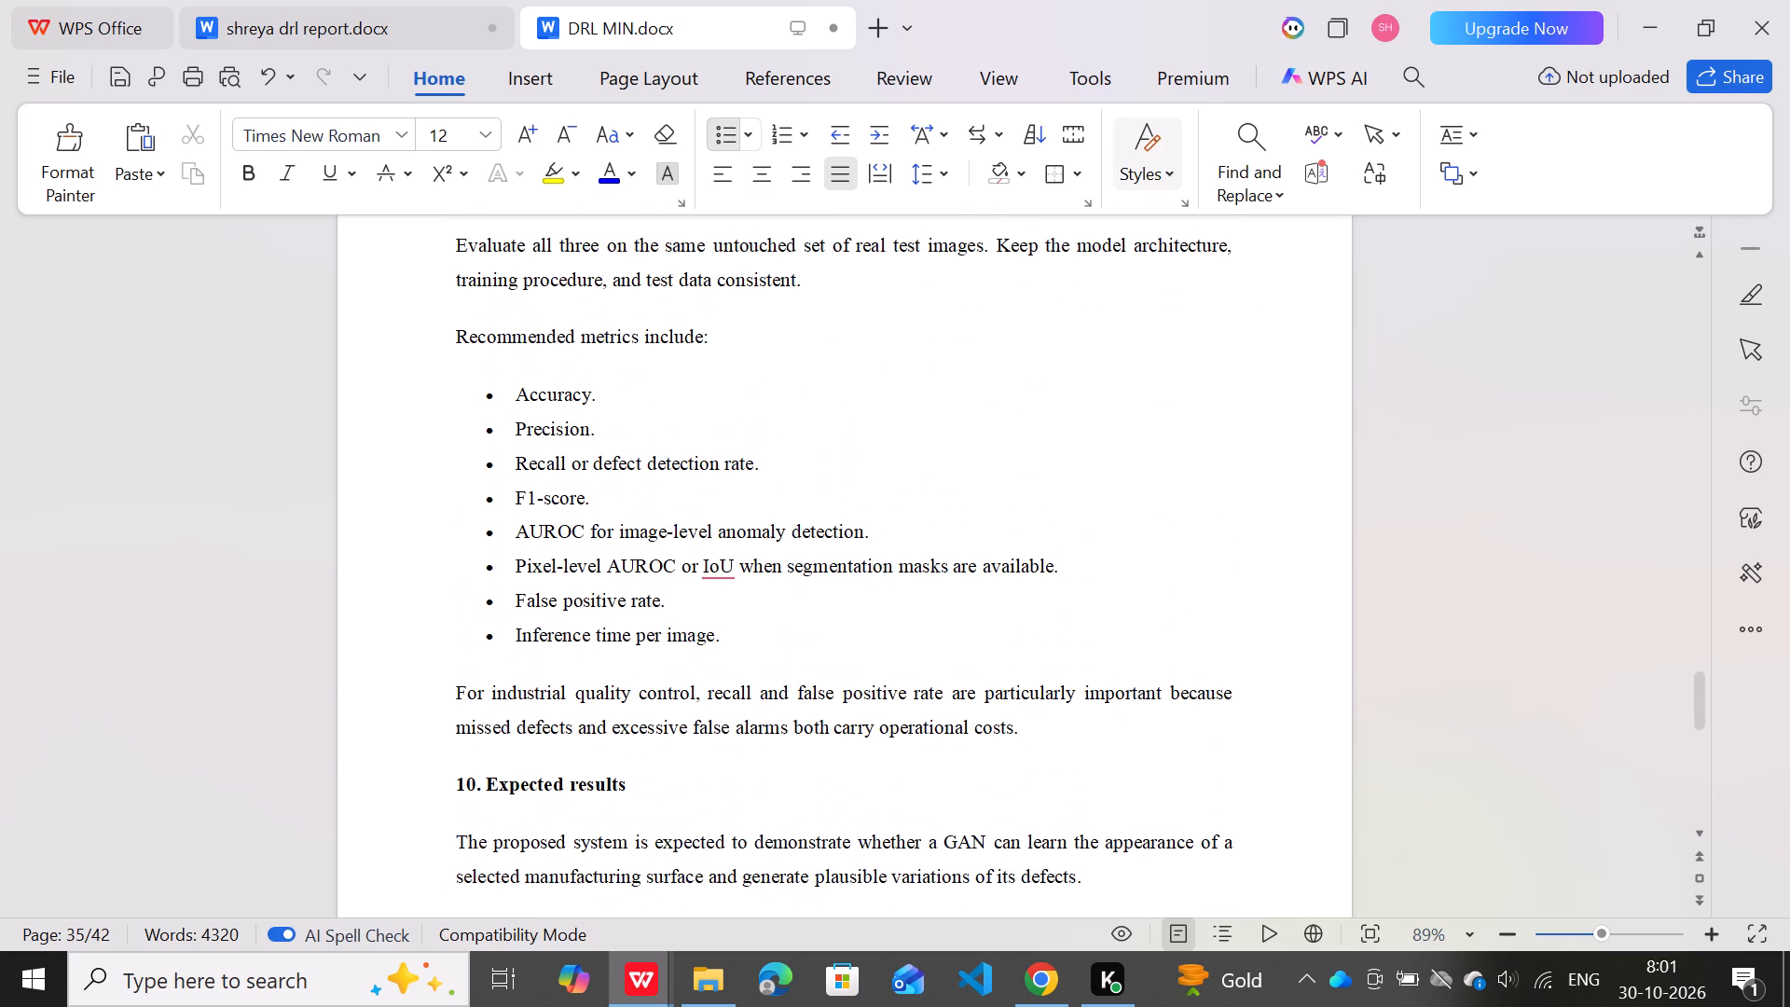
scroll(843, 619, "up", 8)
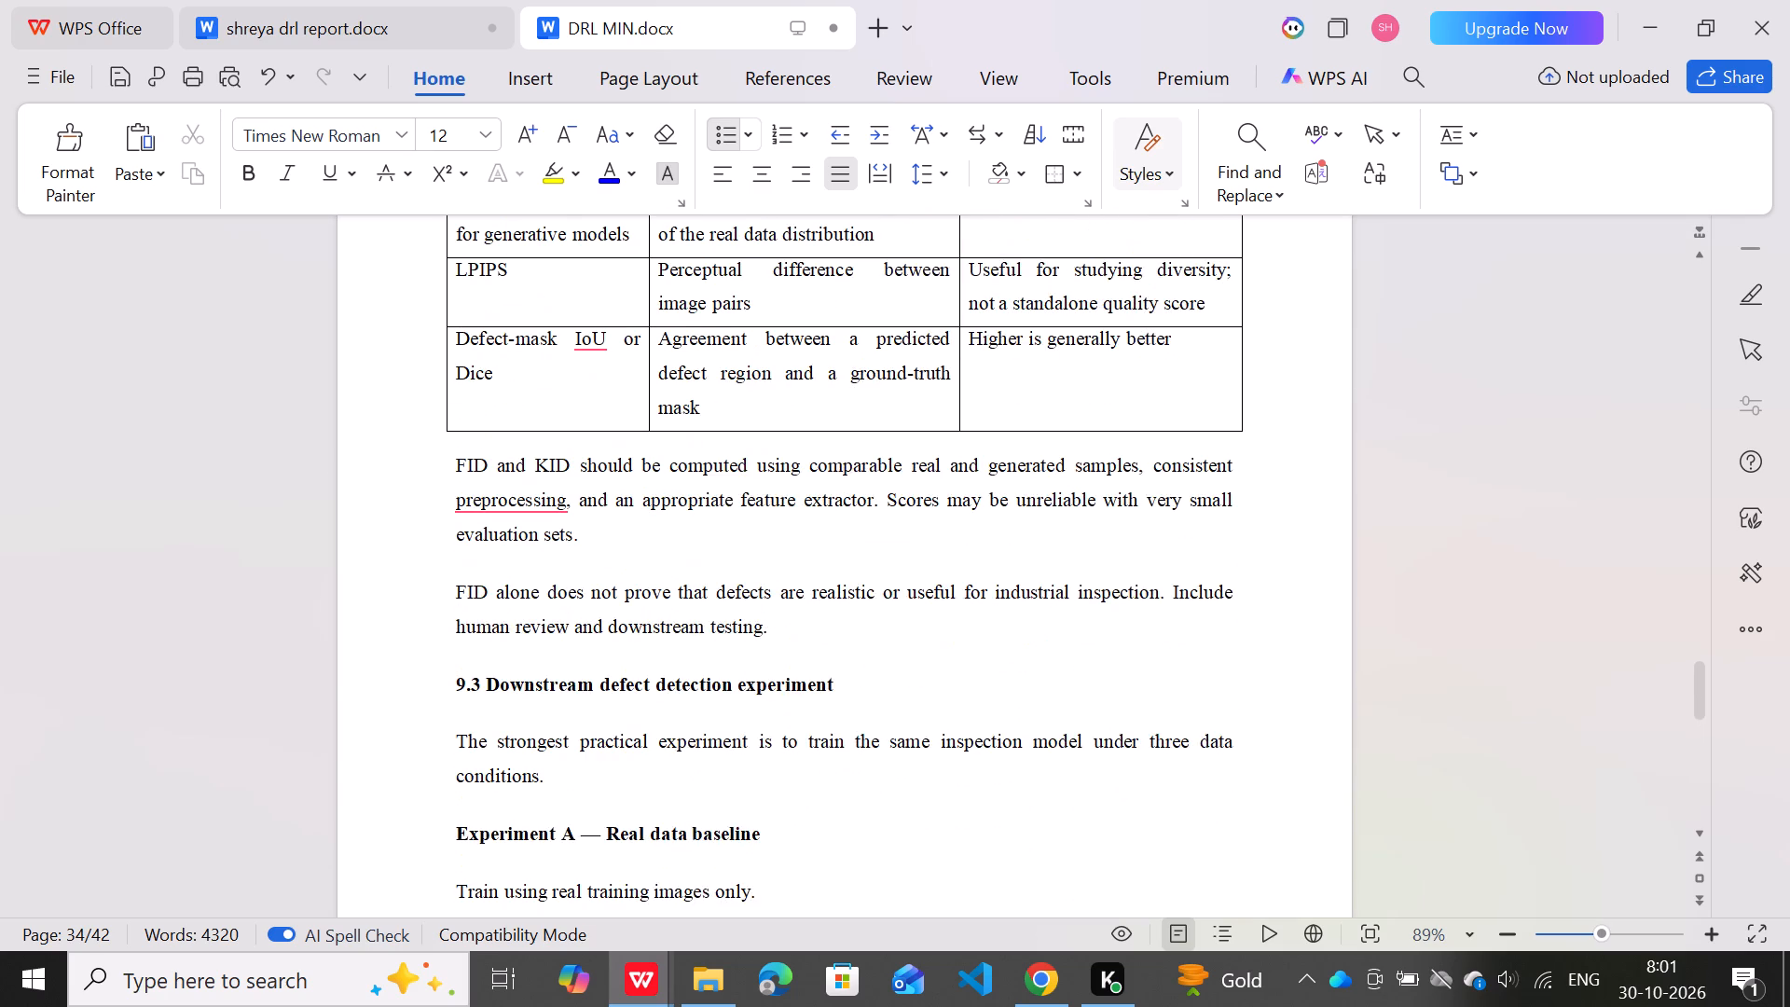
scroll(843, 619, "up", 8)
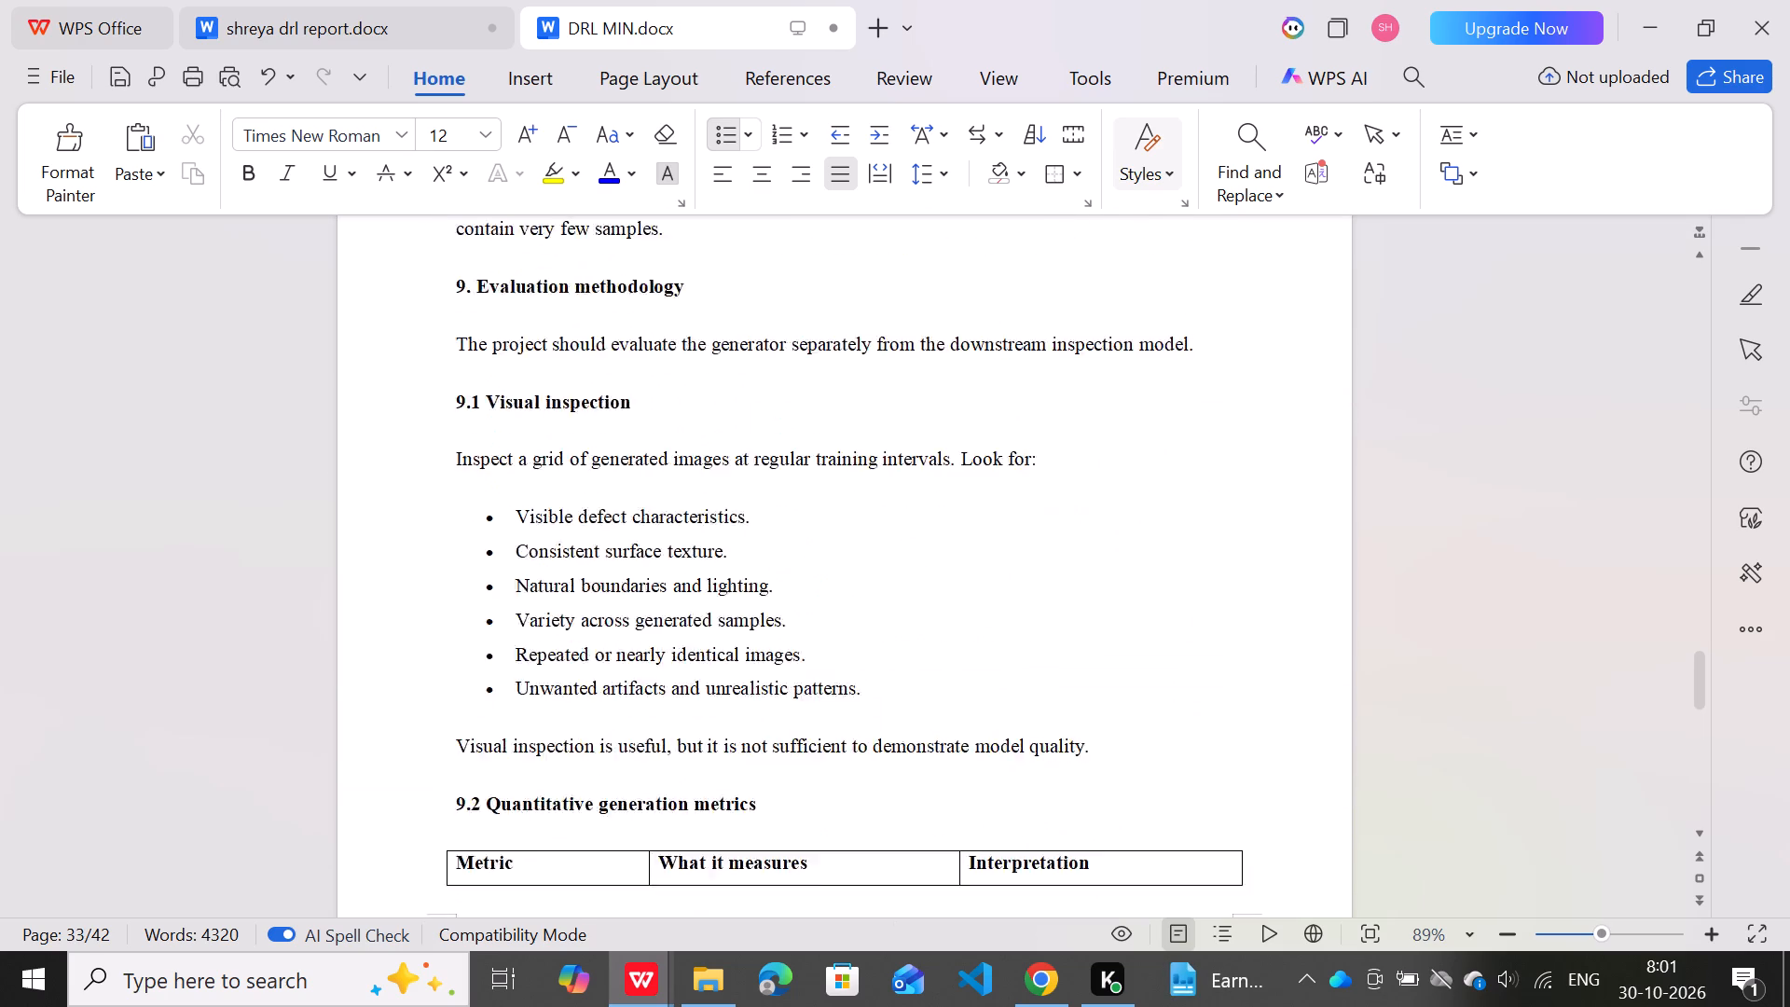
scroll(843, 619, "up", 8)
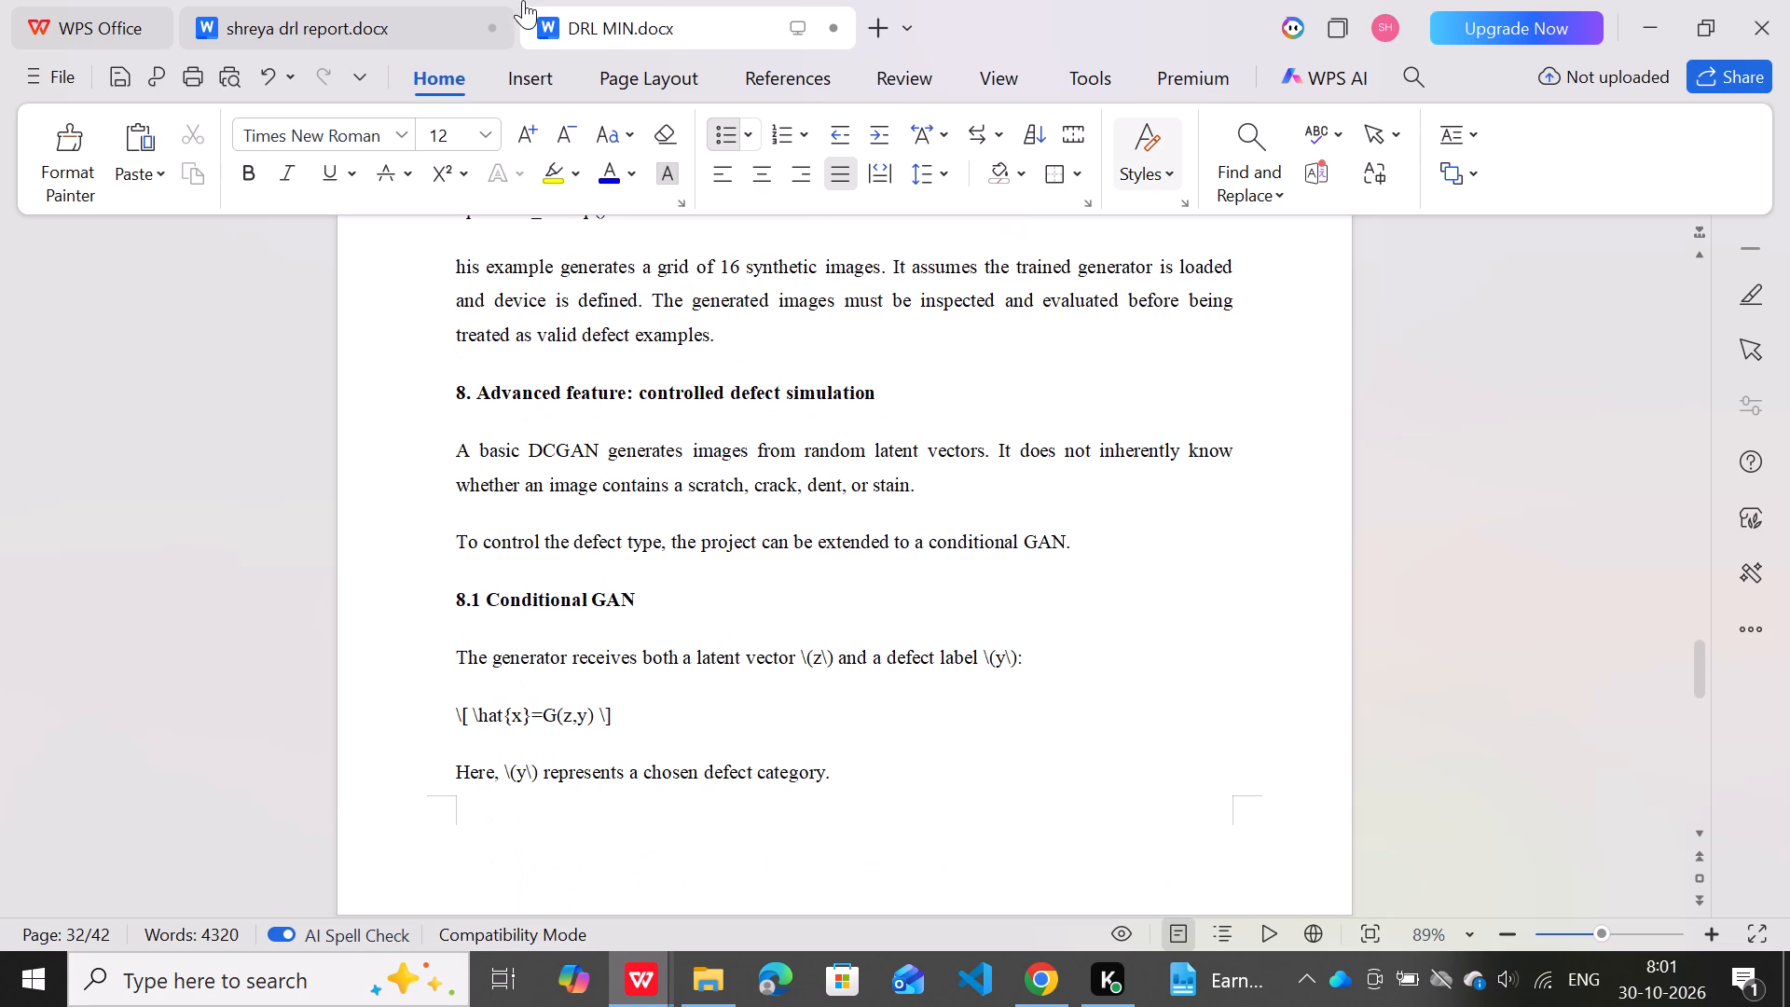
Return to shreya drl report.docx and make the "6. OUTPUT AND RESULTS" heading bold.
left_click(340, 0)
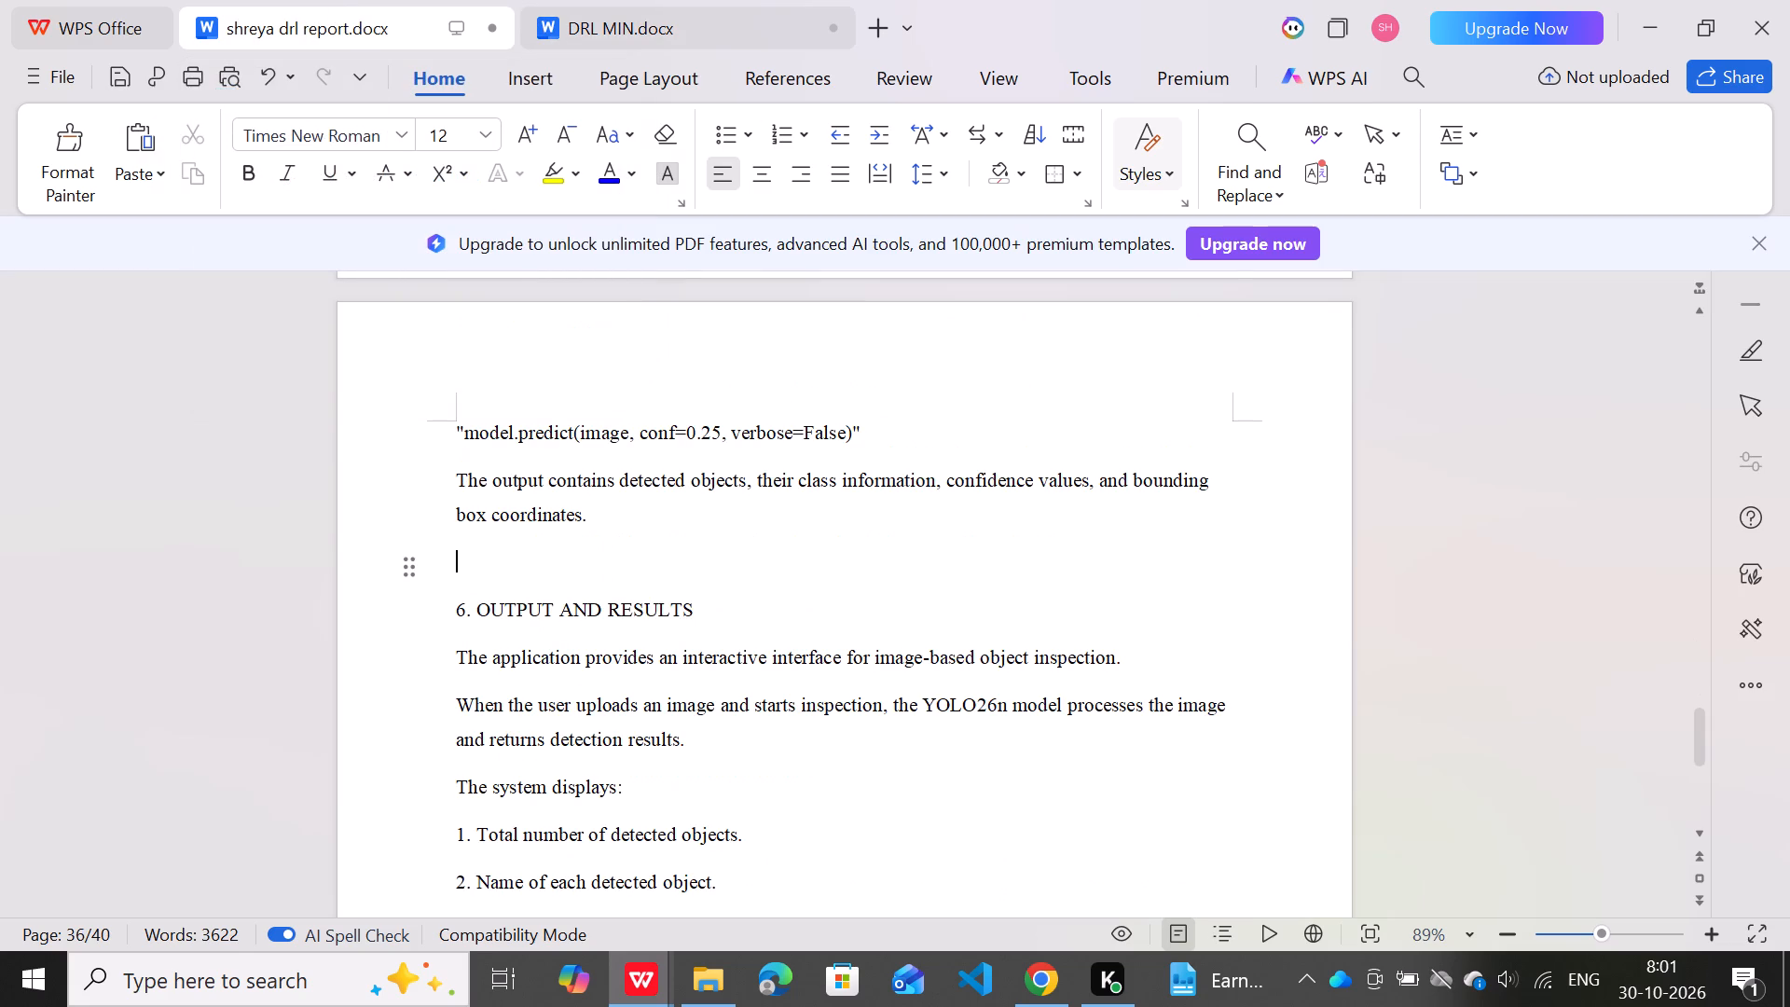
left_click_drag(700, 602, 417, 592)
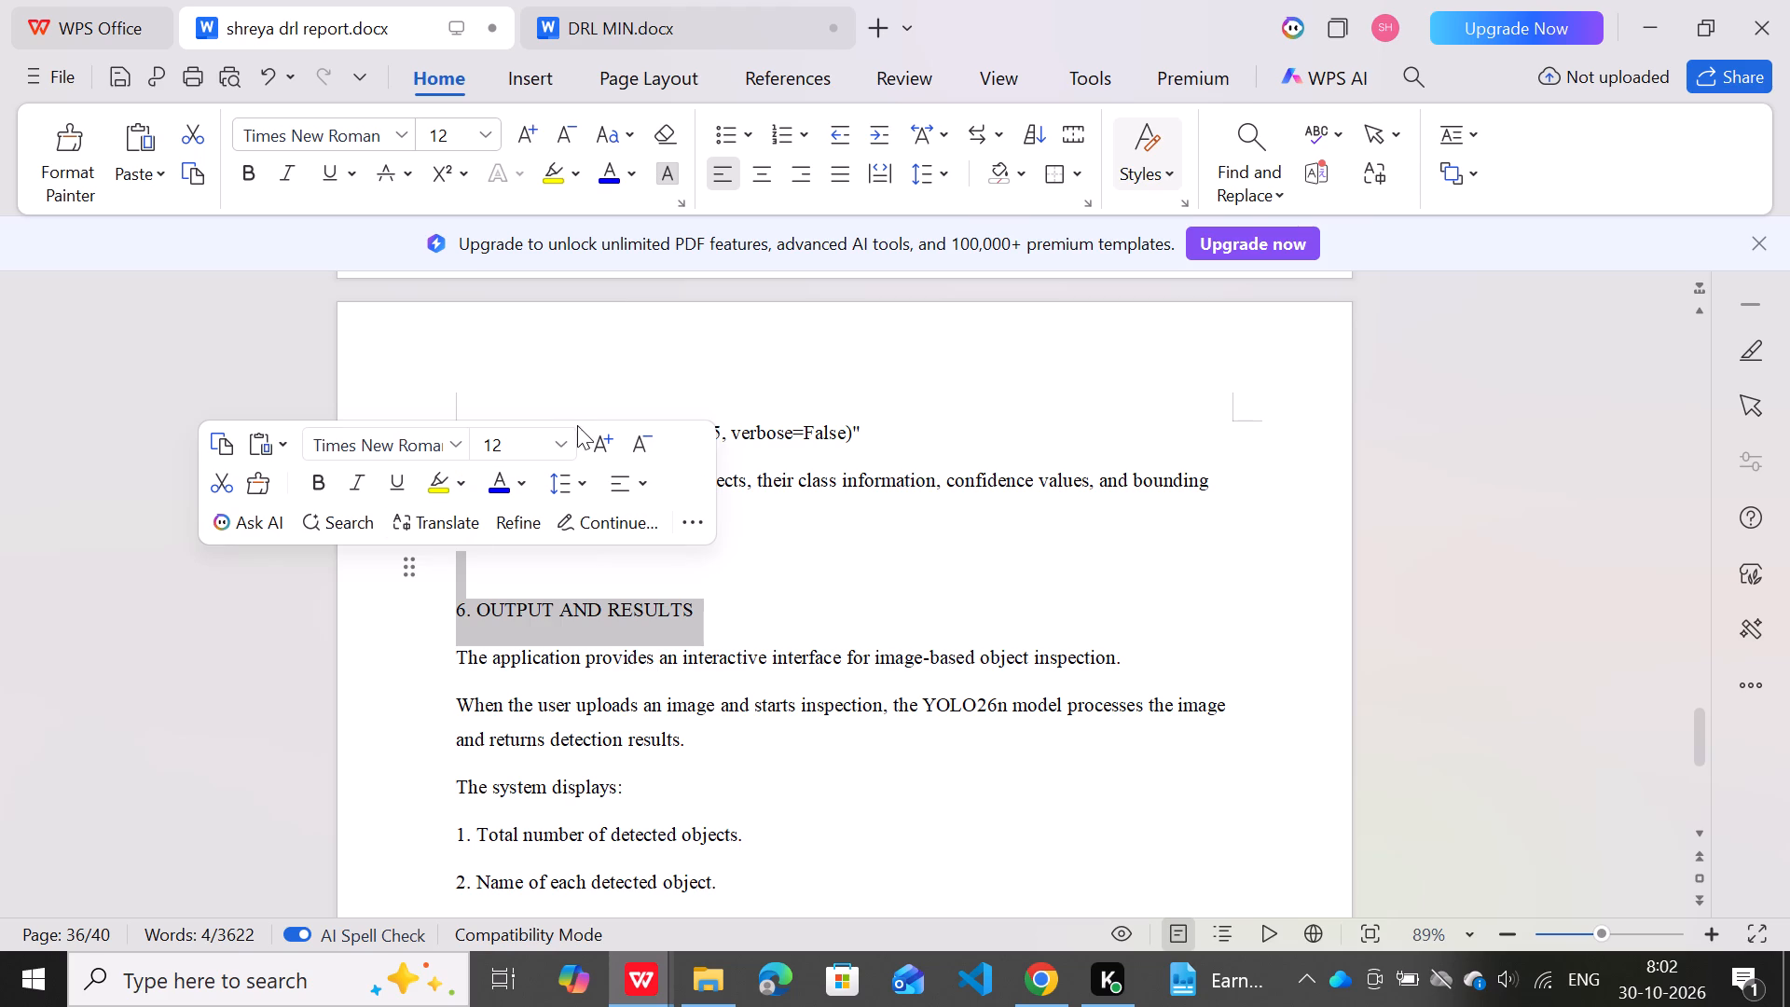
left_click(320, 487)
left_click(861, 531)
Review the headings and spacing of the section 5 implementation pages, from 5.5 Model Integration back to 5.1.
scroll(861, 531, "up", 6)
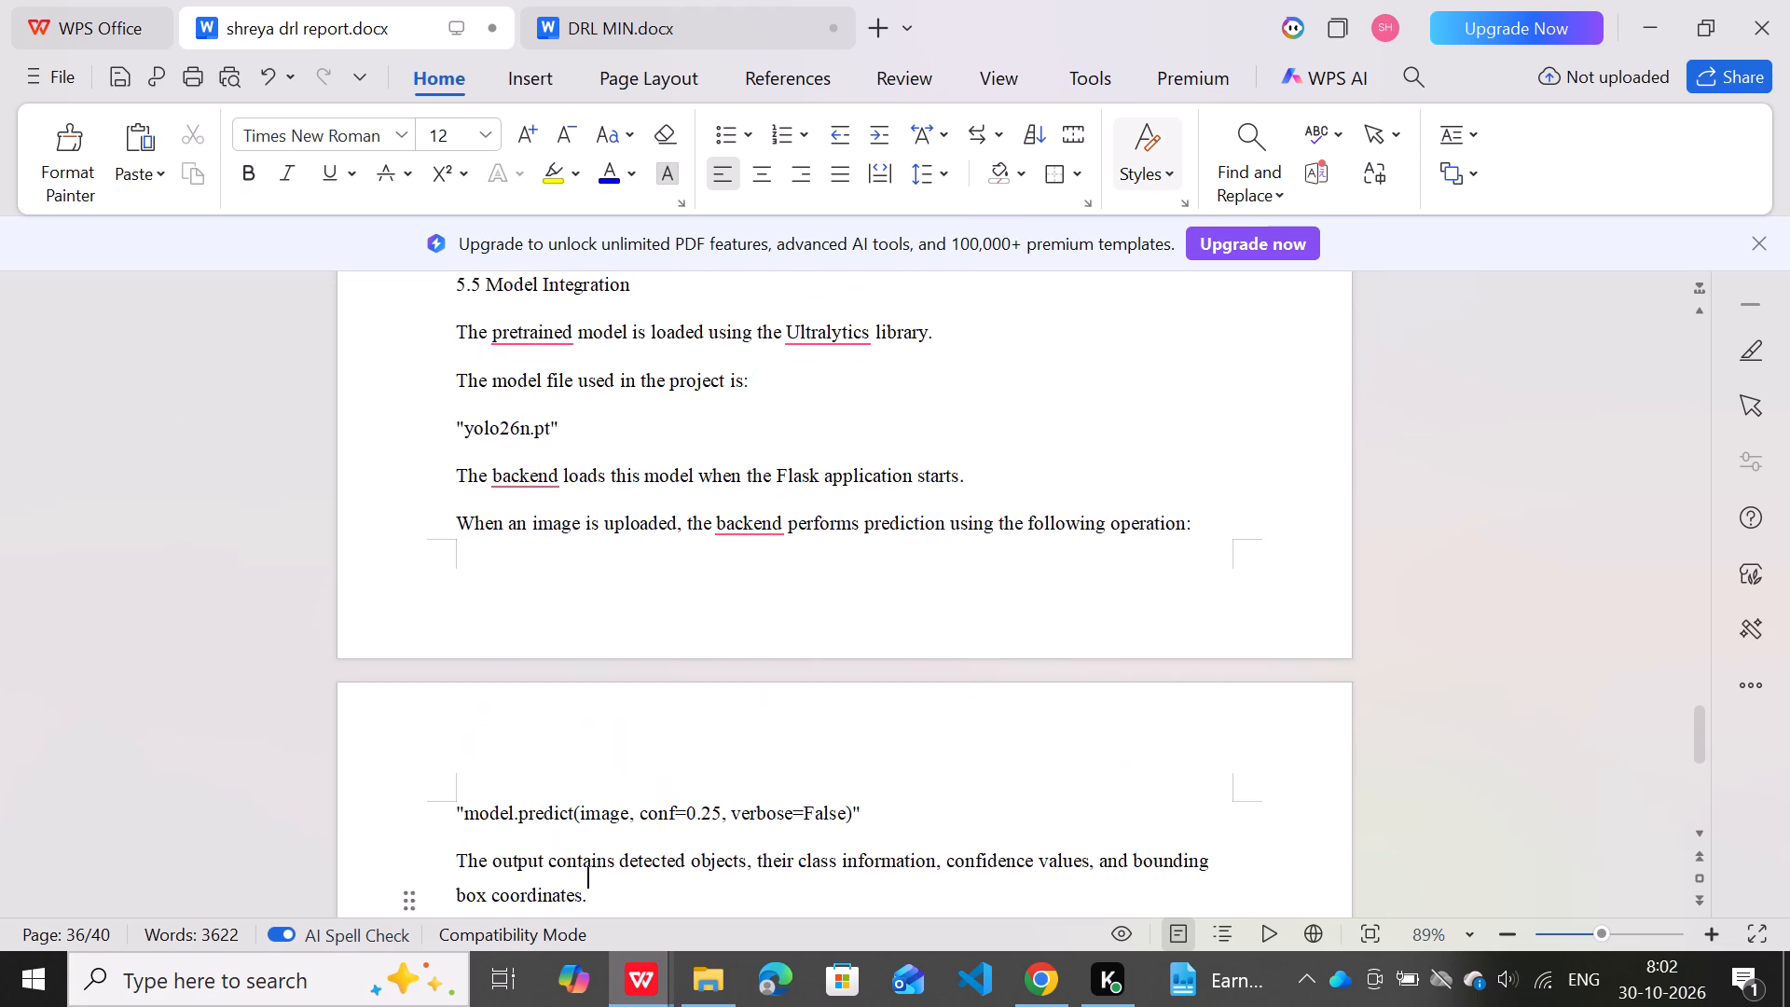
scroll(861, 531, "up", 19)
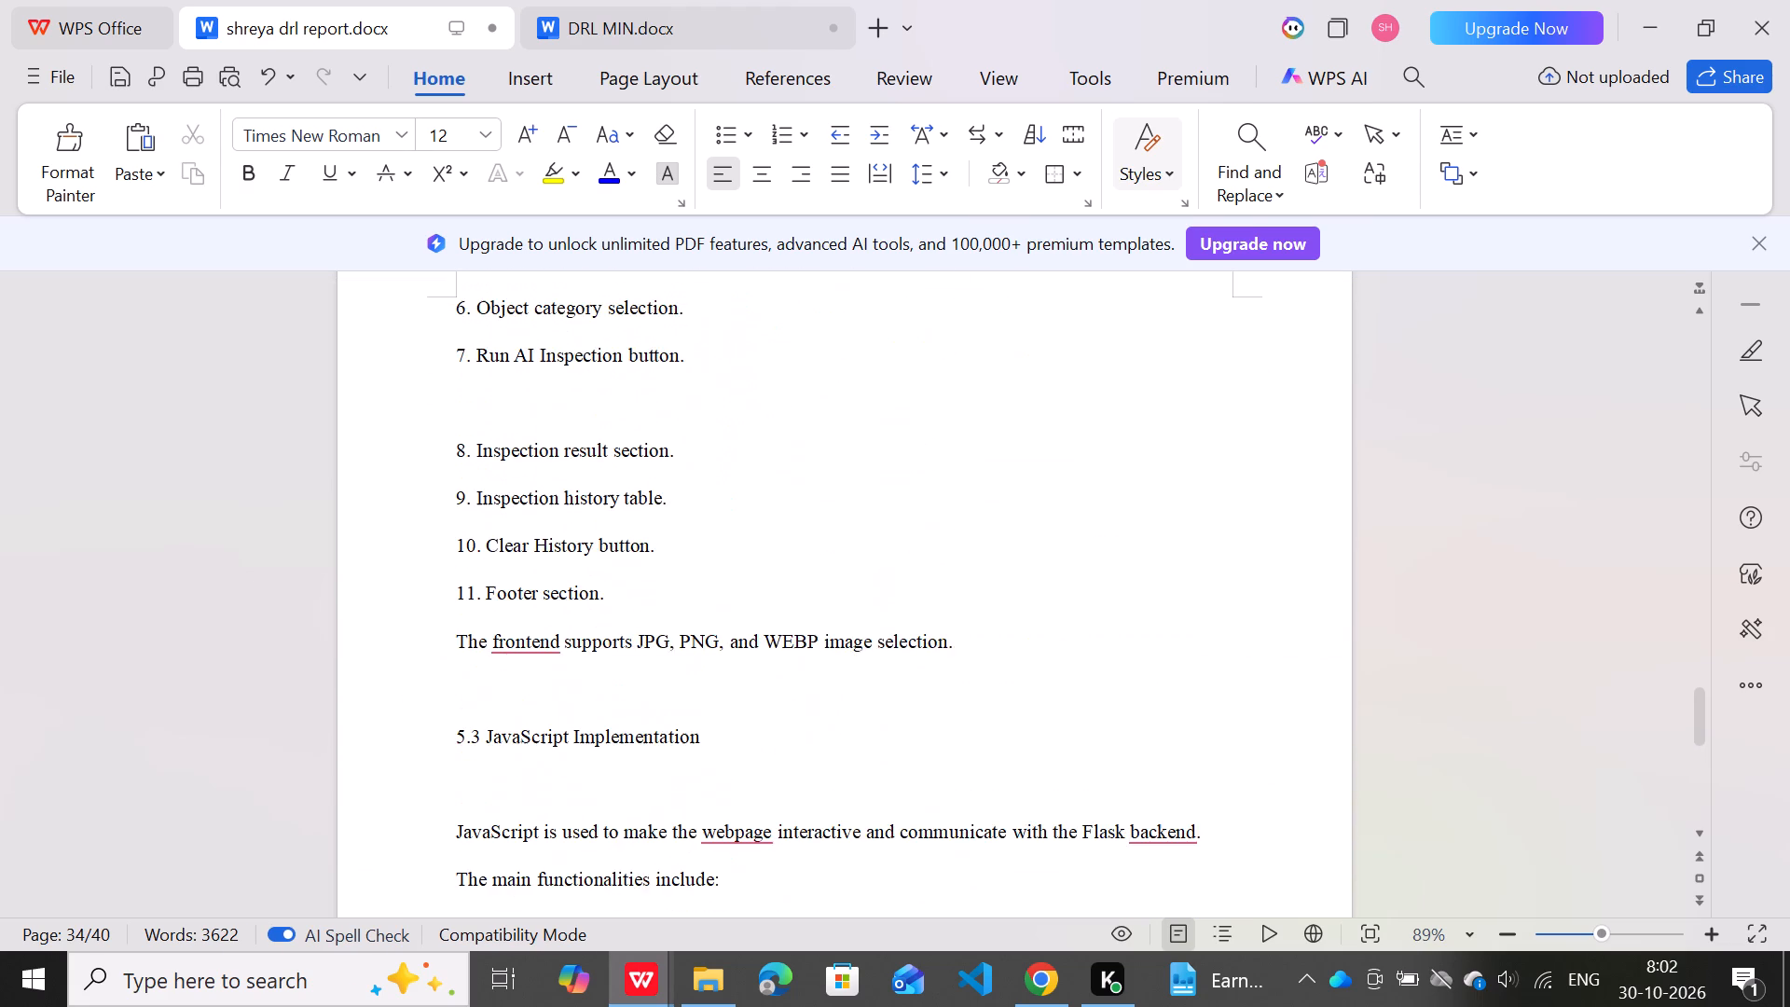
scroll(861, 531, "up", 7)
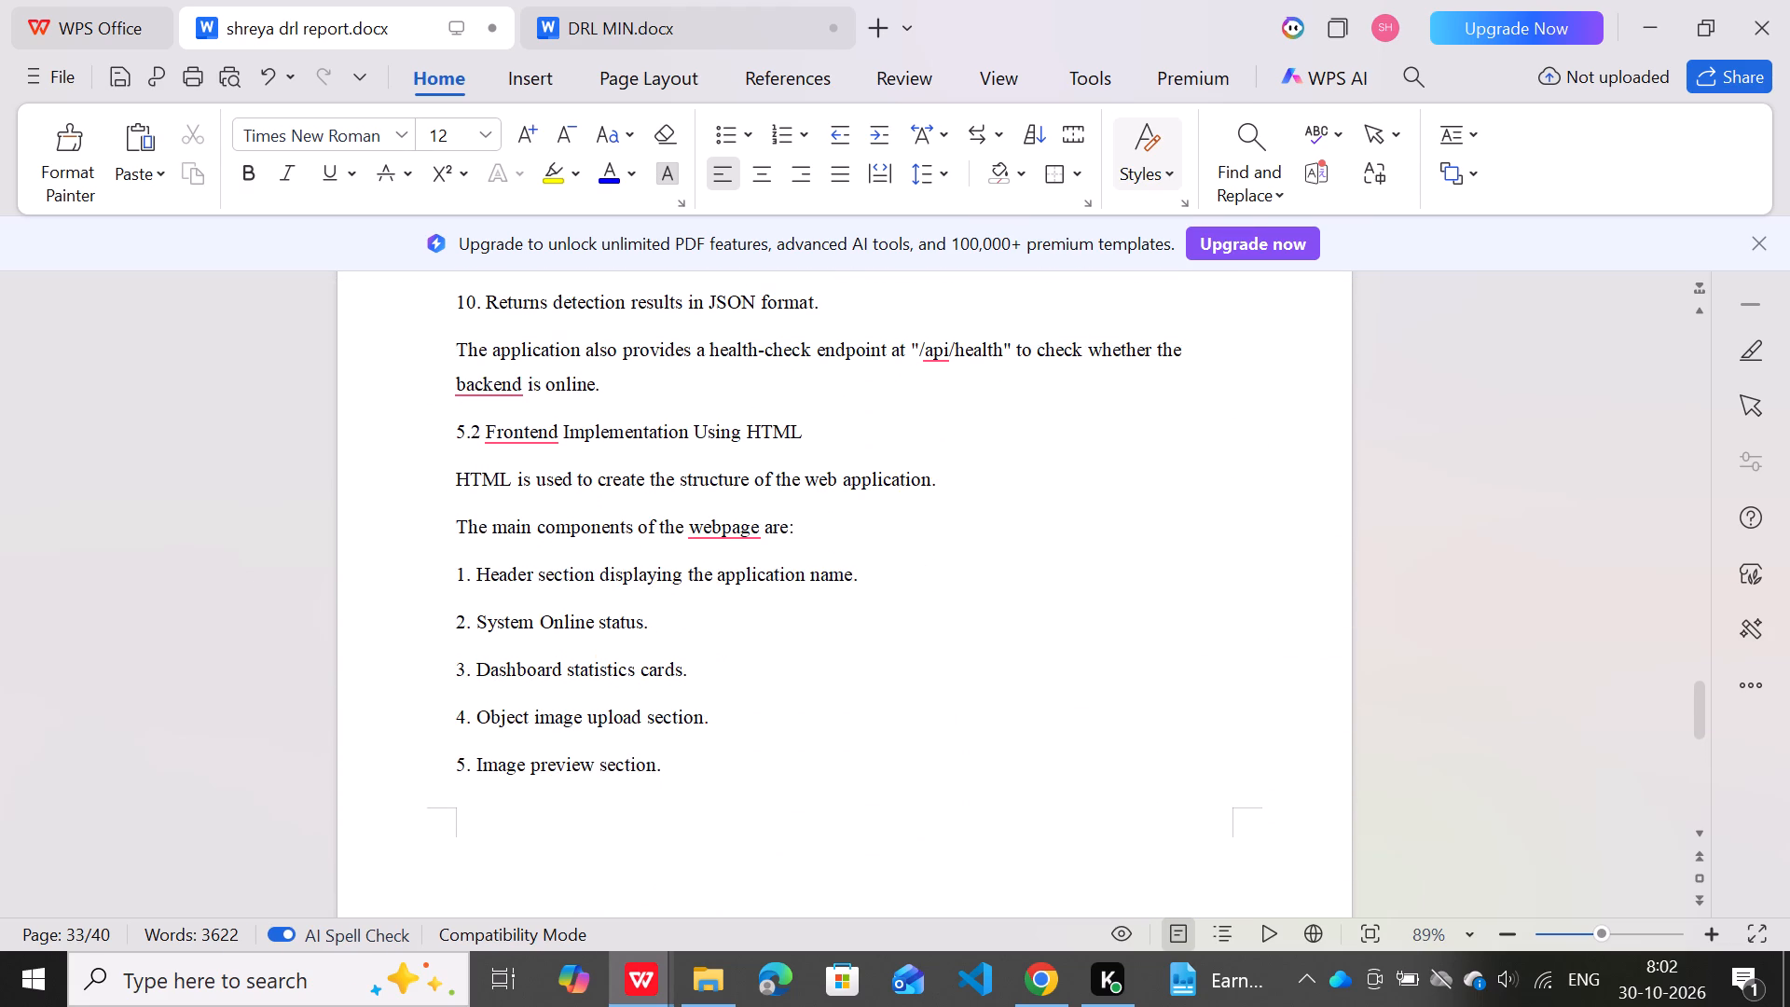
scroll(861, 531, "up", 8)
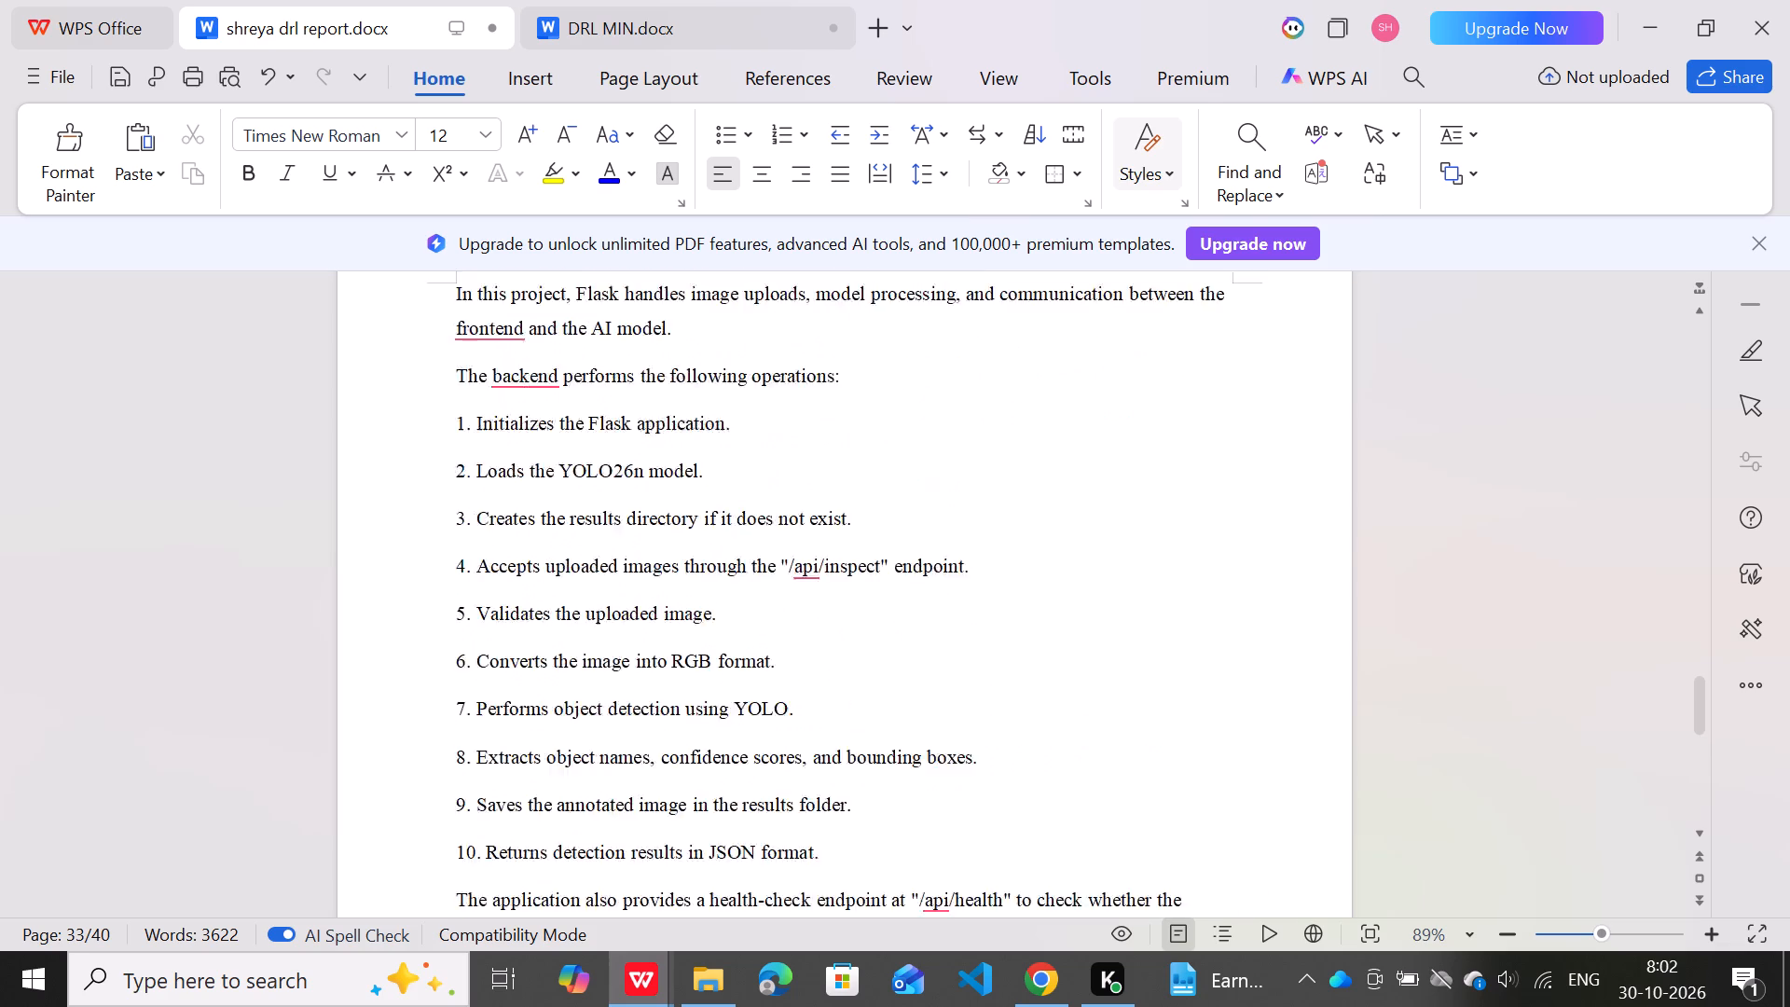
scroll(861, 531, "up", 6)
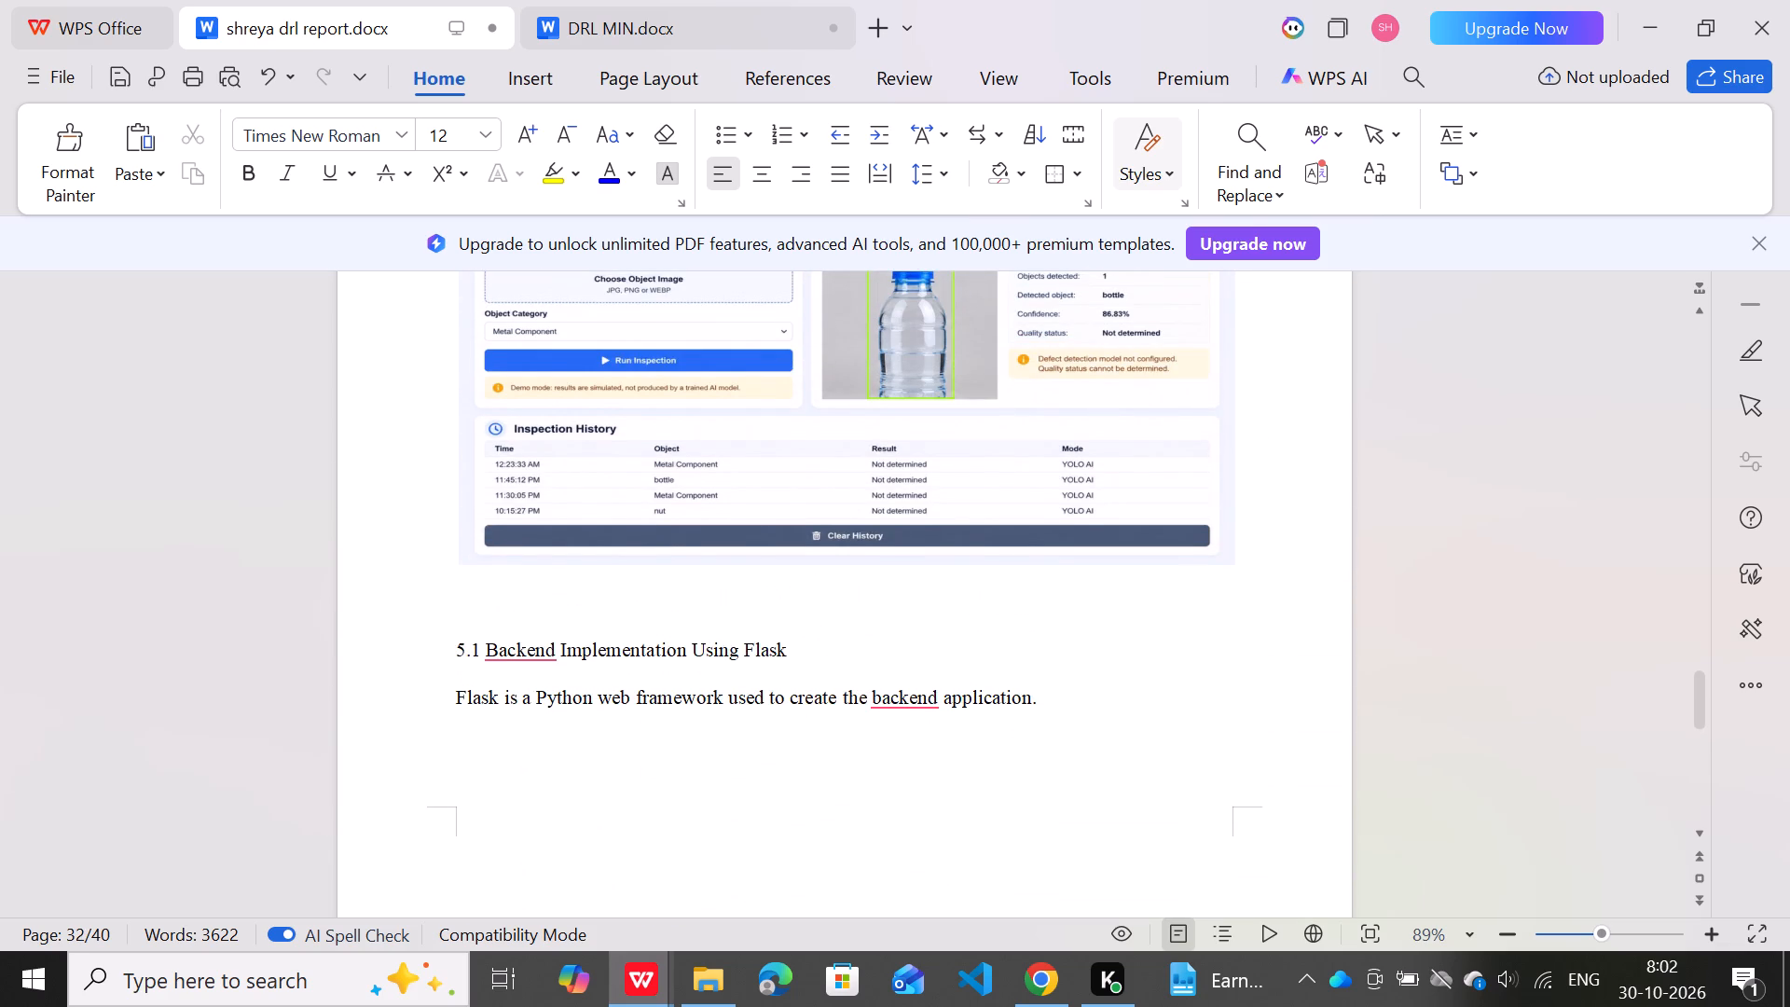
scroll(861, 531, "up", 1)
Switch to DRL MIN.docx and examine the training configuration, model training logic and controlled defect simulation sections.
left_click(654, 6)
scroll(687, 483, "up", 12)
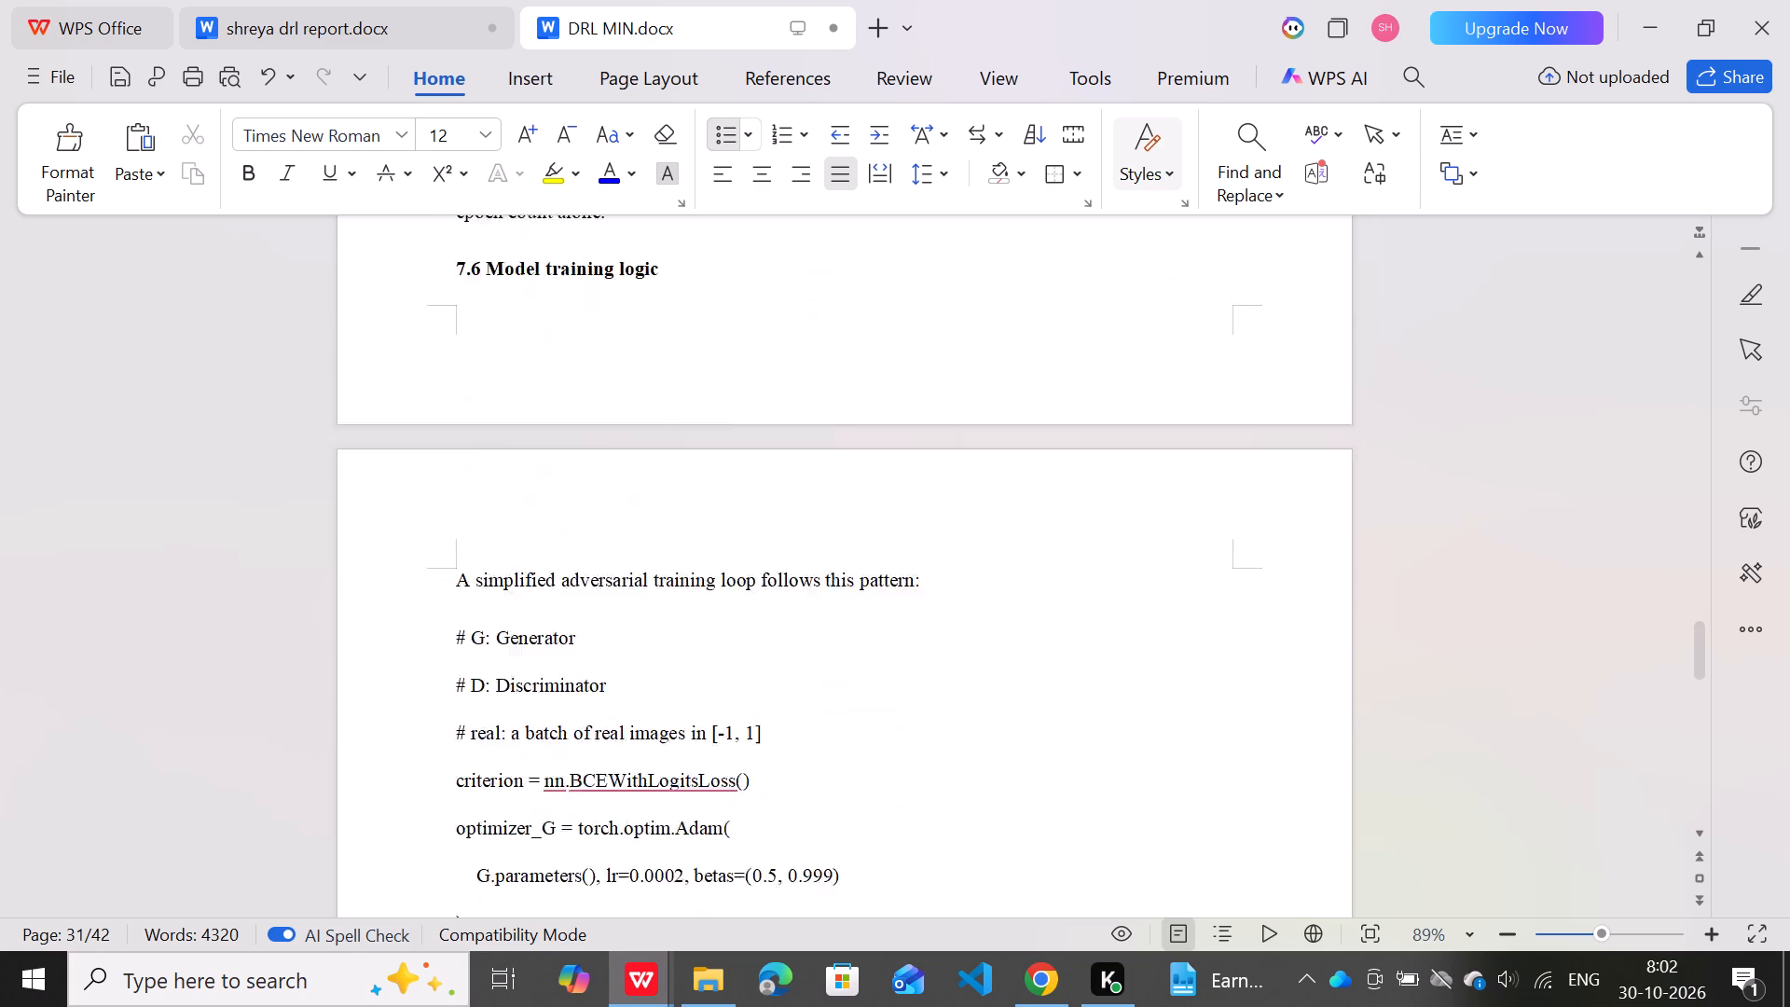
scroll(687, 483, "up", 9)
scroll(687, 483, "down", 3)
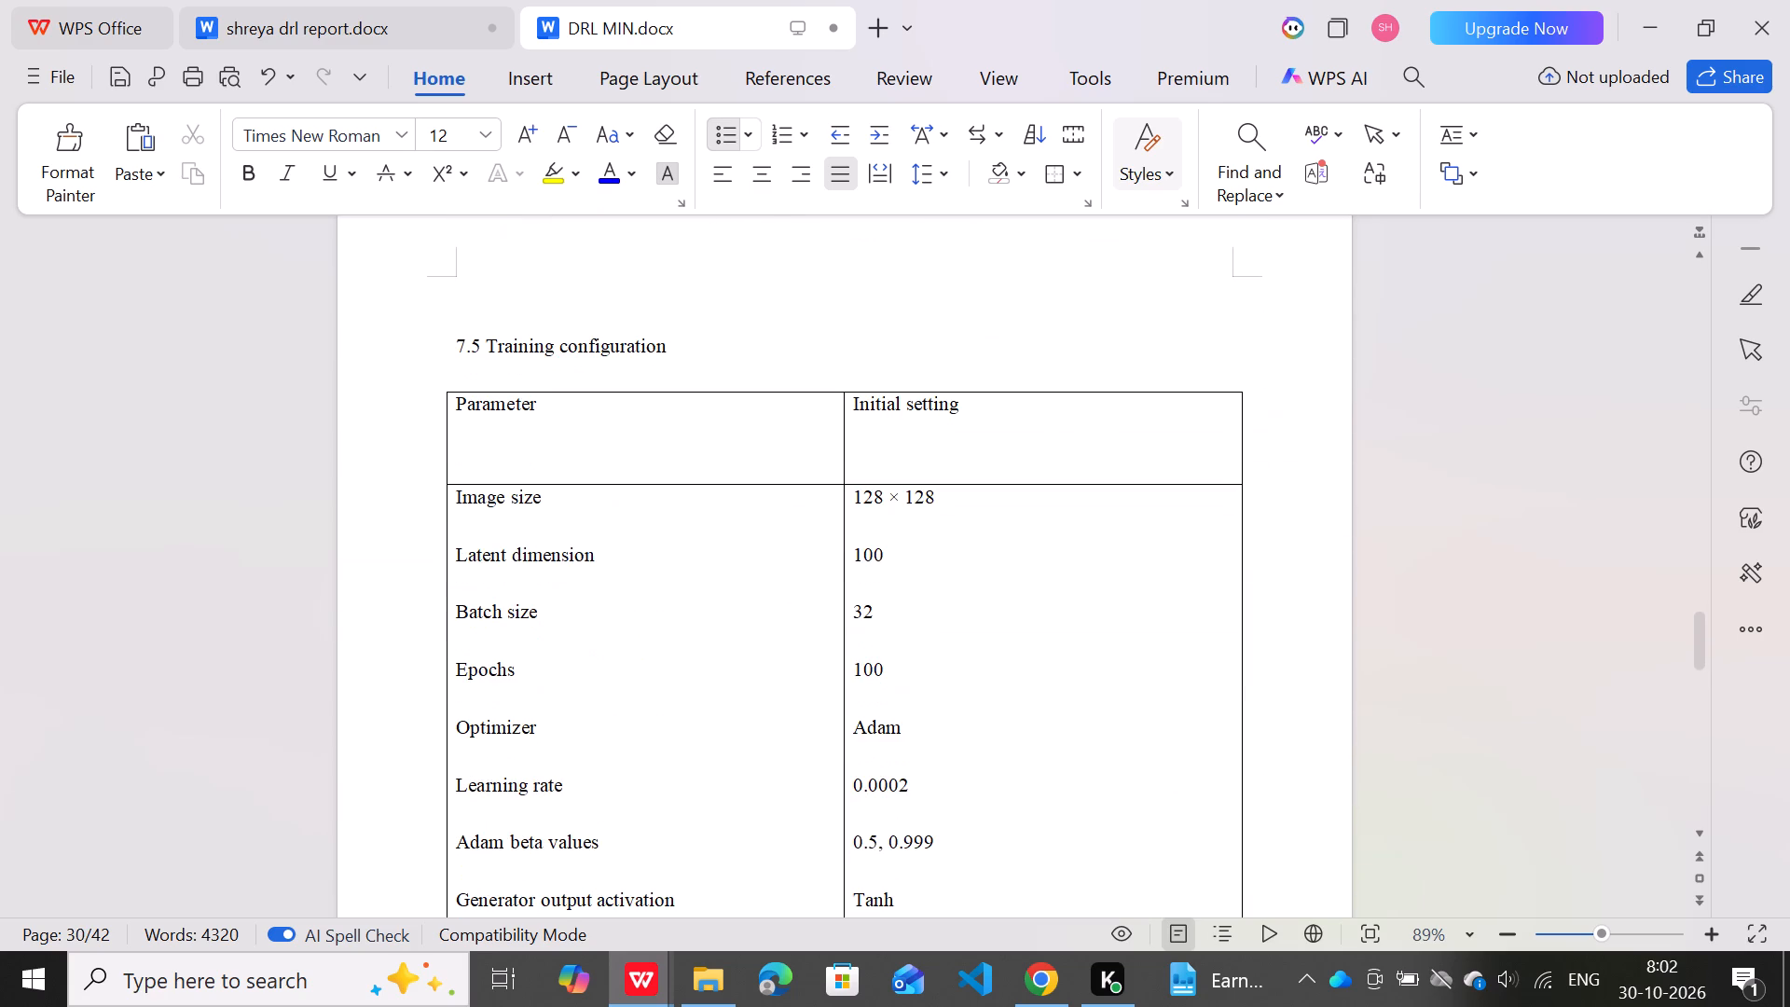
scroll(687, 483, "down", 2)
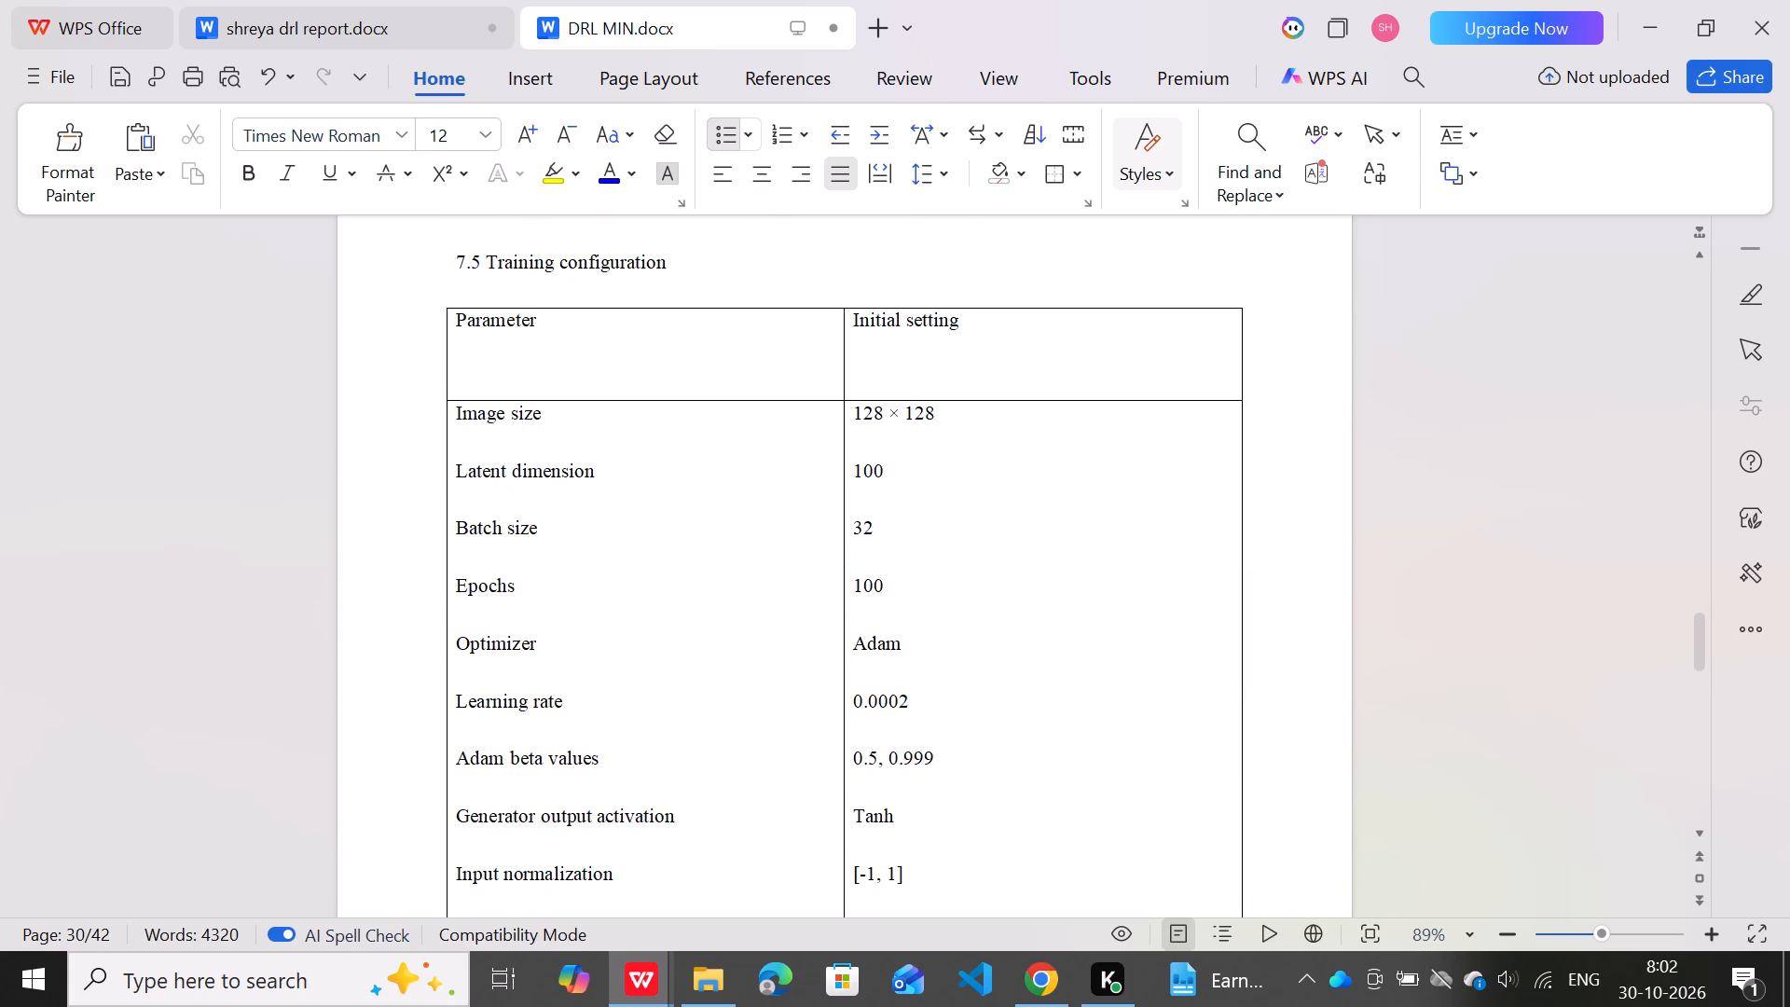
scroll(687, 483, "down", 5)
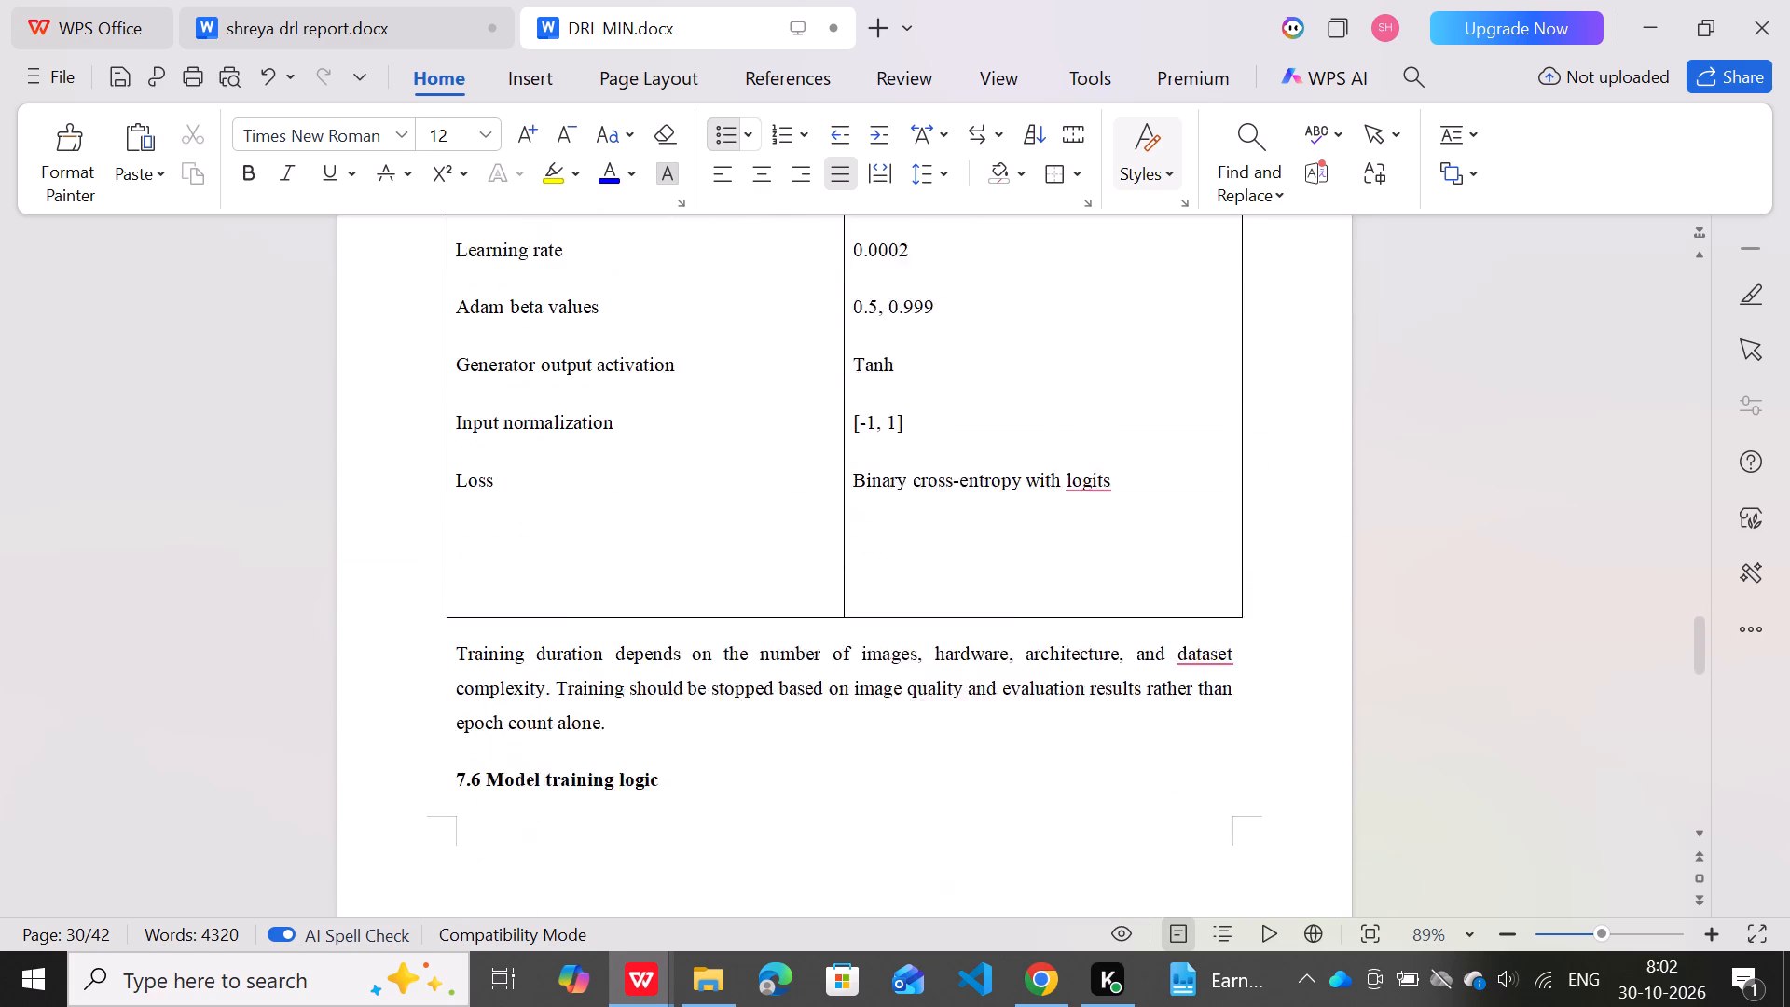
scroll(687, 483, "down", 2)
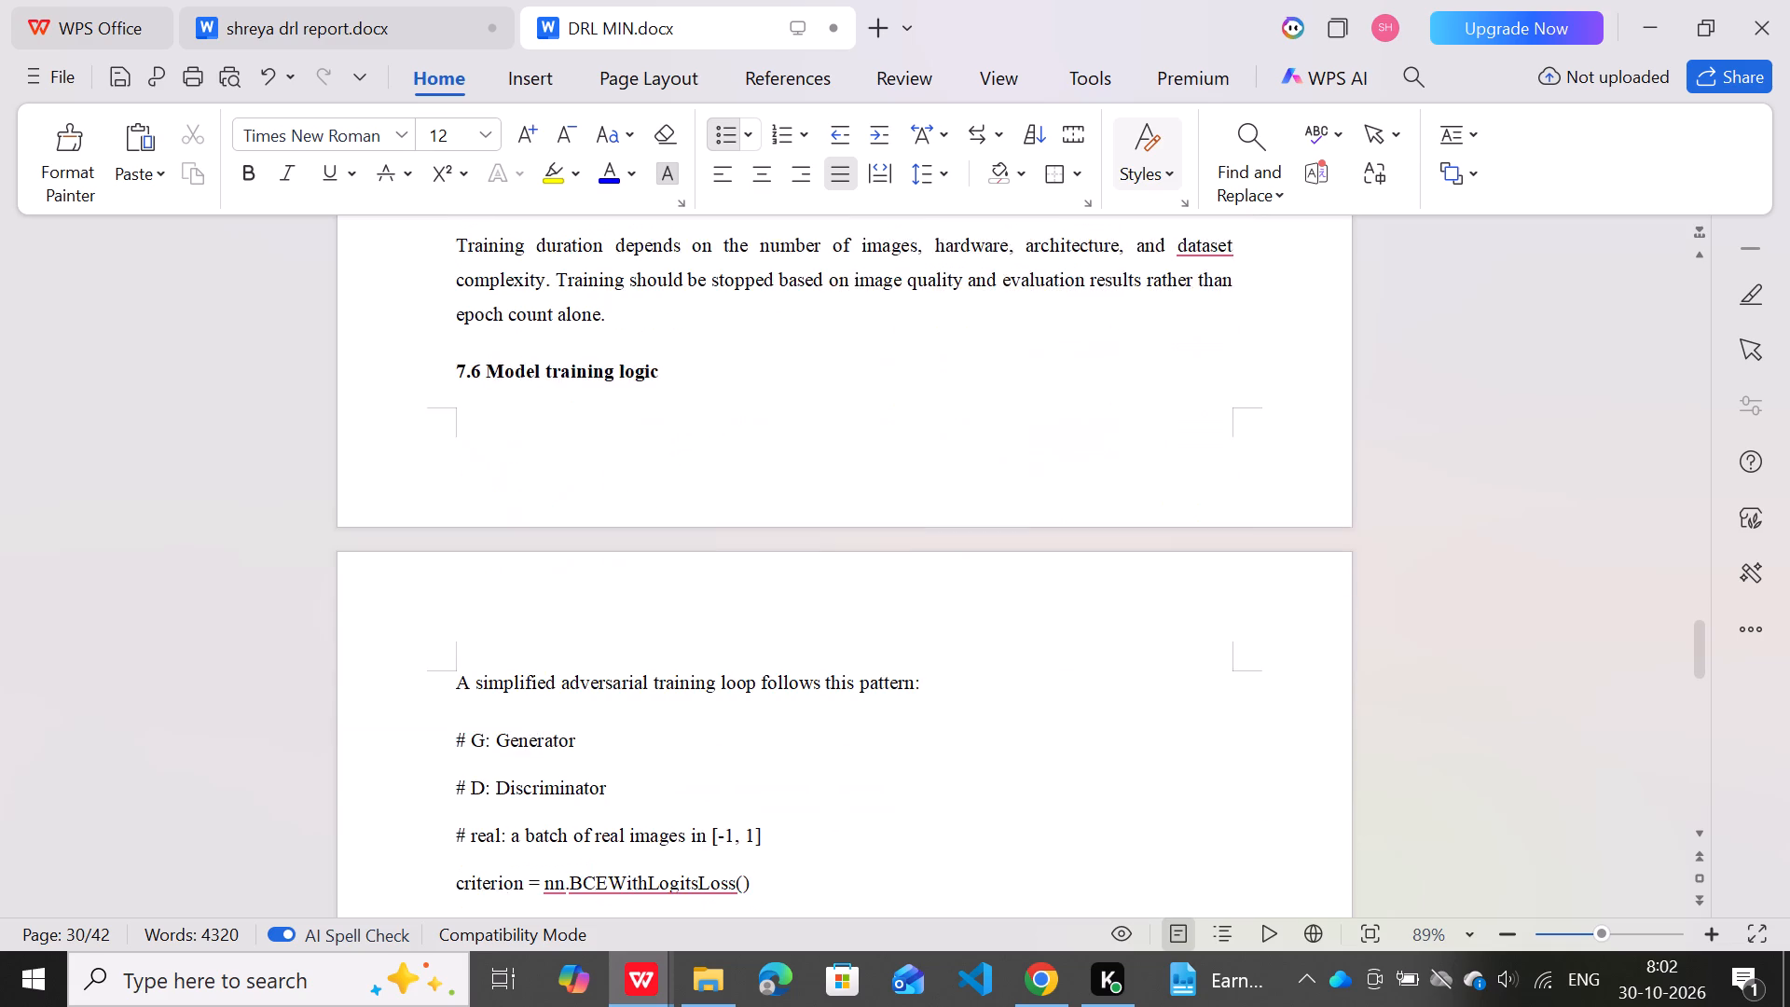
scroll(687, 483, "down", 5)
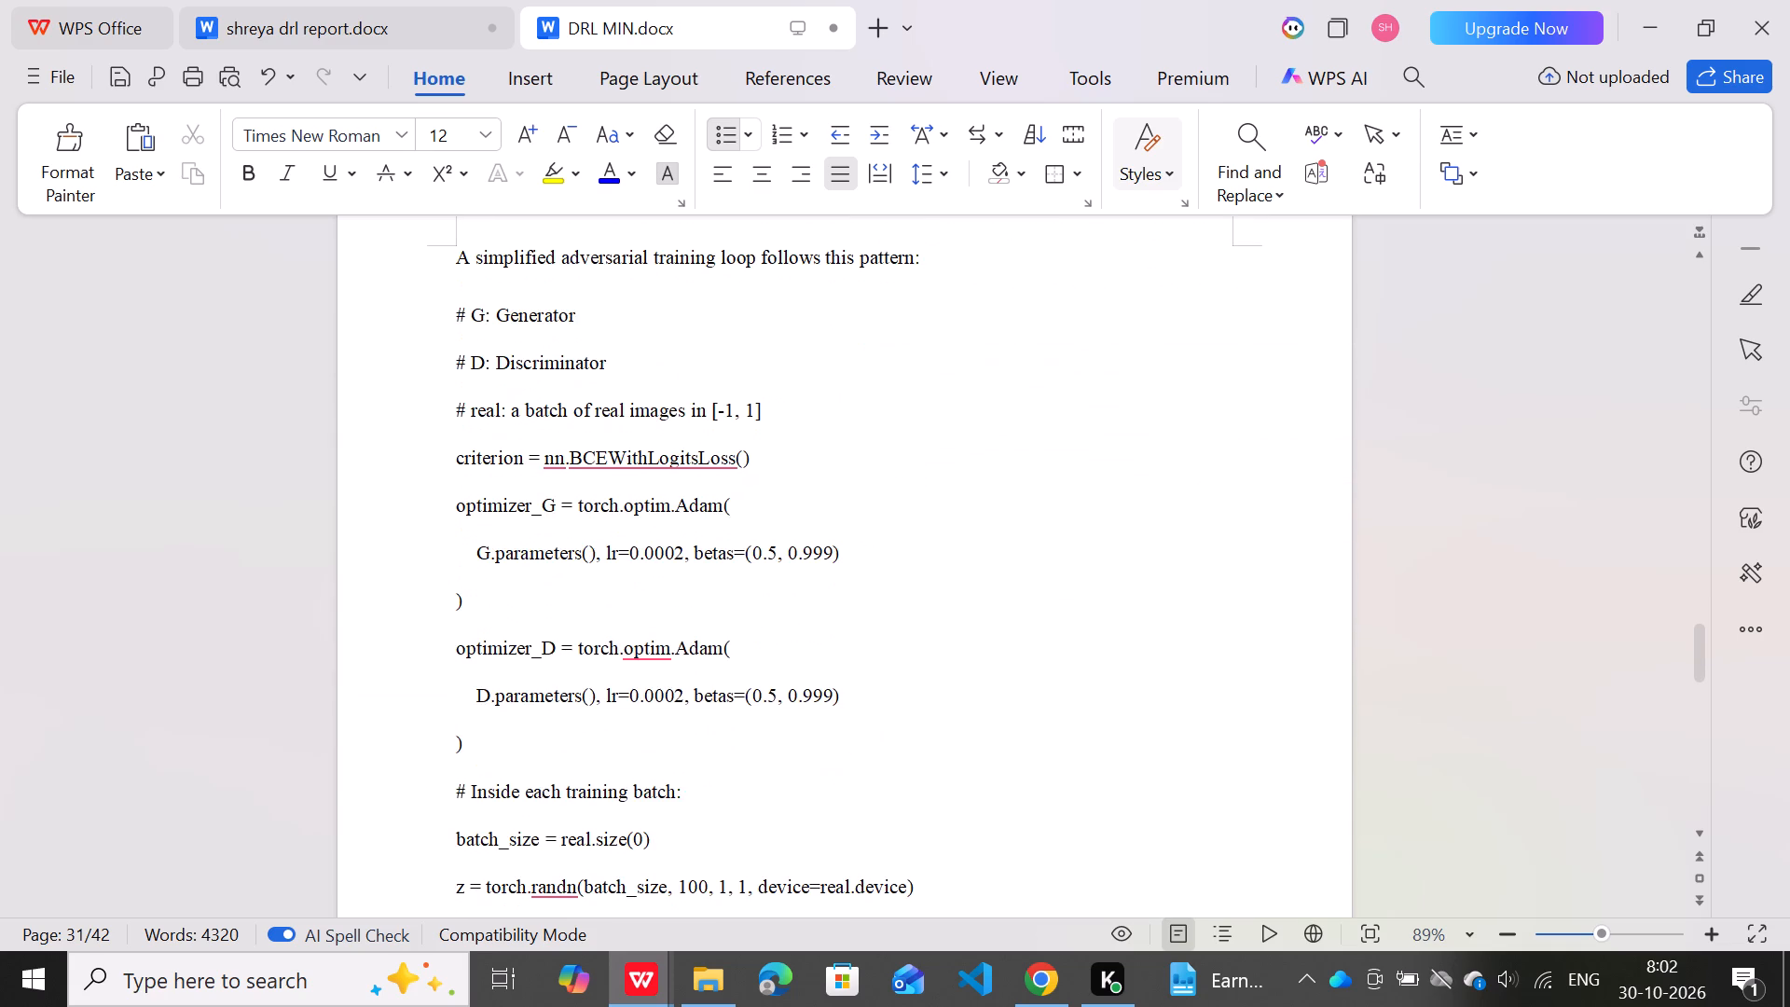
scroll(687, 483, "down", 12)
scroll(687, 483, "up", 1)
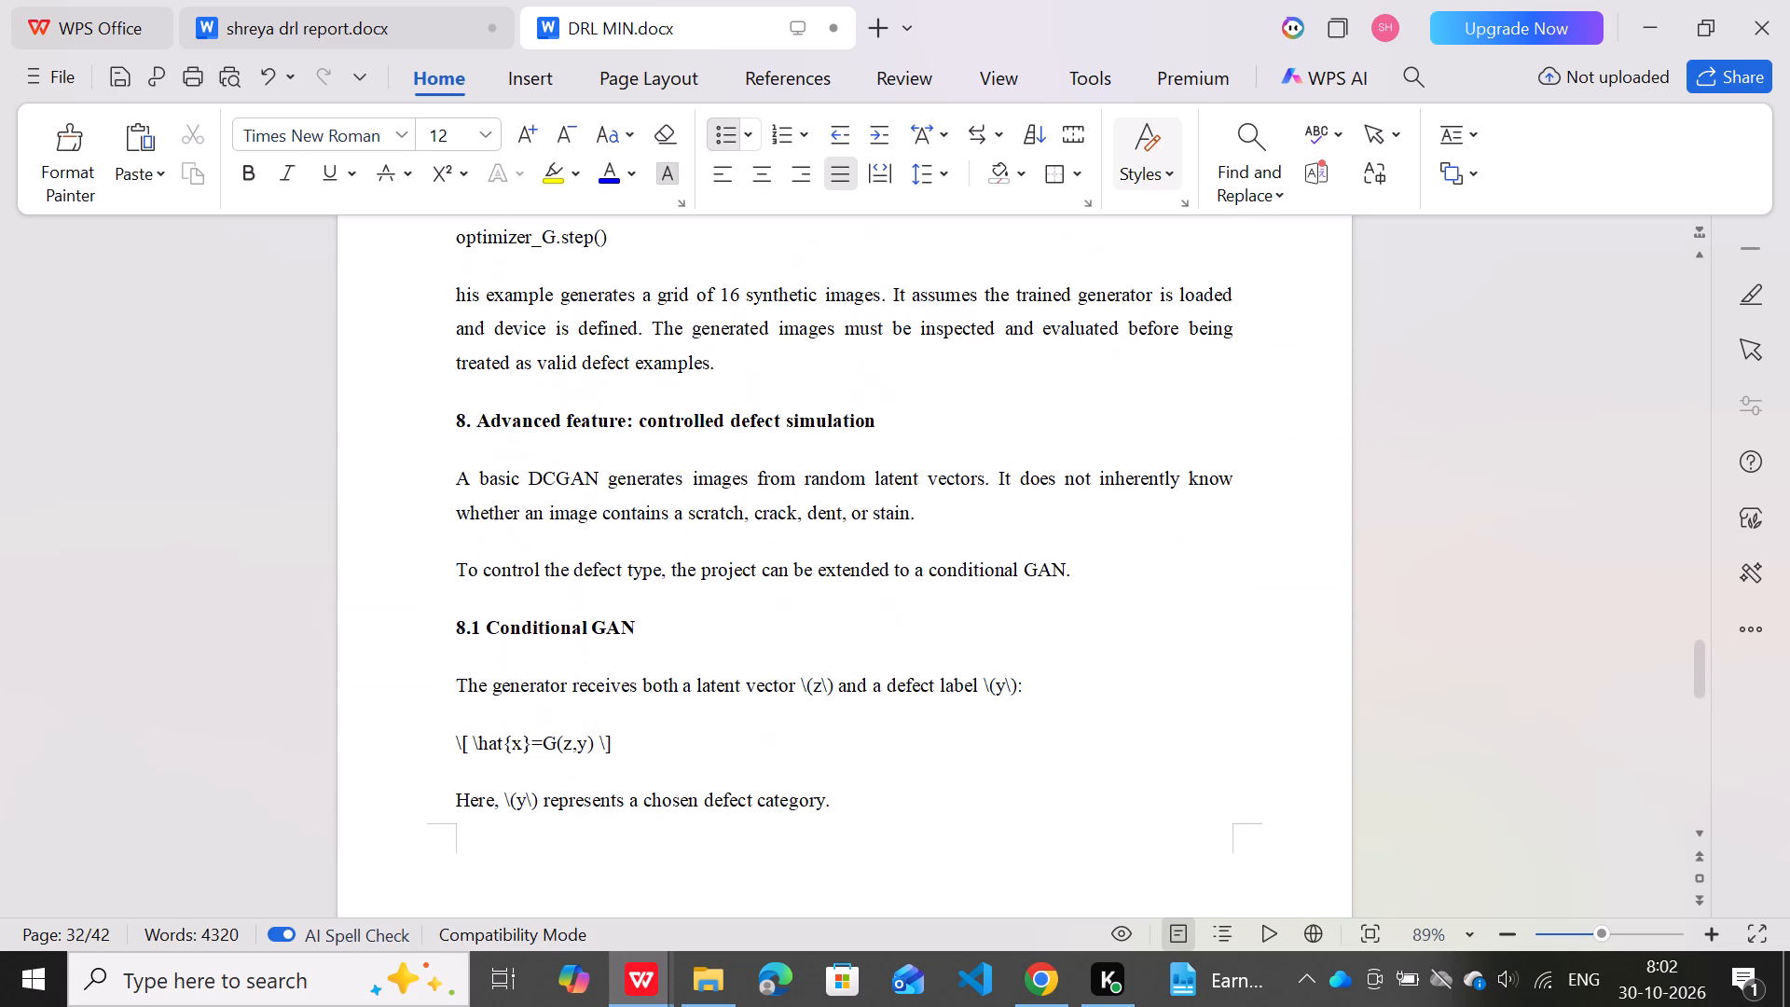
scroll(687, 483, "up", 2)
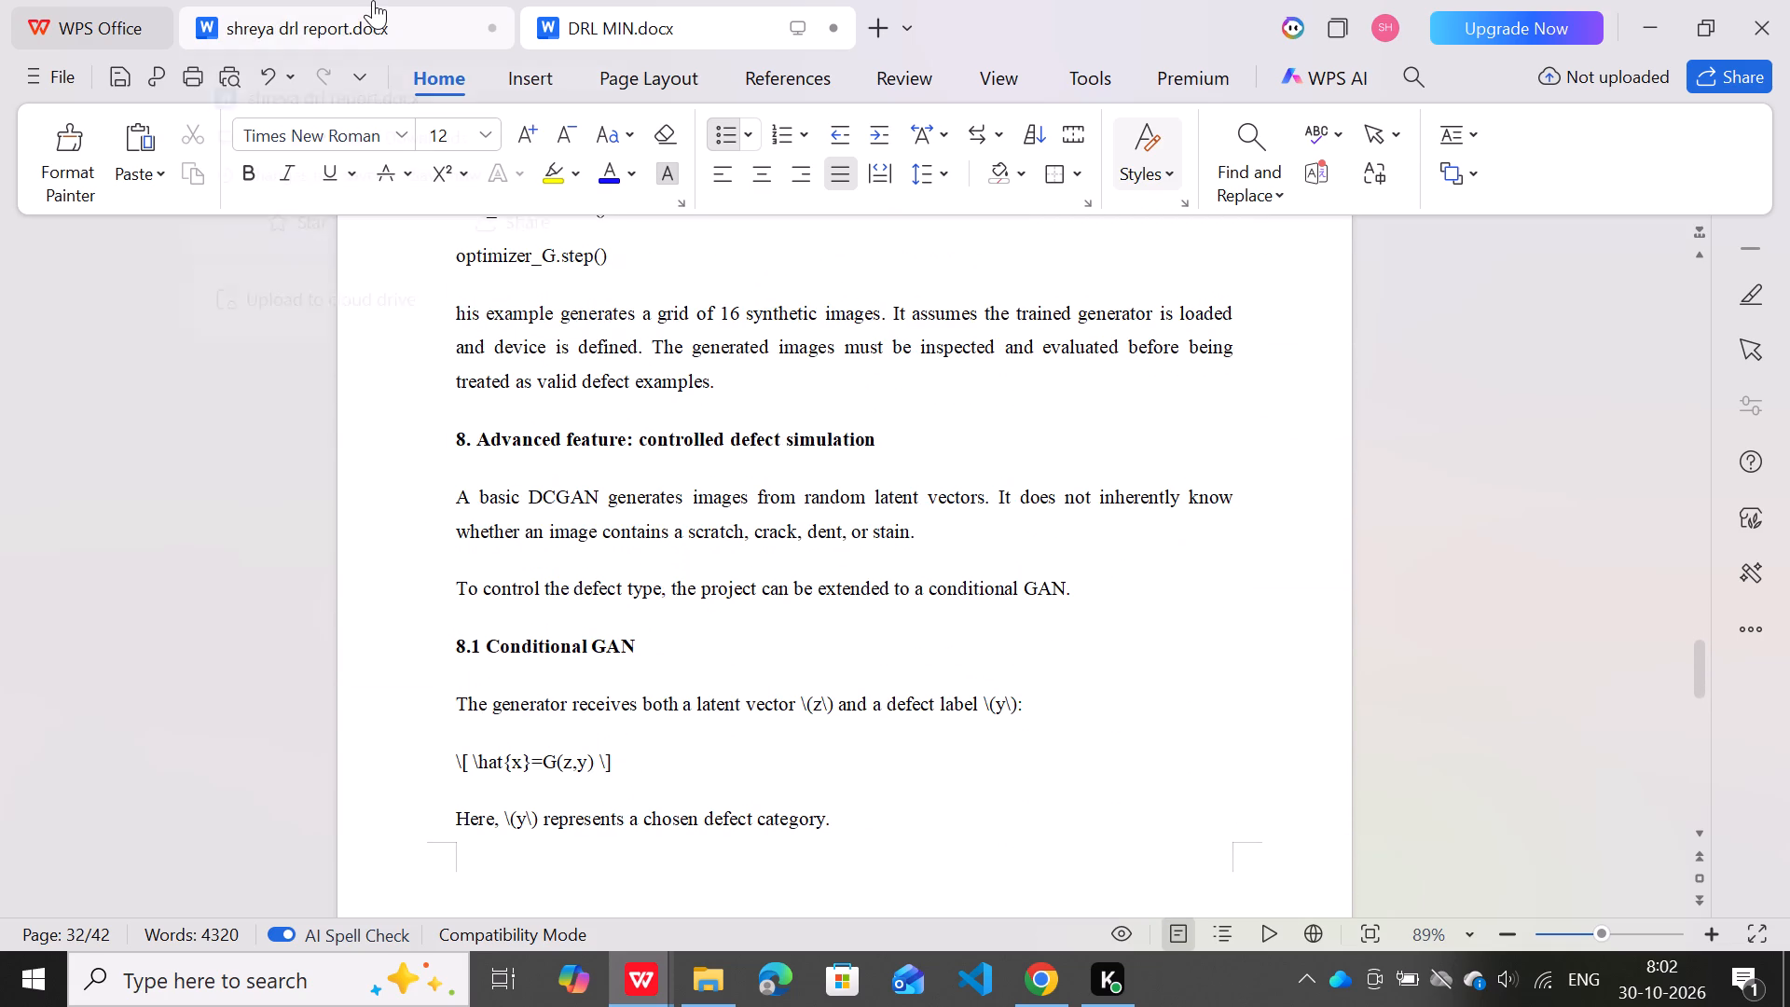
Return to shreya drl report.docx and make the "5.1 Backend Implementation Using Flask" subheading bold.
left_click(373, 0)
scroll(686, 633, "down", 2)
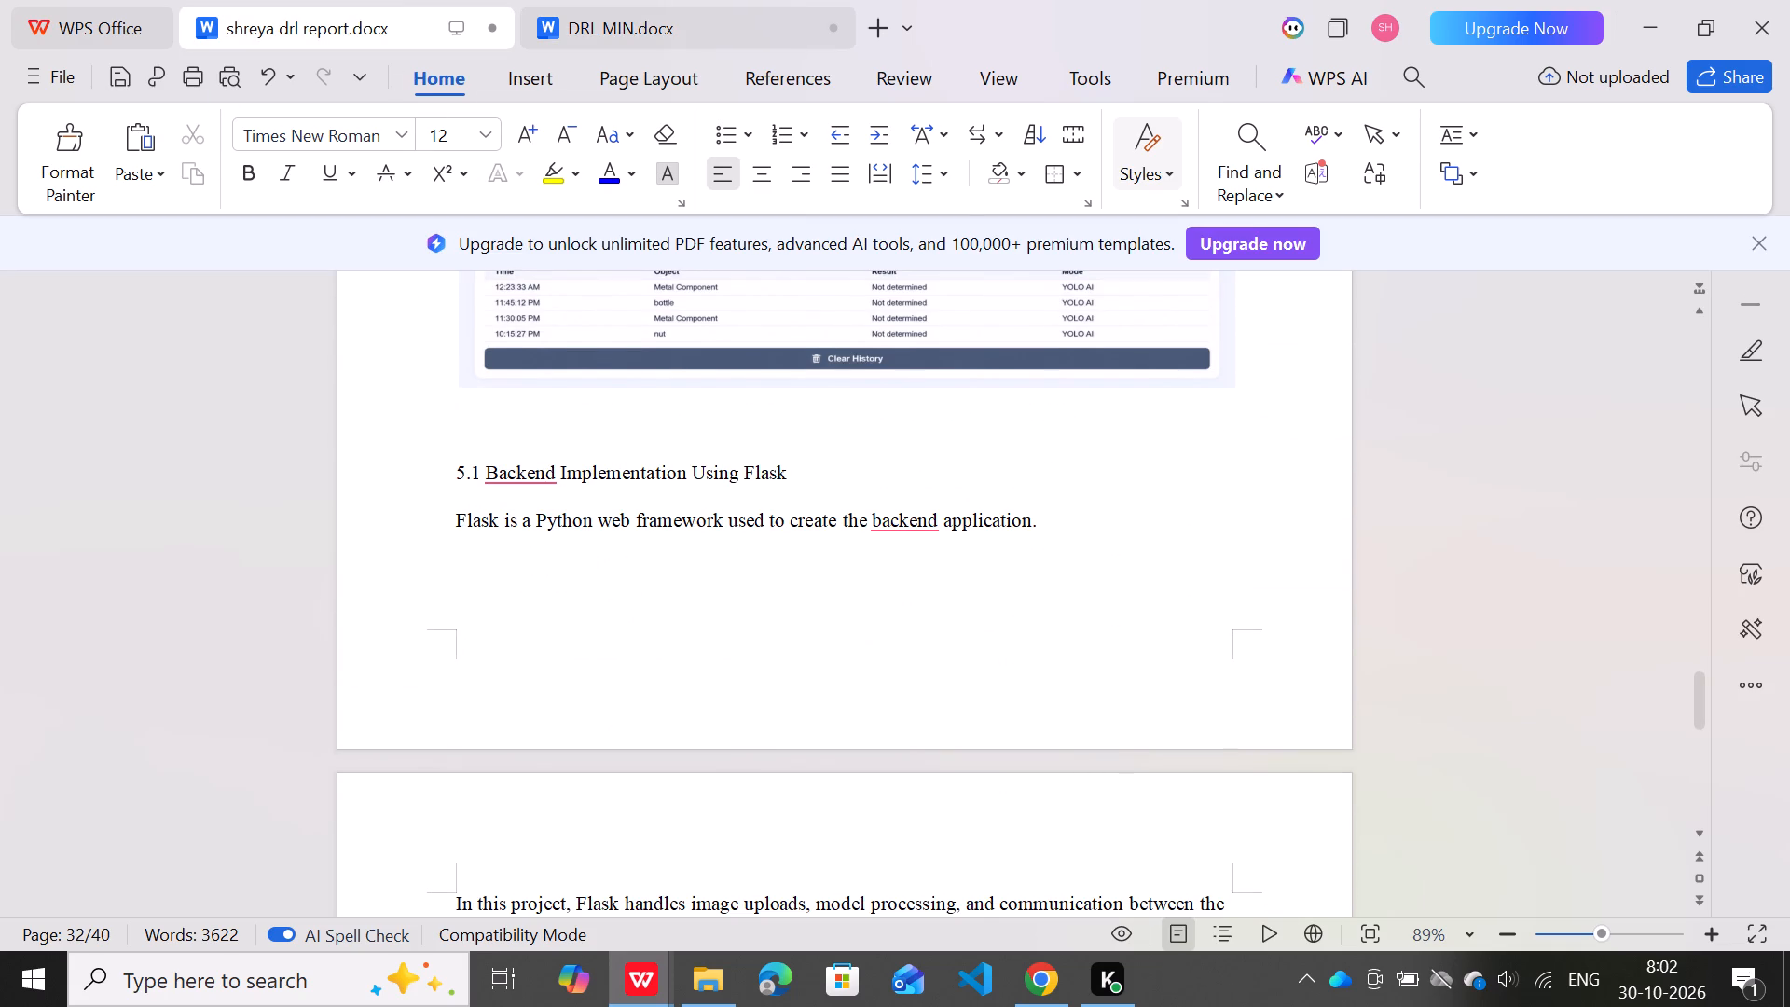
left_click_drag(792, 454, 811, 488)
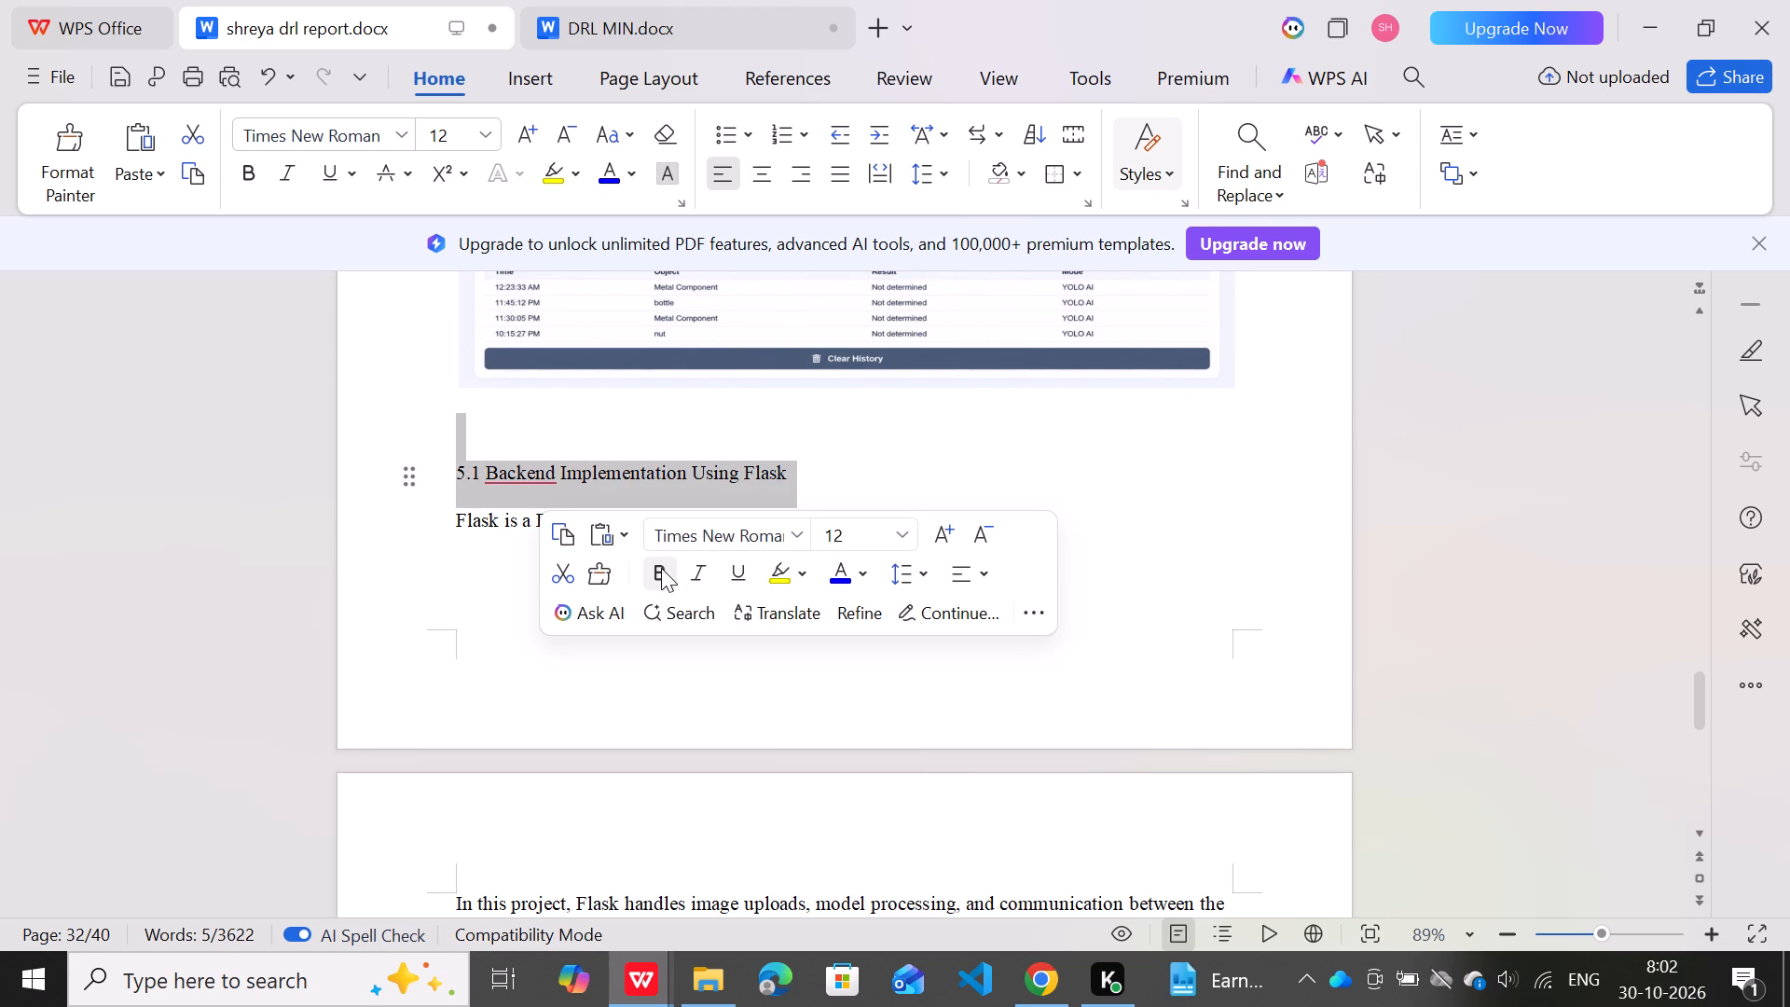
left_click(661, 568)
left_click(909, 450)
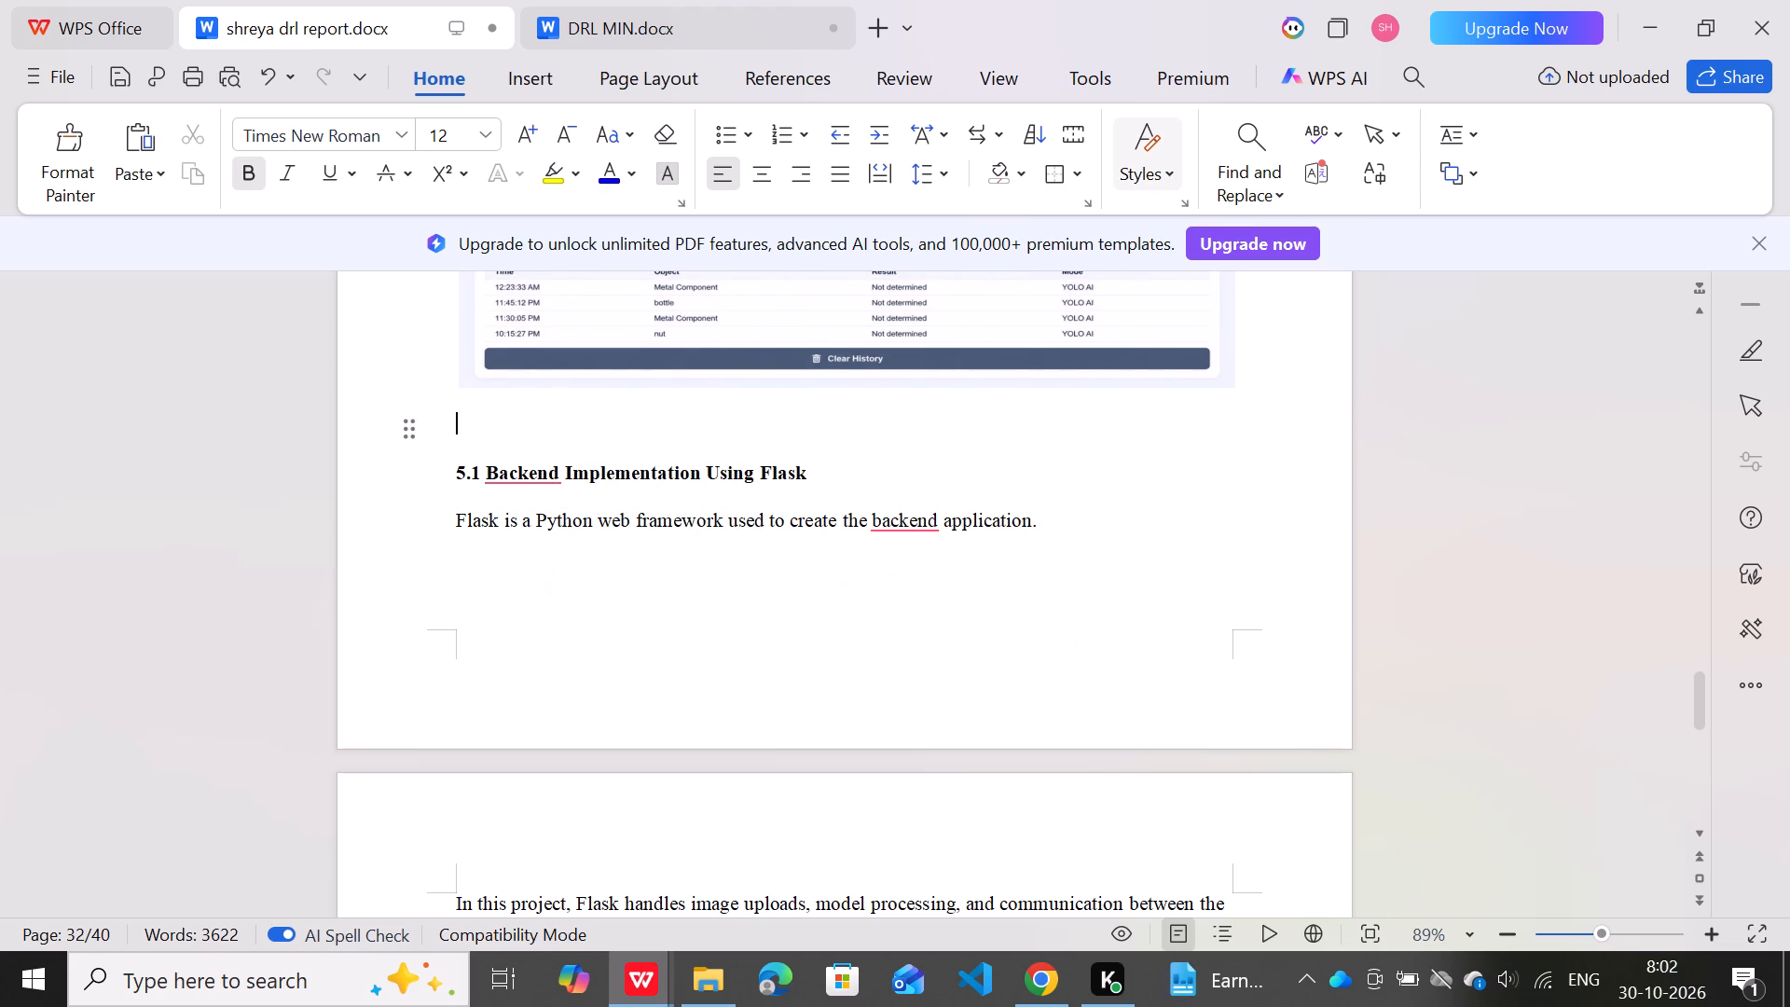
Remove the number 5.1 from the "Backend Implementation Using Flask" subheading.
left_click_drag(478, 473, 447, 472)
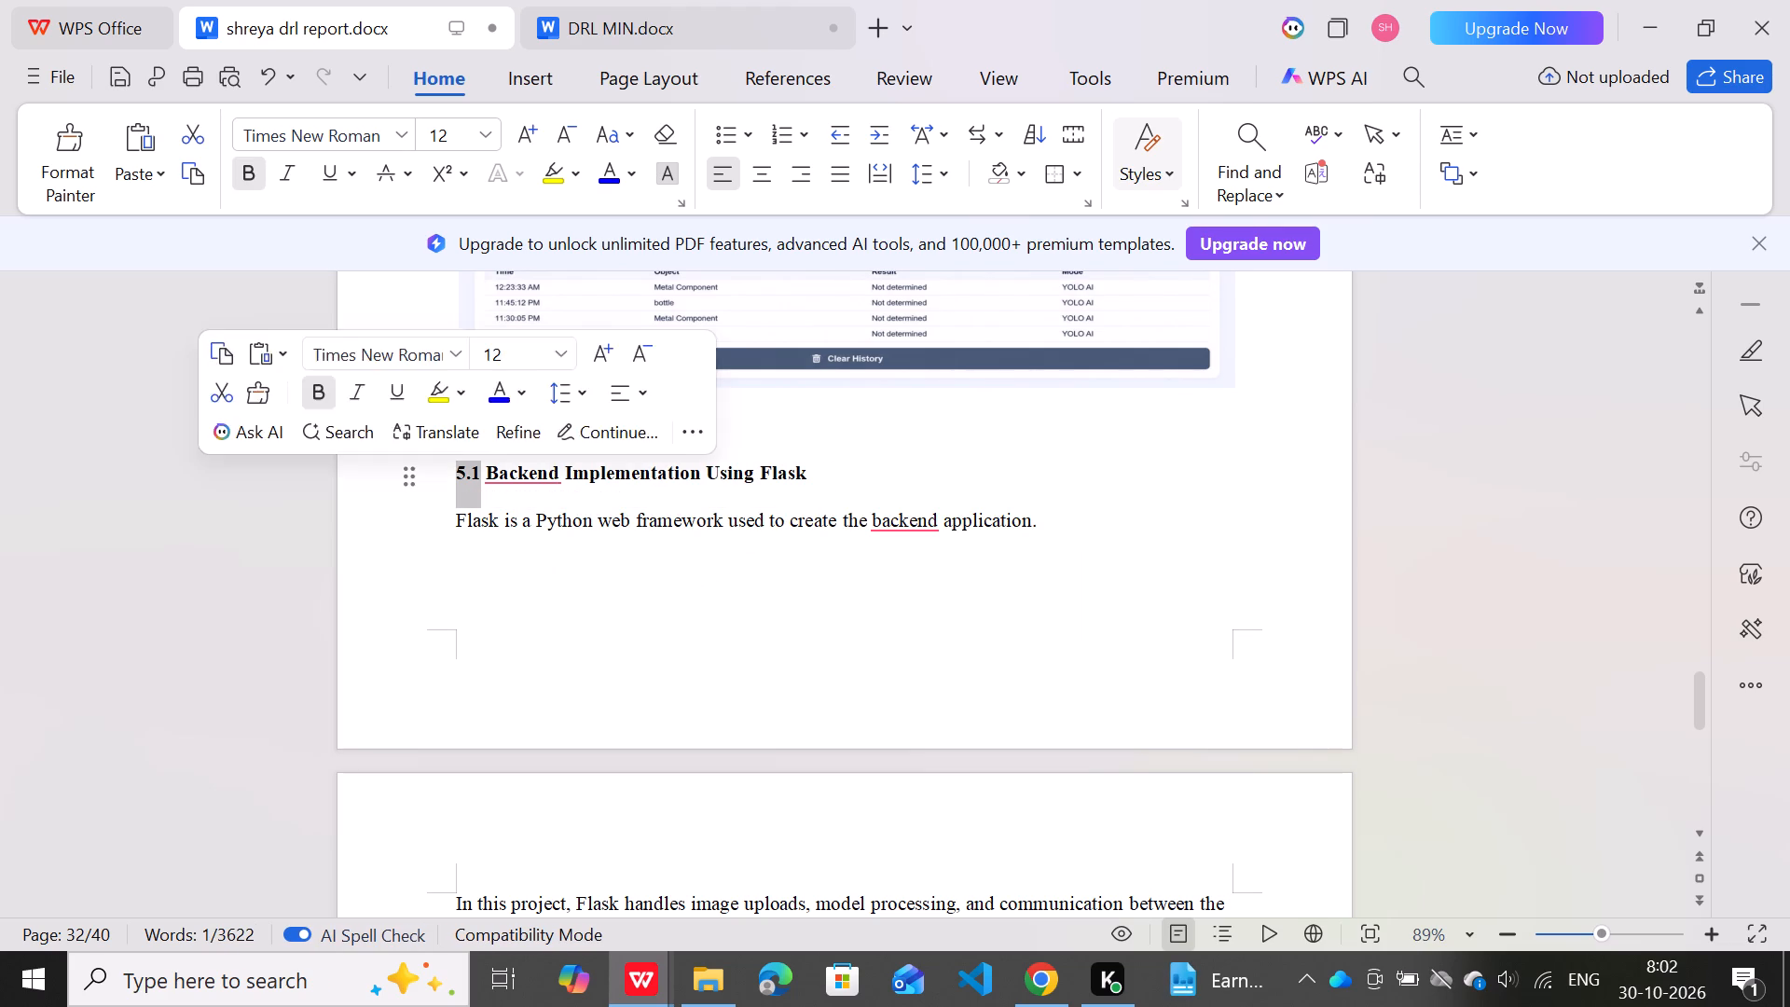
key("BackSpace")
Remove the number 5.2 from the "Frontend Implementation Using HTML" subheading.
scroll(447, 472, "down", 5)
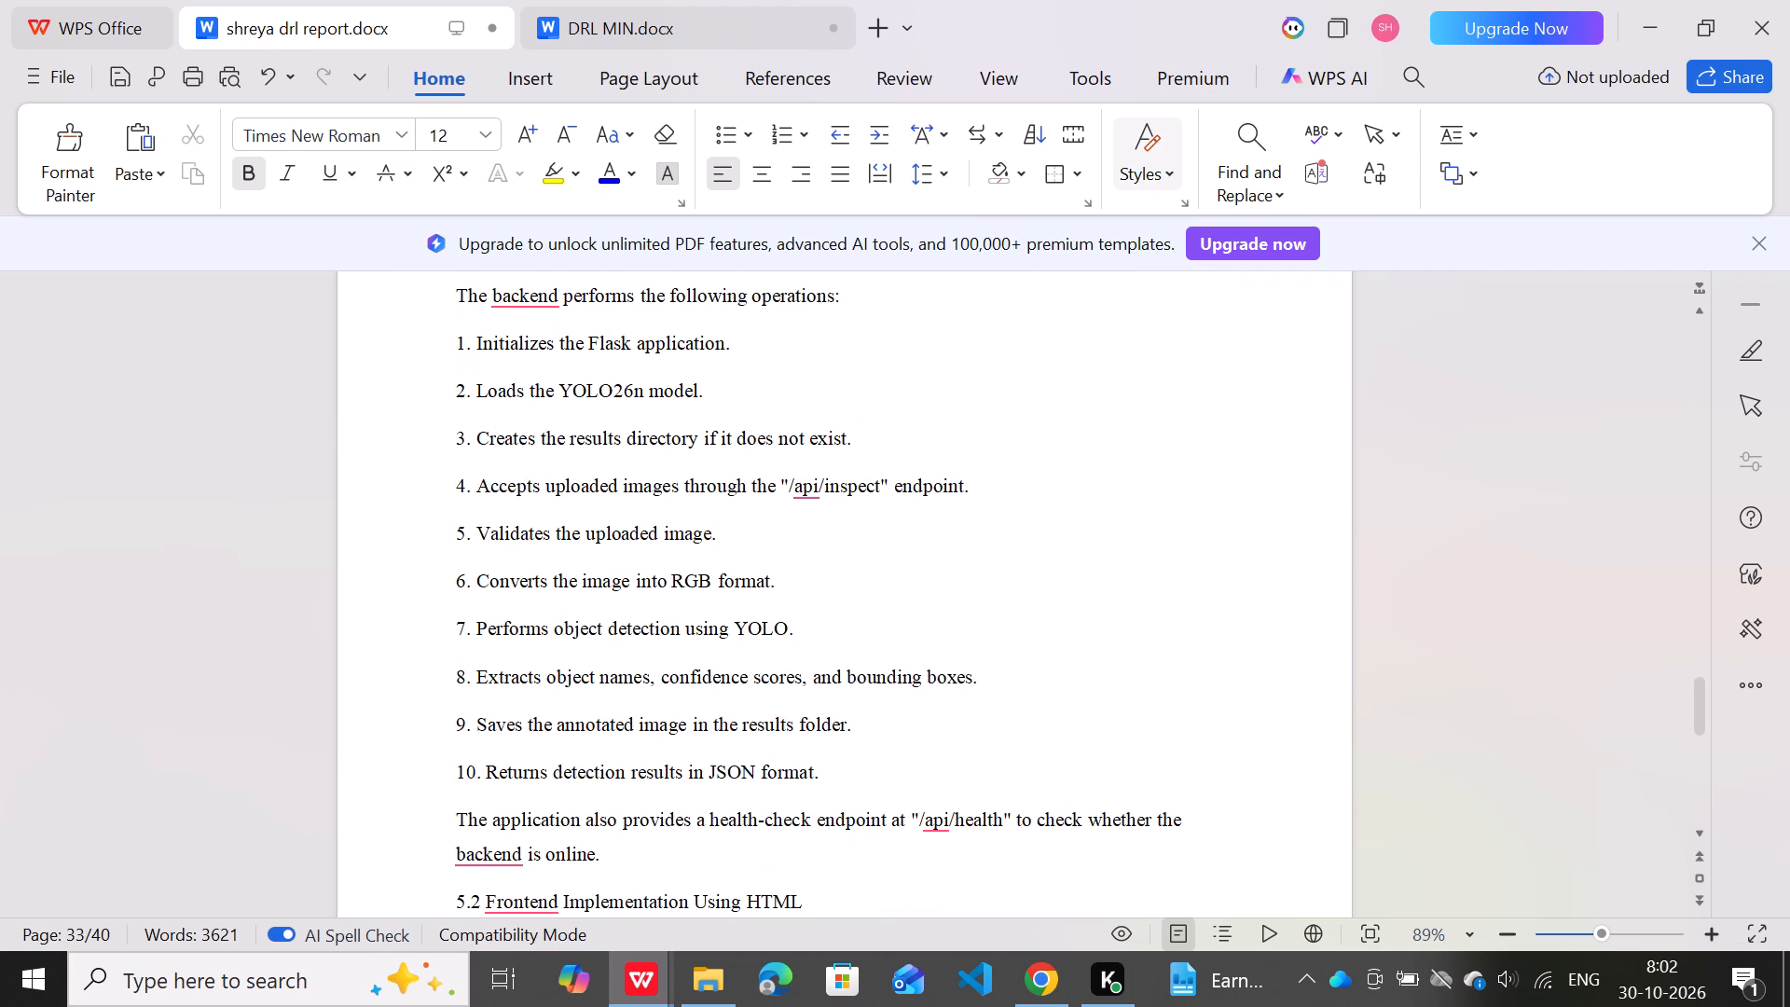
scroll(447, 472, "down", 2)
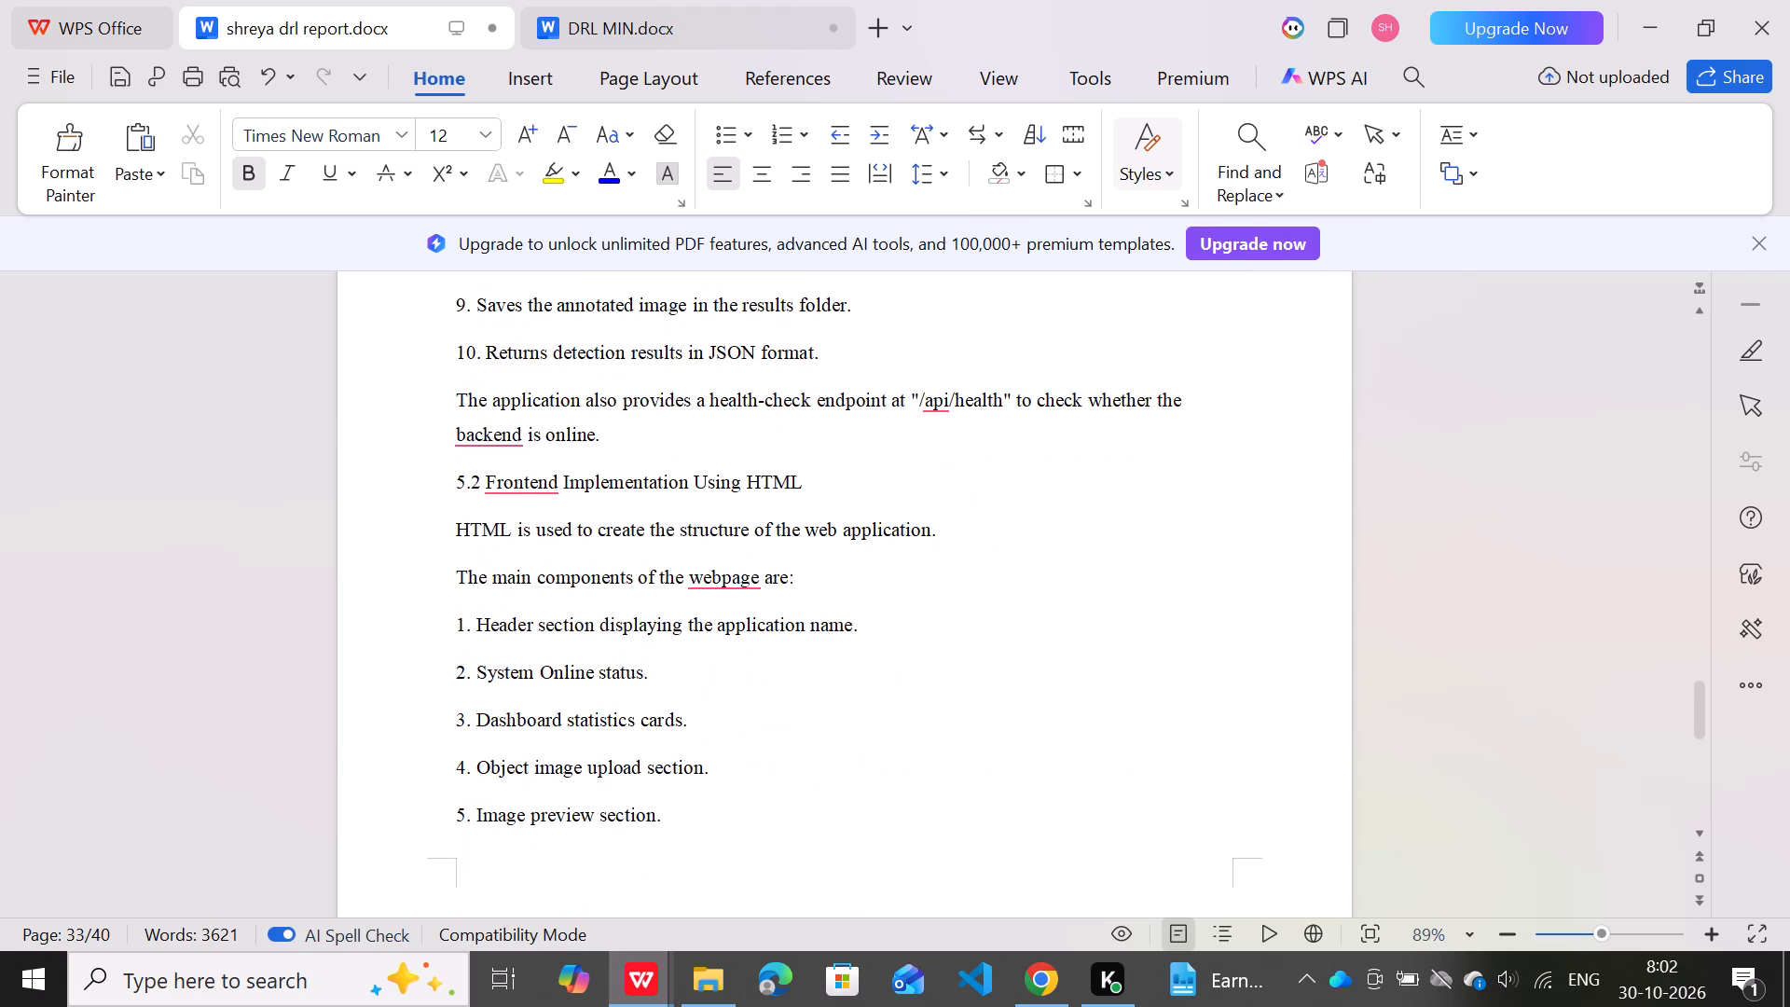
scroll(447, 472, "down", 1)
left_click(480, 424)
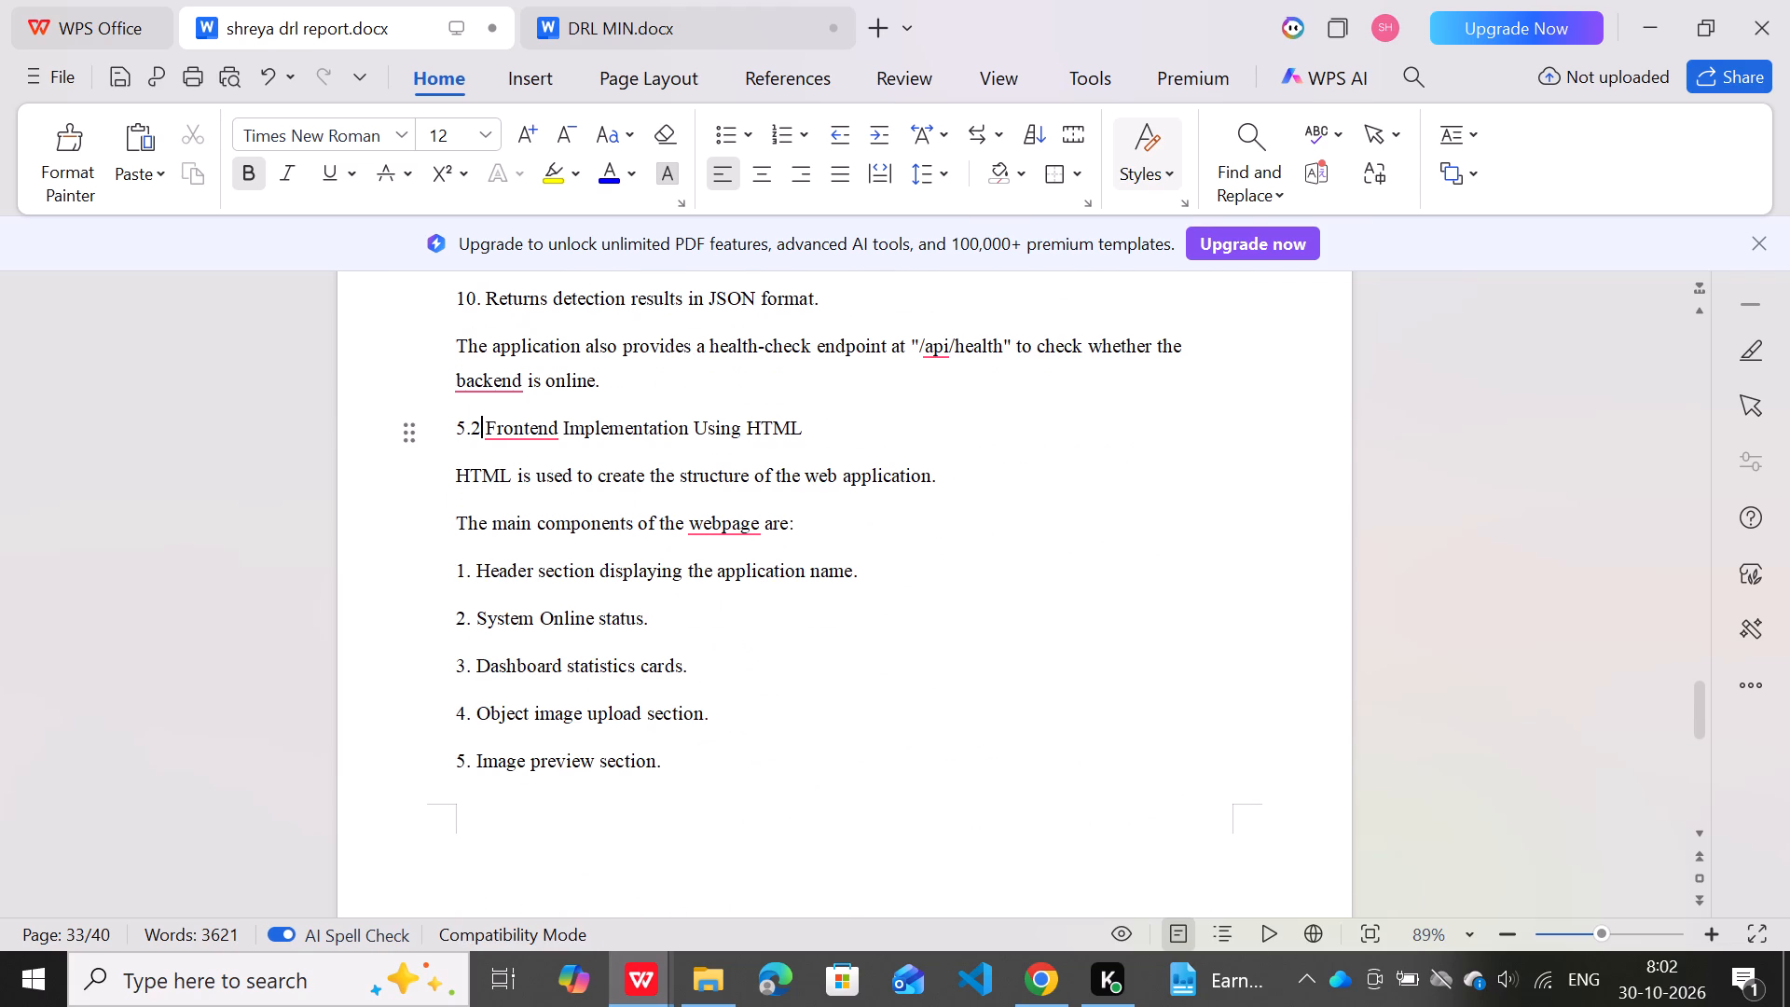
key("BackSpace")
key("BackSpace")
key("BackSpace")
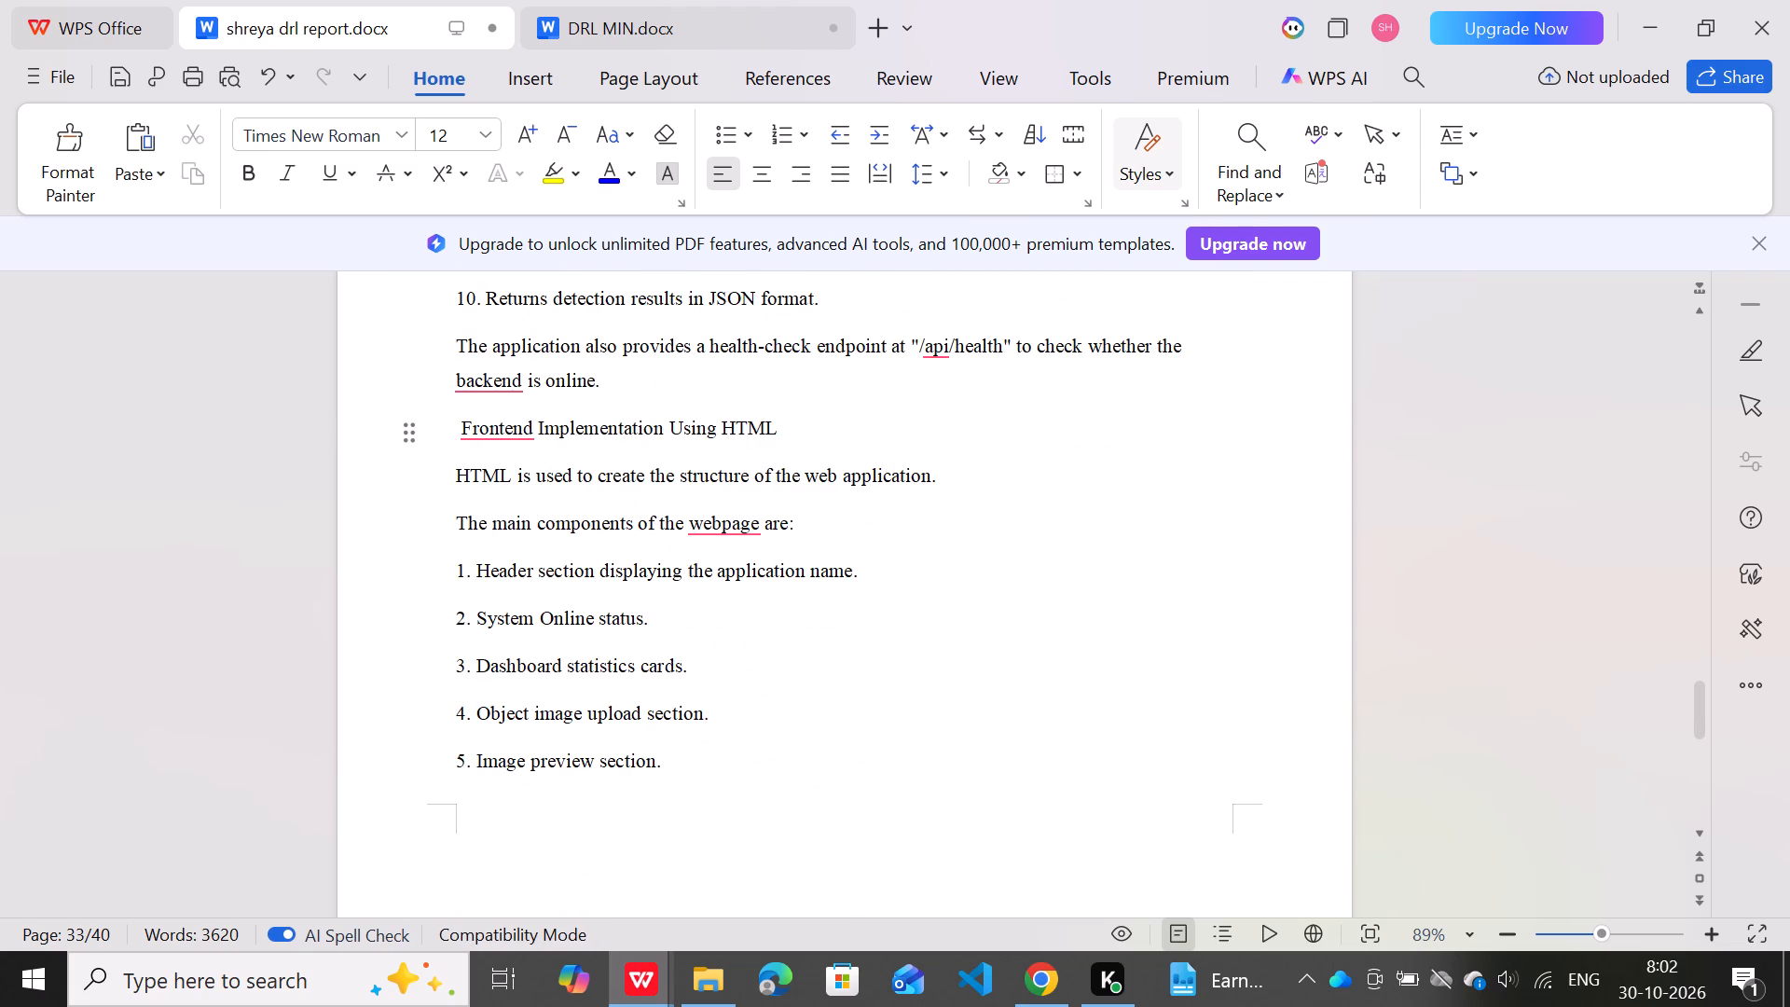
Make the "Frontend Implementation Using HTML" subheading bold.
left_click_drag(775, 424, 451, 429)
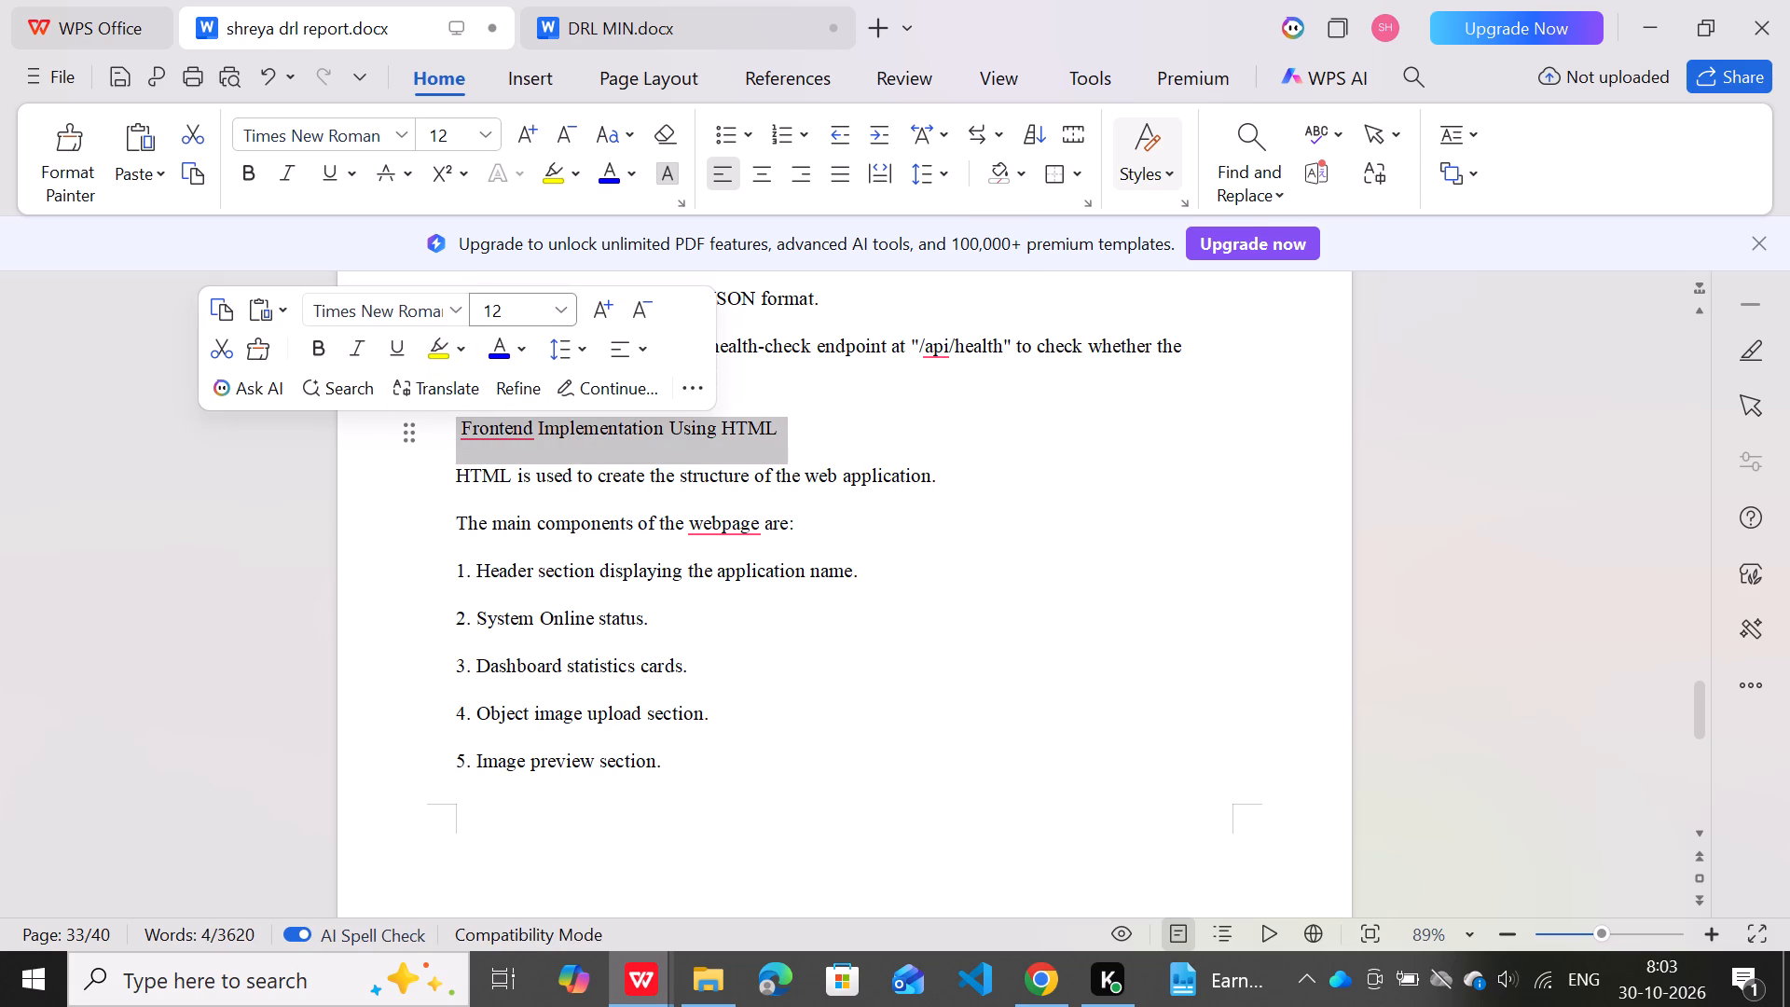
left_click(320, 344)
Delete the blank line between items 7 and 8 of the webpage components list.
scroll(651, 565, "down", 1)
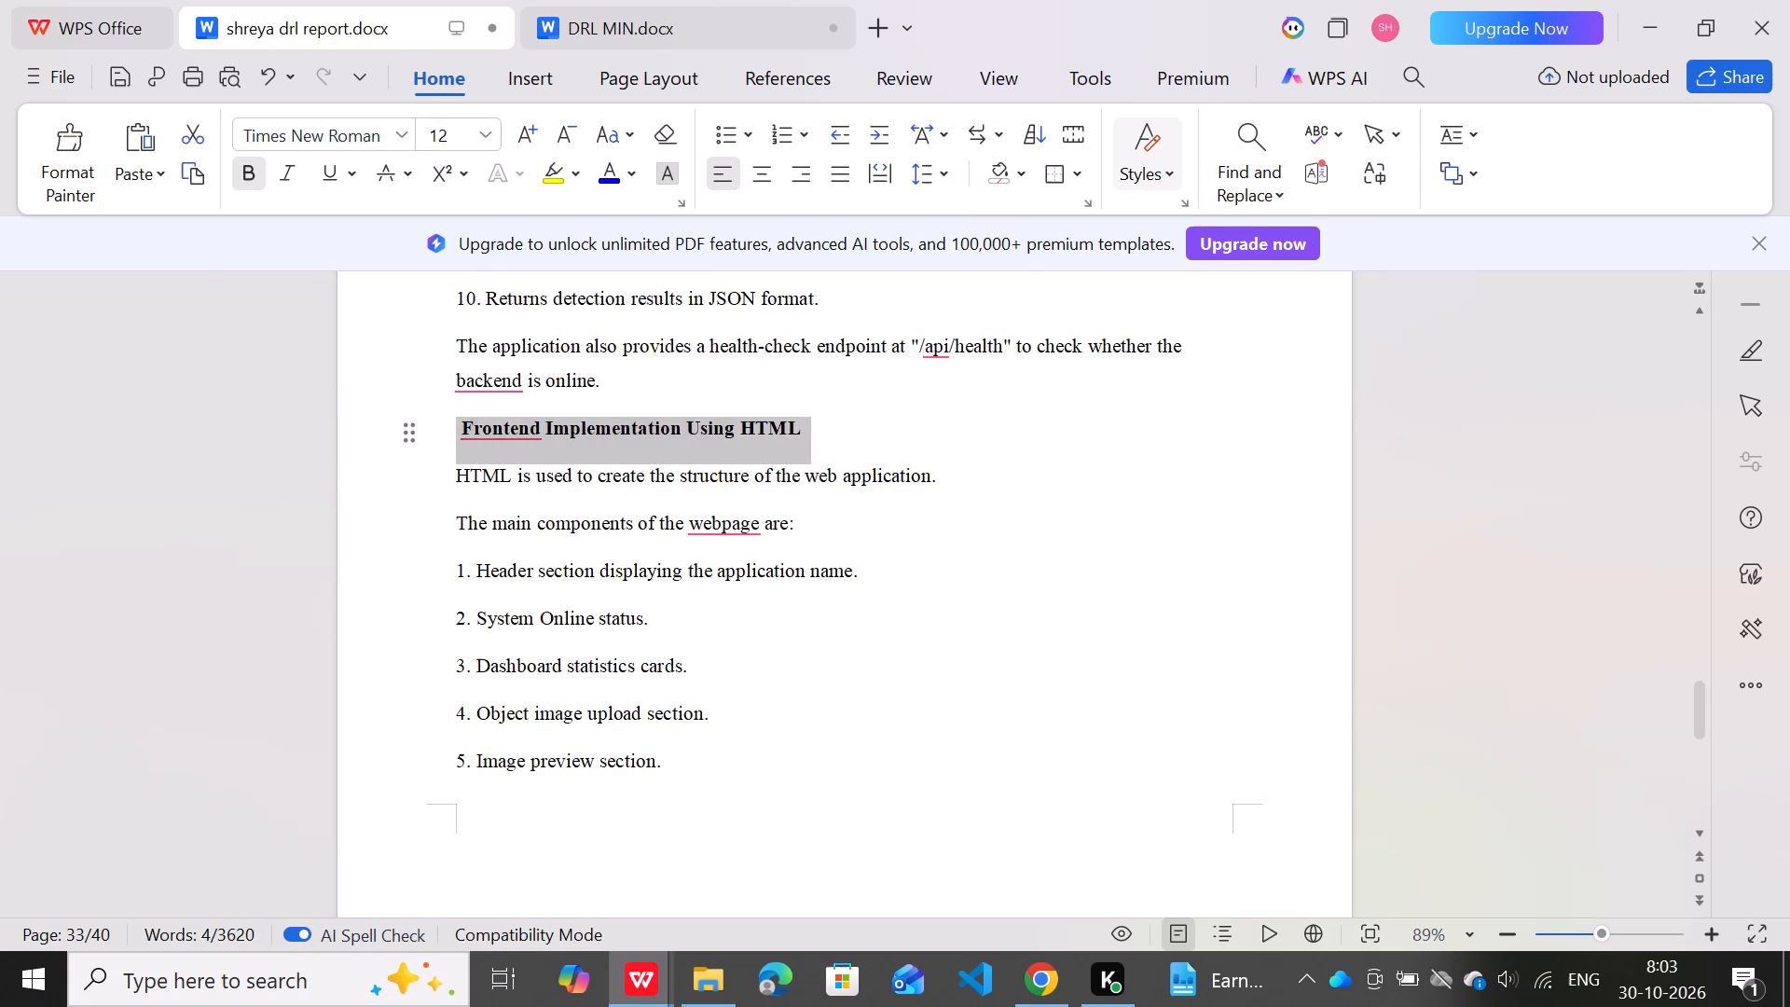
scroll(651, 565, "down", 5)
scroll(651, 565, "up", 2)
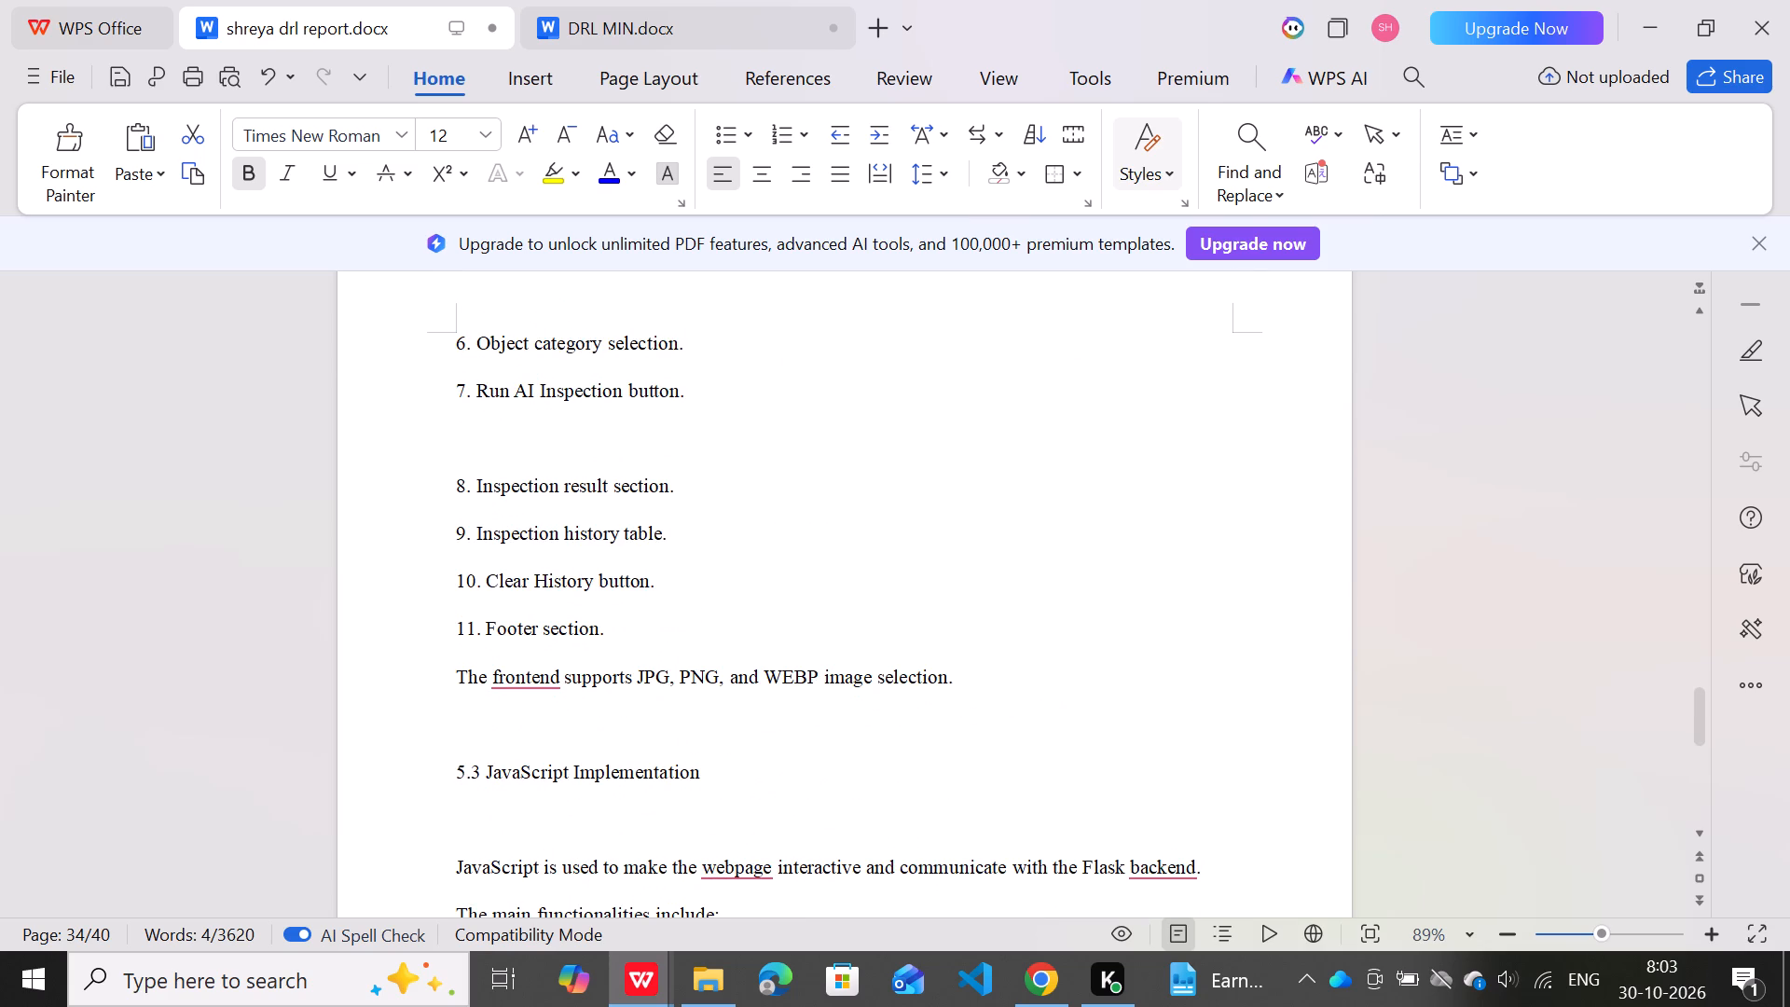
left_click(461, 456)
key("BackSpace")
Remove the number 5.3 from the "JavaScript Implementation" subheading.
scroll(461, 456, "down", 1)
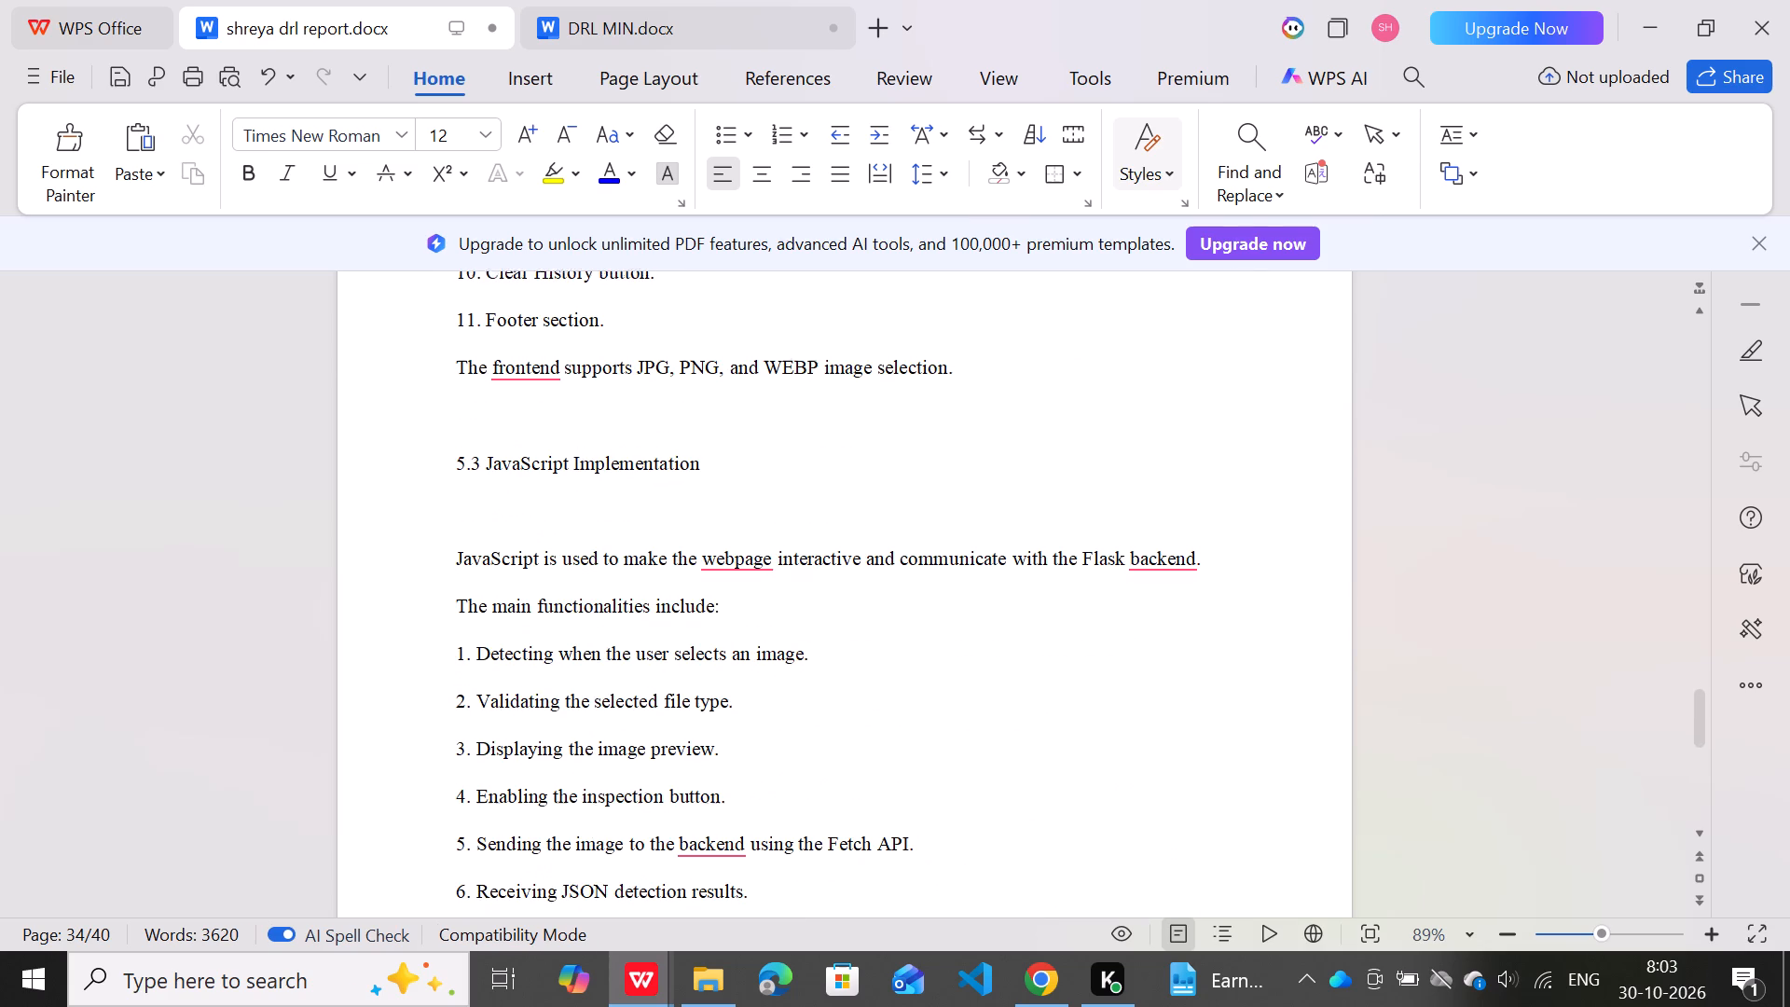
scroll(461, 456, "down", 1)
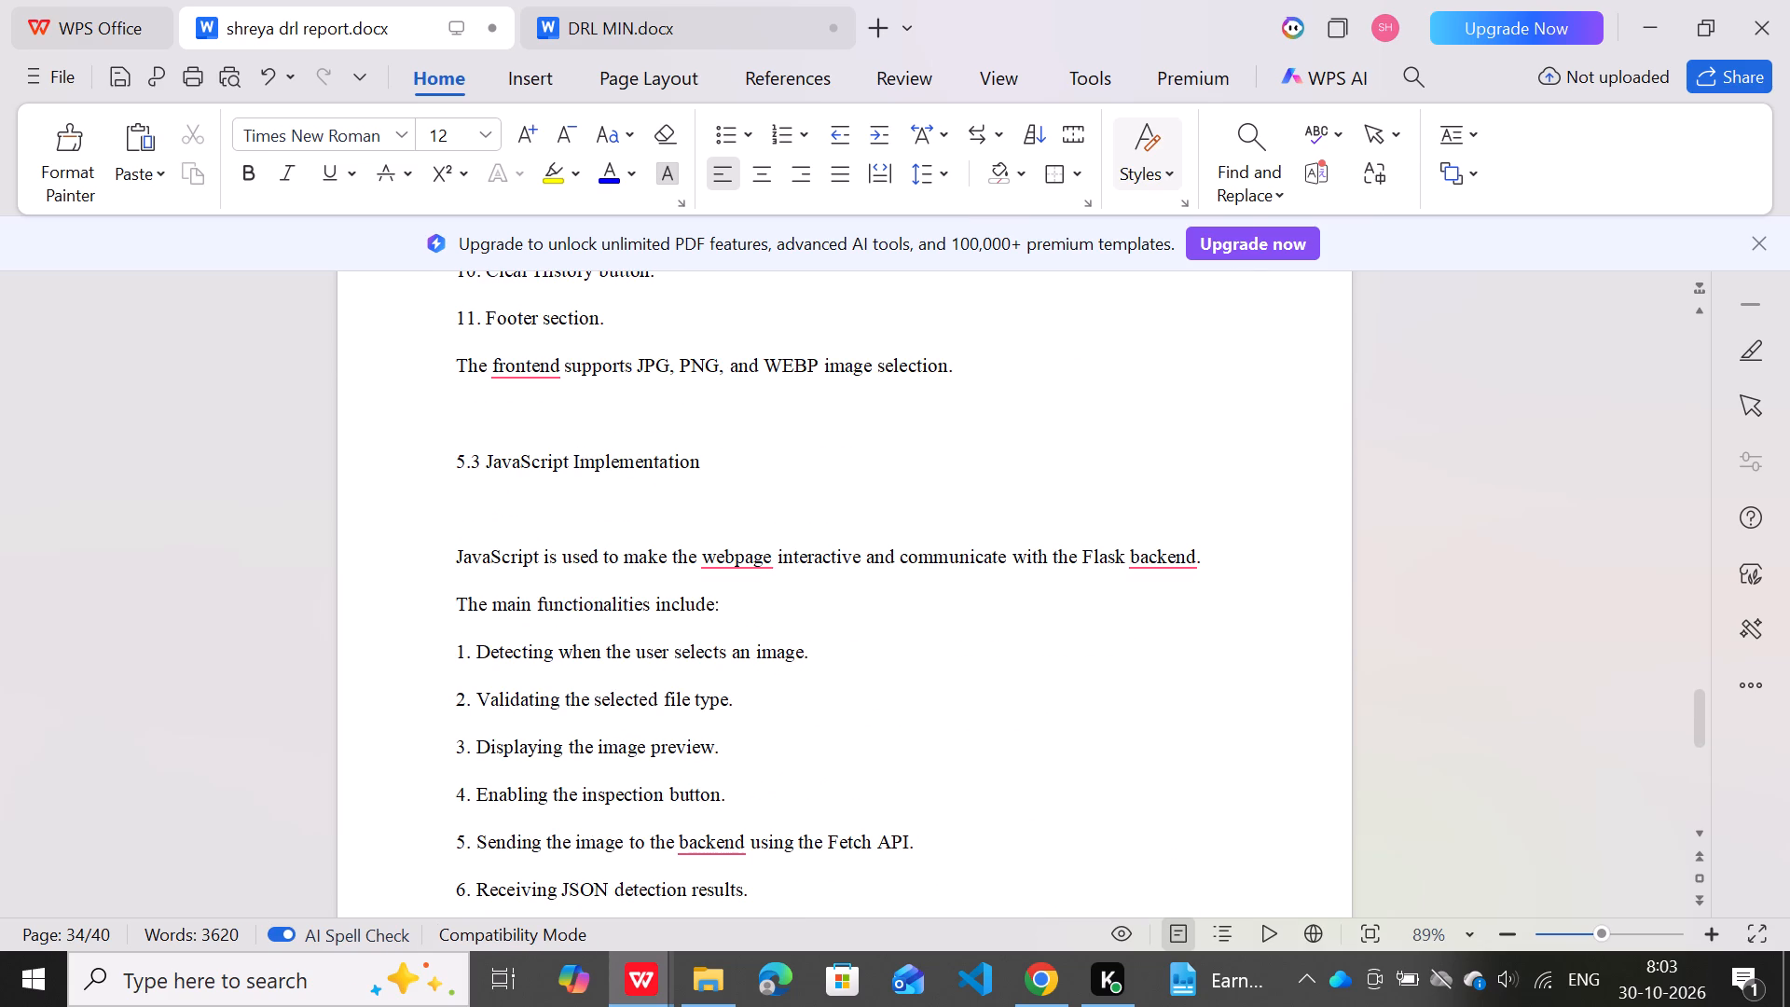
left_click(482, 458)
key("BackSpace")
key("BackSpace")
key("BackSpace")
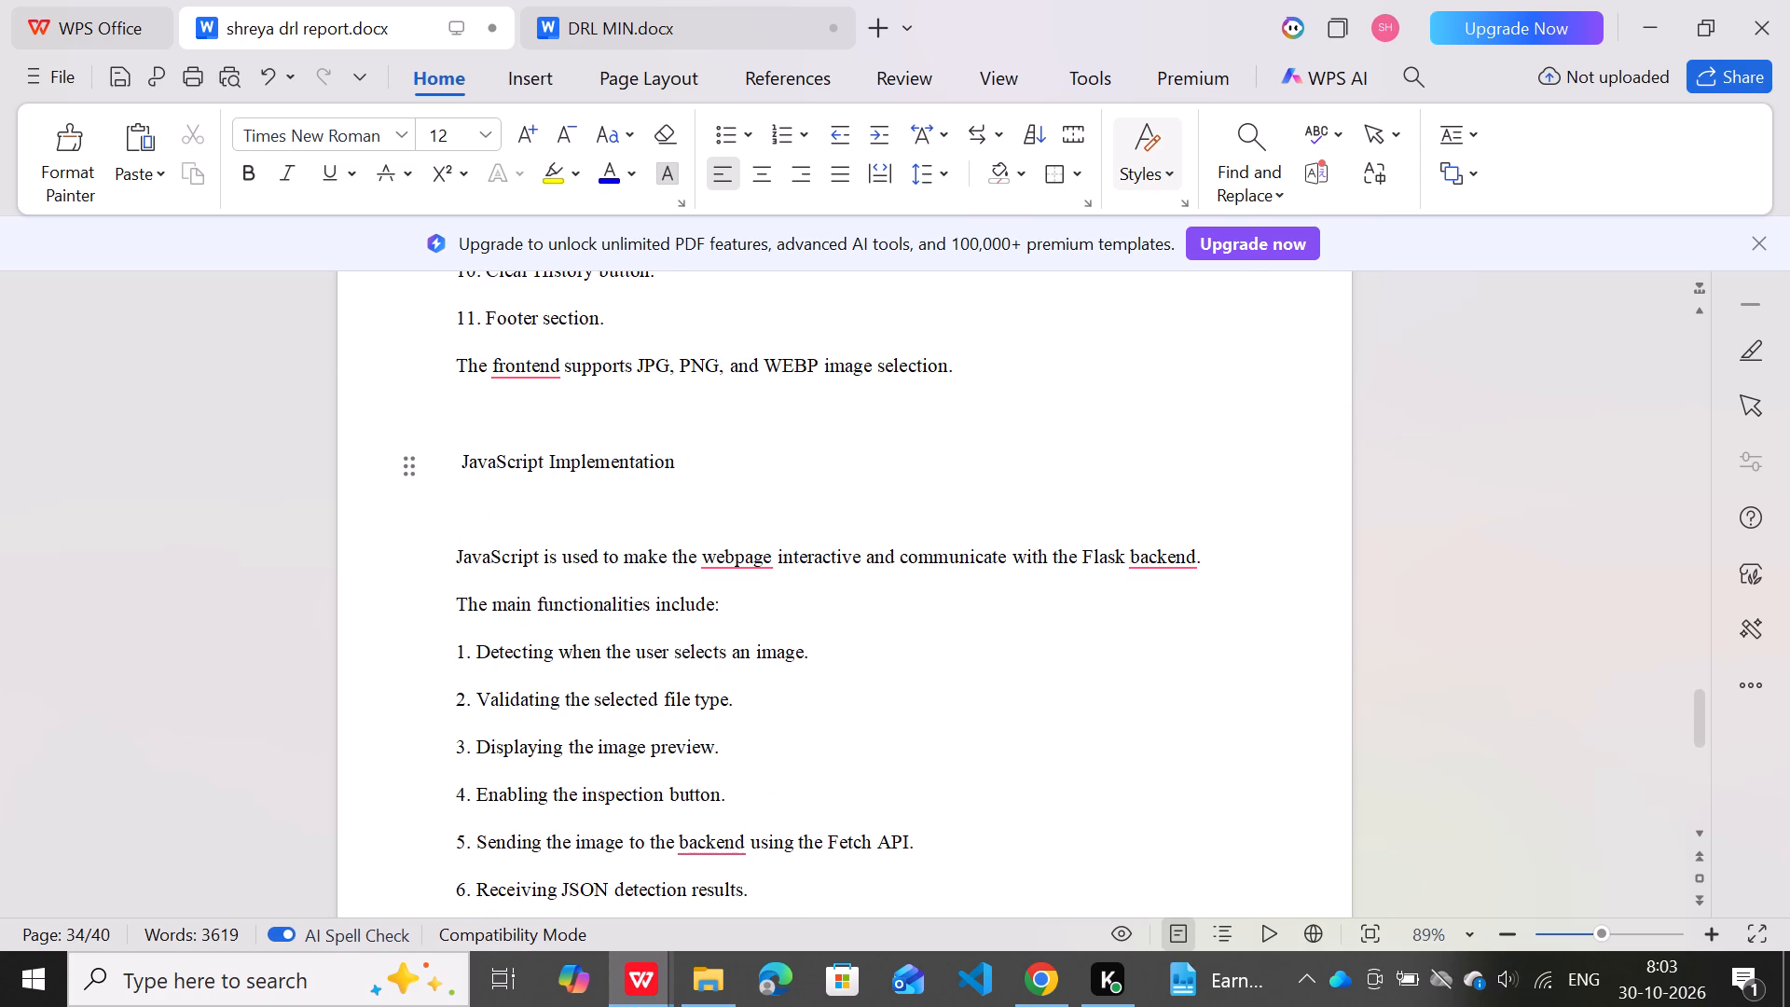
Delete everything from "5.4 CSS Implementation" through the end of the model integration text, plus the blank lines before "6. OUTPUT AND RESULTS".
scroll(482, 458, "down", 6)
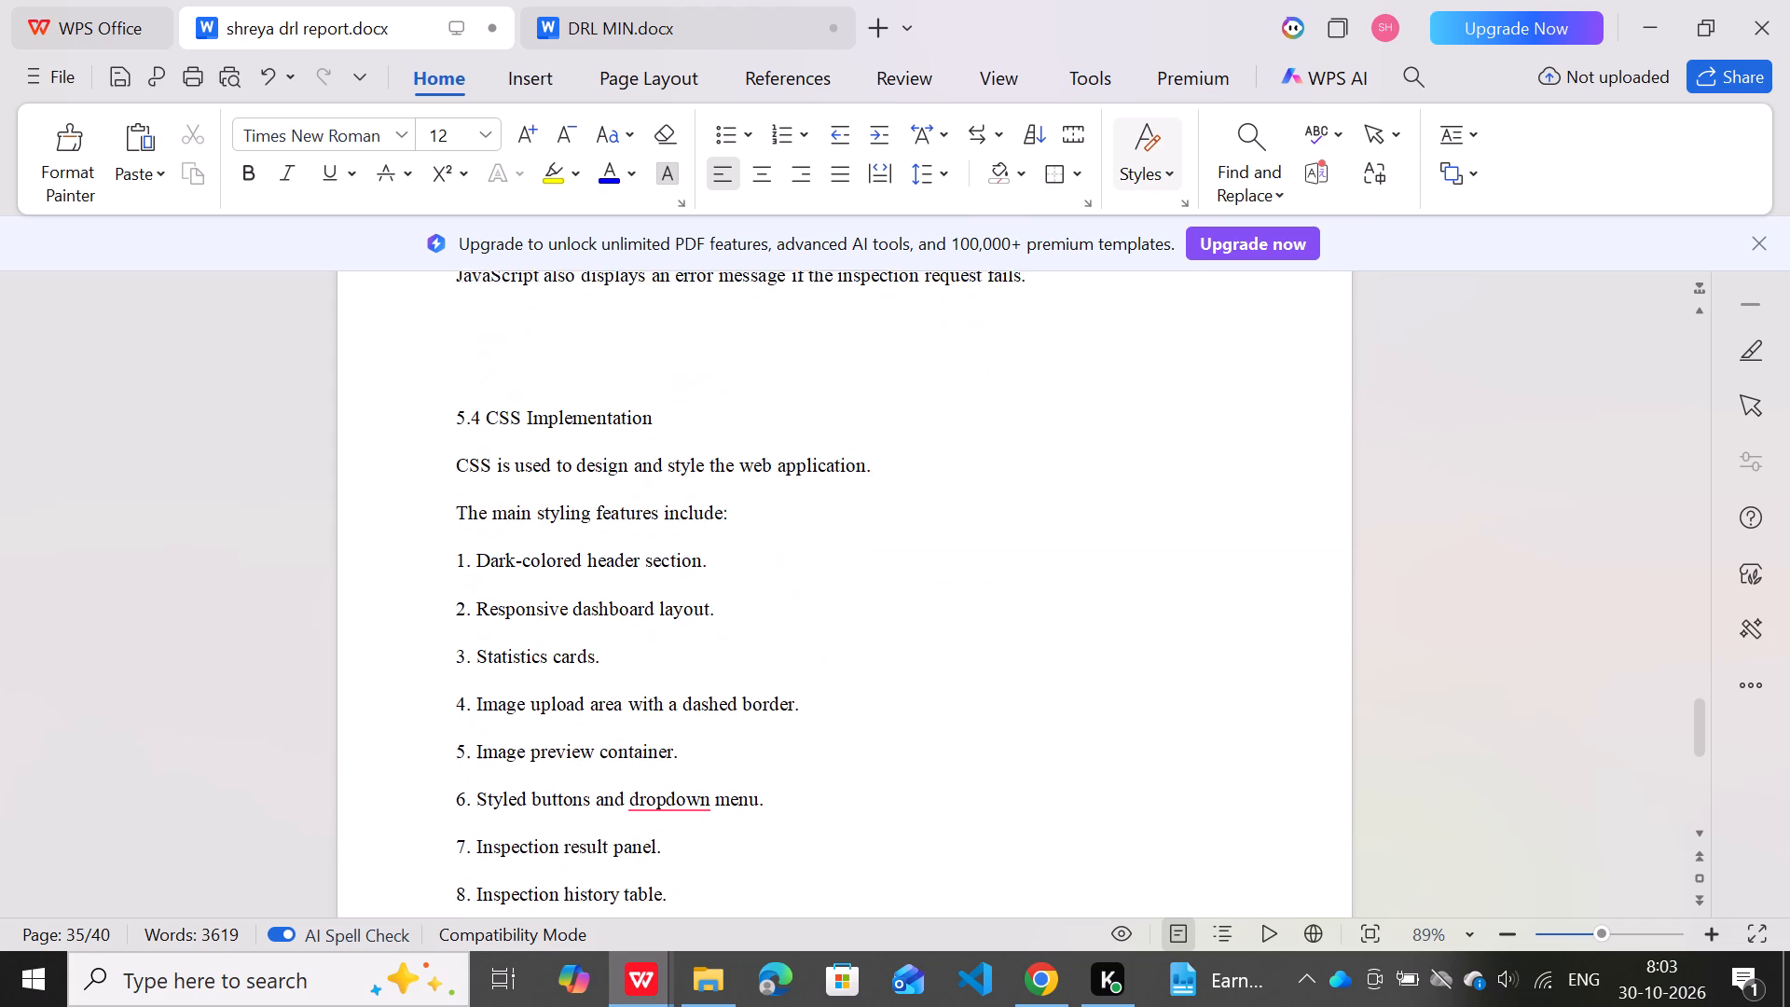
scroll(482, 458, "down", 10)
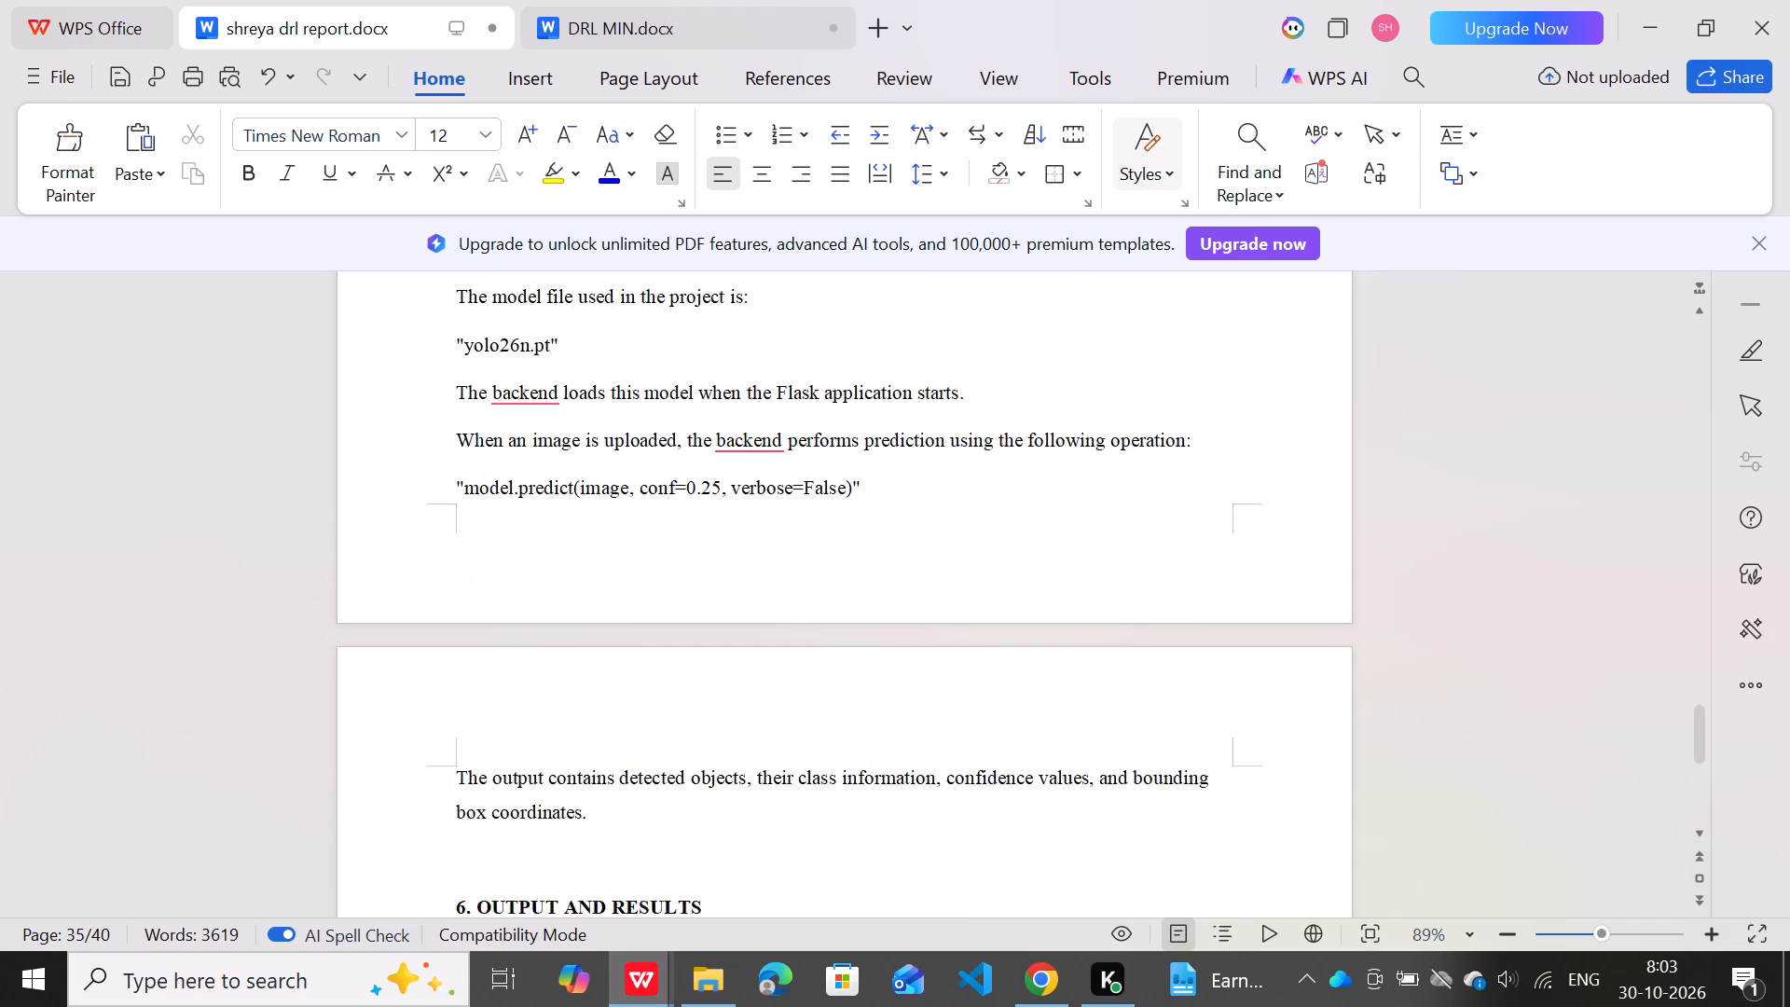
scroll(482, 458, "down", 2)
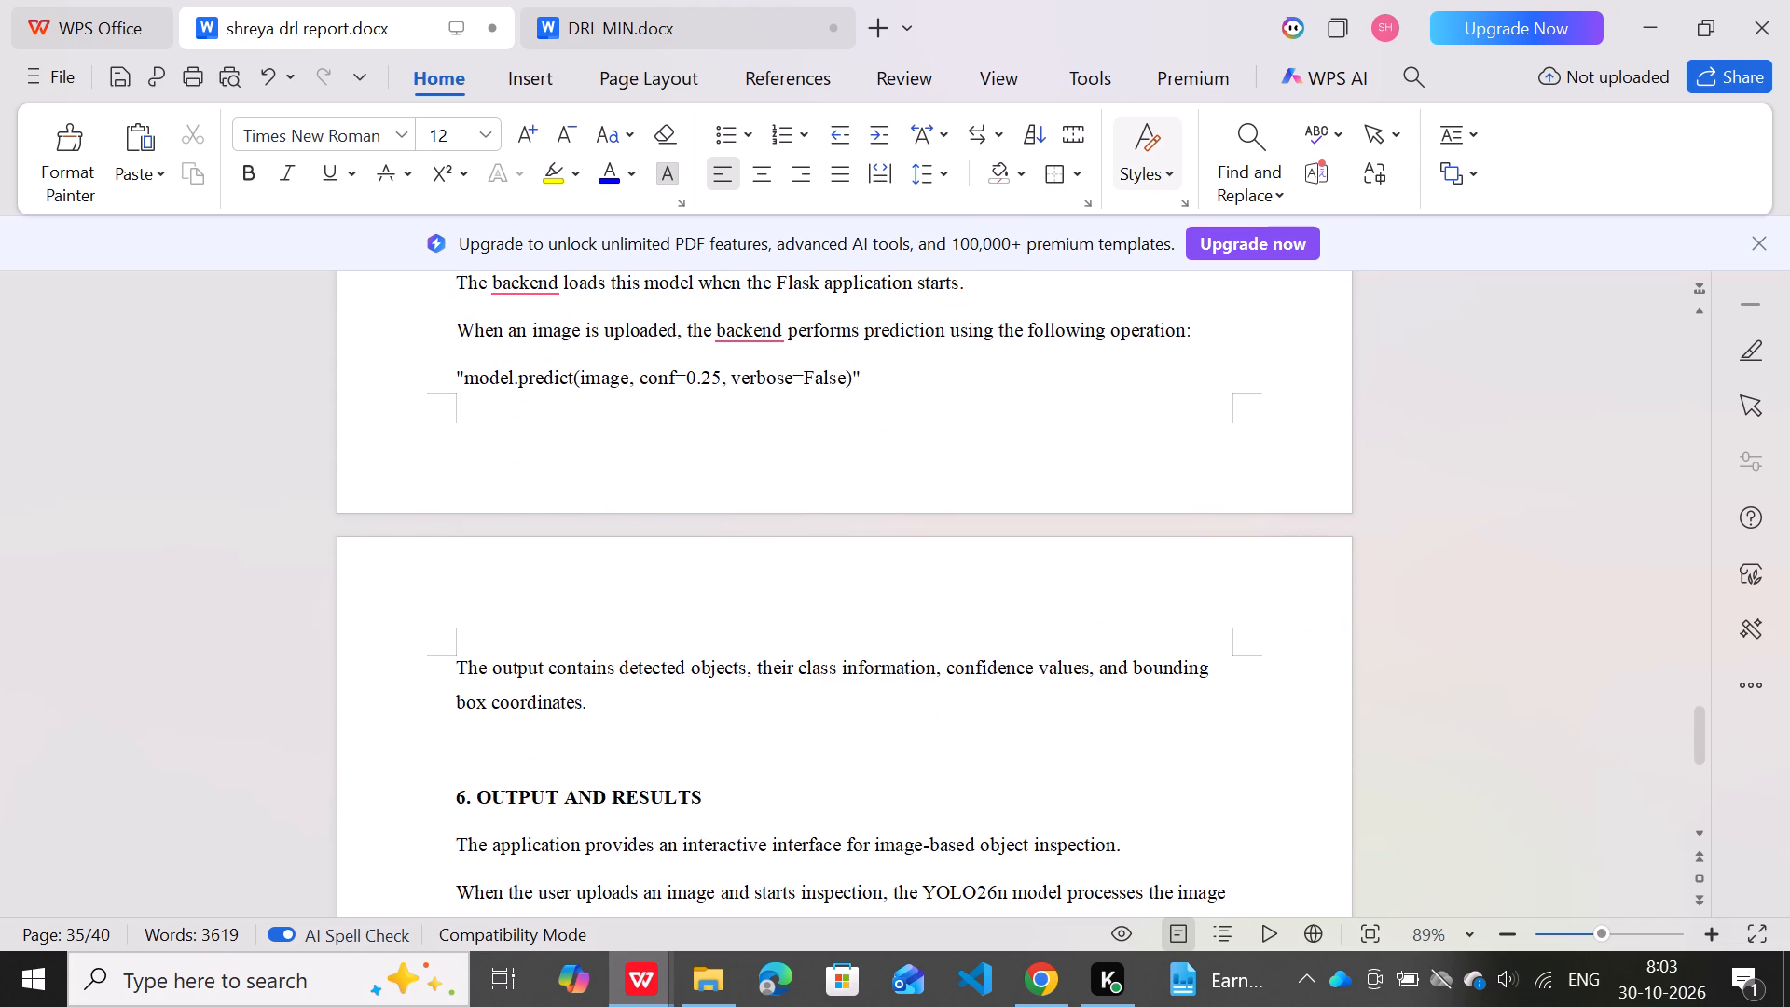
left_click_drag(598, 712, 358, 730)
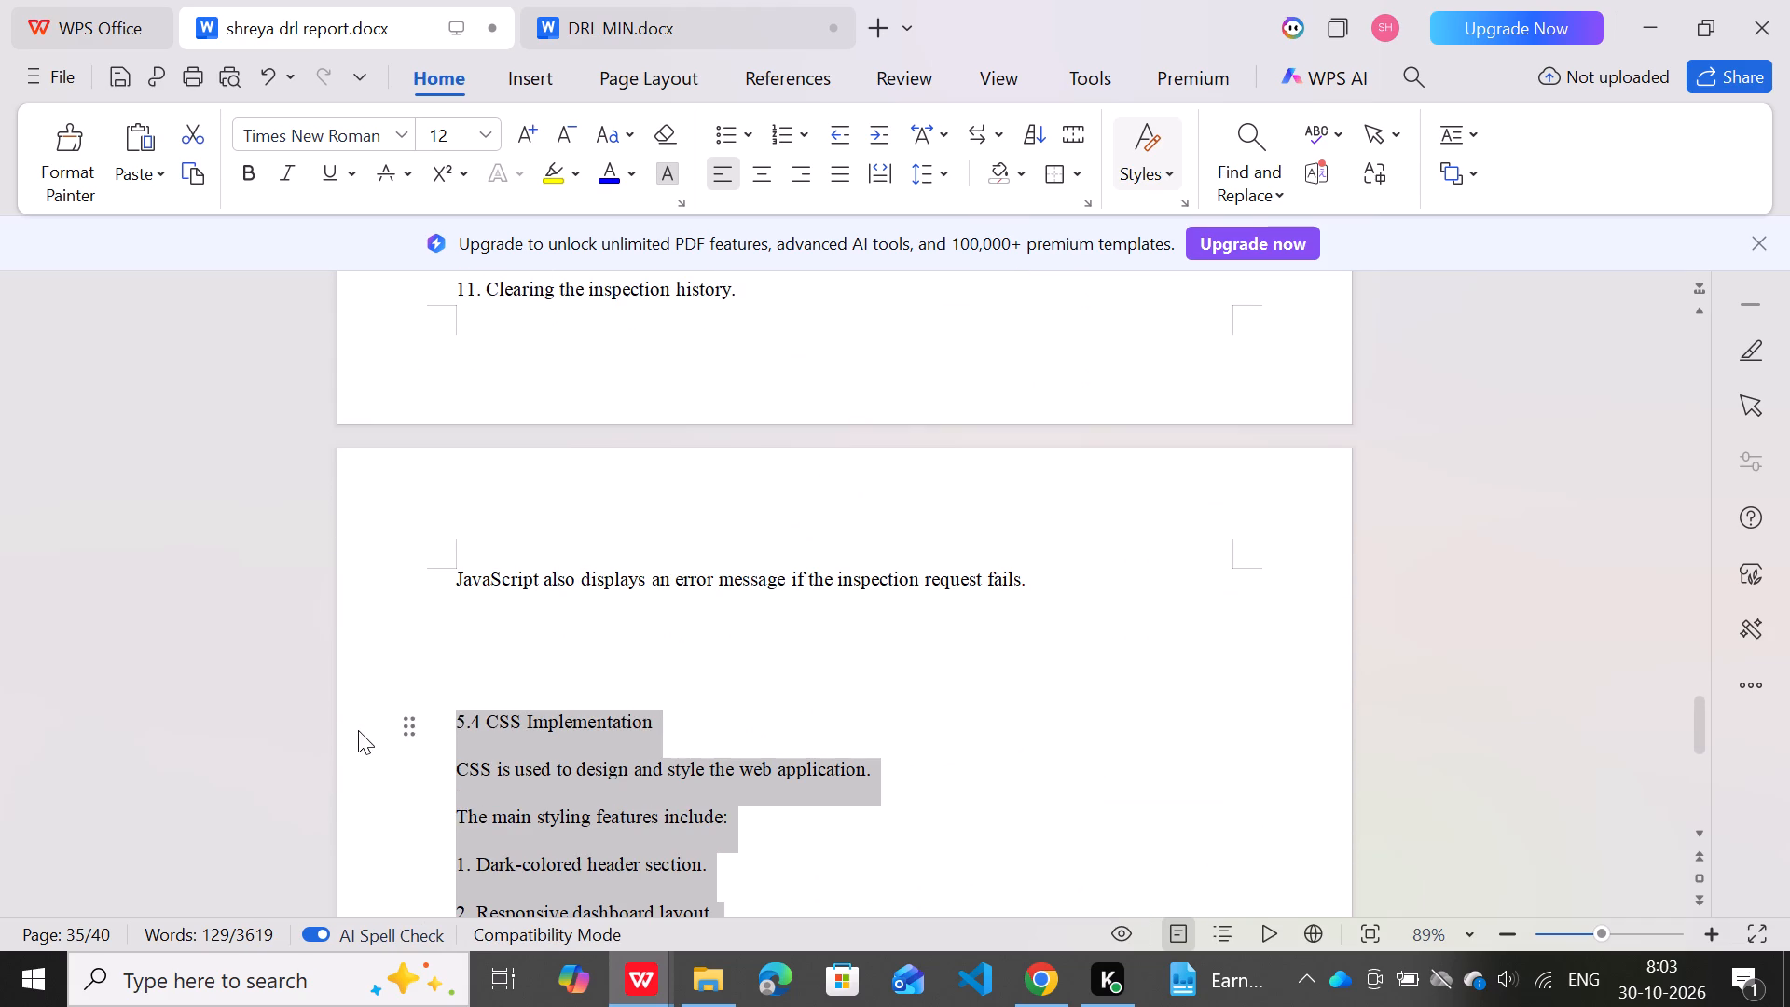
left_click_drag(358, 730, 399, 710)
key("BackSpace")
key("BackSpace")
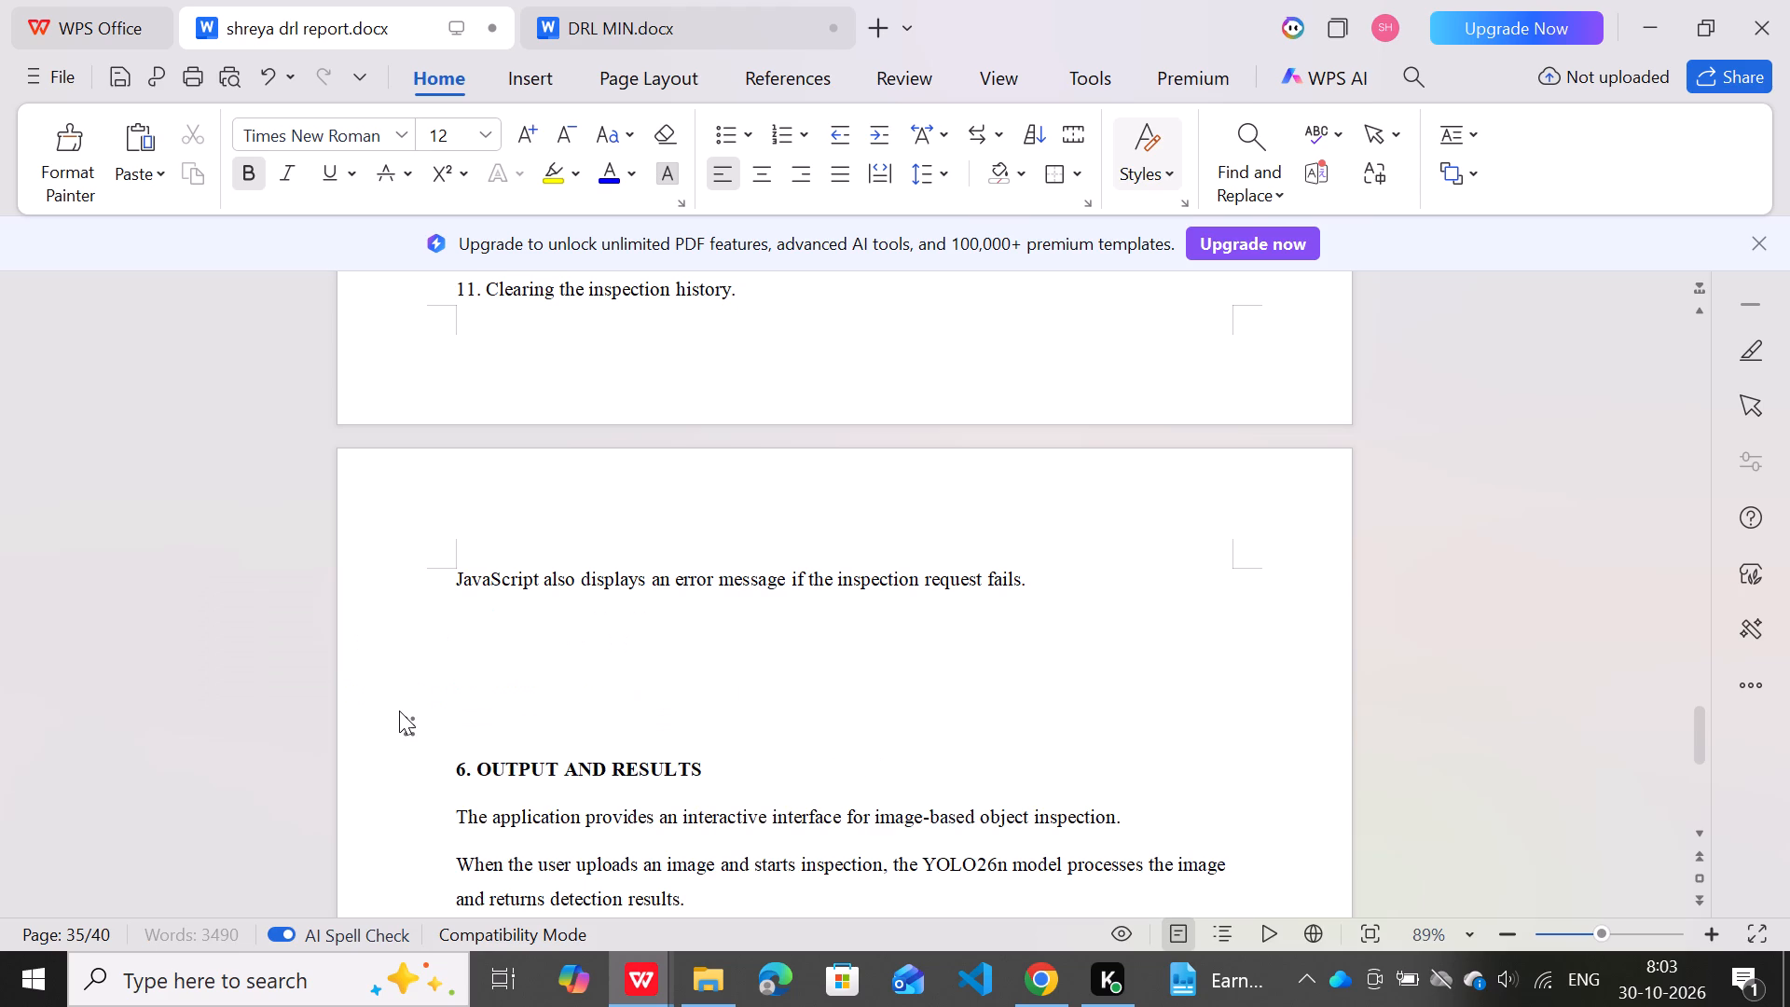
key("BackSpace")
key("BackSpace")
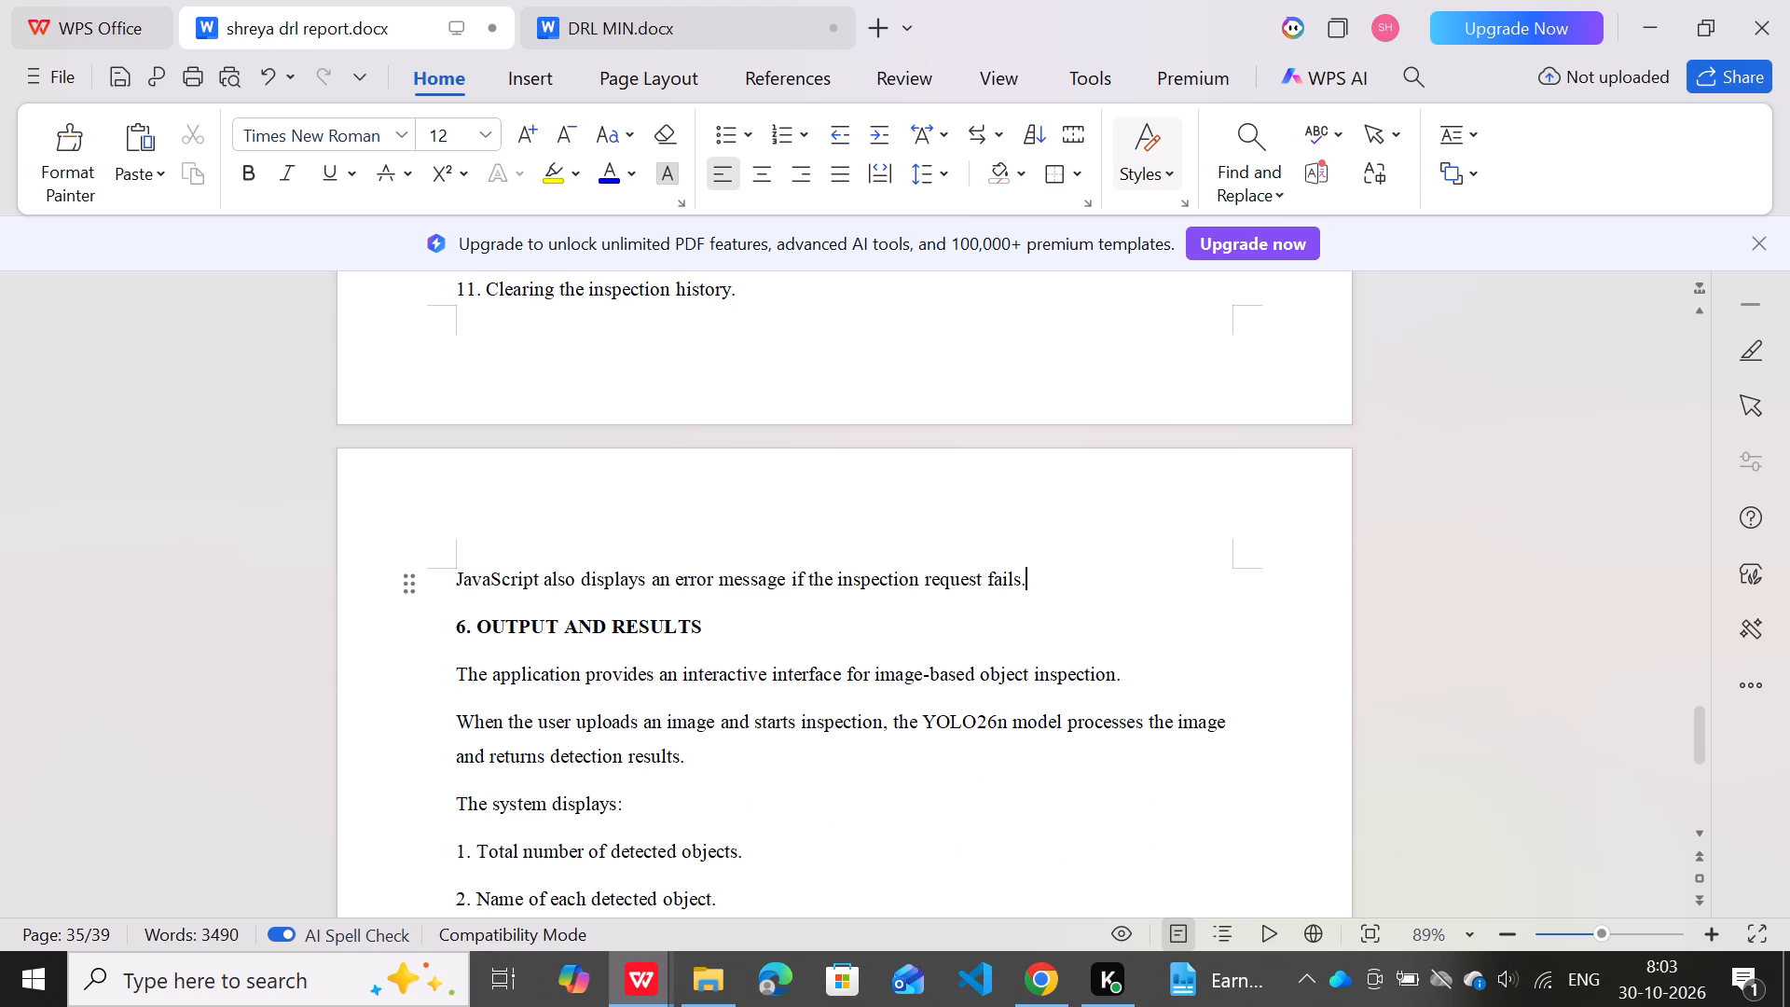
Delete the sentence about JavaScript displaying an error message, directly above the "6. OUTPUT AND RESULTS" heading.
scroll(834, 625, "up", 2)
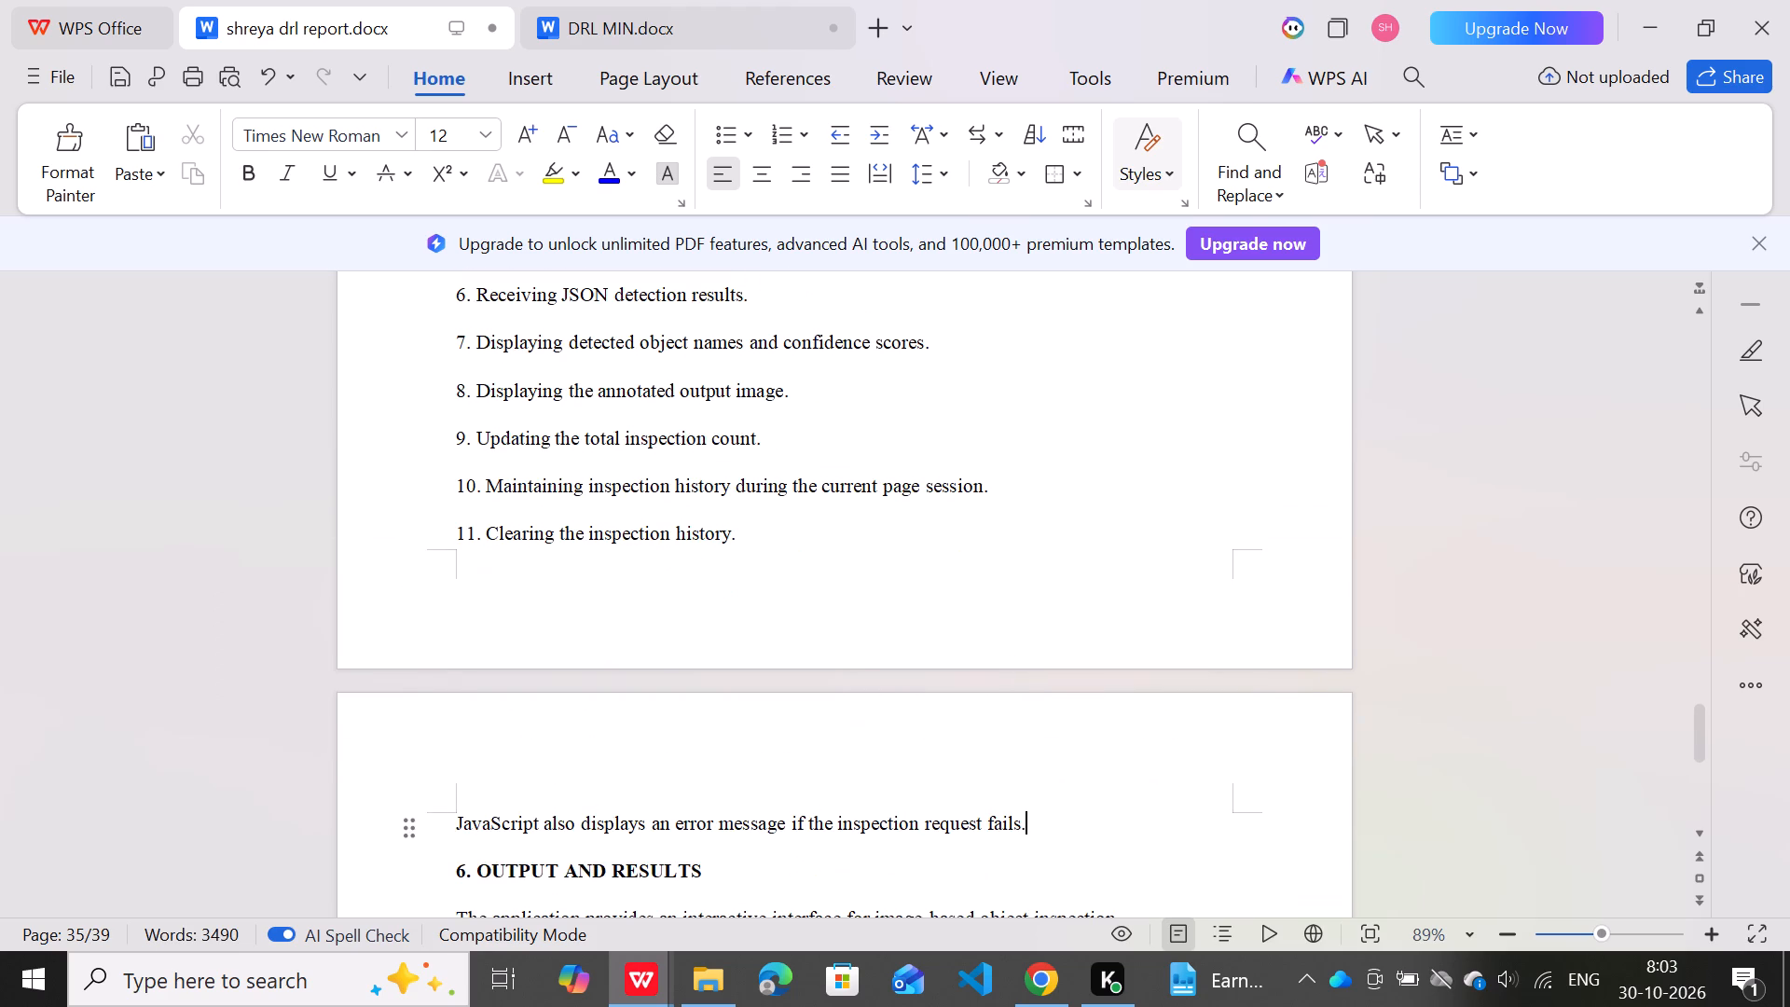
left_click_drag(1037, 827, 418, 828)
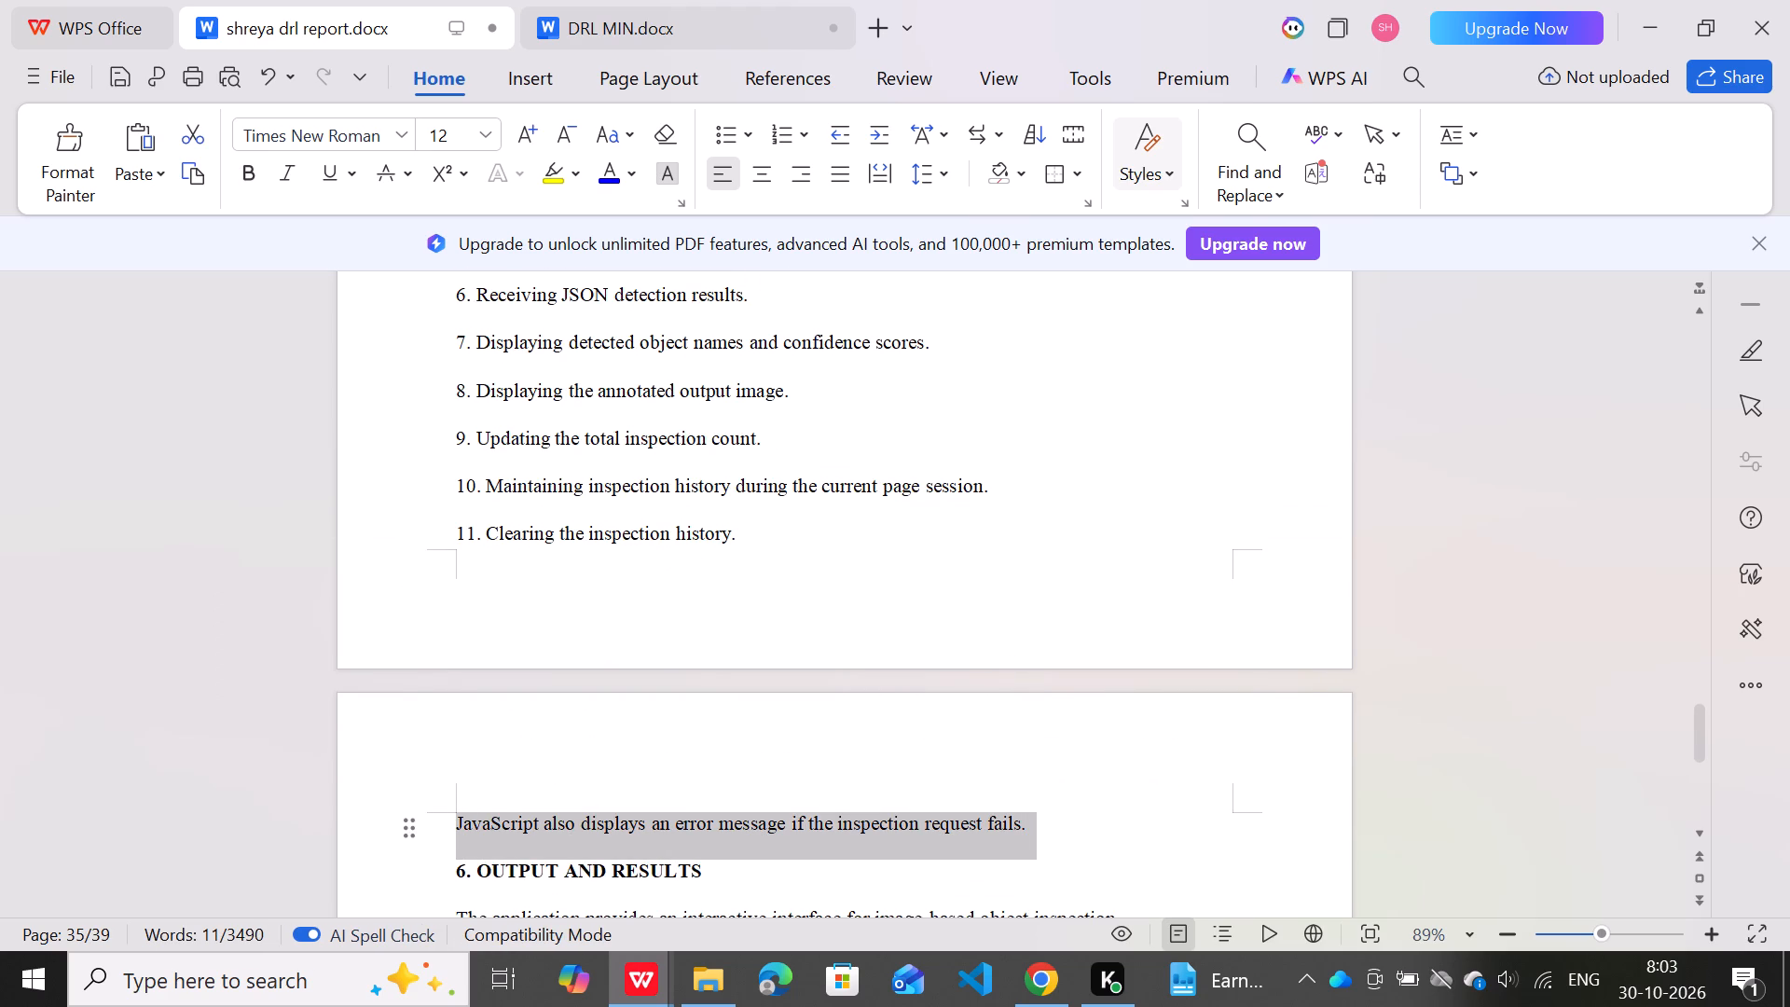
left_click_drag(418, 828, 417, 828)
key("BackSpace")
Switch to DRL MIN.docx and examine the pages from controlled defect simulation back to the training configuration table.
scroll(417, 828, "up", 7)
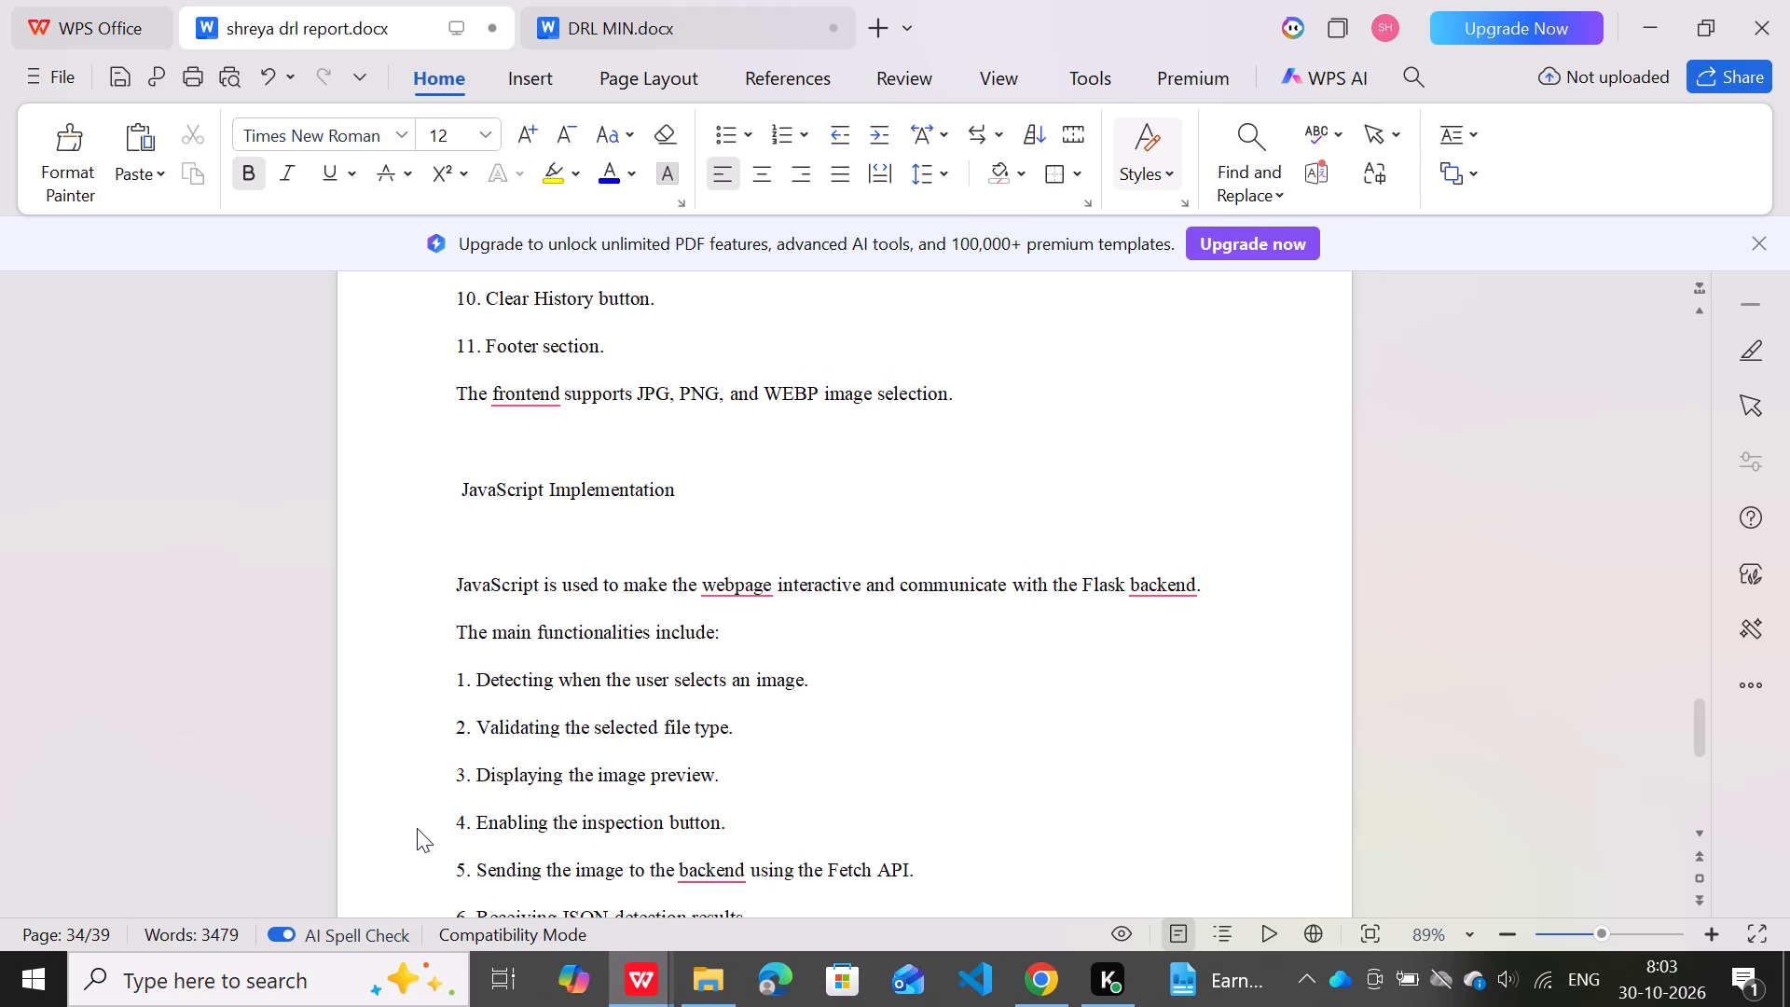
left_click(695, 4)
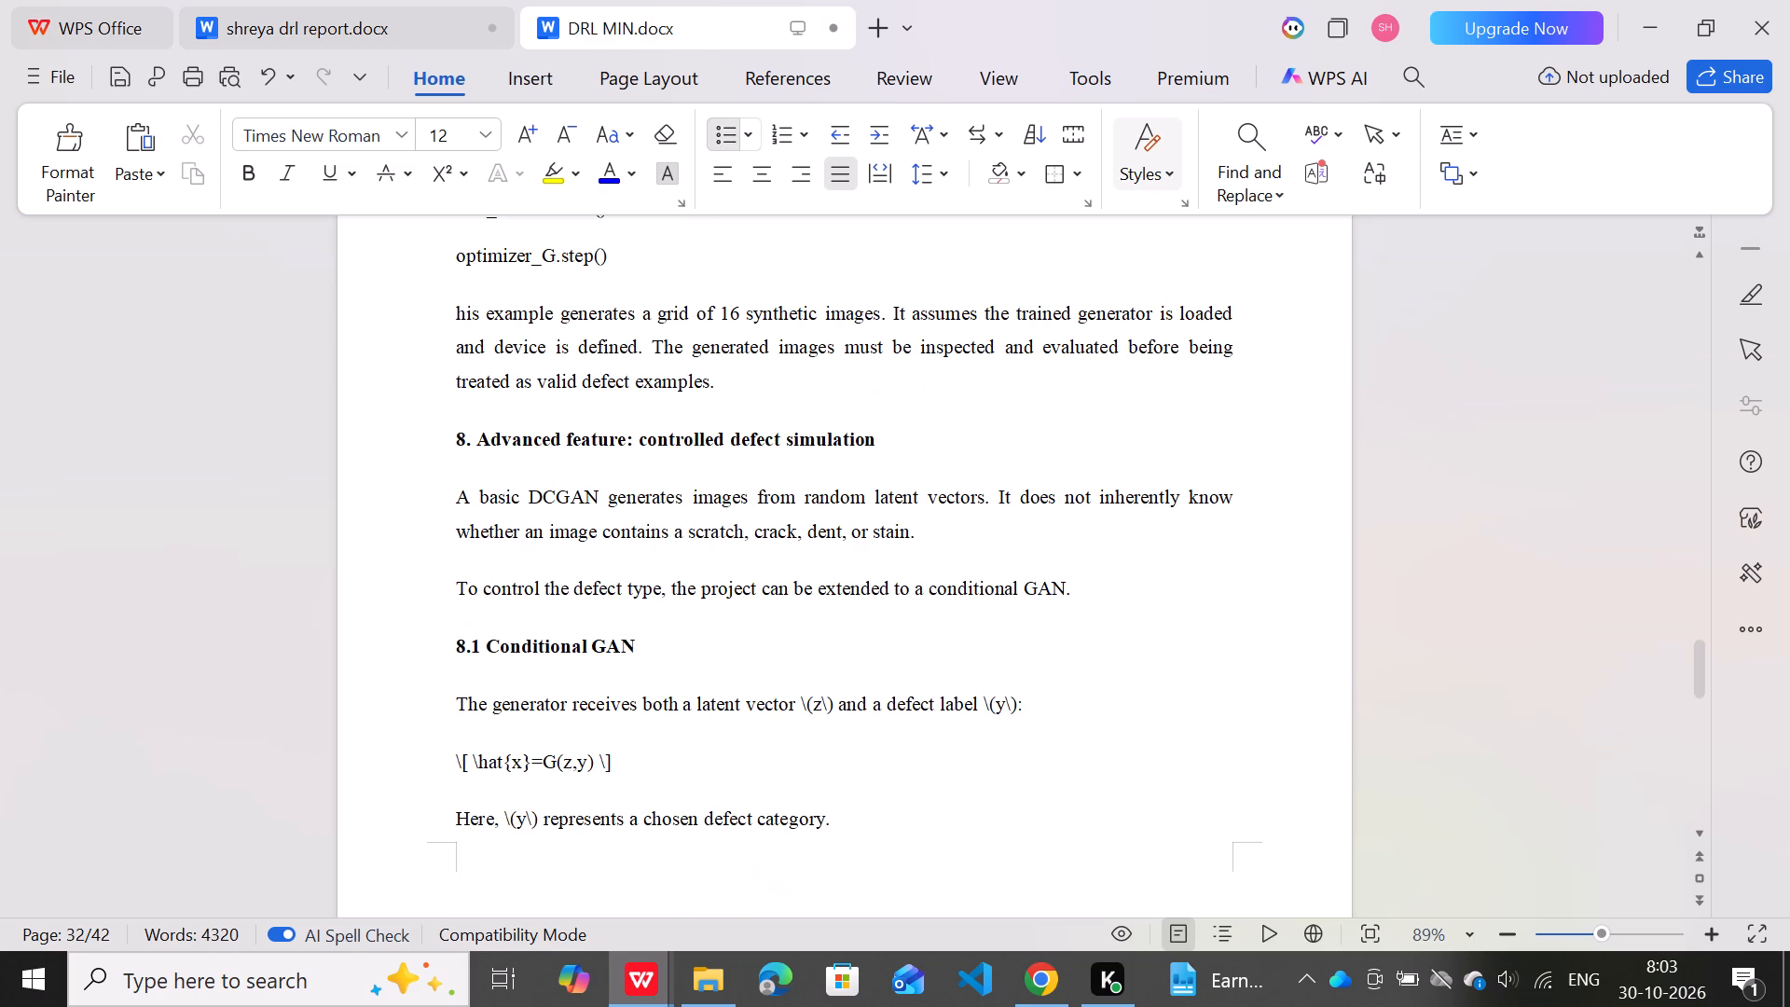
scroll(706, 496, "up", 6)
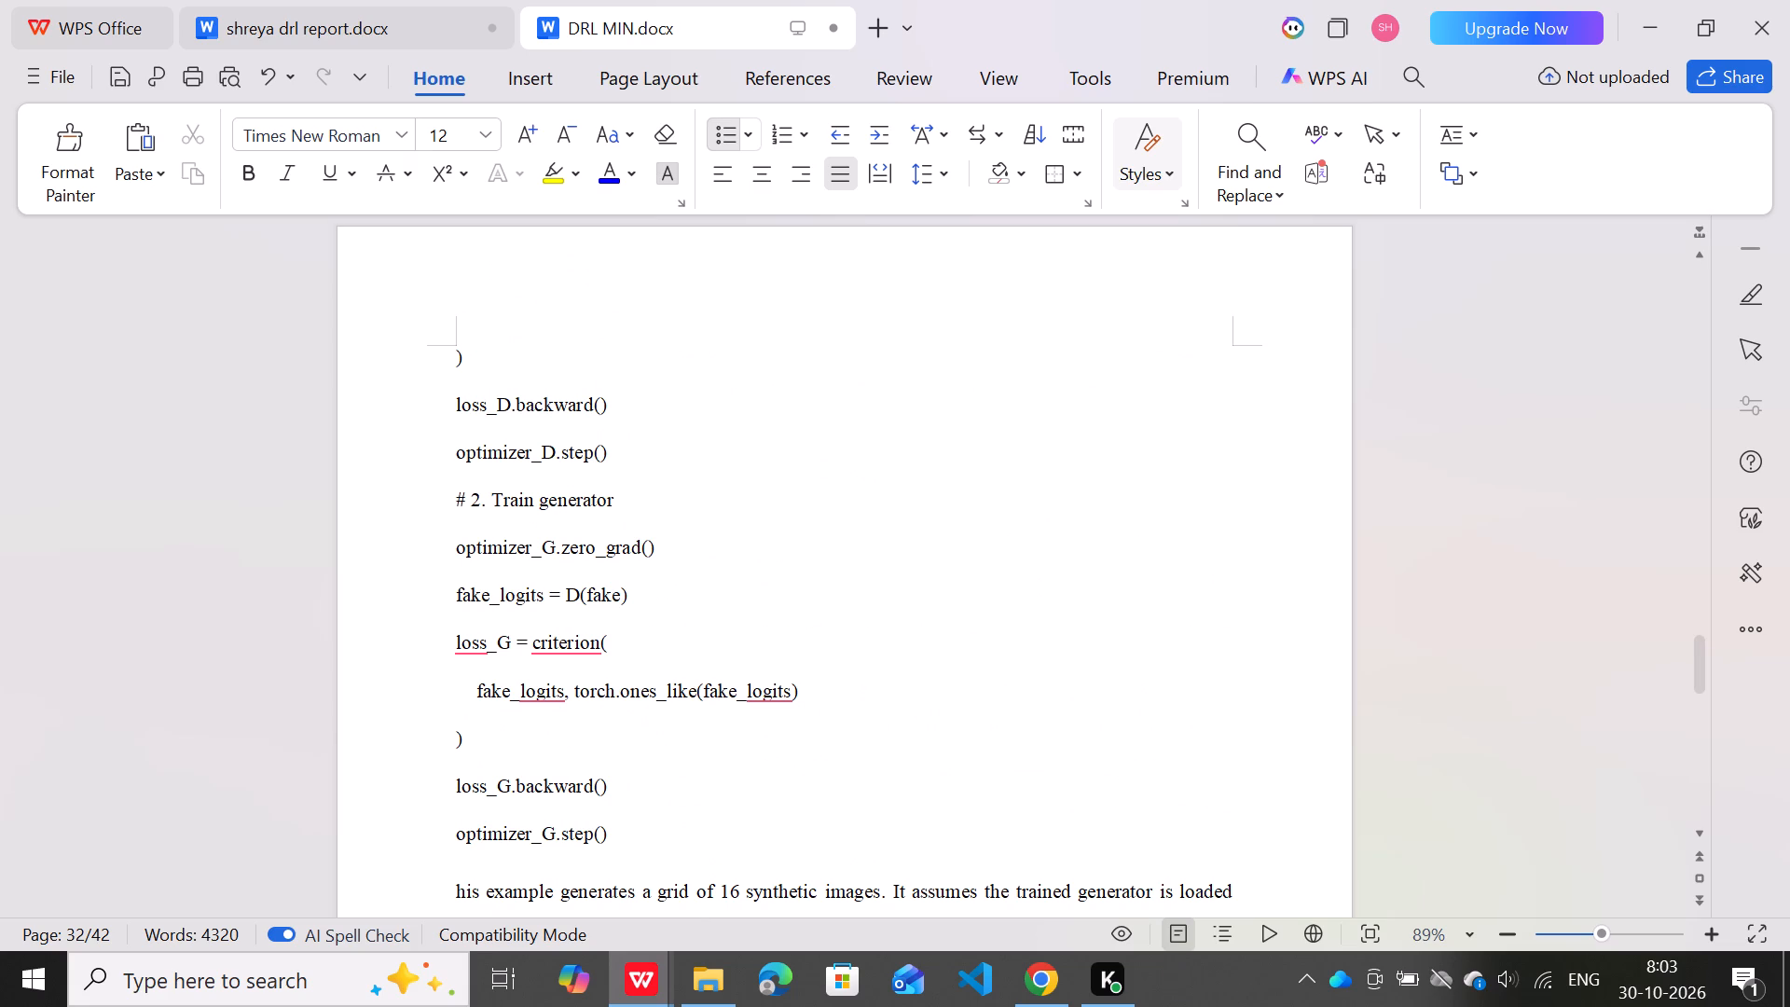
scroll(709, 539, "up", 12)
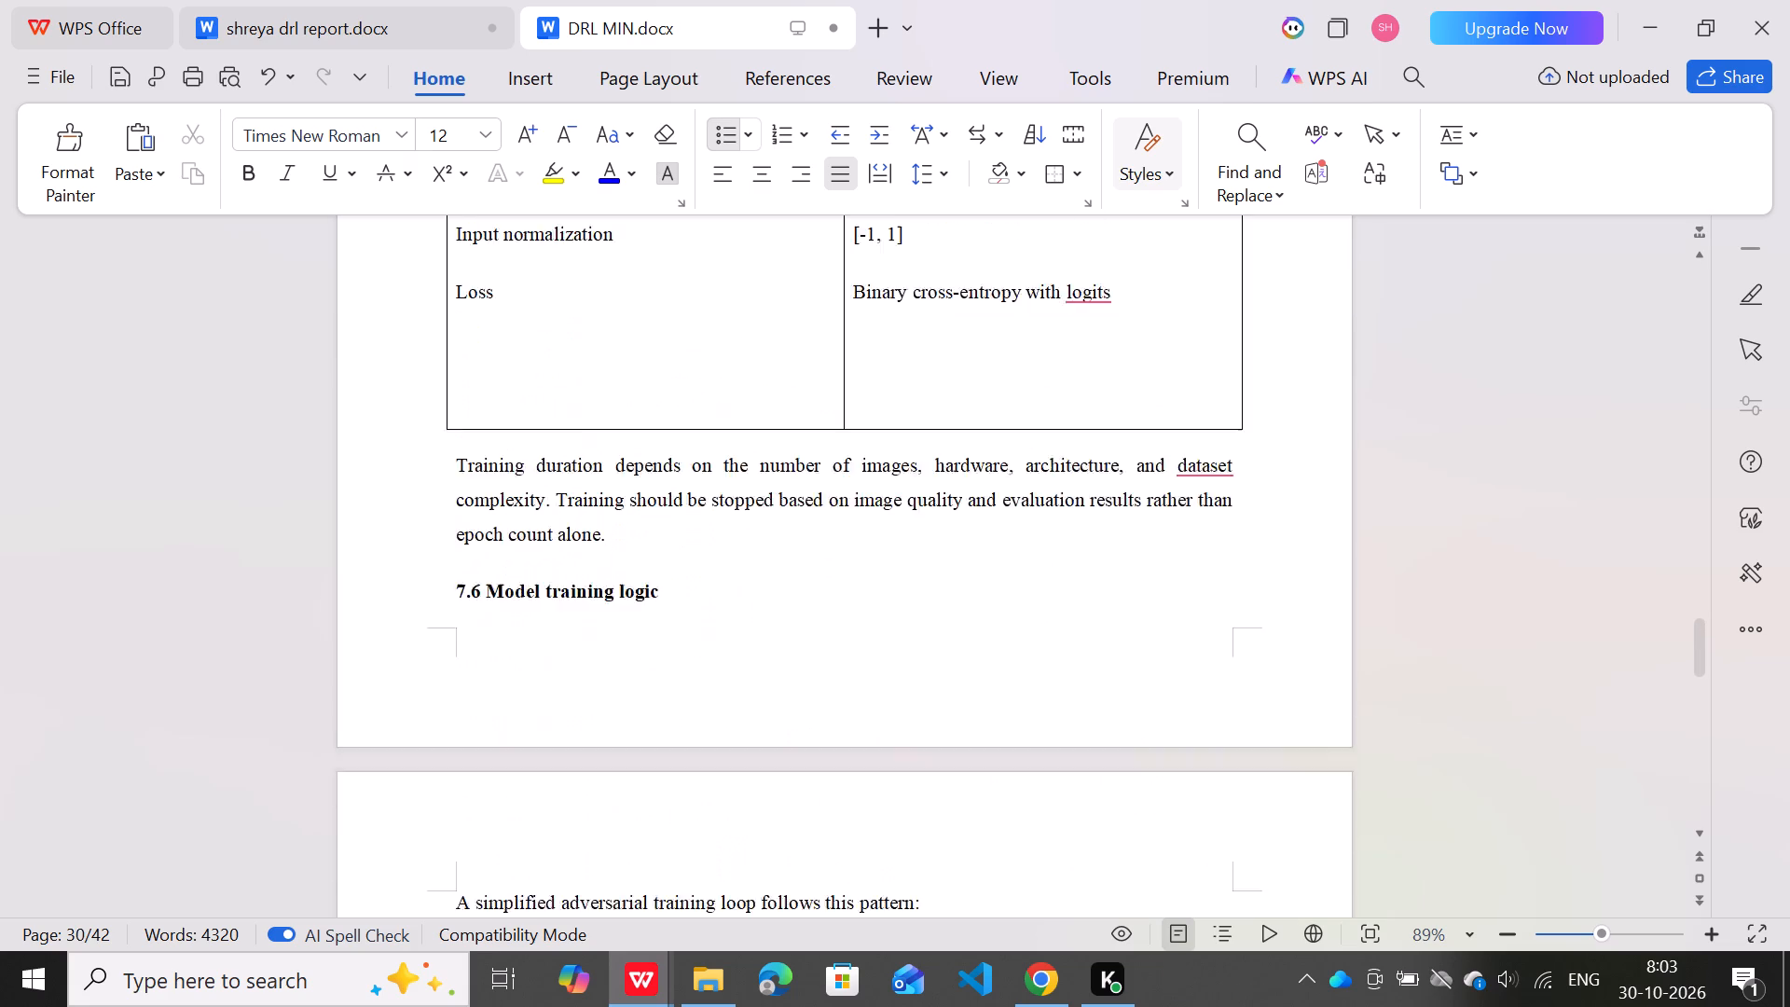
scroll(709, 539, "up", 5)
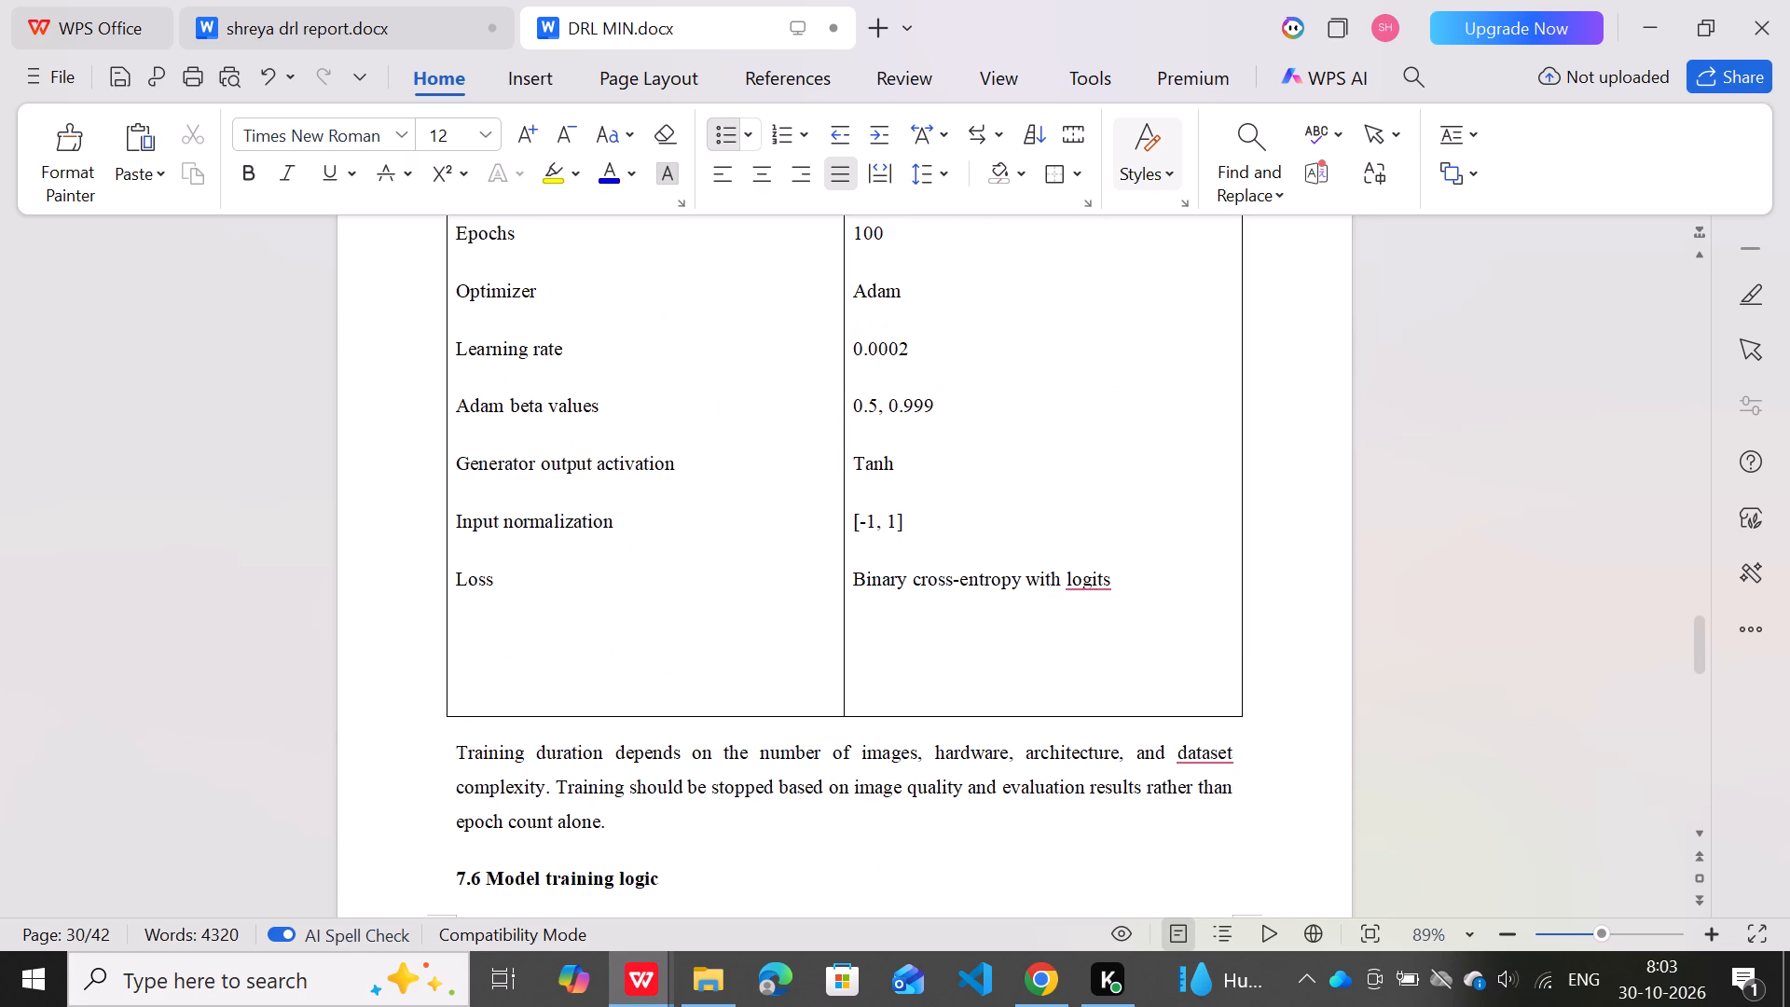
scroll(718, 529, "up", 1)
Return to shreya drl report.docx and review the spacing and headings of the backend and frontend implementation pages.
left_click(313, 0)
scroll(714, 615, "up", 2)
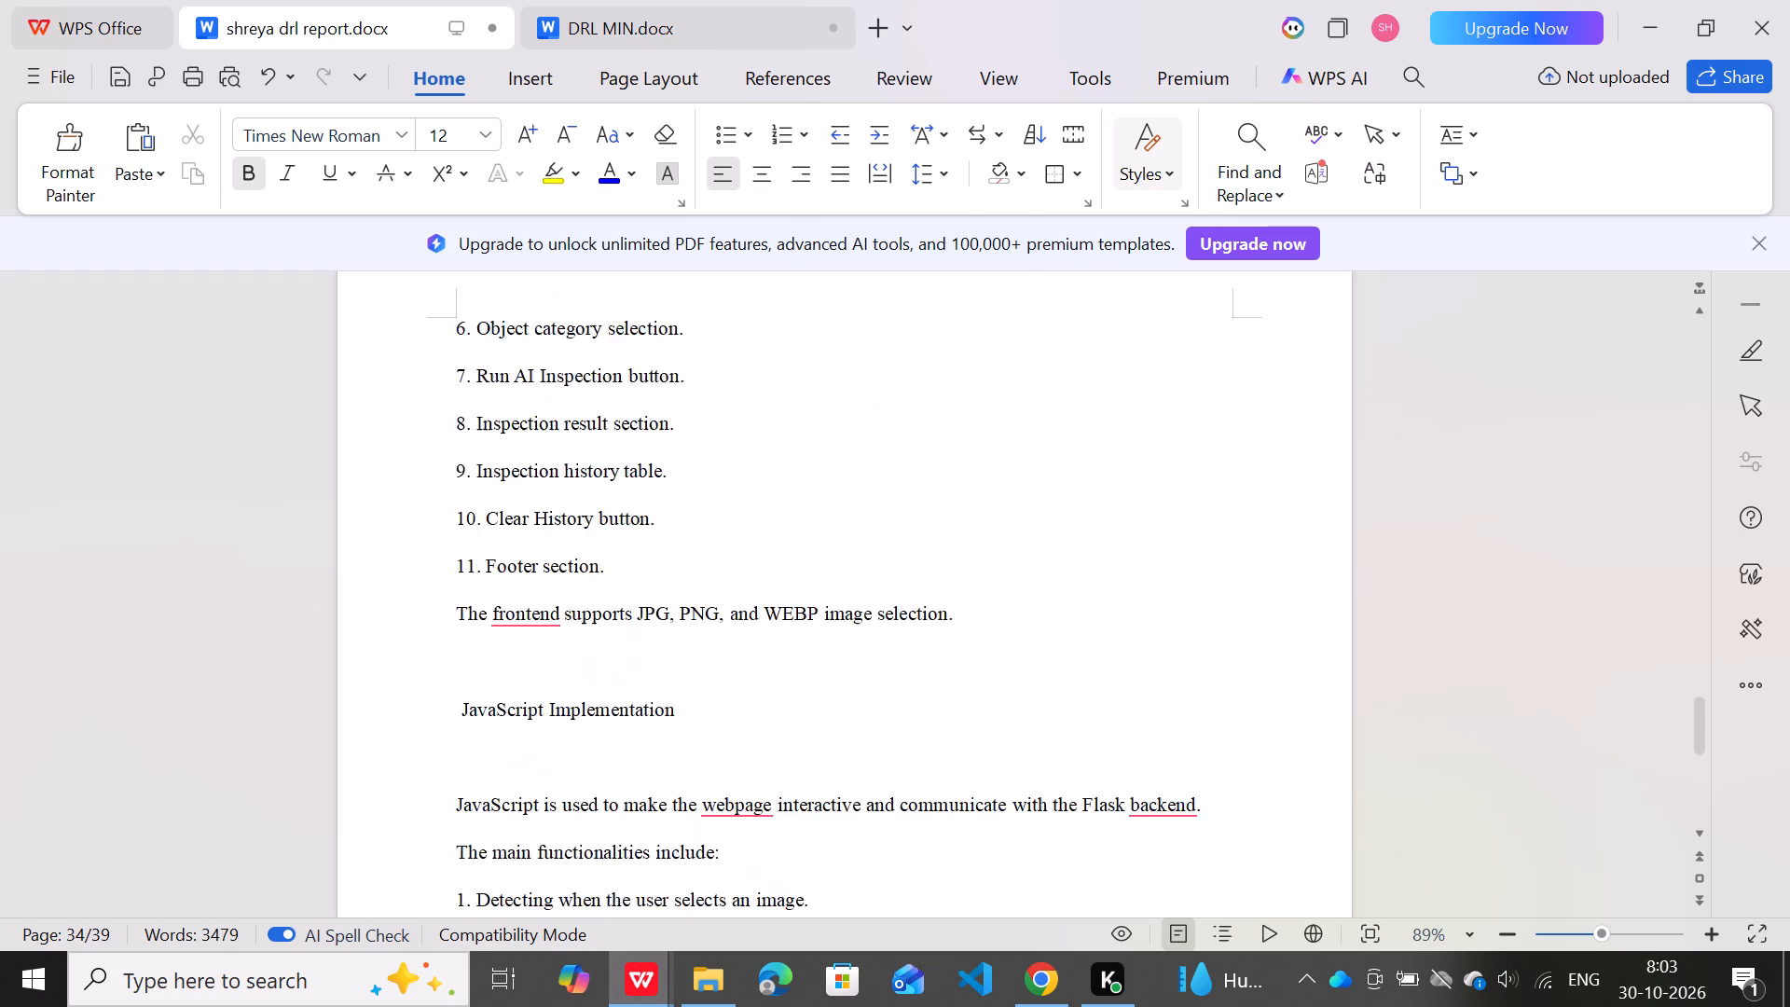
scroll(714, 615, "up", 5)
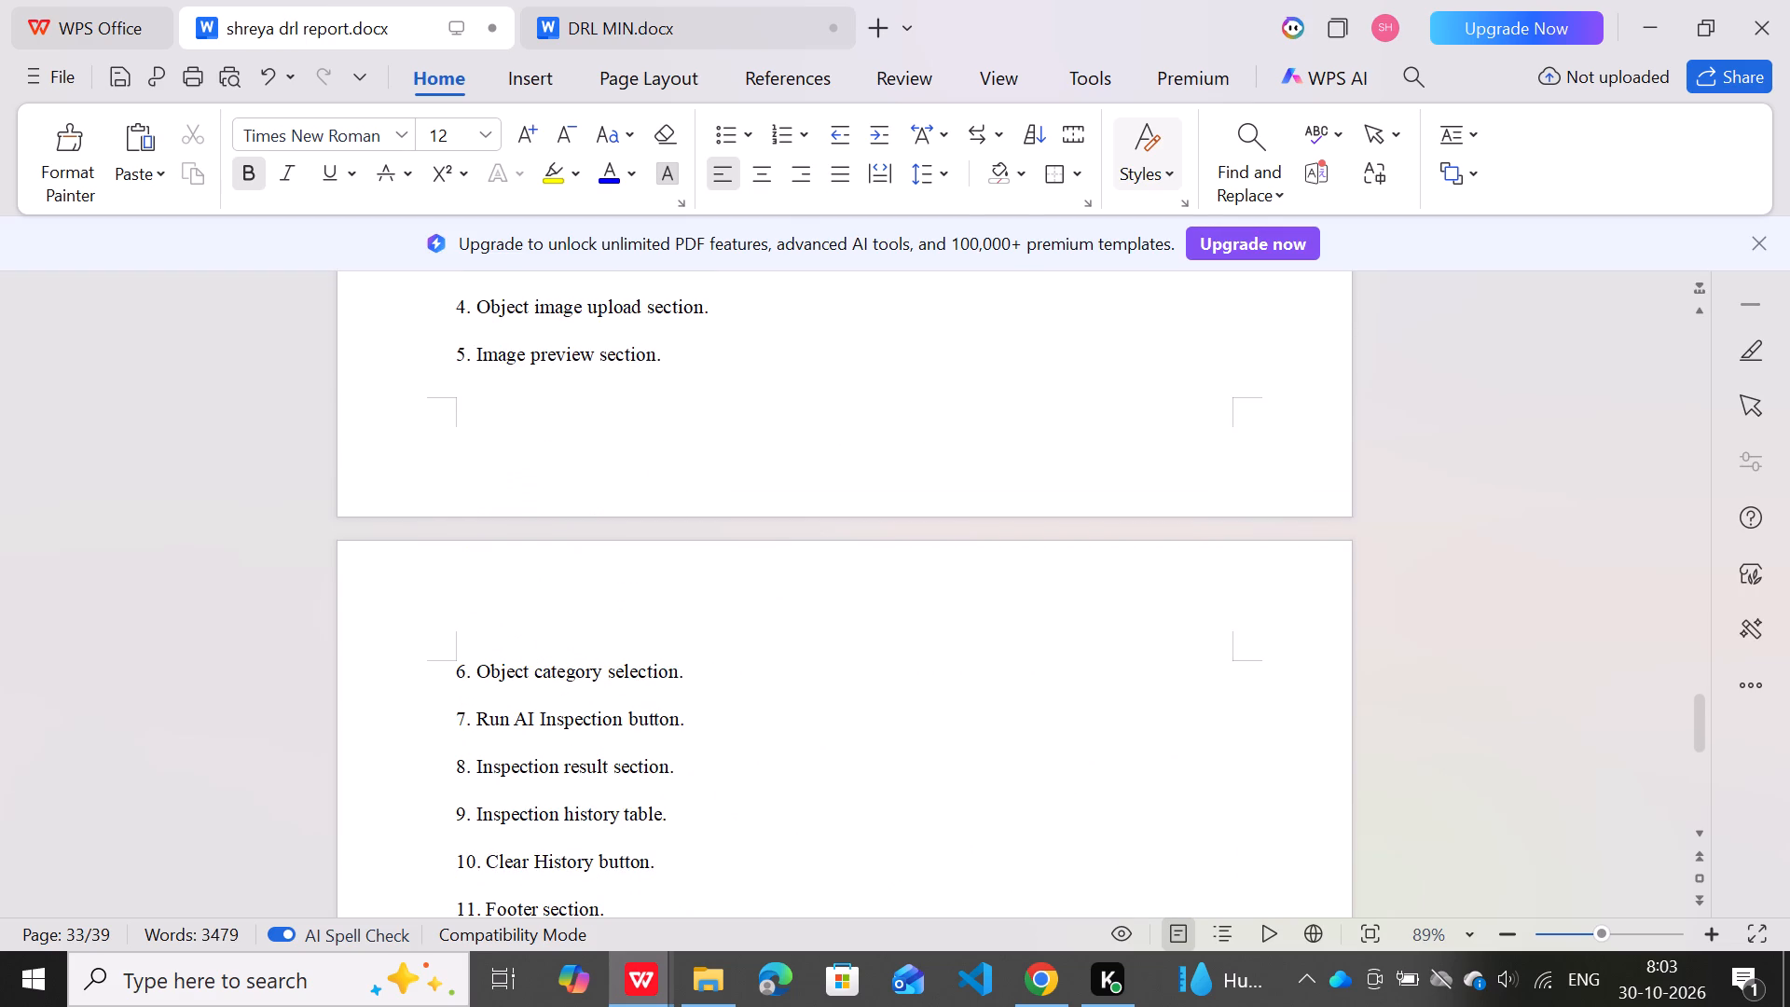
scroll(714, 615, "up", 8)
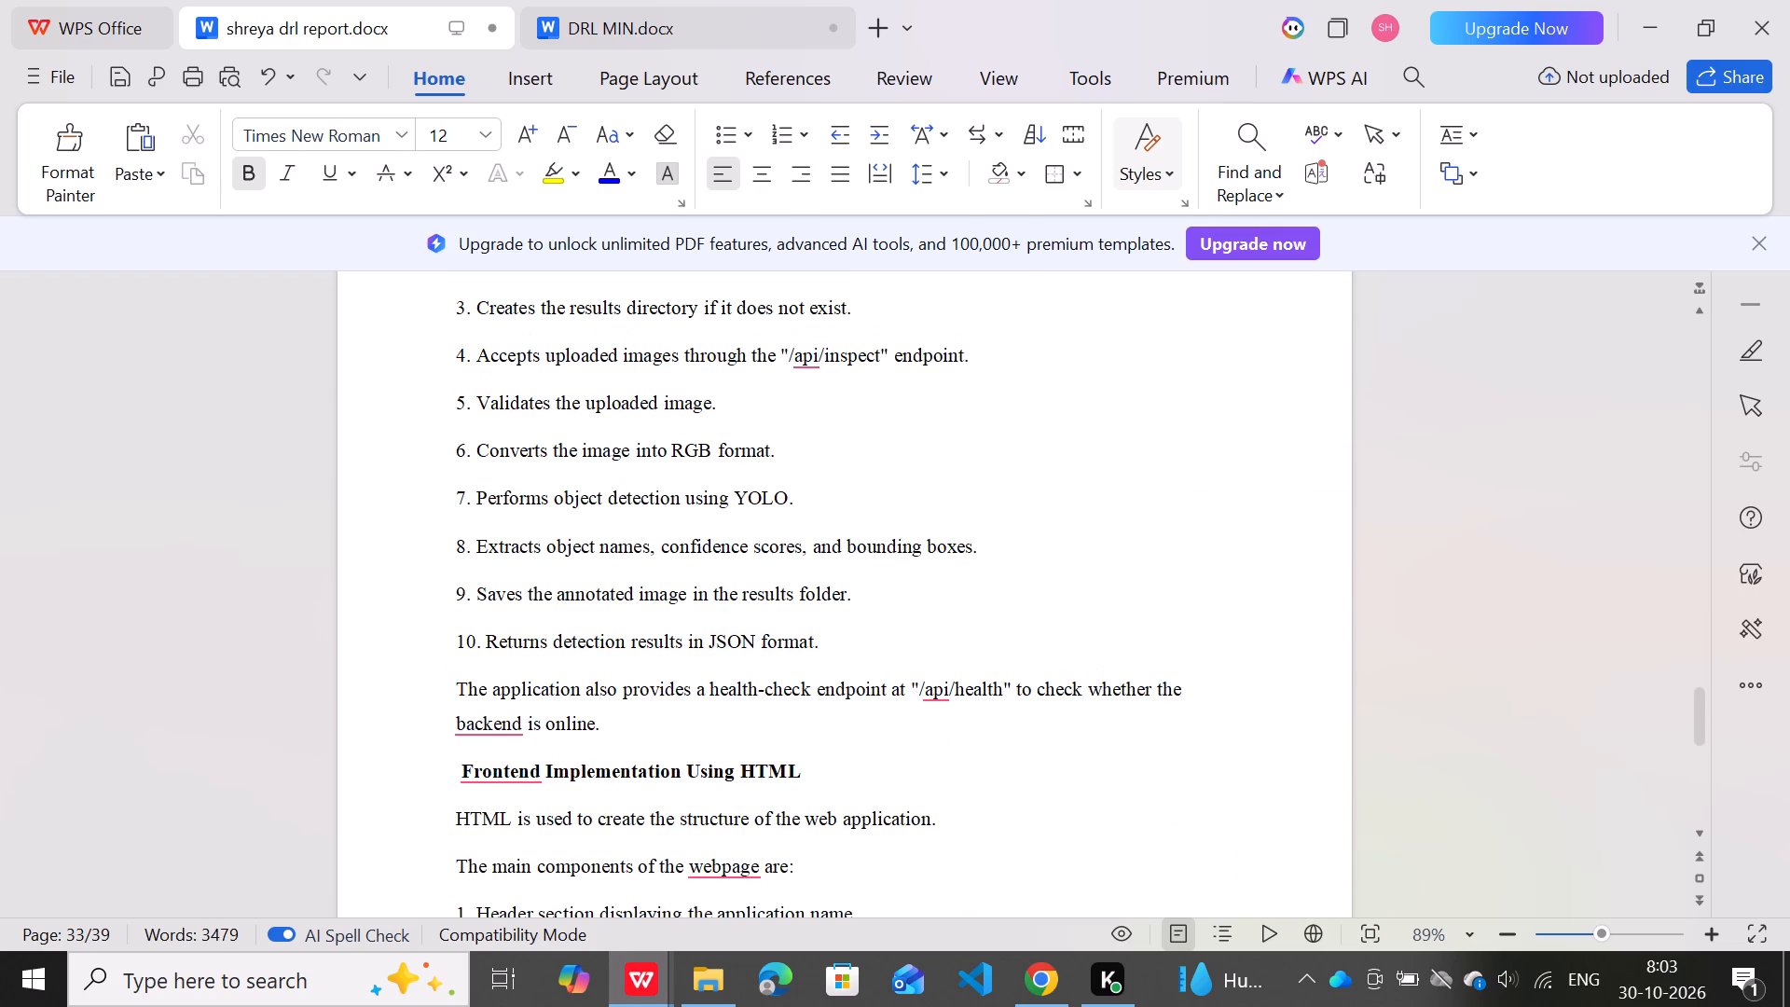
scroll(714, 615, "up", 10)
scroll(714, 615, "down", 4)
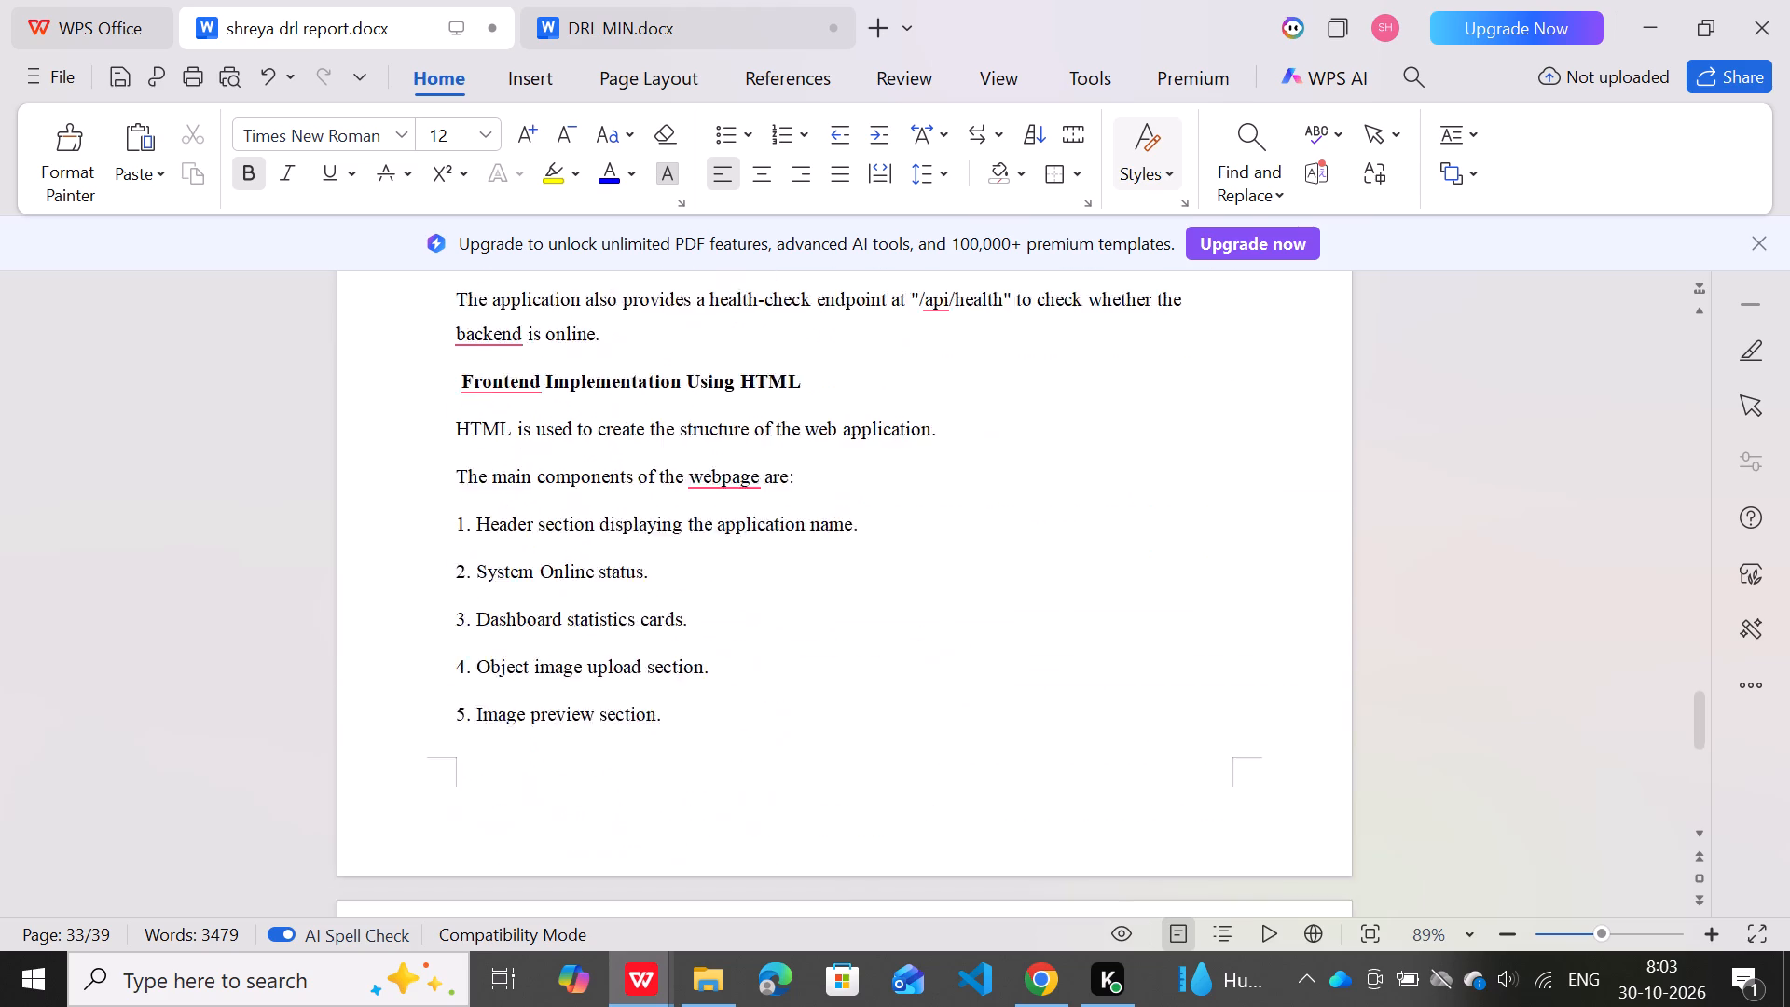
scroll(714, 615, "down", 8)
scroll(714, 615, "up", 5)
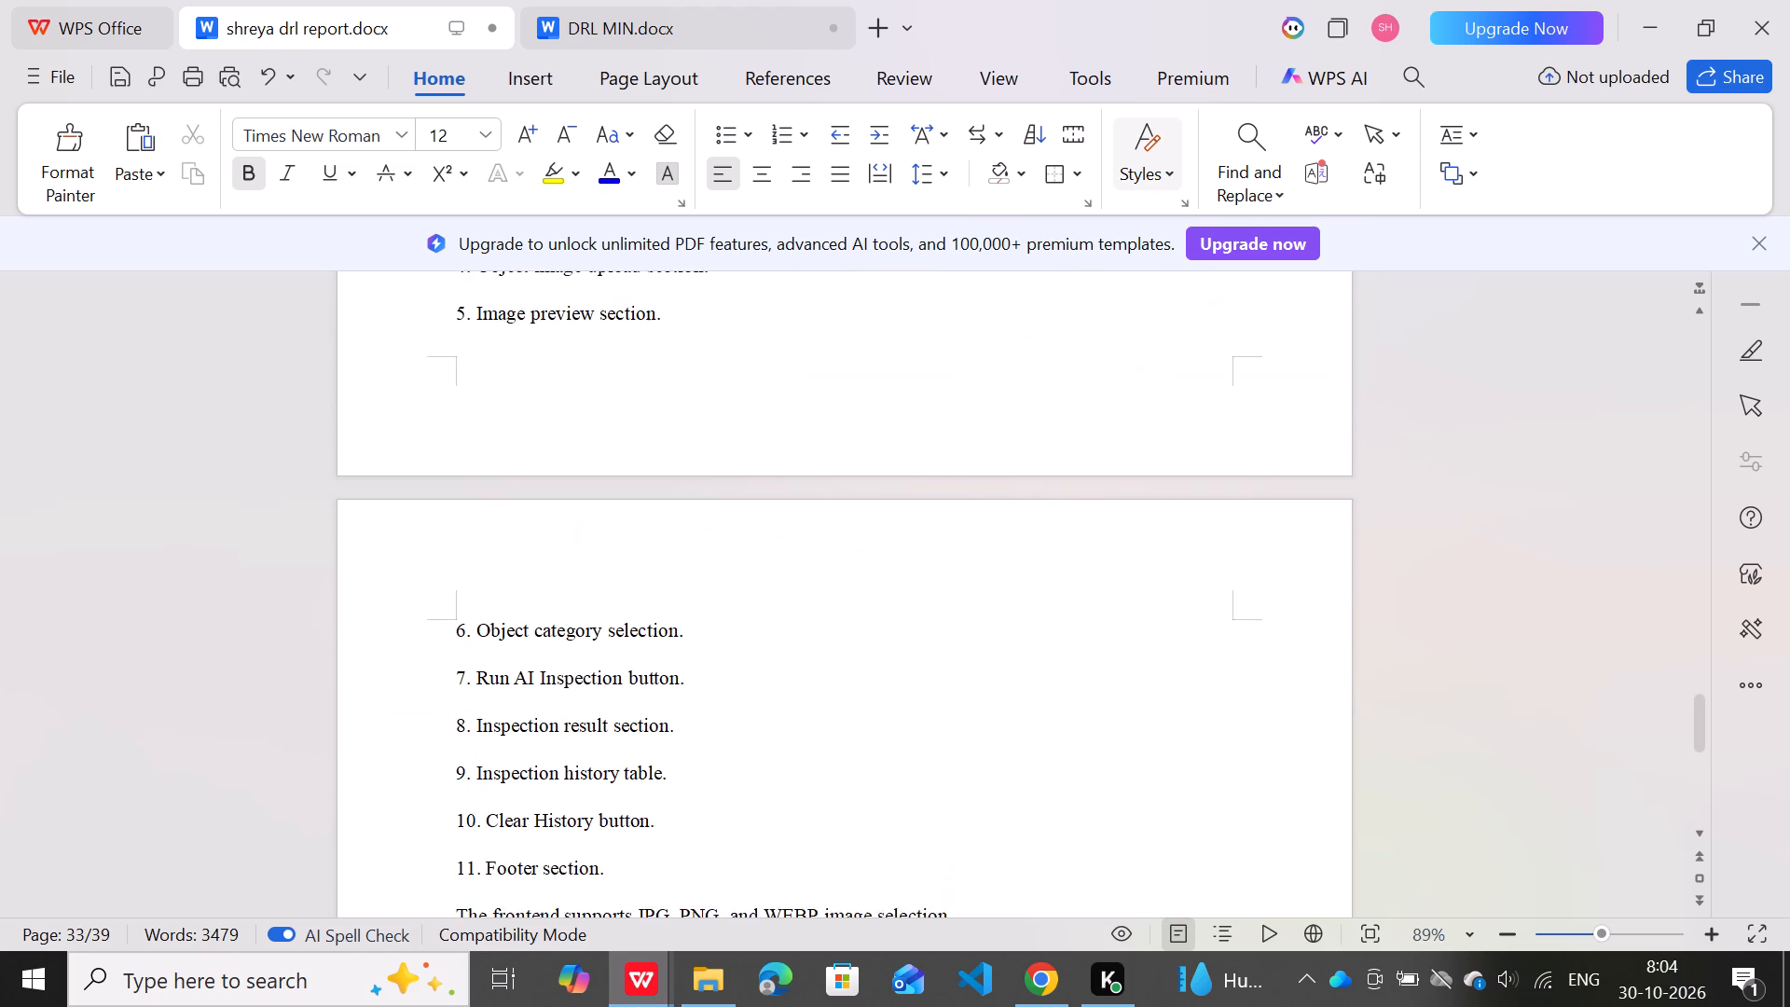
scroll(714, 615, "up", 7)
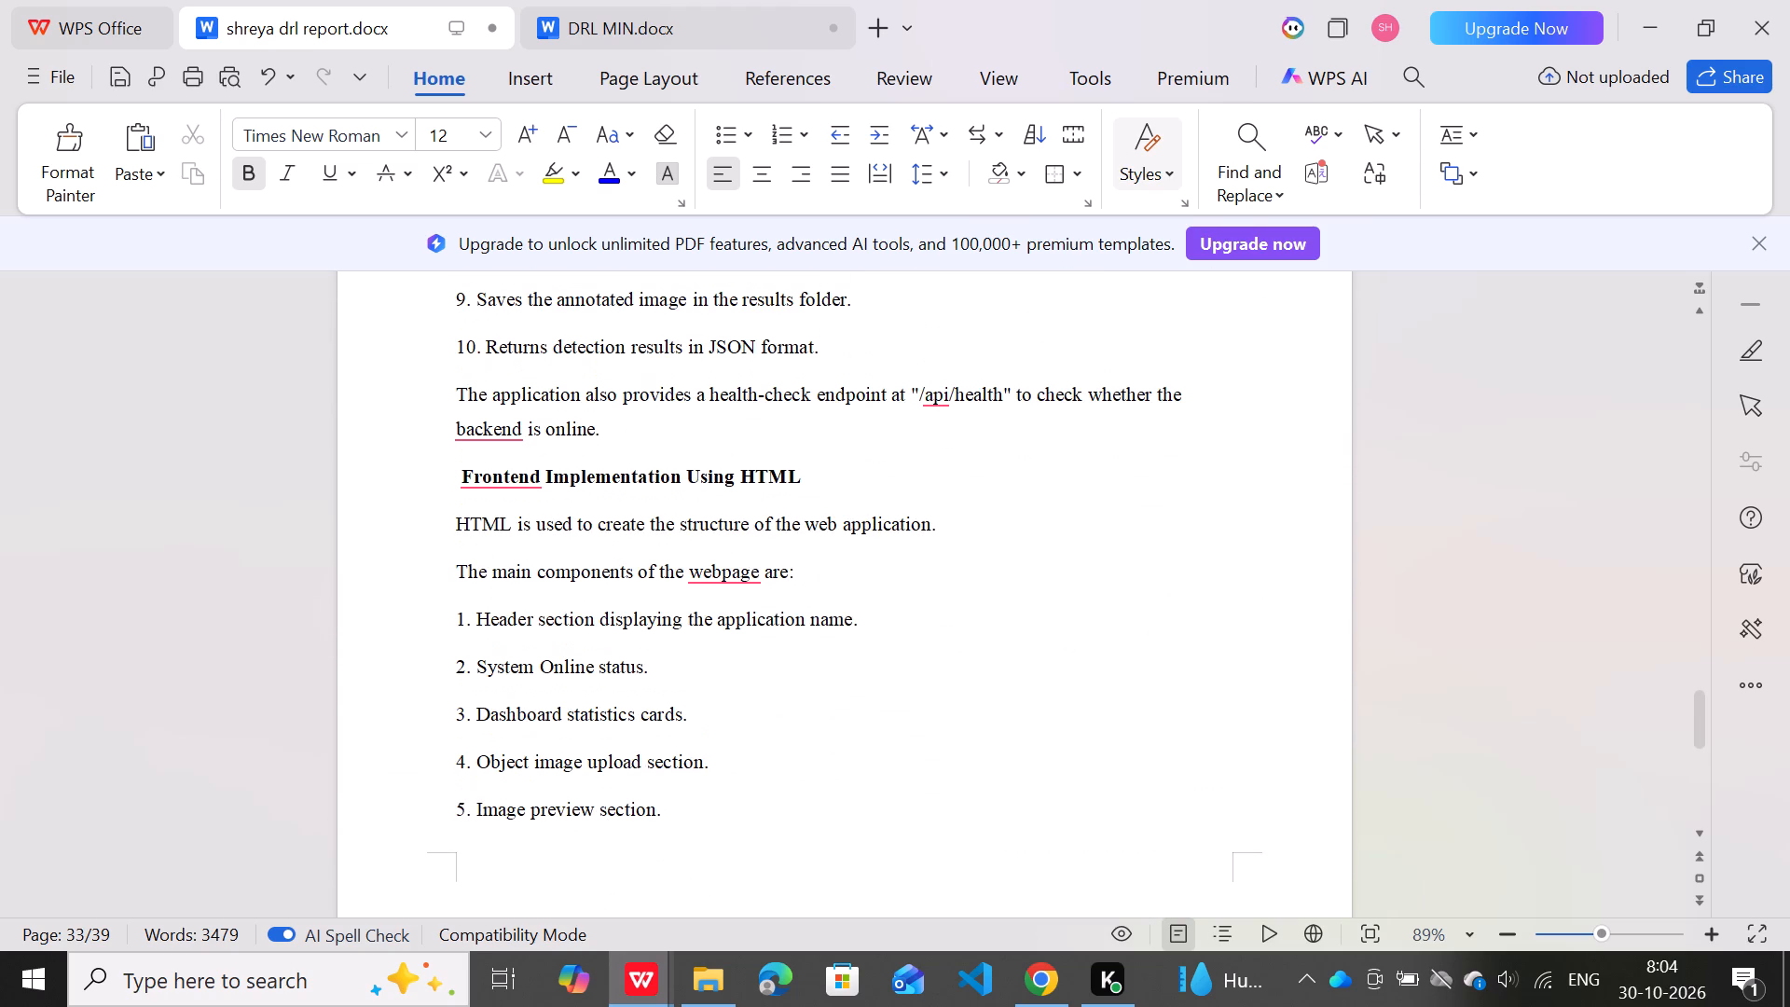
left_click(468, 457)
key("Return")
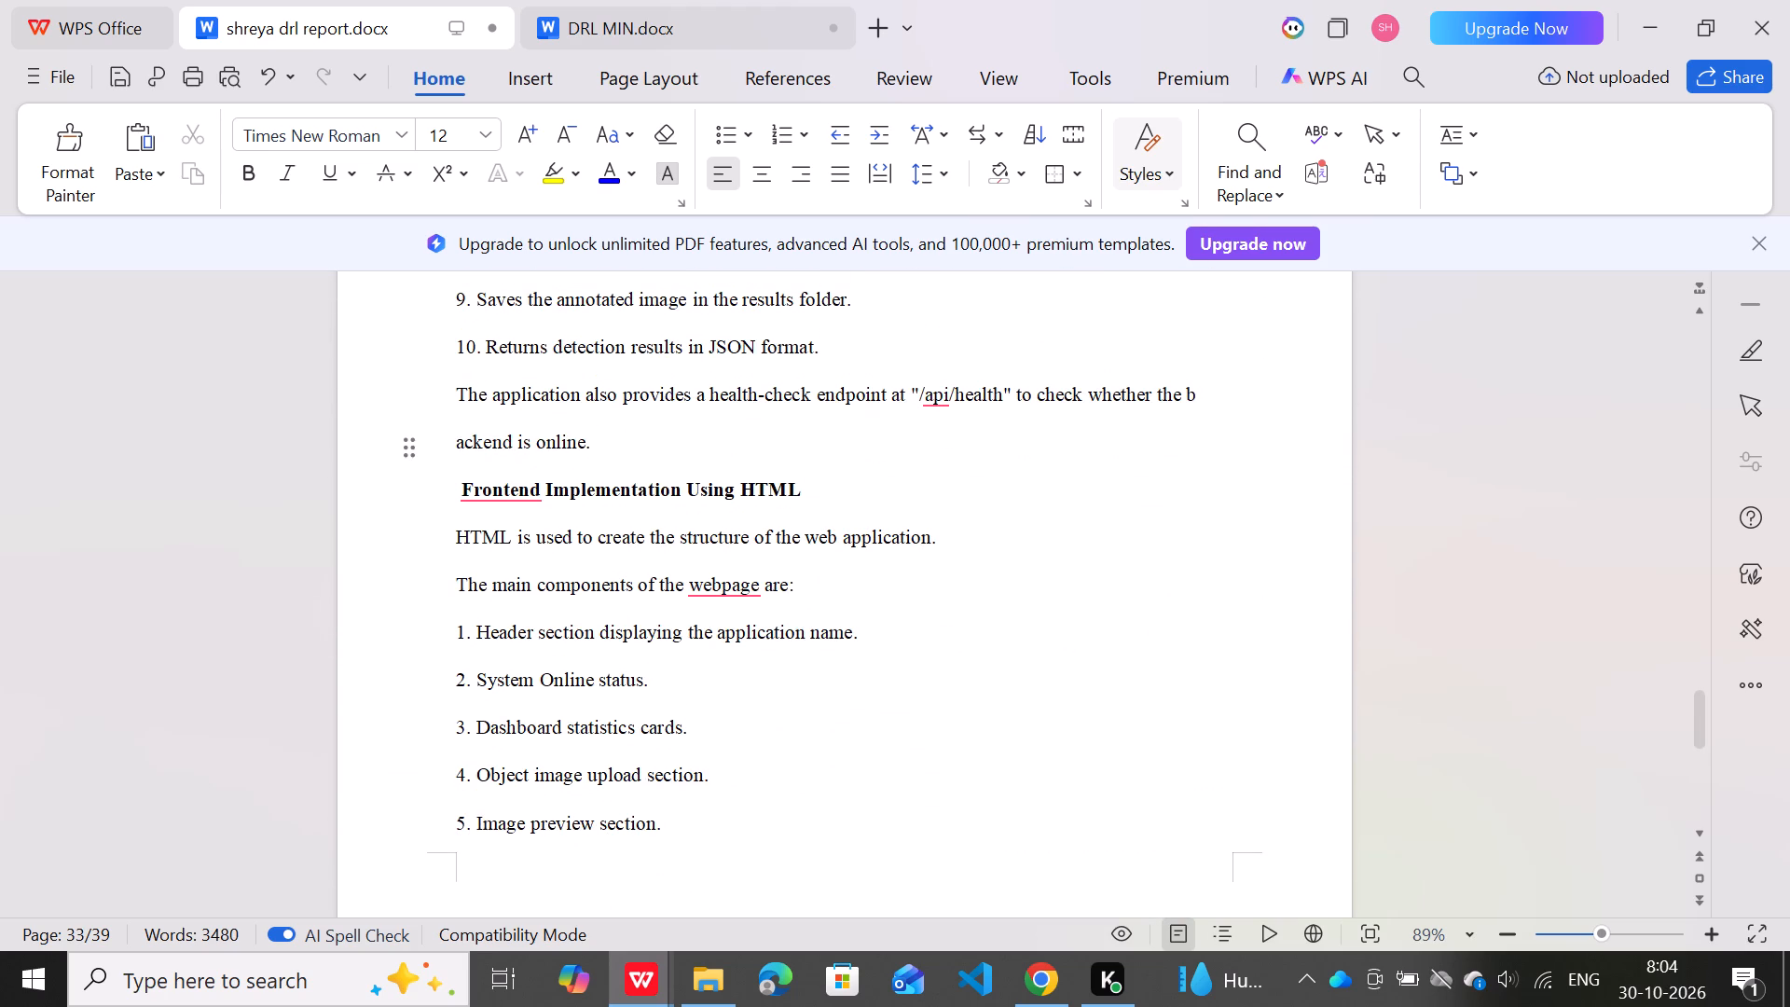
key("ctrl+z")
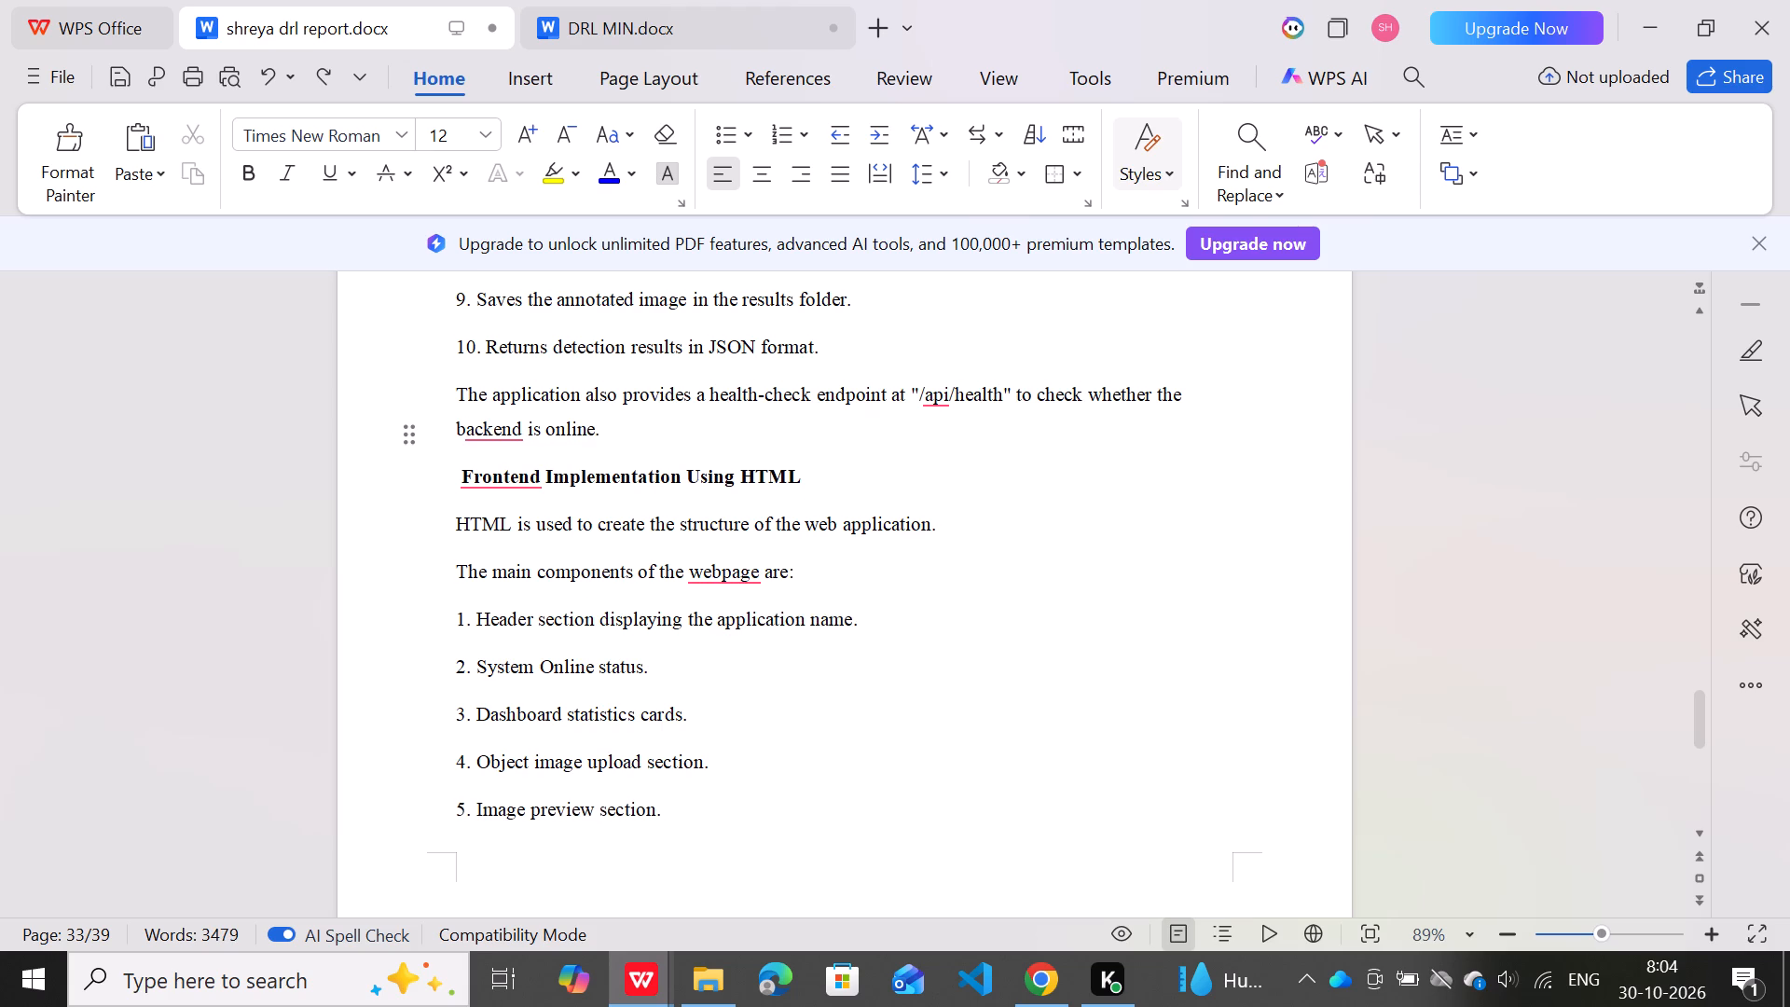
Insert a blank line between the health-check endpoint paragraph and the "Frontend Implementation Using HTML" subheading.
left_click(616, 452)
key("Return")
Review the AI Industrial Inspection System screenshots and the layout around the "Backend Implementation Using Flask" subheading.
scroll(616, 452, "up", 13)
scroll(588, 744, "up", 6)
scroll(588, 744, "down", 7)
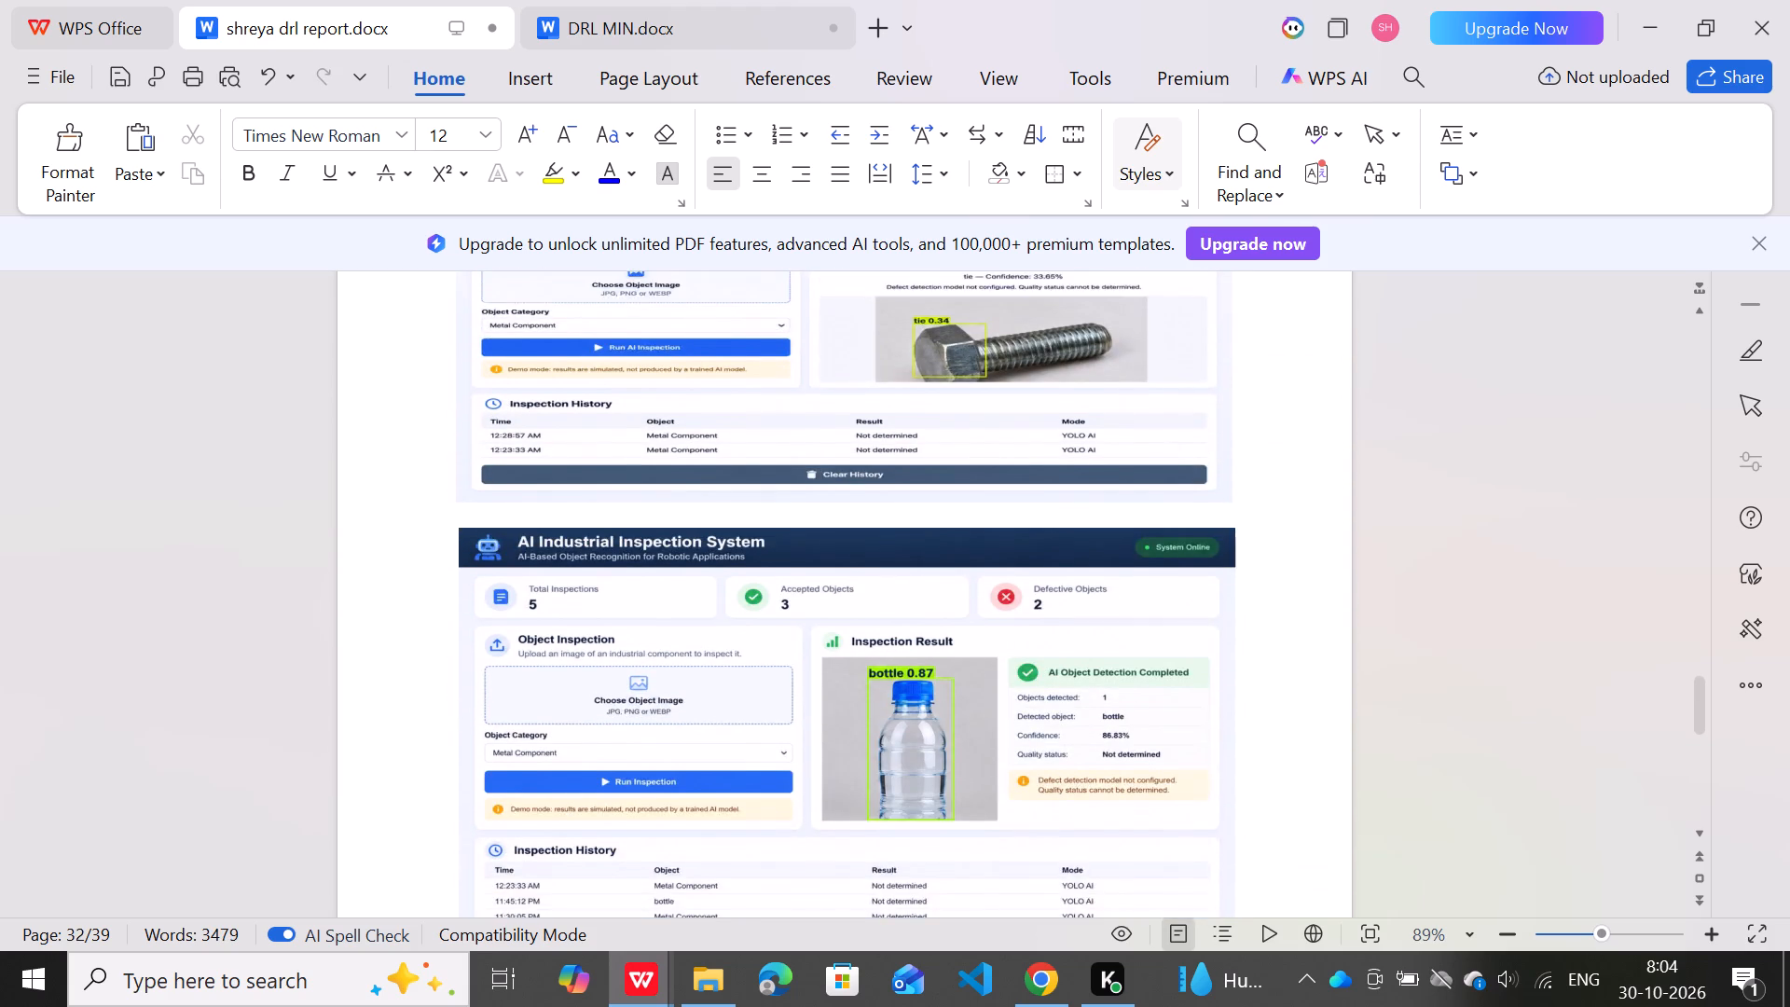
scroll(588, 744, "down", 4)
scroll(583, 766, "up", 4)
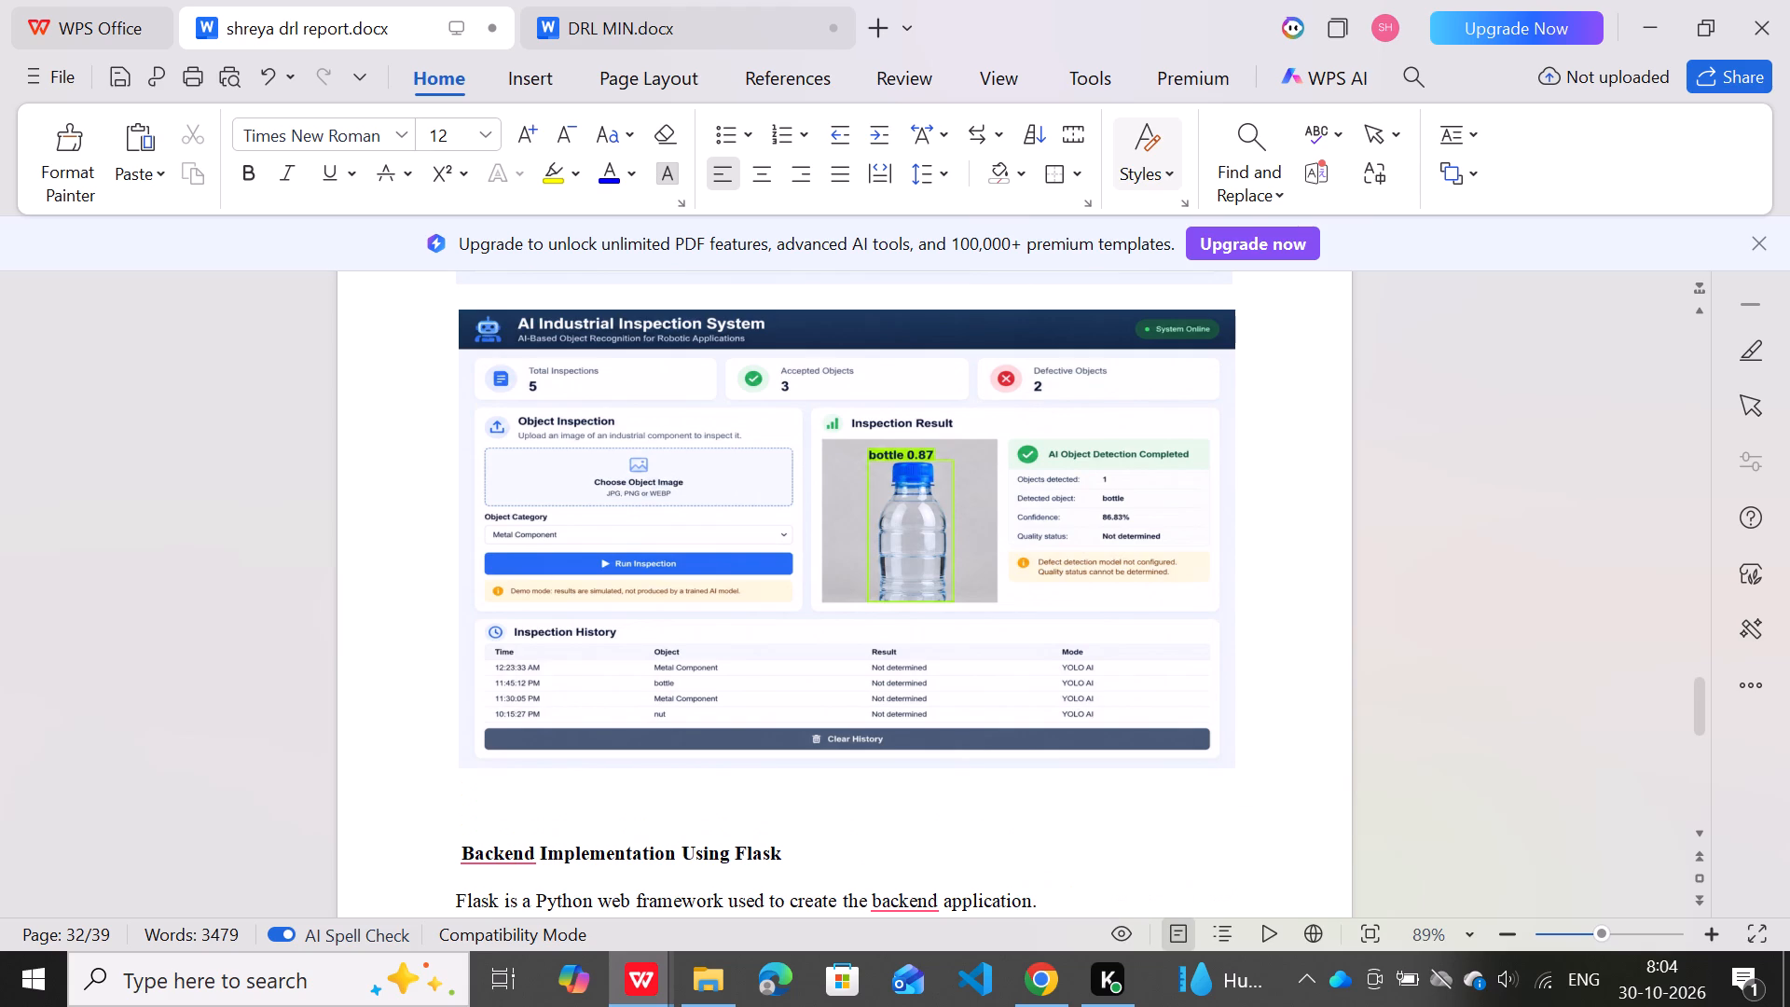
scroll(583, 766, "up", 4)
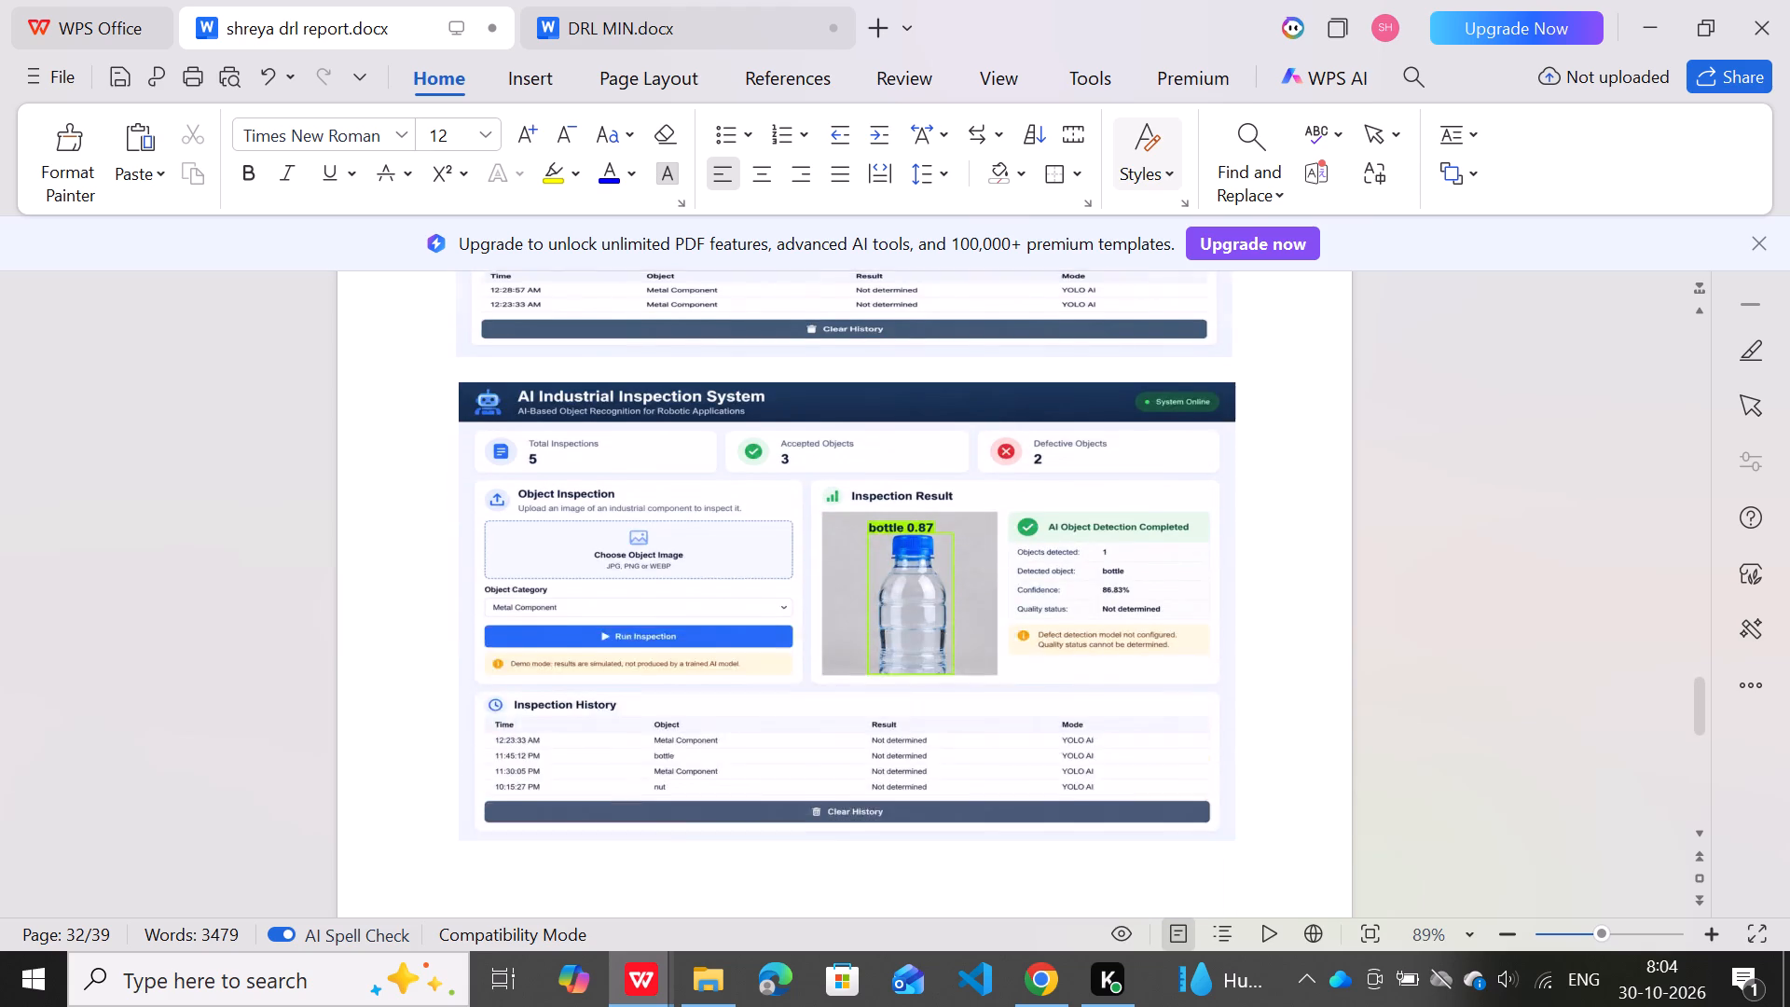
Review shreya drl report.docx from the output screenshots back through the CSS and HTML code to the "Dataset structure" section.
scroll(583, 766, "up", 6)
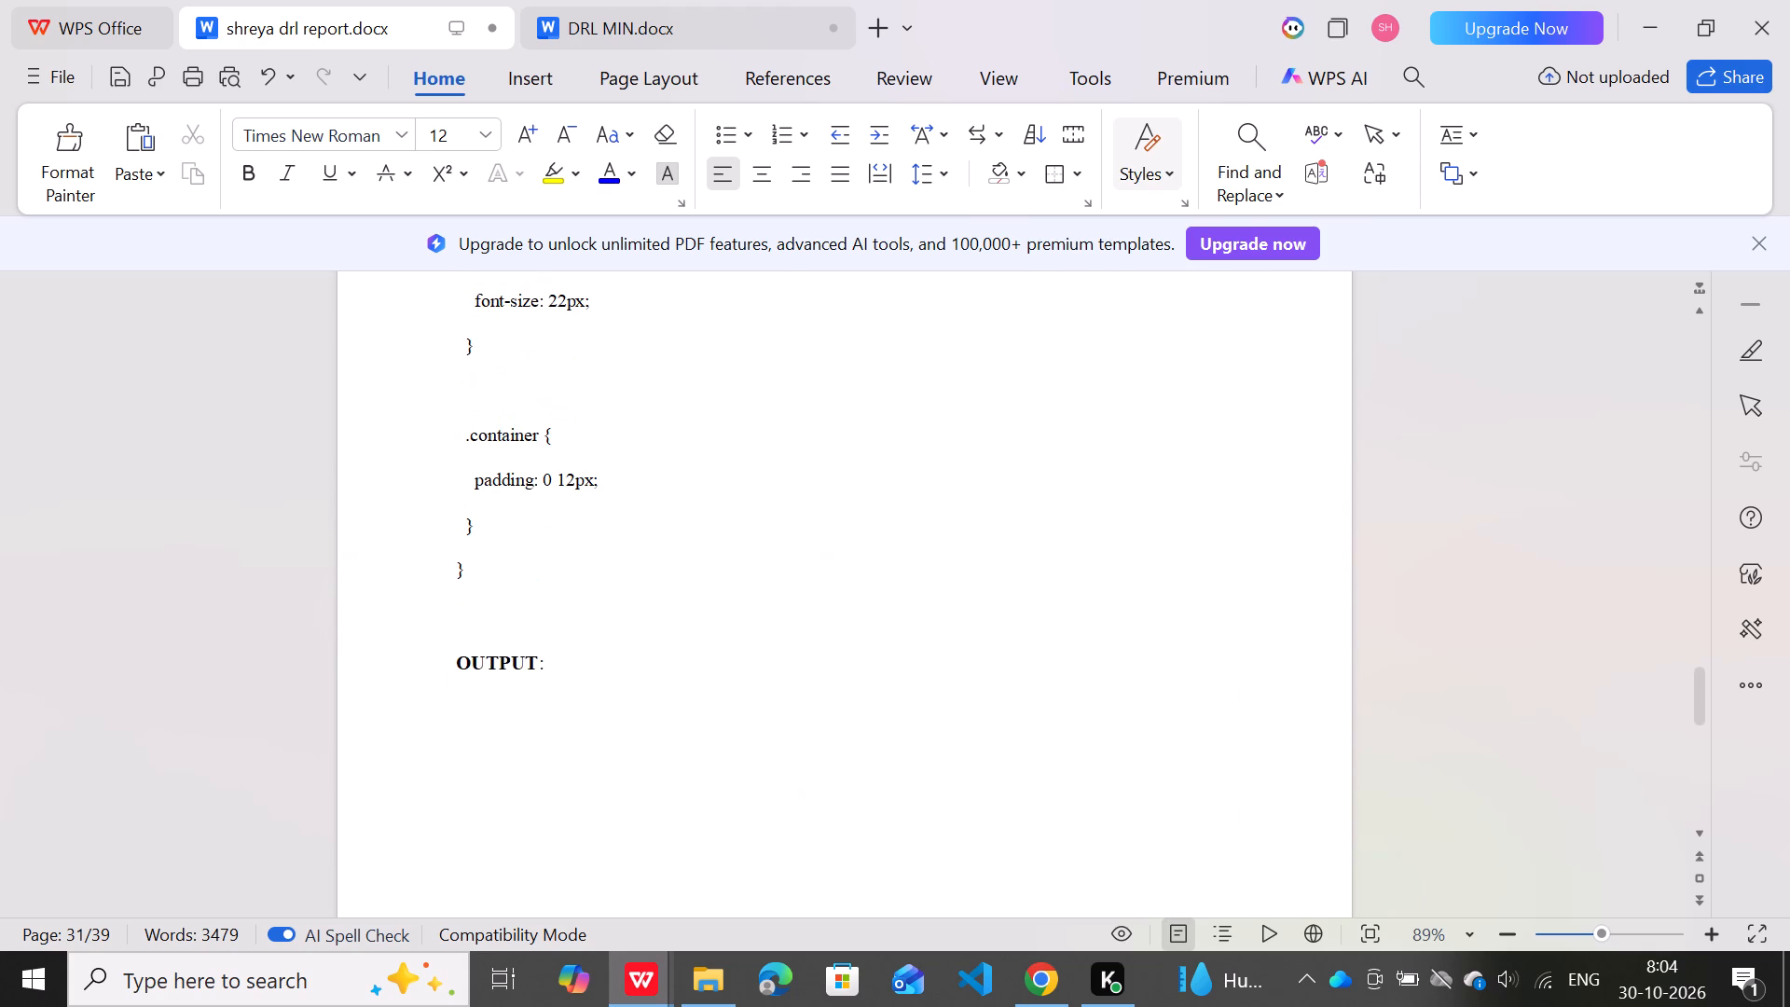
scroll(583, 766, "up", 3)
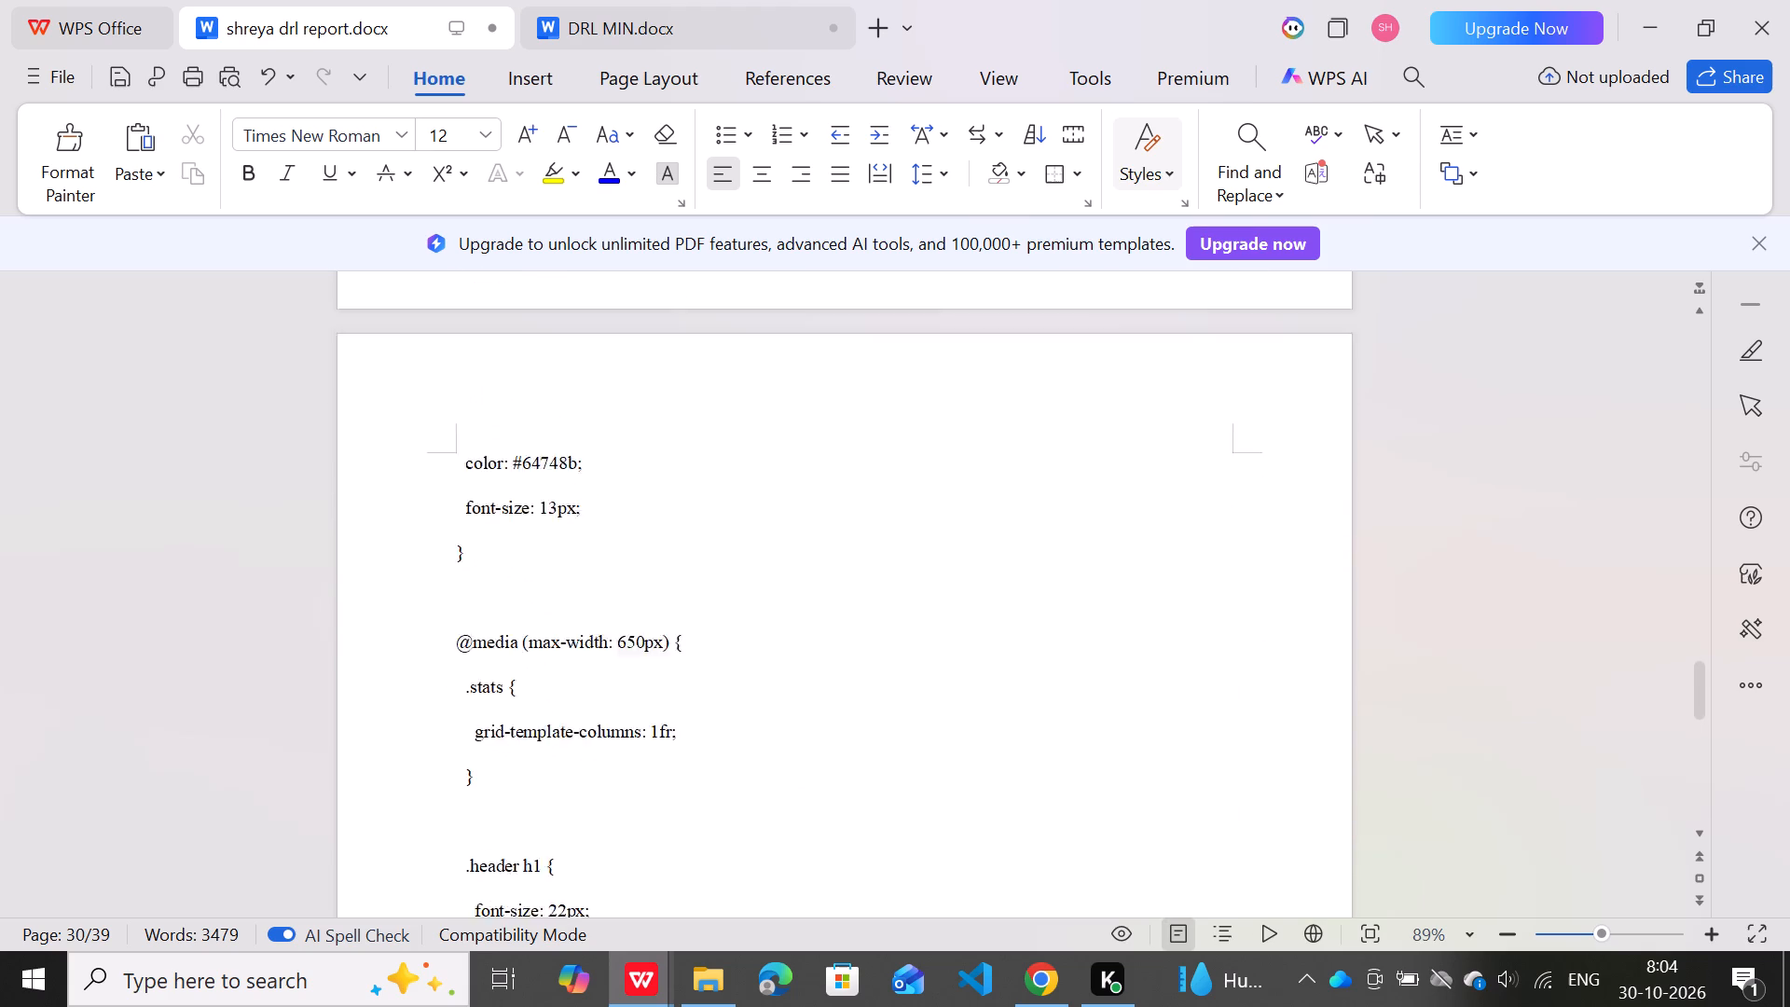
scroll(583, 766, "up", 10)
scroll(583, 766, "up", 18)
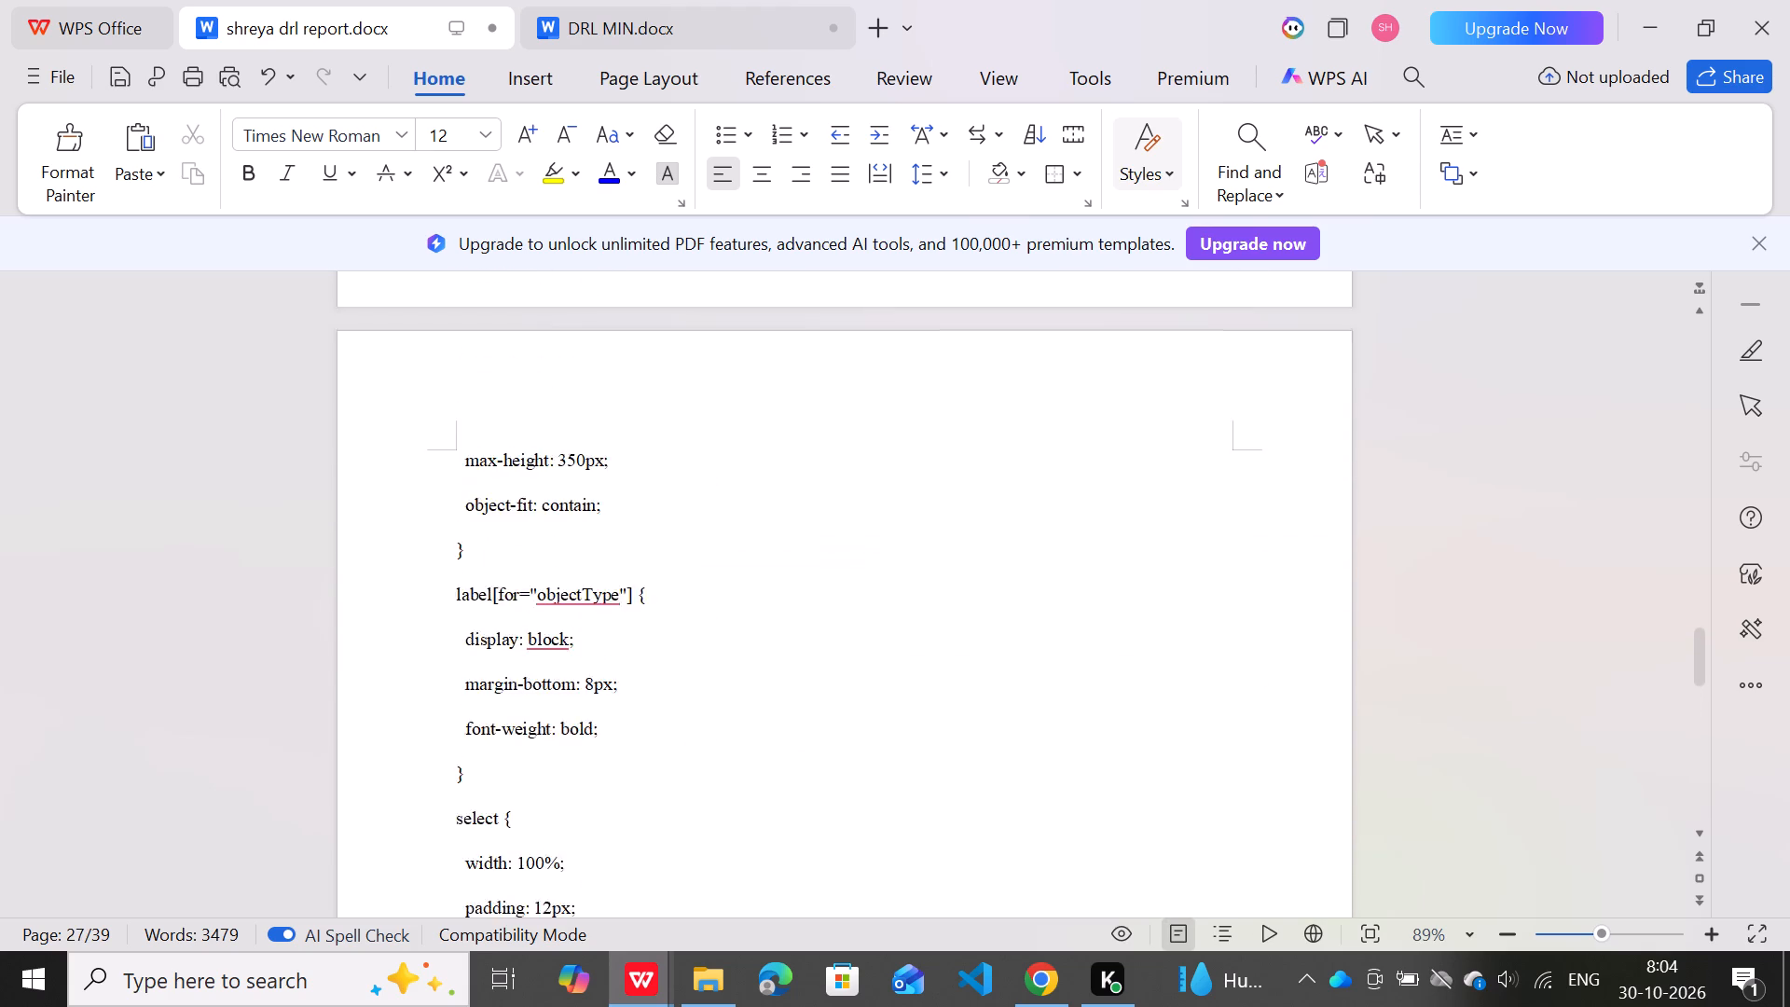
scroll(583, 766, "up", 20)
scroll(583, 766, "up", 18)
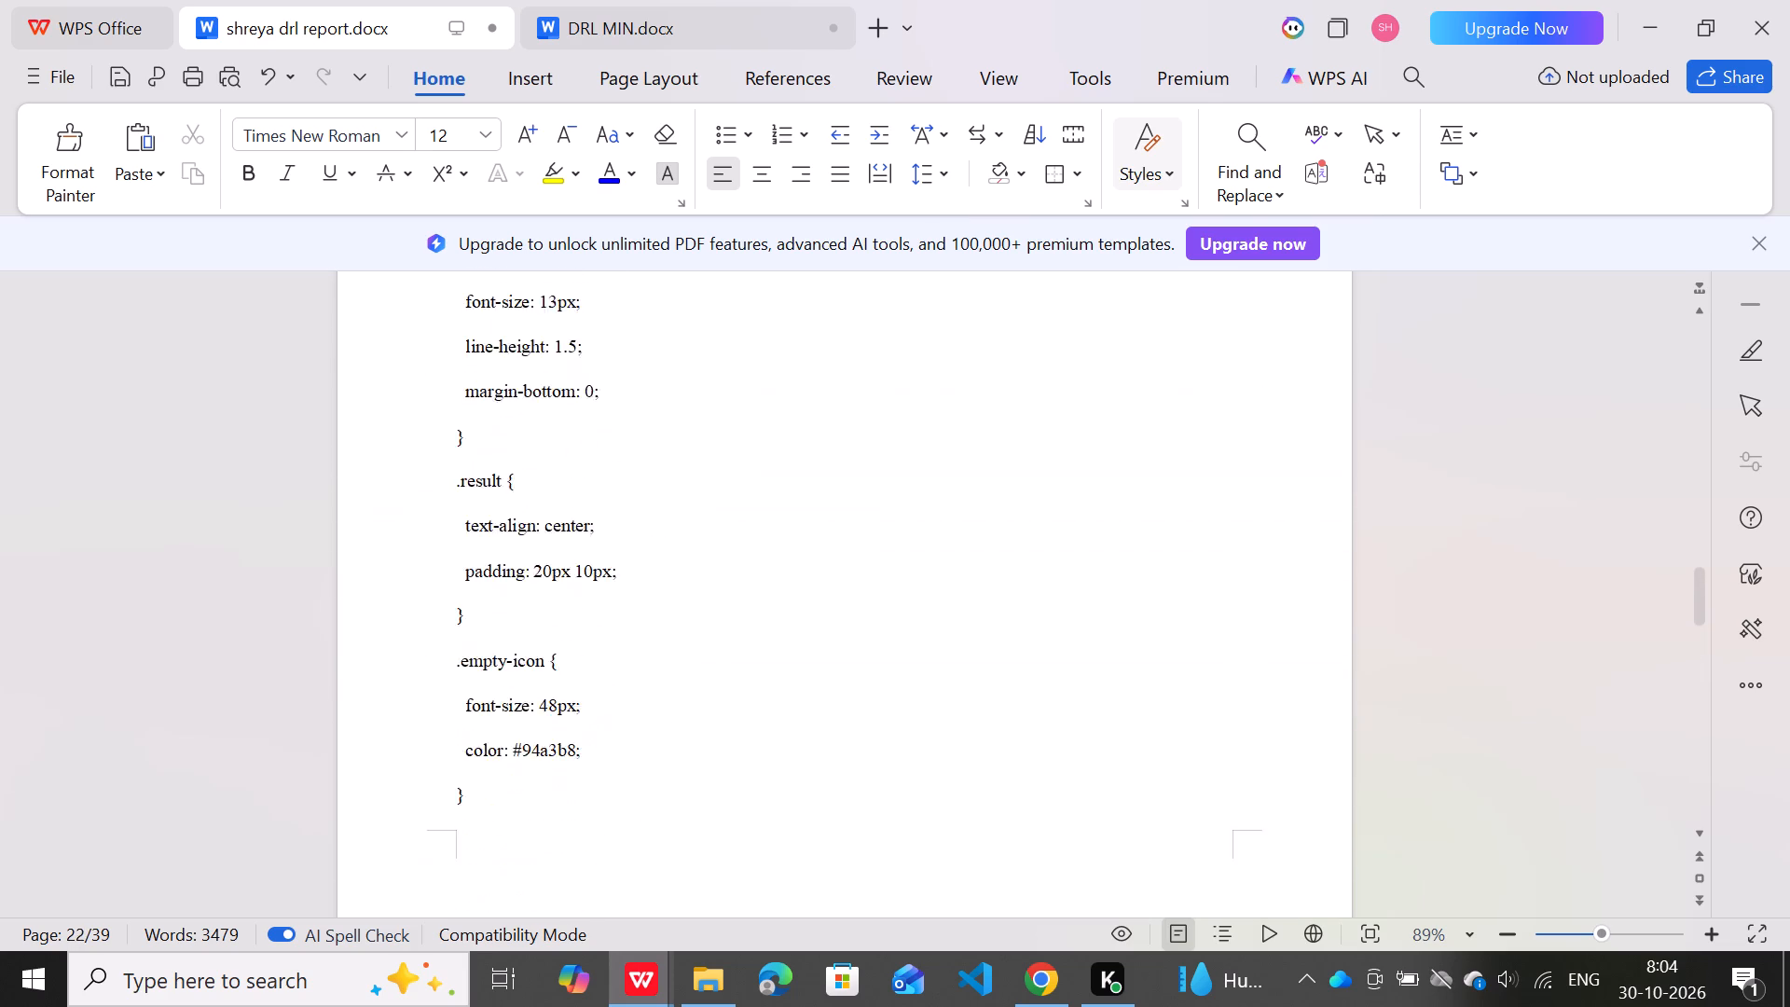
scroll(583, 766, "up", 20)
scroll(583, 766, "up", 18)
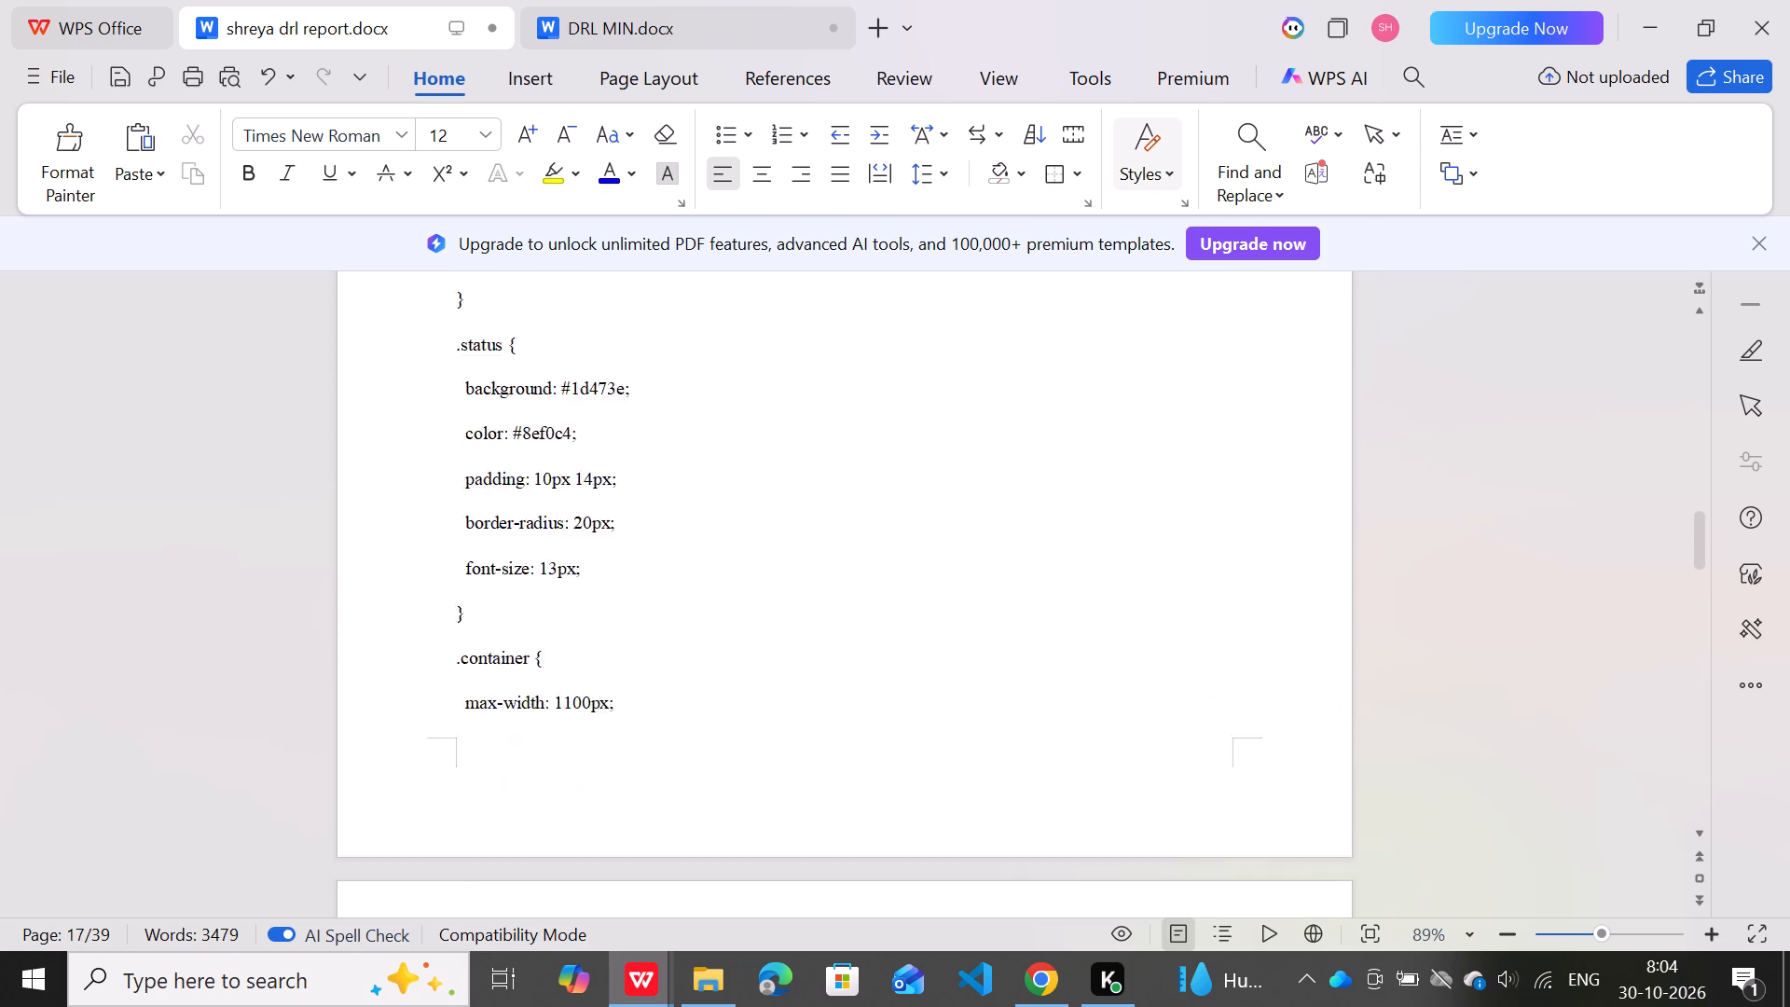
scroll(583, 766, "up", 20)
scroll(583, 766, "up", 13)
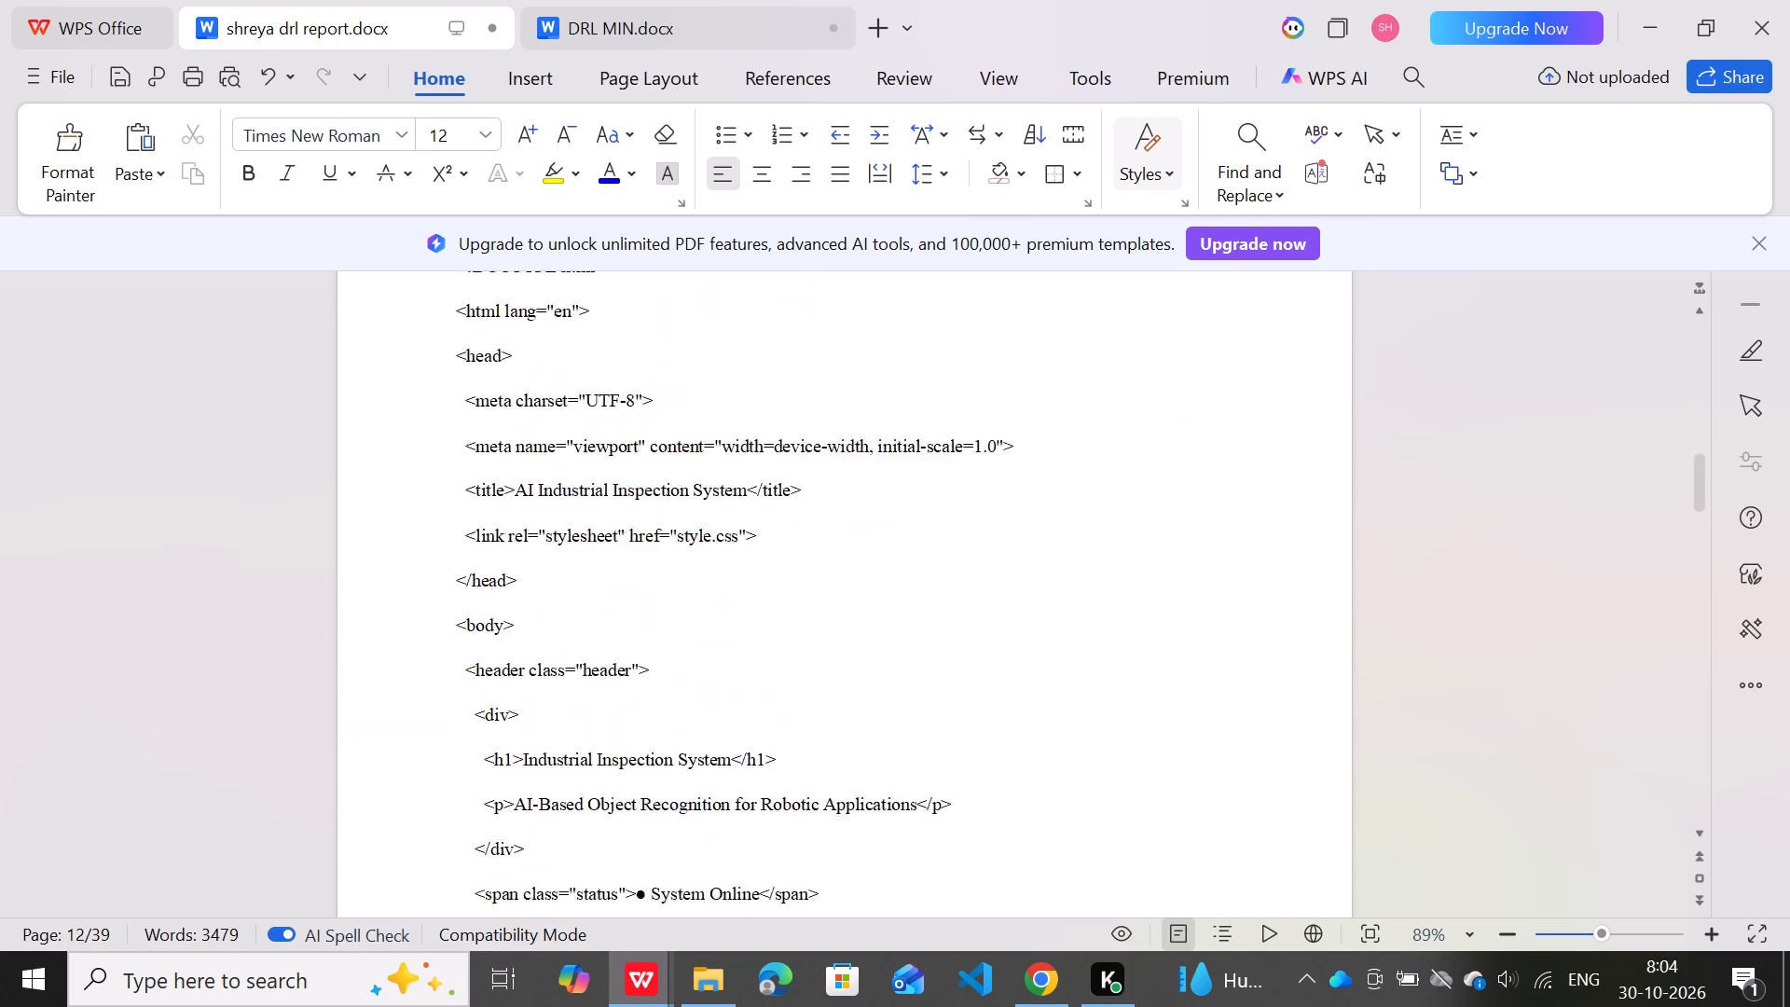
scroll(583, 766, "up", 20)
scroll(583, 766, "up", 19)
scroll(583, 766, "down", 2)
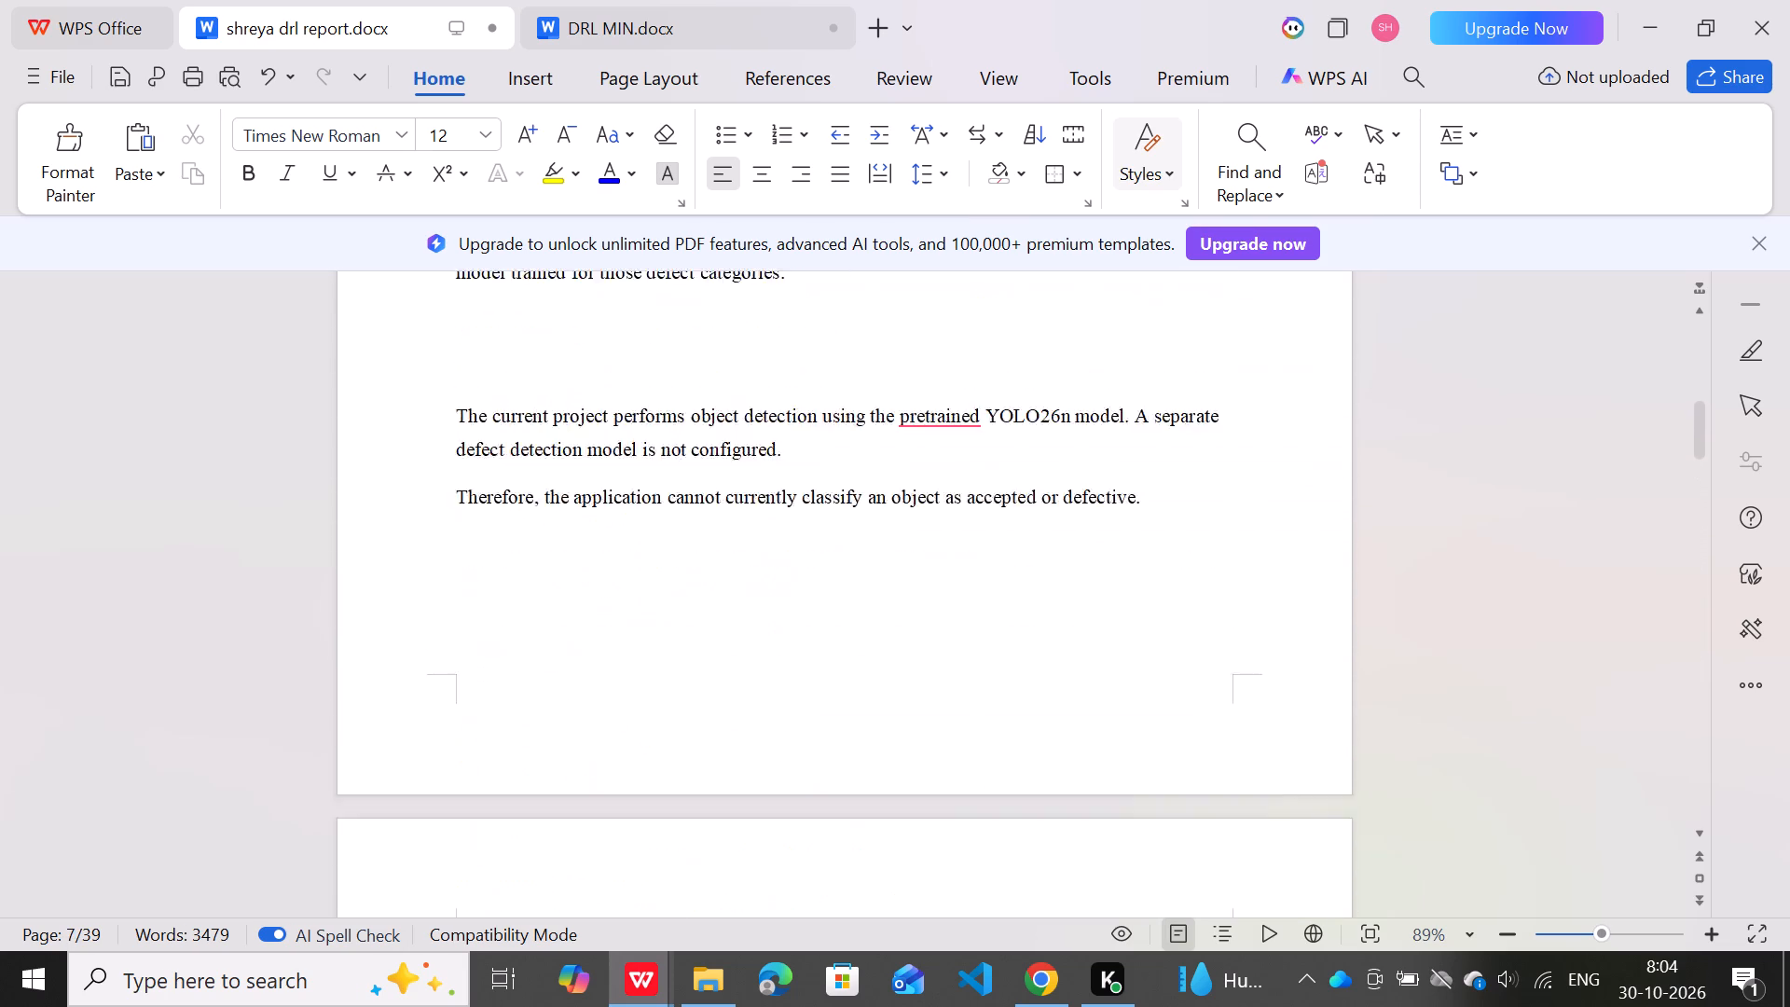
scroll(583, 766, "down", 5)
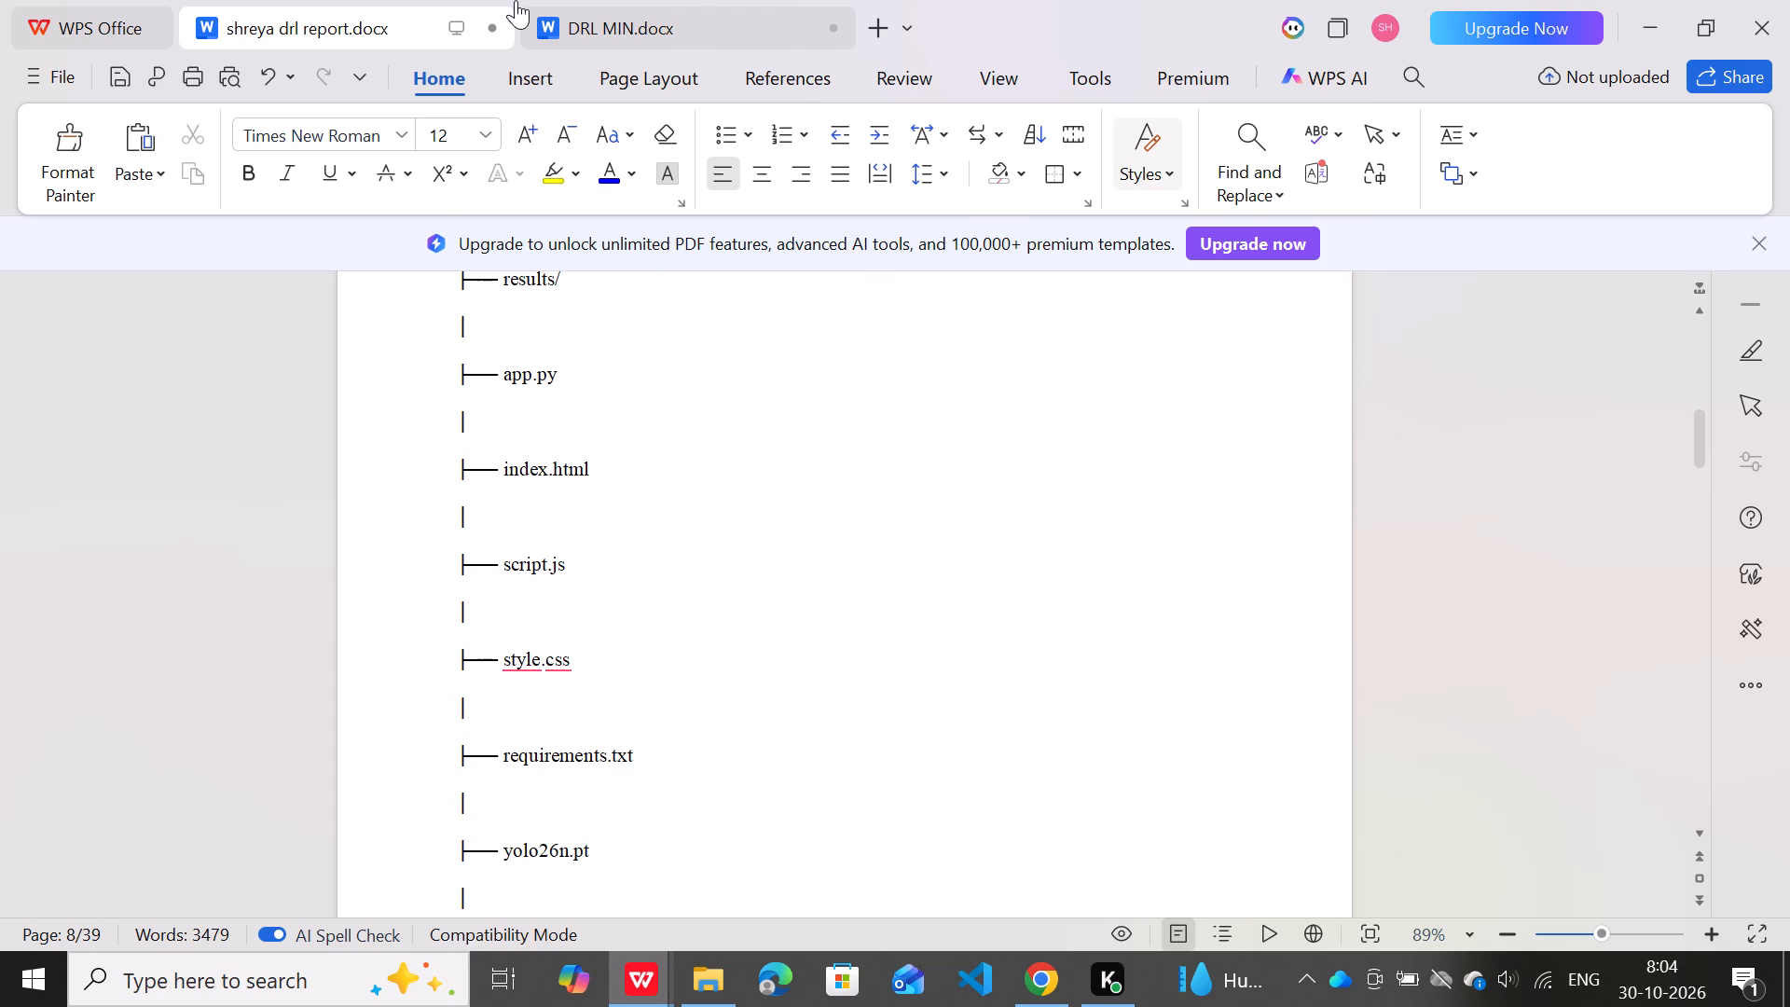
Switch to DRL MIN.docx and examine the pages from the output screenshots back to "7.2 GAN training workflow", returning to the report.
left_click(661, 21)
scroll(889, 677, "up", 13)
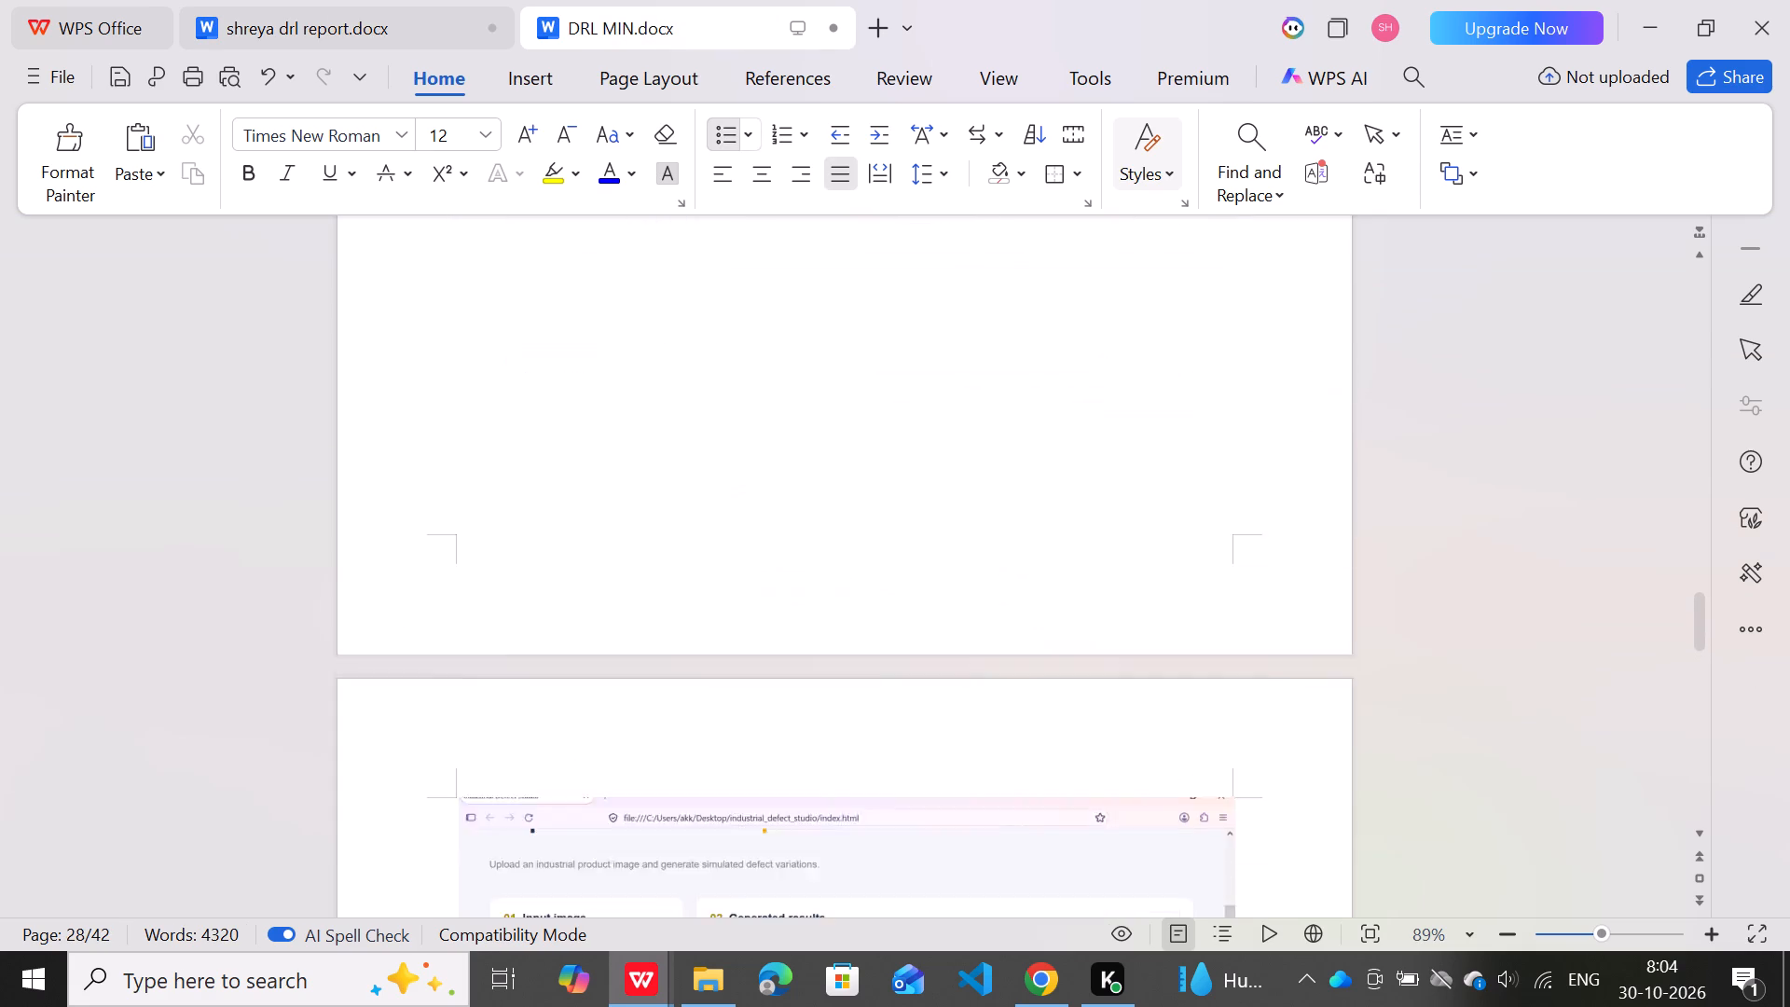
scroll(889, 677, "up", 20)
scroll(889, 677, "up", 14)
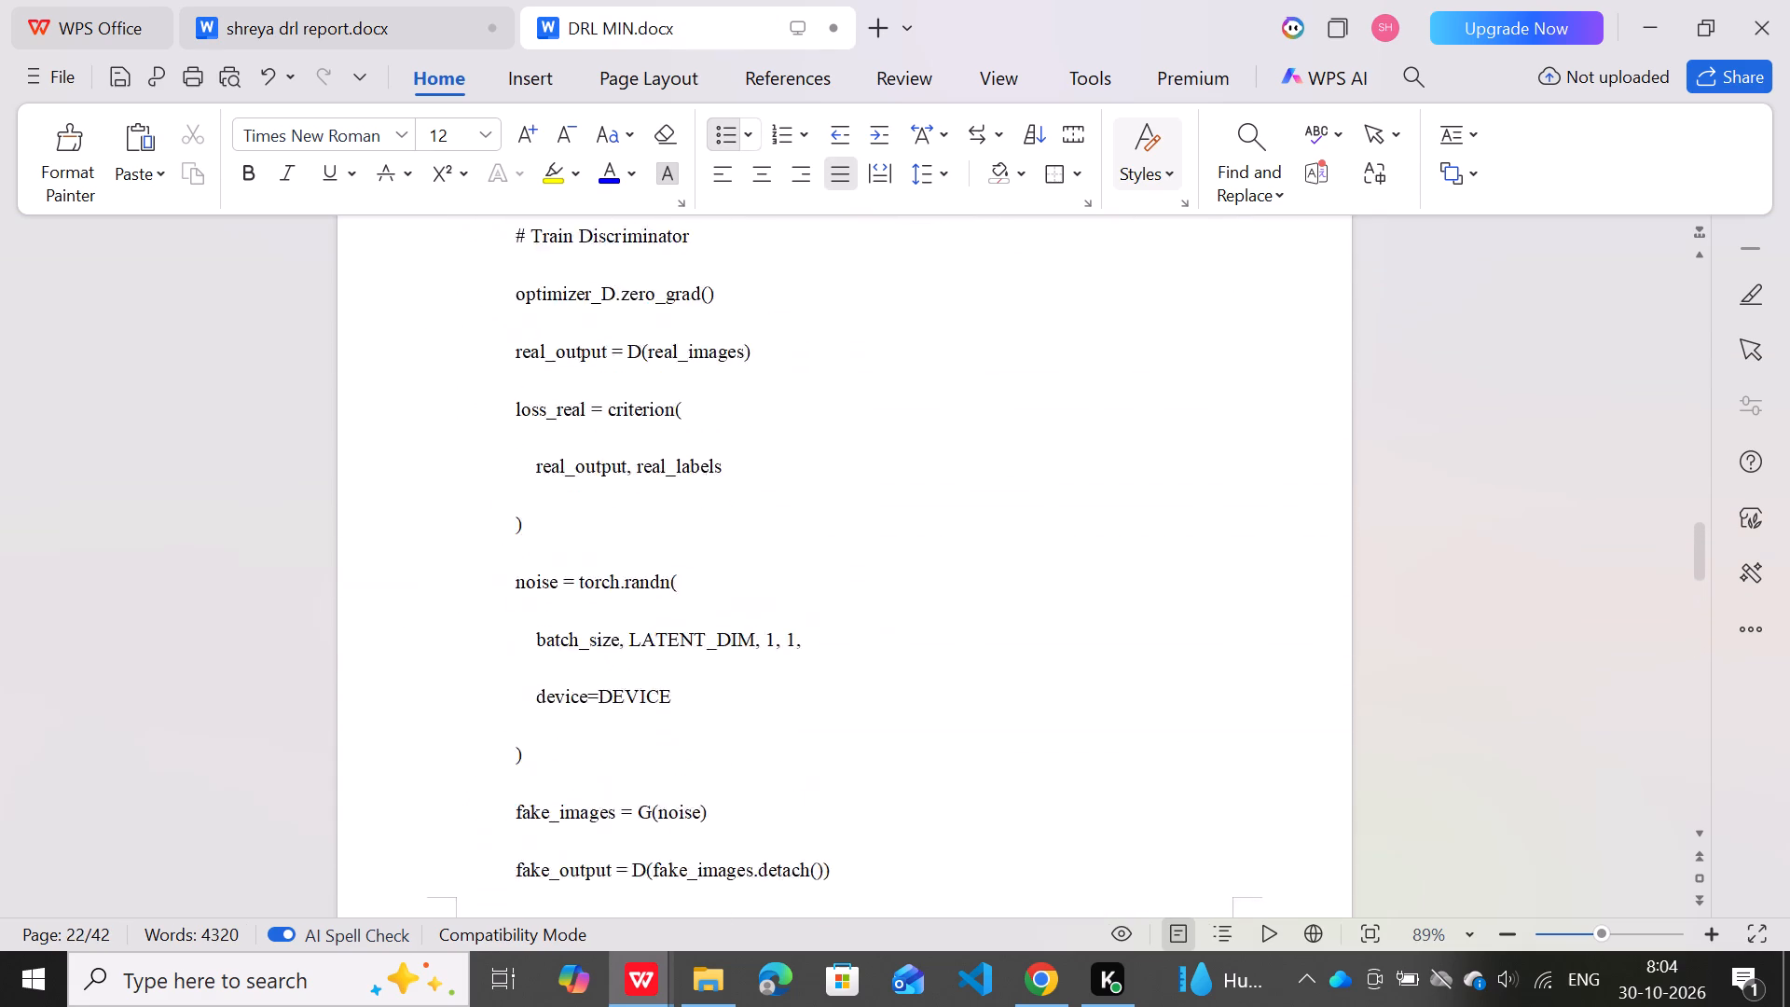
scroll(889, 677, "up", 20)
scroll(889, 677, "up", 14)
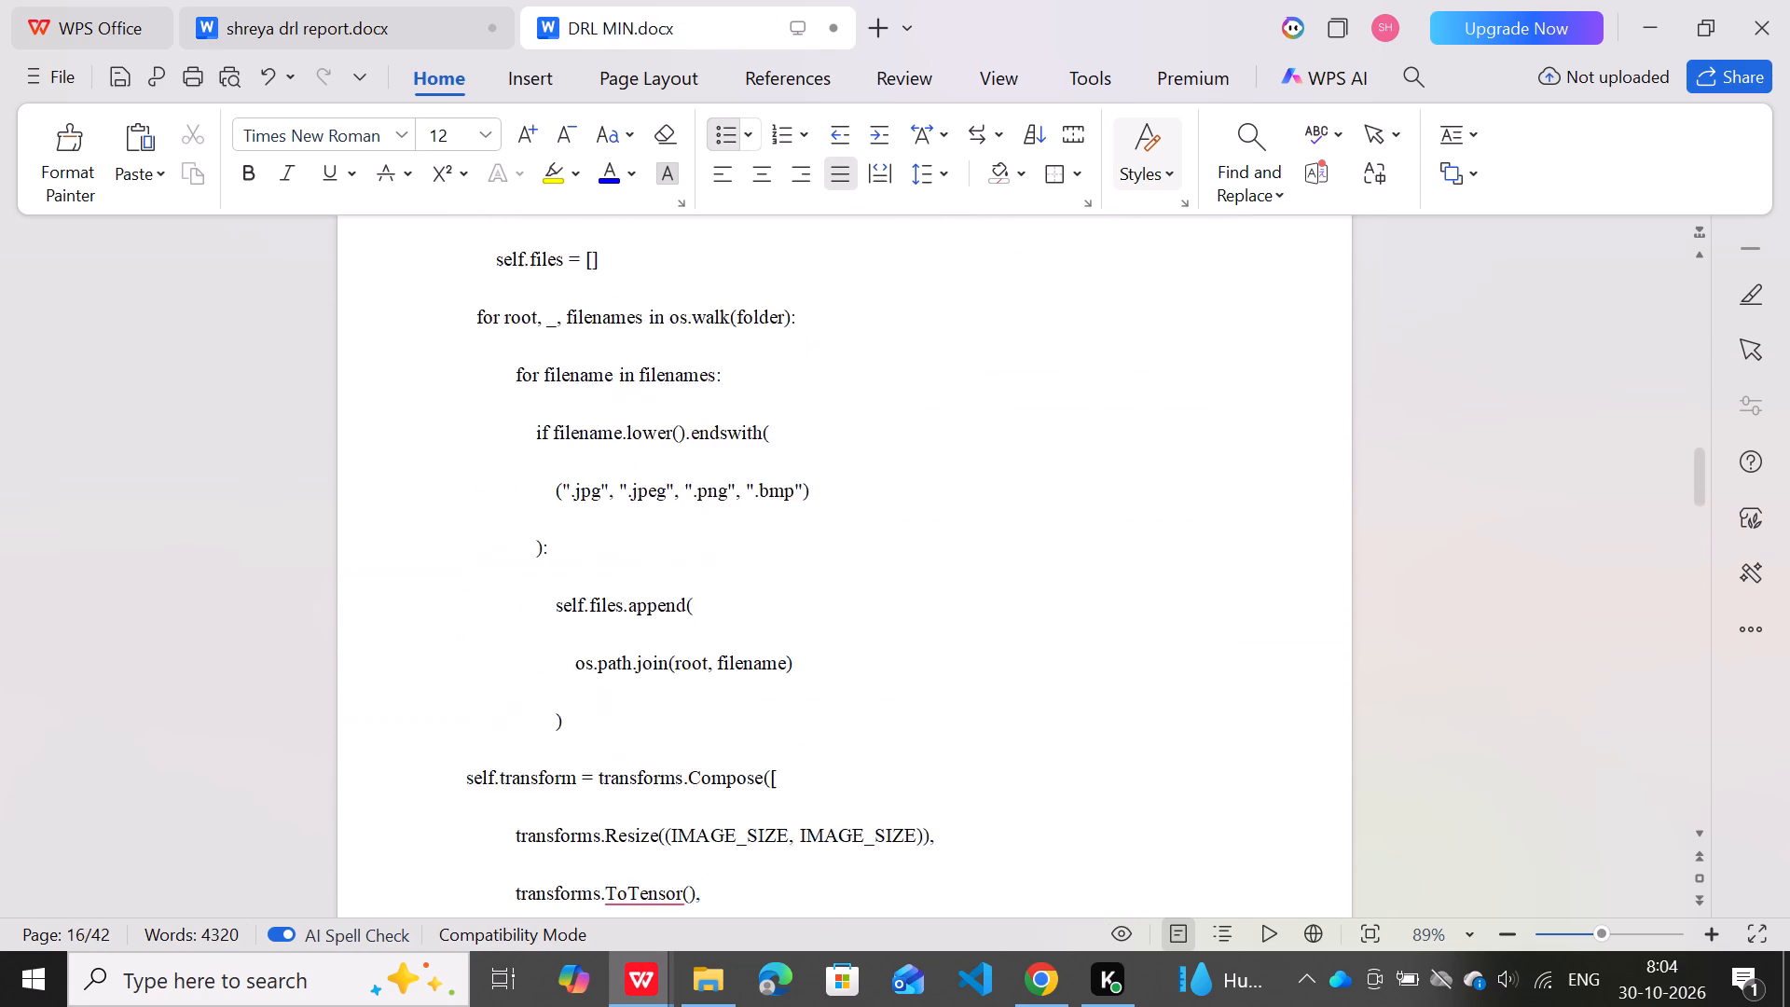
scroll(889, 677, "up", 16)
scroll(889, 677, "down", 3)
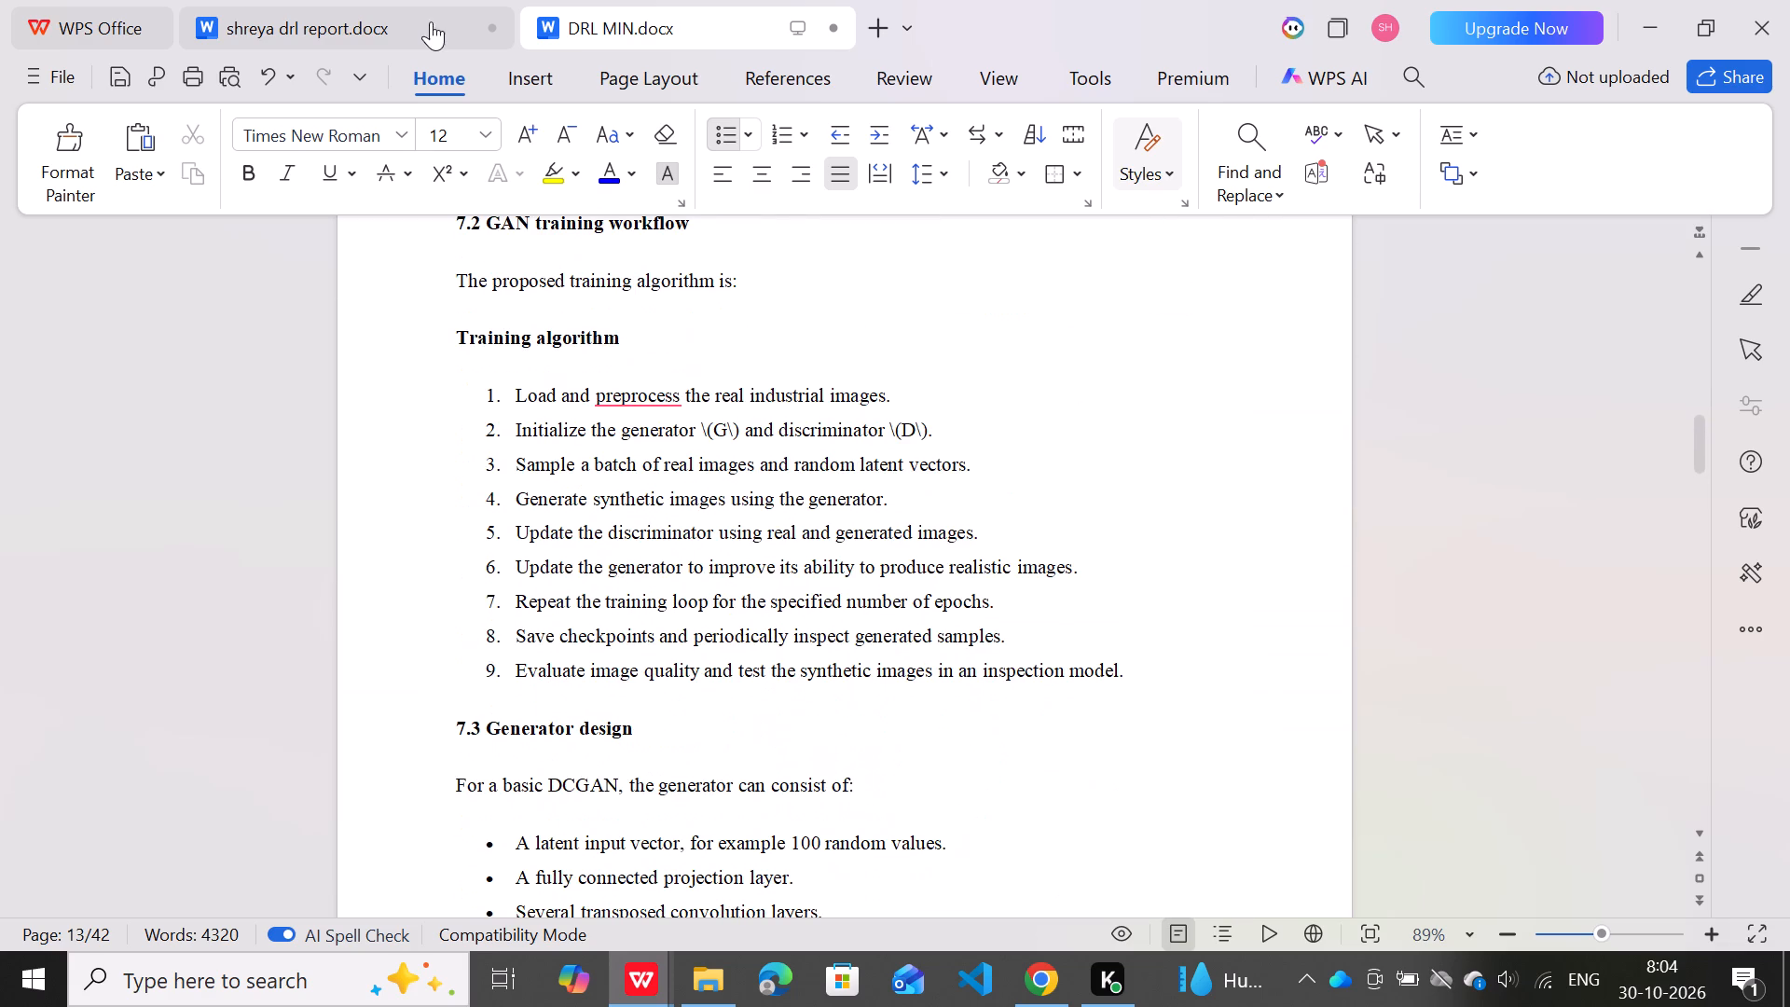
left_click(431, 21)
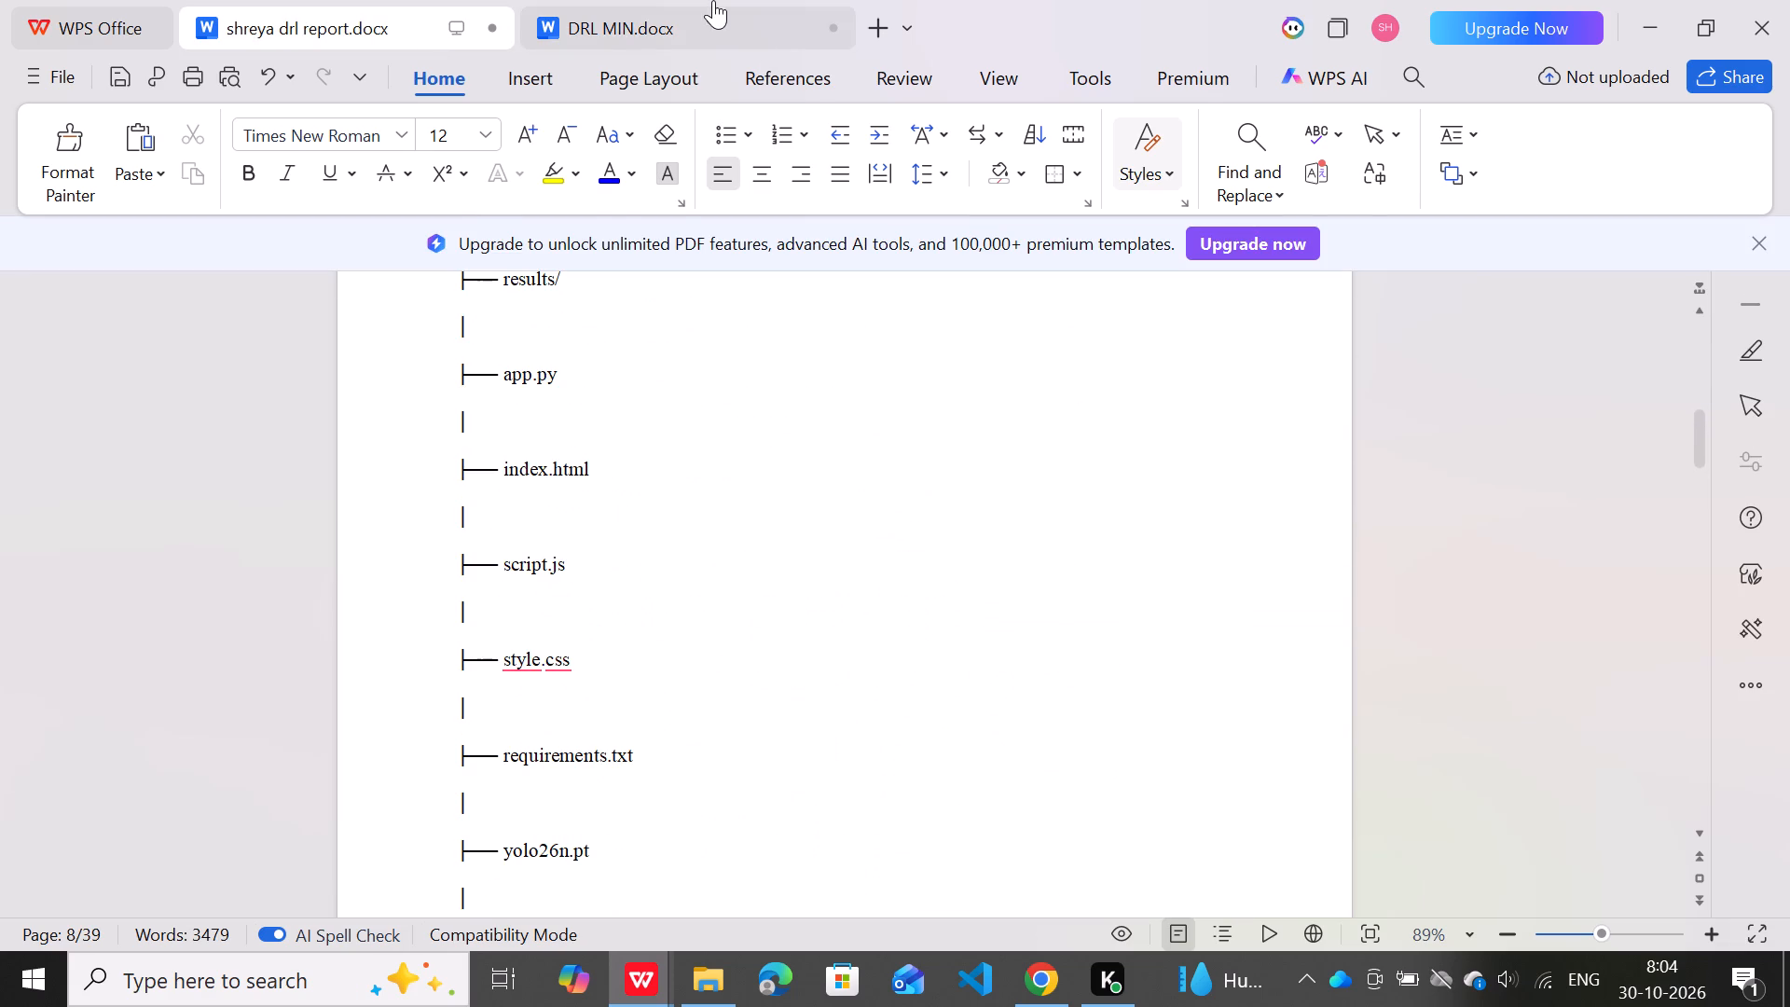
Go back to DRL MIN.docx and examine the layout of the PyTorch code, generator design and training algorithm pages.
left_click(713, 0)
scroll(721, 225, "down", 7)
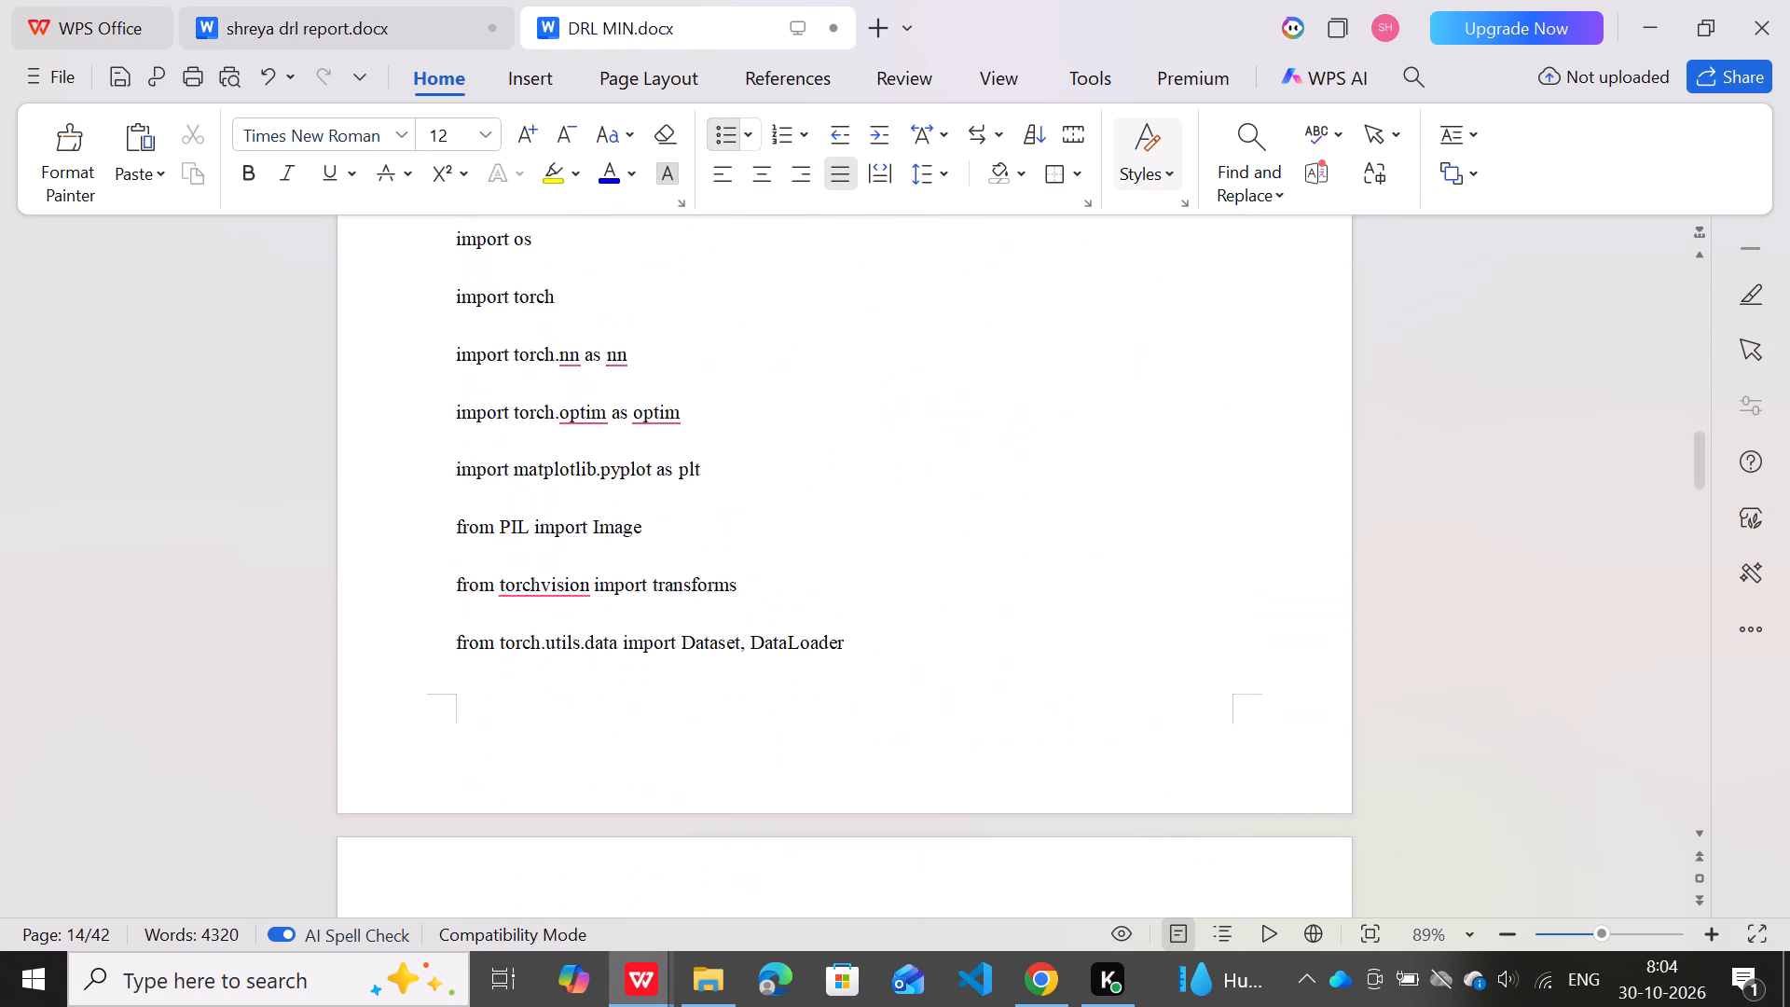
scroll(721, 225, "down", 14)
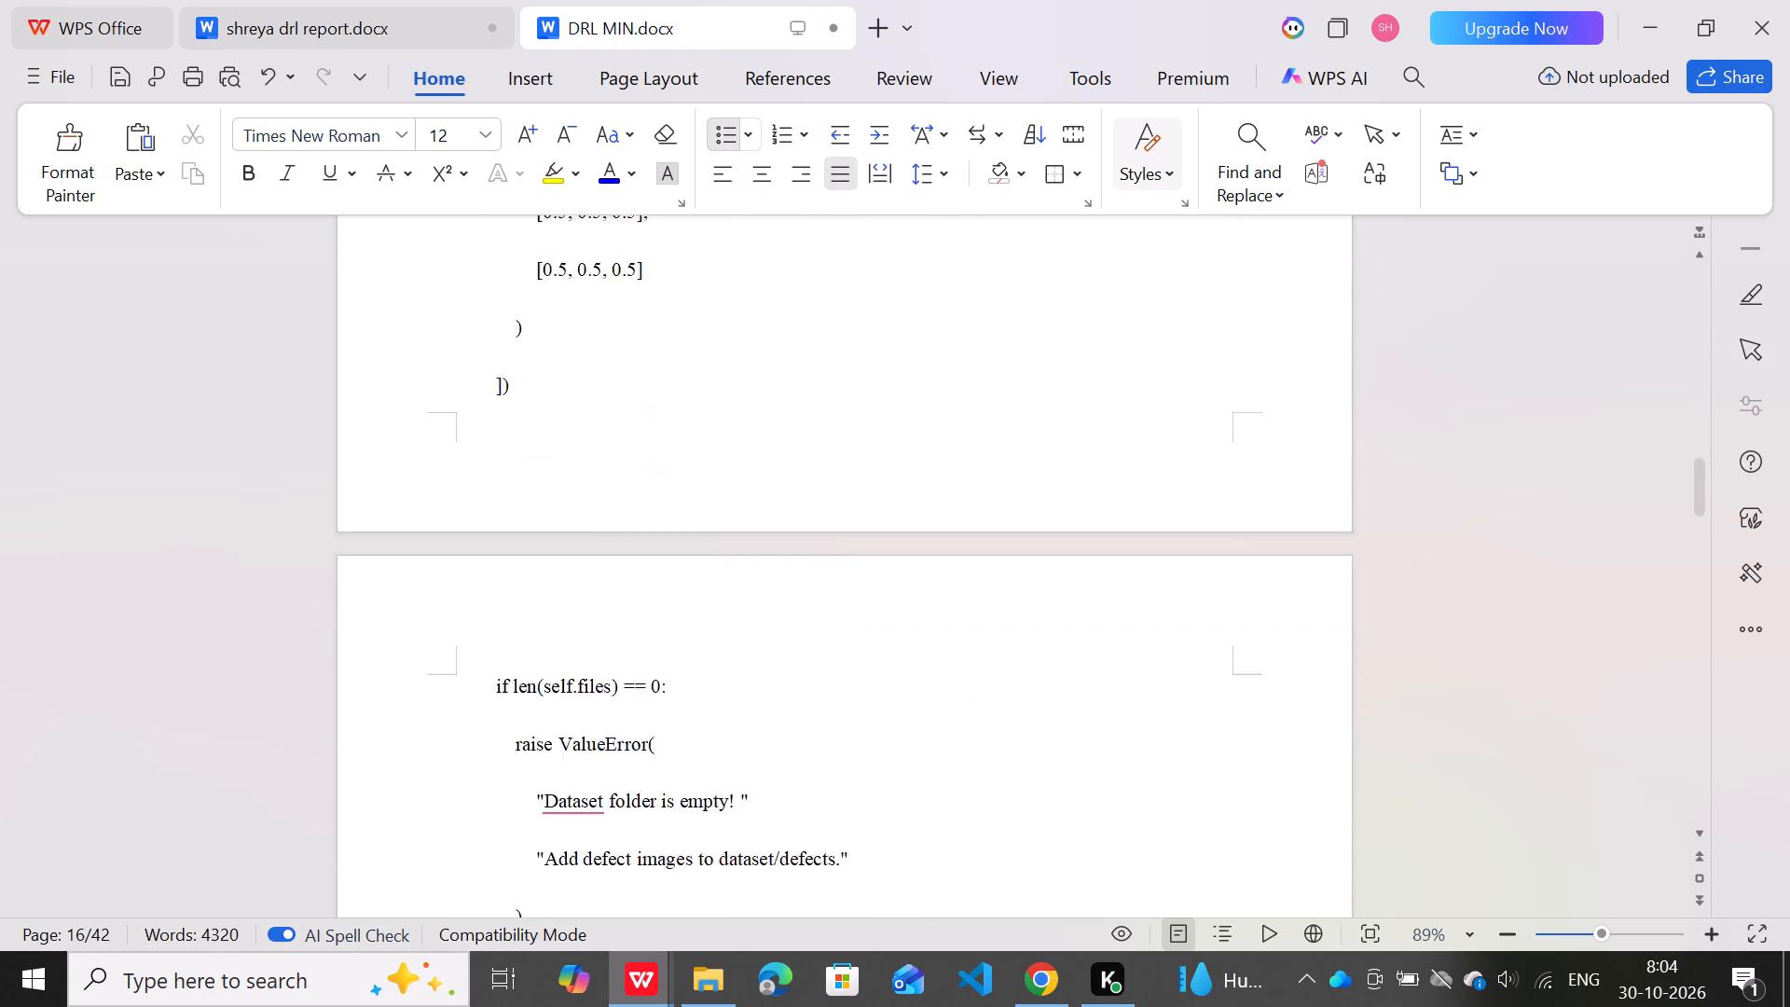
scroll(721, 225, "down", 5)
scroll(705, 657, "up", 7)
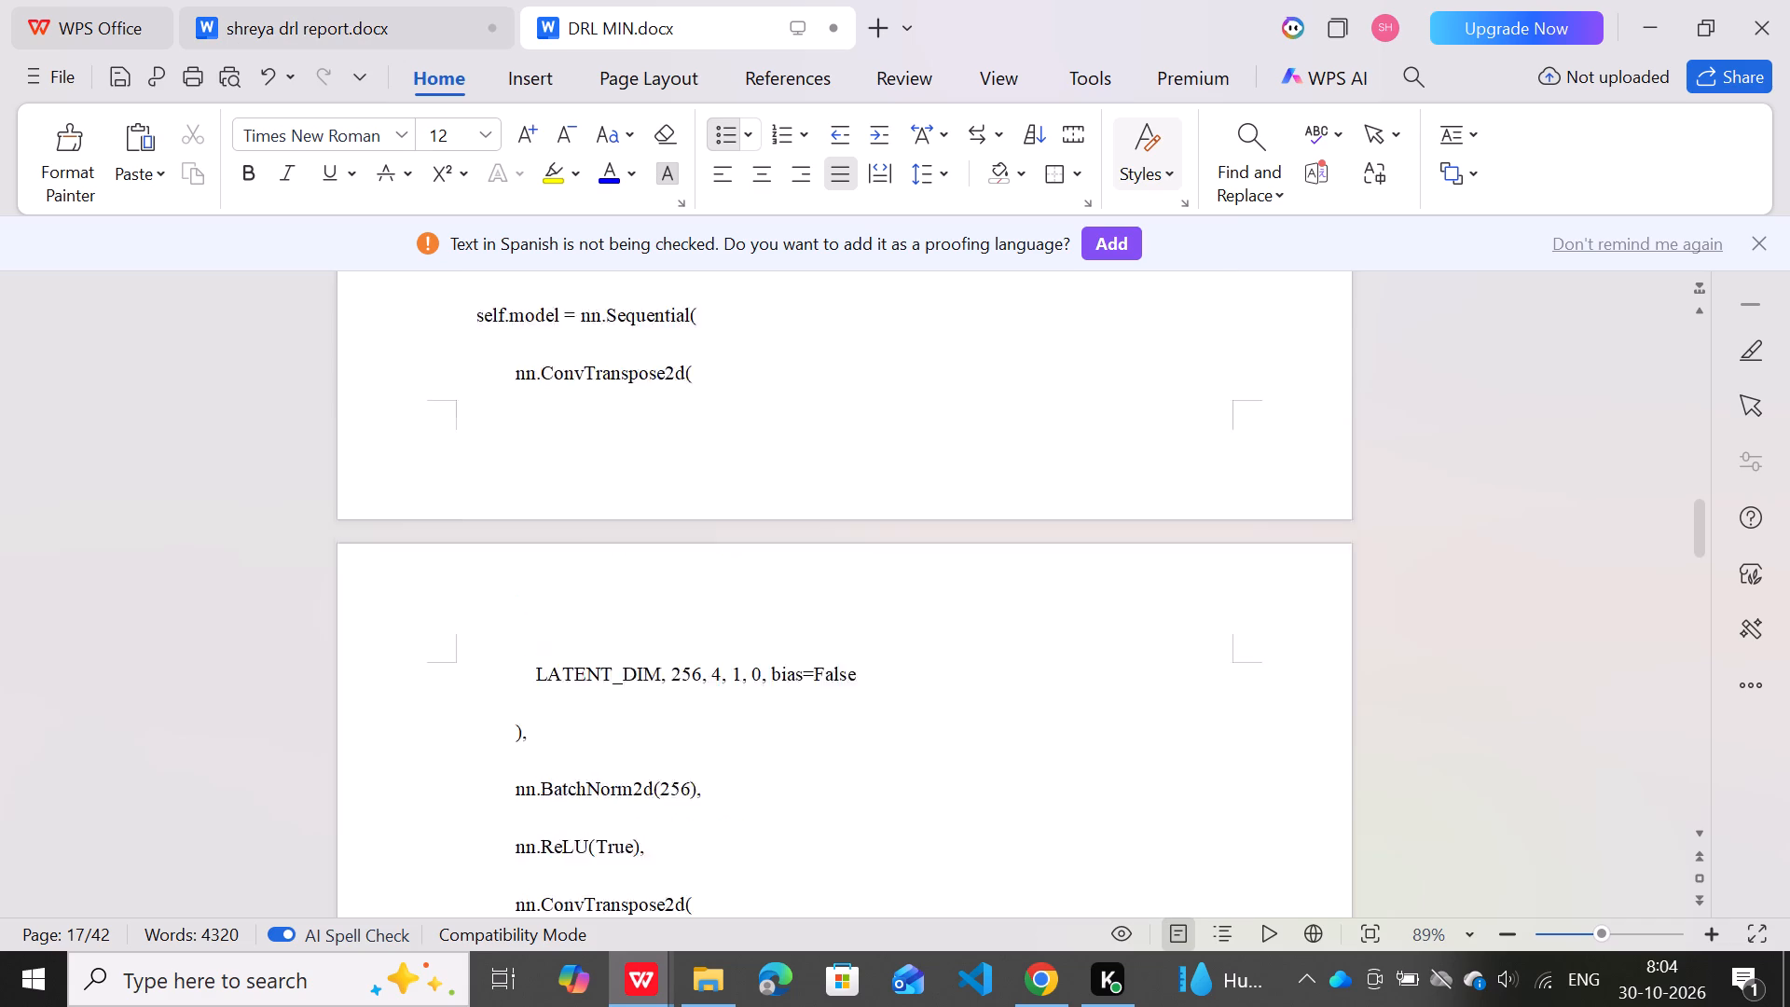
scroll(705, 657, "up", 16)
scroll(705, 657, "up", 9)
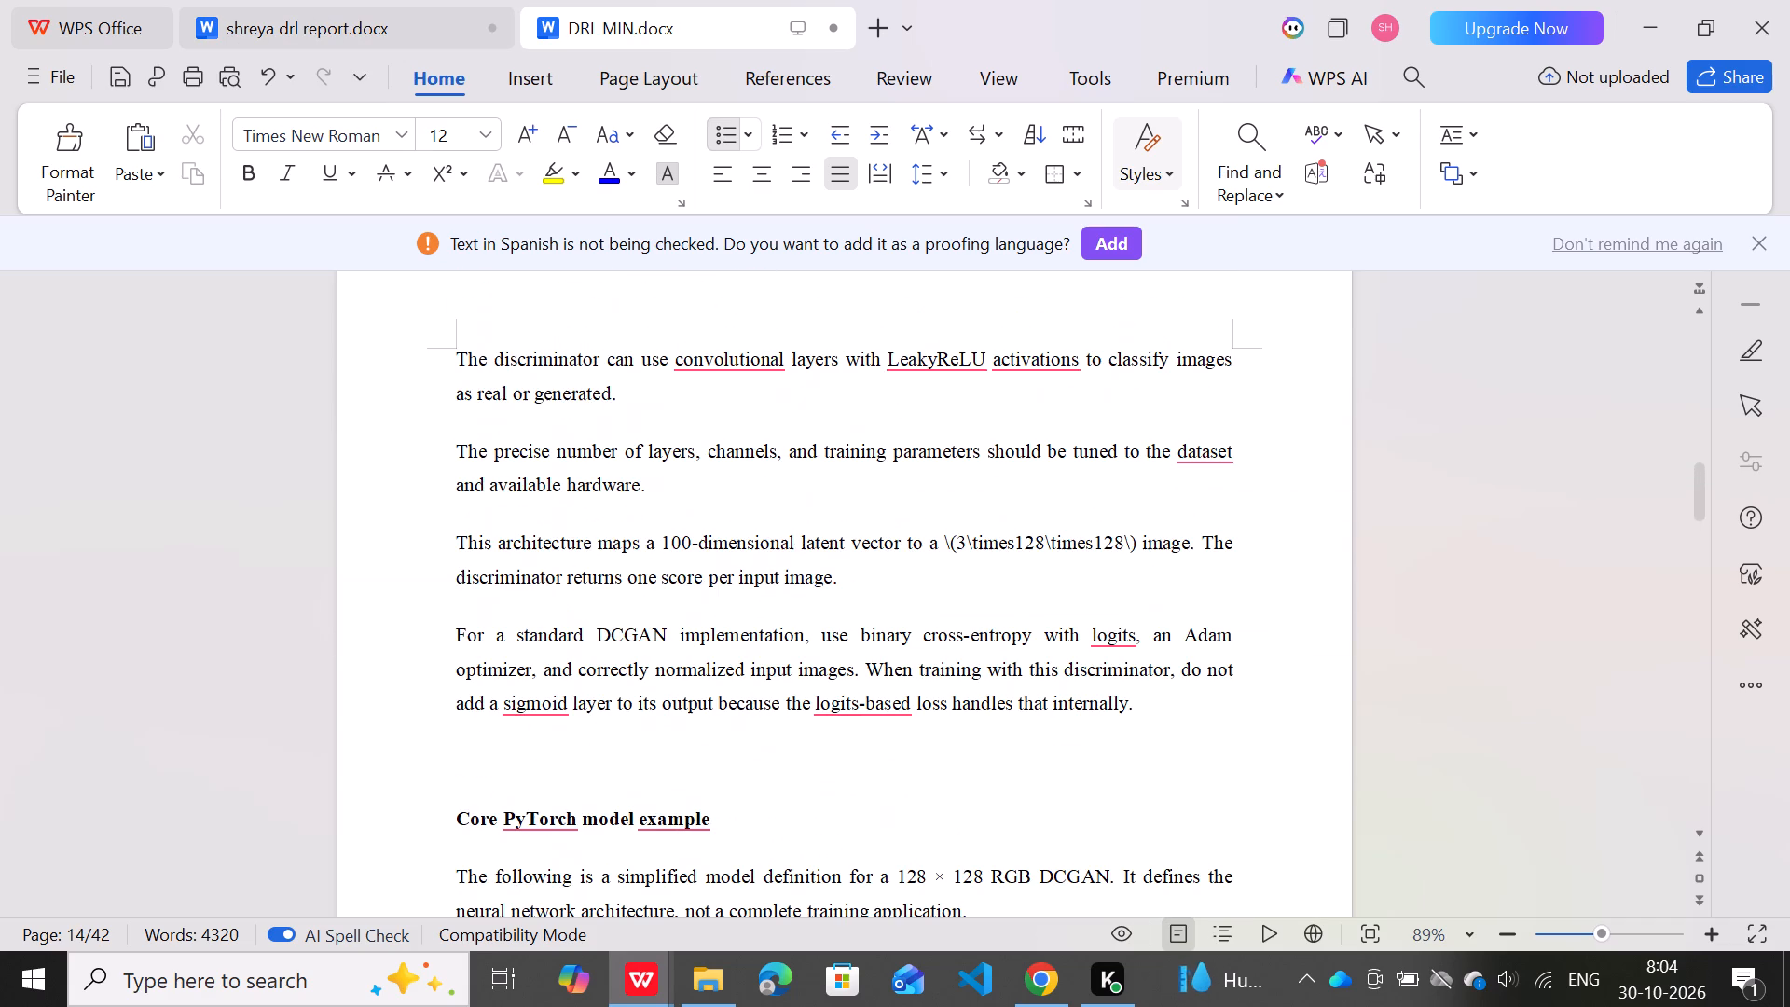
scroll(888, 650, "up", 1)
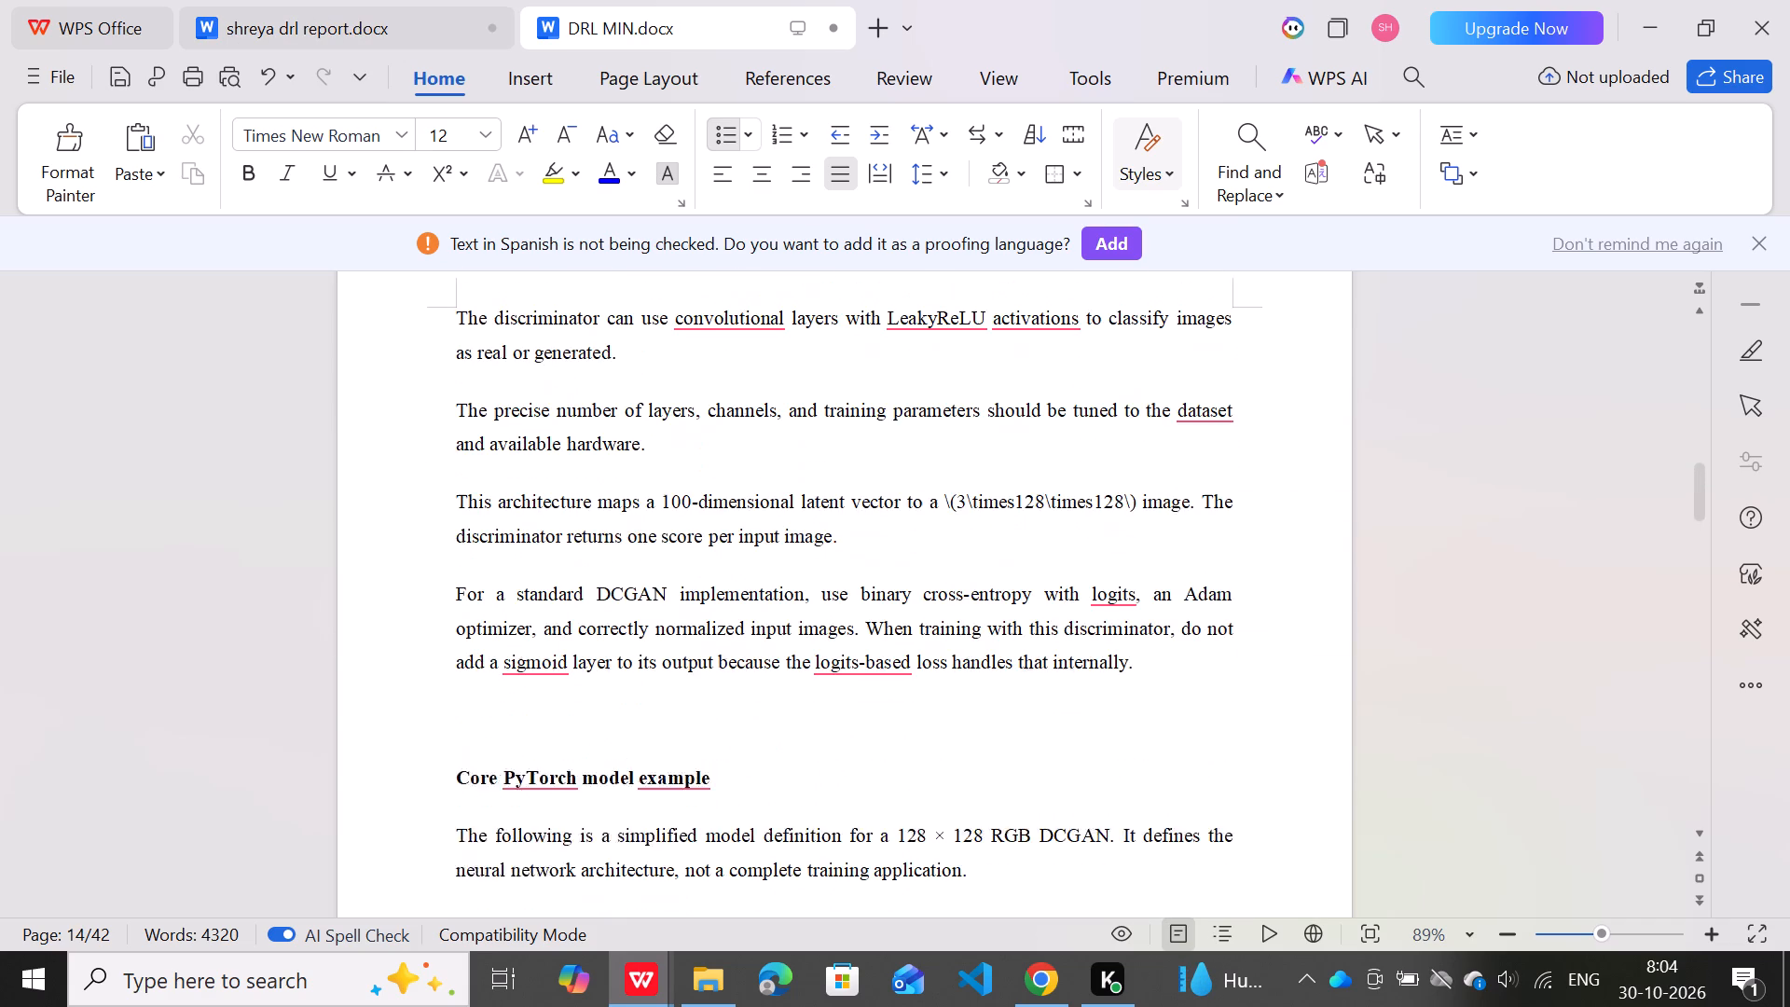
scroll(888, 650, "up", 6)
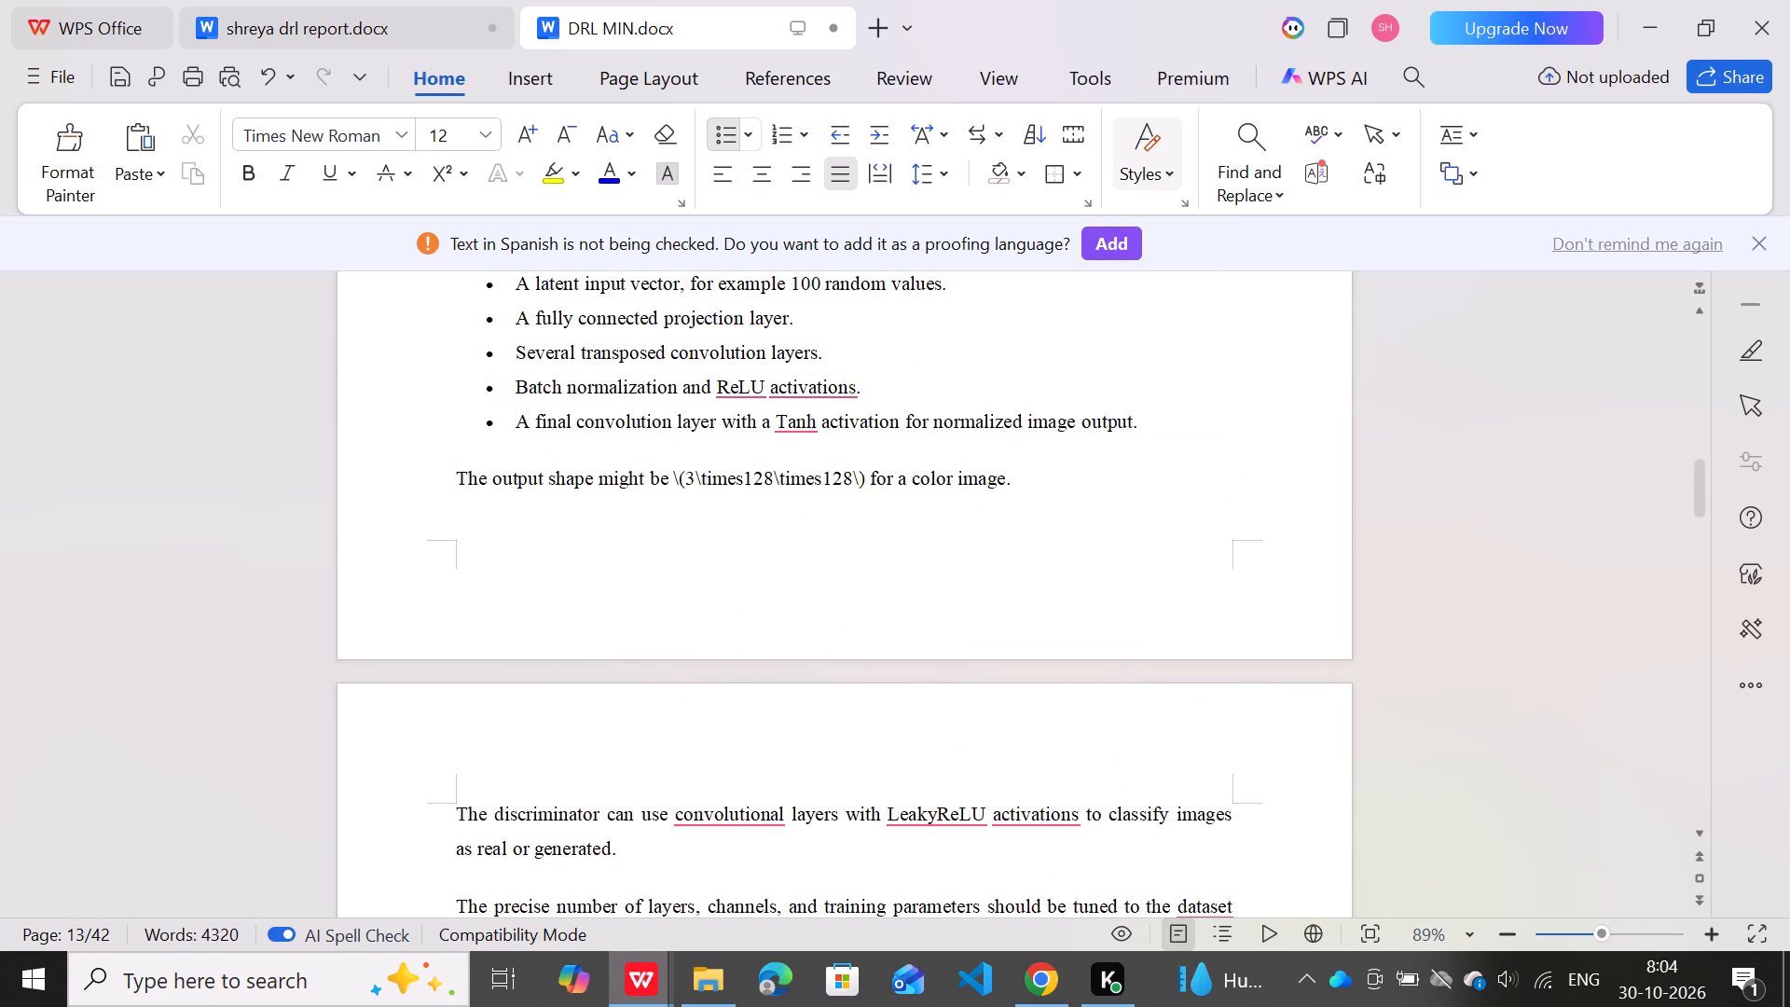
scroll(888, 650, "up", 4)
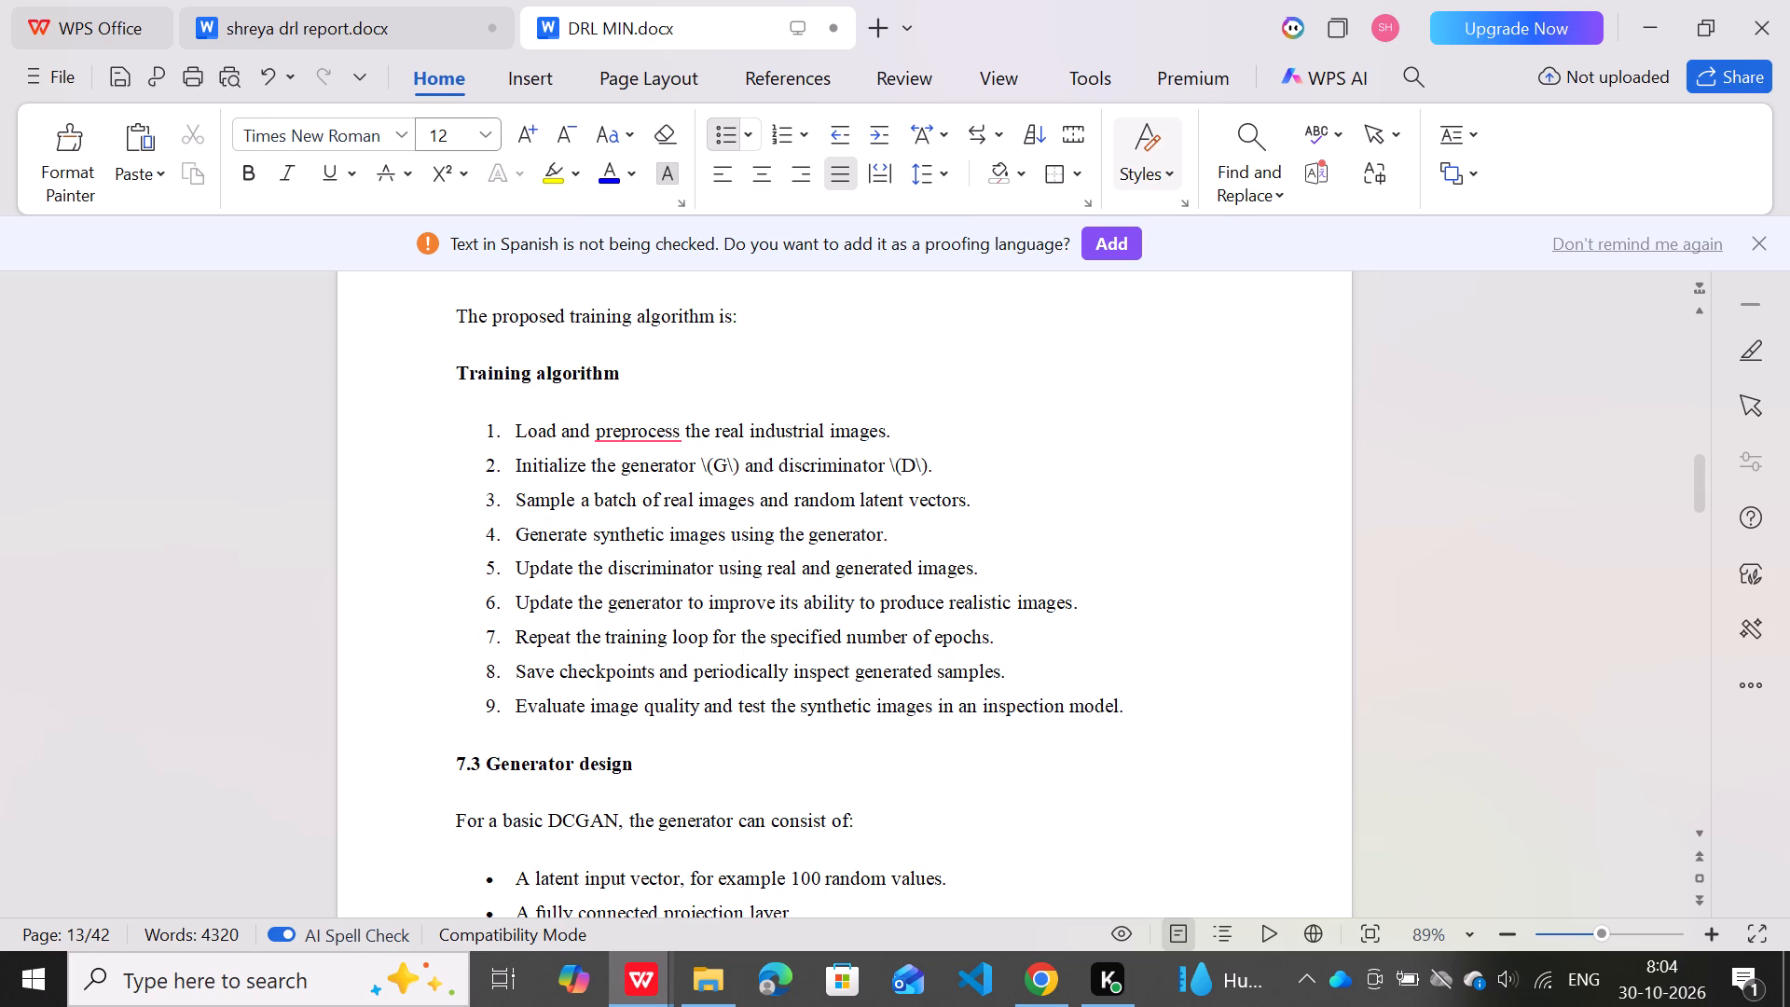
Return to shreya drl report.docx and review the headings and spacing from "Dataset structure" back to the abstract and introduction.
left_click(305, 0)
scroll(783, 380, "up", 7)
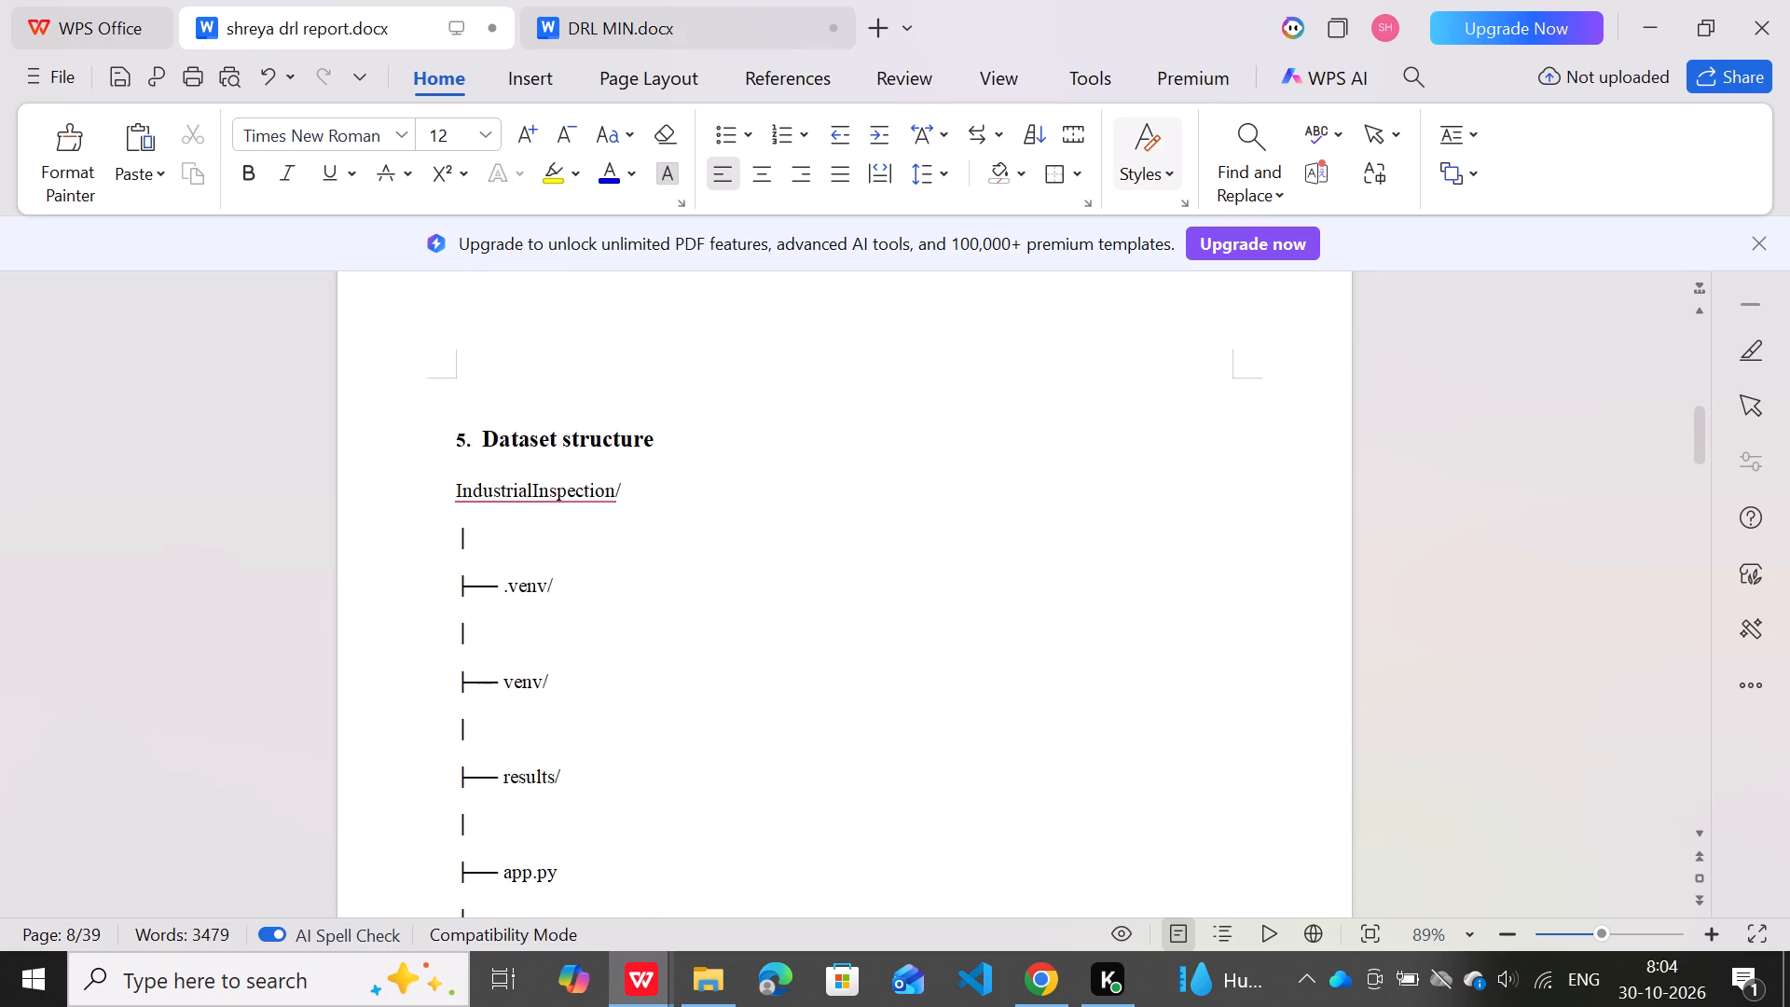
scroll(783, 380, "right", 3)
scroll(783, 380, "up", 7)
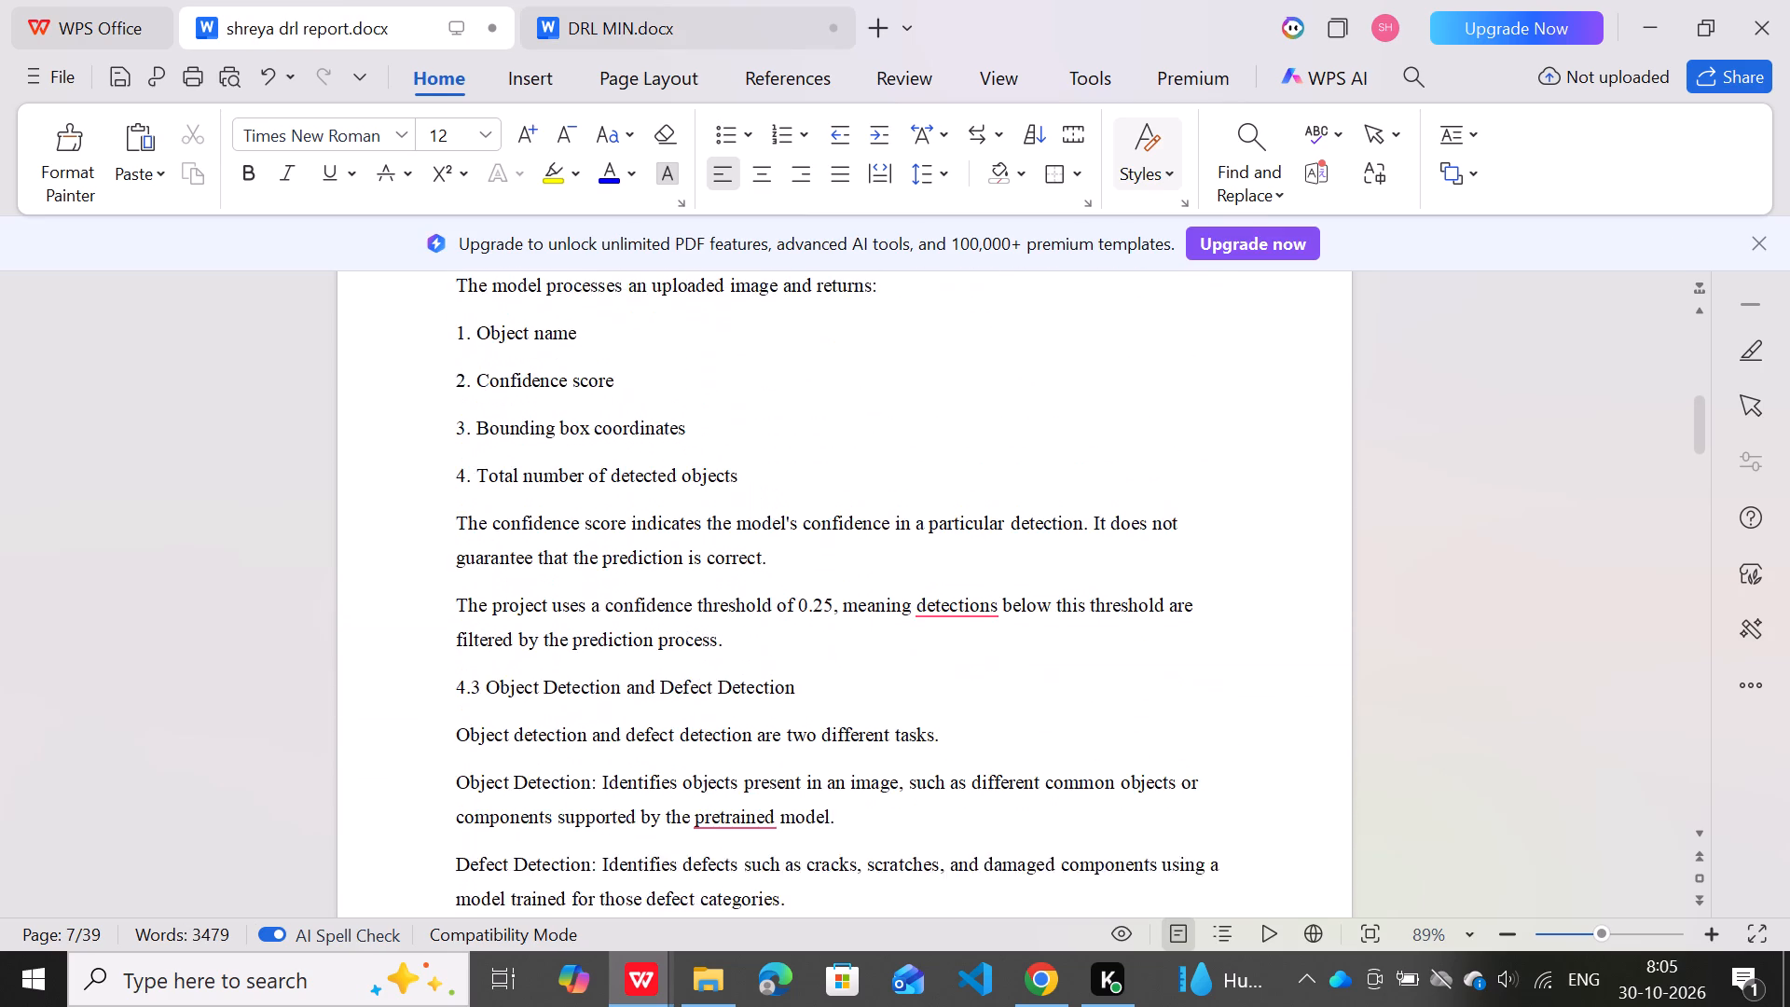
scroll(783, 380, "up", 4)
scroll(783, 380, "up", 20)
scroll(783, 380, "up", 4)
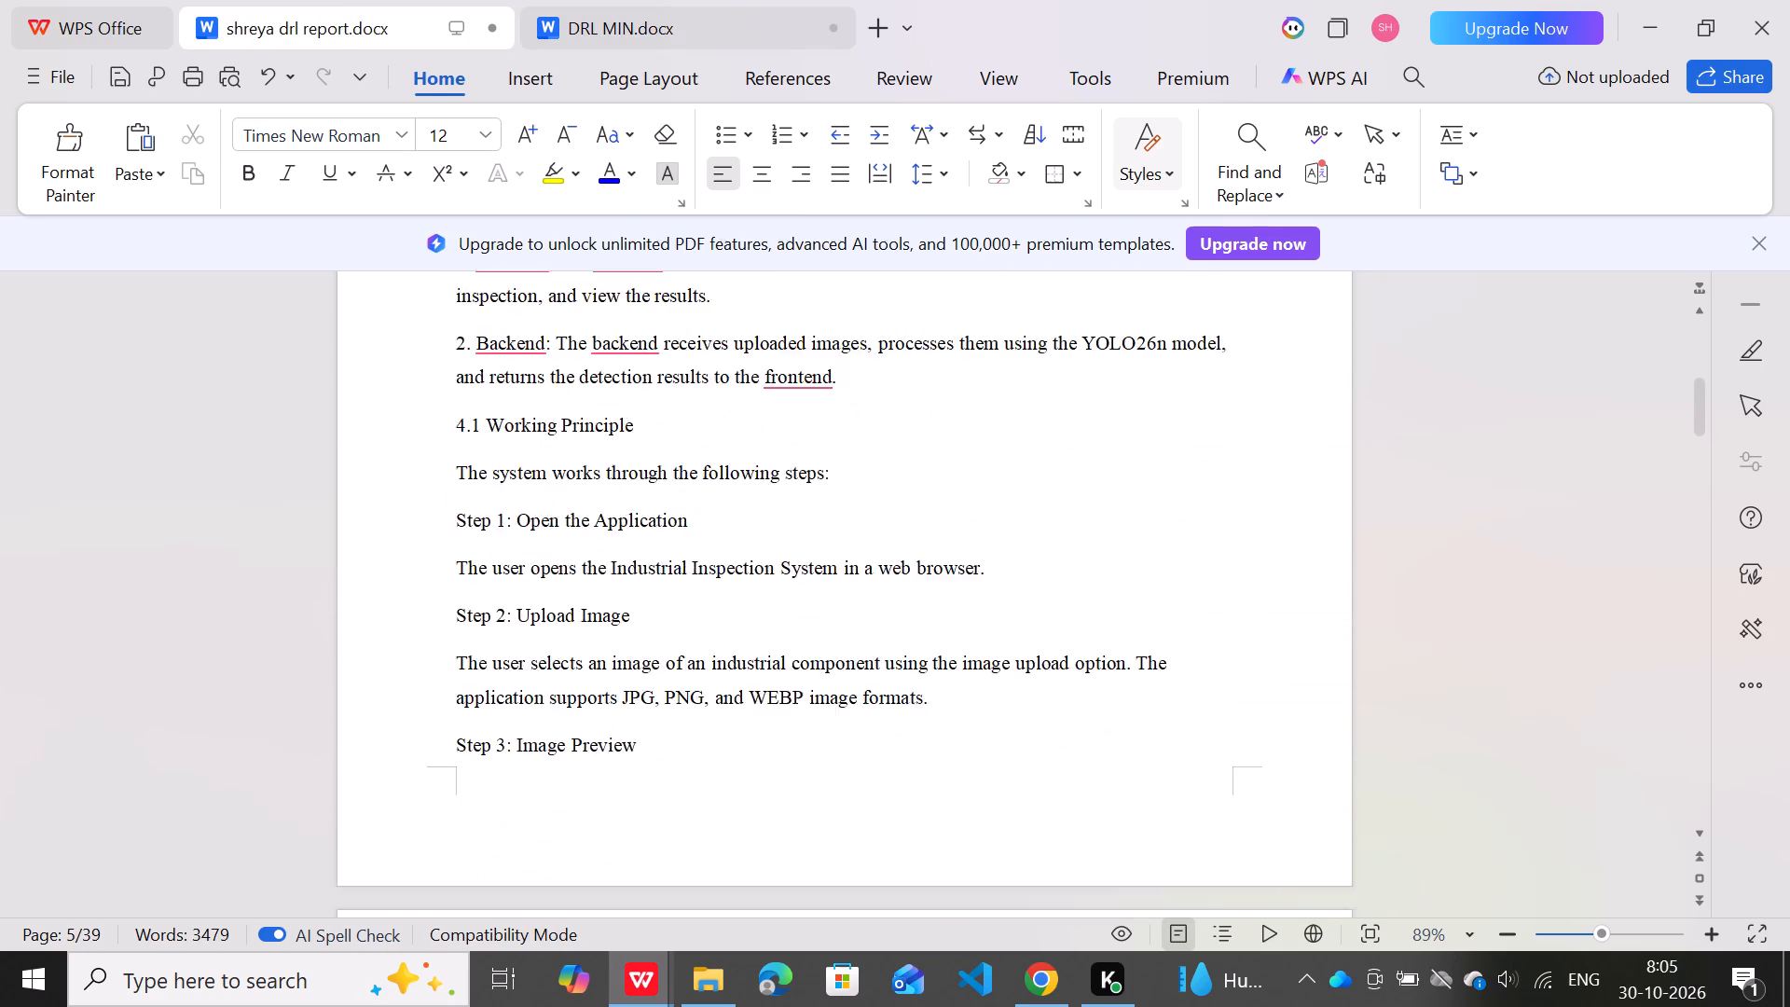
scroll(783, 380, "up", 19)
scroll(783, 380, "up", 9)
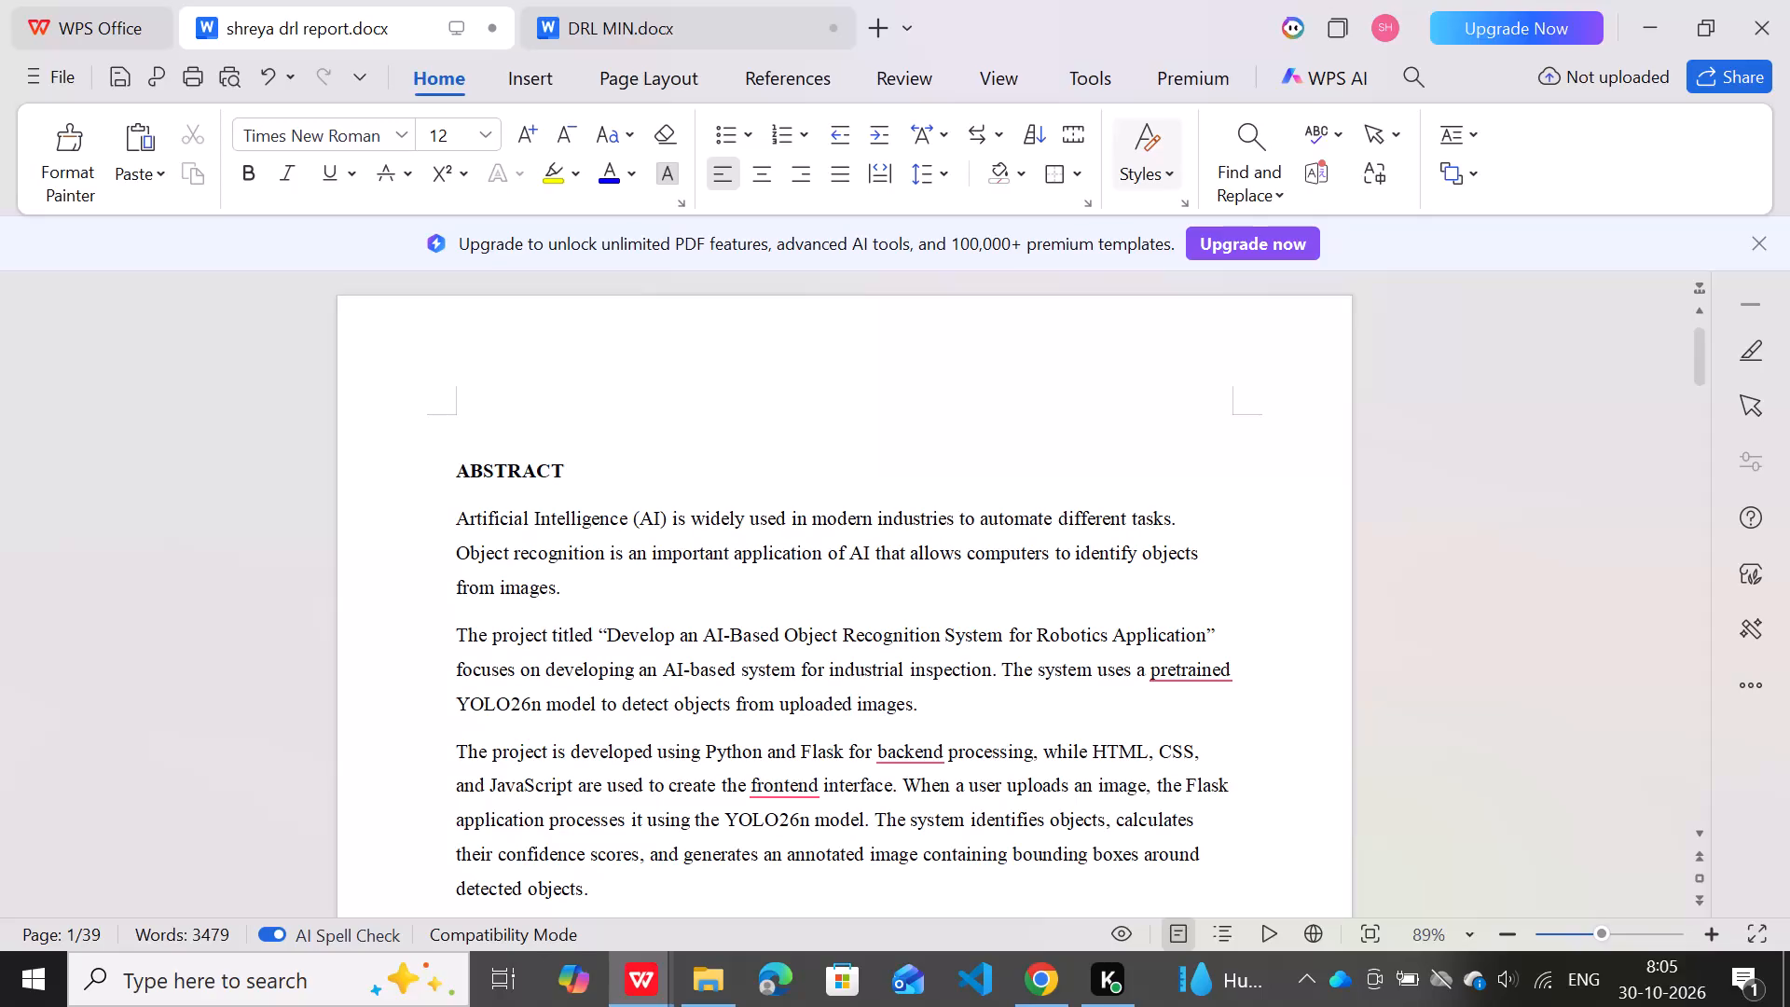
scroll(783, 380, "down", 8)
scroll(783, 380, "up", 1)
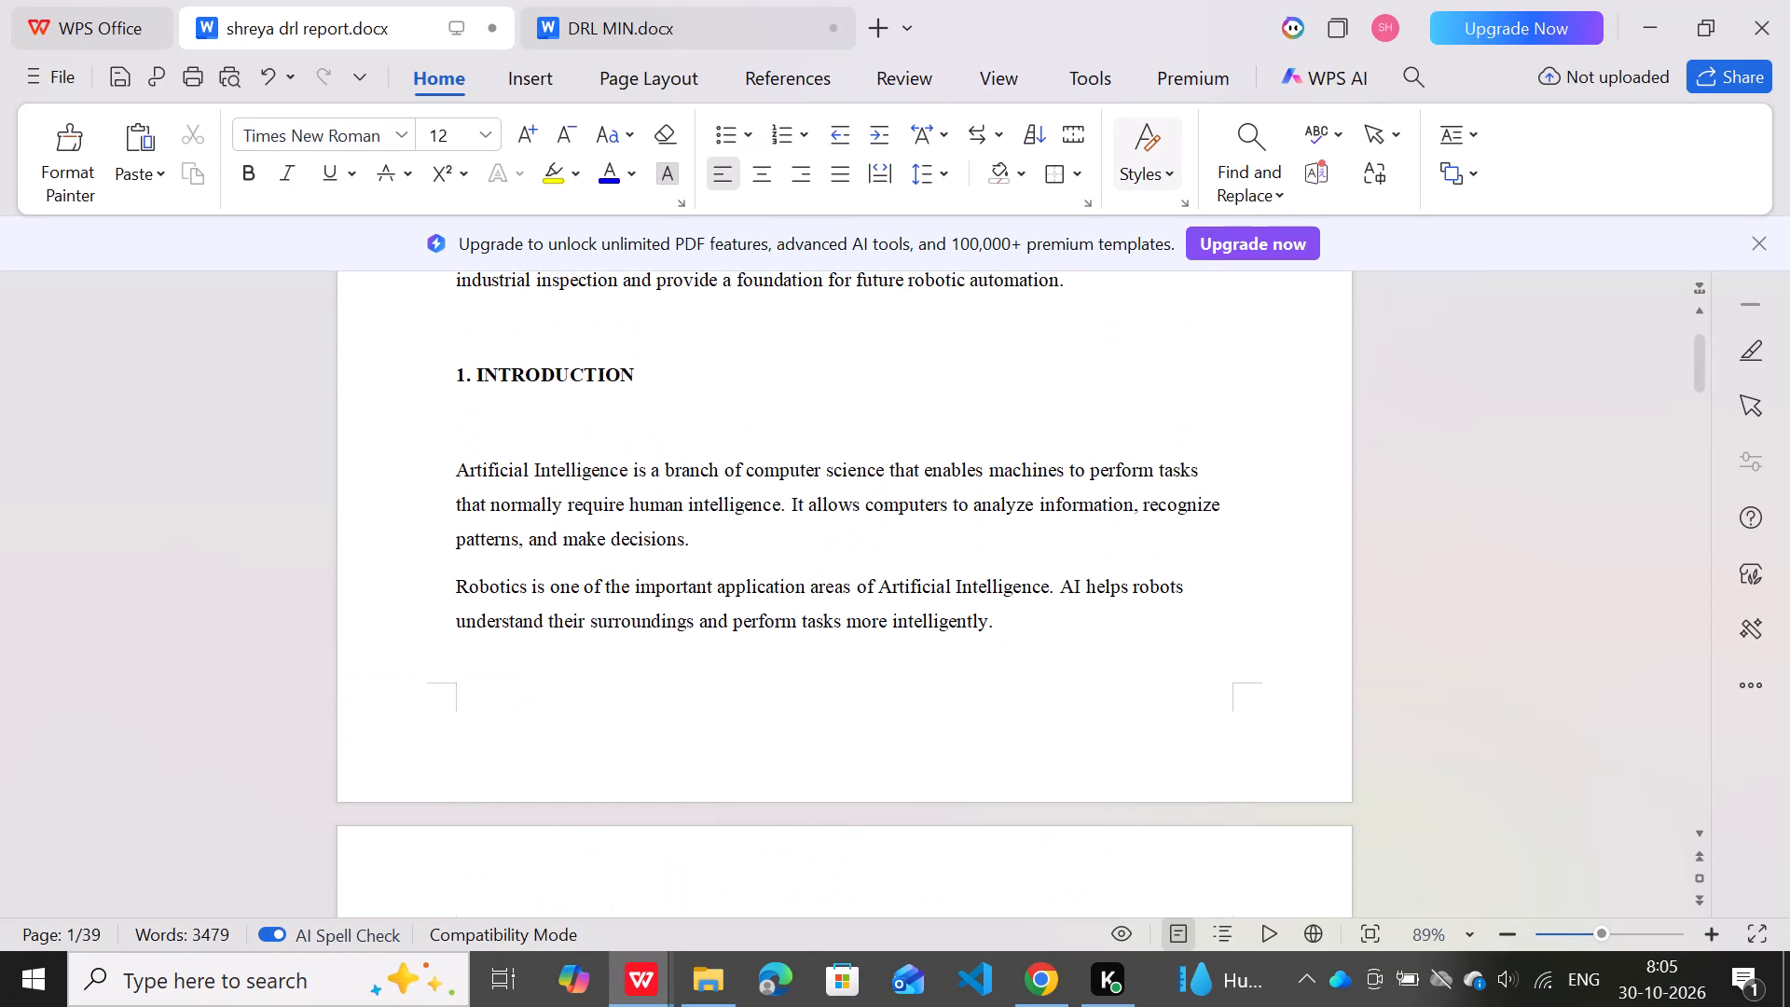
Switch to DRL MIN.docx and examine the formatting from the training algorithm back to the abstract and the introduction's opening paragraphs.
left_click(647, 0)
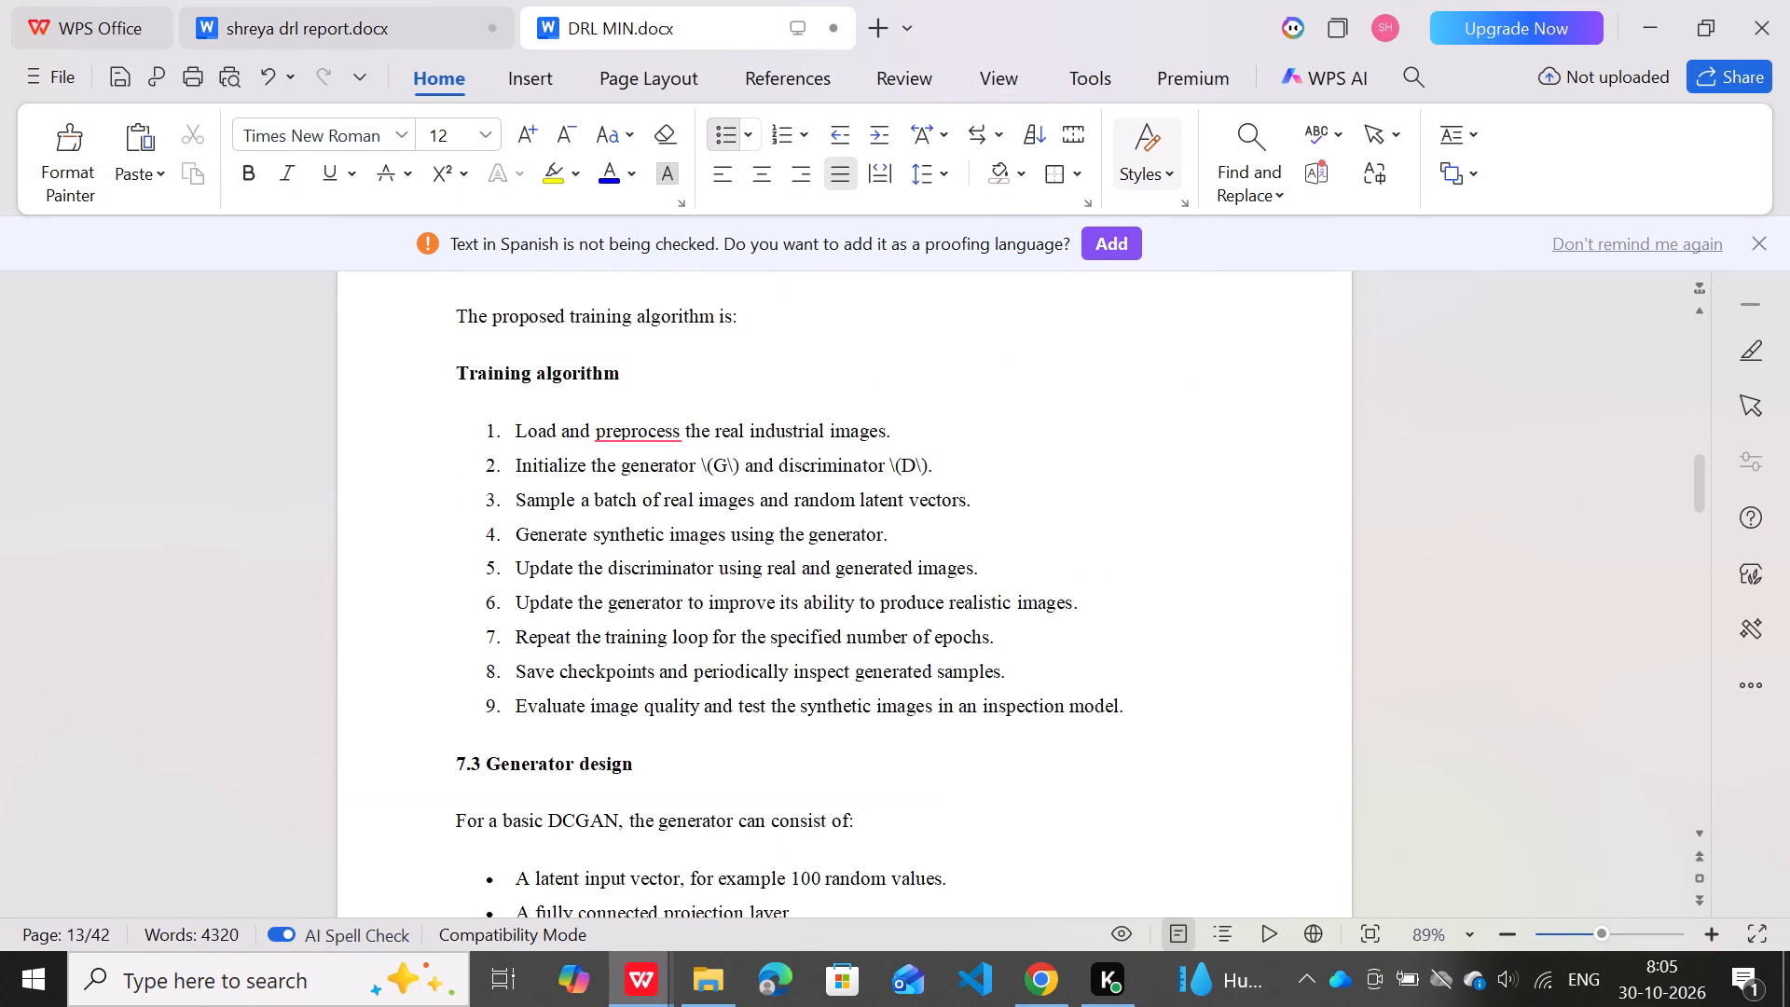
scroll(701, 549, "up", 20)
scroll(701, 549, "up", 14)
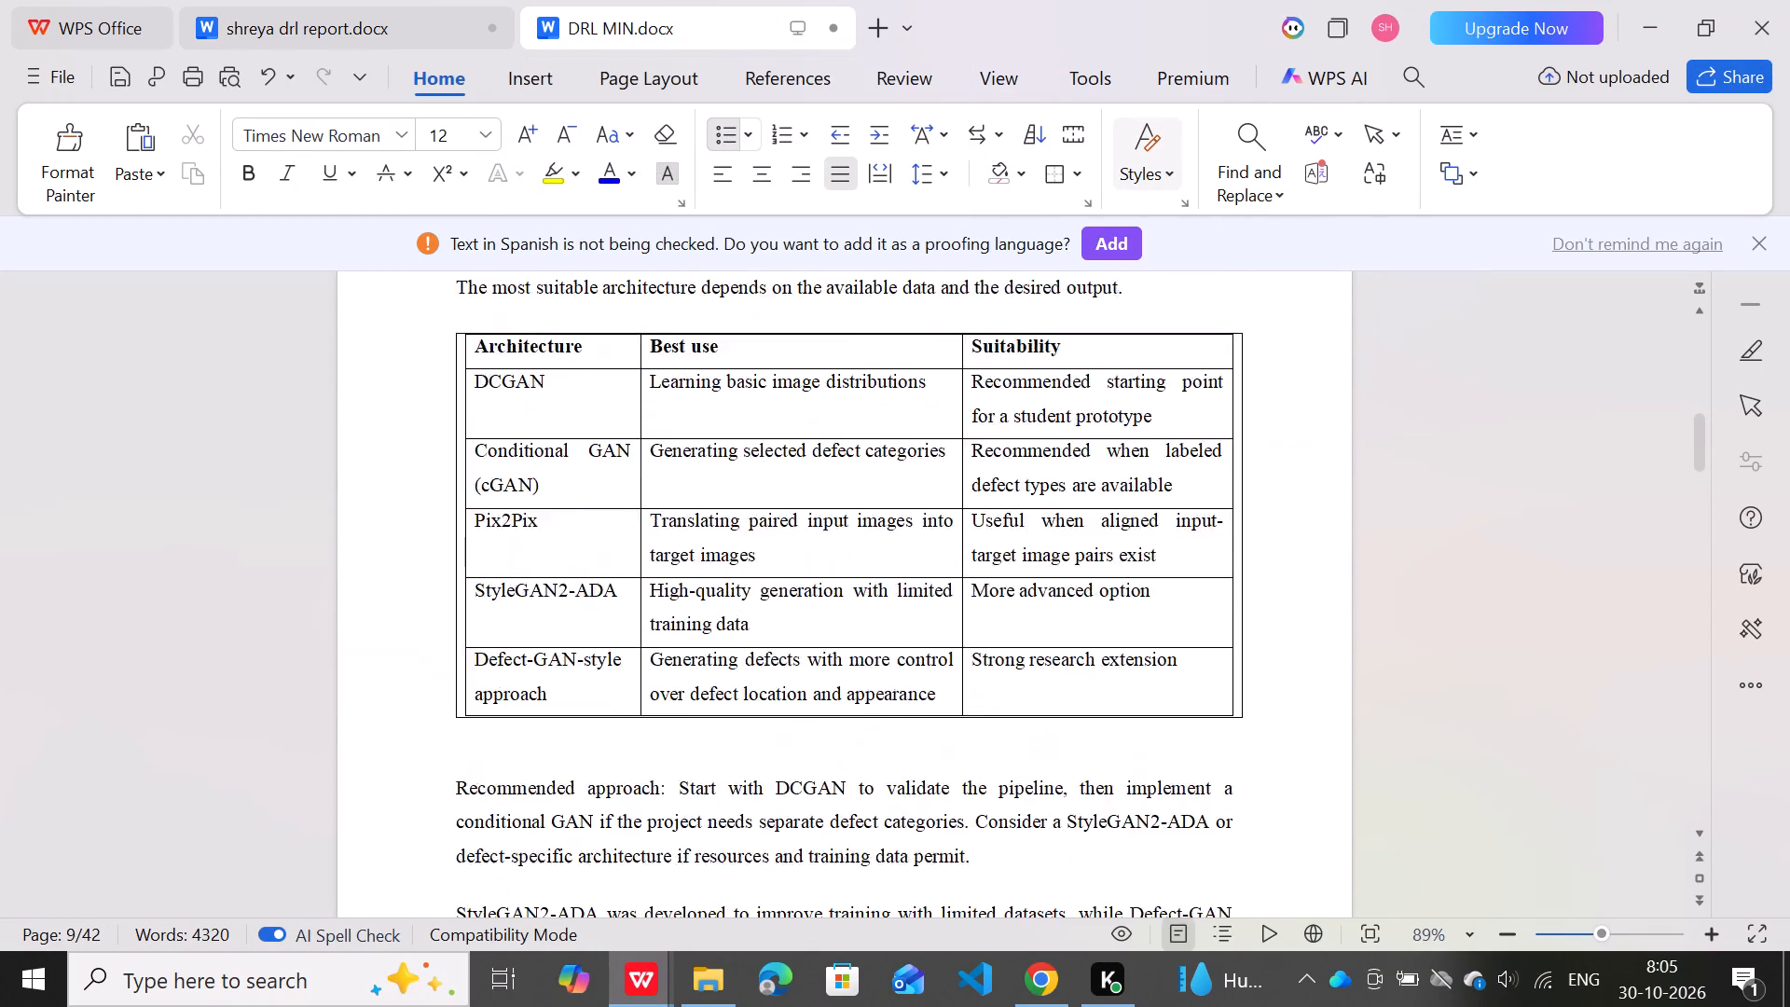
scroll(701, 549, "up", 19)
scroll(701, 549, "up", 16)
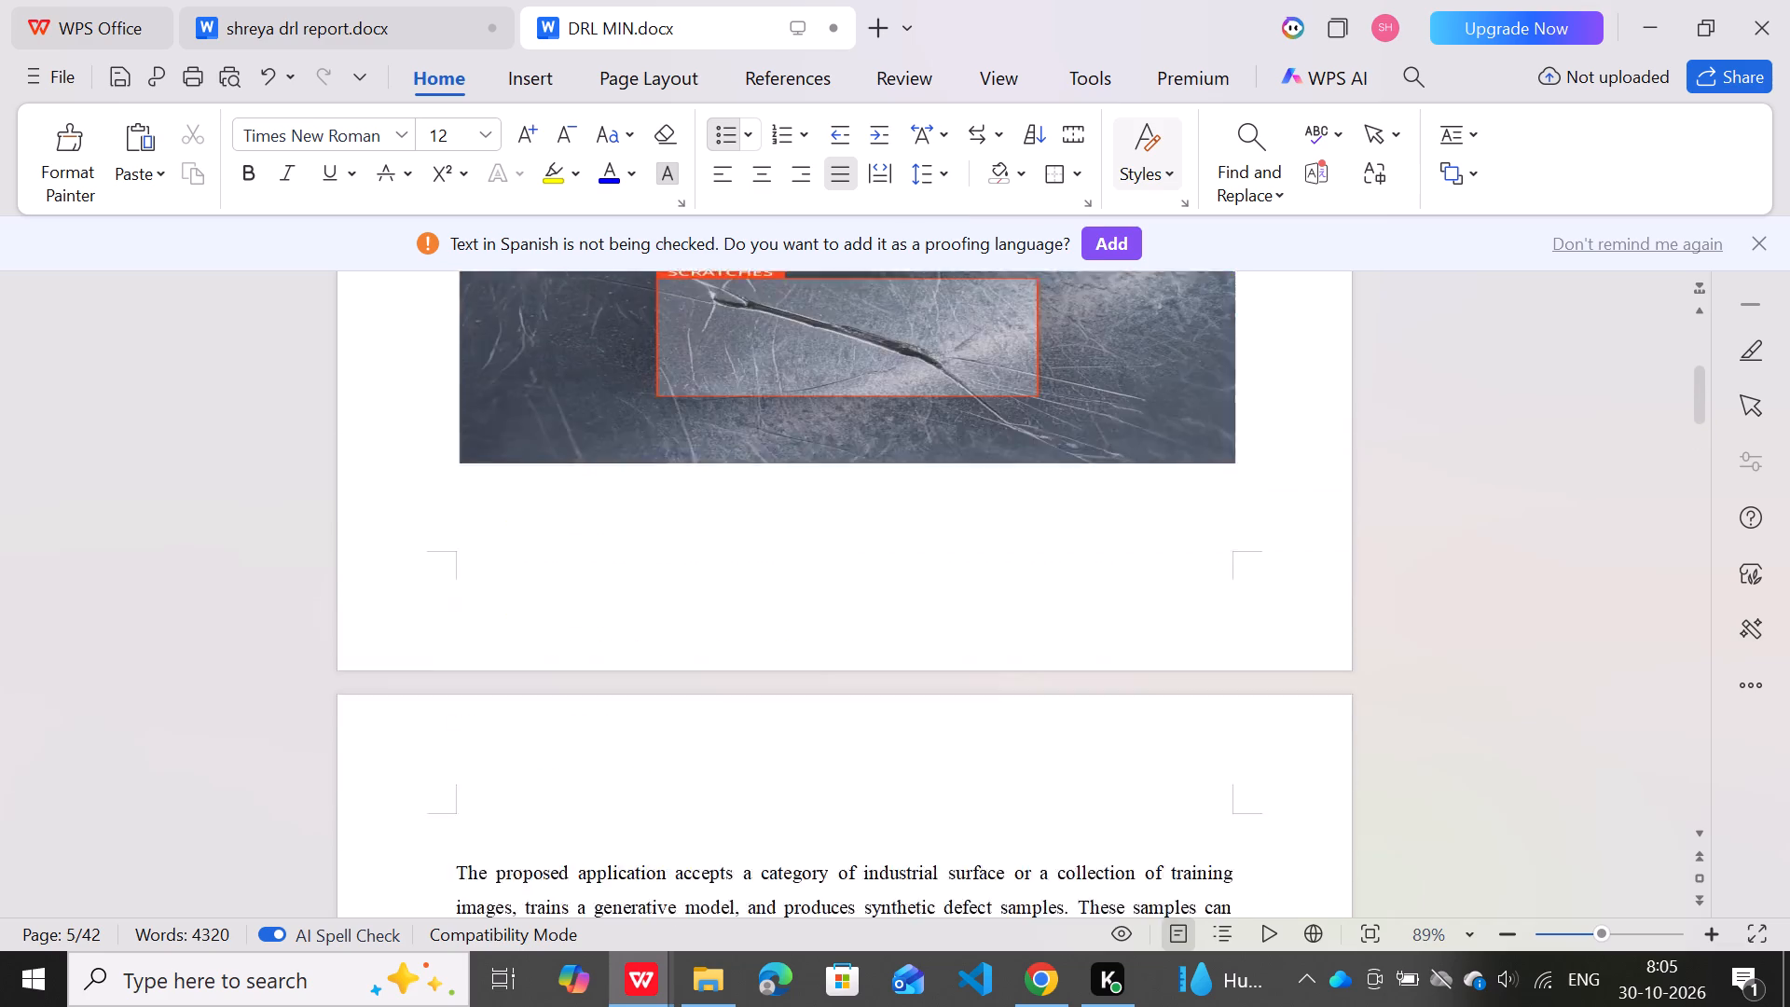
scroll(701, 549, "up", 20)
scroll(701, 549, "up", 20)
scroll(701, 549, "up", 14)
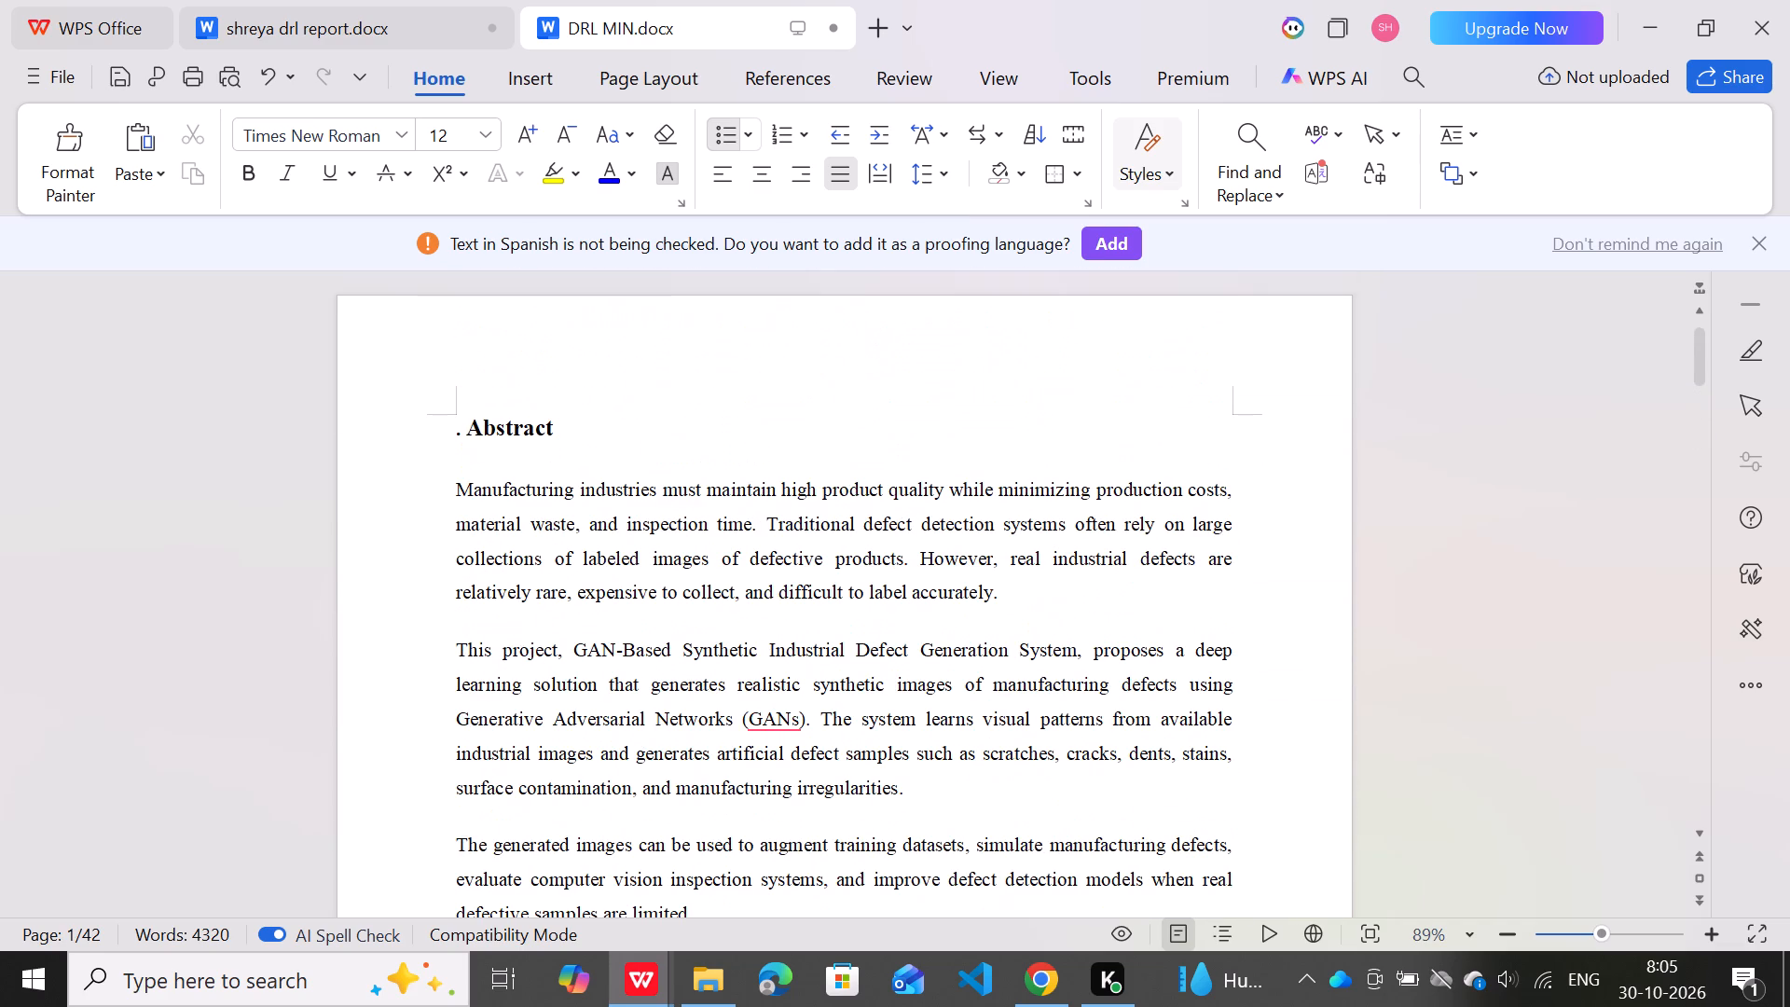
scroll(701, 549, "up", 3)
scroll(701, 549, "down", 5)
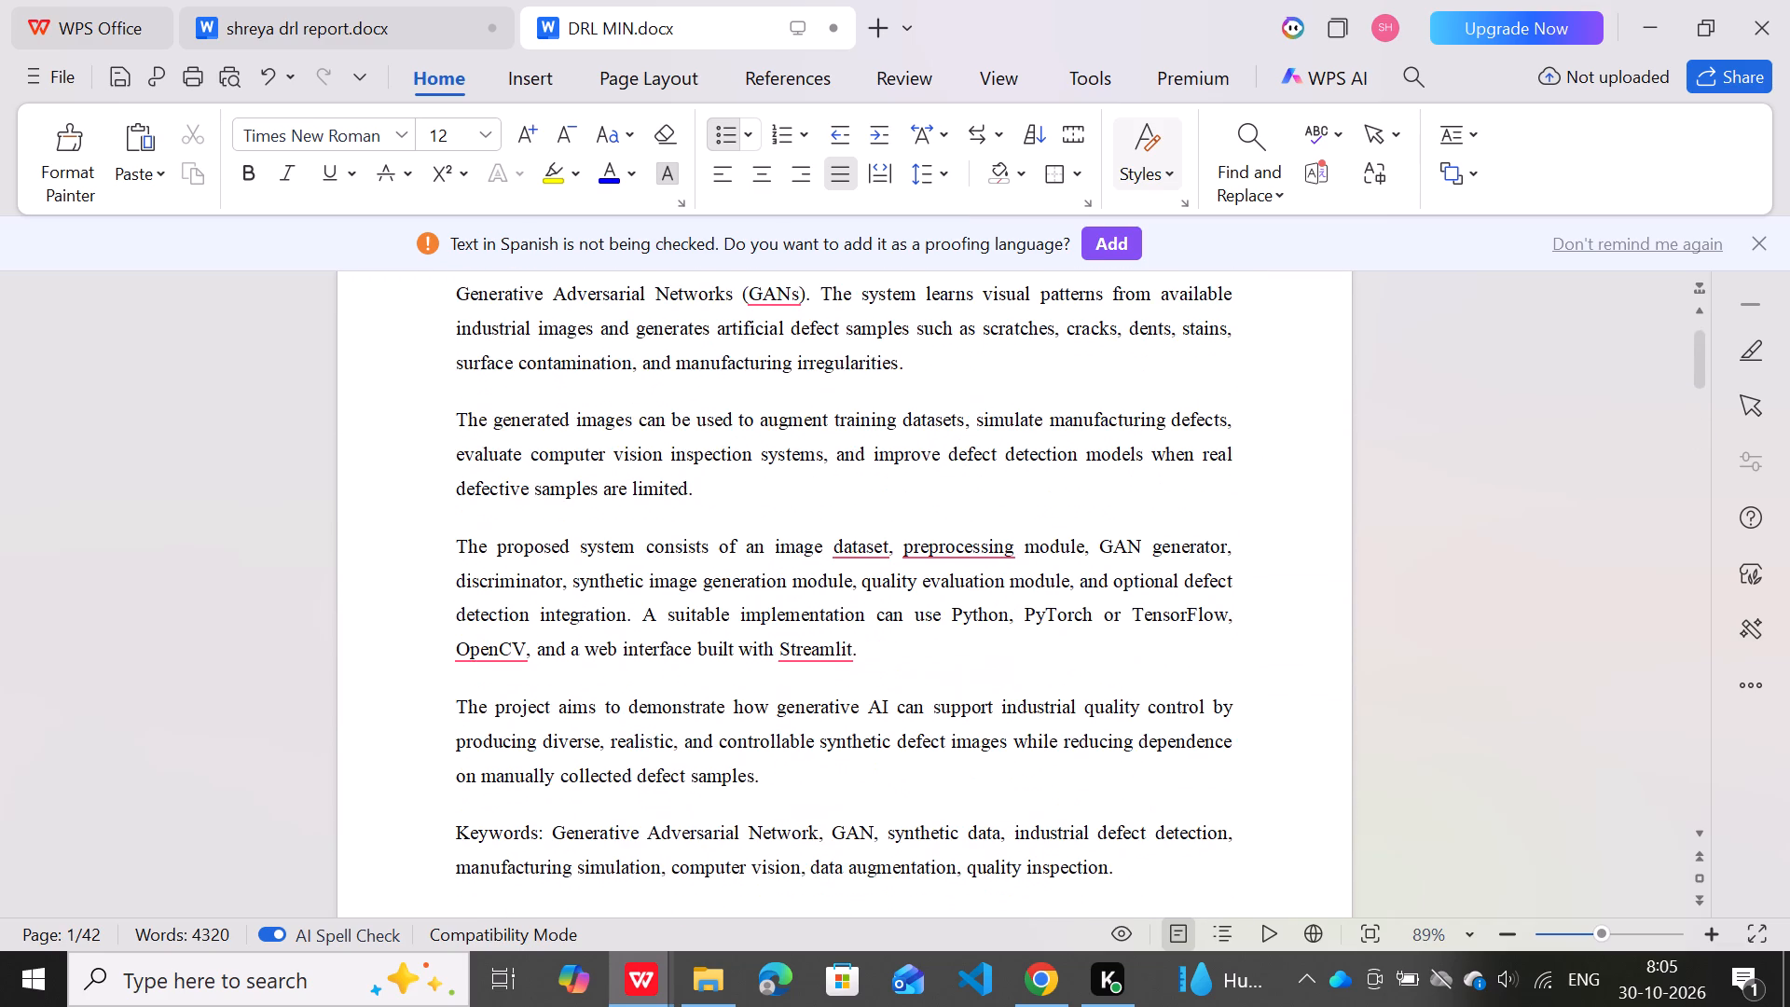
scroll(701, 549, "down", 5)
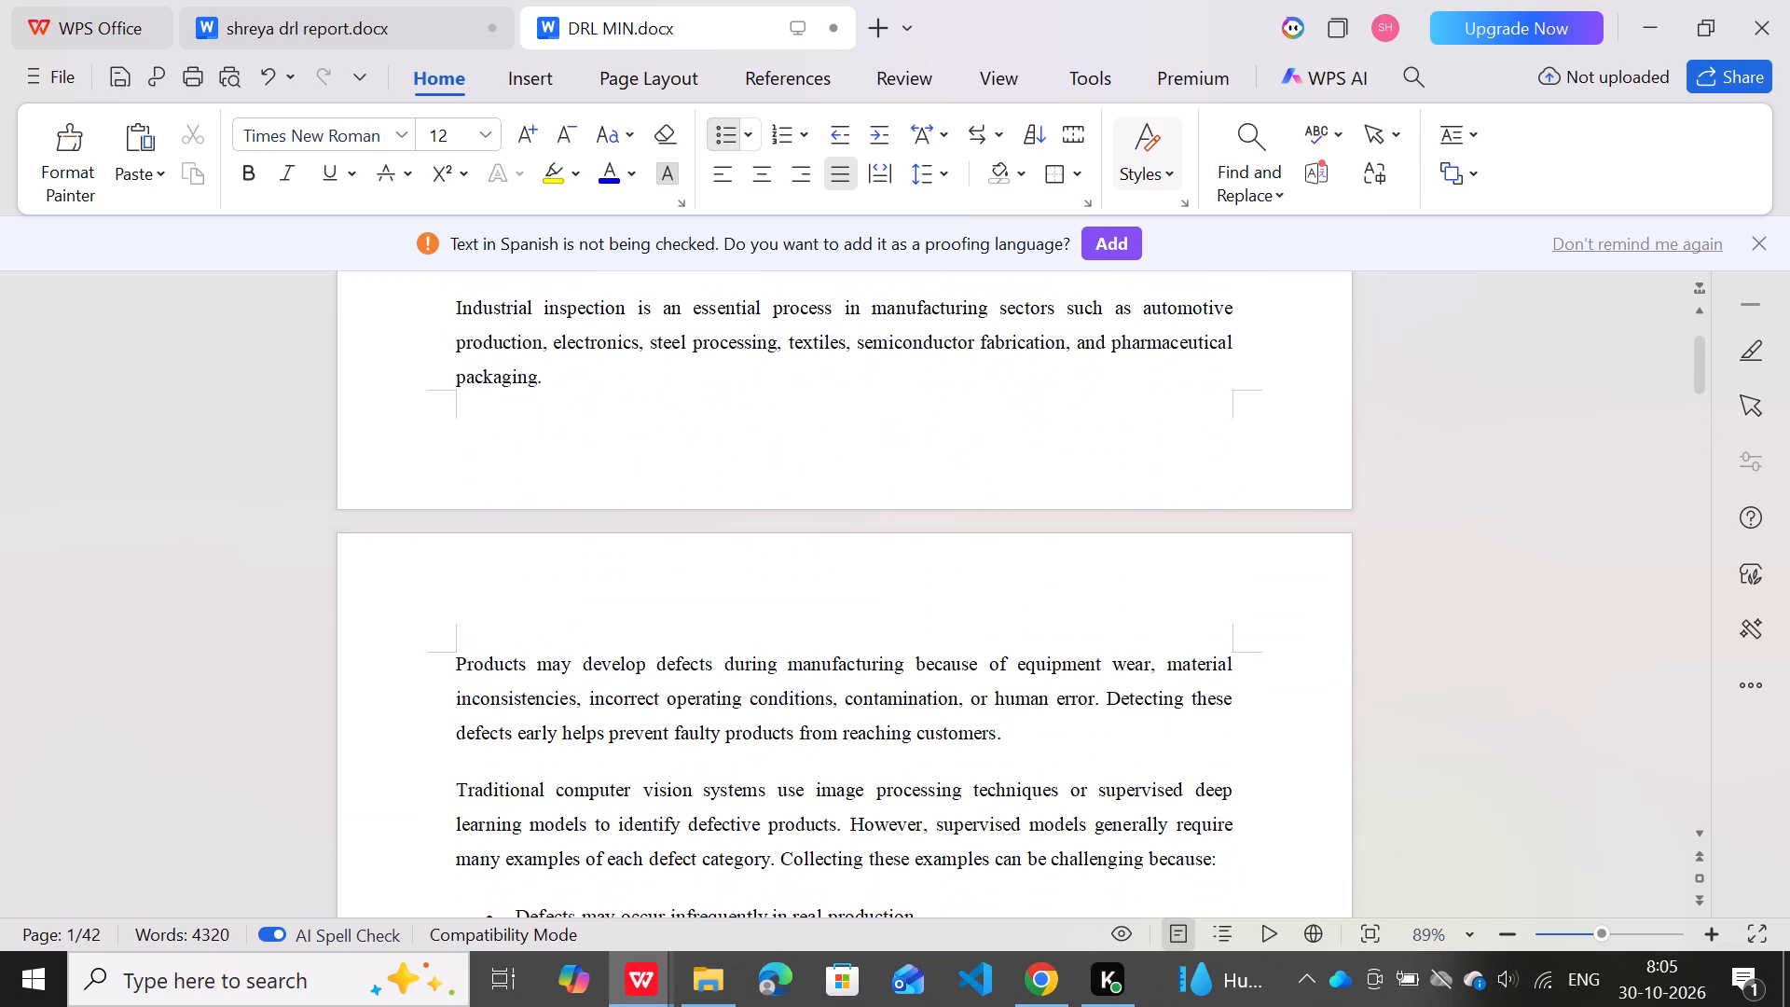
scroll(701, 549, "down", 1)
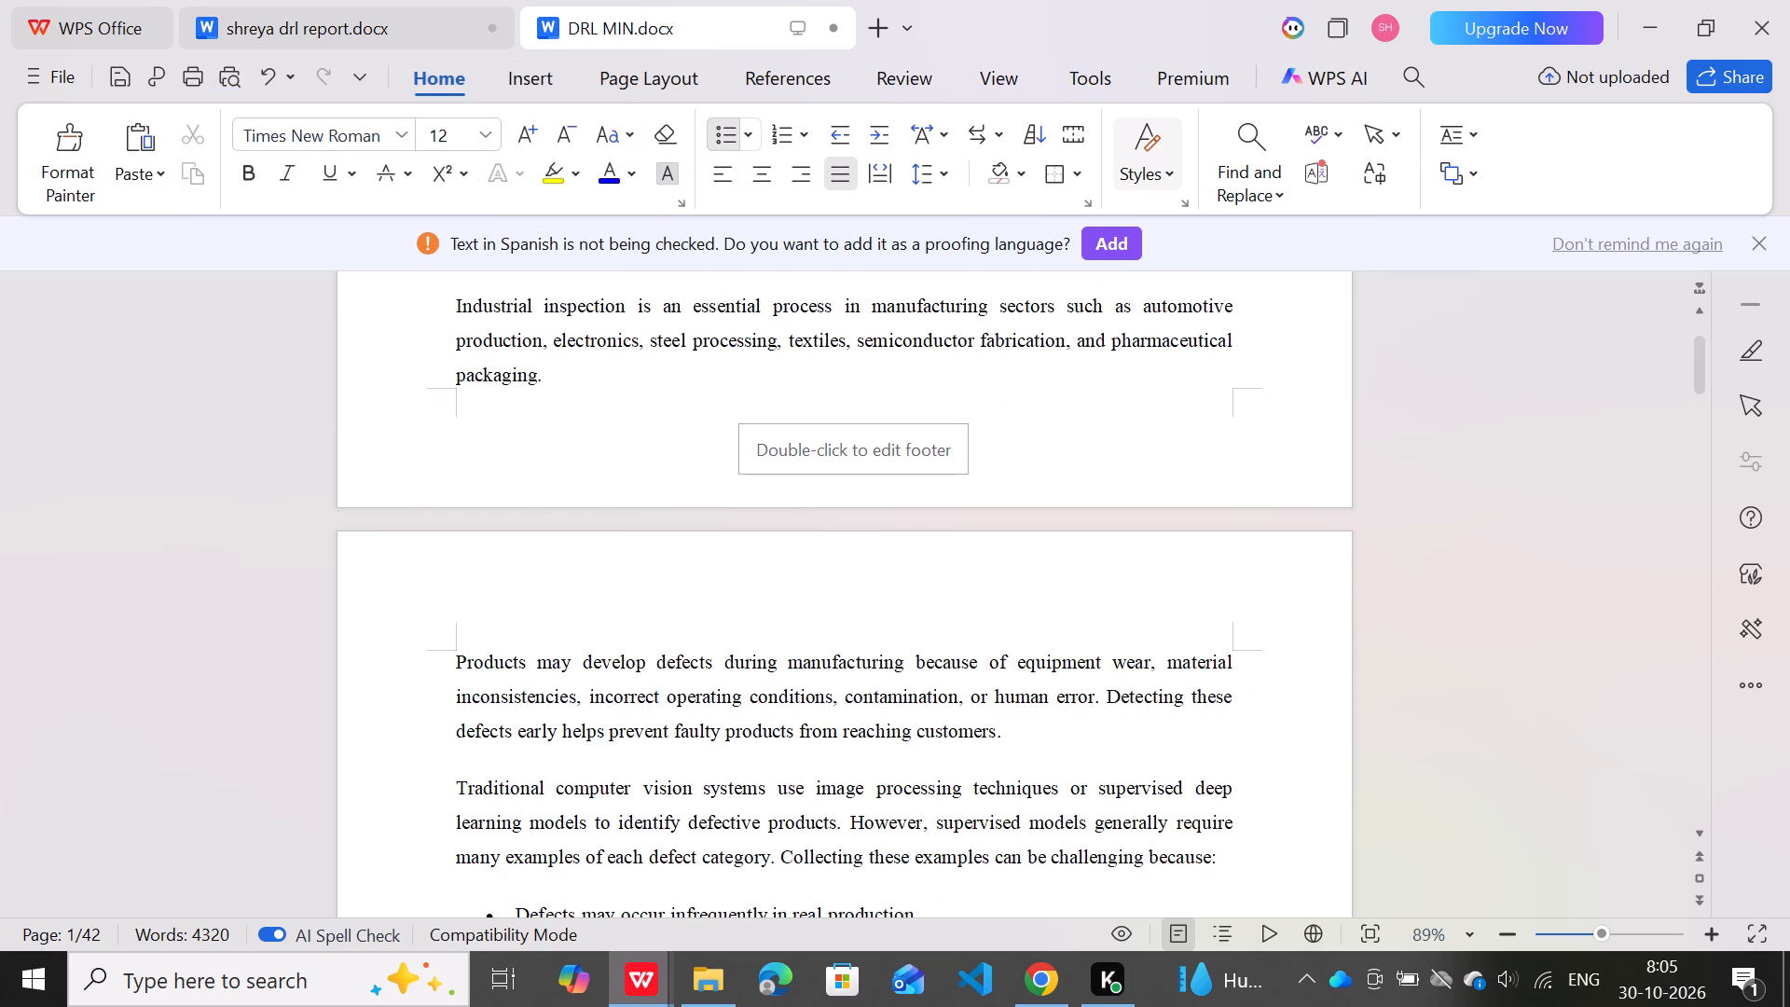
Return to shreya drl report.docx and delete the empty lines before the paragraph starting "In traditional industrial inspection".
left_click(362, 0)
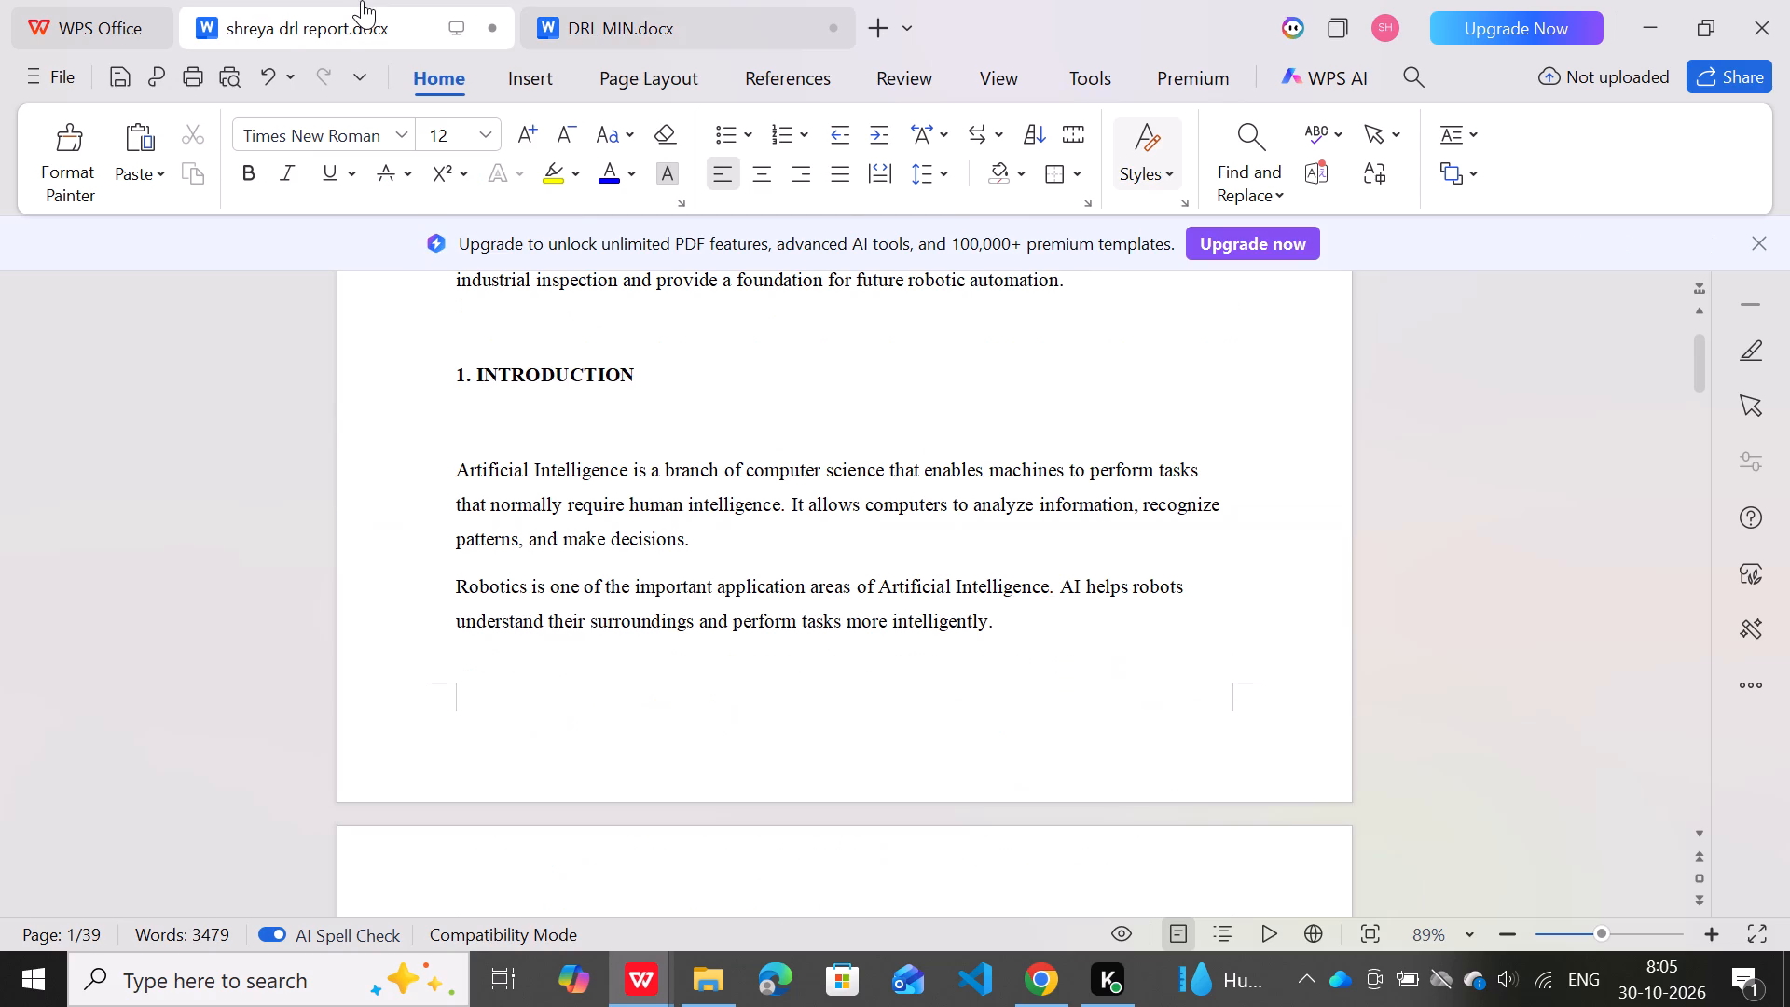
scroll(701, 432, "up", 1)
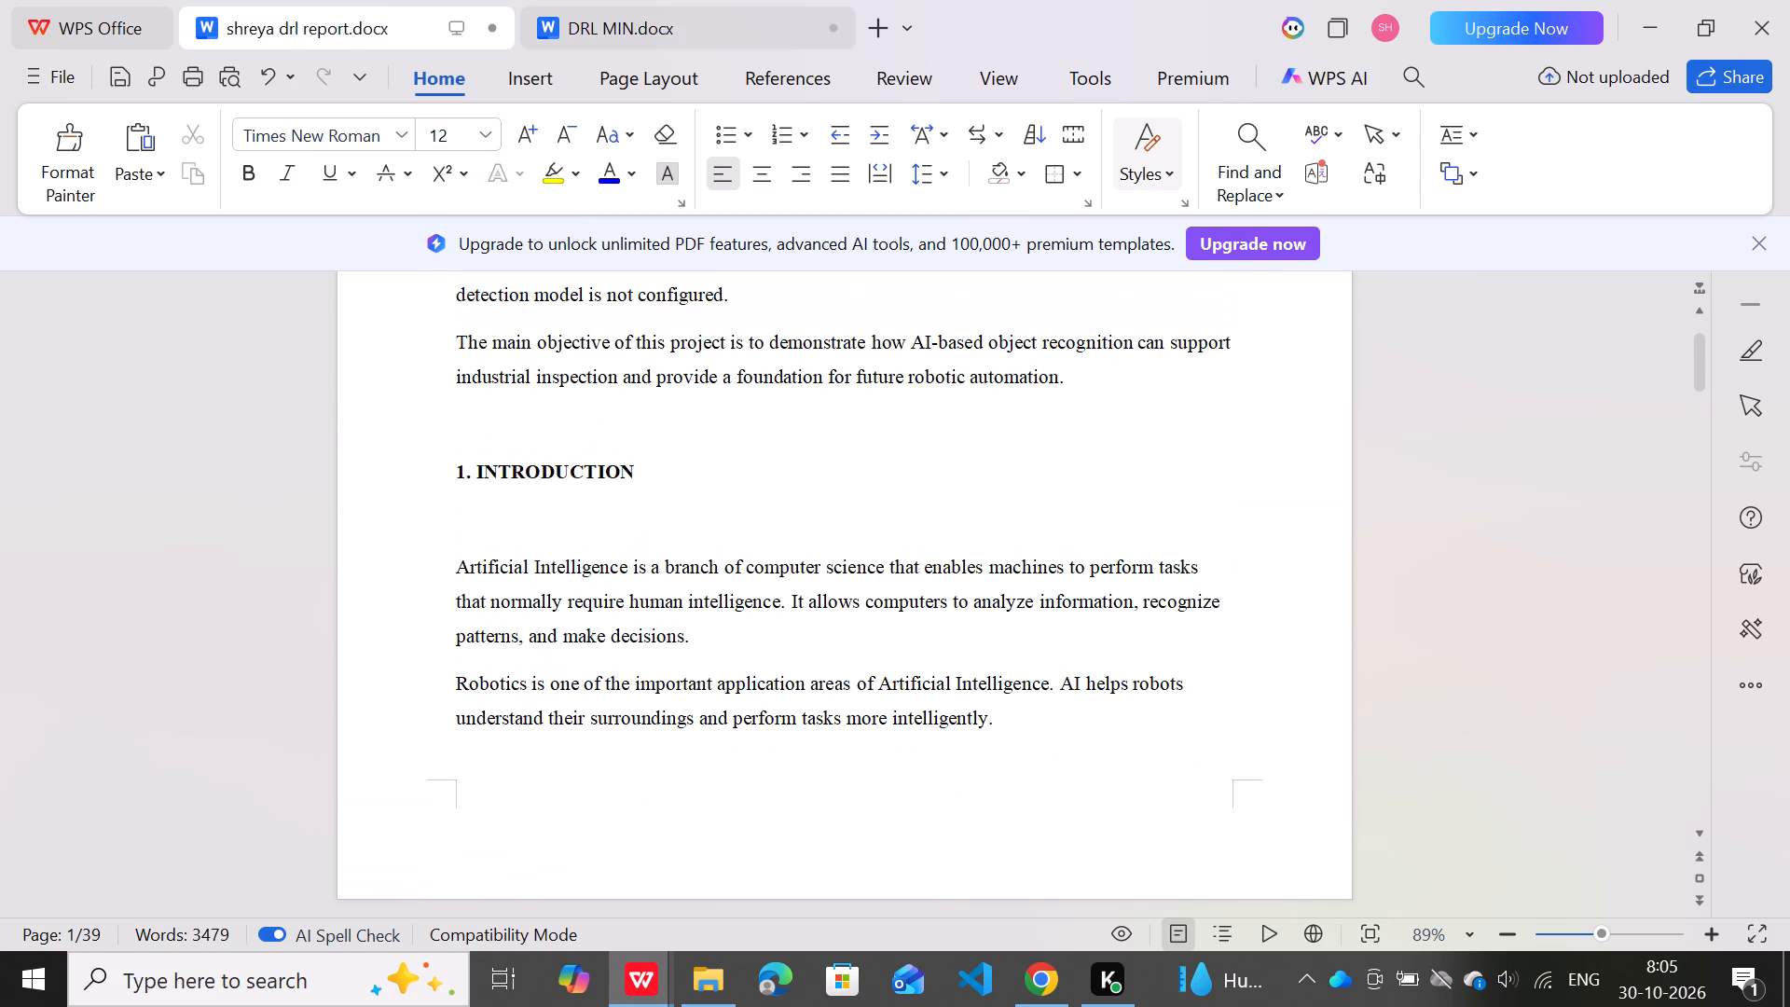
scroll(701, 432, "up", 2)
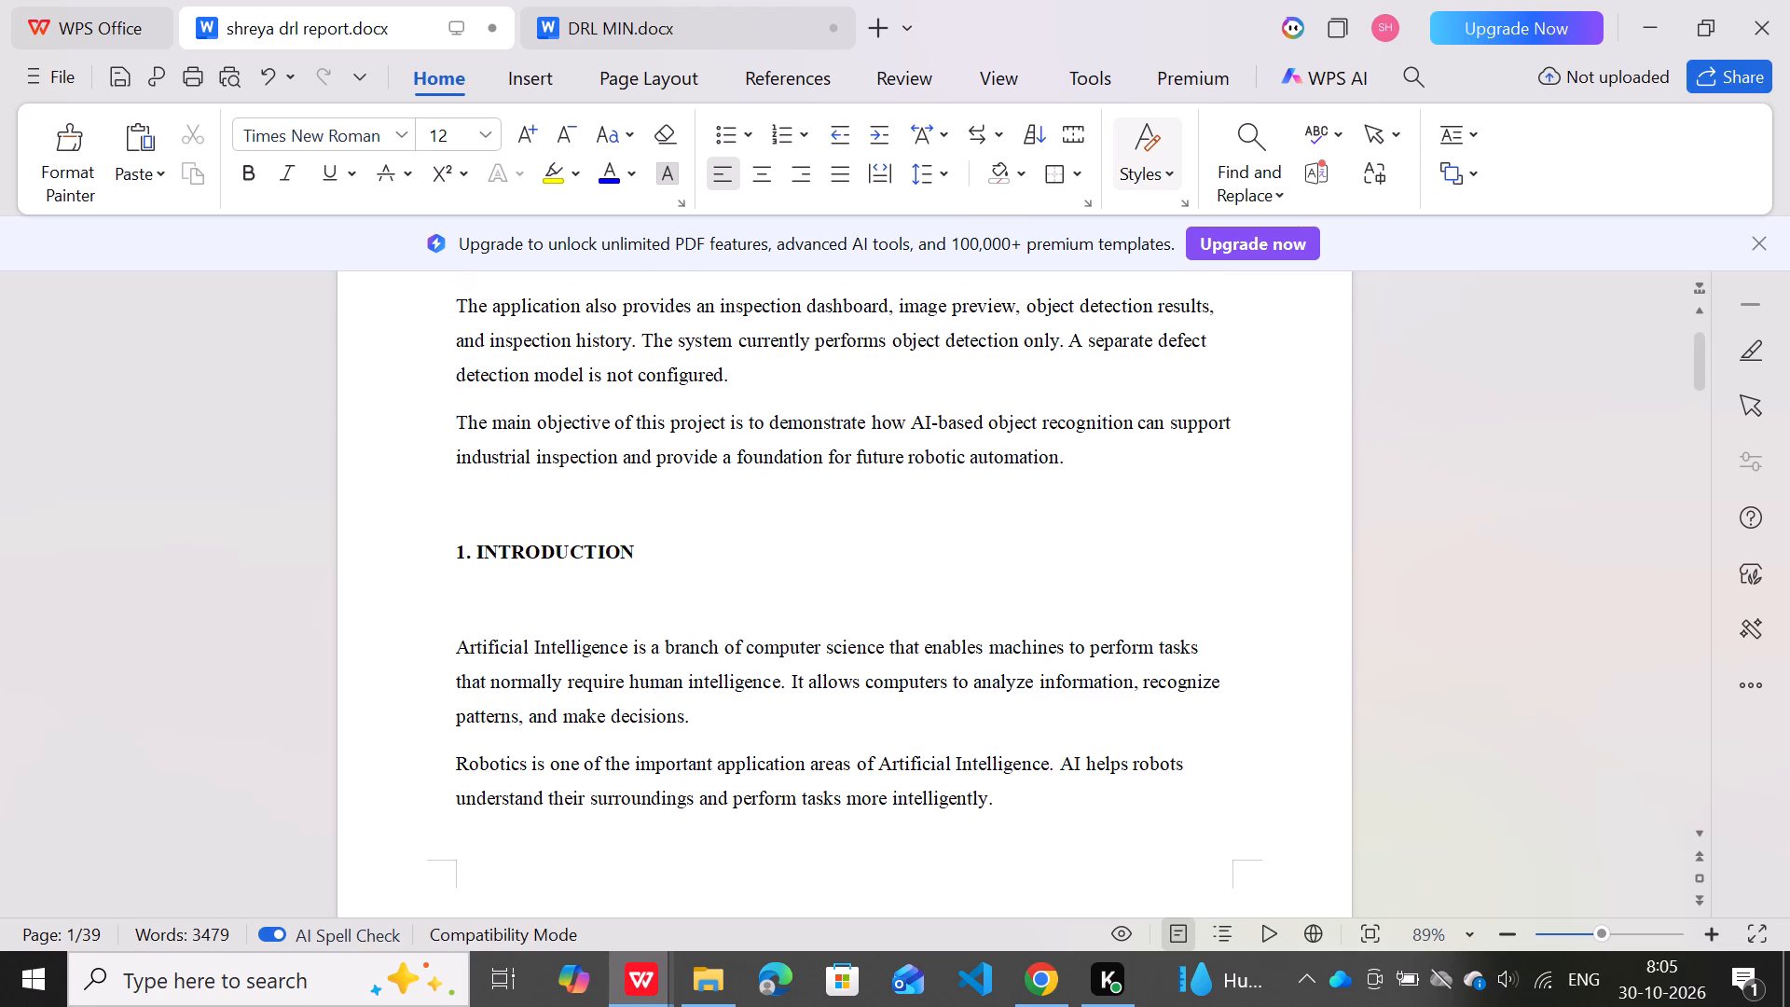
scroll(701, 442, "down", 2)
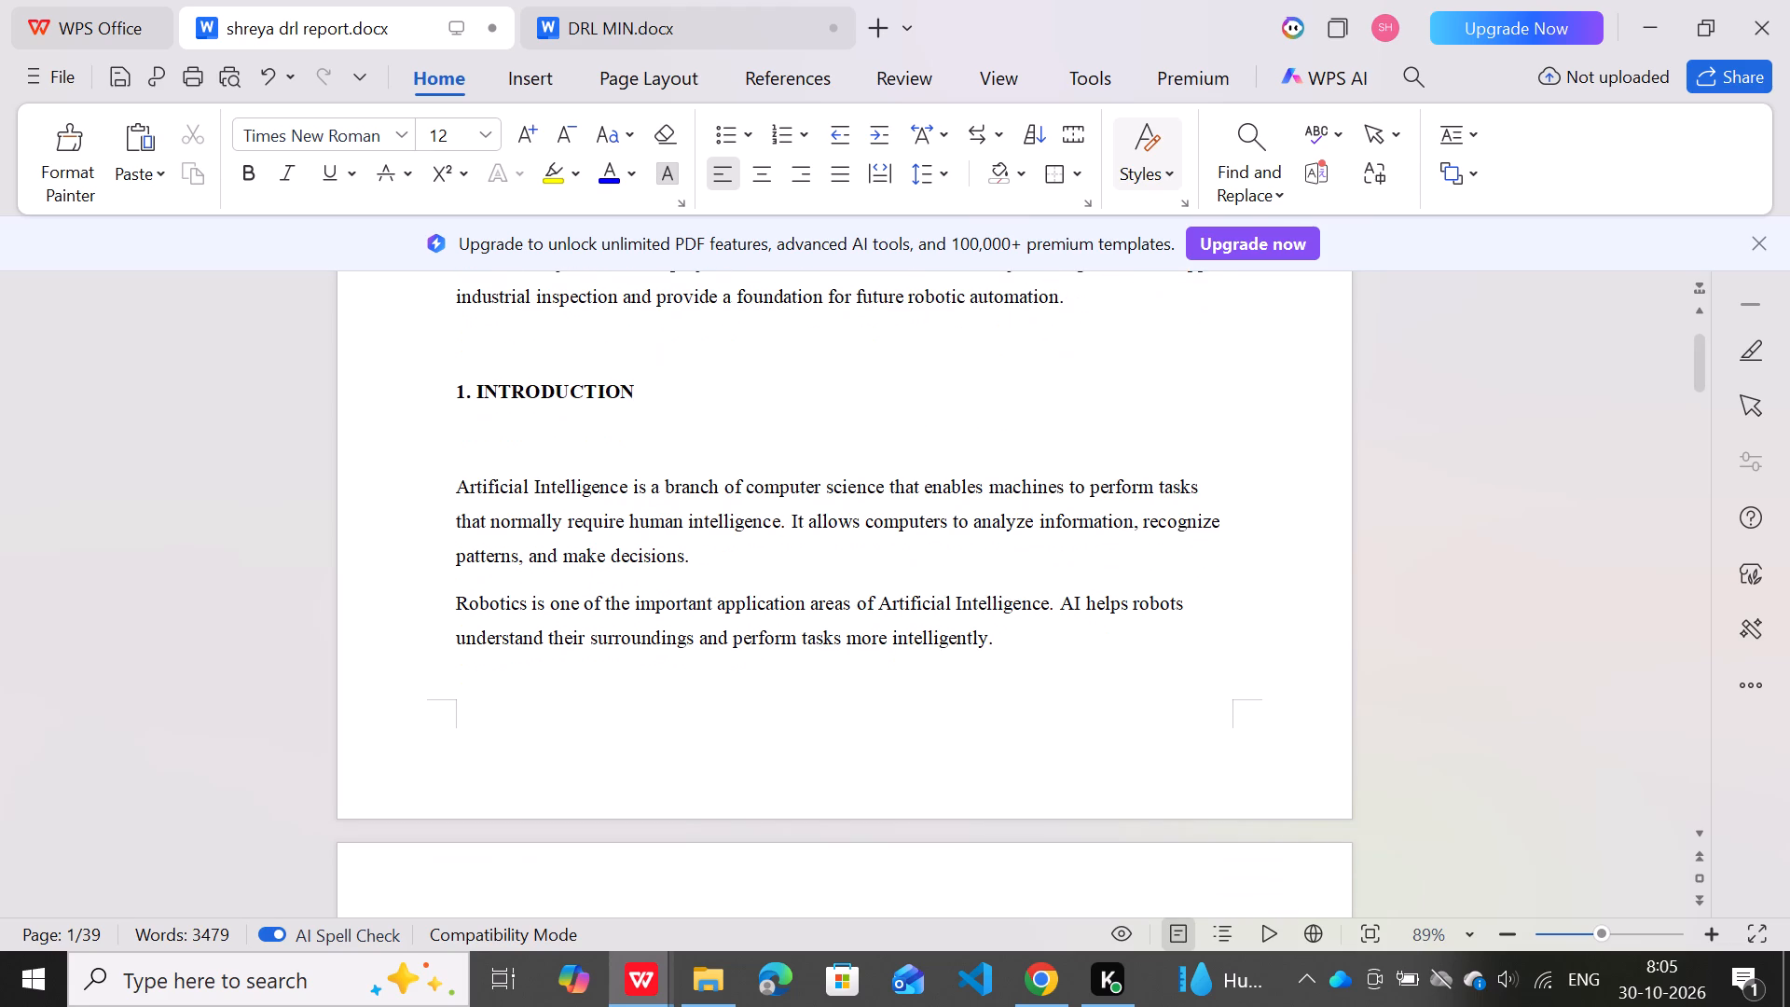
scroll(701, 442, "down", 3)
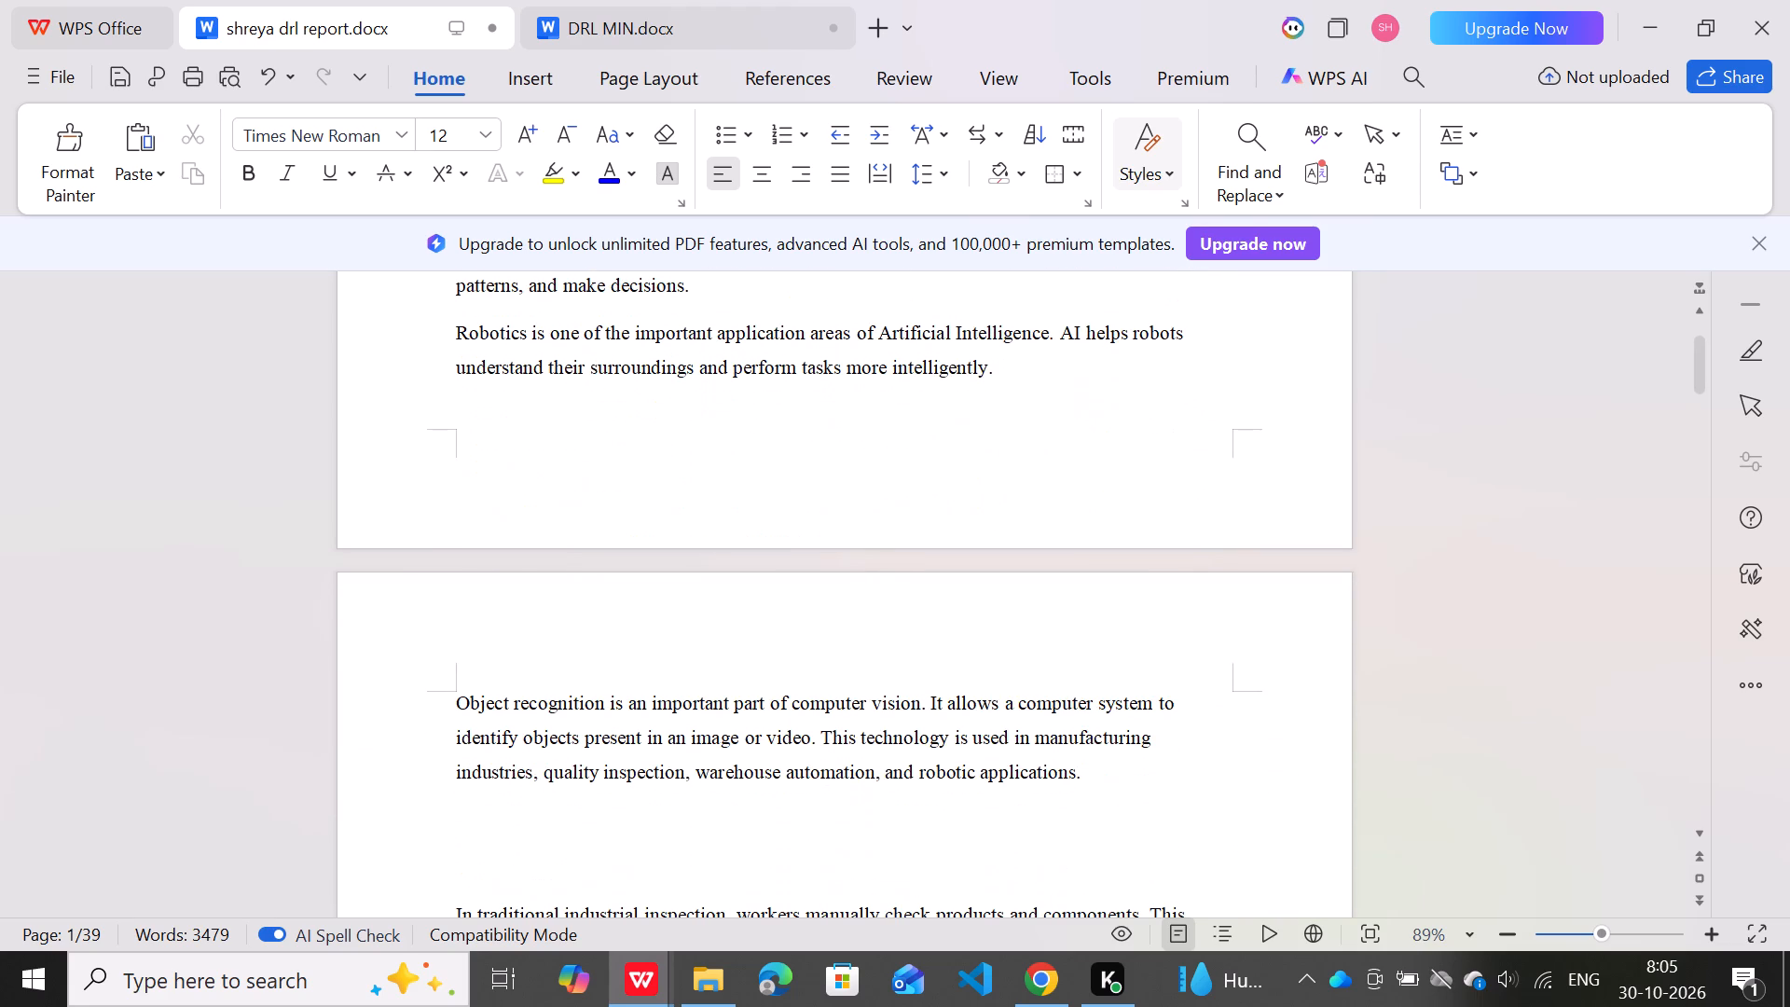
scroll(701, 442, "down", 2)
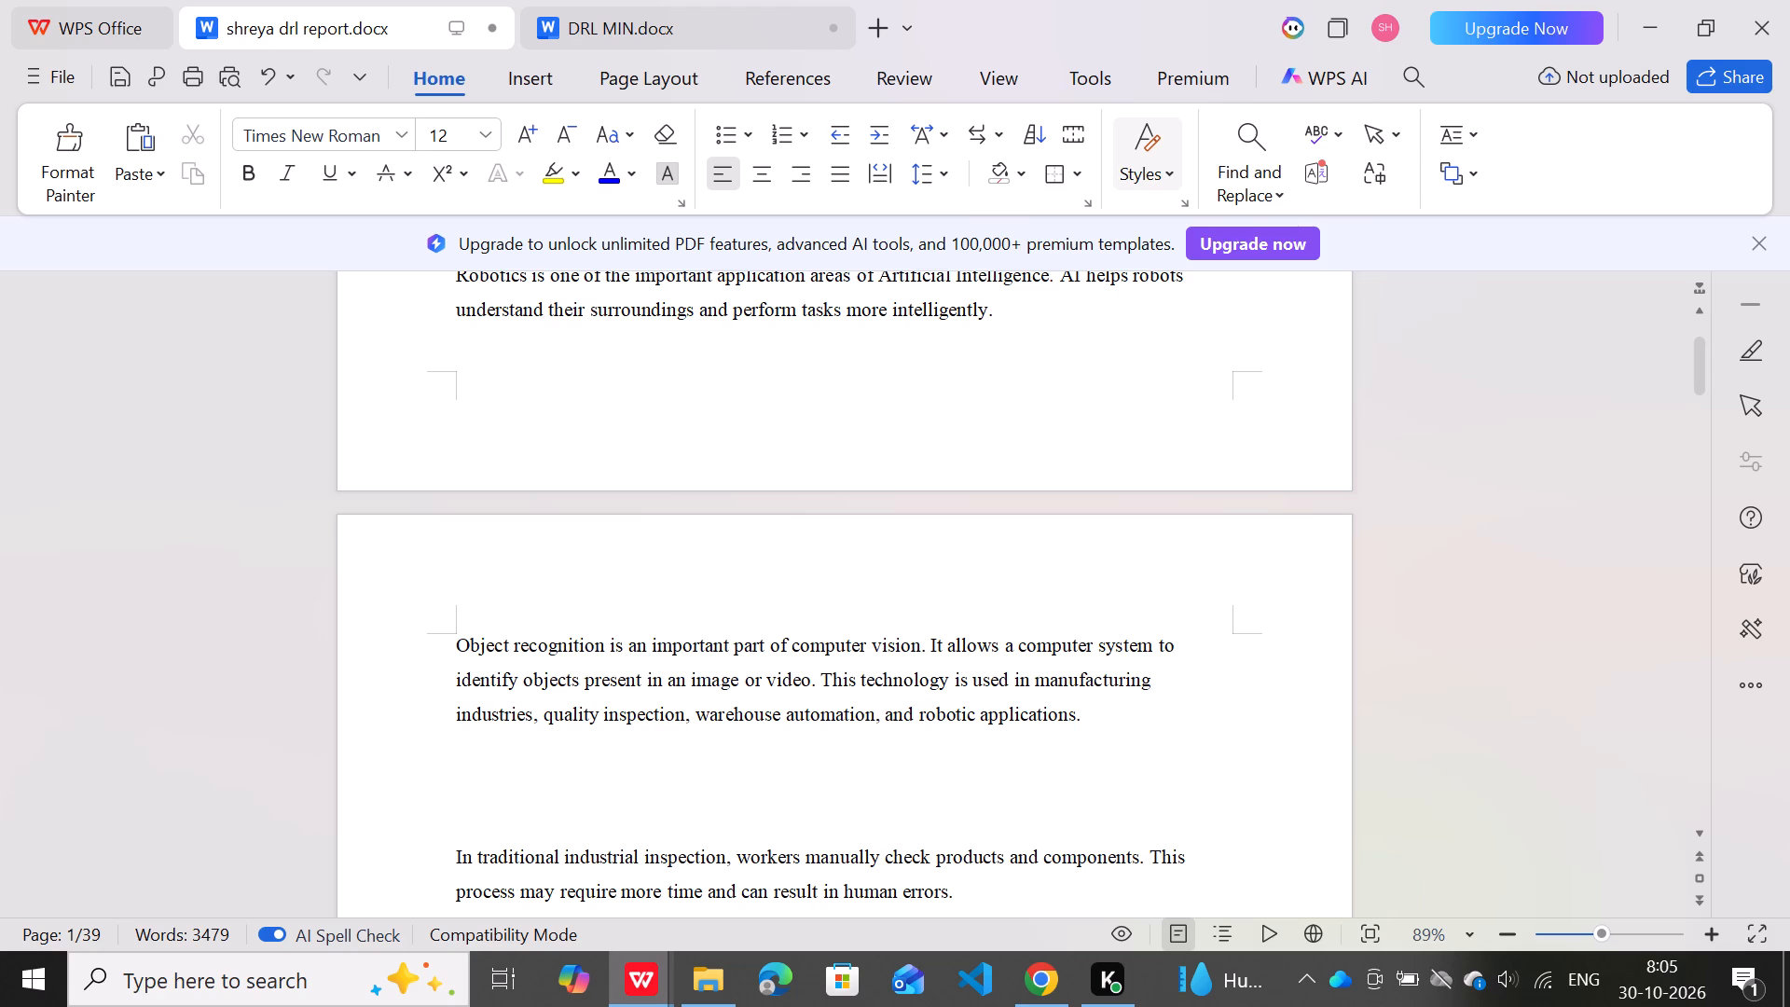
left_click(462, 843)
key("BackSpace")
key("BackSpace")
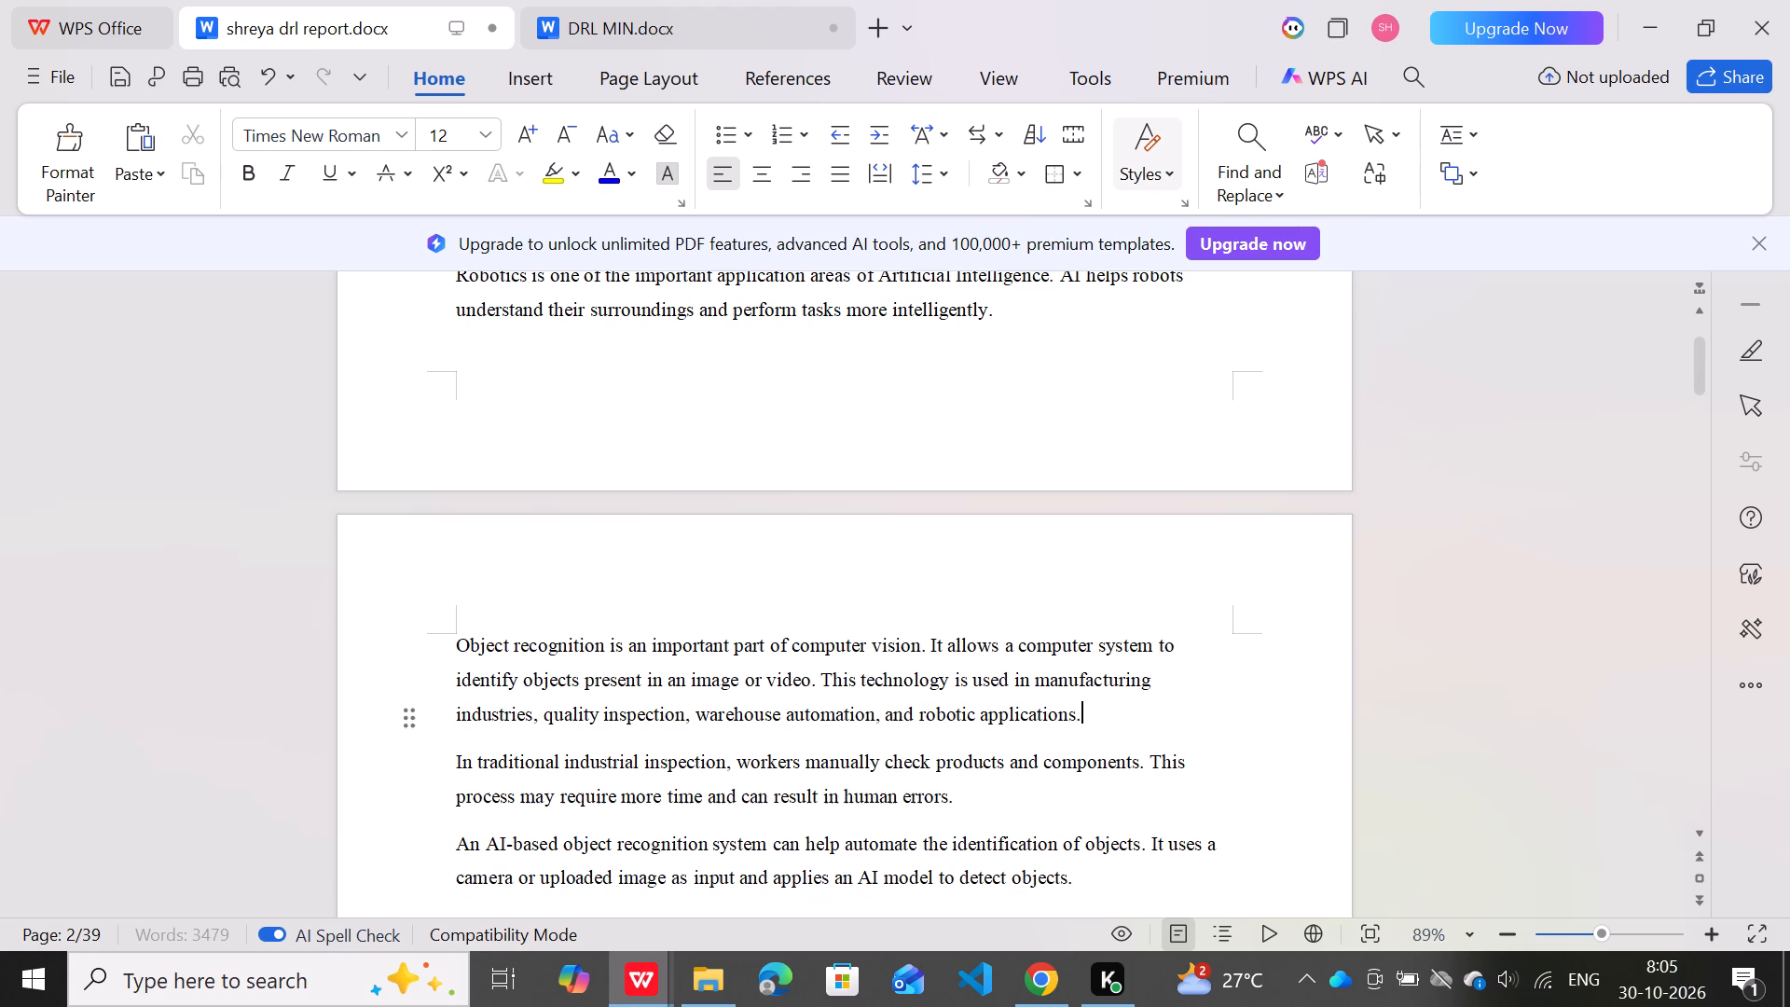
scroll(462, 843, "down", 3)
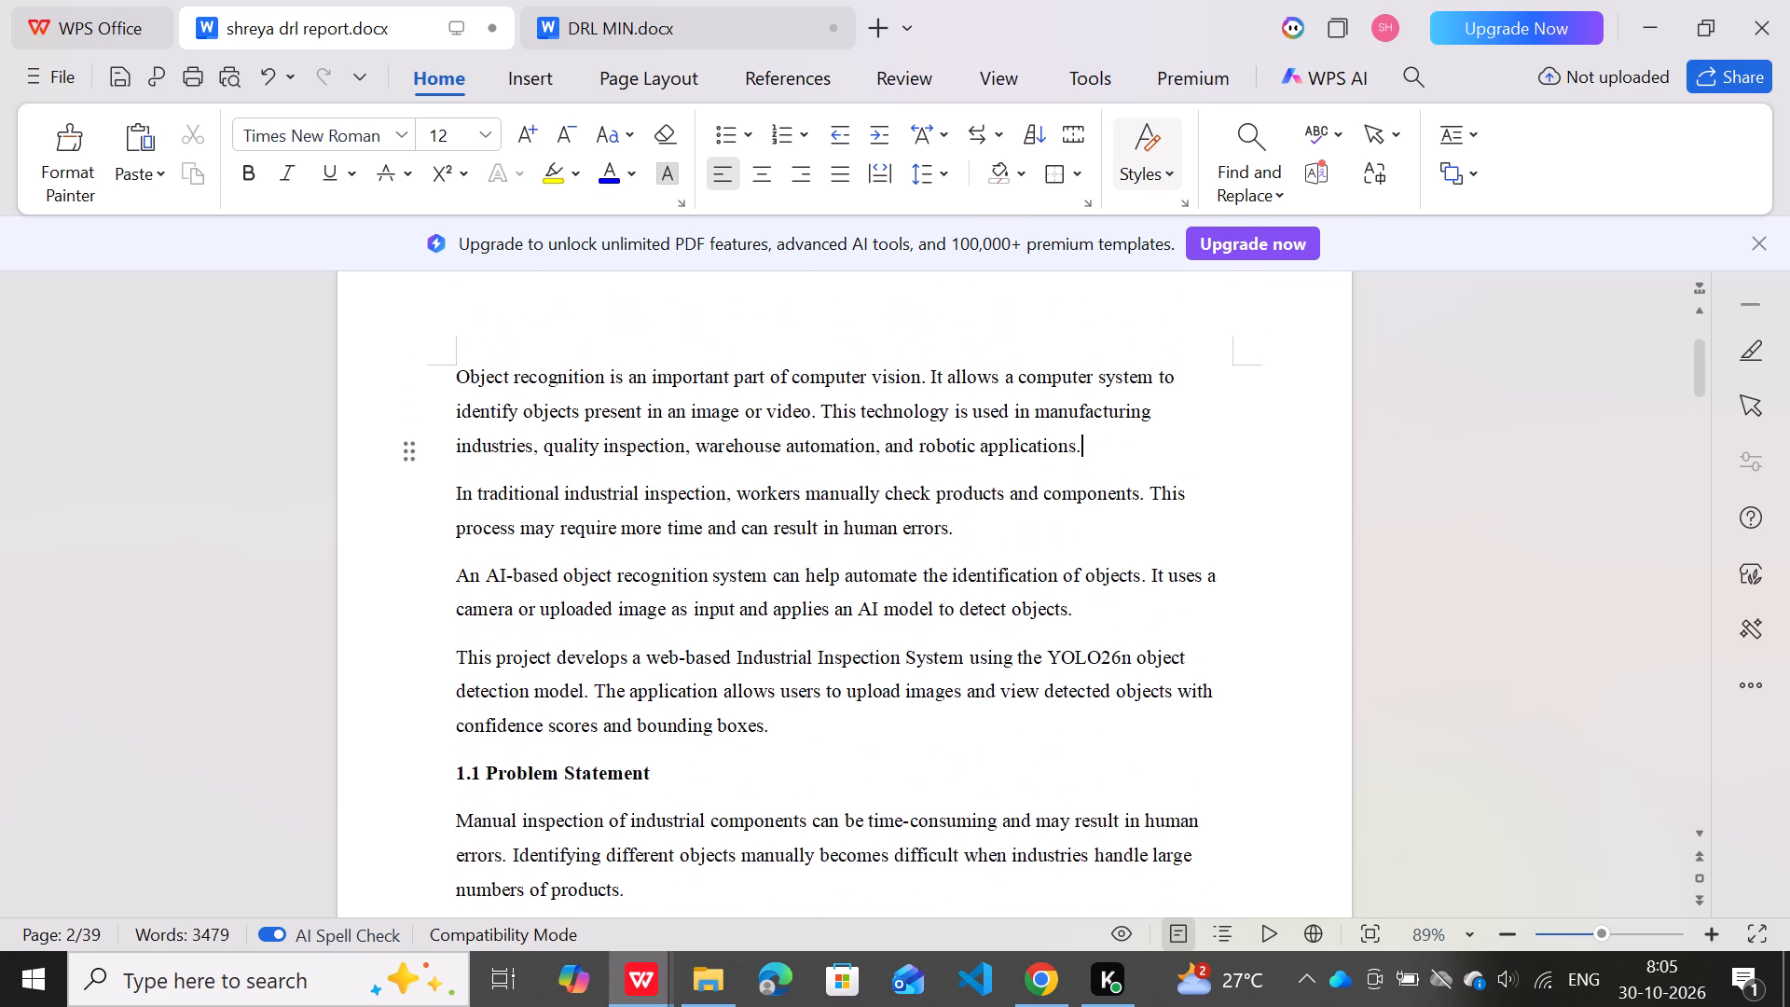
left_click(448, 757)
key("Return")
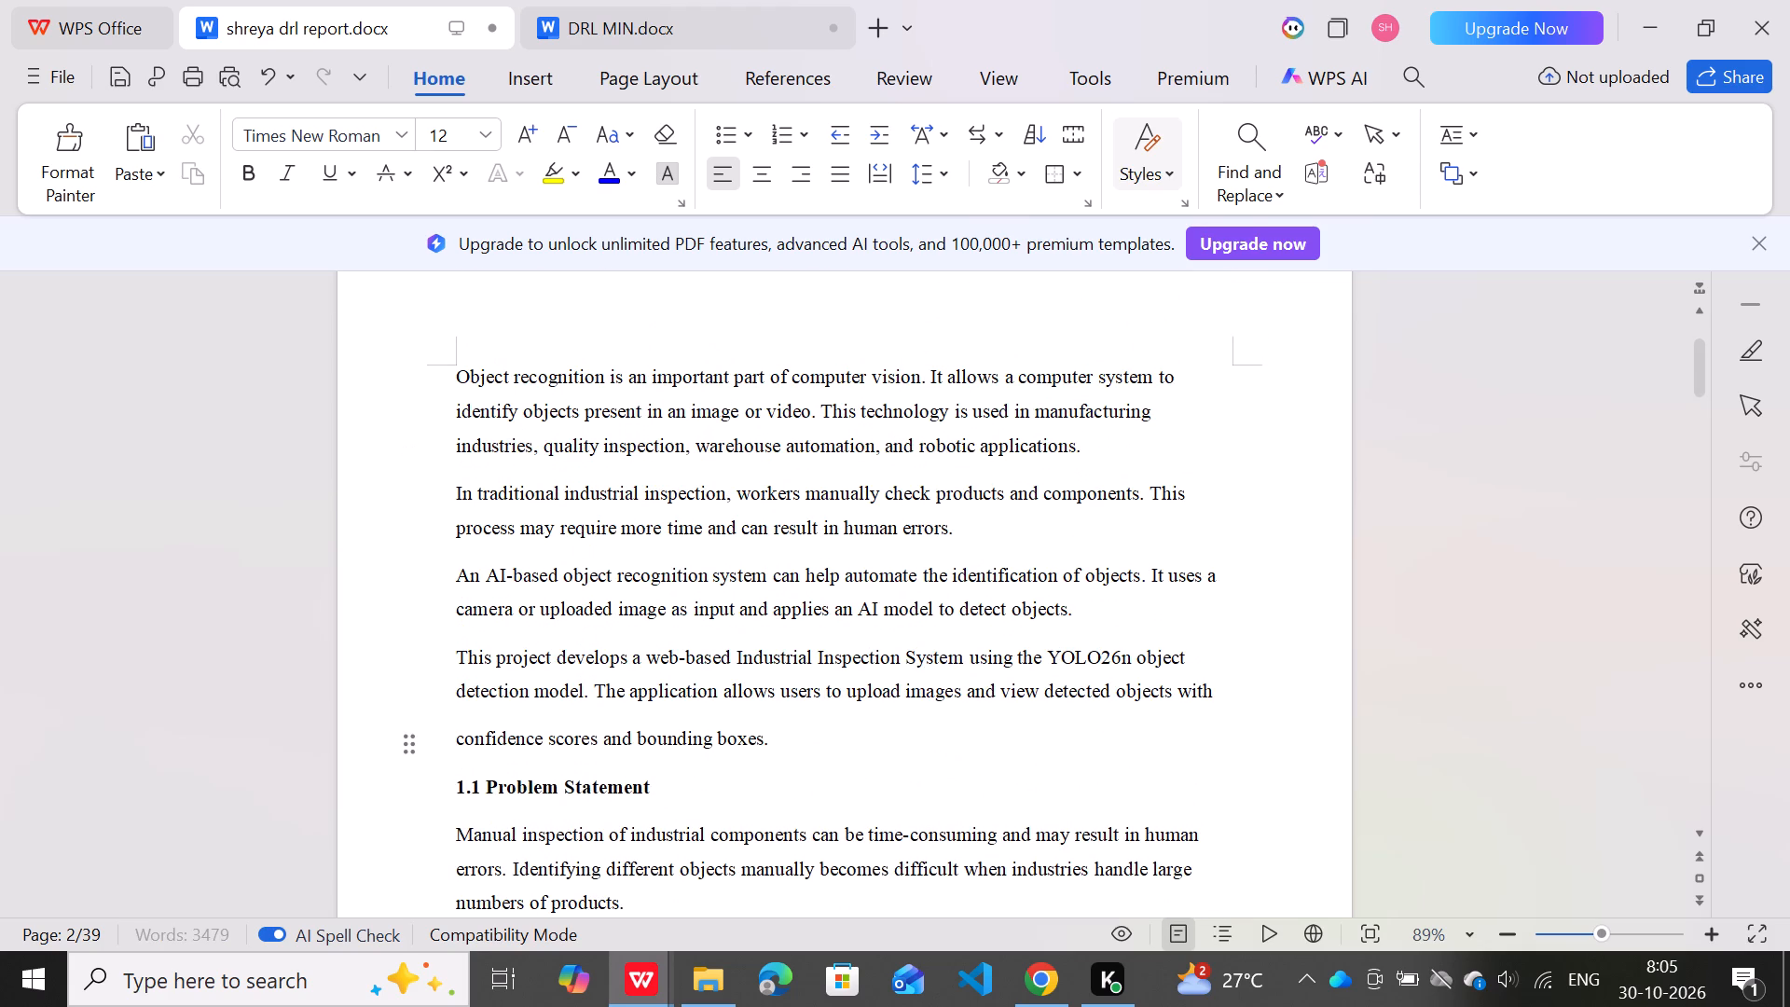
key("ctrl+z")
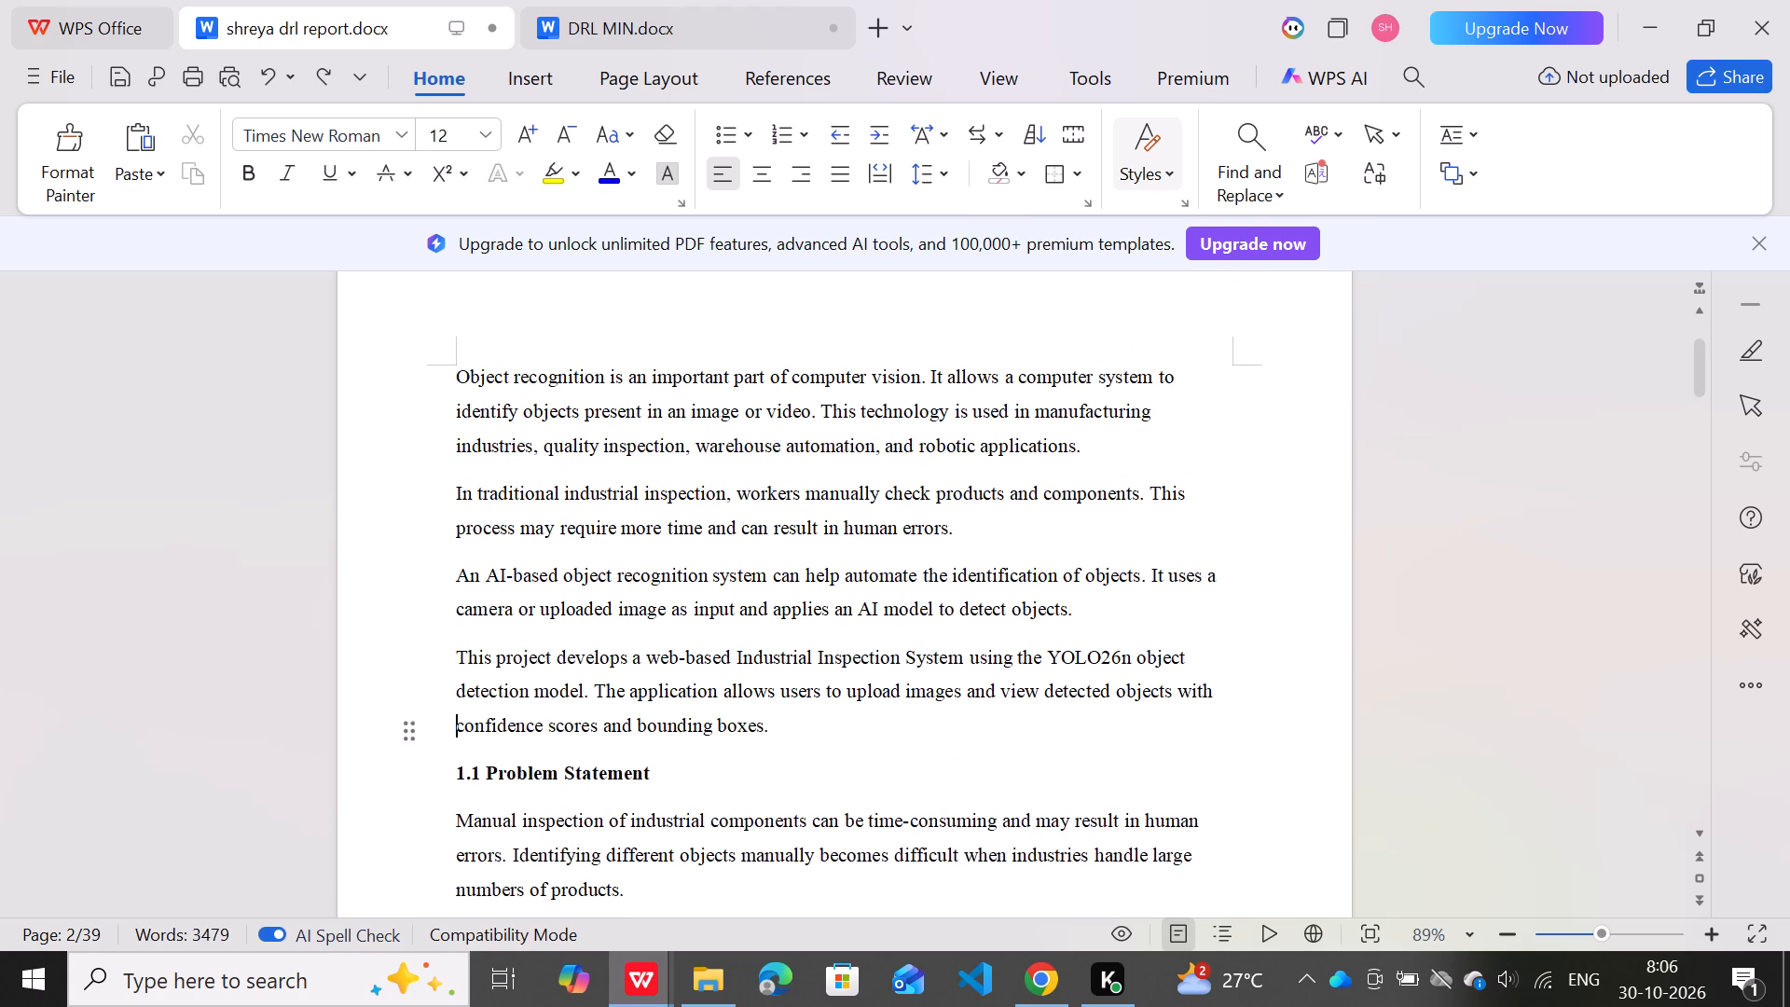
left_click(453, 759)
Insert a blank line after "confidence scores and bounding boxes.", above the "1.1 Problem Statement" heading.
left_click(792, 729)
key("Return")
Switch to DRL MIN.docx and examine the spacing from "2. Introduction" to "2.1 Problem statement".
scroll(792, 729, "up", 1)
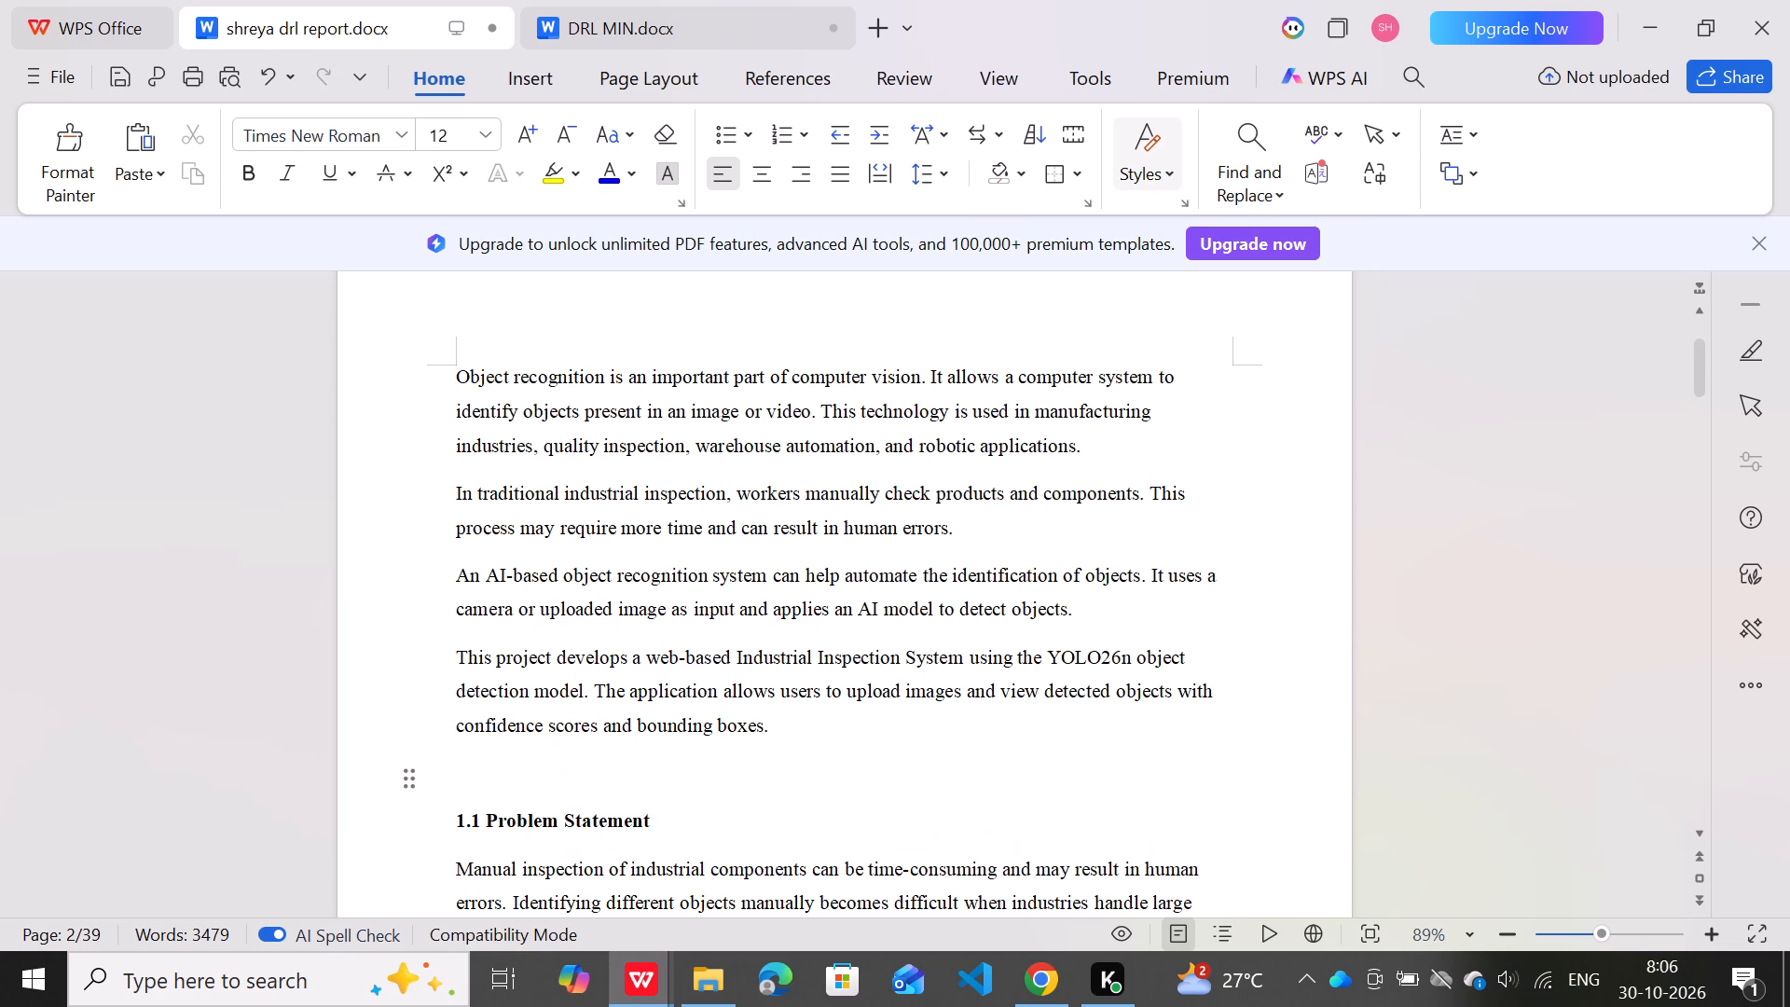
scroll(792, 729, "up", 4)
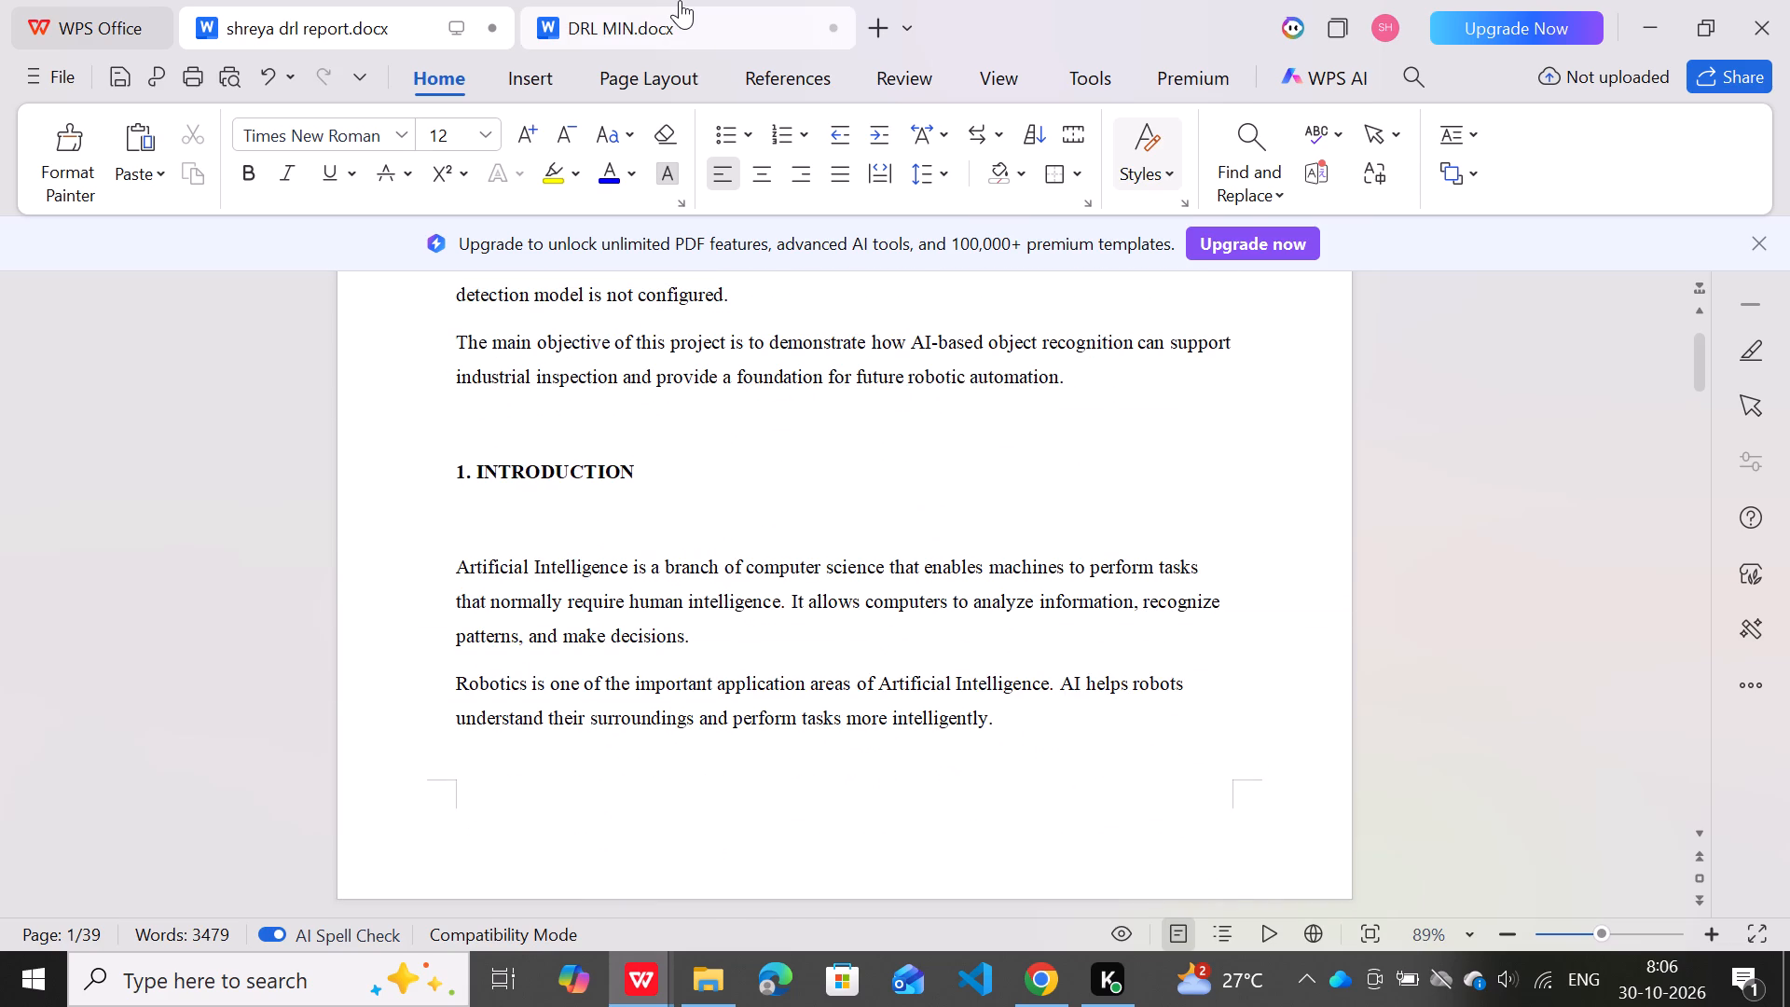
left_click(680, 0)
scroll(730, 724, "right", 2)
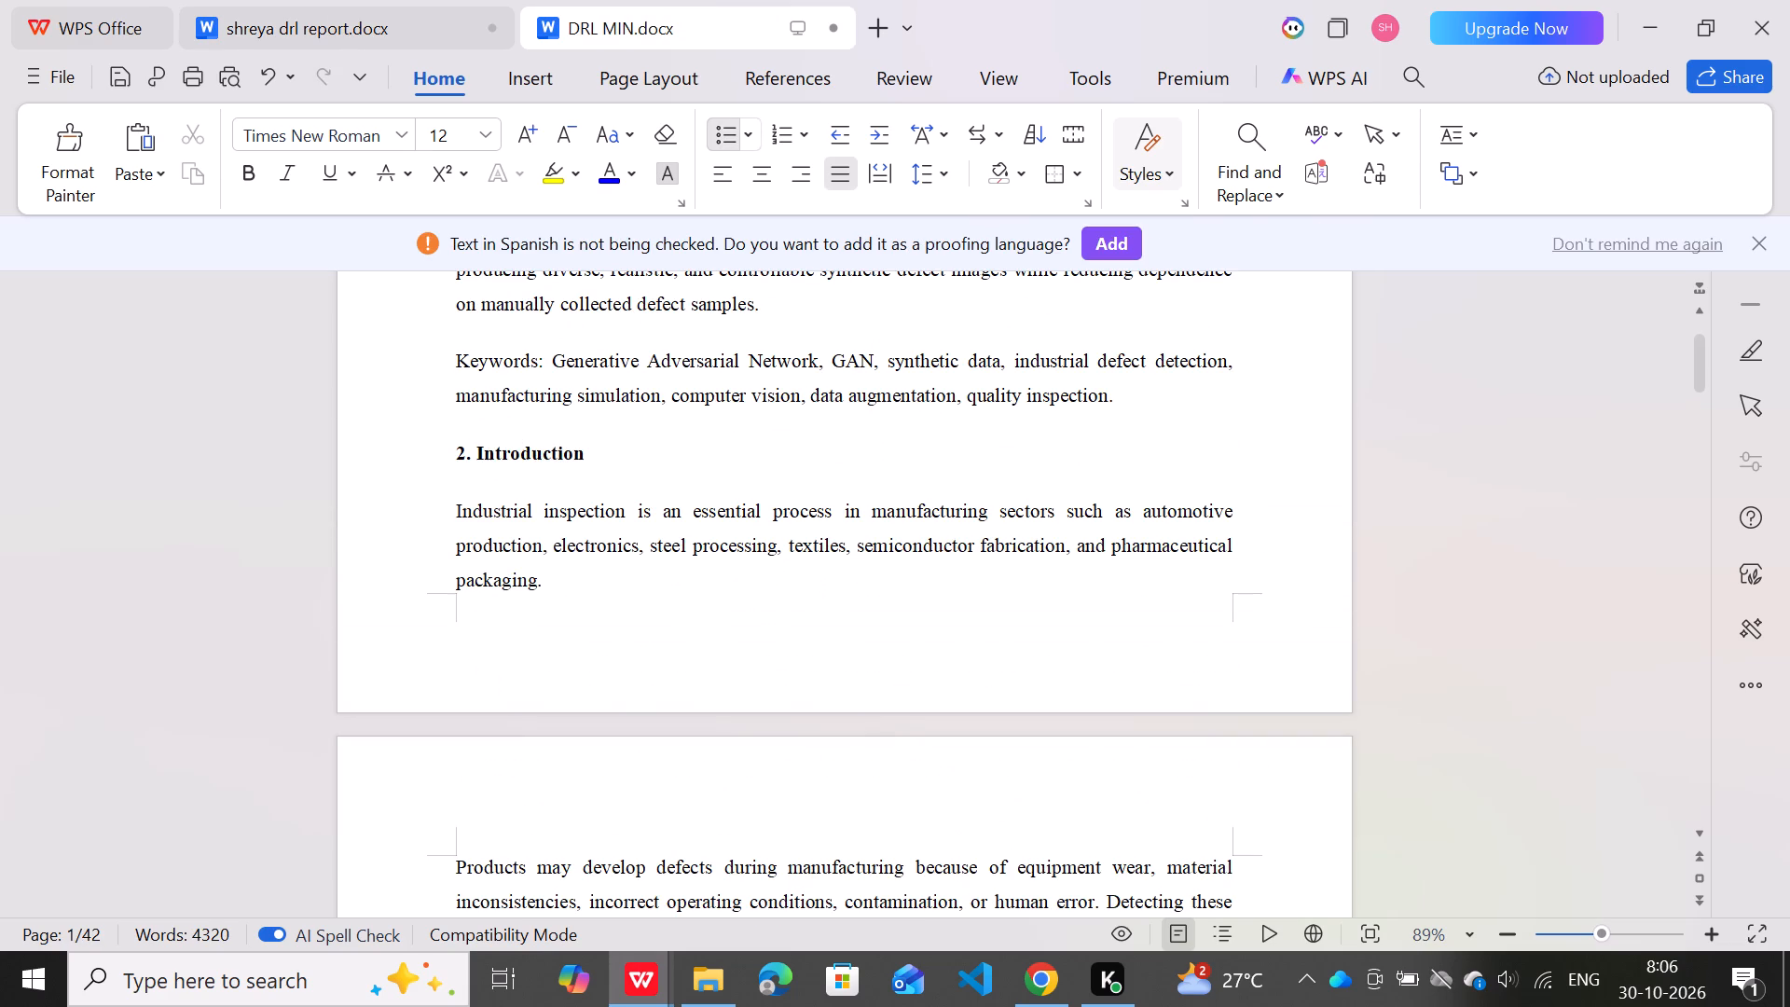
scroll(730, 724, "right", 1)
scroll(730, 724, "down", 5)
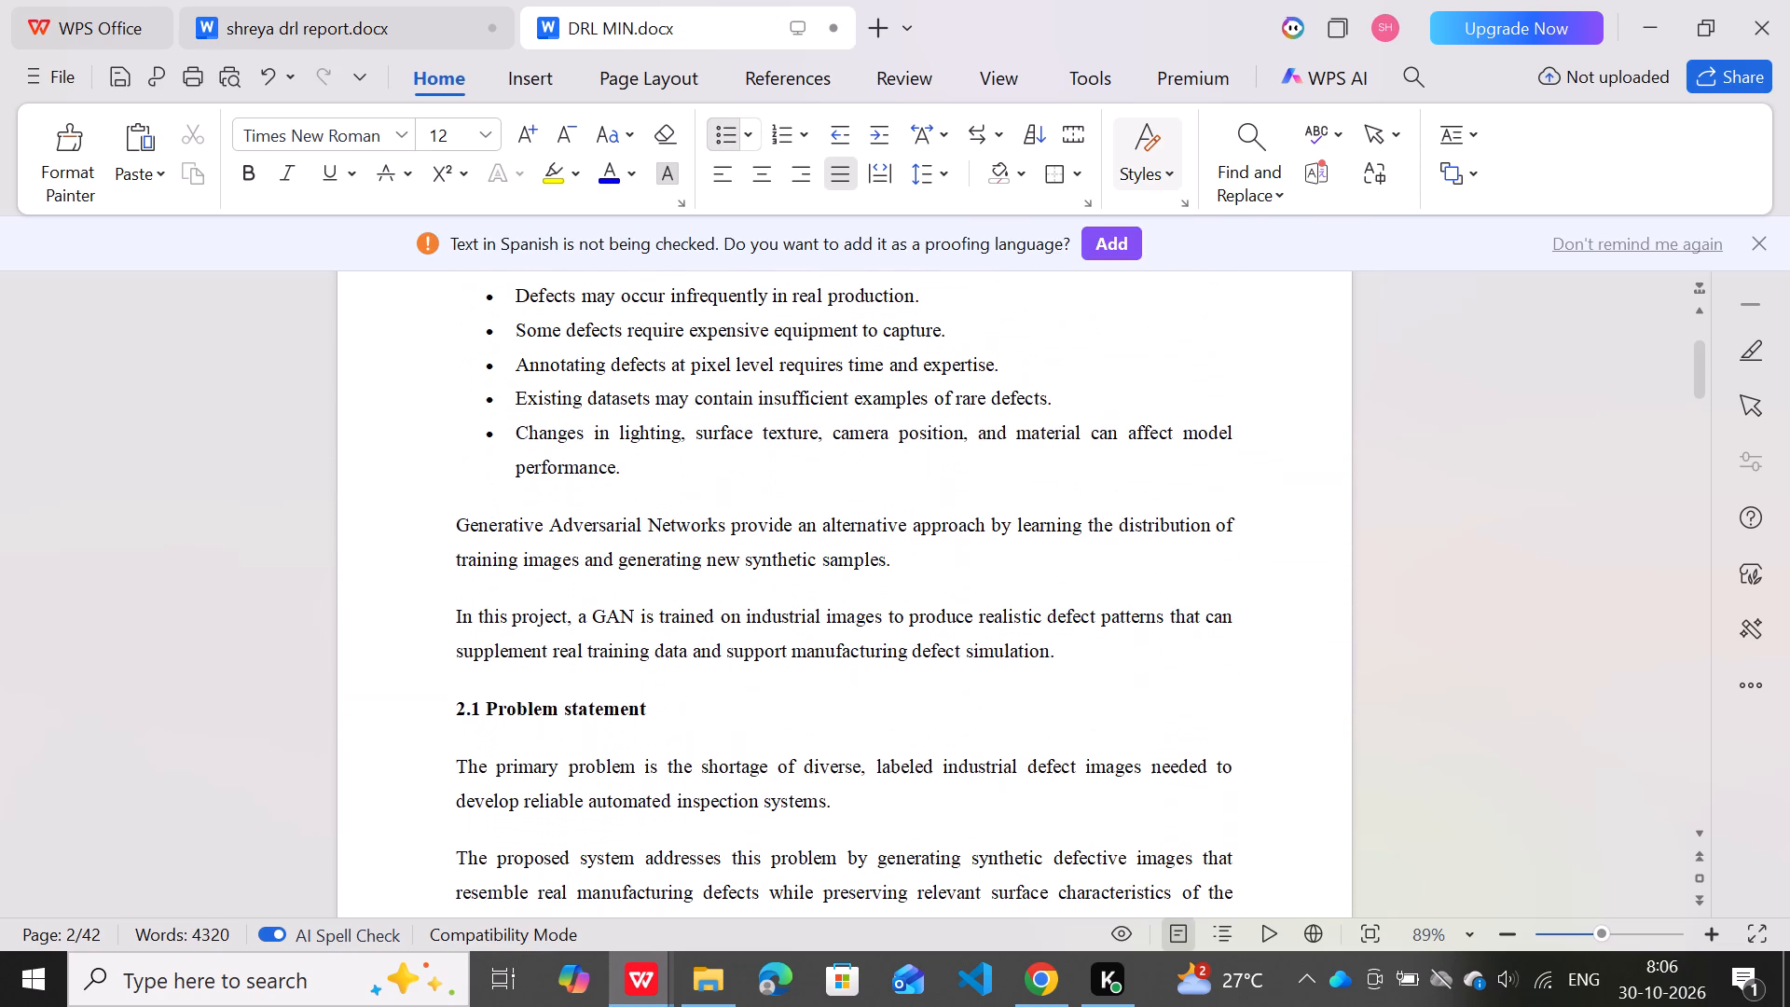
Return to shreya drl report.docx and review the spacing from "1. INTRODUCTION" to the "1.2 Objectives" list.
left_click(238, 0)
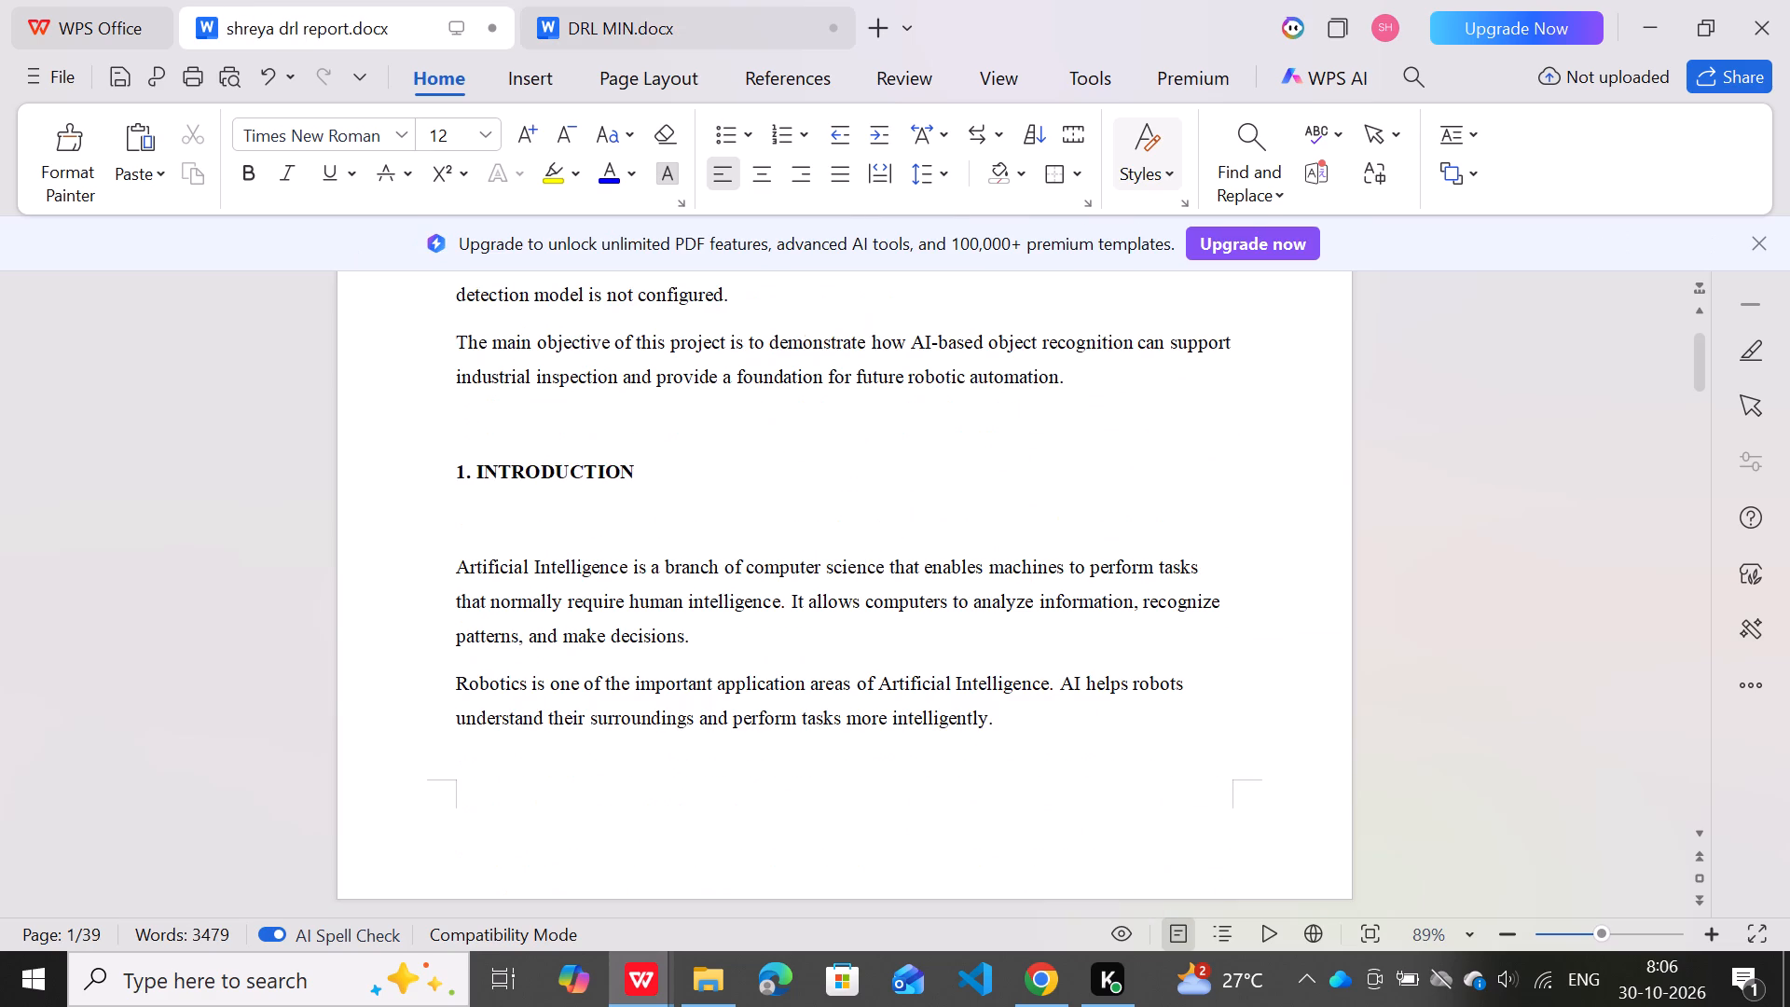
scroll(545, 604, "down", 8)
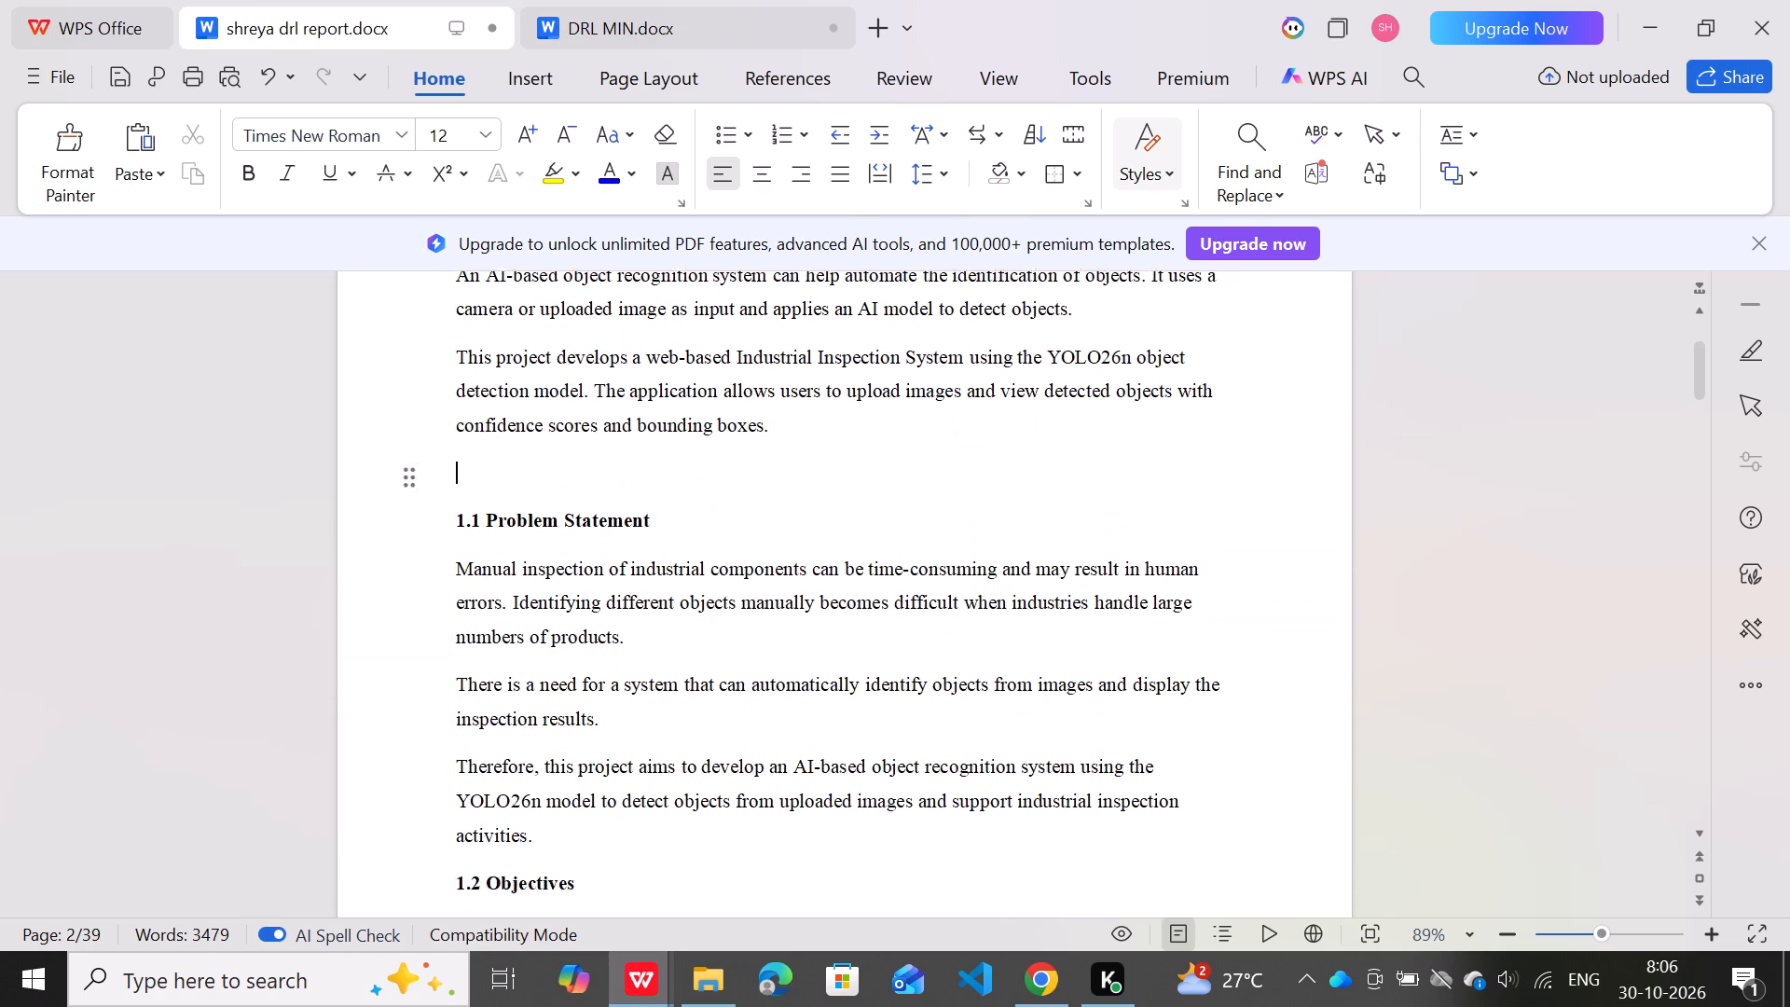
scroll(545, 604, "down", 2)
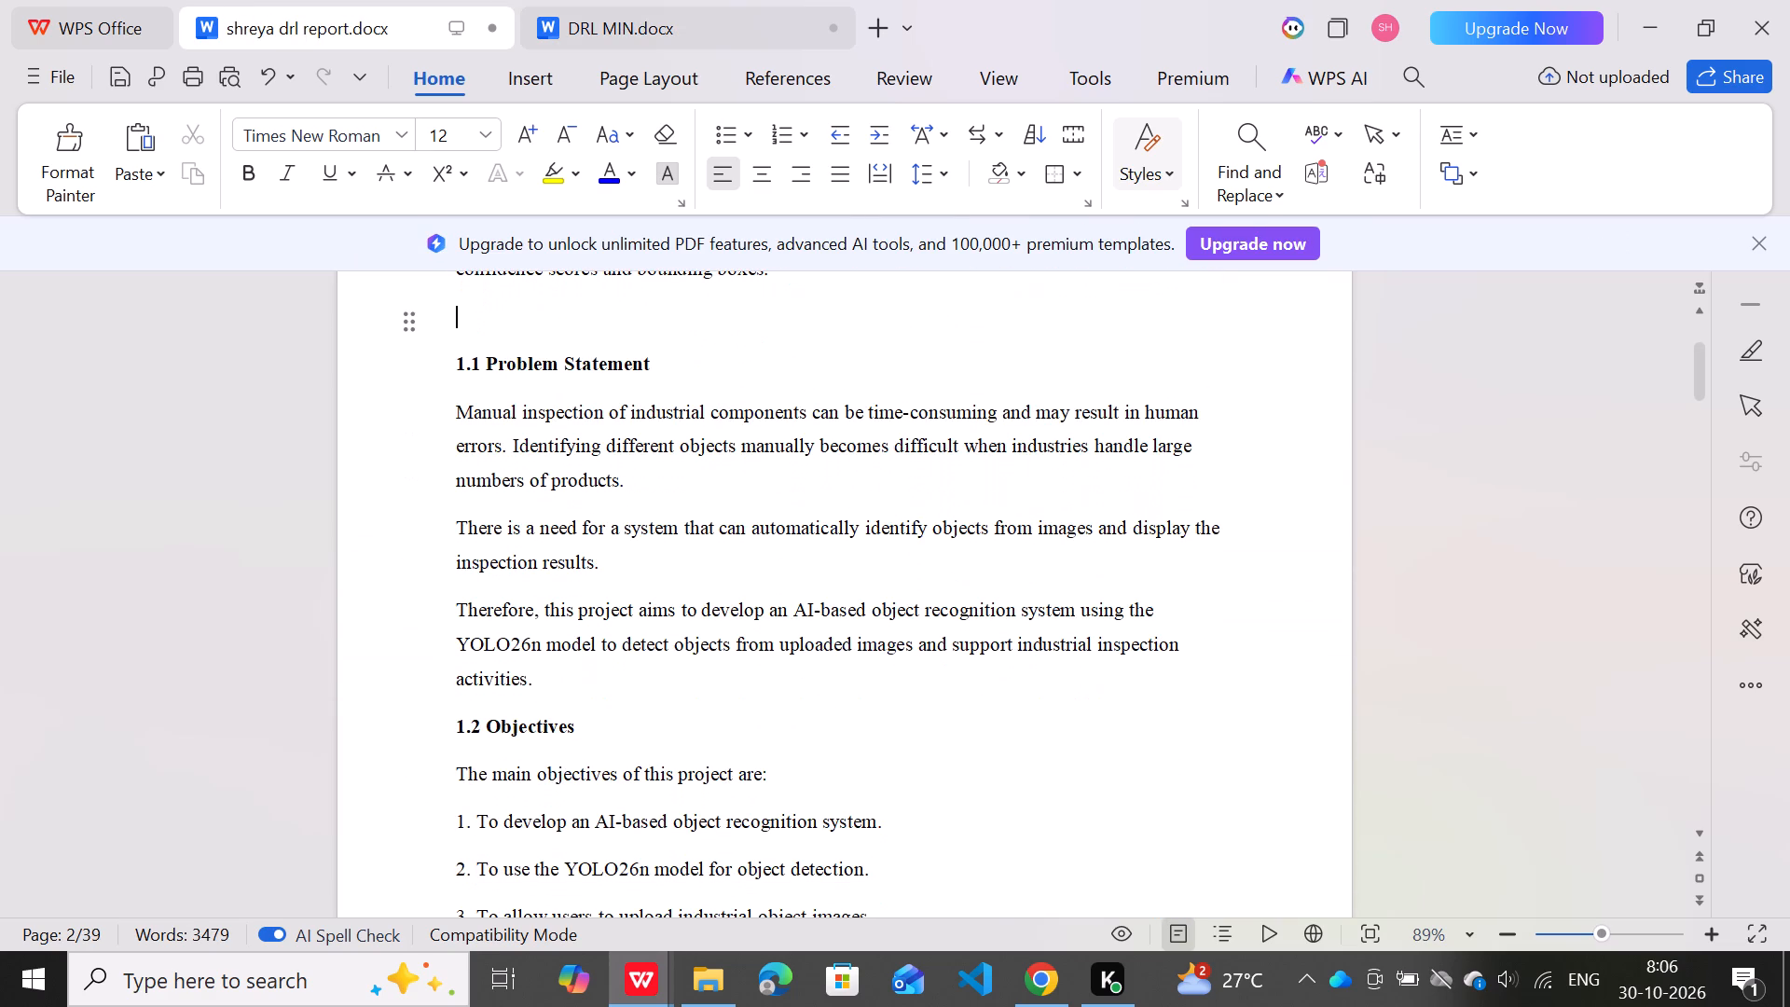
scroll(545, 604, "down", 2)
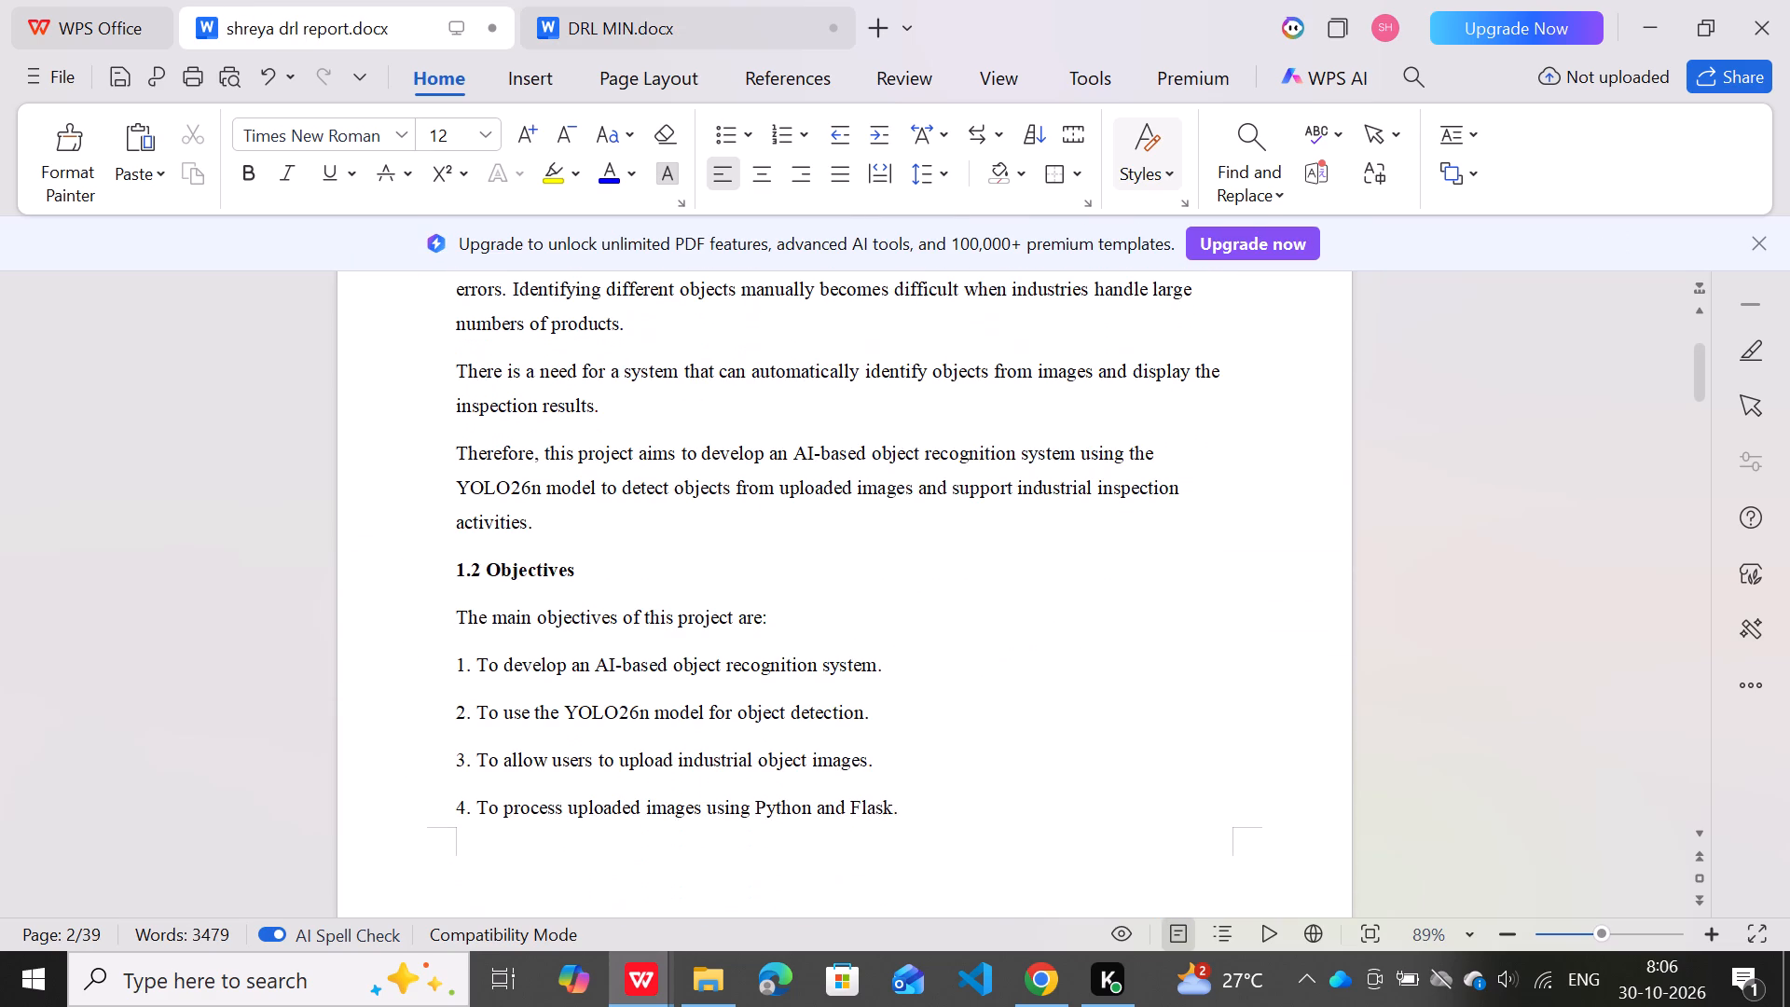
Detach DRL MIN.docx into its own window, move it up over the report, and return to the report window.
left_click_drag(703, 0, 715, 745)
scroll(715, 745, "down", 5)
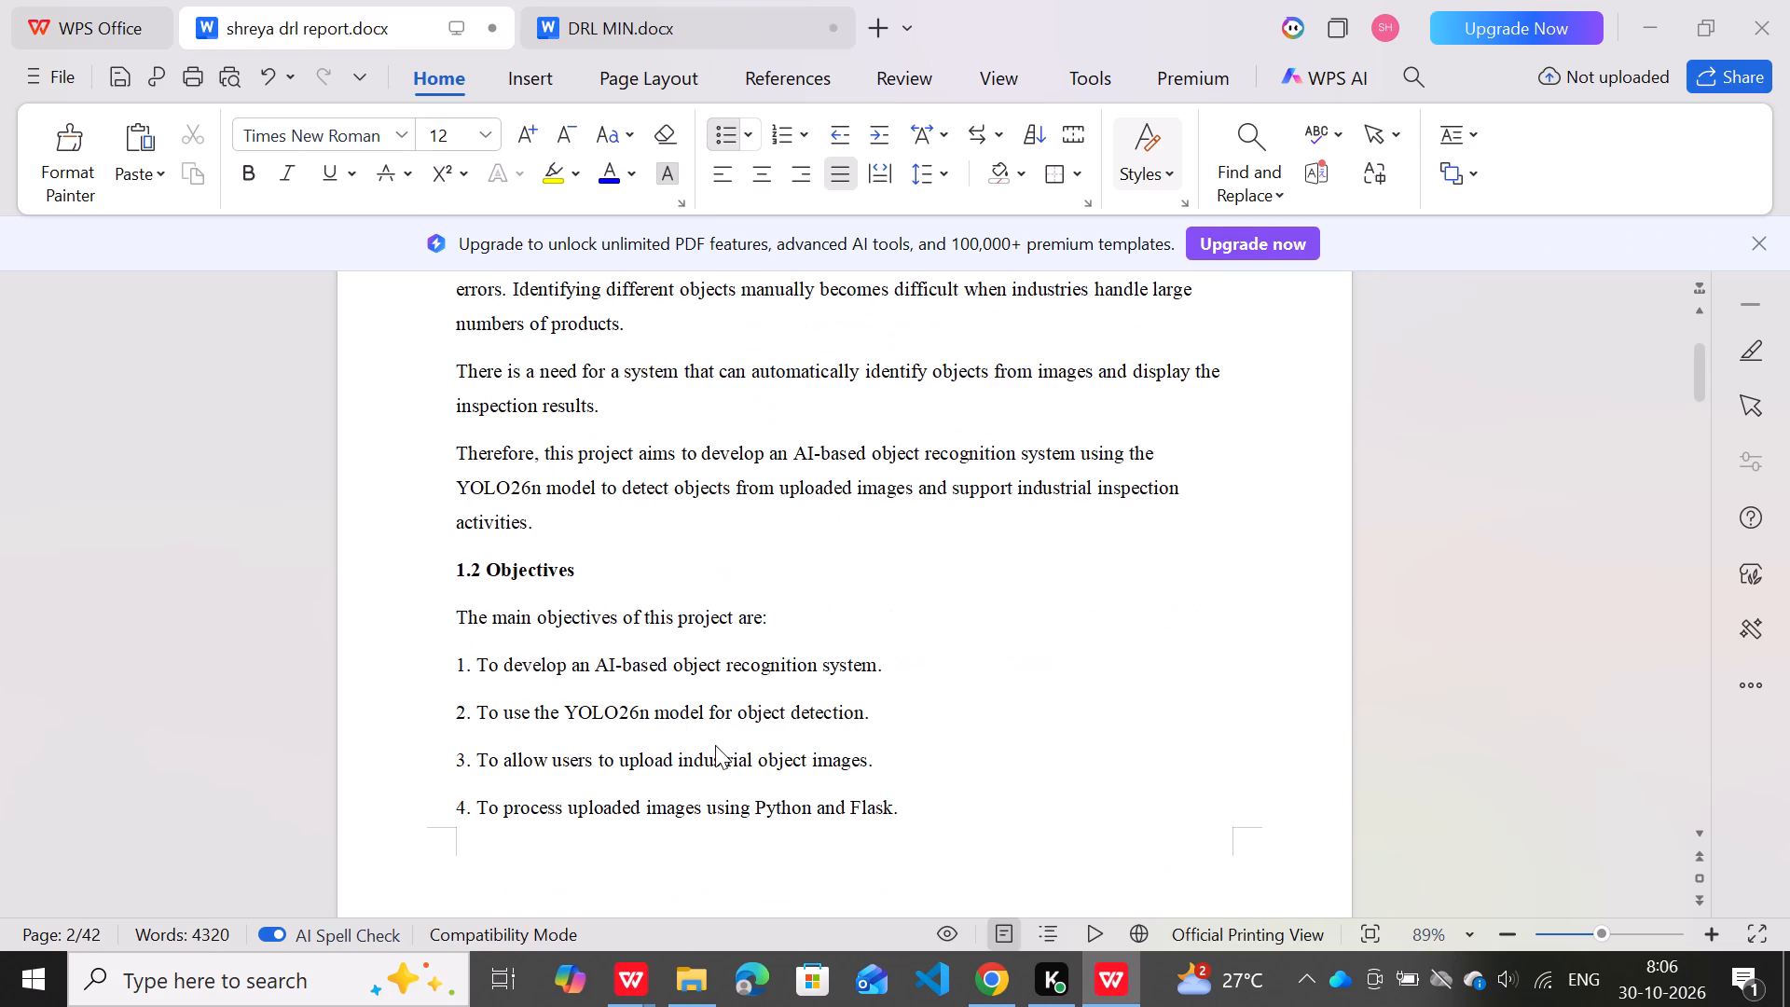
scroll(715, 745, "down", 2)
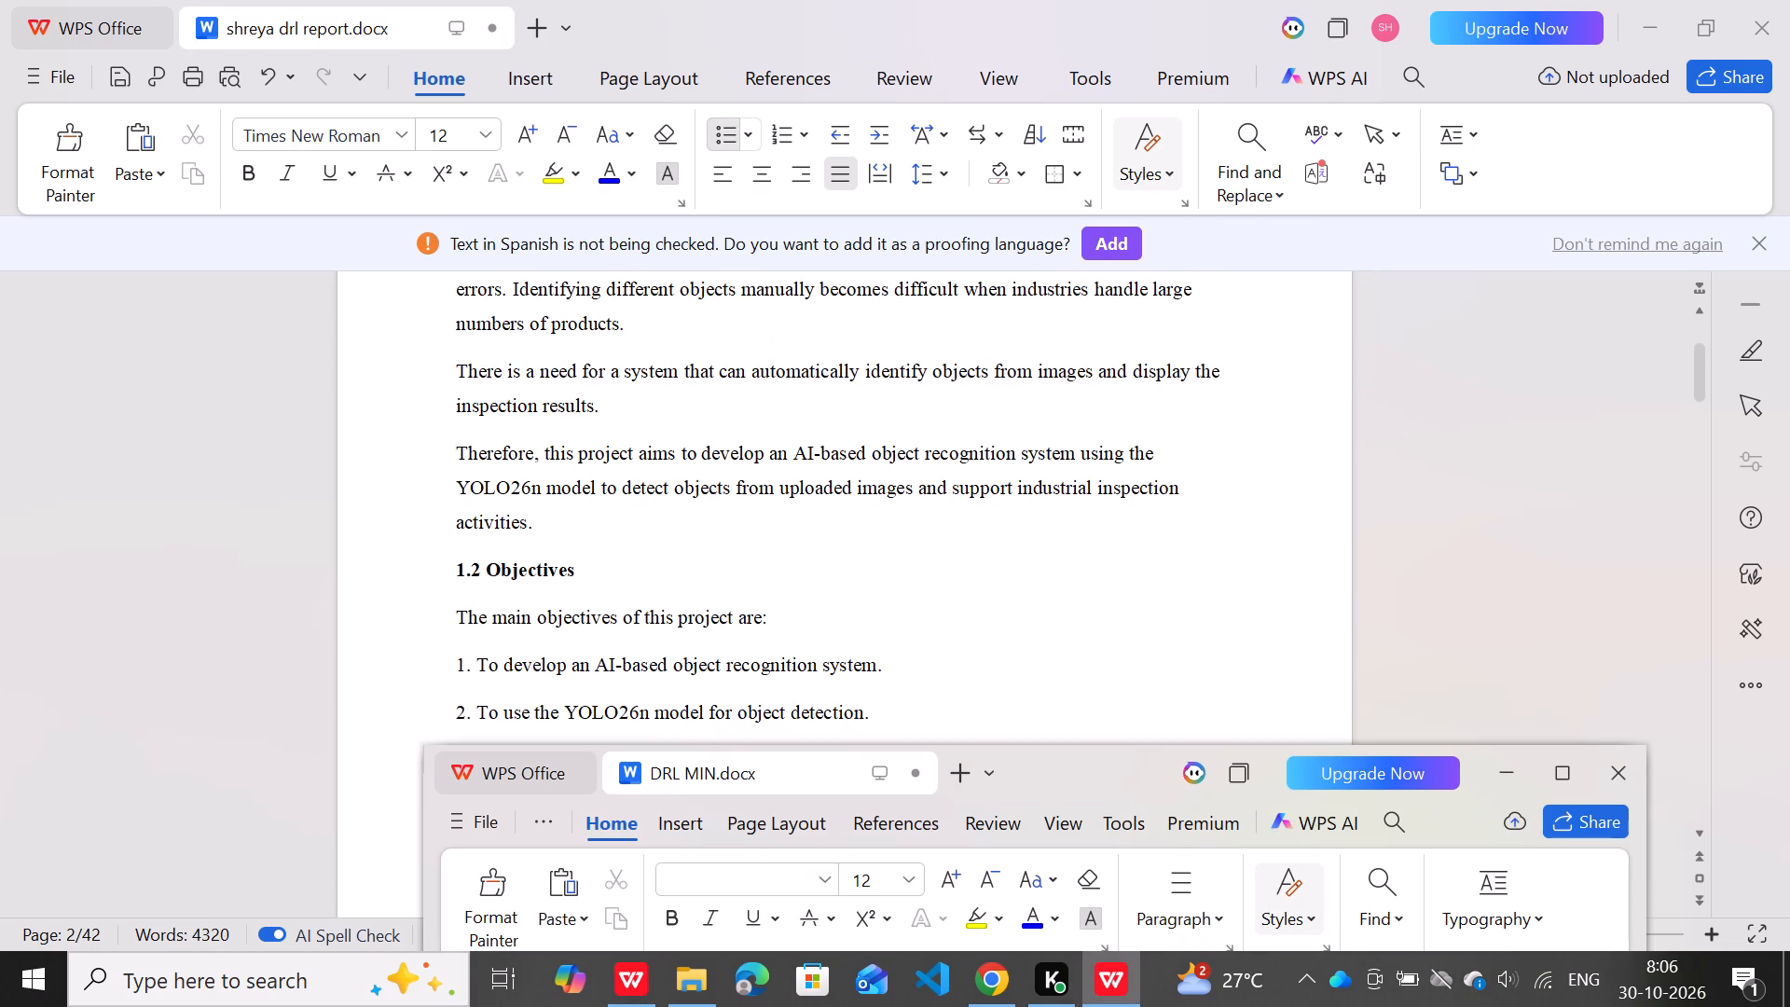
left_click_drag(1074, 769, 872, 62)
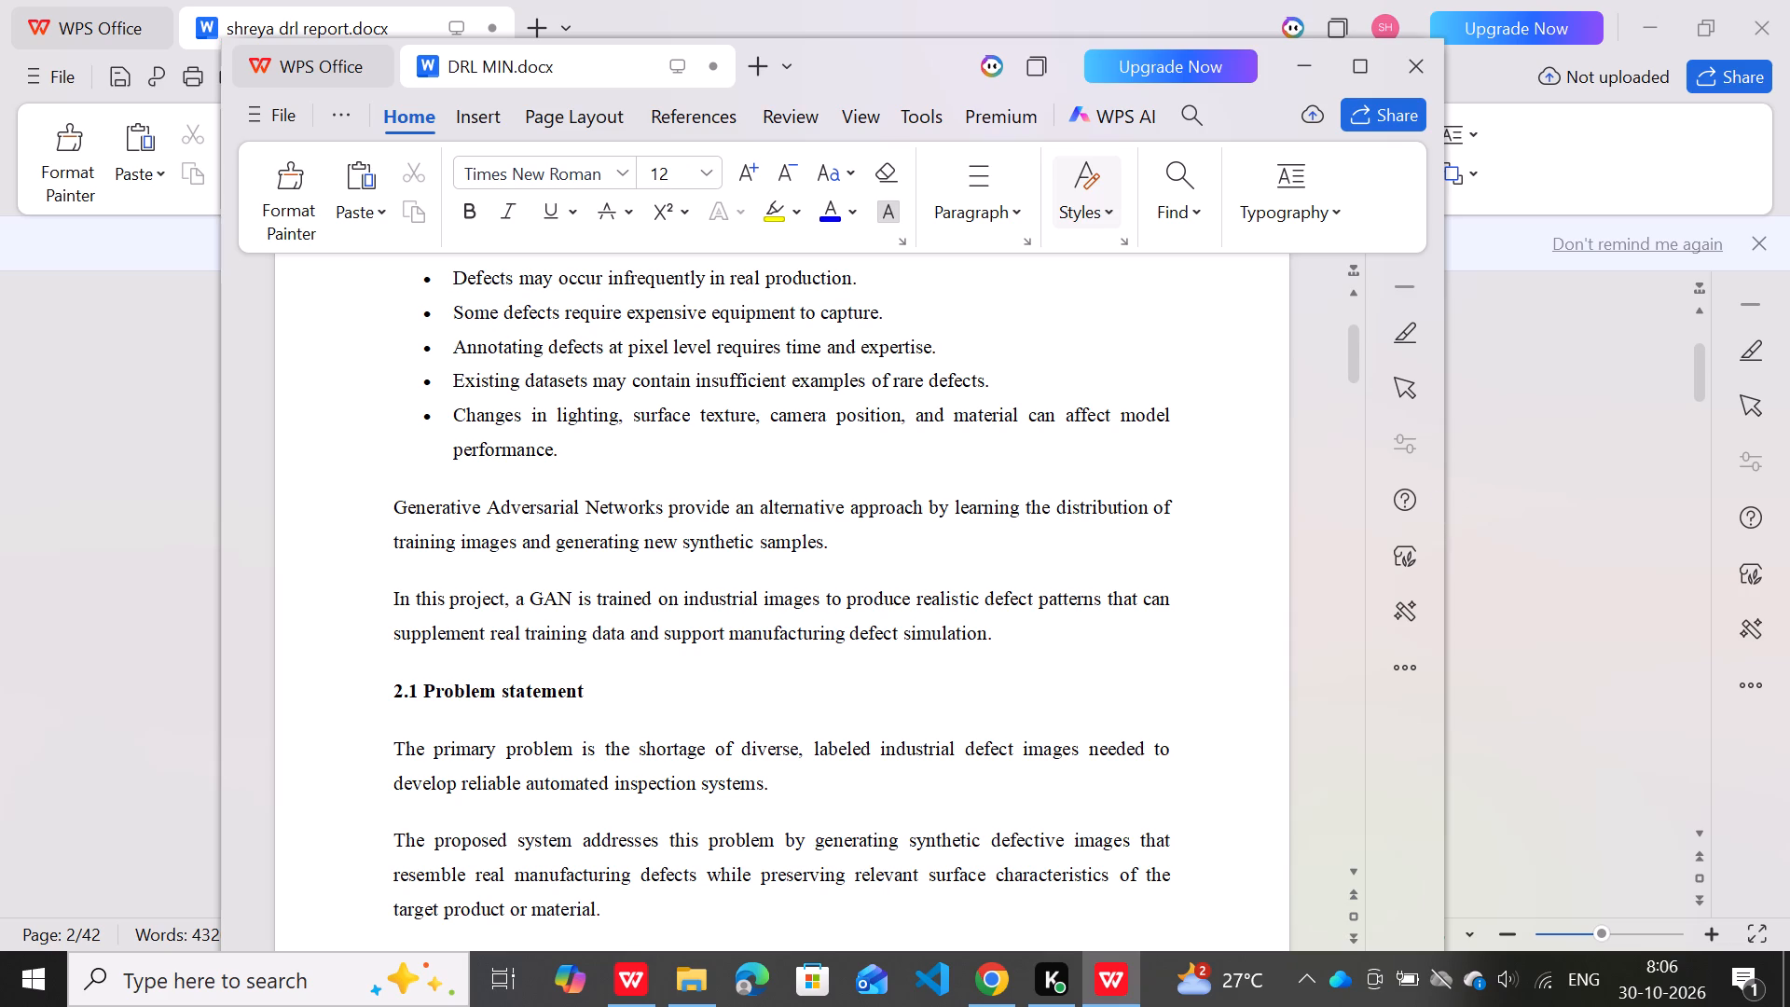
left_click(1512, 468)
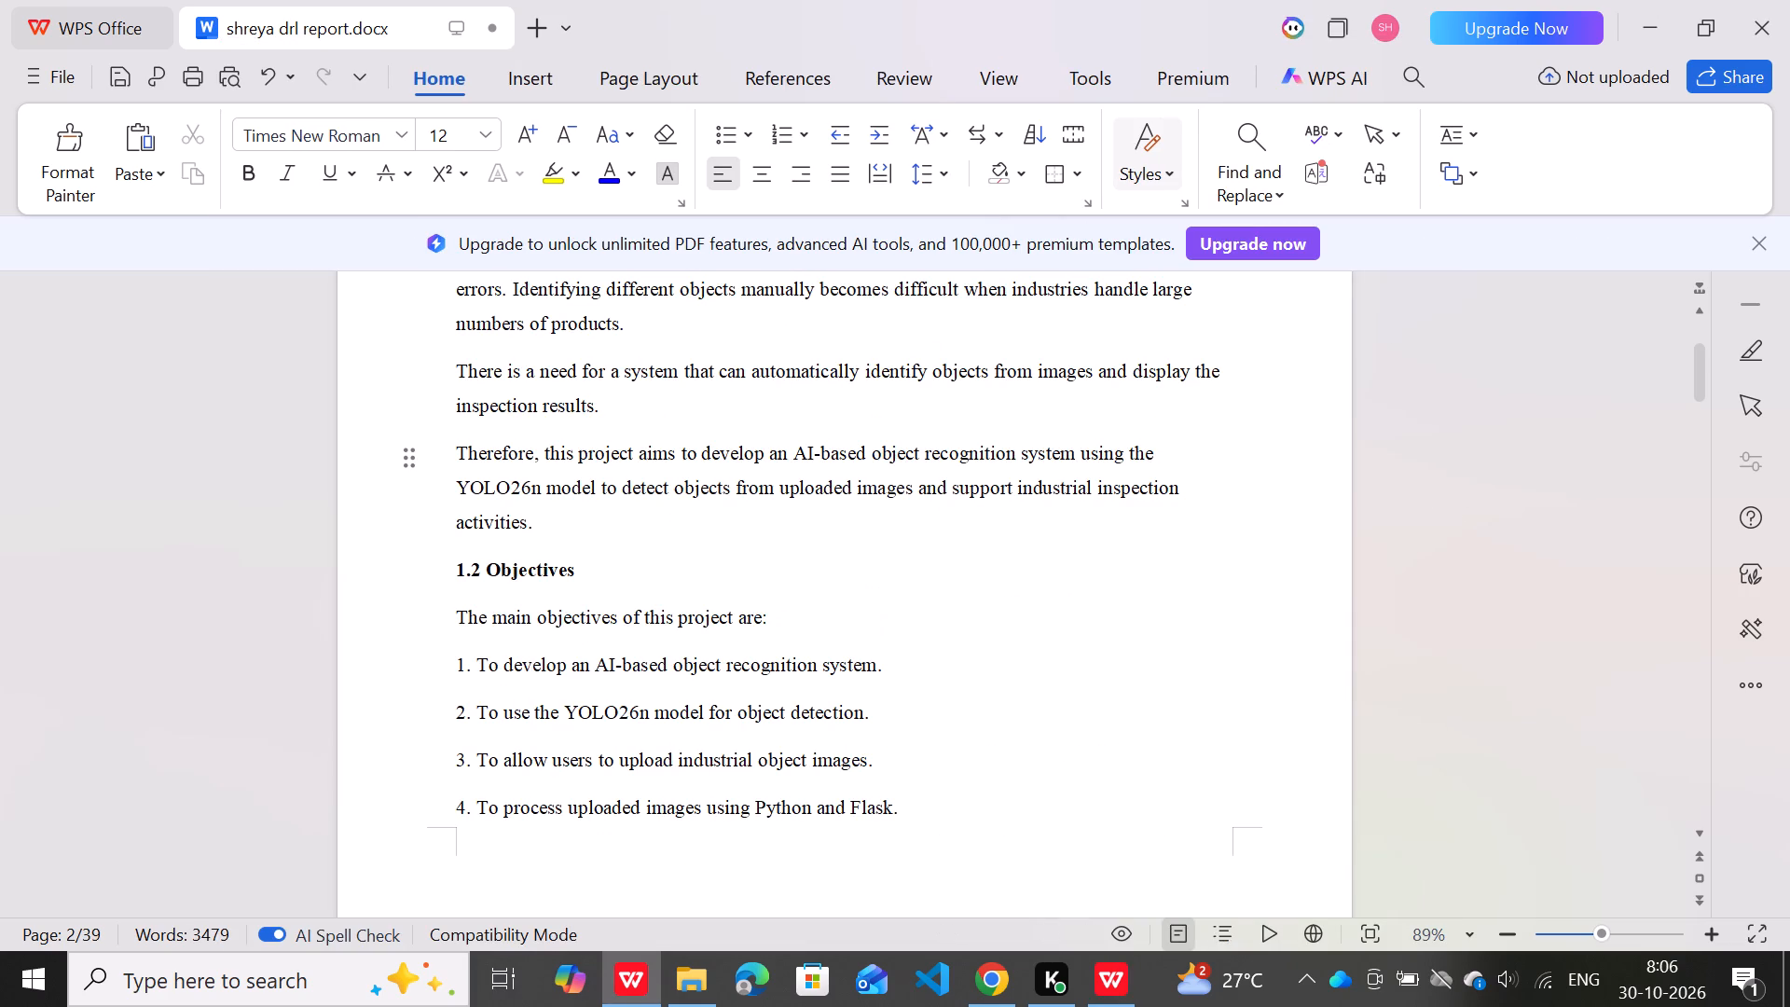
Move the detached document window's taskbar icon next to the other WPS icon.
scroll(1047, 520, "down", 1)
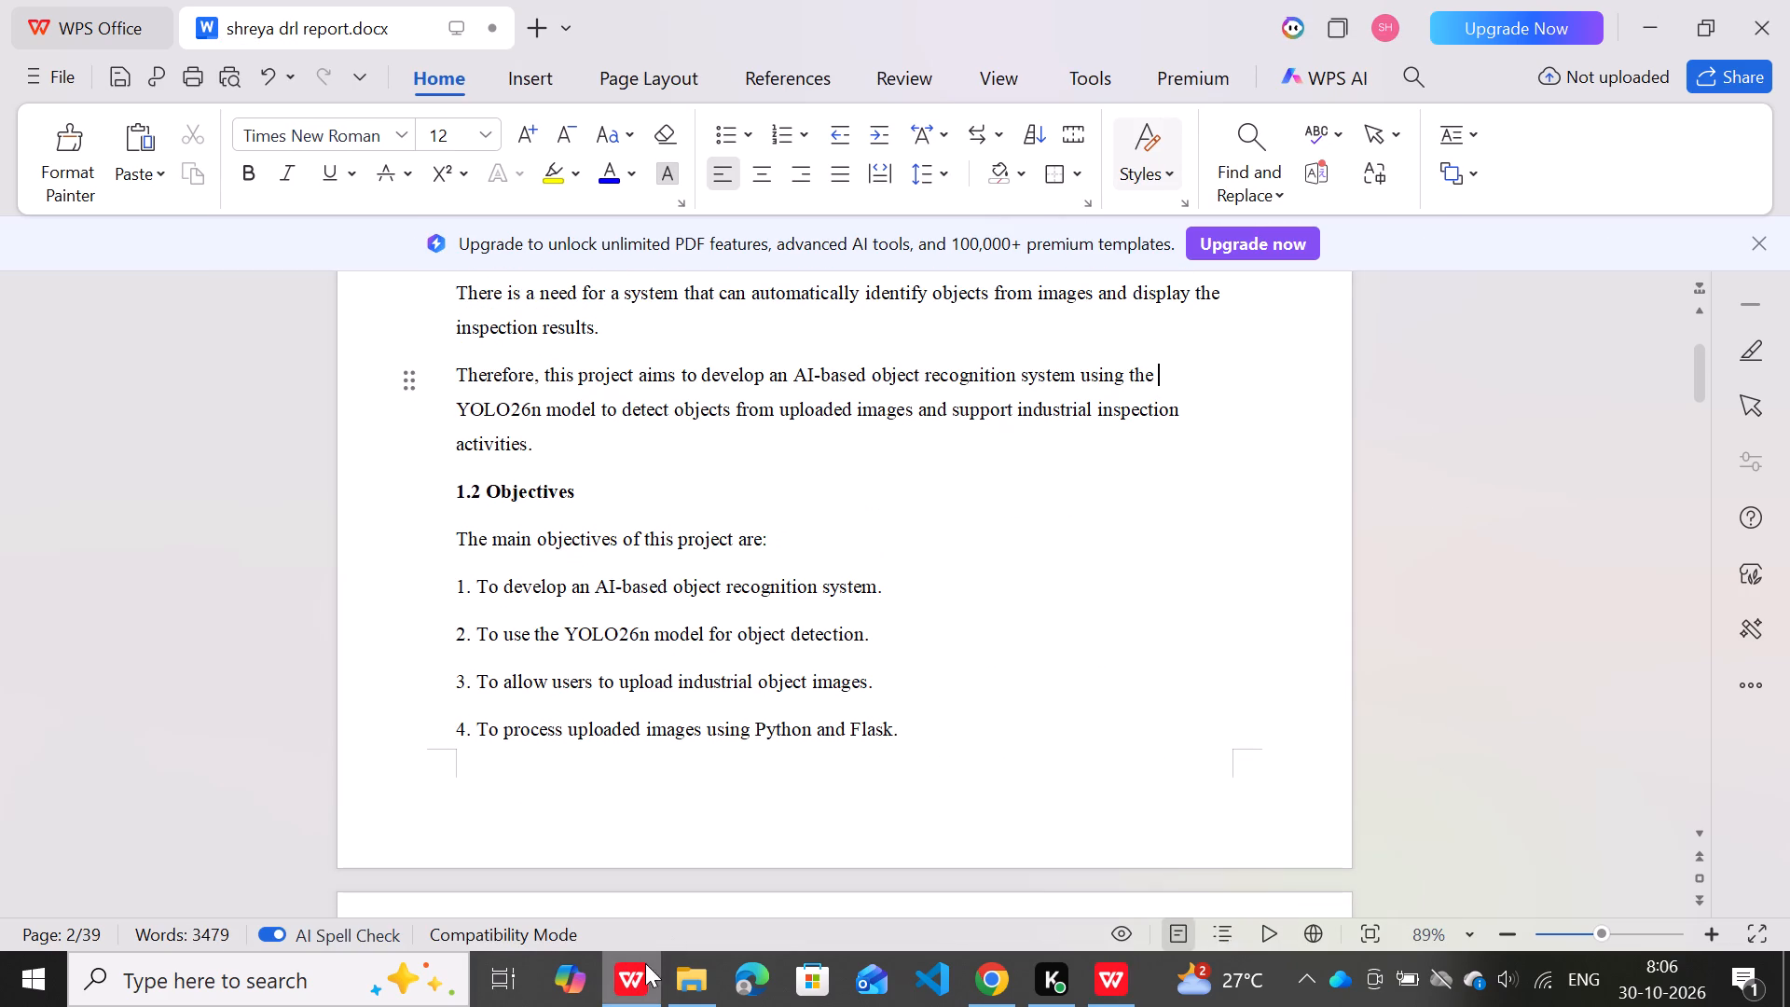
left_click_drag(1115, 997, 626, 979)
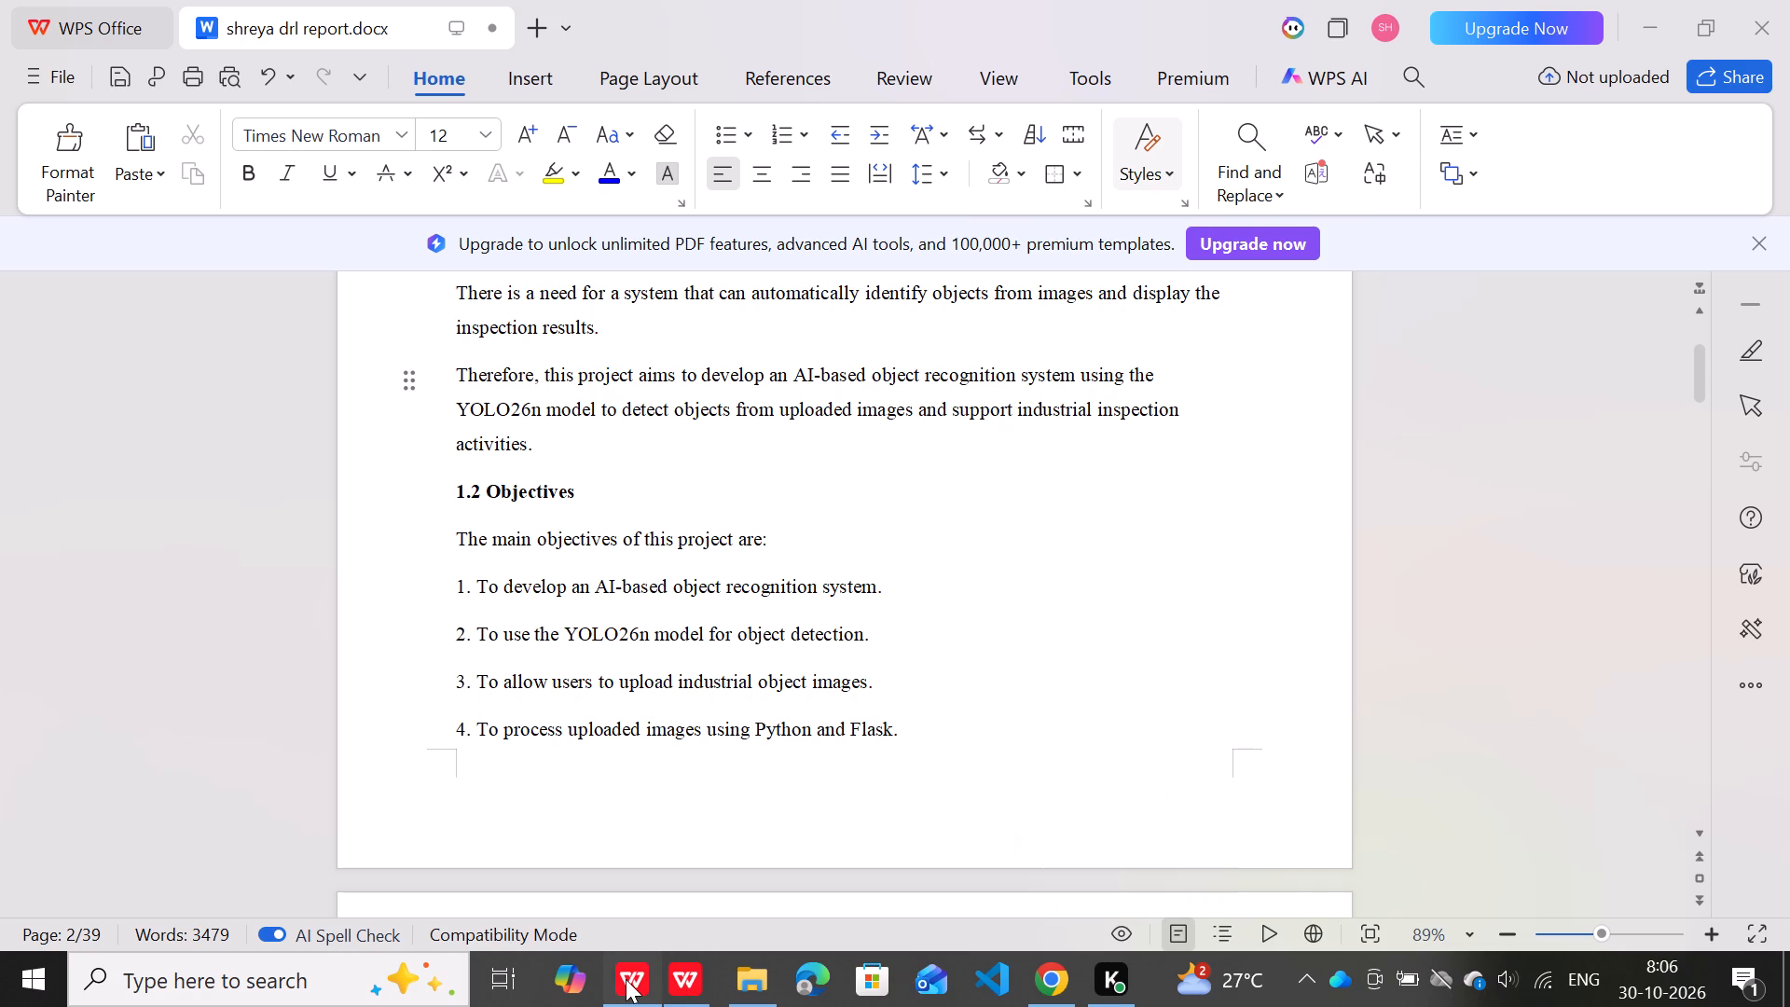
left_click_drag(626, 979, 665, 985)
left_click_drag(665, 985, 647, 985)
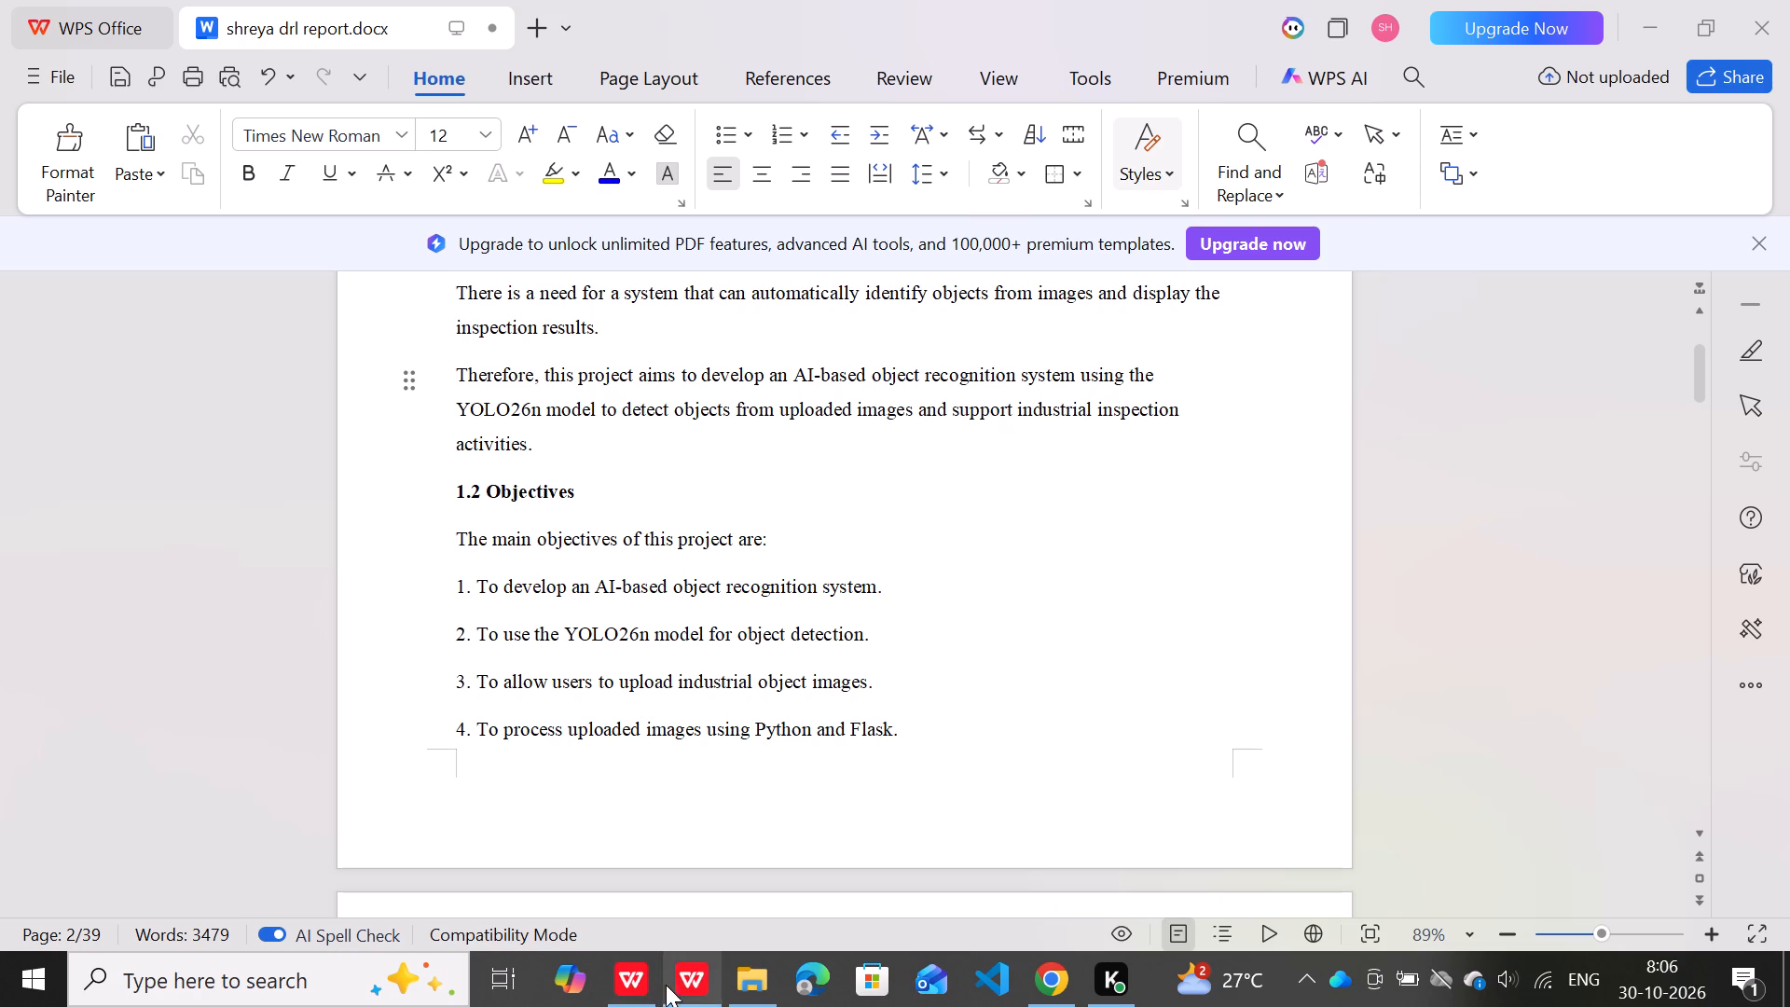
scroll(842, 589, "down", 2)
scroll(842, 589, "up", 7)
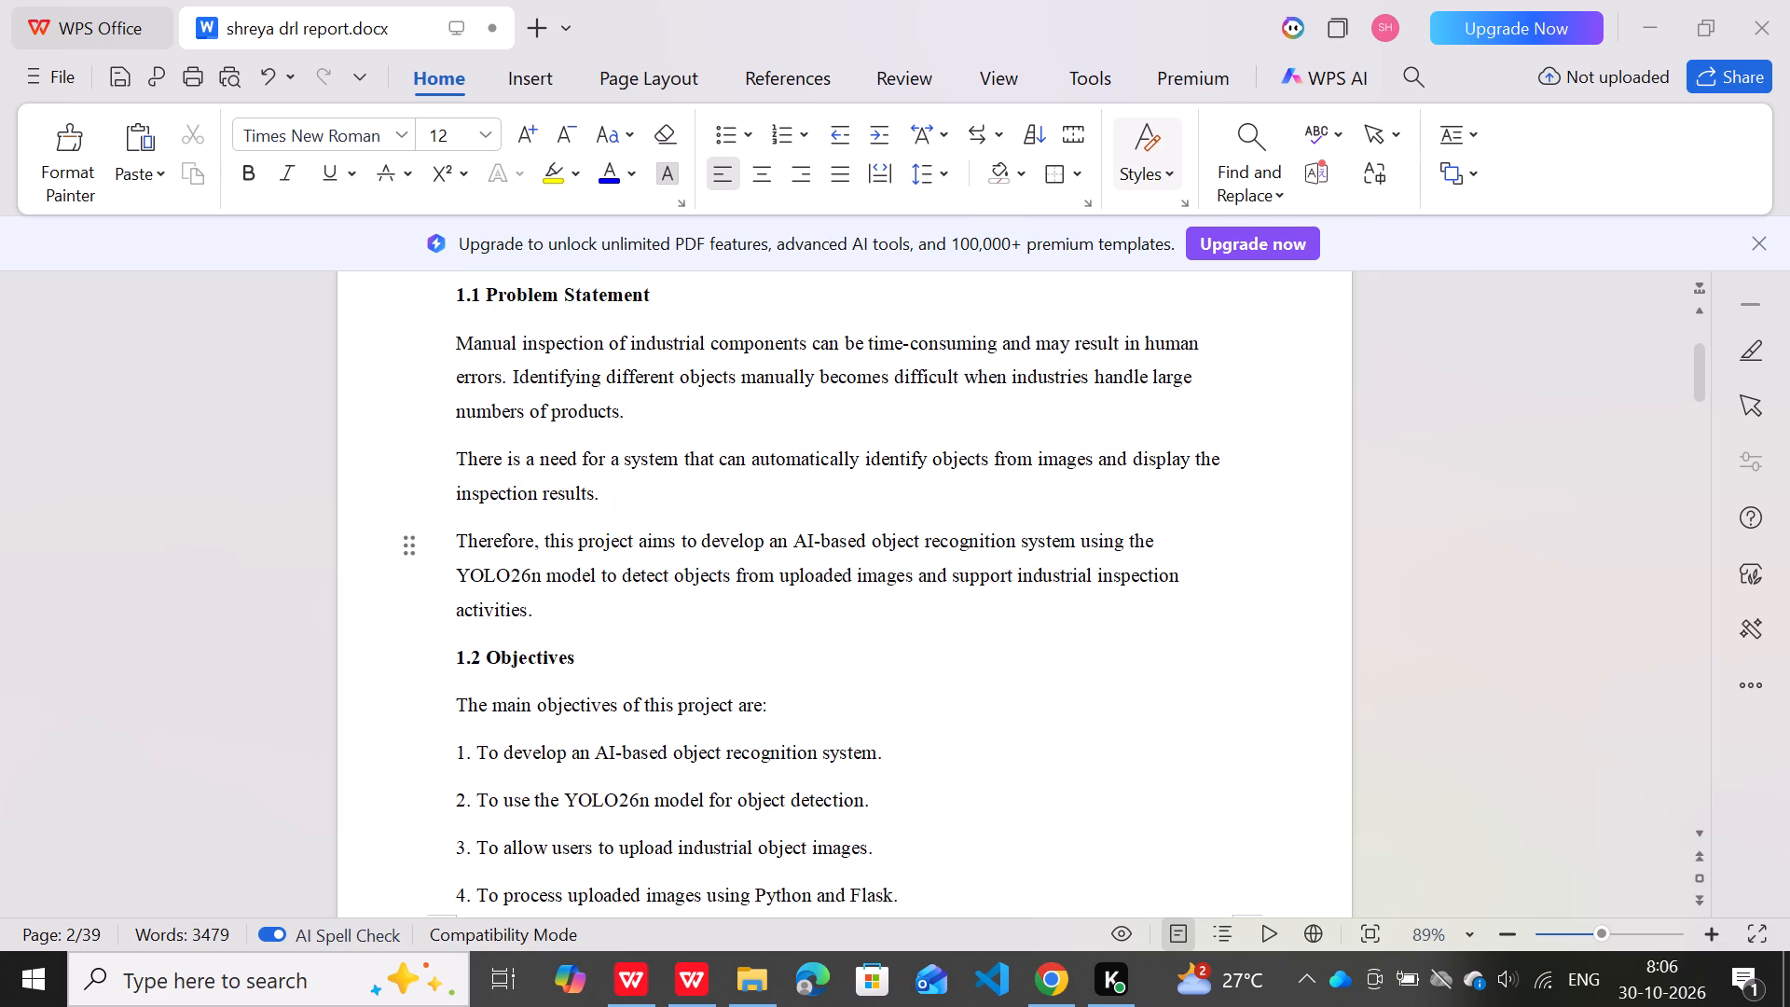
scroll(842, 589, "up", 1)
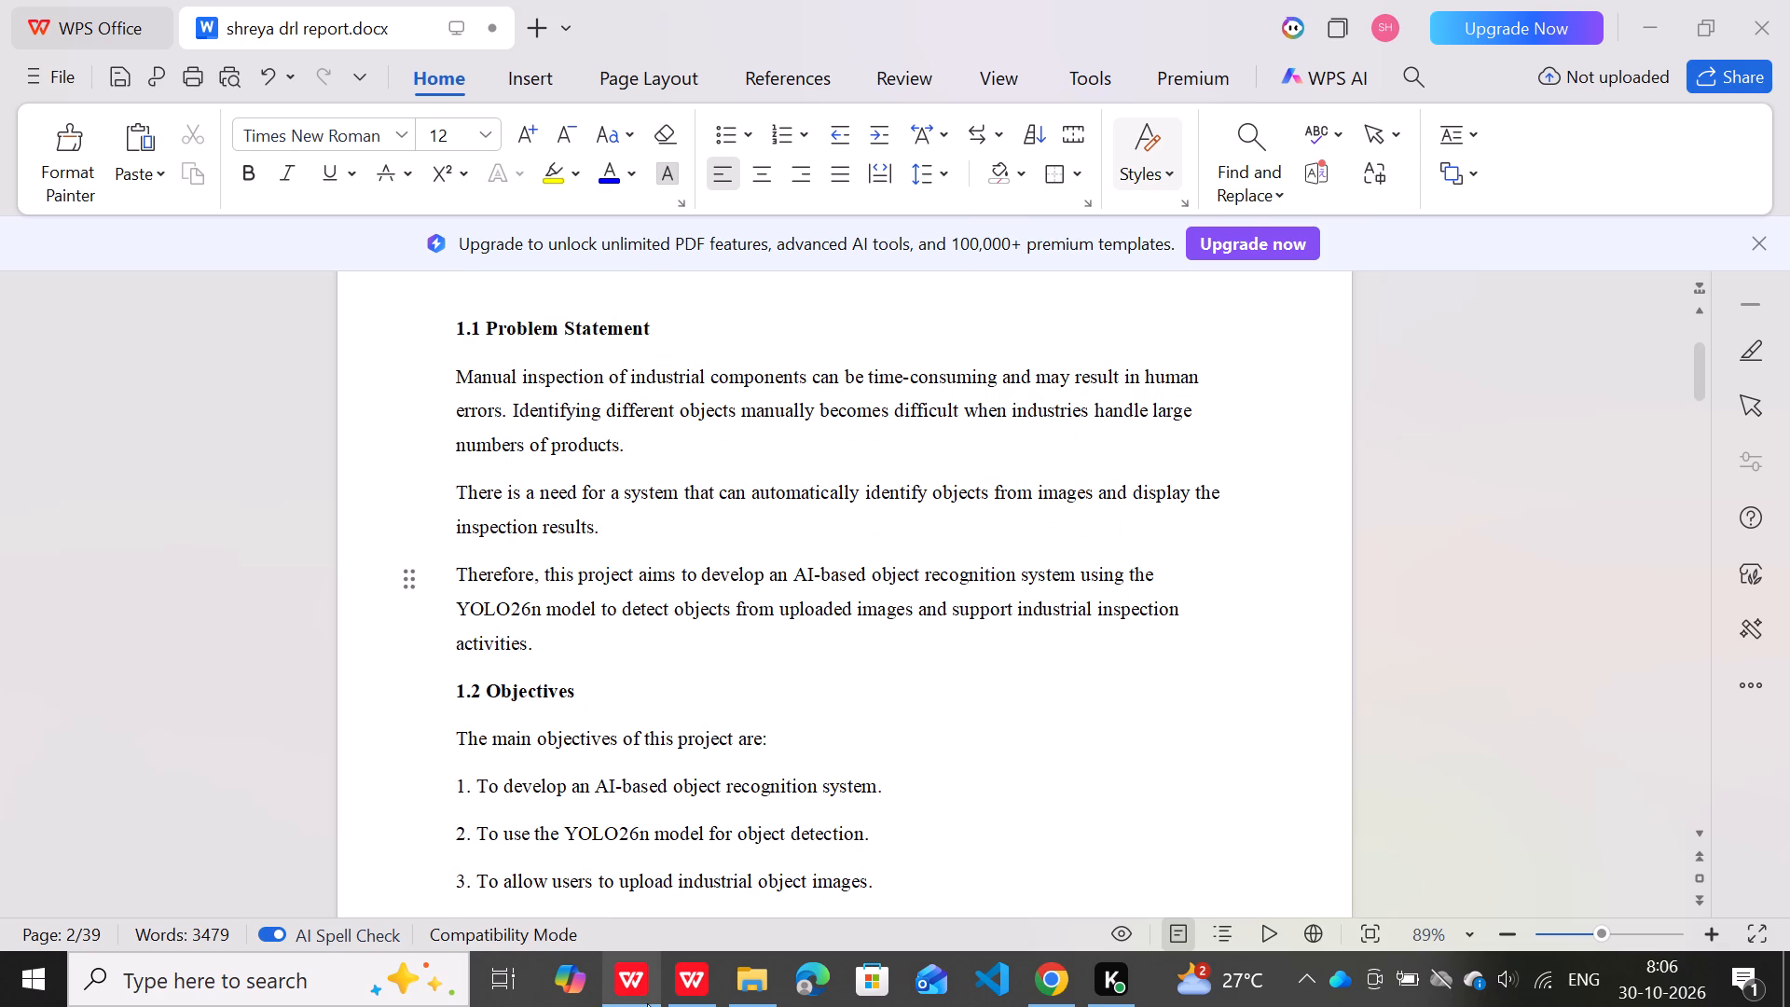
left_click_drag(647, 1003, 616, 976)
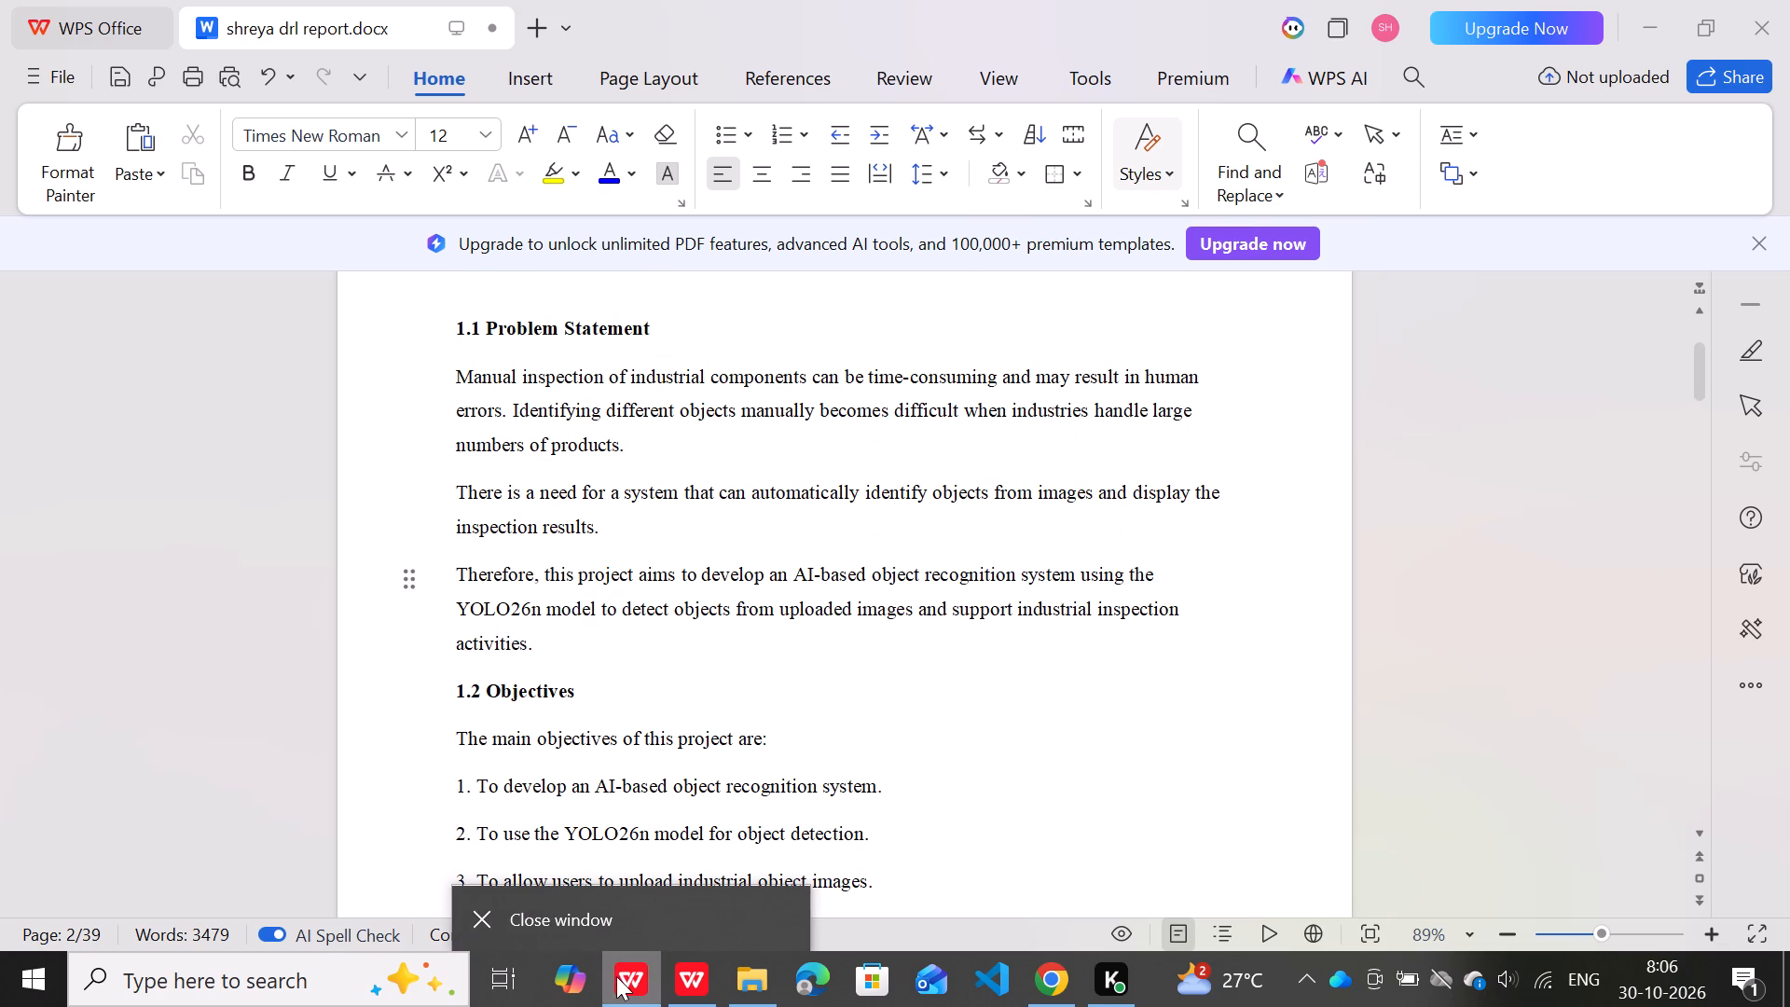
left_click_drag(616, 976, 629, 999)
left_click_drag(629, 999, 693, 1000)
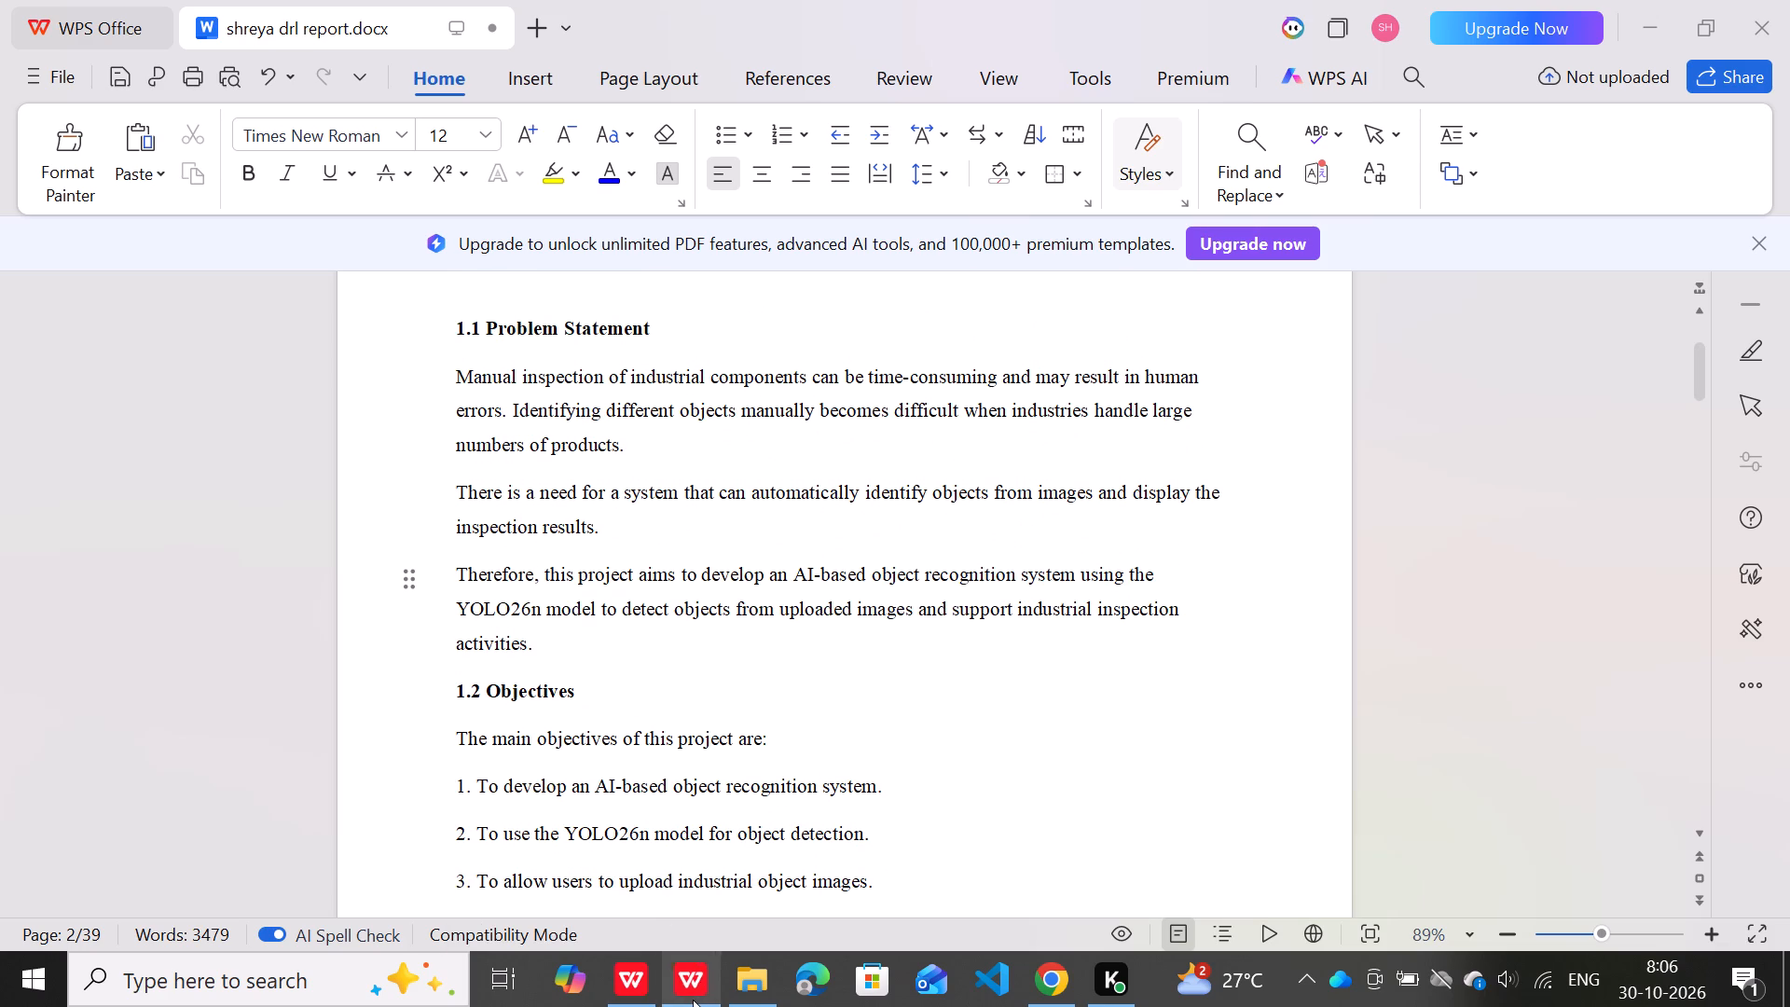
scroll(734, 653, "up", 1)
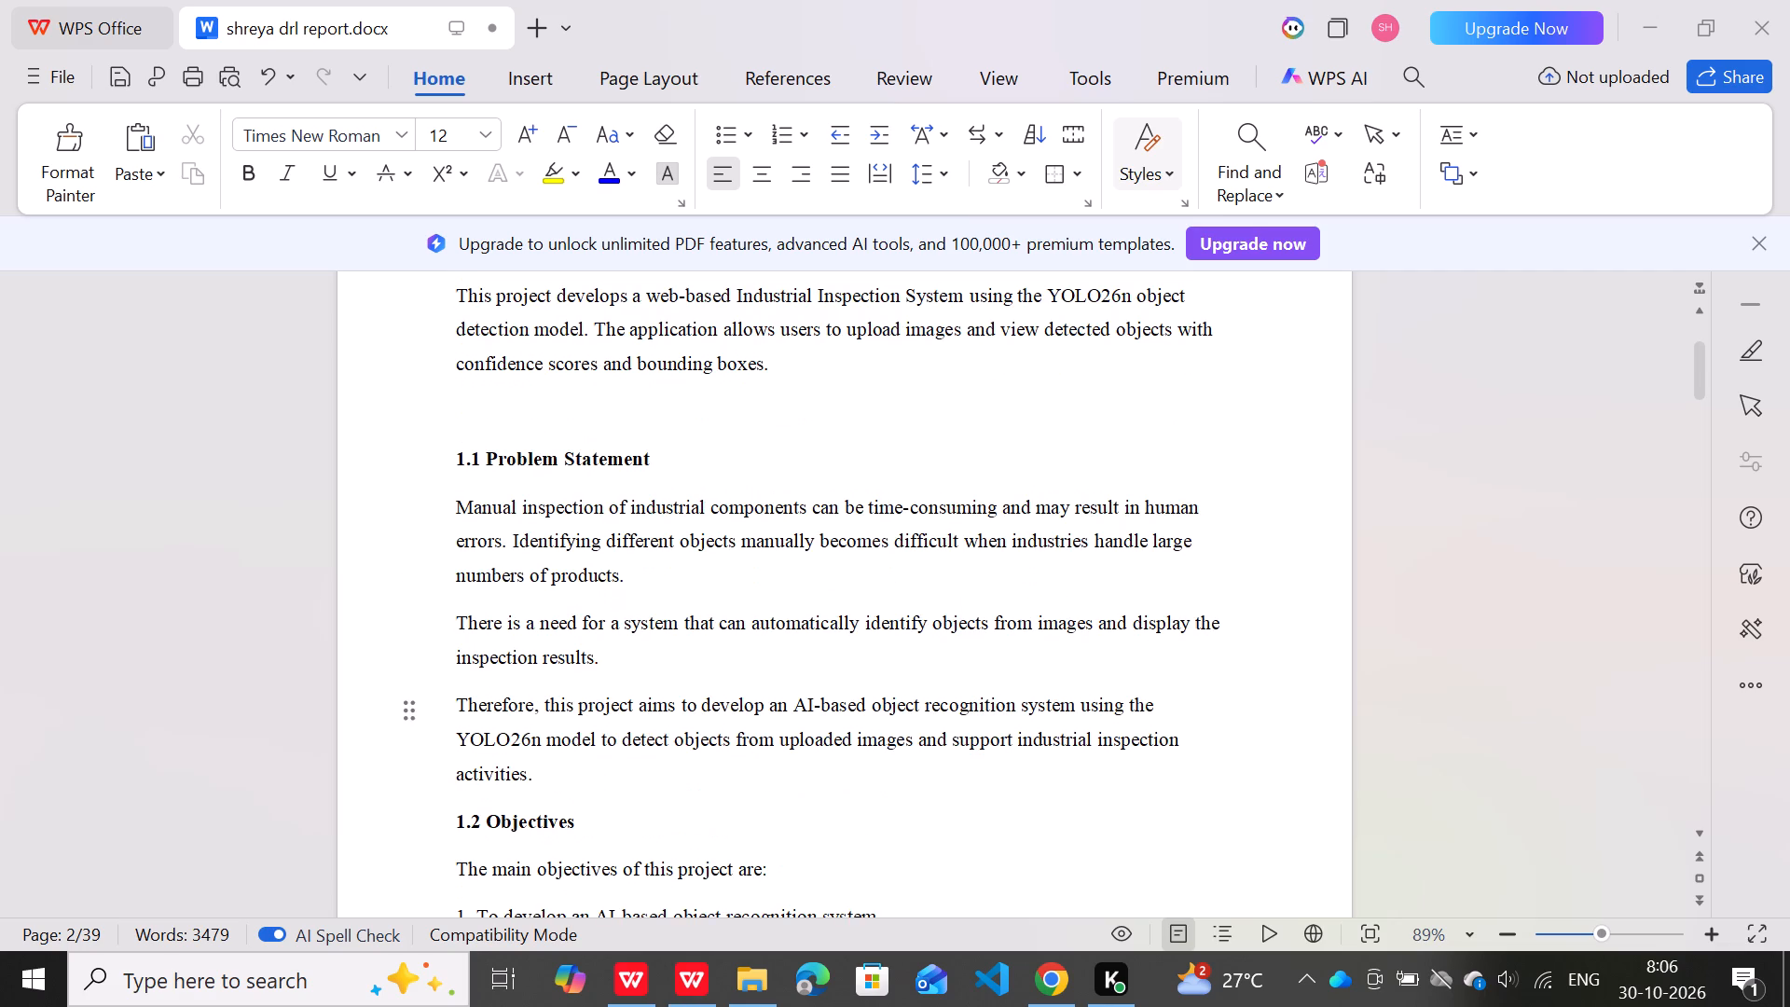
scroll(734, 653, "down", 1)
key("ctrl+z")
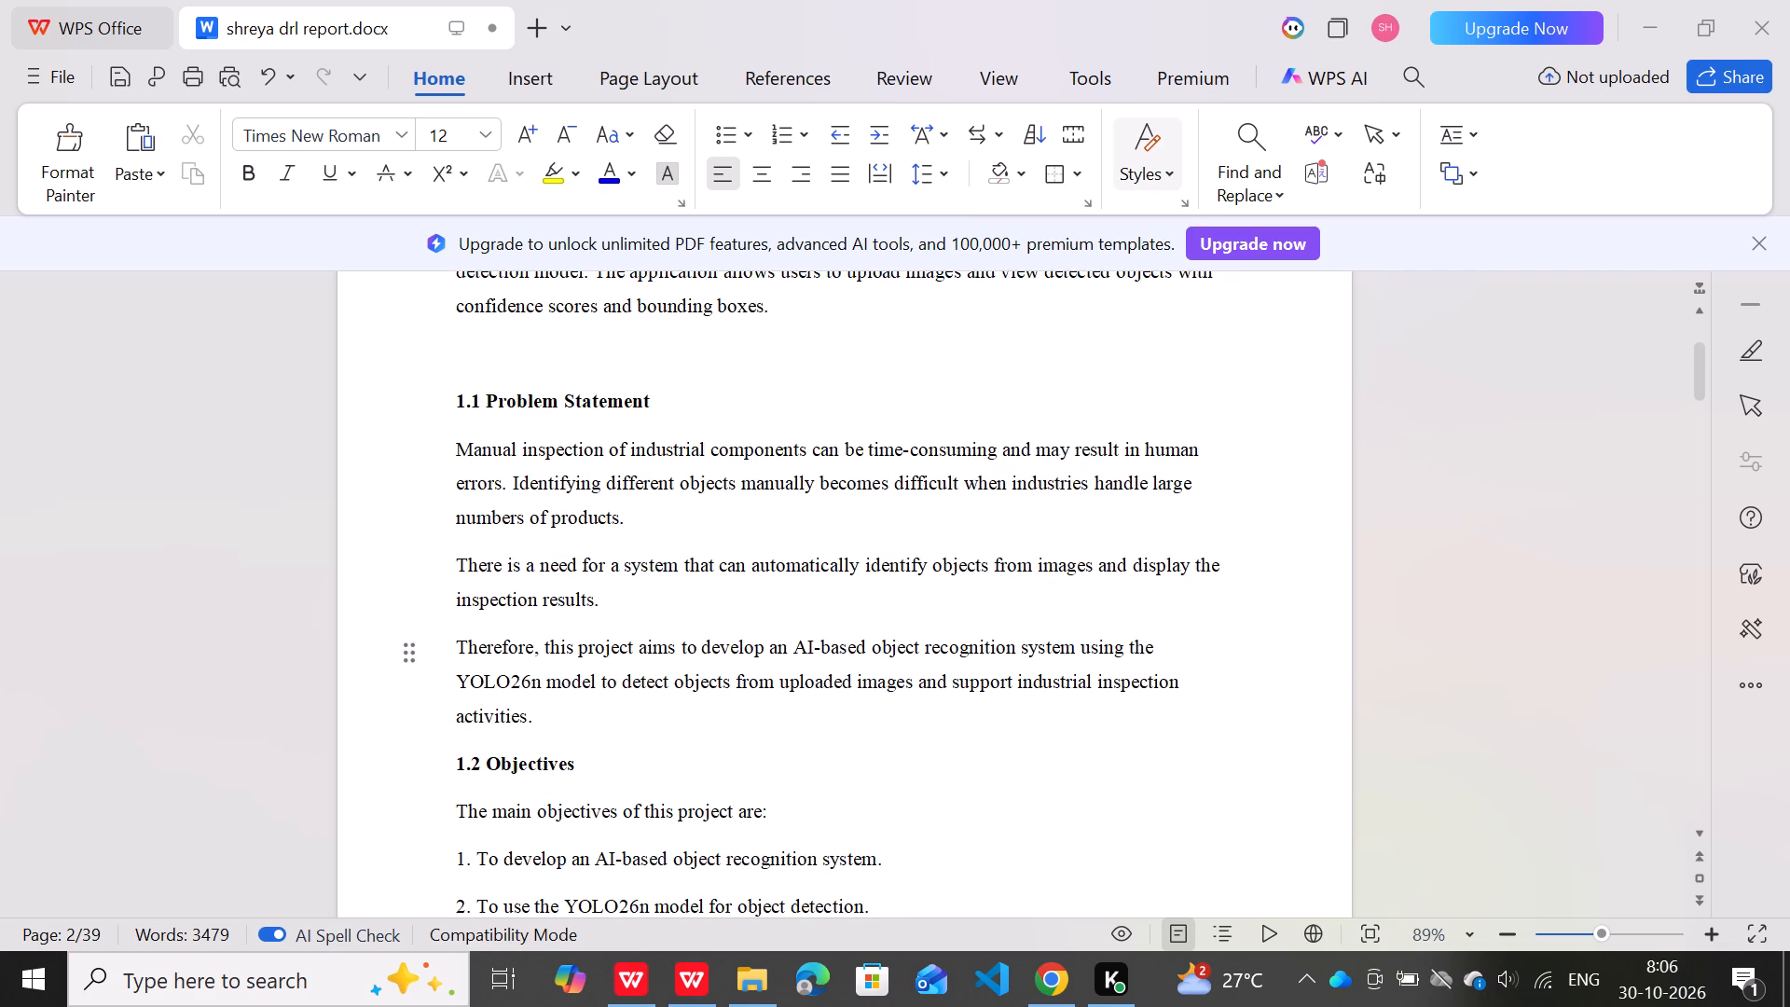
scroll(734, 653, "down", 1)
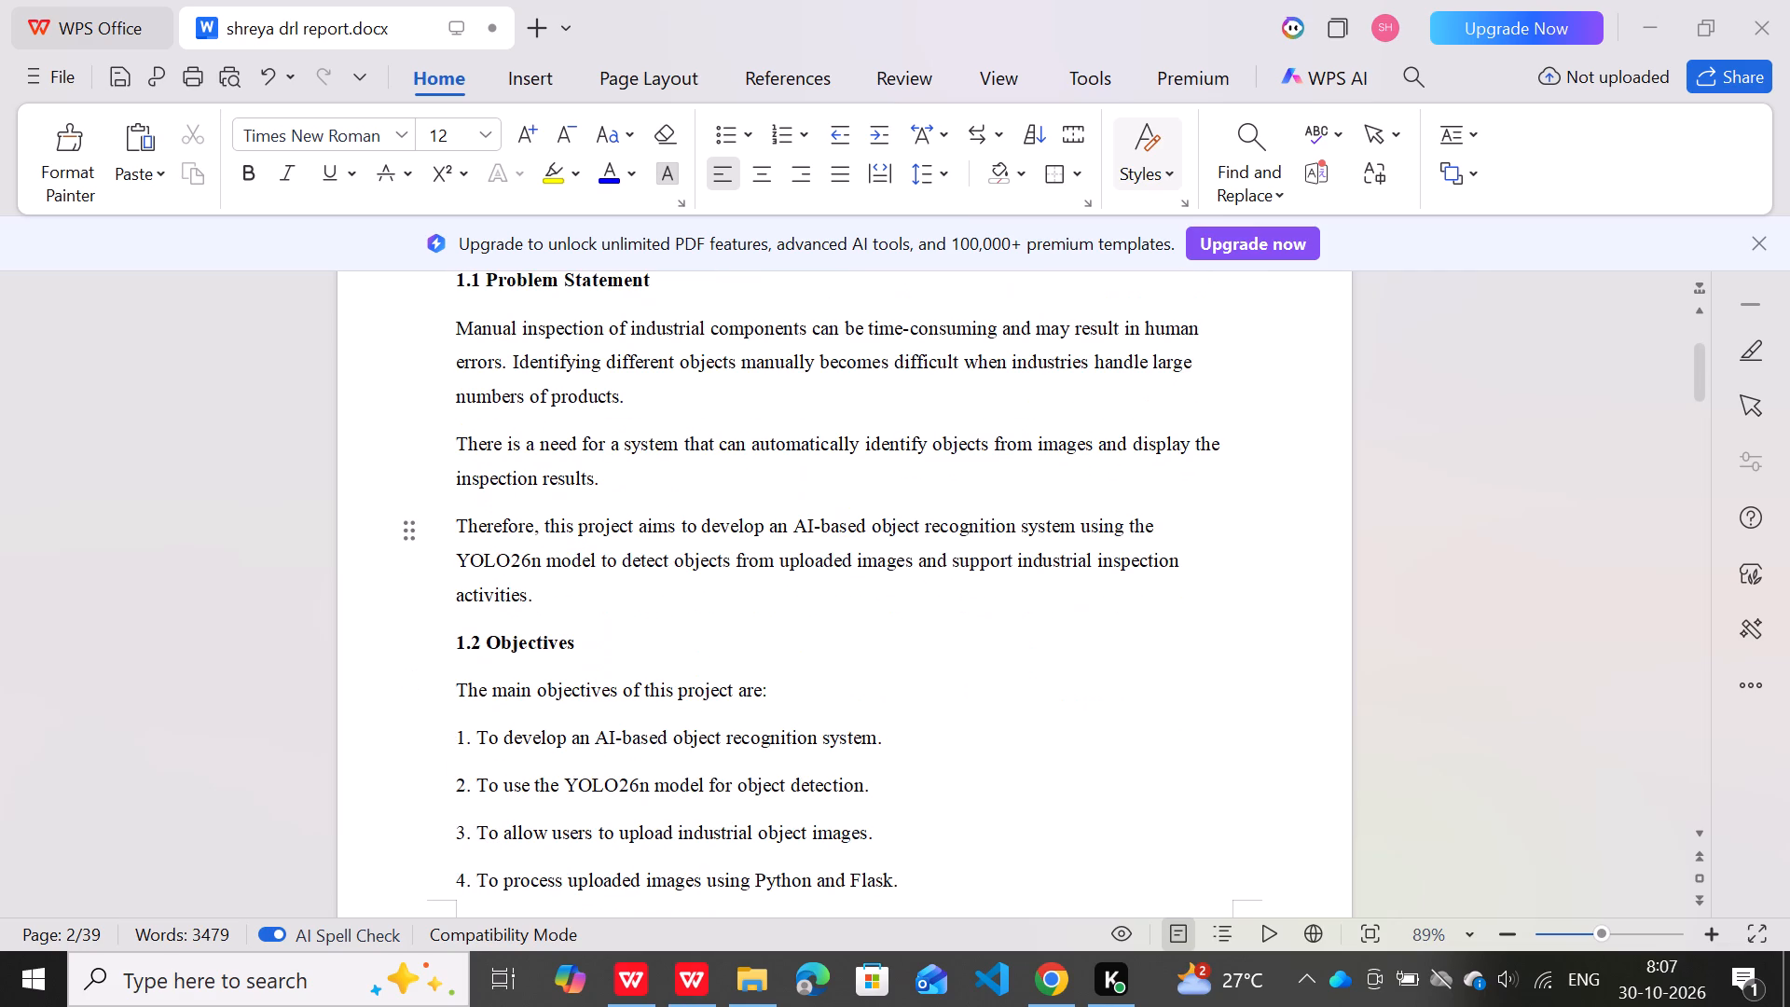
Insert a blank line between the paragraph starting "Therefore, this project aims" and the "1.2 Objectives" heading.
scroll(617, 615, "down", 3)
scroll(617, 615, "up", 2)
left_click(552, 465)
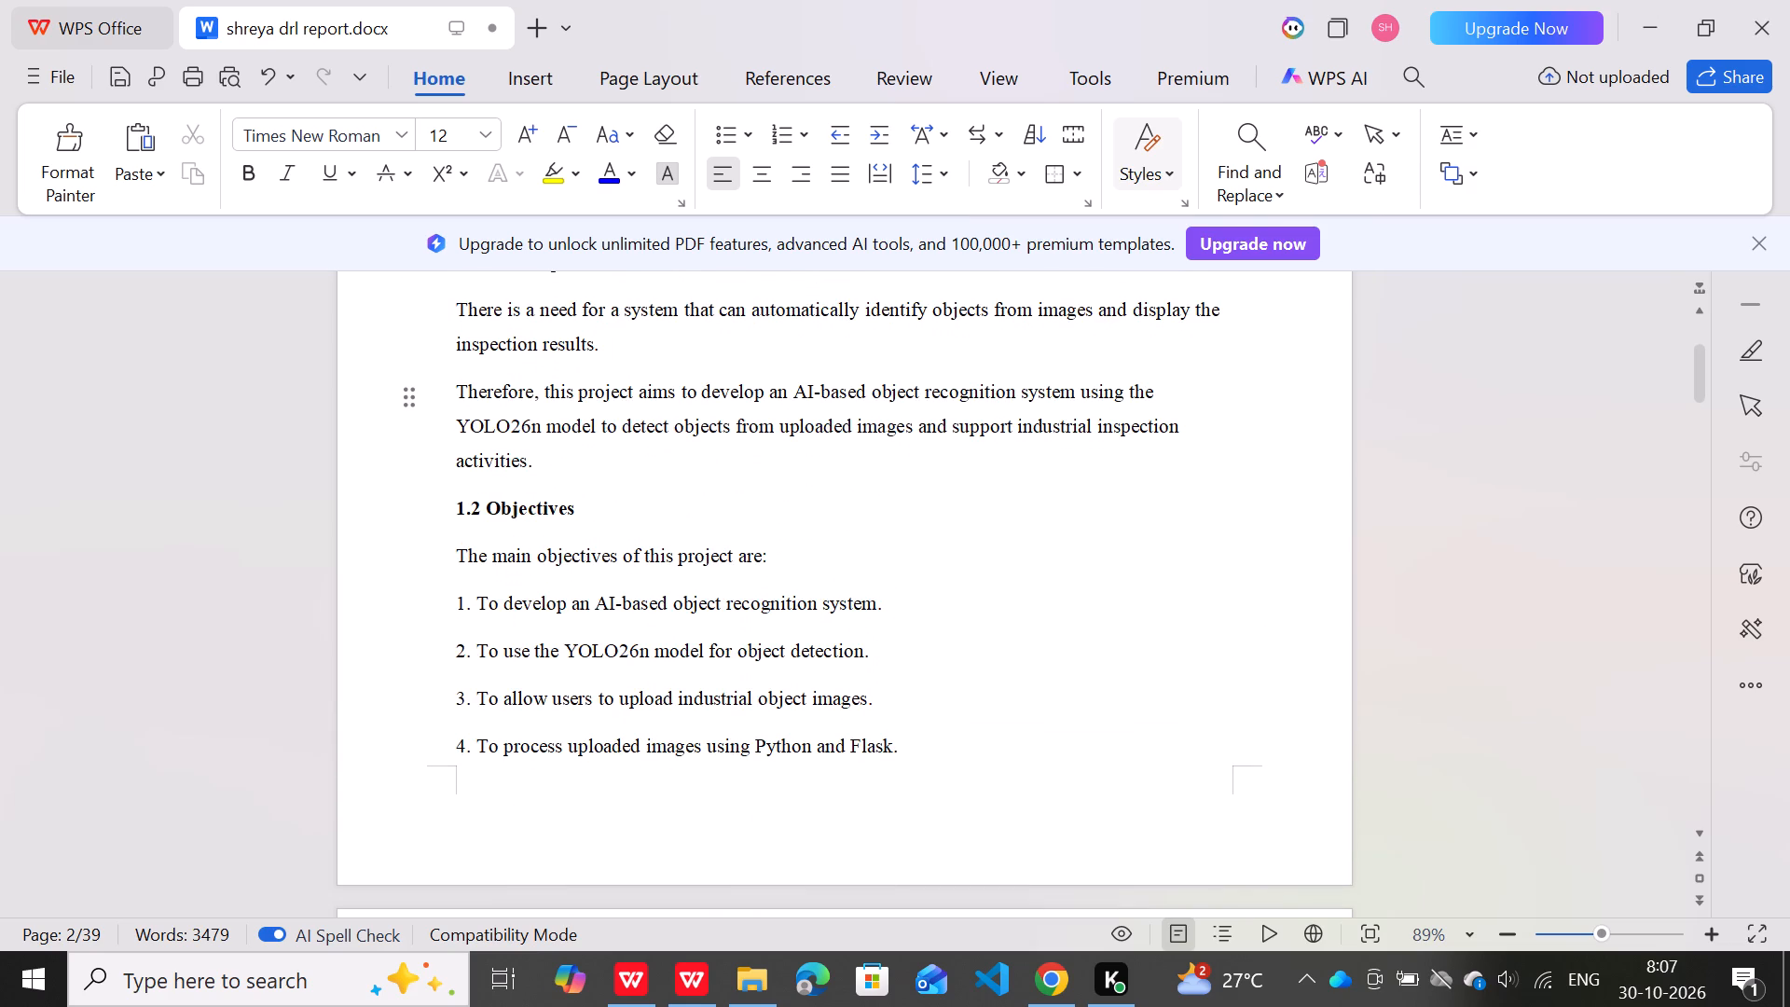
key("Return")
Delete the blank line between objectives 8 and 9 in the "1.2 Objectives" list.
scroll(552, 465, "down", 7)
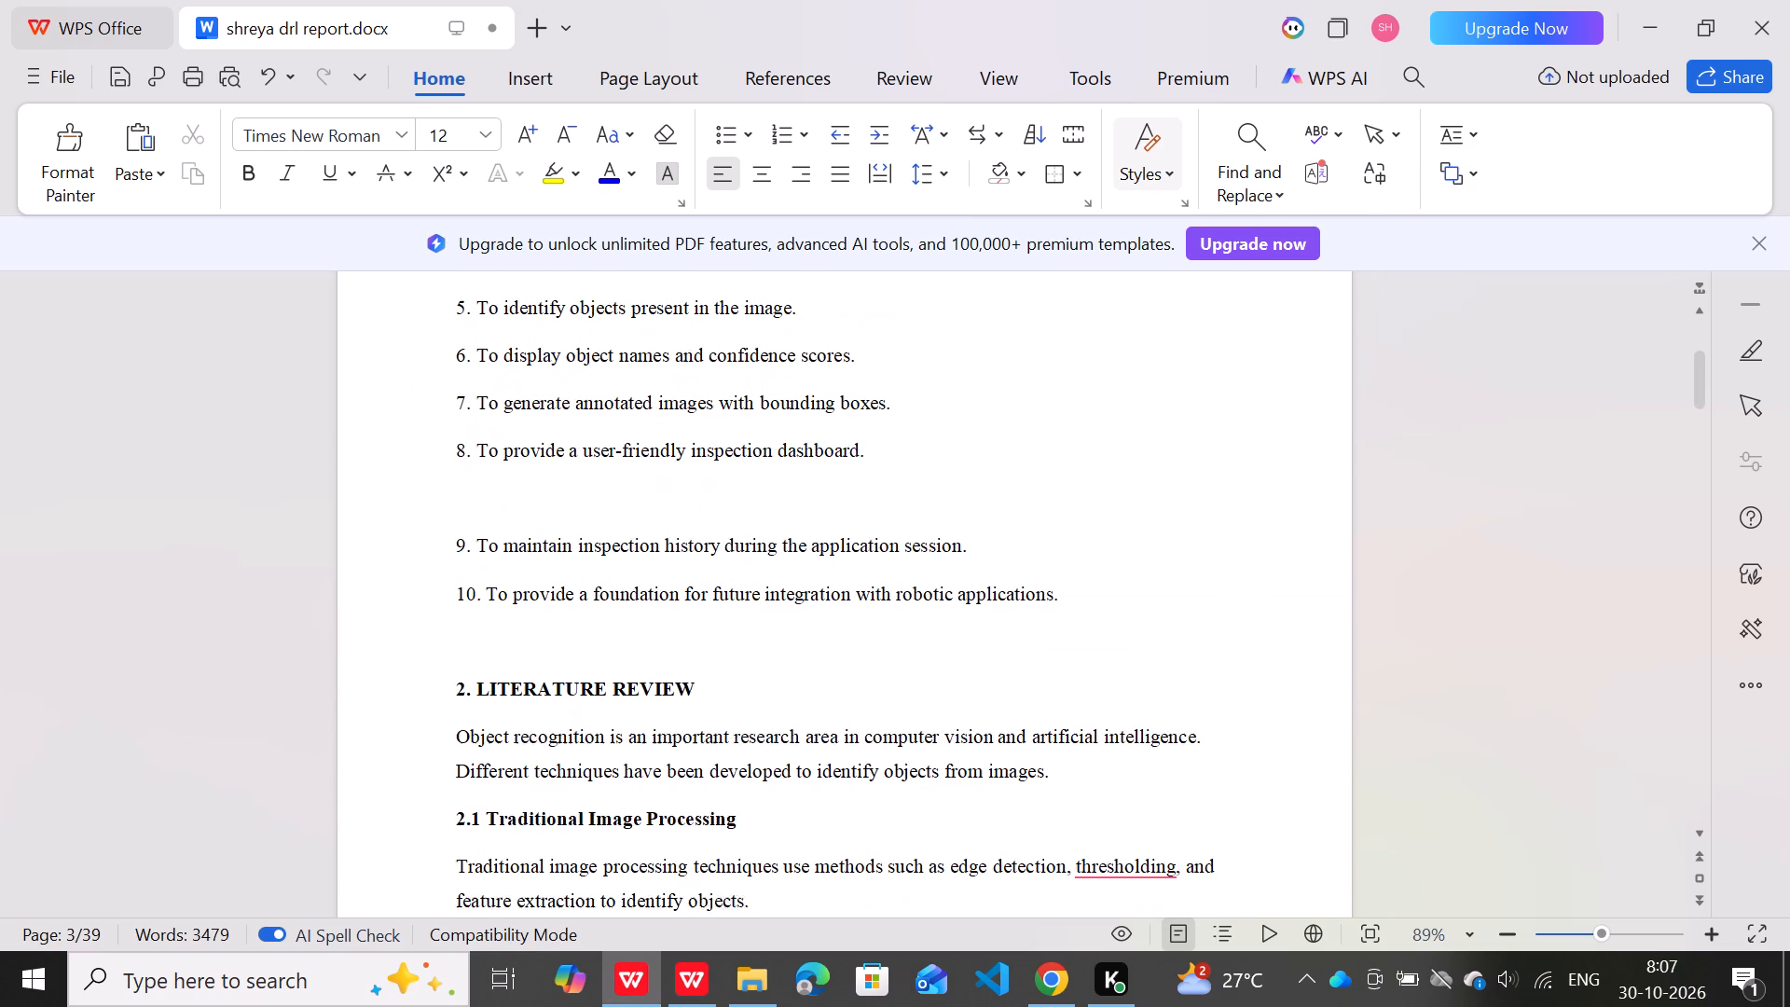
left_click(475, 507)
key("BackSpace")
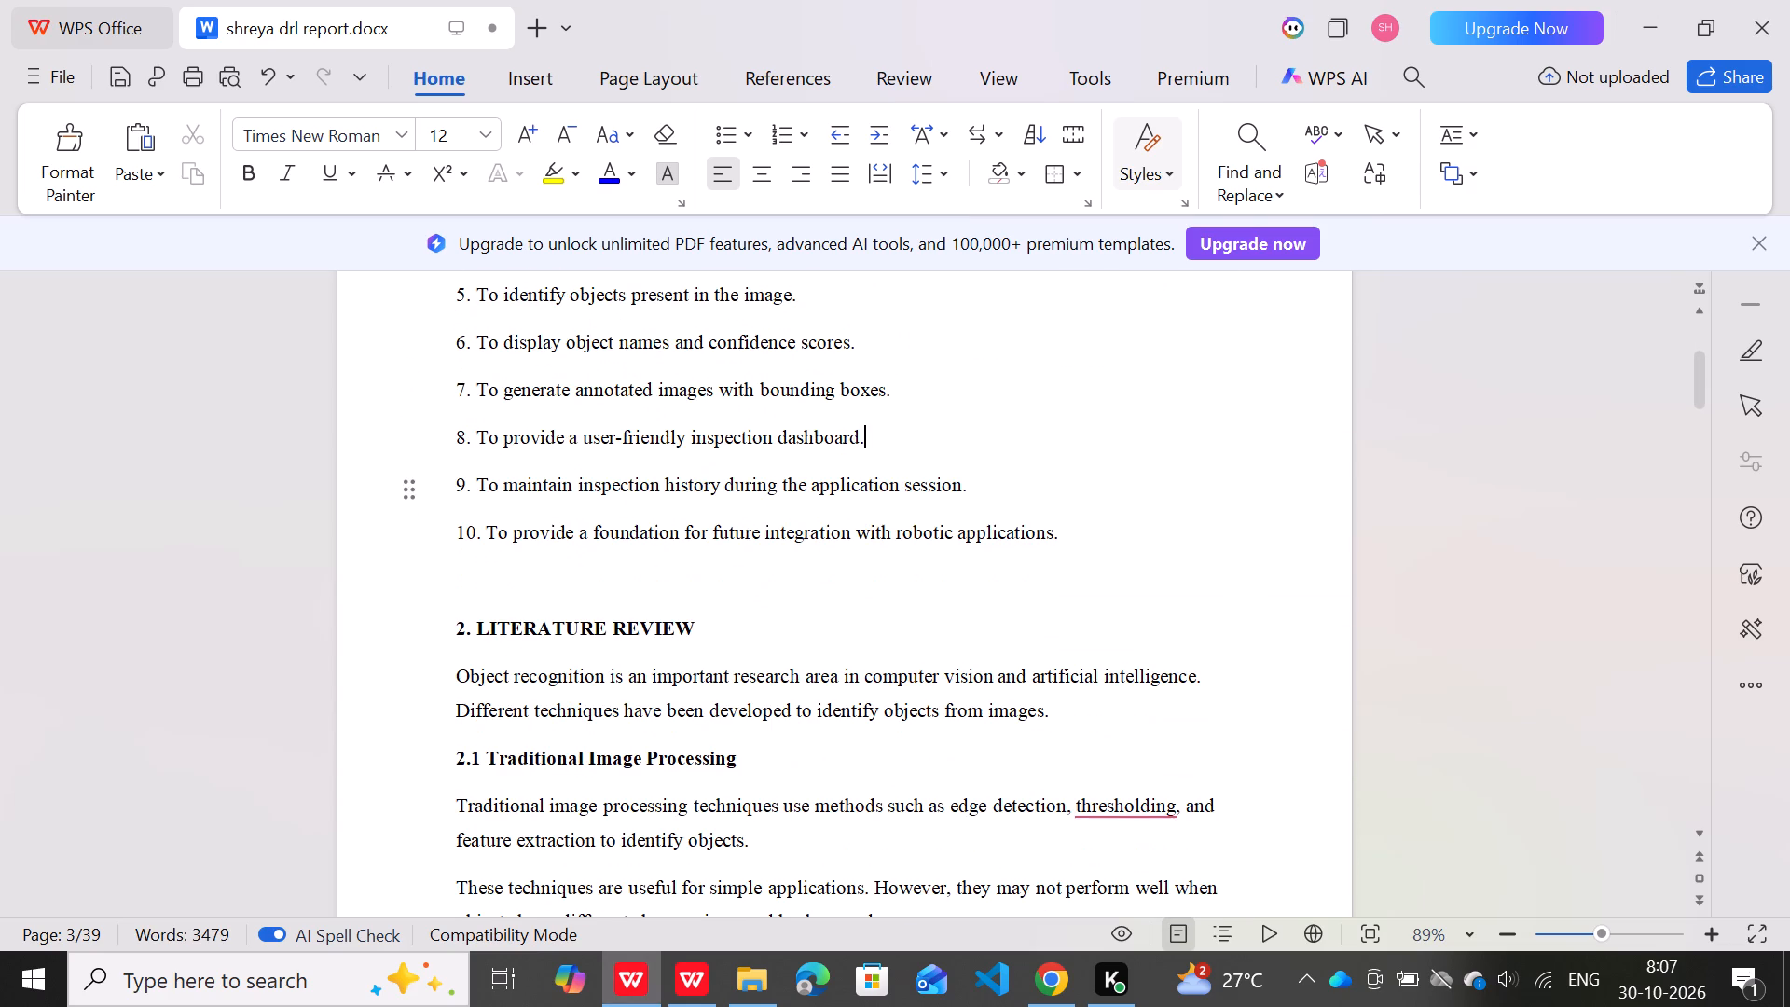
Switch to DRL MIN.docx, examine the layout from "2.1 Problem statement" to the "3. Literature review" table, and return to the report.
scroll(475, 507, "down", 1)
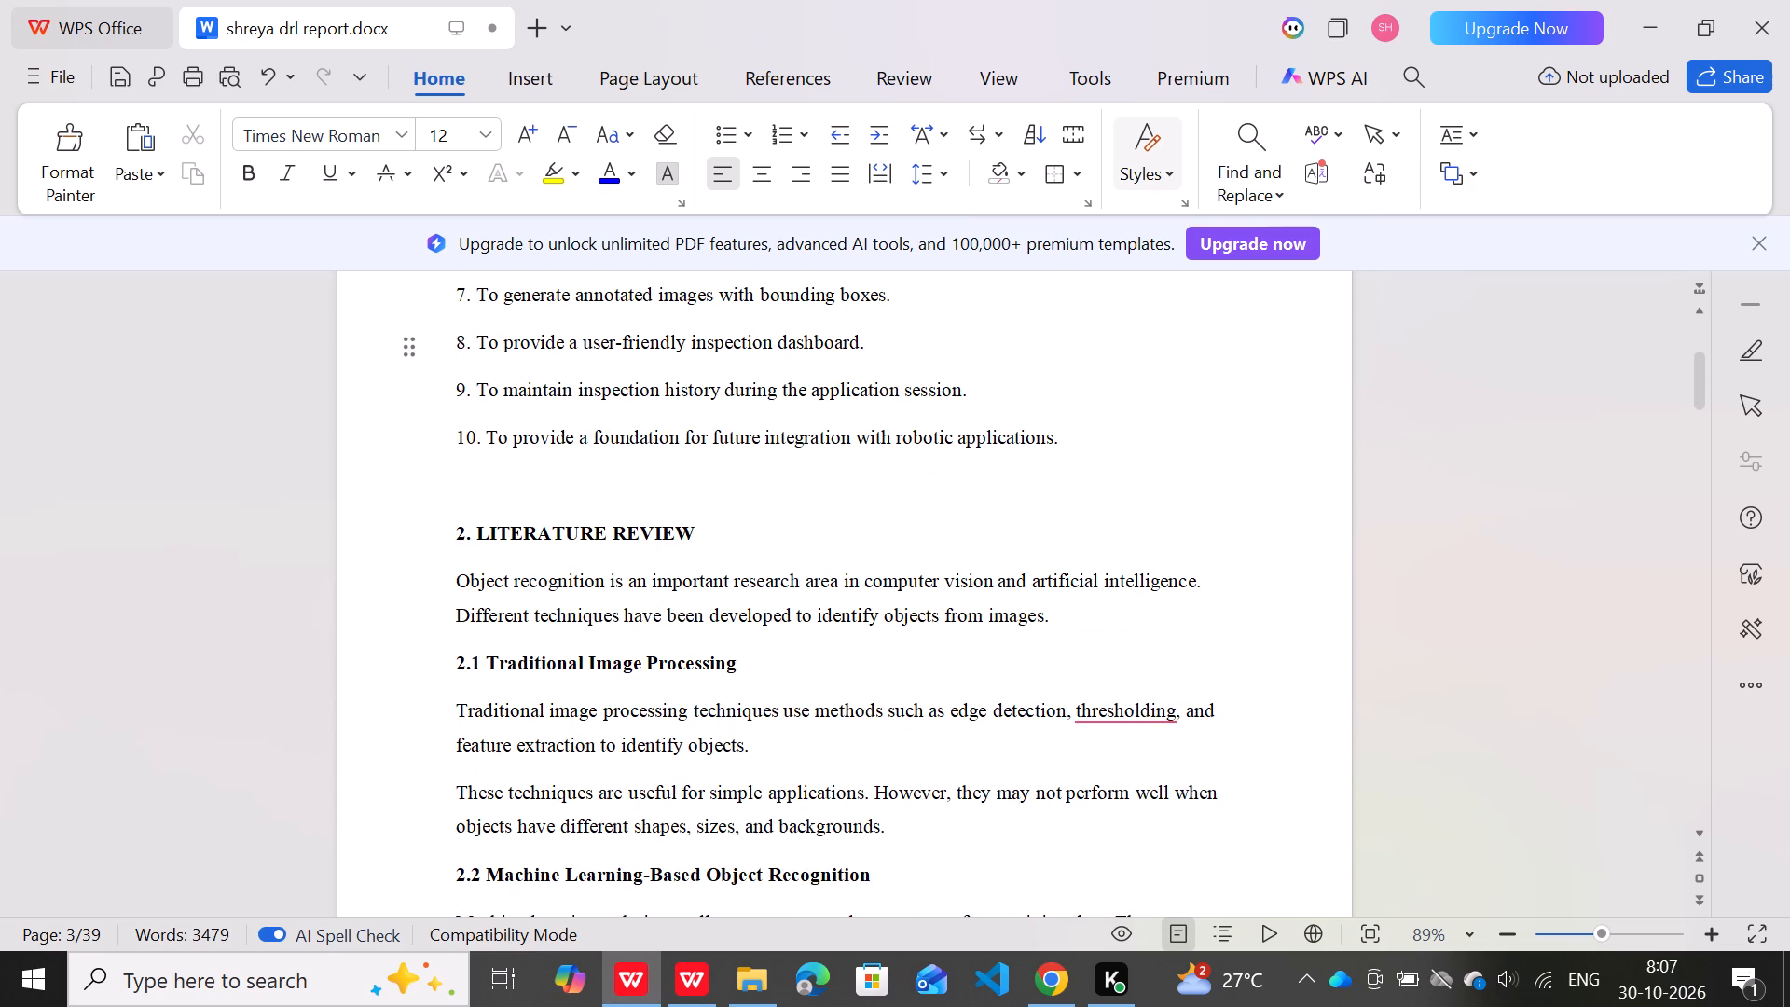
left_click(662, 999)
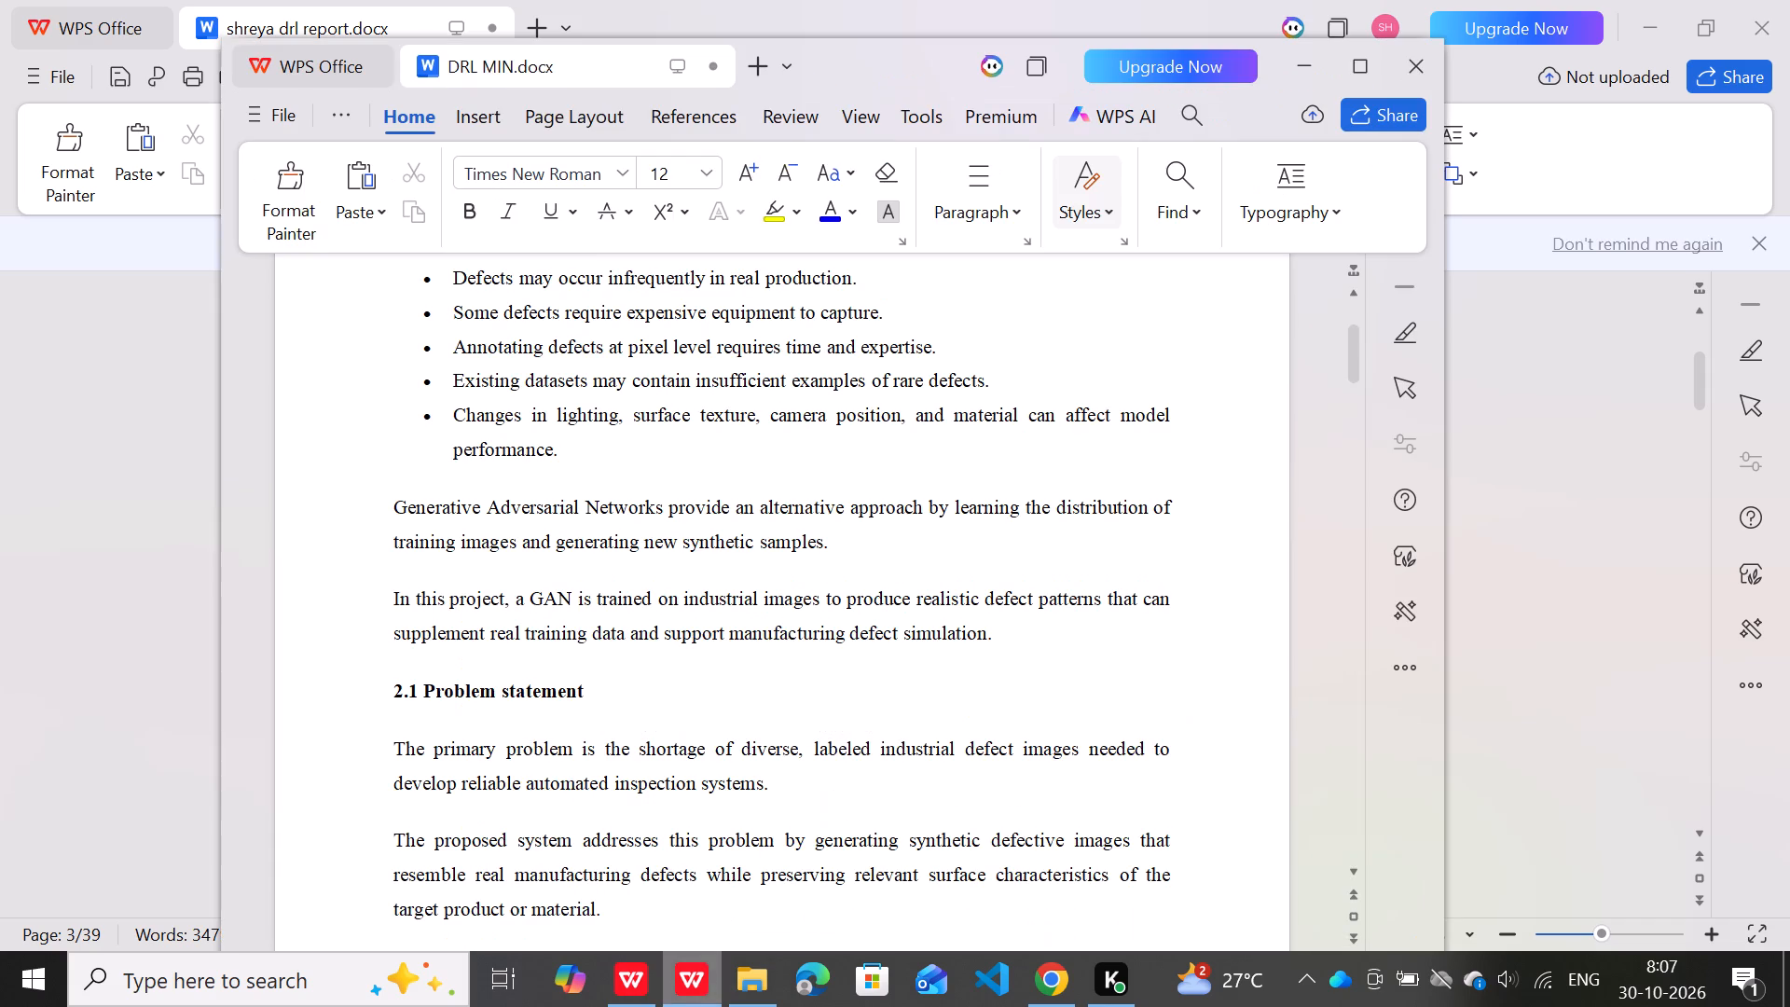
scroll(862, 672, "down", 12)
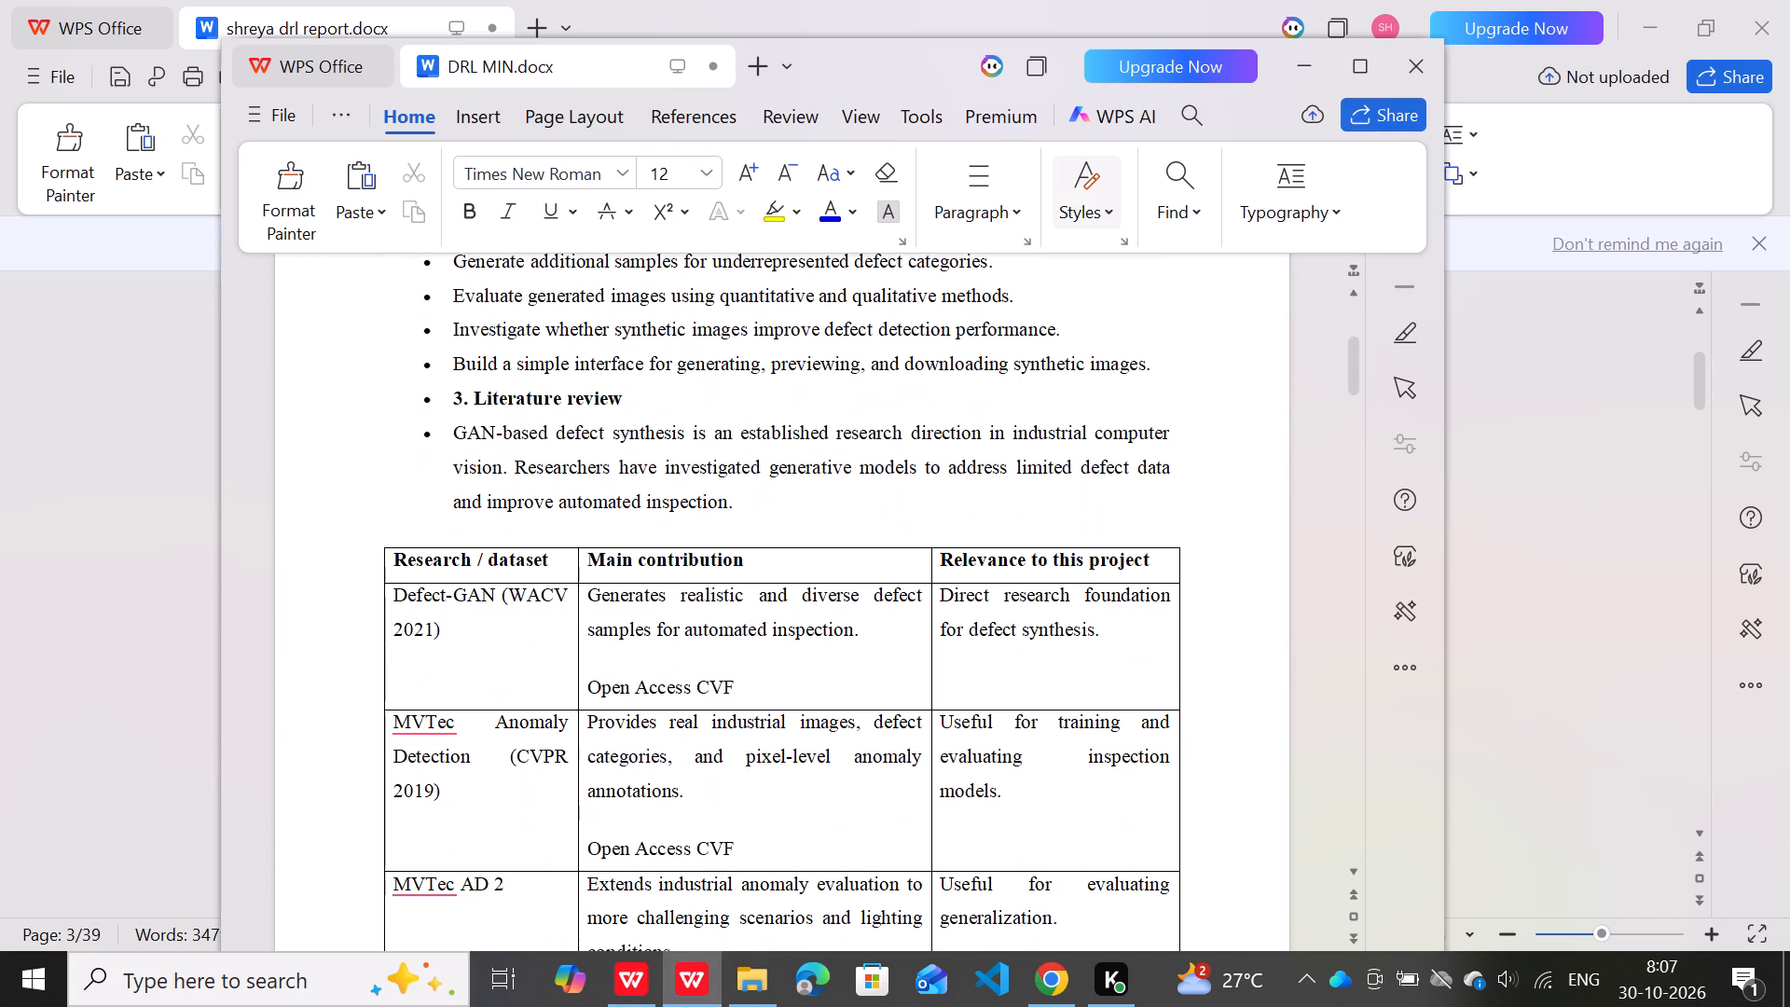
left_click(173, 559)
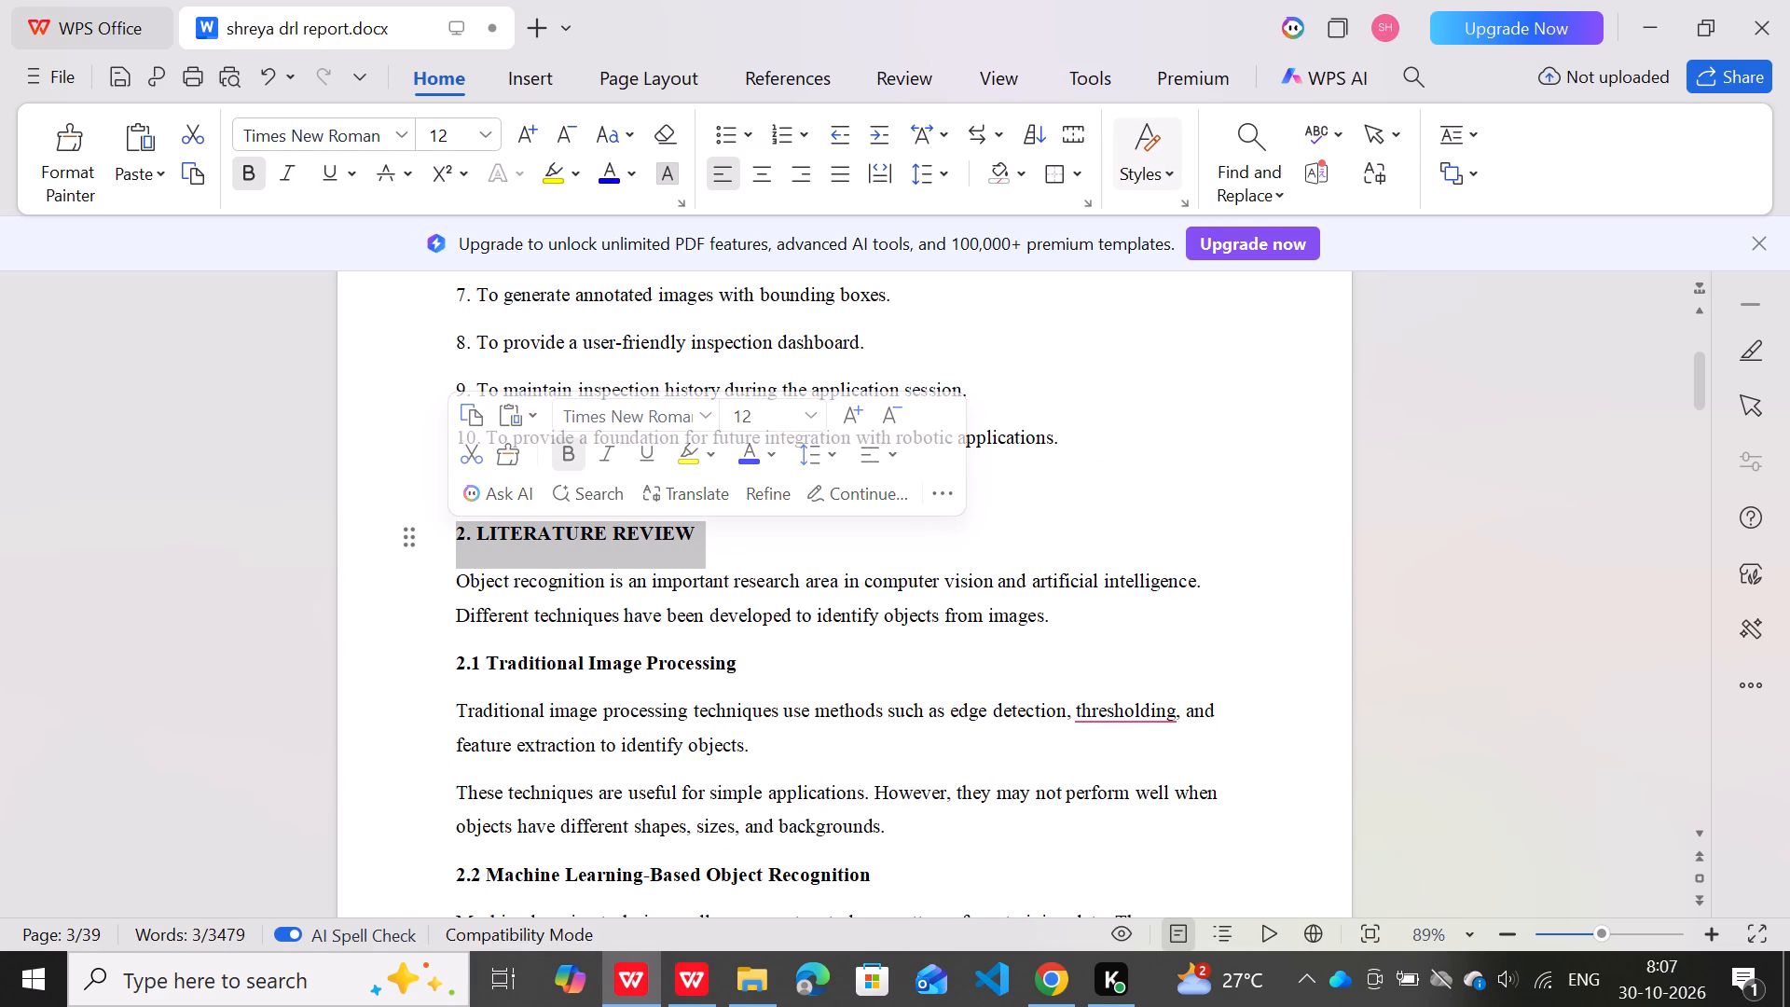
left_click(771, 590)
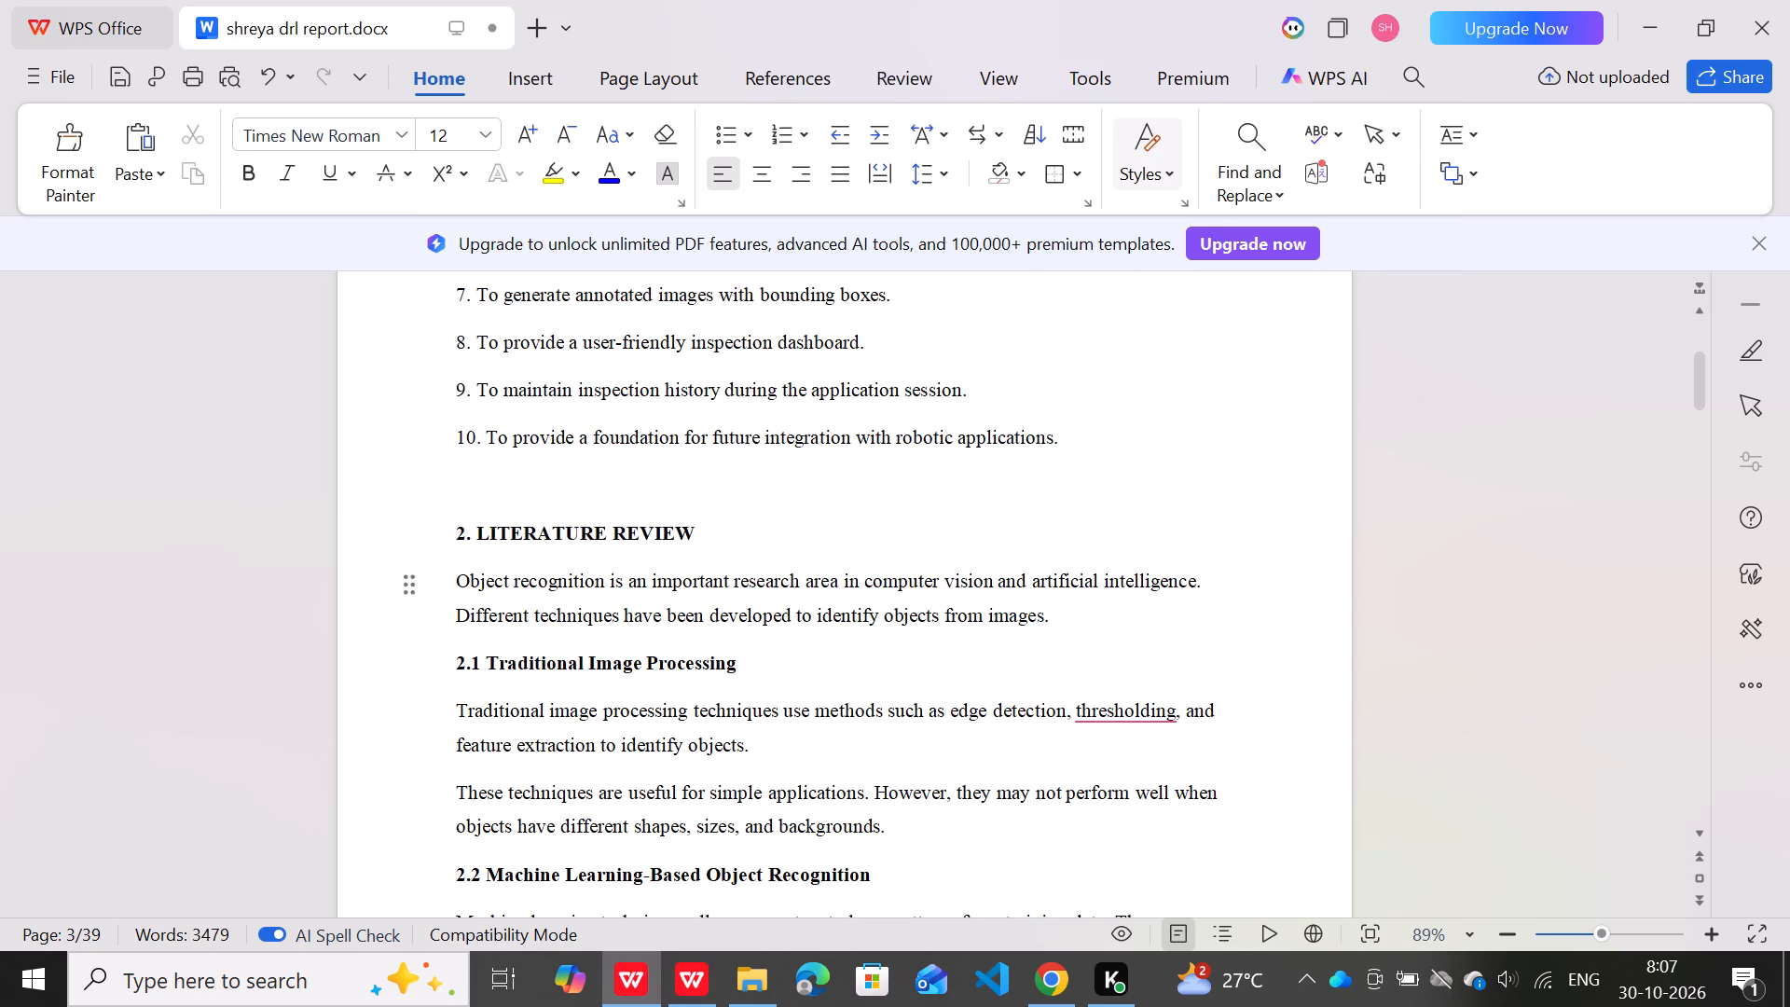
Make the number 3 of the "3. SYSTEM REQUIREMENTS" heading bold.
scroll(771, 590, "down", 2)
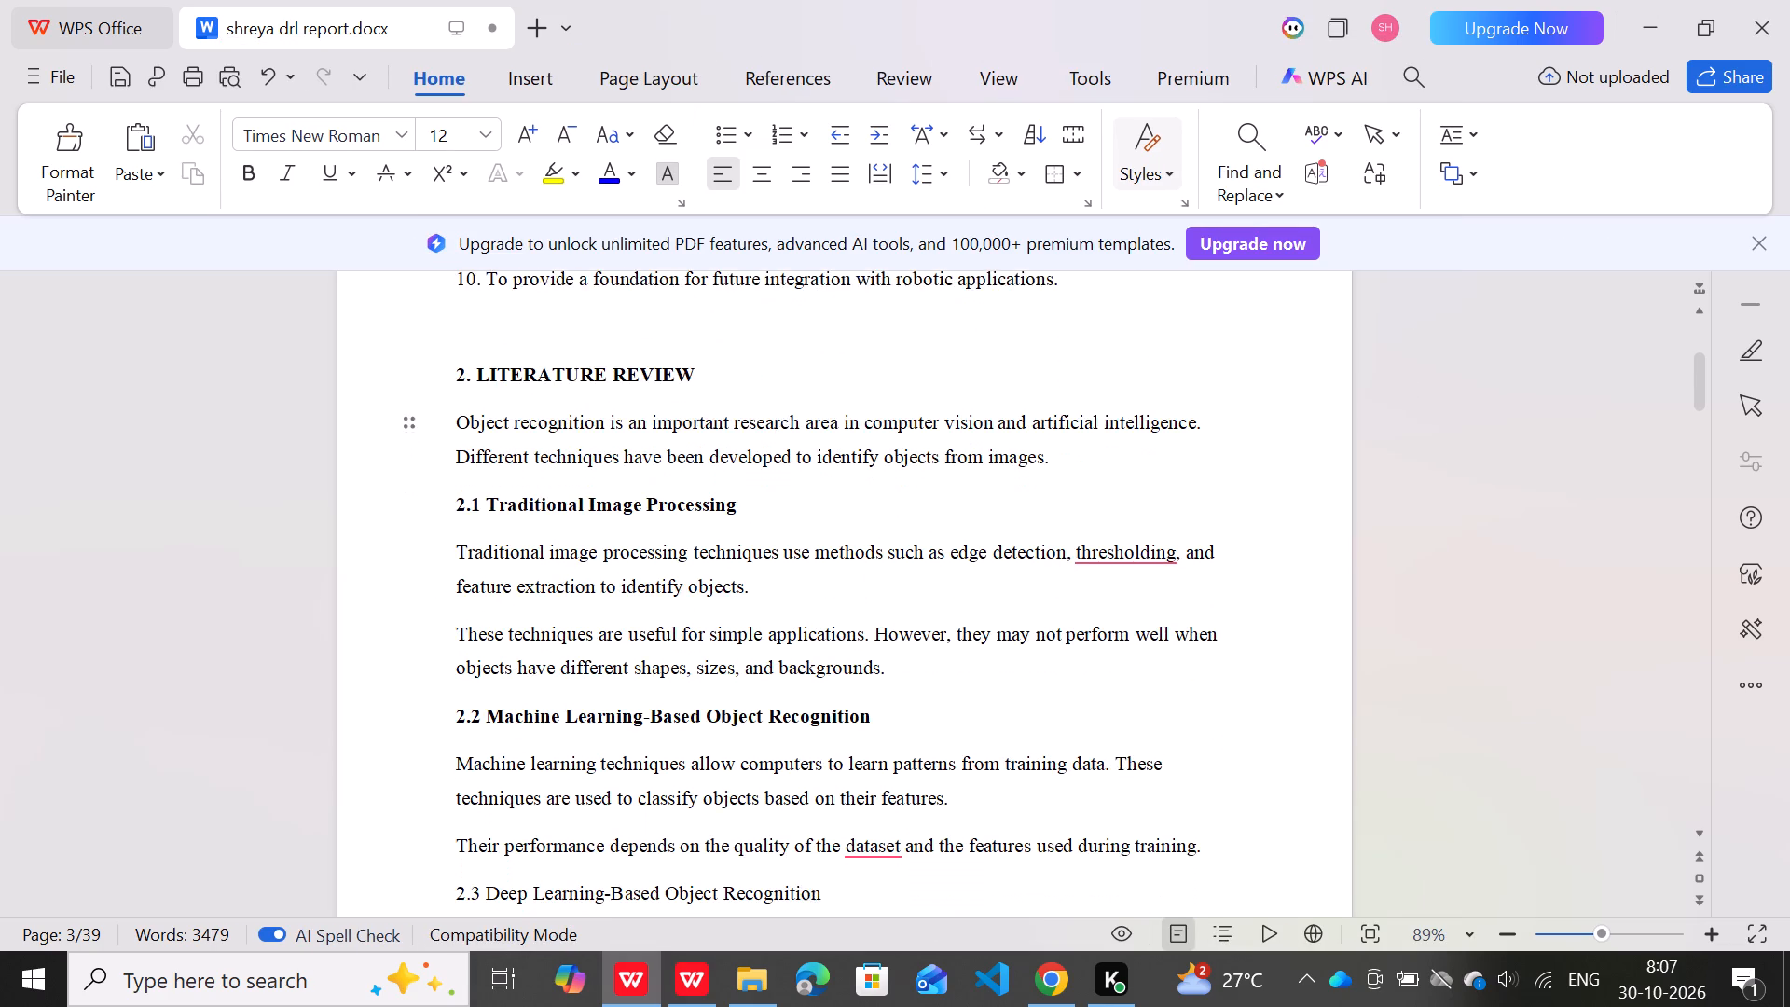
scroll(771, 590, "down", 3)
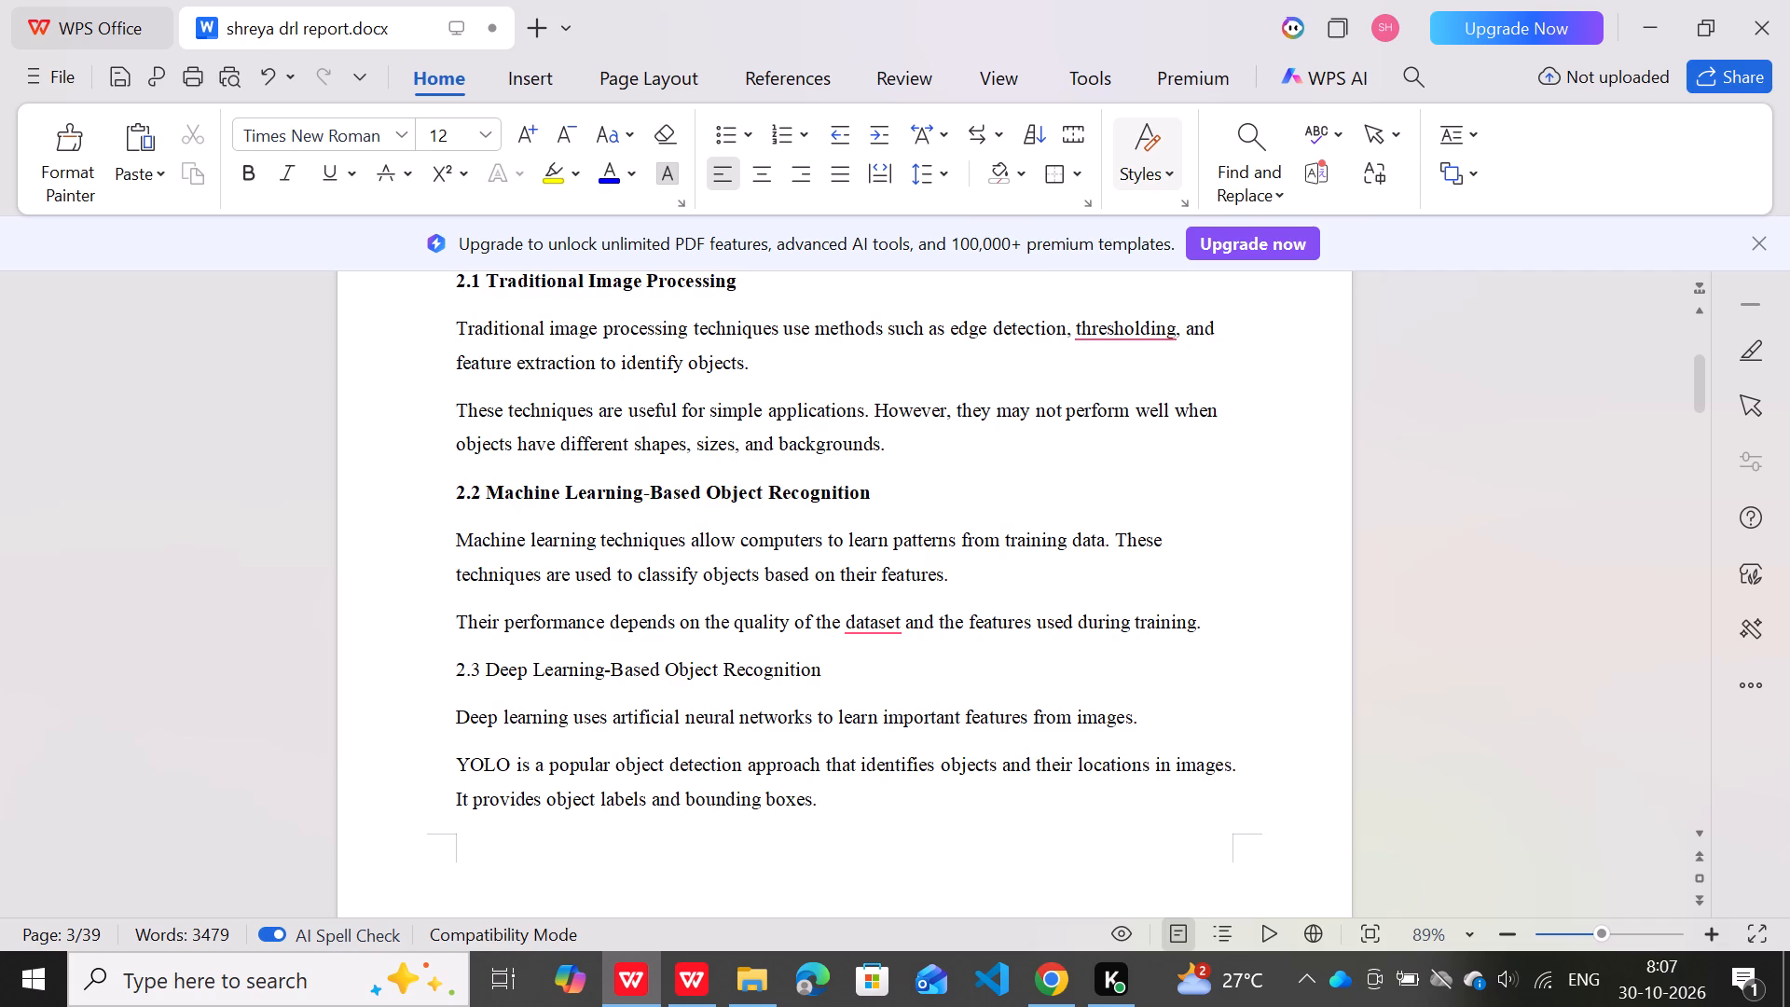
scroll(771, 590, "down", 6)
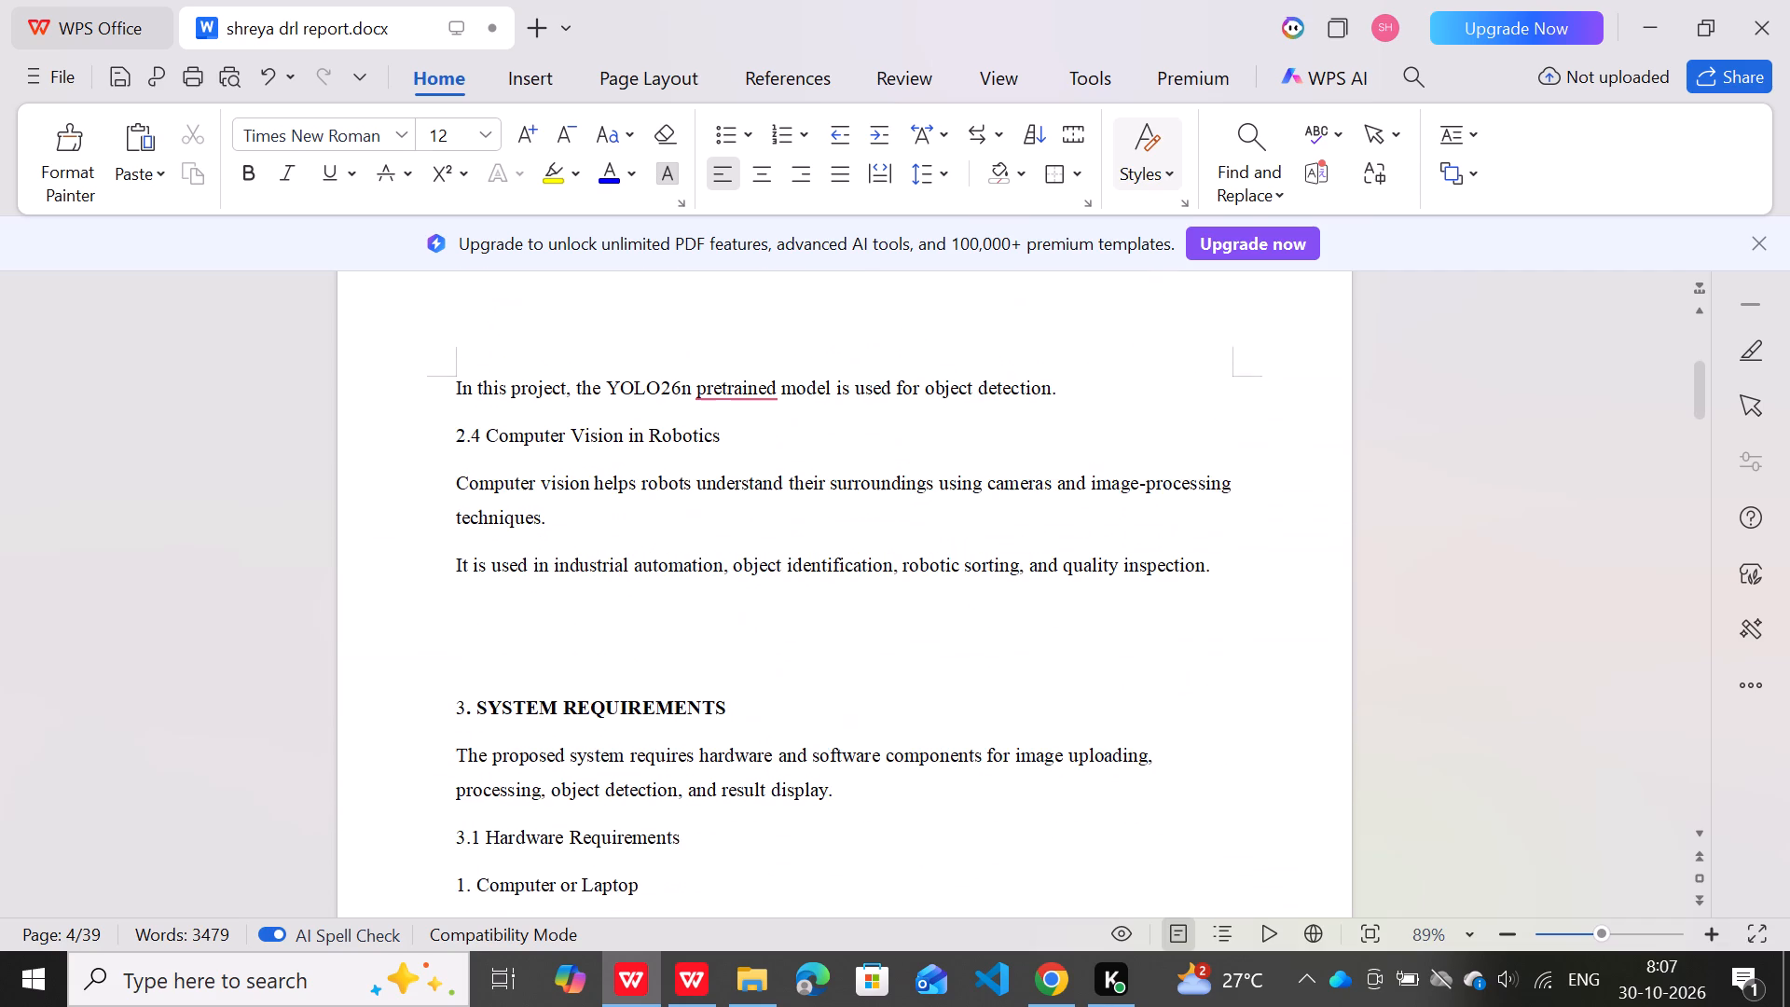
scroll(771, 590, "down", 2)
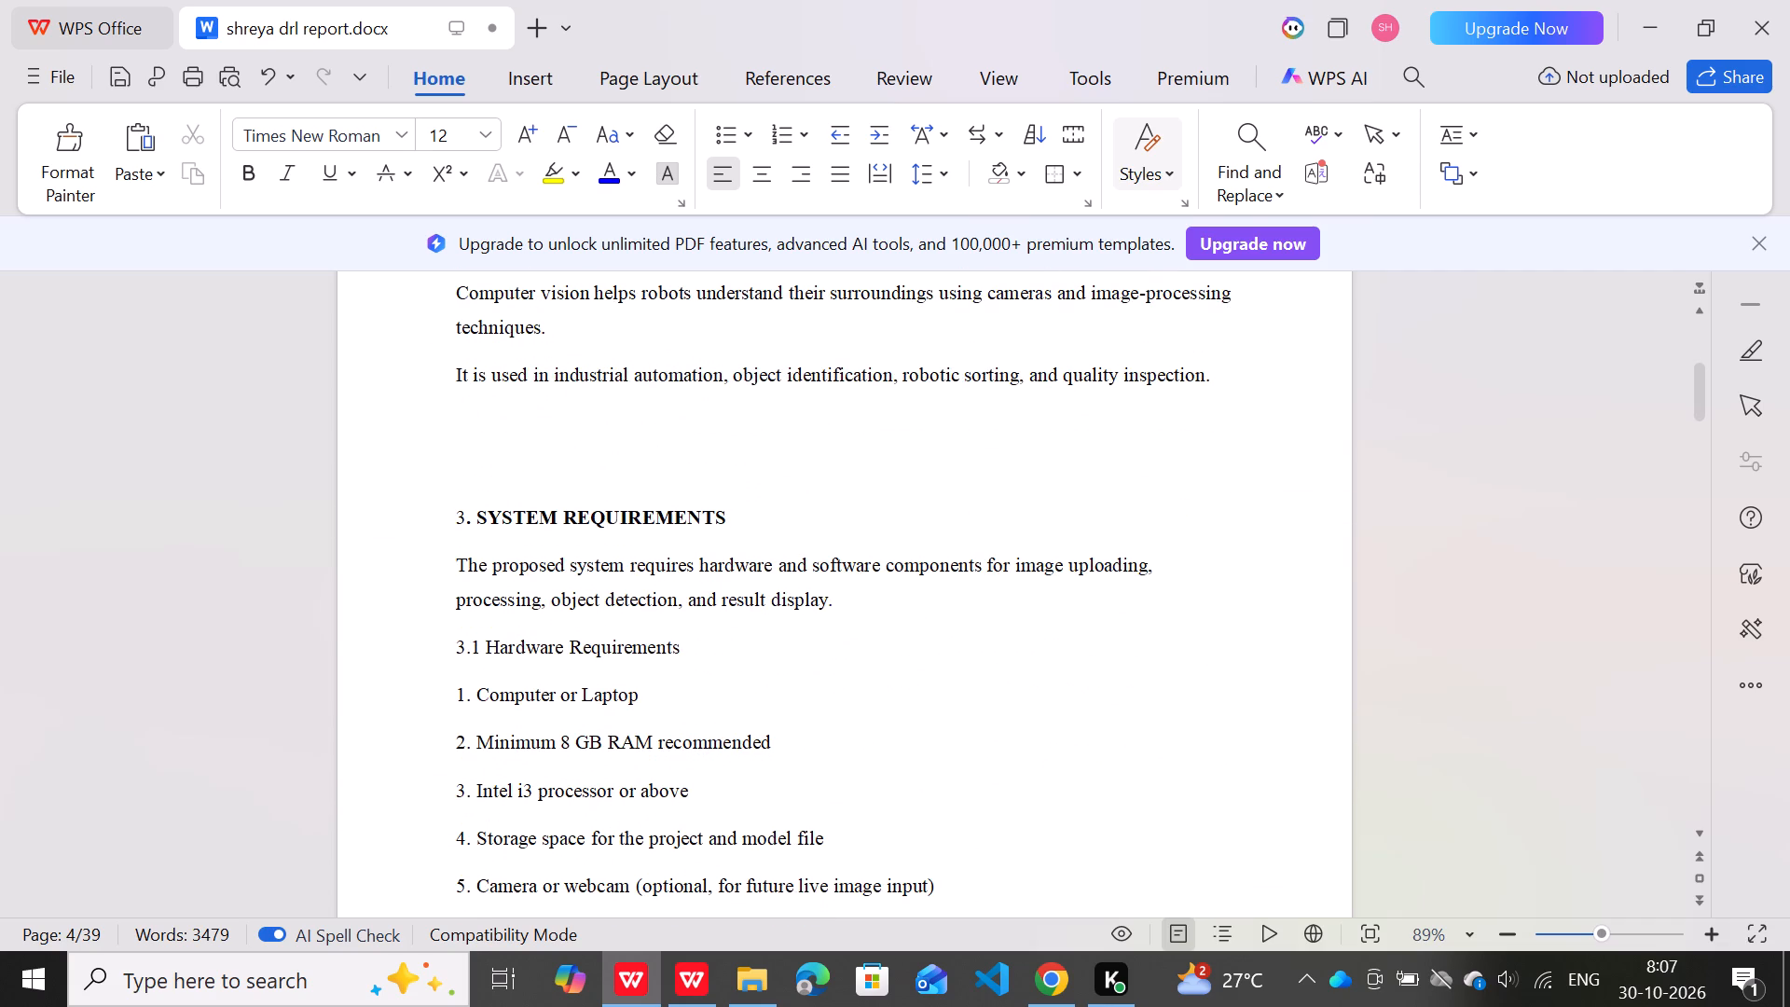
double_click(461, 522)
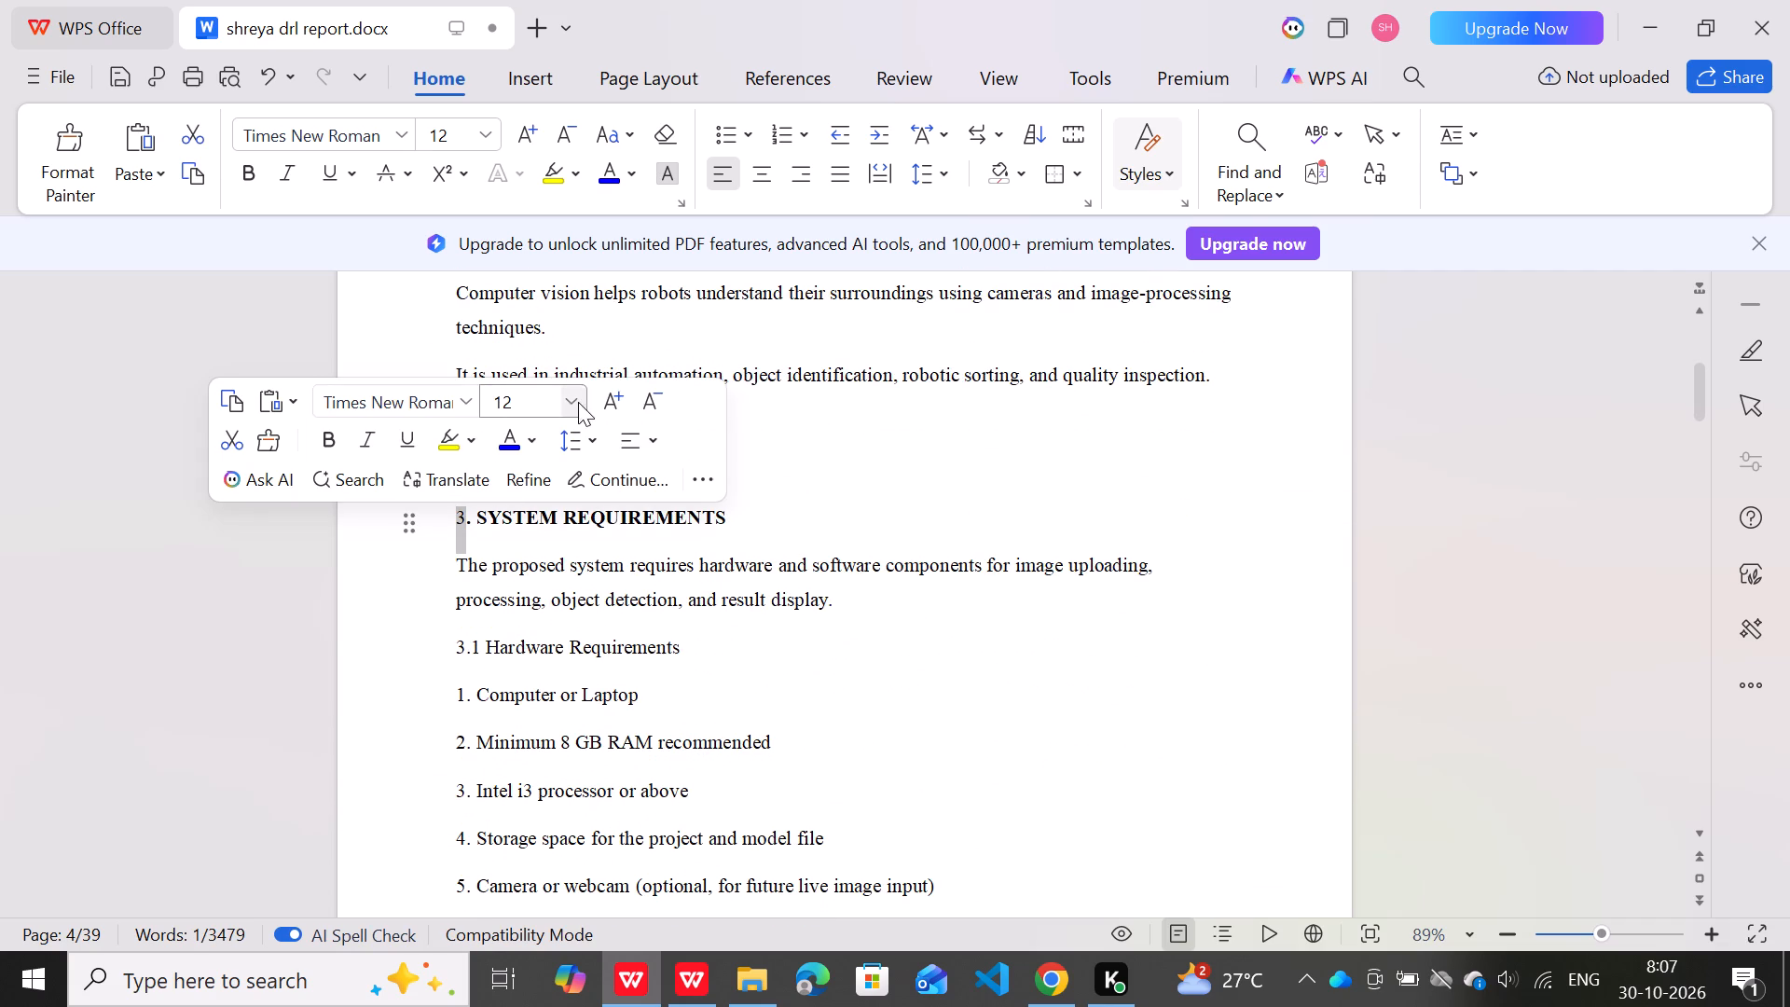
left_click(317, 439)
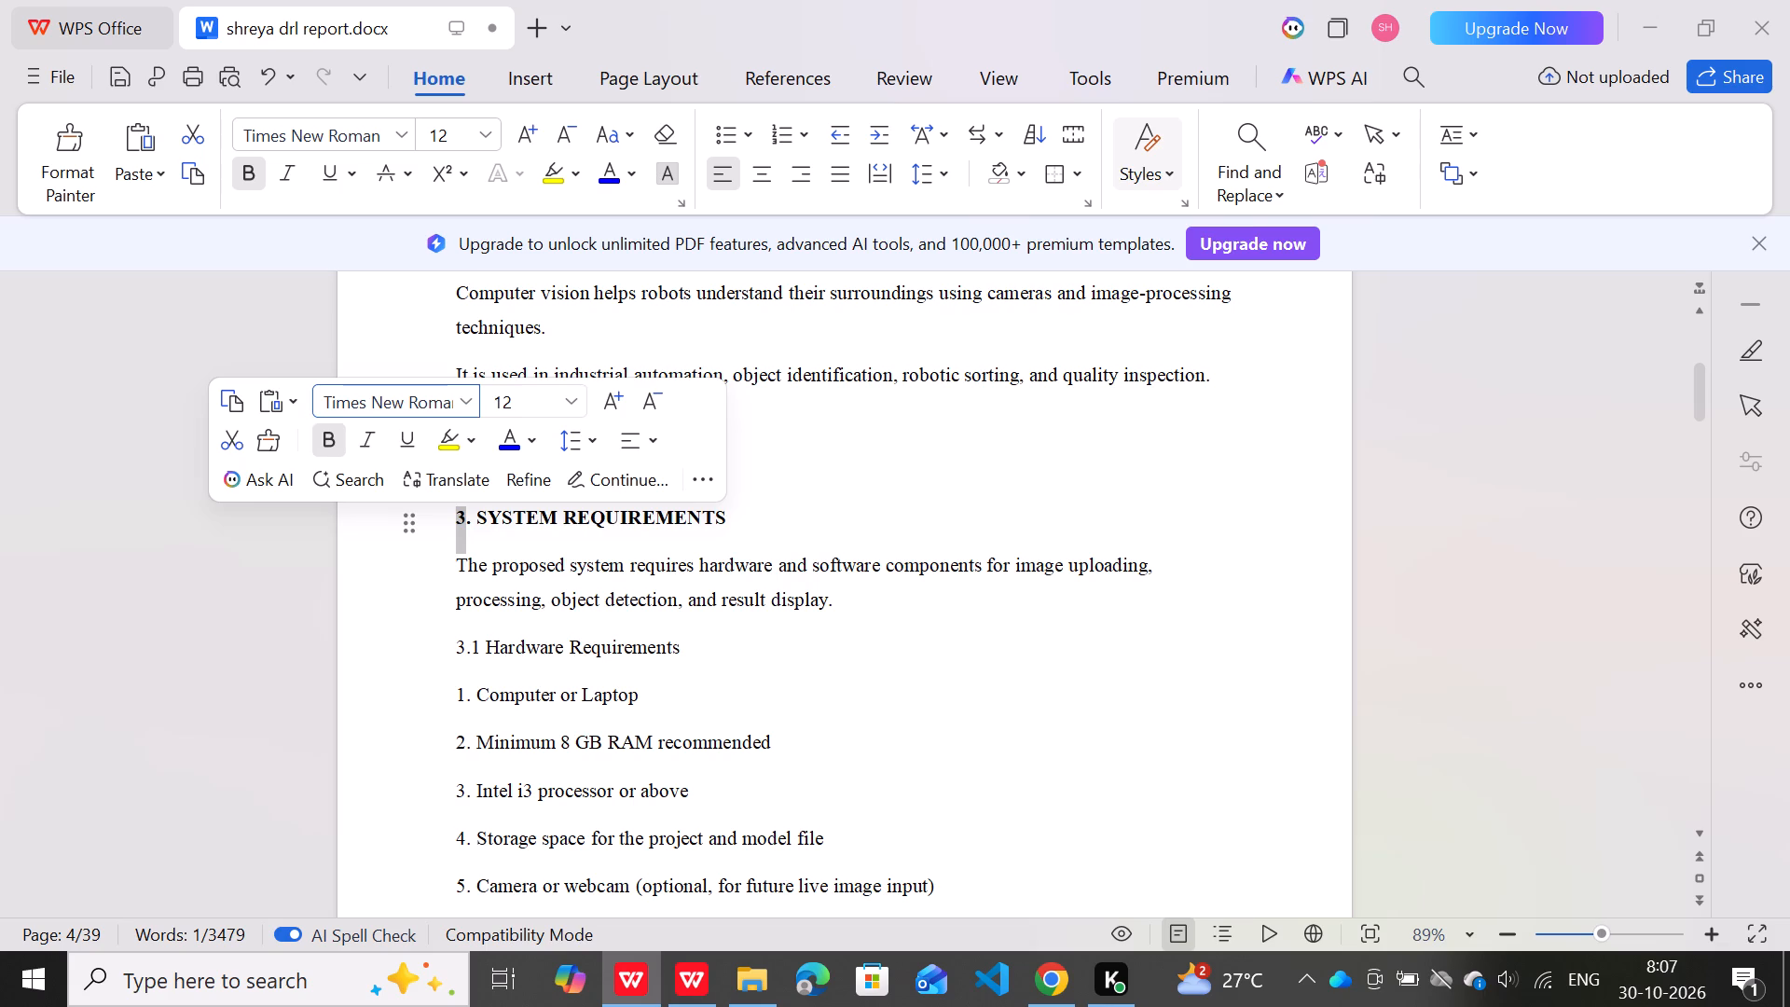
left_click(399, 649)
Delete one of the blank lines above the "3. SYSTEM REQUIREMENTS" heading.
left_click(527, 425)
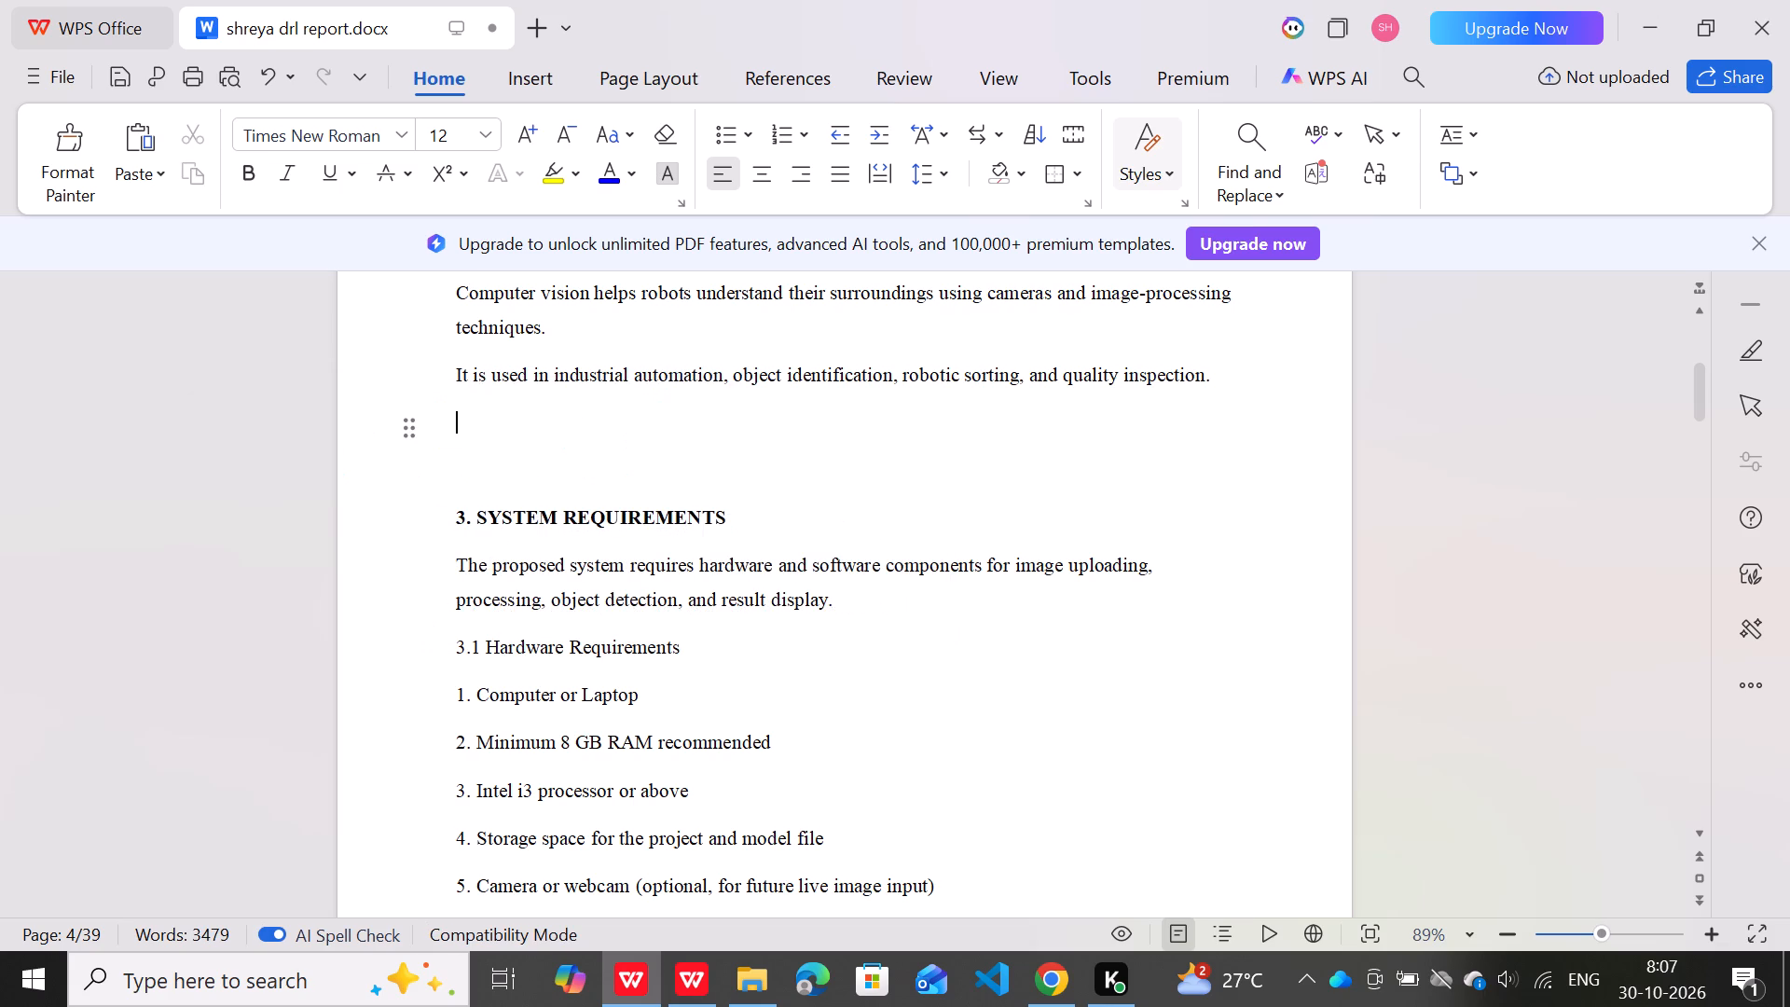
left_click(475, 475)
key("BackSpace")
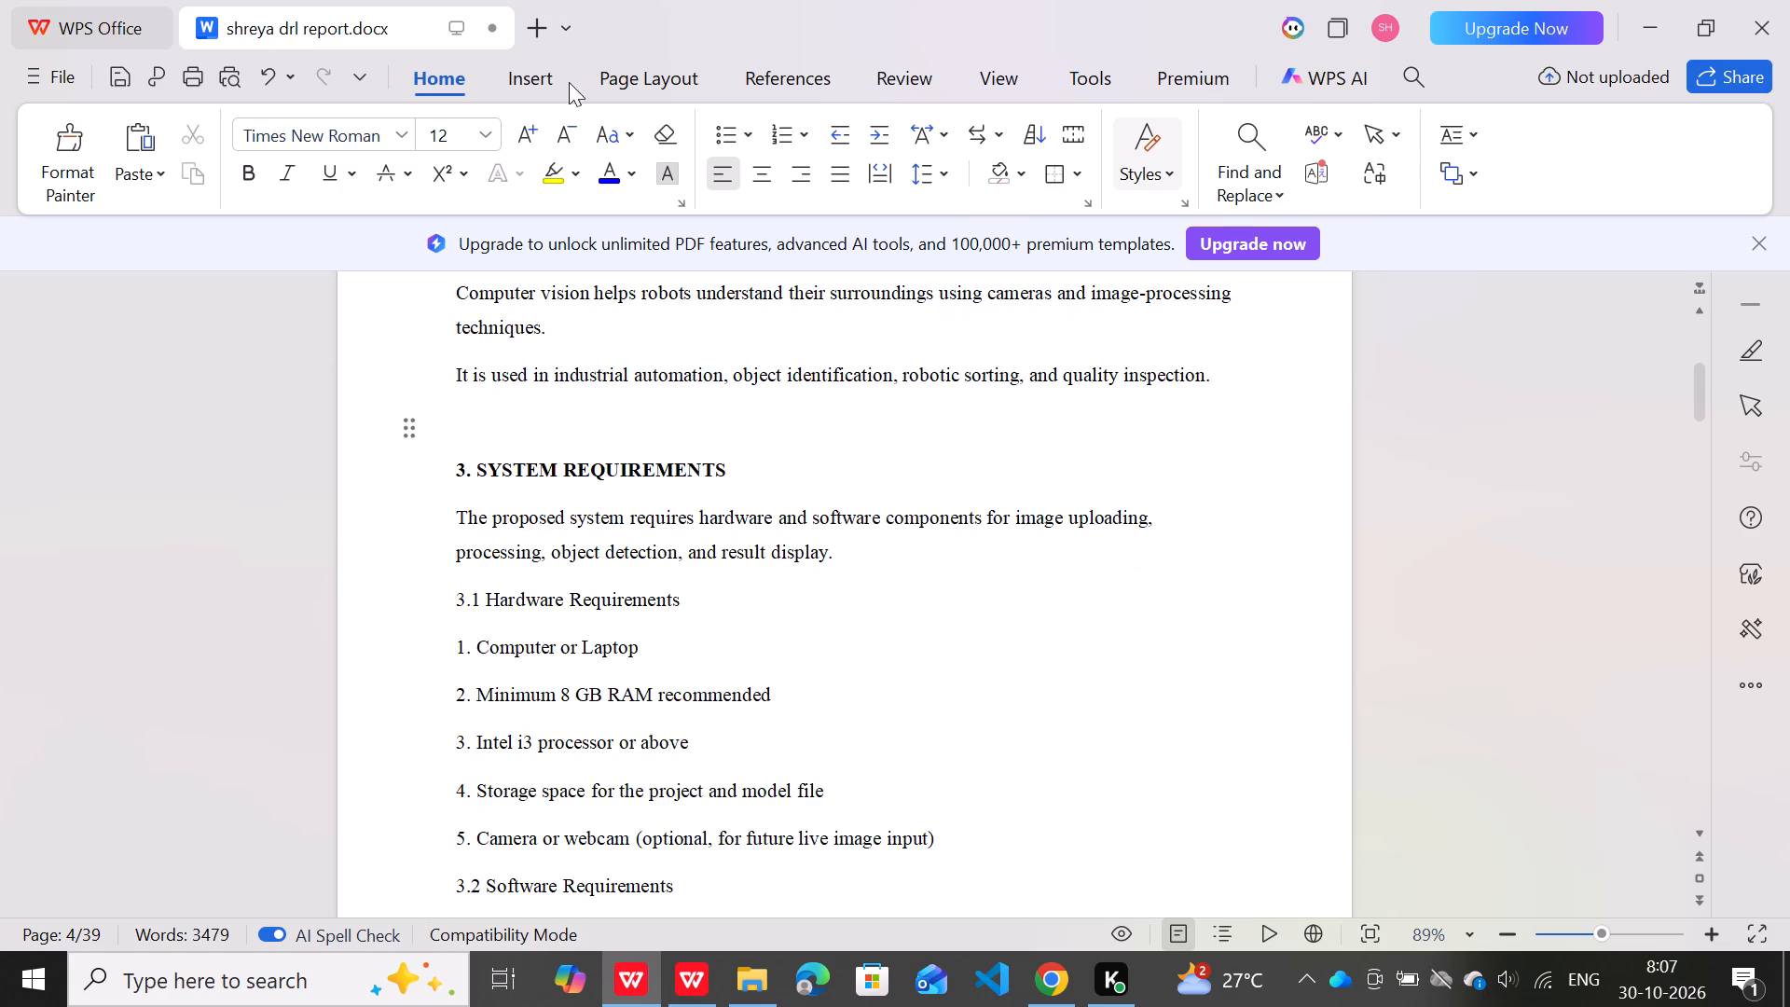
Switch to DRL MIN.docx, examine the layout from "3. Literature review" to "4.2 Main modules", and return to the report.
left_click(702, 995)
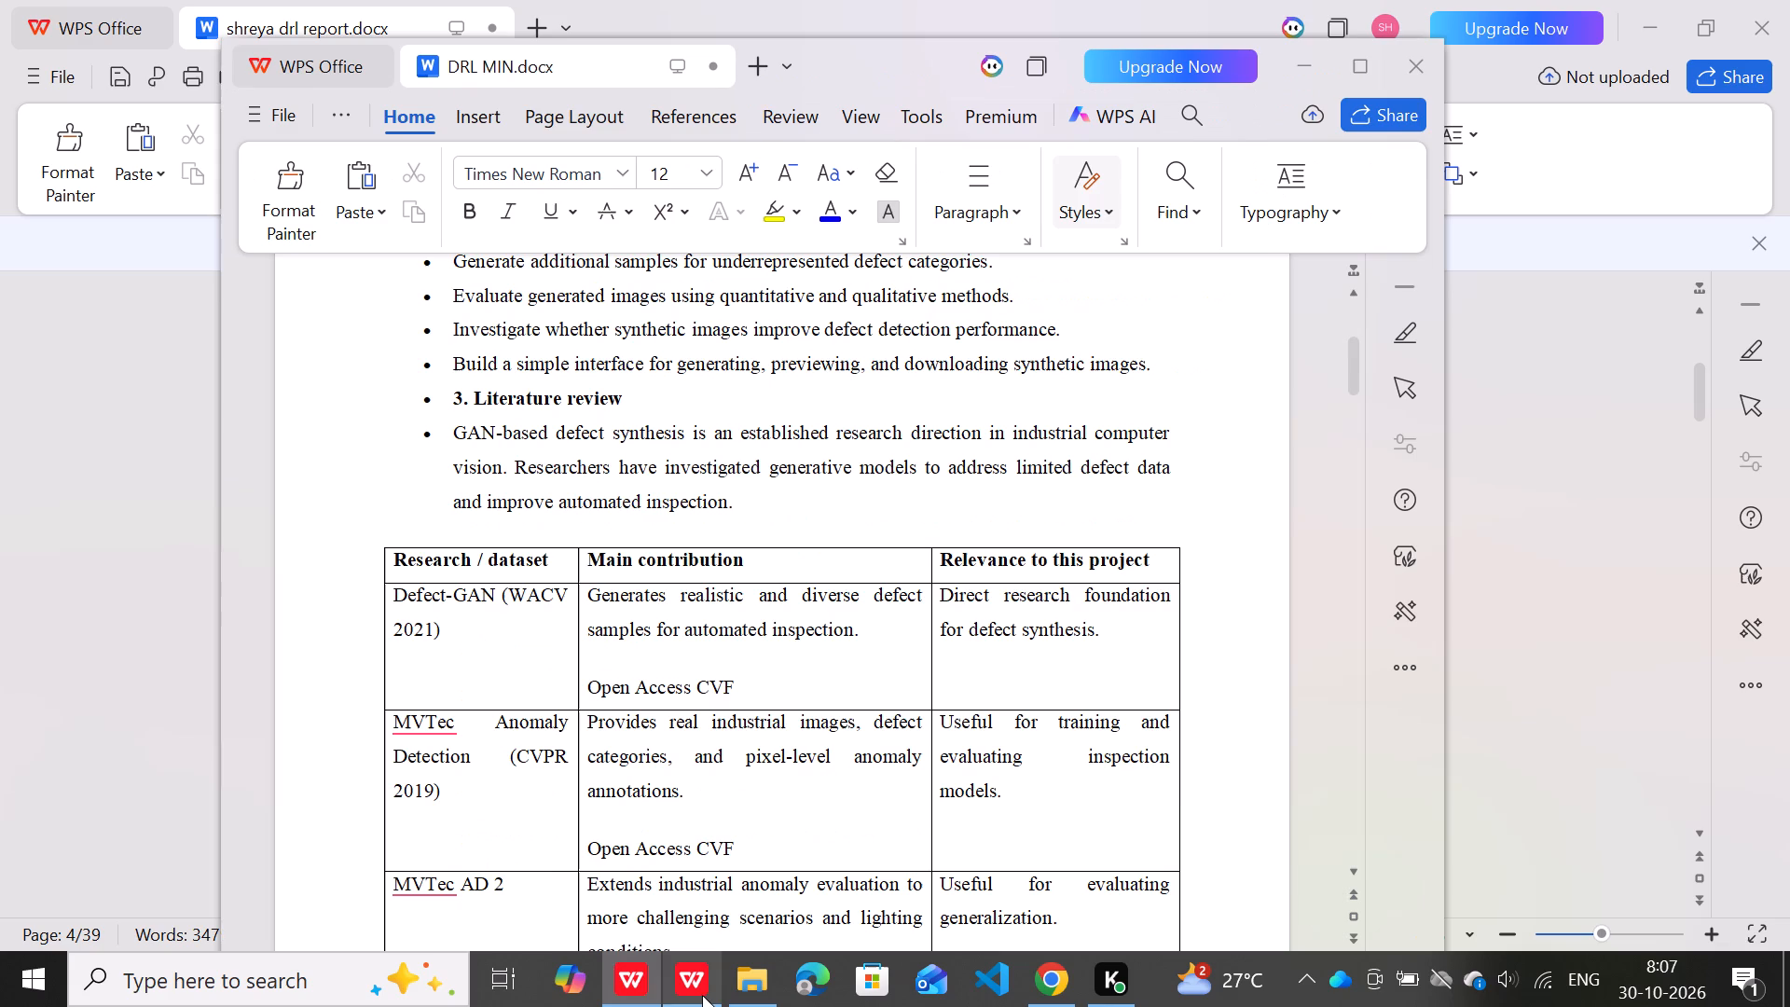
scroll(789, 781, "down", 7)
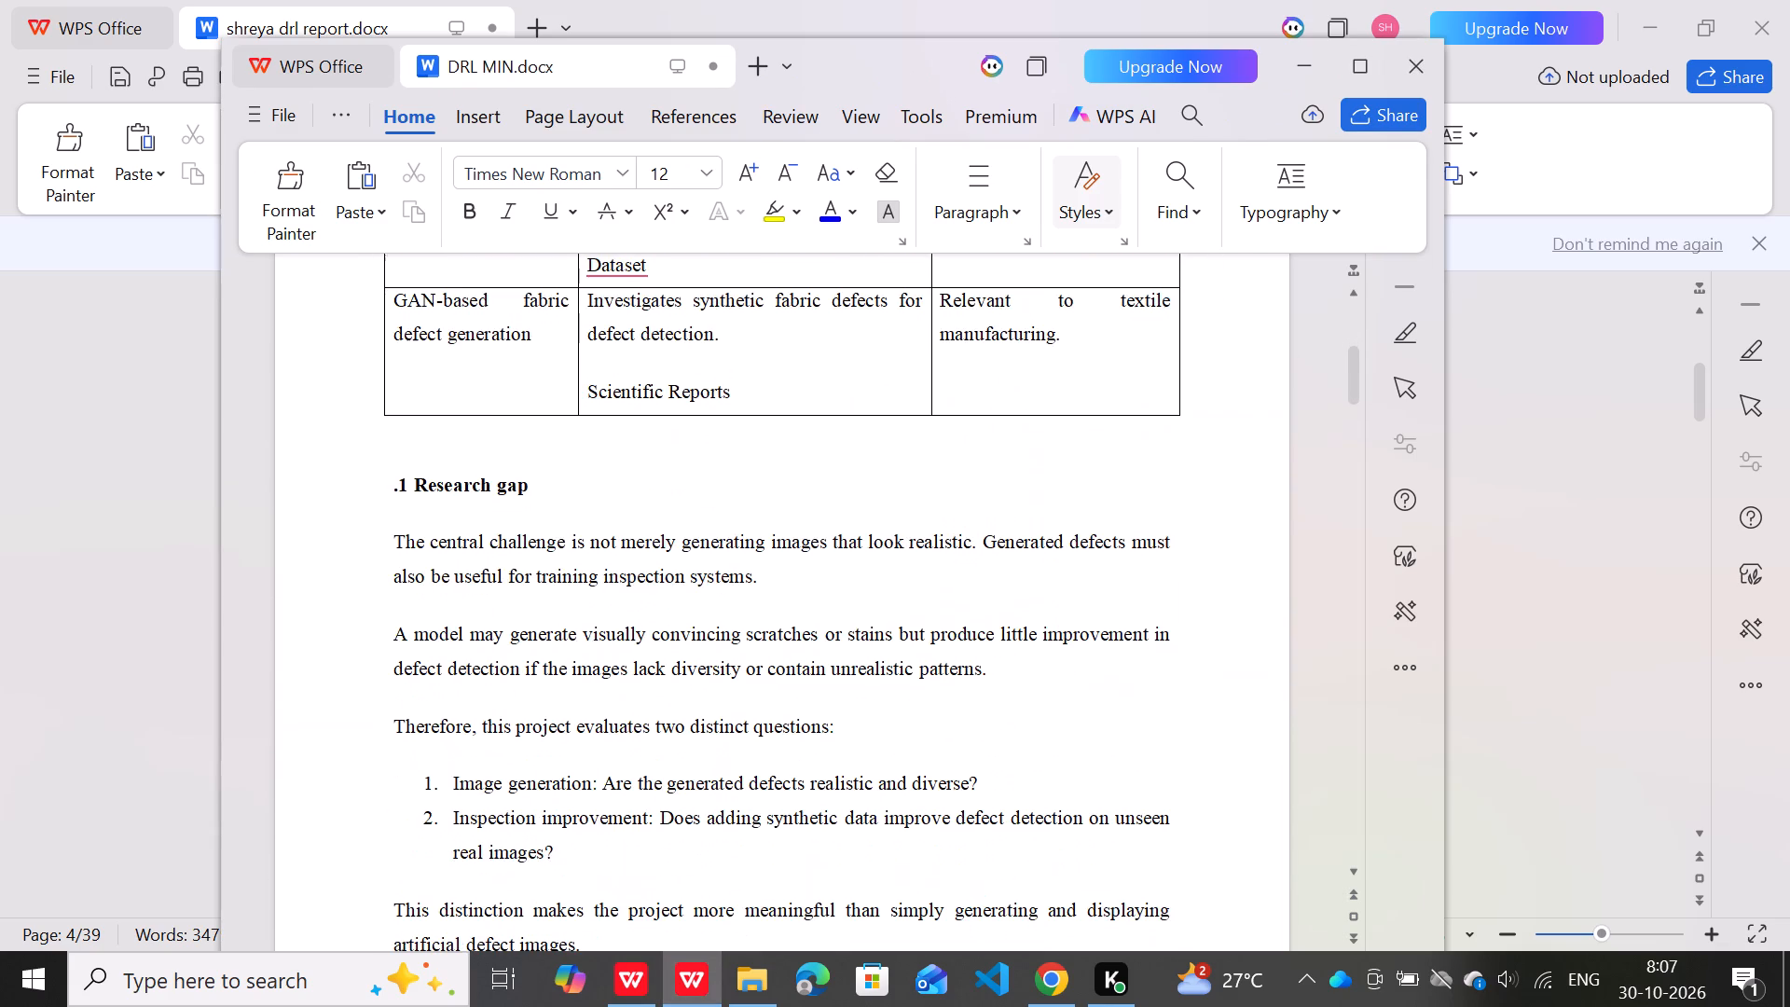
scroll(789, 781, "down", 10)
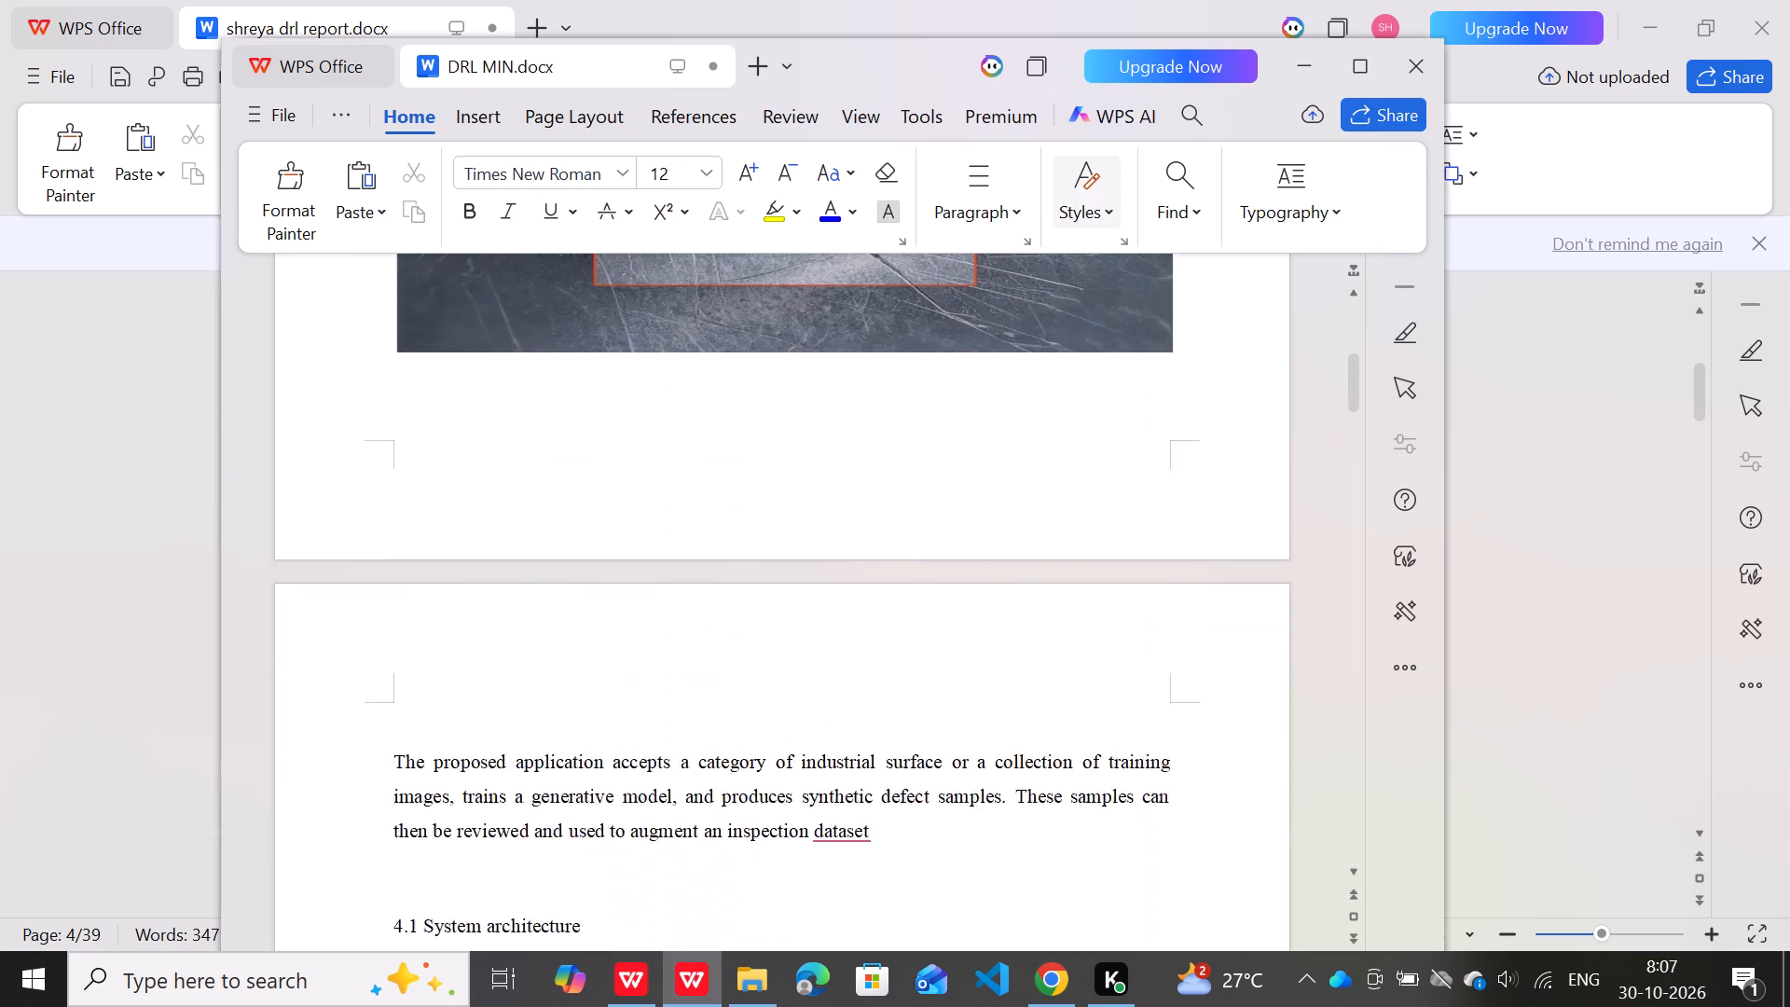
scroll(789, 781, "down", 3)
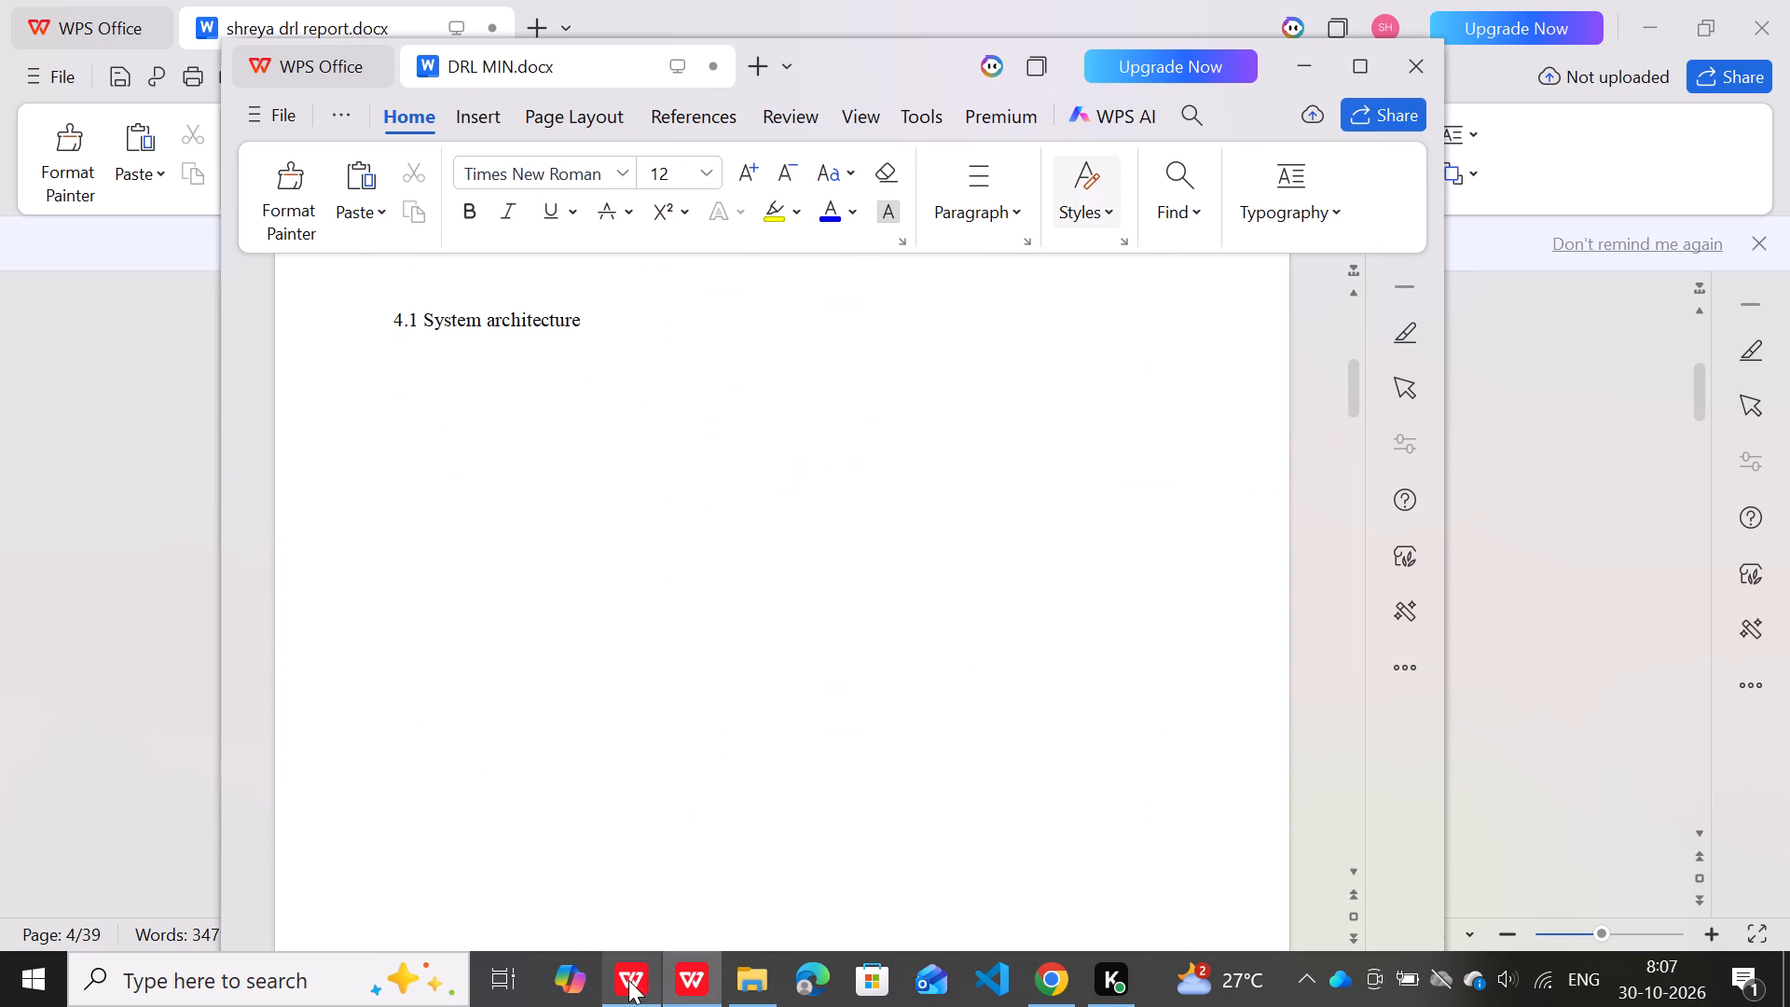
scroll(729, 681, "down", 11)
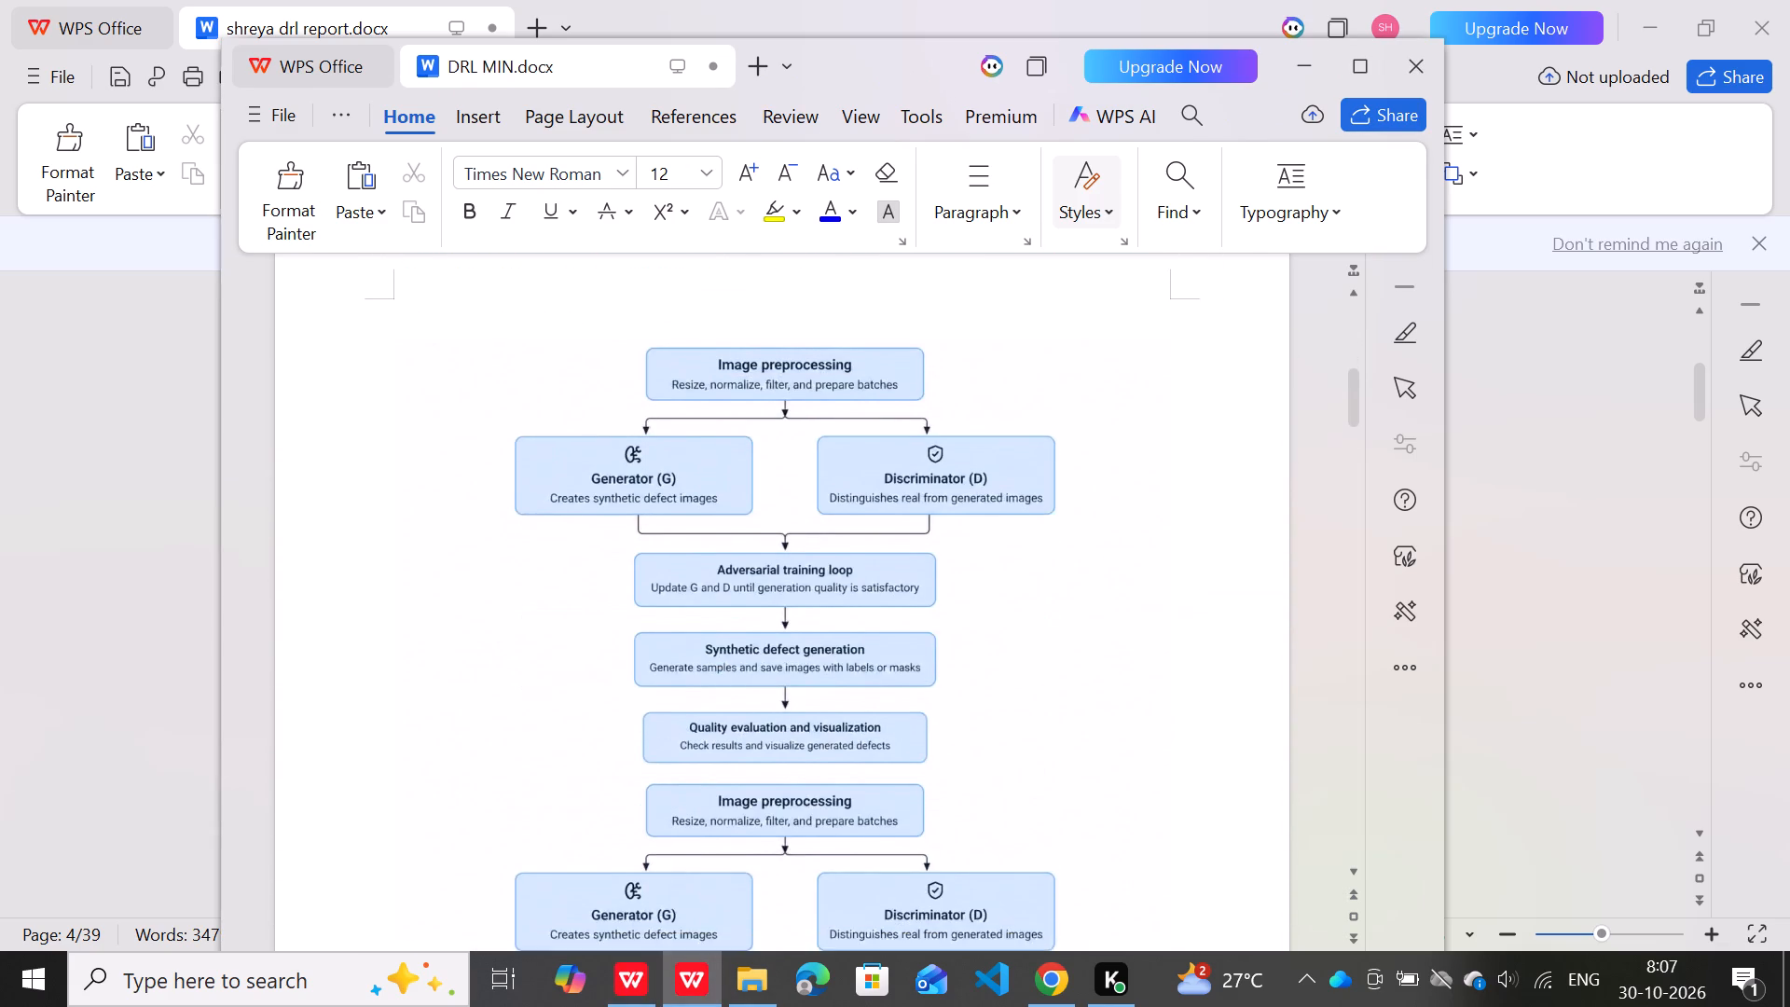
scroll(729, 681, "down", 5)
left_click(626, 979)
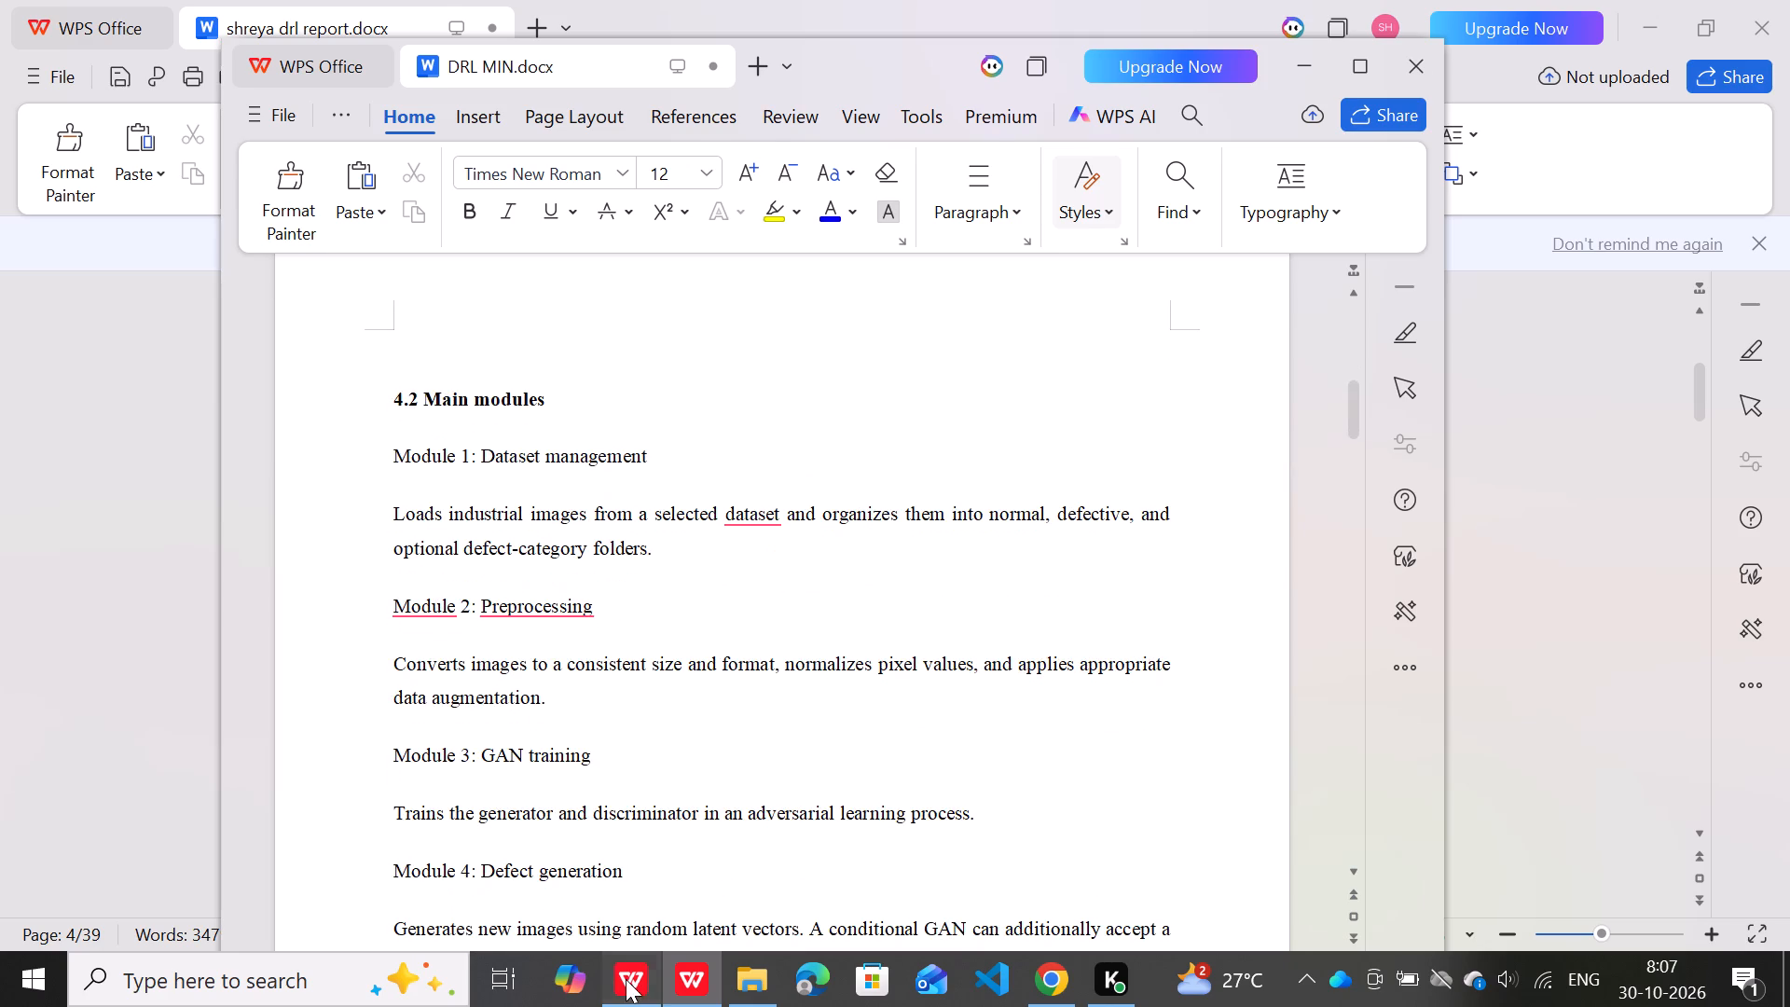
Delete the two blank lines above the paragraph starting "The current project performs object detection" in section 4.3.
scroll(715, 589, "down", 10)
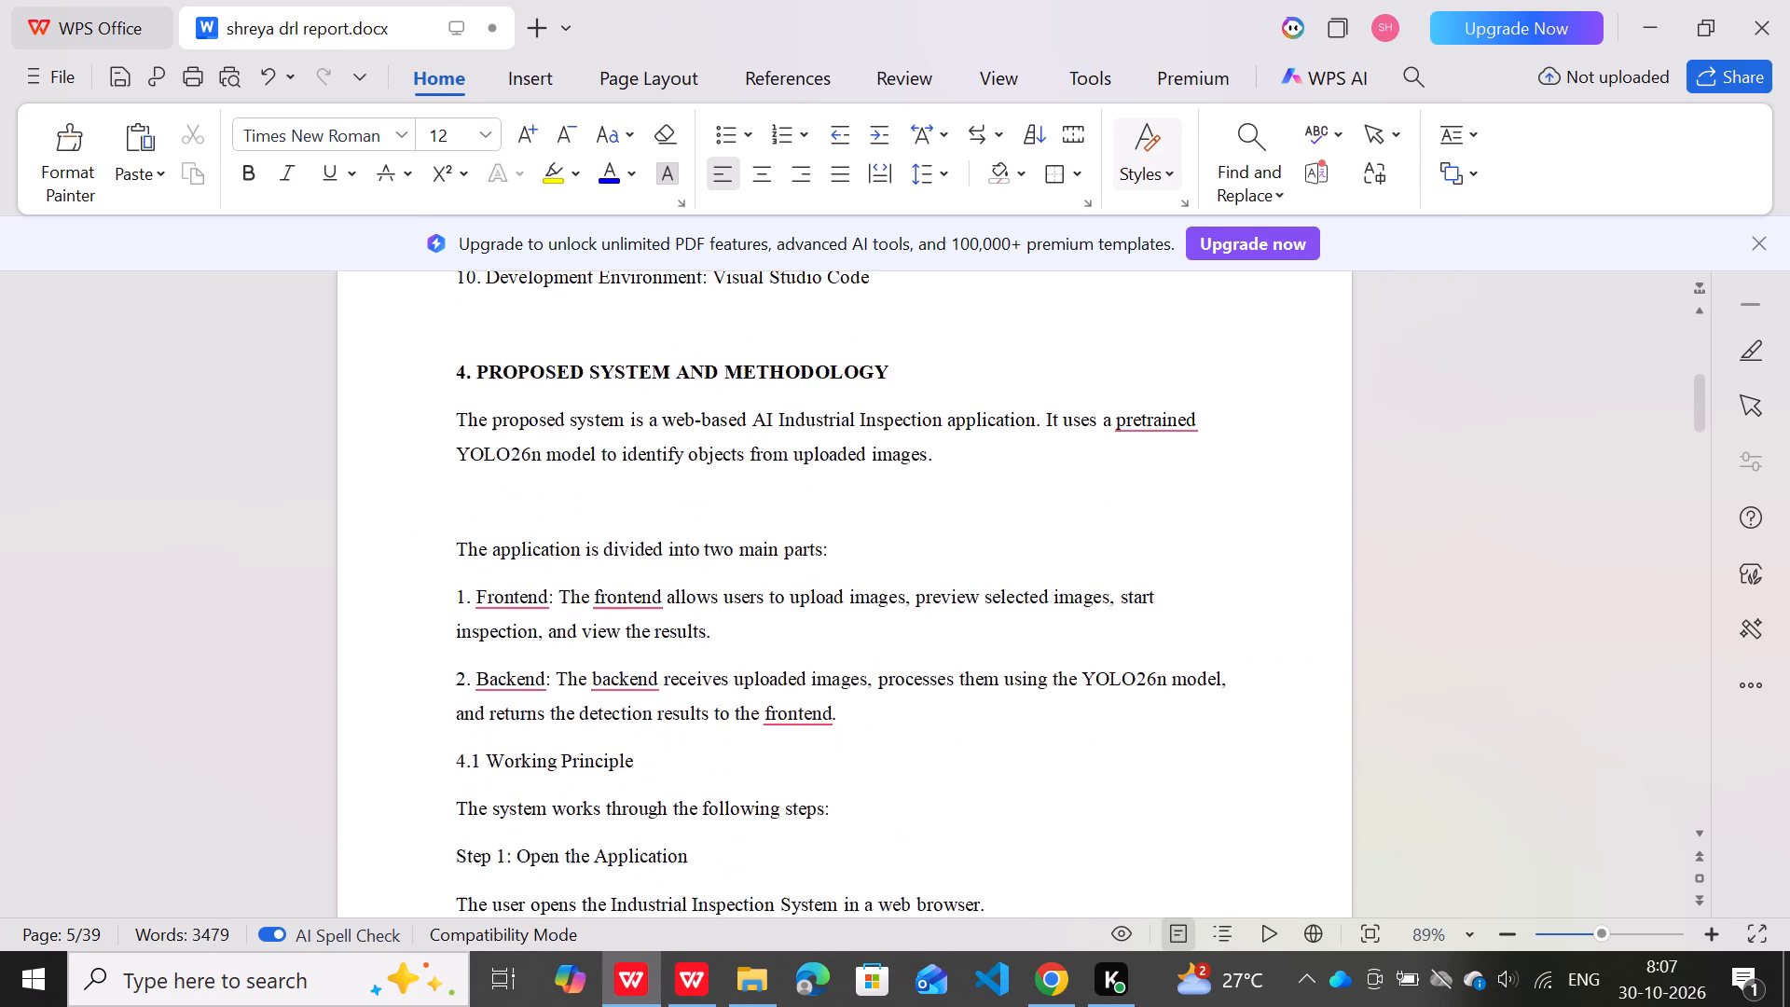
scroll(715, 589, "up", 1)
scroll(715, 589, "left", 1)
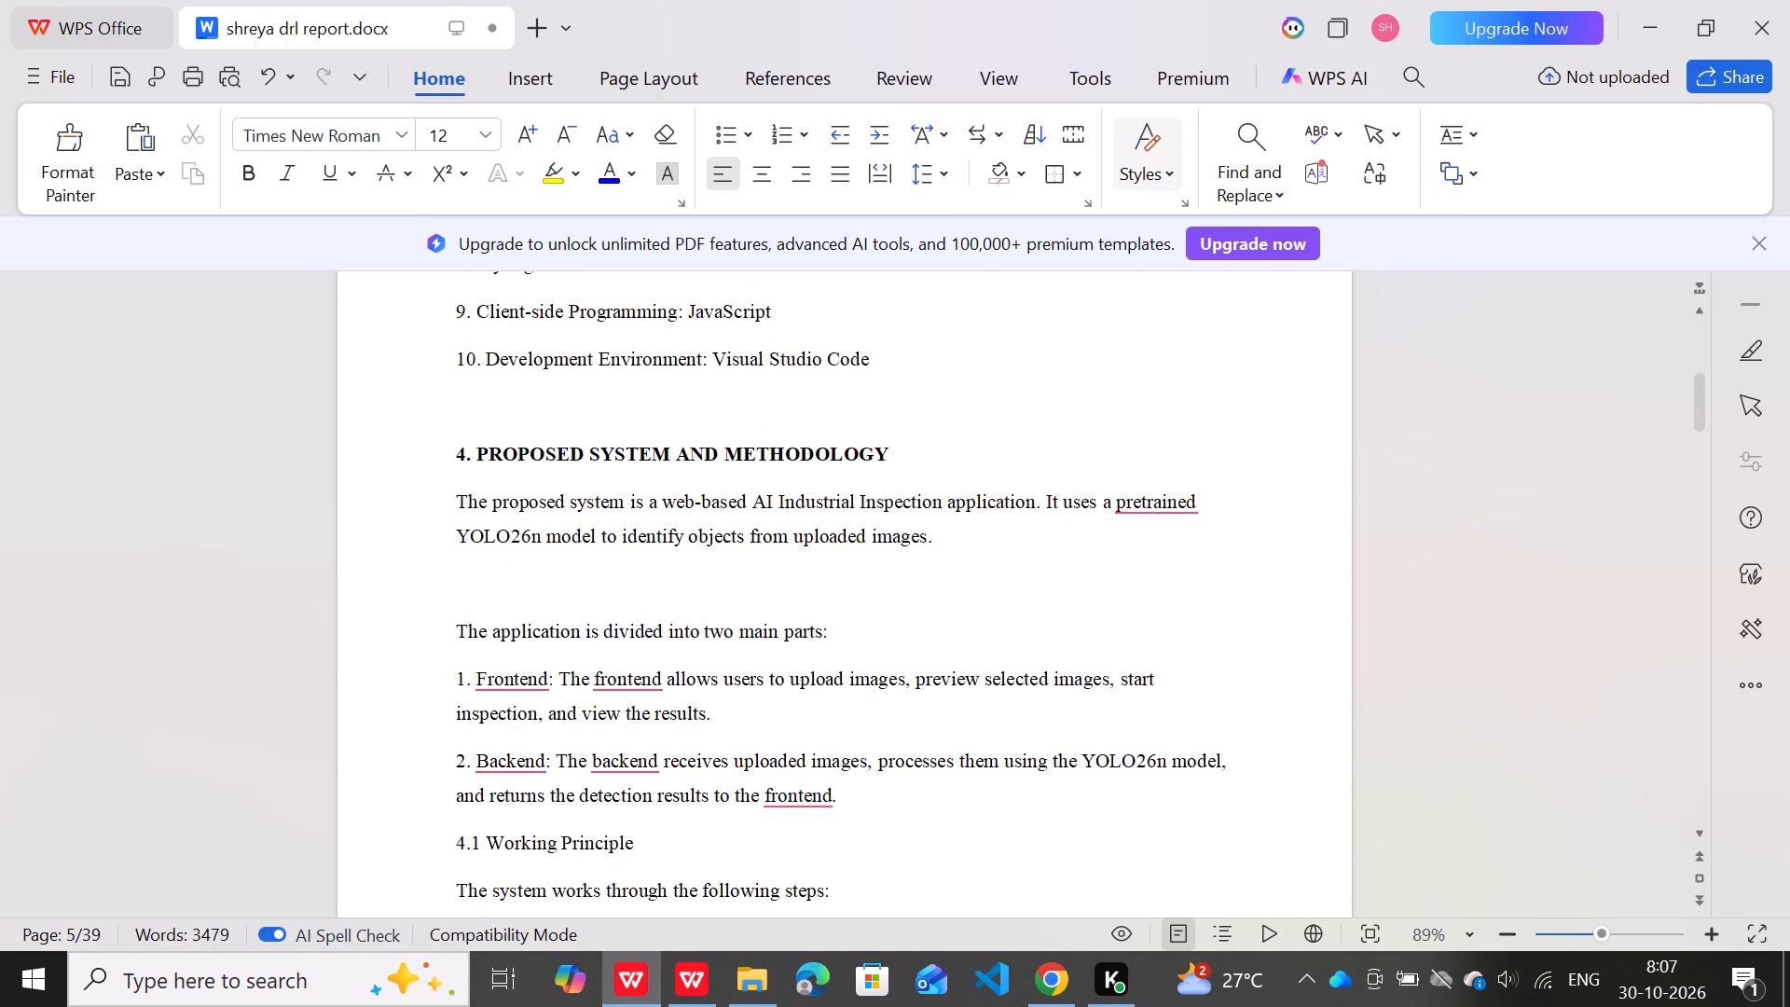
scroll(715, 589, "left", 1)
left_click(478, 602)
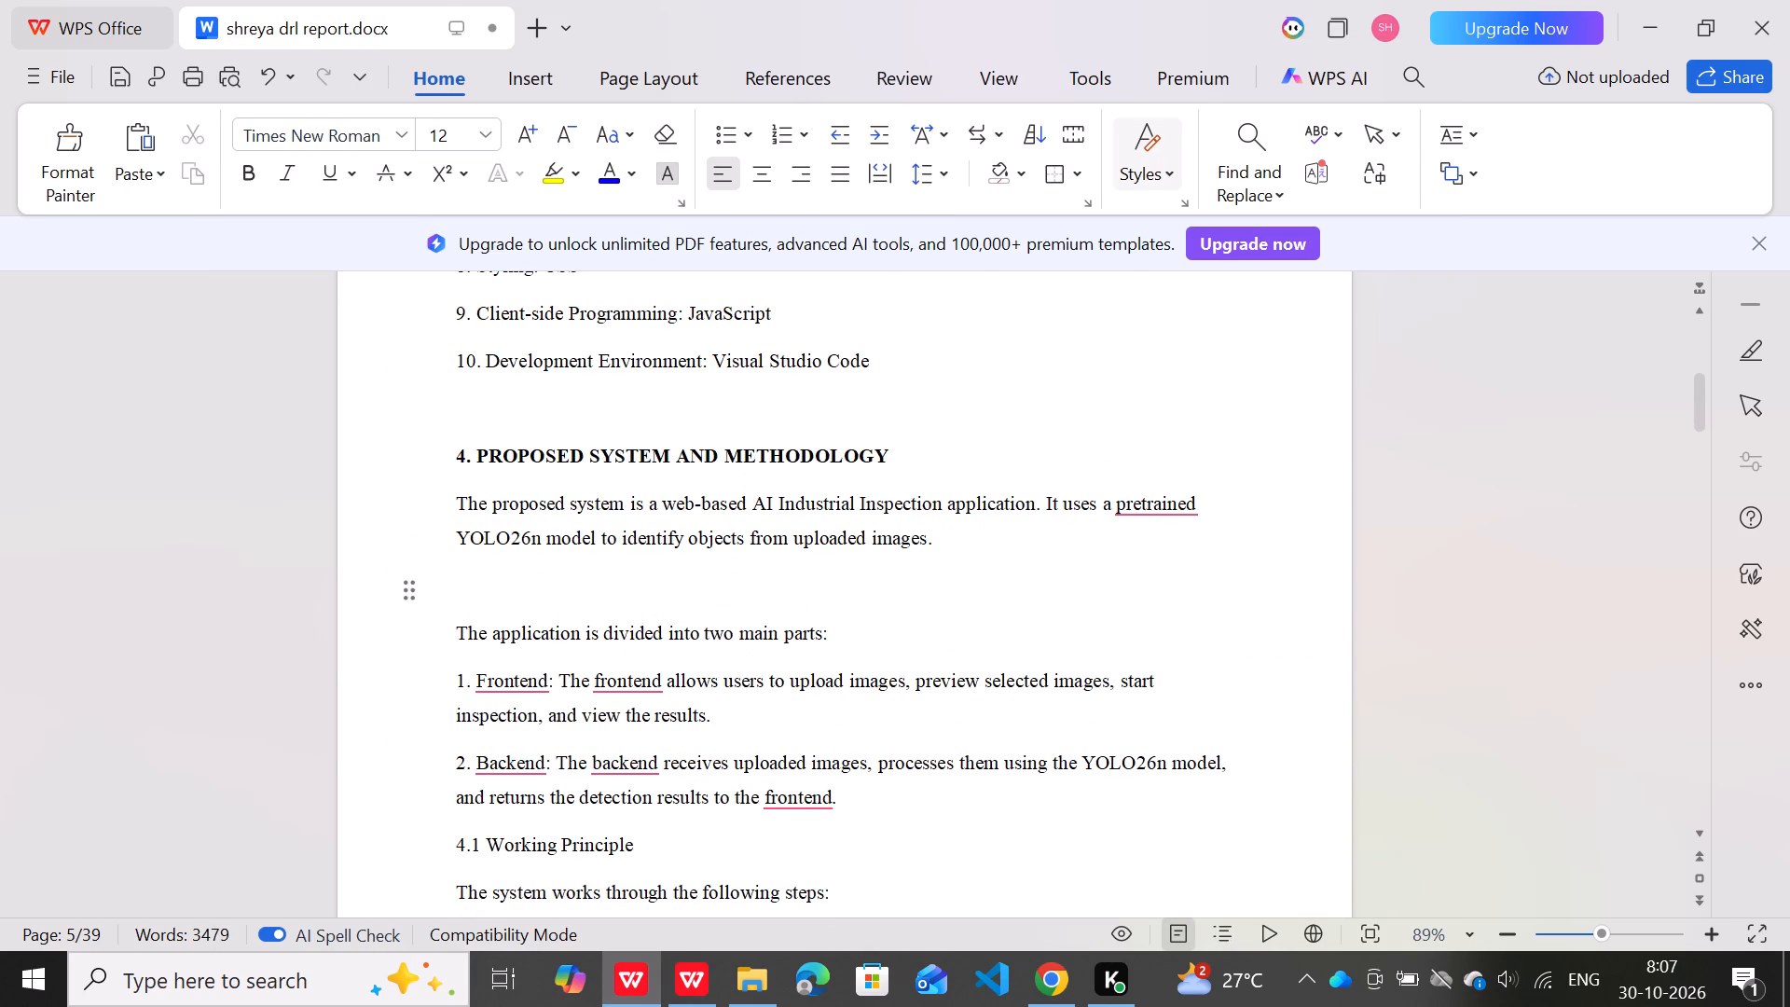
scroll(694, 540, "down", 11)
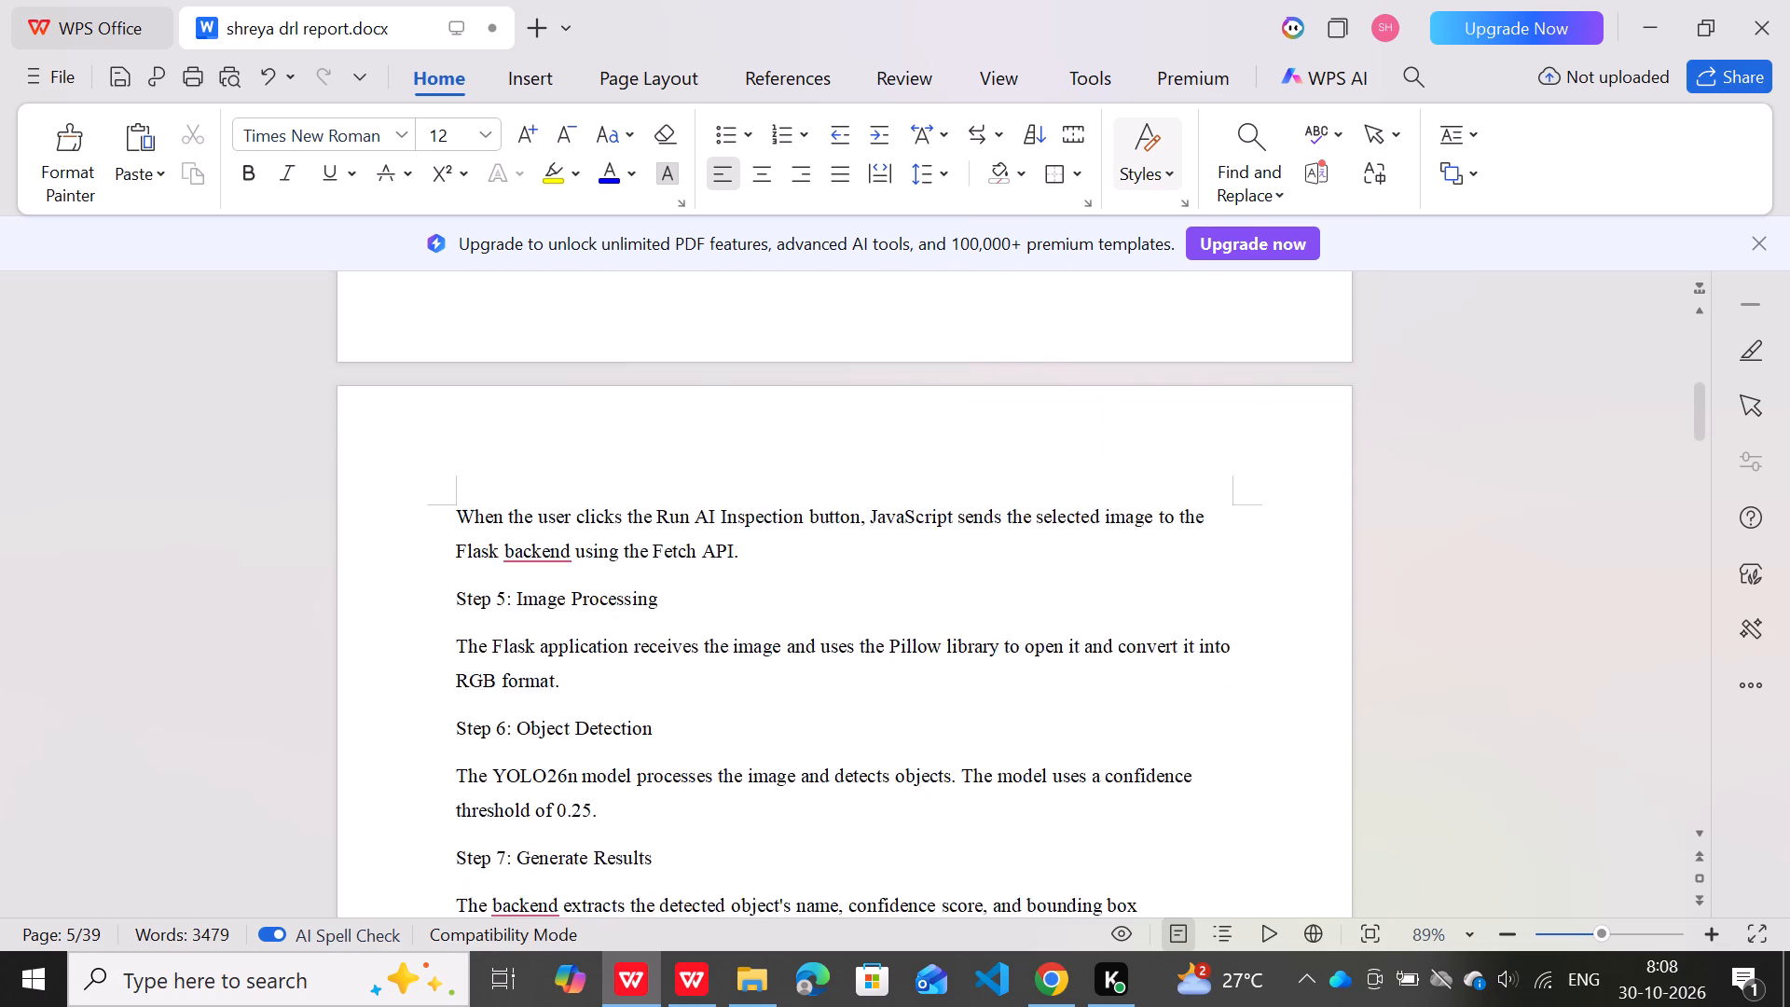
scroll(694, 540, "down", 11)
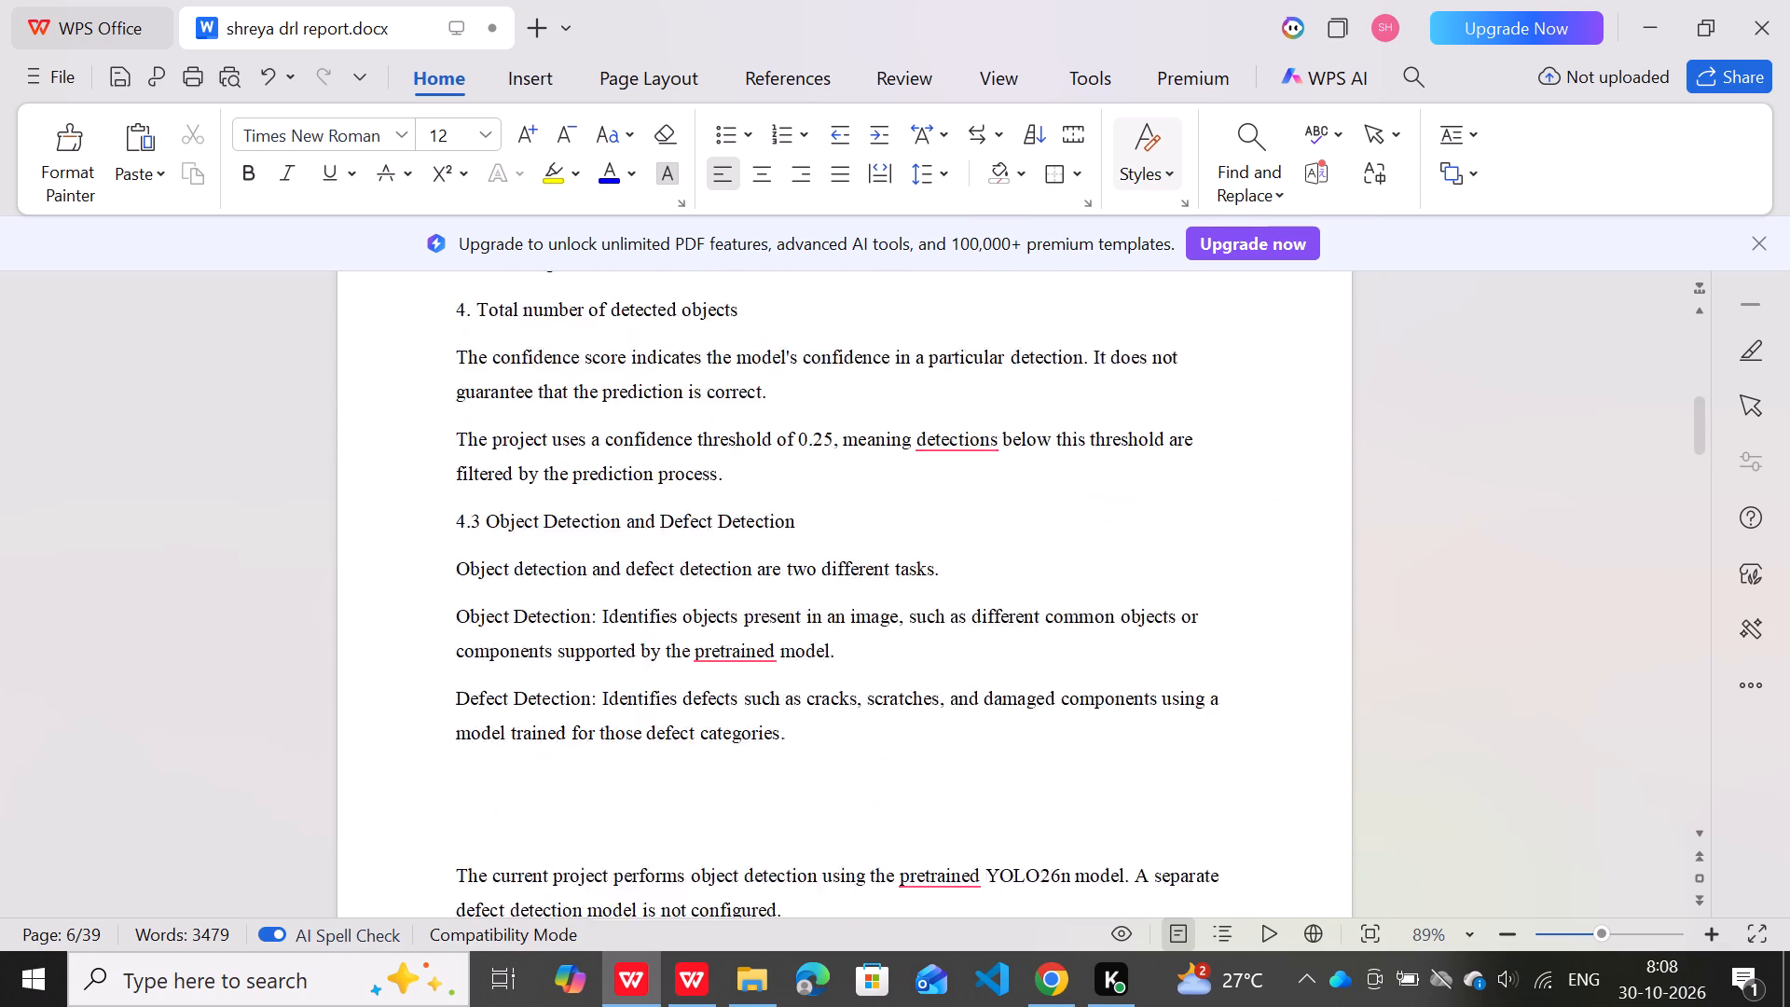
scroll(694, 540, "down", 1)
left_click(472, 530)
key("BackSpace")
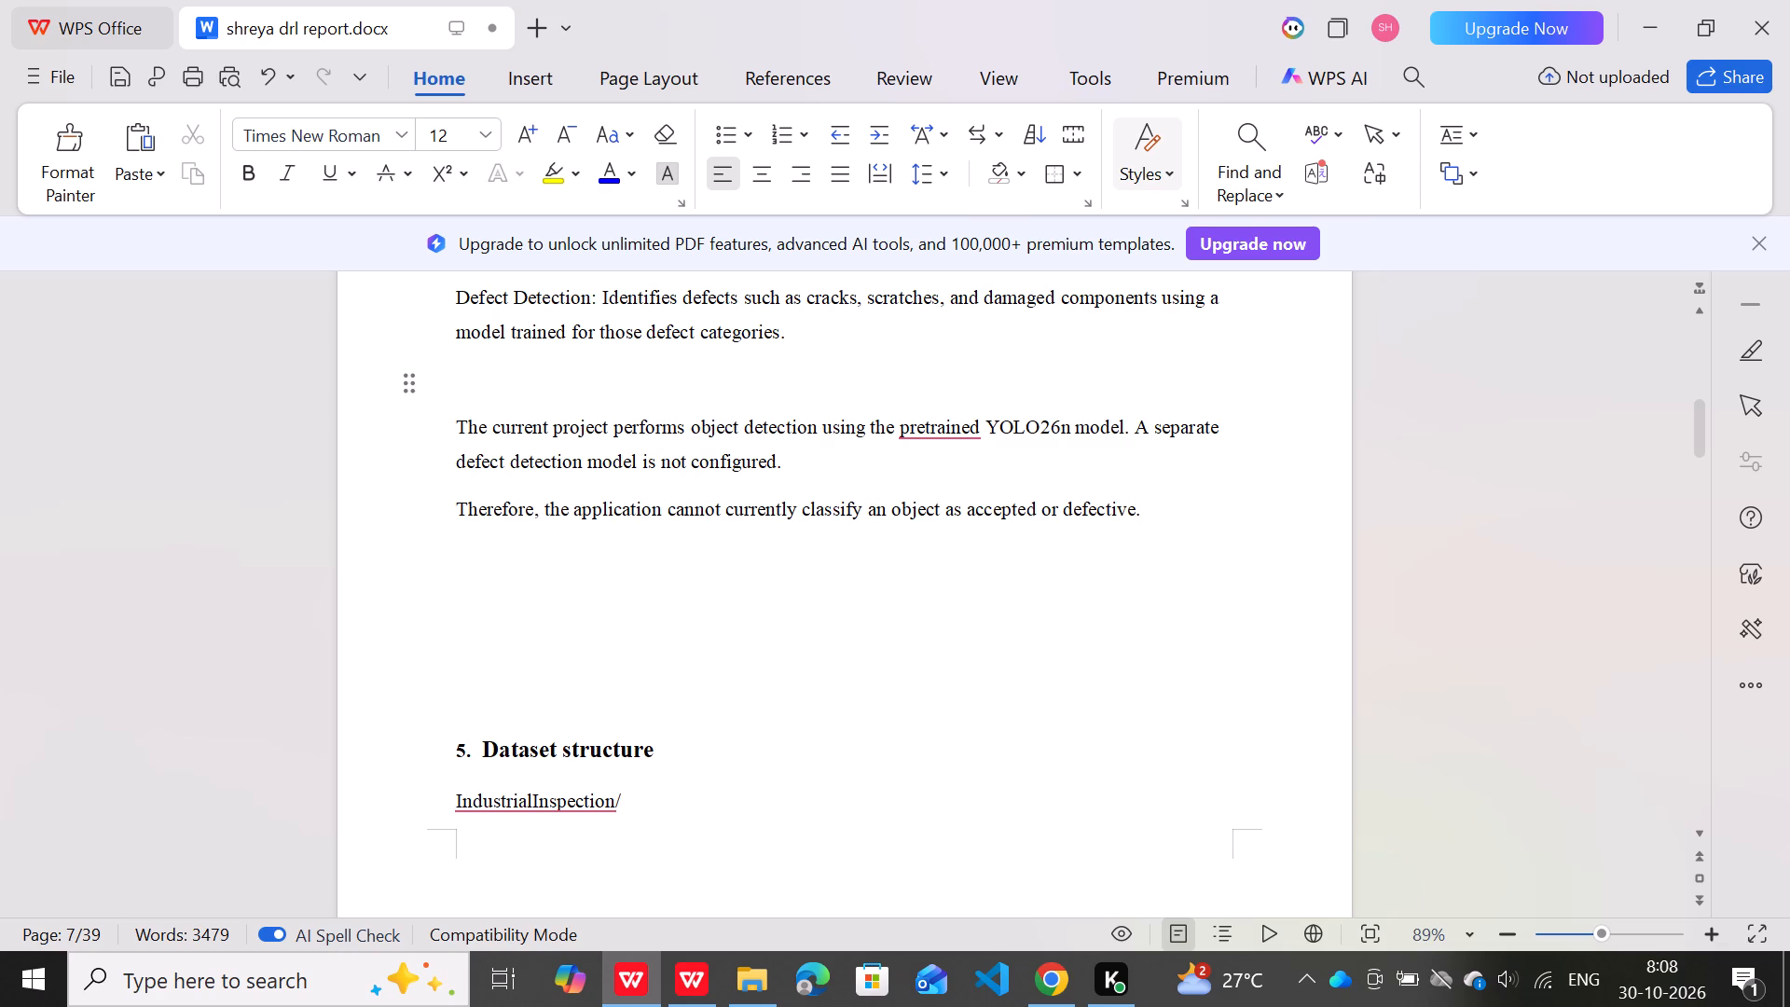
key("BackSpace")
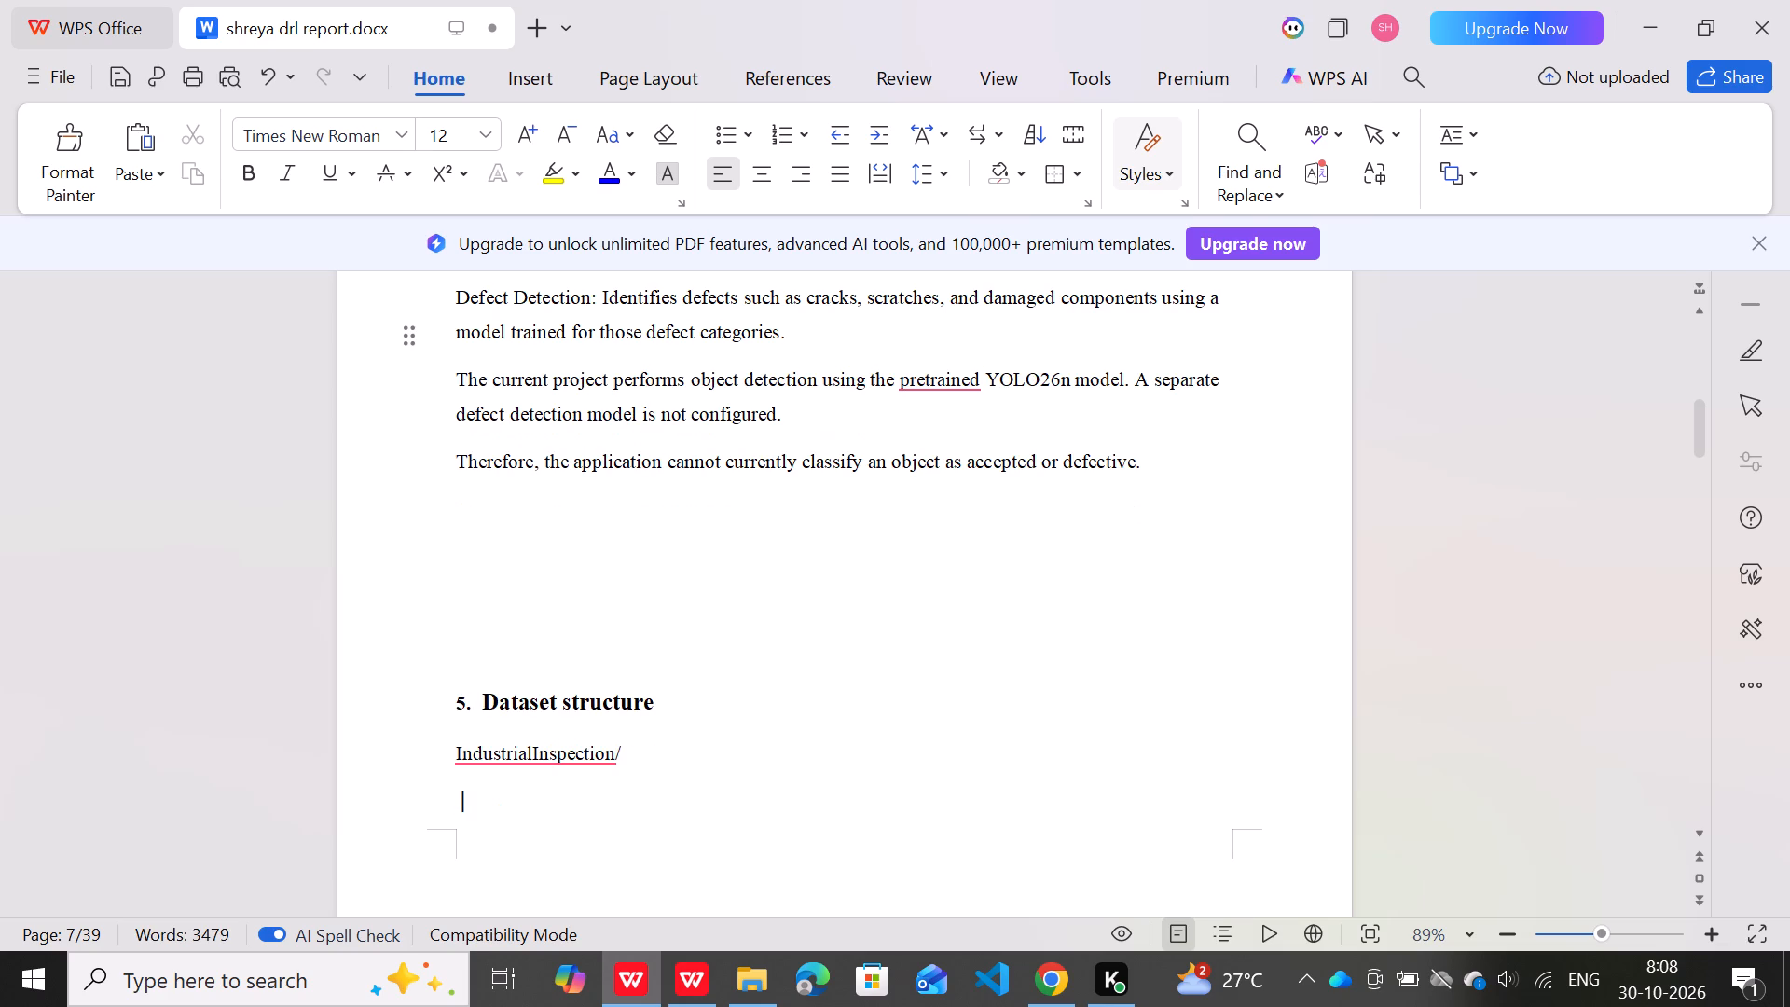
Delete the four blank lines above the "5. Dataset structure" heading.
left_click(461, 669)
key("BackSpace")
key("BackSpace")
key("BackSpace")
key("BackSpace")
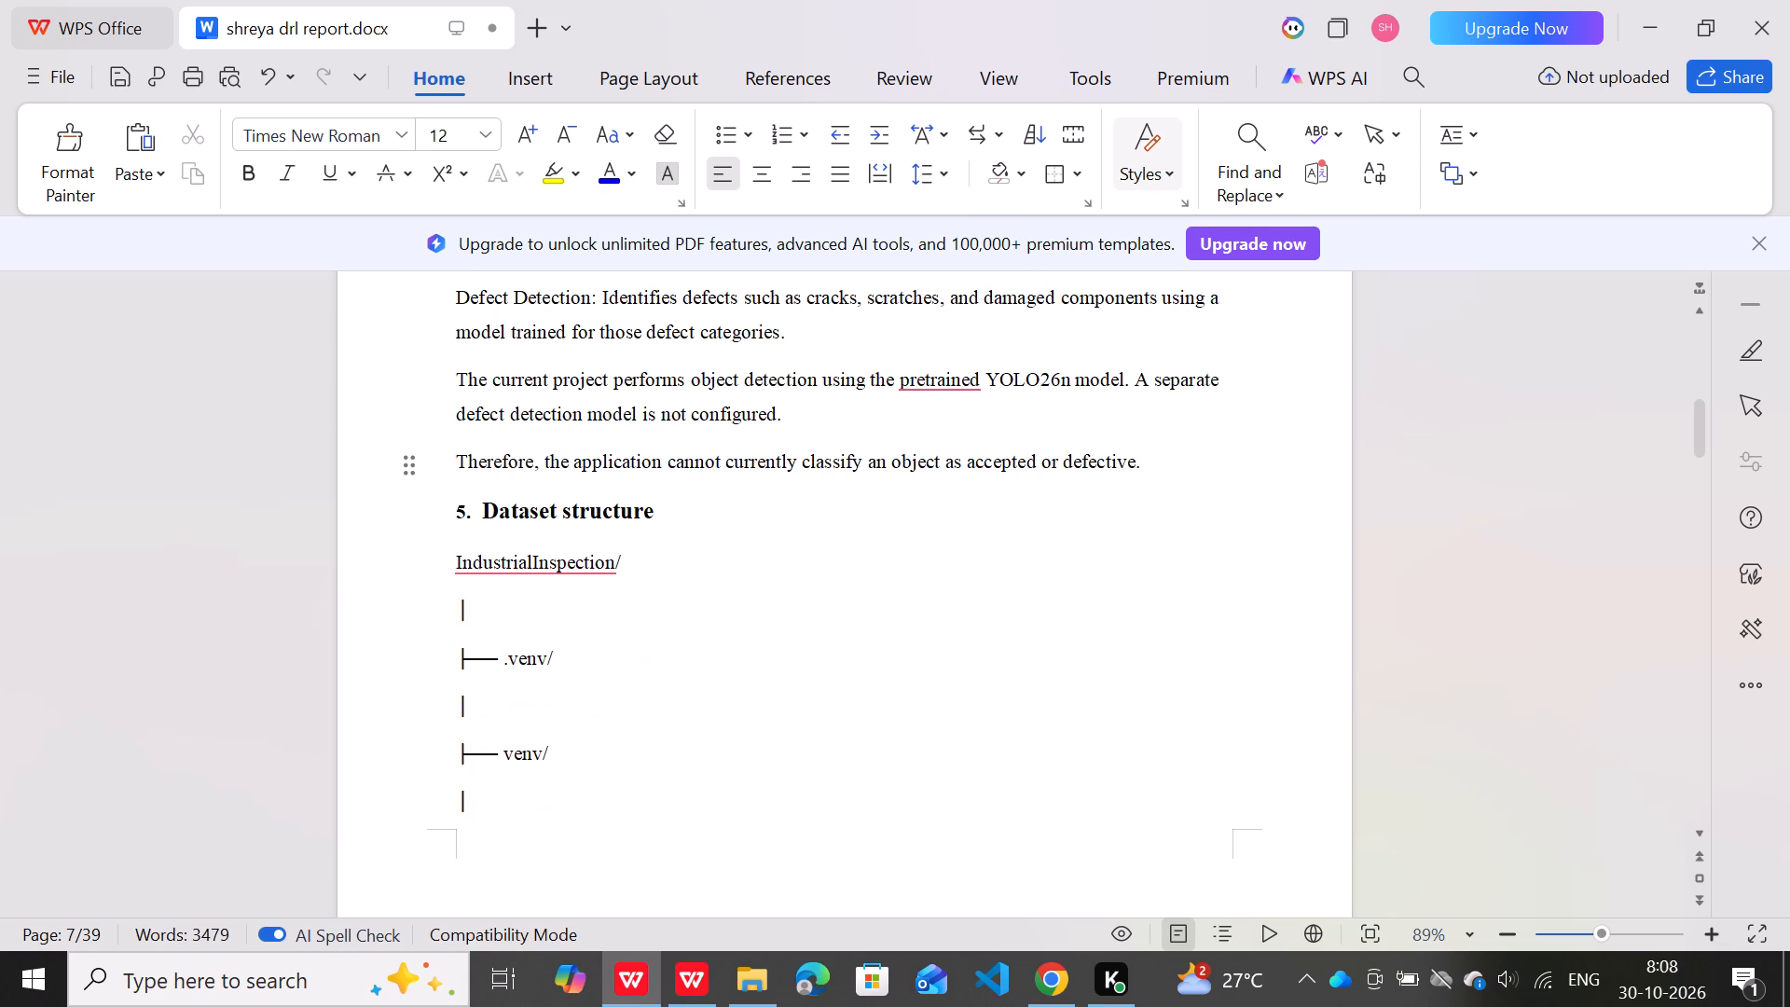
Examine the report from the "5. Dataset structure" section through the code listings, output images and closing sections to the last page.
scroll(461, 669, "down", 7)
scroll(461, 669, "up", 2)
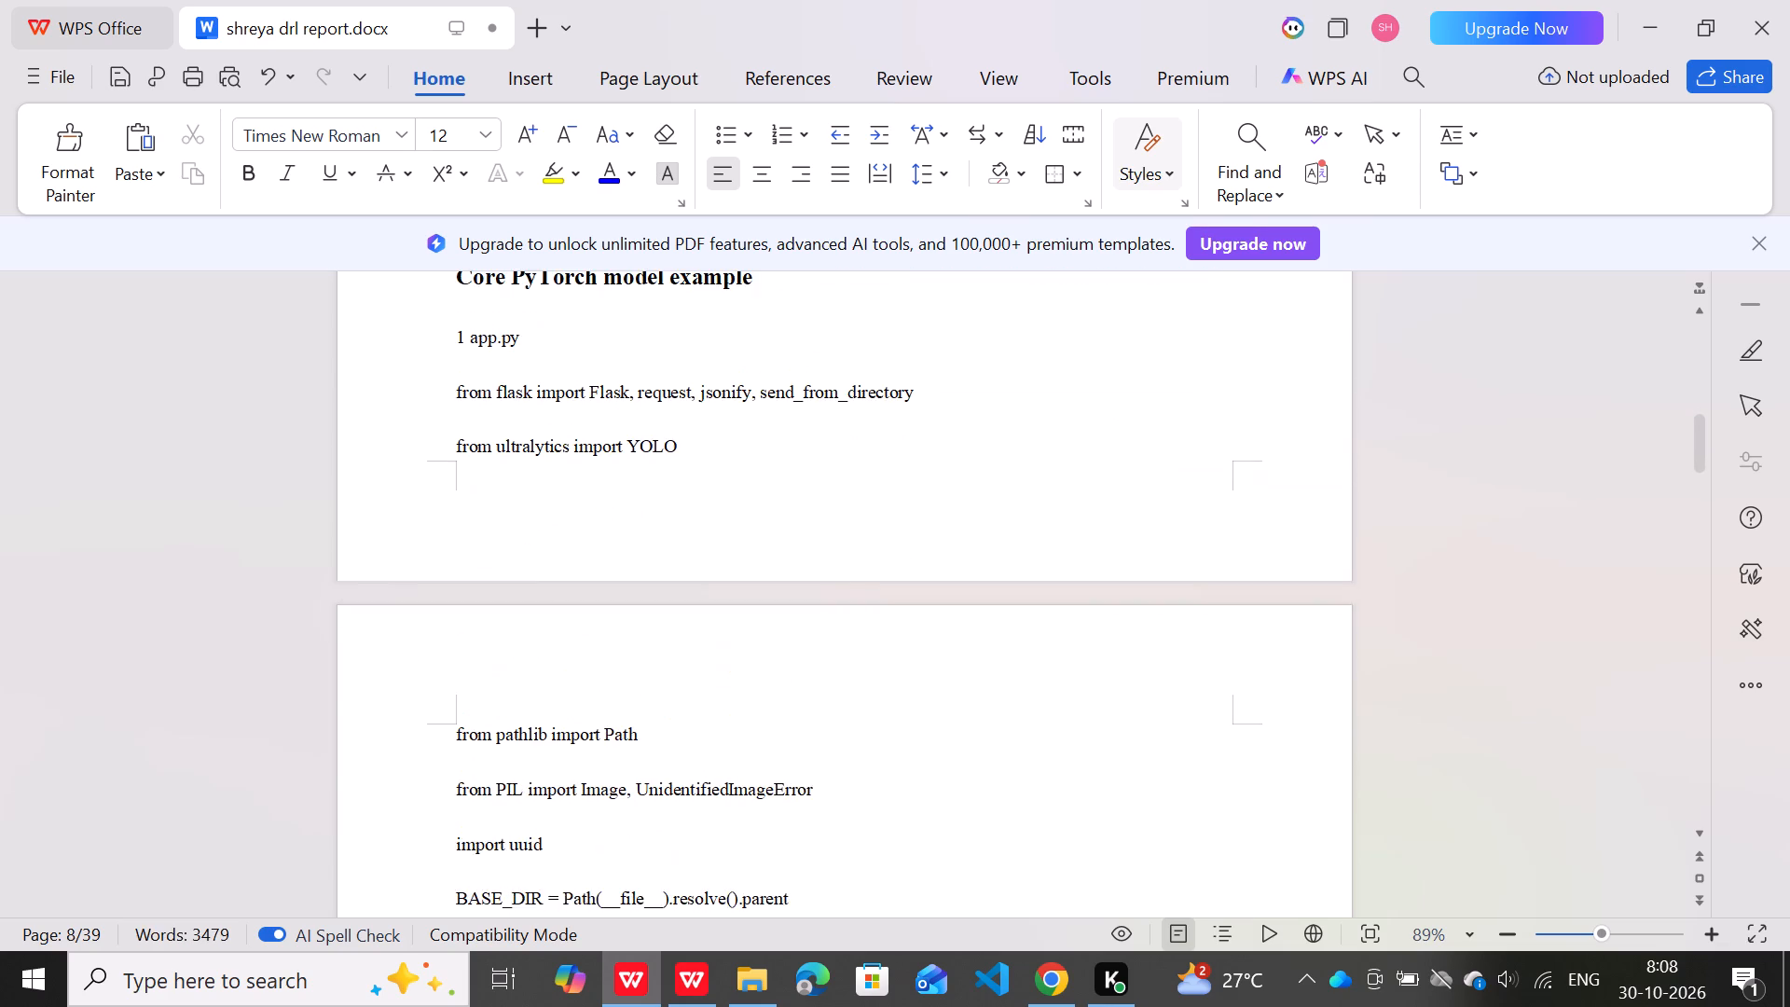
scroll(461, 669, "up", 4)
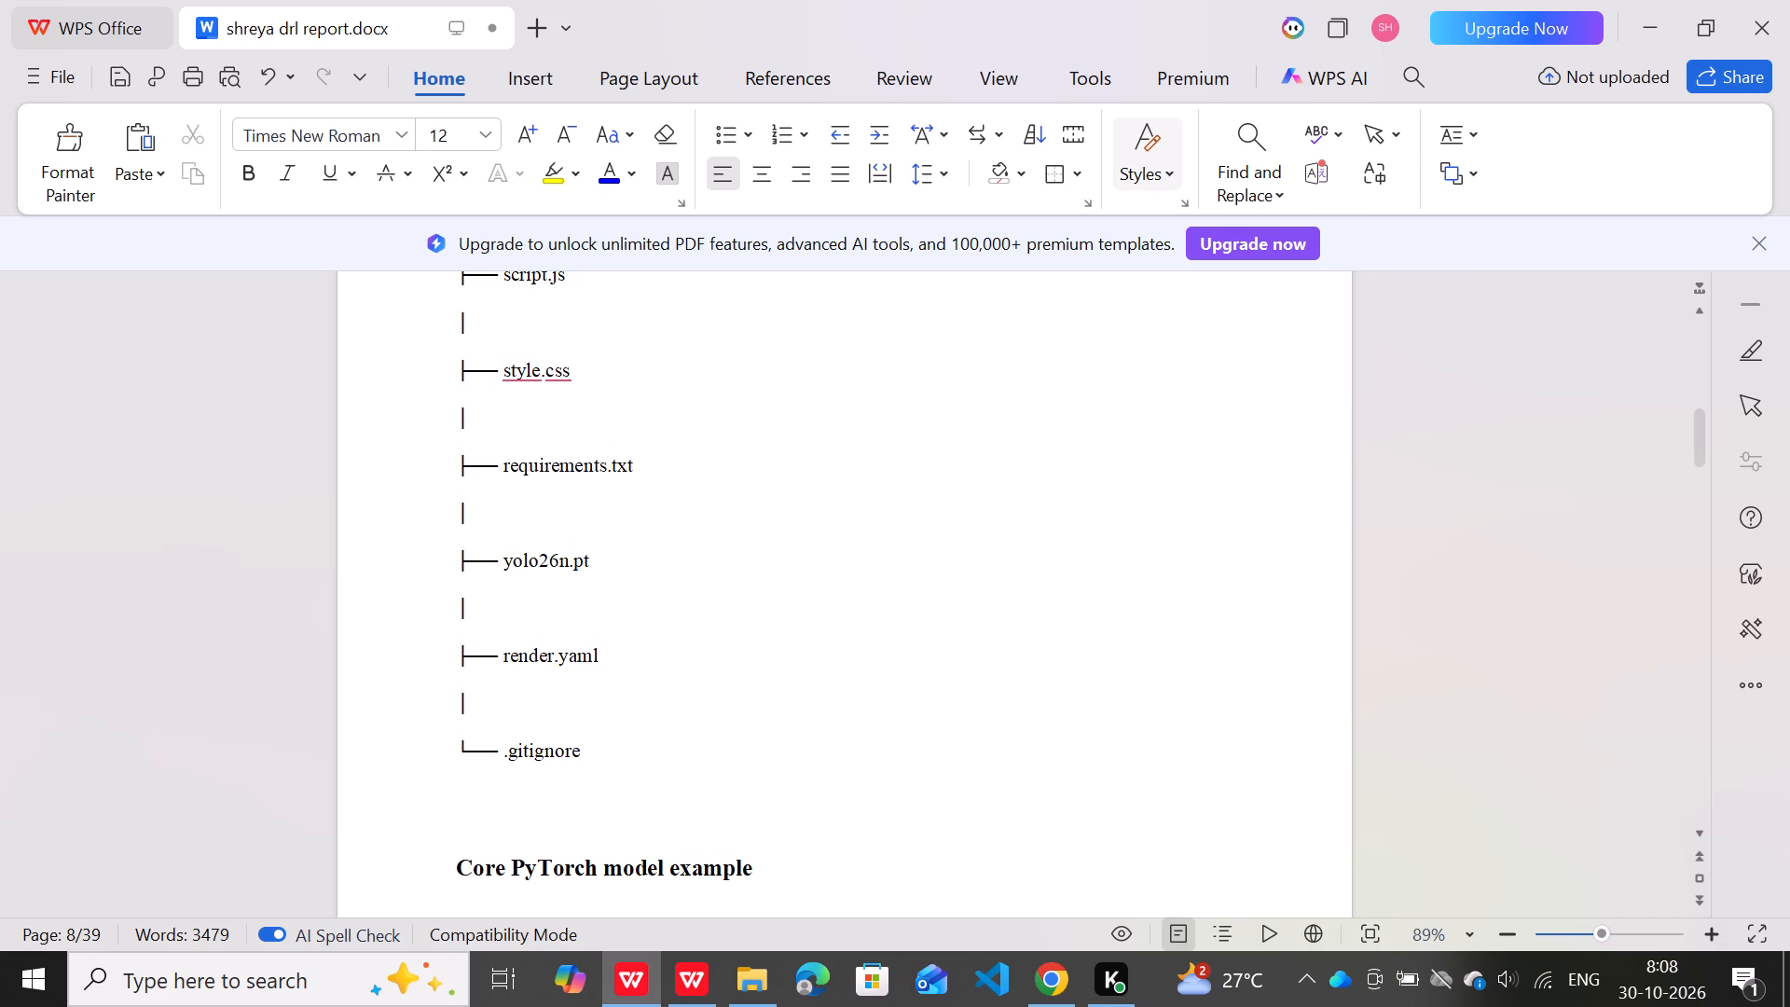
left_click(461, 669)
scroll(461, 669, "down", 12)
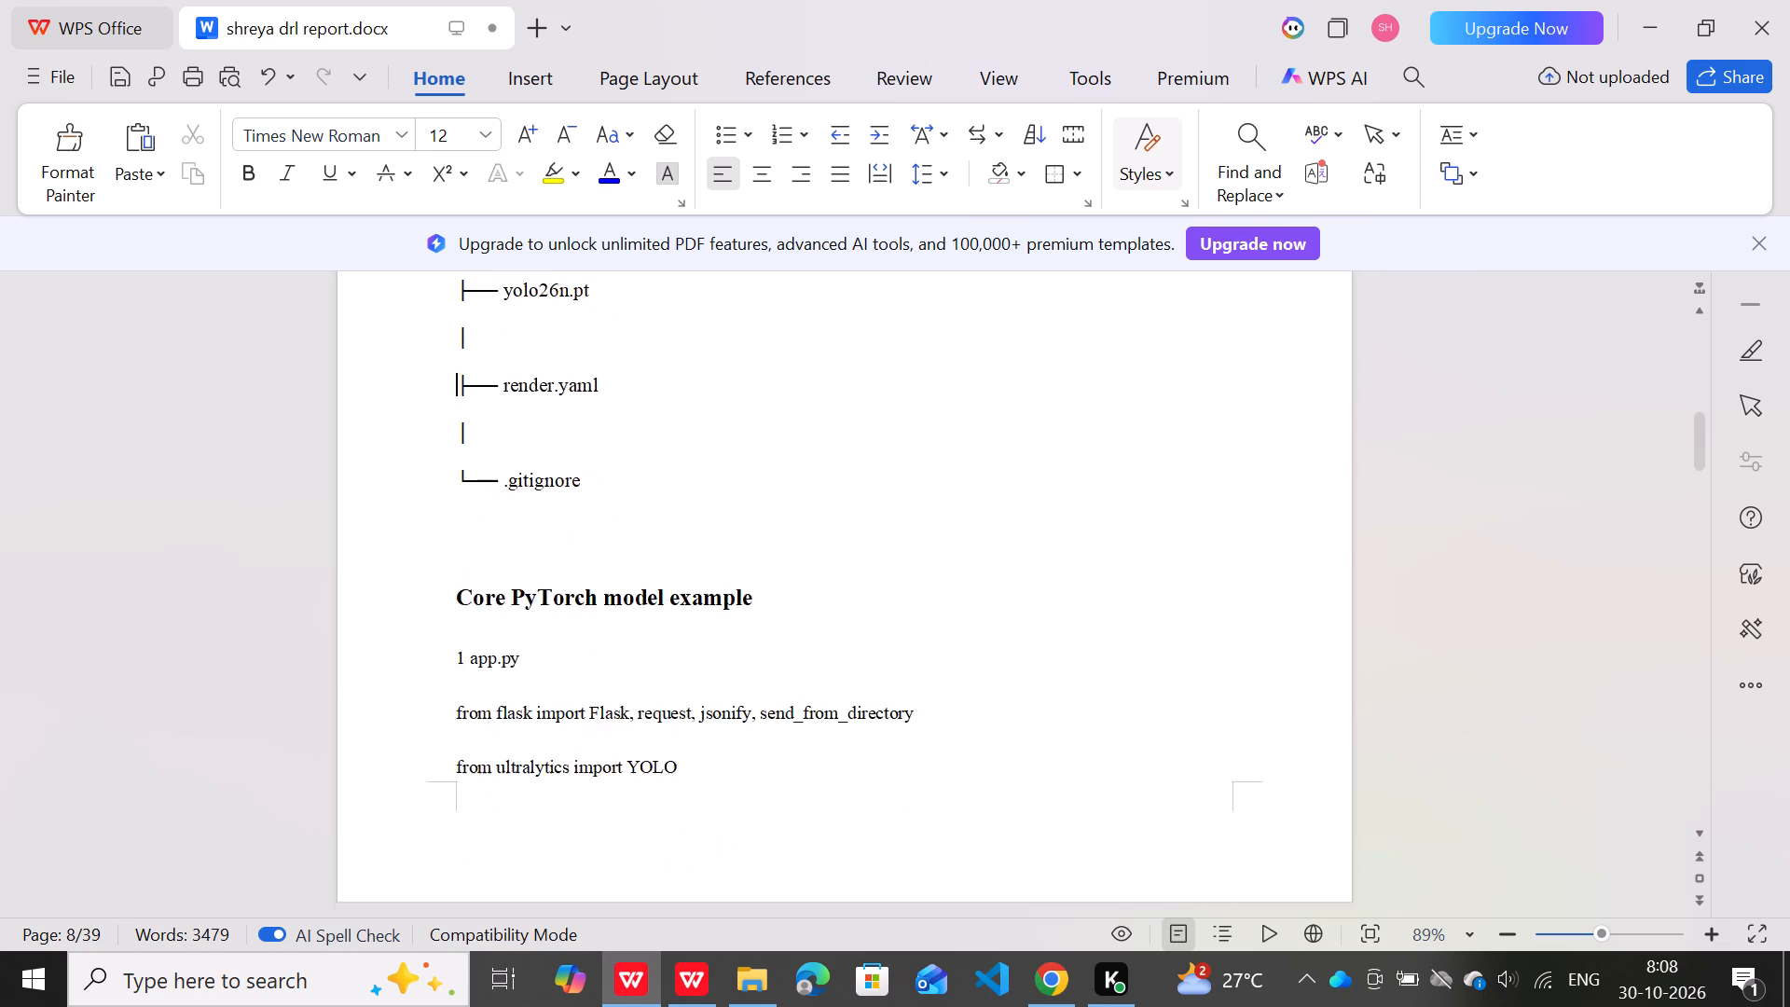
scroll(461, 669, "down", 20)
scroll(461, 669, "down", 15)
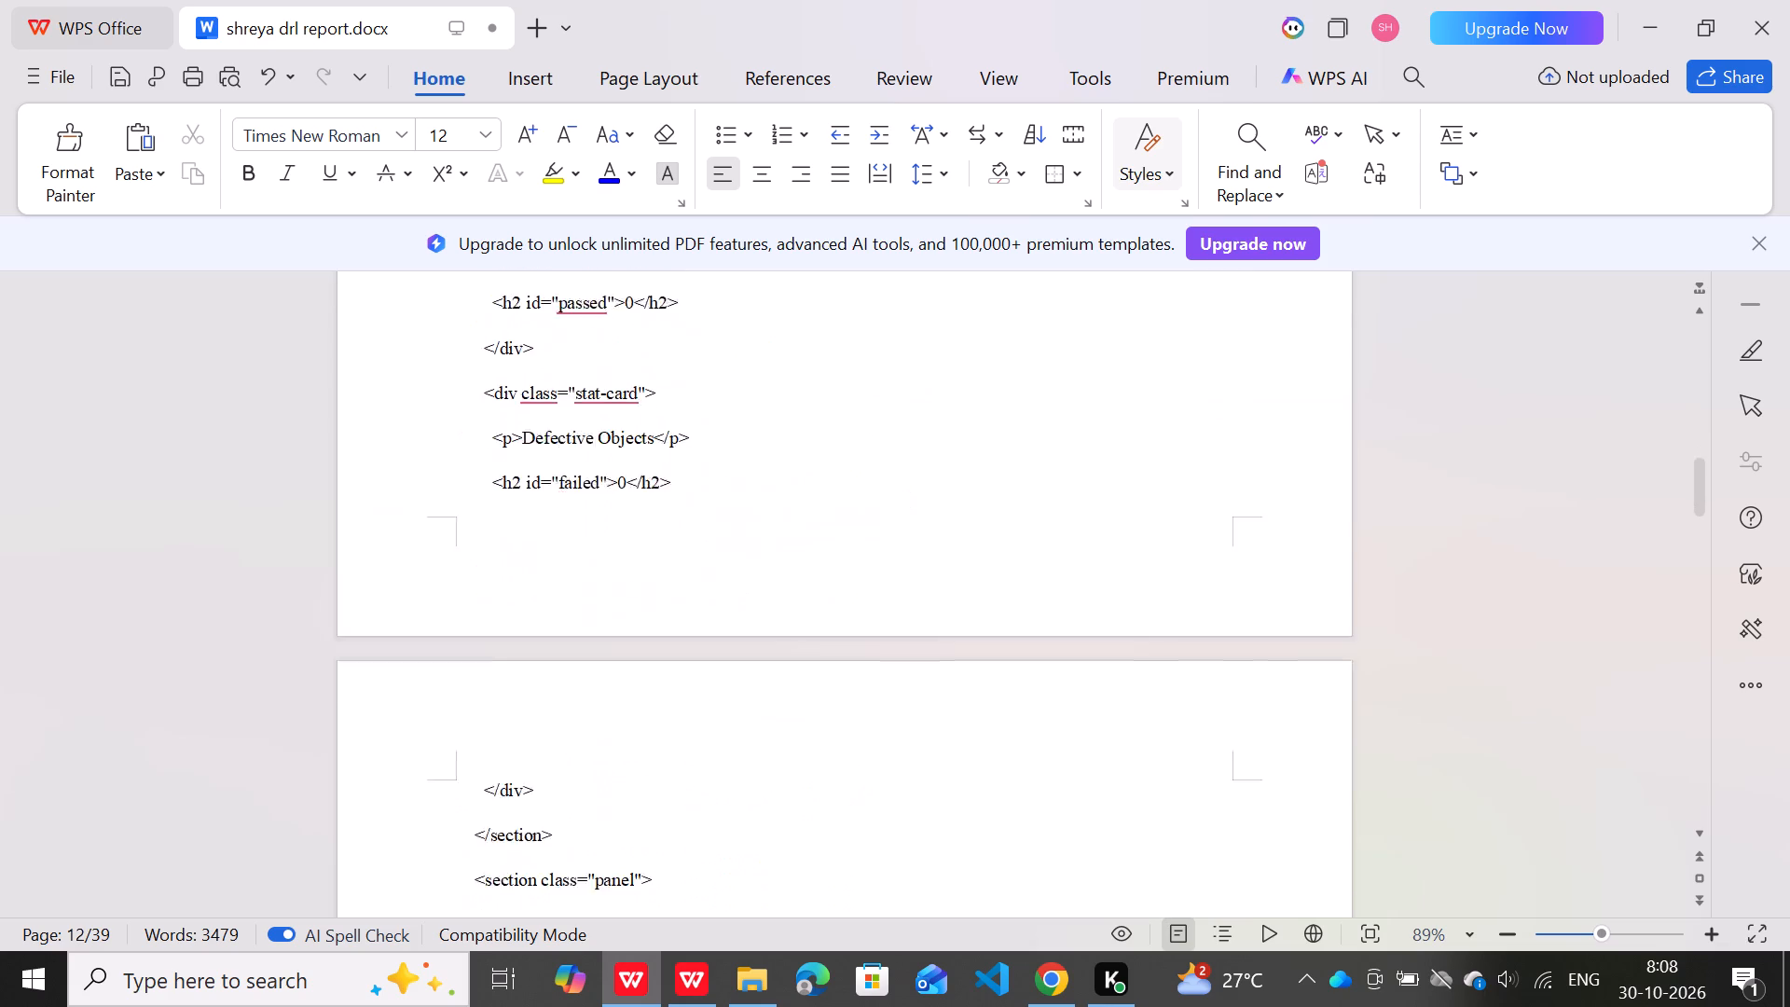
scroll(461, 669, "down", 20)
scroll(461, 669, "down", 15)
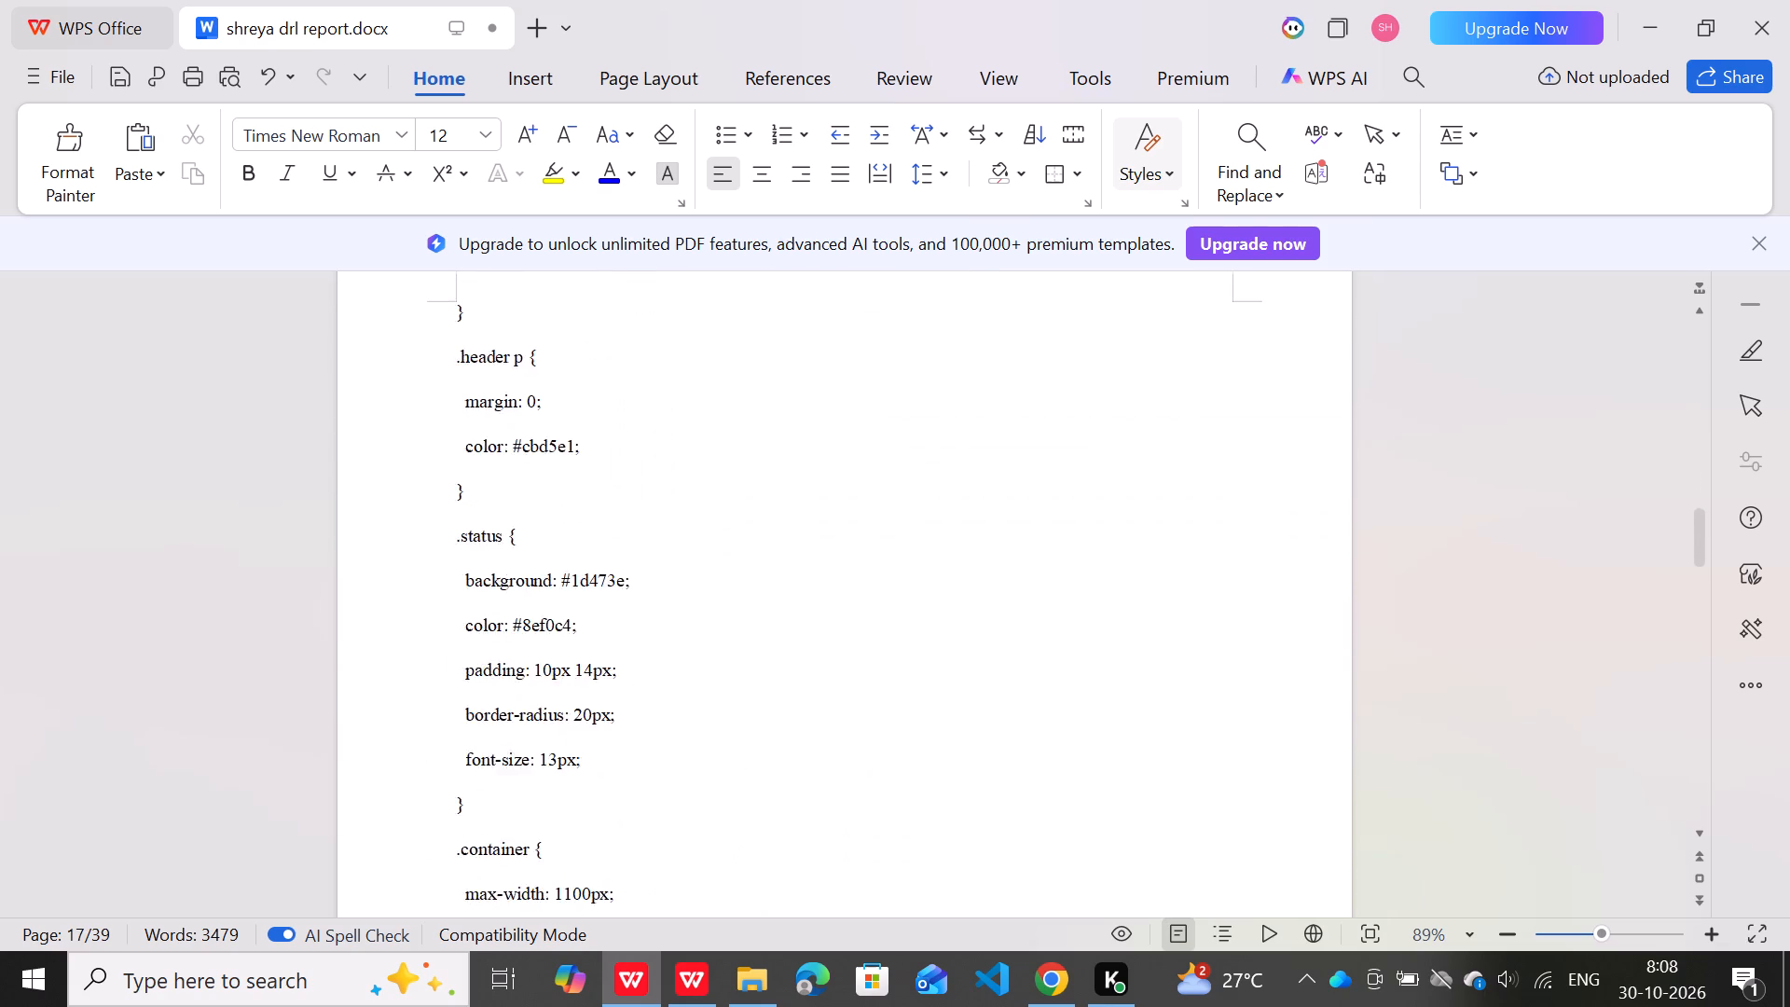
scroll(461, 669, "down", 9)
scroll(461, 669, "down", 20)
scroll(461, 669, "down", 1)
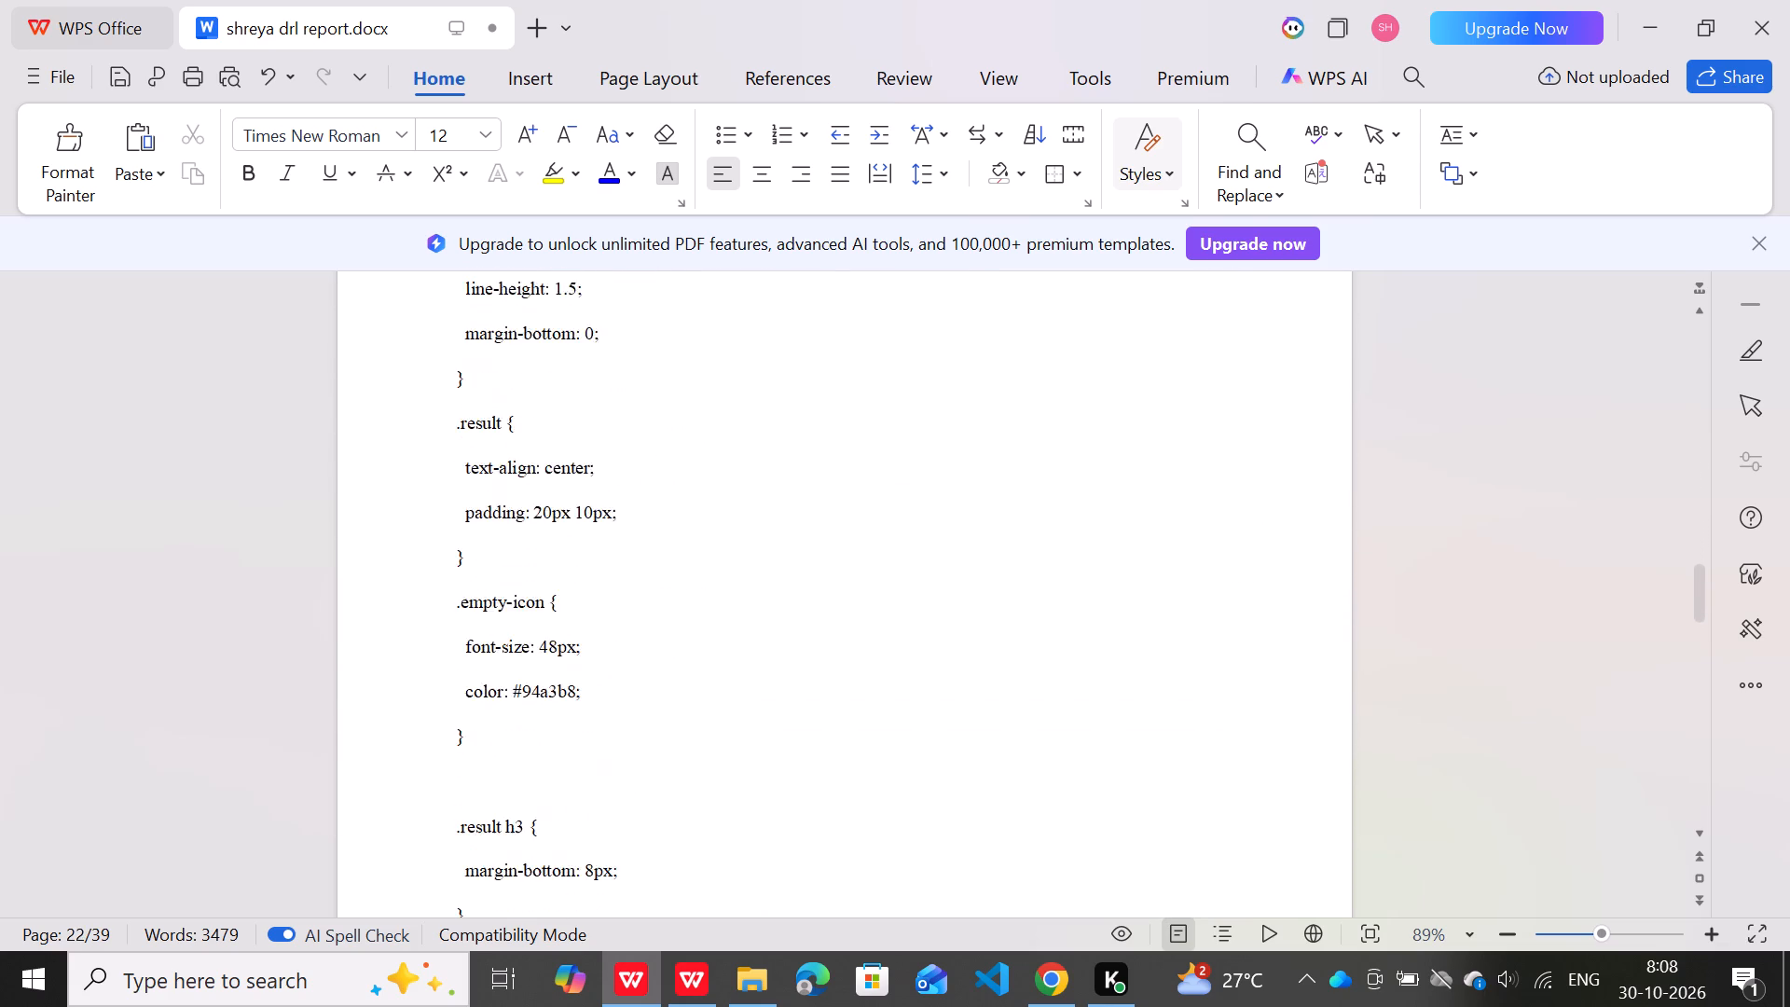
scroll(461, 669, "down", 20)
scroll(461, 669, "down", 13)
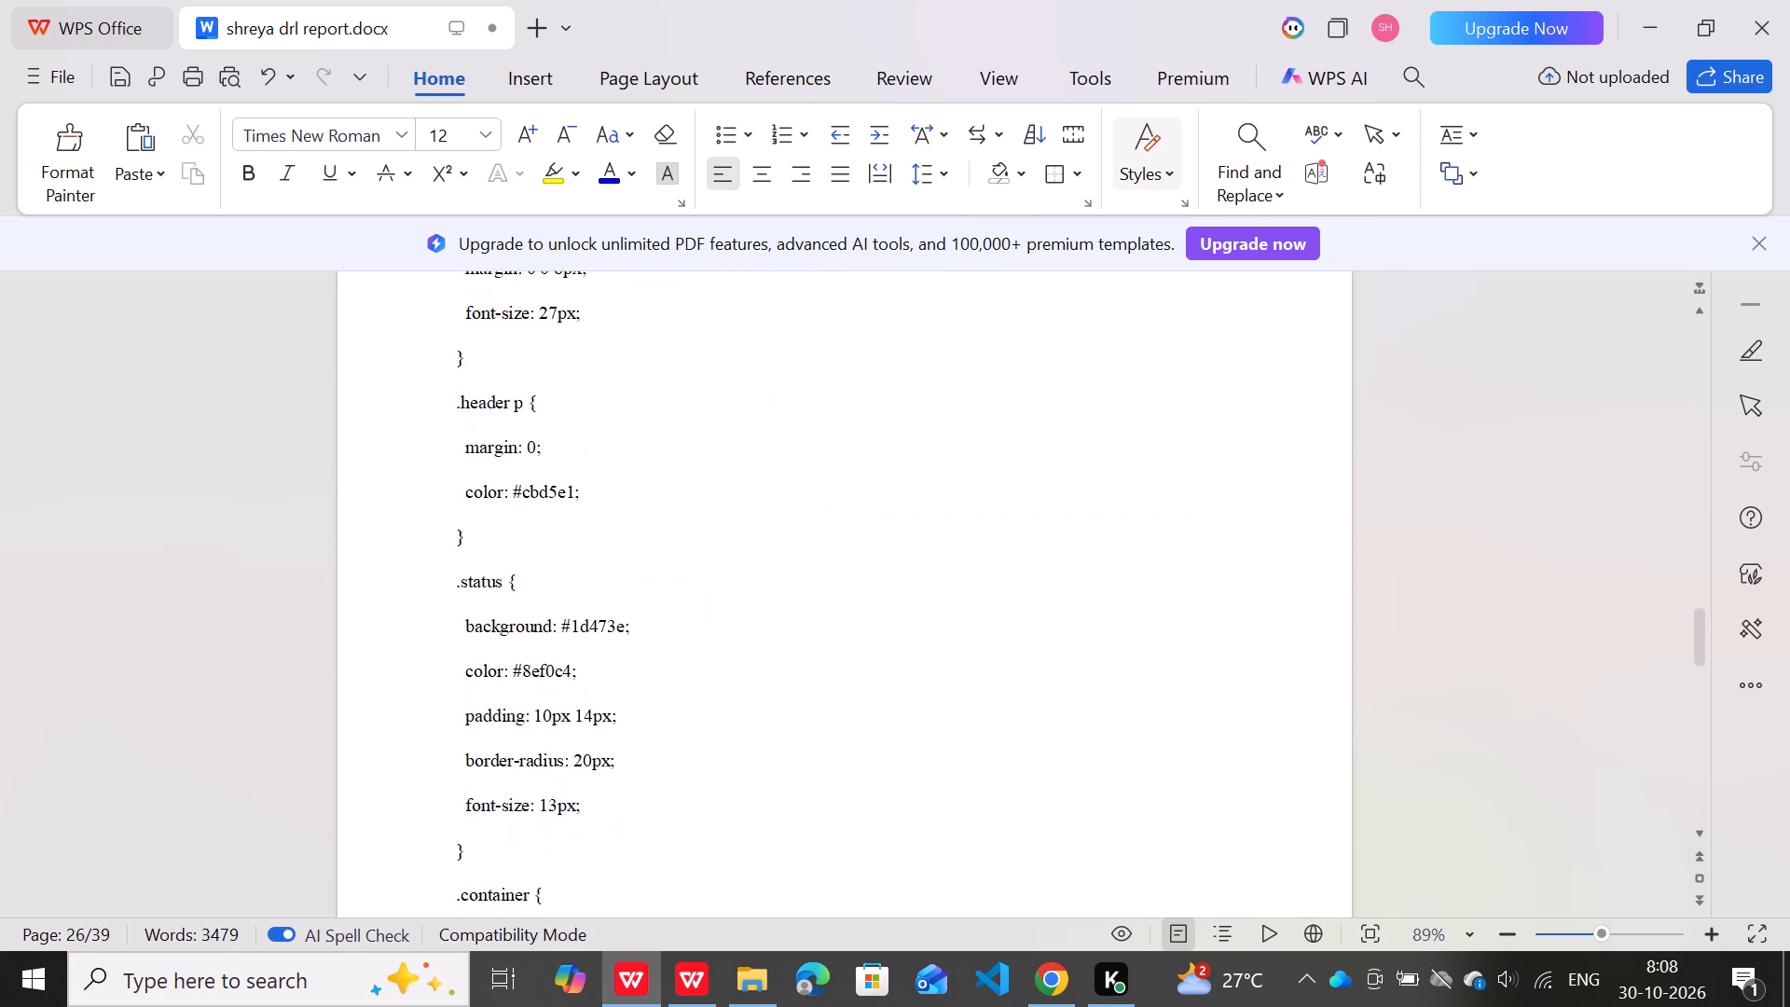
scroll(461, 669, "down", 20)
scroll(461, 669, "down", 13)
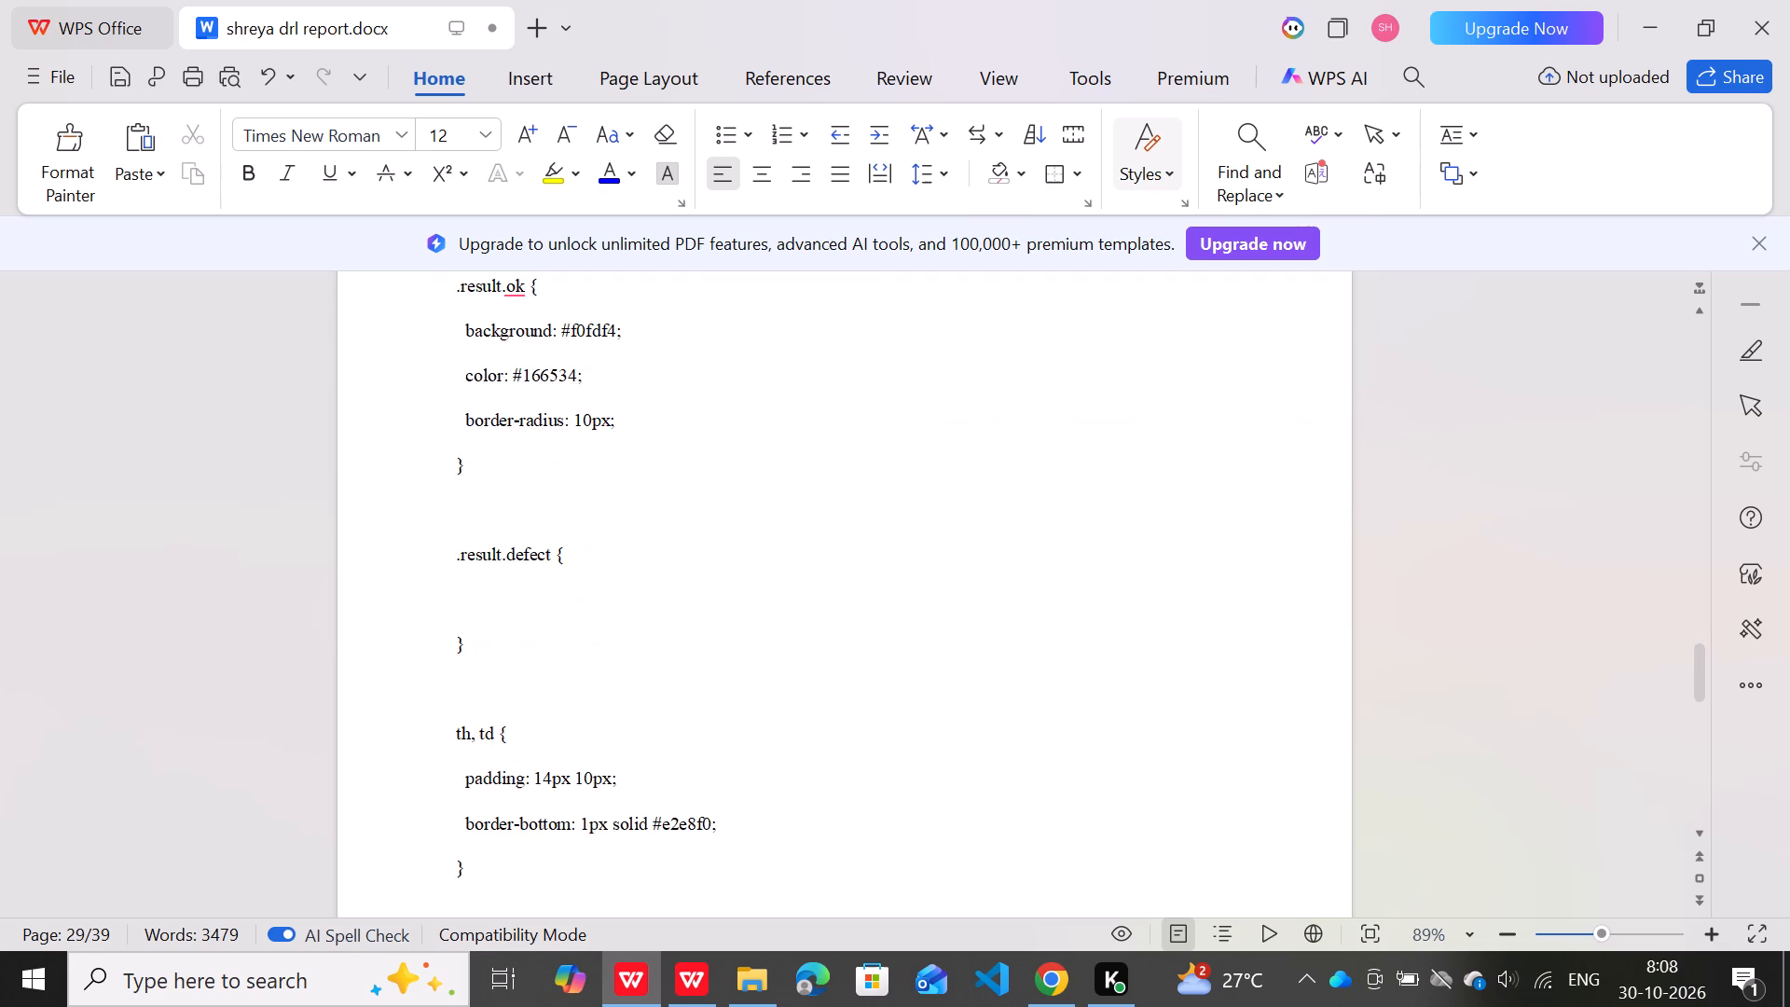
scroll(461, 669, "down", 18)
scroll(461, 669, "up", 3)
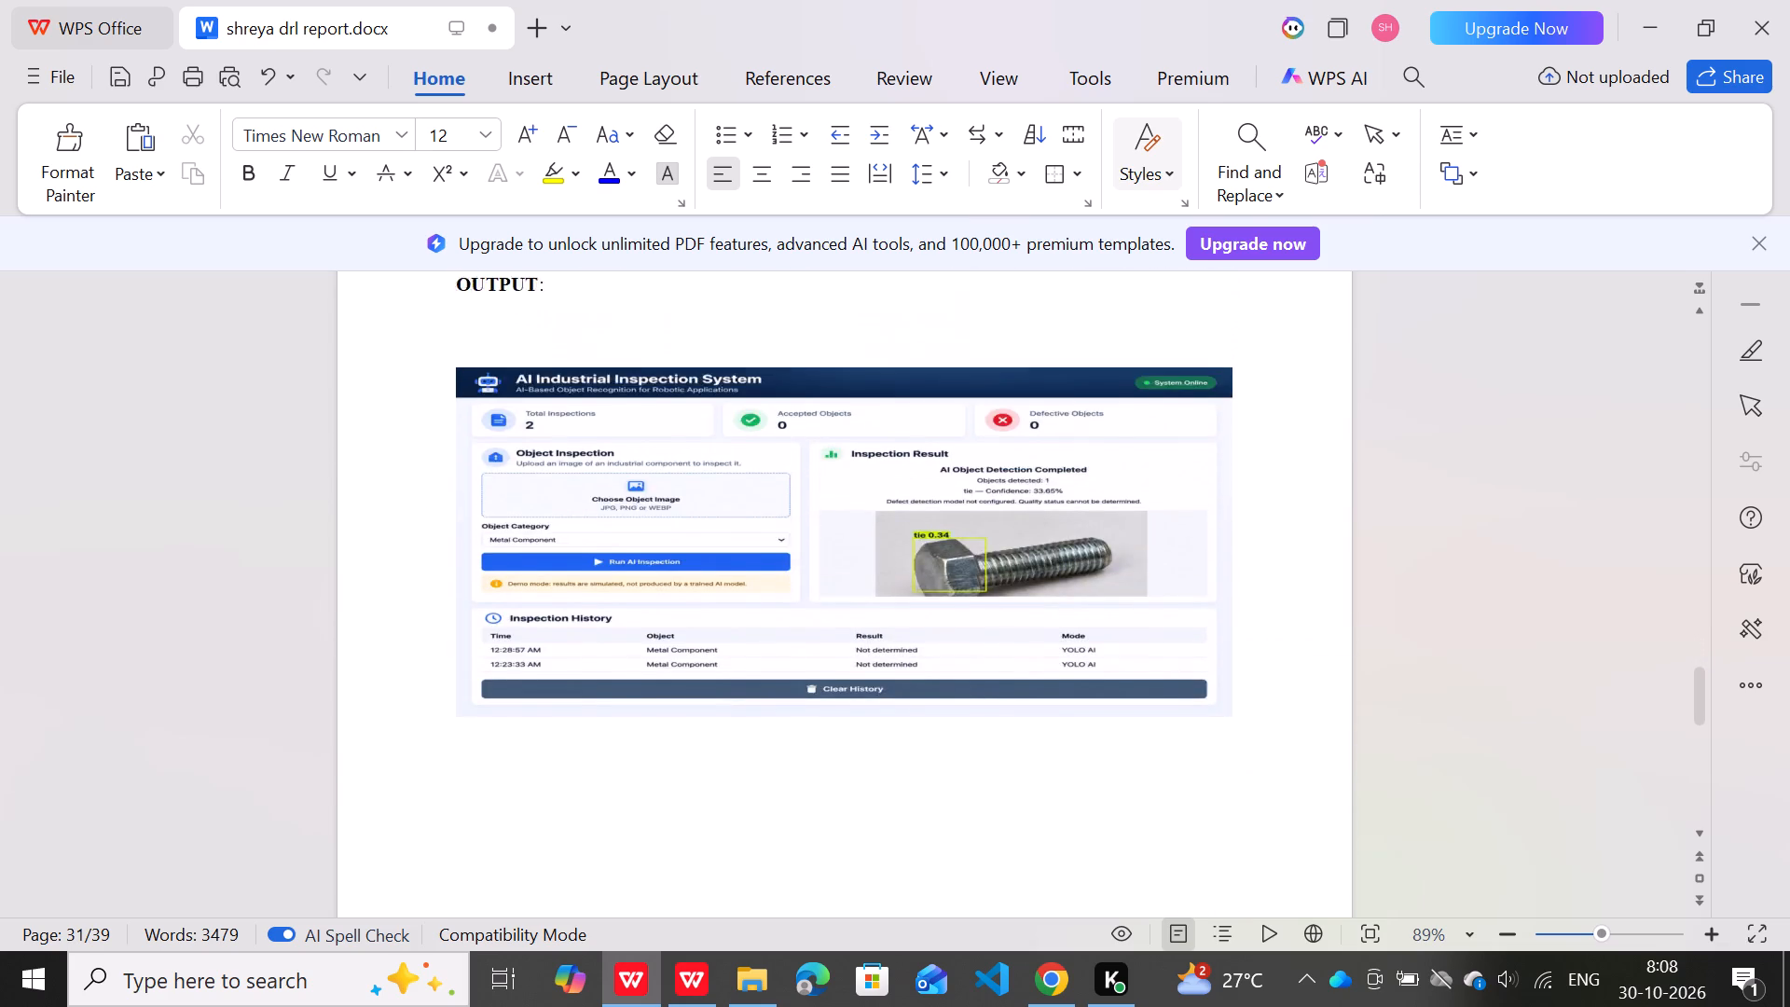
scroll(461, 669, "up", 2)
scroll(461, 669, "down", 15)
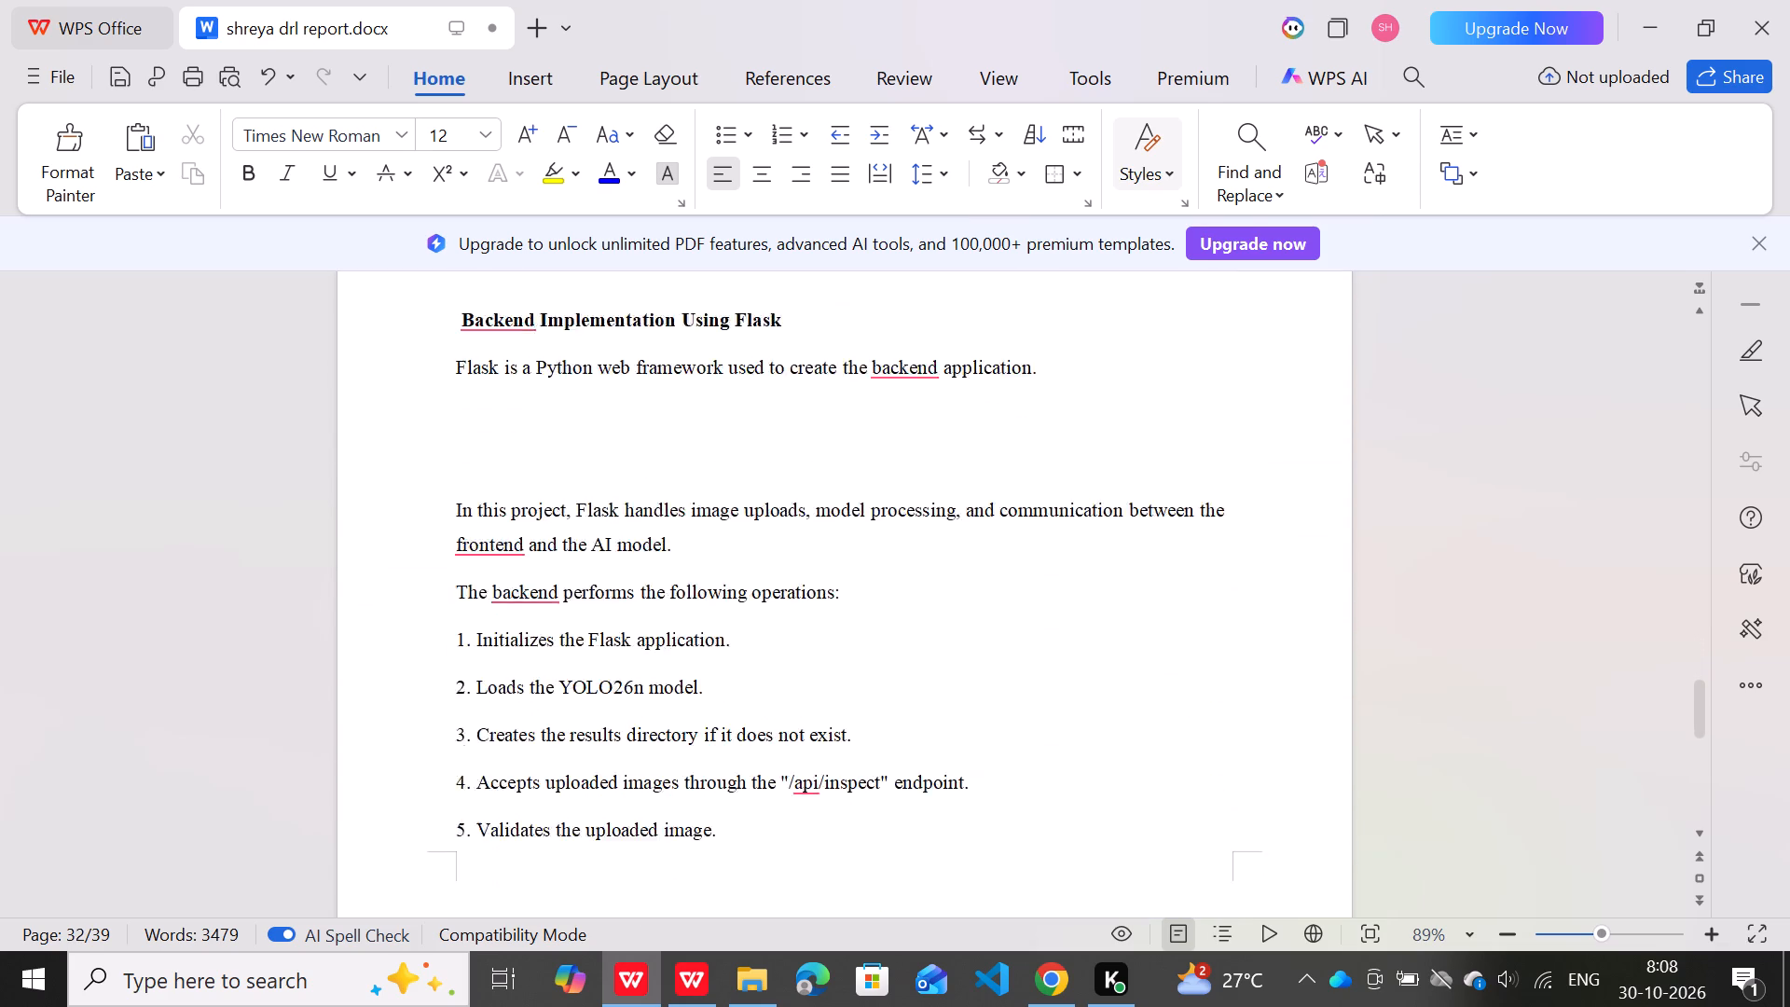
scroll(461, 669, "down", 20)
scroll(461, 669, "down", 2)
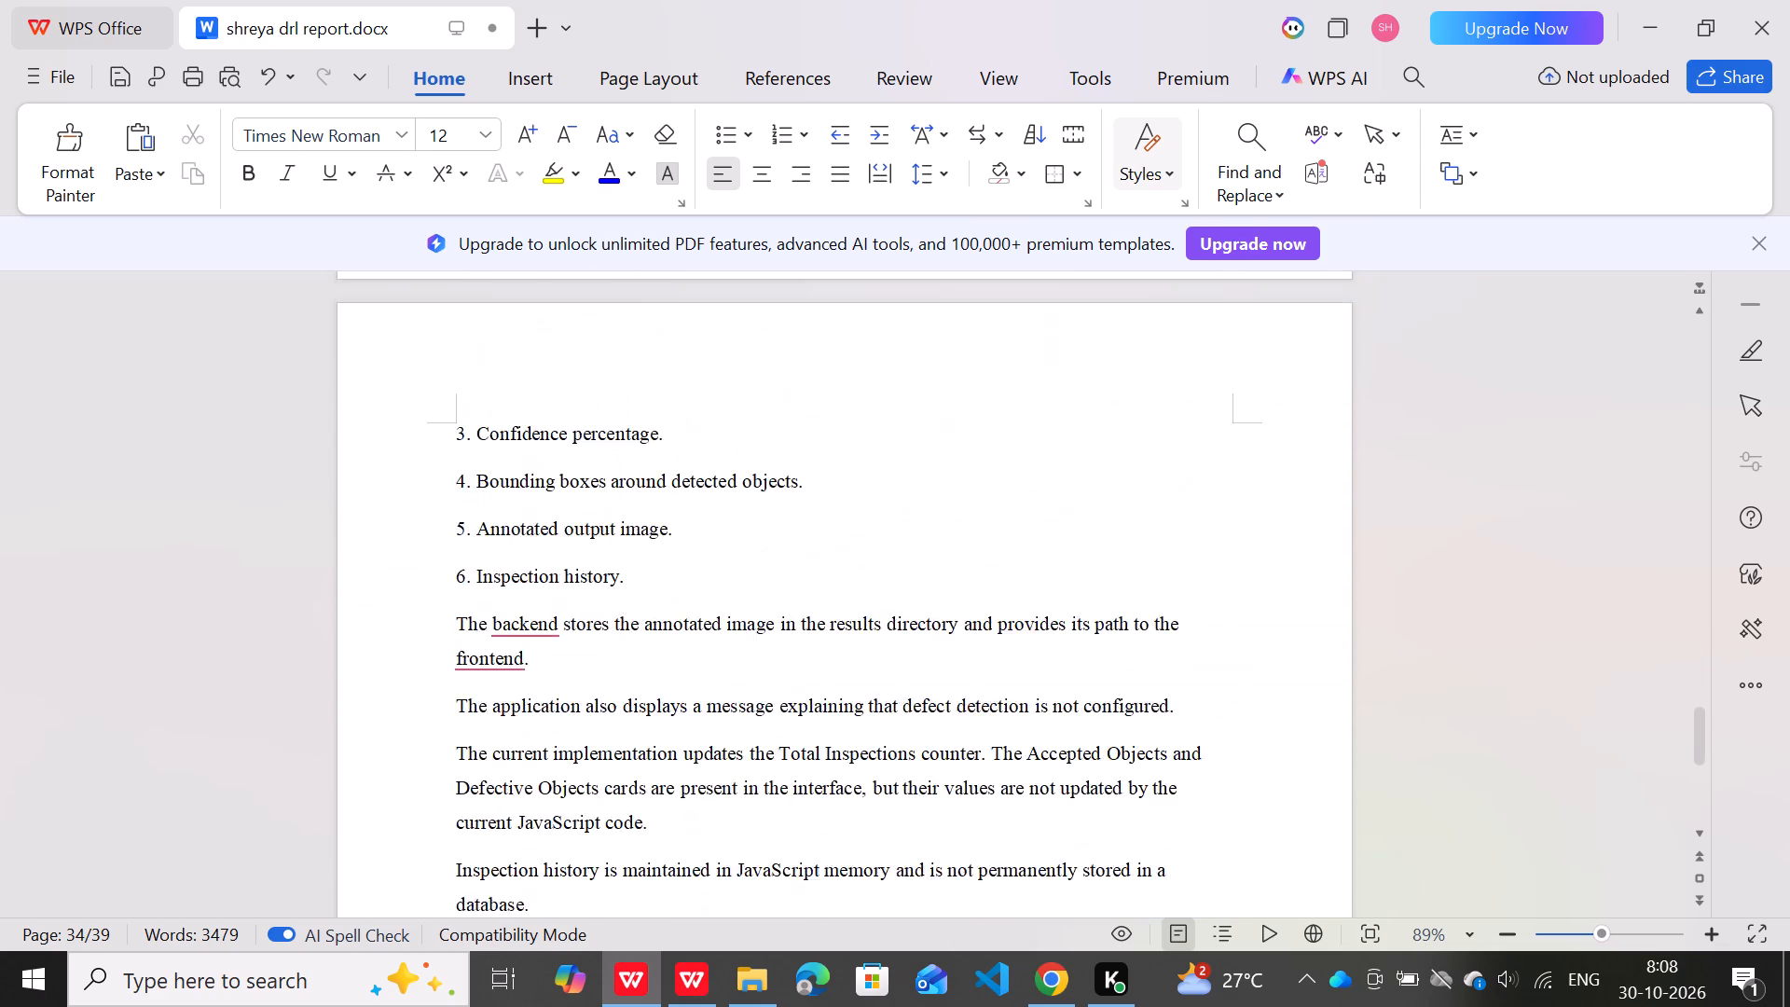
scroll(461, 669, "down", 20)
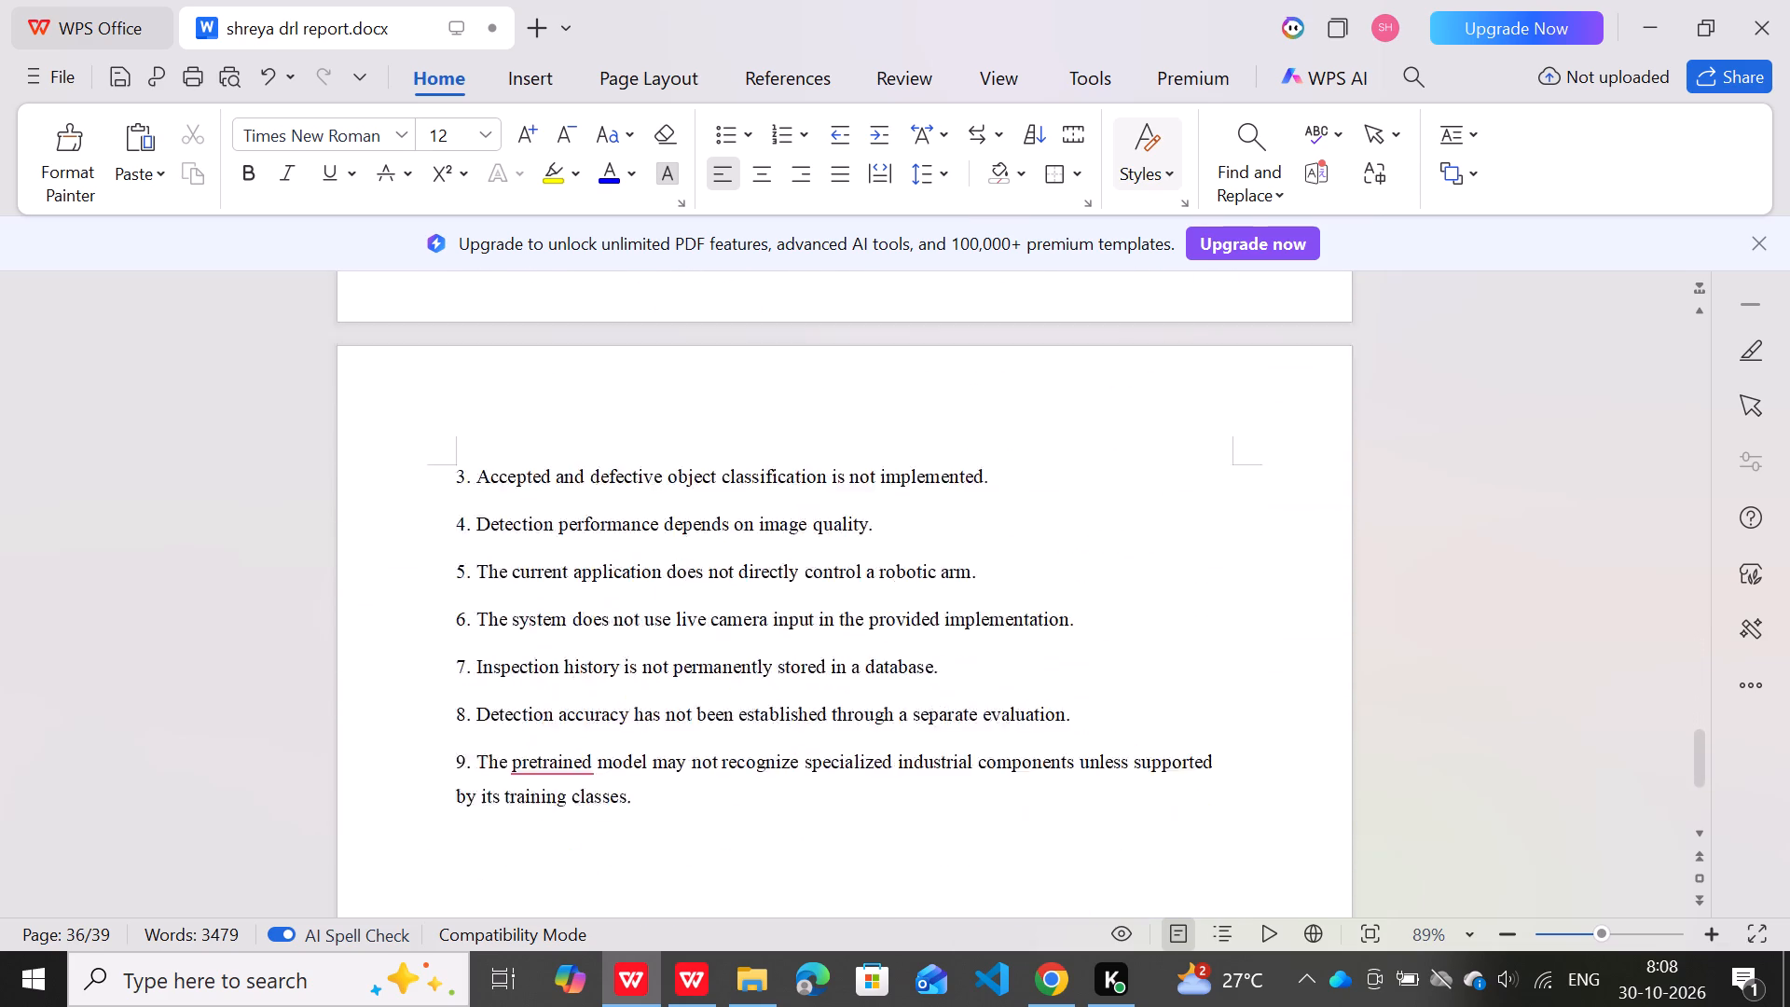
scroll(461, 669, "down", 20)
scroll(461, 669, "down", 5)
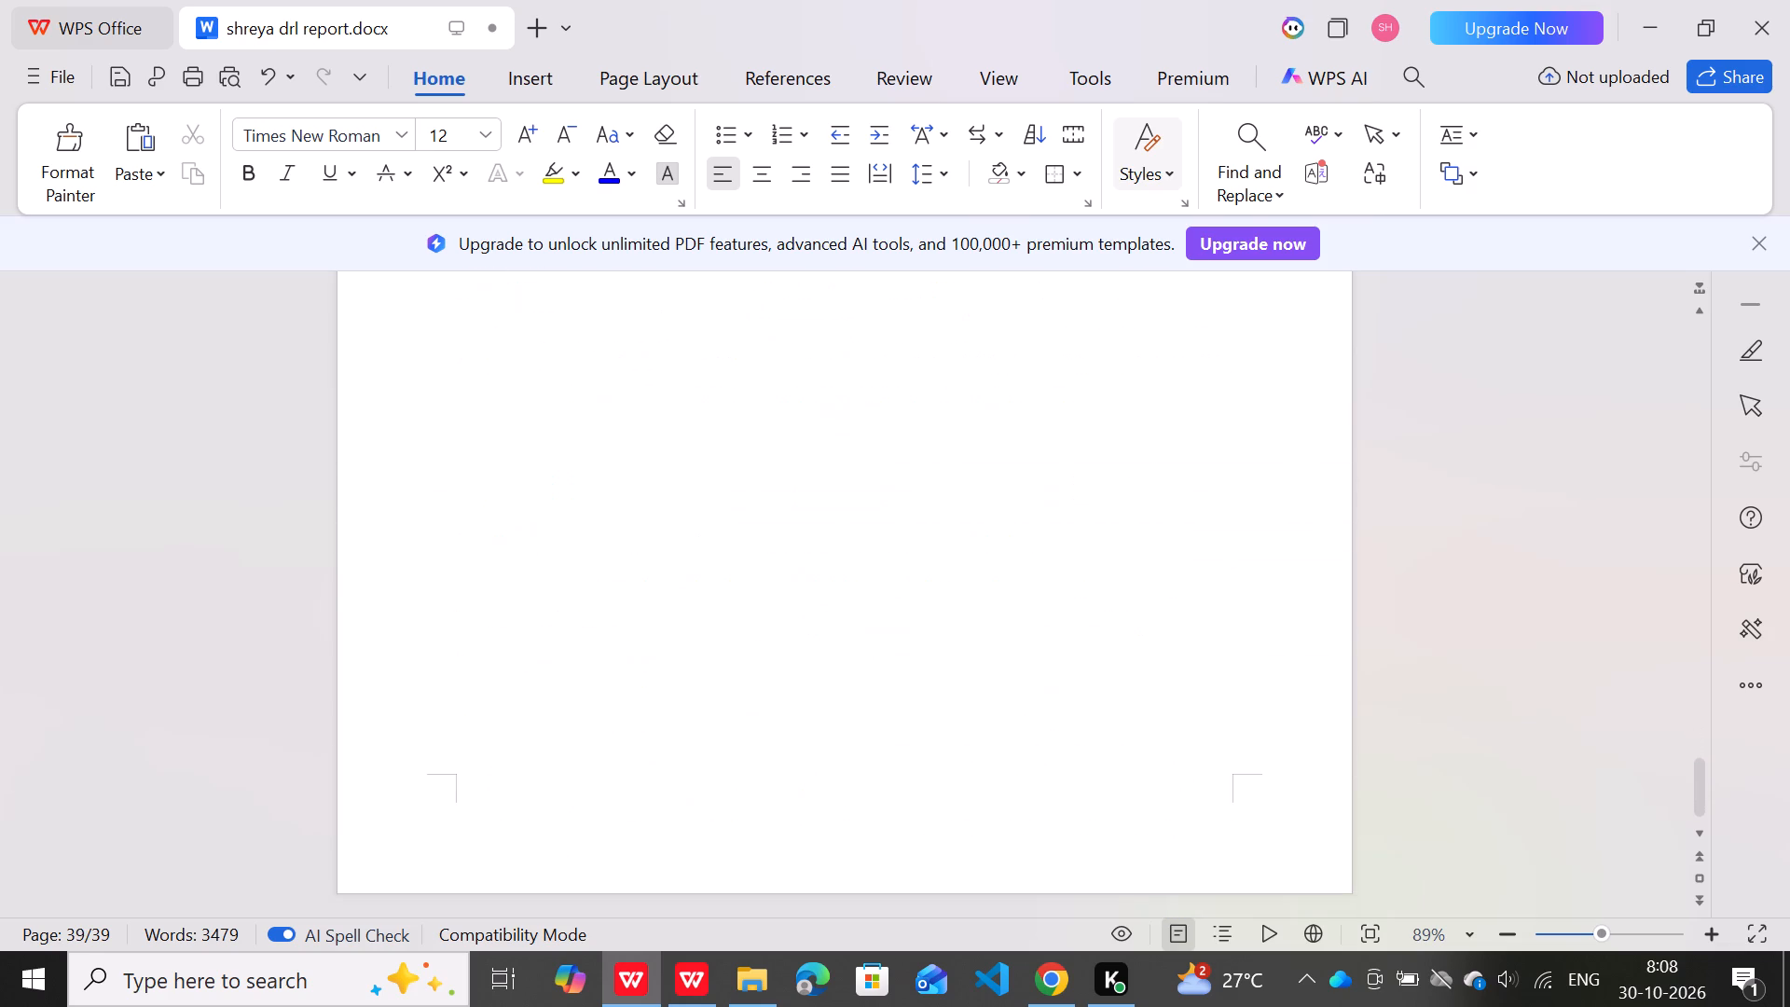
scroll(461, 669, "down", 1)
Review the report backwards from the last page through the future scope, output images and code listings to the dataset structure tree.
scroll(461, 669, "up", 16)
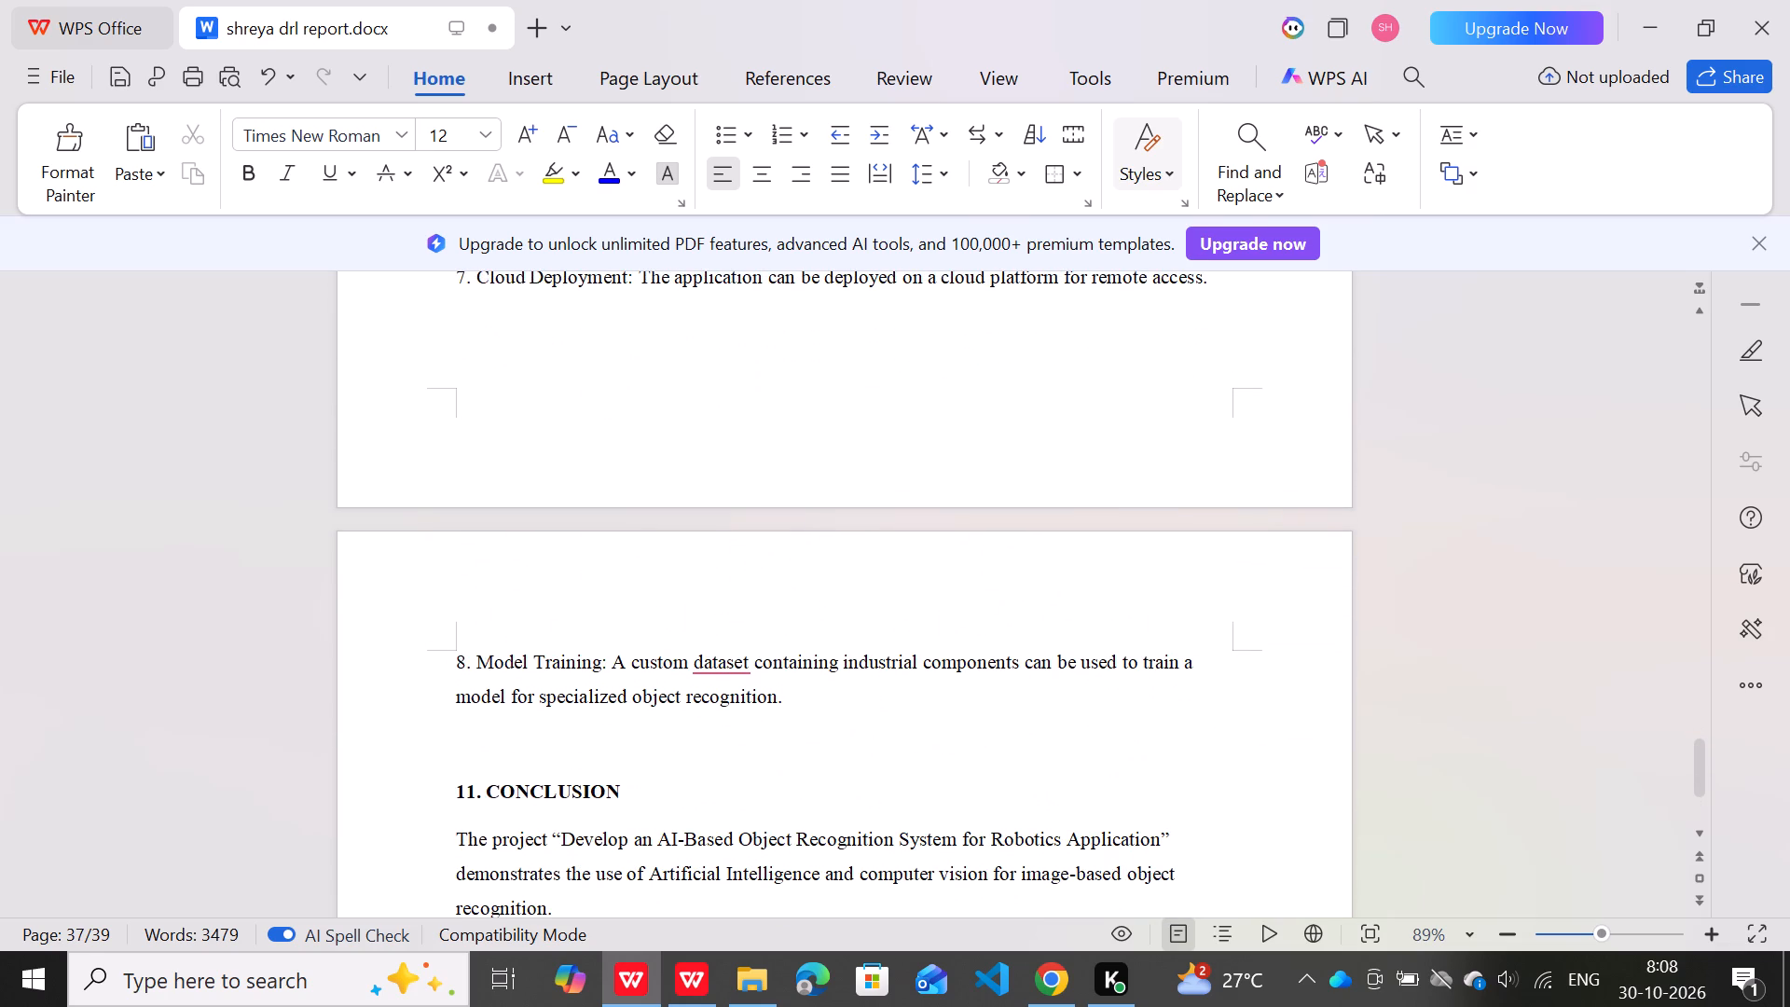
scroll(654, 425, "up", 8)
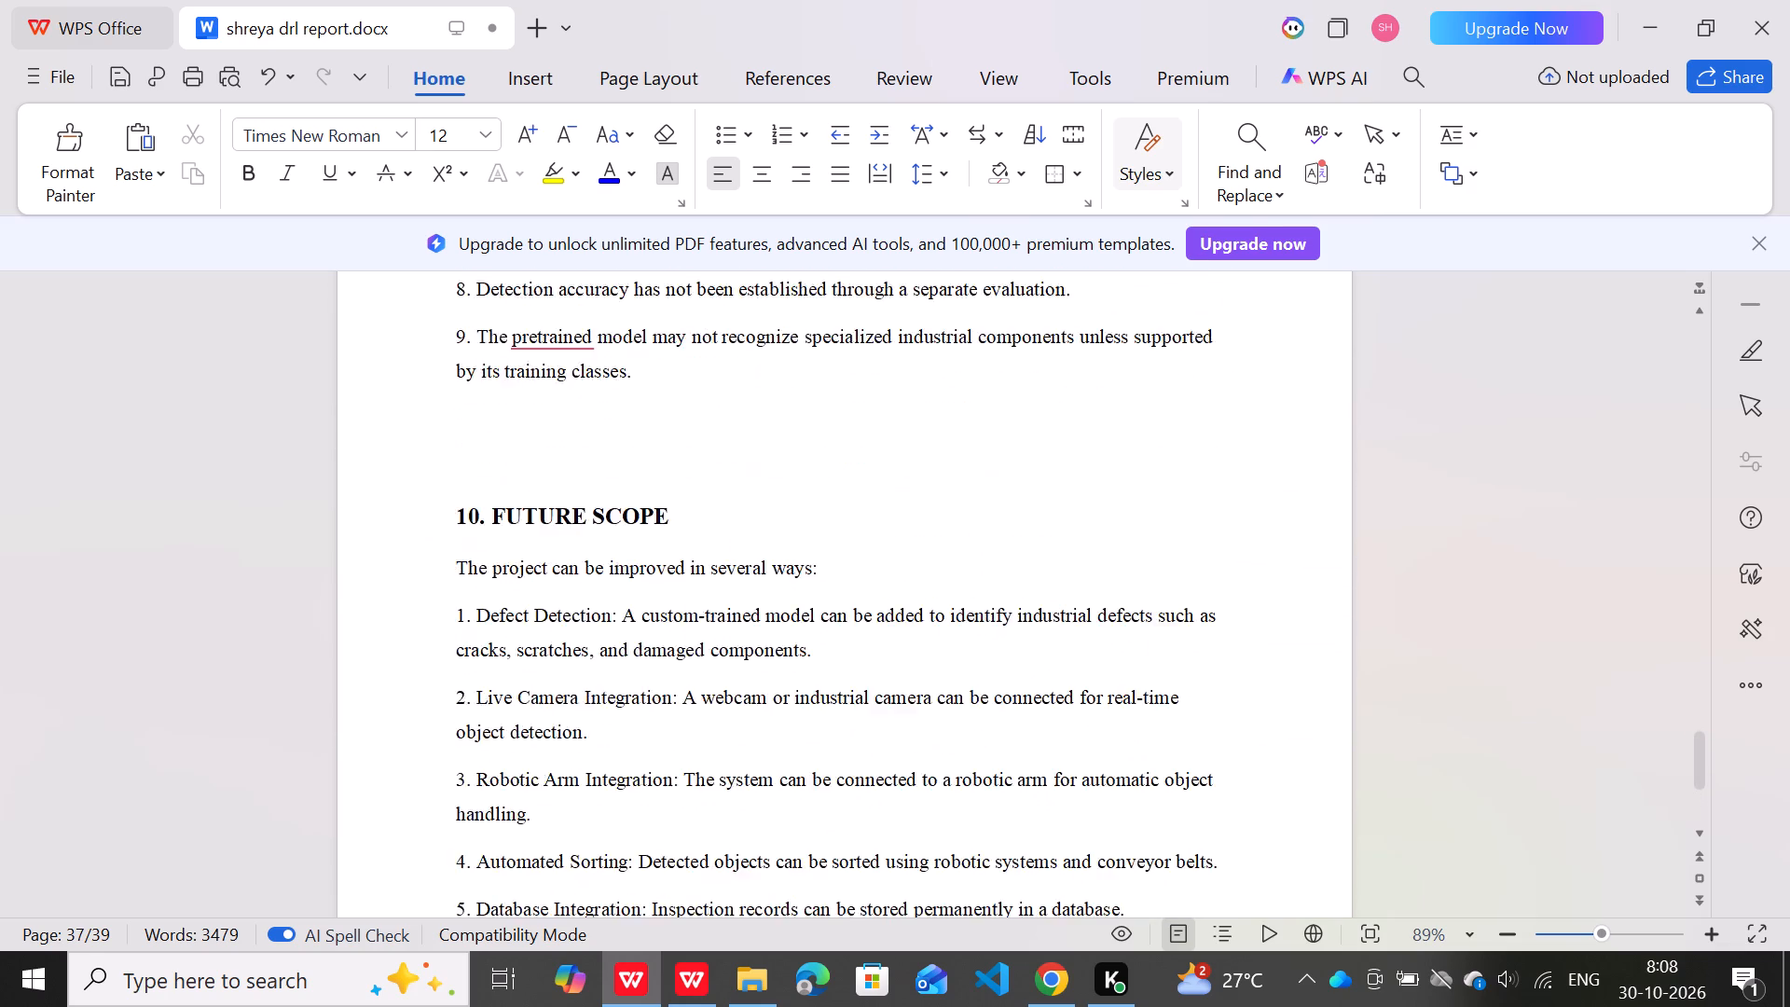
scroll(654, 425, "up", 20)
scroll(654, 425, "up", 20)
scroll(654, 425, "up", 6)
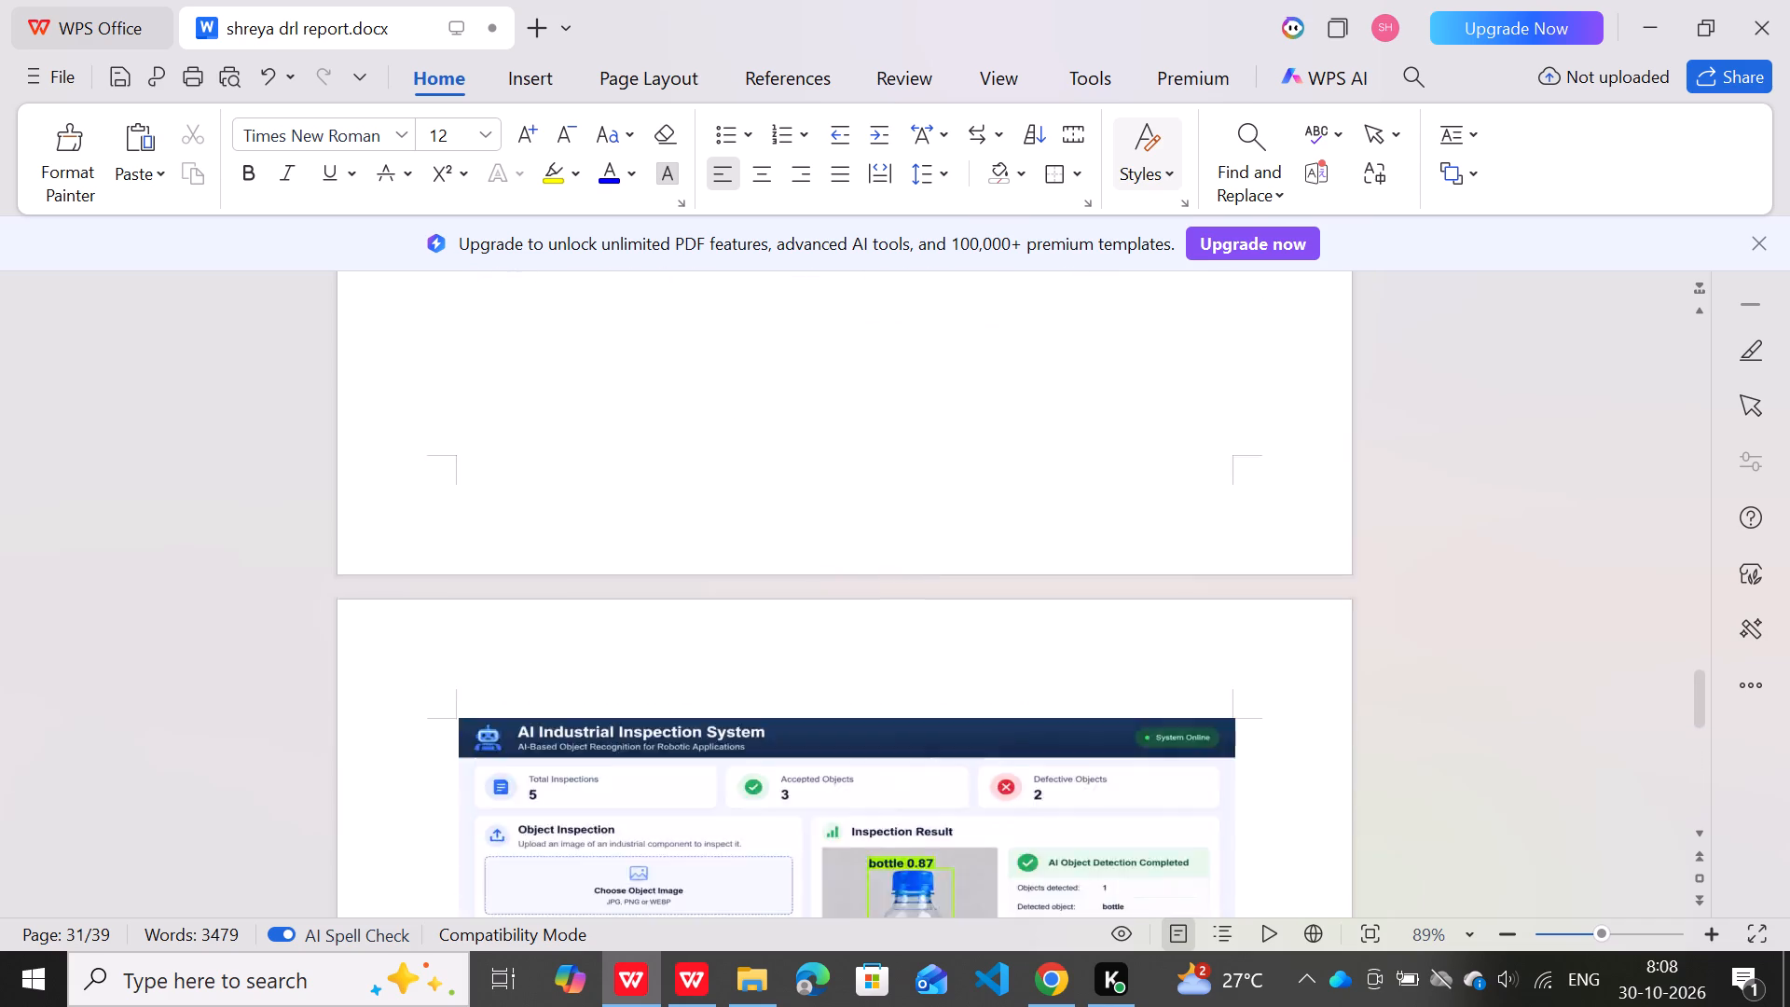
scroll(654, 425, "up", 20)
scroll(654, 425, "up", 20)
scroll(654, 425, "up", 5)
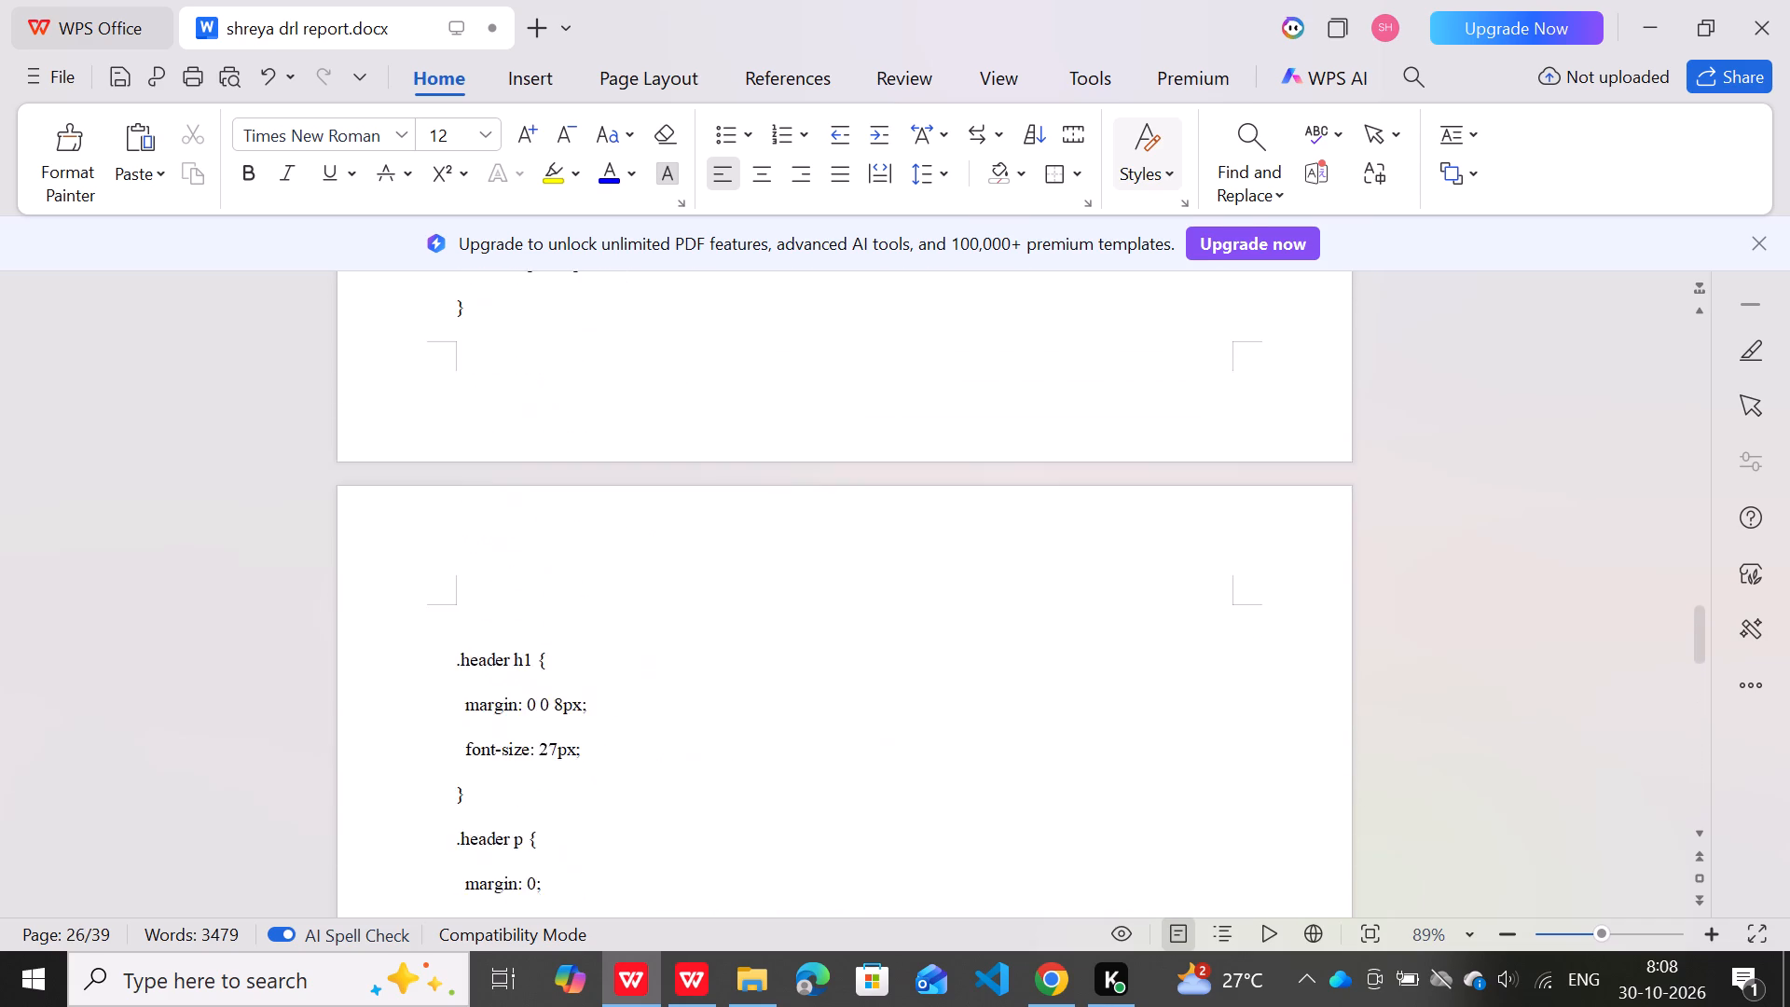
scroll(654, 425, "up", 20)
scroll(654, 425, "up", 20)
scroll(654, 425, "up", 5)
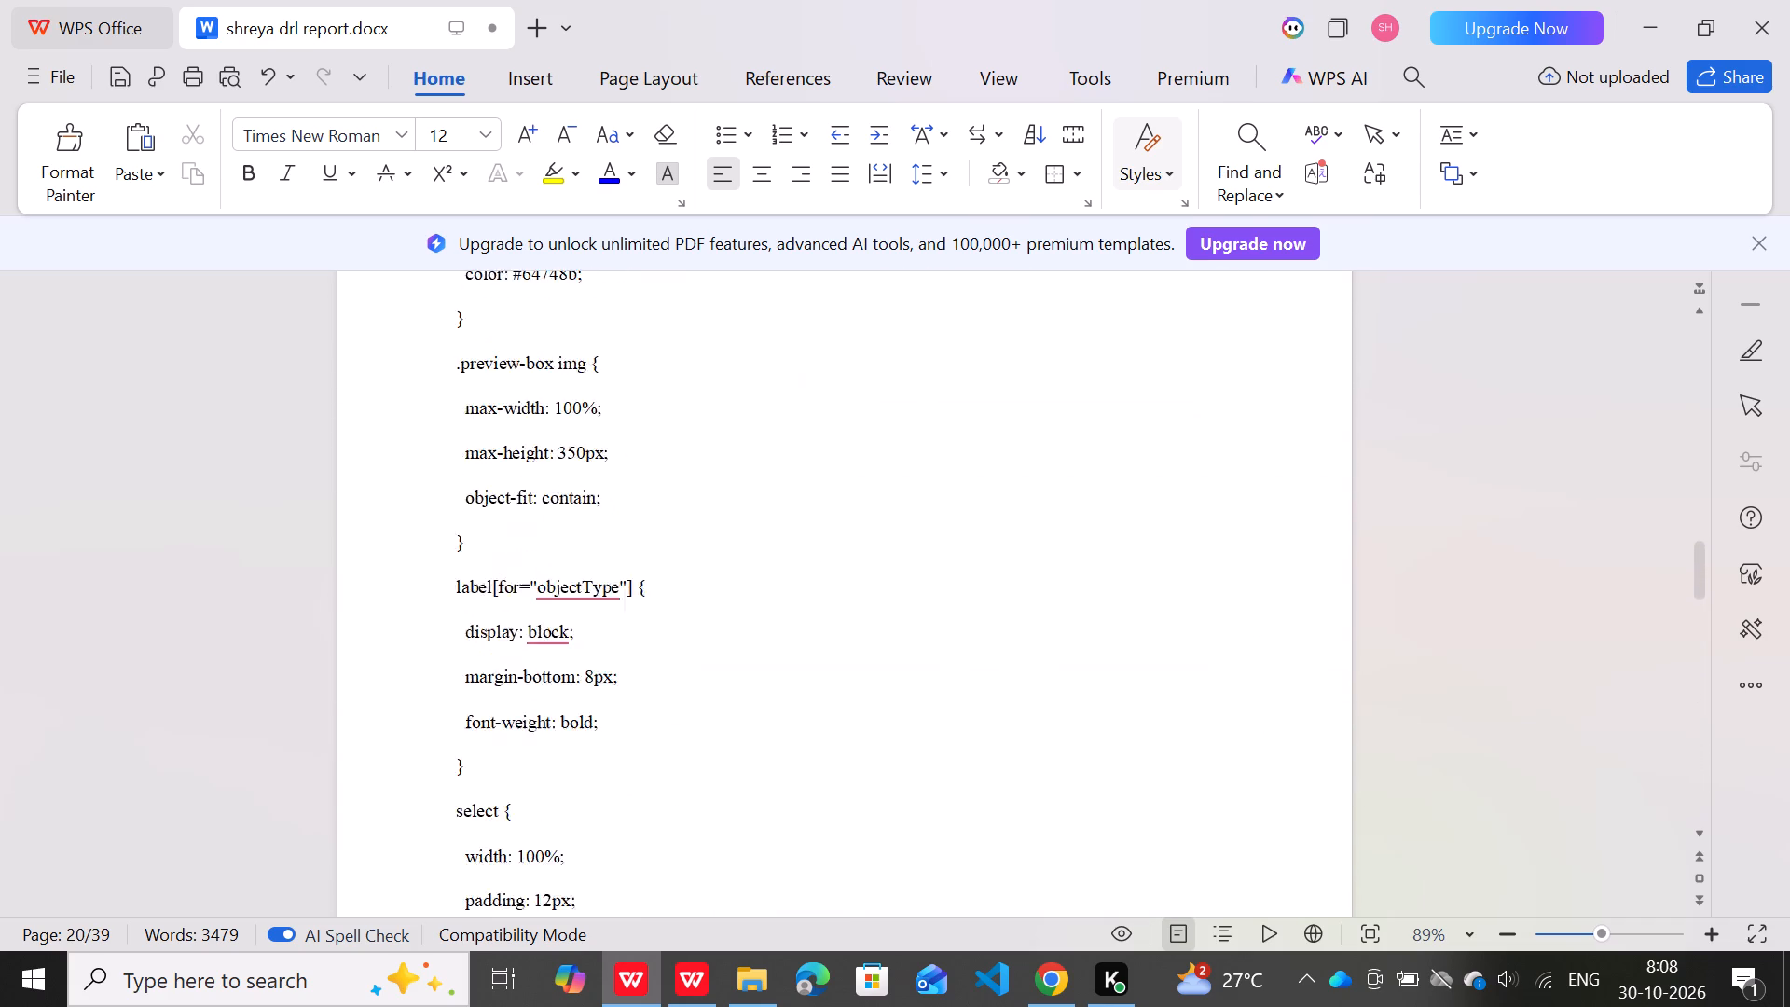
scroll(654, 425, "up", 20)
scroll(654, 425, "up", 20)
scroll(654, 425, "up", 1)
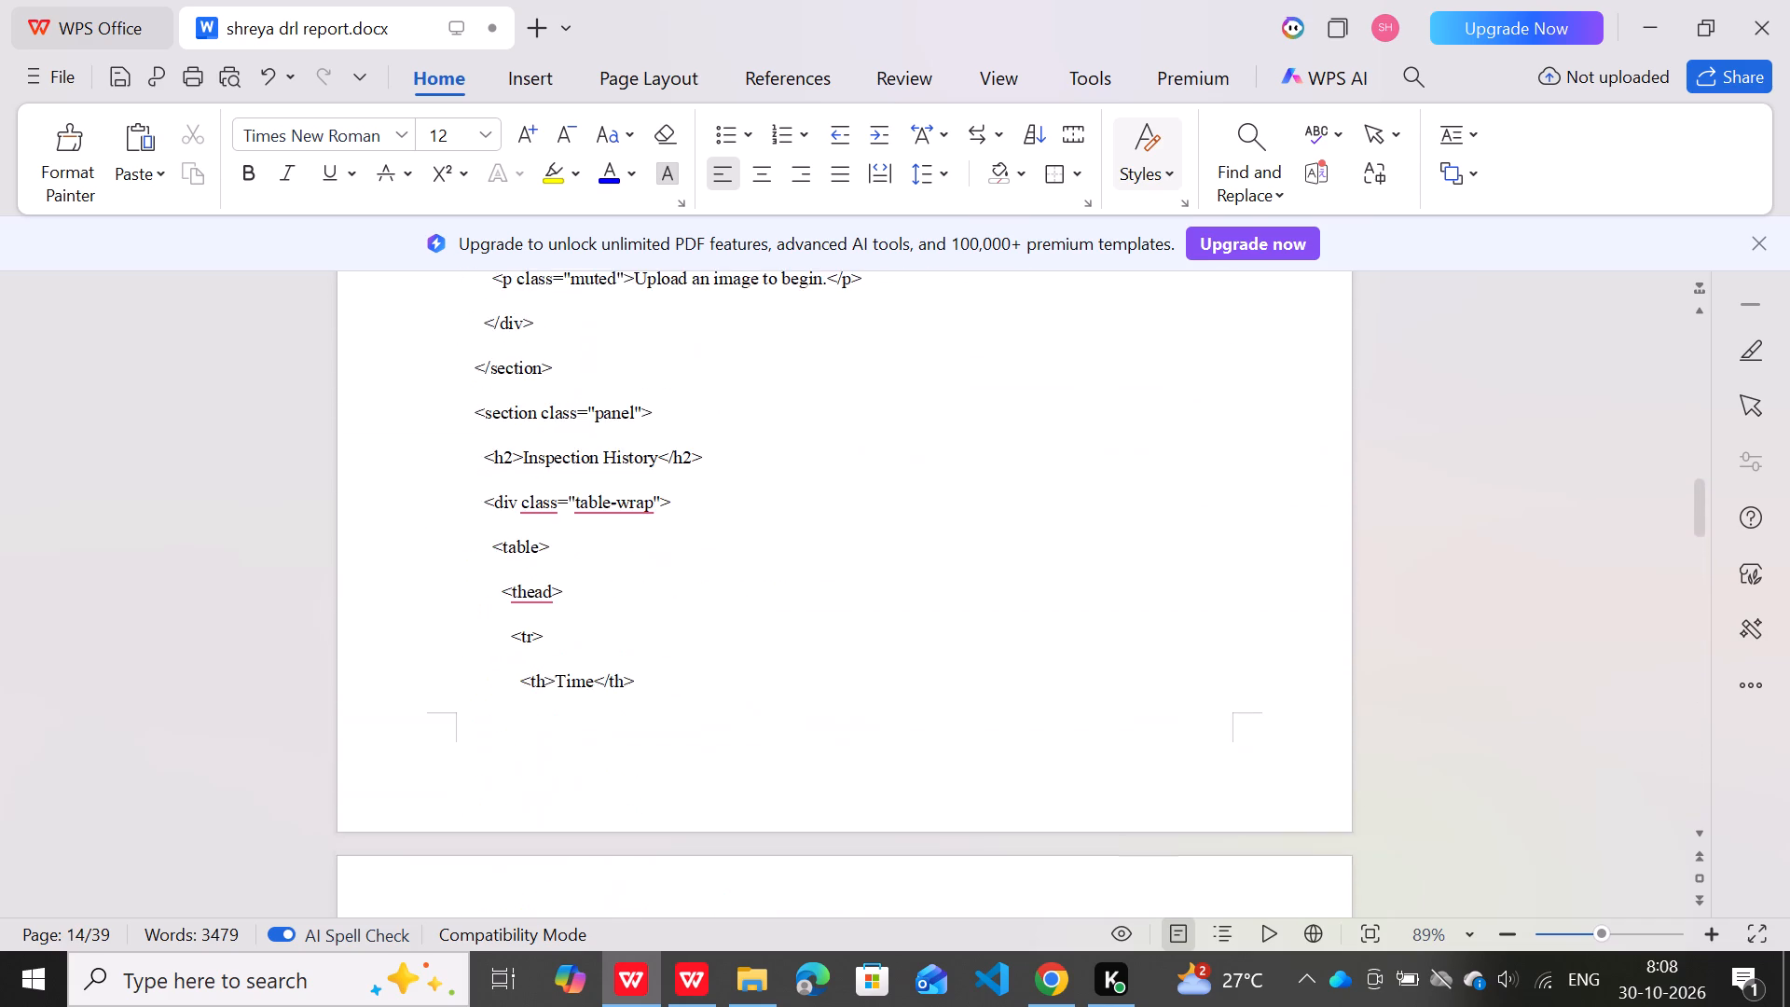
scroll(654, 425, "up", 20)
scroll(654, 425, "up", 14)
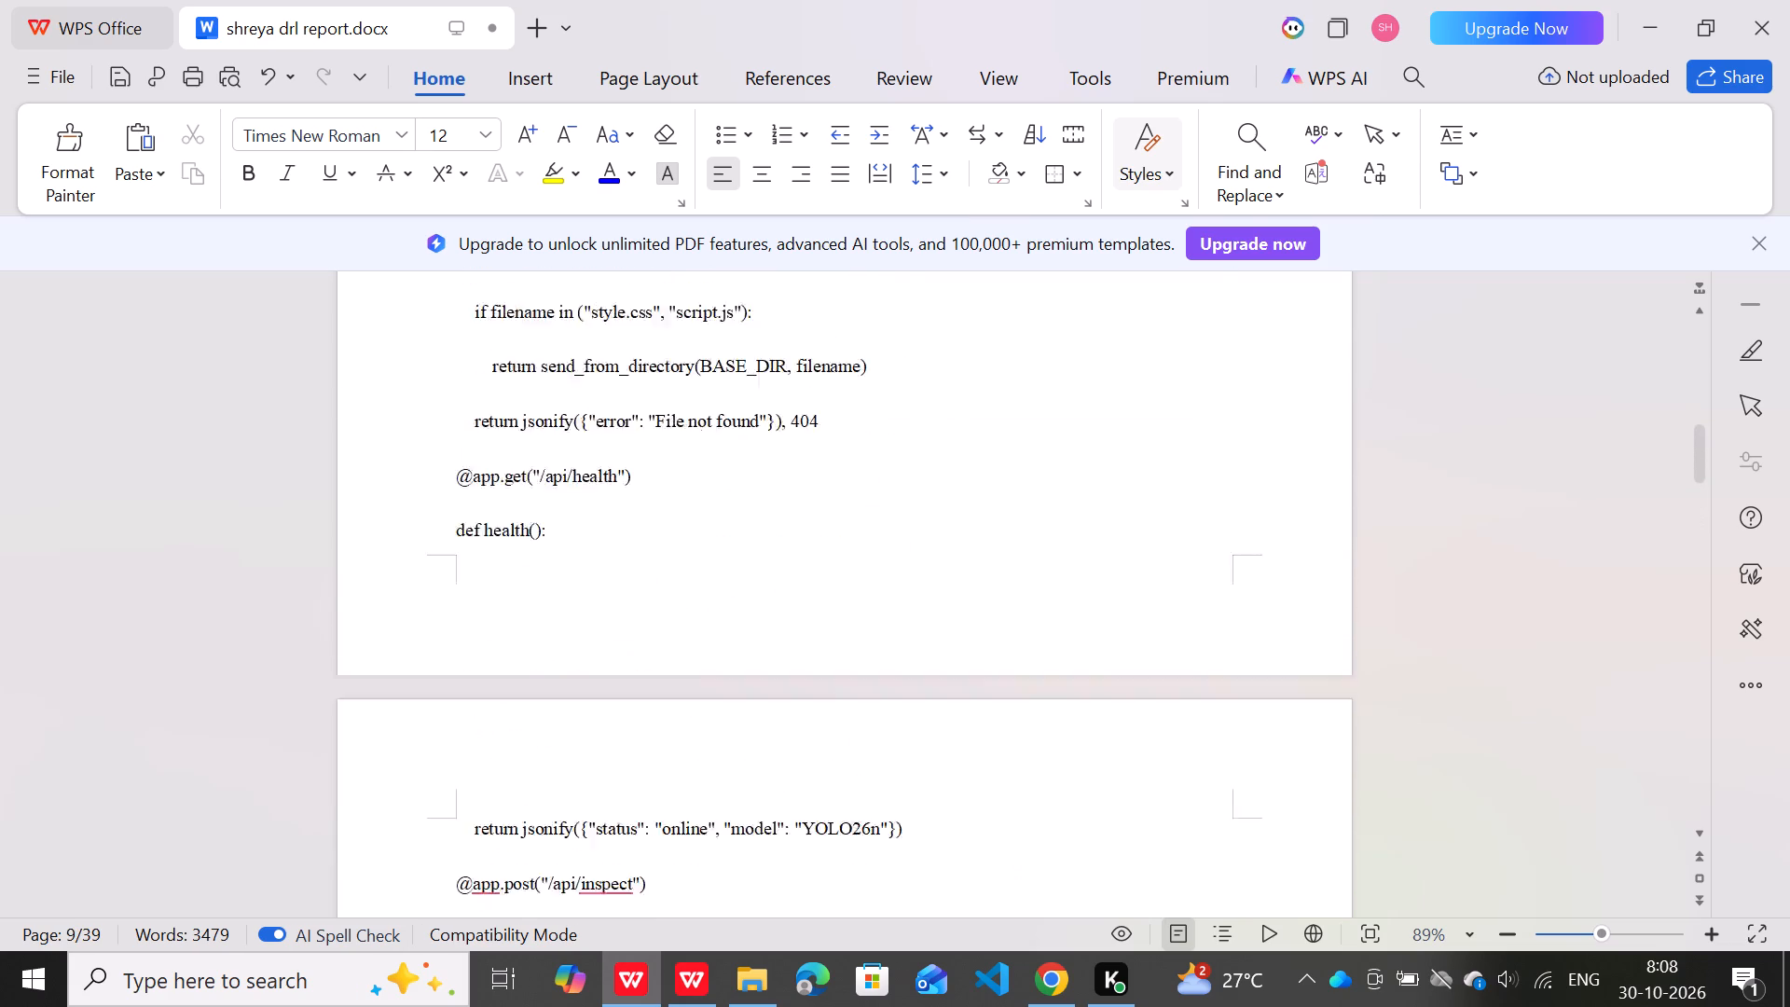
scroll(654, 425, "up", 19)
scroll(654, 425, "down", 6)
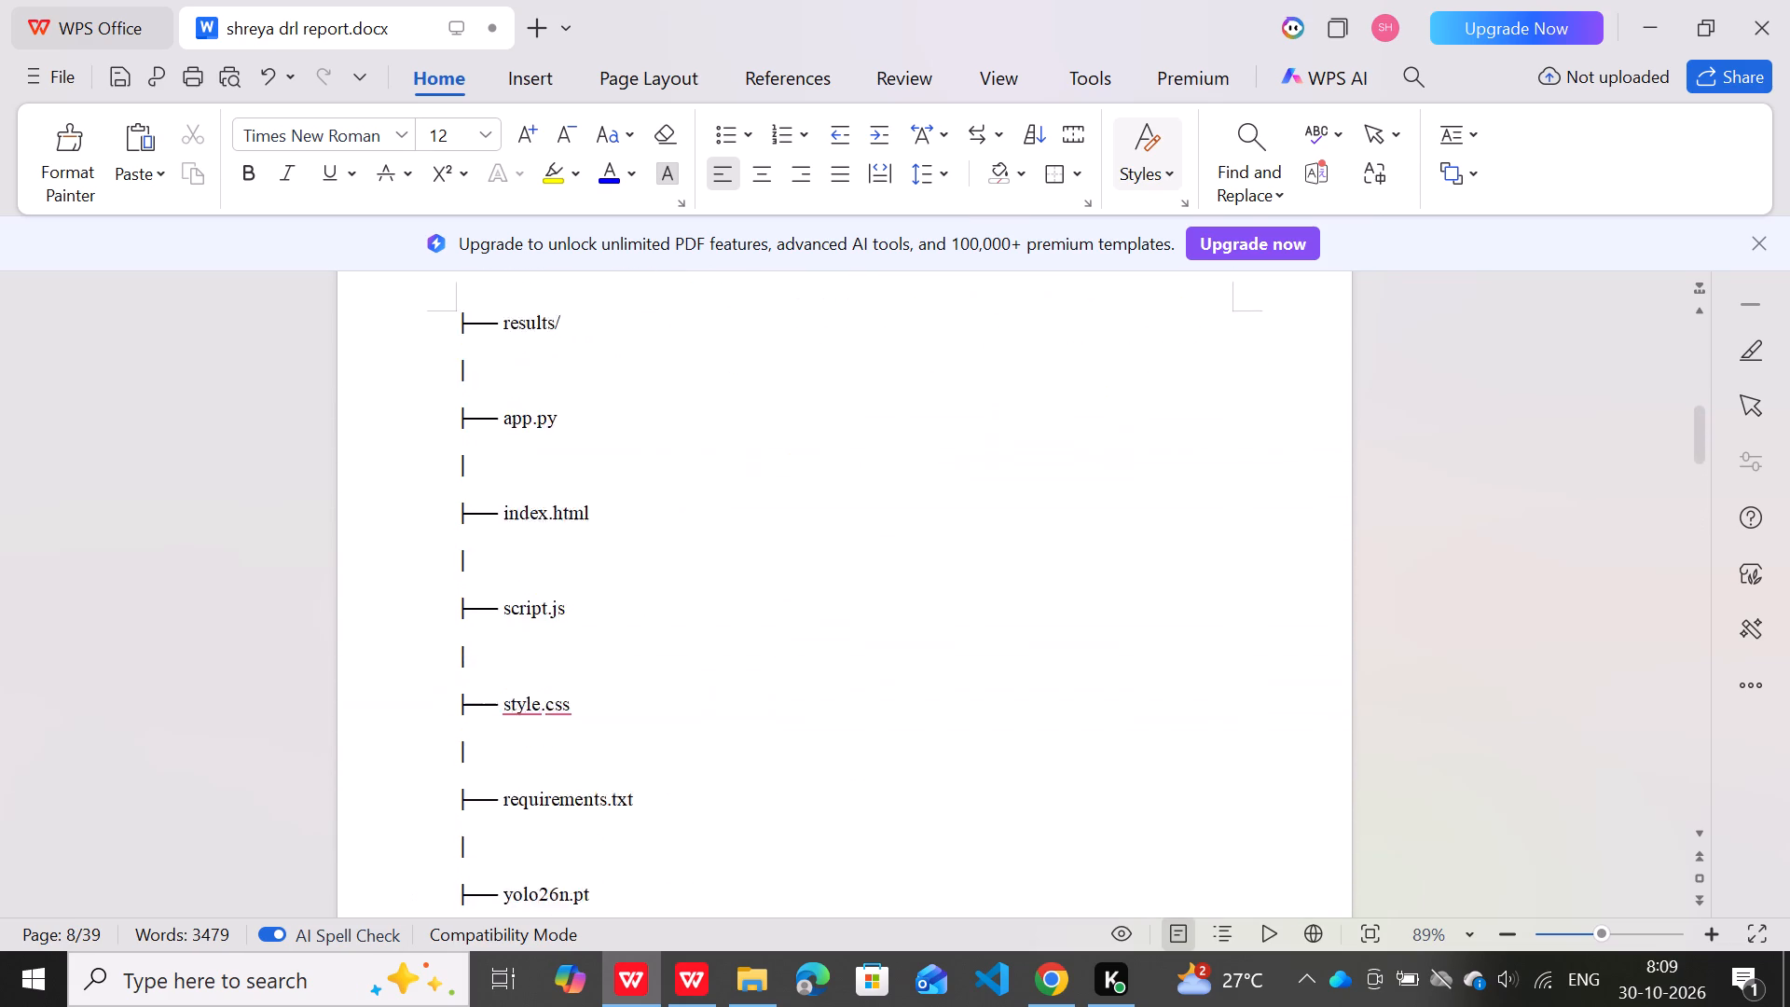
Examine the code listings from "1 app.py" through "2 index.html" and into "3 style.css", checking headings and spacing.
scroll(654, 425, "down", 5)
scroll(654, 425, "up", 2)
scroll(654, 425, "right", 3)
scroll(654, 425, "down", 17)
scroll(654, 425, "down", 7)
scroll(654, 425, "right", 1)
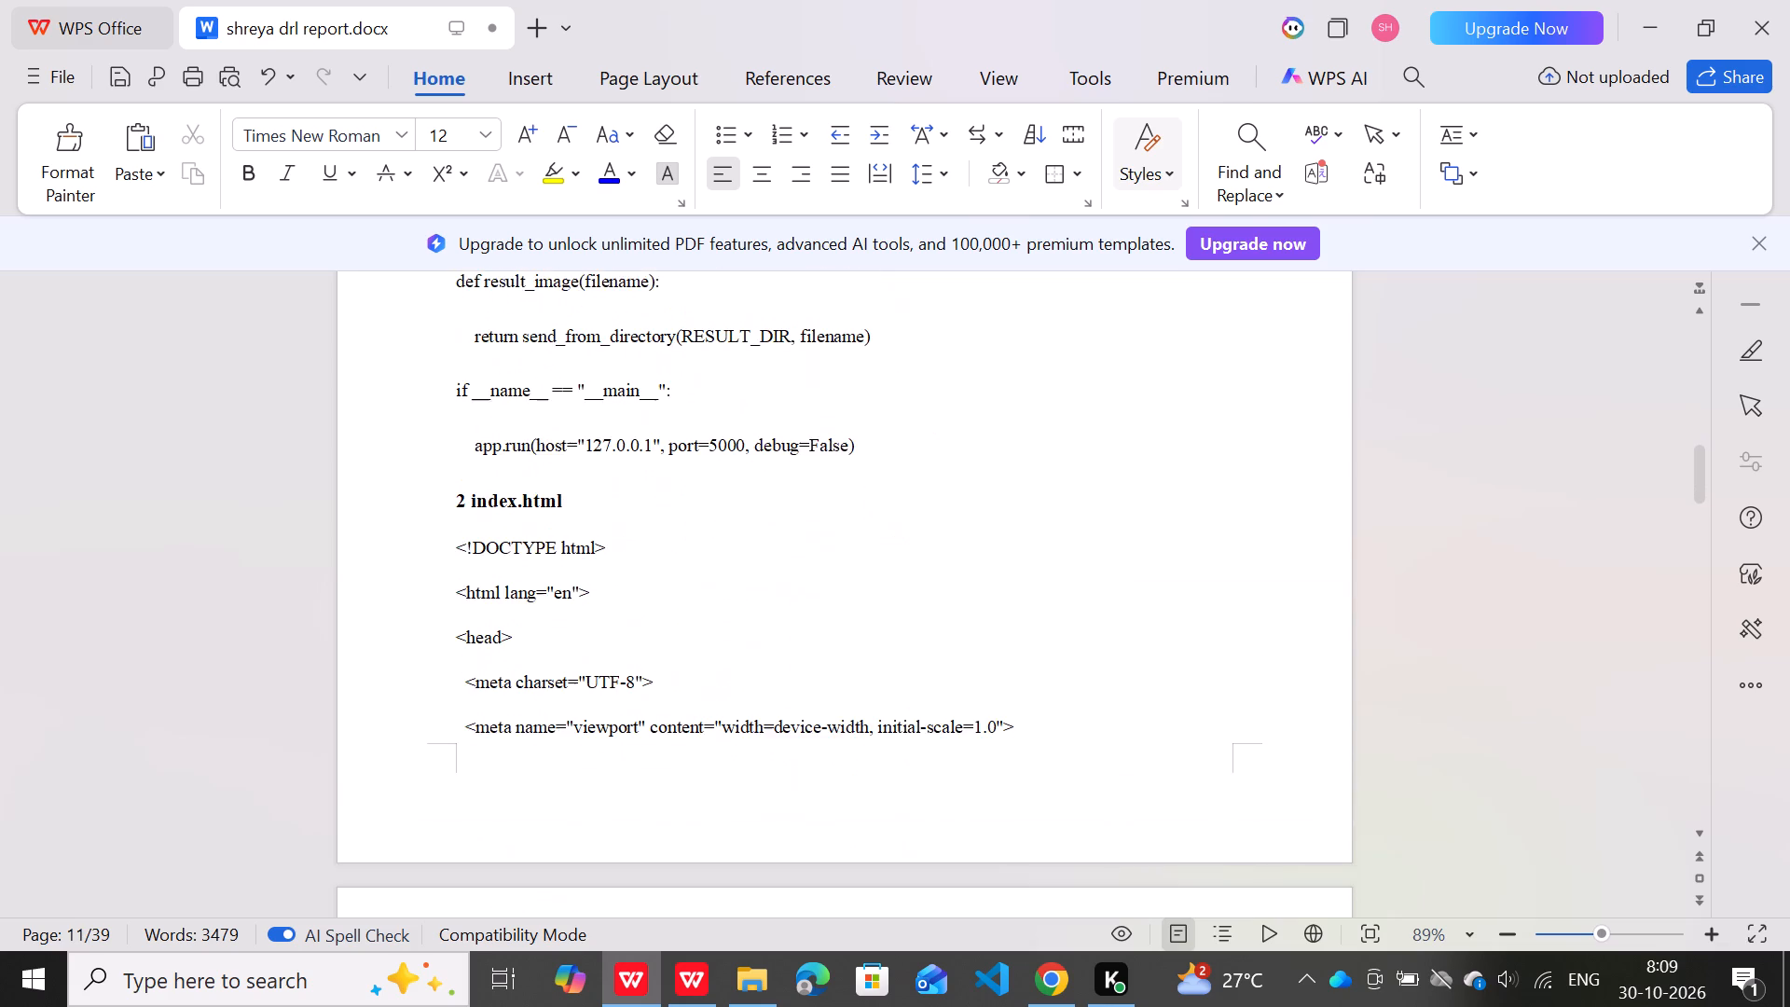
scroll(654, 425, "right", 1)
scroll(654, 425, "down", 11)
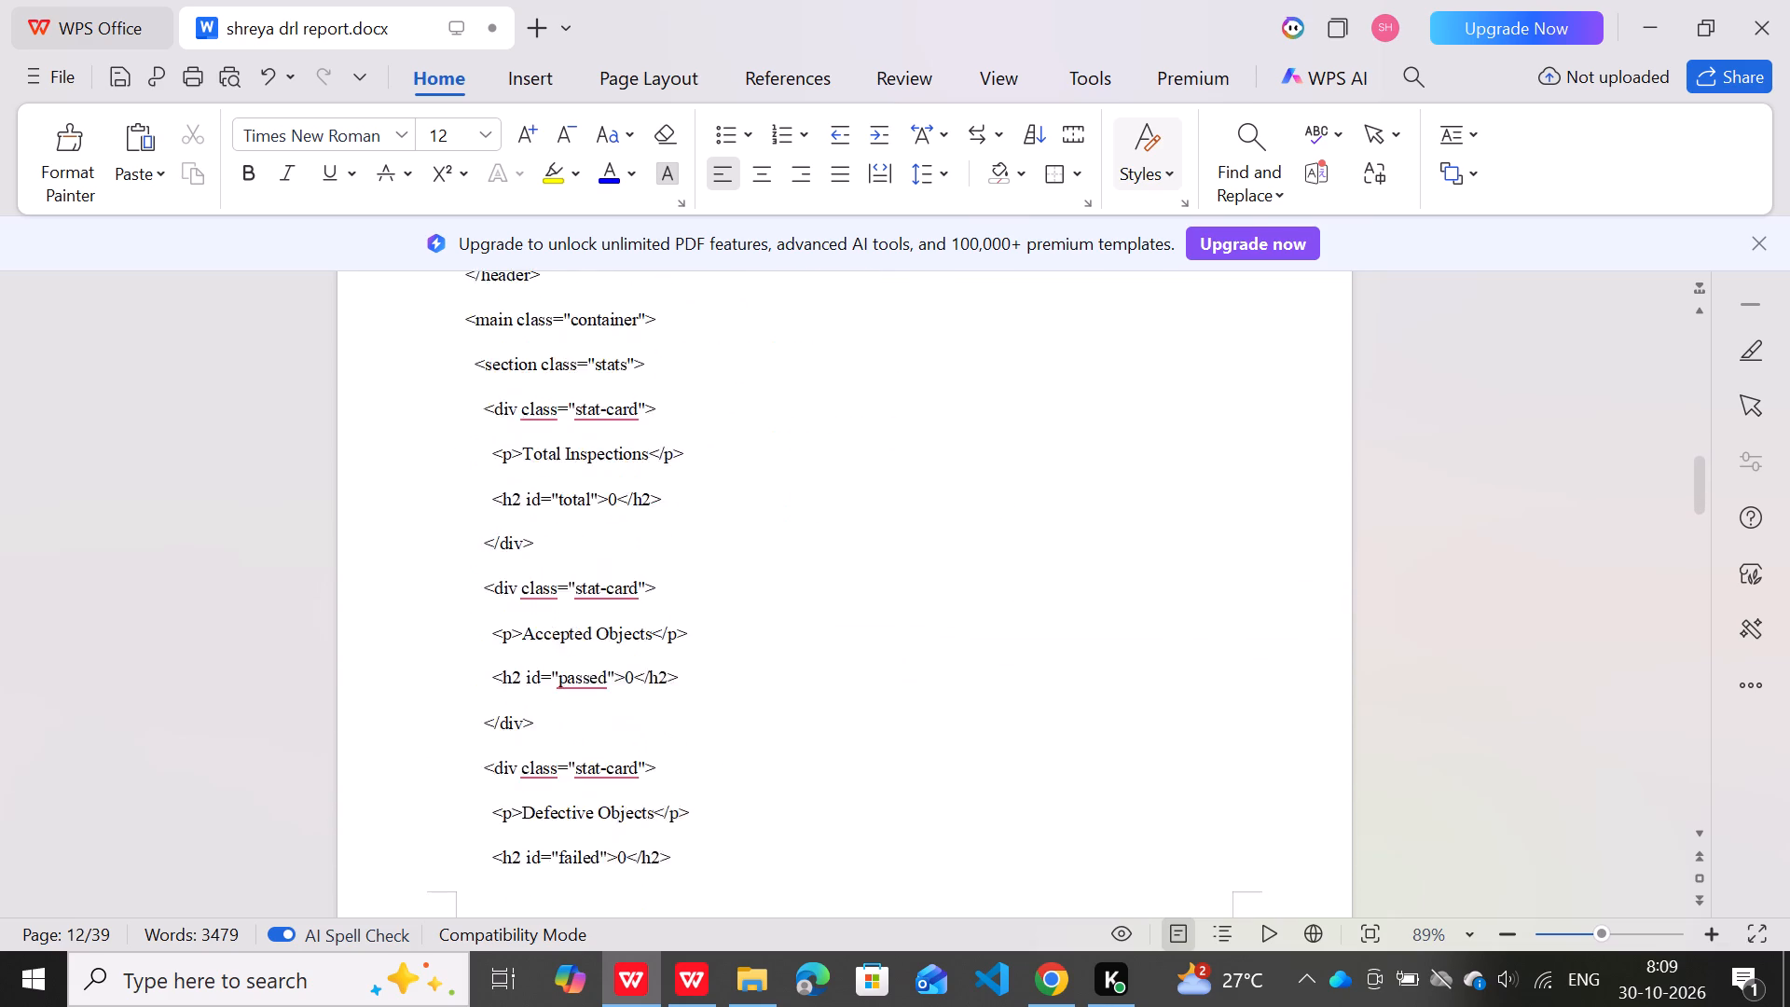
scroll(654, 425, "down", 19)
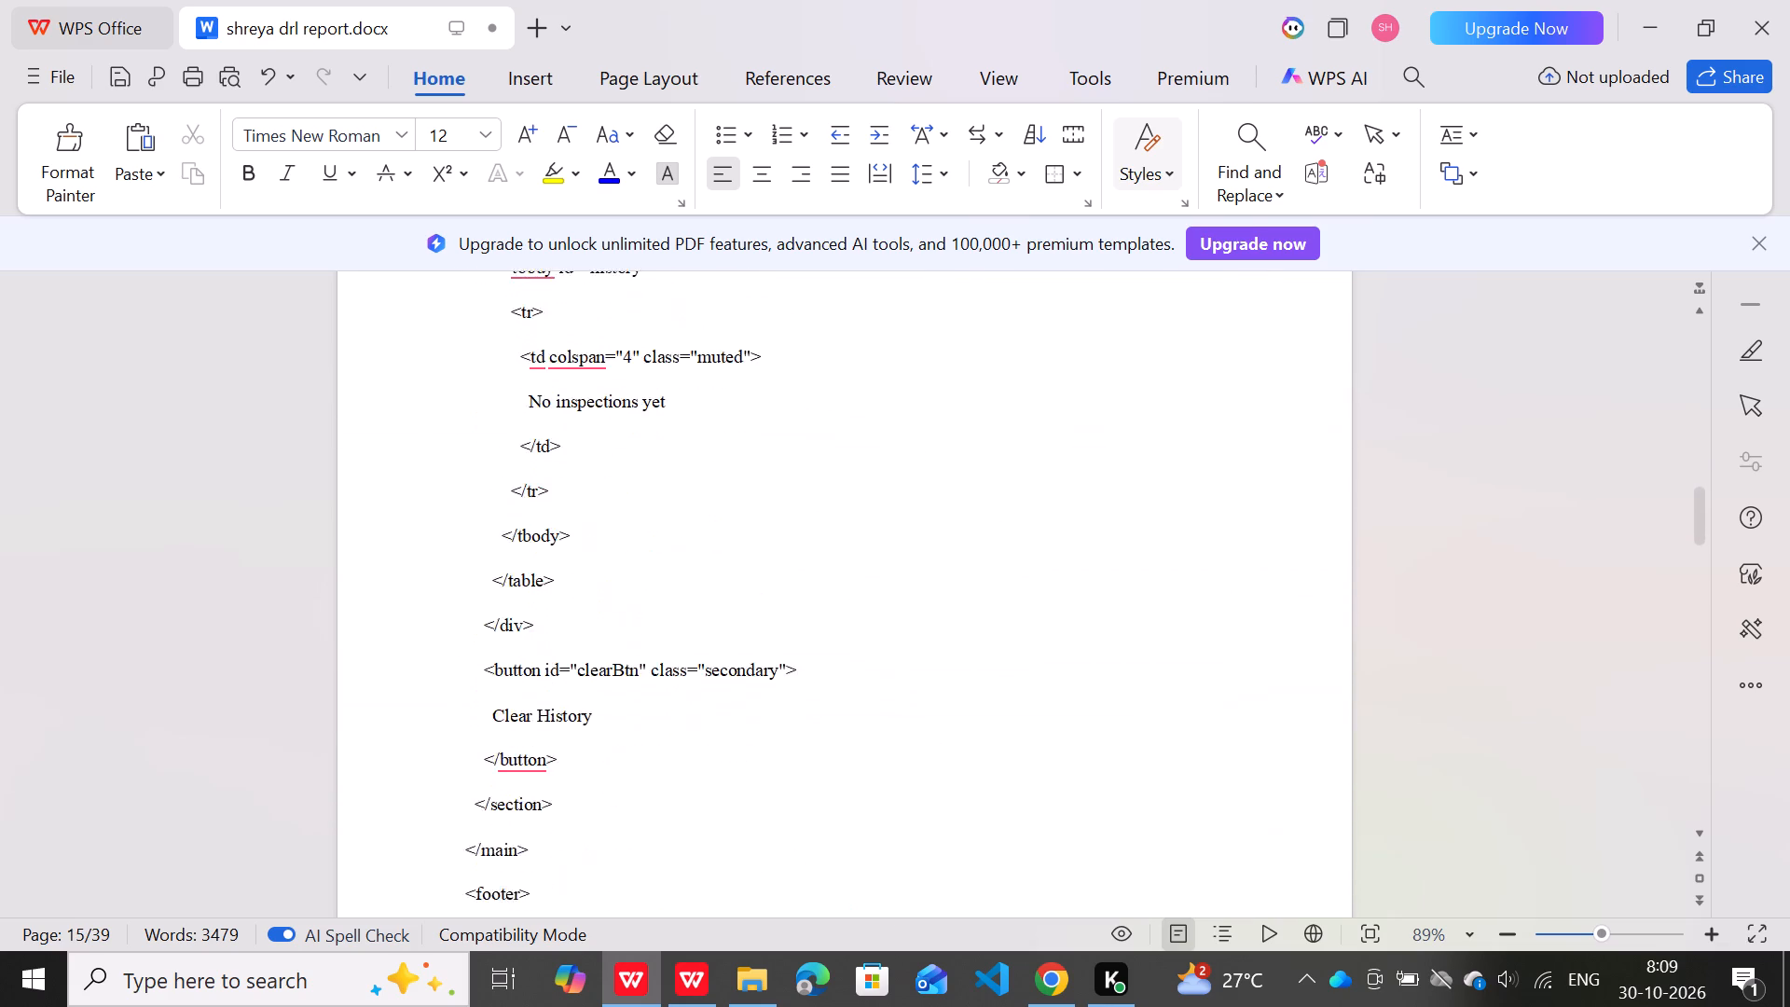
scroll(654, 425, "down", 8)
scroll(654, 425, "up", 4)
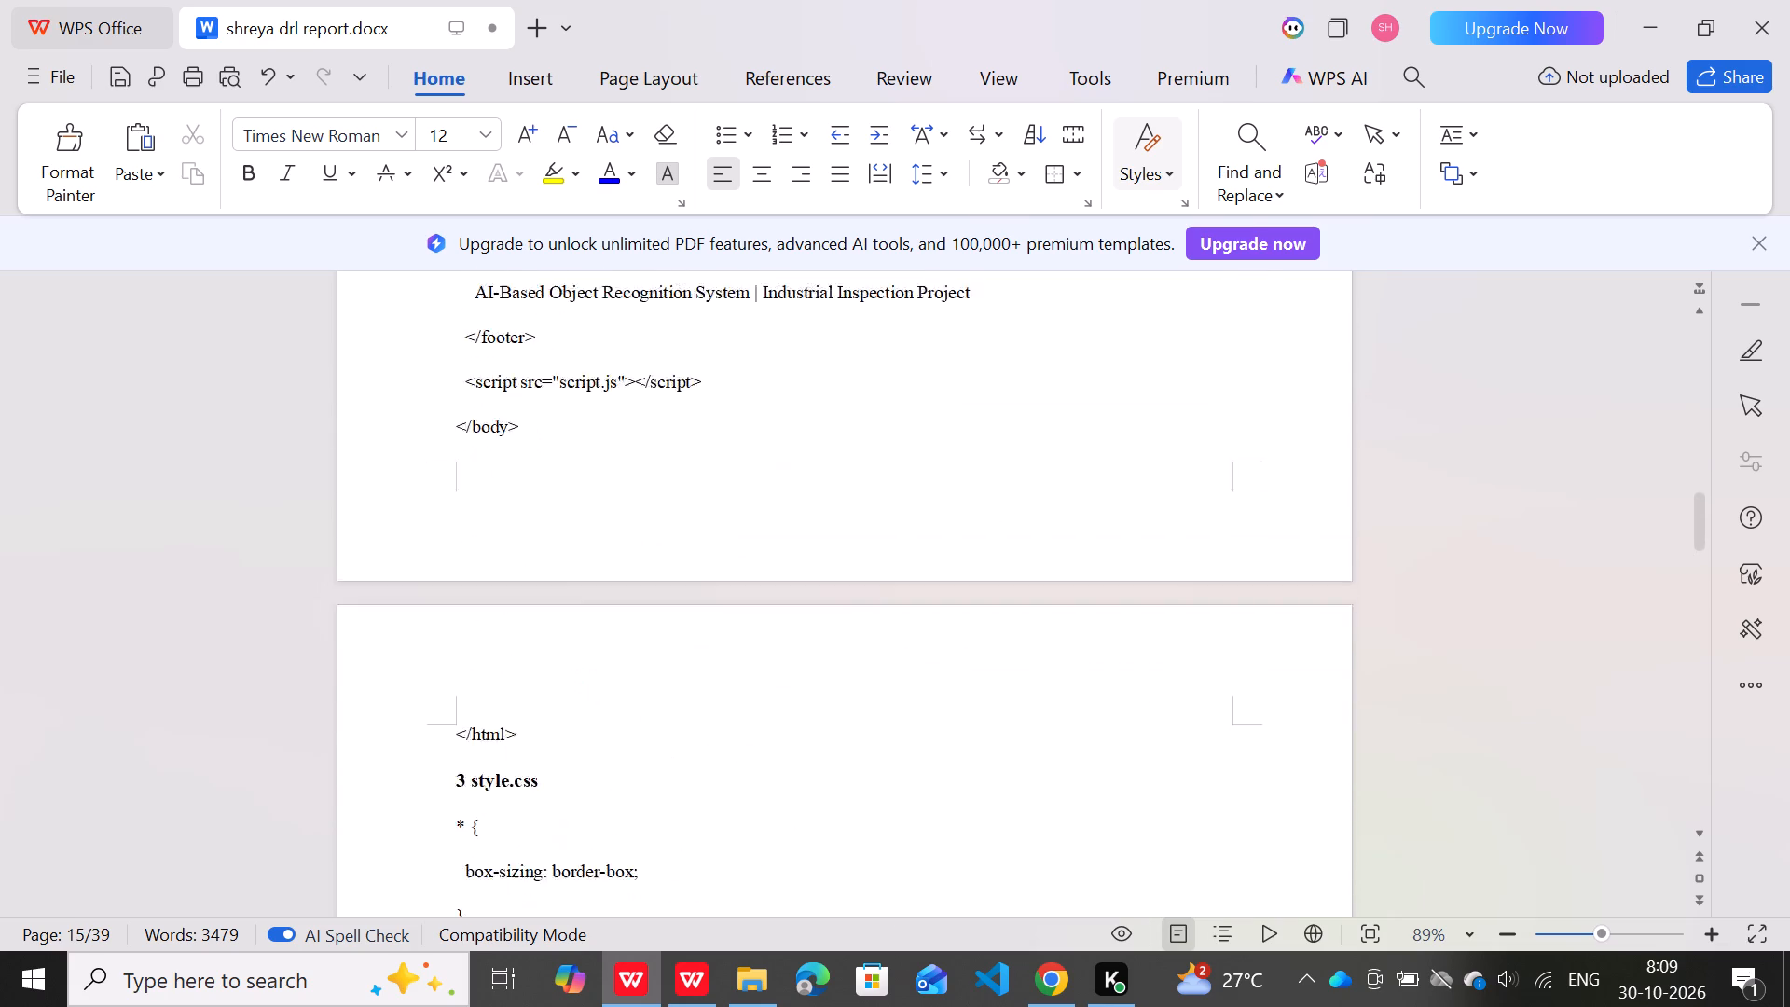
scroll(654, 425, "up", 1)
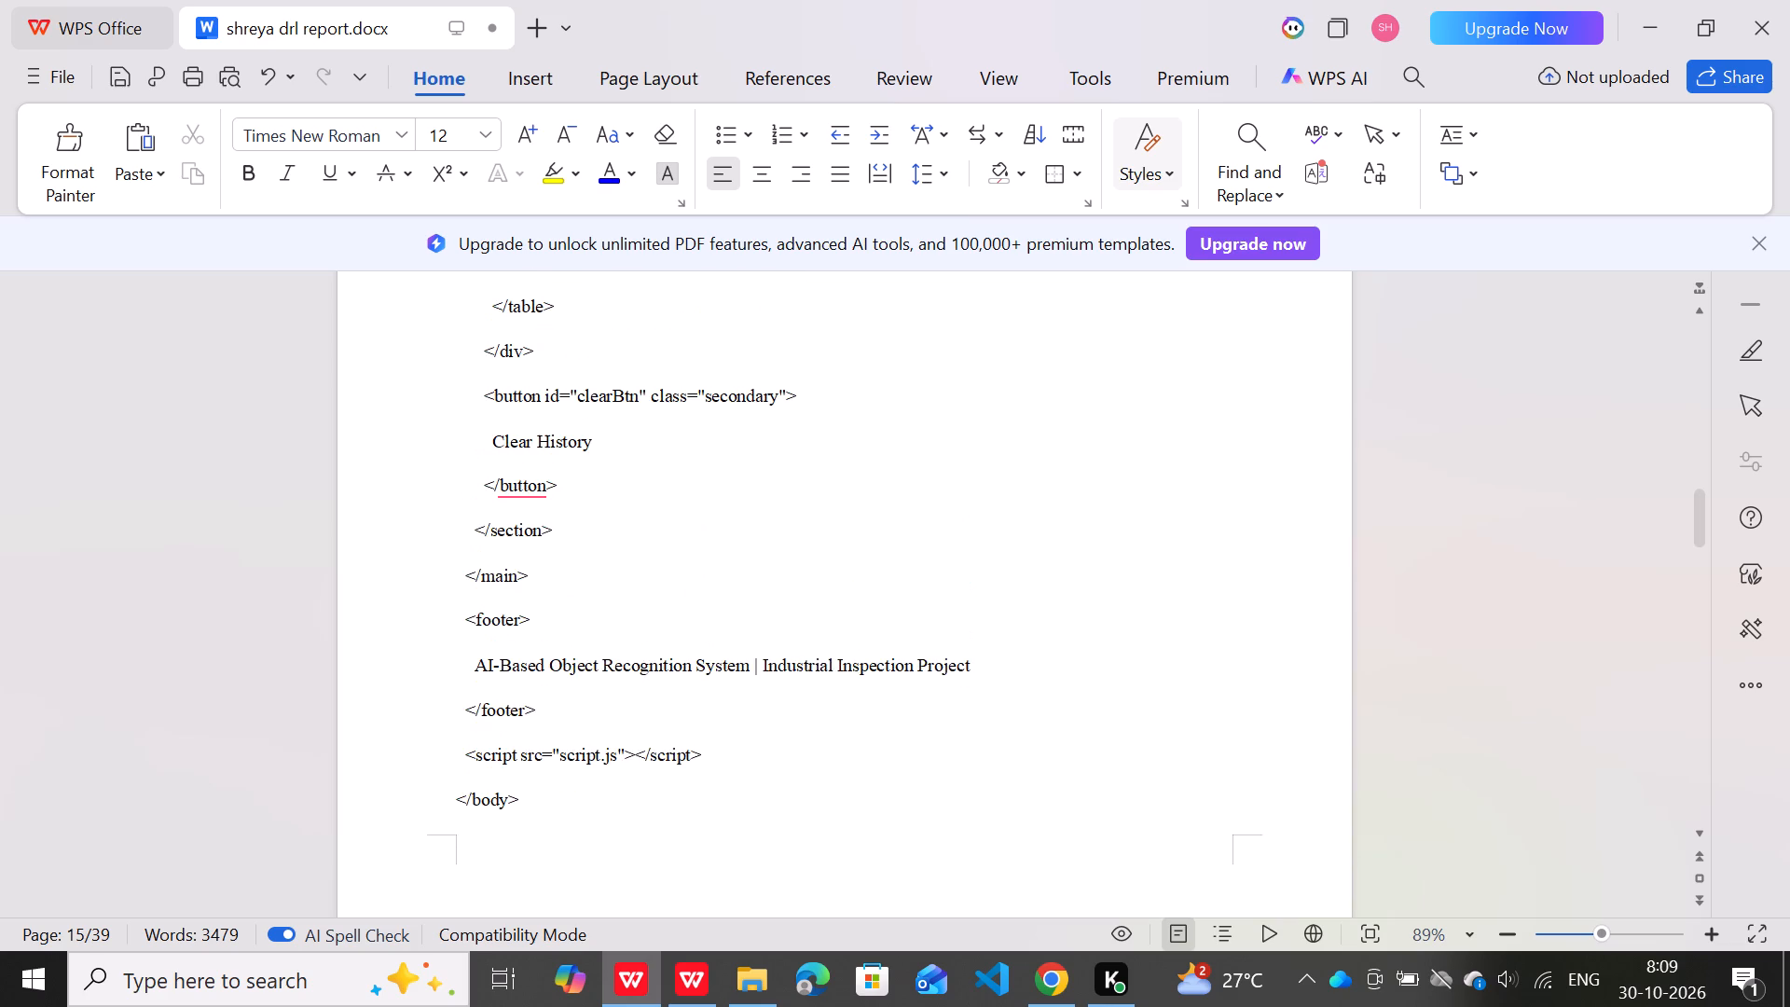
scroll(654, 425, "up", 1)
scroll(654, 425, "down", 4)
scroll(654, 425, "up", 5)
scroll(654, 425, "down", 7)
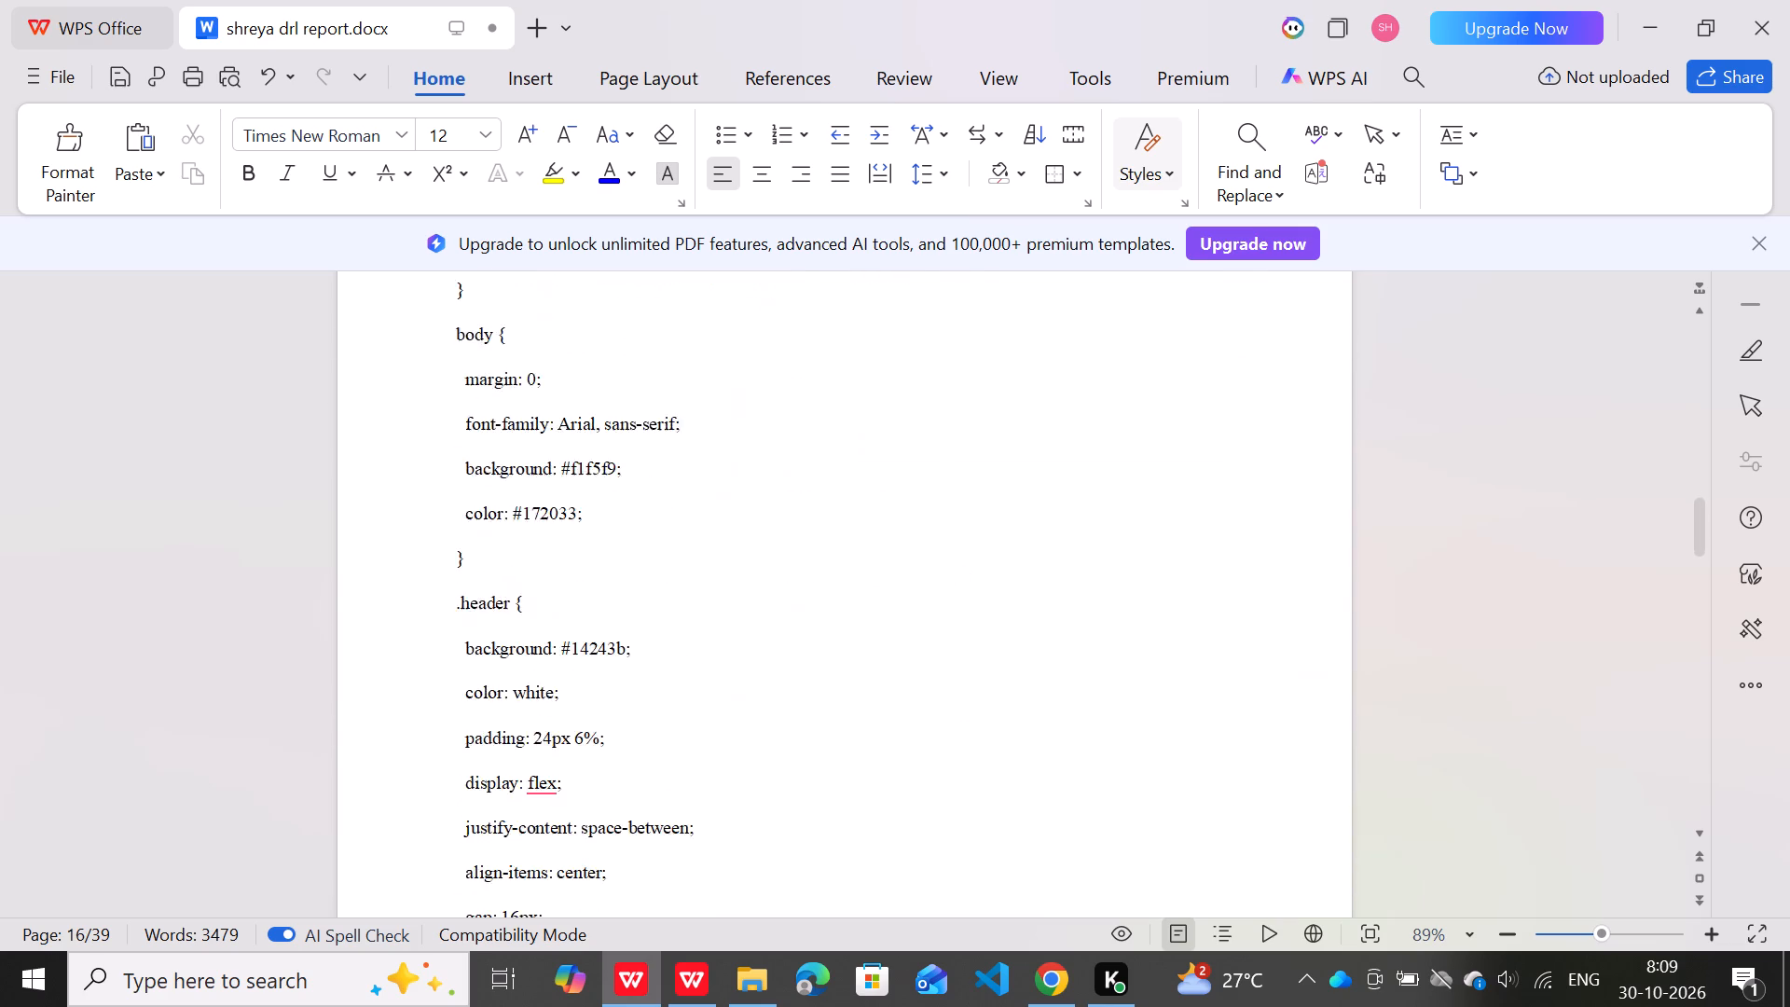
scroll(654, 425, "down", 10)
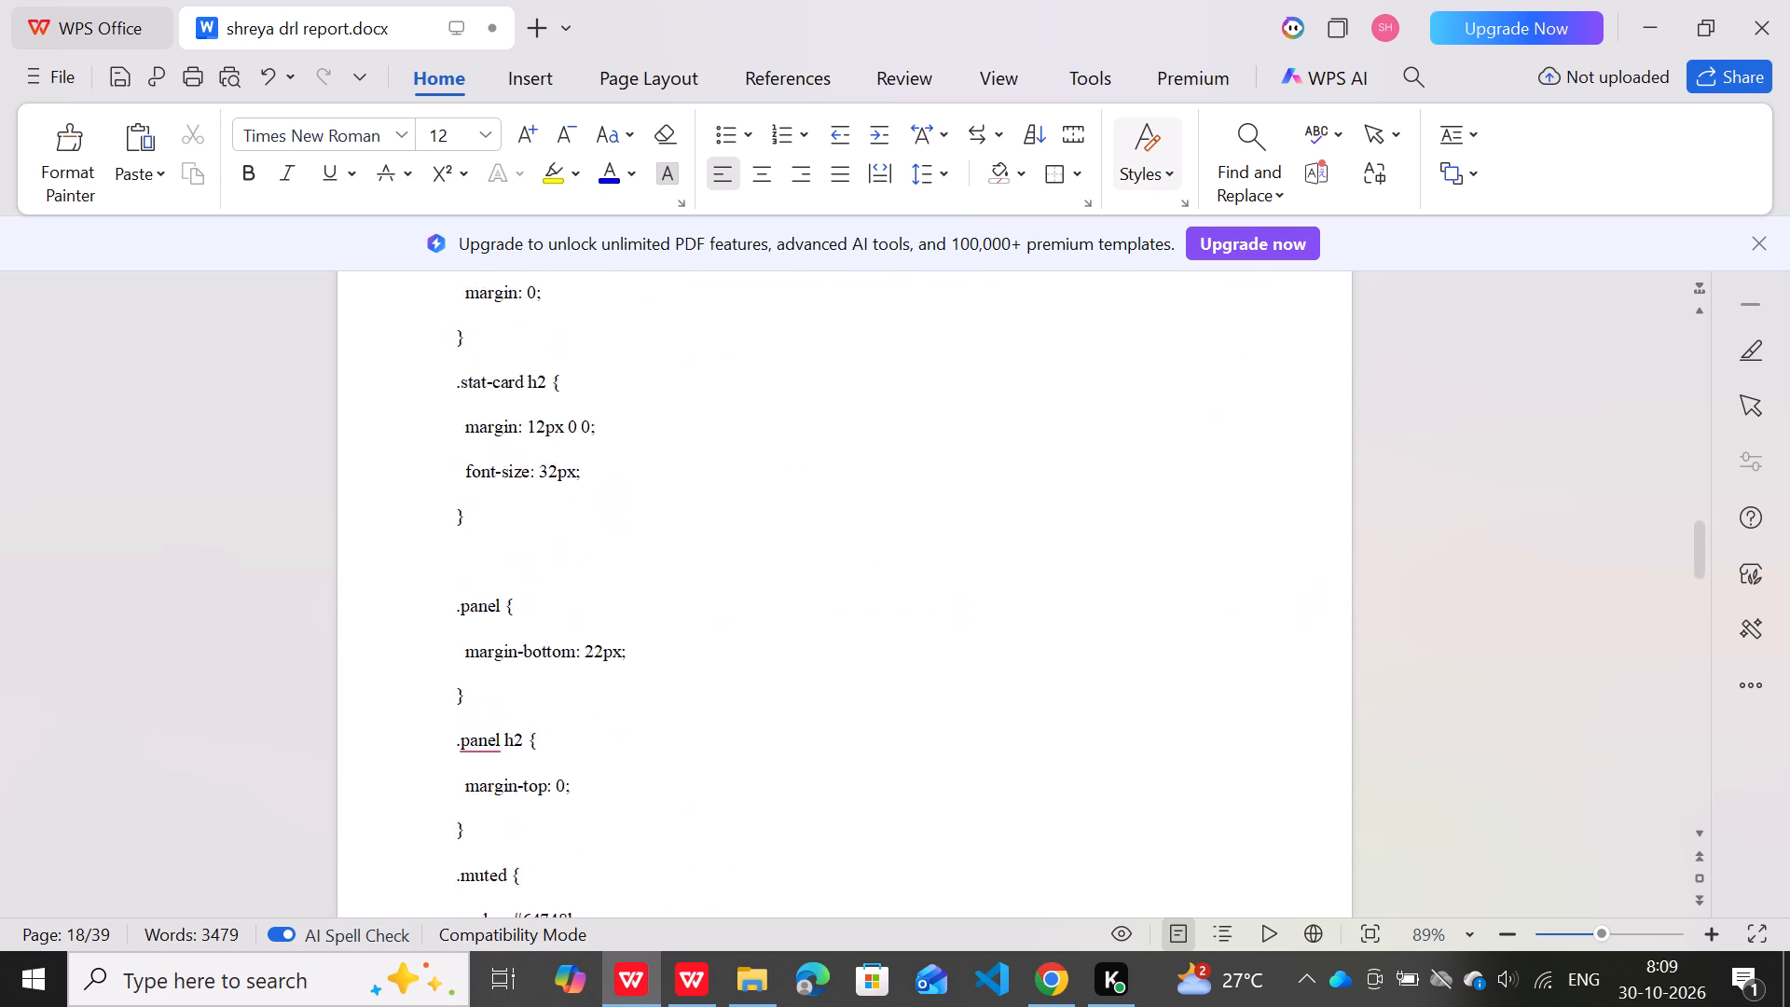
scroll(654, 425, "down", 14)
scroll(654, 425, "down", 7)
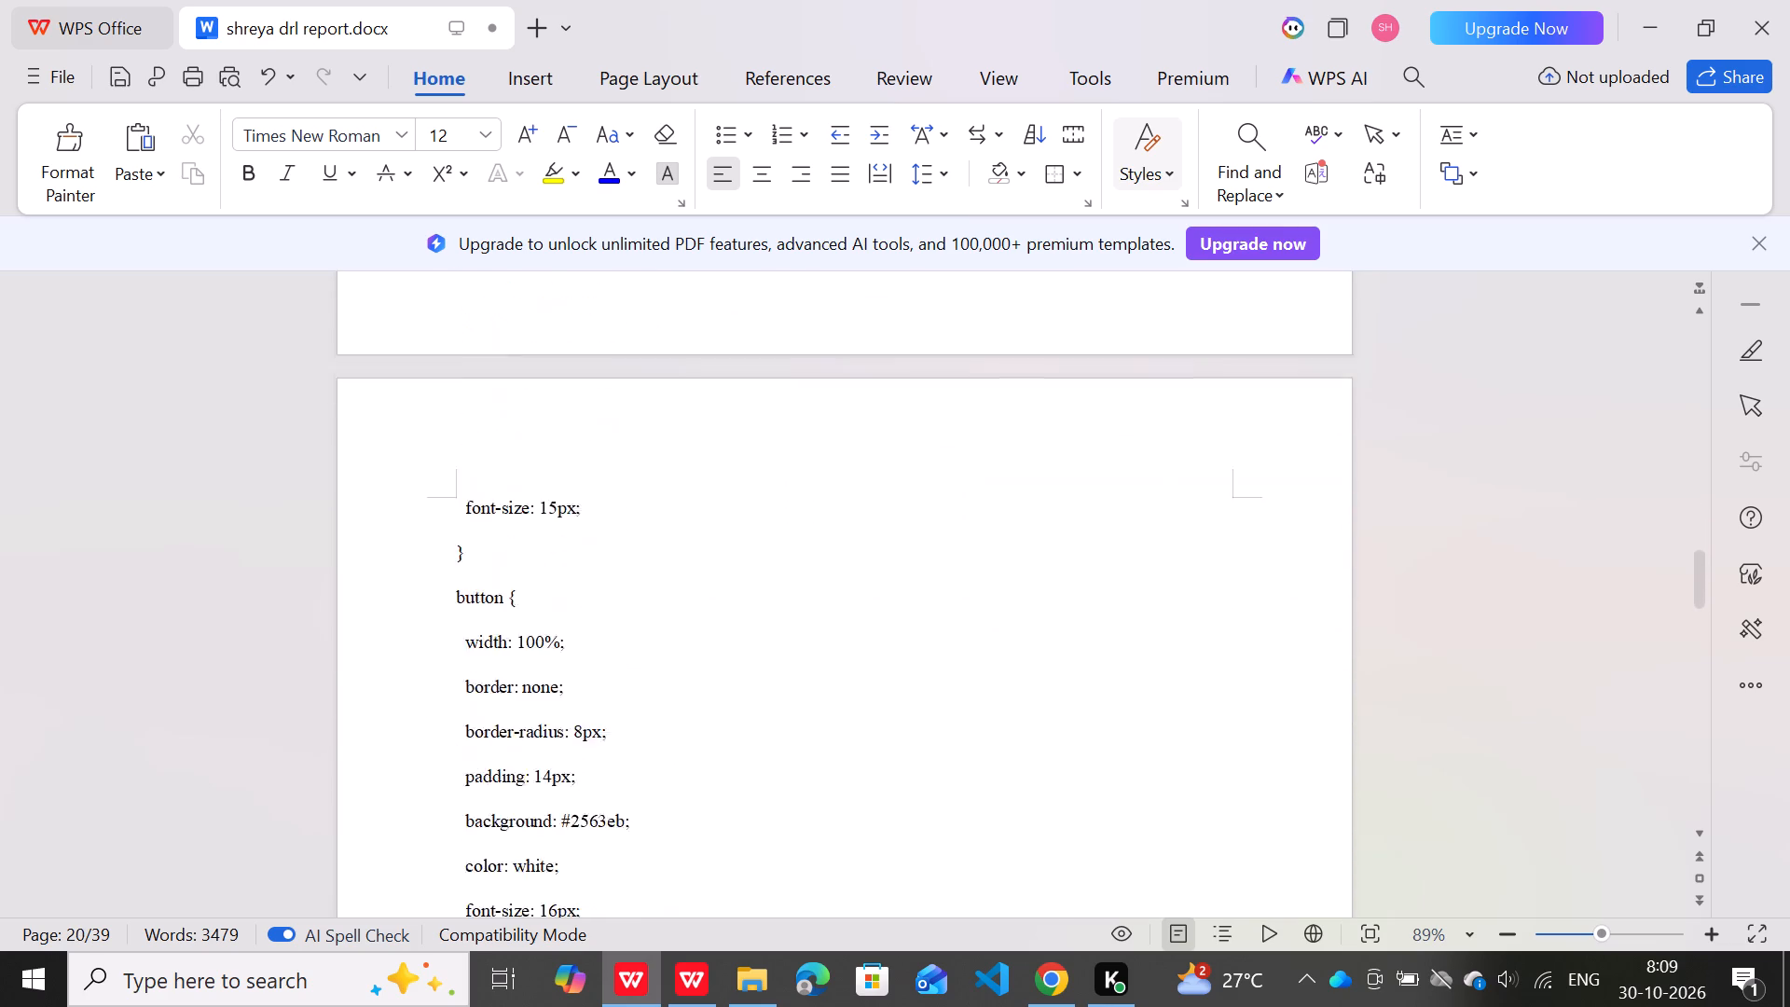
scroll(654, 425, "down", 15)
scroll(654, 425, "up", 8)
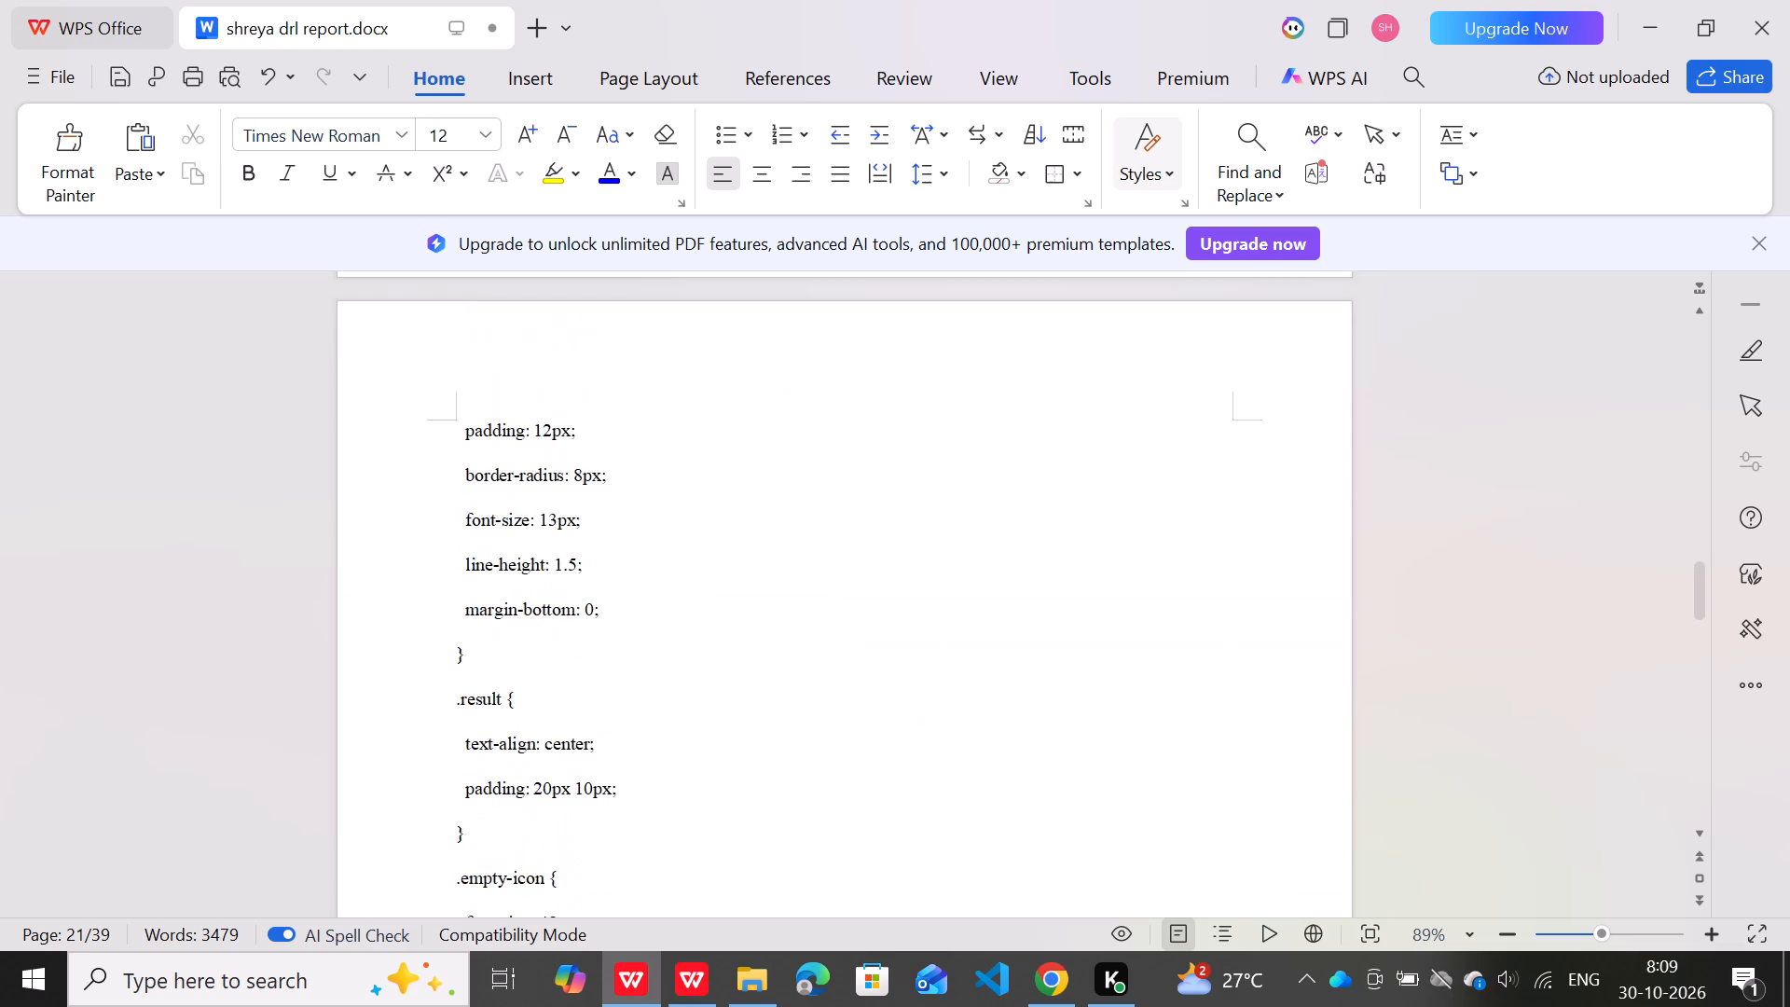
scroll(654, 425, "up", 5)
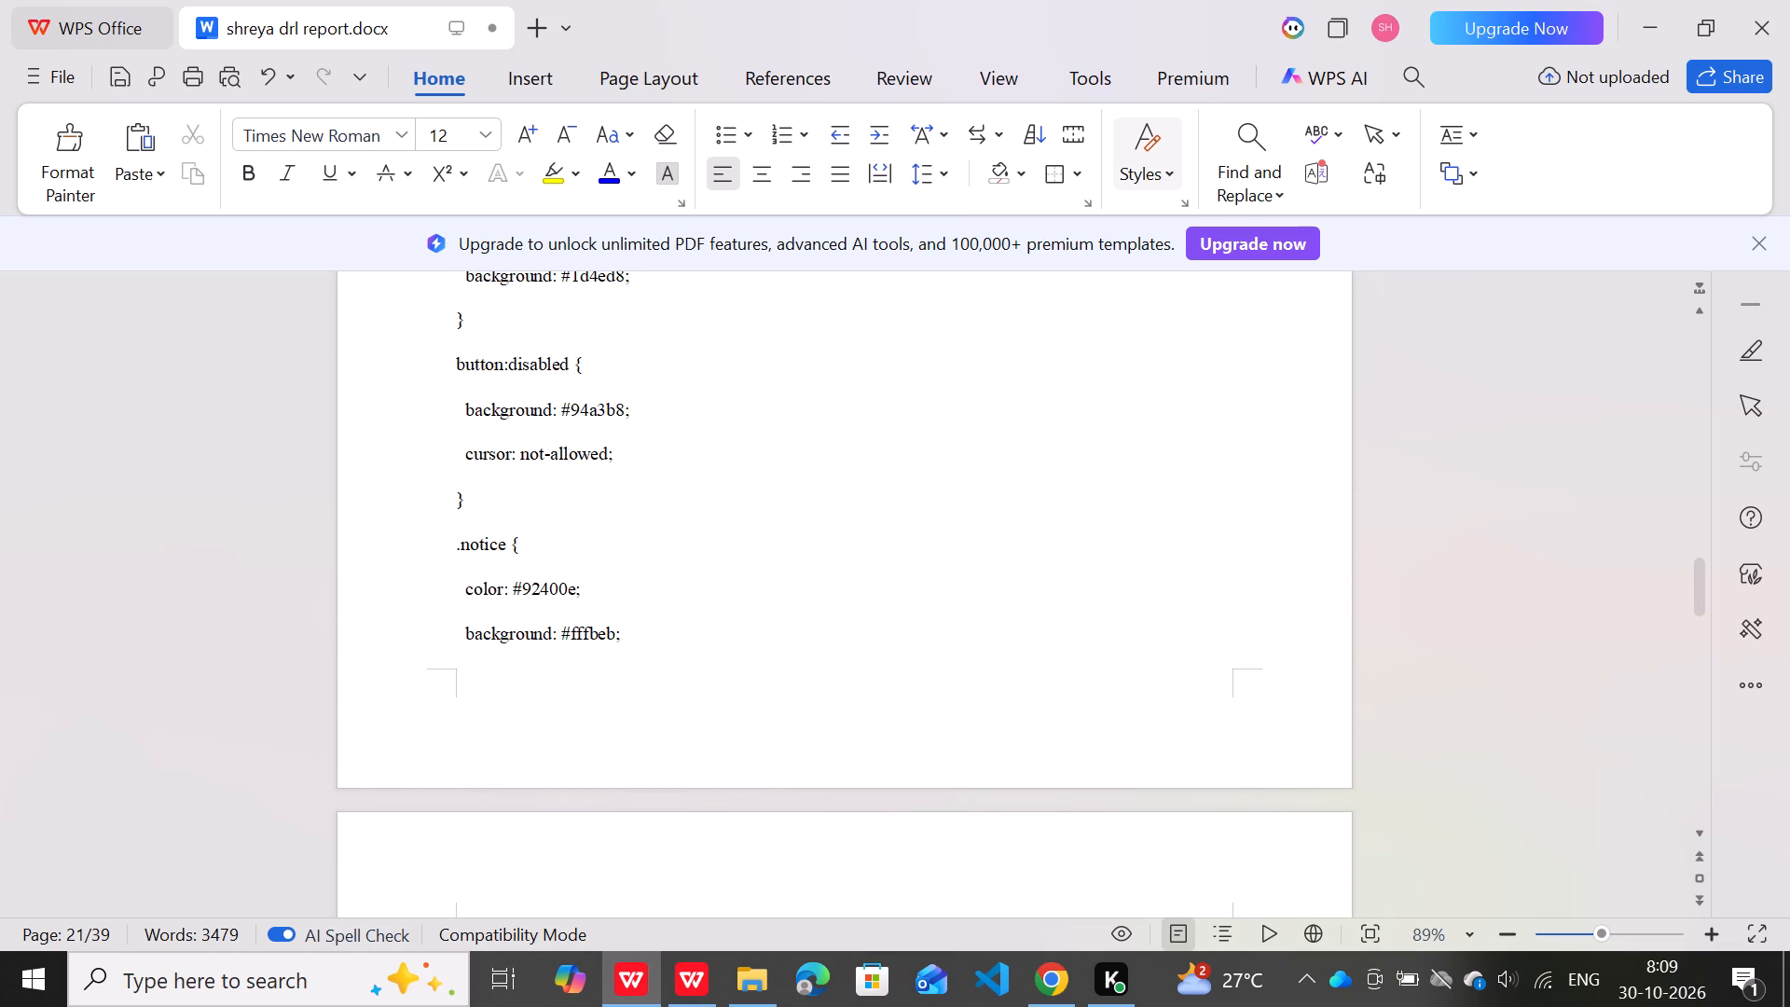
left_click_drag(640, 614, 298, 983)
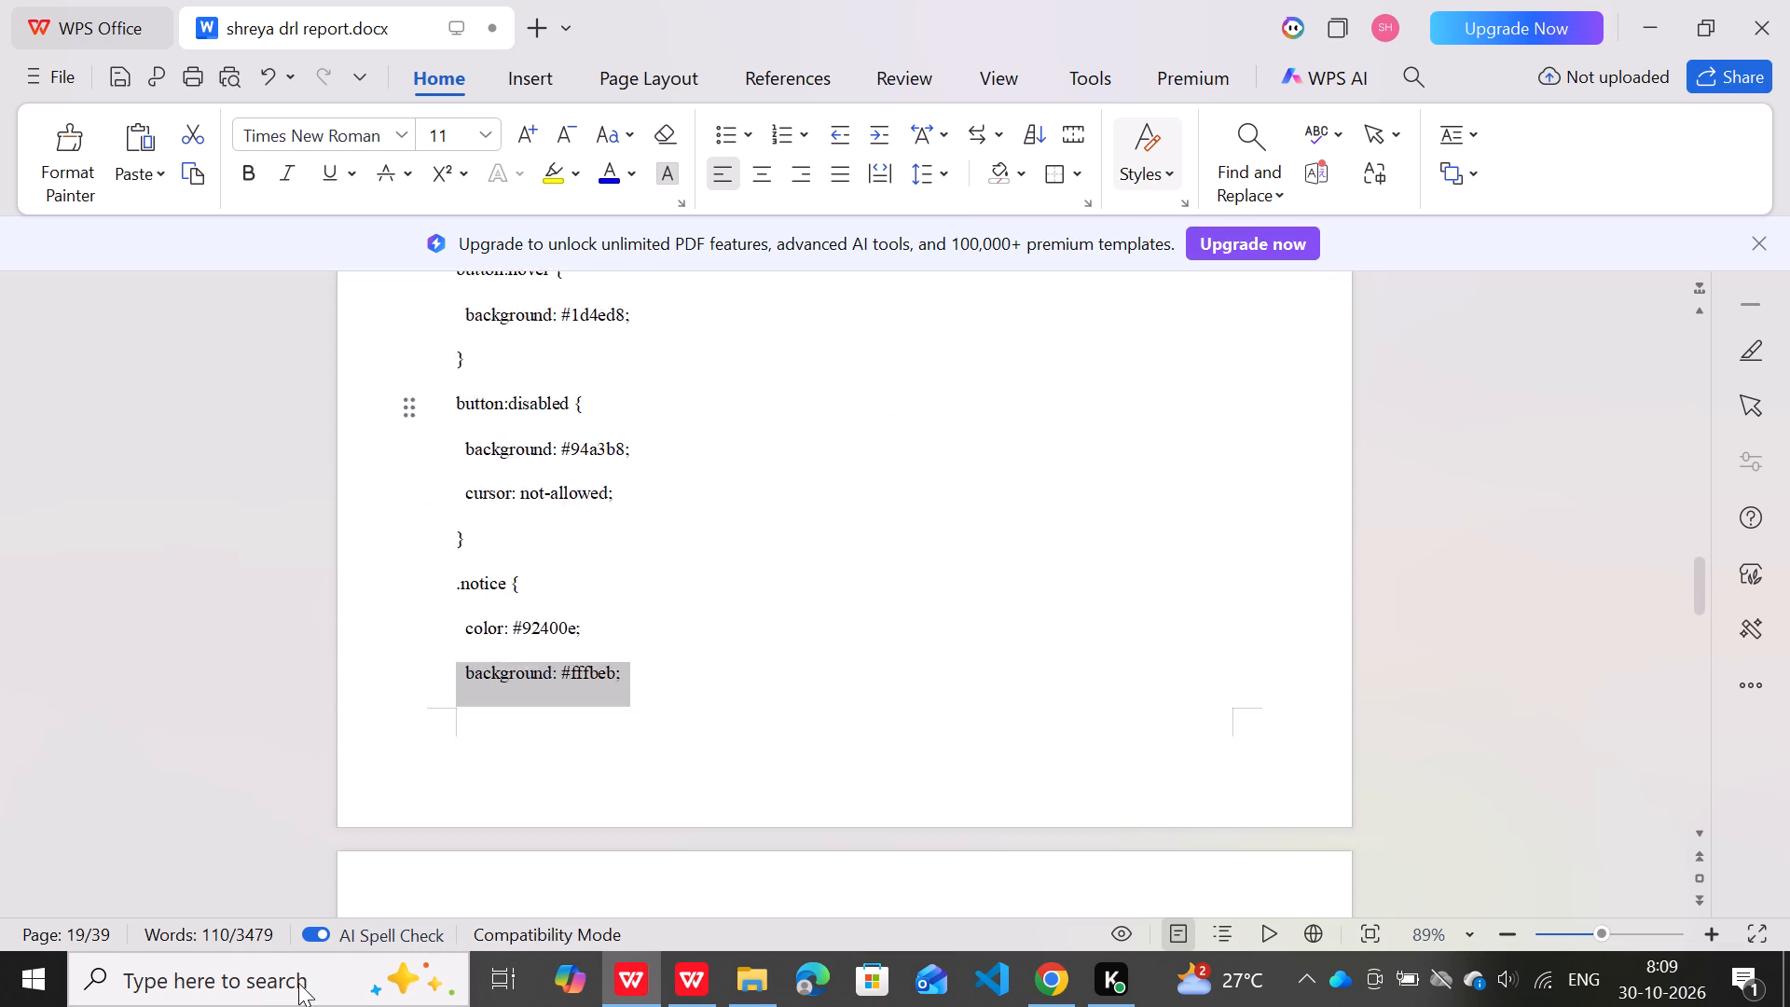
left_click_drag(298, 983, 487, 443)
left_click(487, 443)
Delete the style.css lines from "padding: 12px;" in the .notice rule through "border-radius: 10px;" in the .result.ok rule.
scroll(487, 443, "down", 6)
scroll(487, 443, "up", 1)
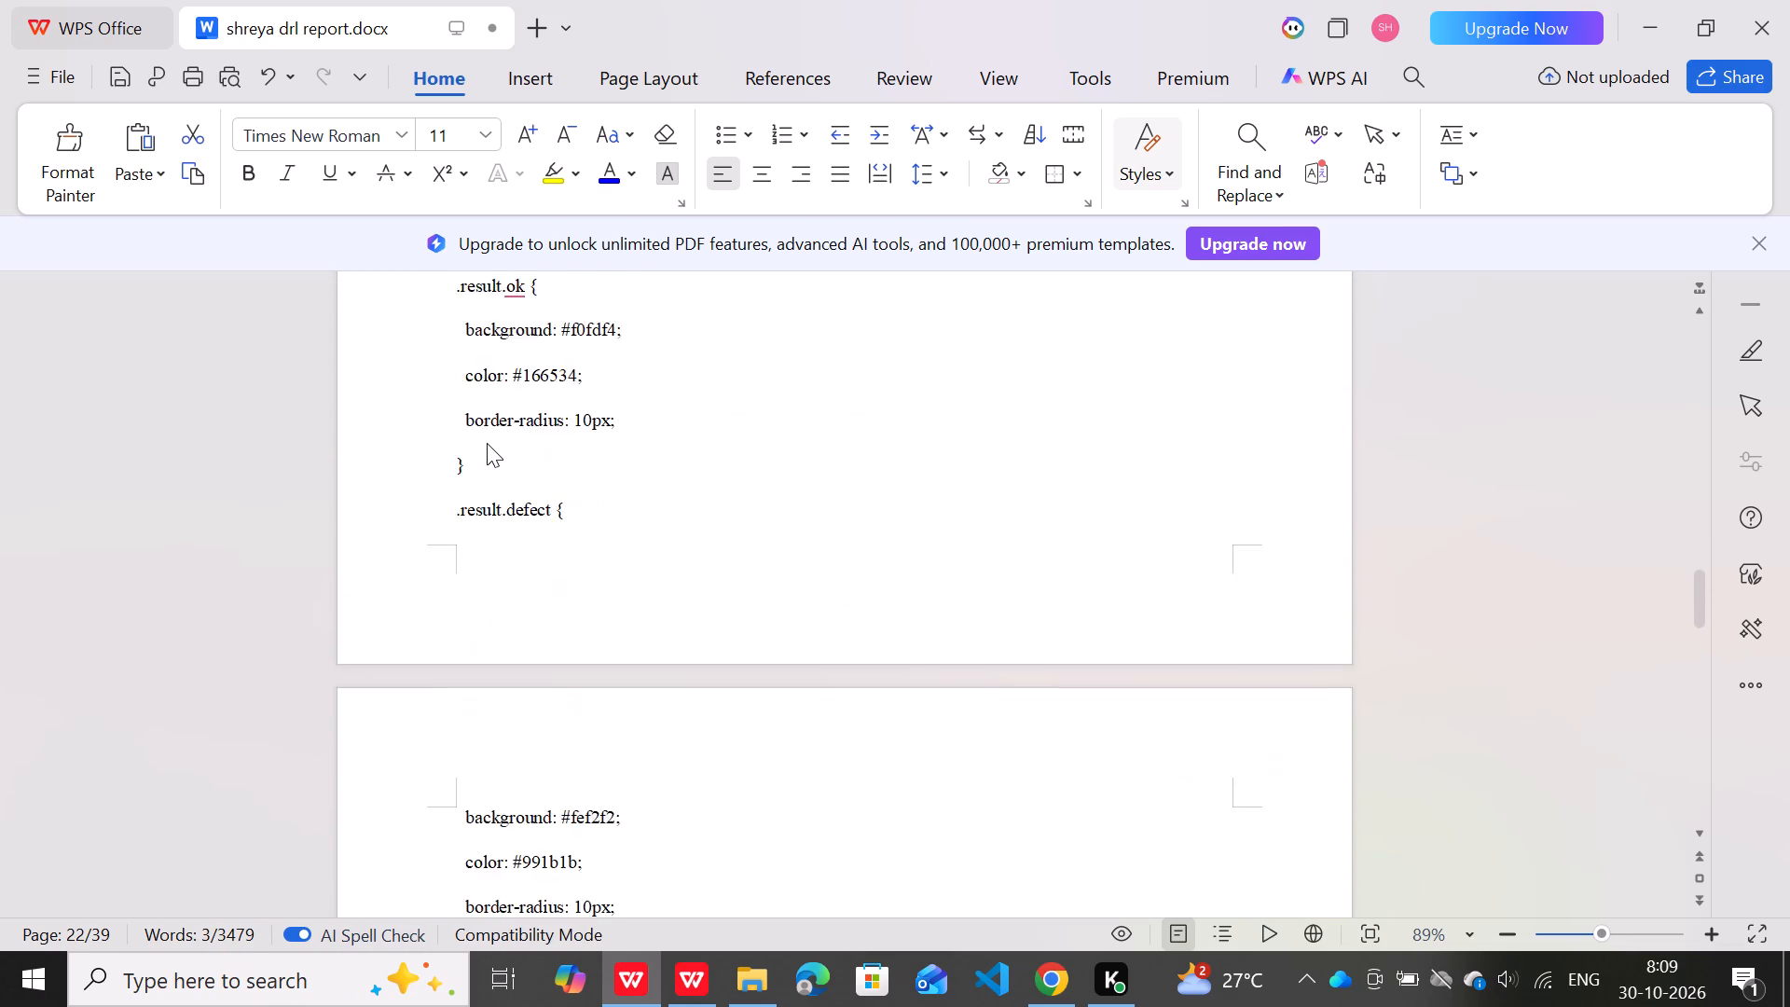
scroll(487, 443, "up", 1)
left_click_drag(639, 517, 310, 366)
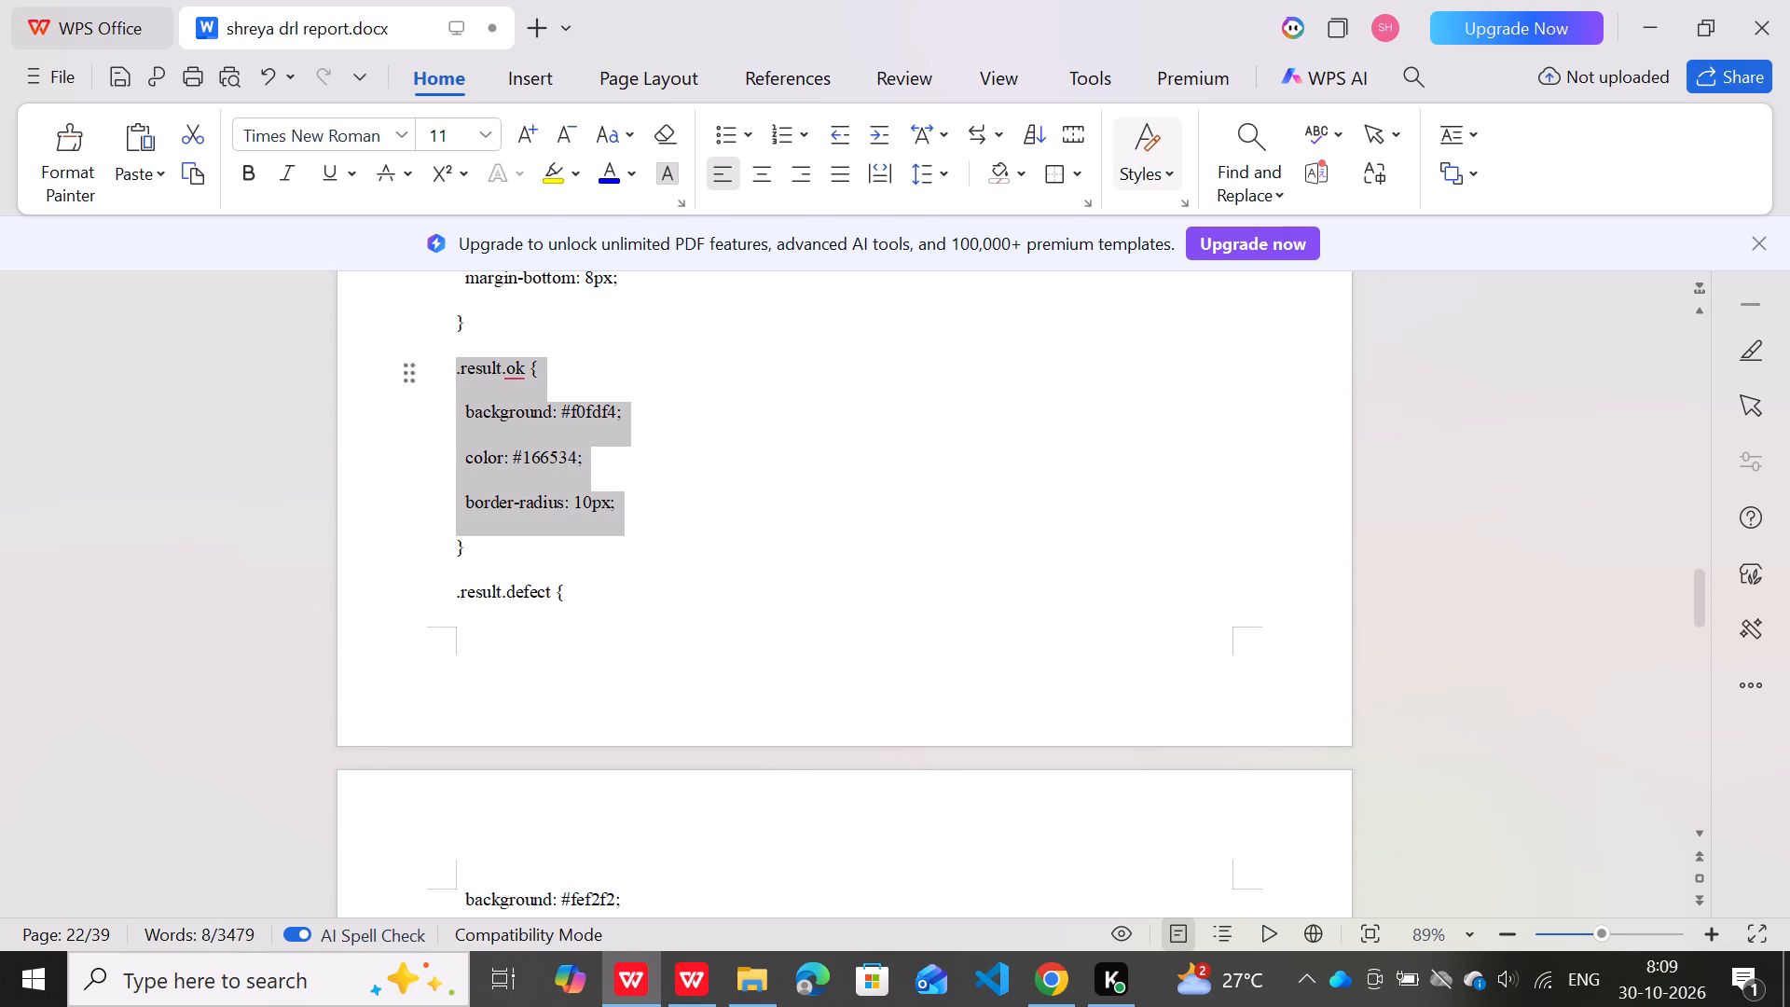
left_click_drag(310, 366, 359, 279)
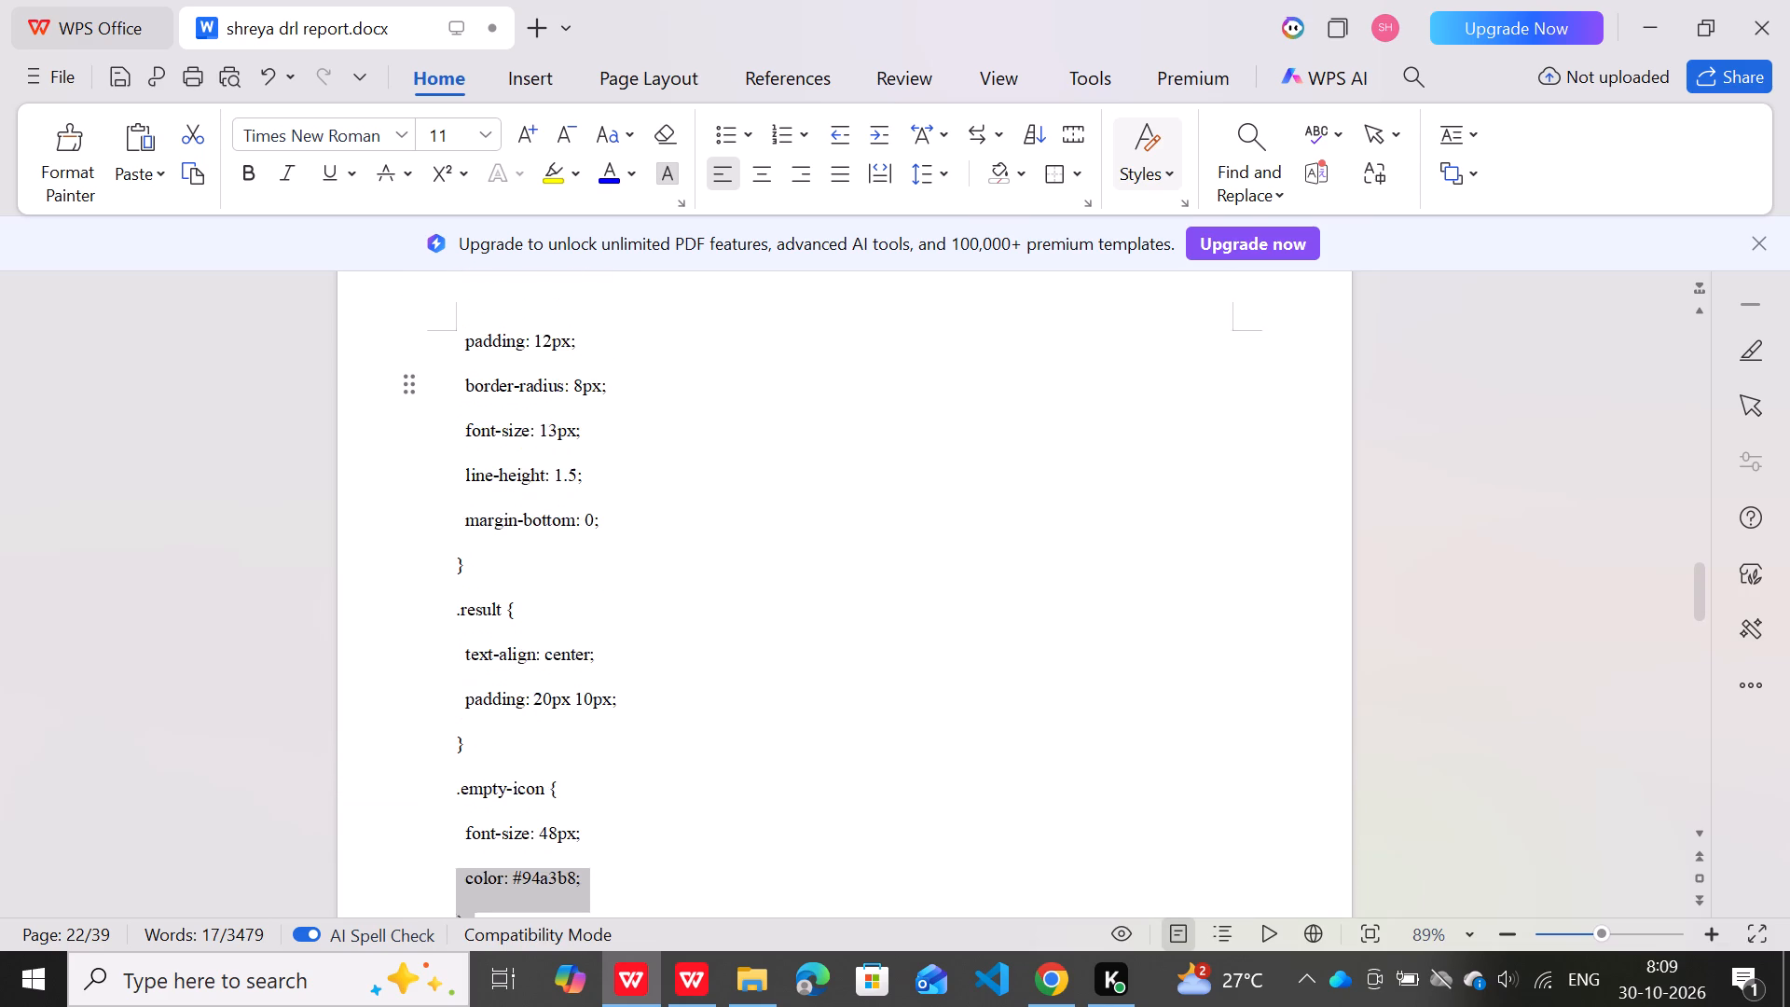
left_click_drag(359, 279, 455, 571)
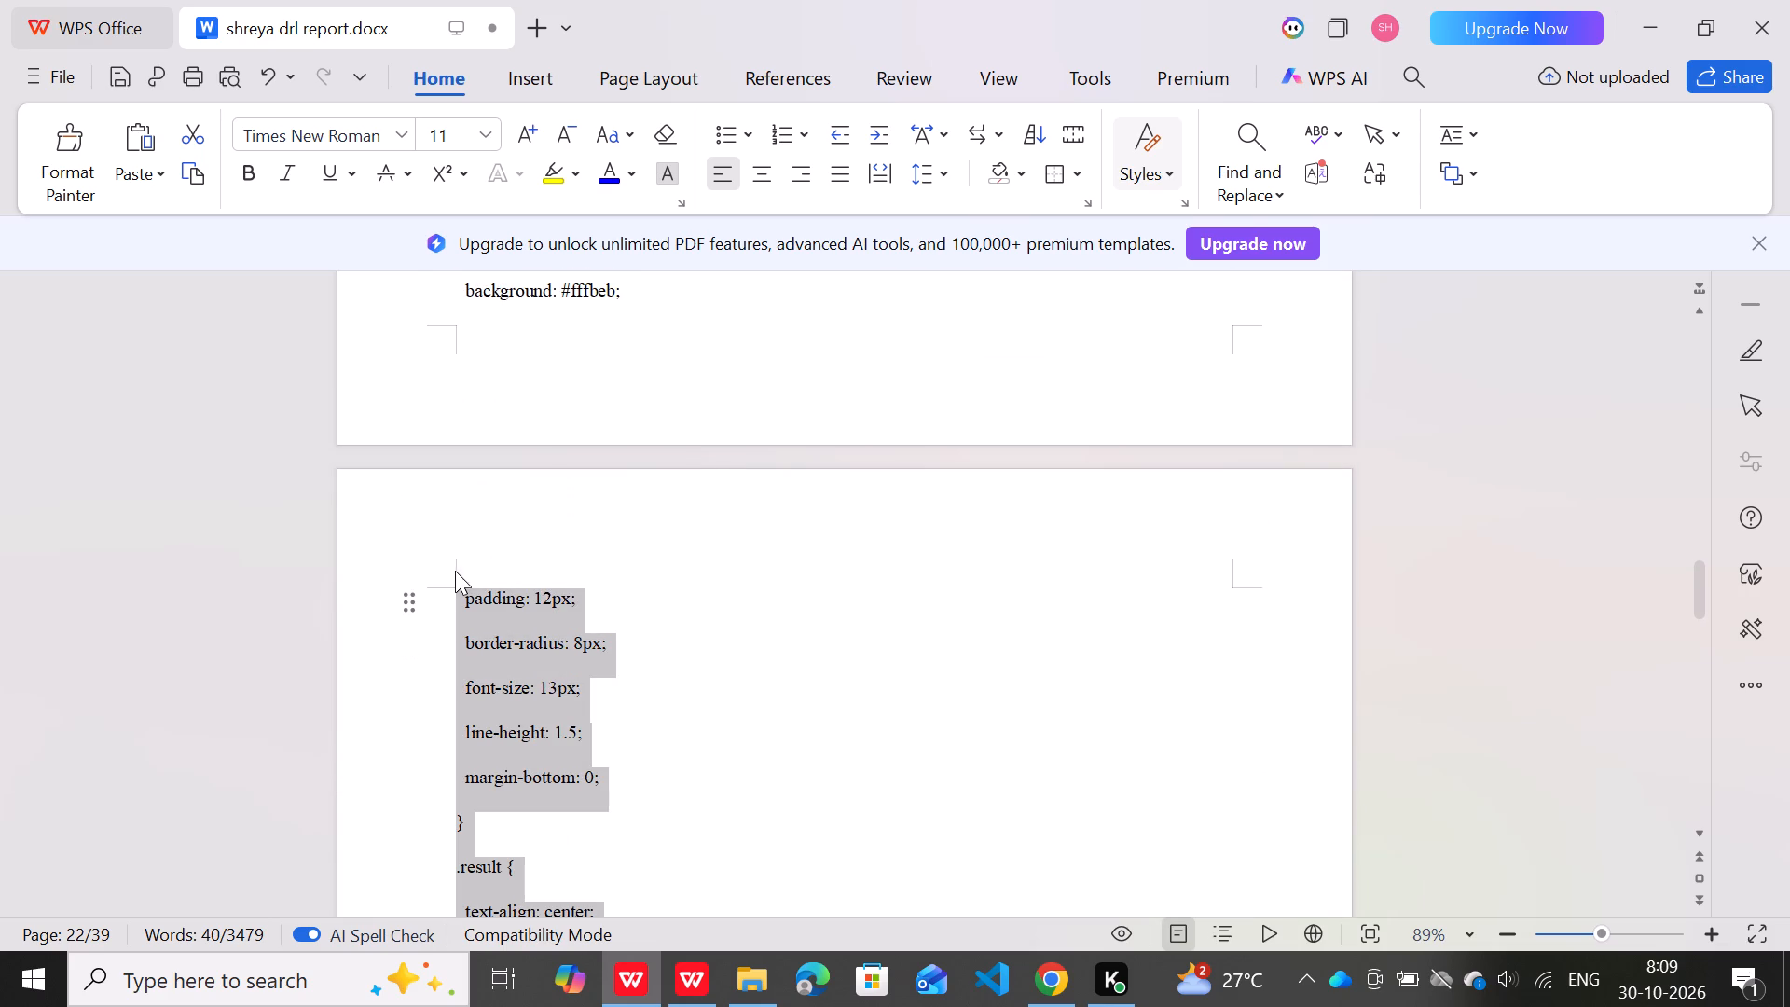
key("BackSpace")
Examine the style.css listing around the deletion, and return to the report's beginning to review the Abstract and "1. INTRODUCTION" pages.
scroll(601, 724, "up", 3)
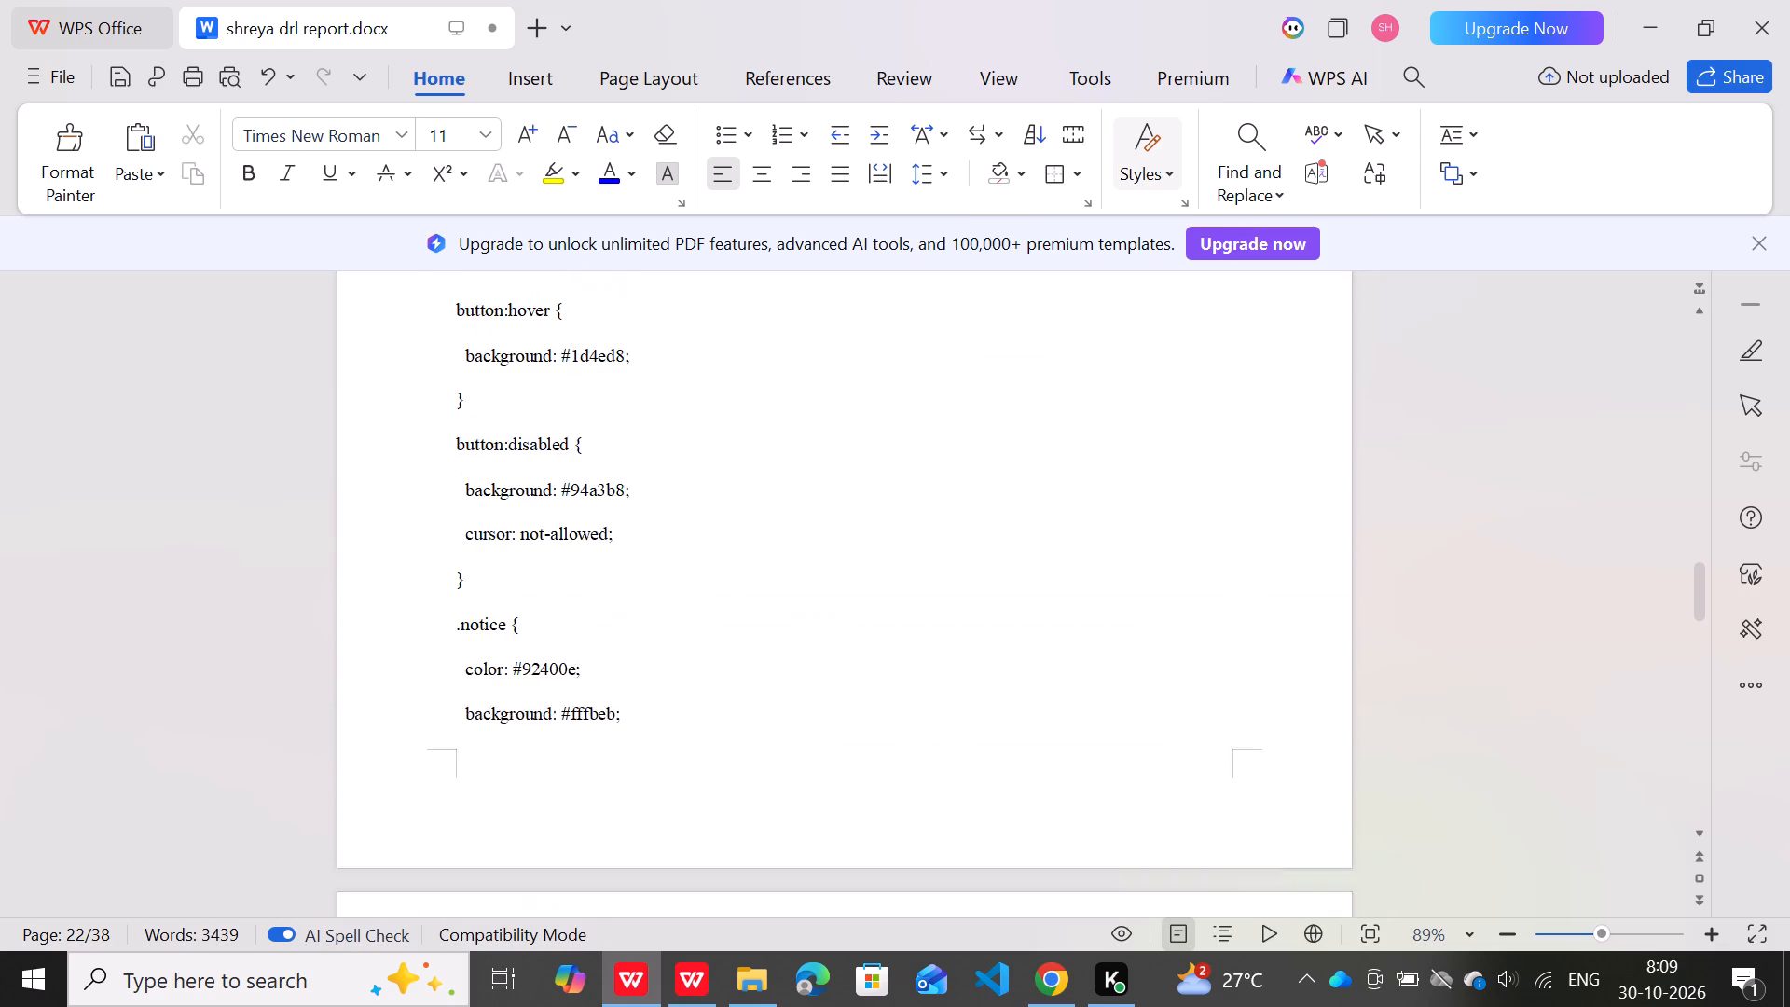
scroll(601, 724, "down", 13)
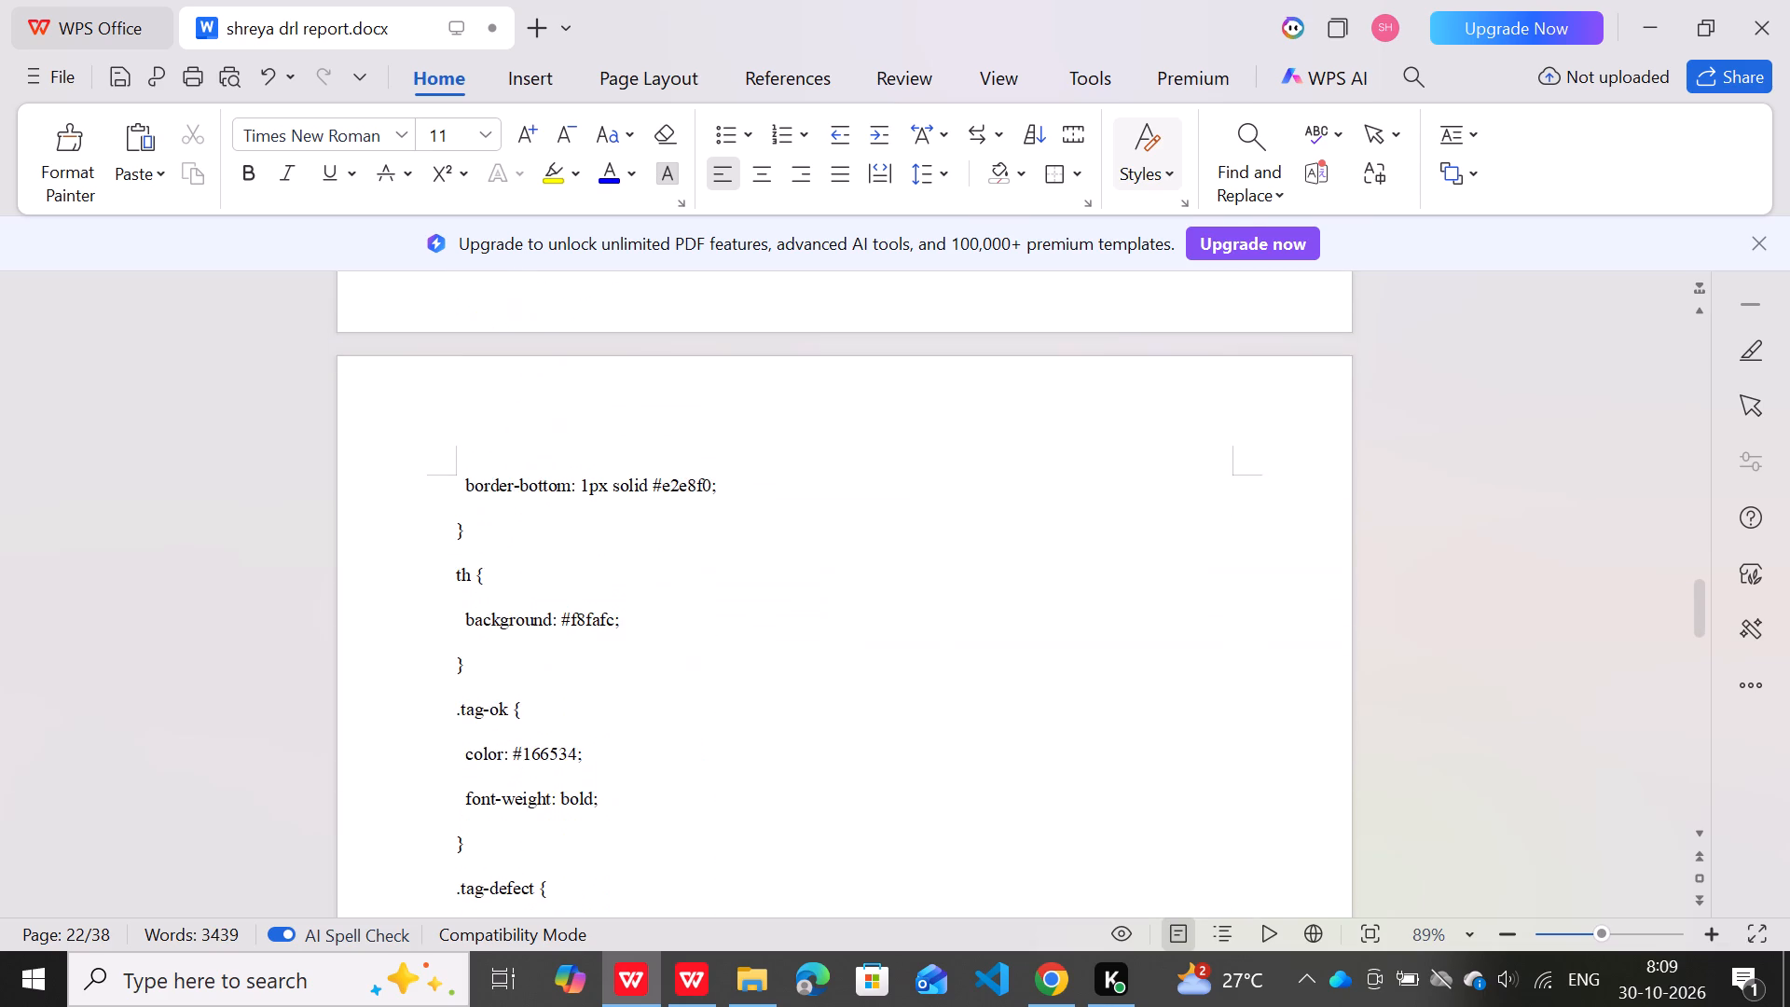
left_click_drag(1702, 609, 1675, 514)
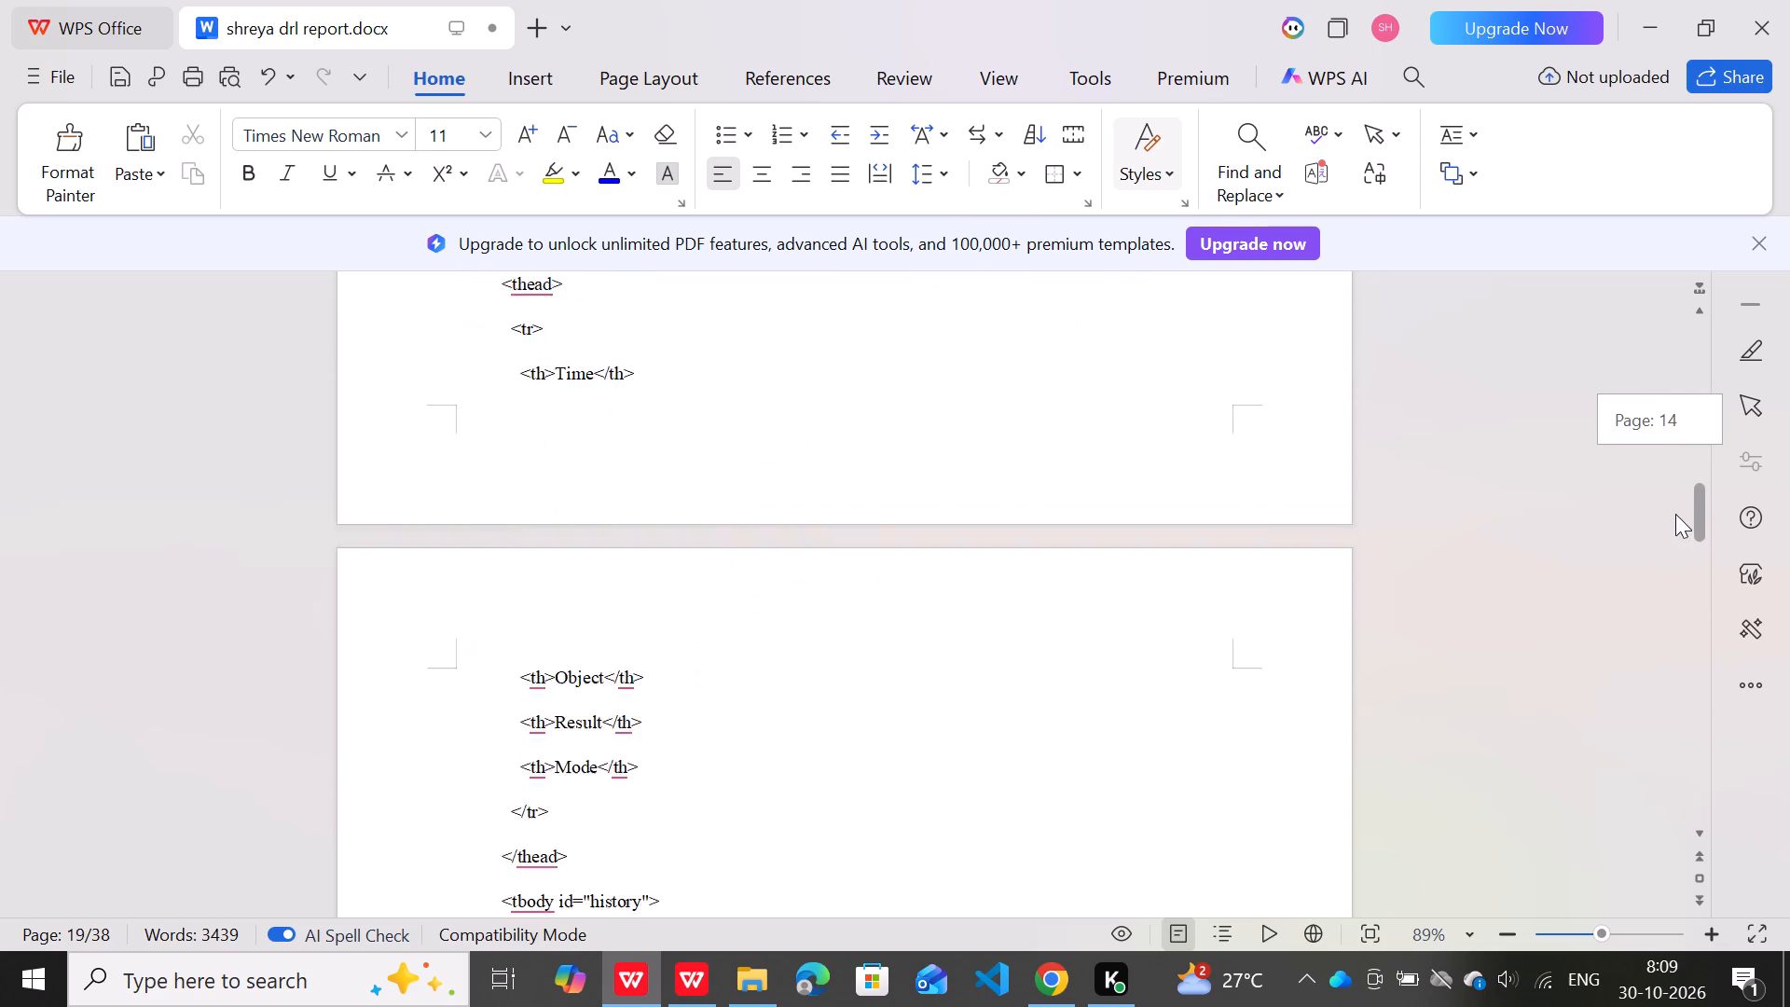
left_click_drag(1675, 514, 1662, 421)
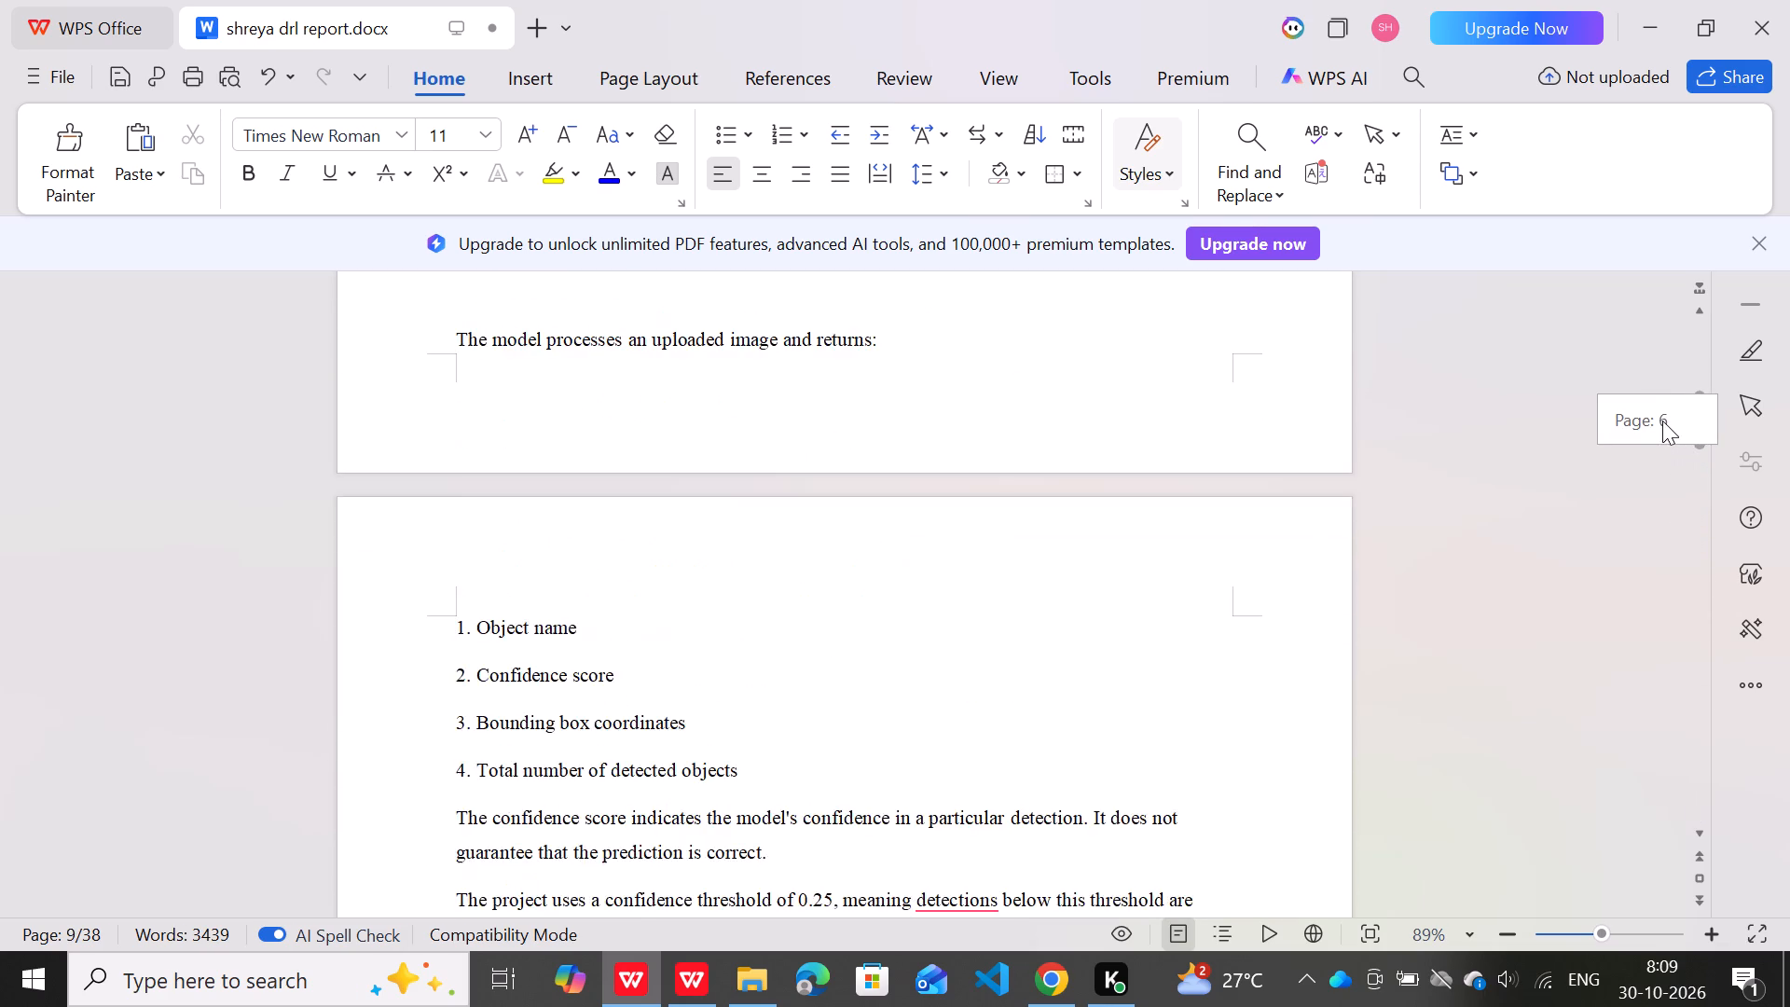
left_click_drag(1662, 421, 1643, 213)
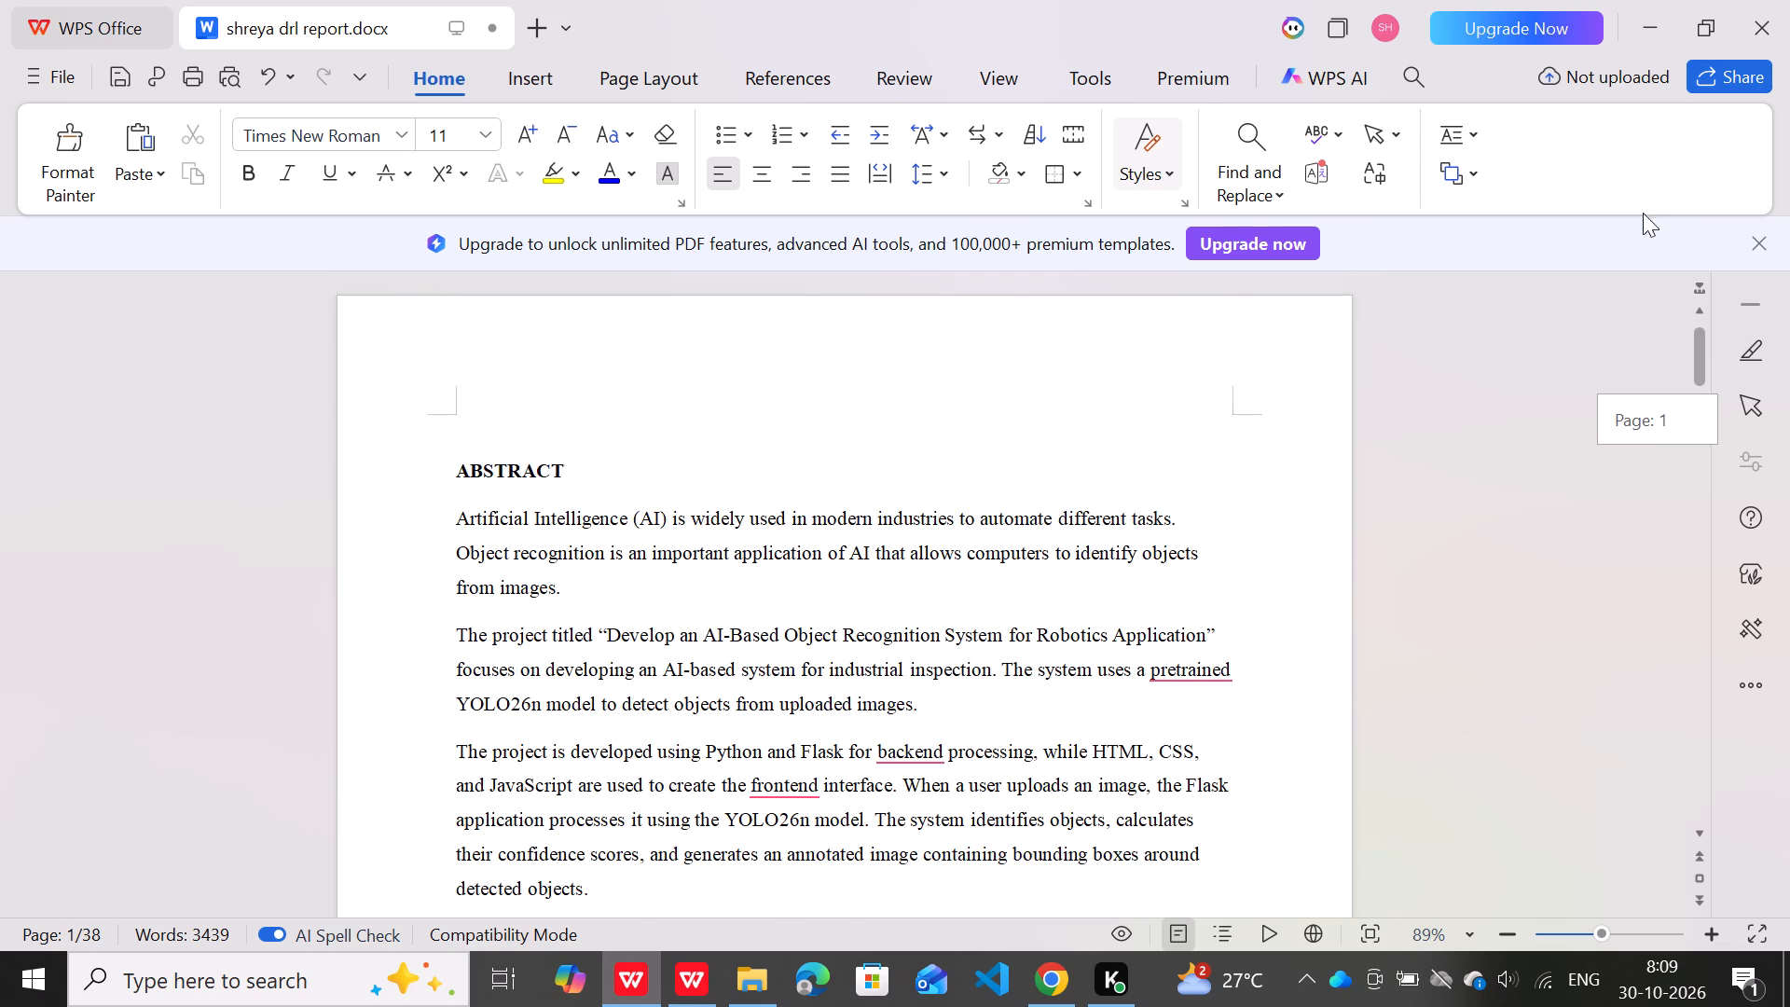
left_click_drag(1643, 213, 1667, 350)
left_click_drag(1667, 350, 1669, 351)
left_click_drag(1669, 351, 1670, 352)
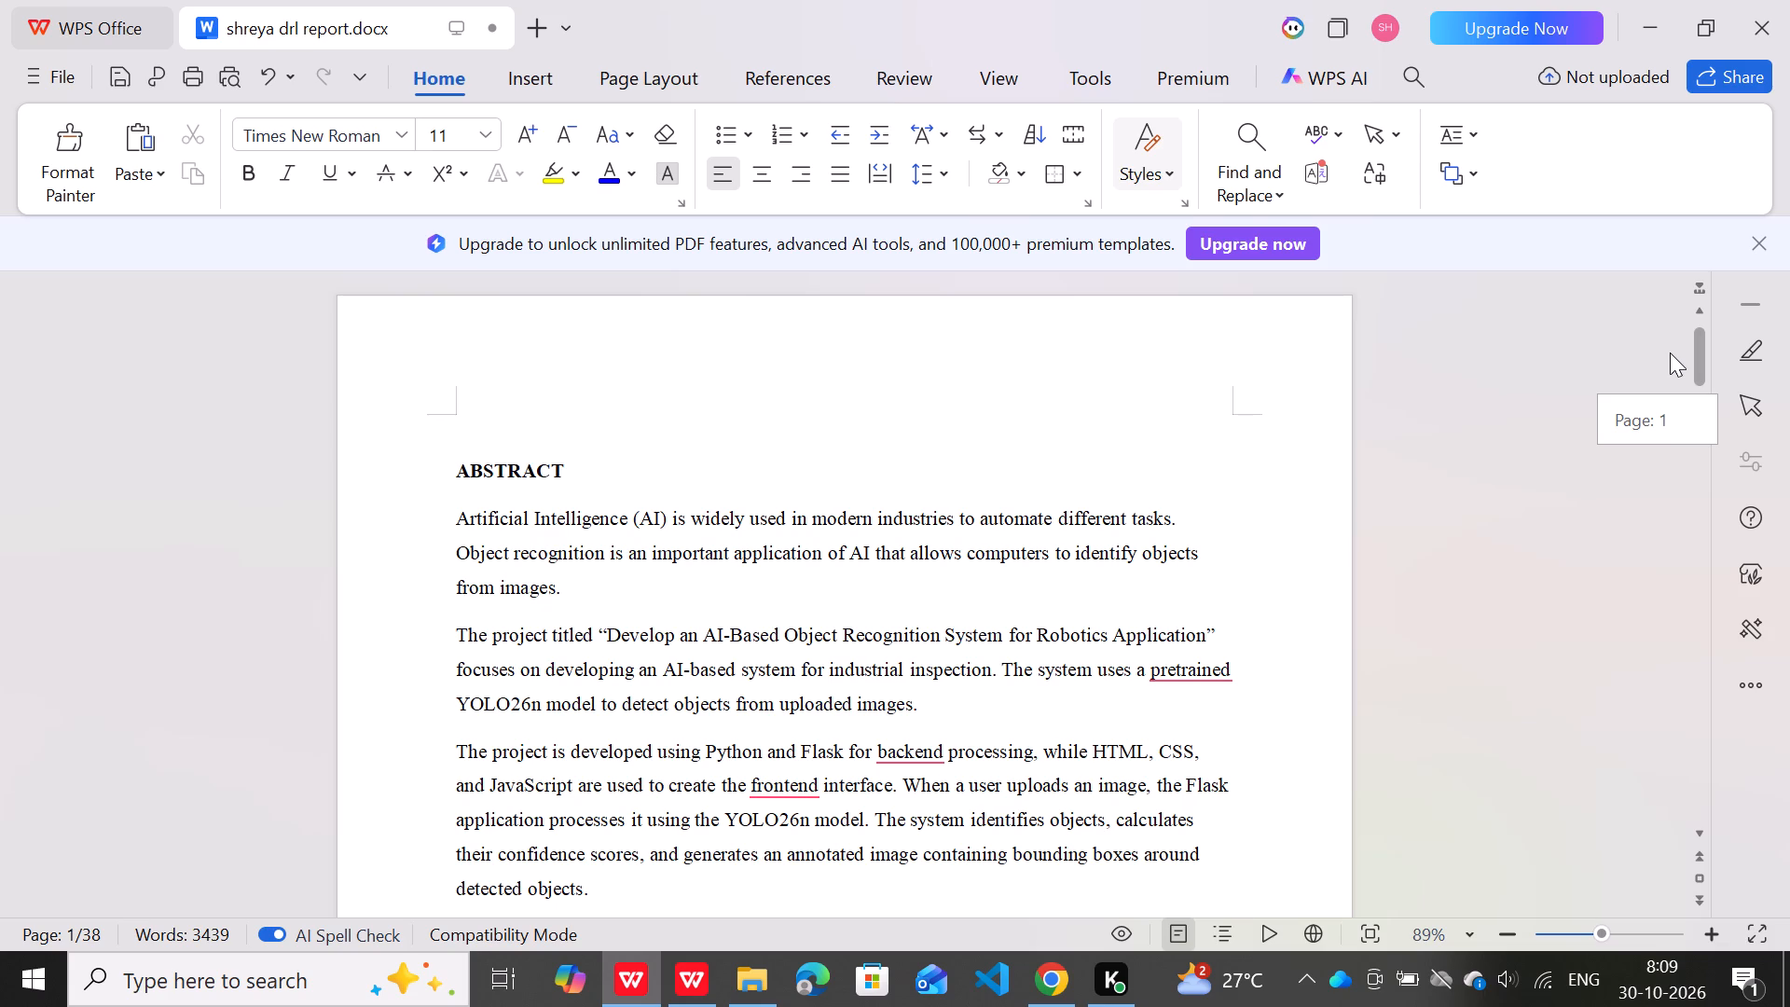
left_click_drag(1670, 352, 1673, 369)
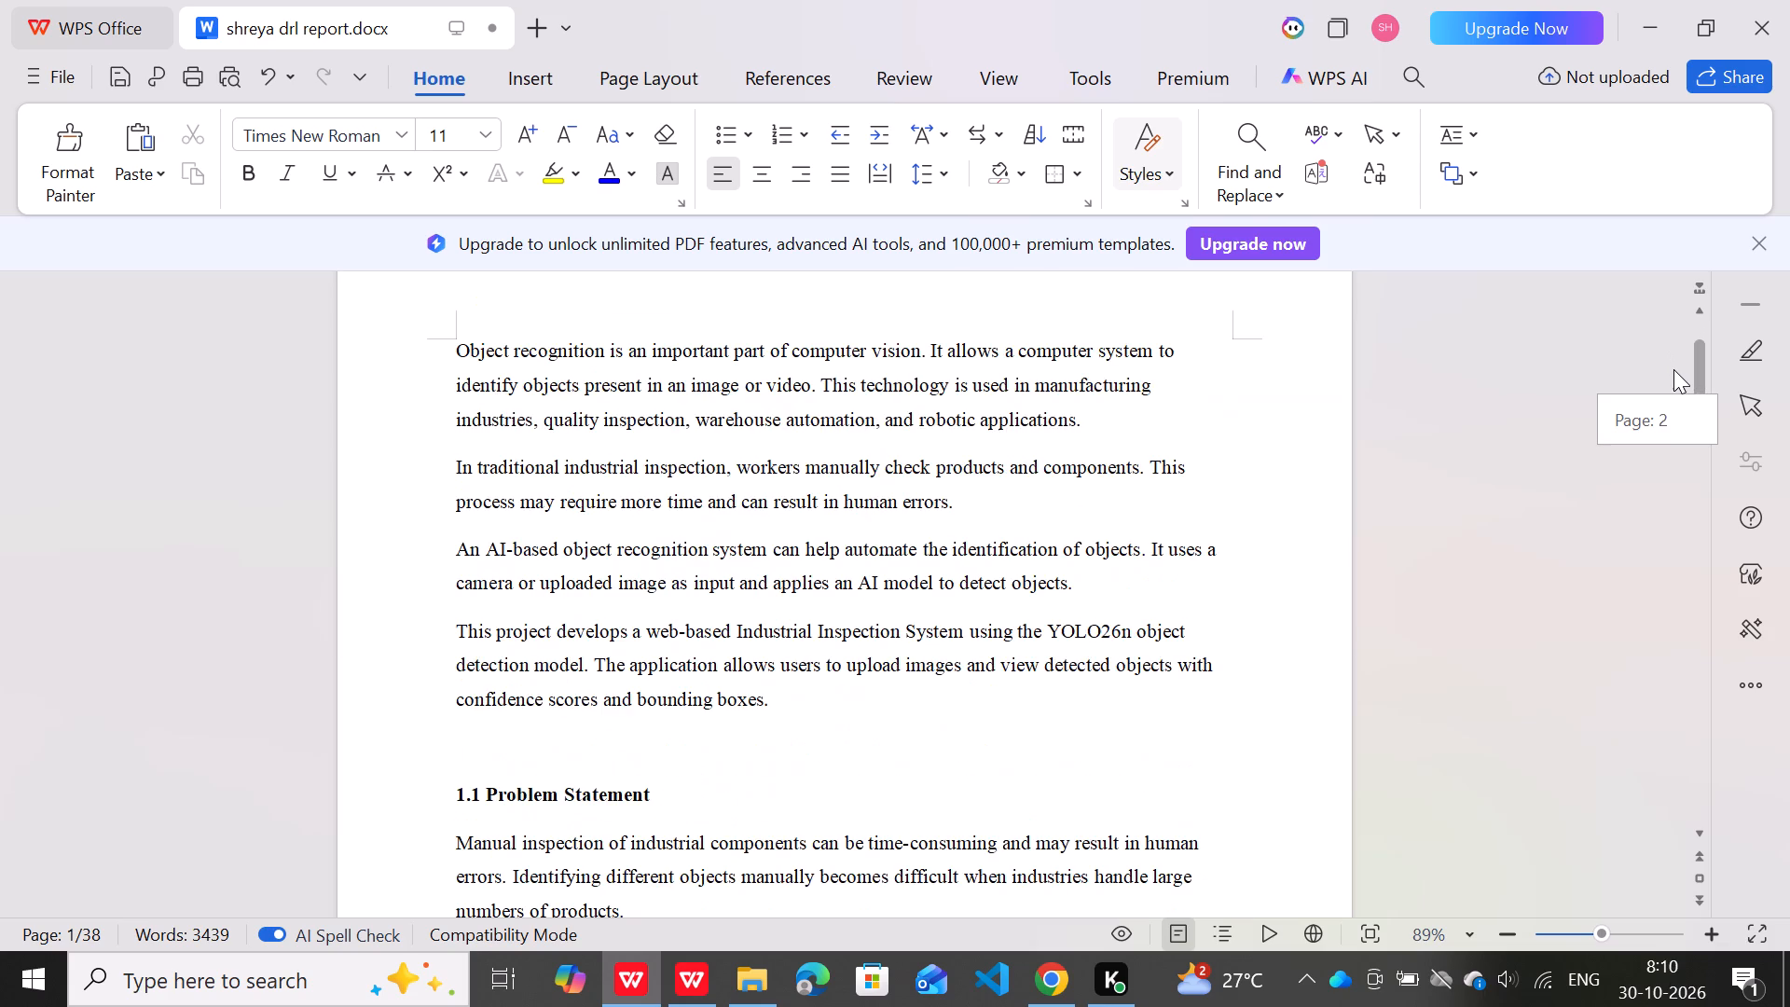
left_click_drag(1673, 369, 1673, 364)
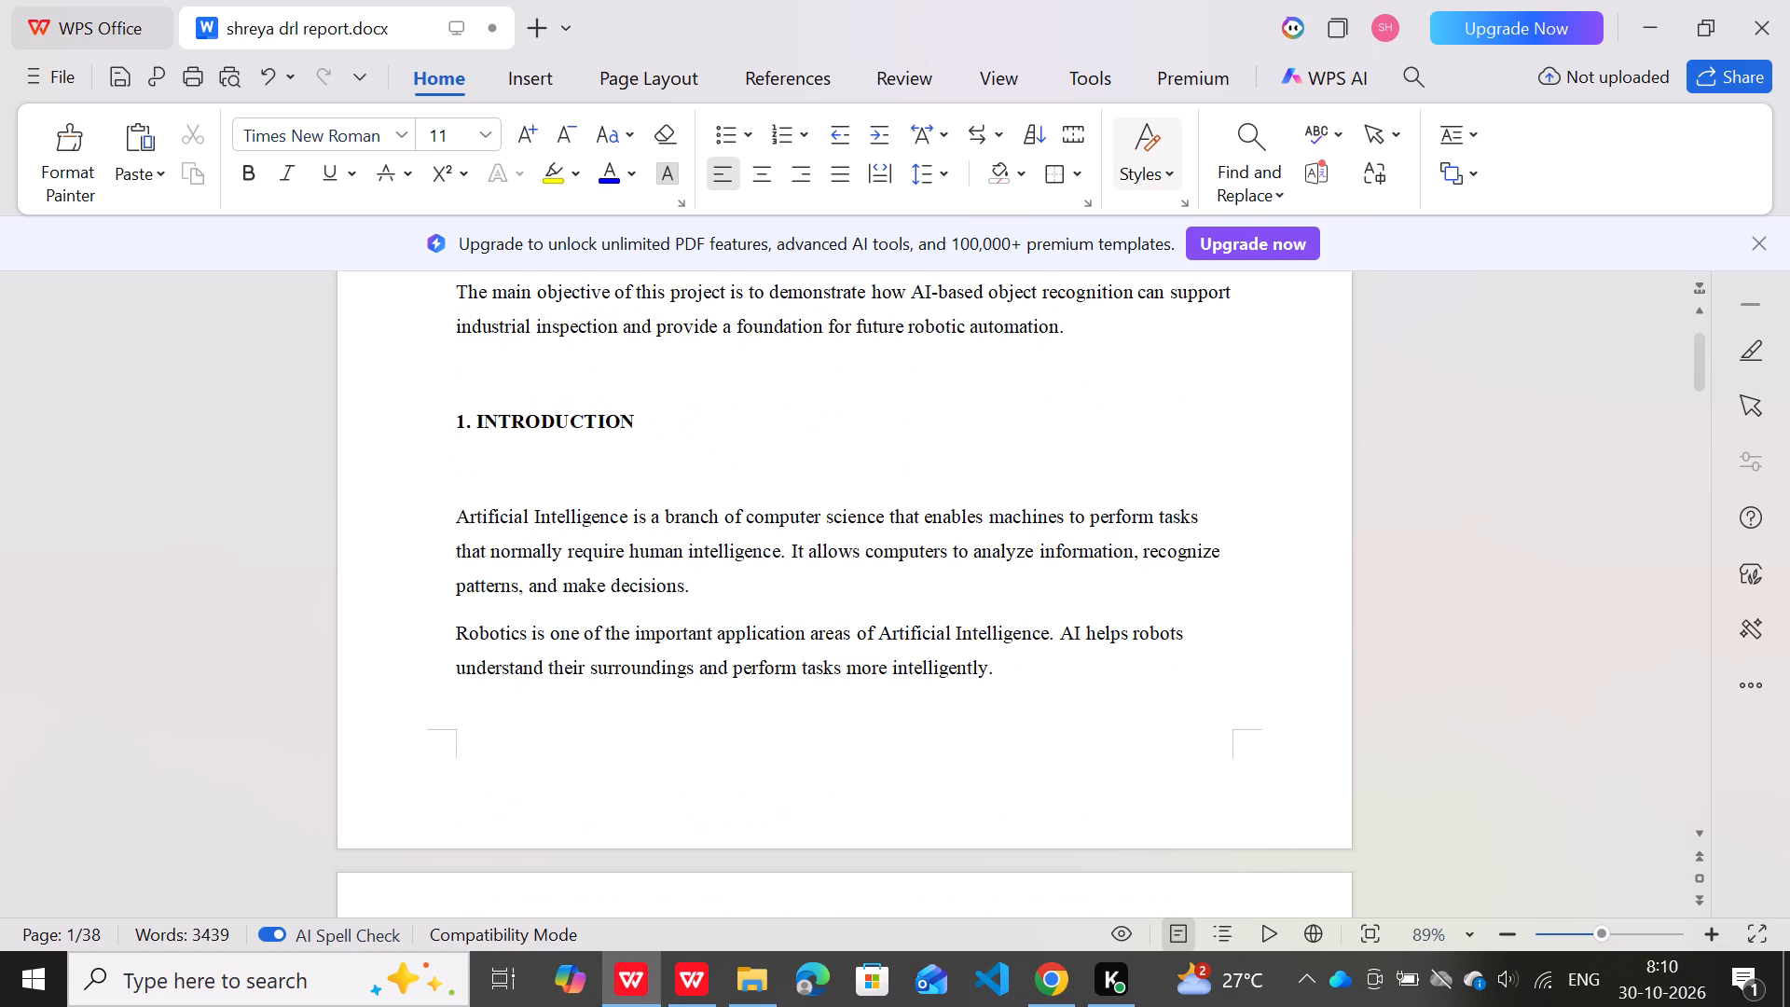
scroll(1095, 530, "up", 4)
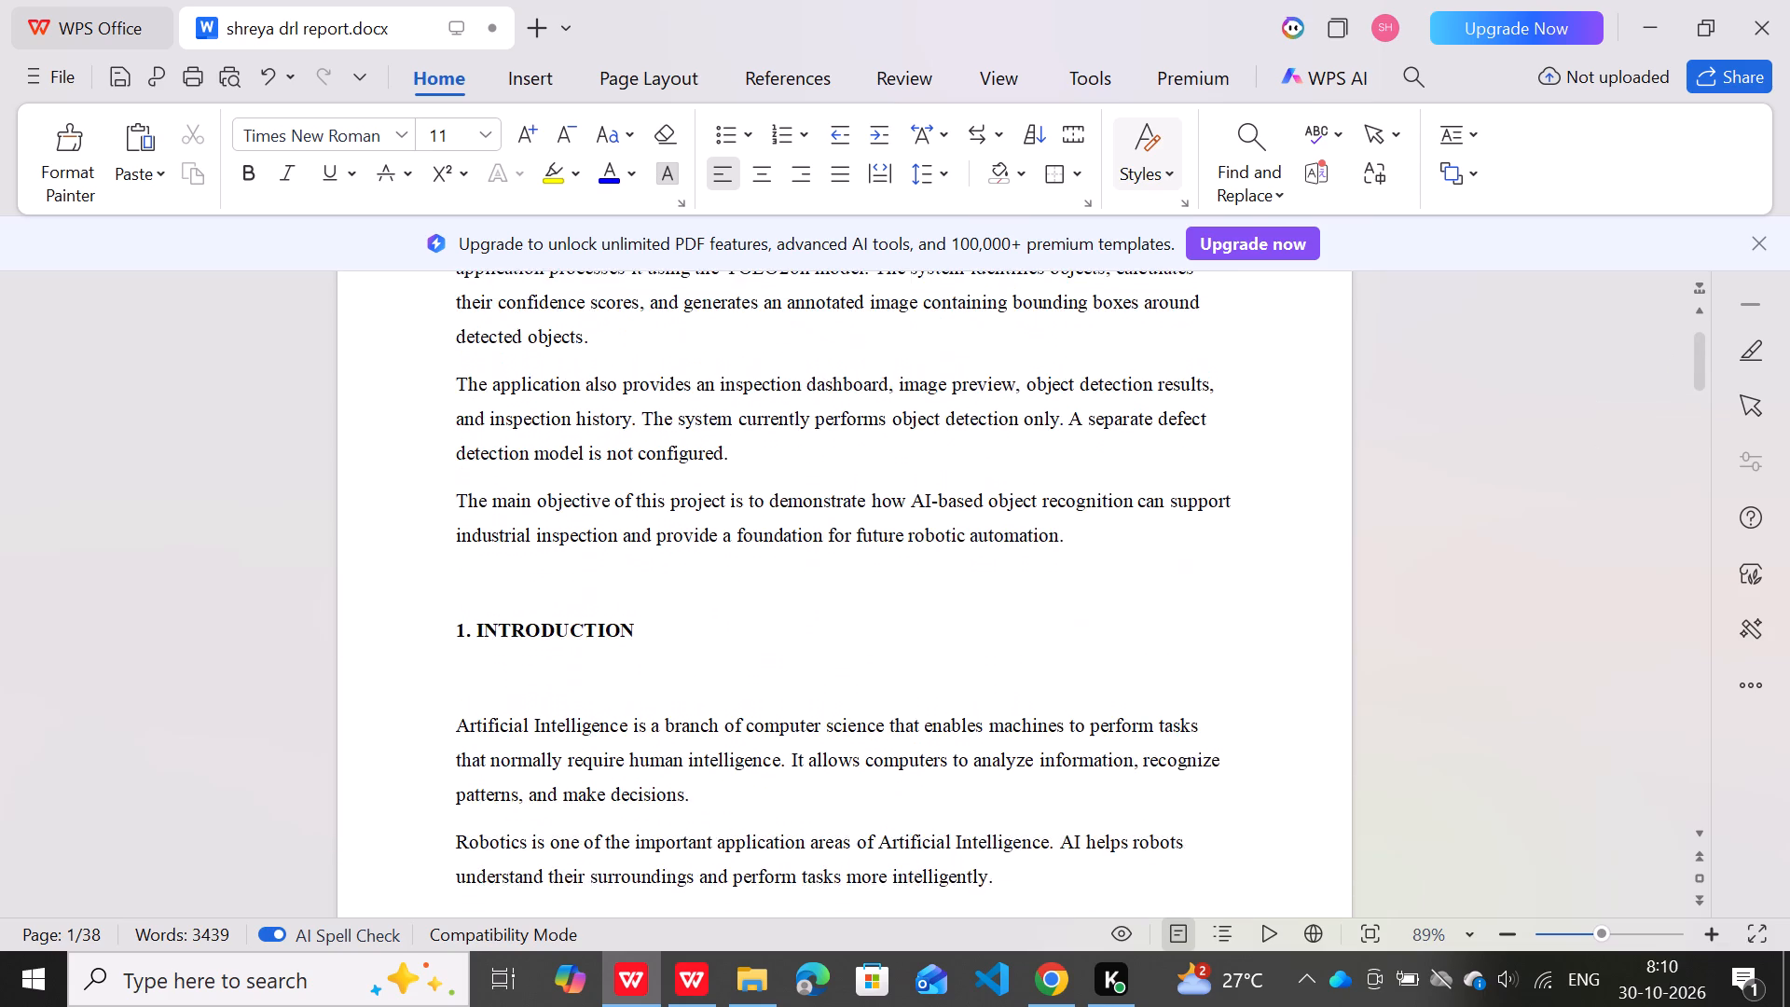
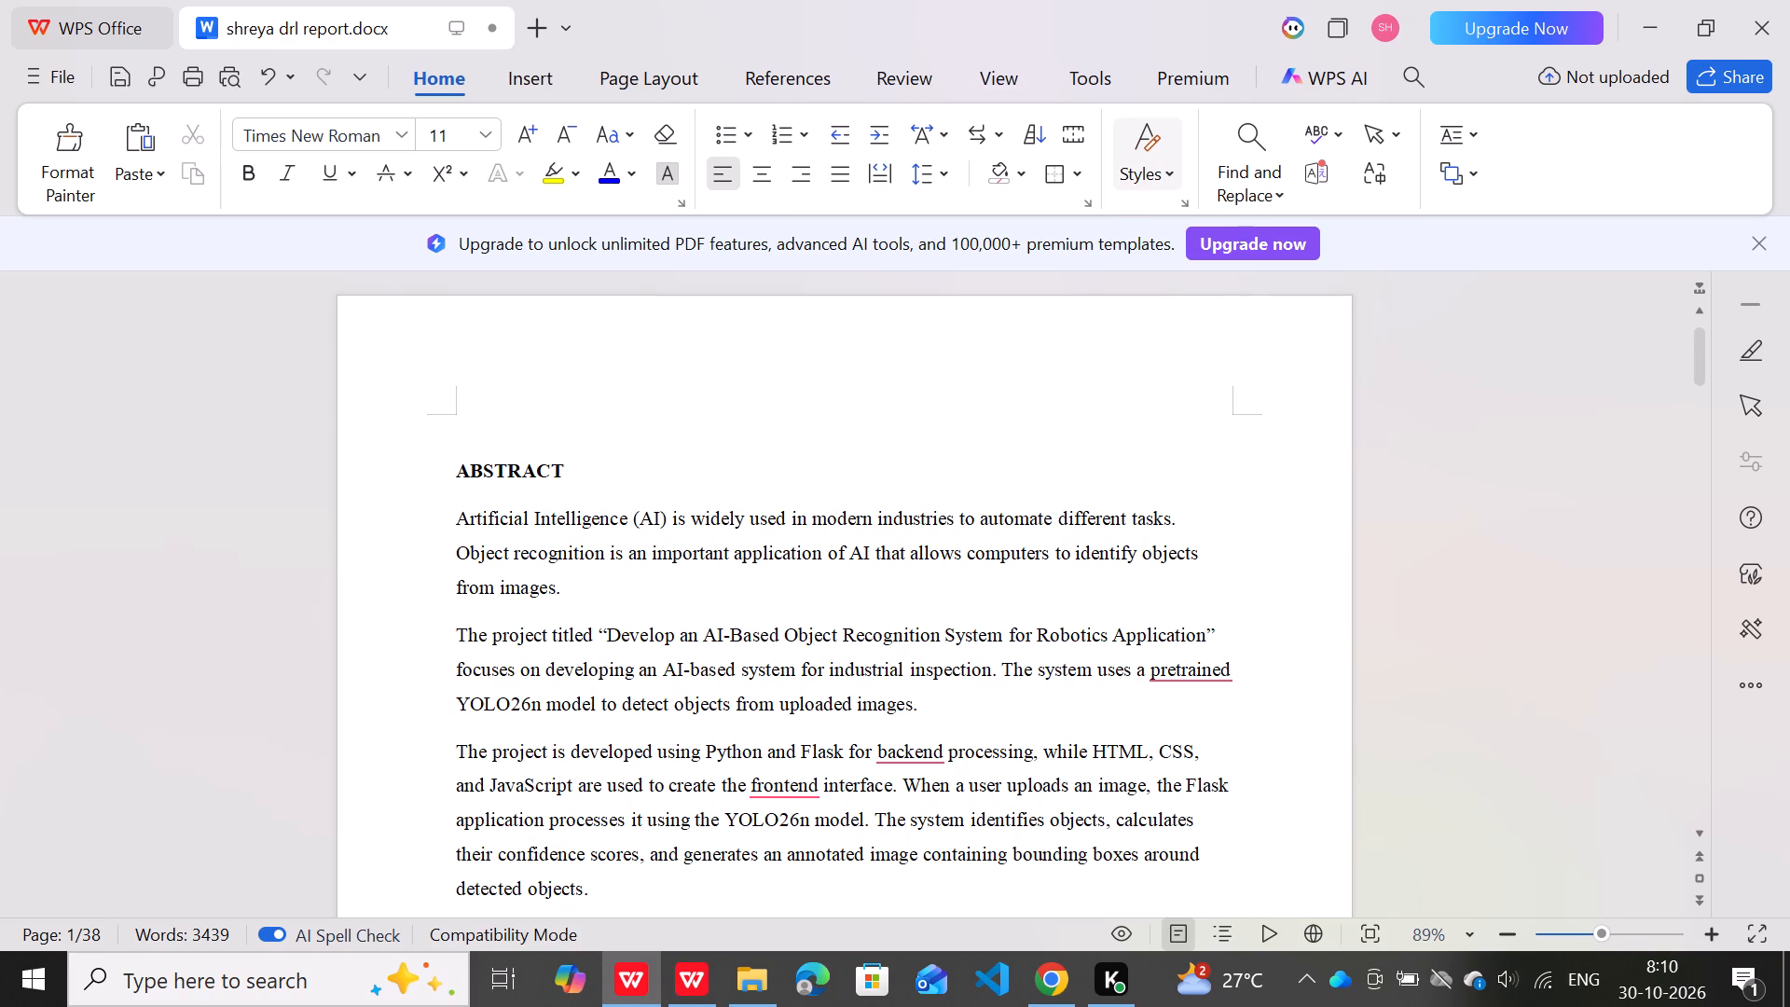
Remove the empty line between the "1. INTRODUCTION" heading and its first paragraph.
scroll(1002, 683, "down", 1)
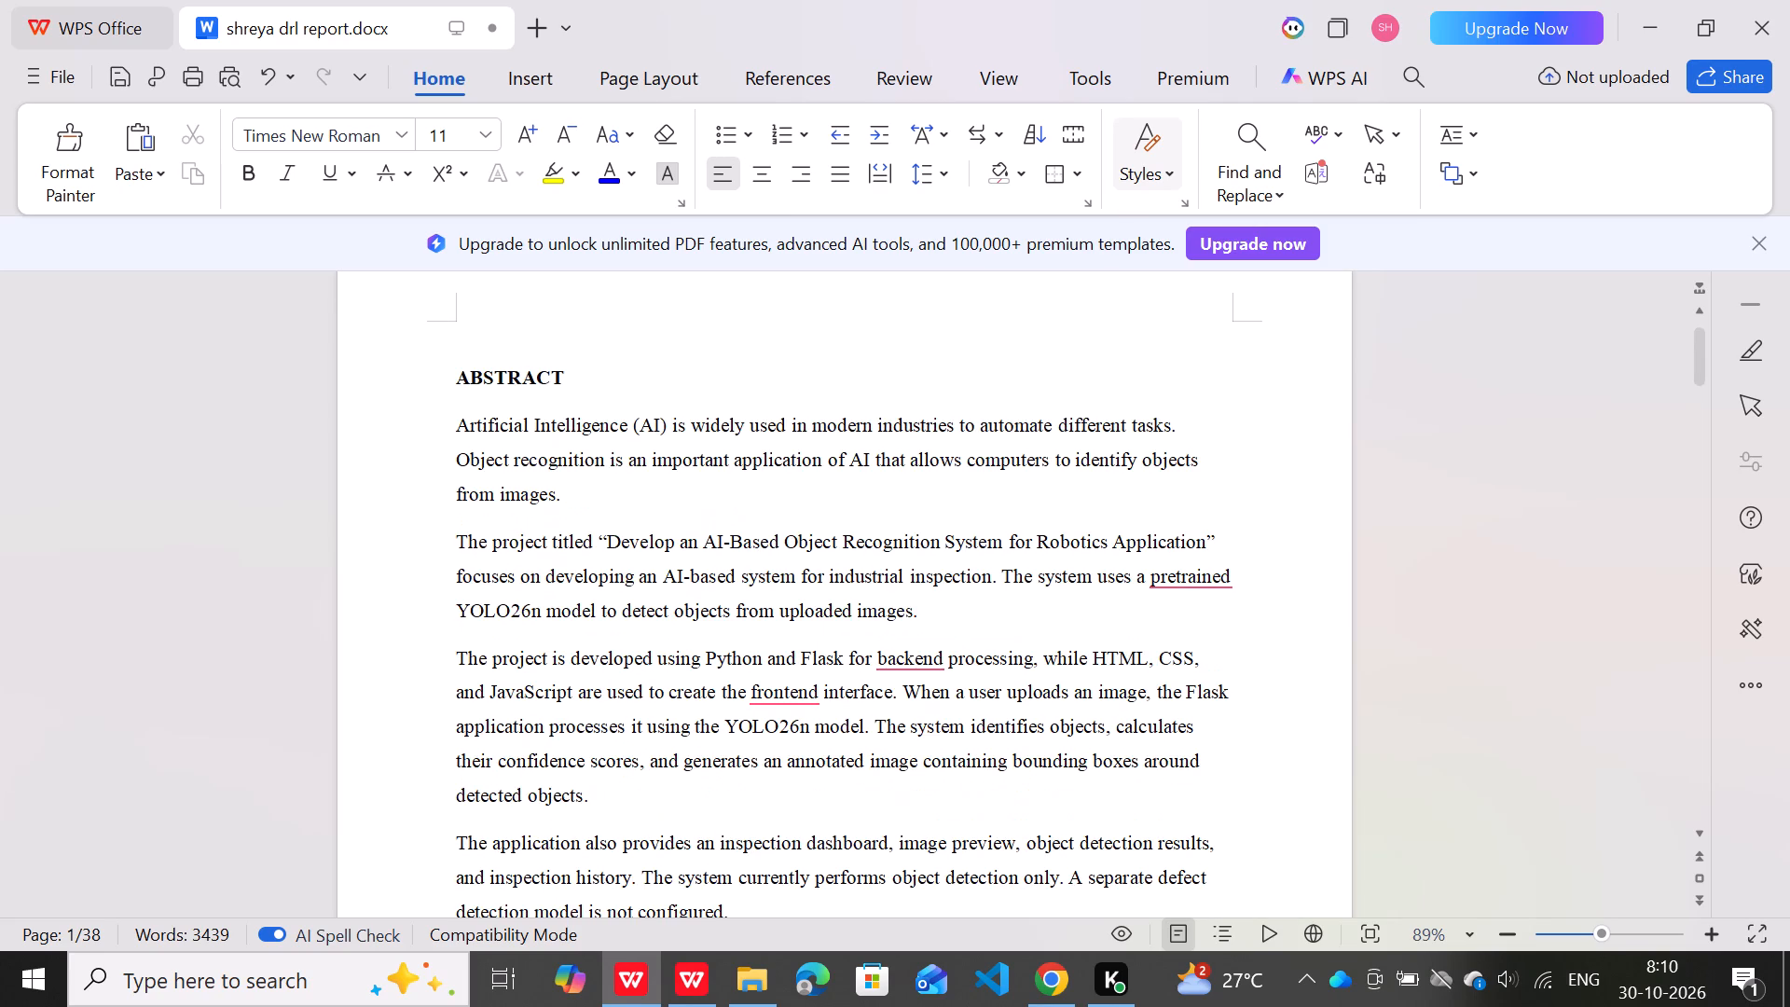
scroll(1002, 683, "down", 4)
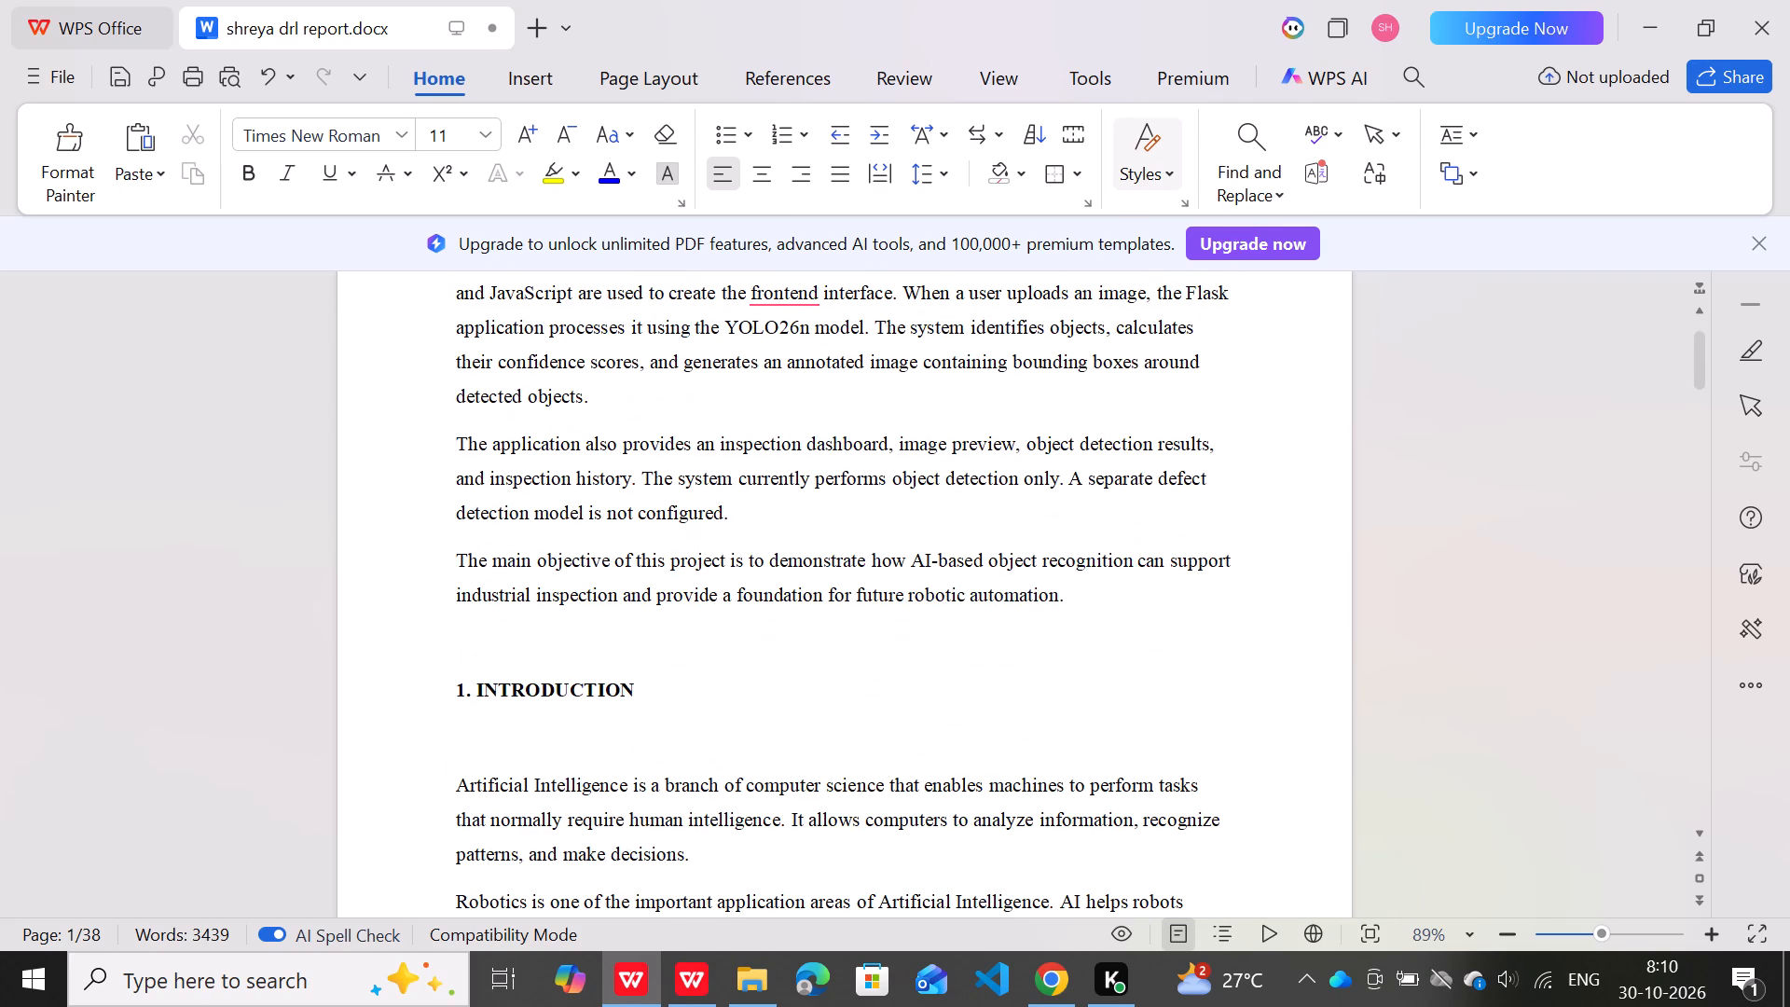
left_click(461, 756)
key("BackSpace")
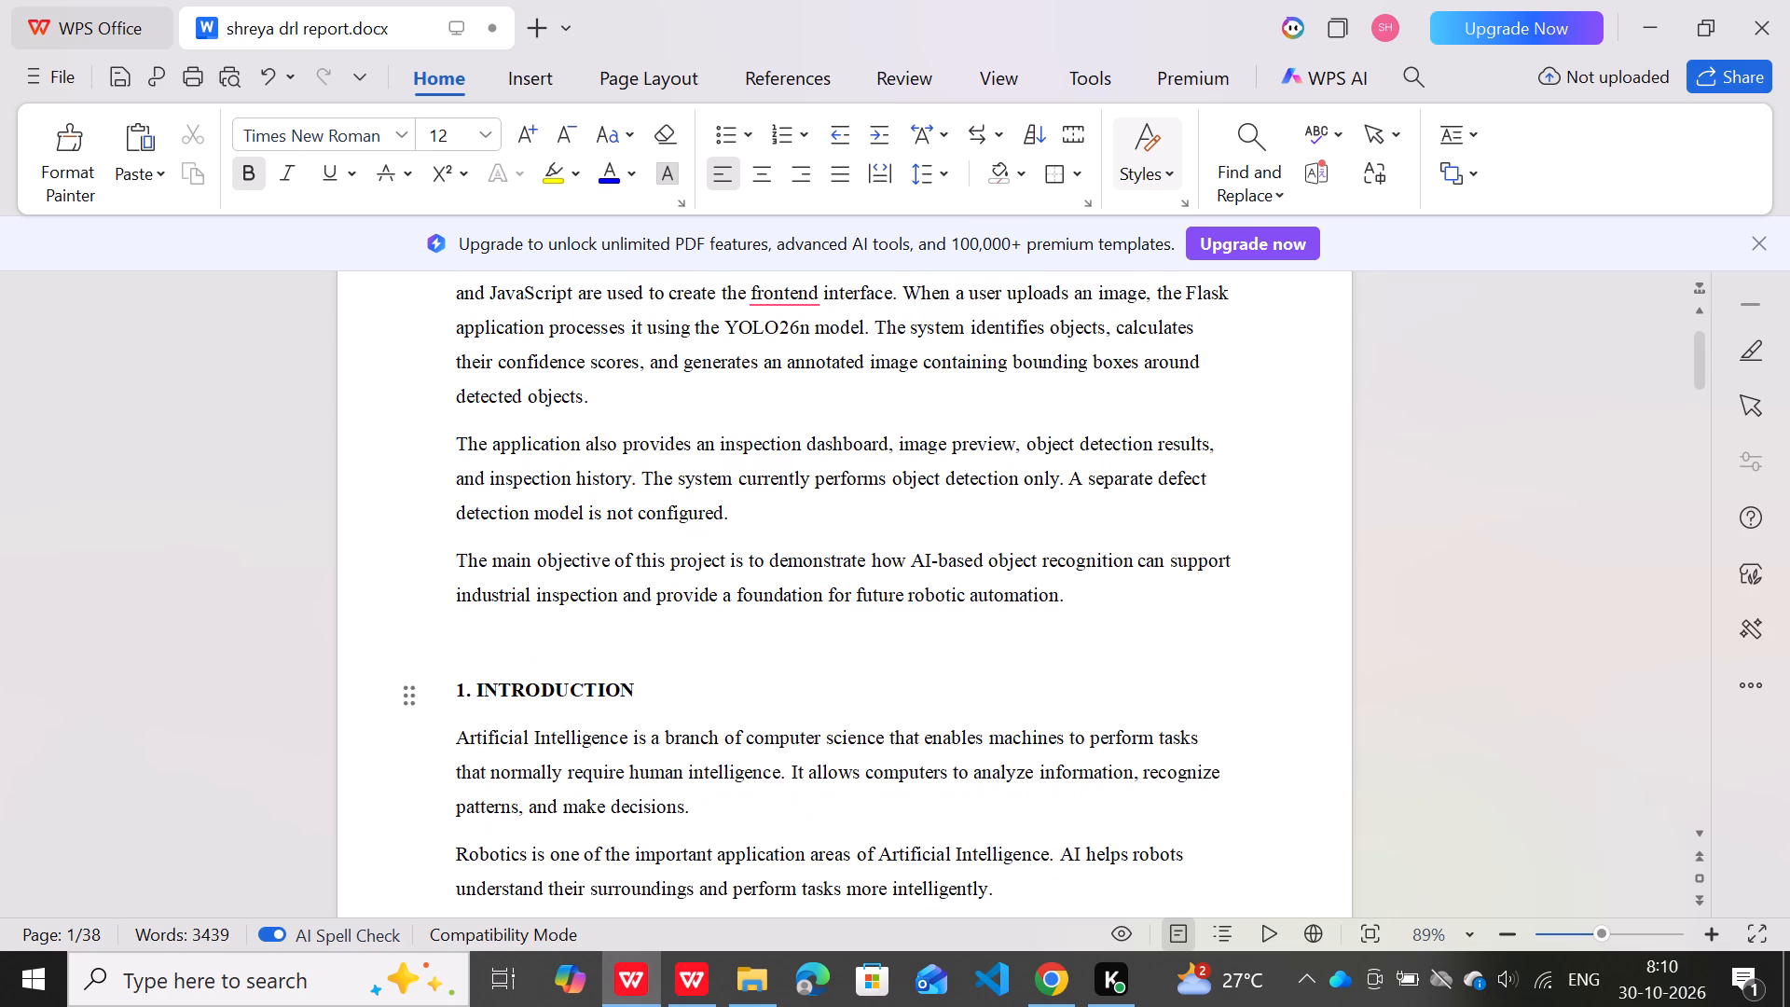
Save a copy of the report in Downloads as "shreya drl report1.docx", accepting the upgrade to the newest file format.
scroll(629, 746, "down", 6)
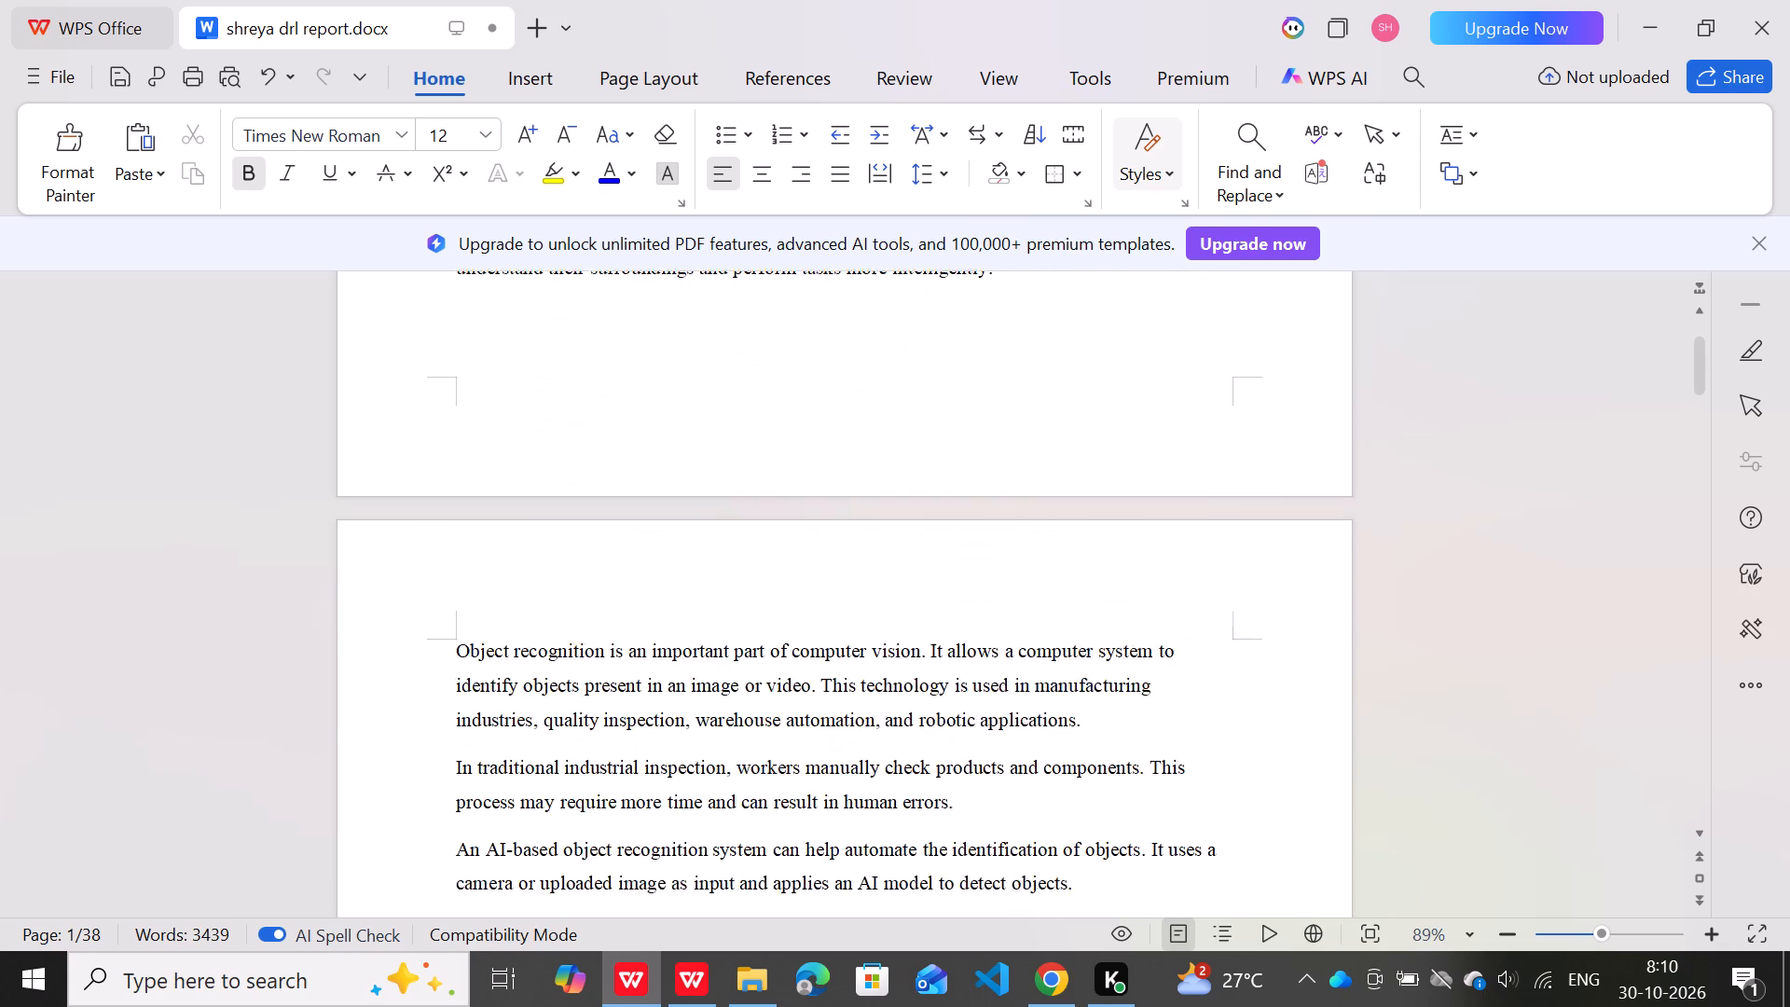
scroll(629, 746, "down", 2)
scroll(629, 746, "up", 1)
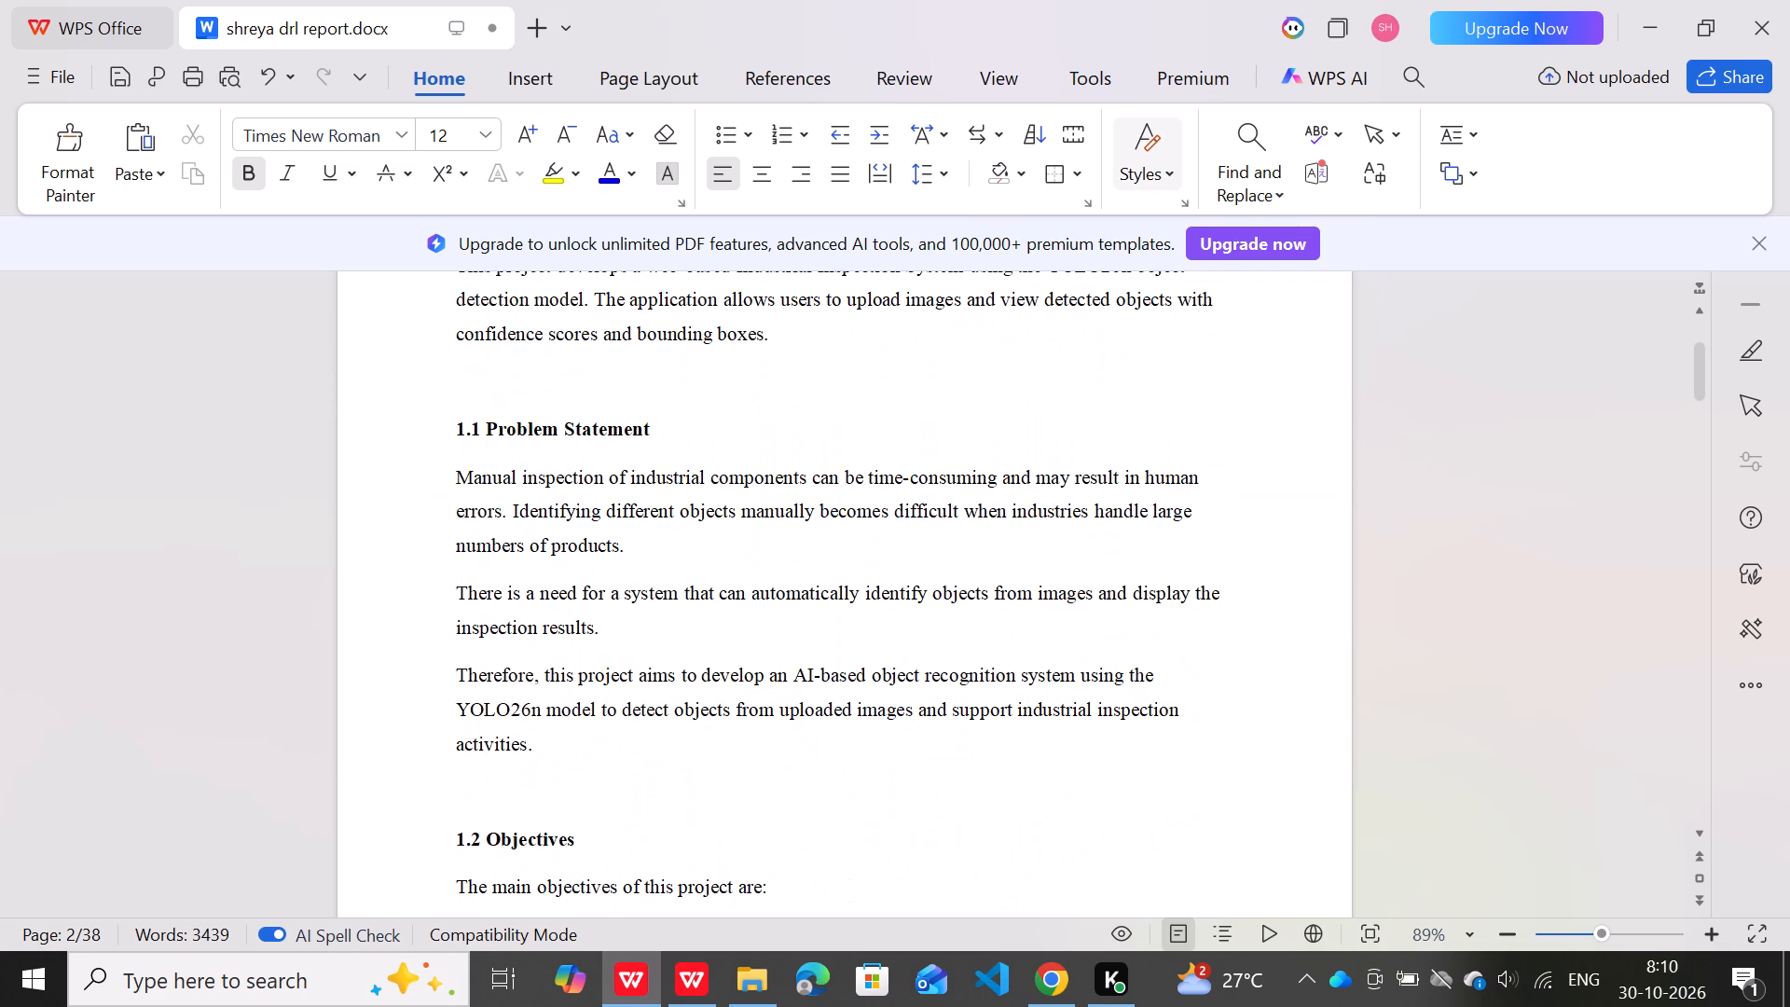
left_click(48, 62)
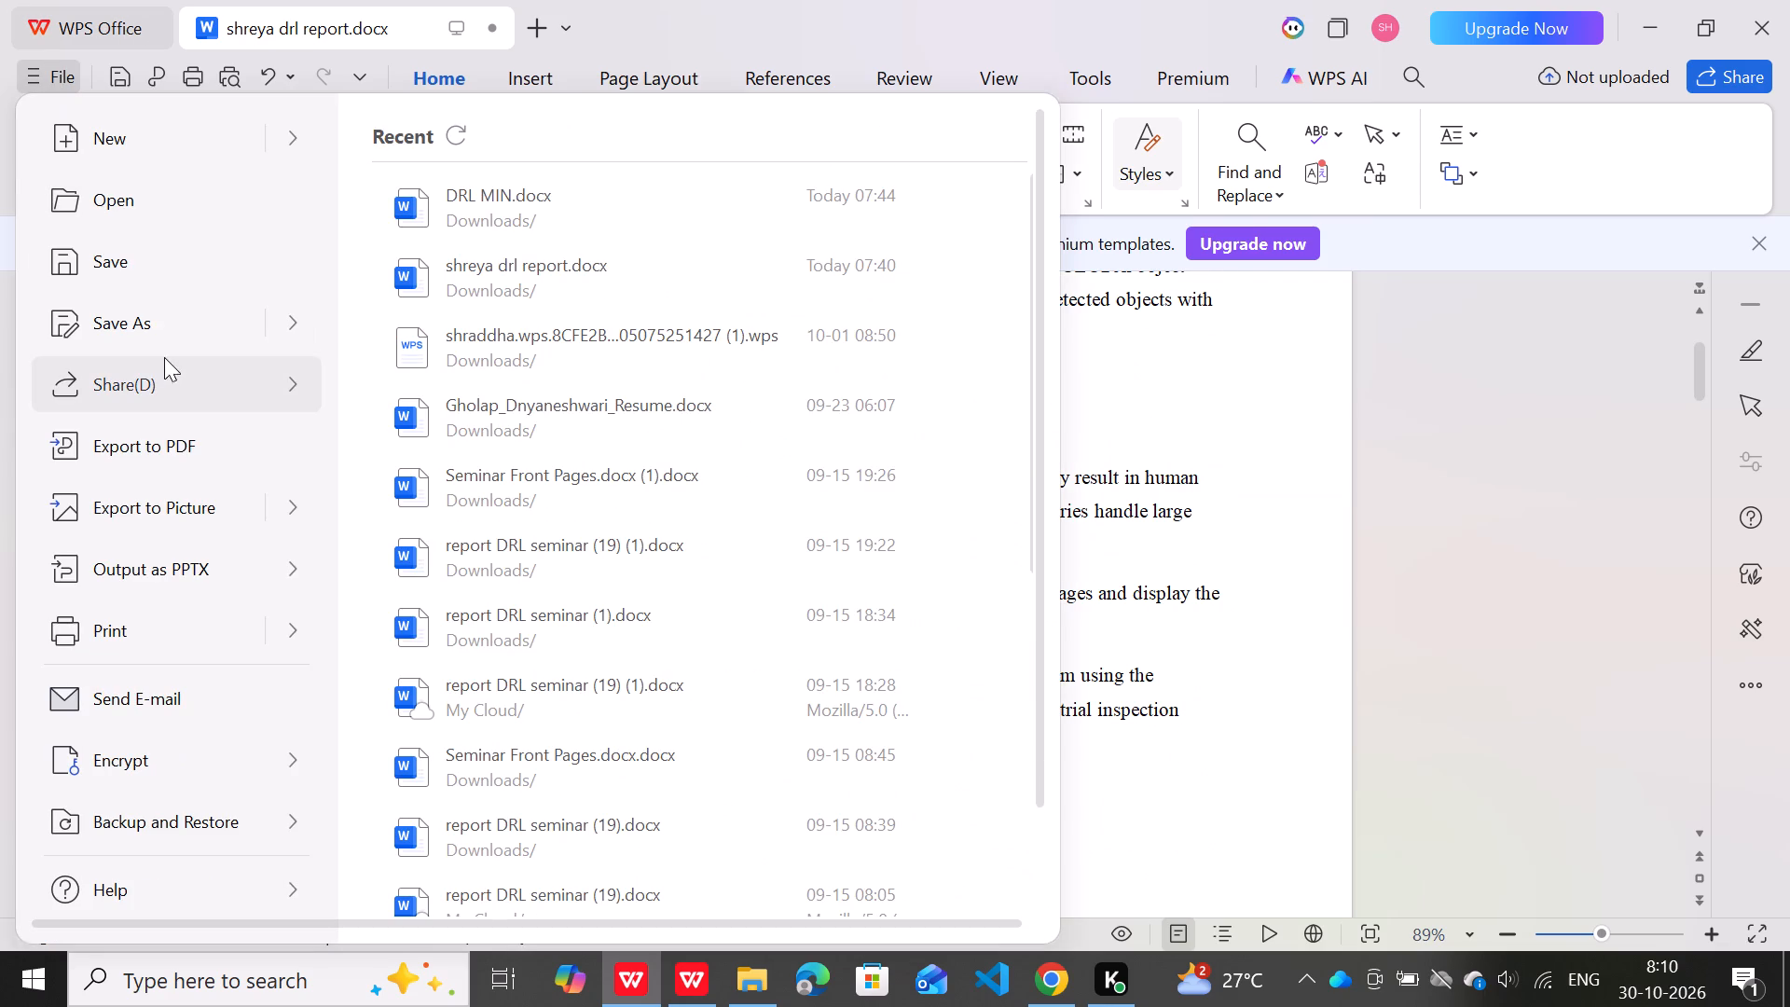
left_click(176, 341)
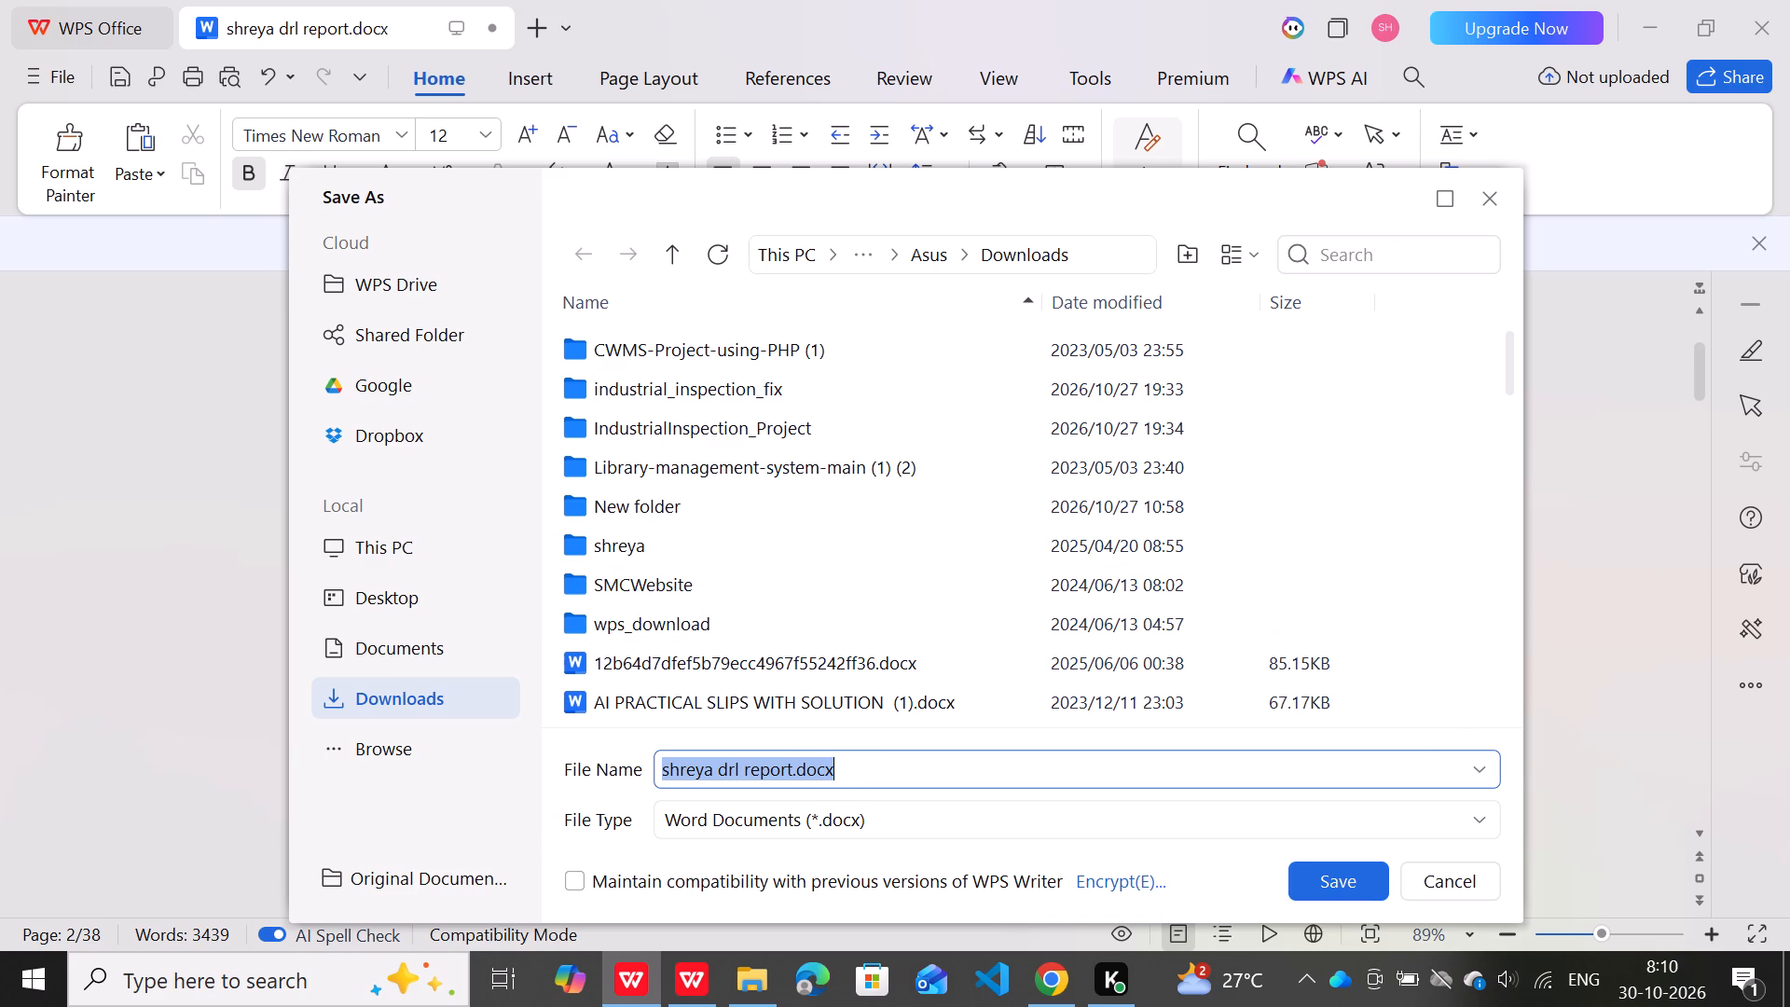
left_click(790, 767)
left_click(795, 764)
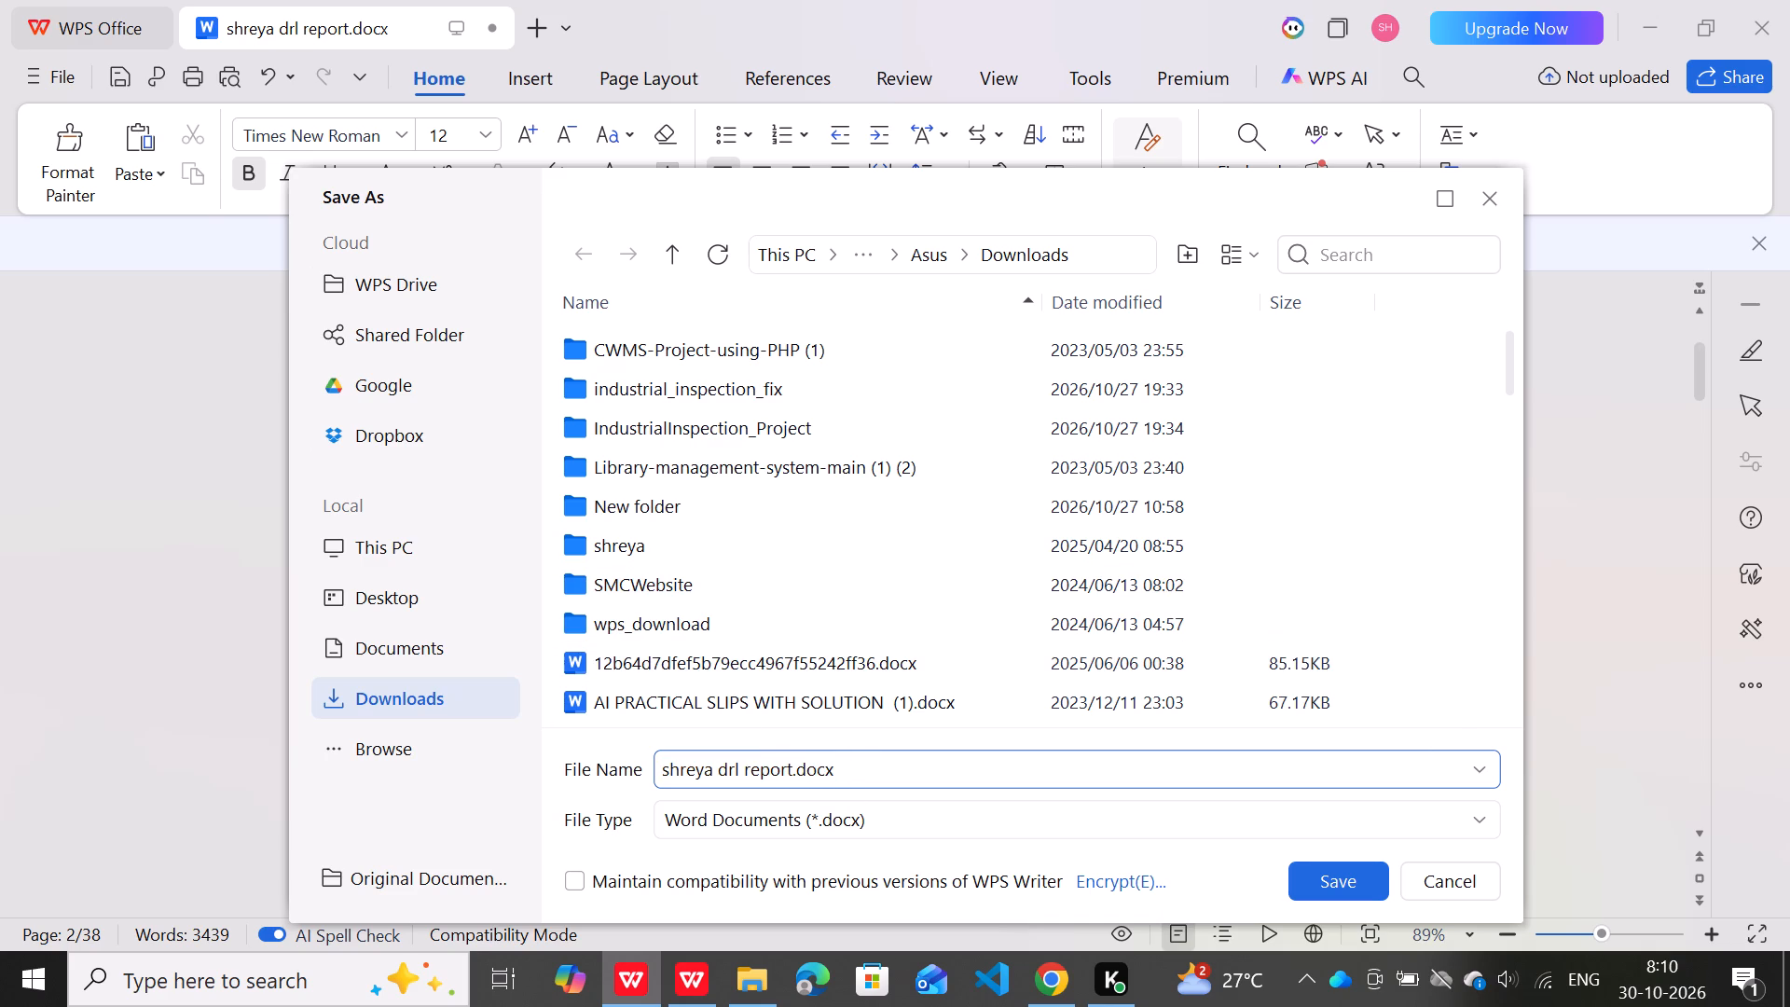
left_click(793, 779)
key("1")
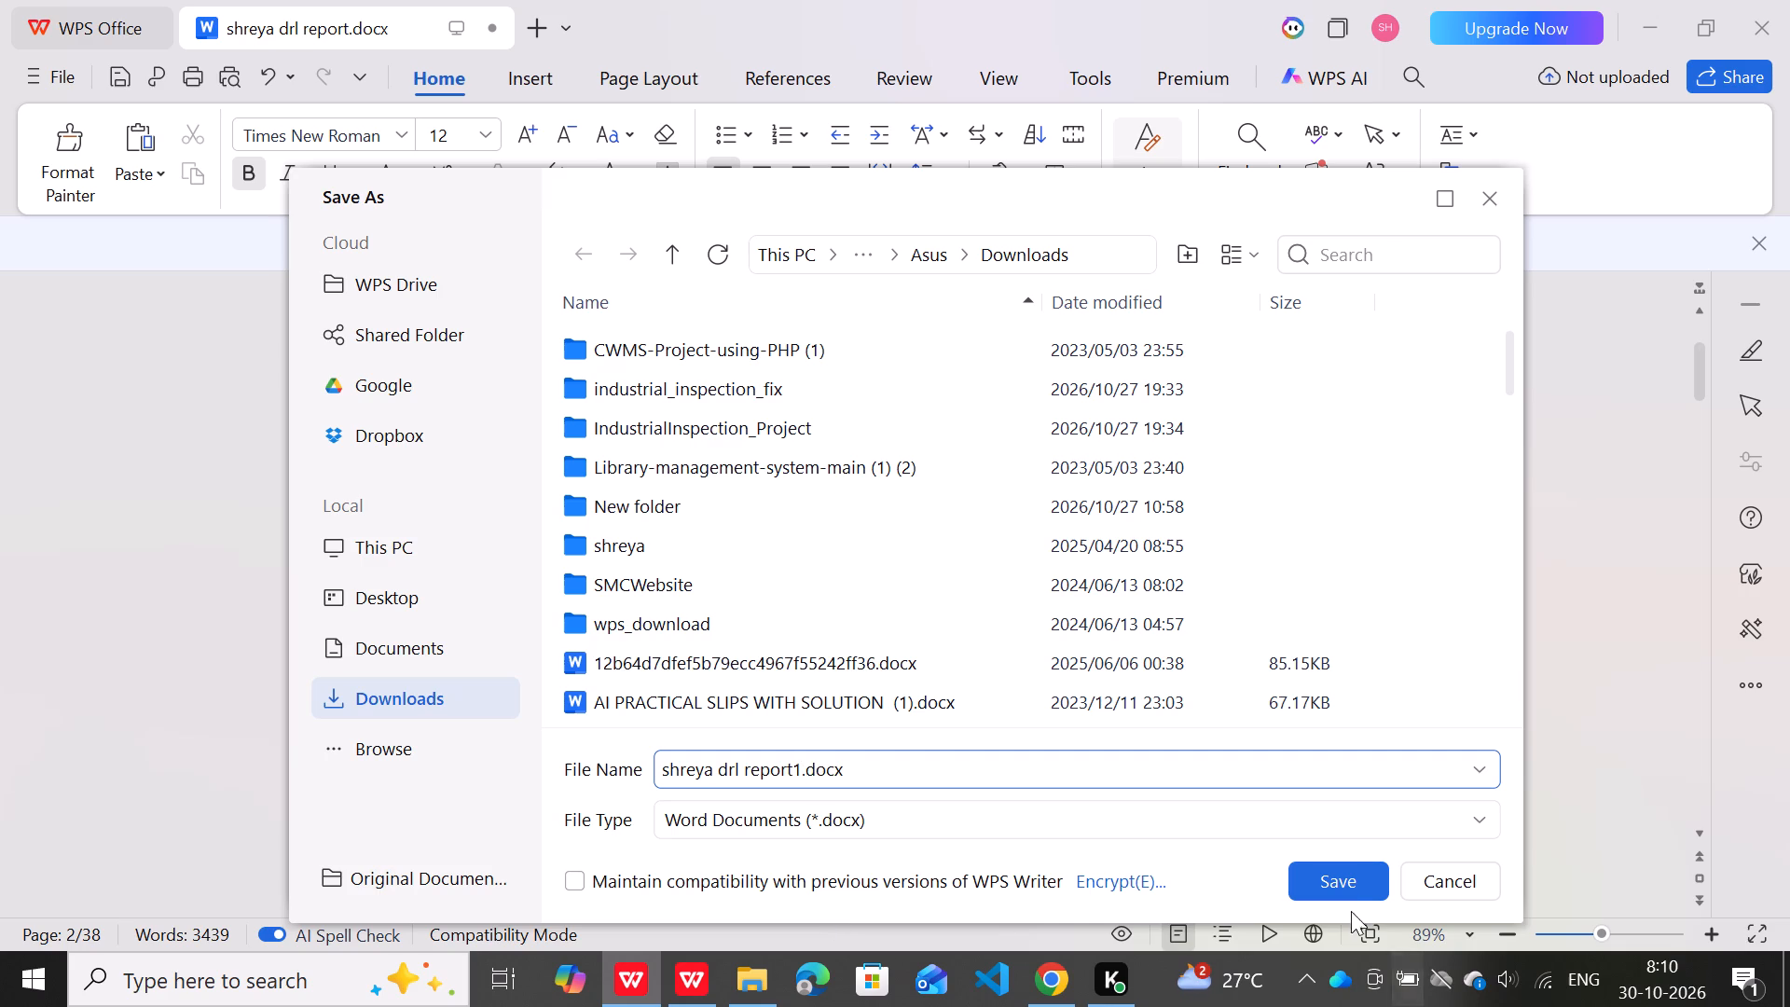
left_click(1339, 880)
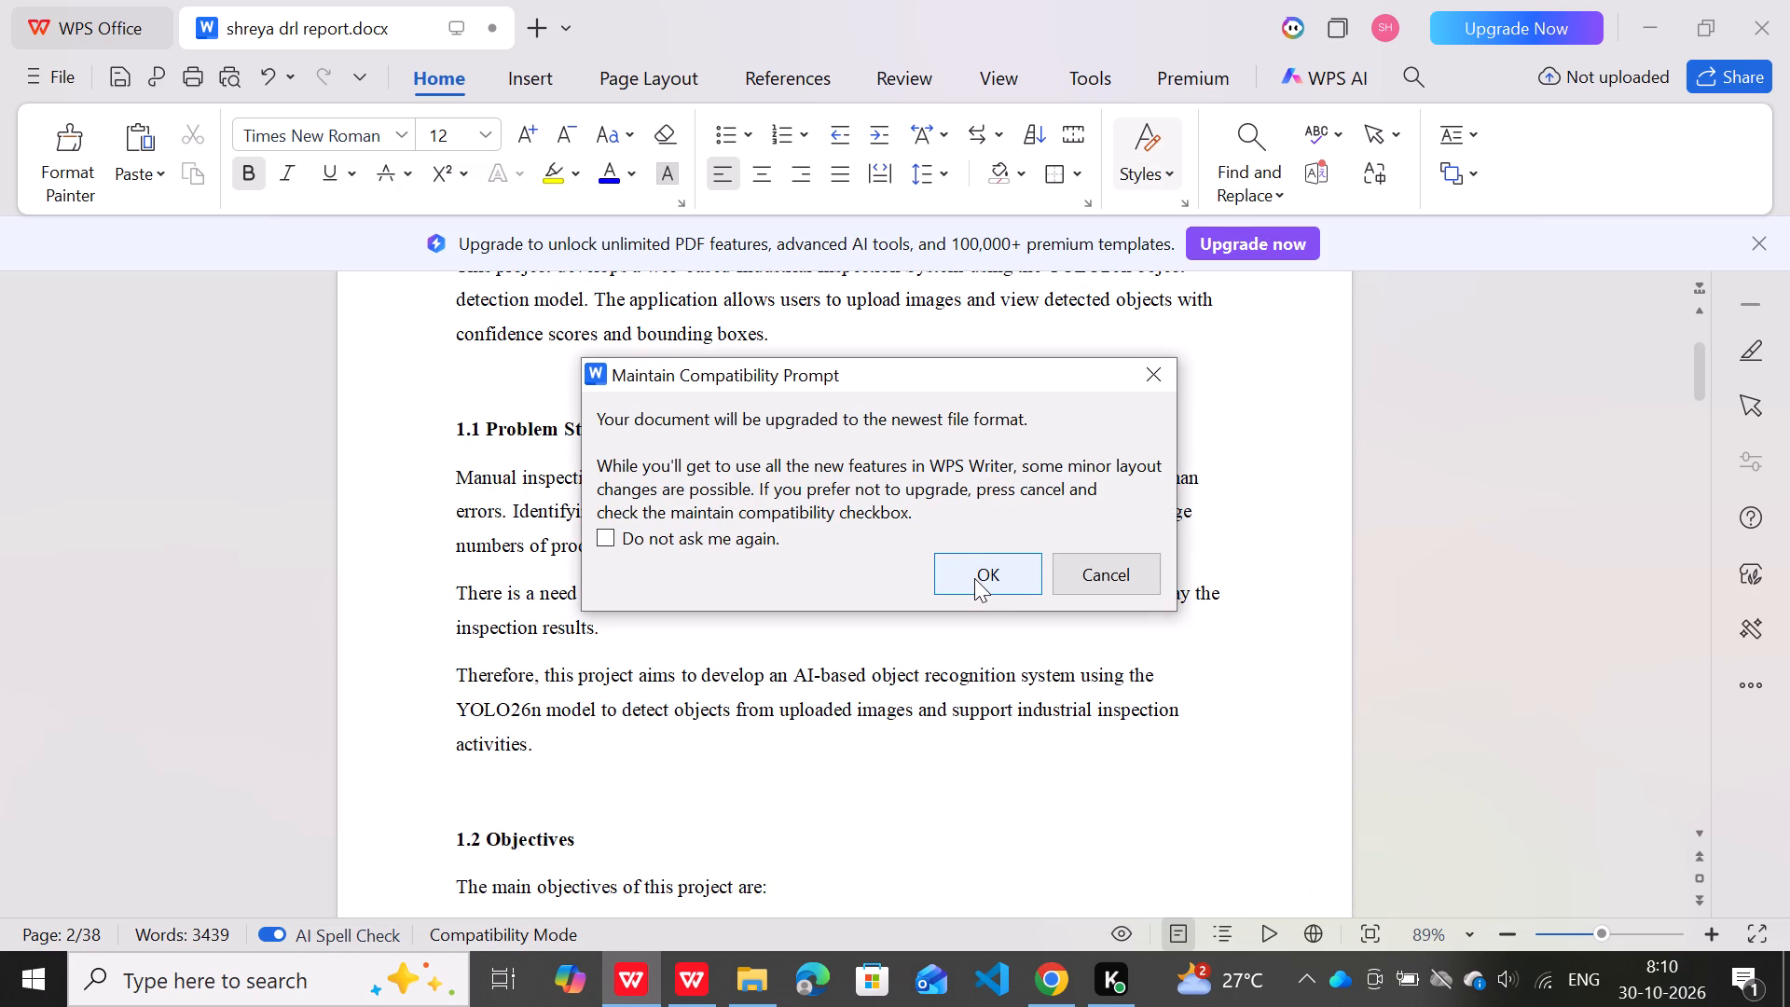
left_click(974, 578)
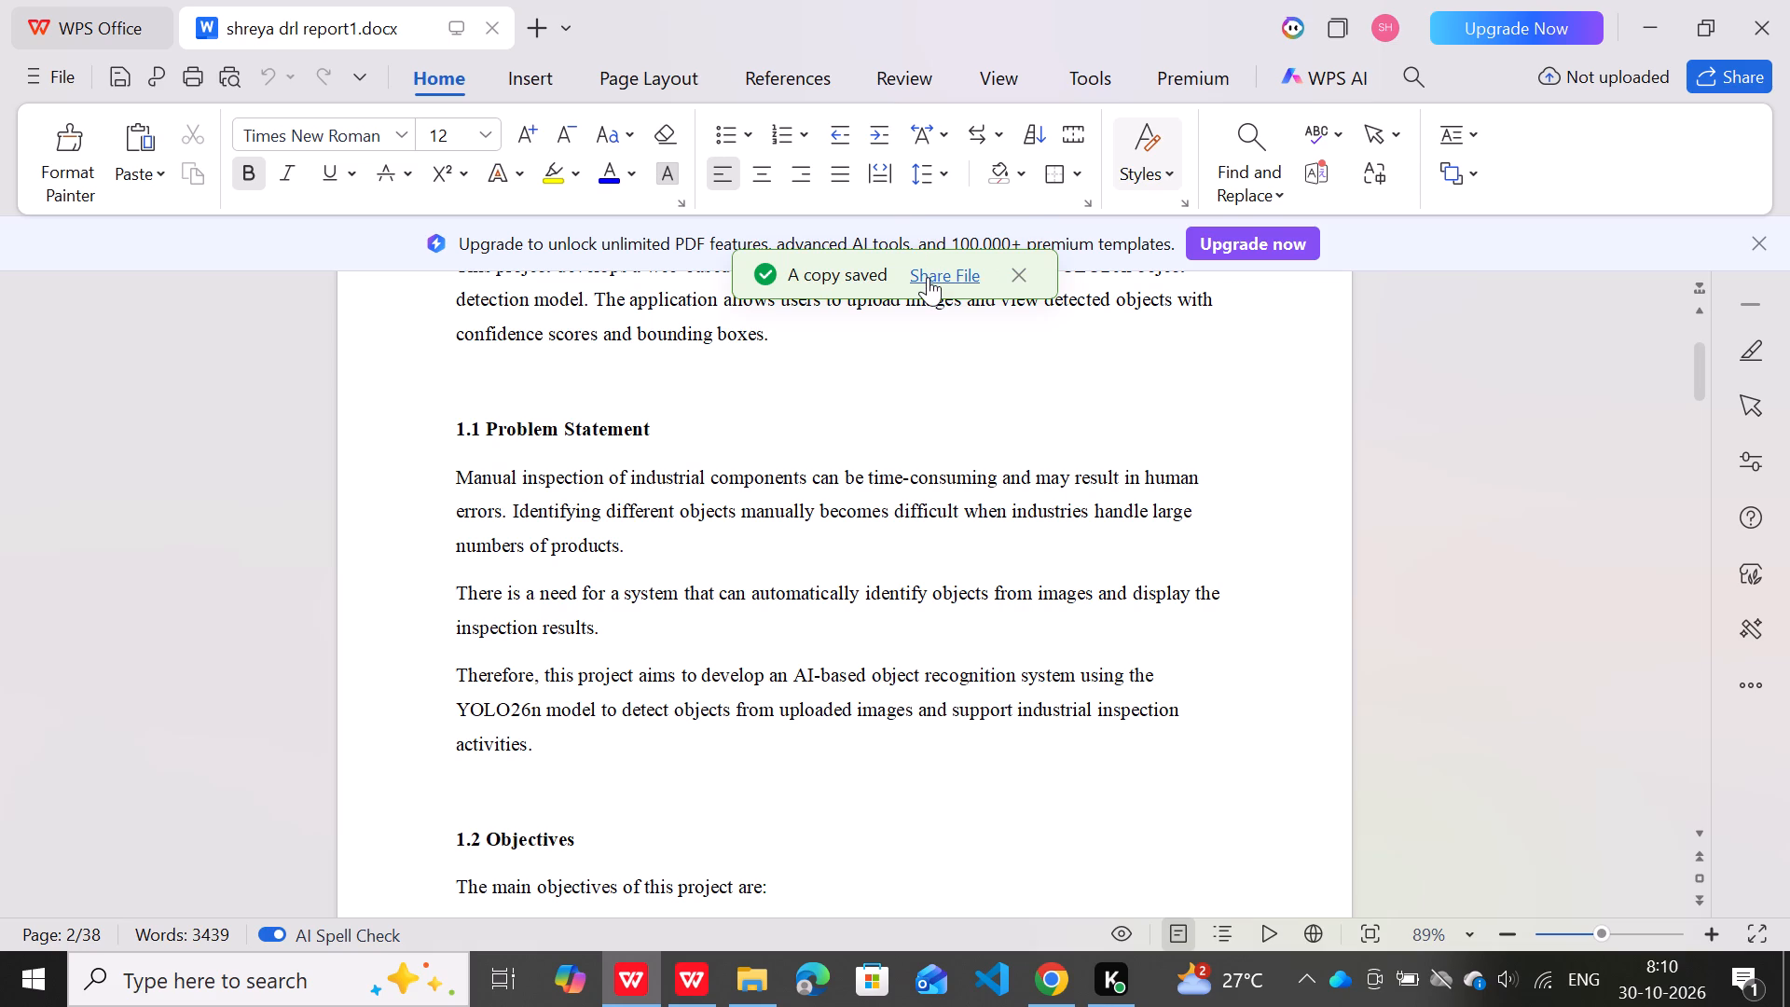
Start sharing the saved report copy by bringing up the options for sending it as a .docx file.
left_click(928, 277)
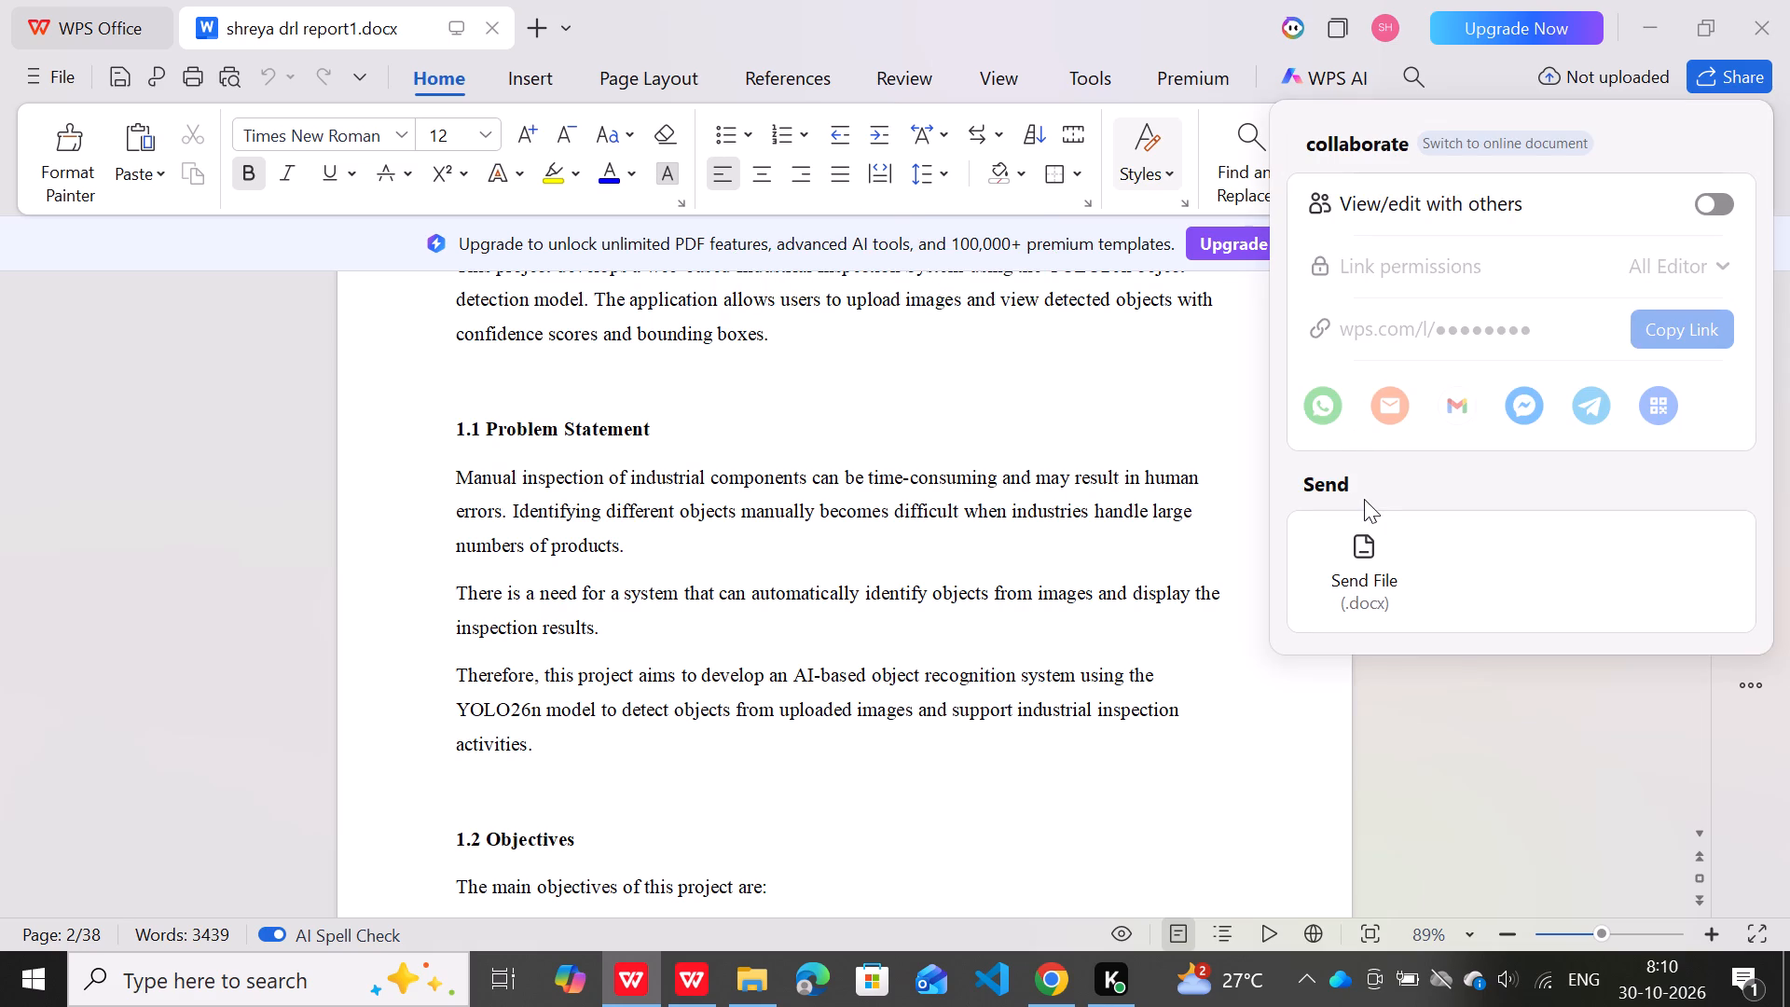
scroll(1454, 533, "down", 1)
left_click(1354, 571)
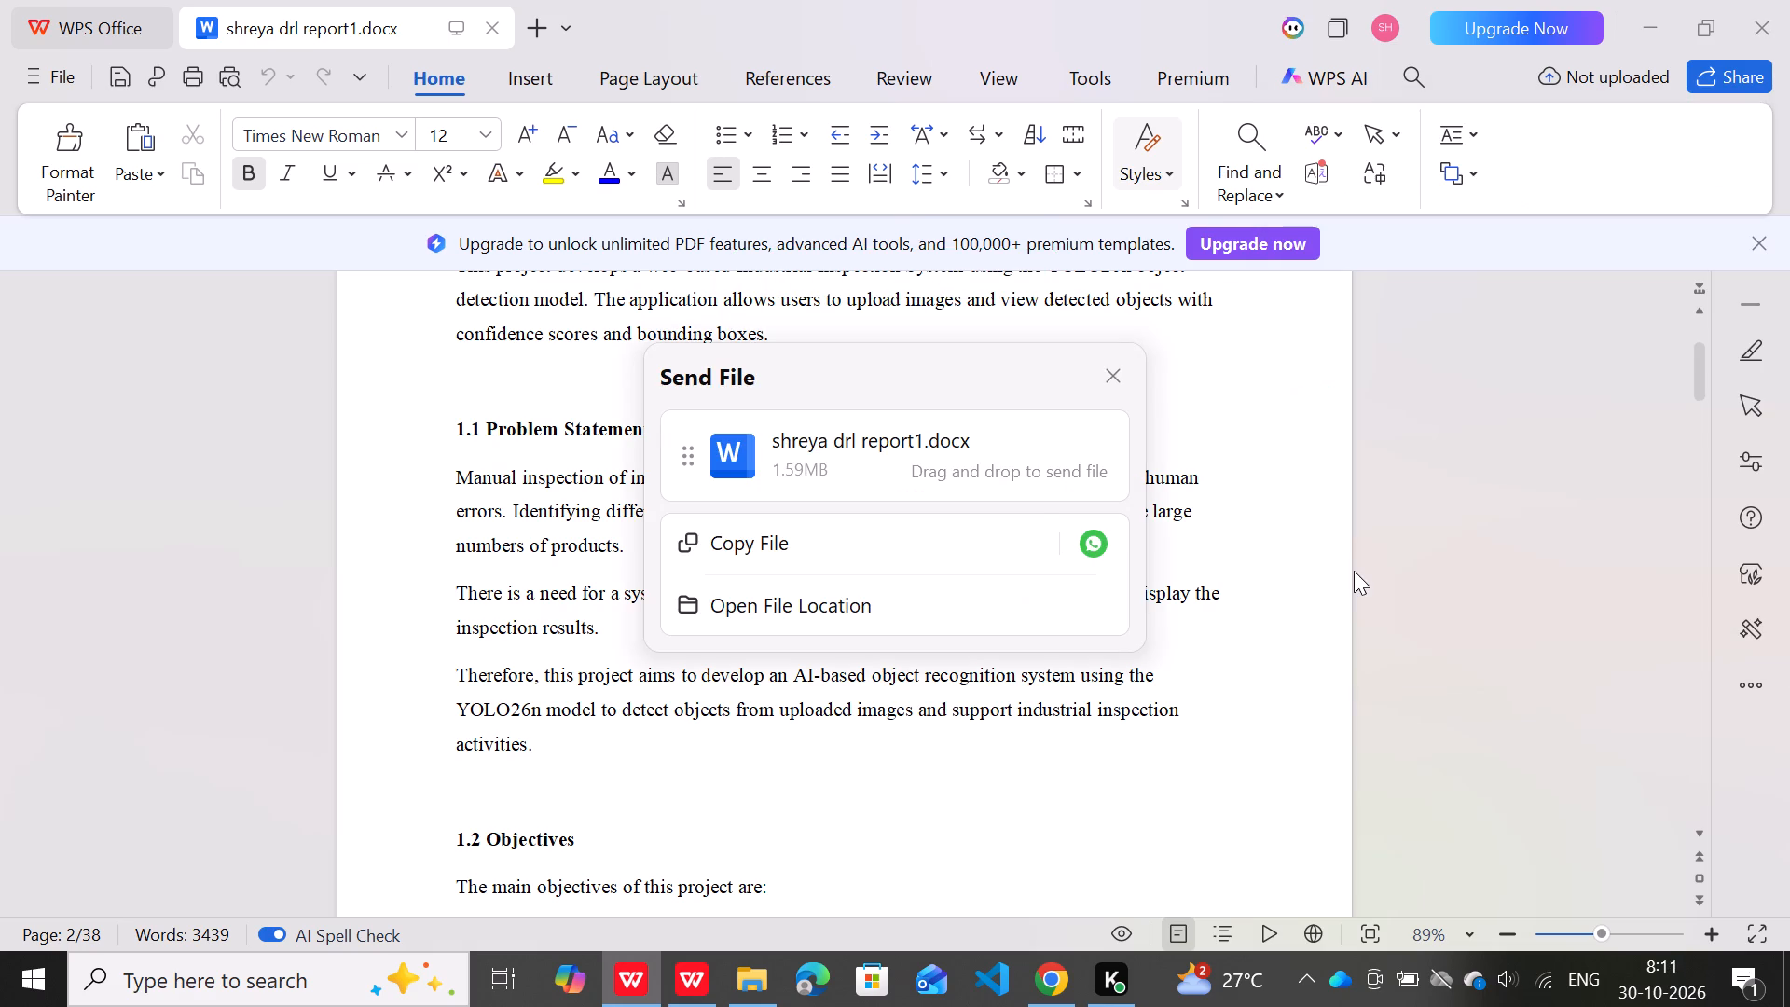
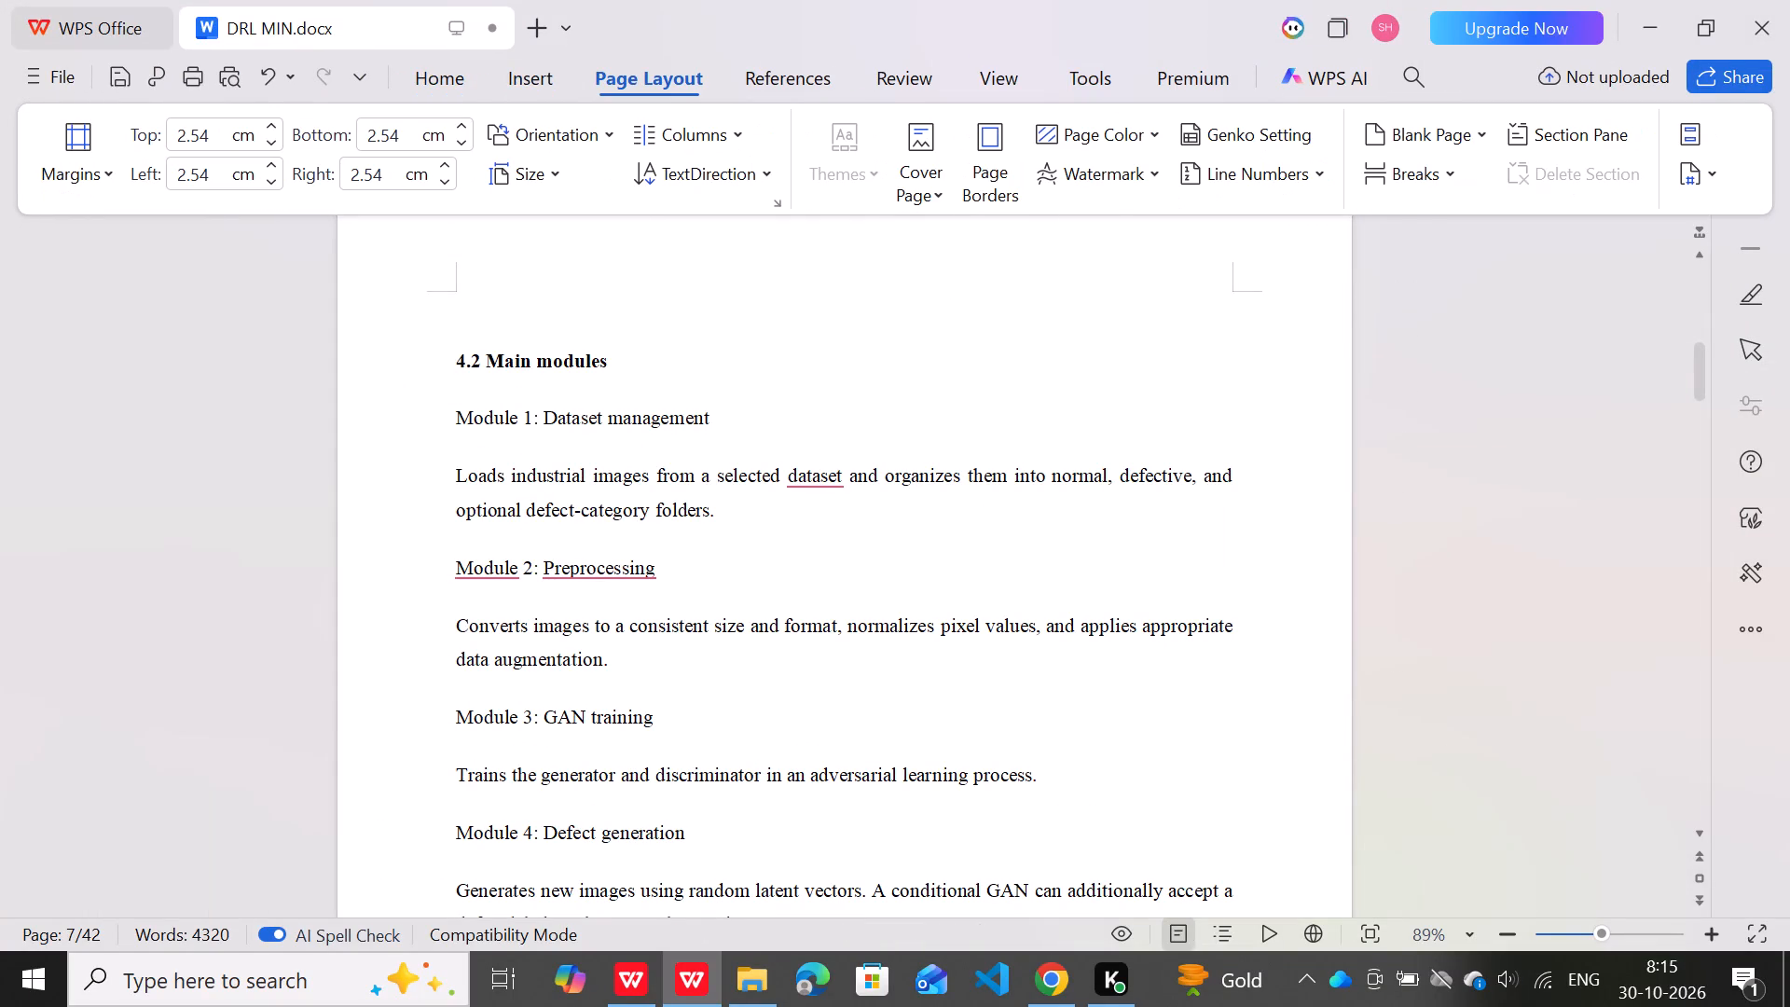
Review the opening pages of DRL MIN.docx, from the Abstract through the literature review and system architecture, checking headings, lists and page layout.
scroll(833, 386, "up", 6)
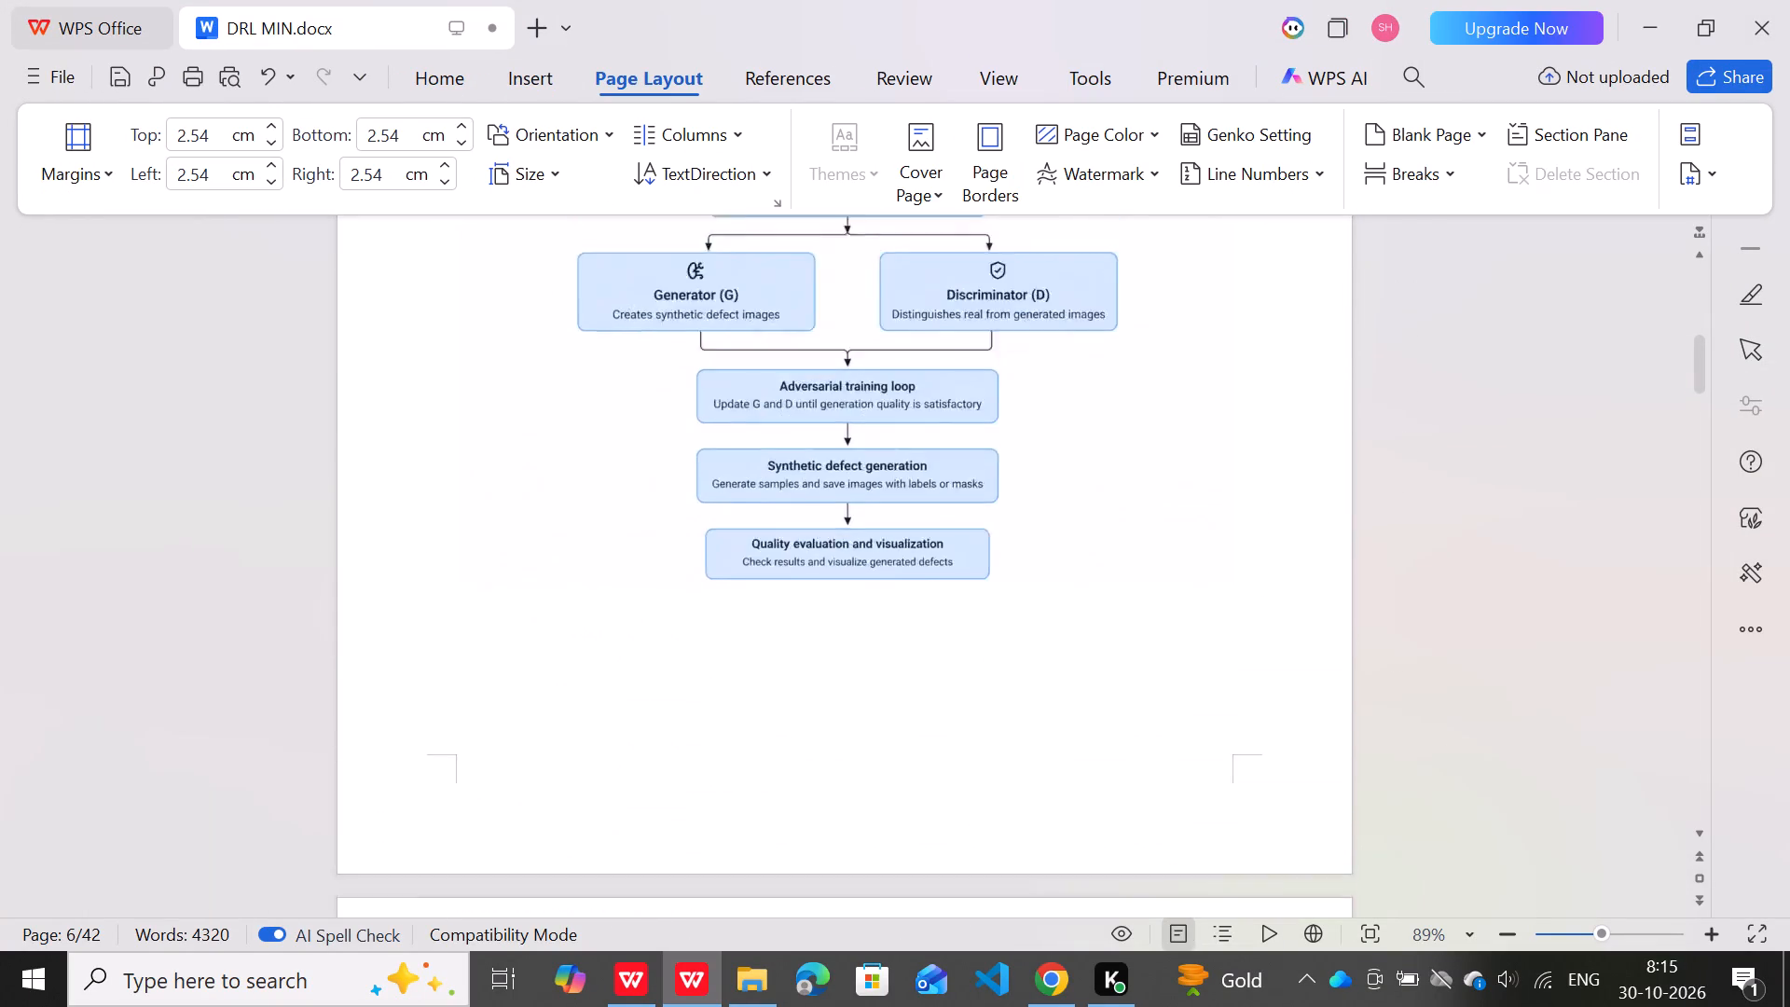
scroll(833, 386, "up", 13)
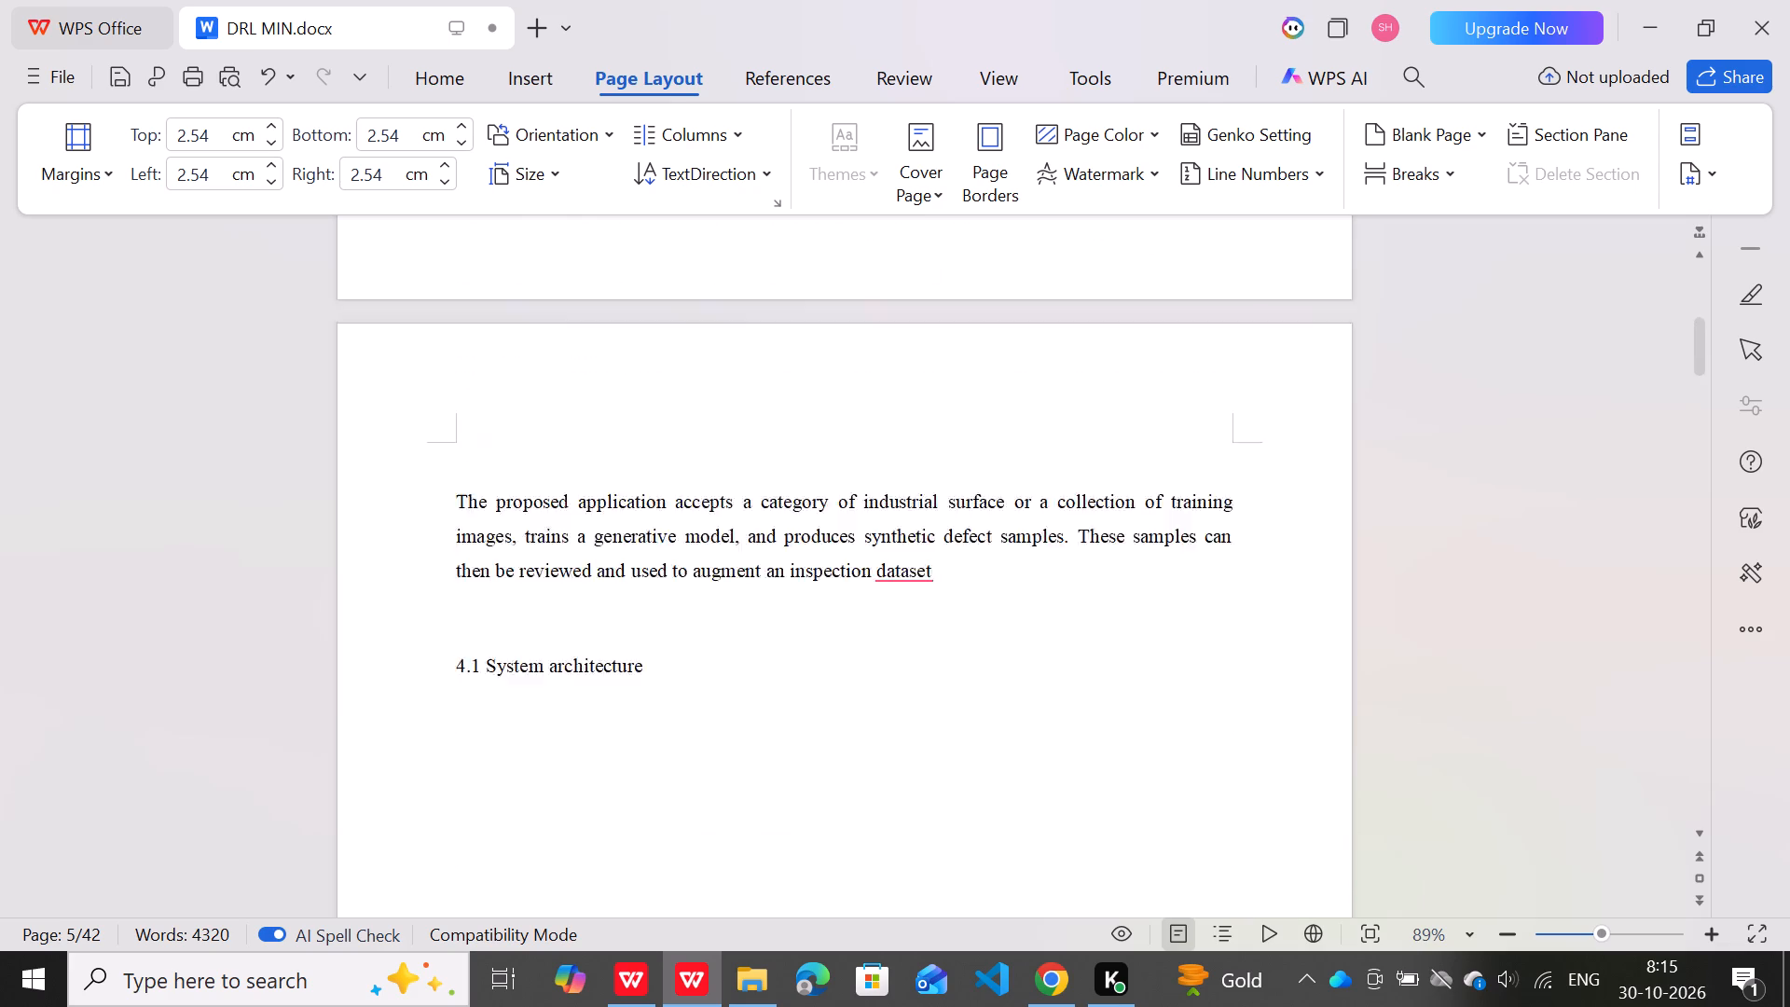
scroll(833, 386, "up", 13)
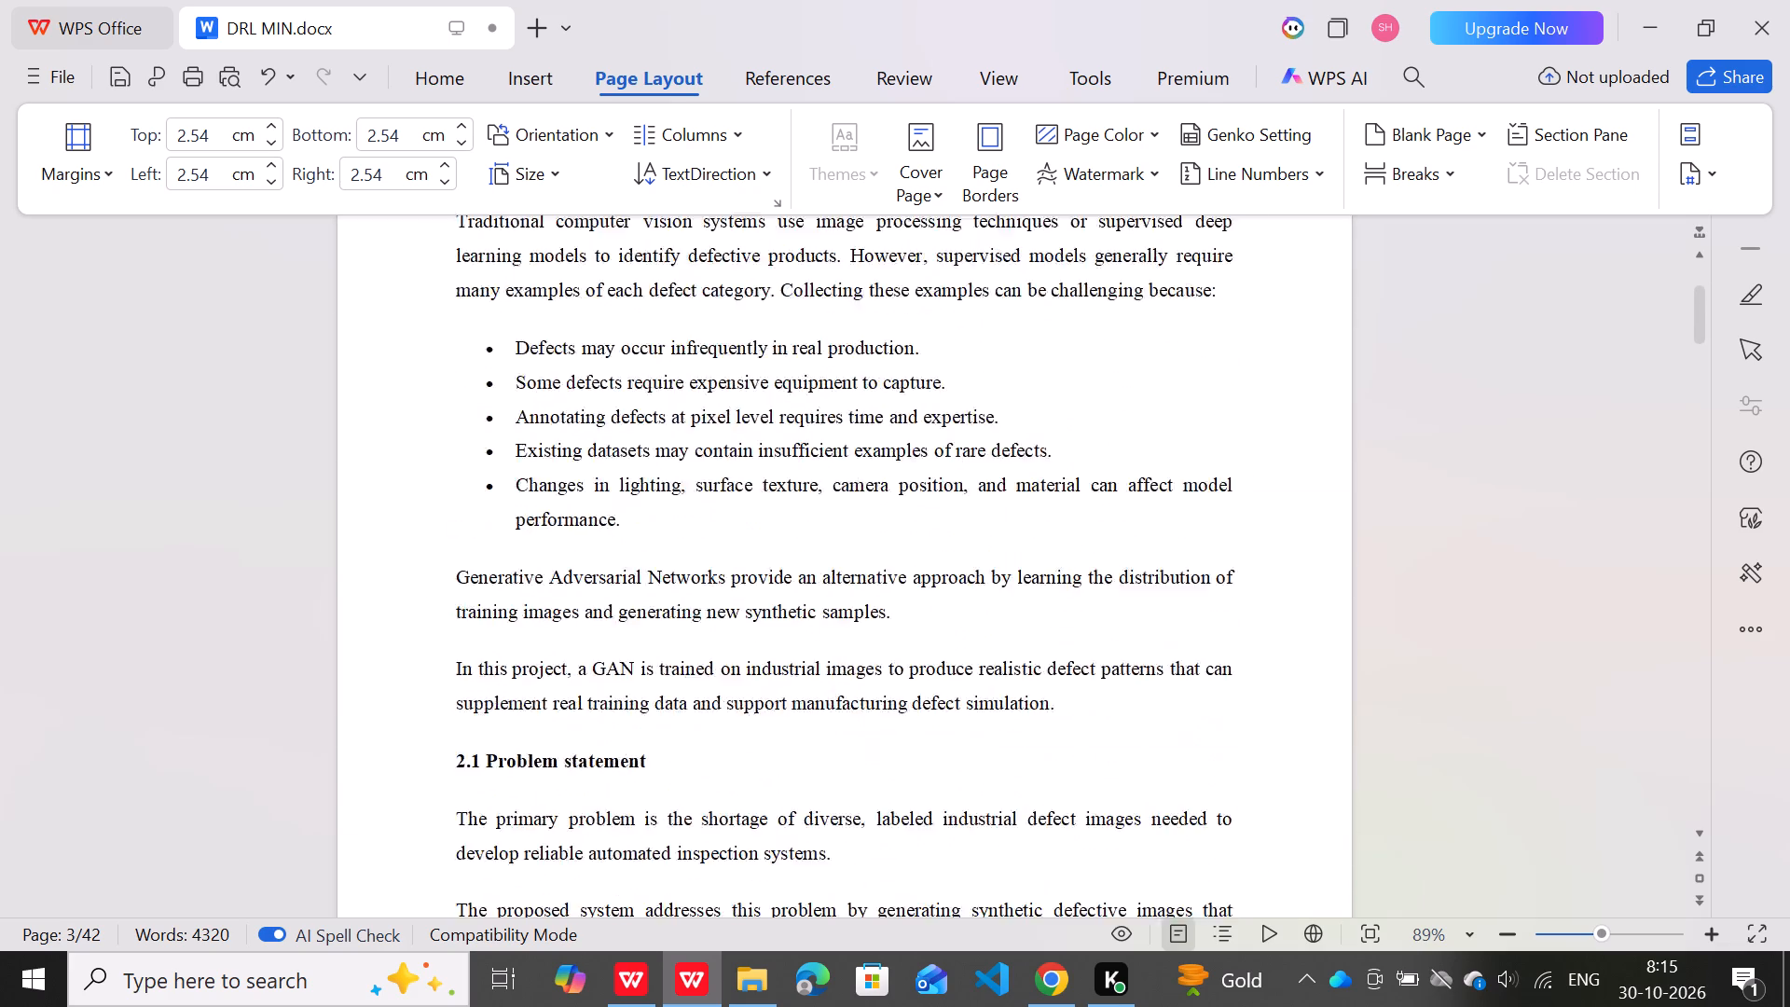
scroll(833, 386, "up", 20)
scroll(833, 386, "up", 1)
scroll(866, 589, "down", 1)
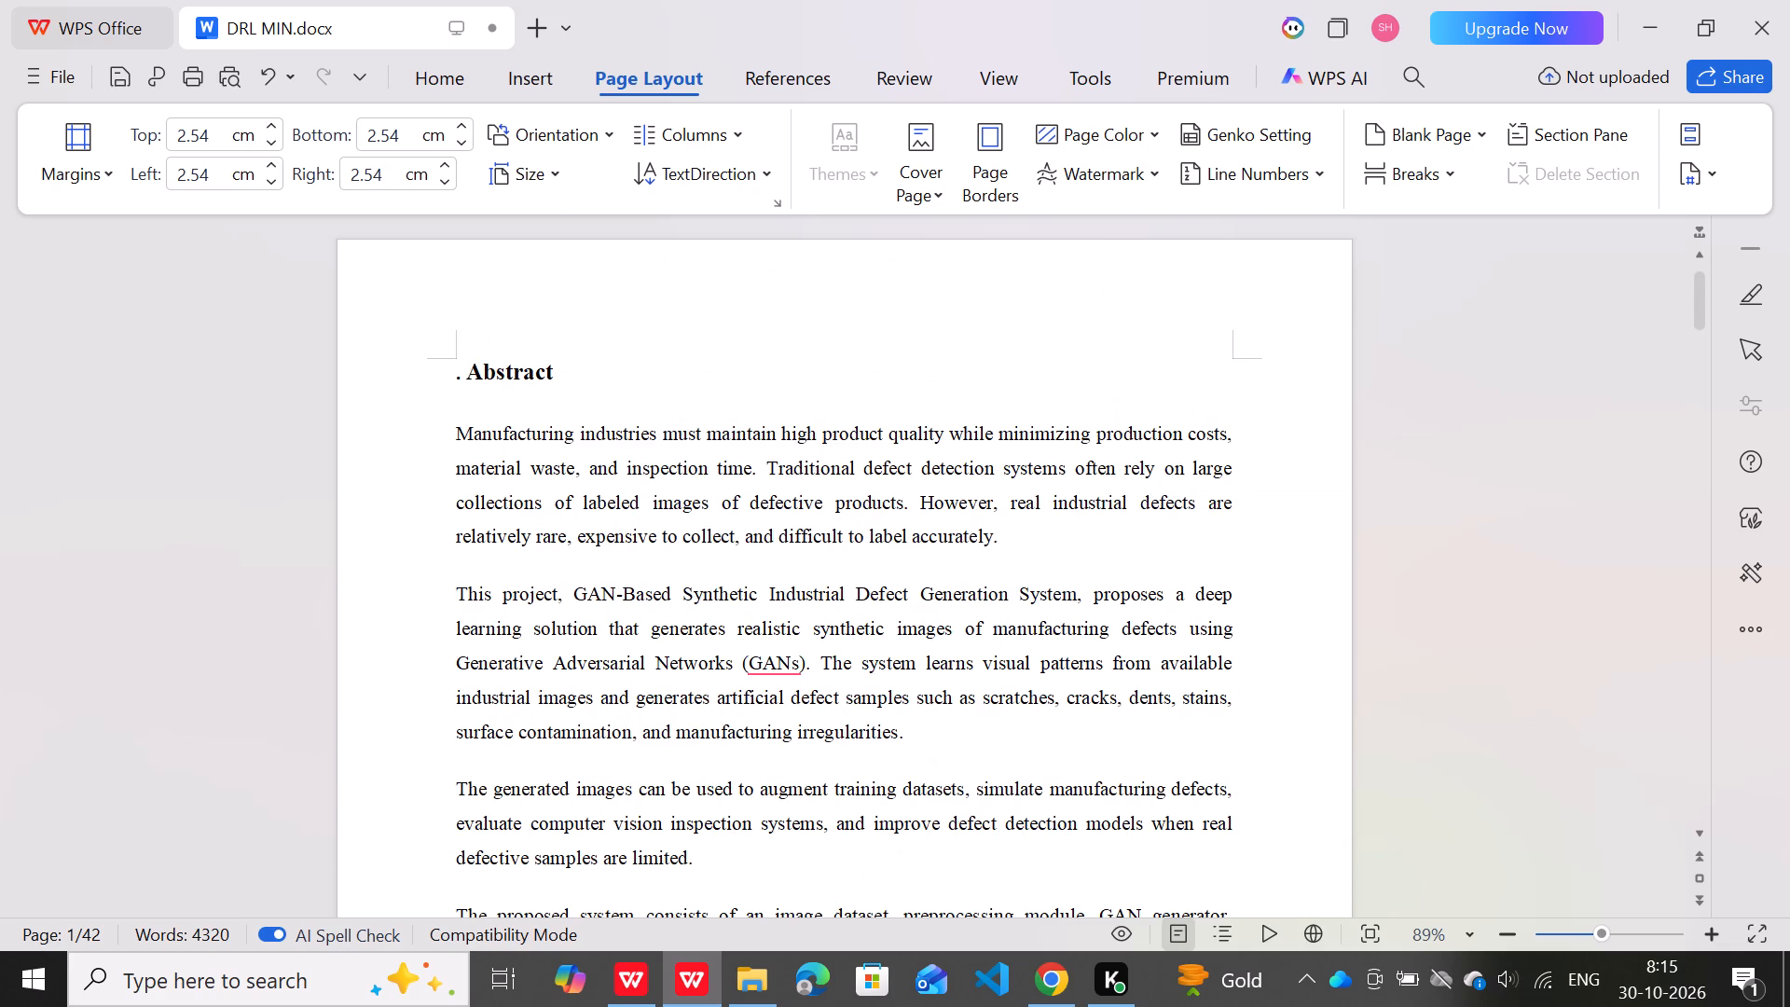
scroll(866, 589, "down", 12)
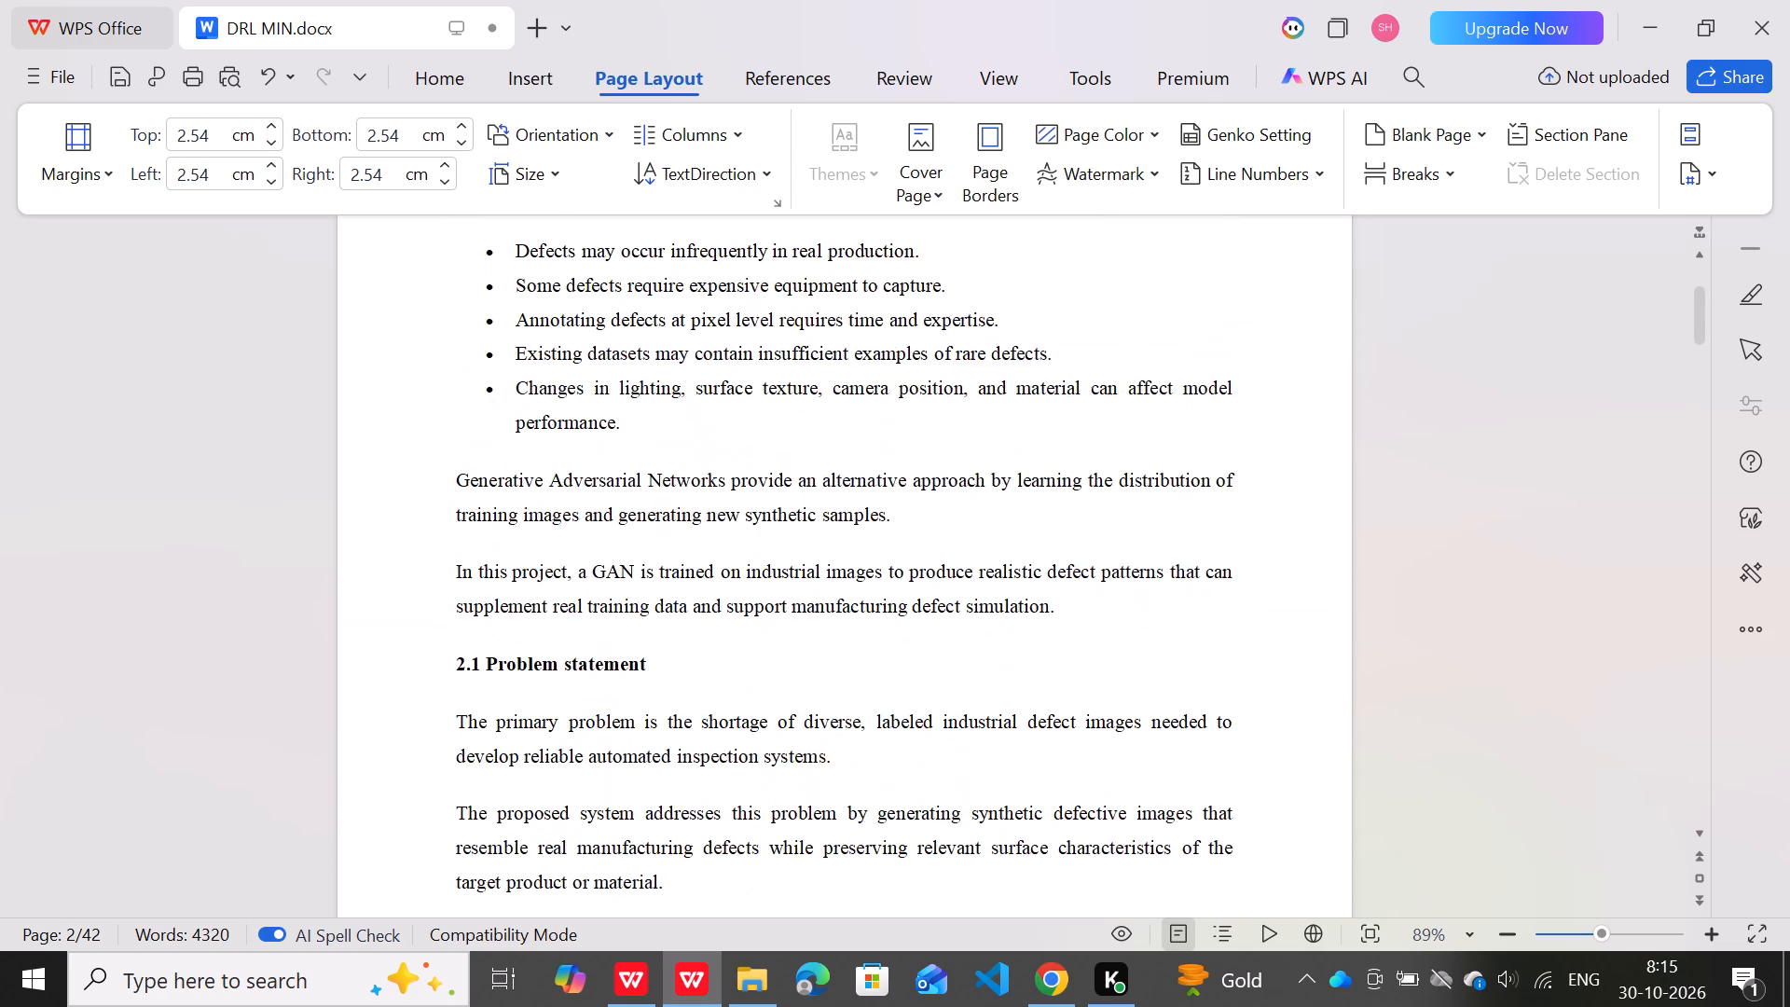
scroll(866, 589, "down", 7)
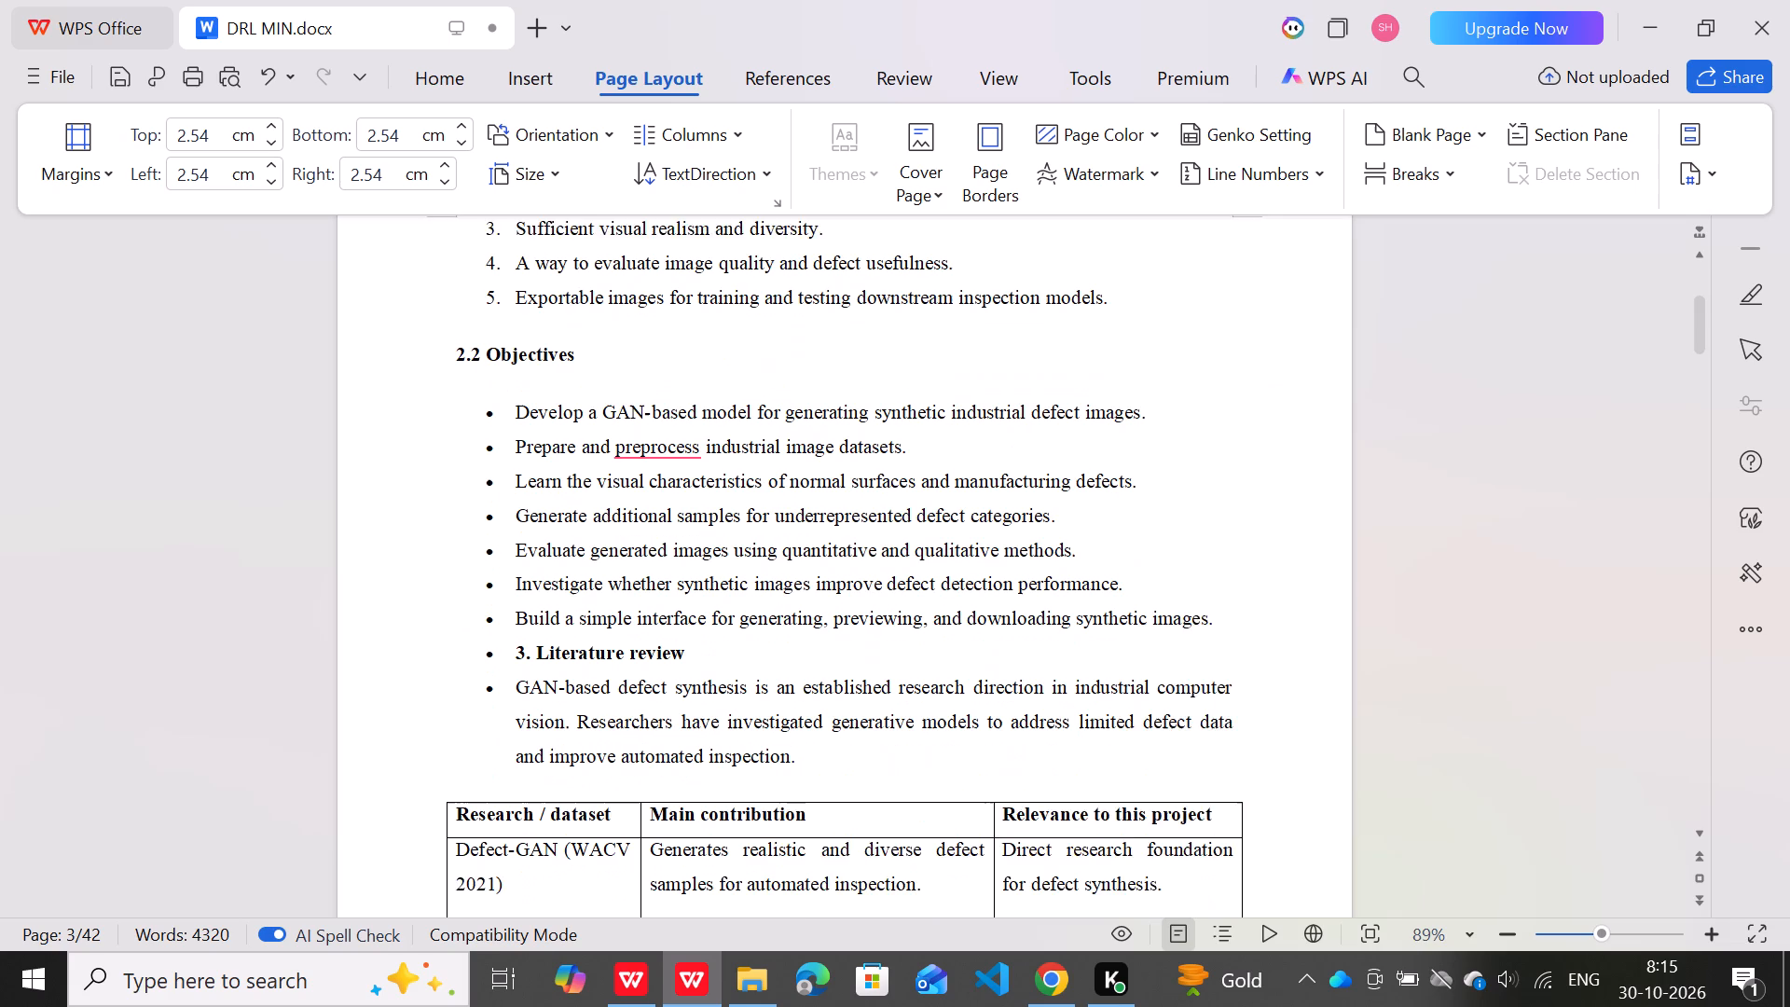
scroll(866, 589, "down", 5)
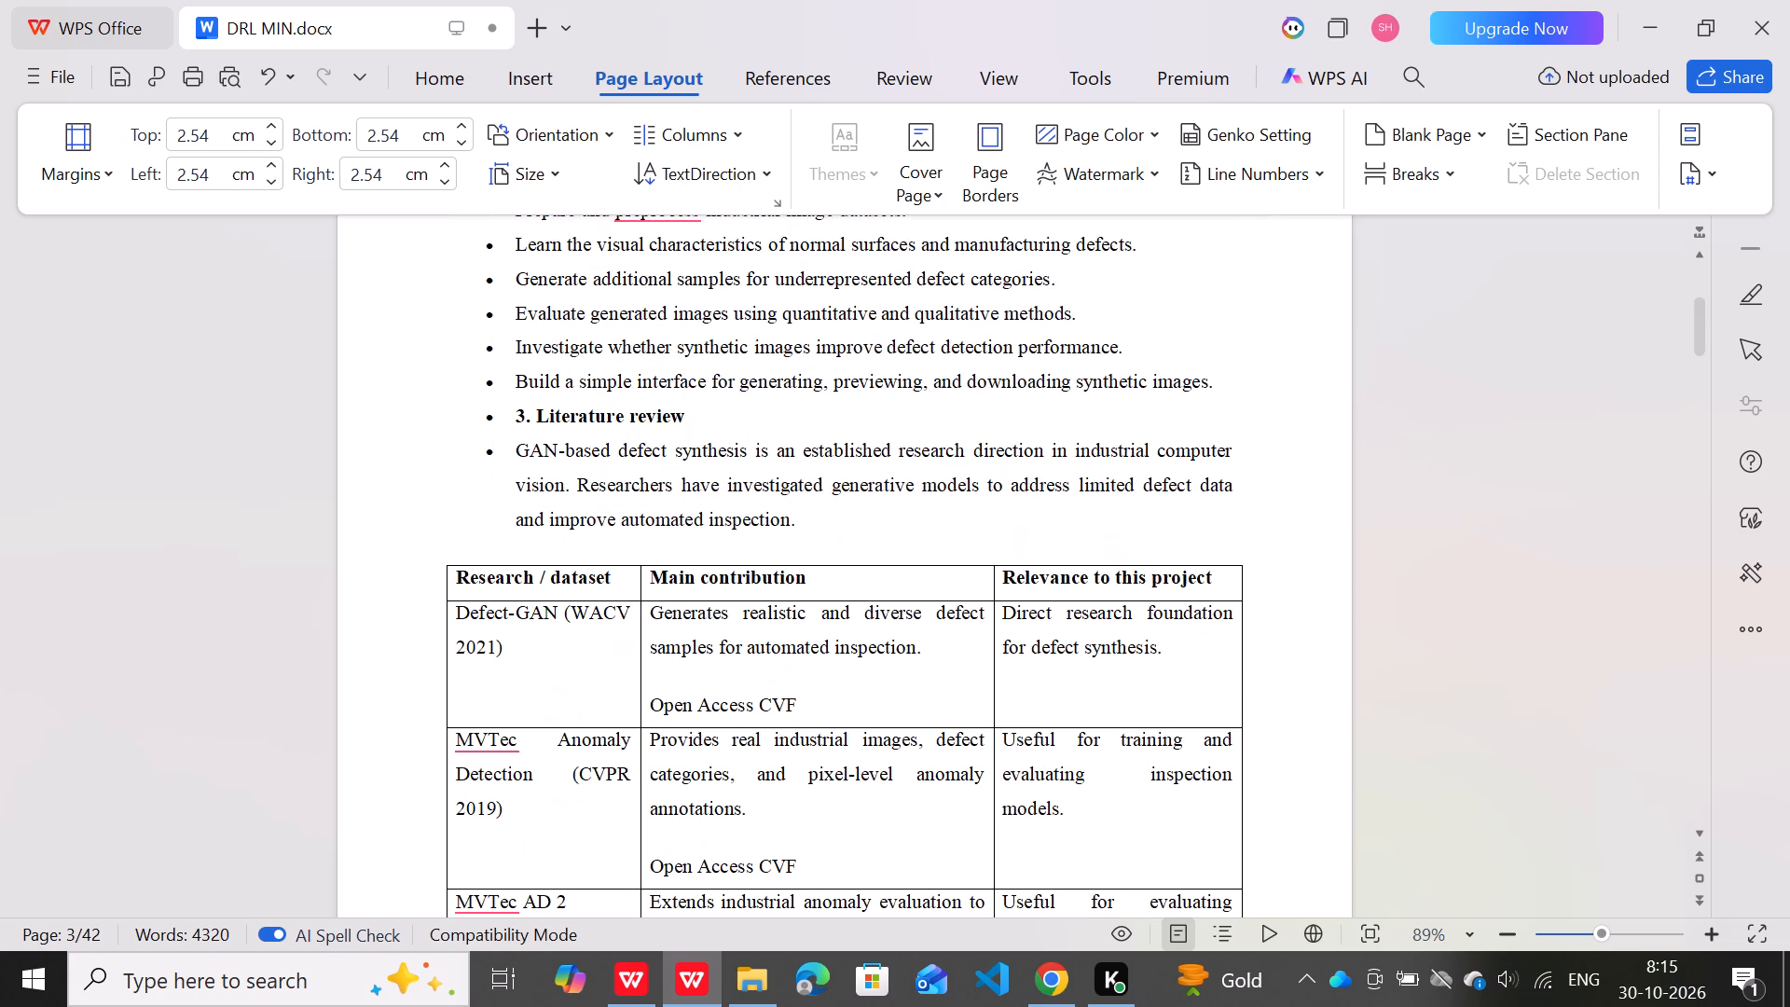
scroll(866, 589, "down", 5)
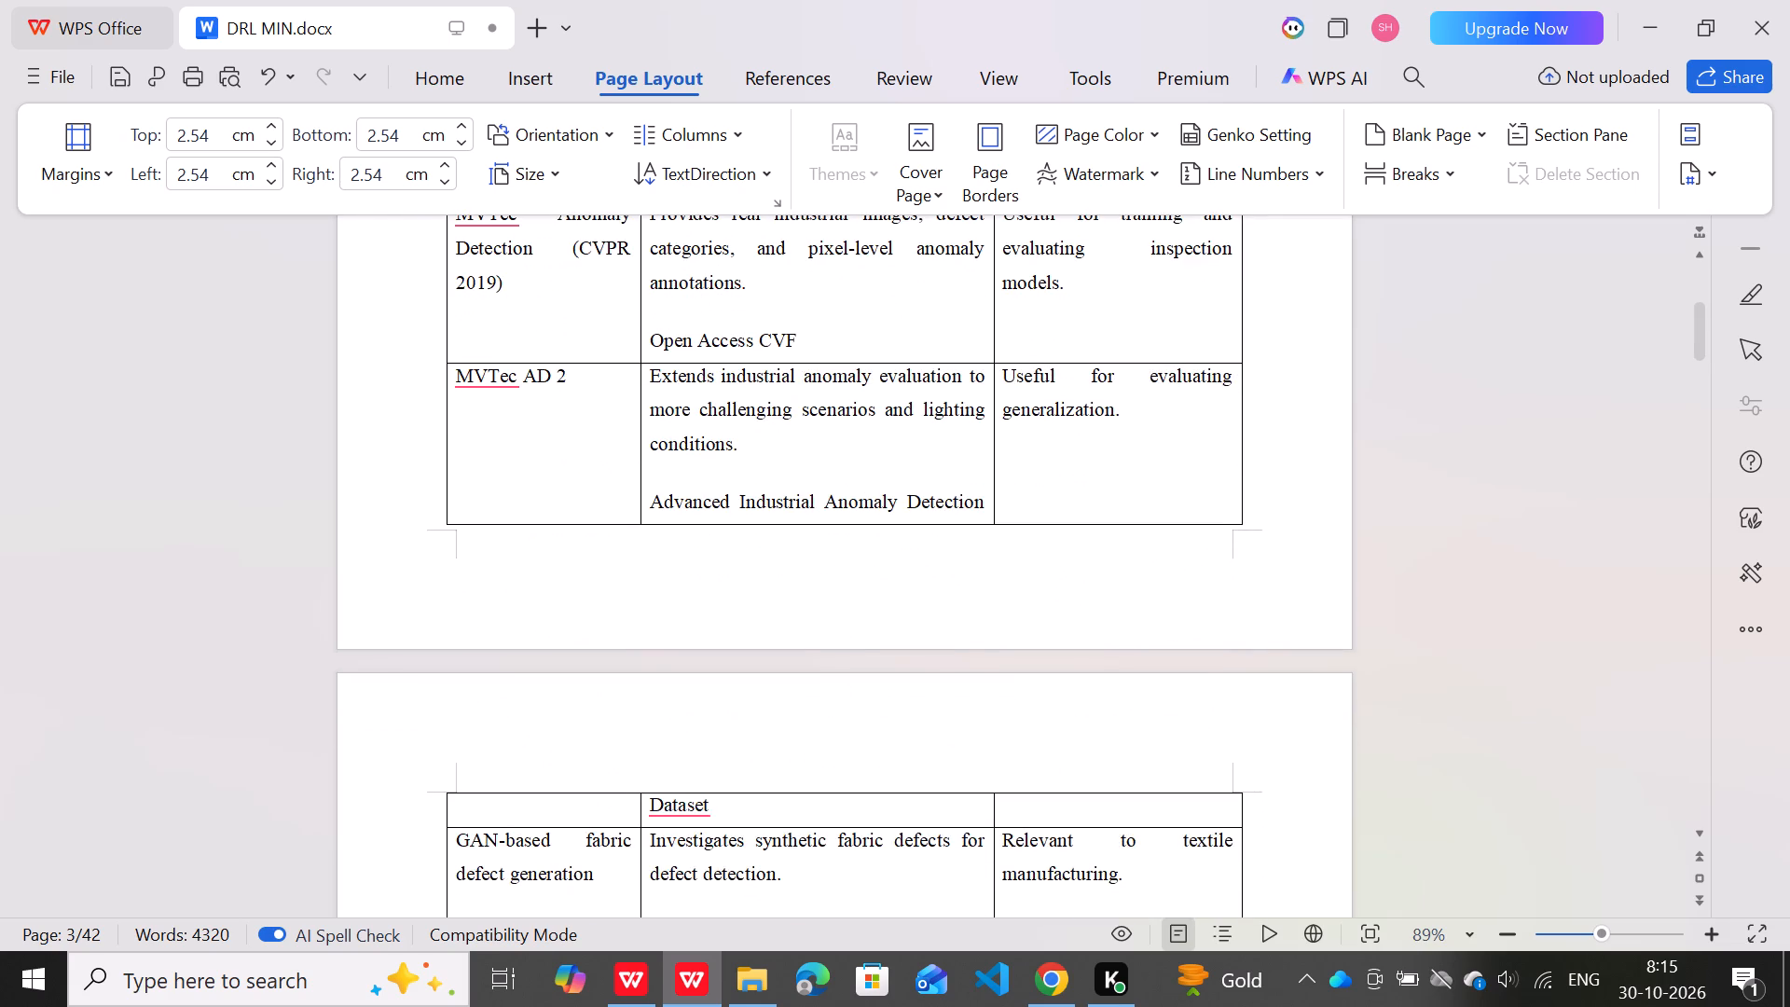
scroll(866, 589, "down", 5)
scroll(866, 589, "up", 1)
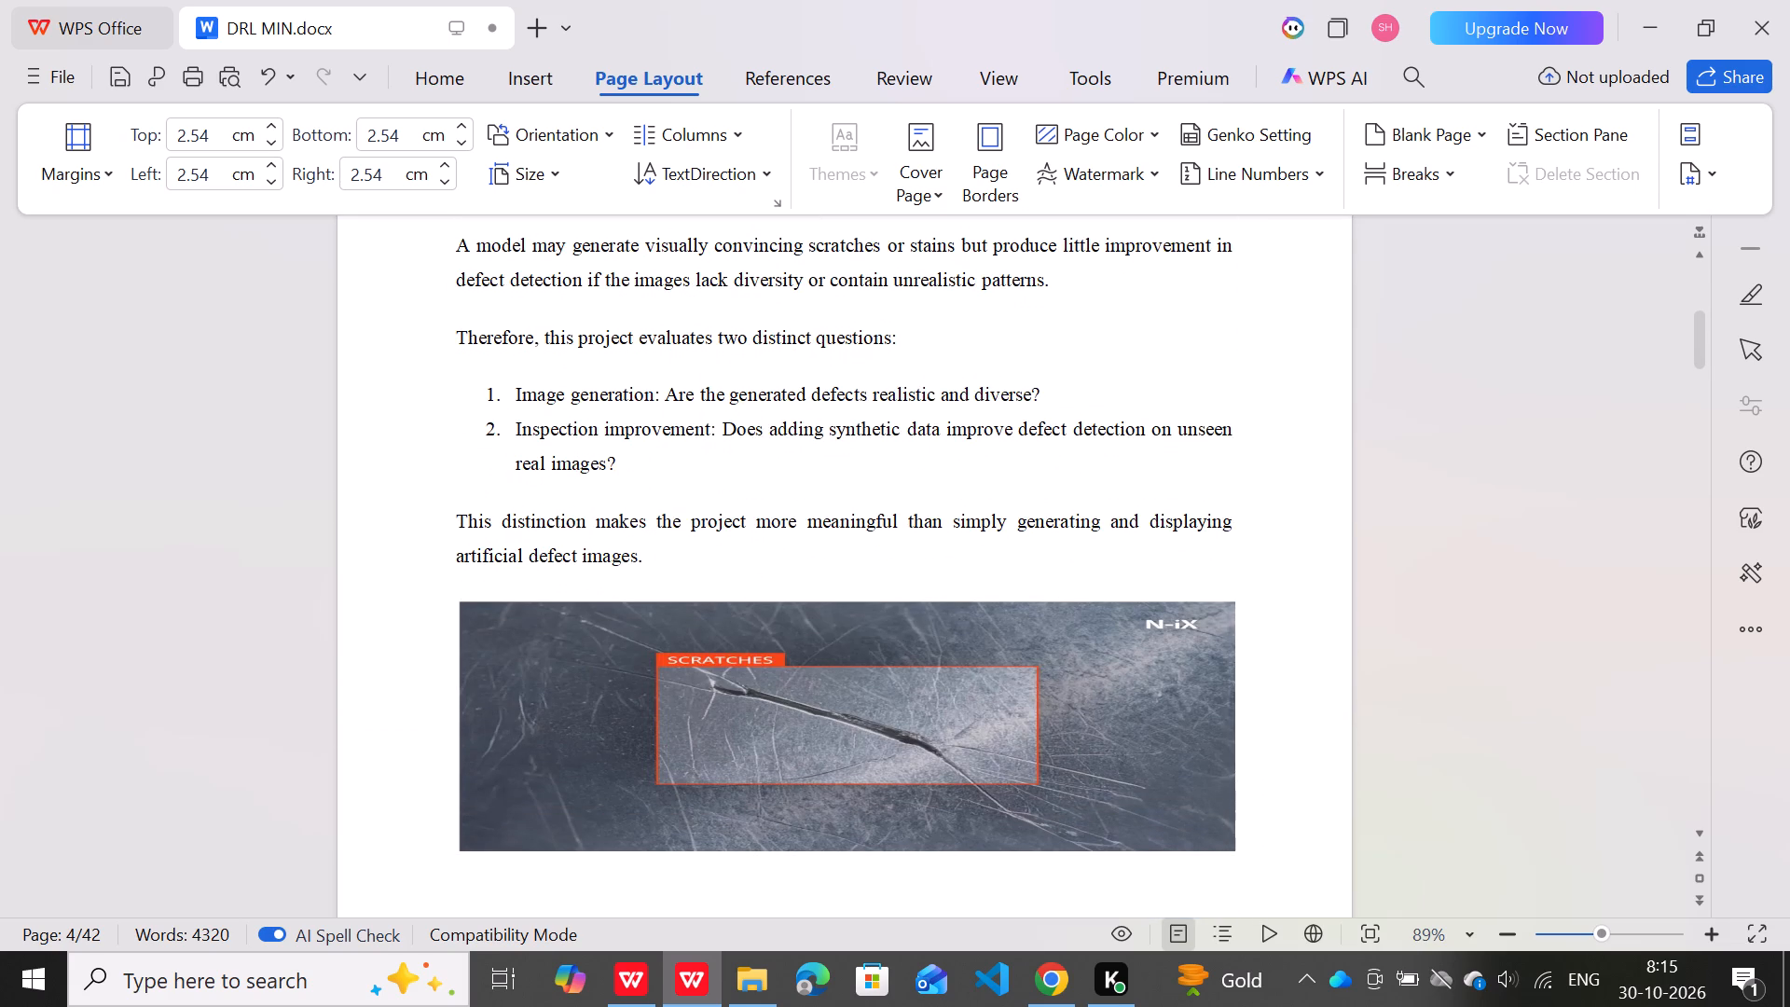
scroll(866, 589, "up", 11)
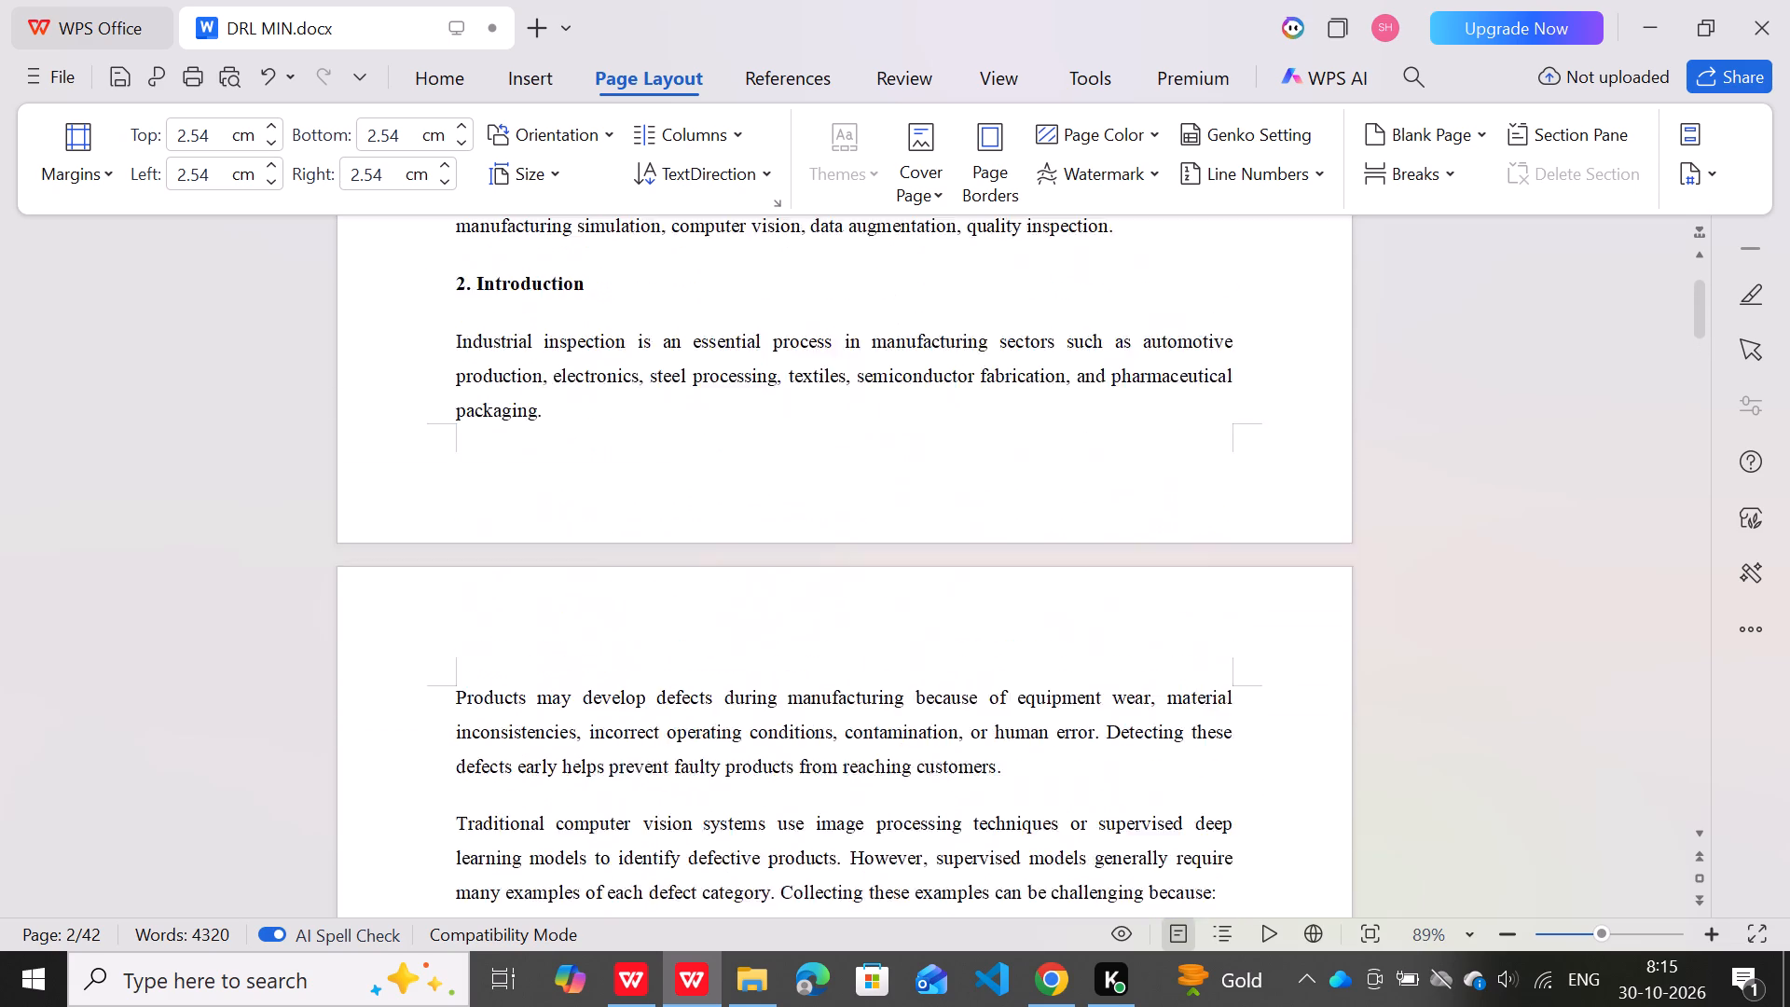
scroll(866, 589, "up", 5)
scroll(866, 589, "down", 6)
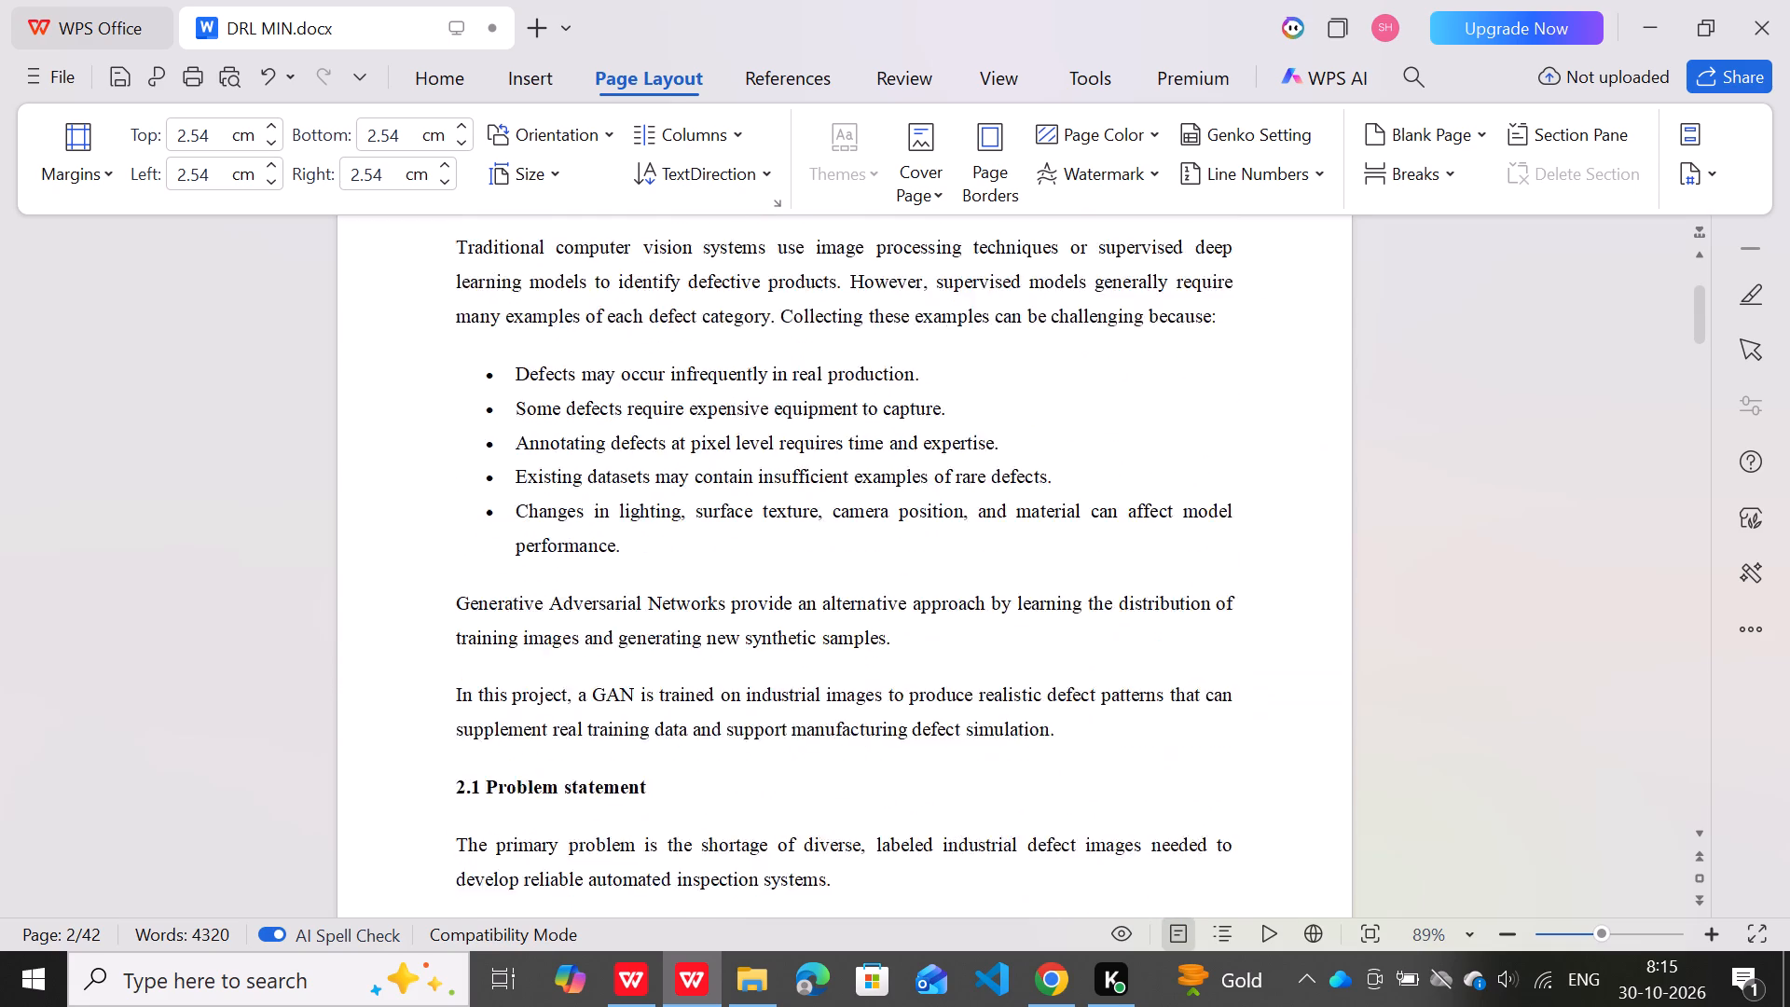
scroll(866, 589, "down", 3)
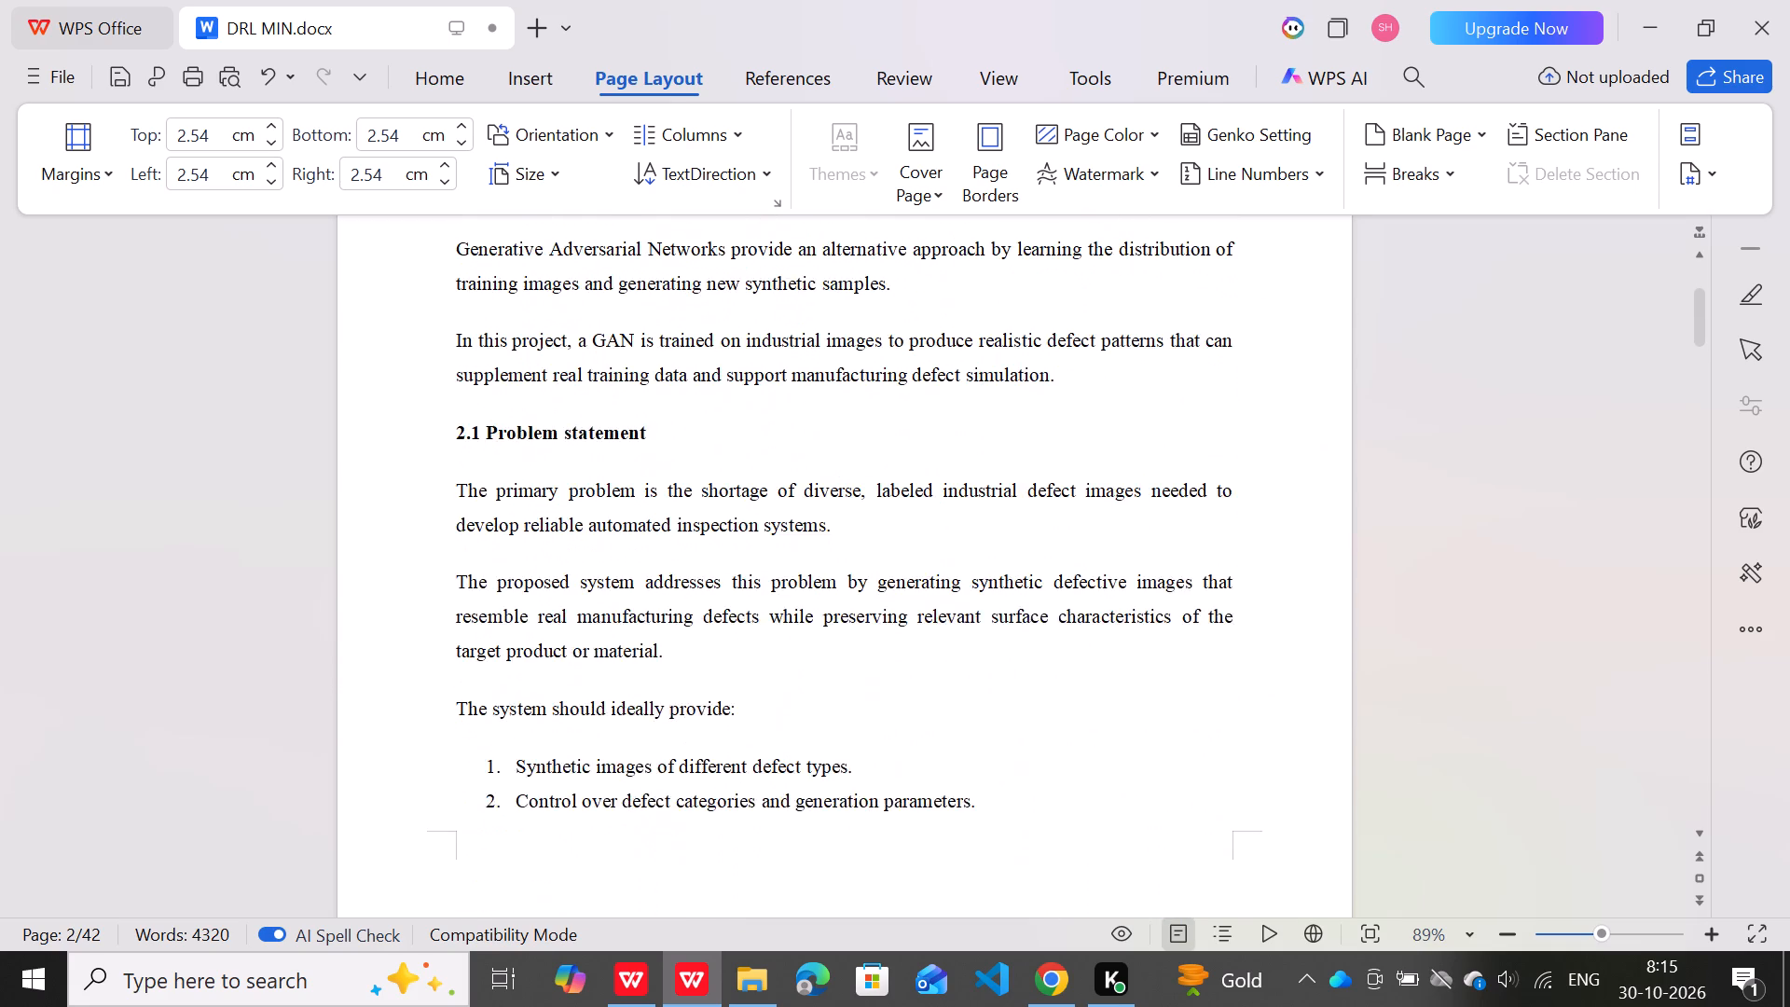
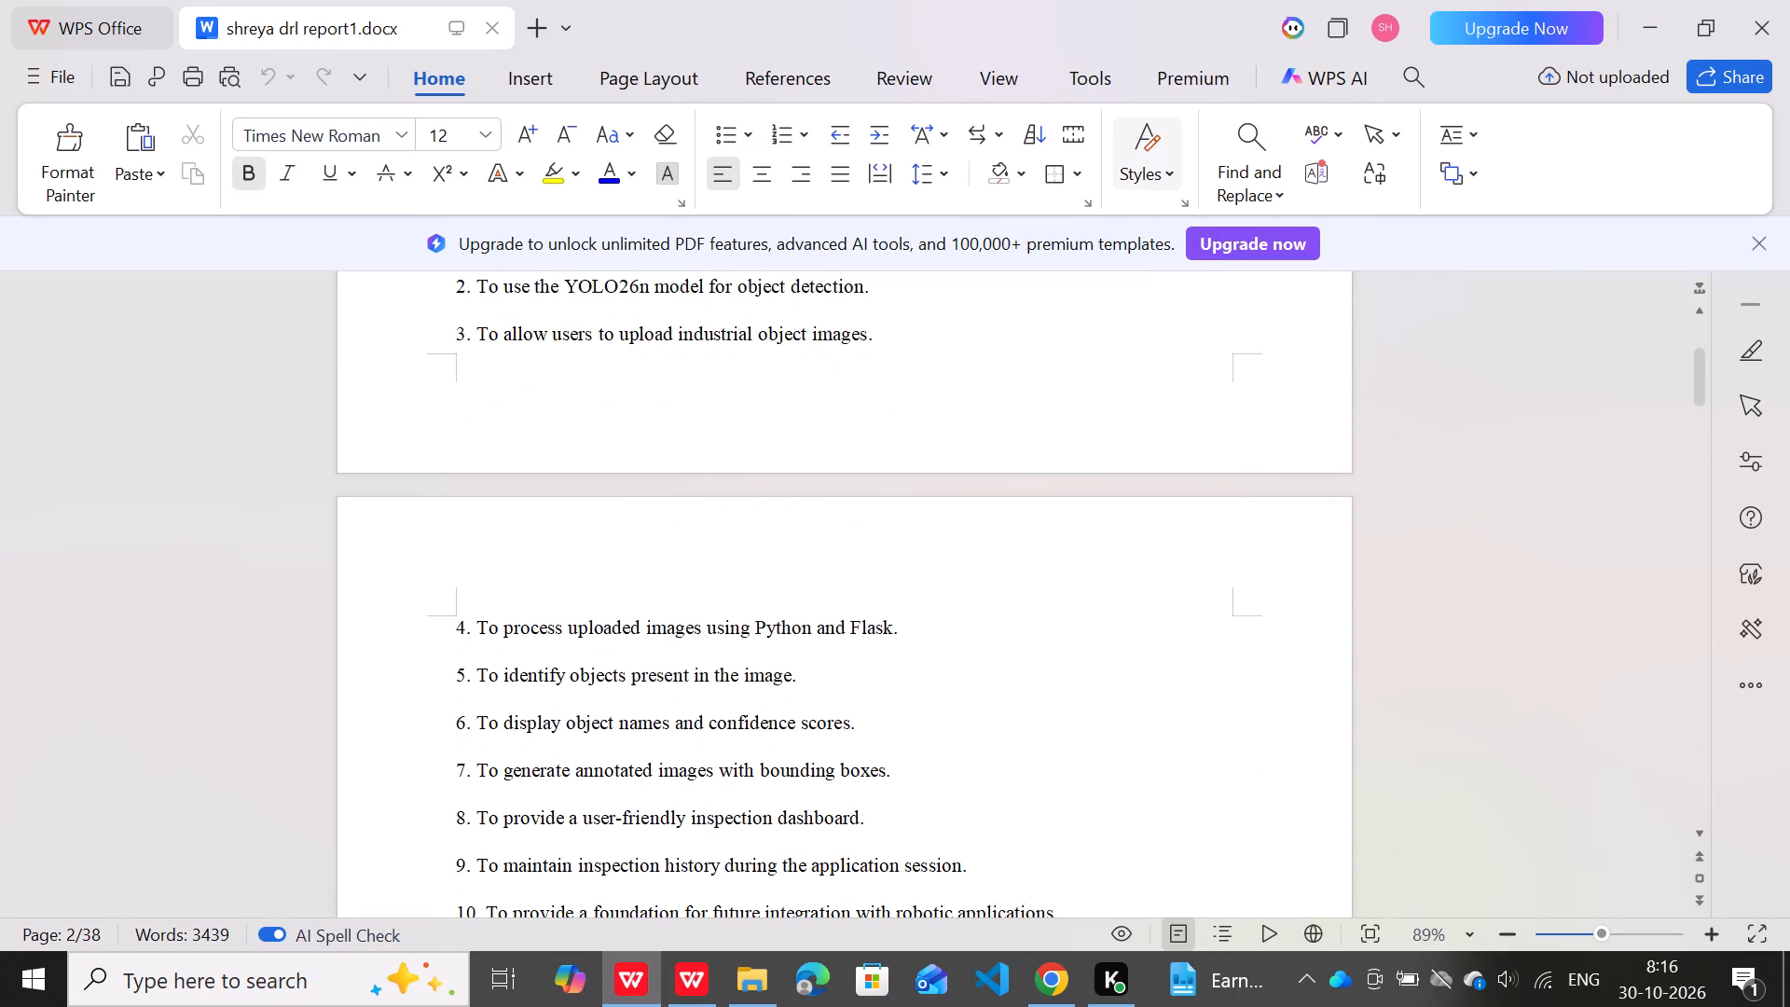
Return to the ABSTRACT page at the start of the report and select the document's entire text.
scroll(763, 632, "up", 12)
scroll(763, 632, "up", 12)
scroll(763, 632, "up", 11)
scroll(763, 632, "up", 10)
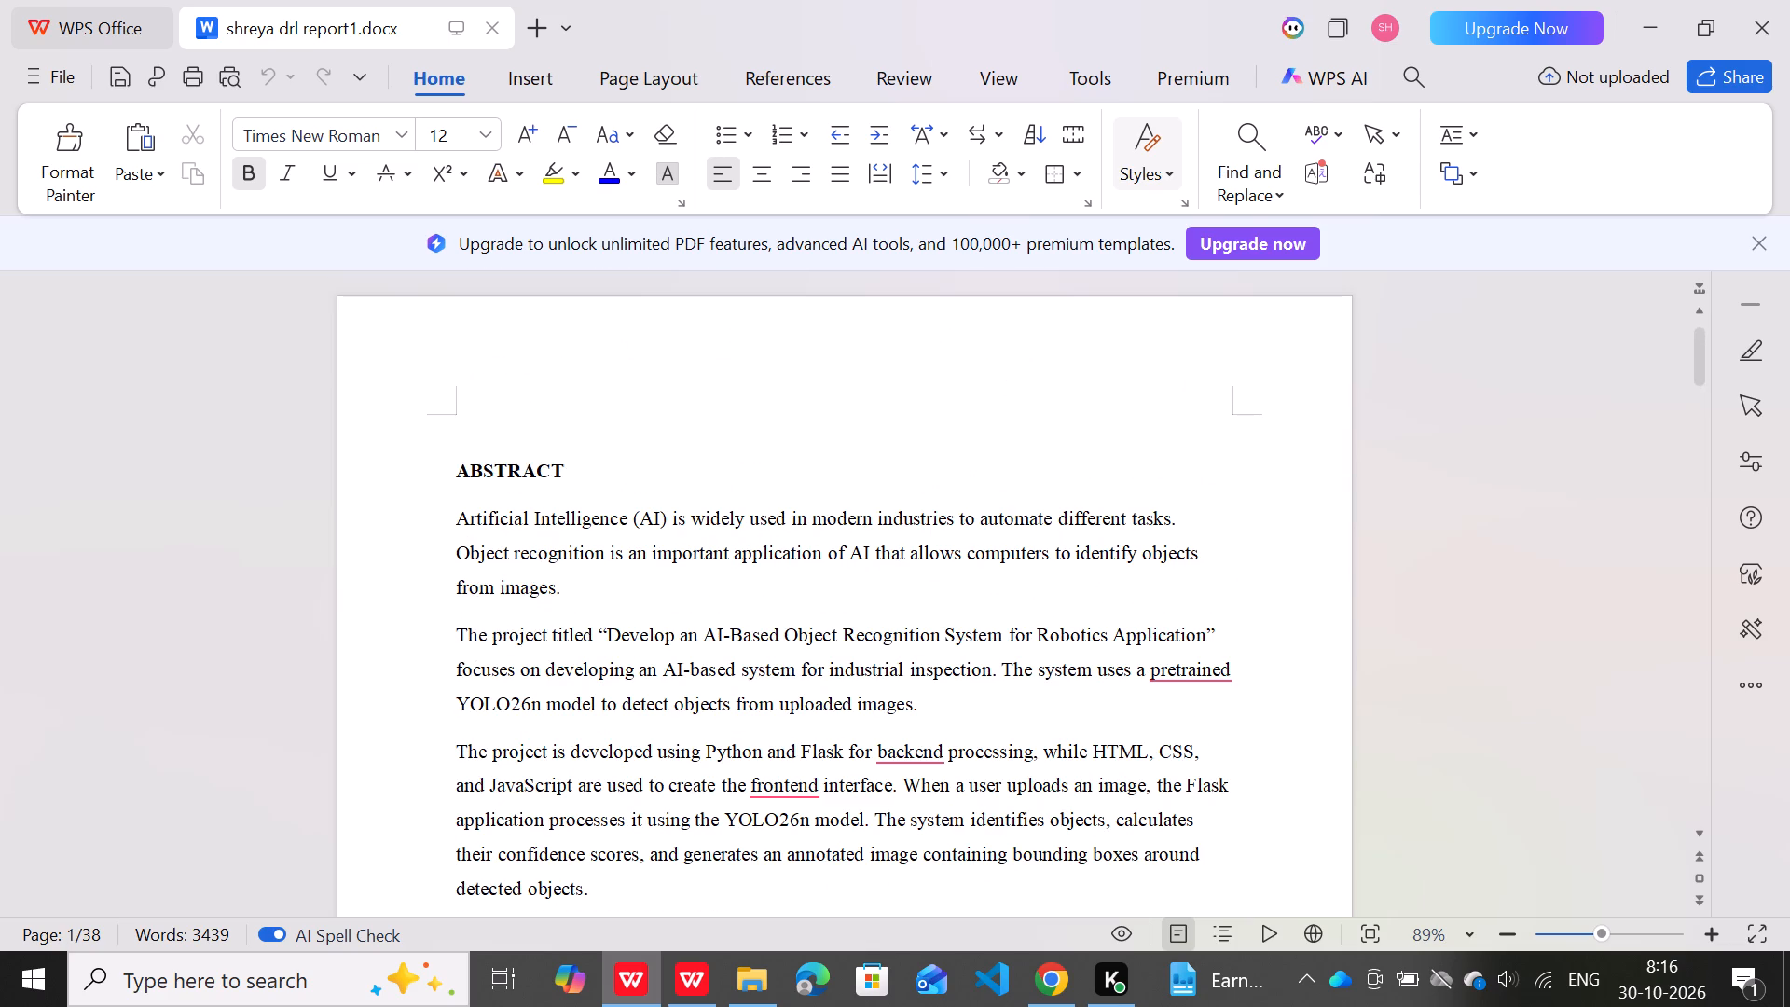
double_click(459, 480)
Select the report's entire text and open the additional AI writing actions for the selection.
key("ctrl+a")
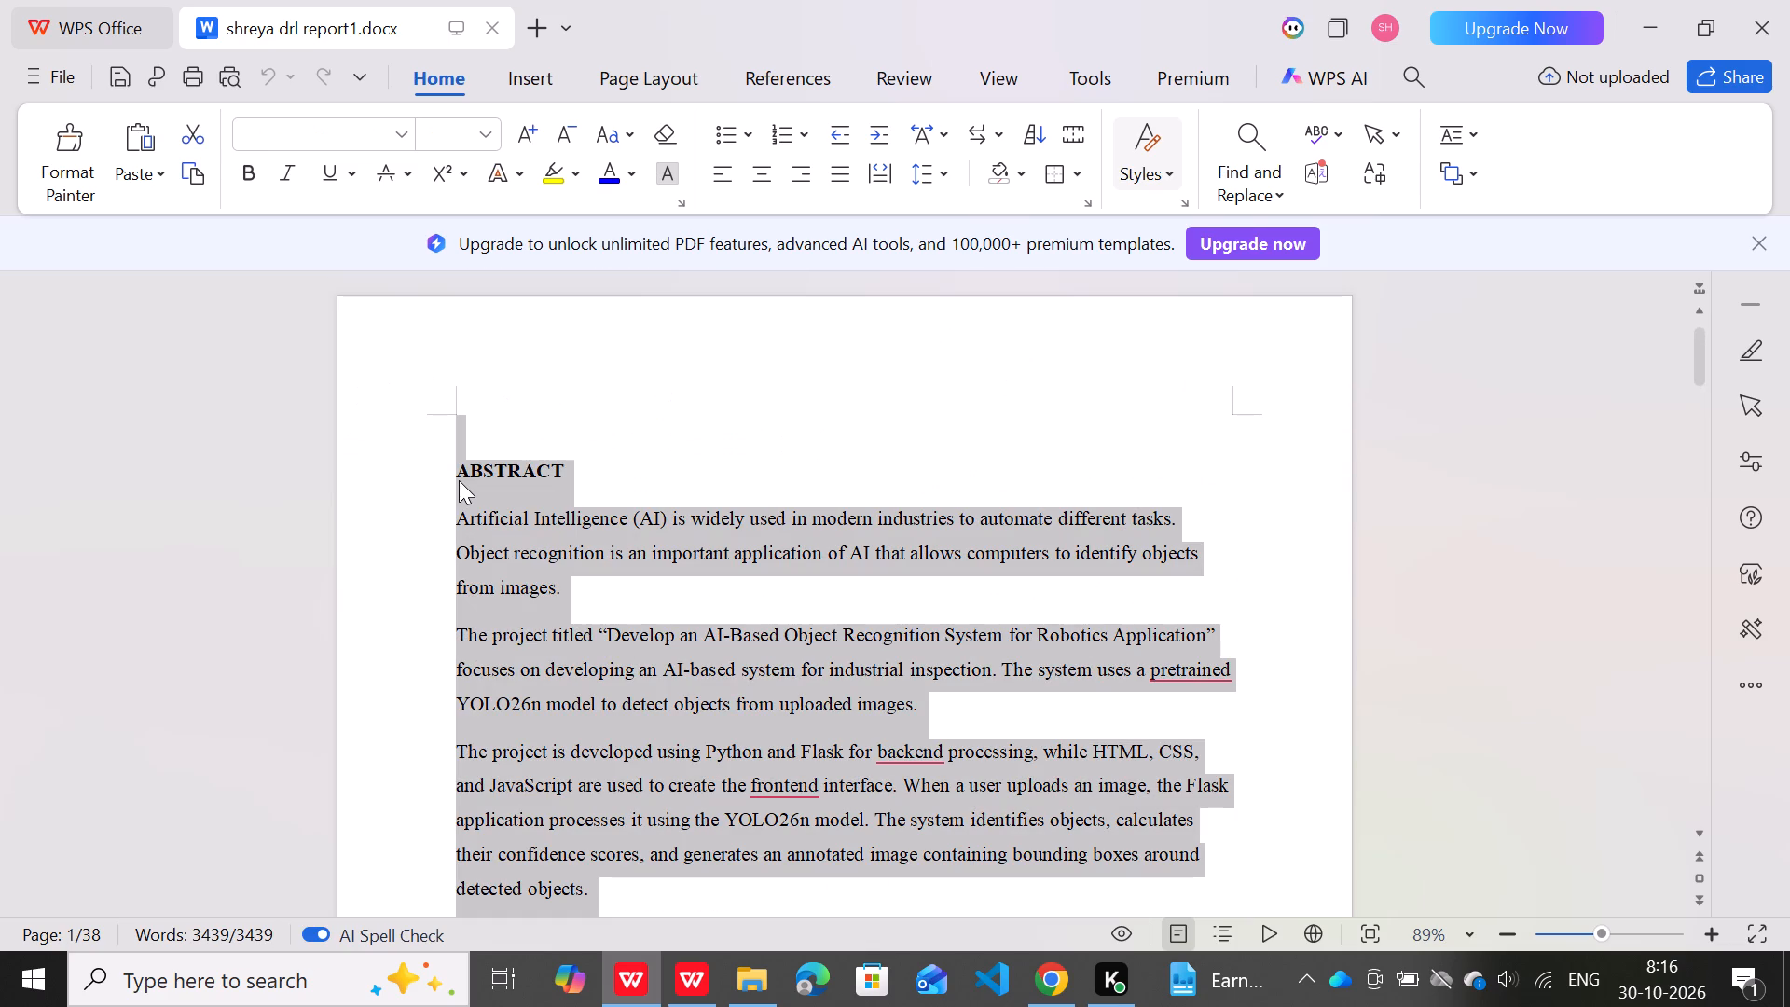
right_click(459, 480)
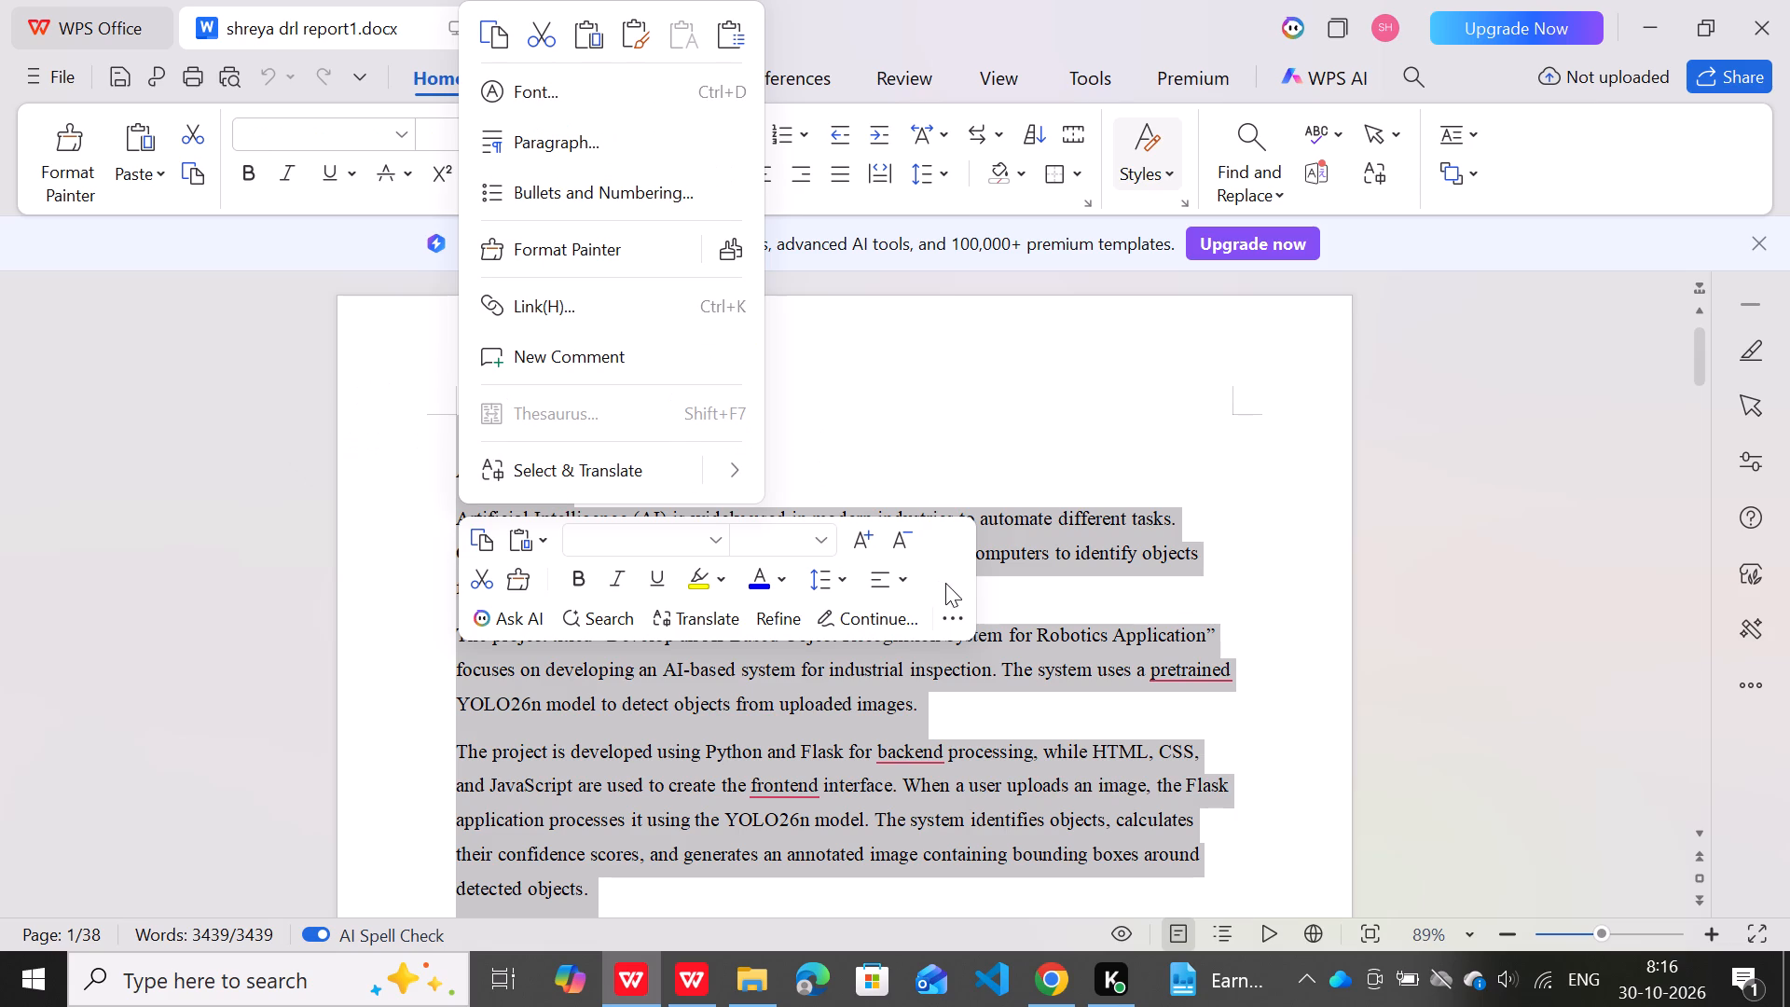
left_click(943, 621)
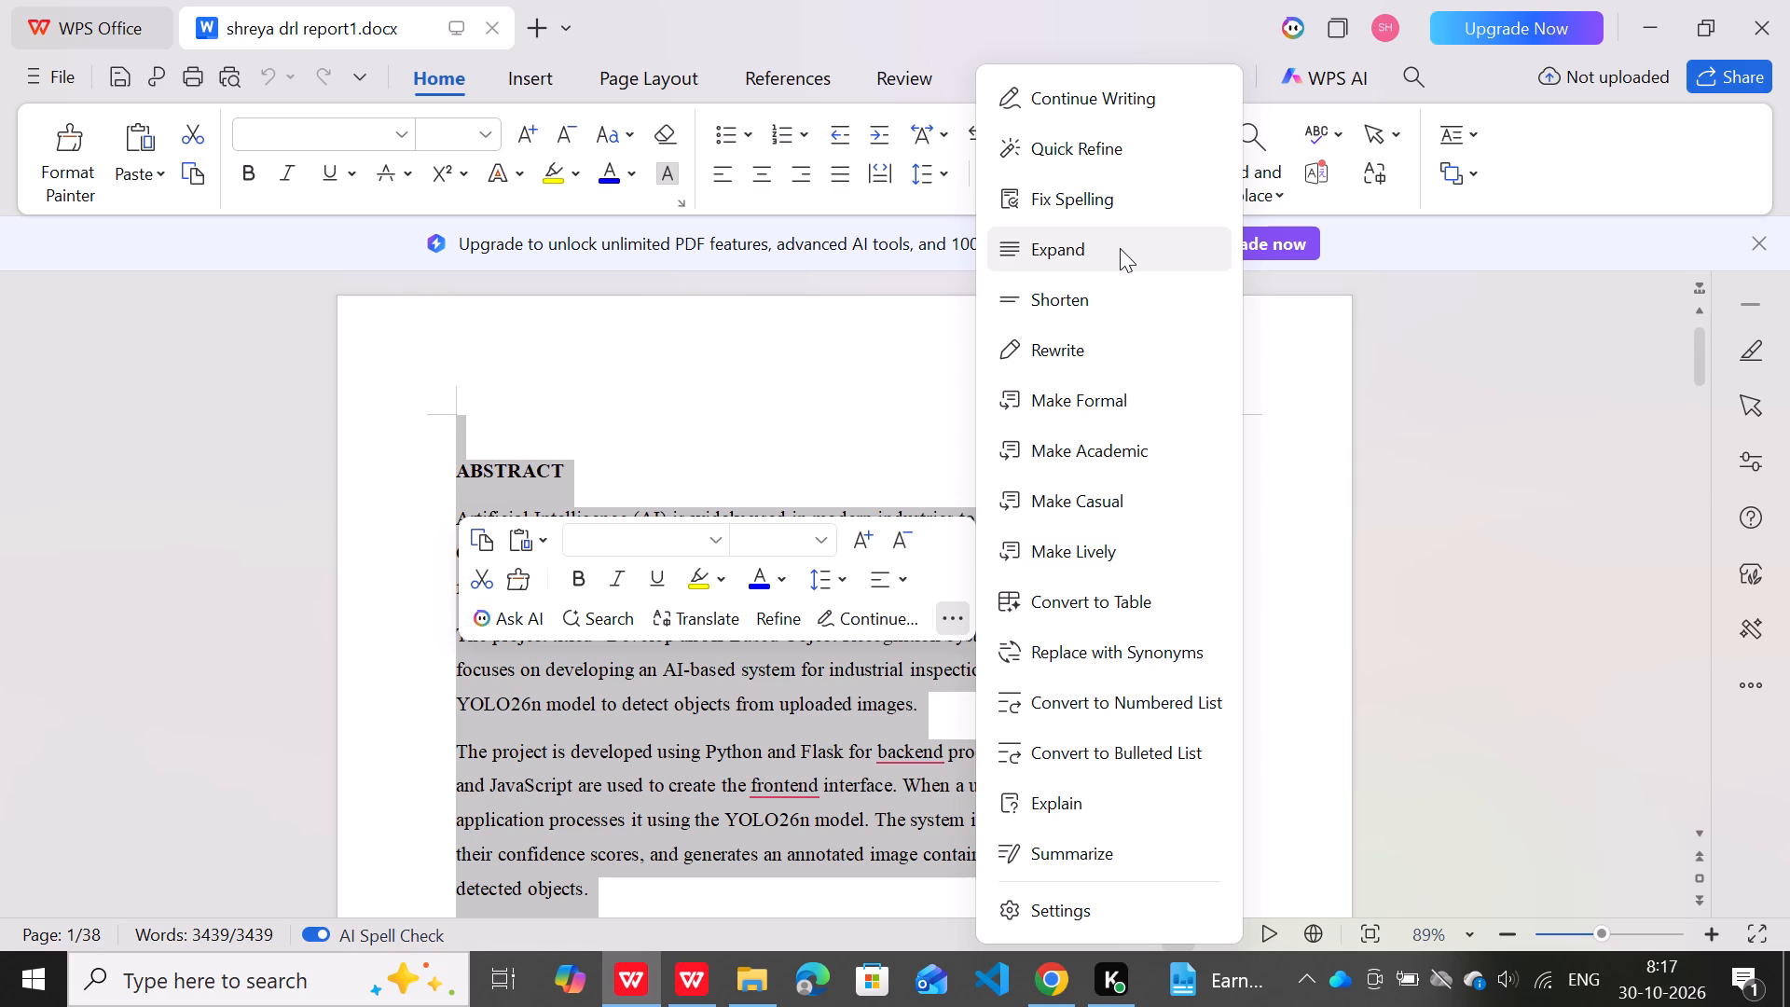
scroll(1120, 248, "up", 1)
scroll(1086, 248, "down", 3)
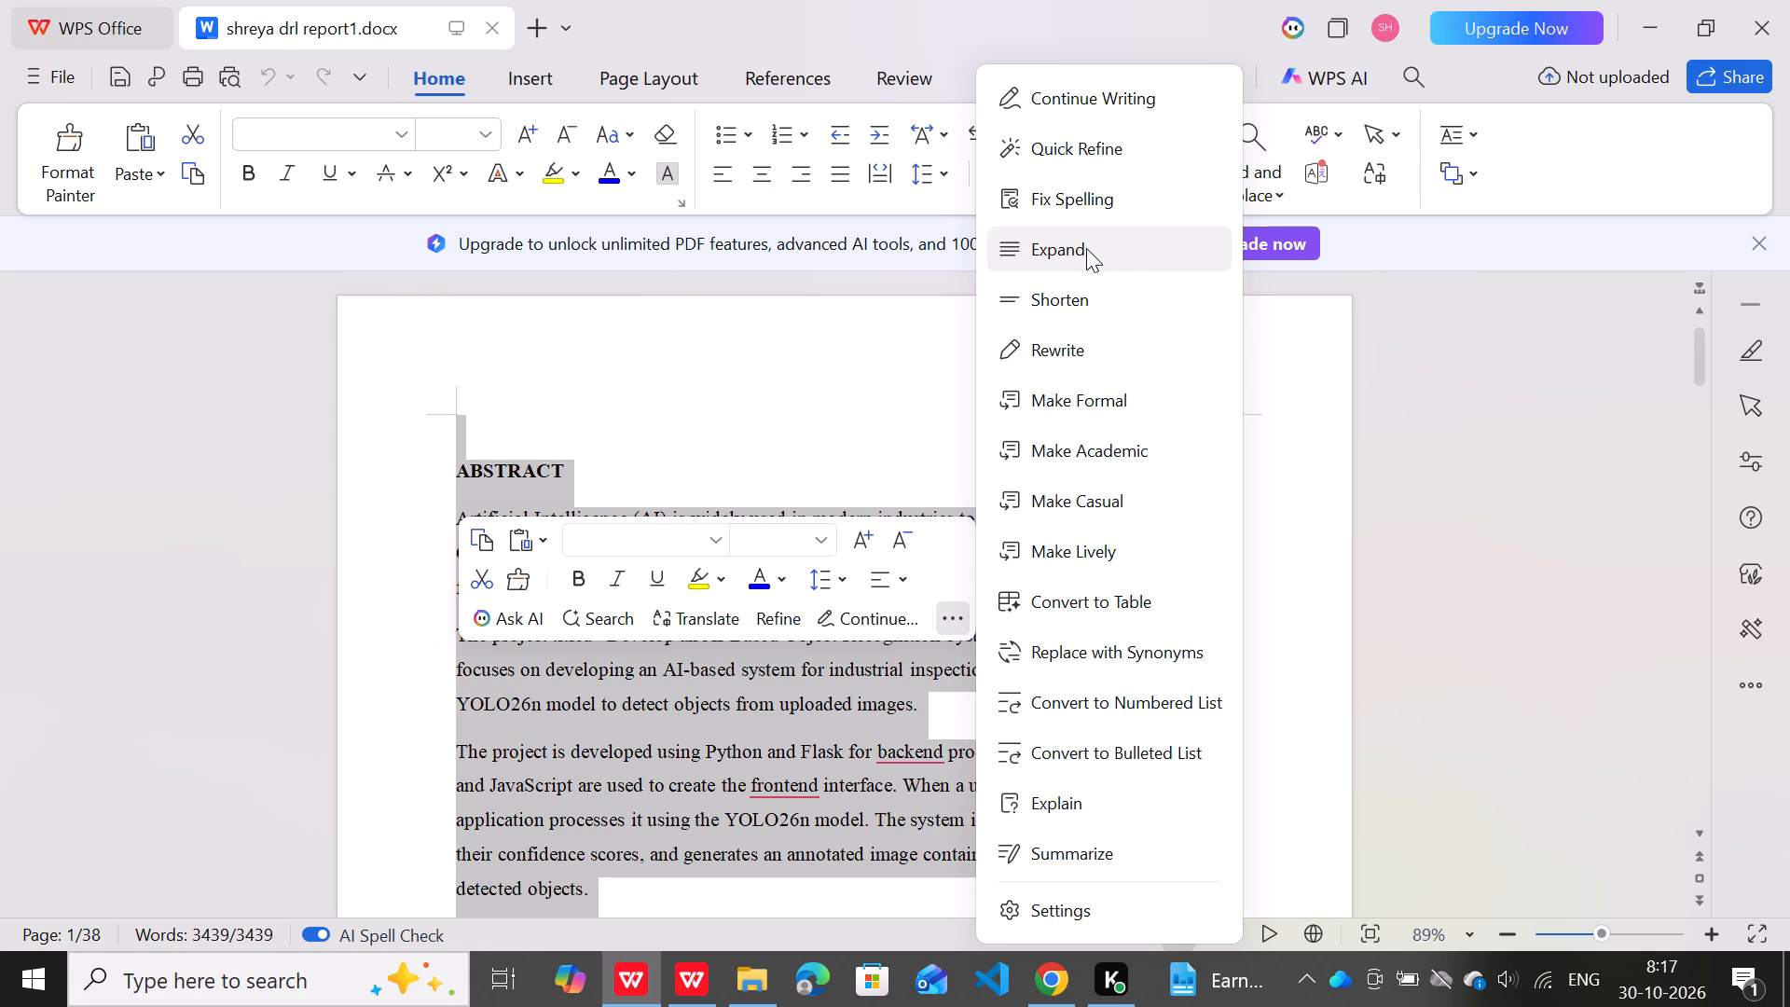
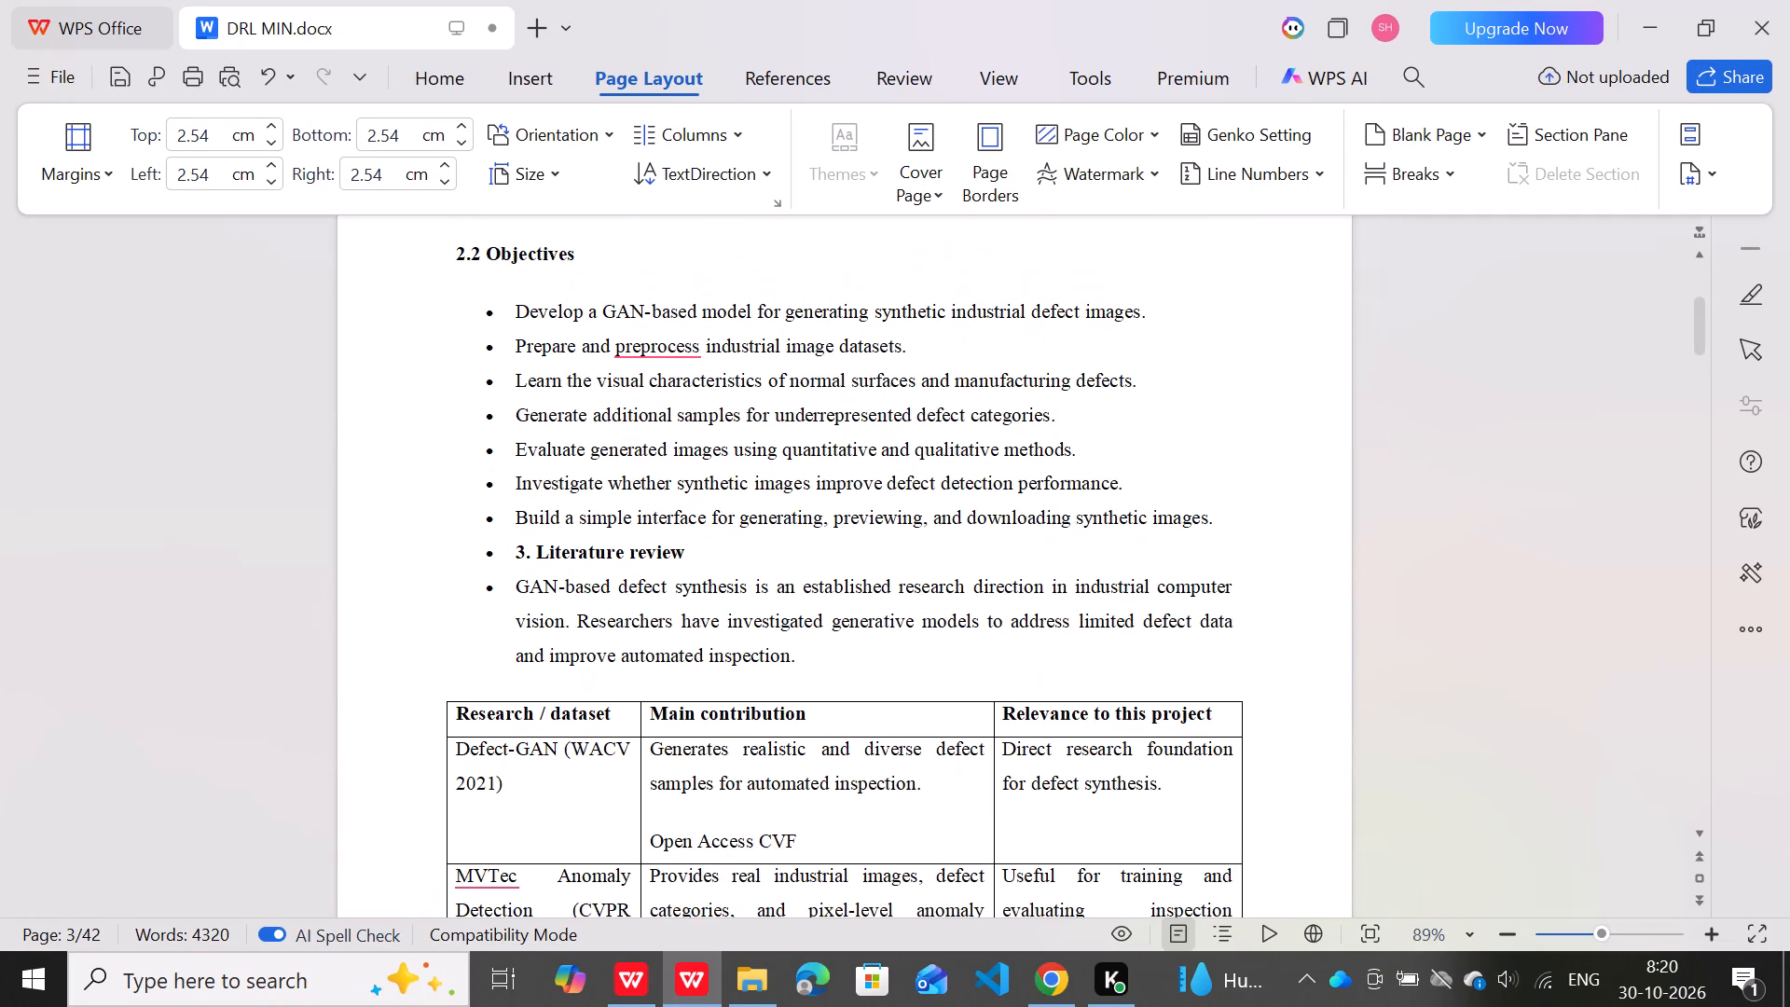
Review the report's text alignment and page layout from the problem requirements and Objectives through the start of the GAN methodology section.
scroll(1036, 698, "up", 1)
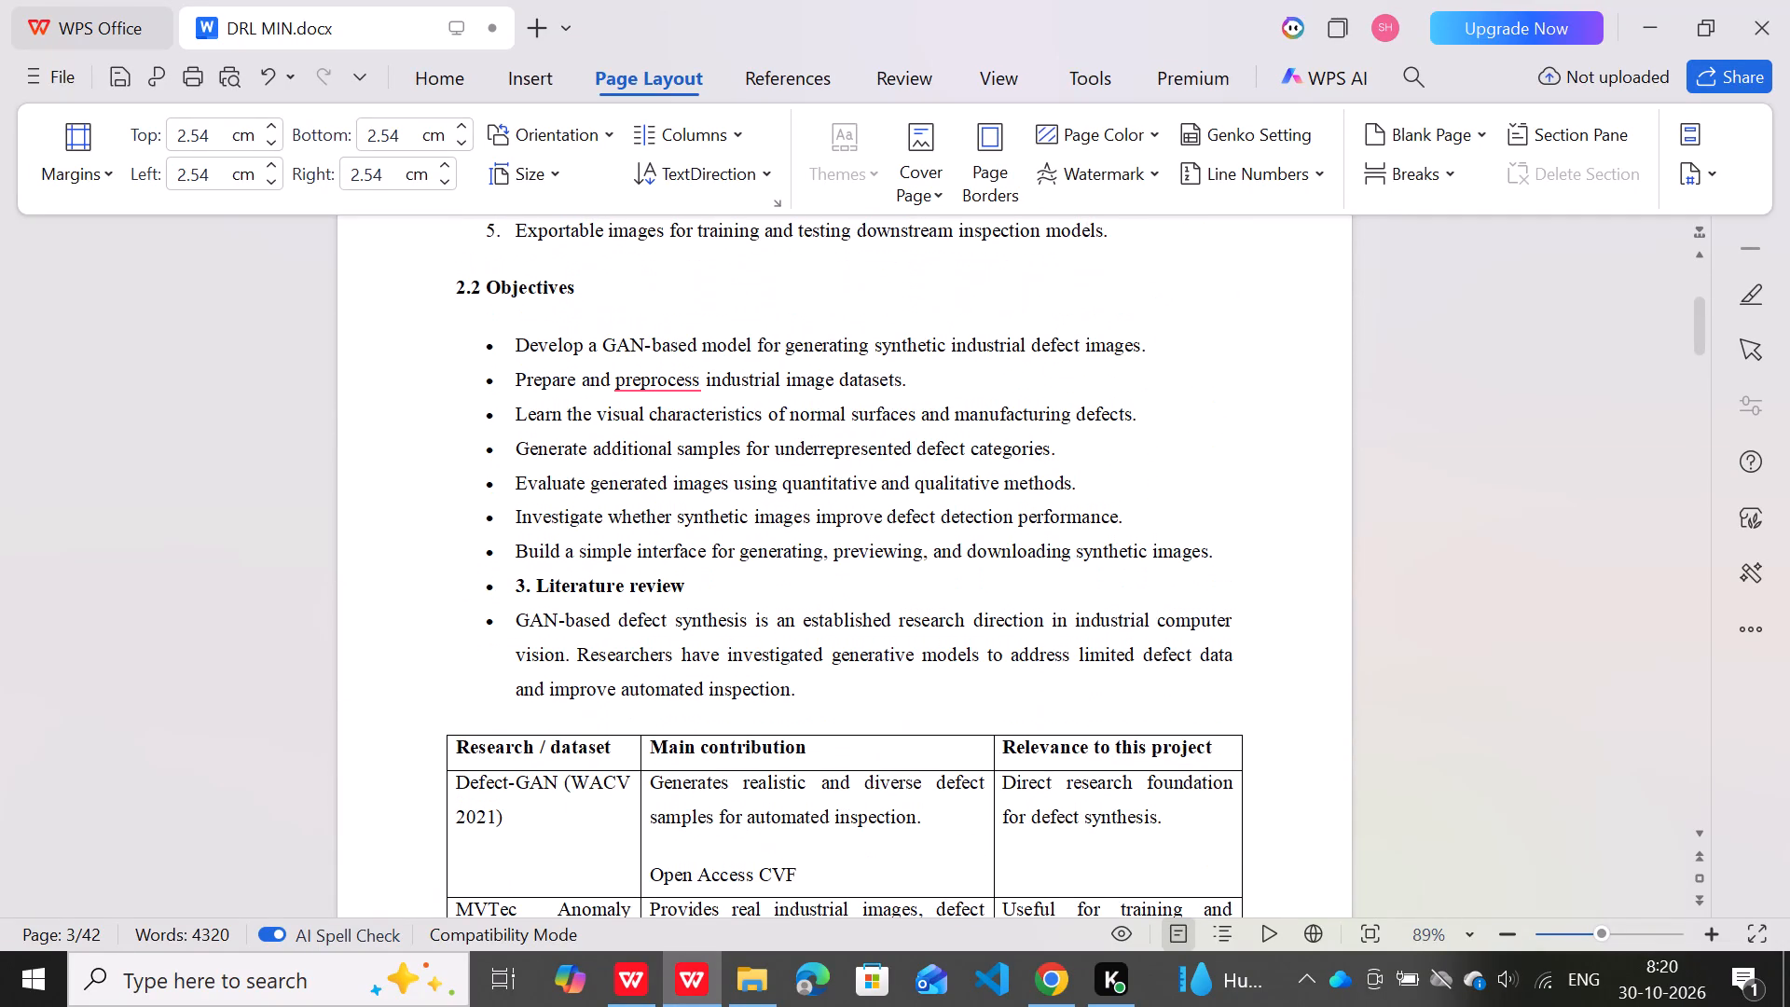
scroll(1036, 698, "up", 4)
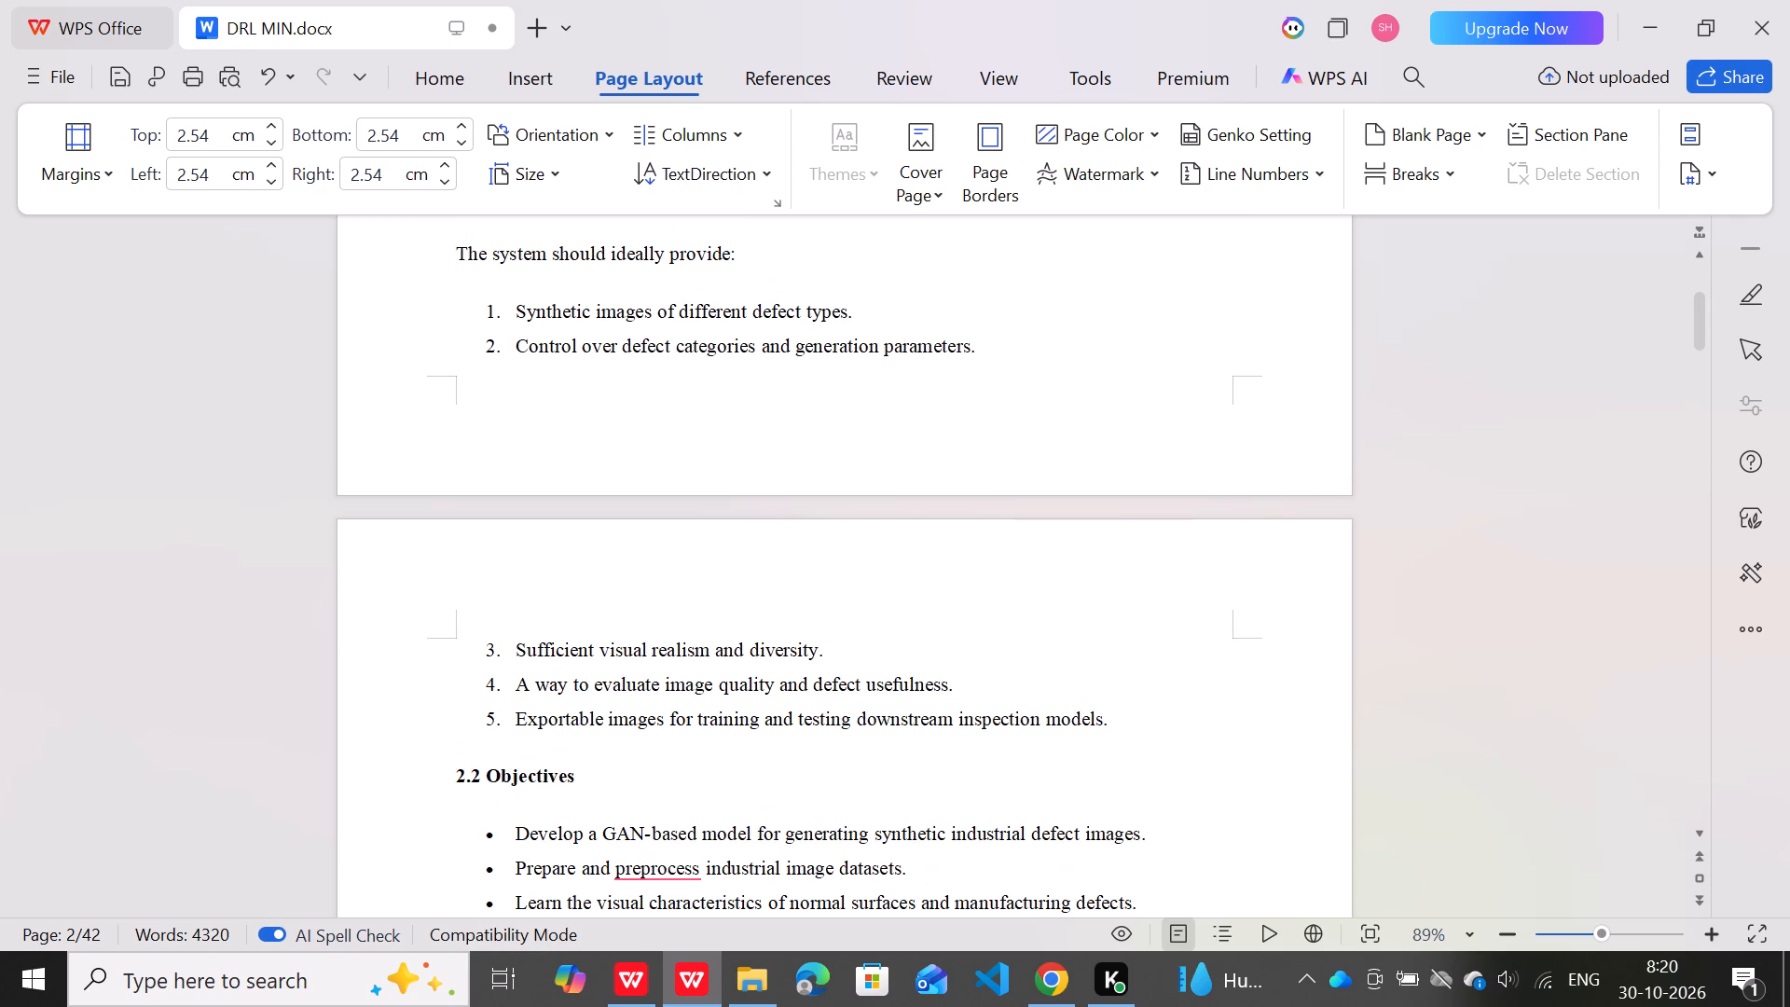
scroll(1036, 698, "down", 7)
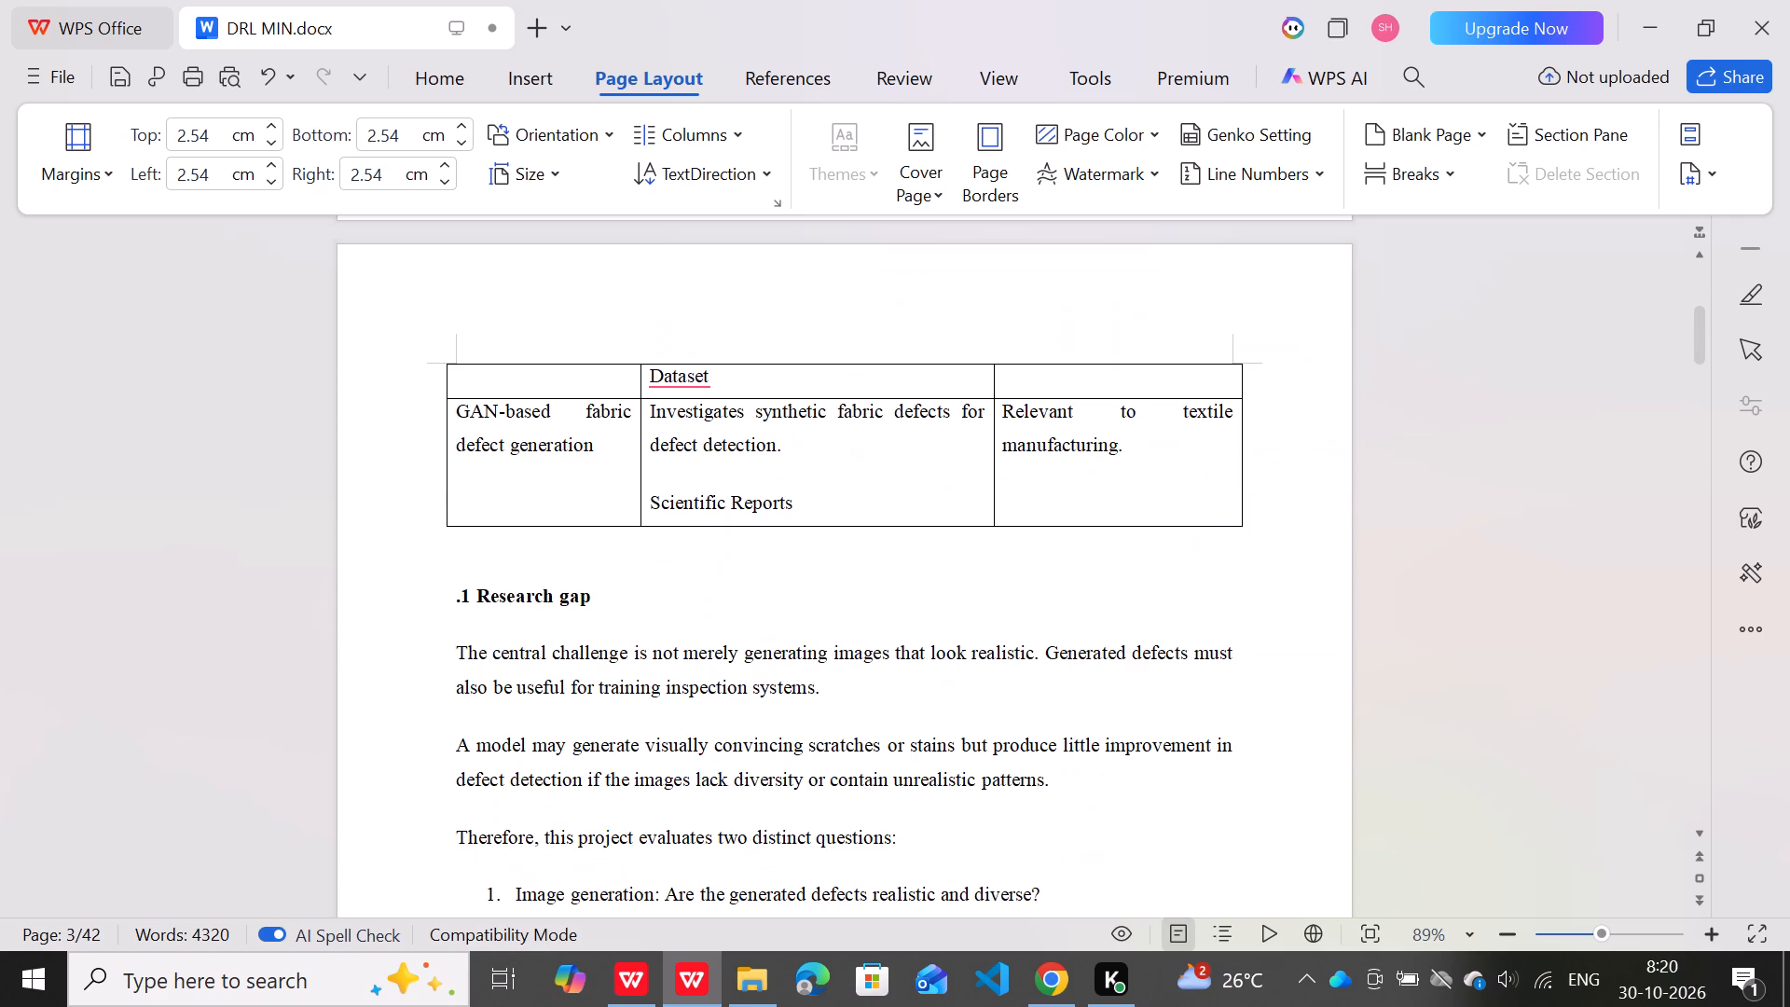
scroll(1036, 698, "right", 10)
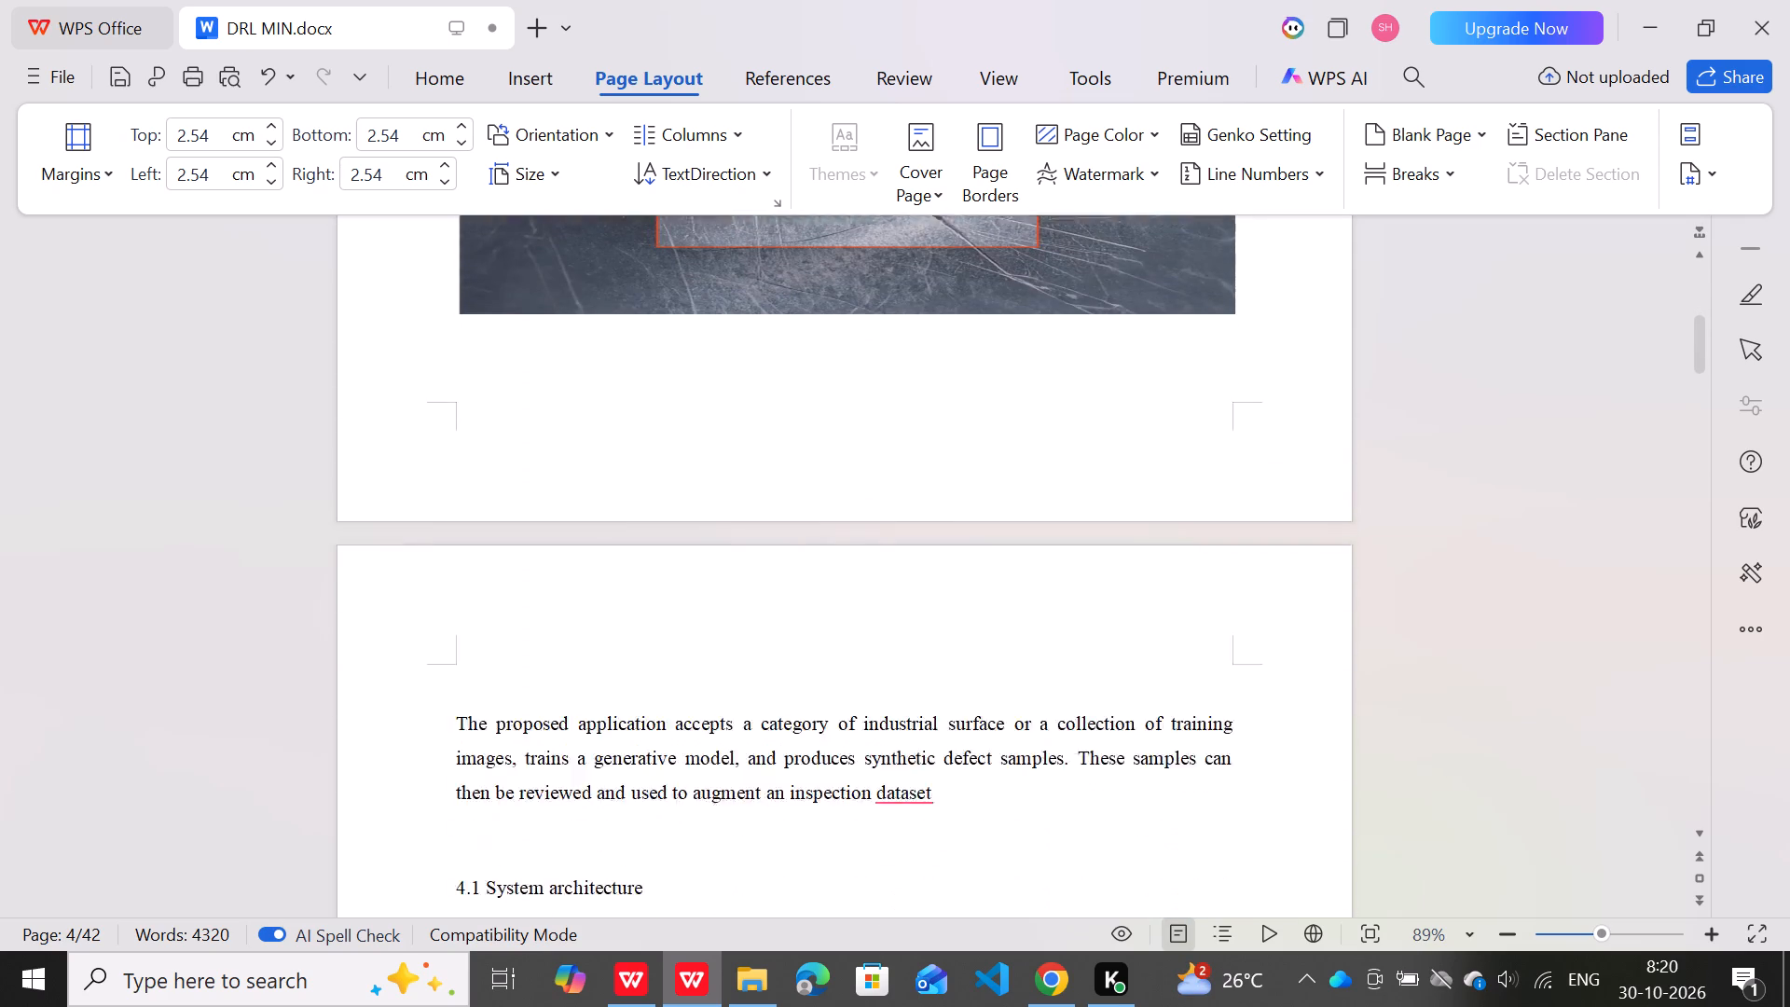
scroll(1036, 698, "right", 9)
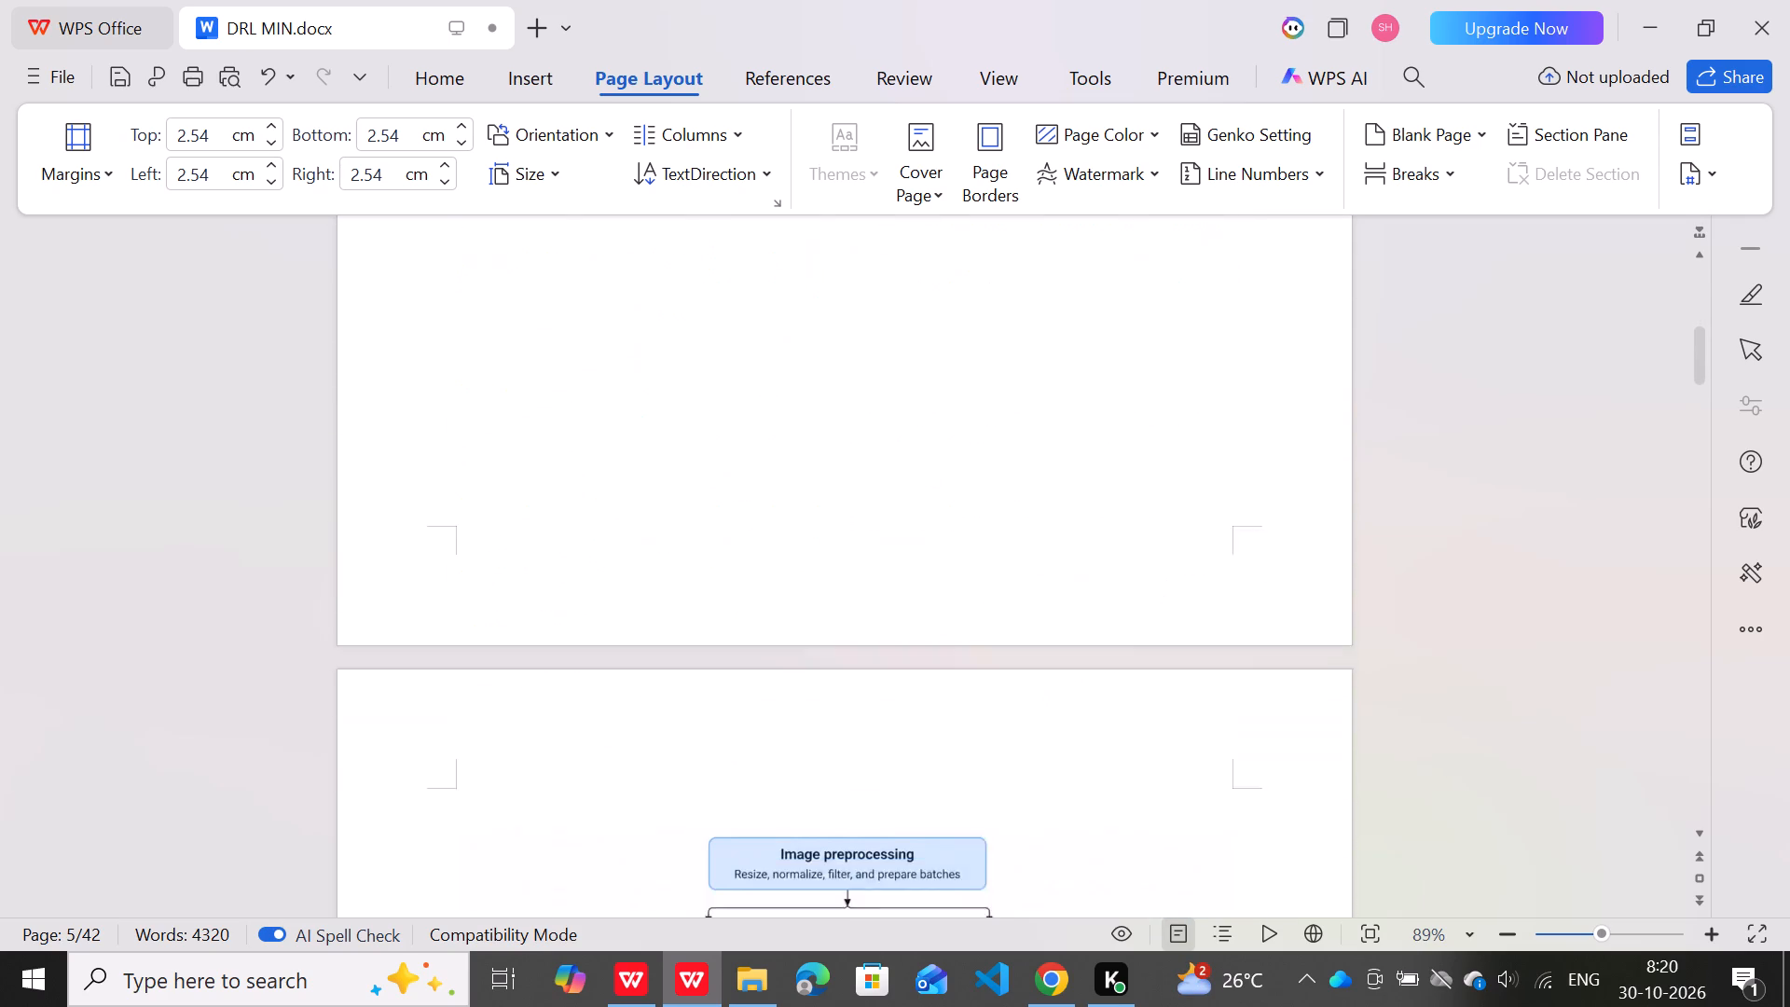
scroll(1036, 698, "down", 14)
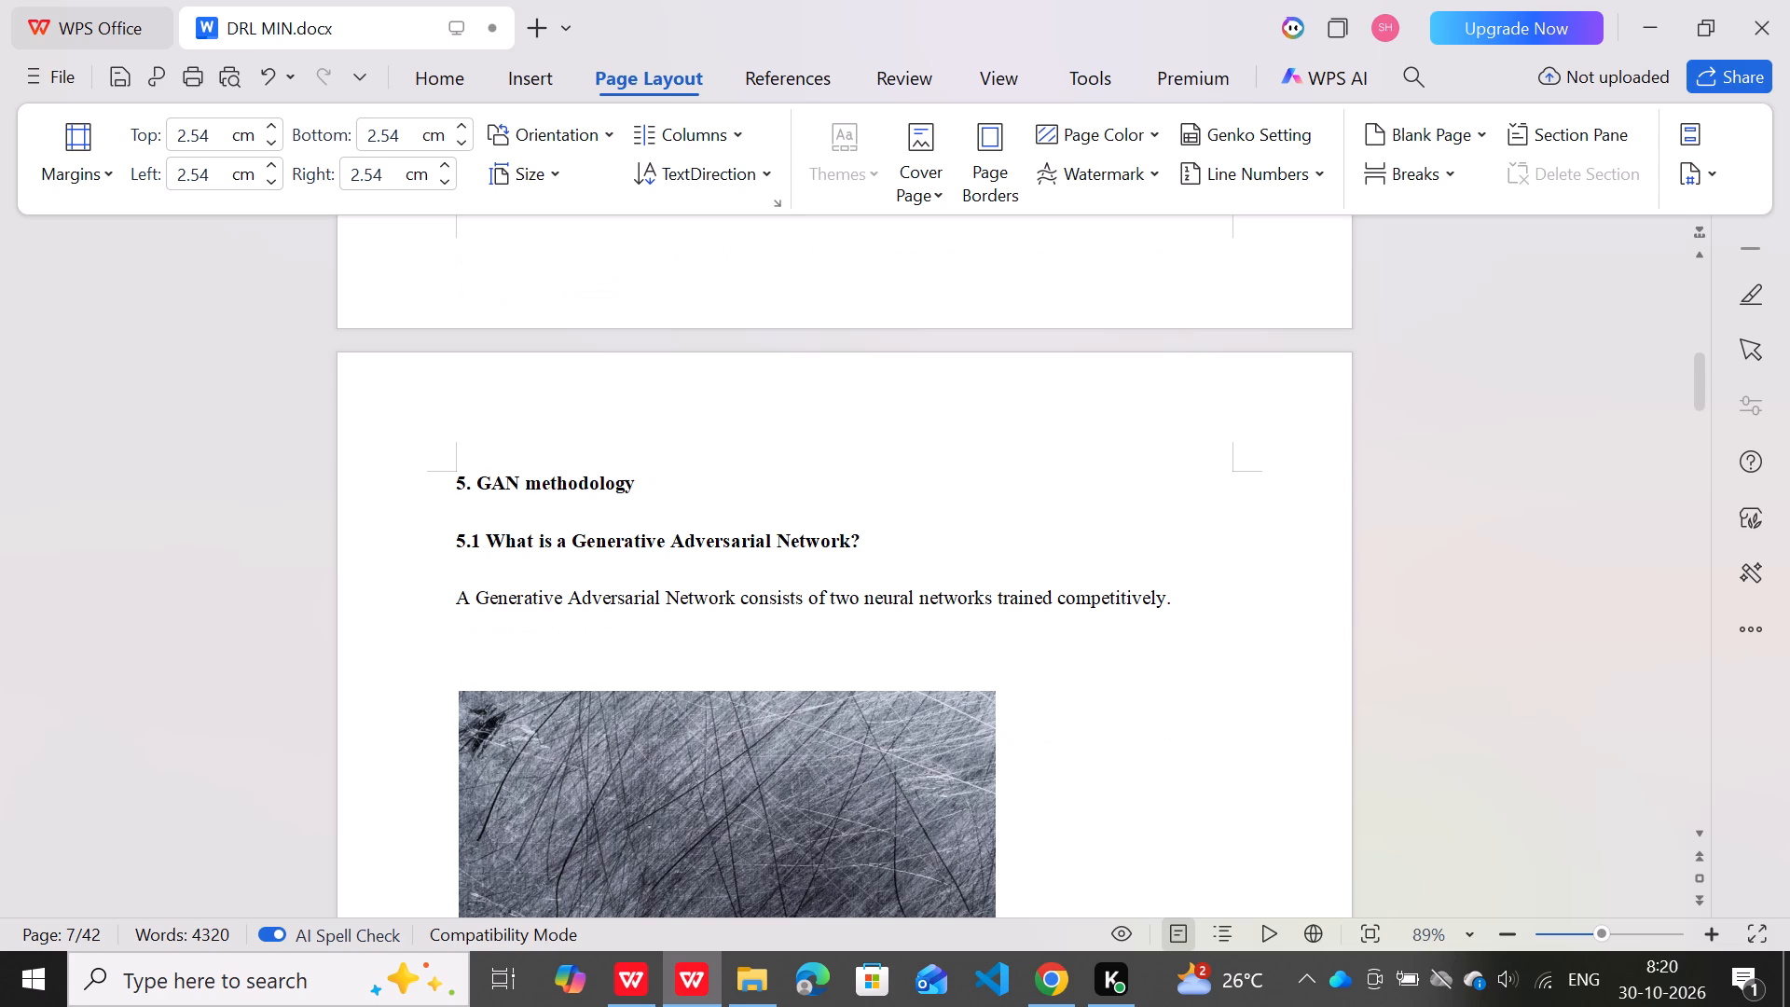
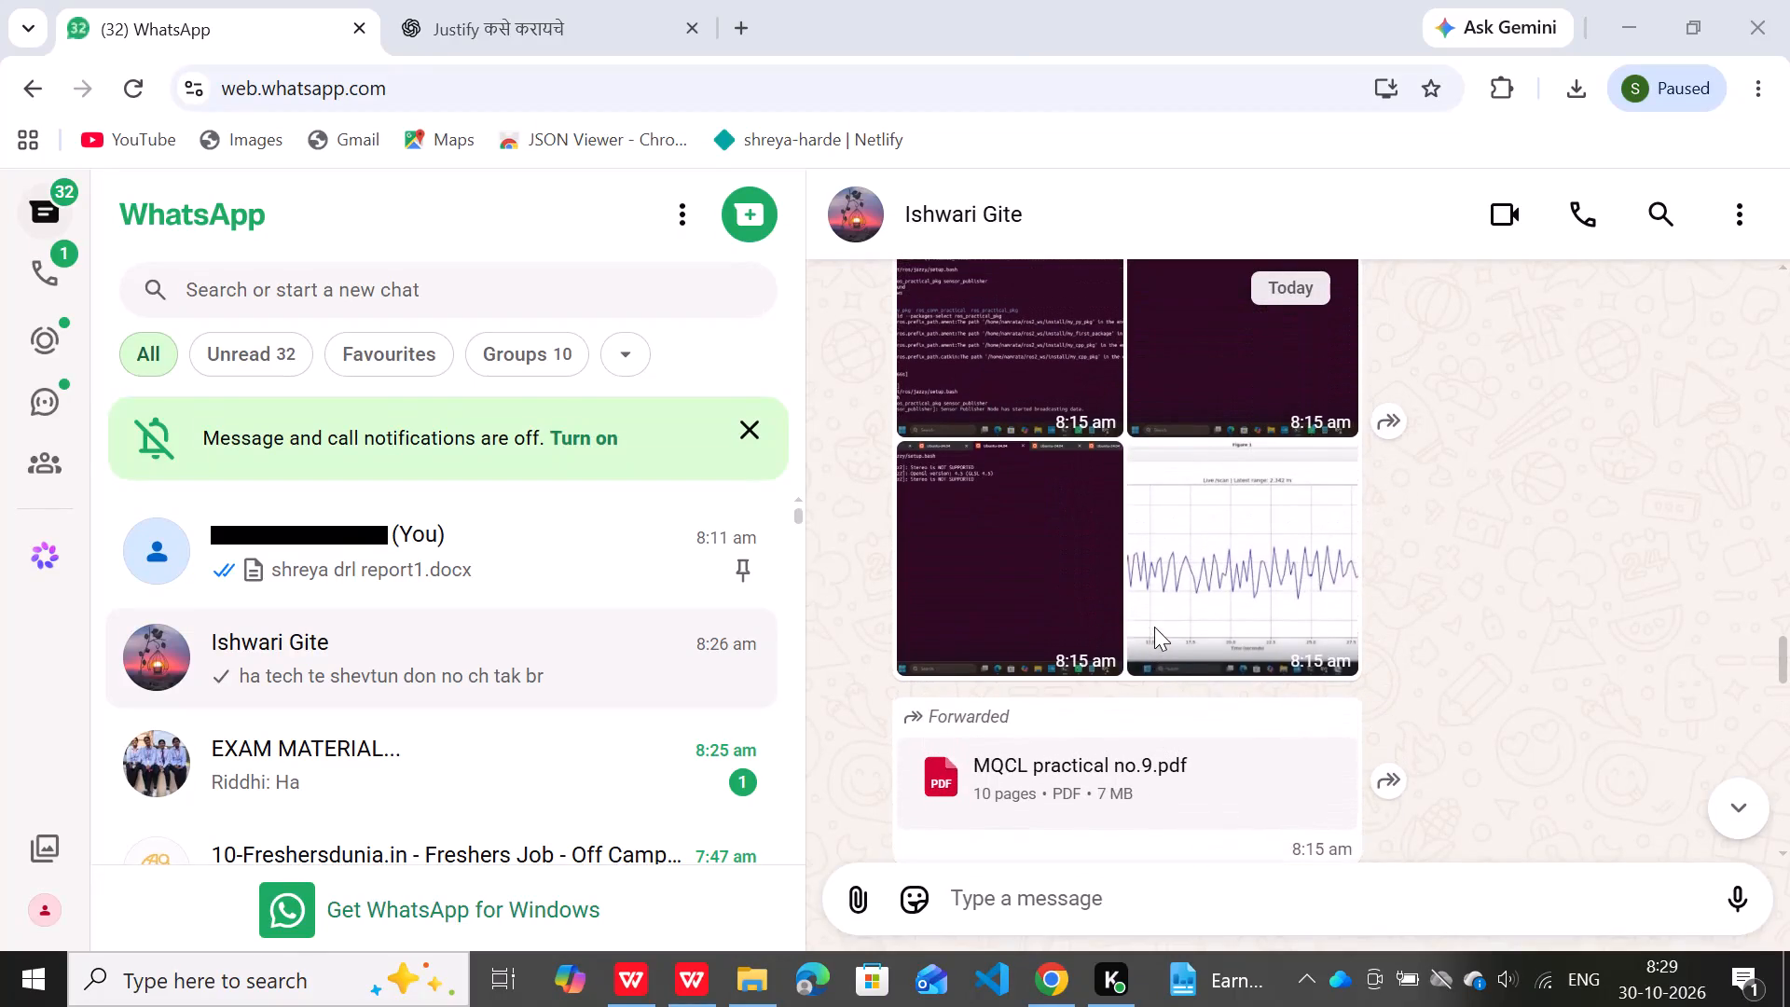
scroll(1154, 627, "up", 8)
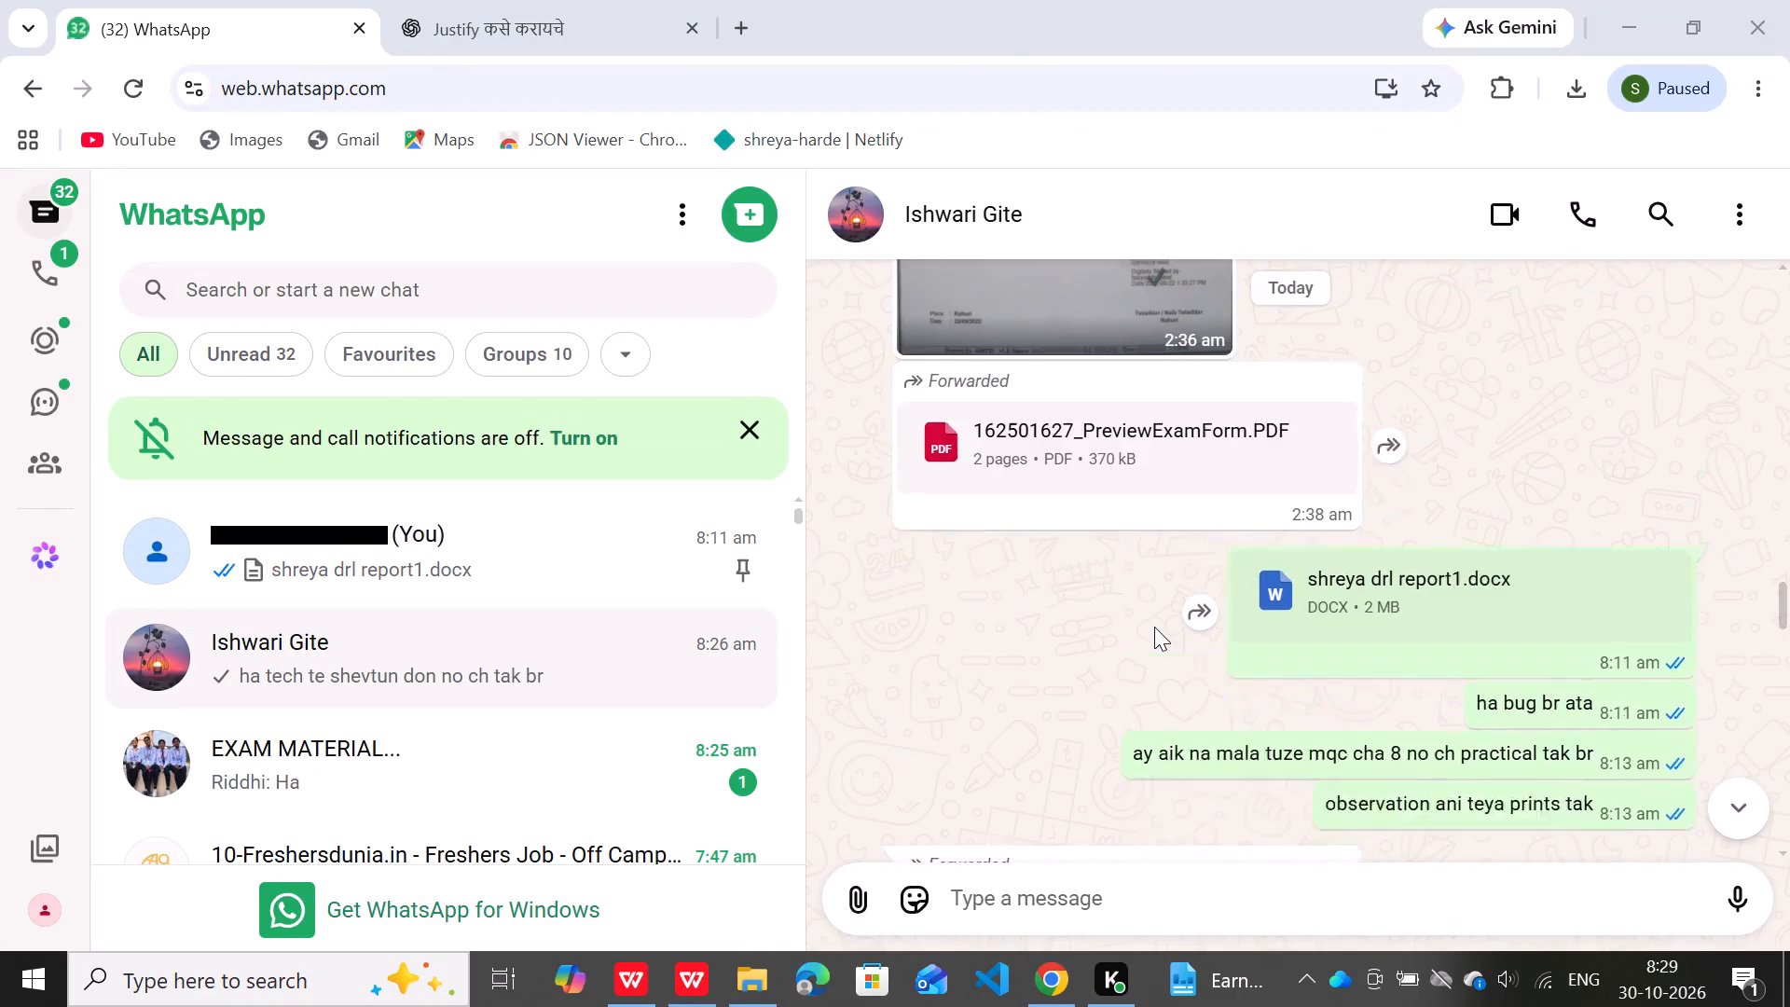
scroll(1154, 627, "up", 7)
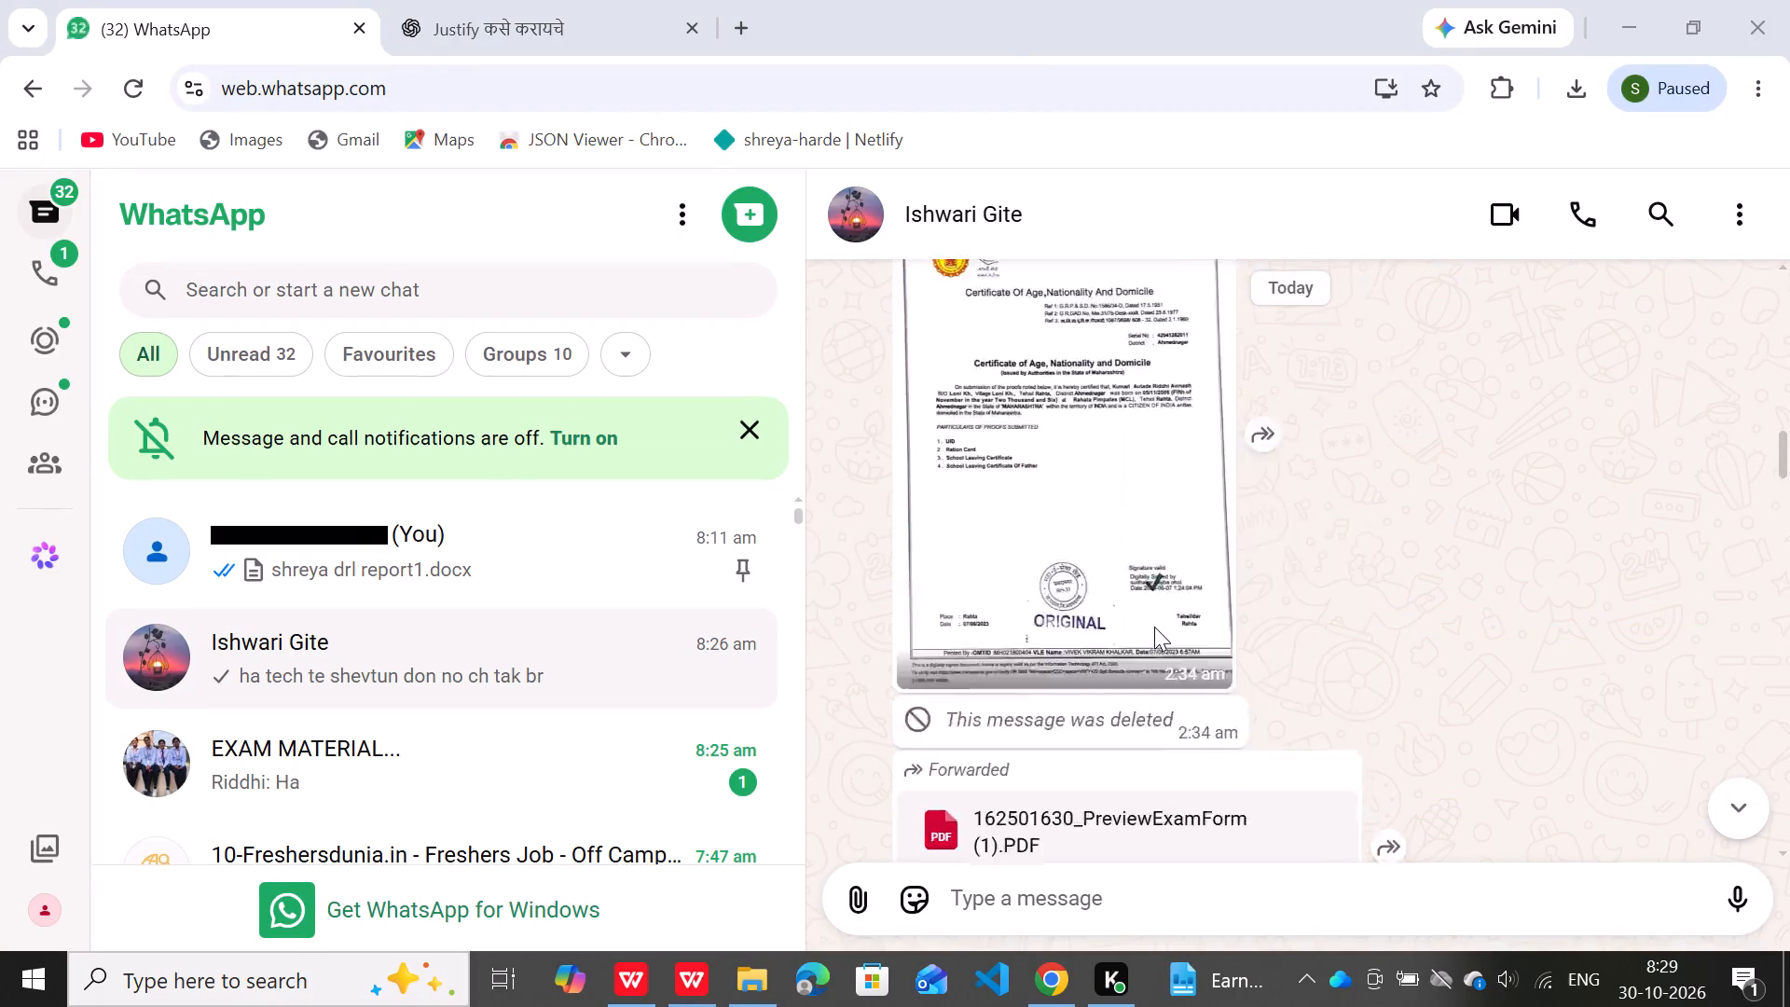
scroll(1154, 627, "up", 12)
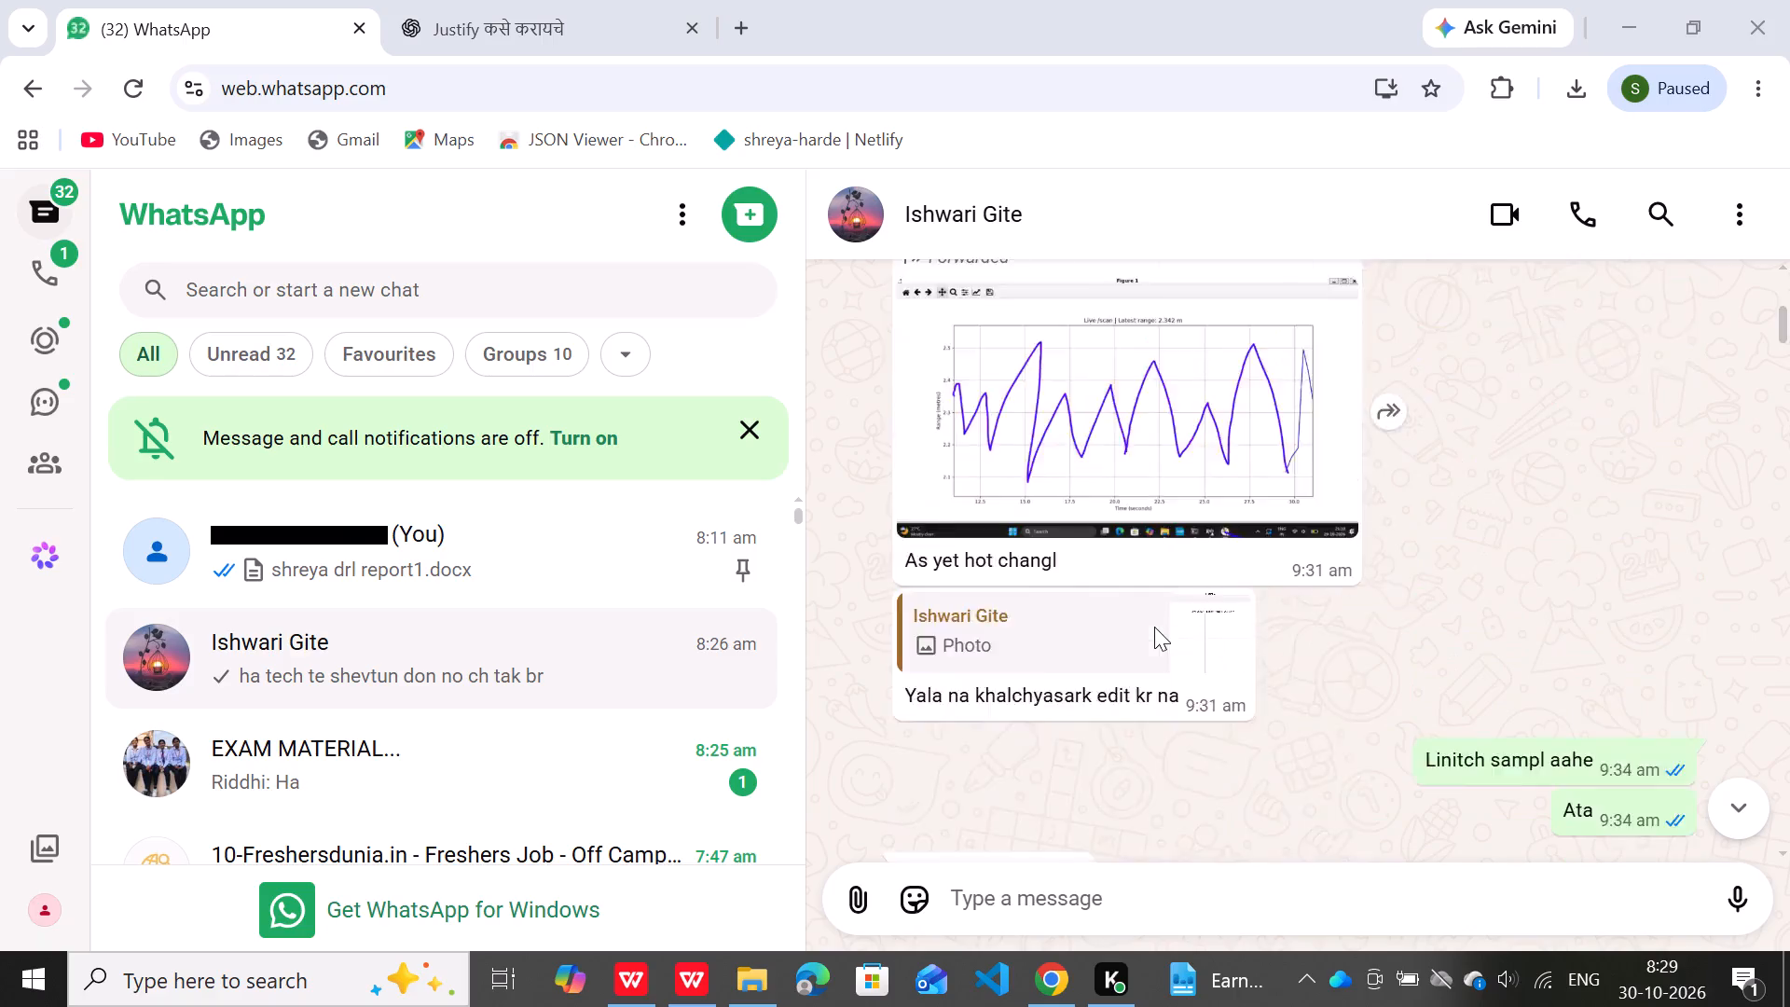
scroll(1154, 627, "up", 10)
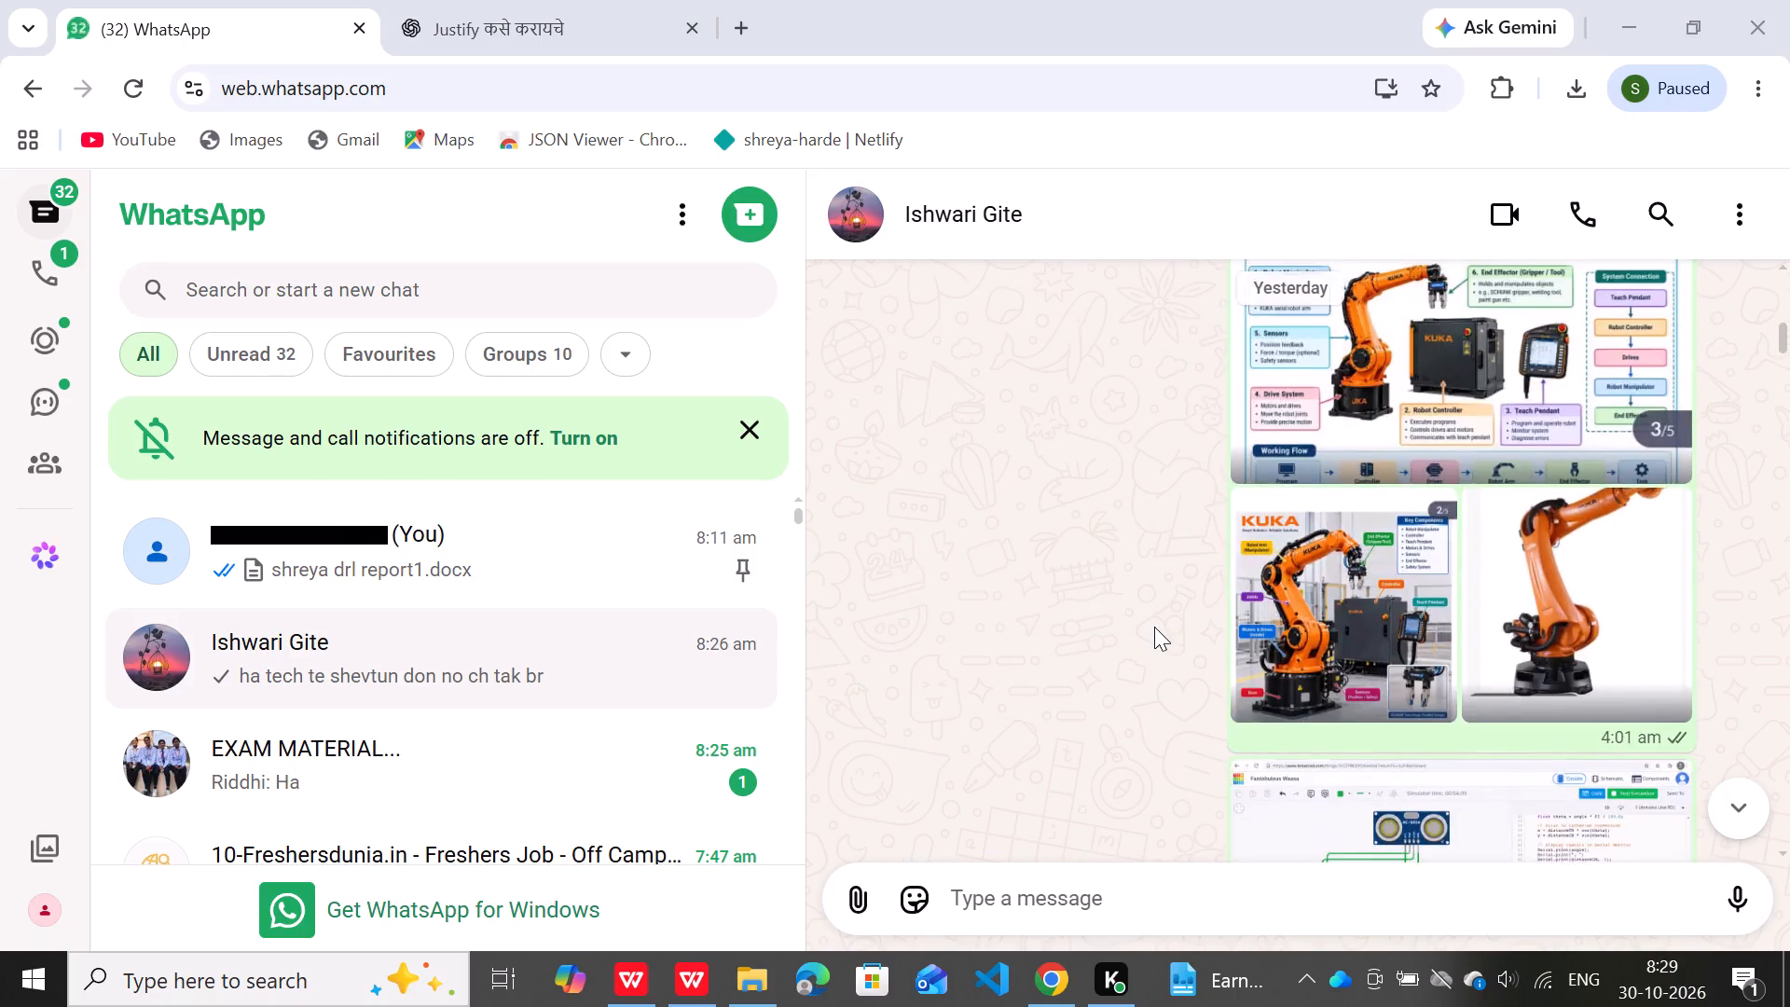
scroll(1154, 627, "up", 3)
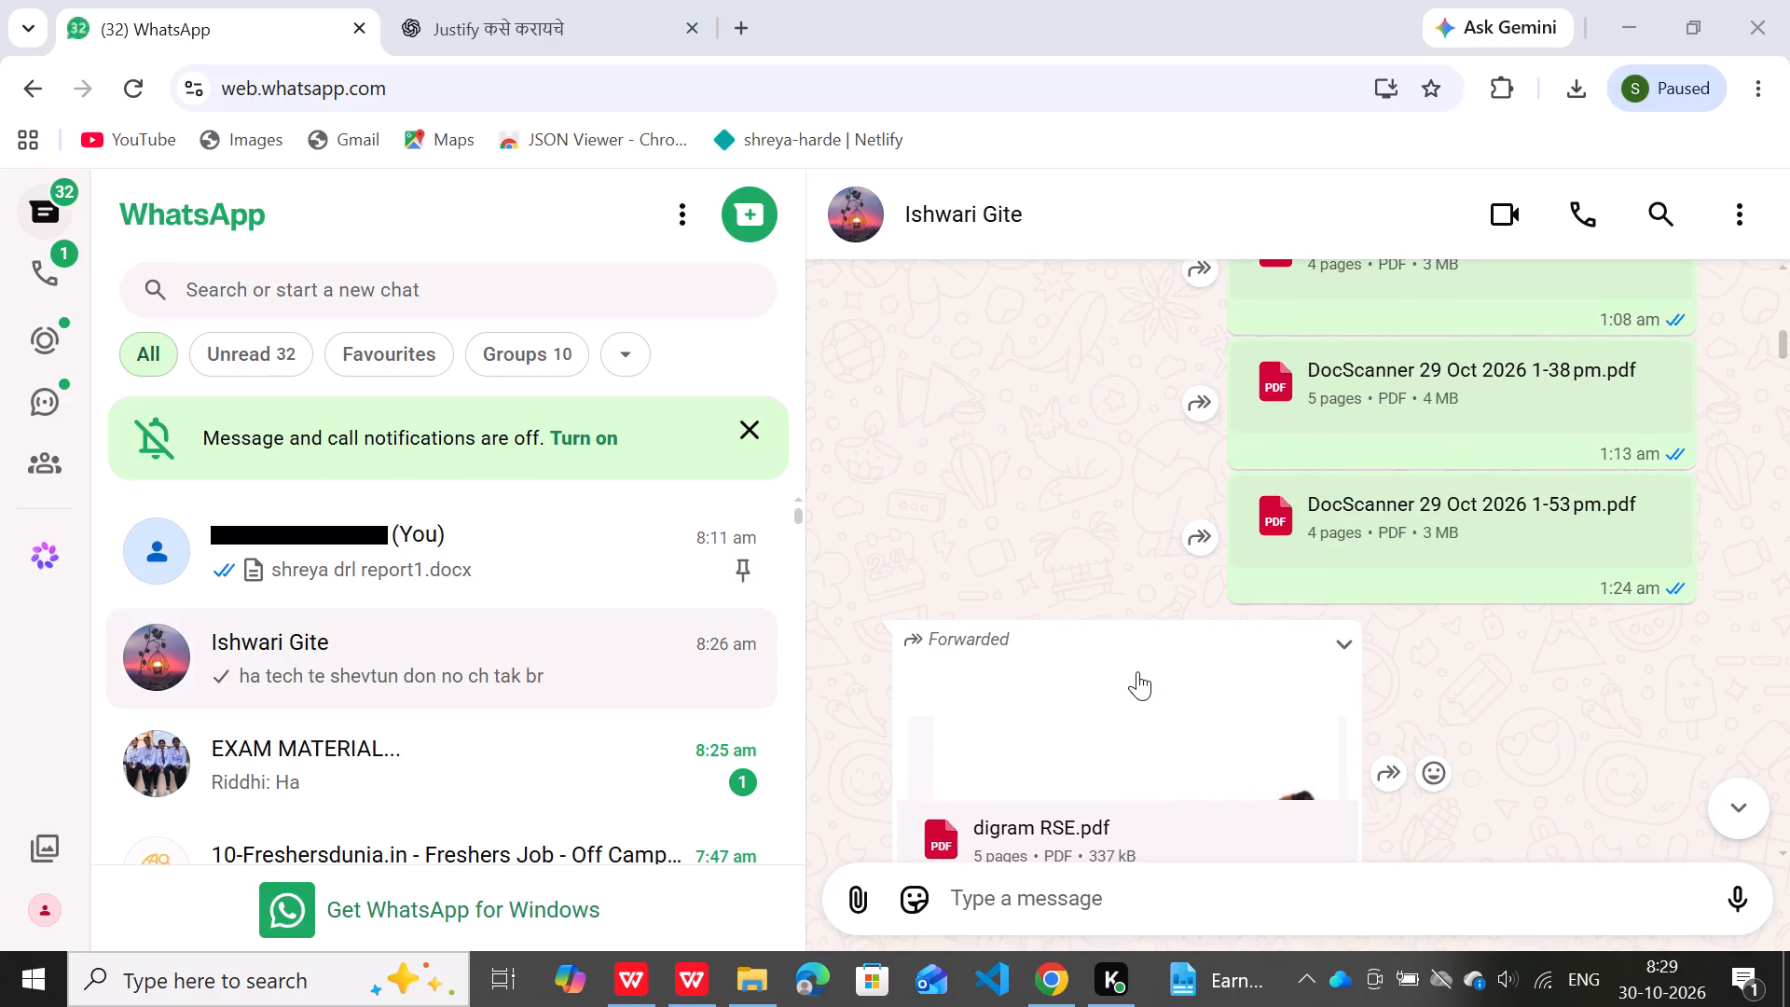
scroll(1266, 548, "up", 5)
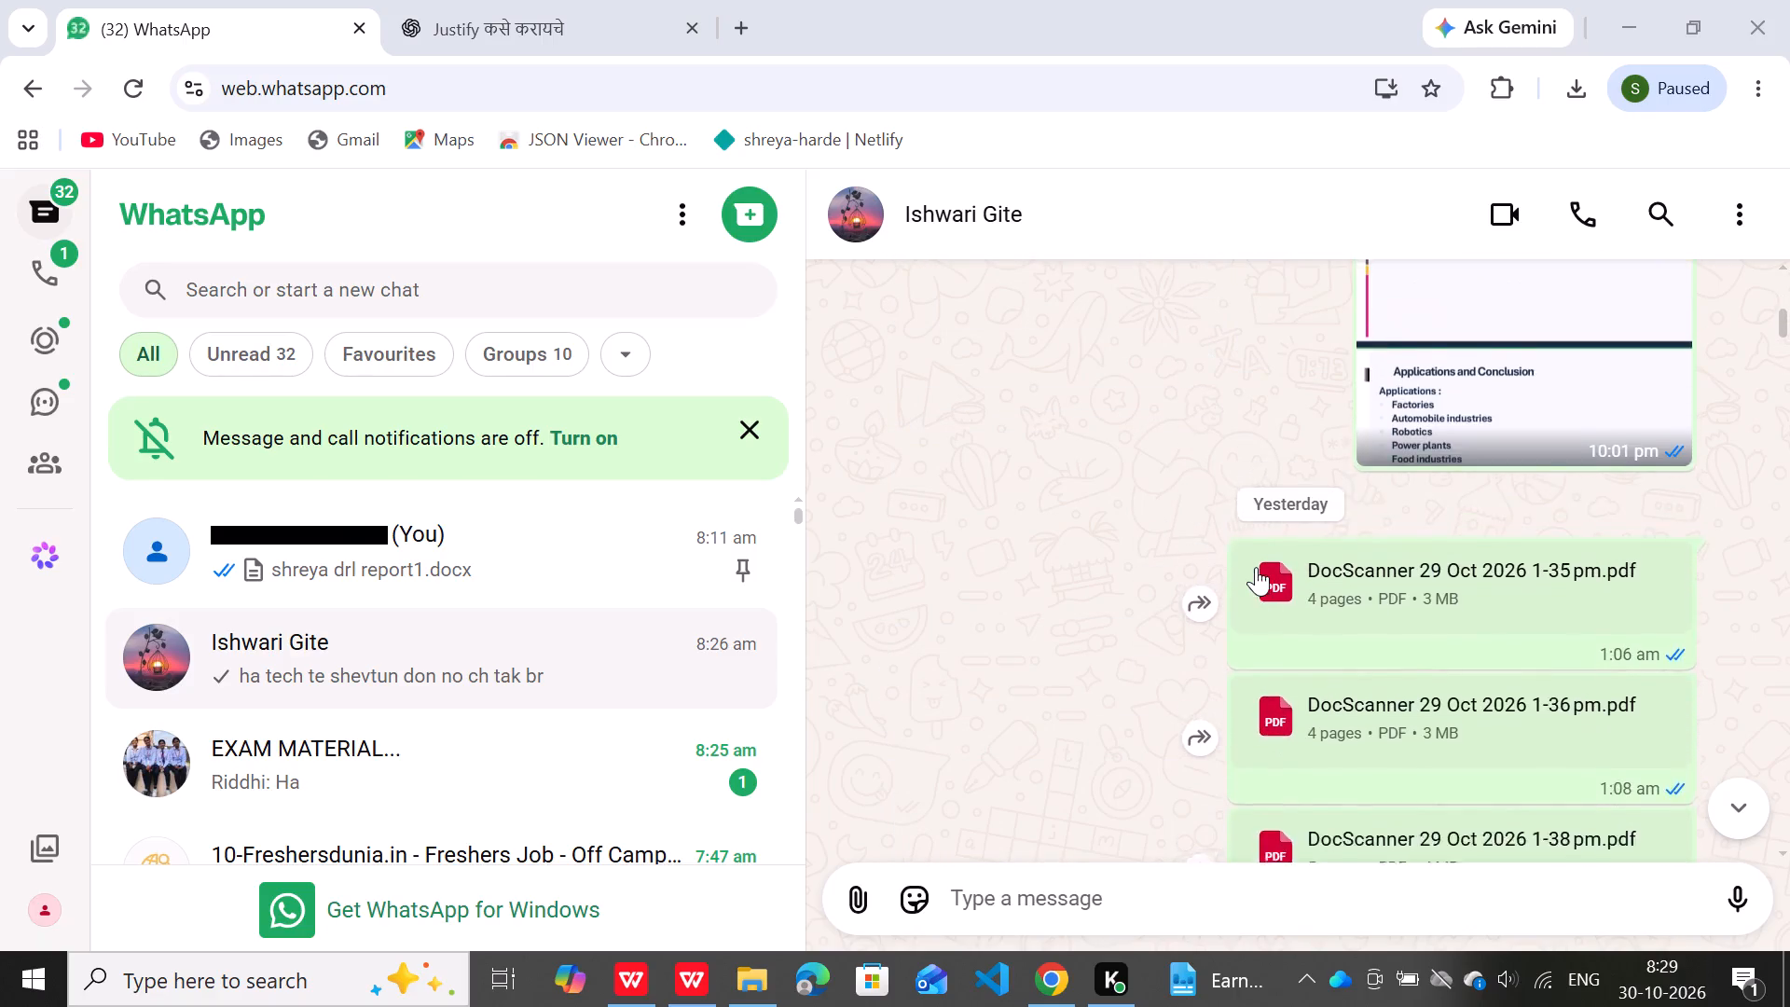
scroll(1256, 567, "up", 9)
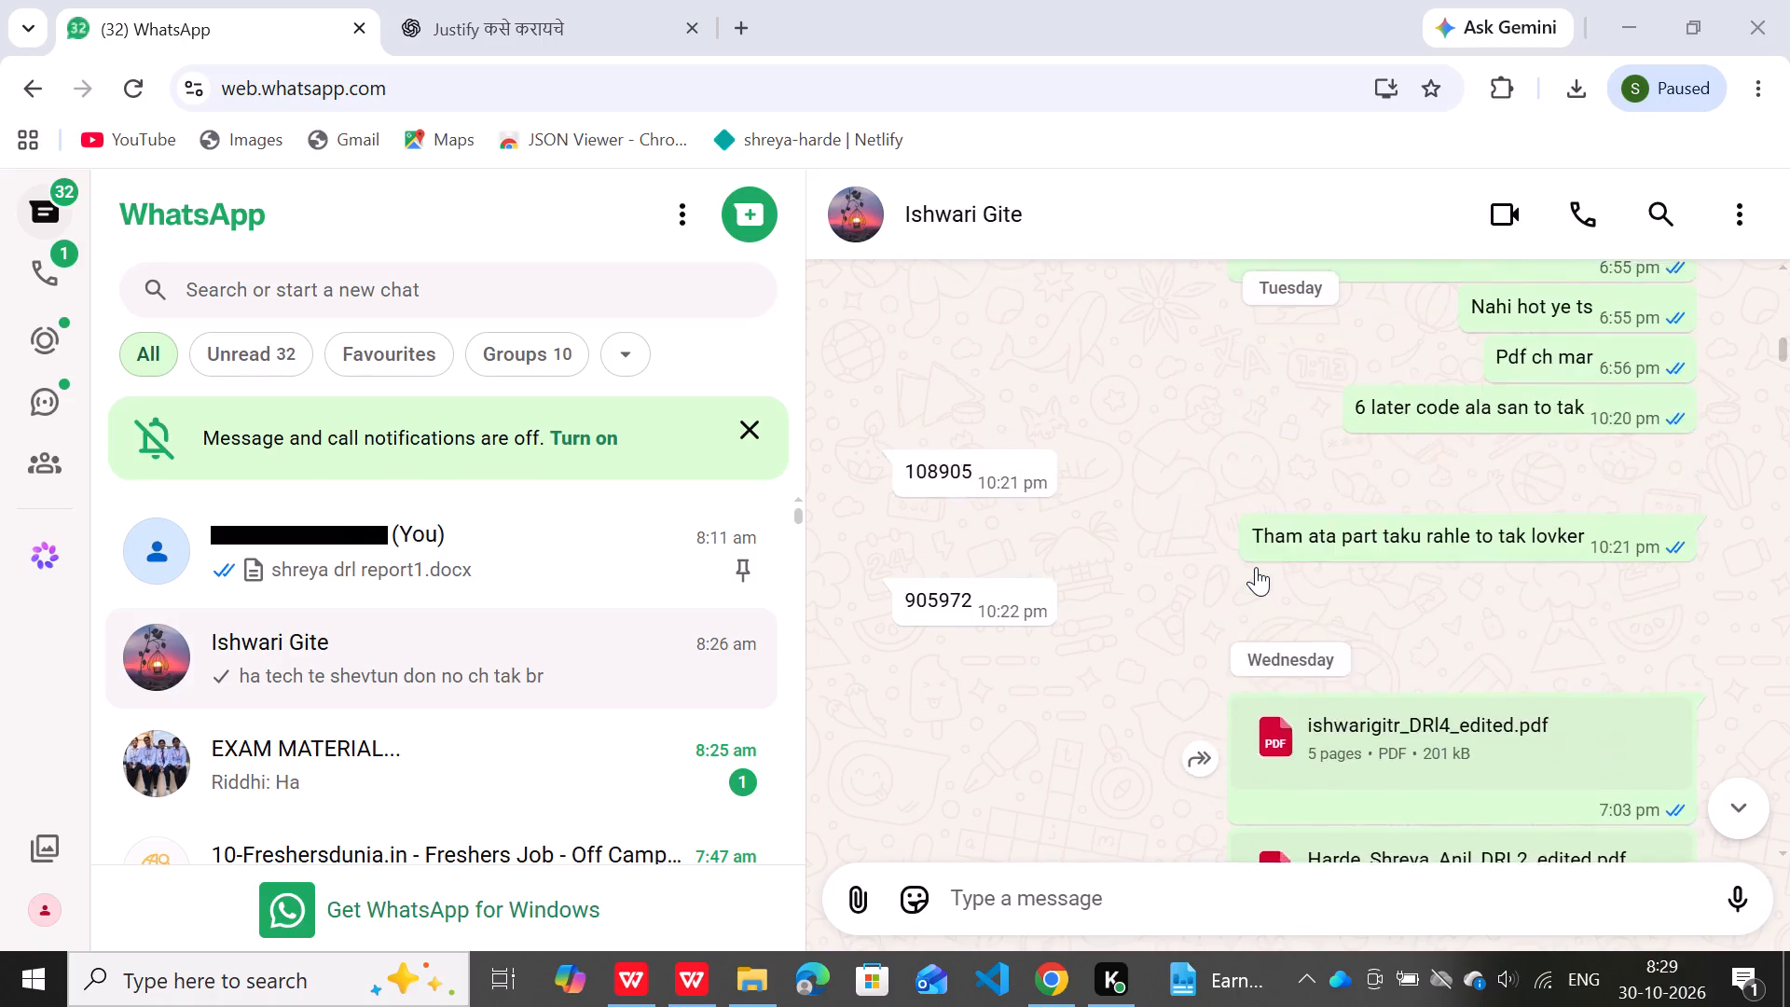
scroll(1256, 567, "up", 6)
scroll(1256, 567, "right", 2)
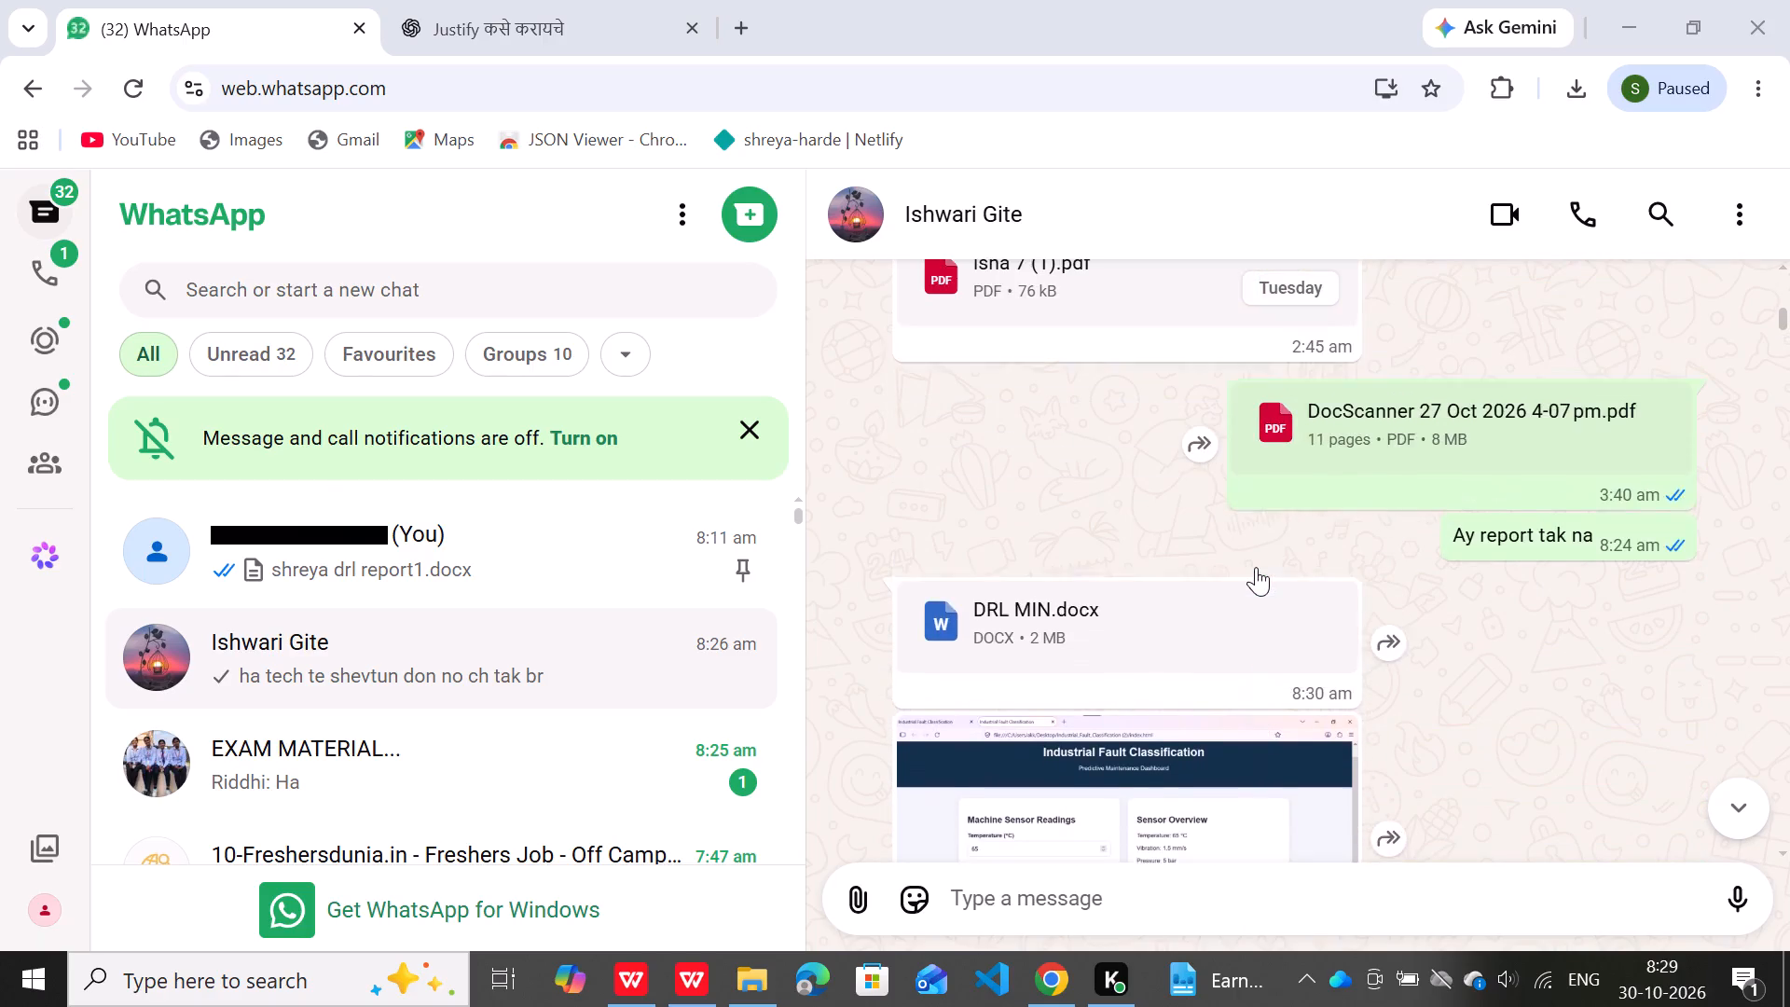
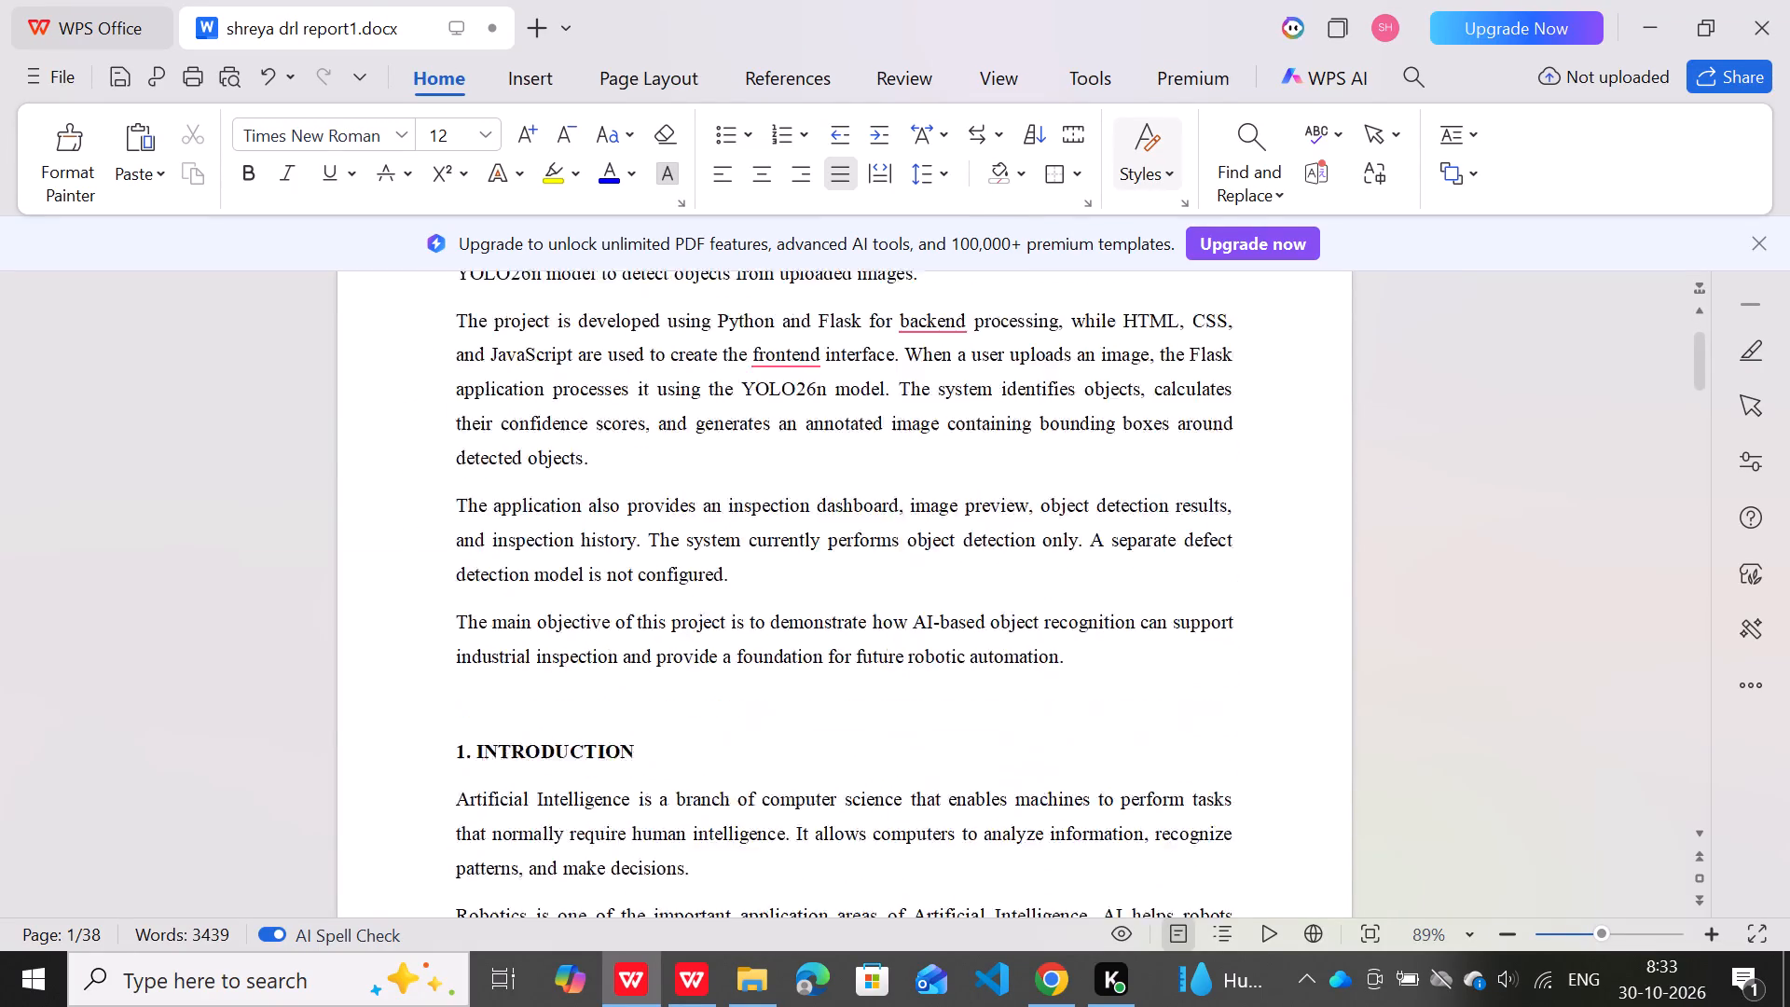
Review the report pages from the introduction through the working steps to the project folder structure, checking the text alignment.
scroll(1211, 339, "down", 9)
scroll(1211, 339, "down", 16)
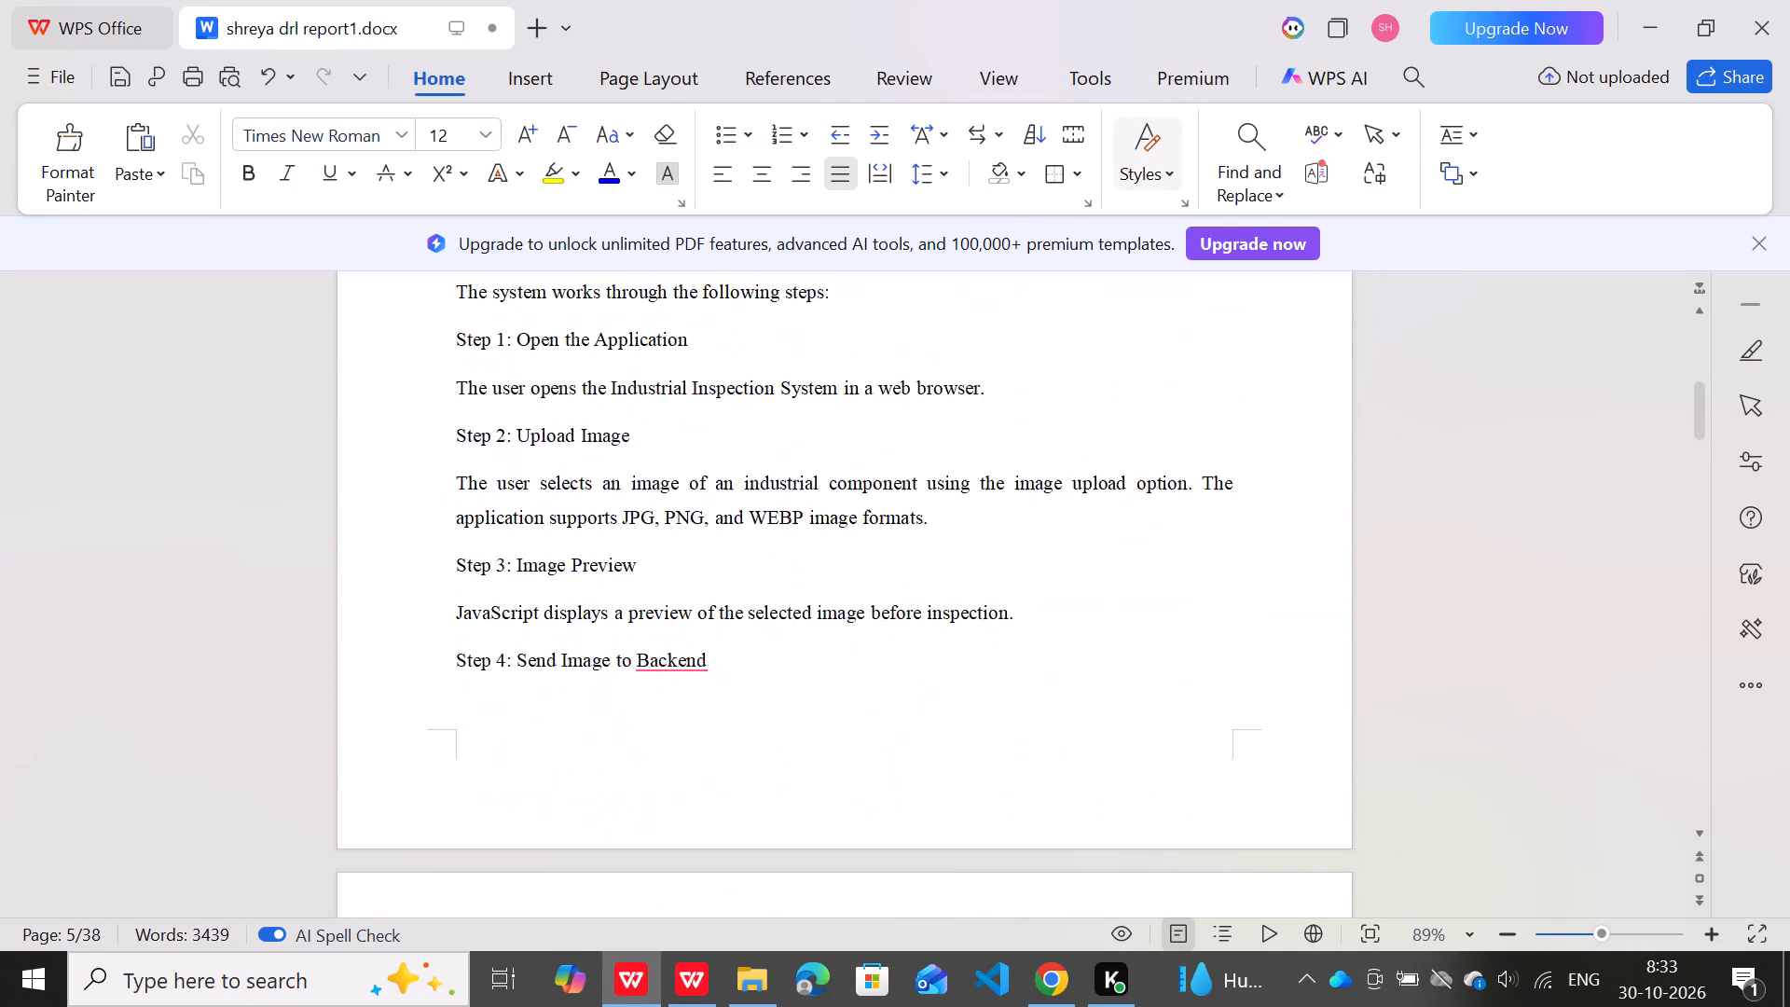
scroll(1211, 339, "down", 6)
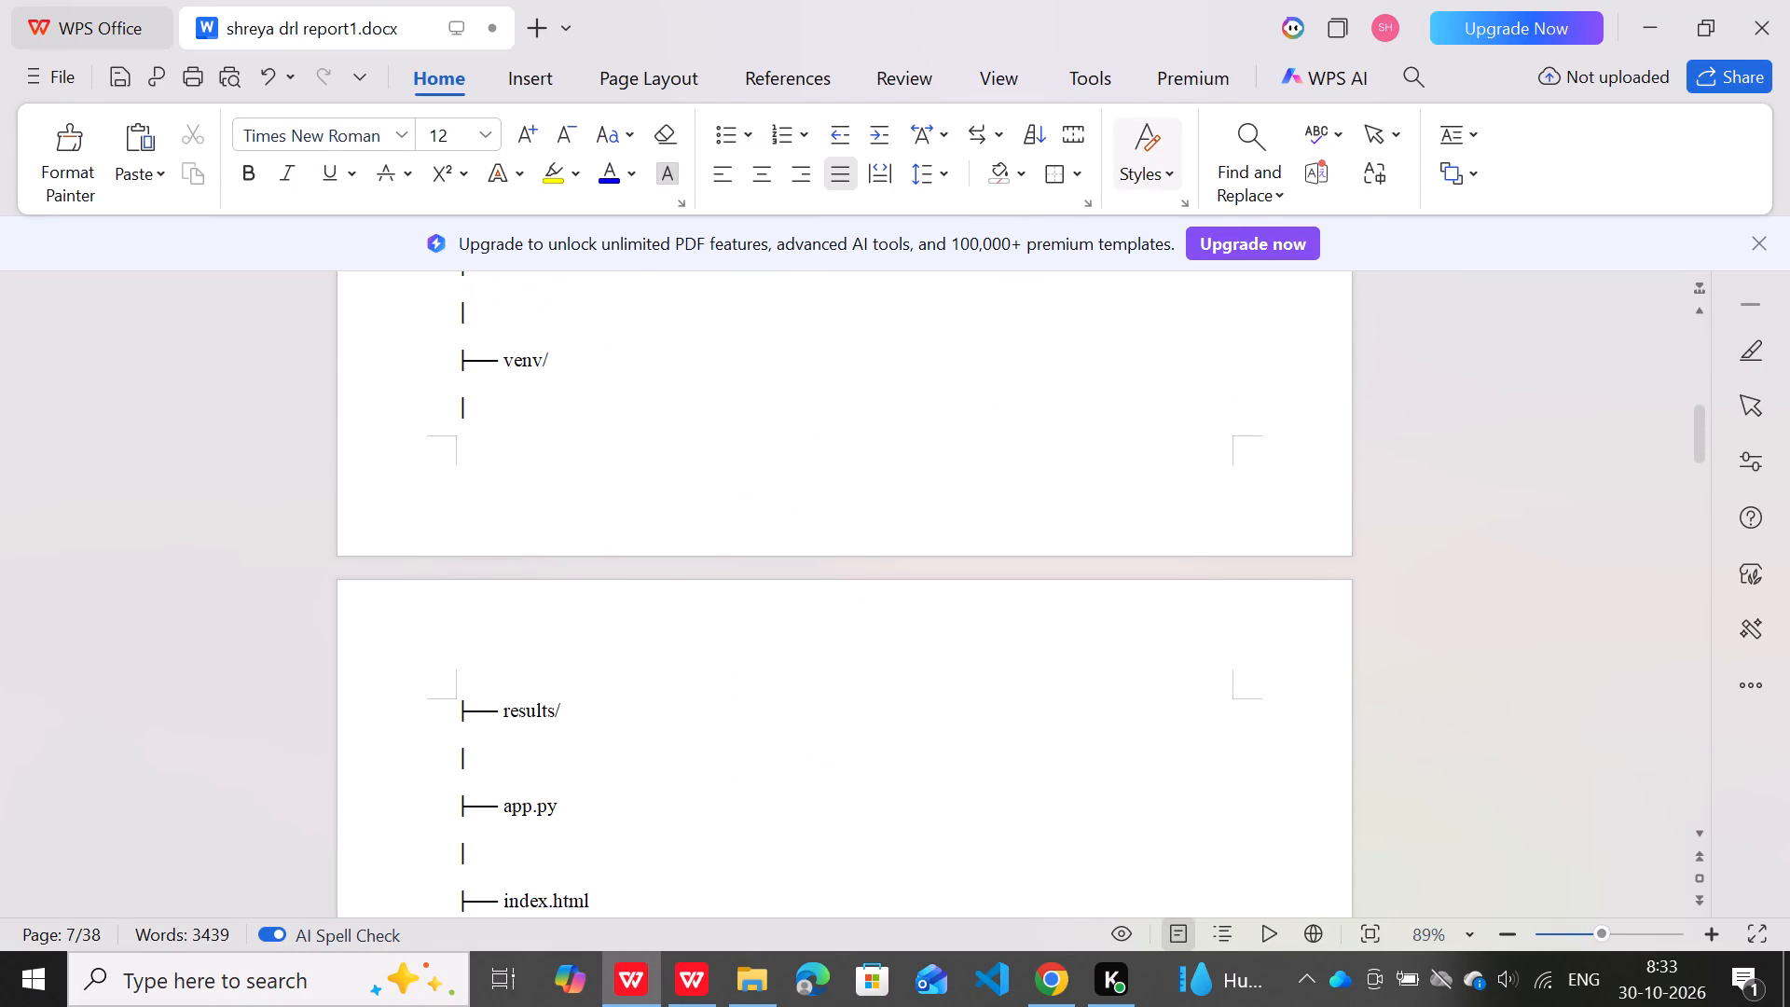
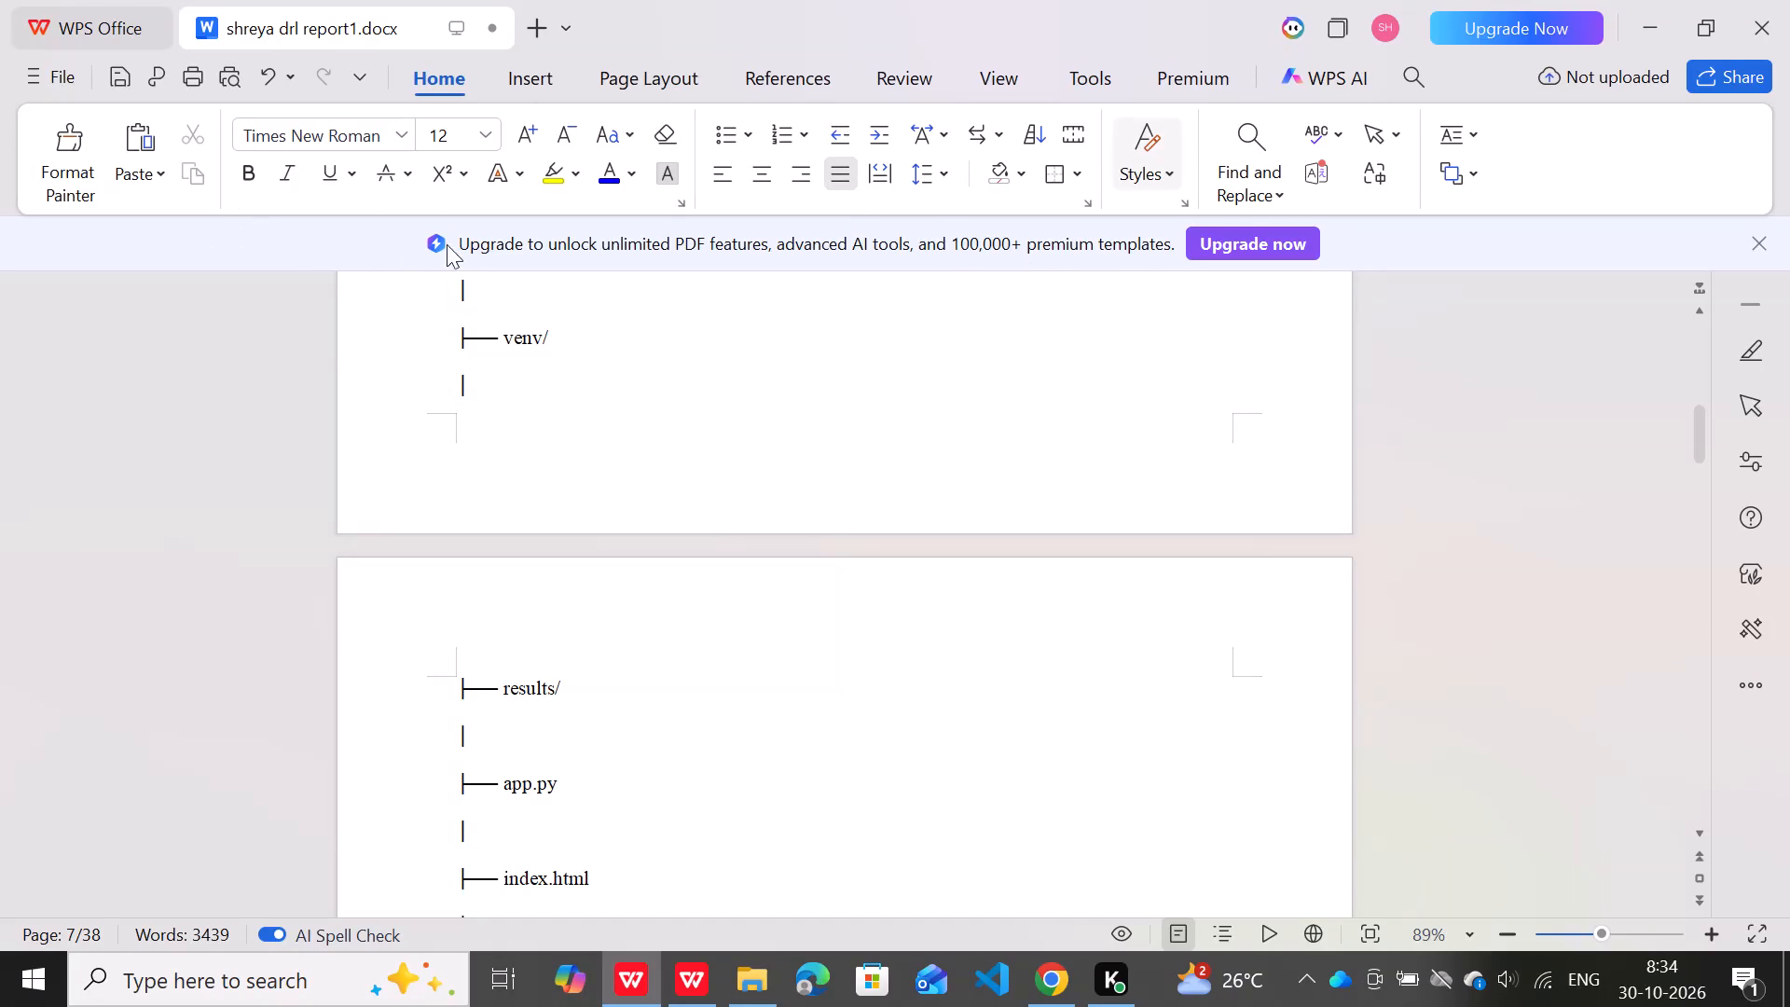
Insert page numbers in the report using the Footer middle preset style.
left_click(521, 76)
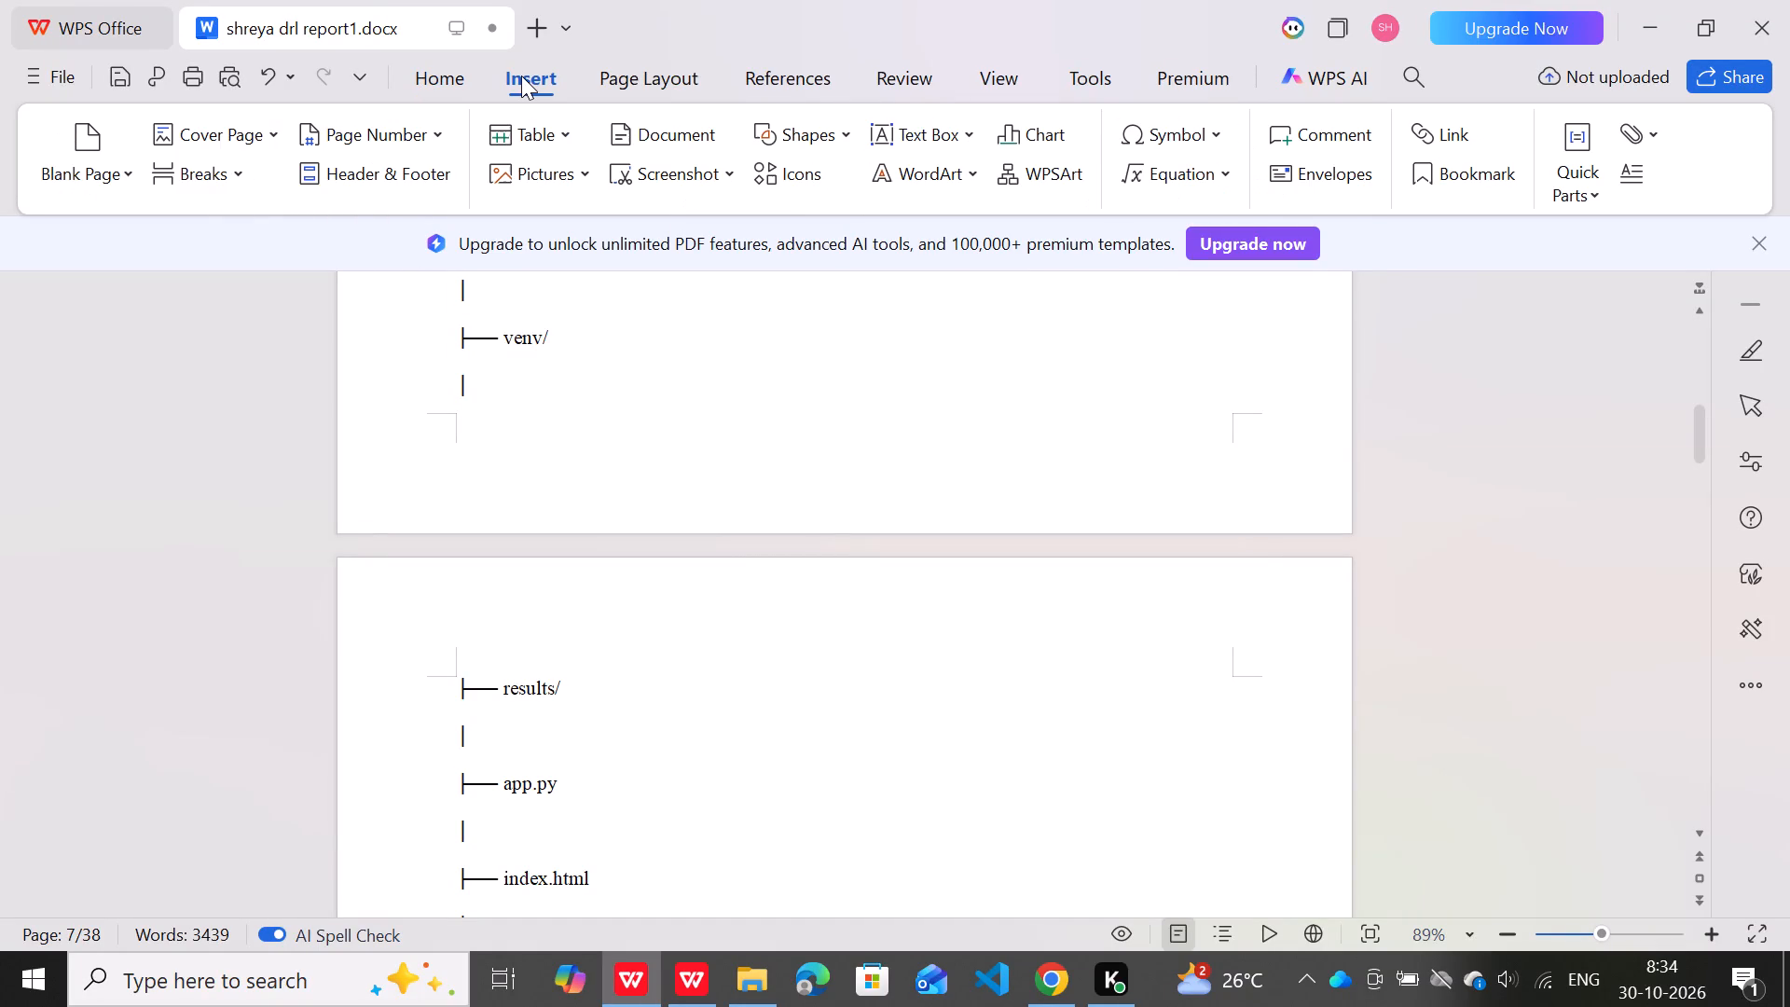
left_click(521, 76)
left_click(422, 147)
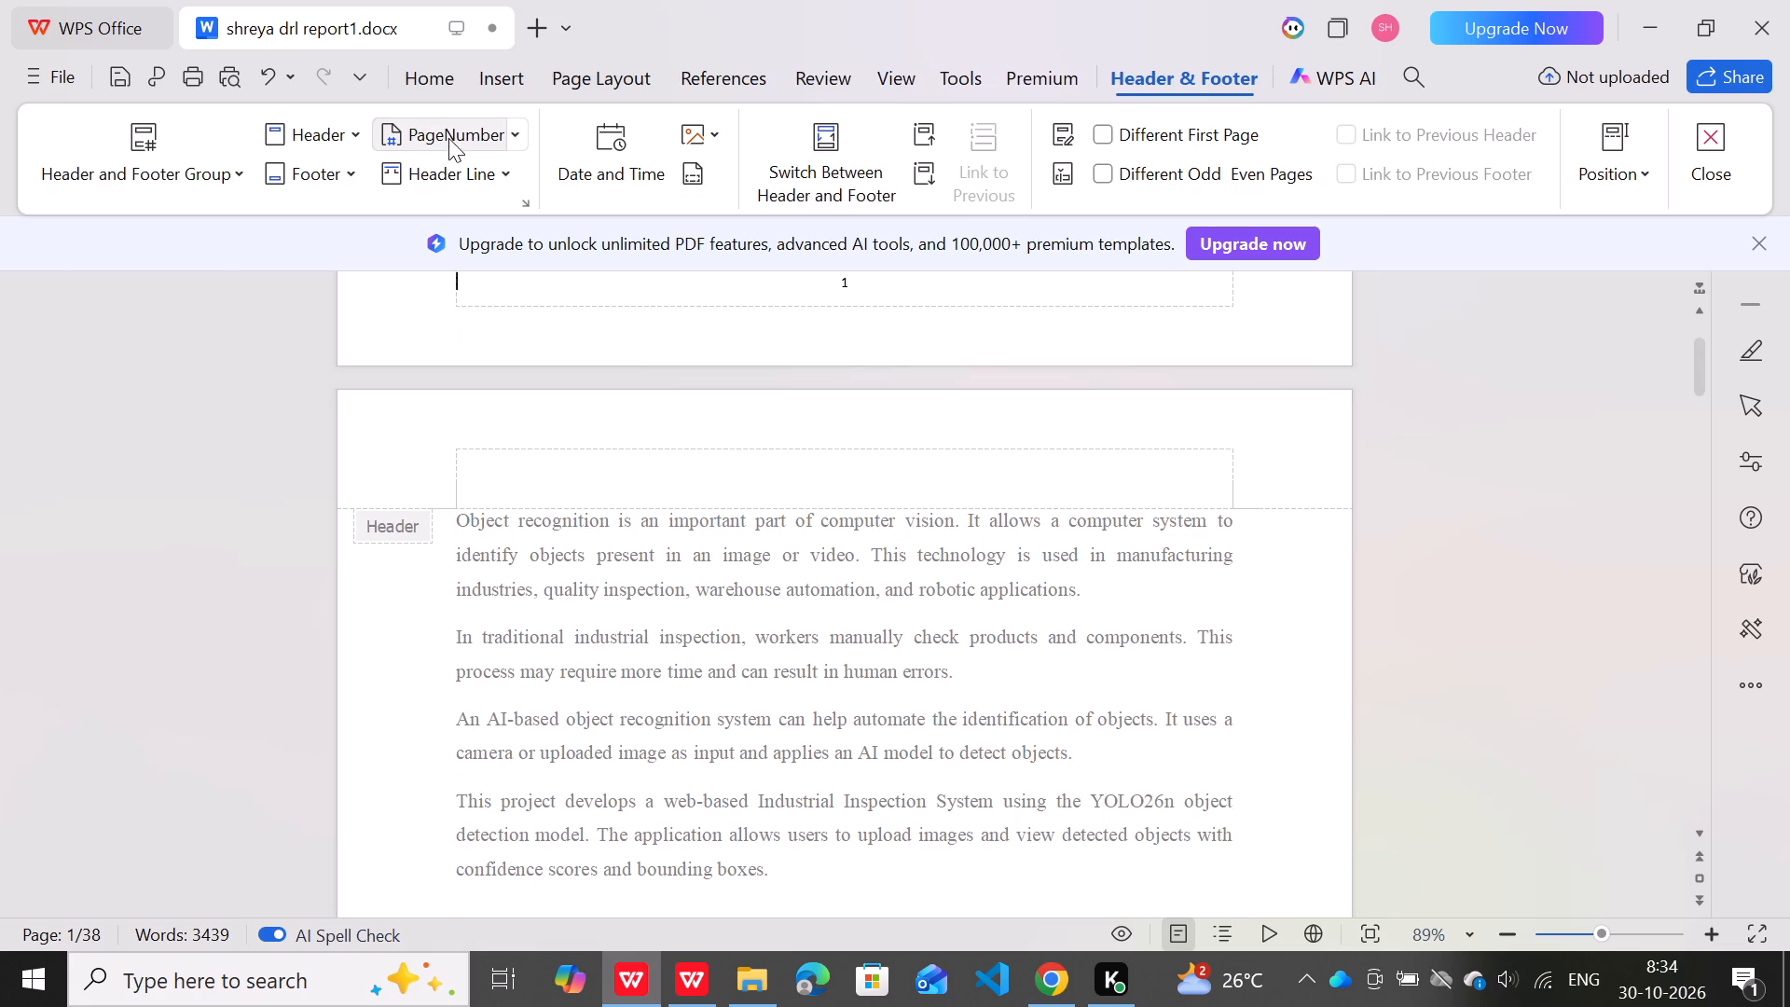
left_click(510, 140)
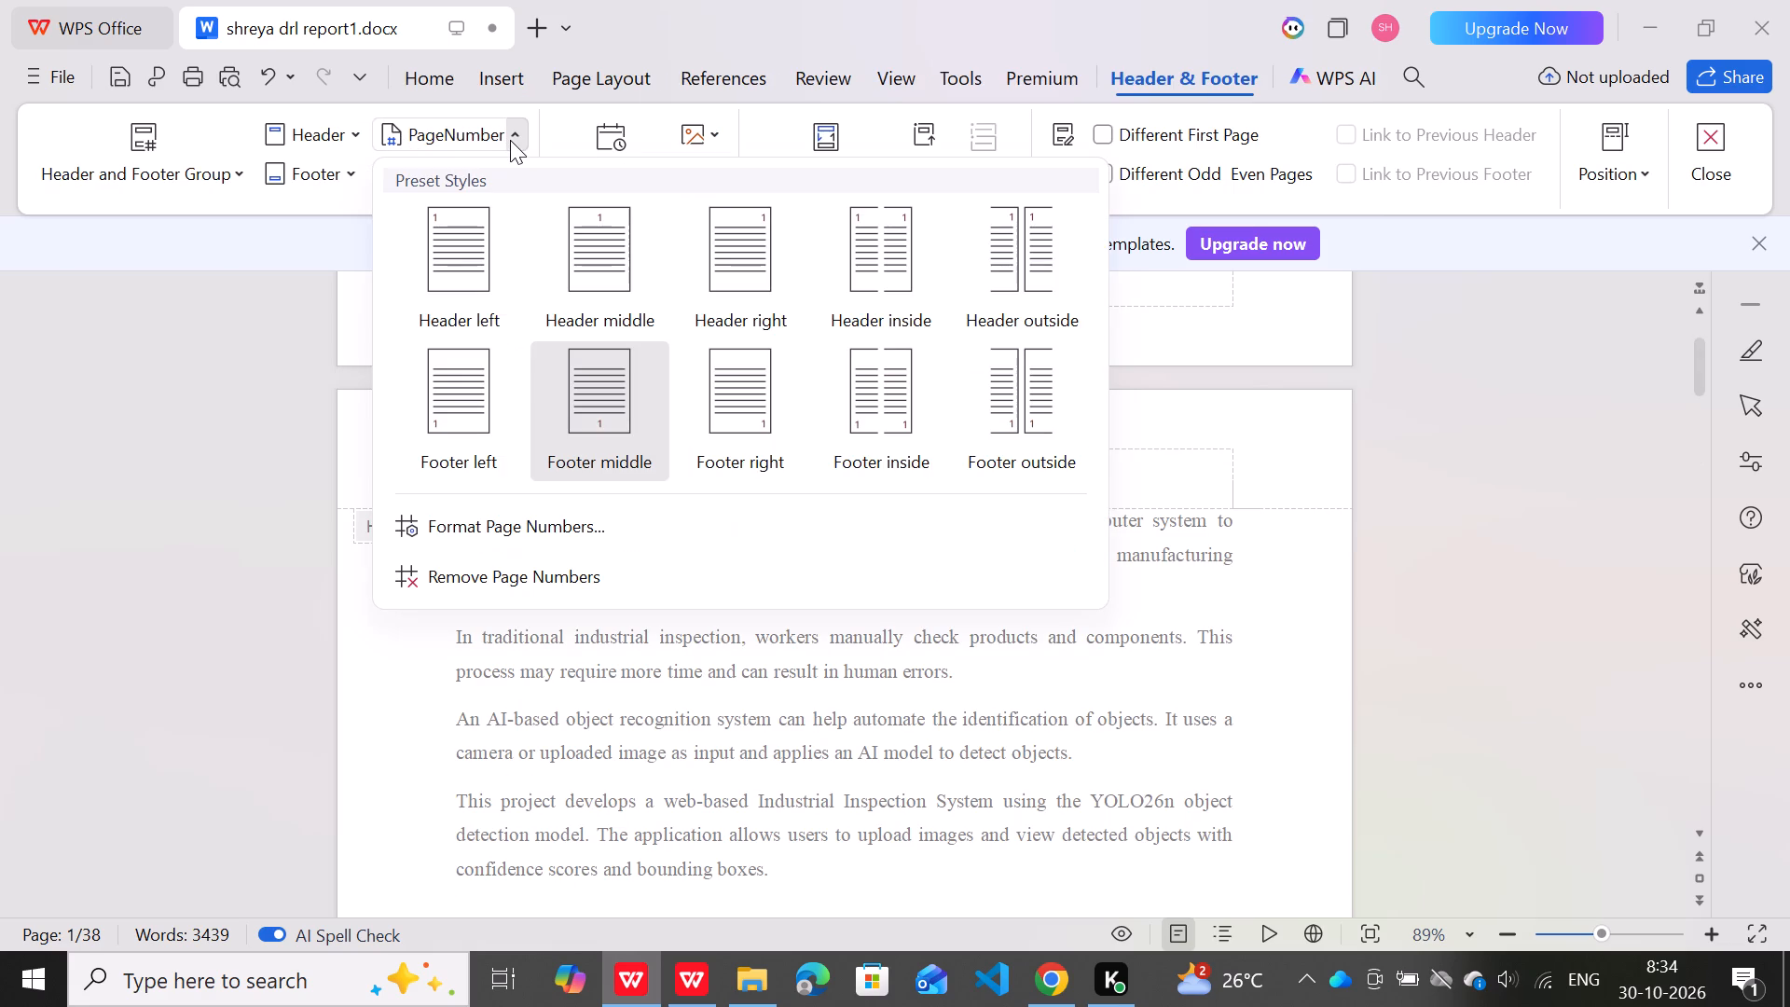
left_click(572, 421)
Look through the report's pages to check the page numbers in the footers.
scroll(742, 421, "down", 16)
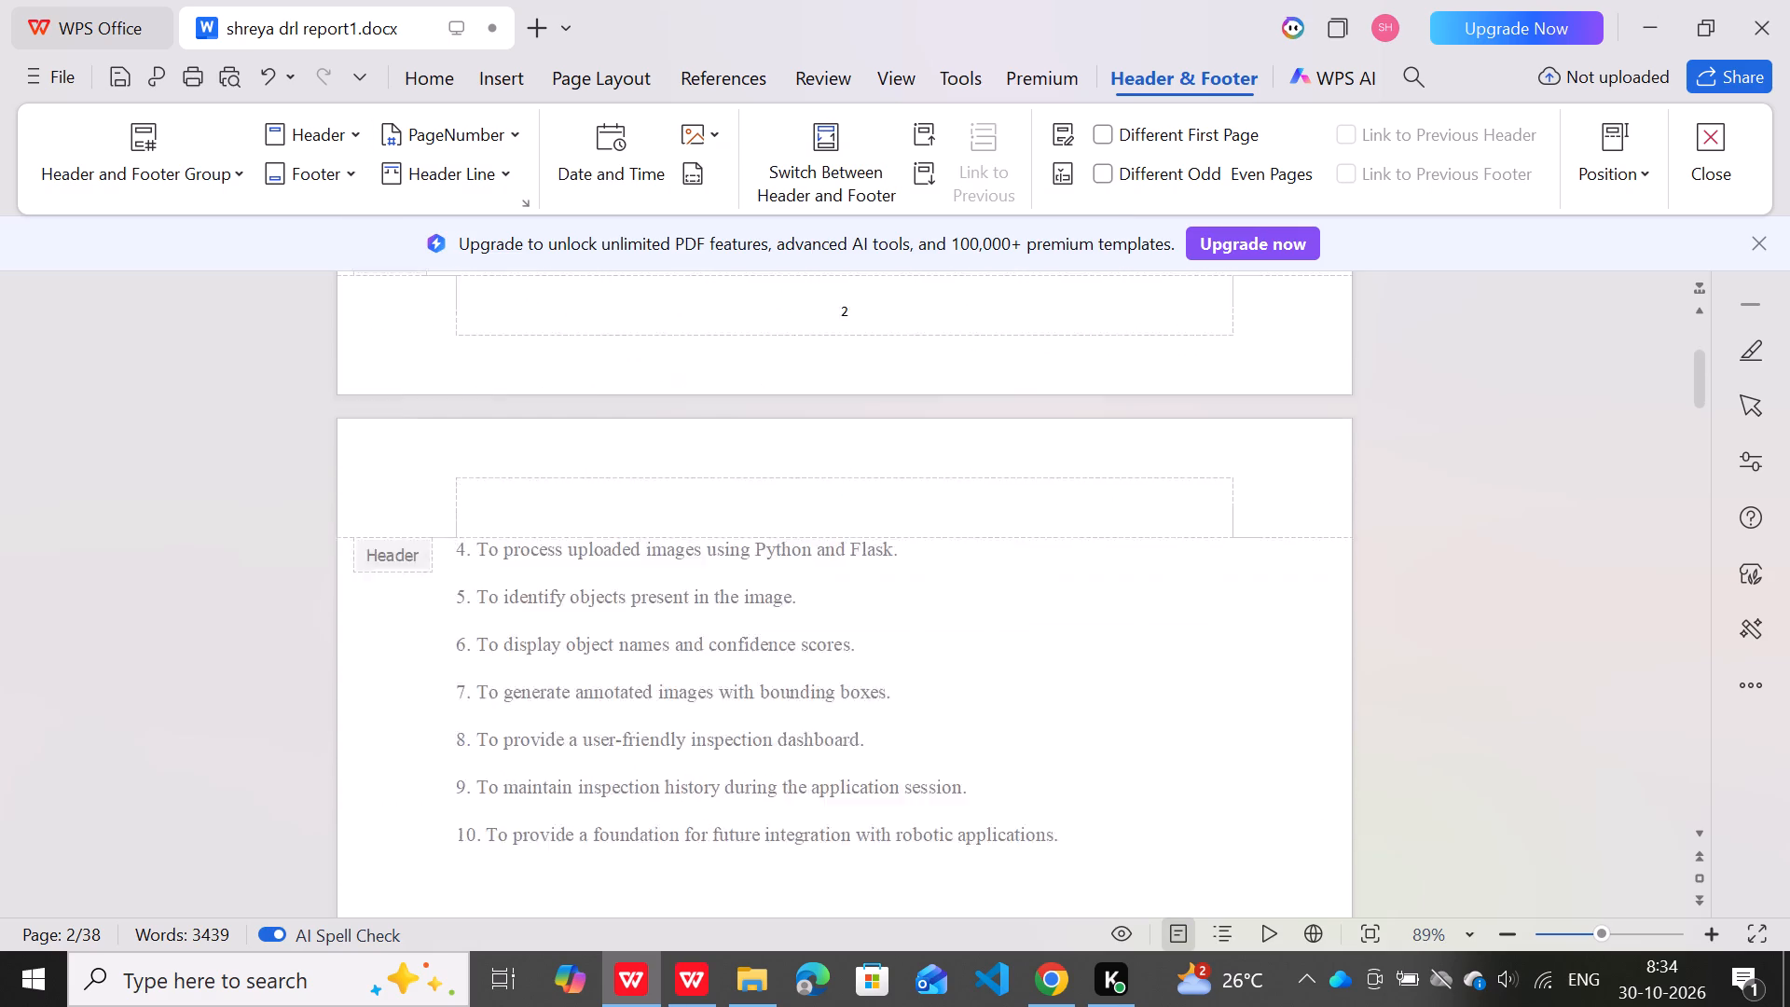
scroll(742, 421, "down", 14)
scroll(742, 421, "down", 9)
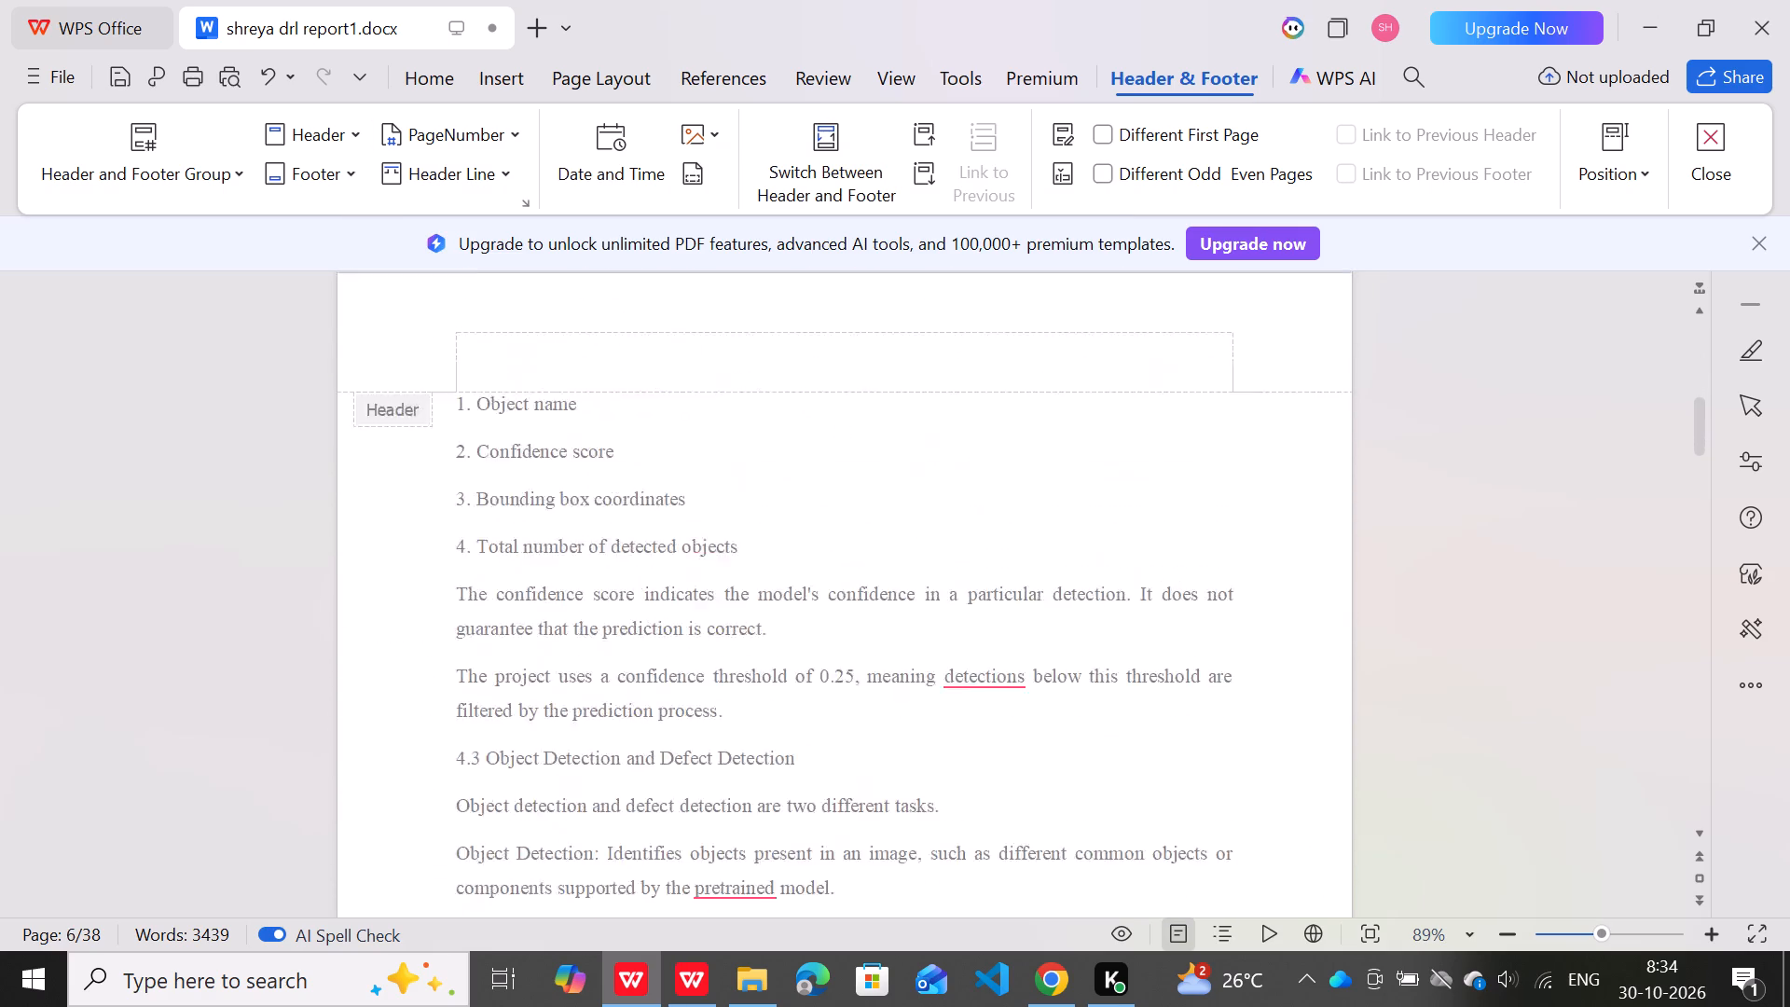
scroll(742, 421, "down", 10)
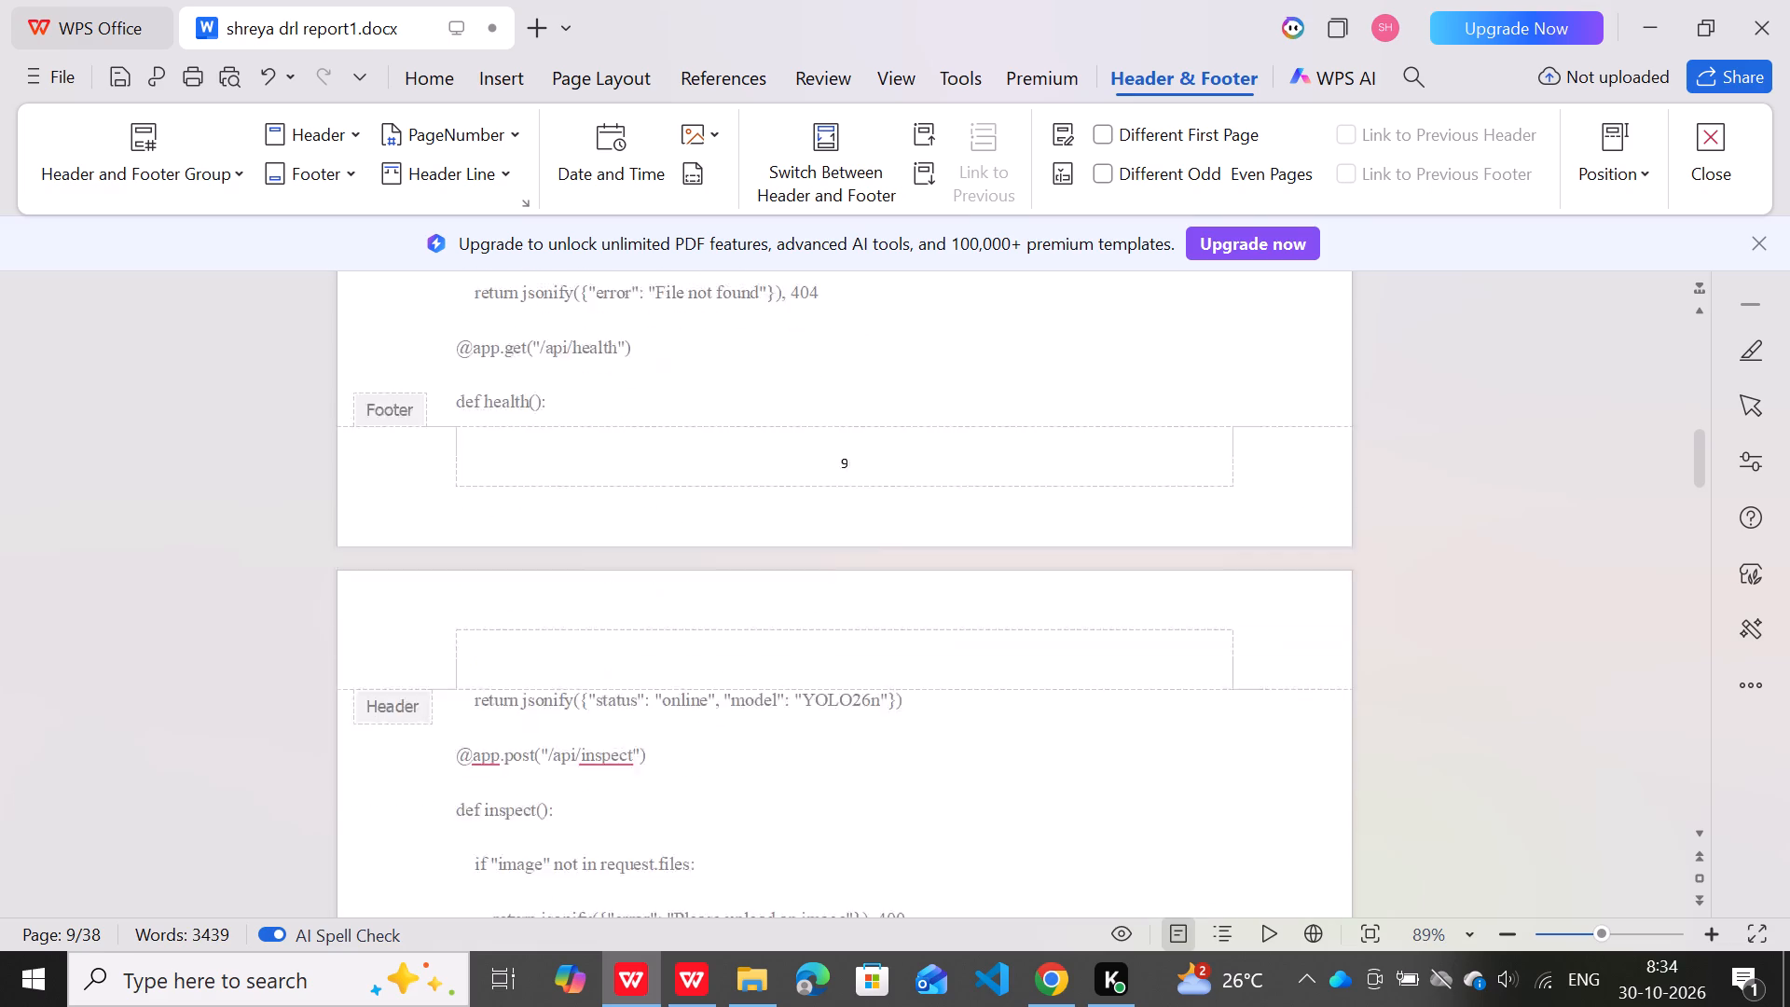
scroll(742, 421, "down", 3)
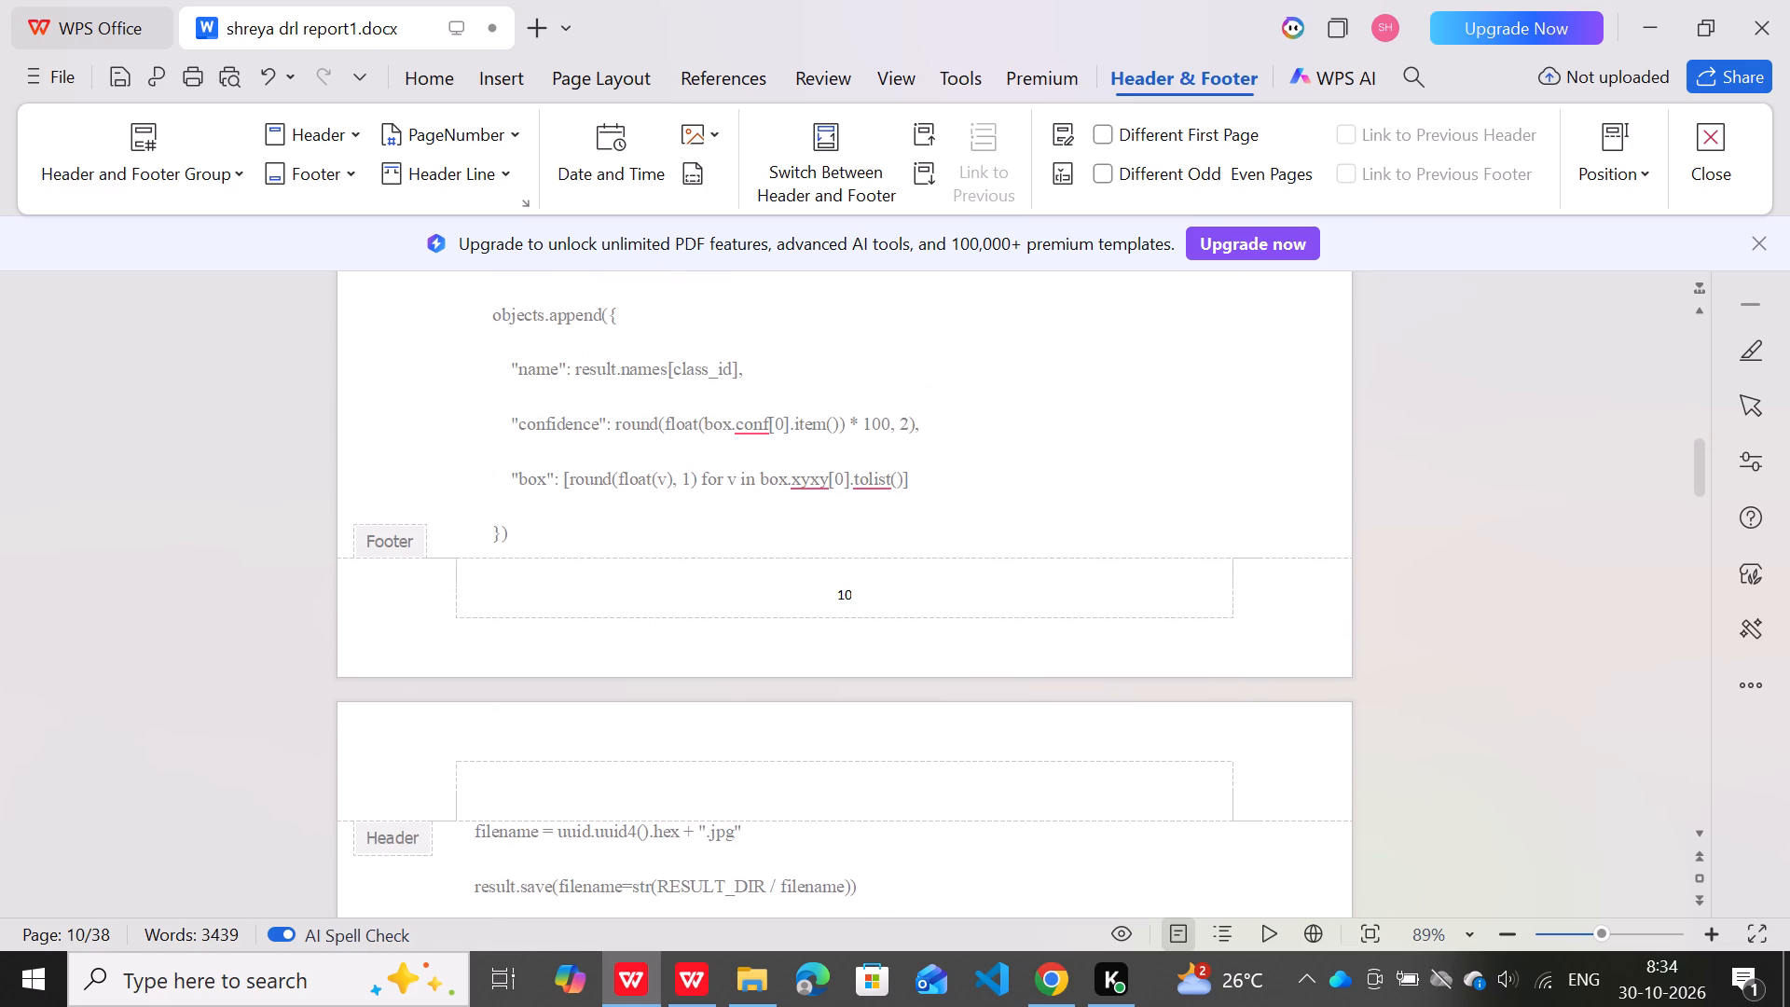
scroll(742, 421, "down", 1)
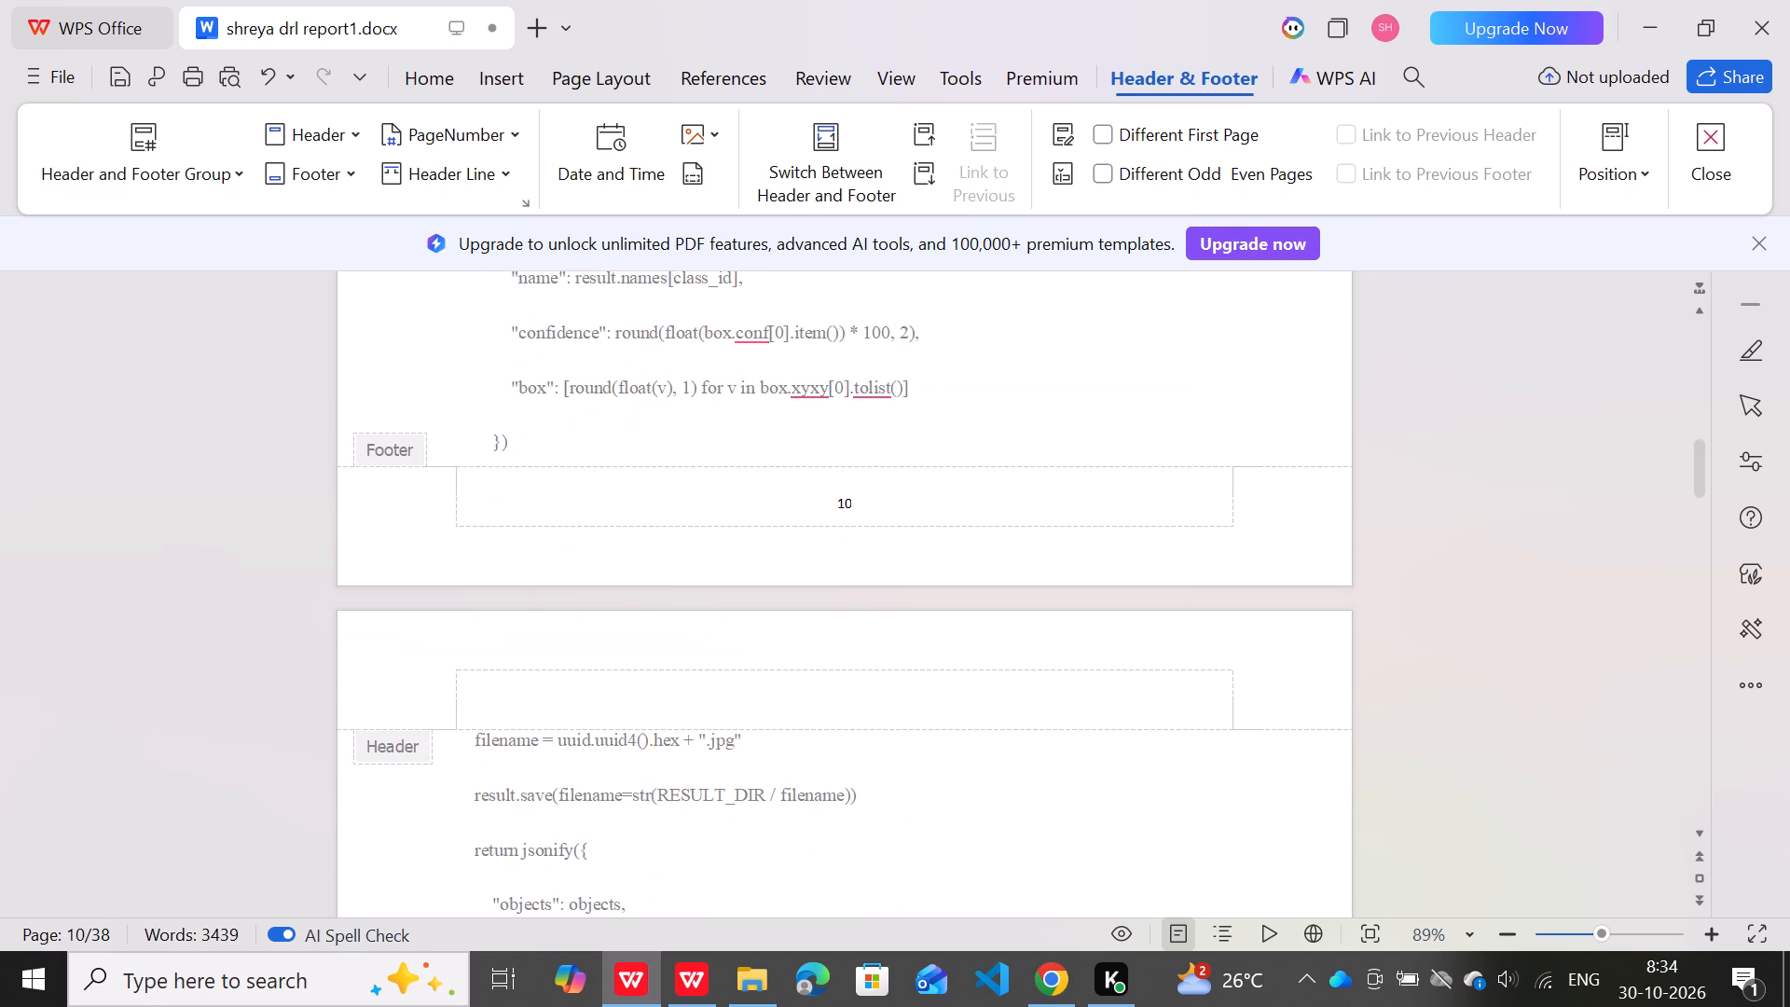
scroll(765, 413, "up", 3)
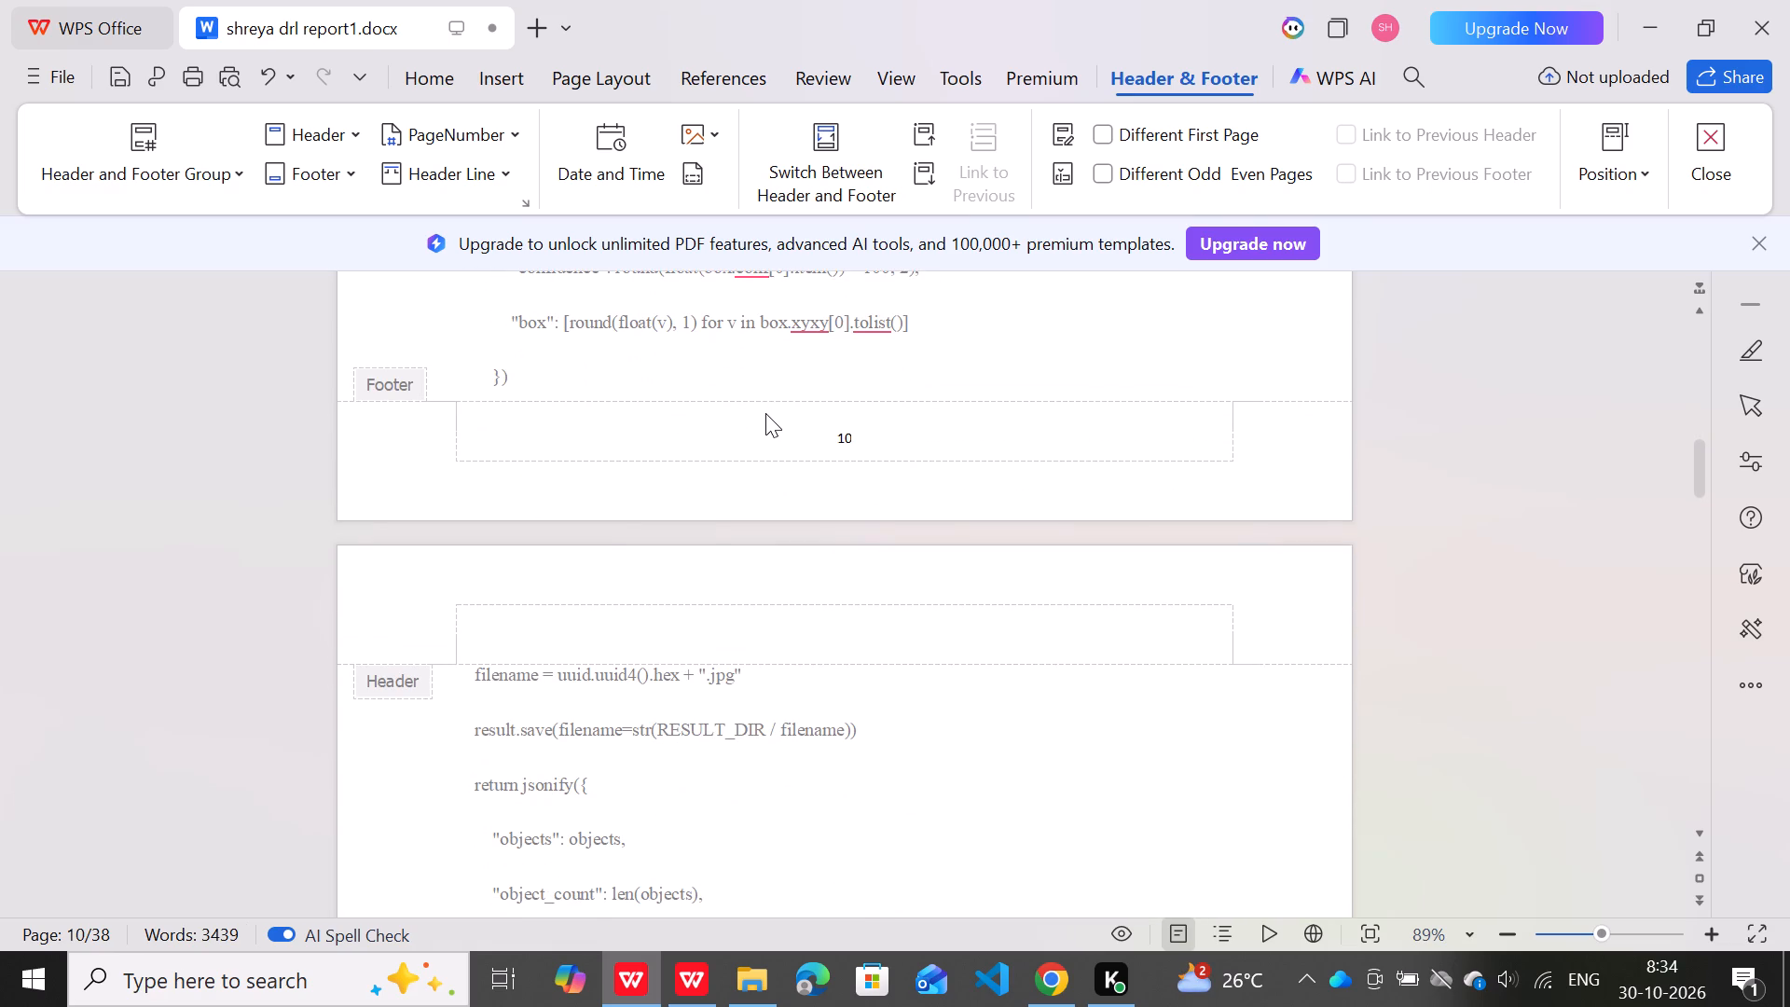
scroll(765, 413, "up", 9)
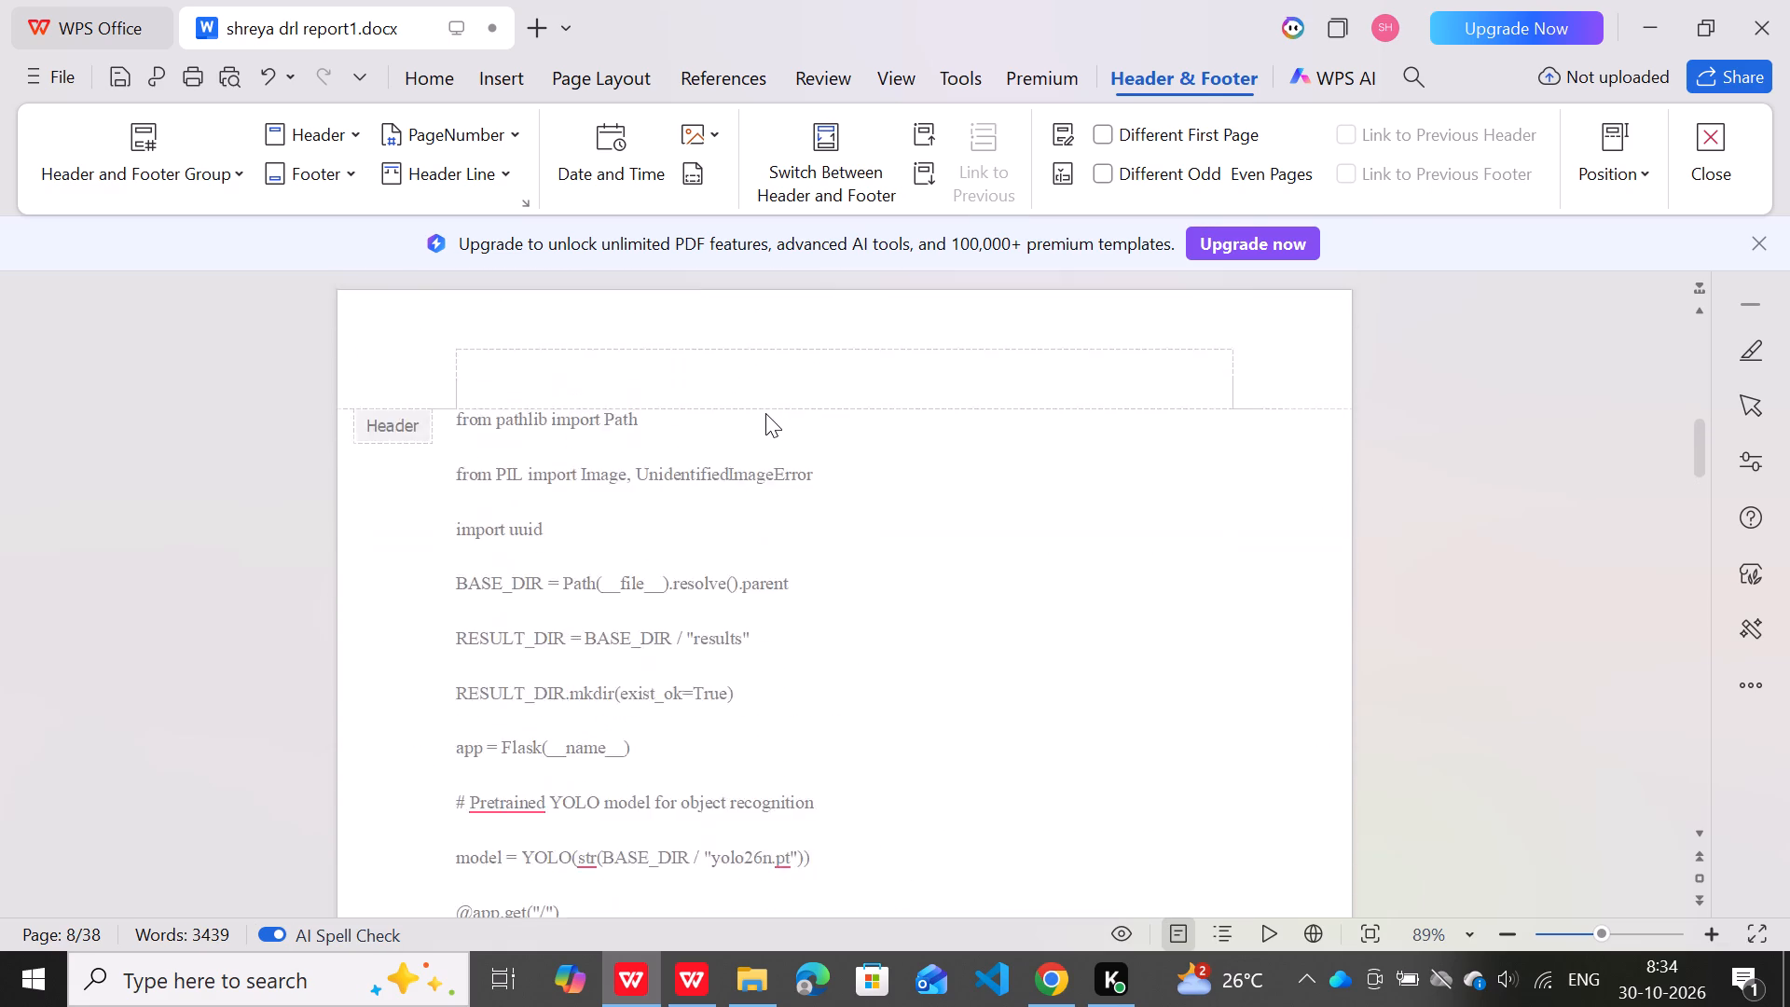
scroll(765, 413, "up", 16)
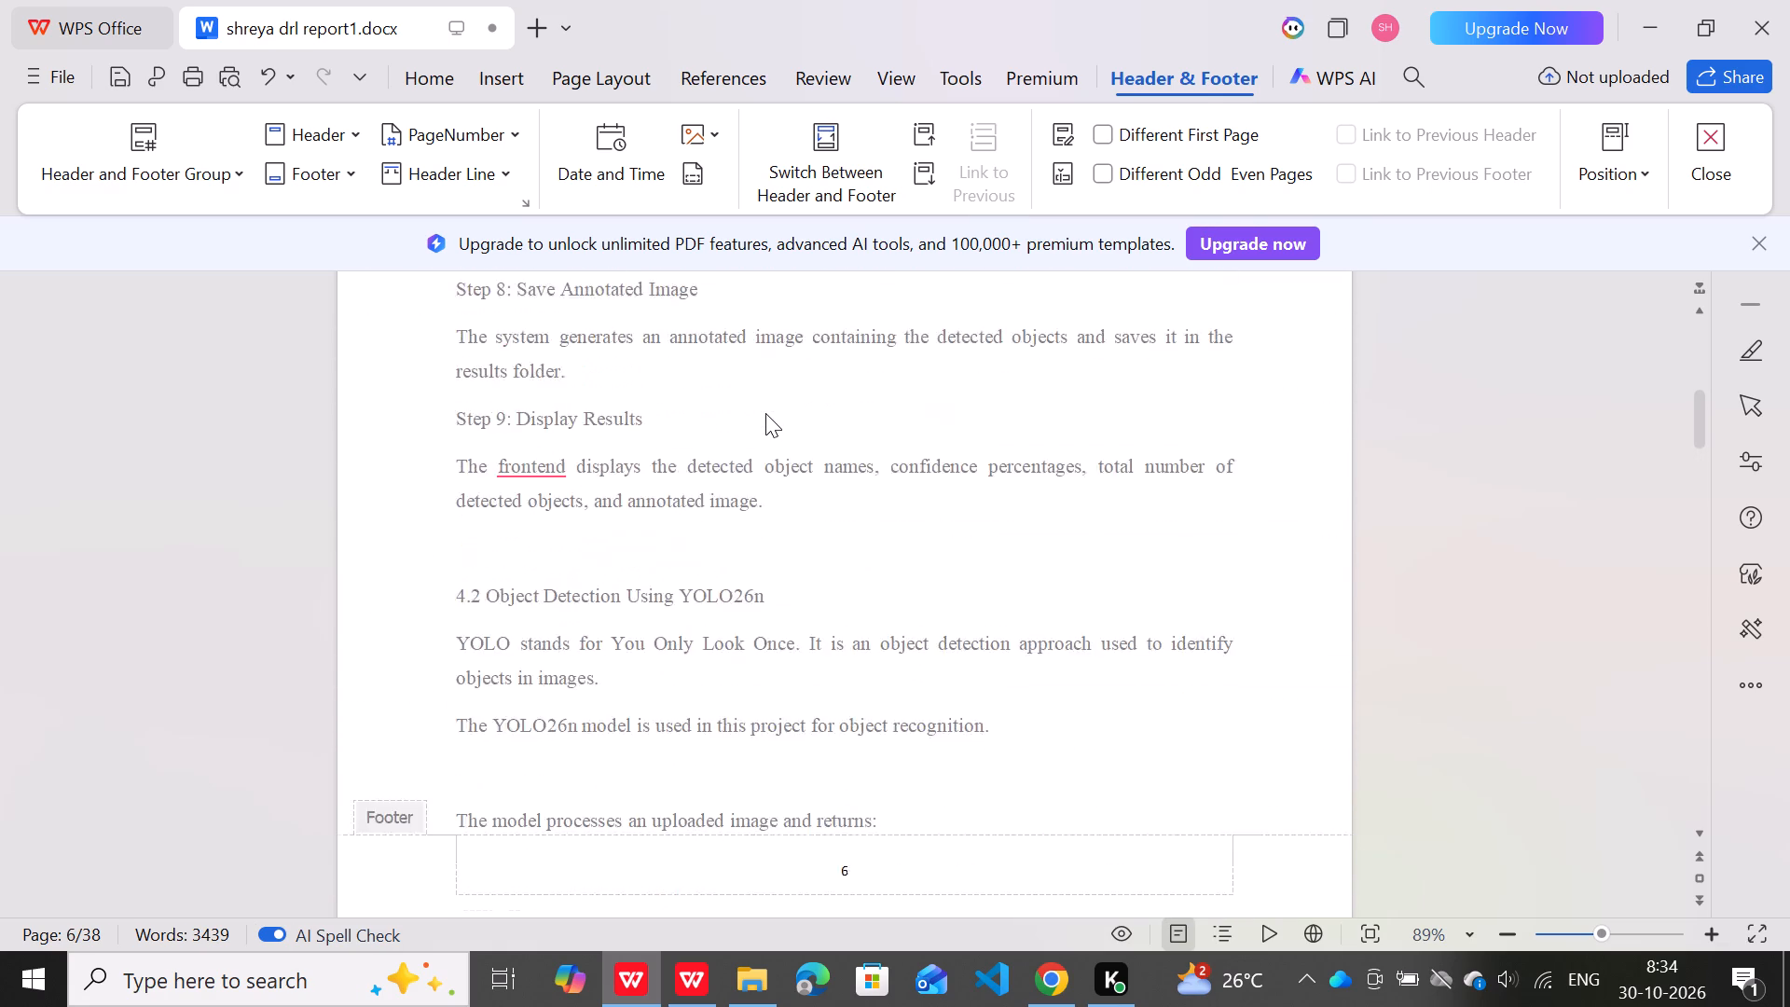
Set the font at the cursor in the report's footer to Times New Roman.
left_click(1181, 76)
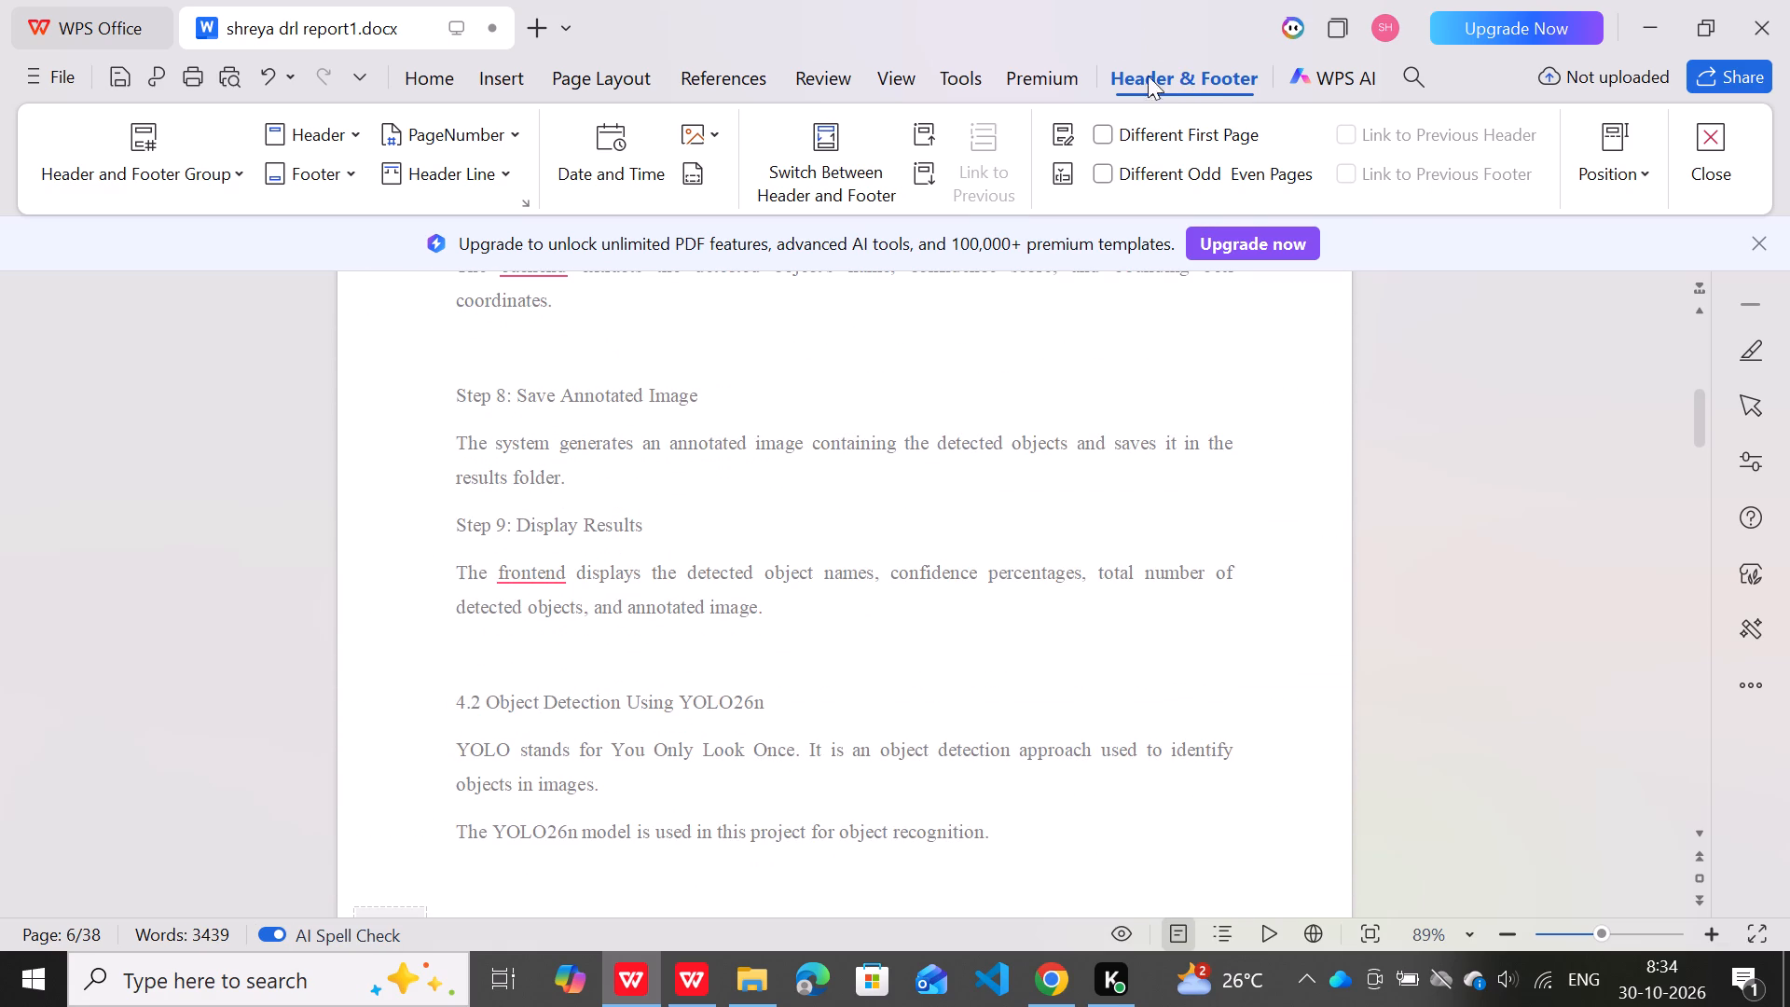
left_click(404, 82)
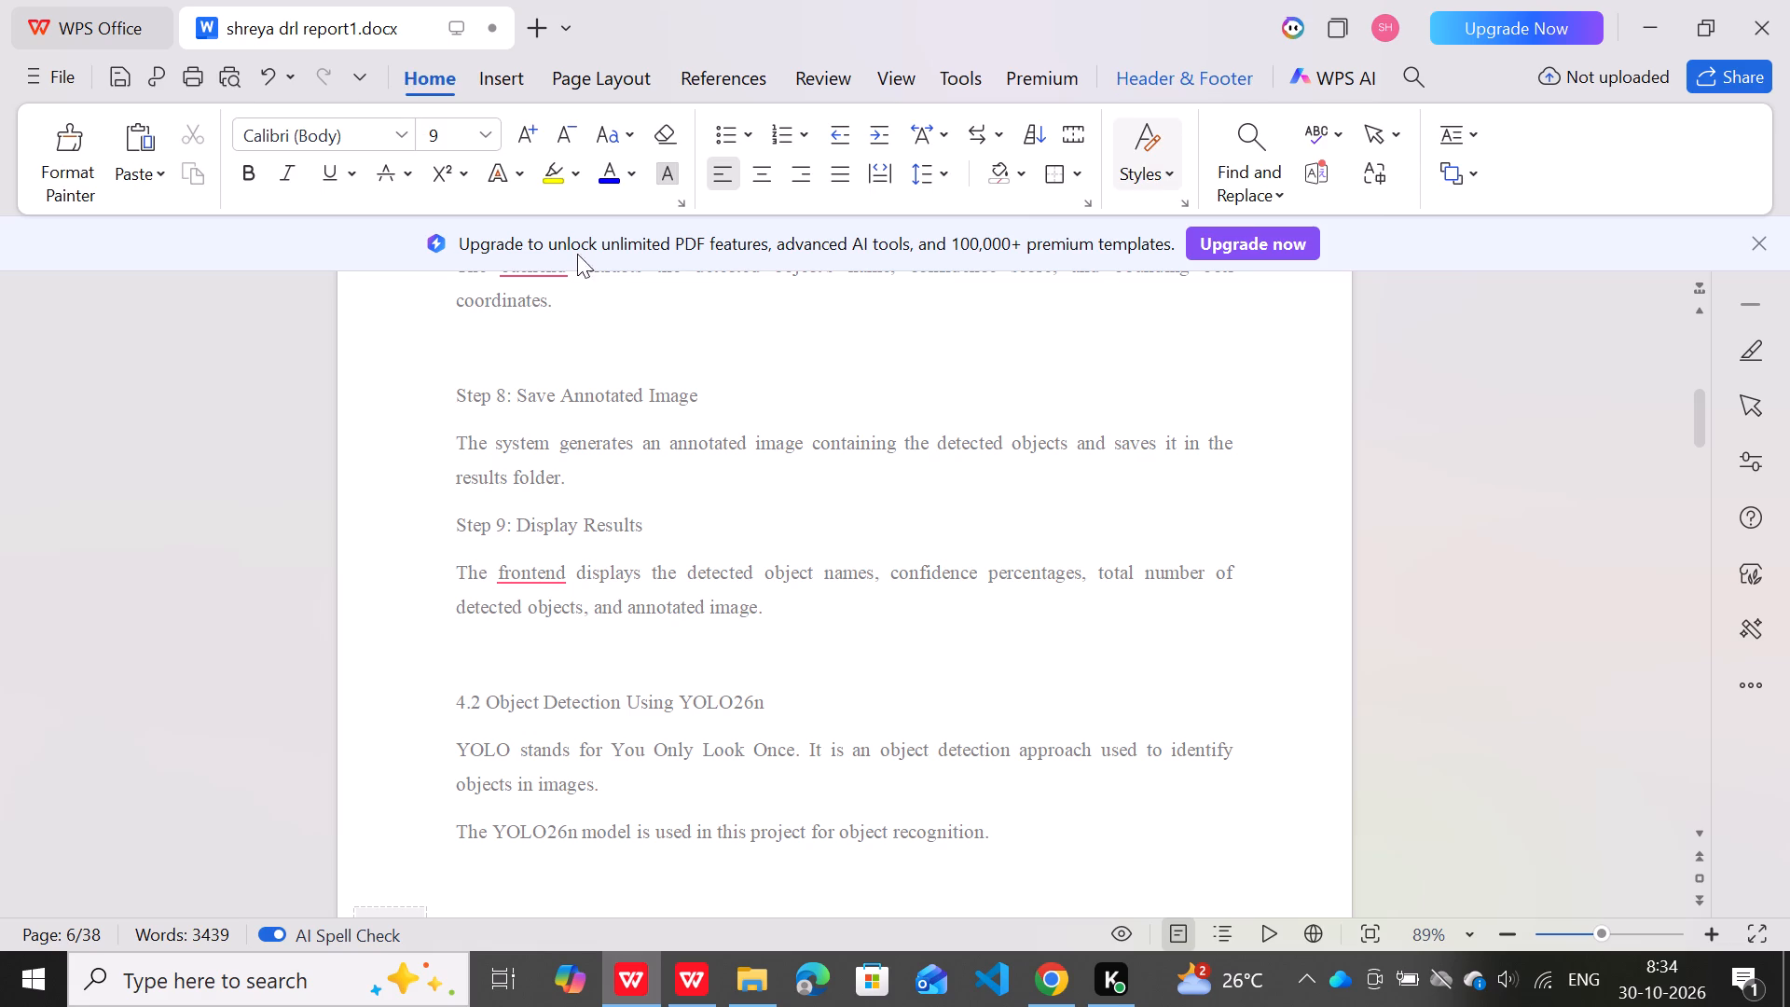
scroll(663, 421, "down", 8)
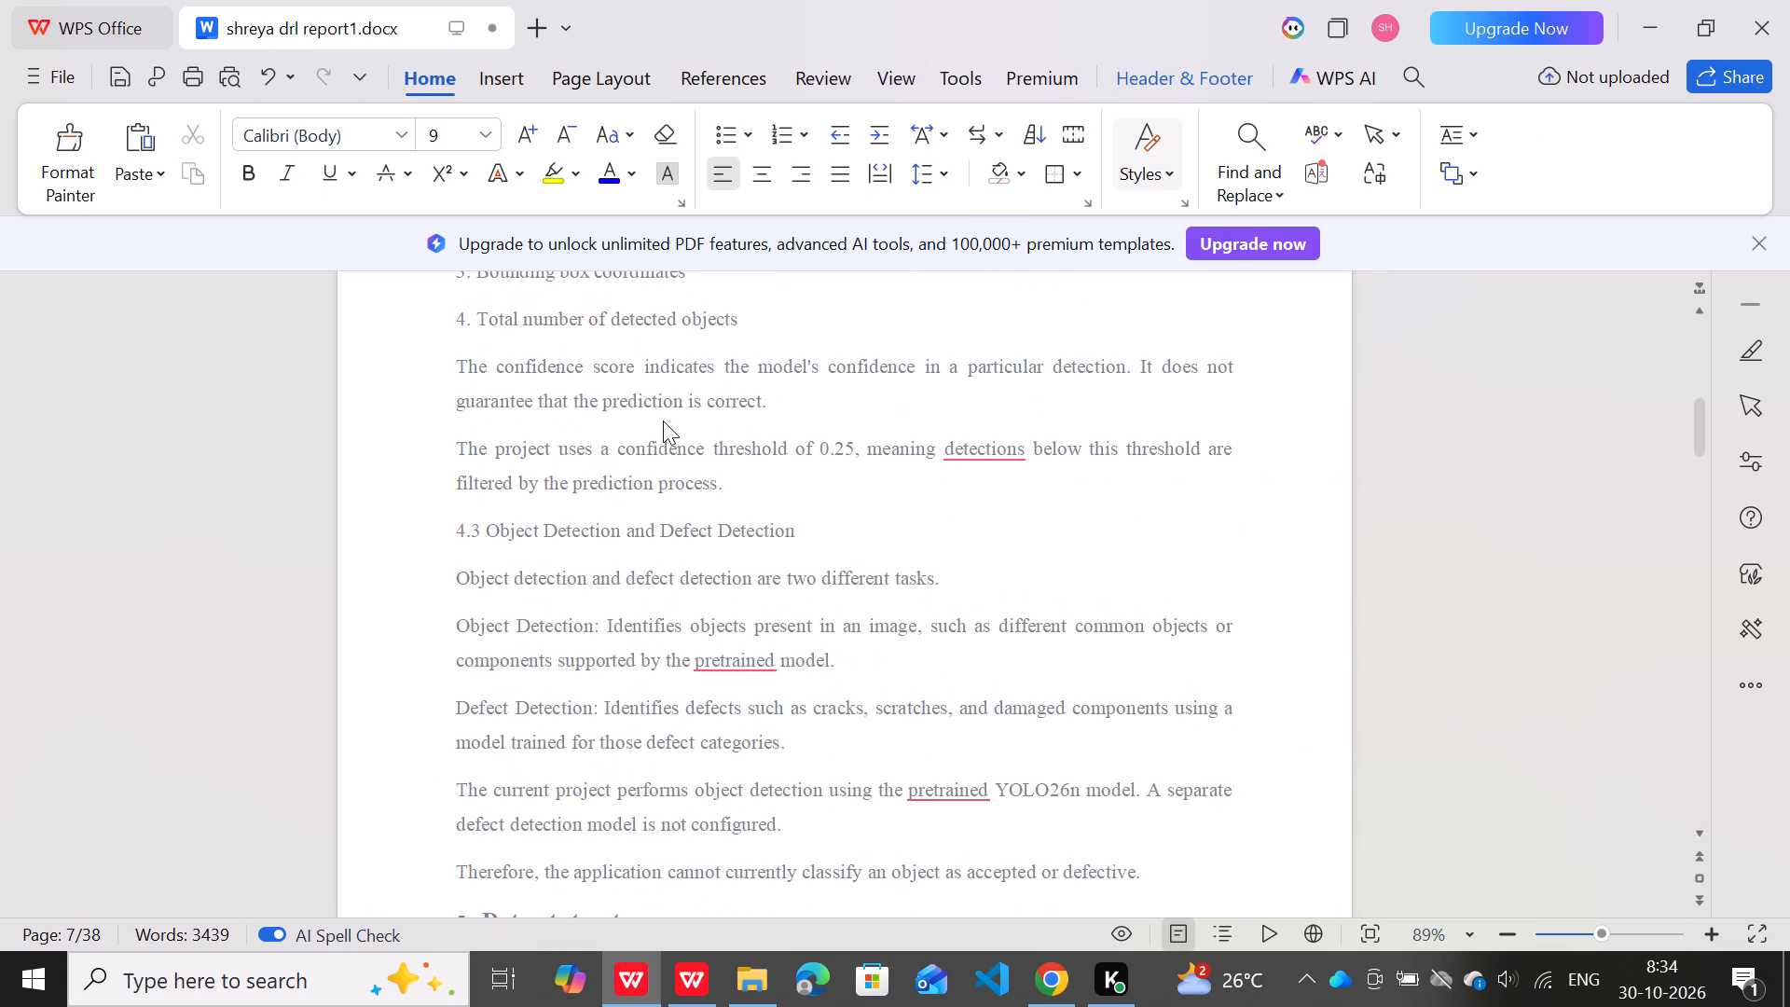
scroll(756, 452, "up", 4)
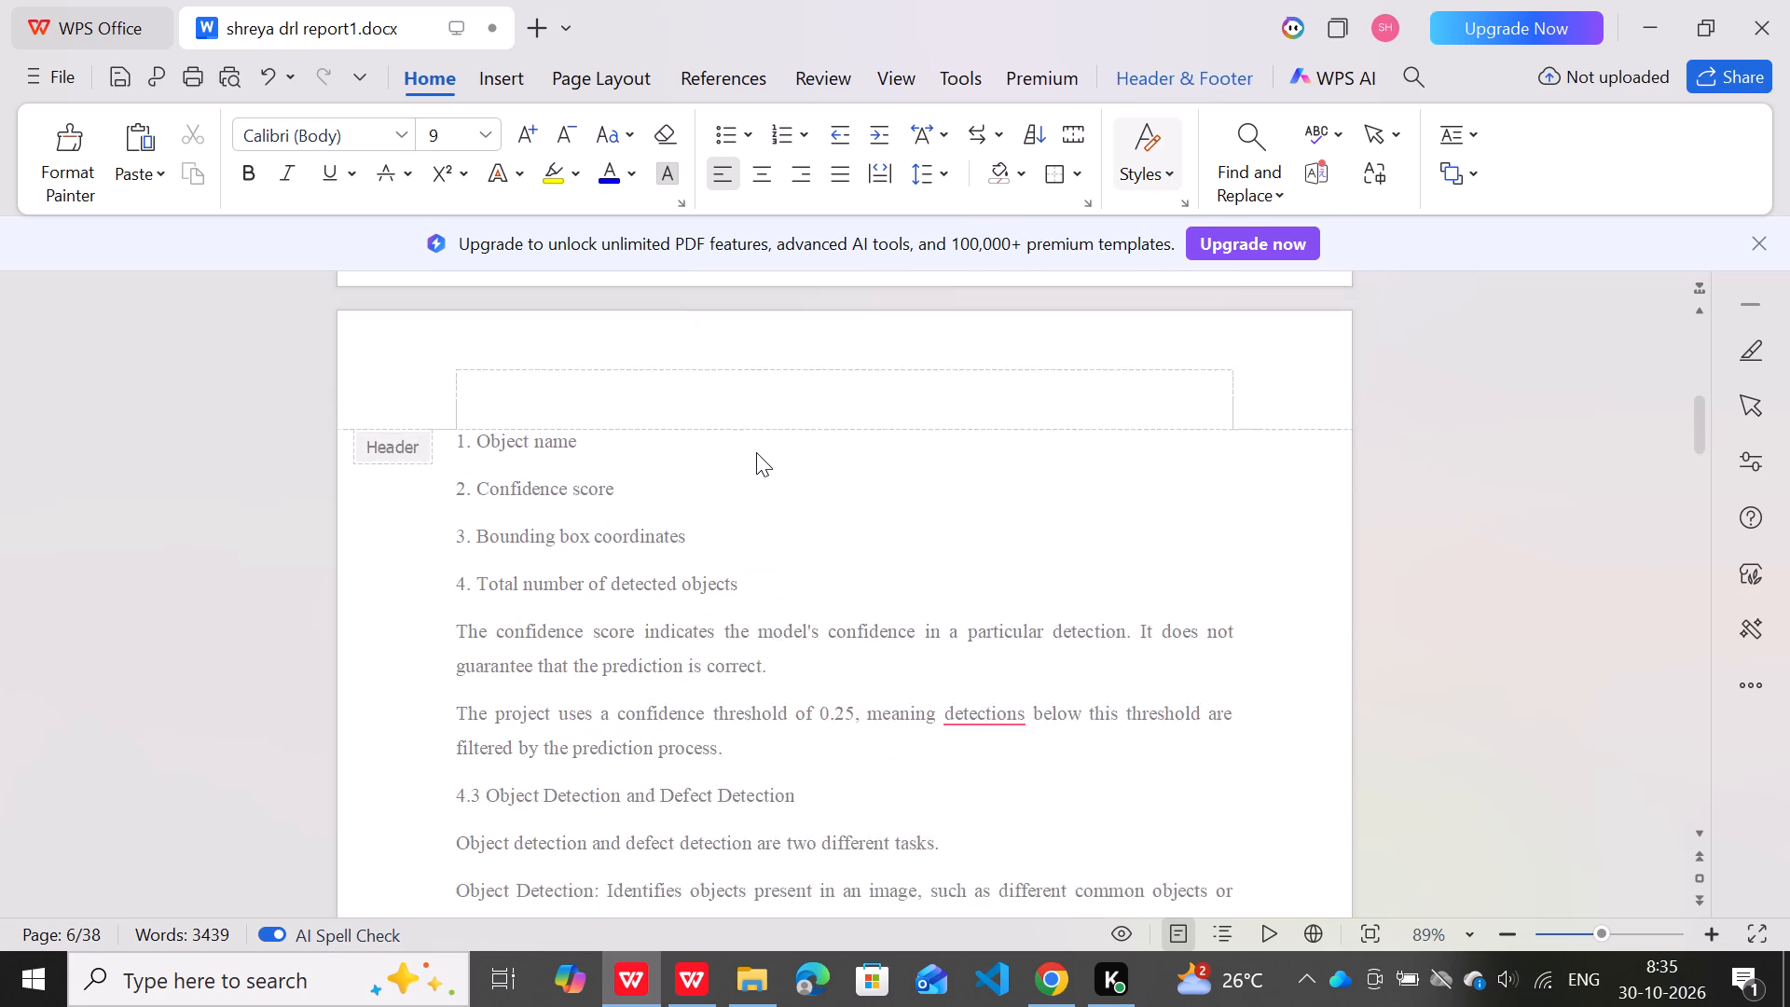
scroll(756, 452, "up", 2)
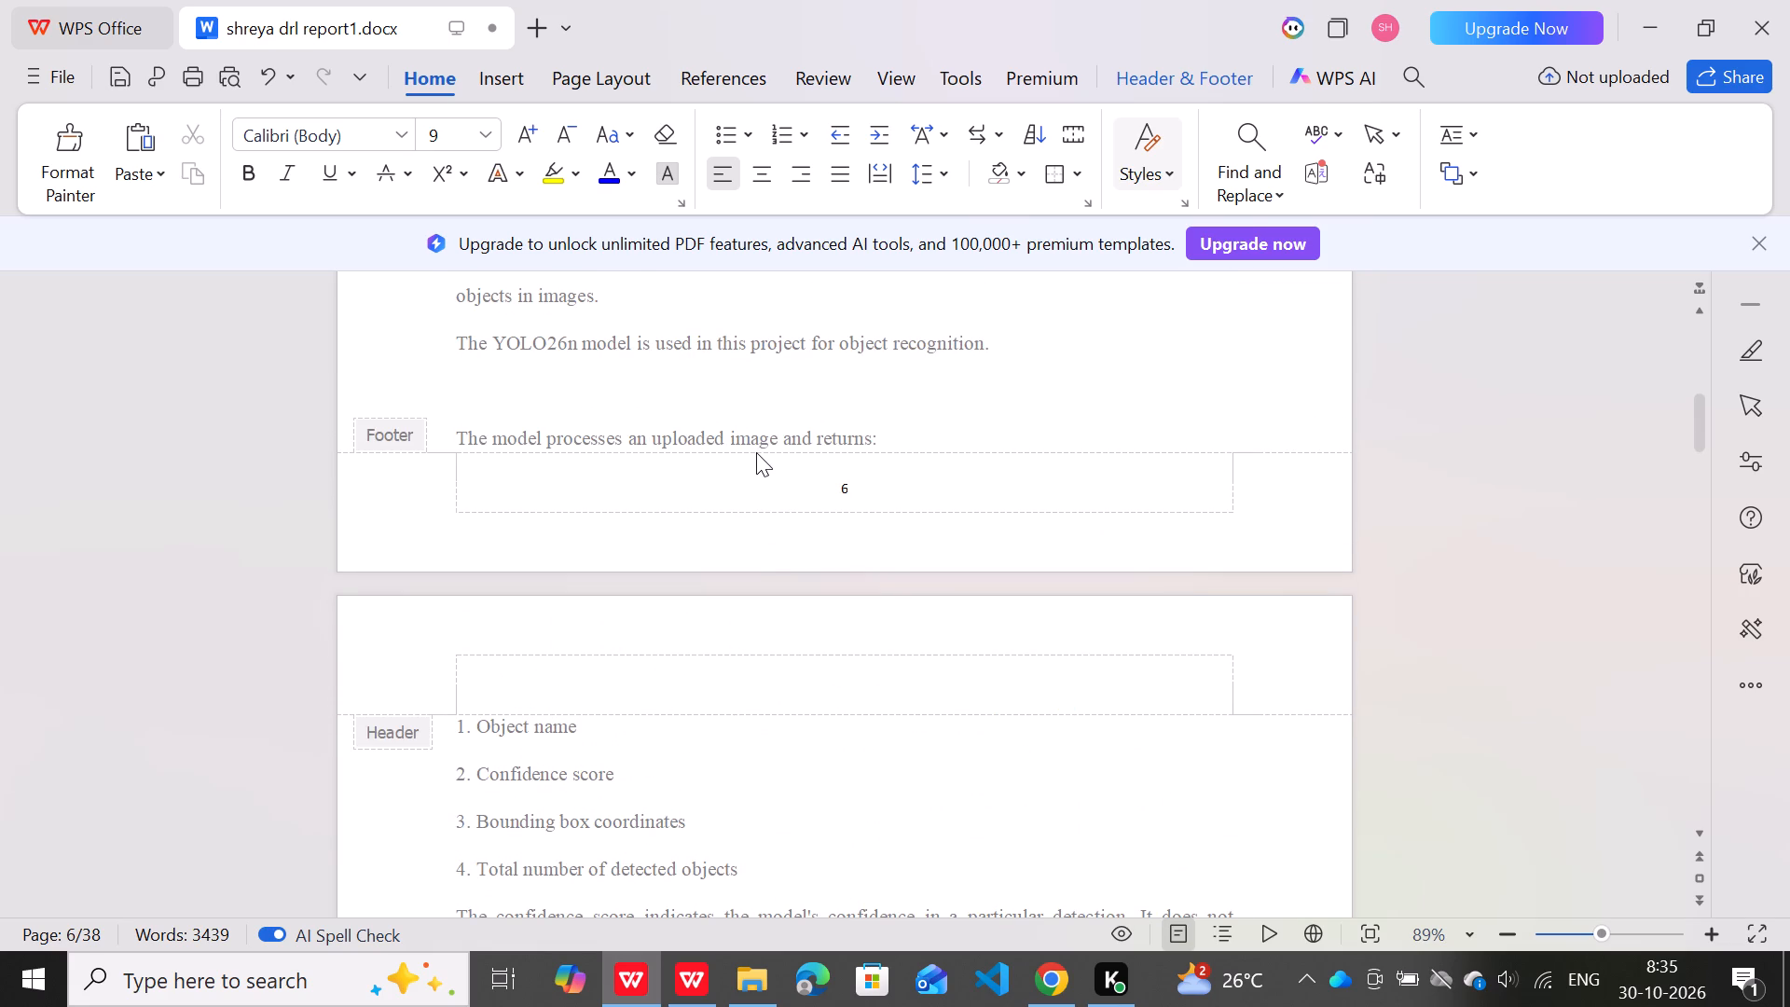
scroll(756, 452, "down", 5)
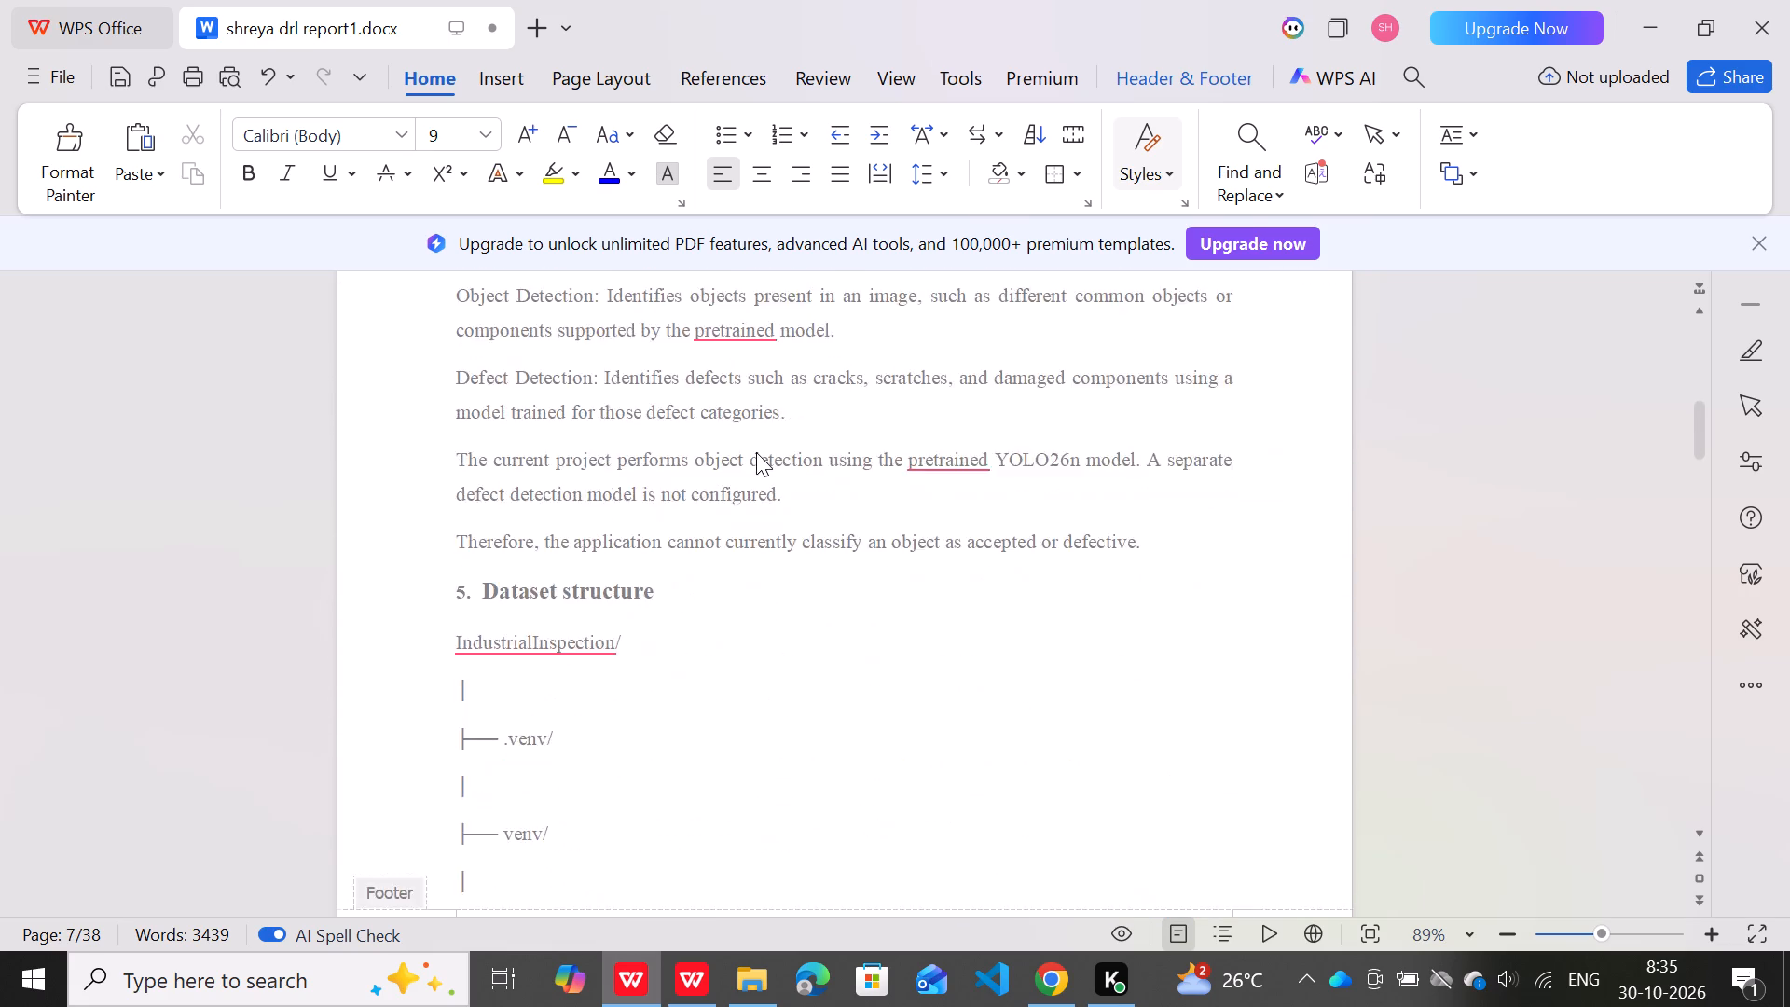
scroll(756, 452, "down", 3)
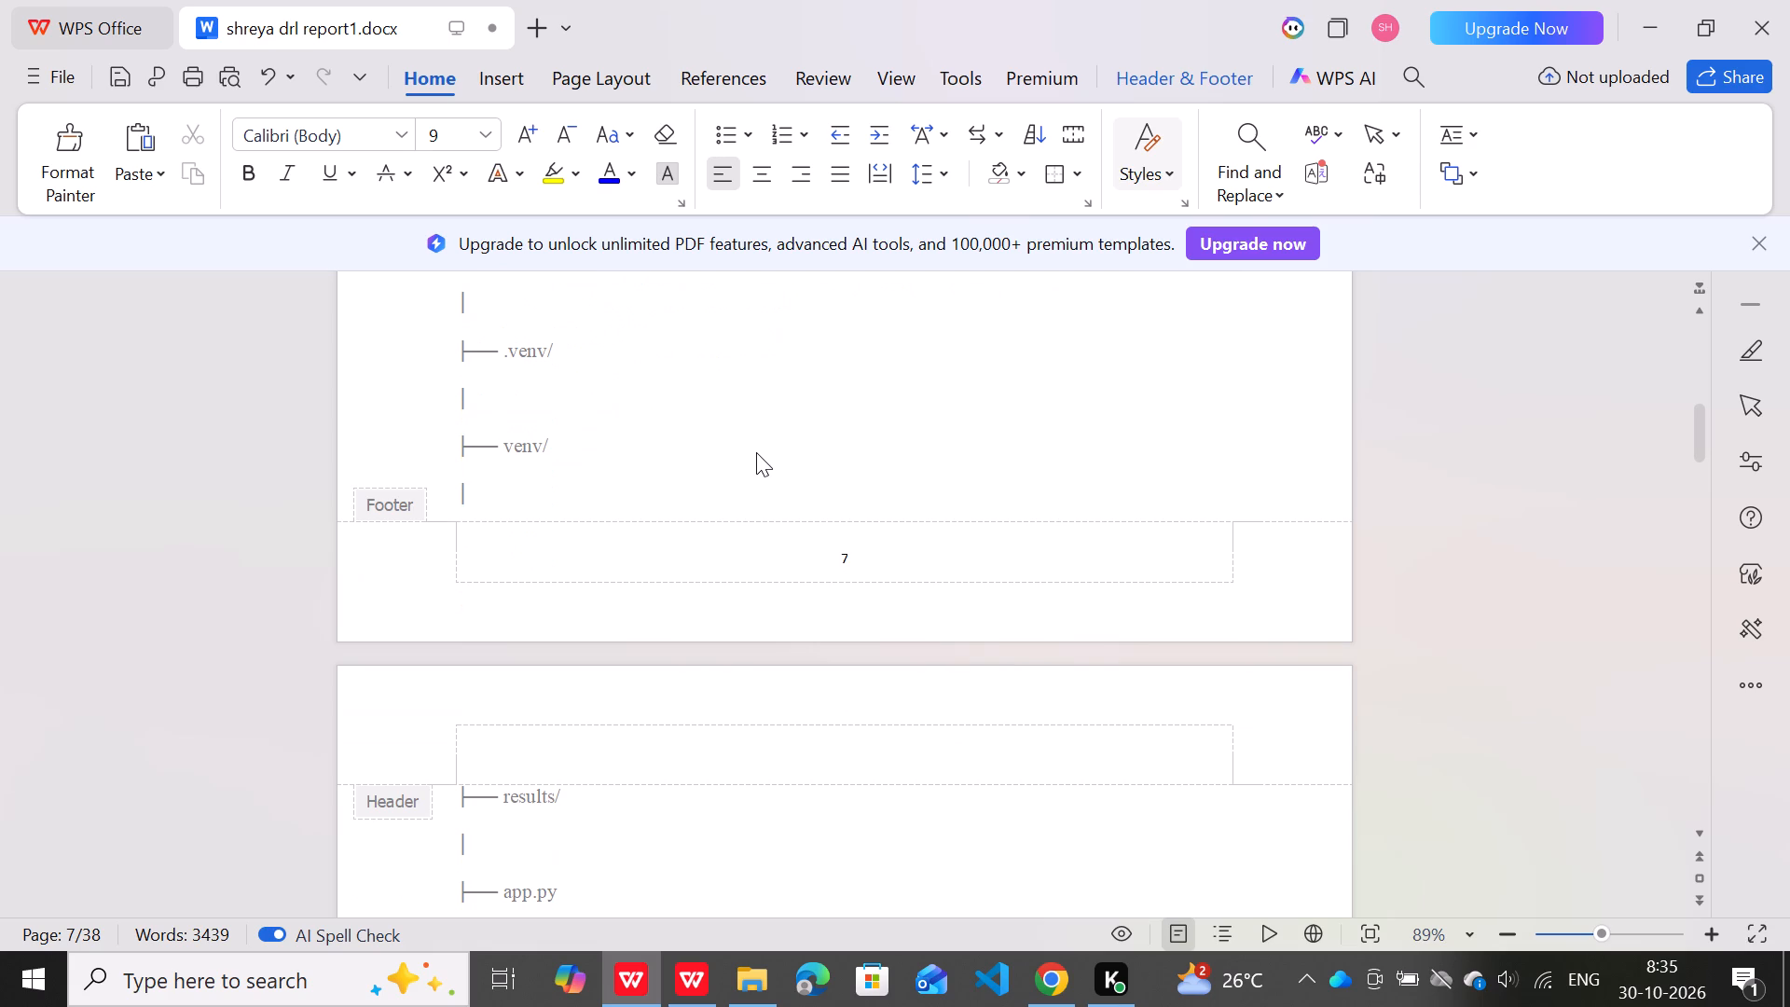
scroll(756, 452, "up", 2)
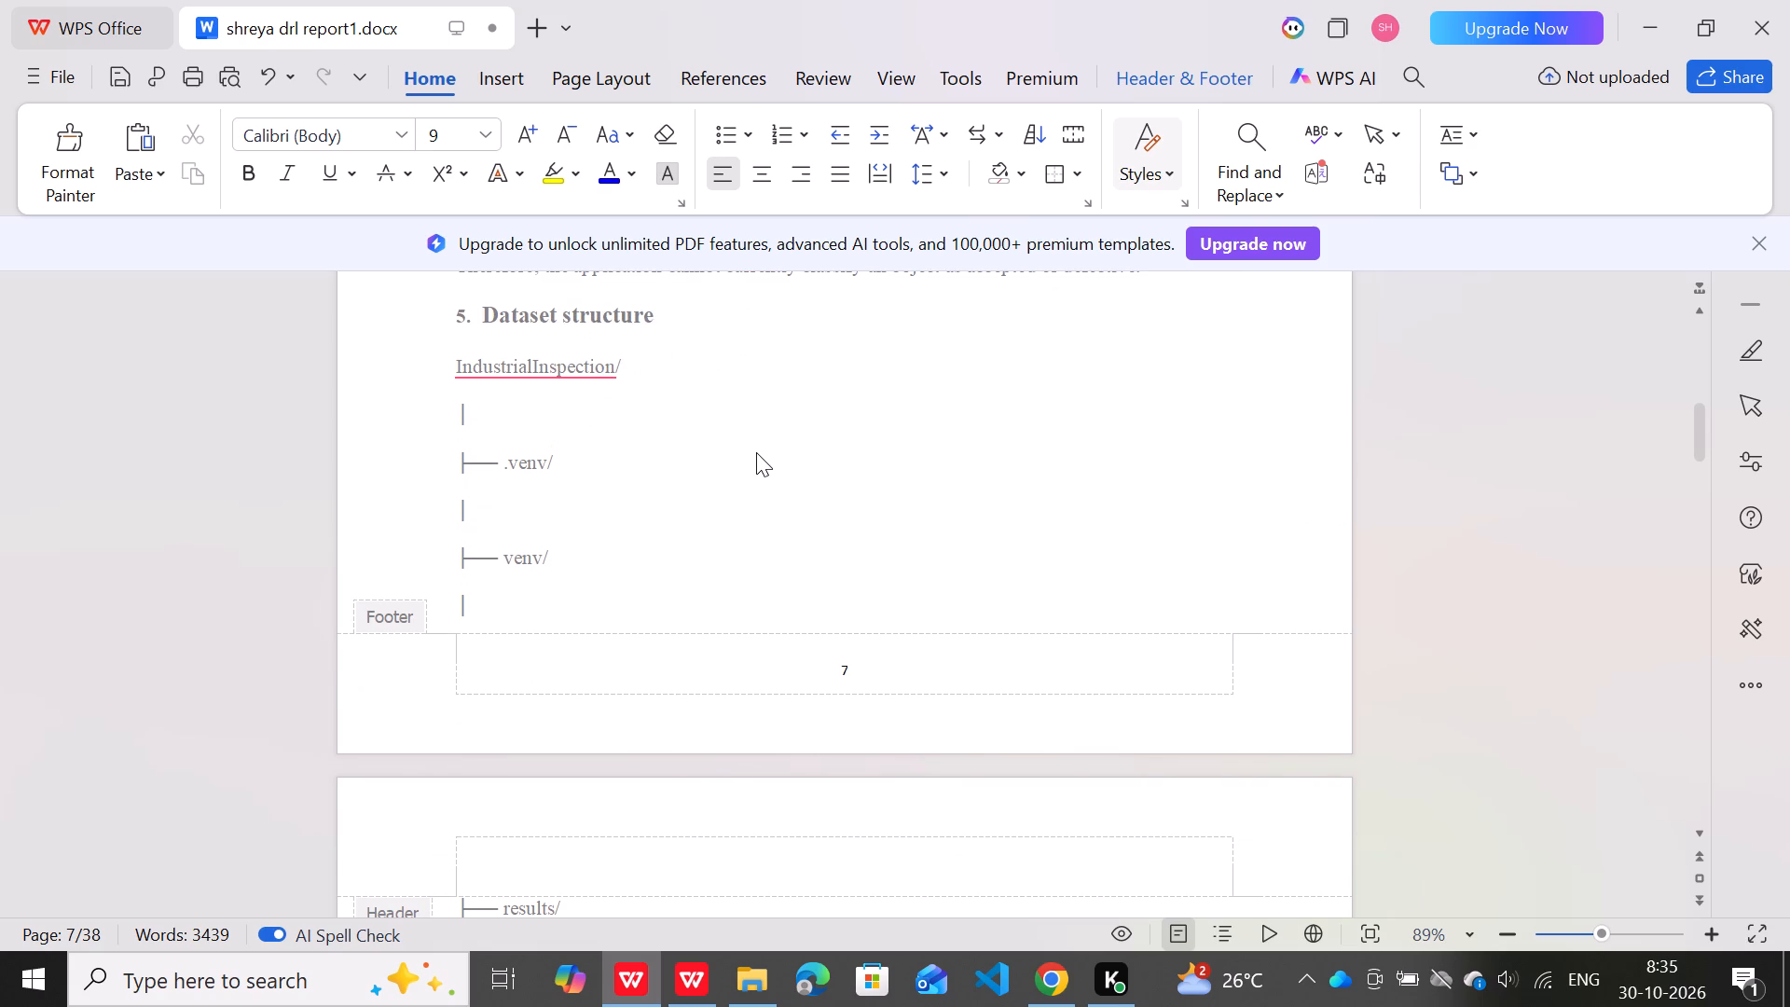
left_click(404, 146)
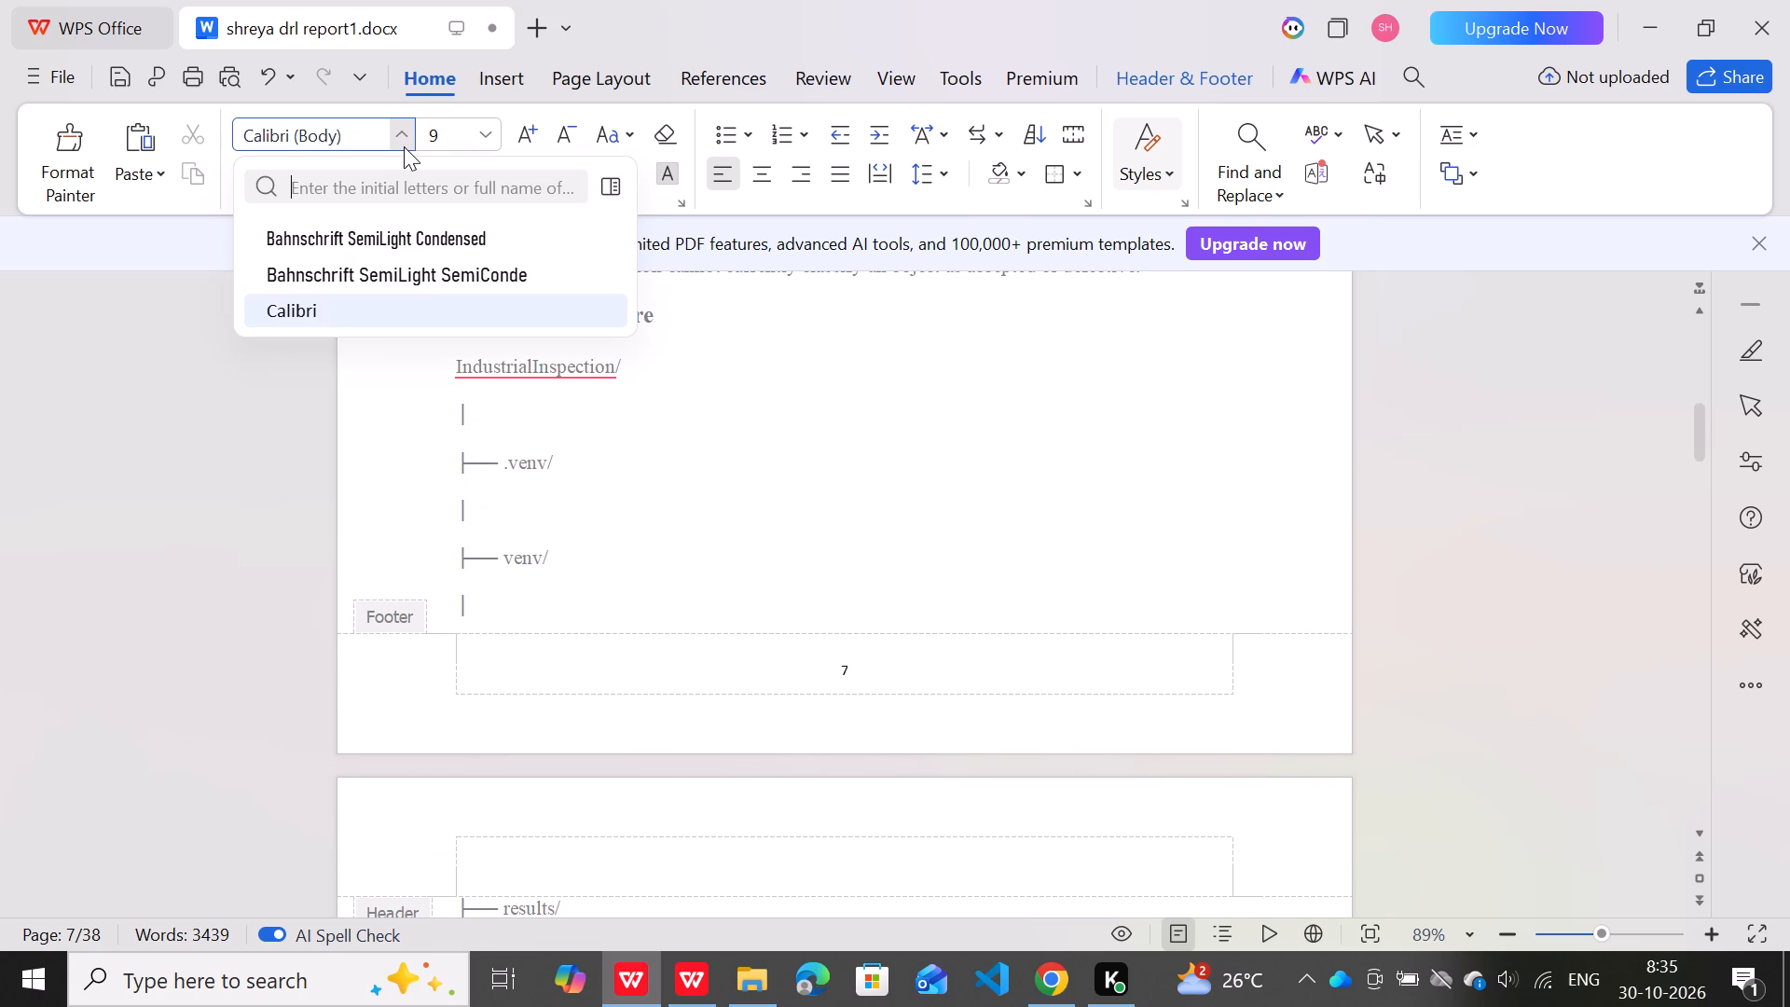
type("time")
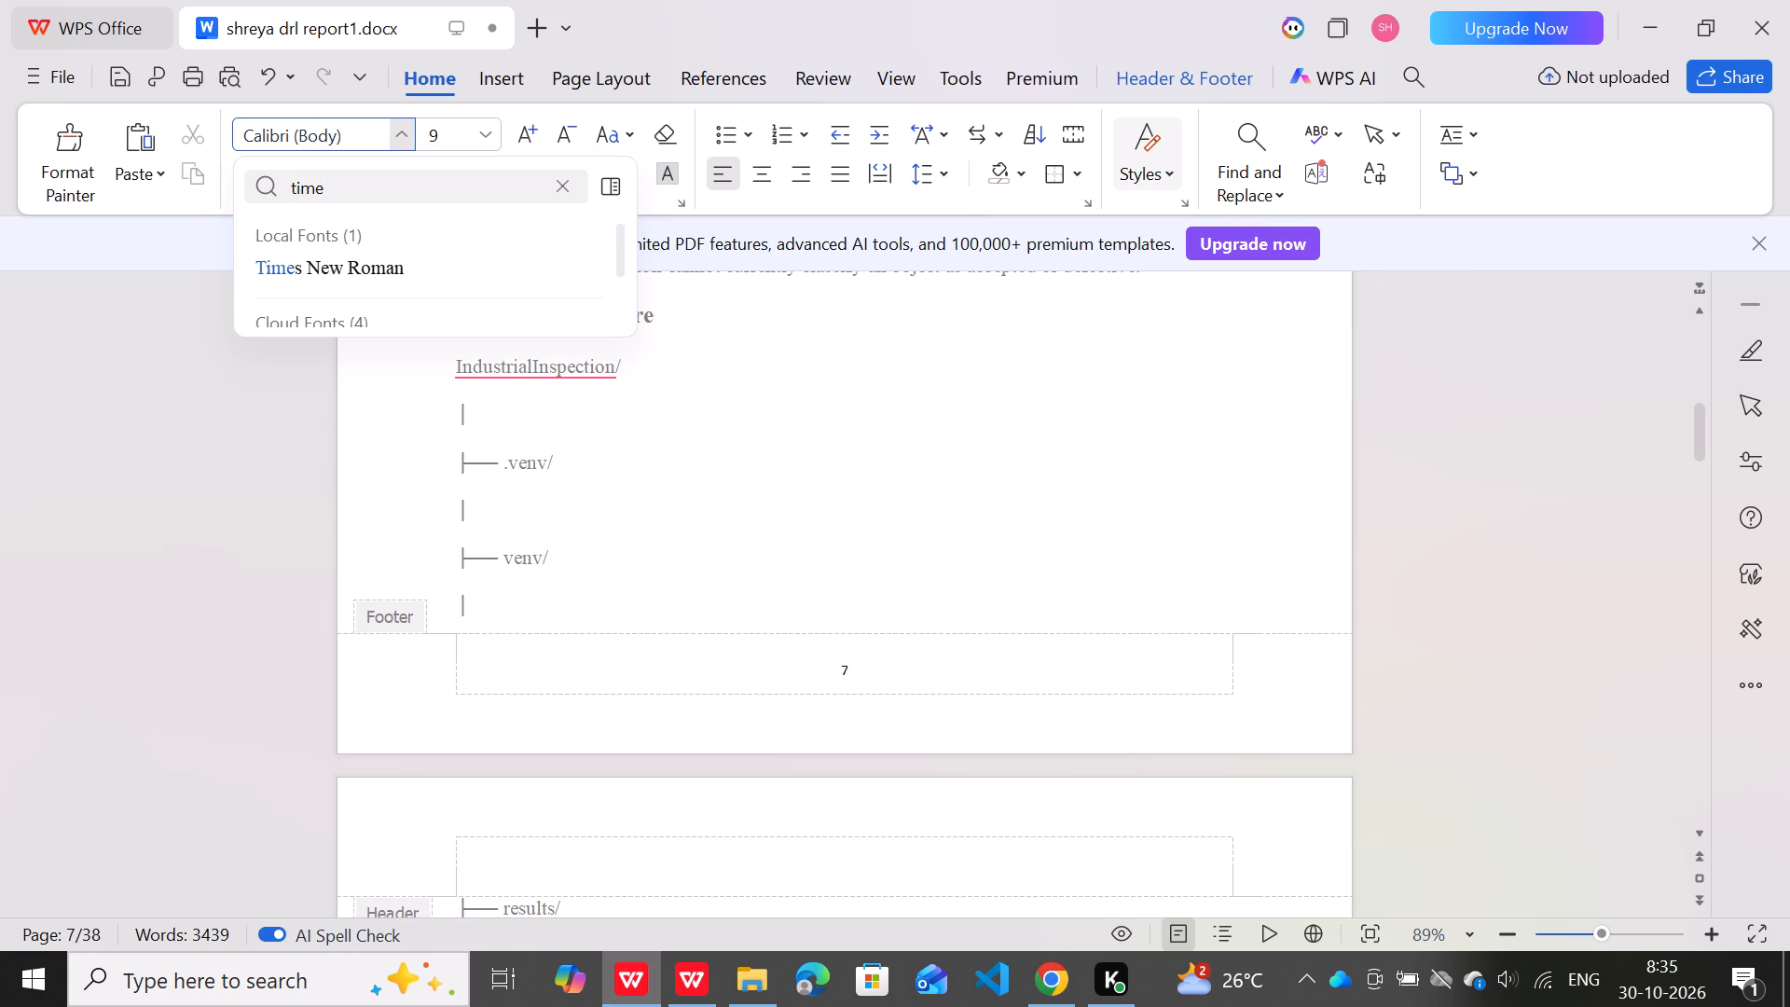
left_click(394, 279)
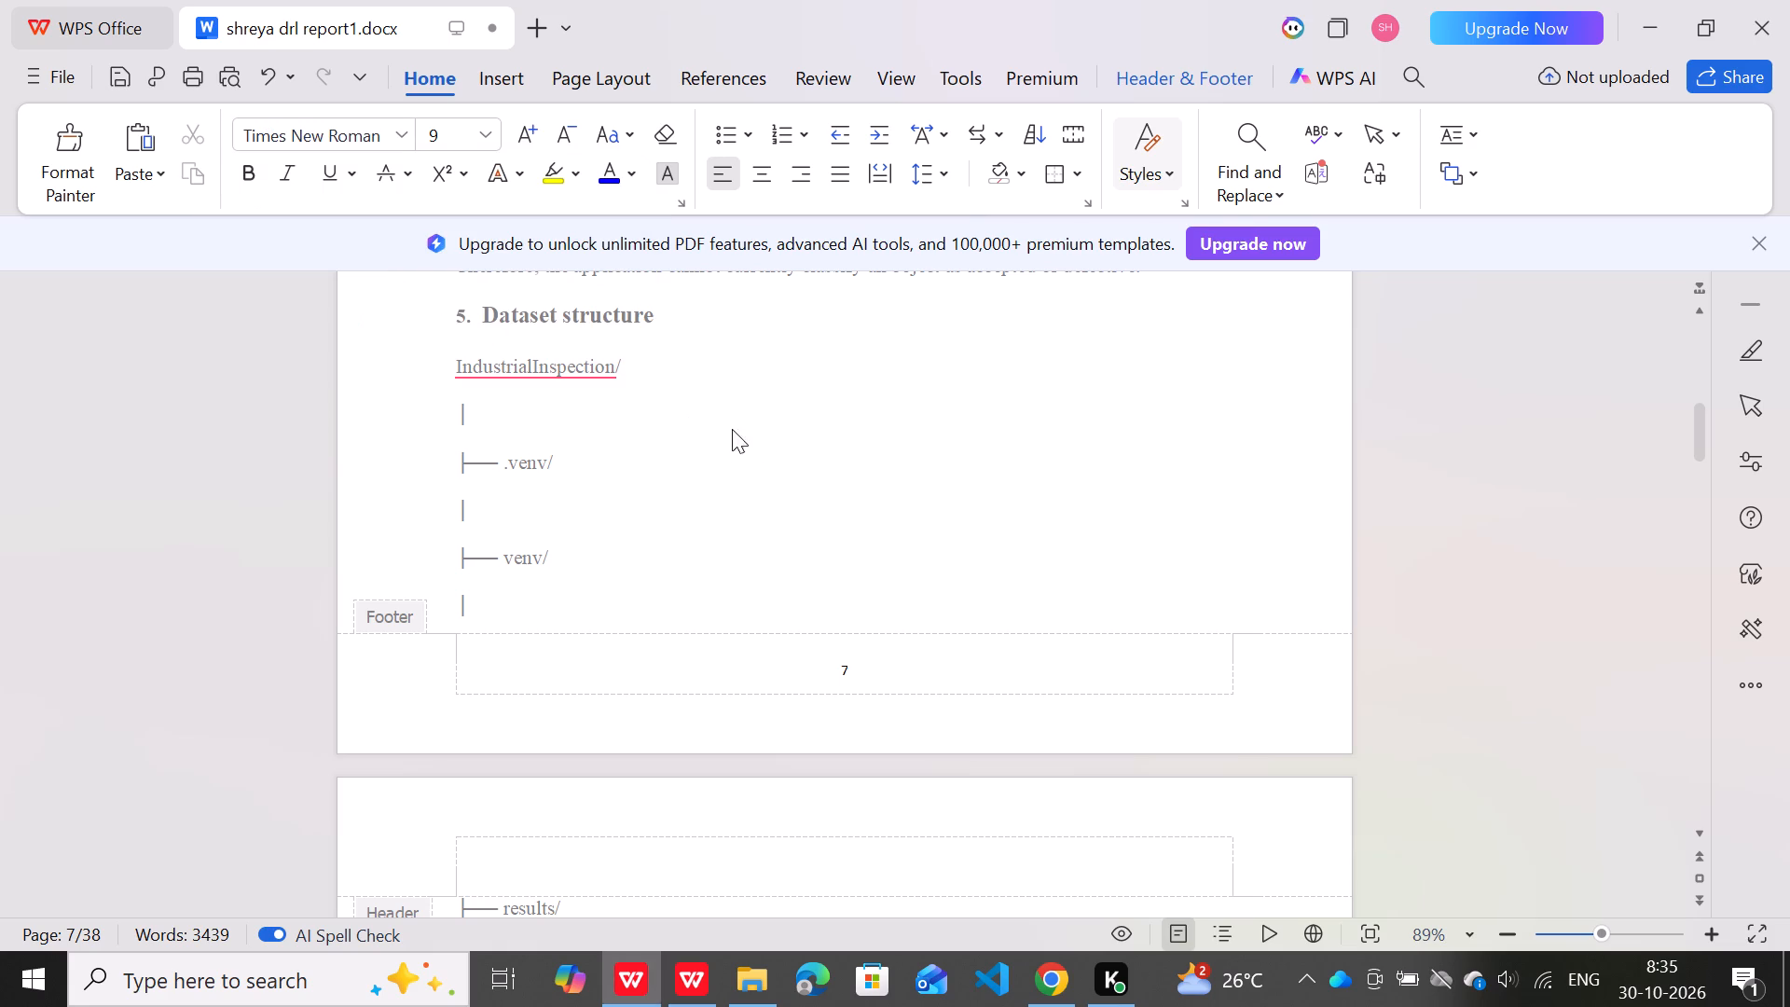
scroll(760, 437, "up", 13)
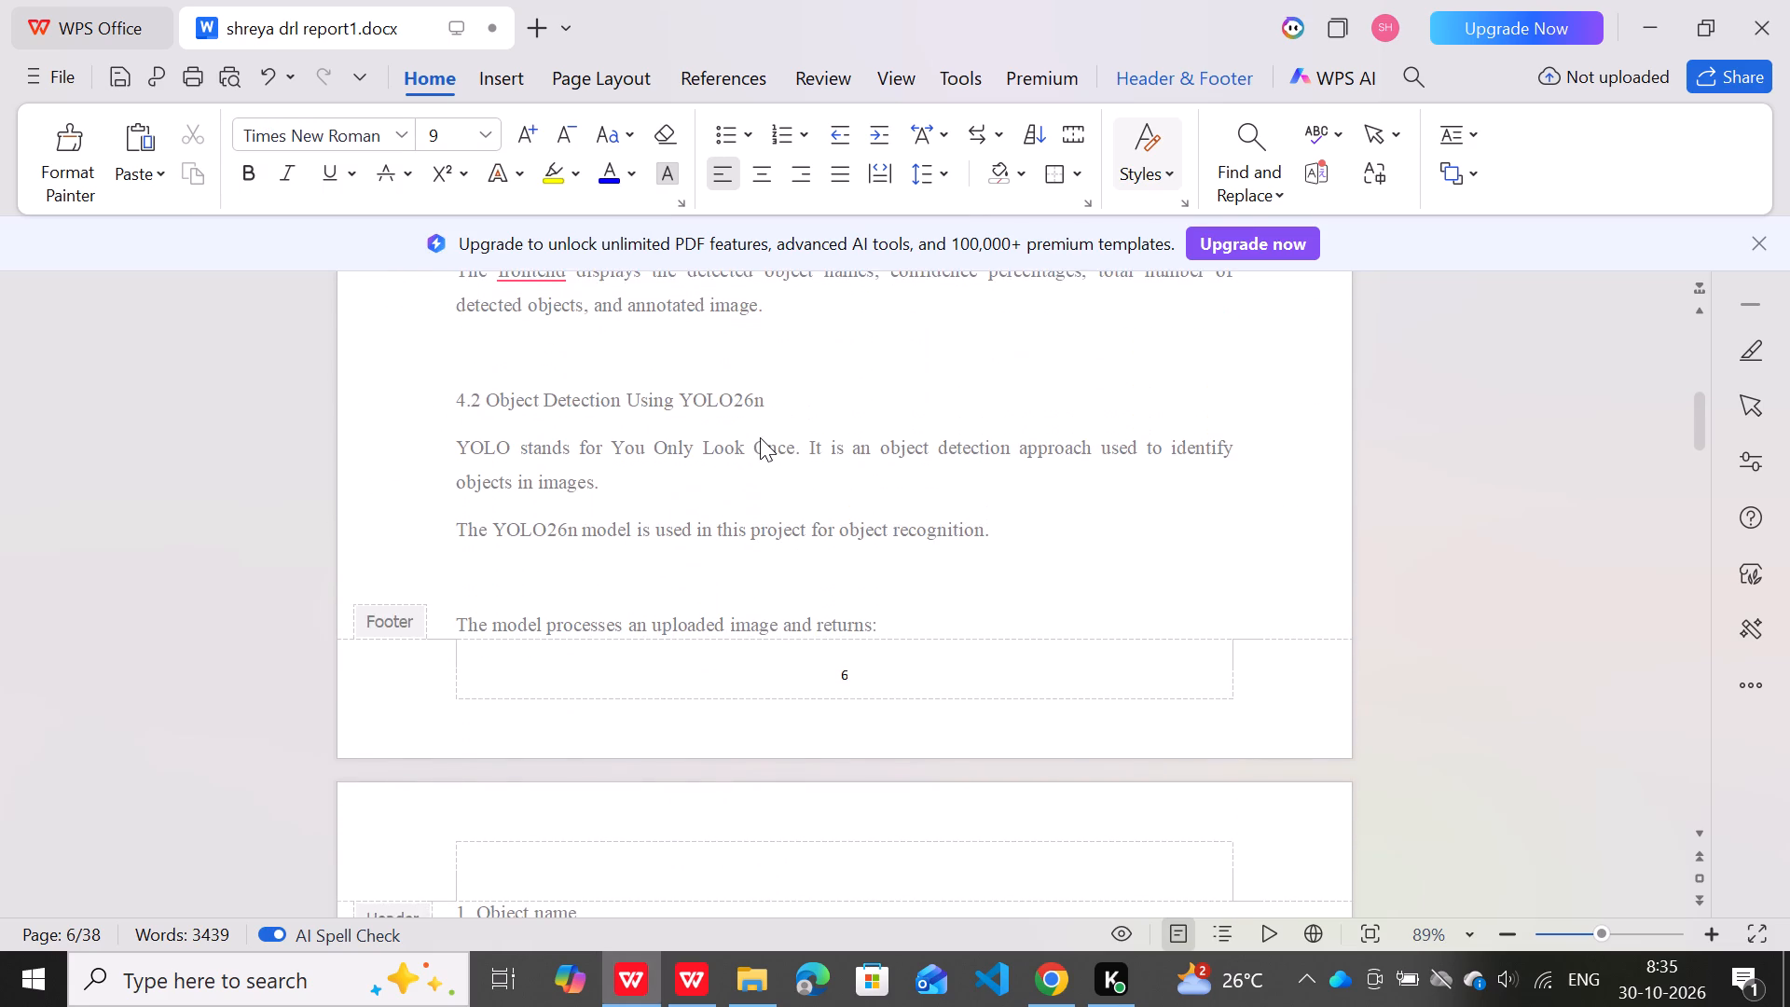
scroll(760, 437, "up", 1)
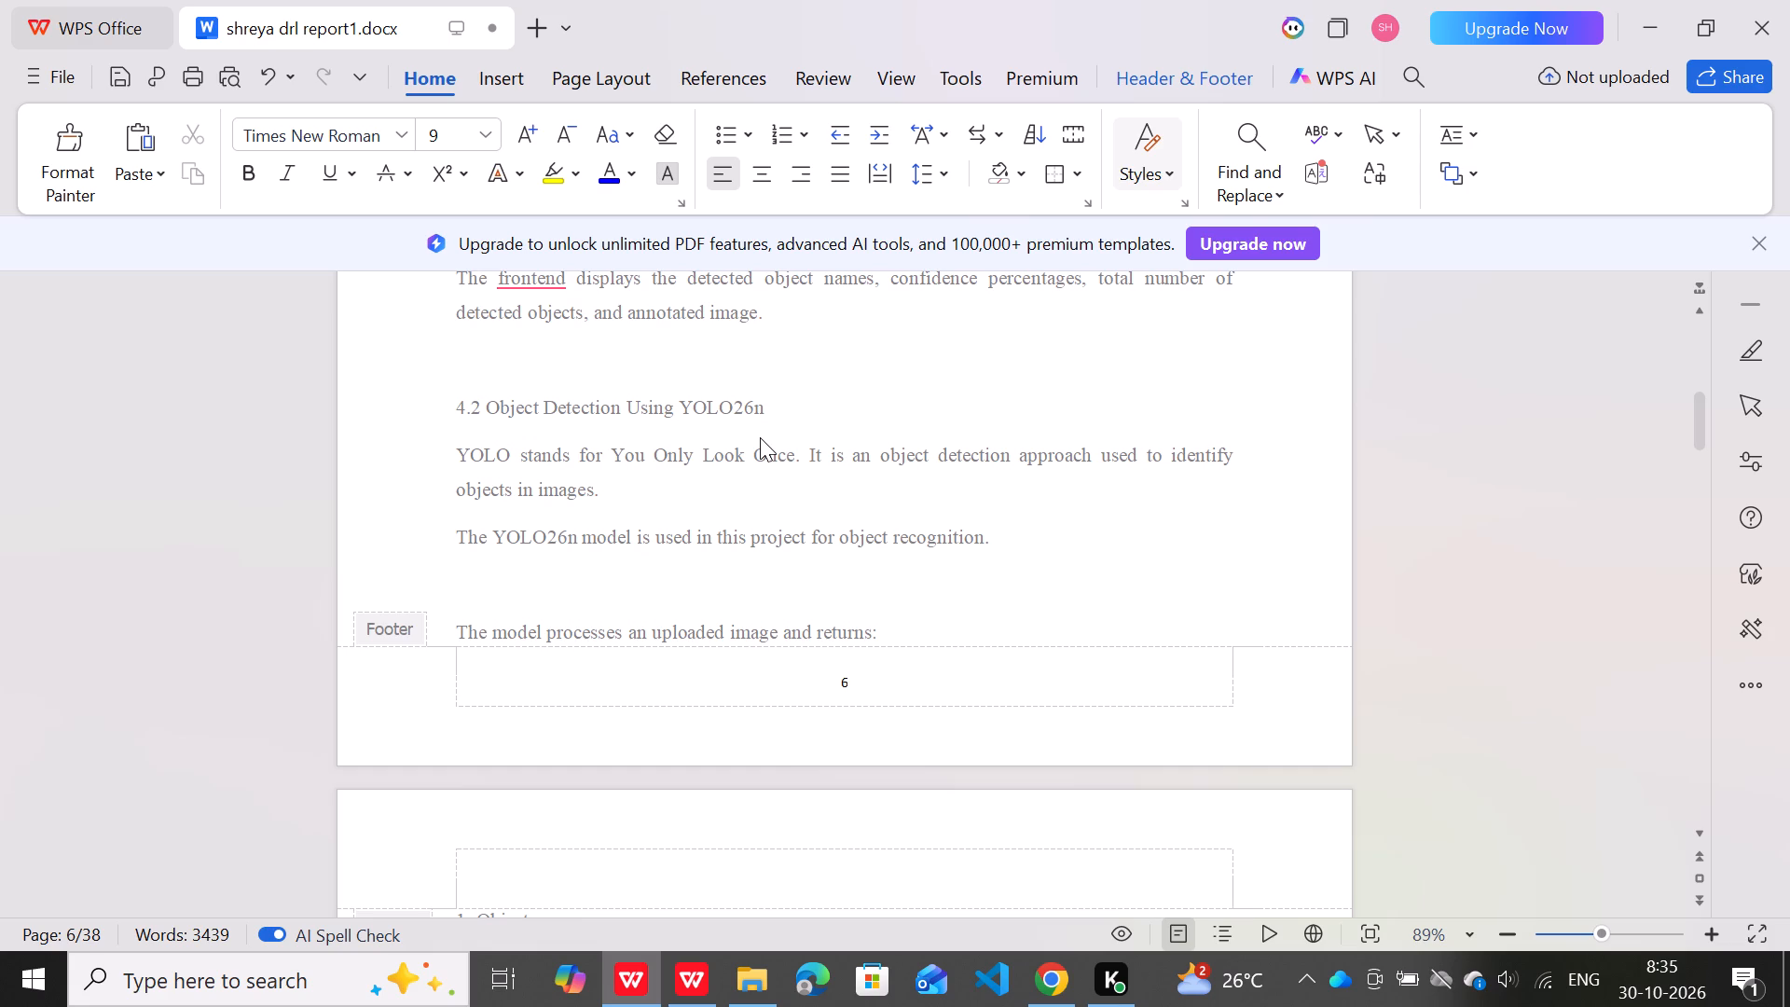
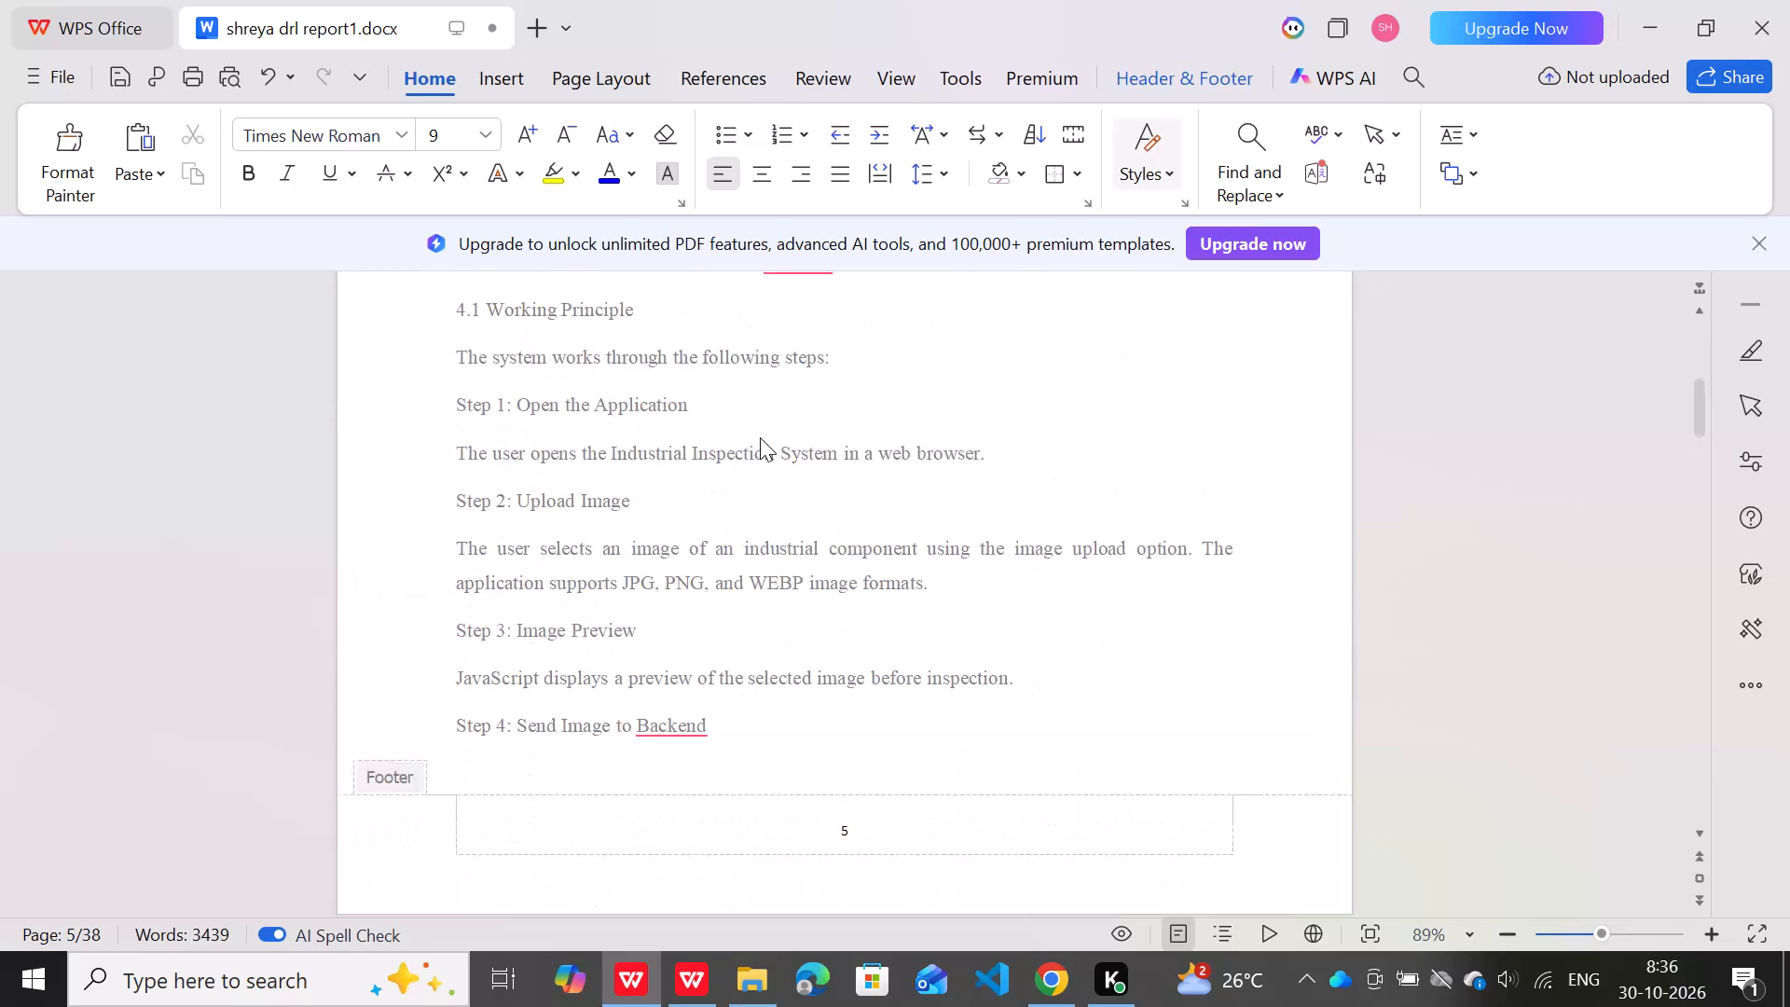
Look through the report's opening pages, from the abstract to section 4, to check the footer page numbers.
scroll(760, 437, "up", 17)
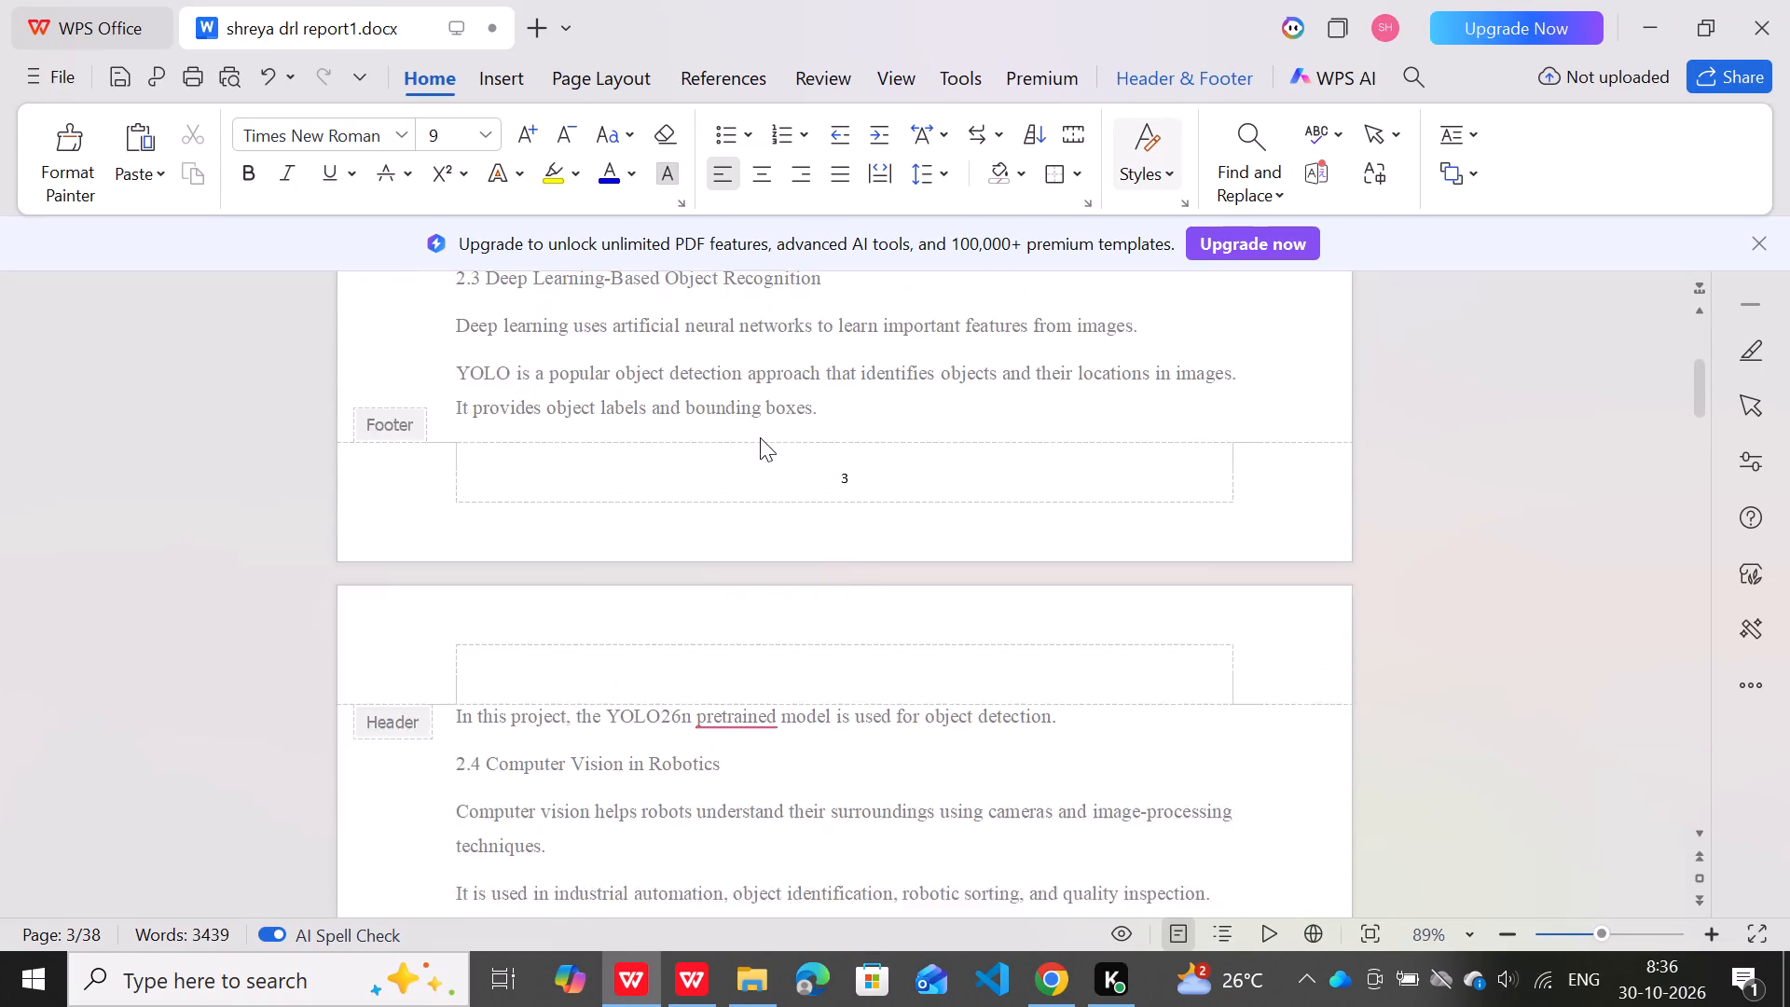
scroll(760, 437, "up", 19)
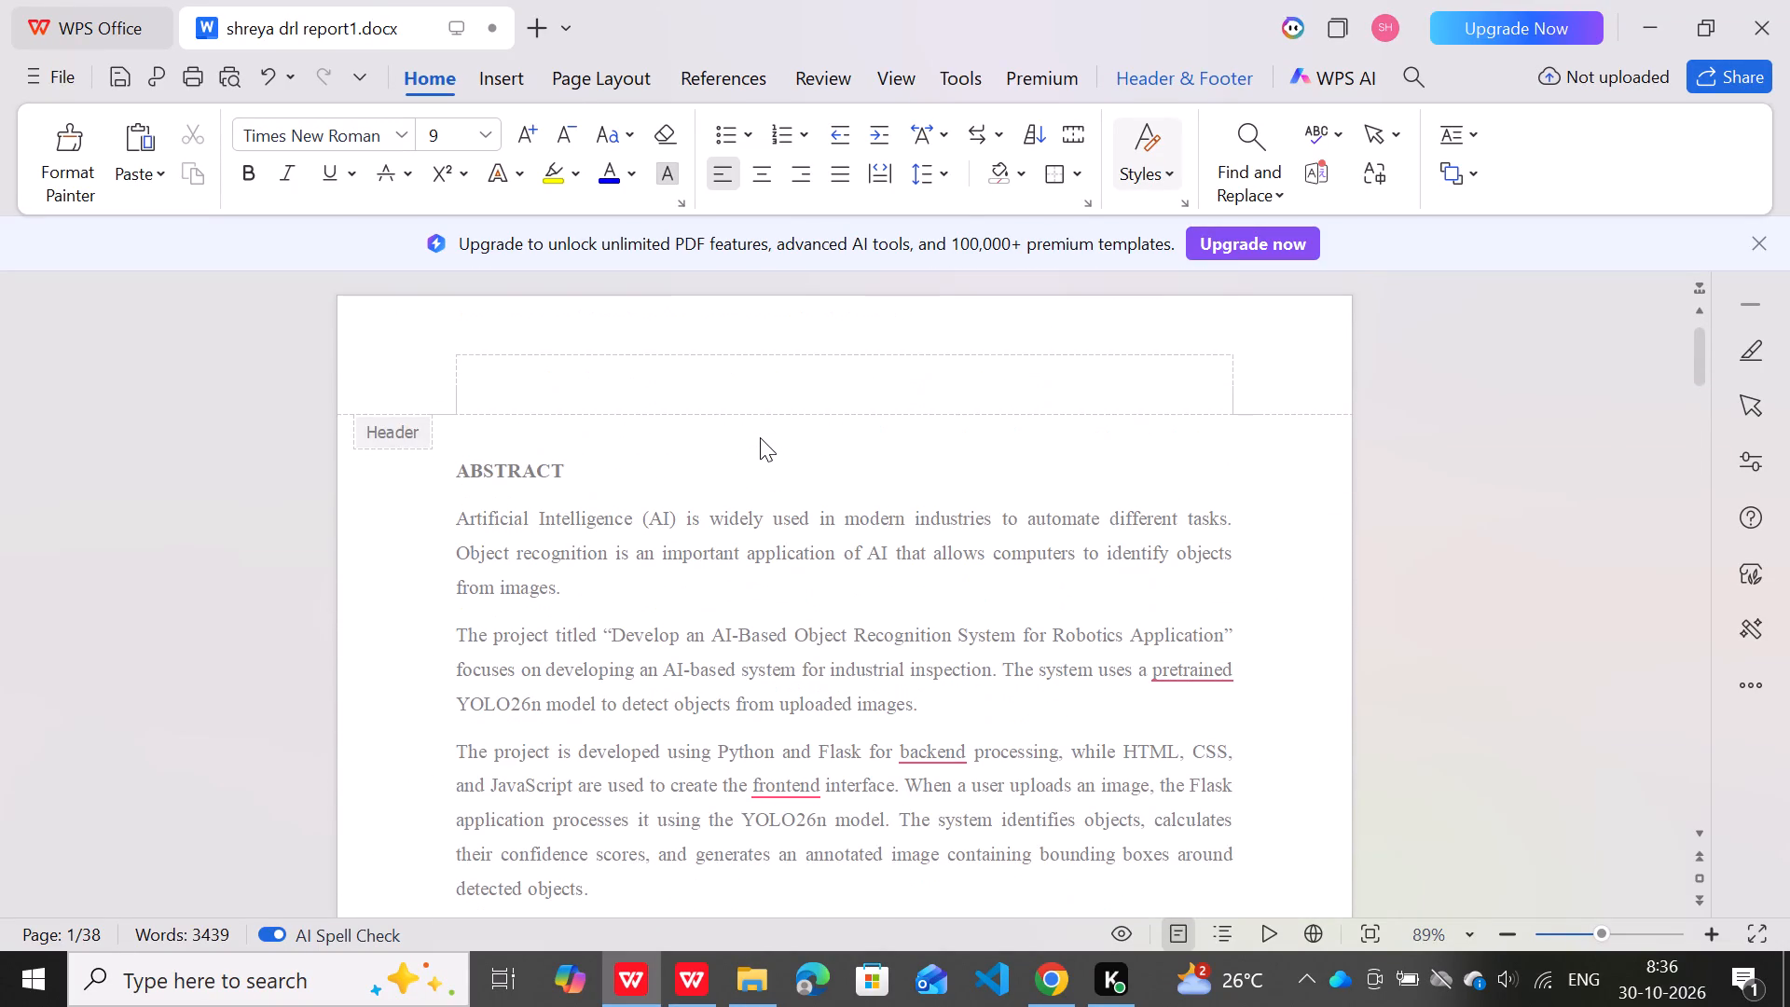
scroll(760, 437, "up", 3)
scroll(760, 437, "down", 13)
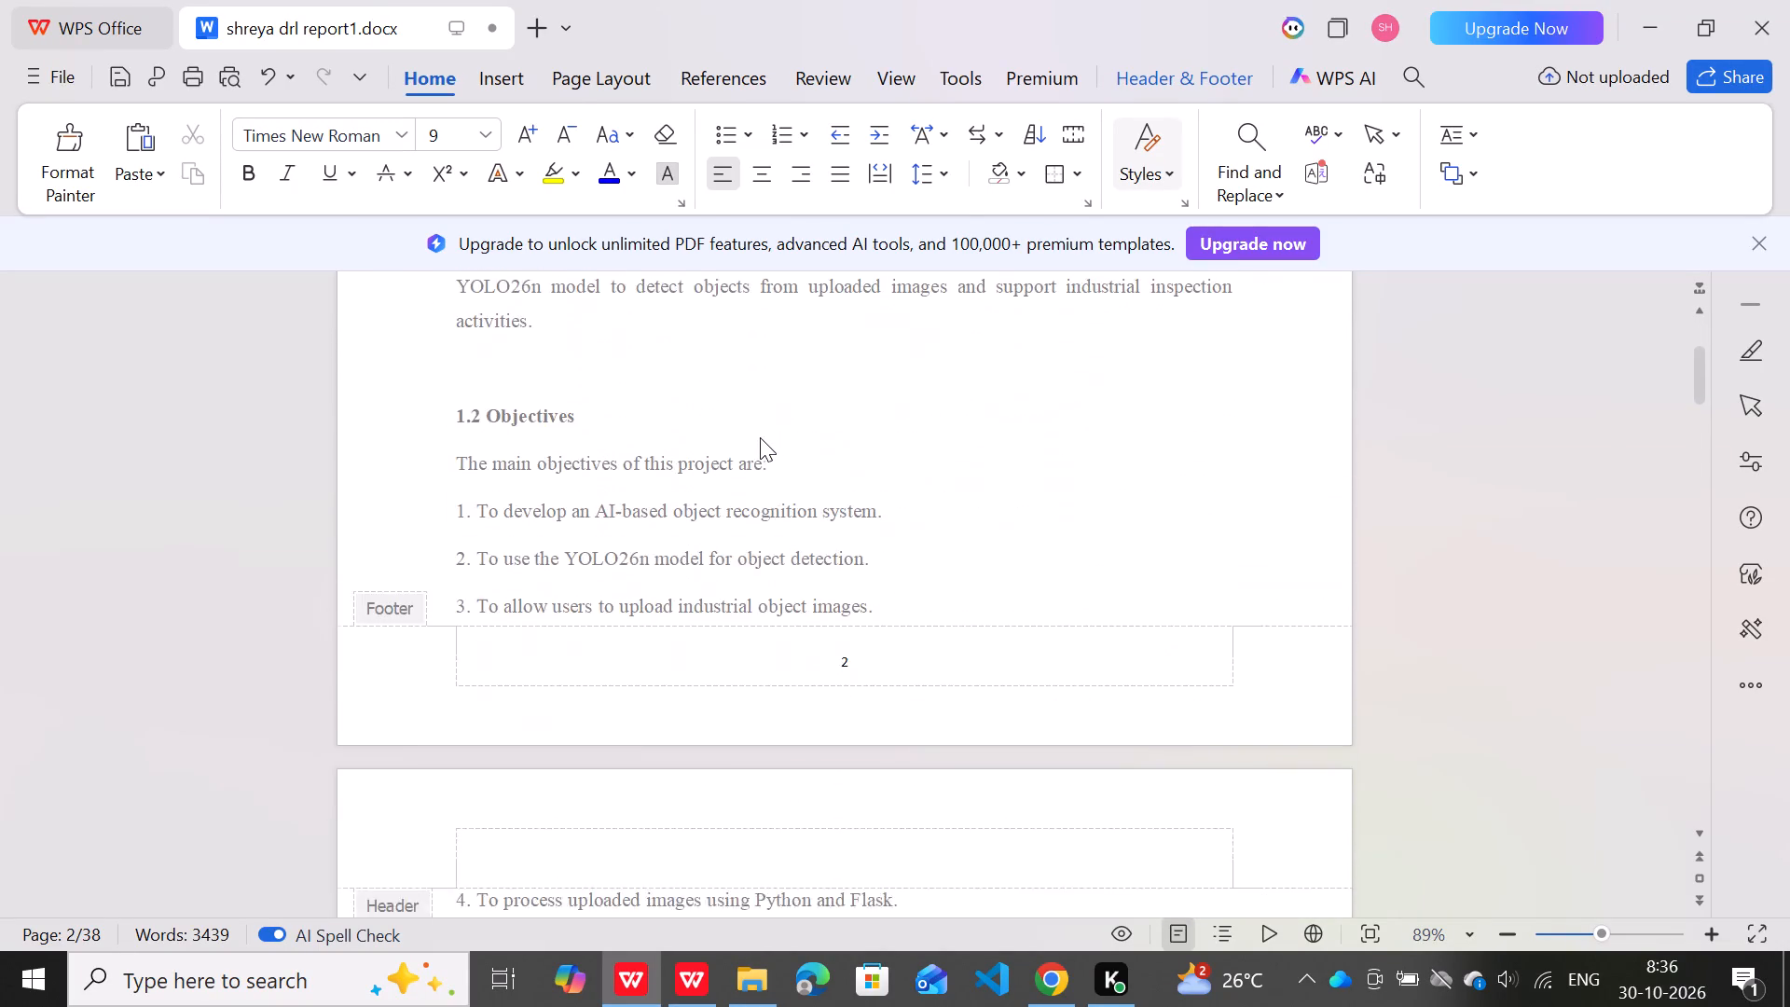
scroll(760, 437, "down", 17)
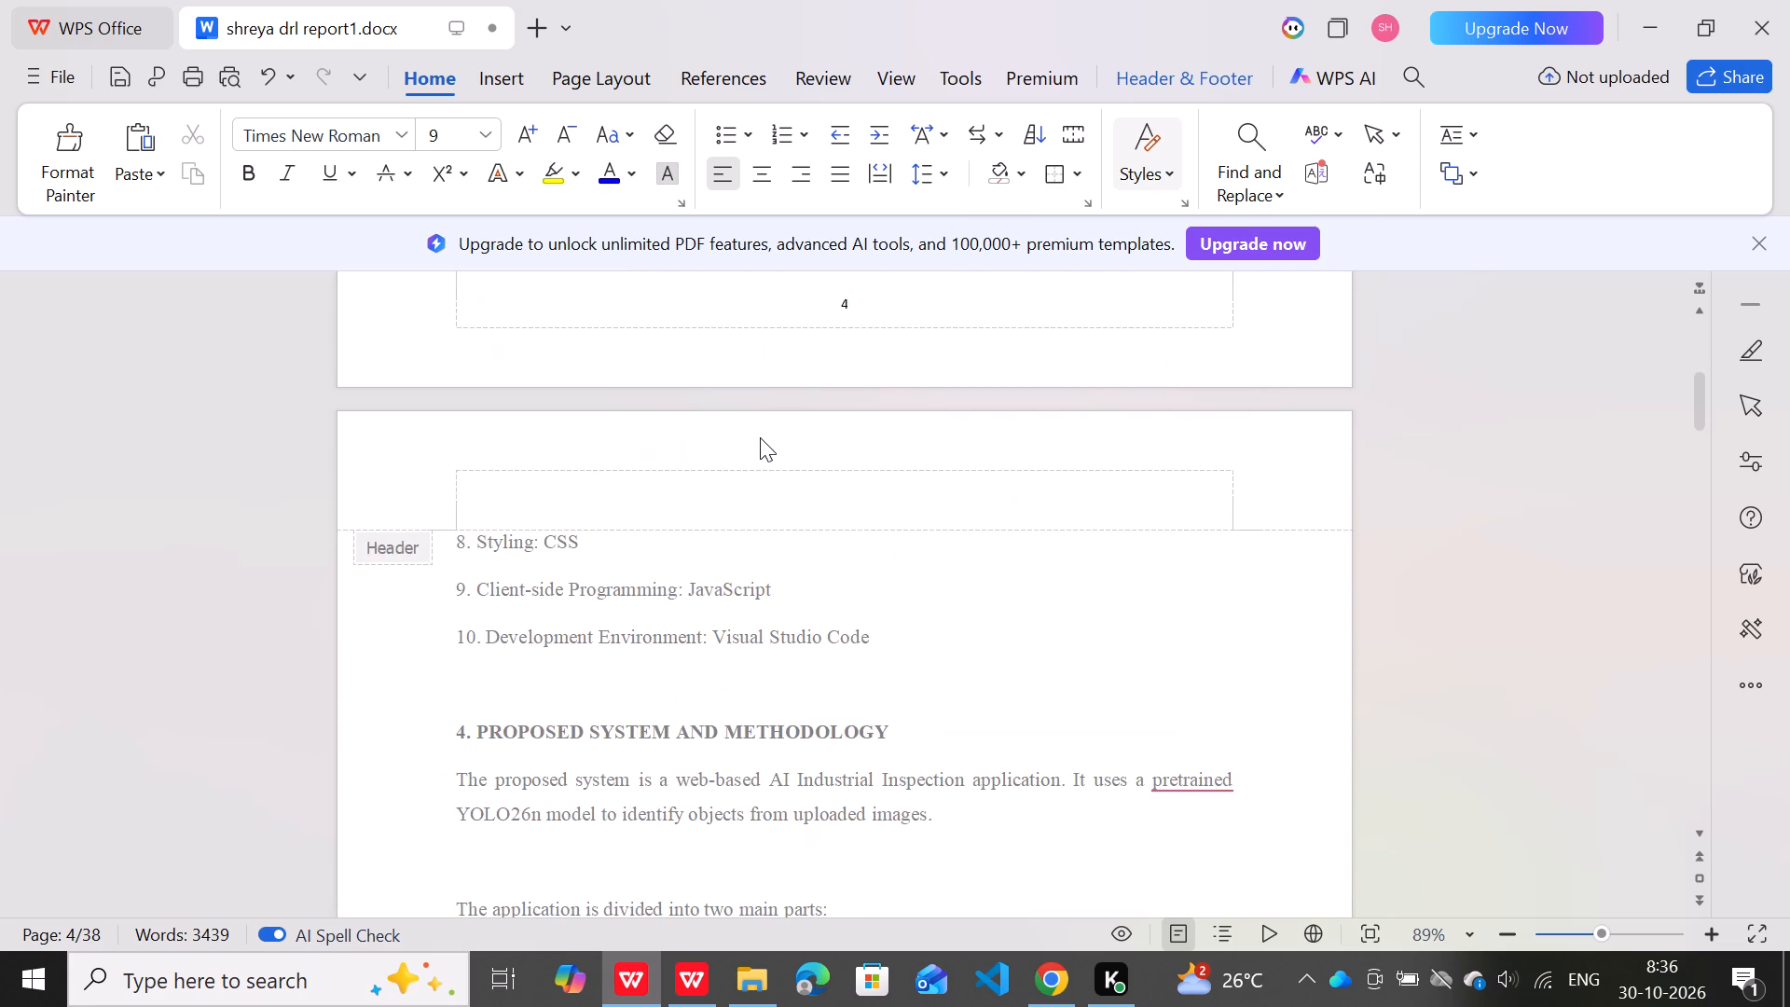
scroll(760, 437, "down", 3)
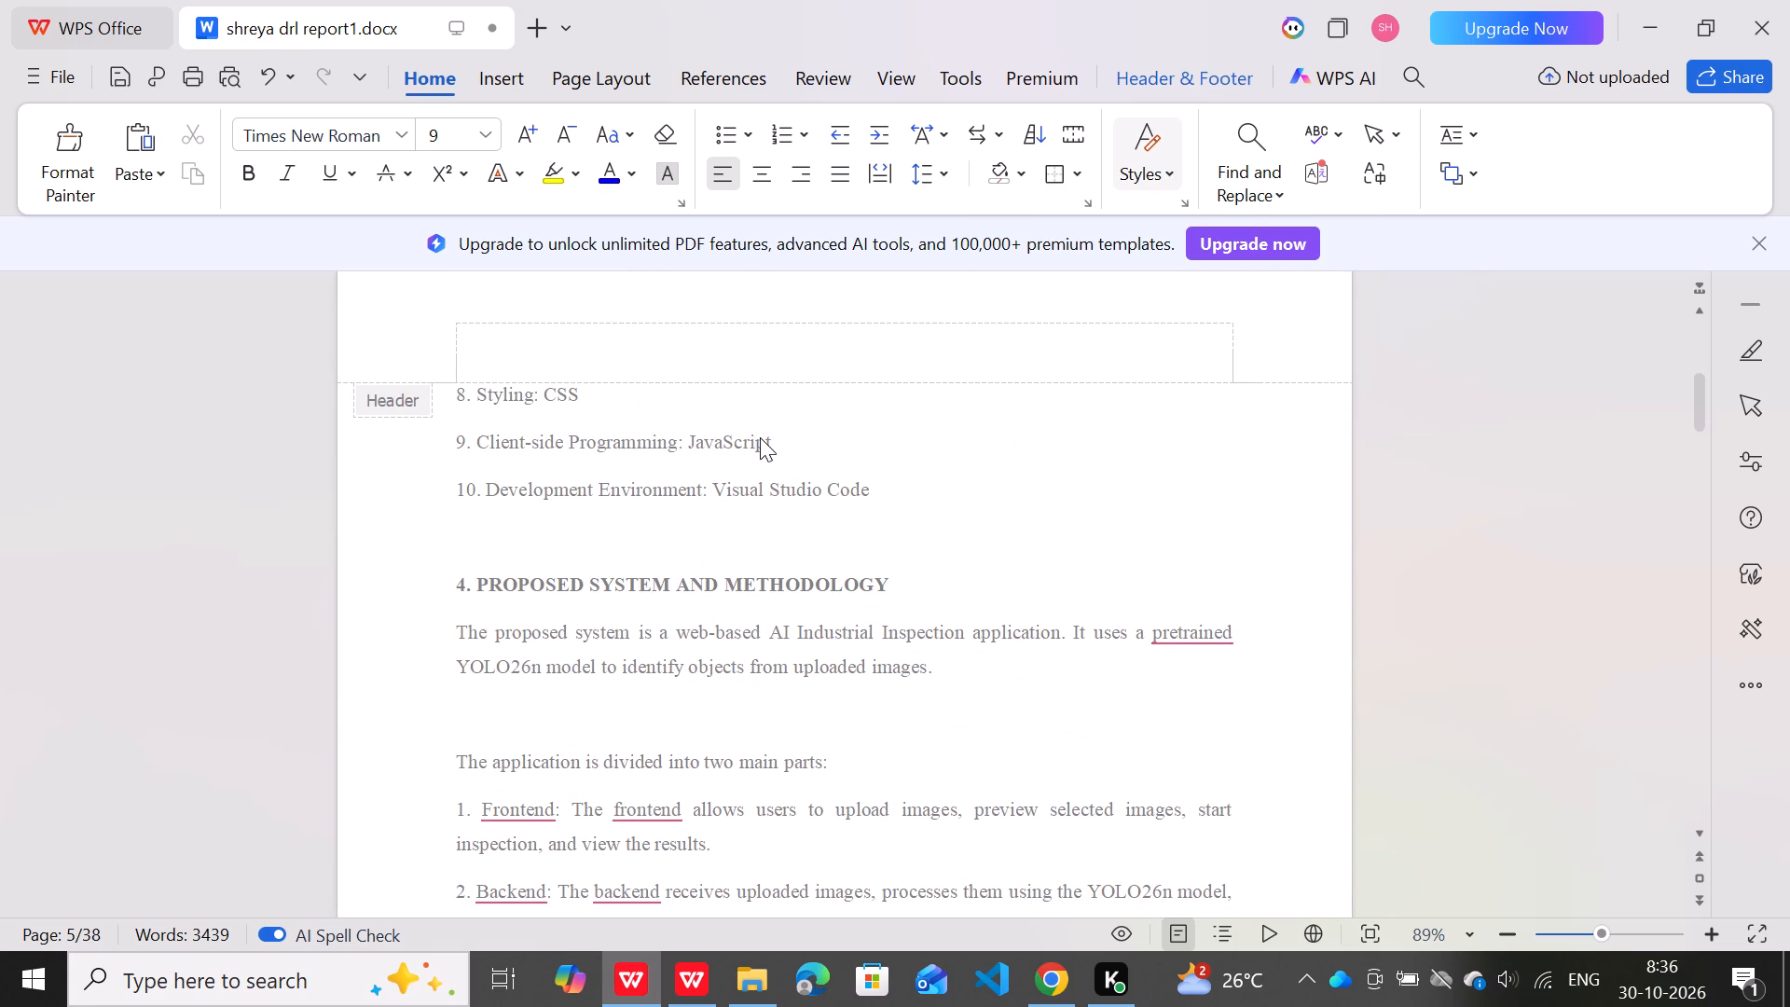
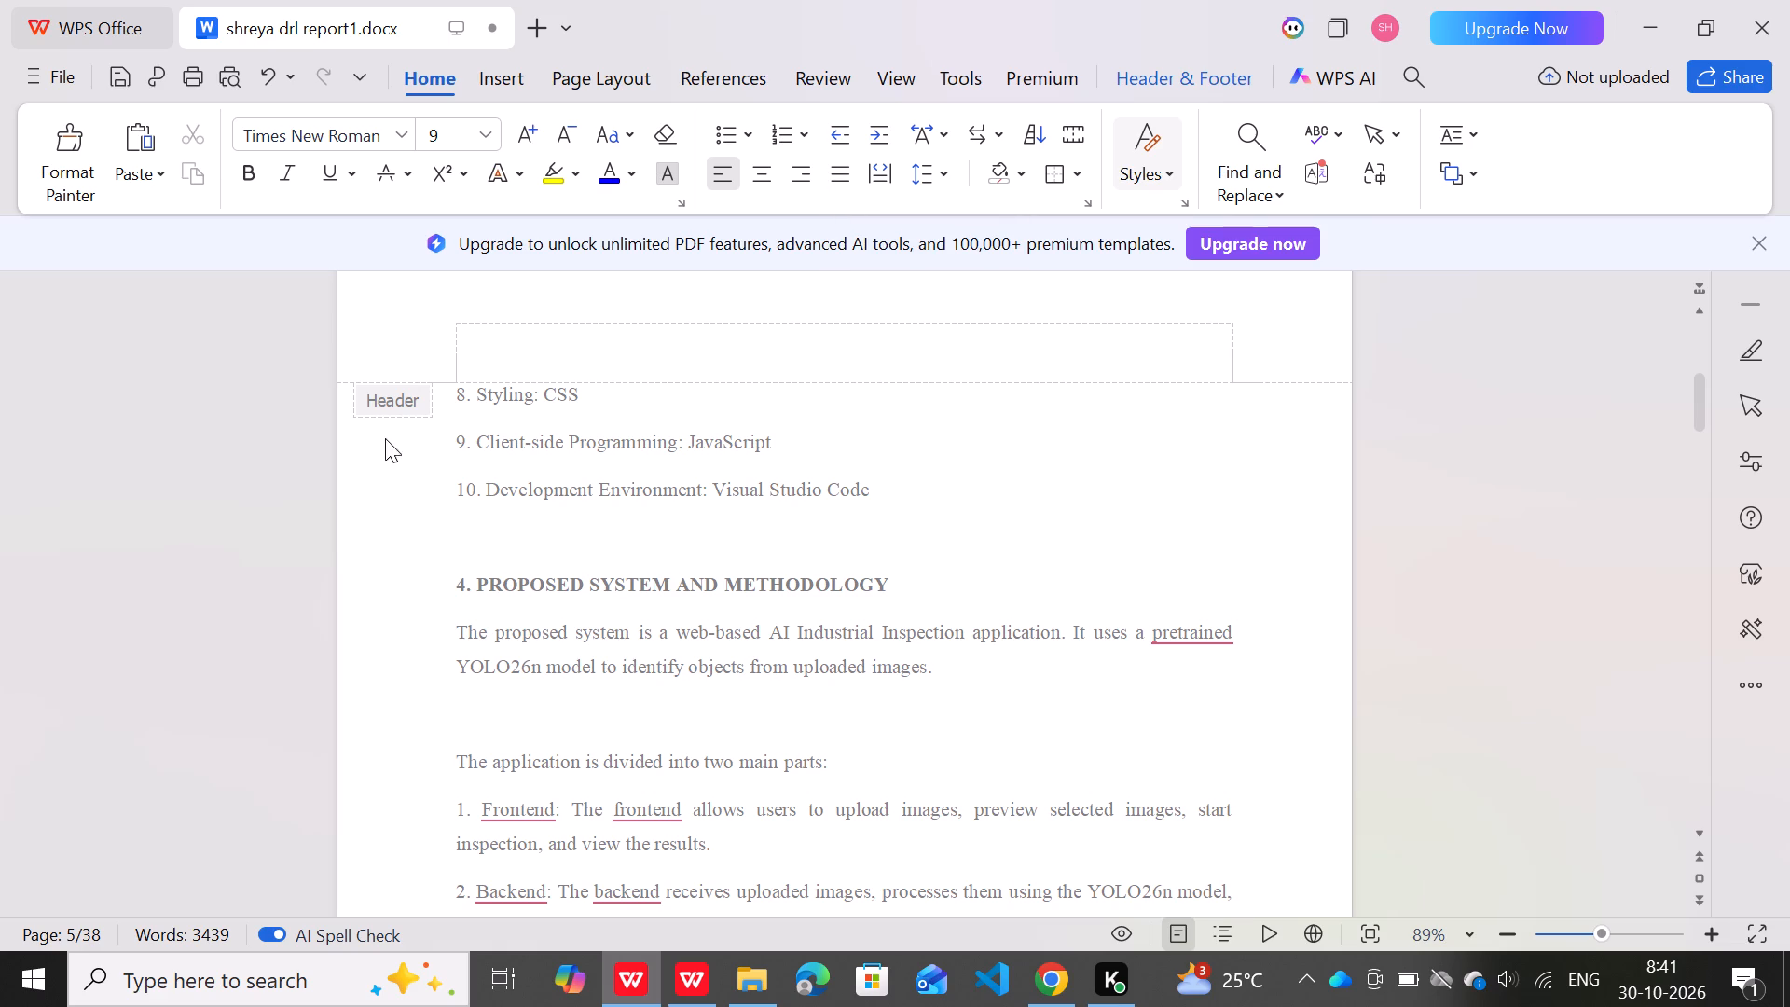
Close header and footer editing to return to the report's body text.
left_click(437, 440)
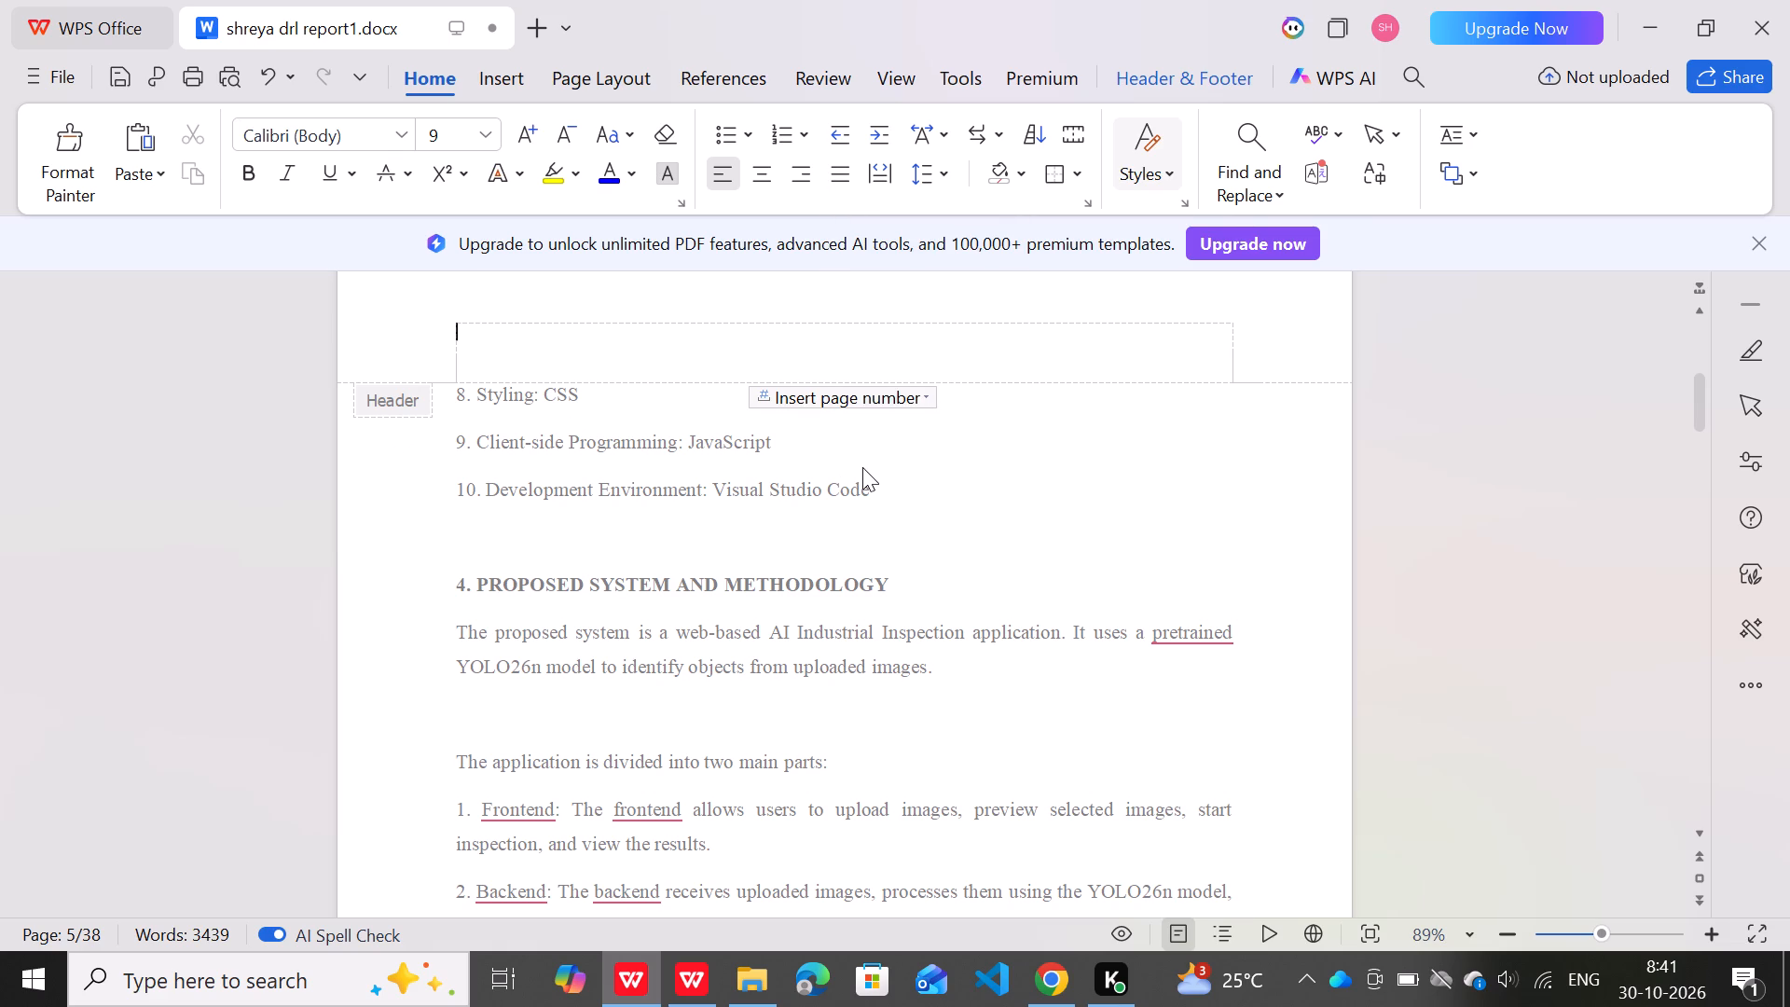
scroll(862, 467, "up", 2)
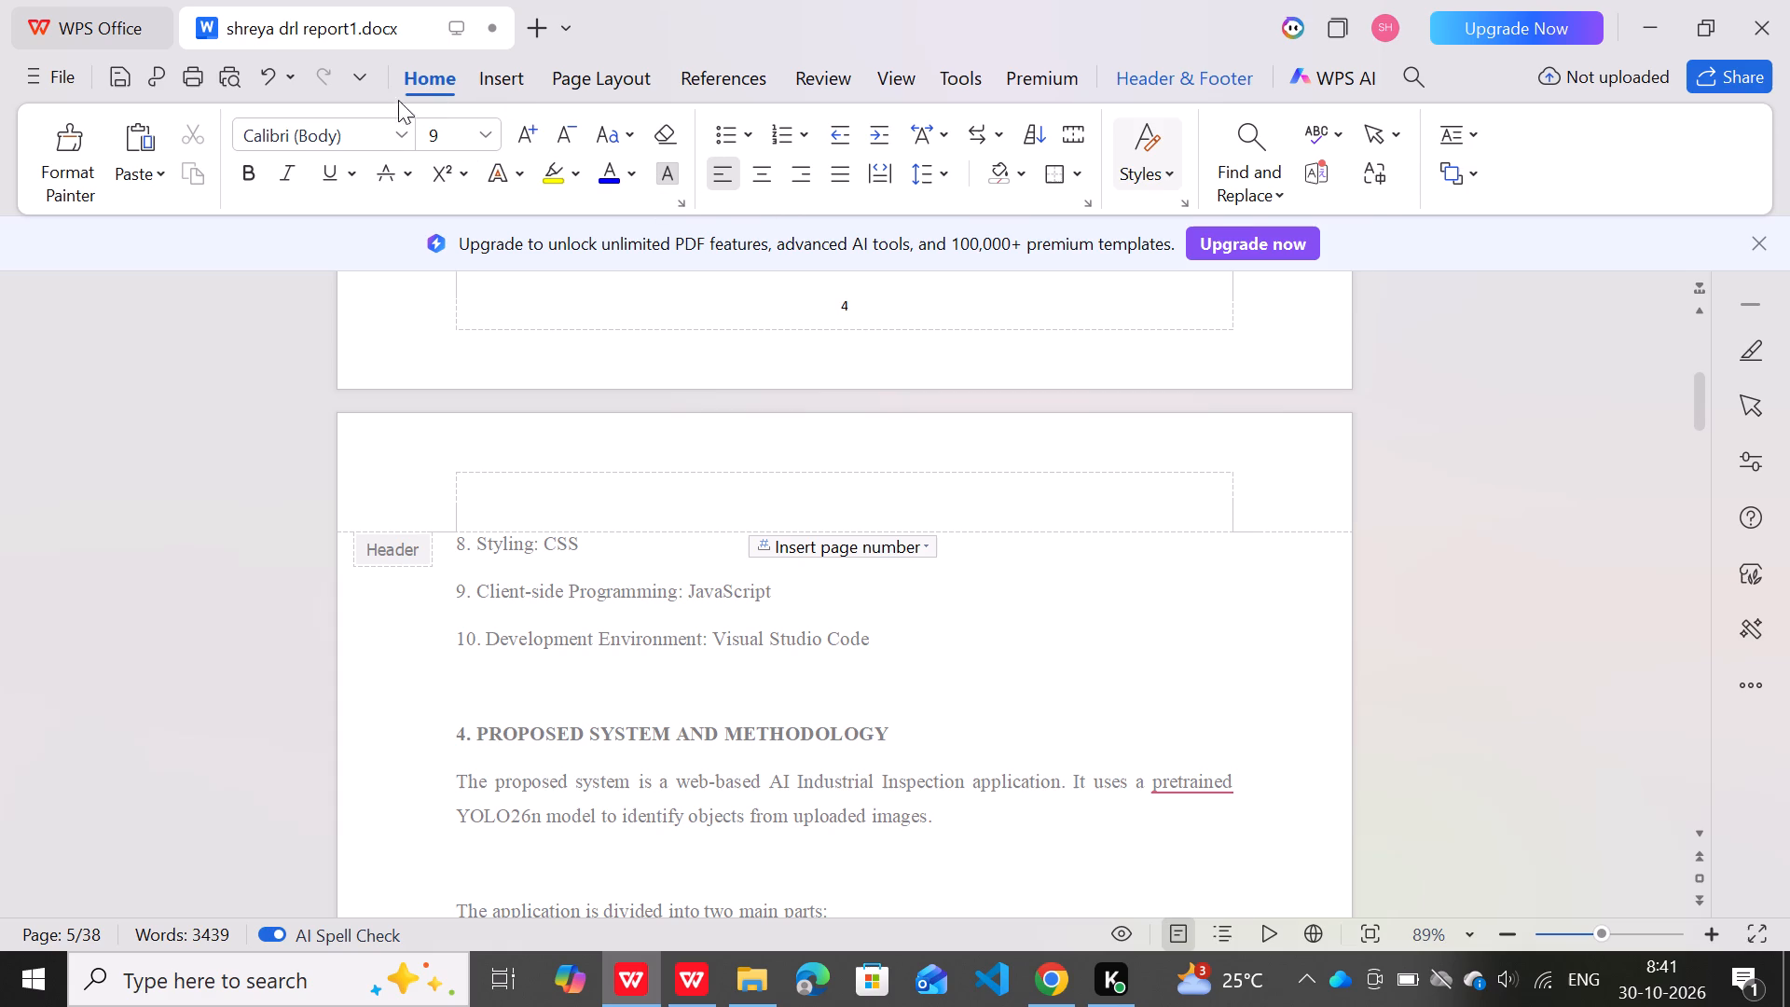
left_click(493, 85)
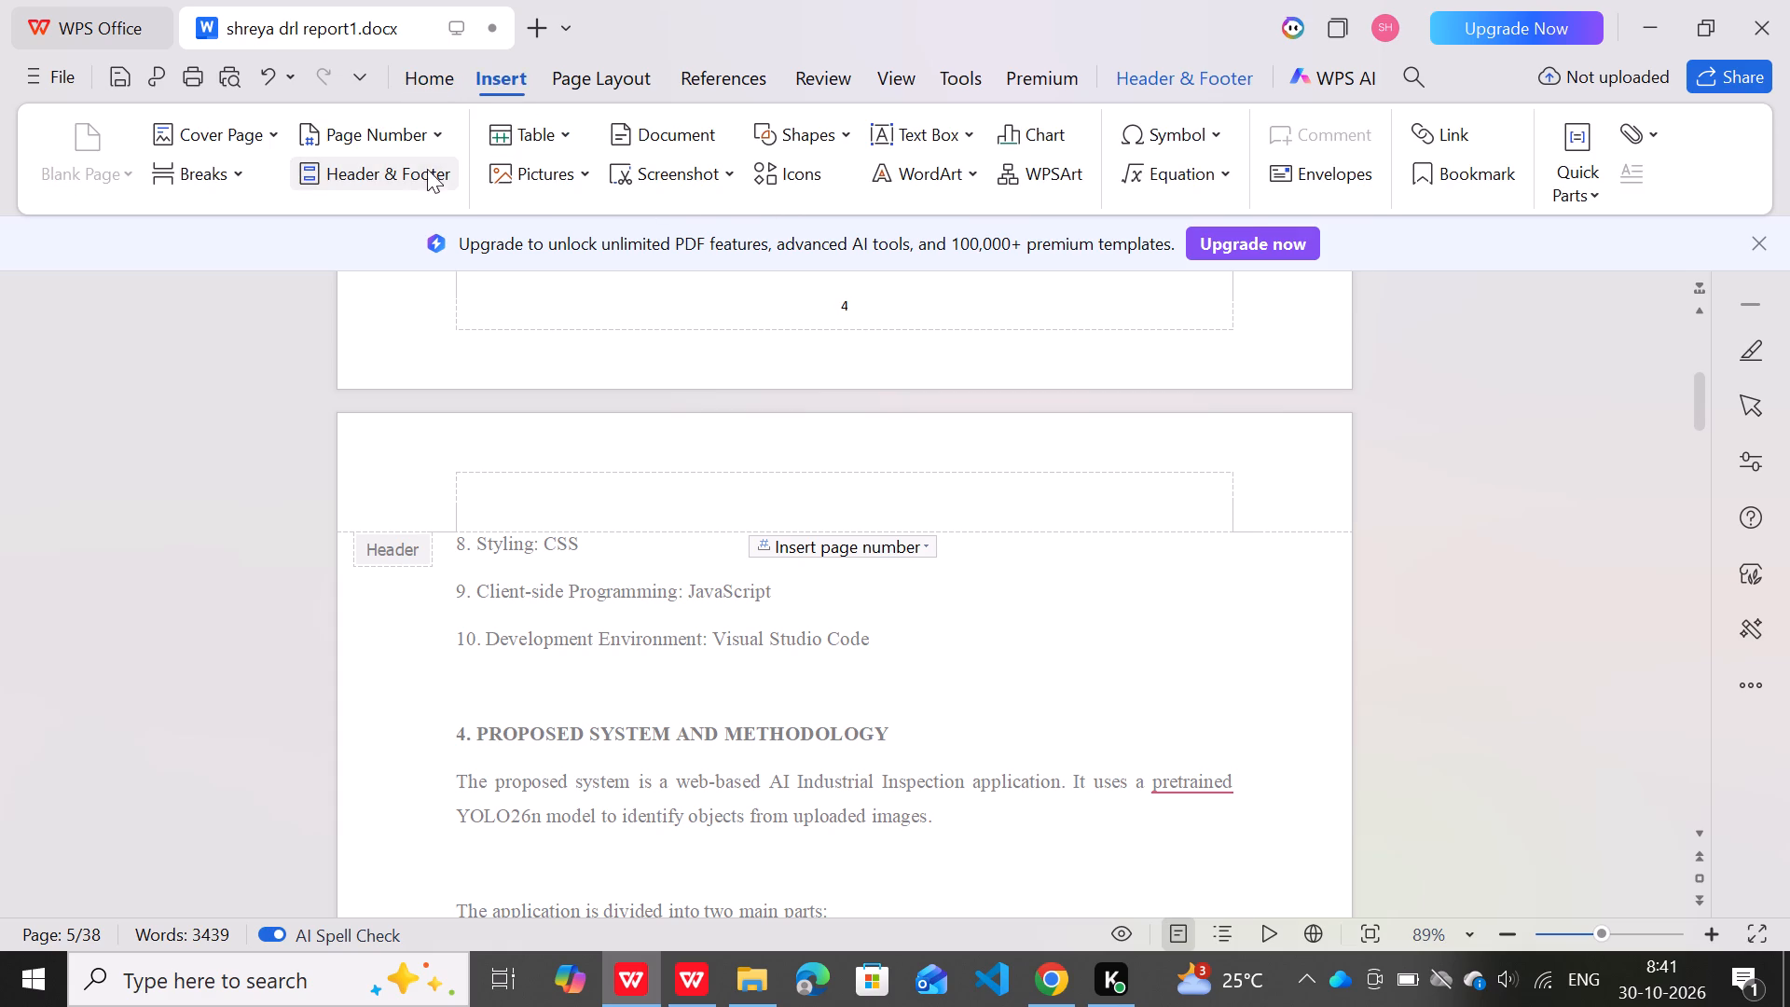
Leave header and footer editing and return to the report's body text.
left_click(414, 175)
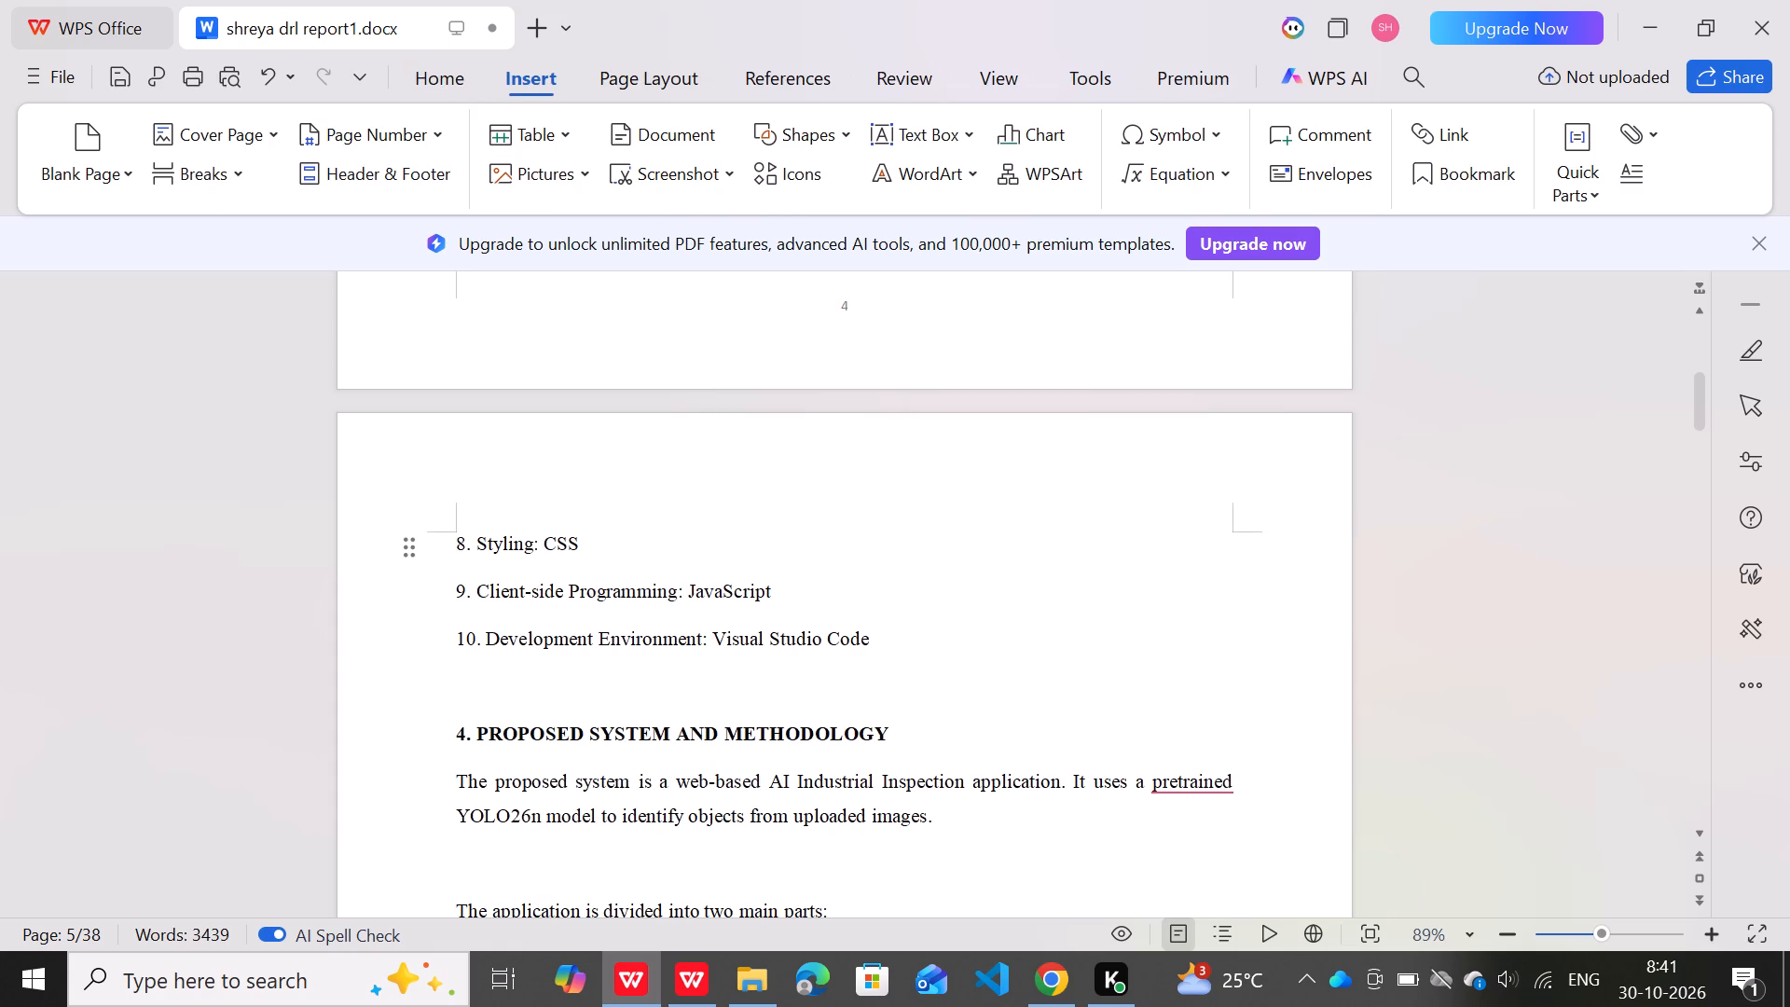
Look through the report from section 4 to the start of the index.html listing to check the pages and footer numbers.
scroll(723, 553, "right", 5)
scroll(723, 553, "down", 3)
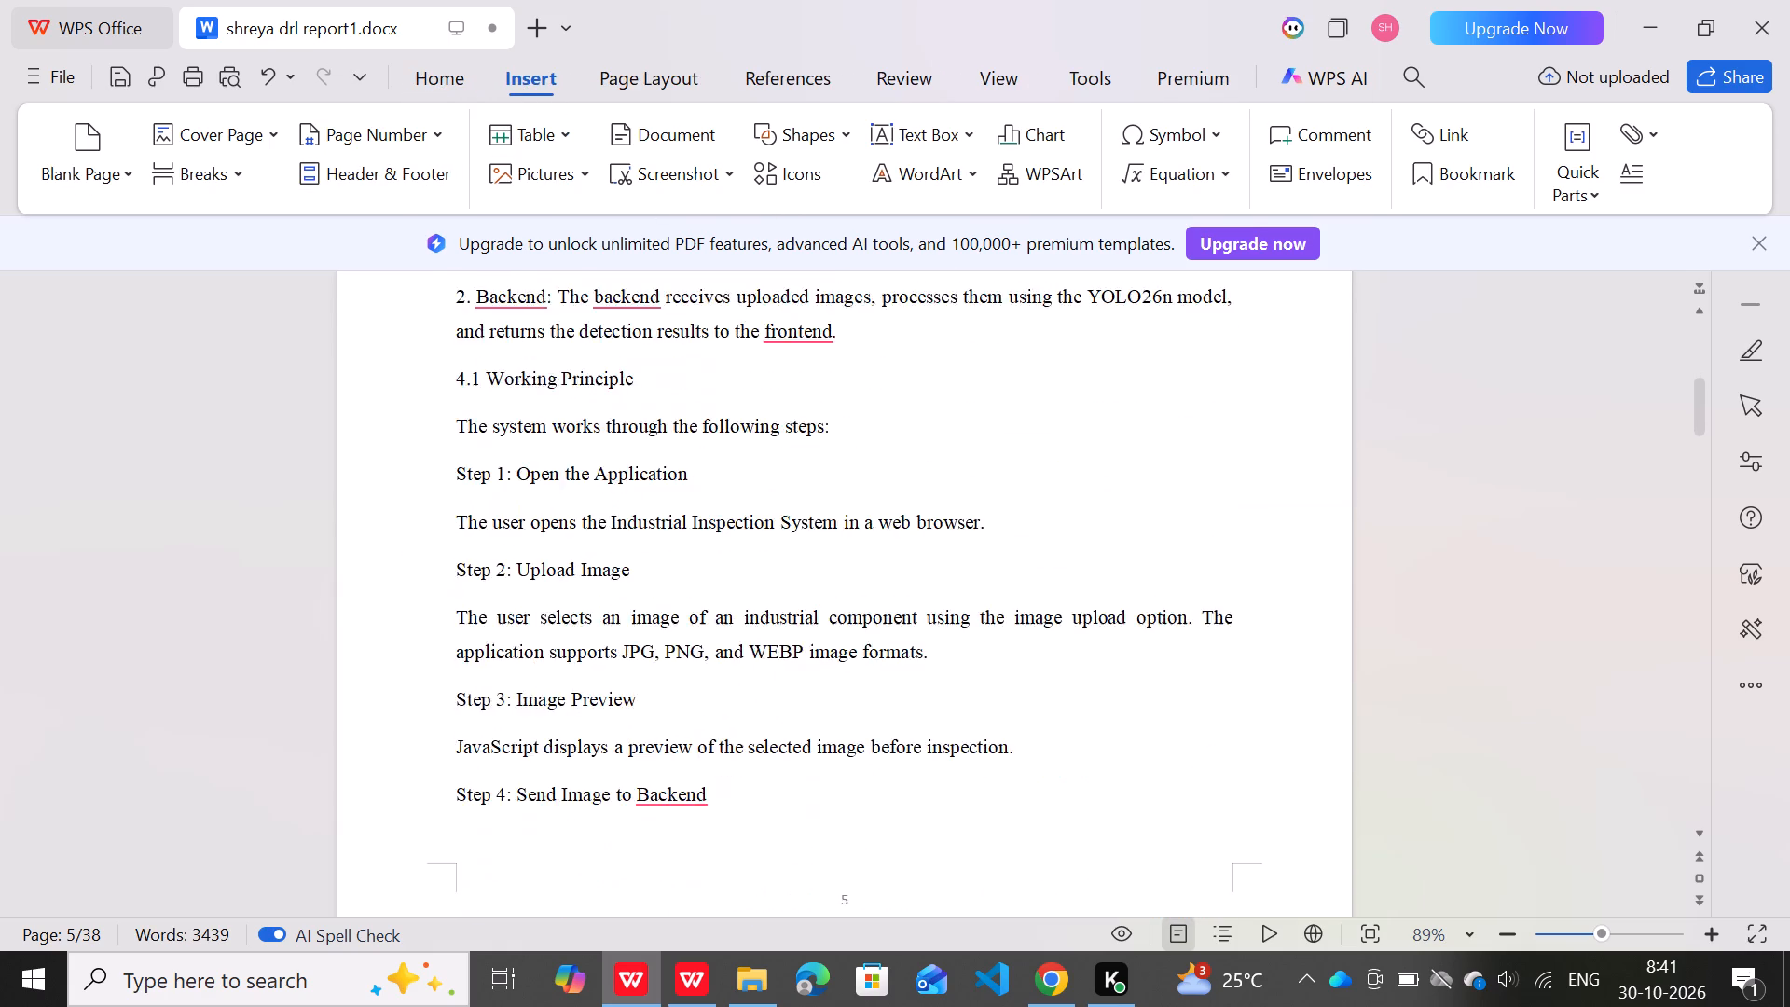
scroll(723, 553, "down", 2)
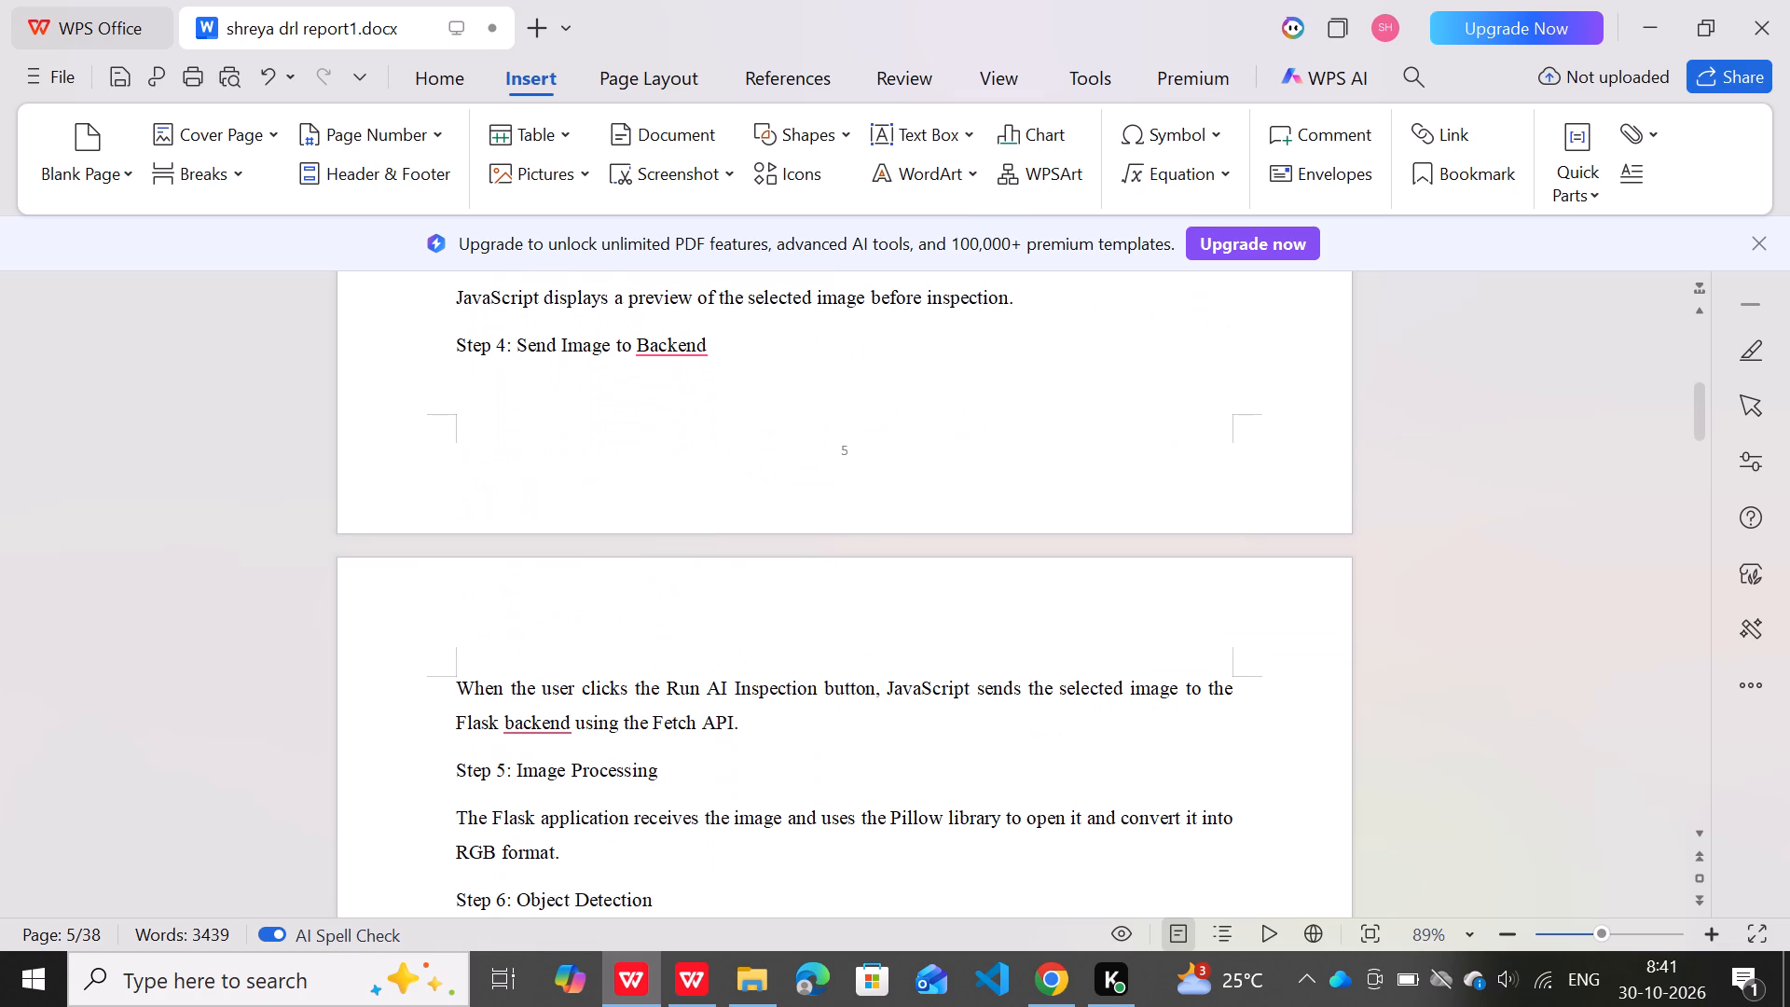
scroll(723, 553, "down", 16)
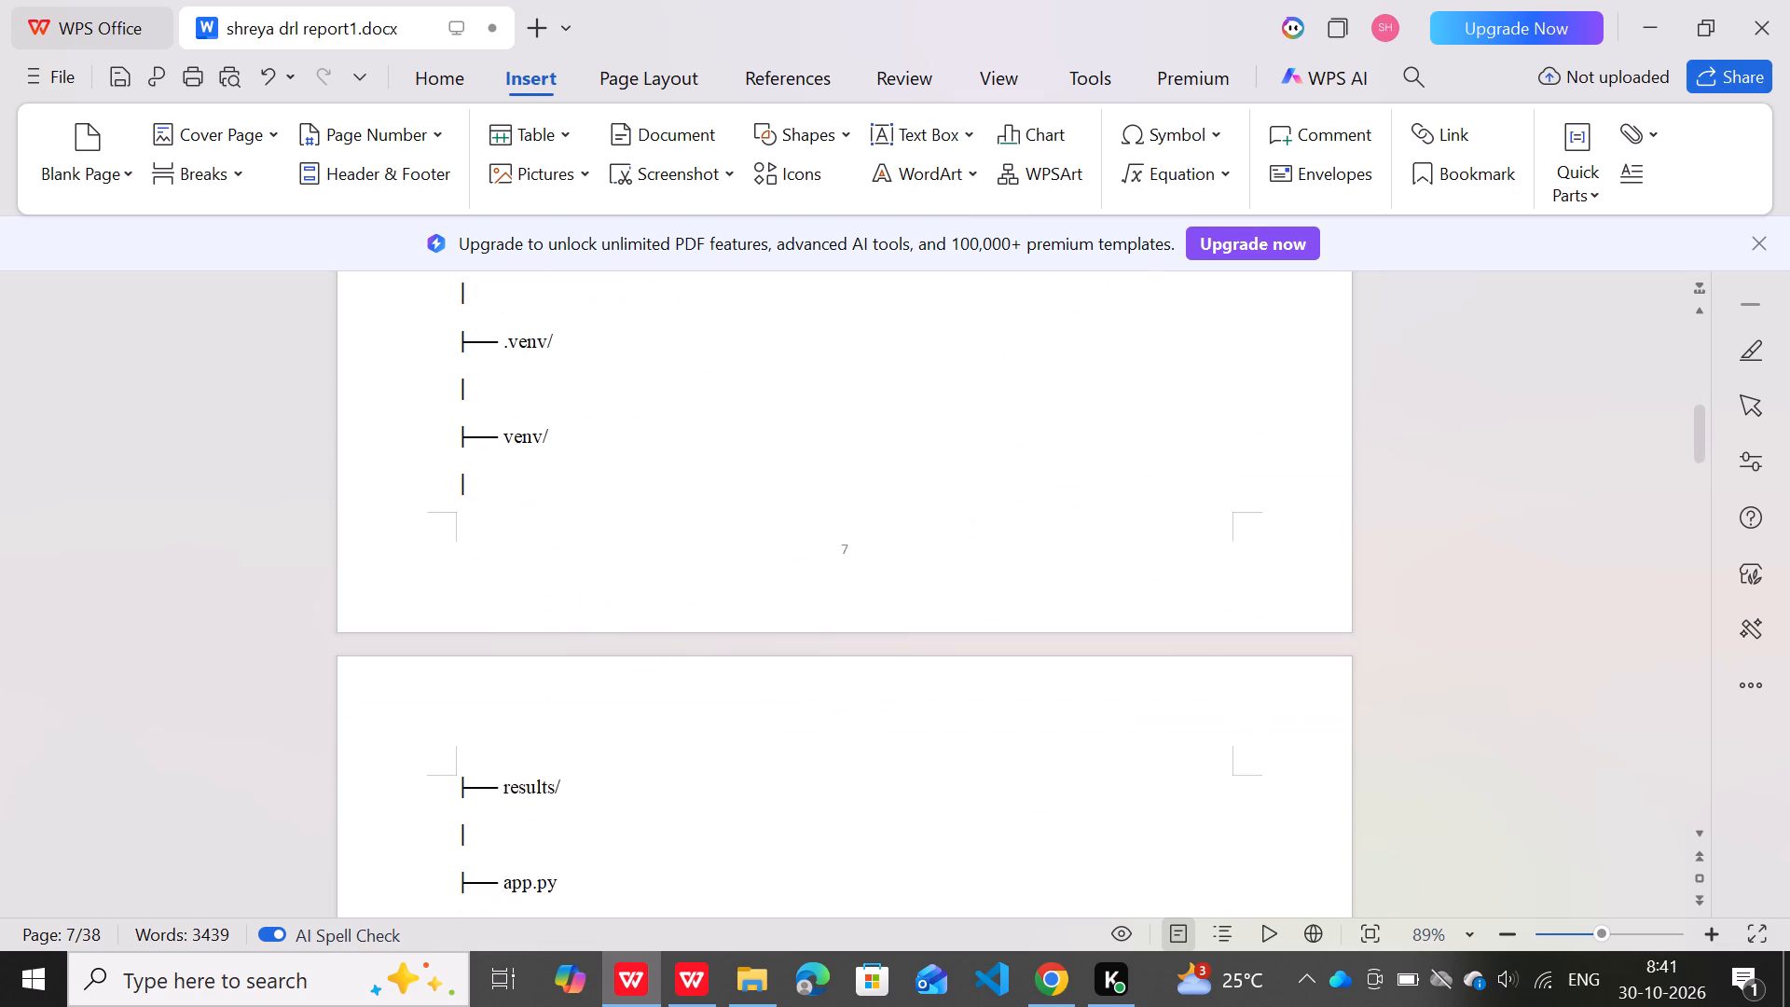
scroll(723, 553, "down", 18)
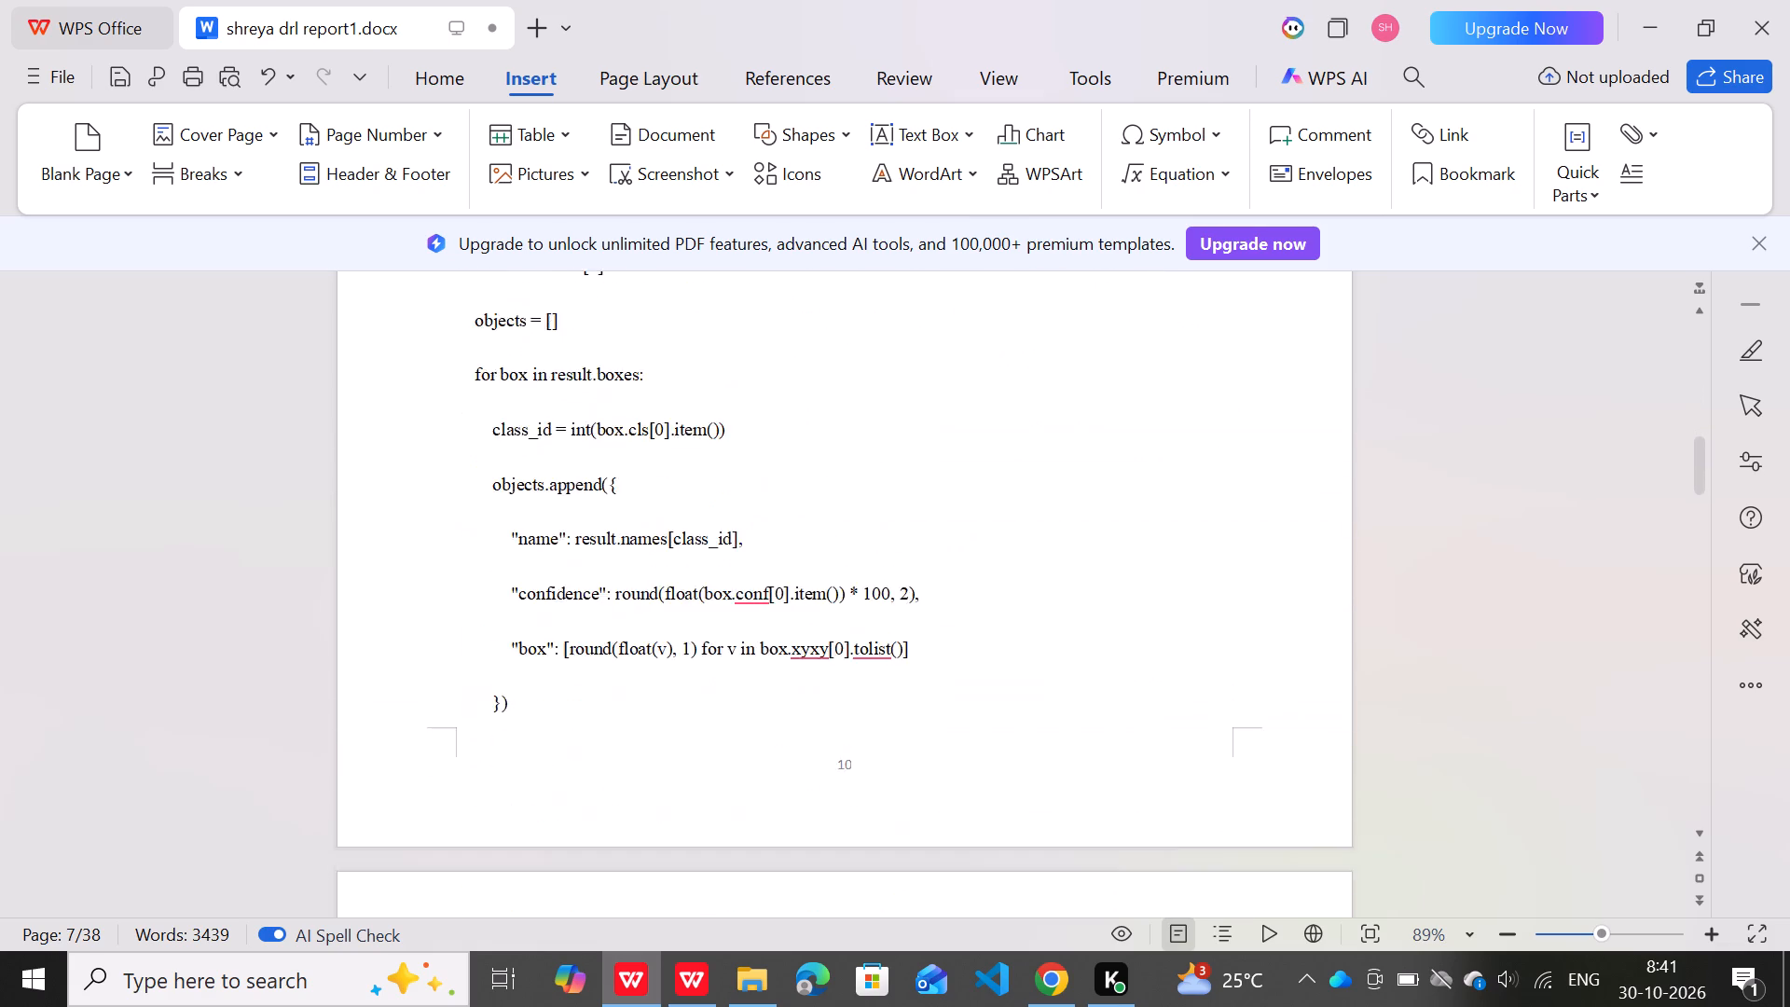
scroll(723, 553, "down", 9)
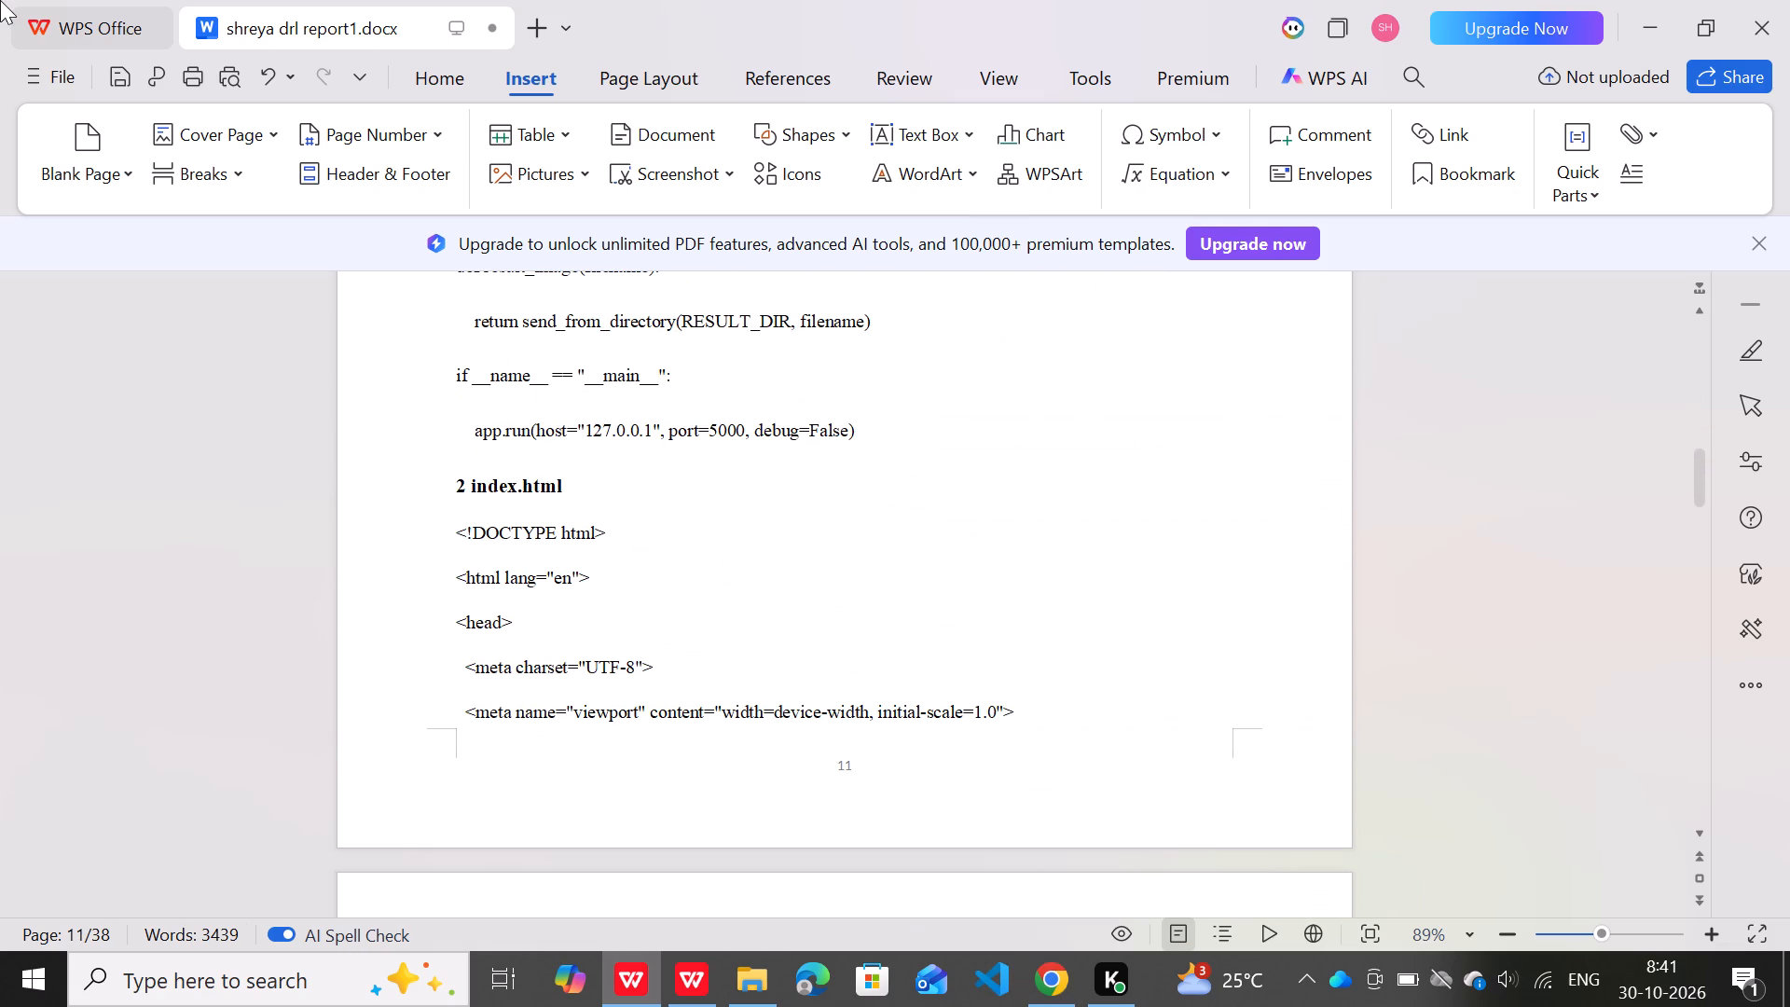
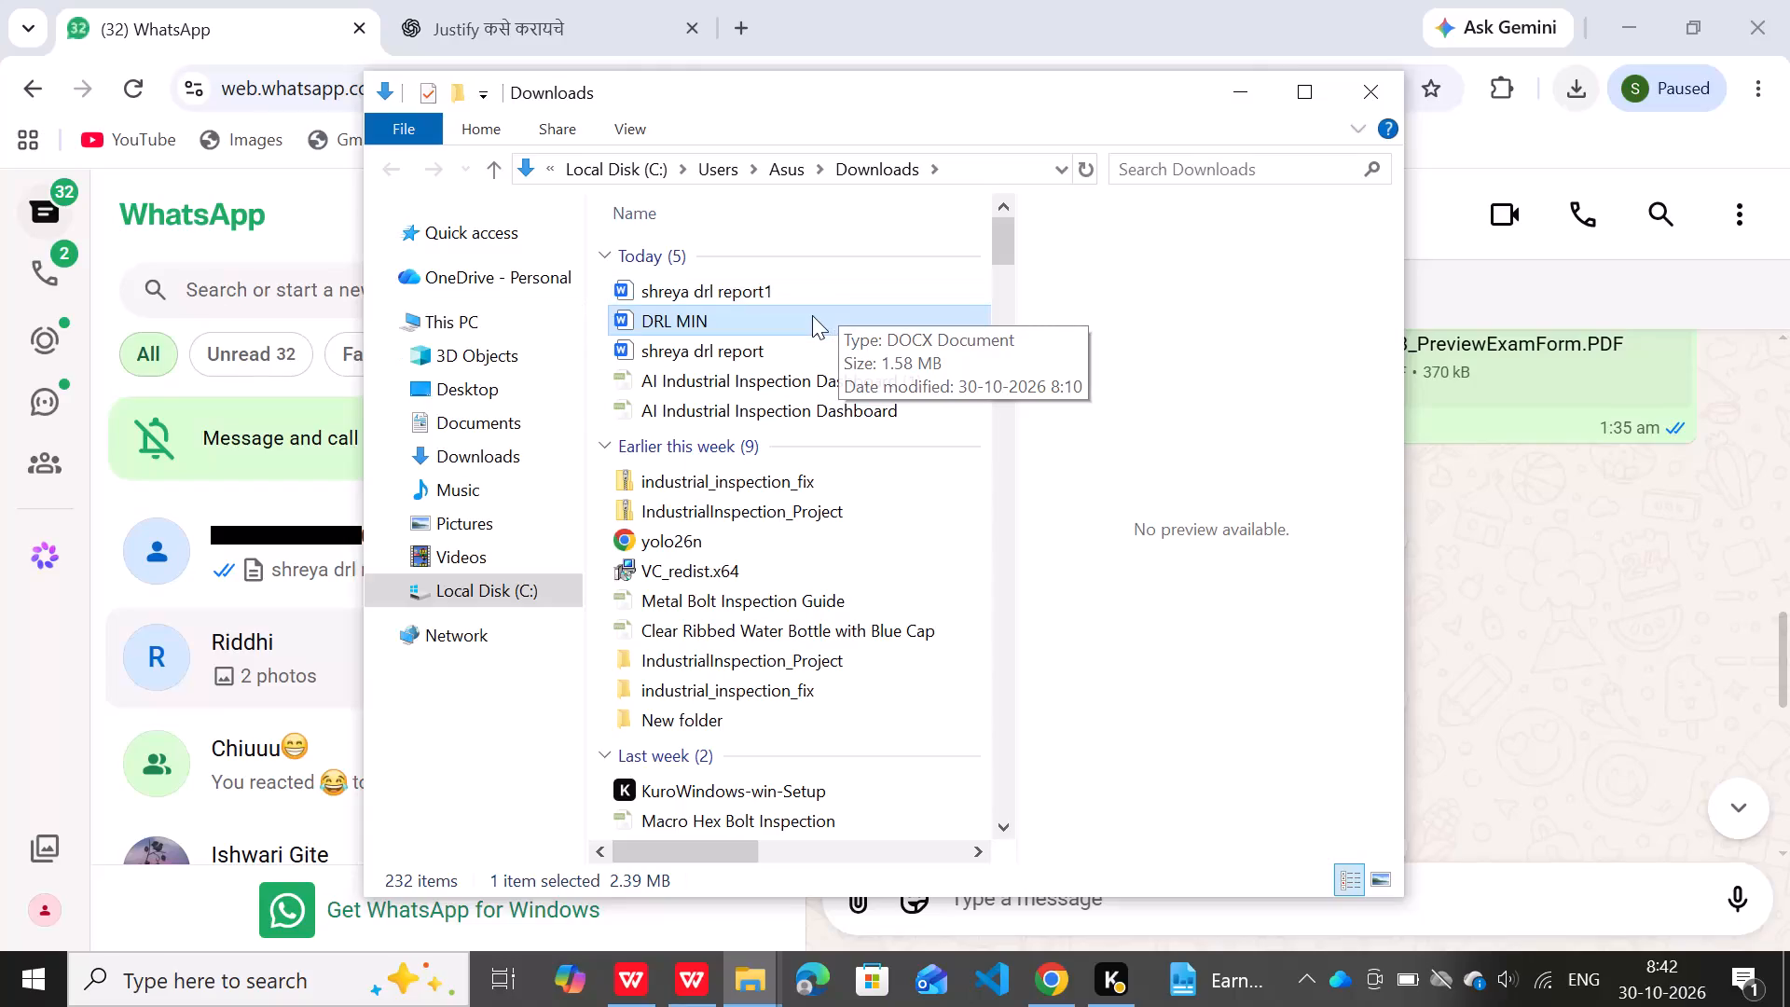
Open the DRL MIN document from the Downloads folder in WPS Office at section 5, GAN methodology.
double_click(847, 316)
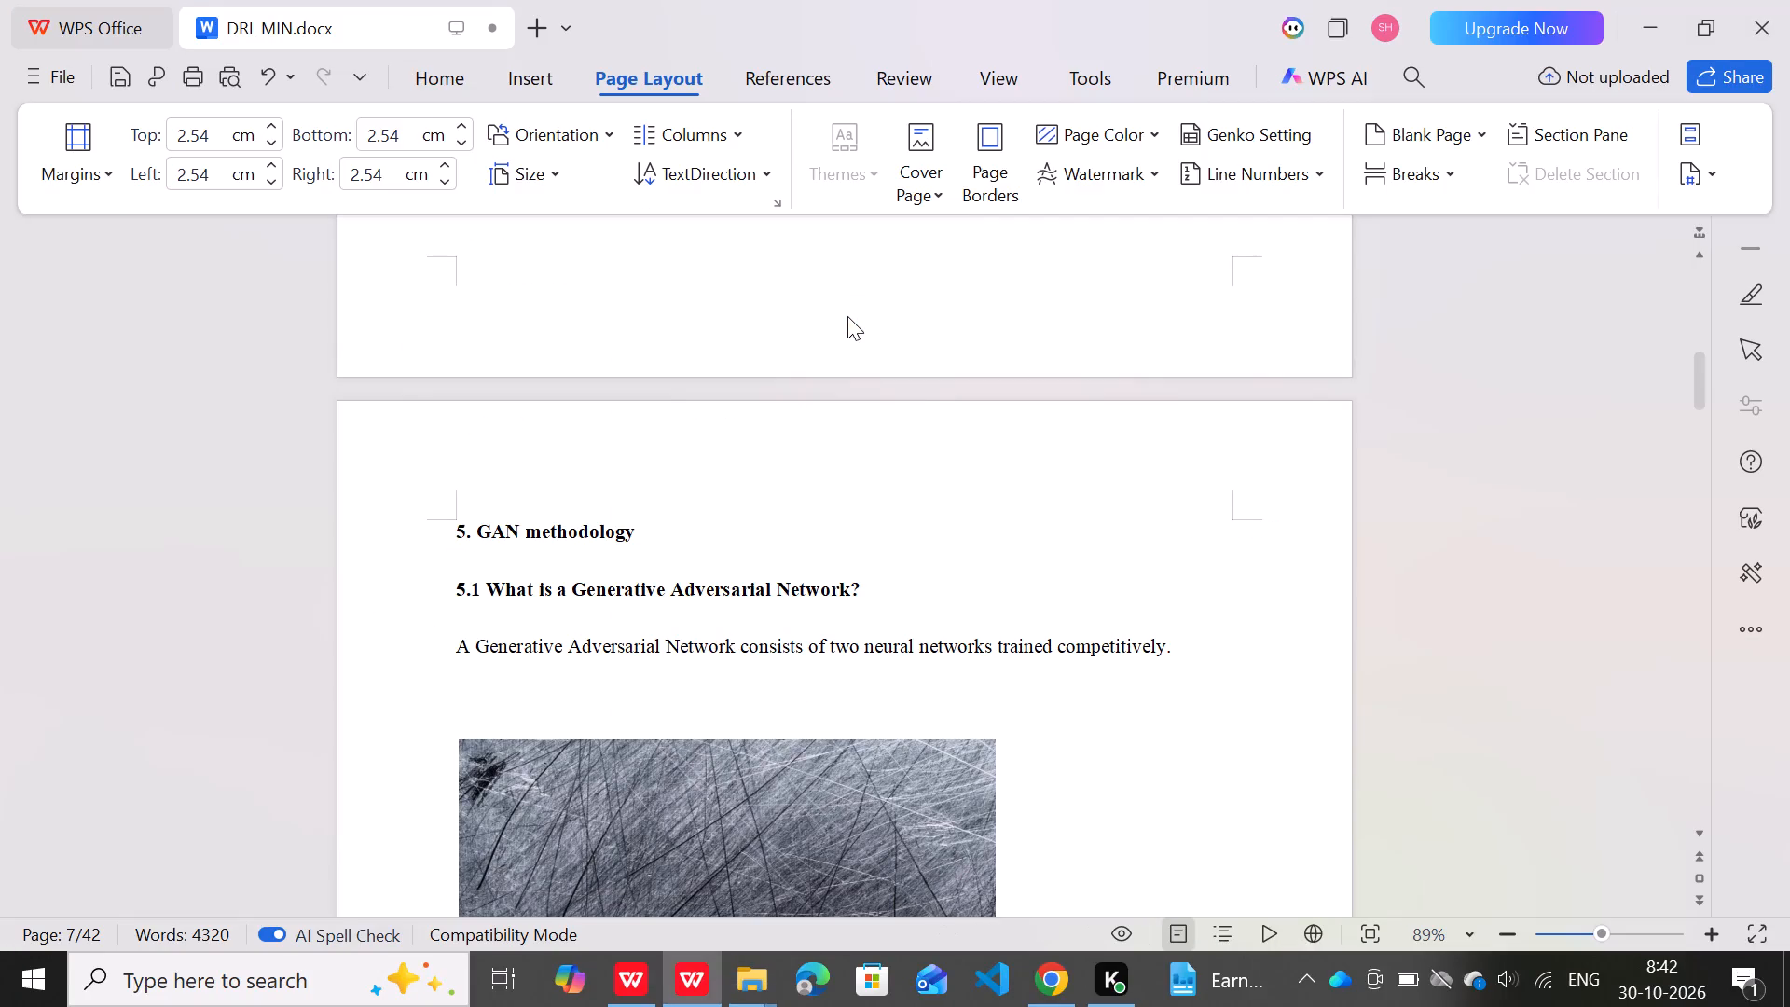
scroll(847, 316, "down", 2)
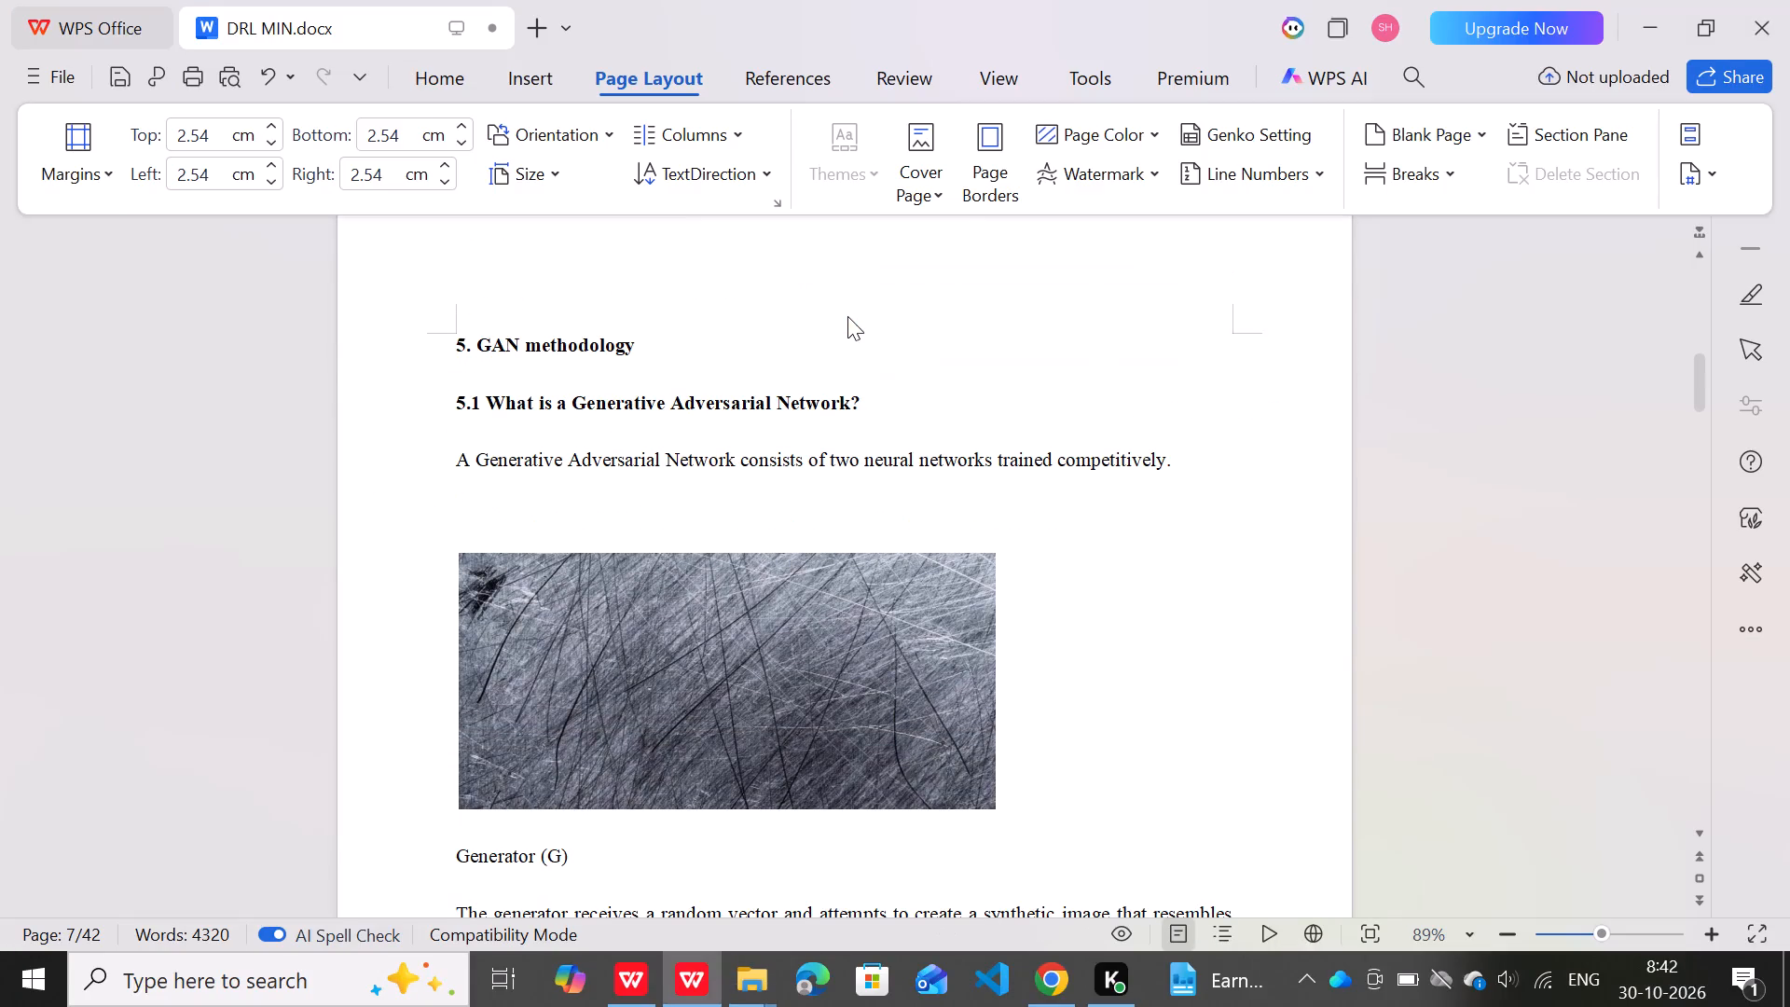